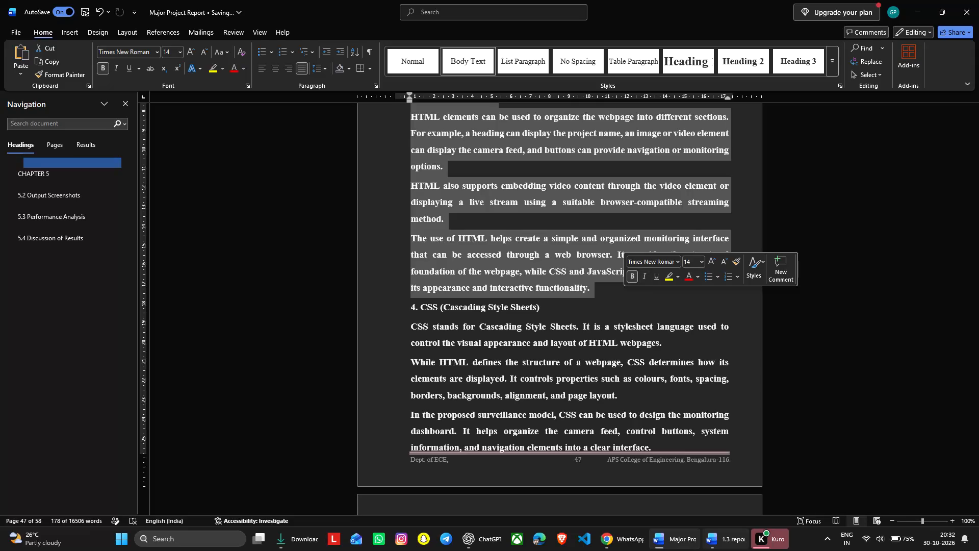
Format the selected description paragraphs under 3. HTML (HyperText Markup Language) as 12 pt non-bold text.
left_click(631, 278)
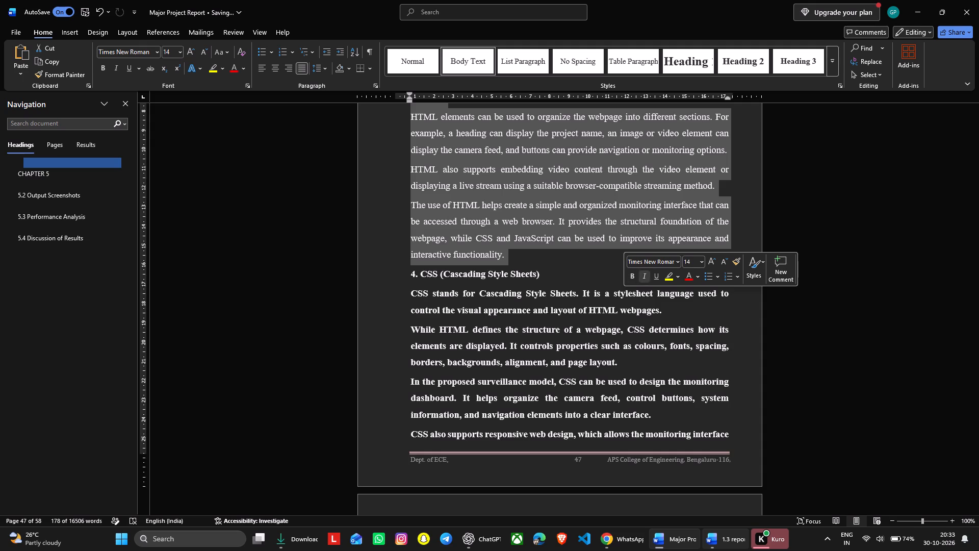
left_click(631, 274)
left_click(631, 274)
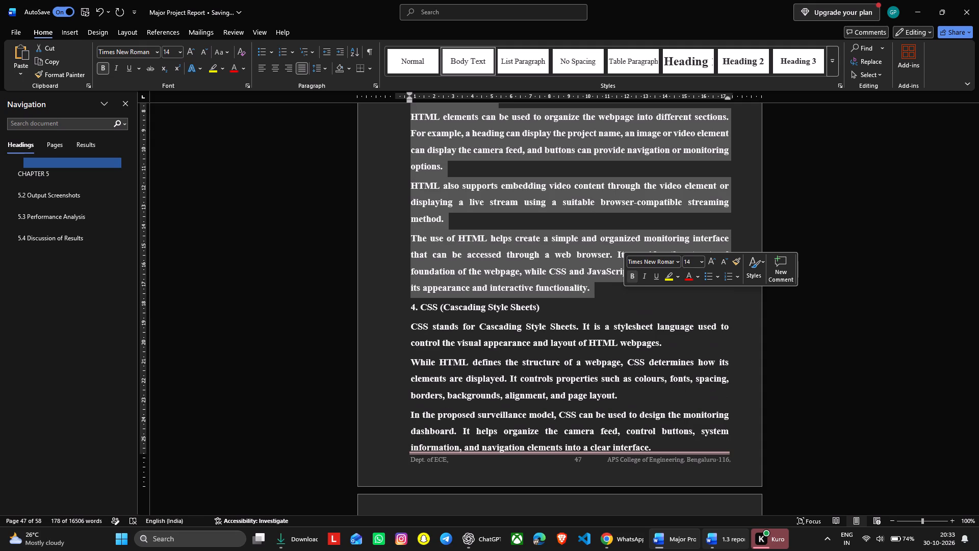
left_click(724, 264)
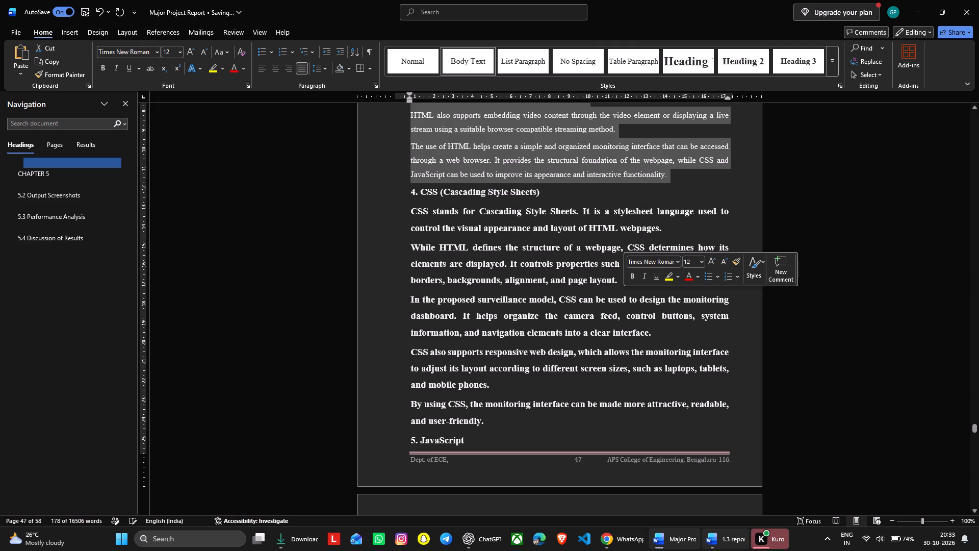
Set the 4. CSS (Cascading Style Sheets) heading to 12 pt, keeping it bold.
left_click(546, 192)
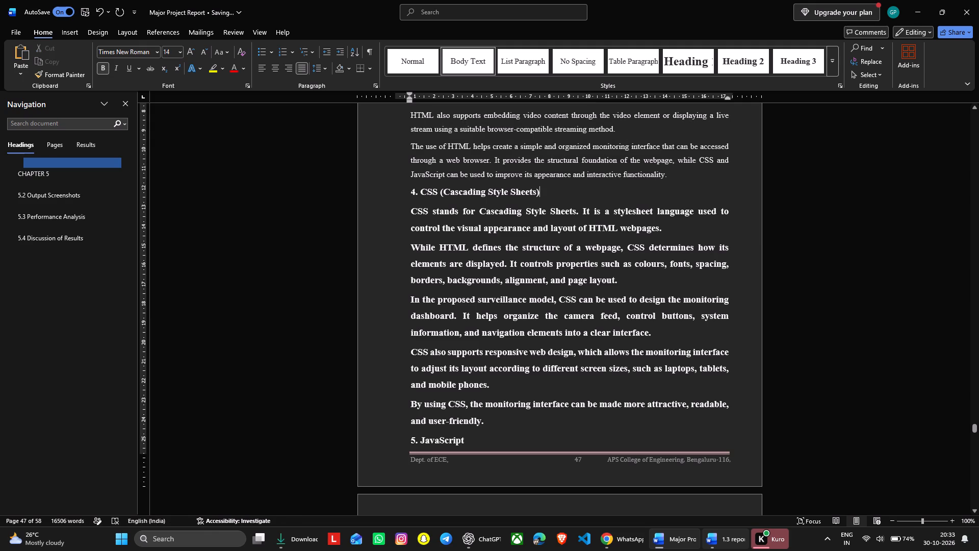
left_click_drag(541, 191, 382, 188)
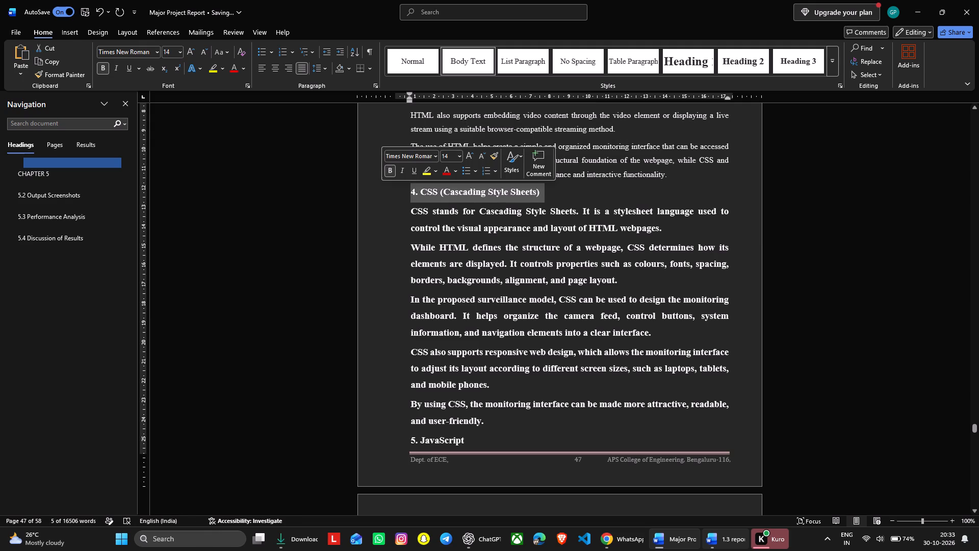
left_click(484, 152)
Format the five description paragraphs under 4. CSS (Cascading Style Sheets) as 12 pt non-bold text.
left_click_drag(409, 209, 506, 300)
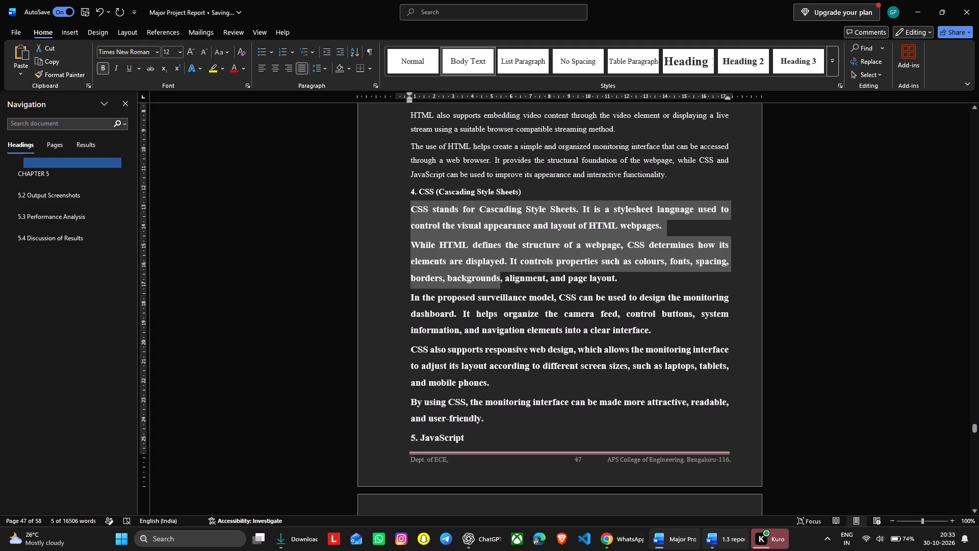
left_click_drag(506, 300, 572, 392)
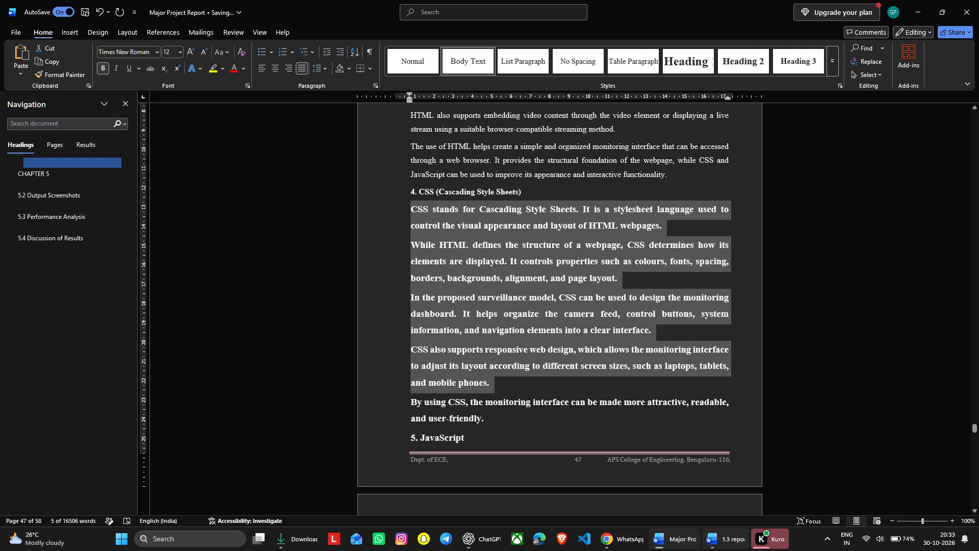
left_click_drag(572, 392, 593, 423)
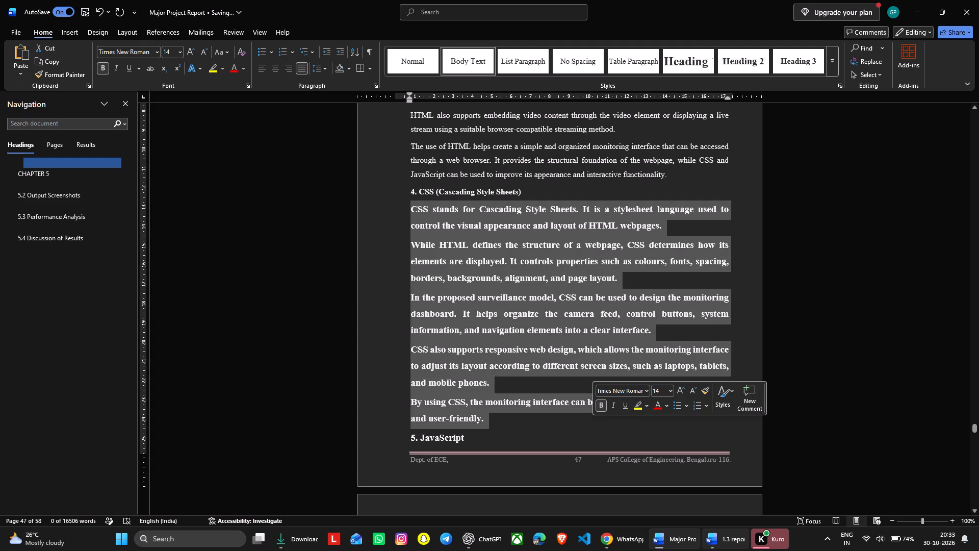
left_click(601, 407)
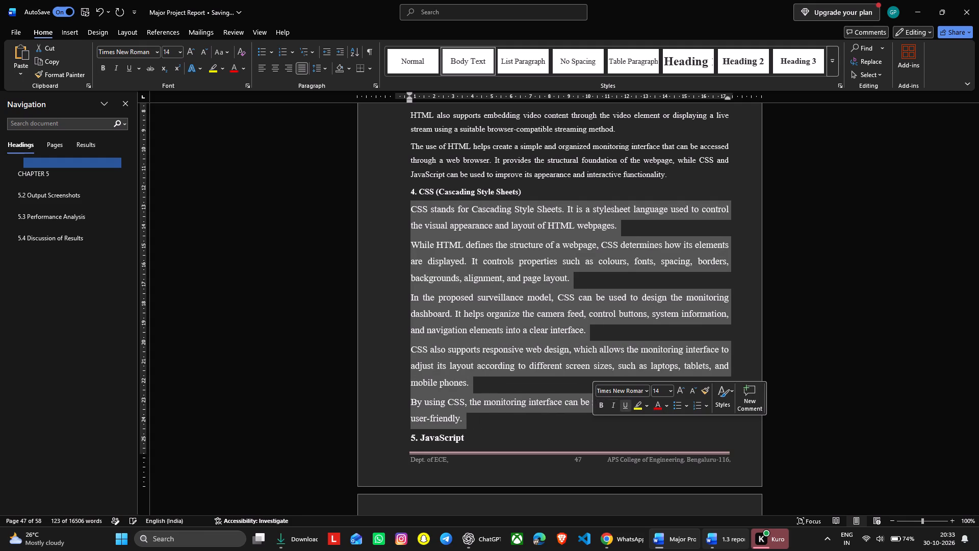
left_click(695, 392)
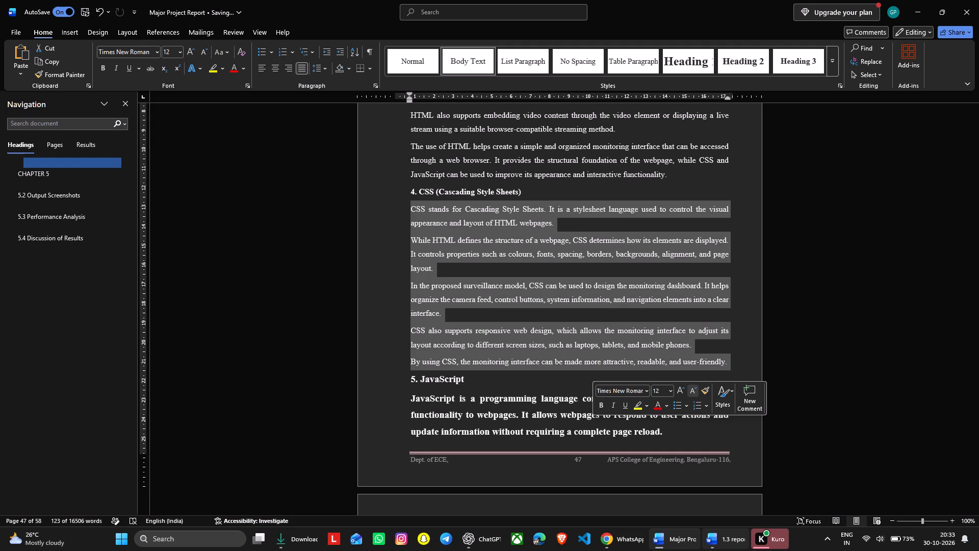
Set the 5. JavaScript heading to 12 pt, keeping it bold.
left_click(559, 383)
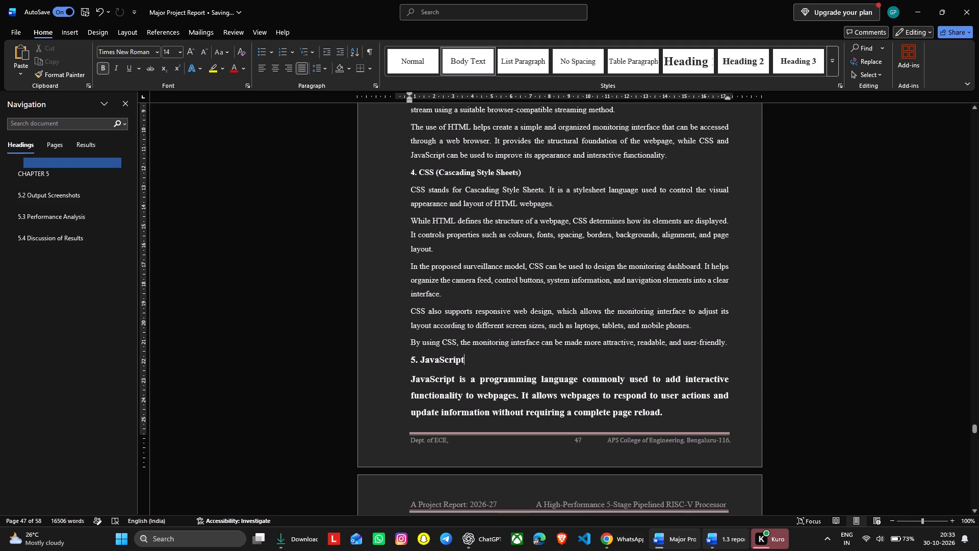
left_click_drag(469, 361, 405, 363)
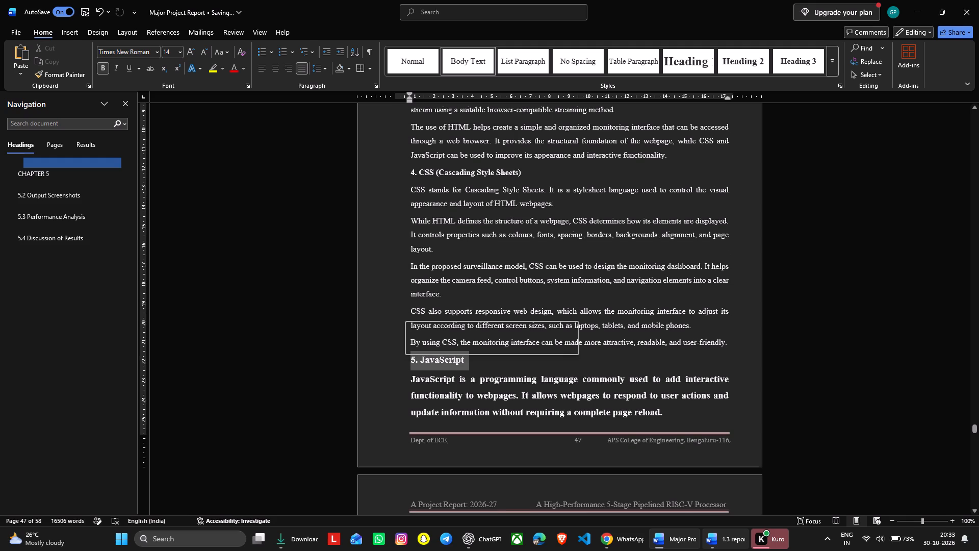
left_click(505, 329)
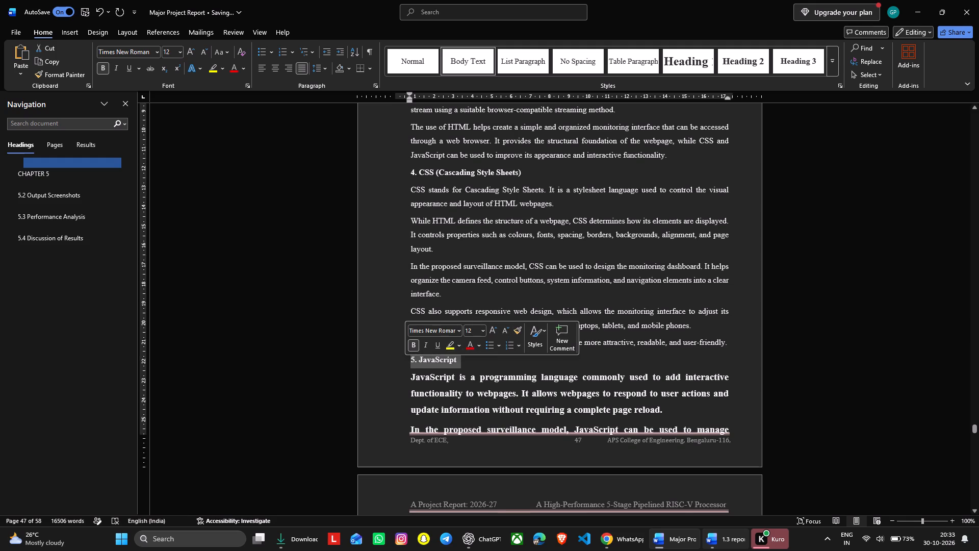
left_click(605, 352)
Format the four description paragraphs under 5. JavaScript, which continue onto the following page, as 12 pt non-bold text.
scroll(605, 352, "down", 1)
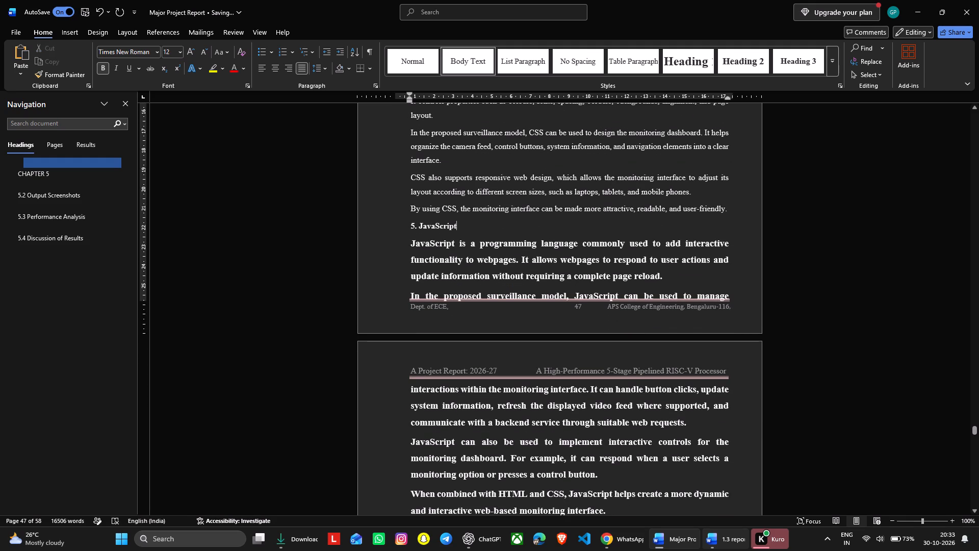
left_click_drag(408, 242, 629, 315)
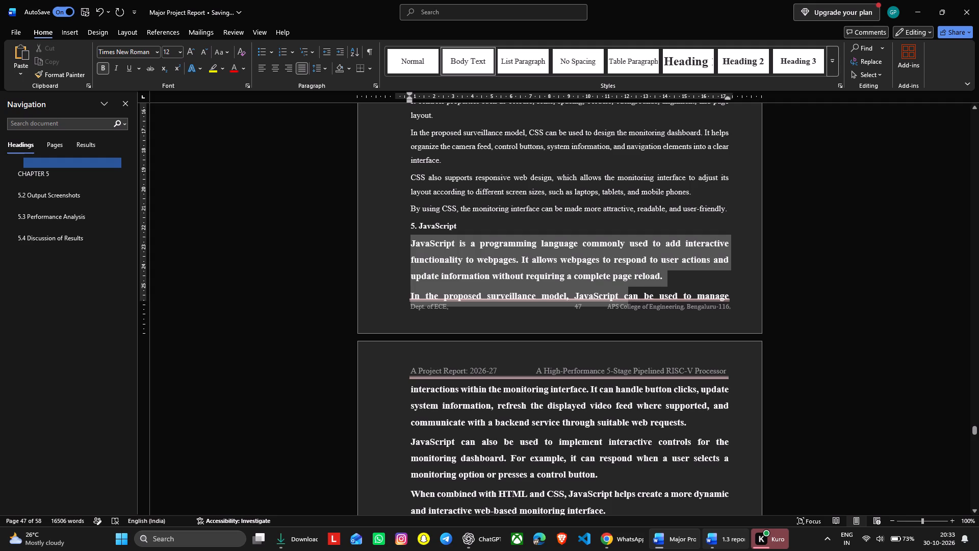
left_click_drag(629, 315, 708, 449)
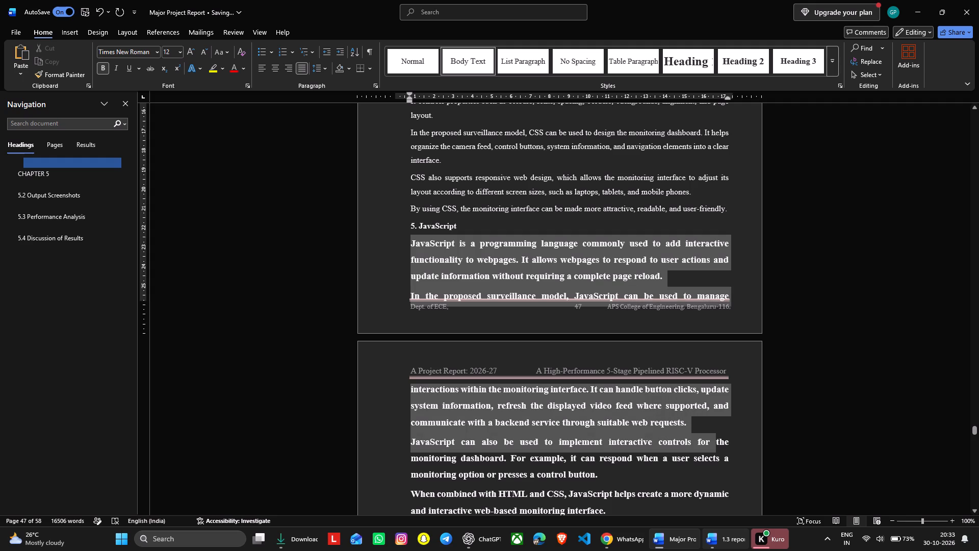
left_click_drag(708, 449, 717, 474)
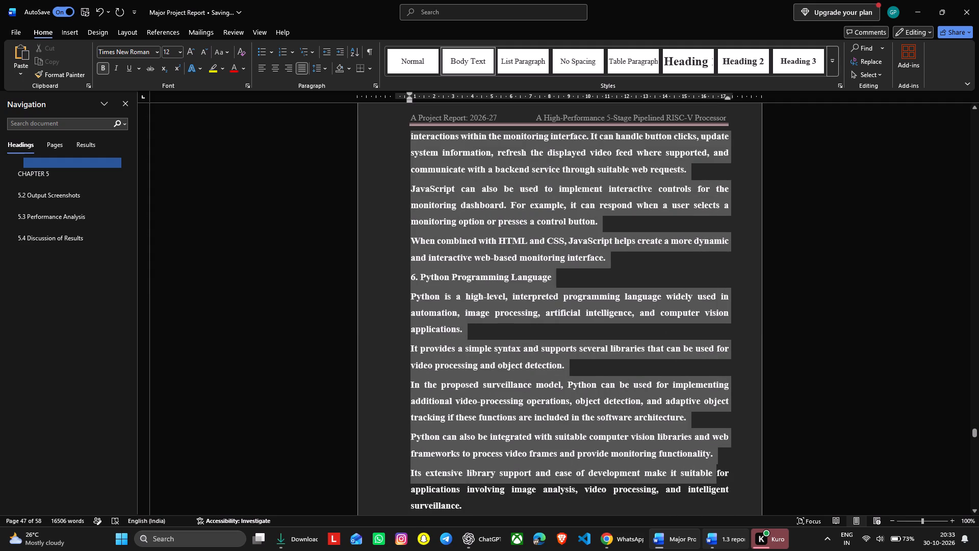
left_click_drag(717, 474, 643, 258)
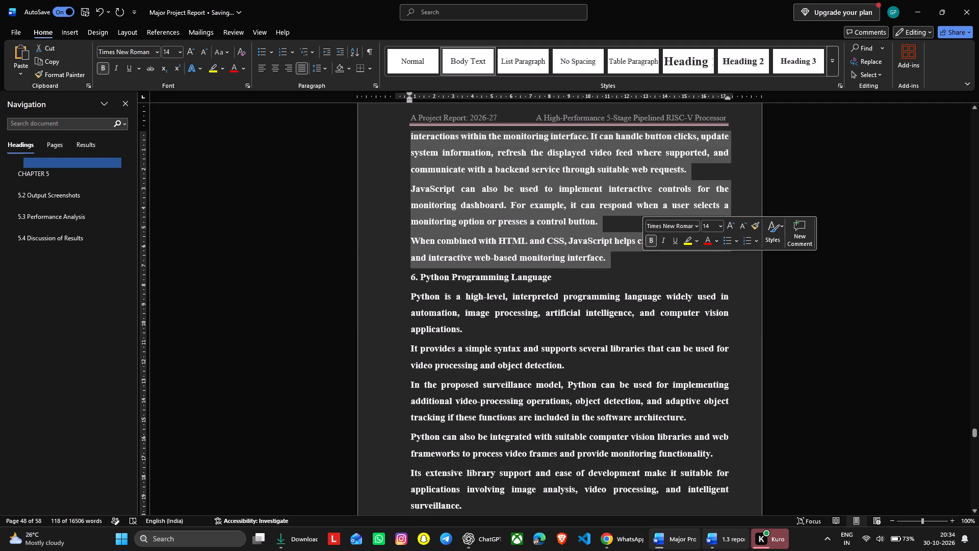
left_click(740, 221)
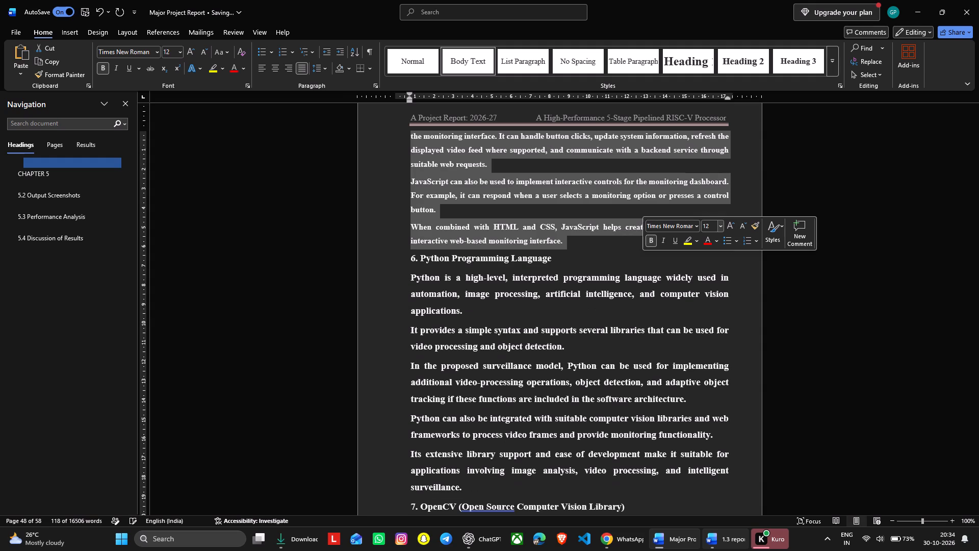
left_click(652, 238)
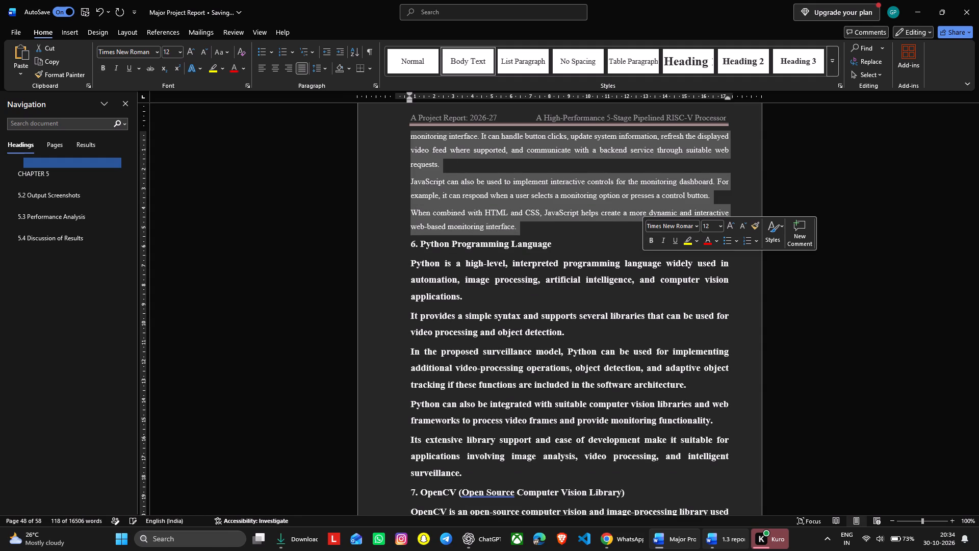
Set the 6. Python Programming Language heading to 12 pt, keeping it bold.
left_click(567, 241)
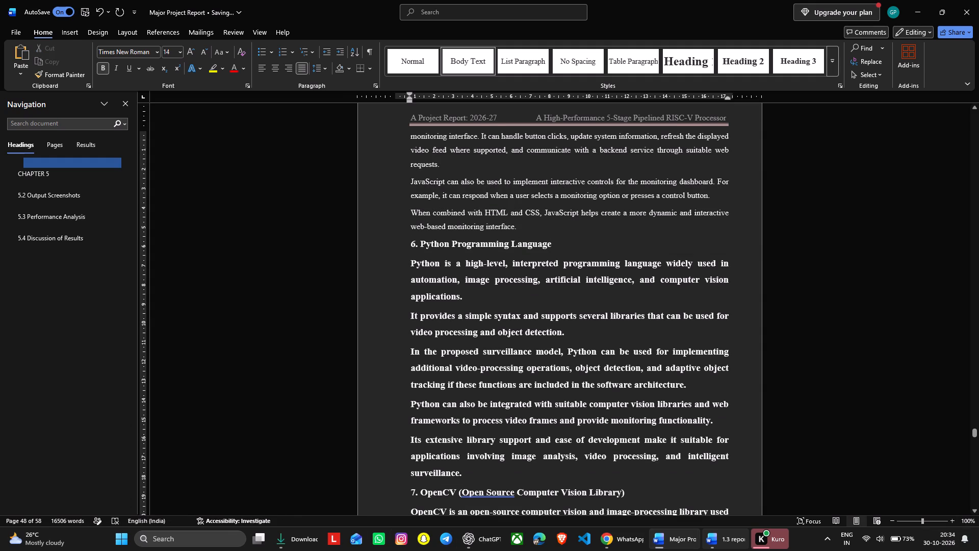
left_click(551, 245)
left_click_drag(551, 245, 482, 244)
left_click_drag(448, 244, 423, 246)
left_click_drag(414, 248, 402, 250)
left_click(664, 243)
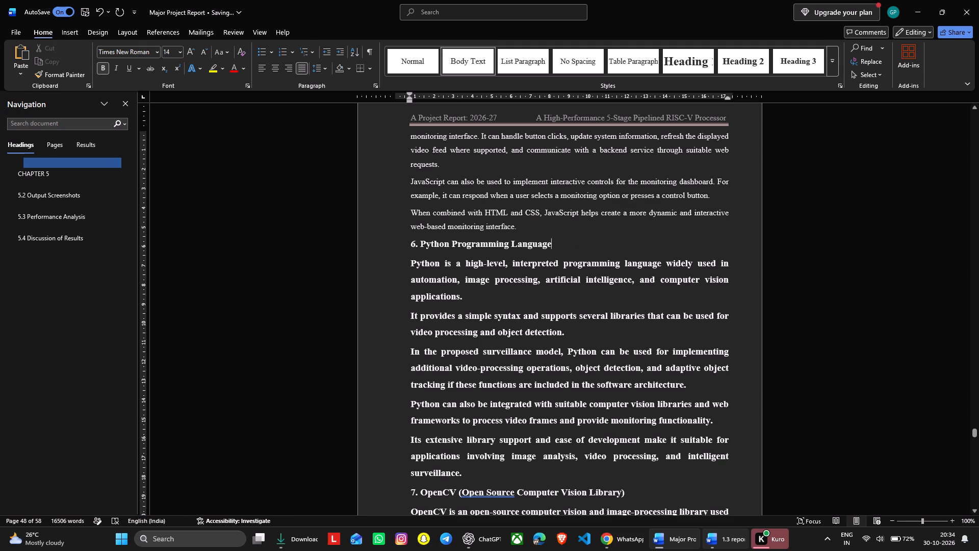
left_click(554, 247)
left_click_drag(554, 247, 408, 250)
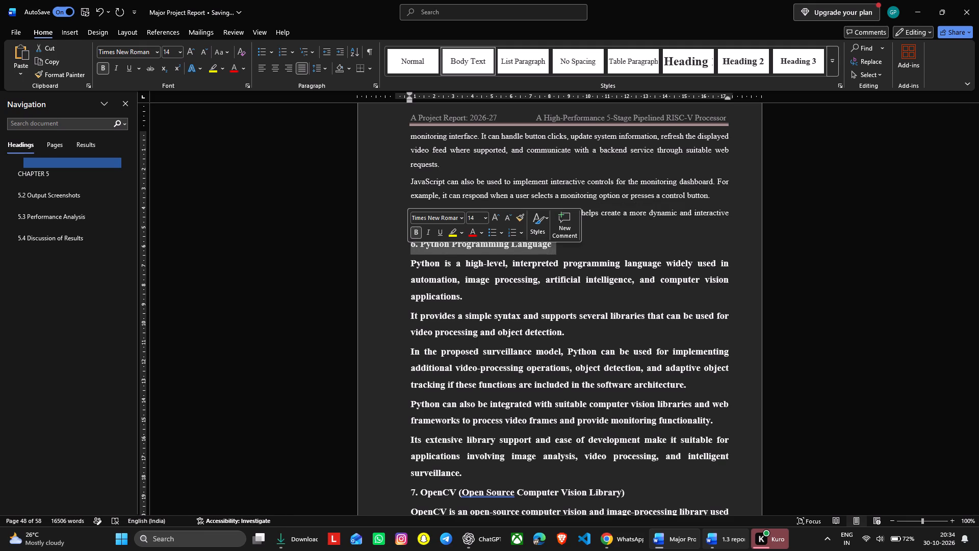
left_click(509, 216)
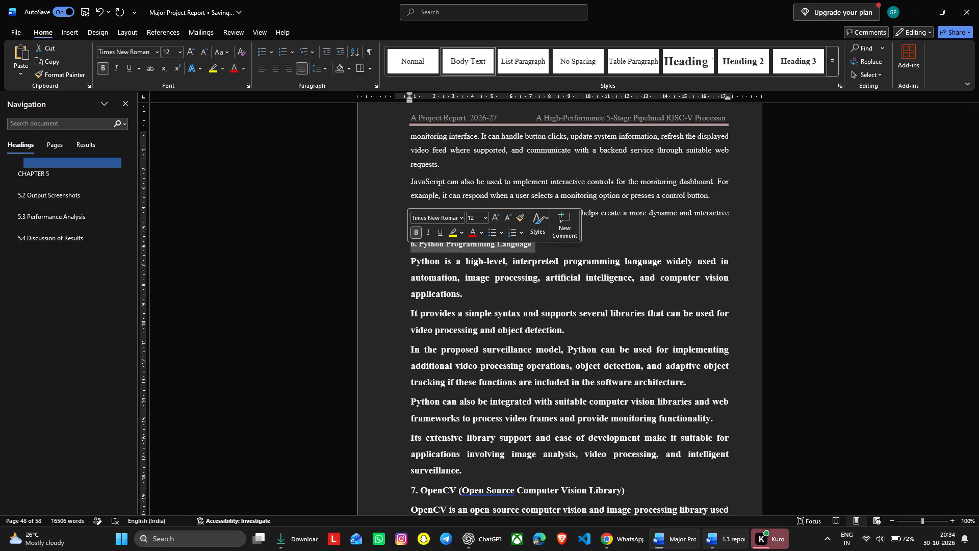
left_click(686, 231)
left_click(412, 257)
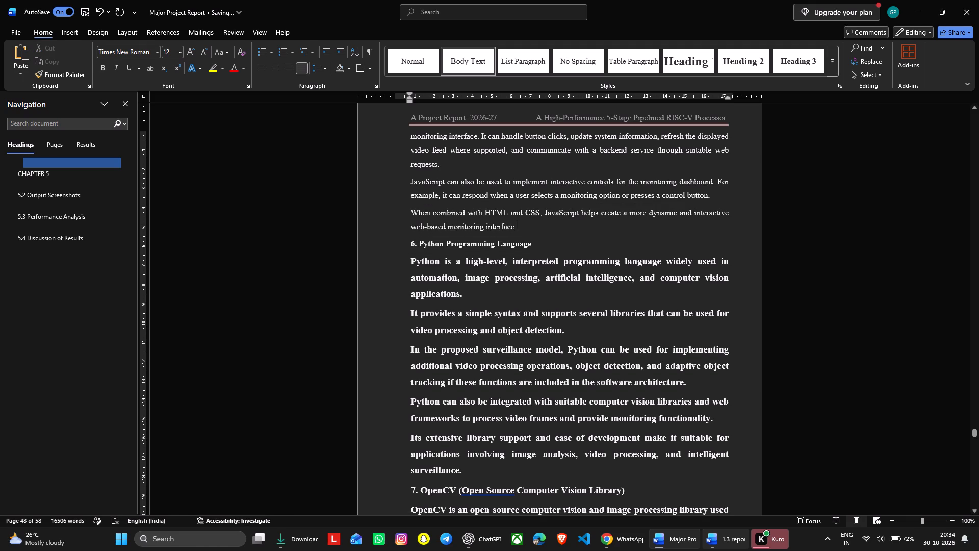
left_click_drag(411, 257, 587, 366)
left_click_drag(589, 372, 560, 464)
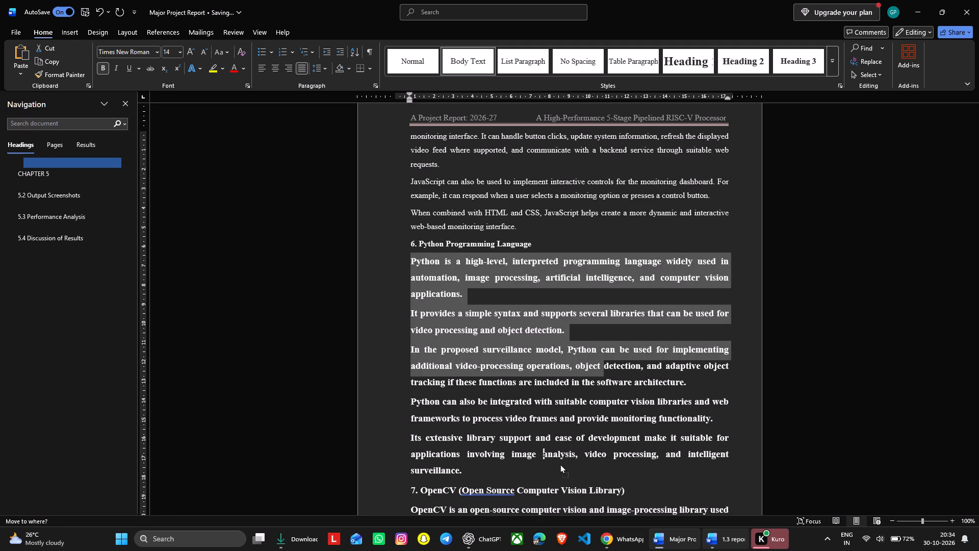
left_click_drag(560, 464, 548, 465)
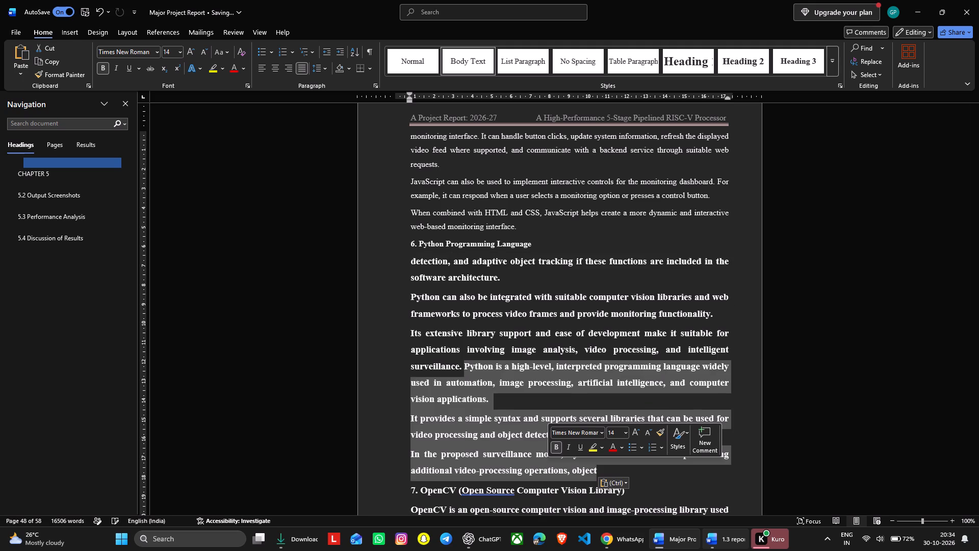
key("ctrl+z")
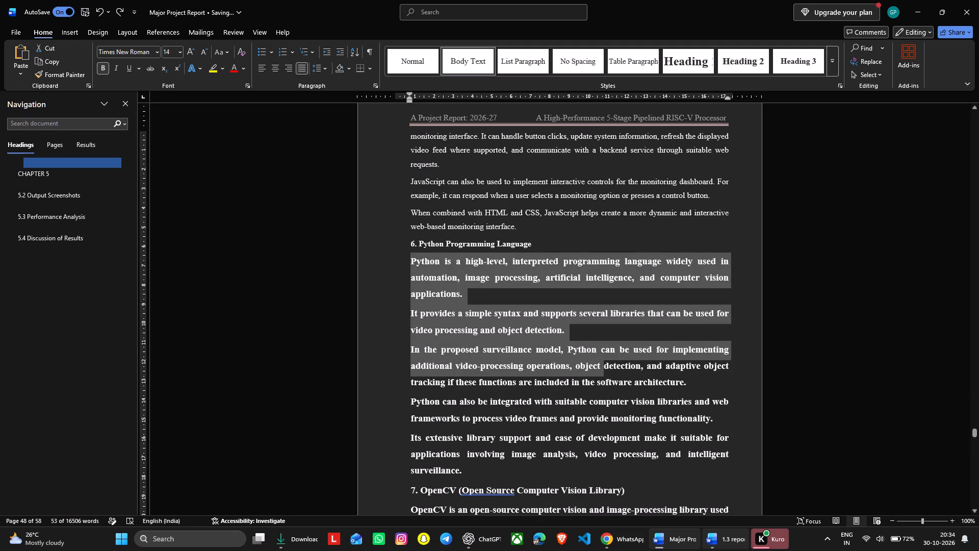
Format the five description paragraphs under 6. Python Programming Language as 12 pt non-bold text.
left_click(410, 263)
left_click(410, 260)
left_click_drag(410, 260, 486, 462)
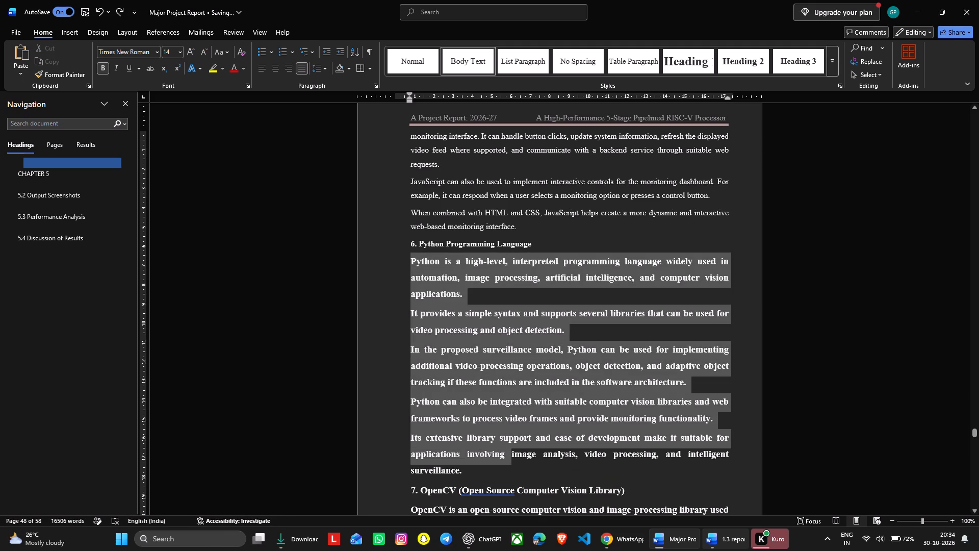
left_click_drag(486, 462, 487, 469)
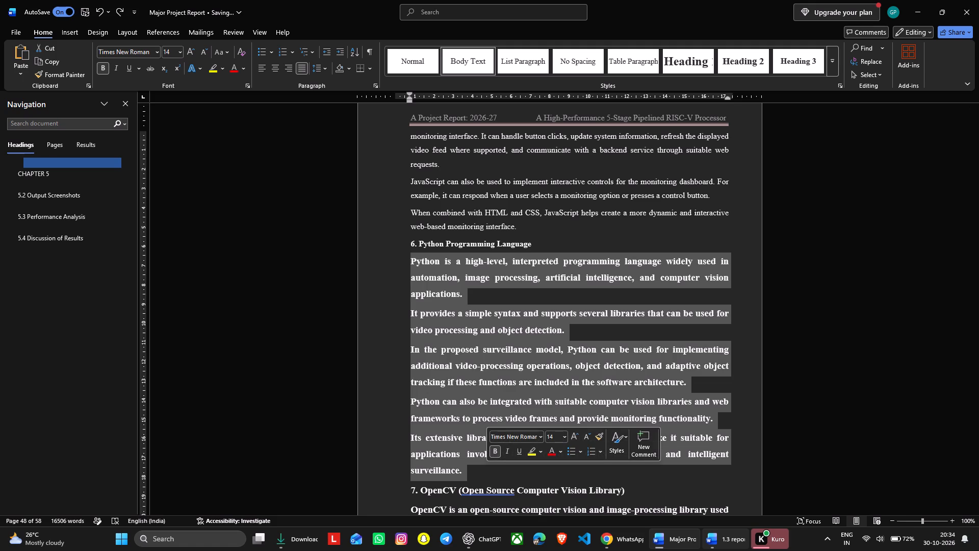
left_click(496, 450)
left_click(584, 439)
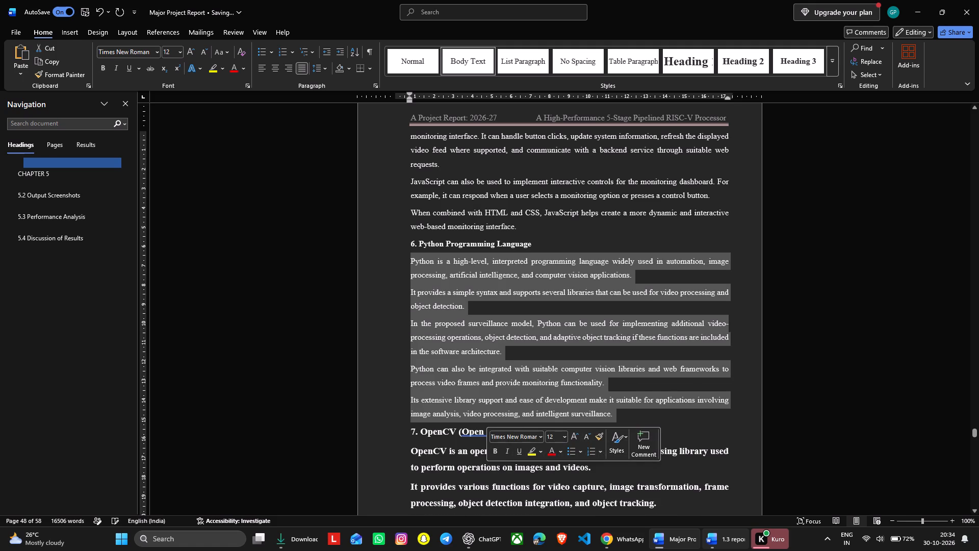
left_click(633, 408)
Set the 7. OpenCV (Open Source Computer Vision Library) heading to 12 pt, keeping it bold.
scroll(633, 408, "down", 3)
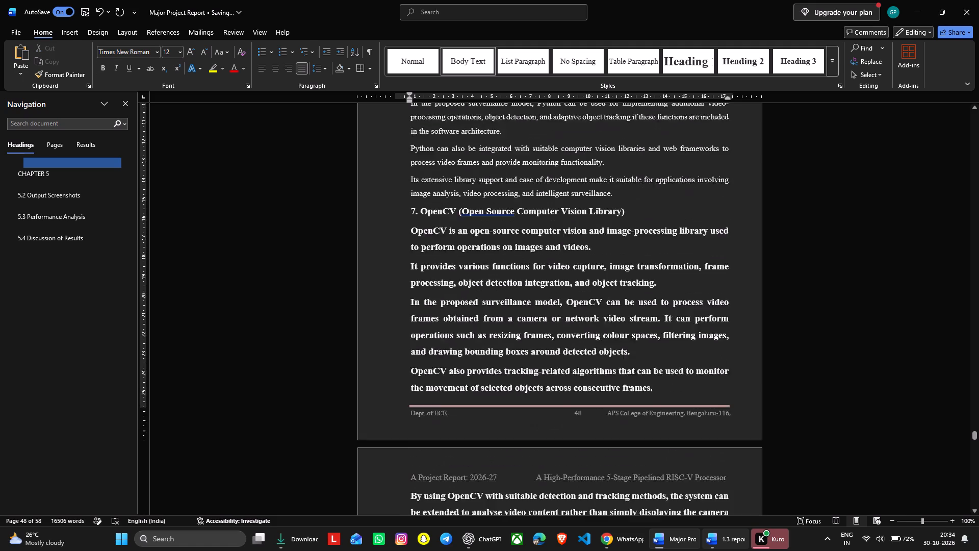
scroll(633, 408, "down", 1)
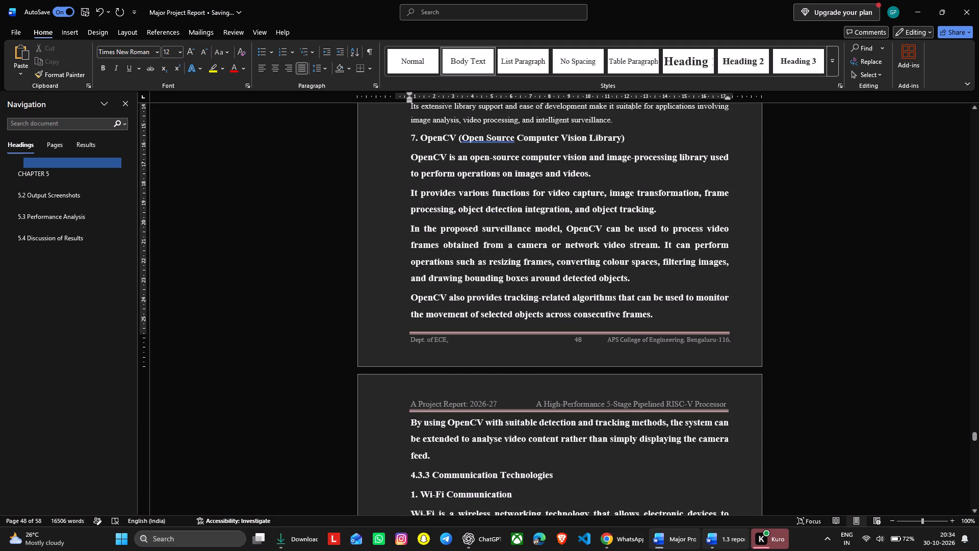
left_click(411, 135)
left_click_drag(411, 135, 631, 144)
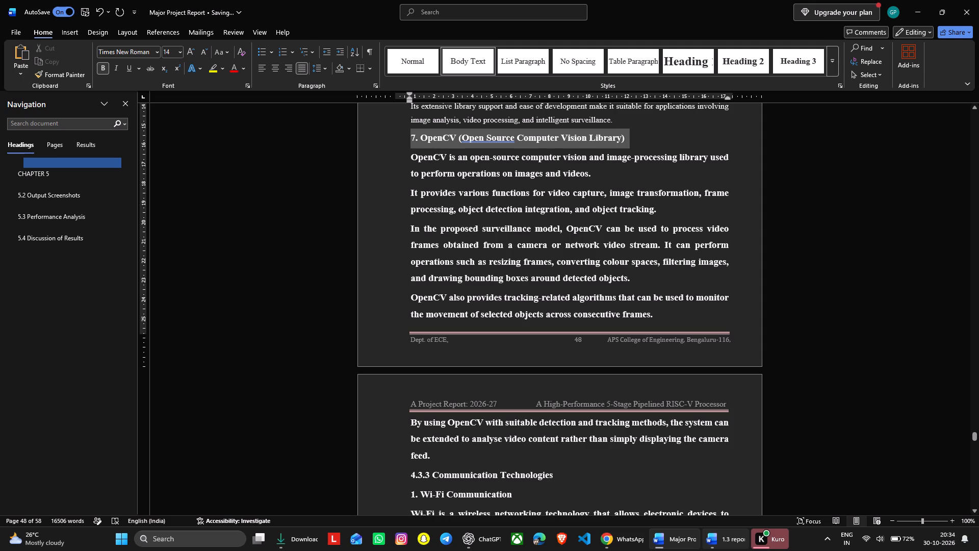
left_click_drag(631, 144, 632, 144)
left_click(729, 112)
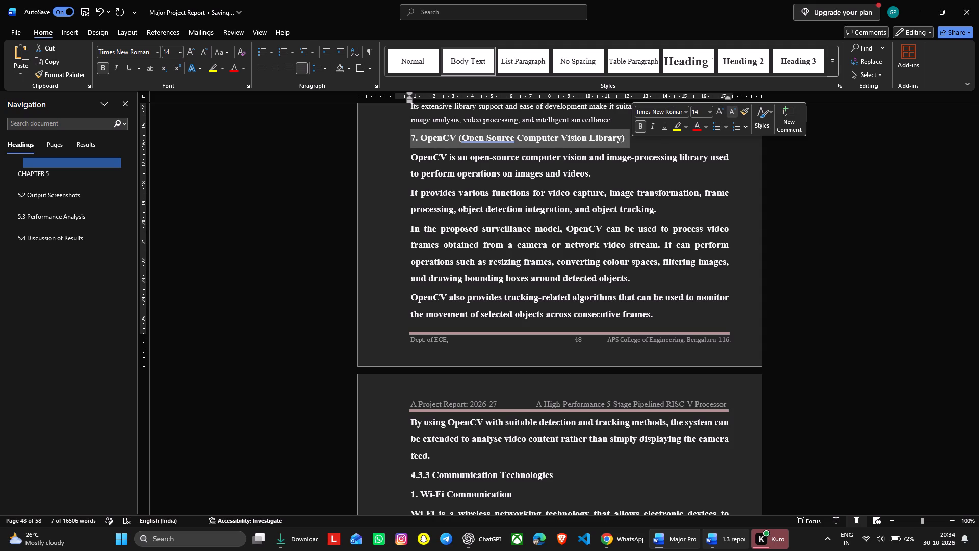
Format the five description paragraphs under 7. OpenCV, which continue onto the following page, as non-bold body text.
left_click(412, 154)
left_click_drag(417, 152, 559, 337)
left_click_drag(565, 365, 584, 458)
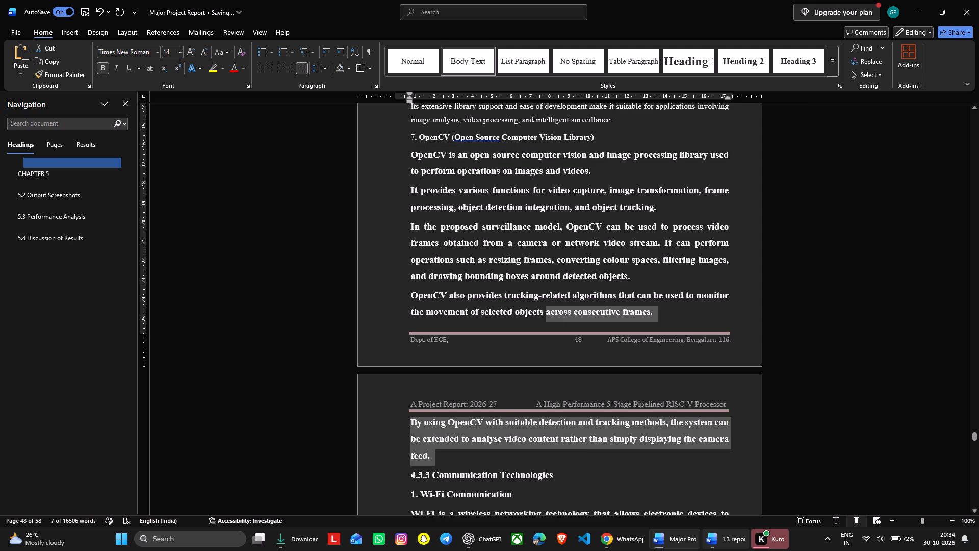
left_click_drag(584, 458, 585, 457)
left_click(588, 465)
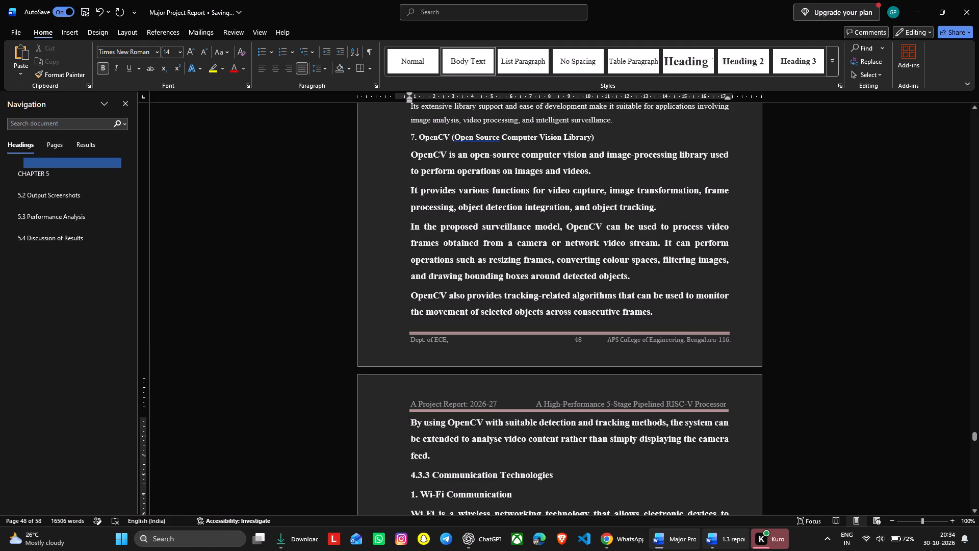
Format the five description paragraphs under 7. OpenCV (Open Source Computer Vision Library) as 12 pt non-bold text.
left_click(409, 149)
left_click_drag(409, 149, 595, 232)
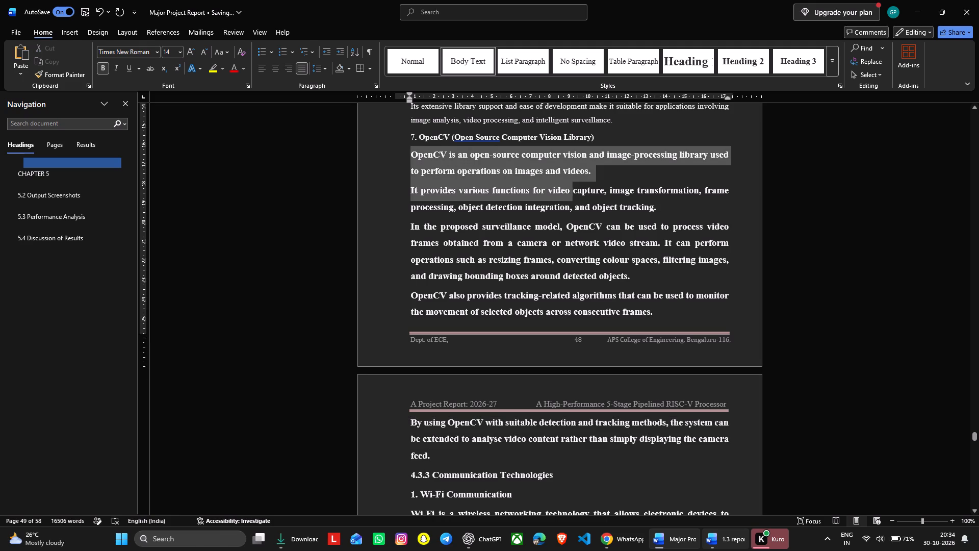
left_click_drag(595, 232, 640, 464)
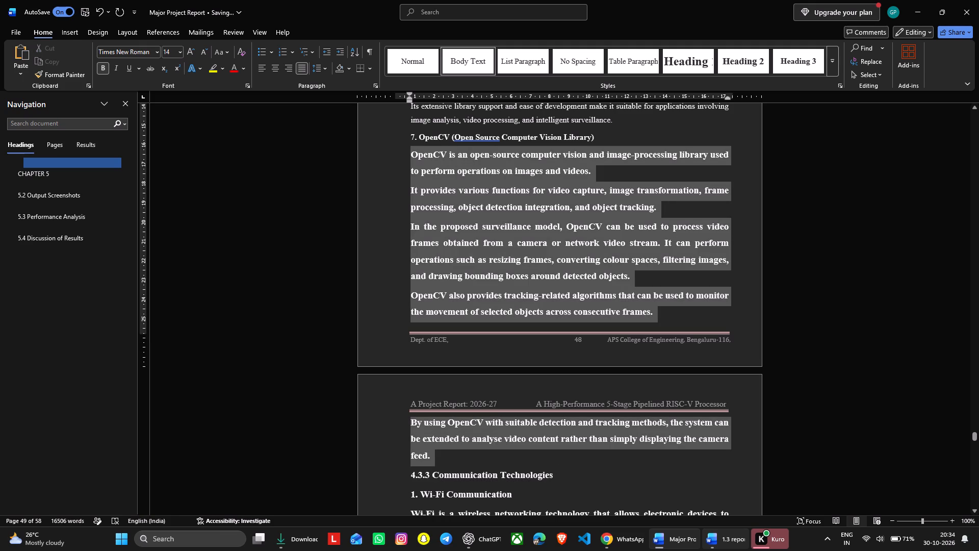
left_click_drag(640, 464, 641, 462)
left_click(650, 441)
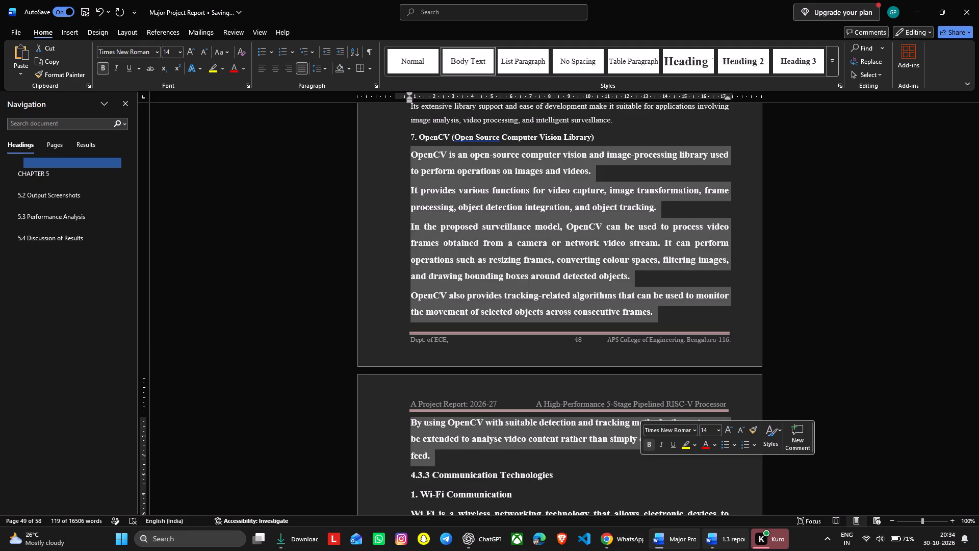
left_click(743, 428)
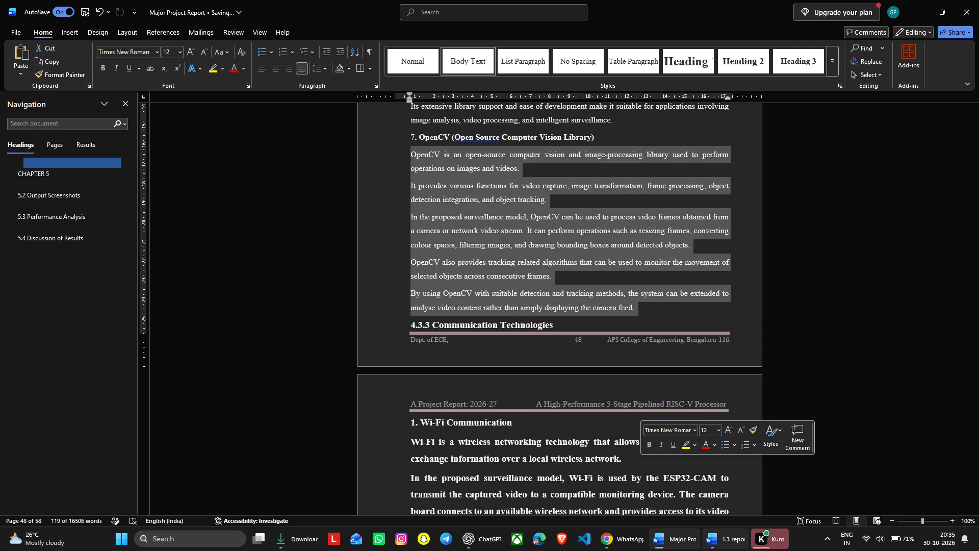
Insert an empty paragraph after the last OpenCV paragraph to push the 4.3.3 Communication Technologies heading onto the following page.
left_click(654, 313)
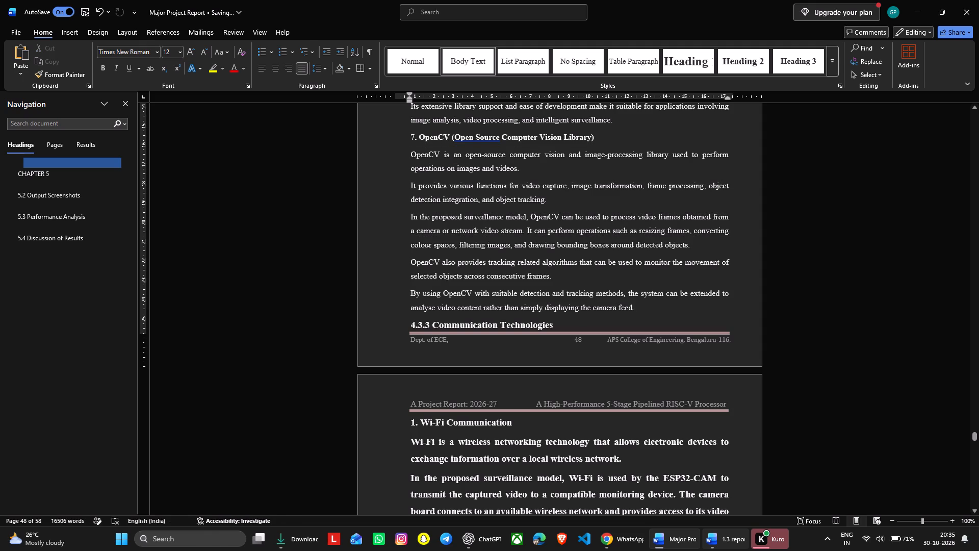
key("Return")
Set the 1. Wi-Fi Communication heading under 4.3.3 Communication Technologies to 12 pt, keeping it bold.
scroll(642, 290, "down", 2)
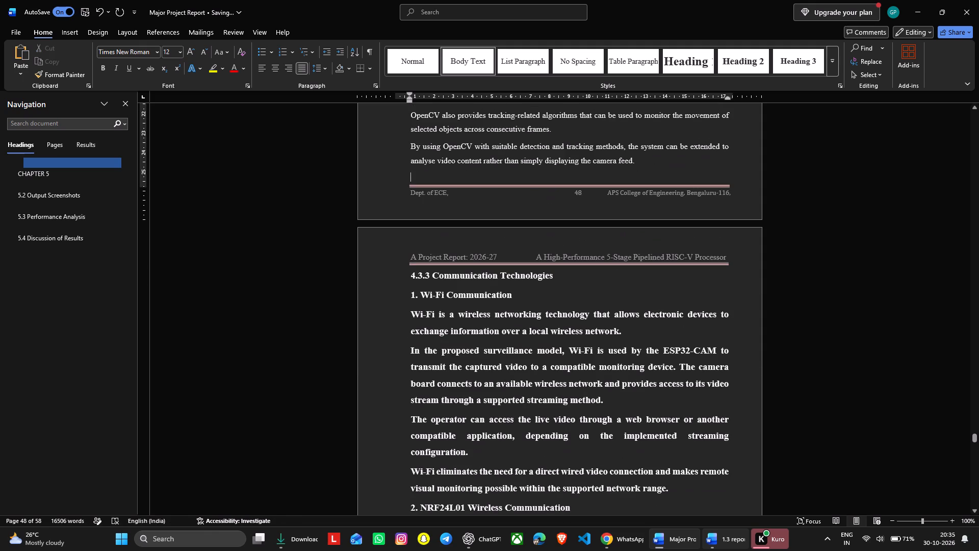
left_click(557, 274)
left_click_drag(557, 274, 398, 275)
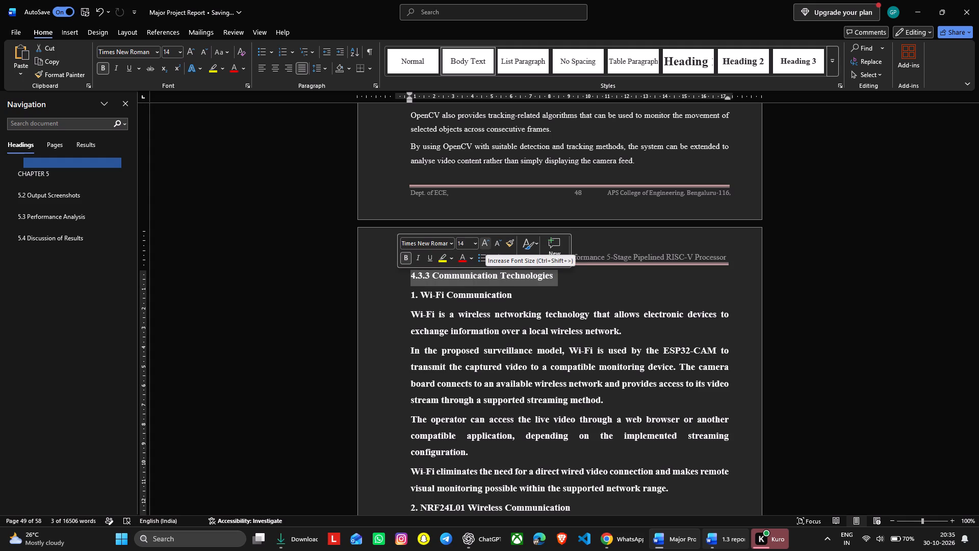
left_click(522, 303)
left_click_drag(522, 300, 443, 296)
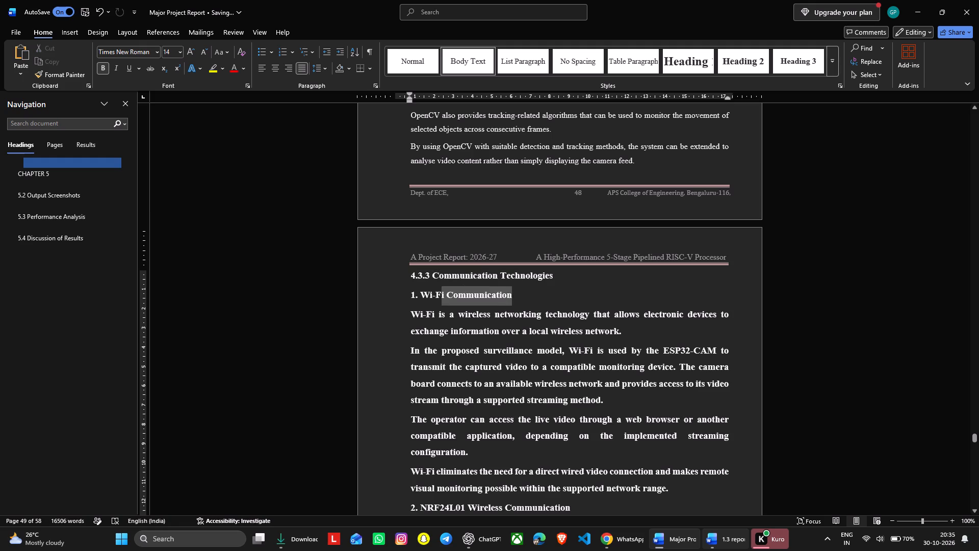
left_click_drag(443, 296, 406, 299)
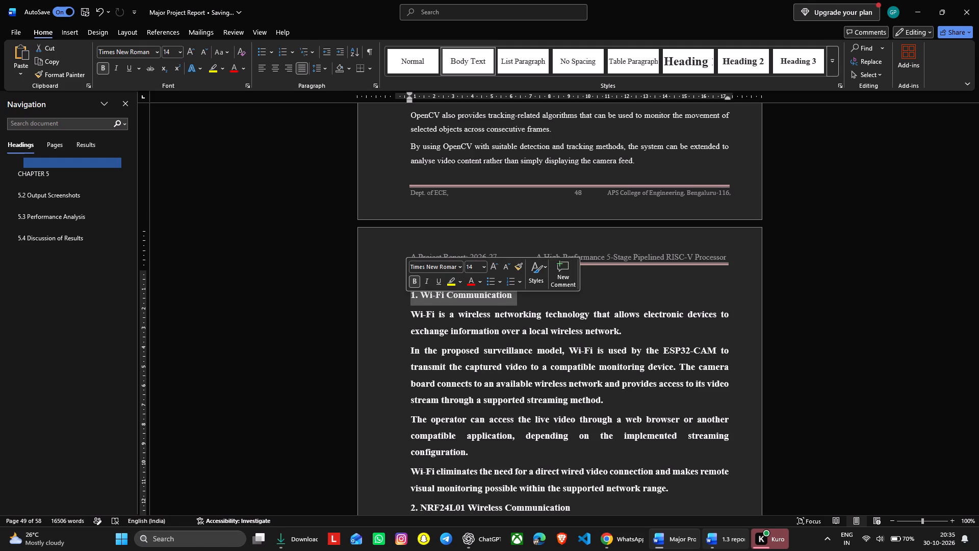
left_click(502, 267)
left_click(627, 292)
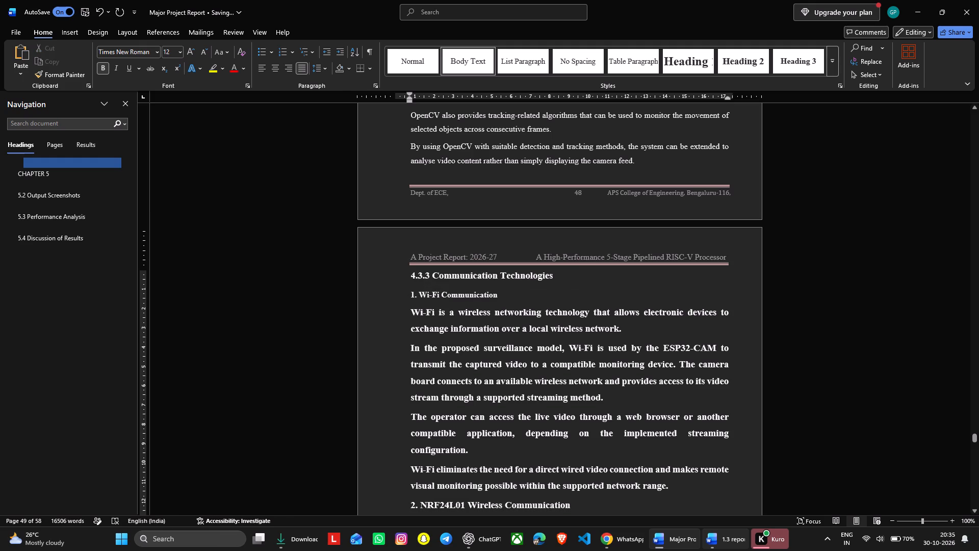
Format the four description paragraphs under 1. Wi-Fi Communication as 12 pt non-bold text.
left_click(411, 310)
left_click_drag(411, 310, 573, 453)
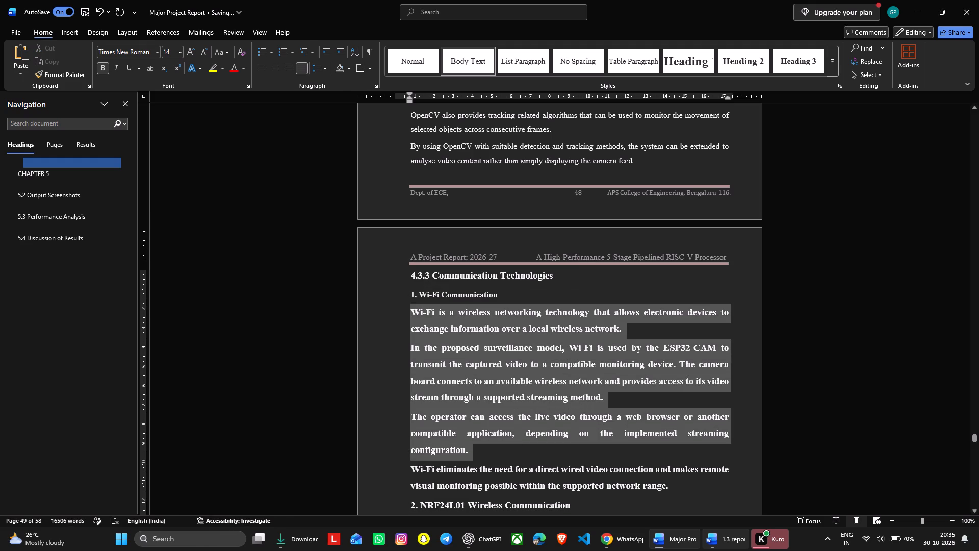
left_click_drag(573, 453, 675, 485)
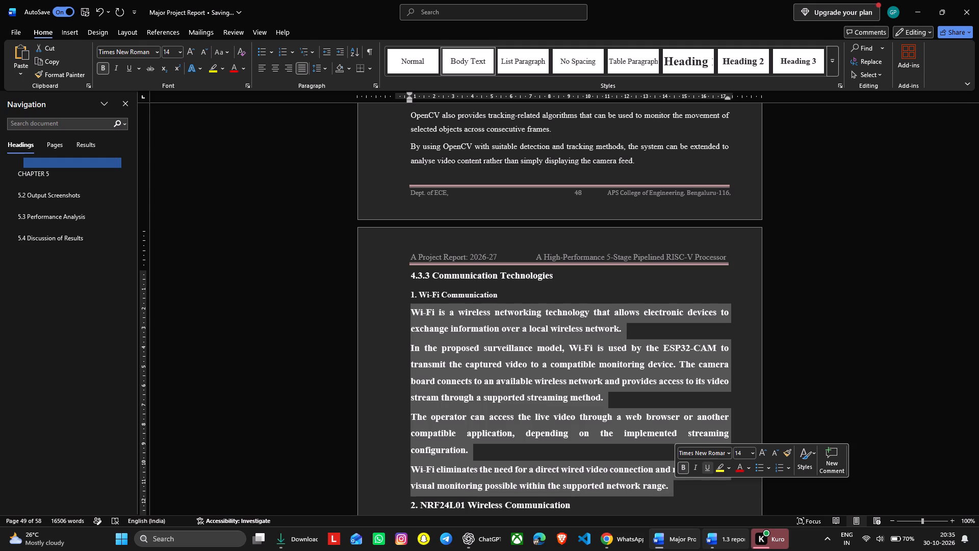
left_click(684, 466)
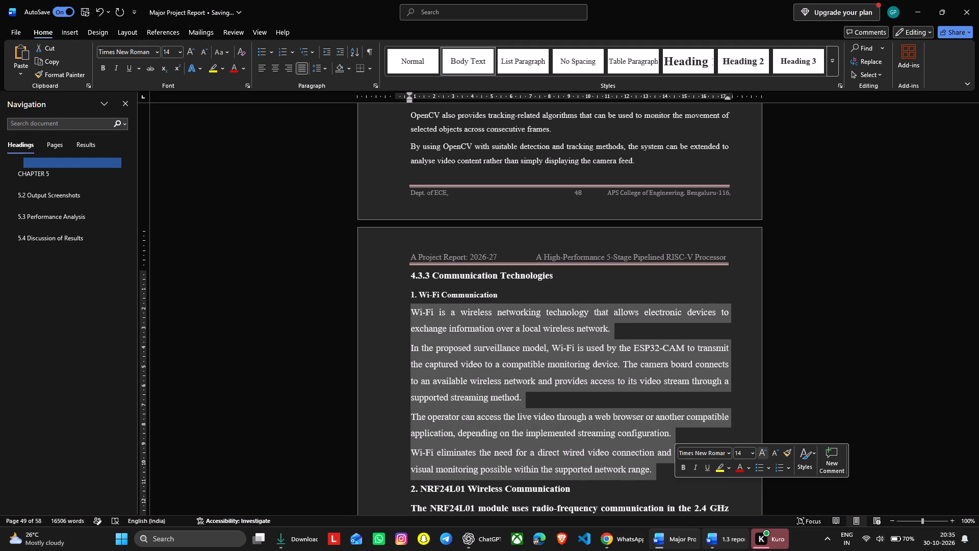
left_click(774, 454)
Set the 2. NRF24L01 Wireless Communication heading to 12 pt, keeping it bold.
scroll(587, 425, "down", 2)
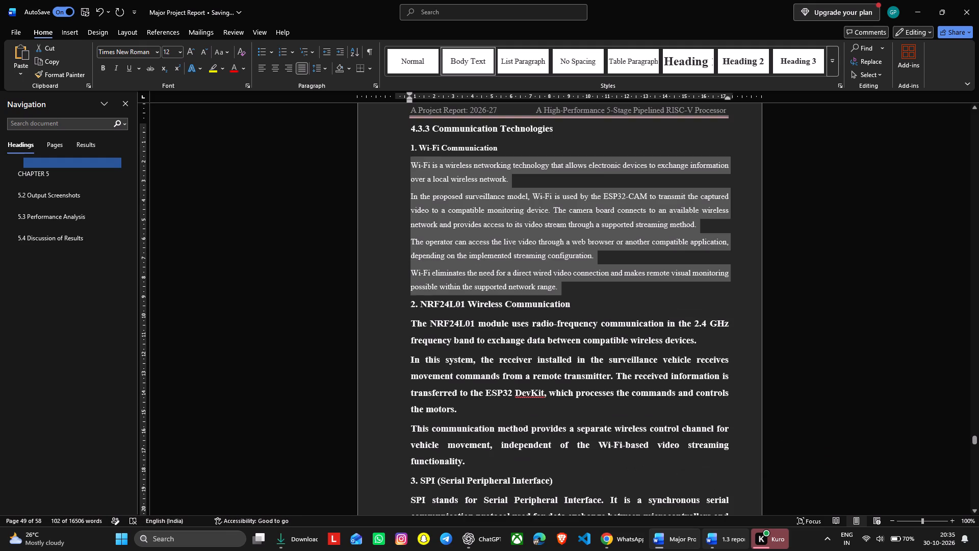
scroll(573, 402, "down", 1)
left_click(582, 231)
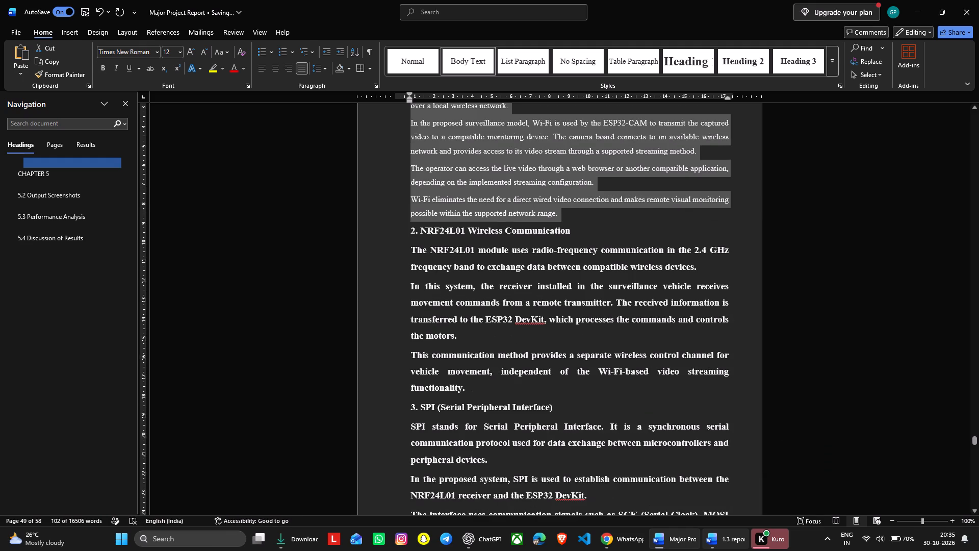
left_click_drag(582, 231, 399, 228)
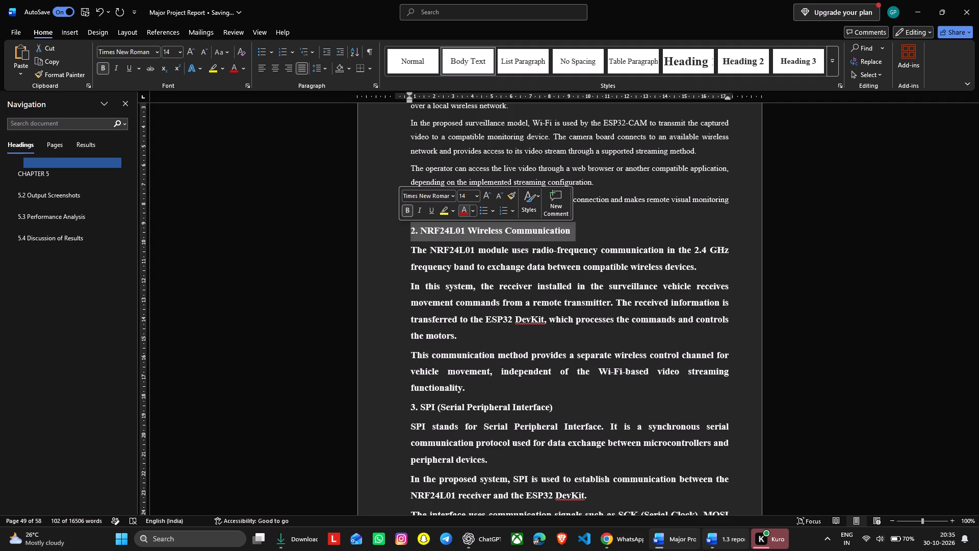
left_click(500, 198)
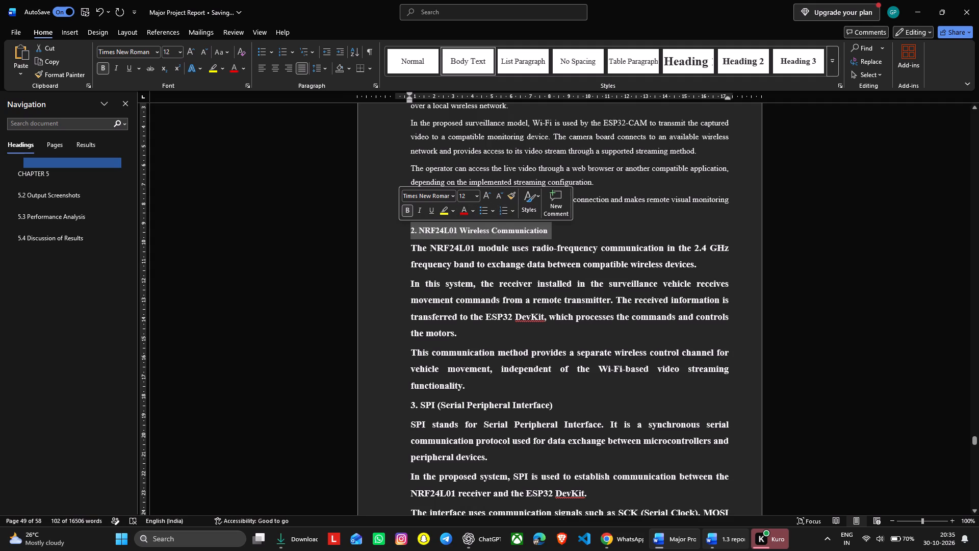
Format the three description paragraphs under 2. NRF24L01 Wireless Communication as 12 pt non-bold text.
left_click(412, 244)
left_click_drag(412, 244, 470, 317)
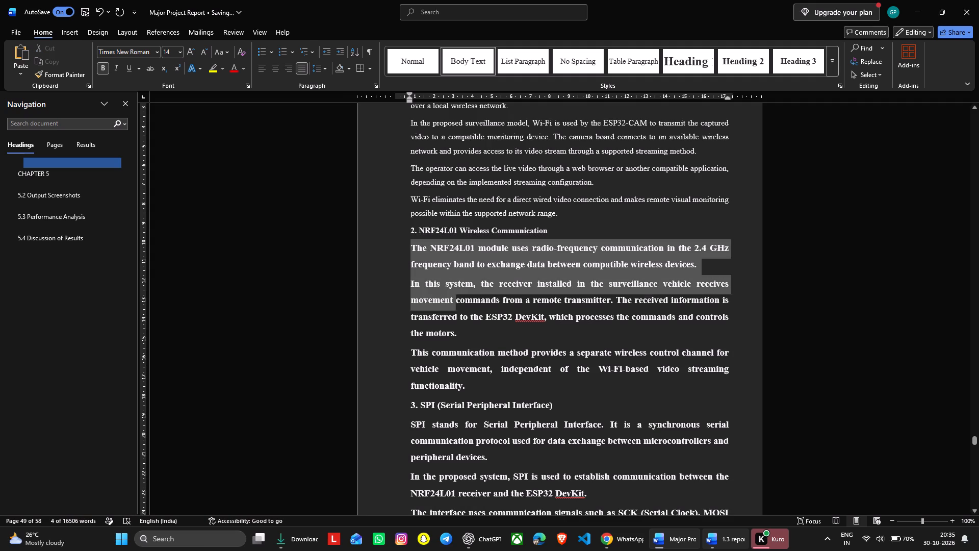
left_click_drag(470, 317, 509, 386)
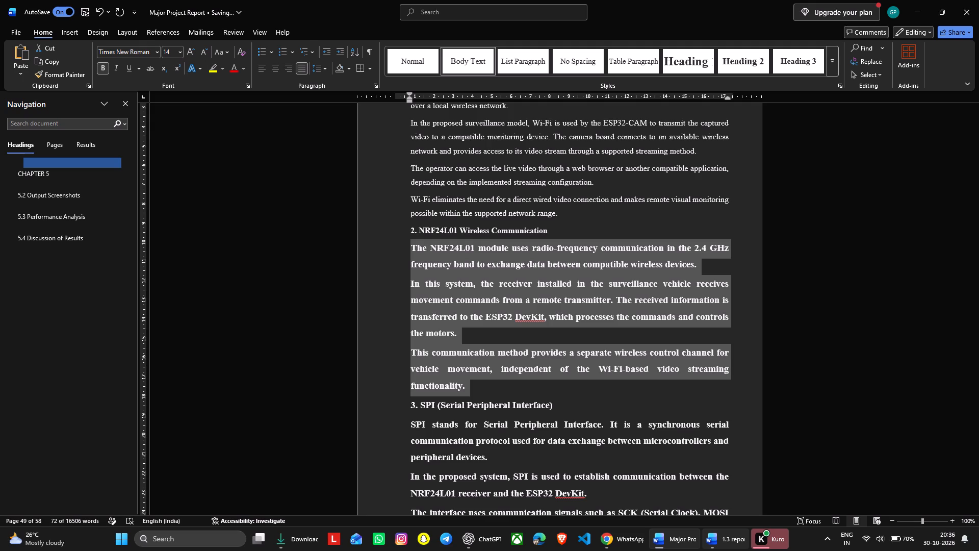
left_click(101, 68)
left_click(205, 51)
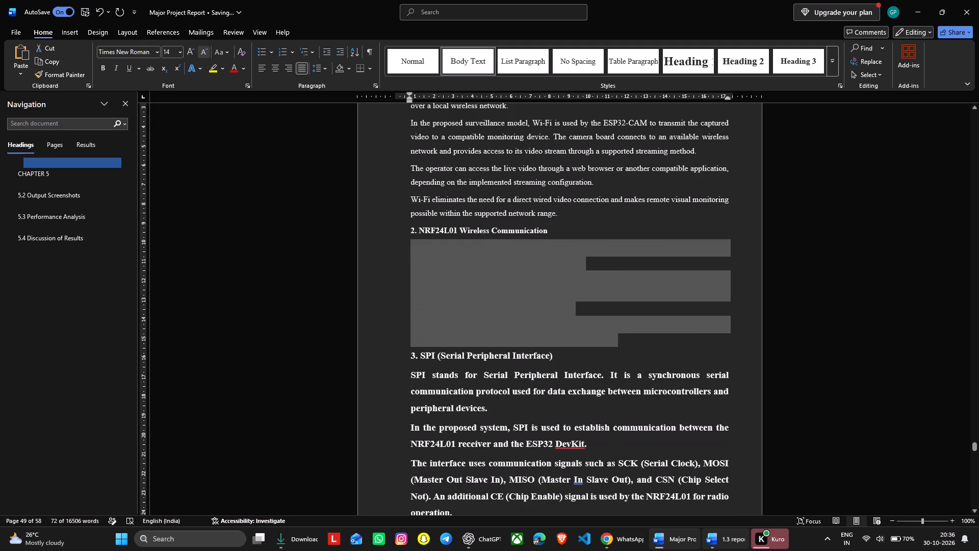
left_click(385, 310)
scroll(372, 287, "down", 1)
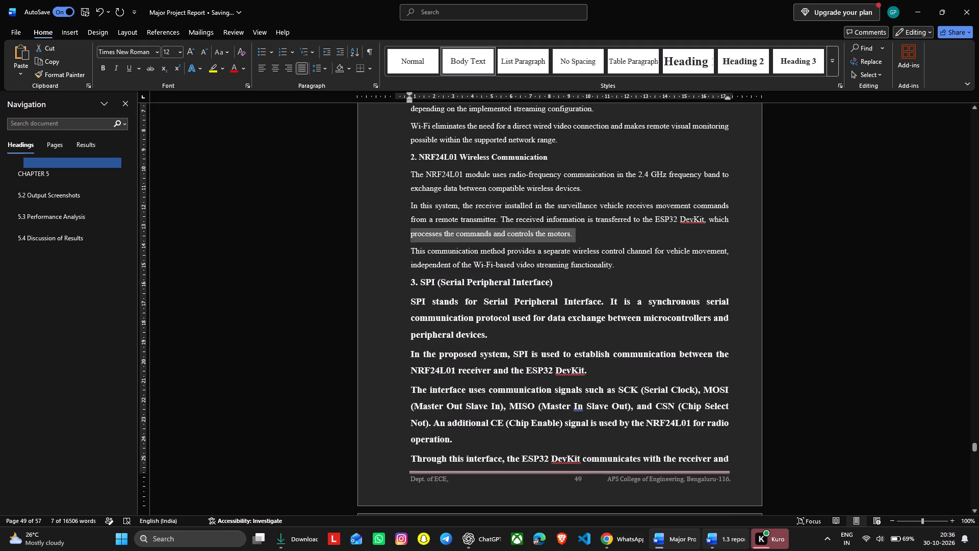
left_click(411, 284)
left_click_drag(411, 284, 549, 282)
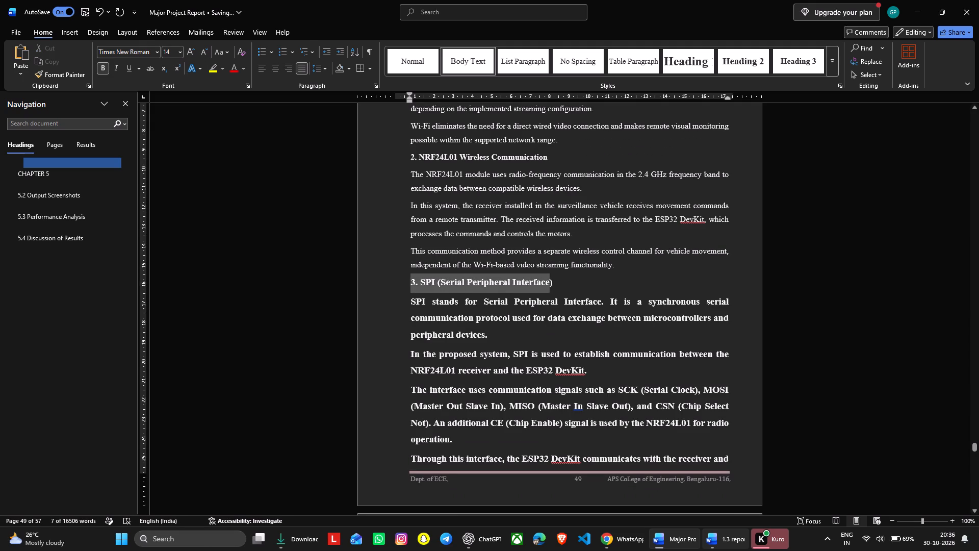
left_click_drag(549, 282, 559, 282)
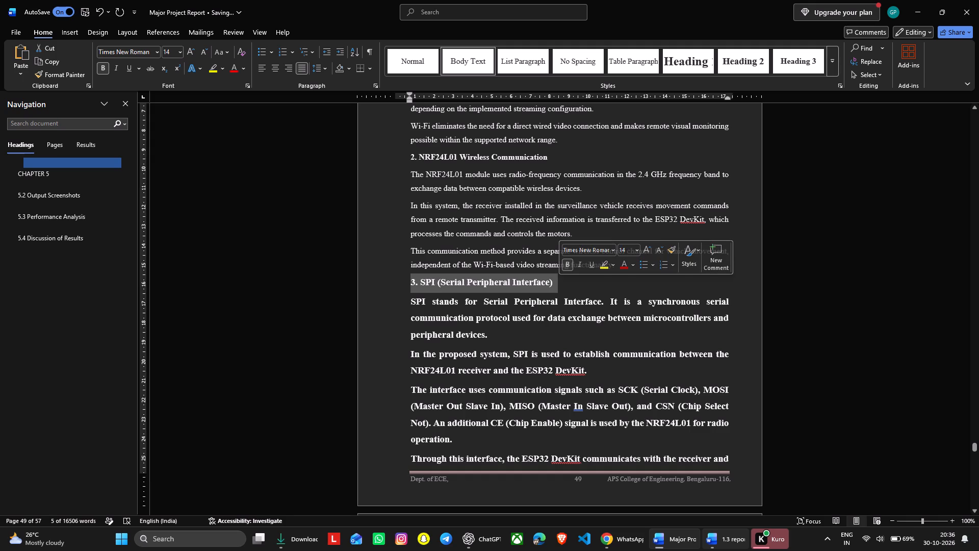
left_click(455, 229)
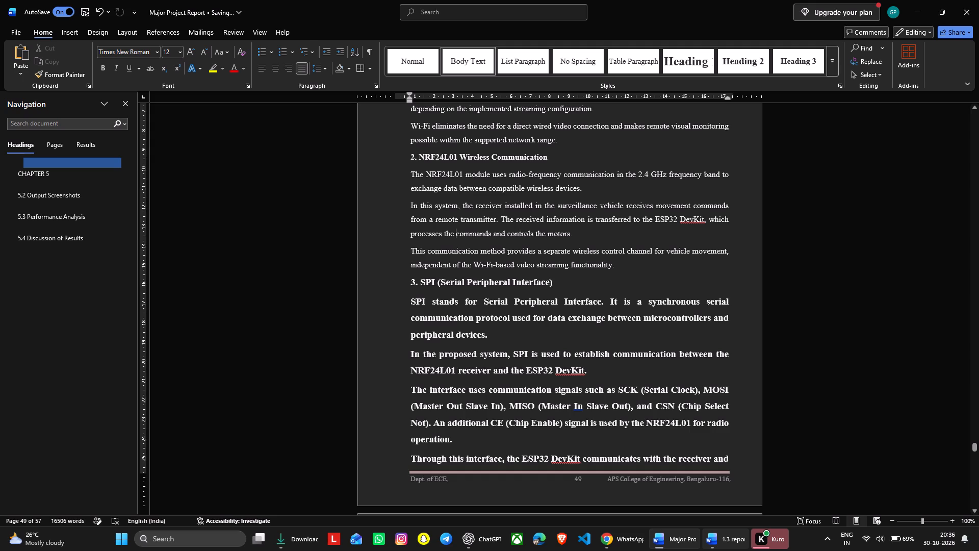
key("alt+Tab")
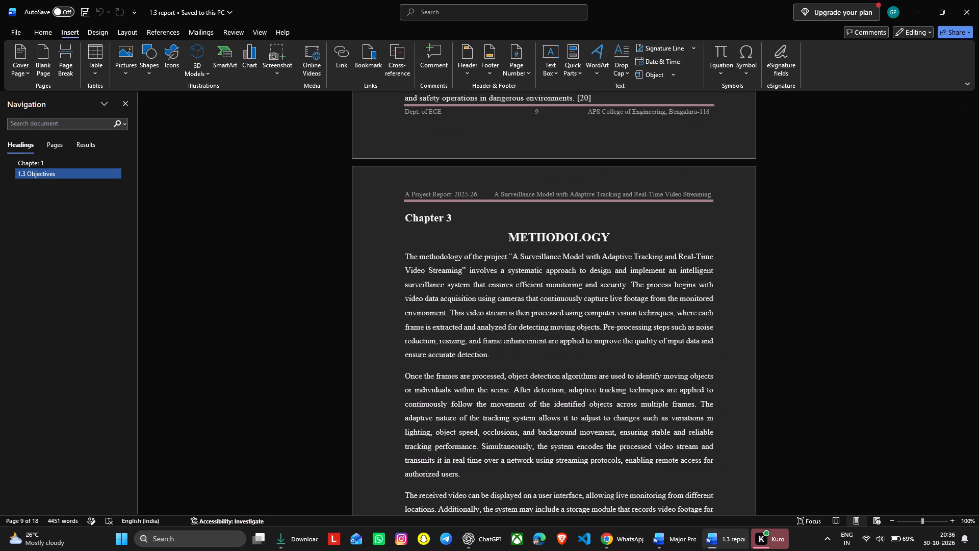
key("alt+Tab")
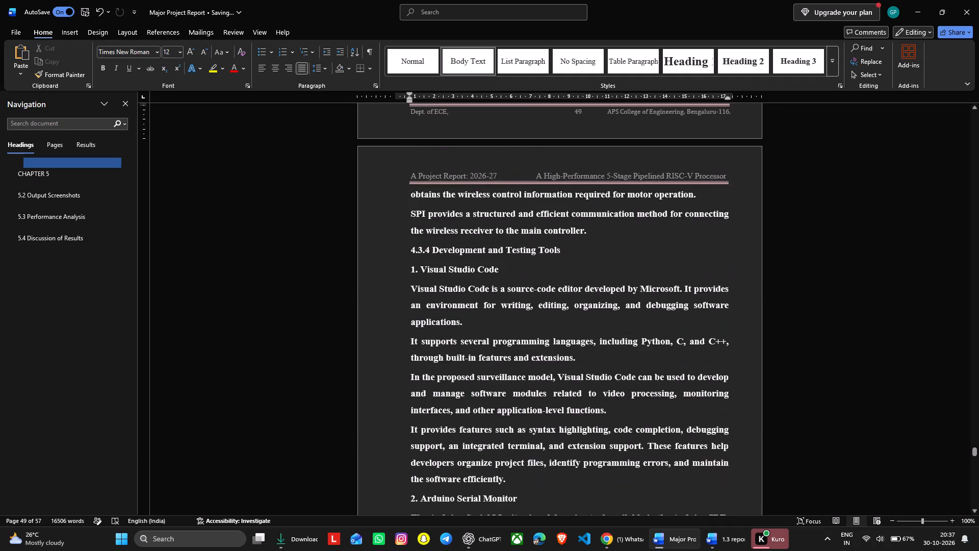
scroll(601, 253, "down", 14)
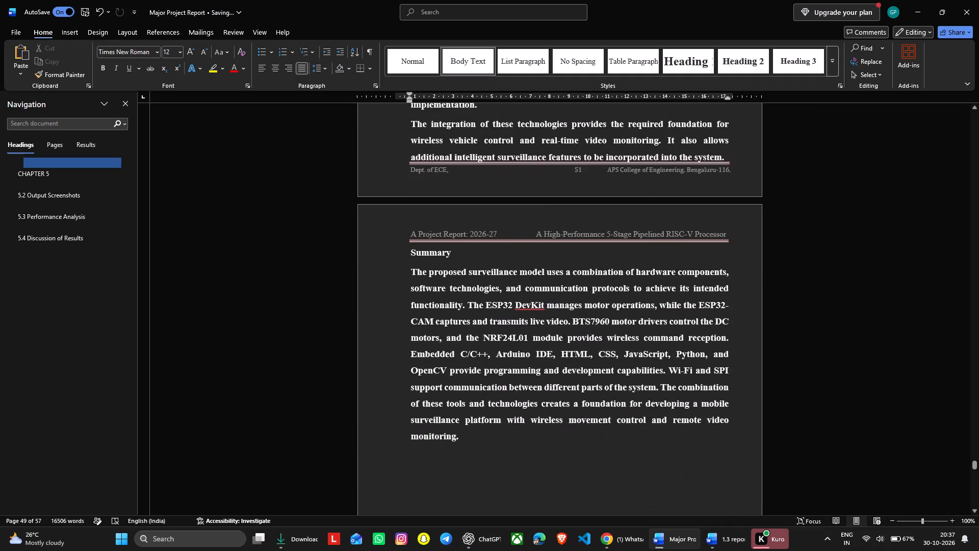
scroll(589, 284, "down", 2)
left_click(471, 293)
left_click_drag(470, 292, 458, 287)
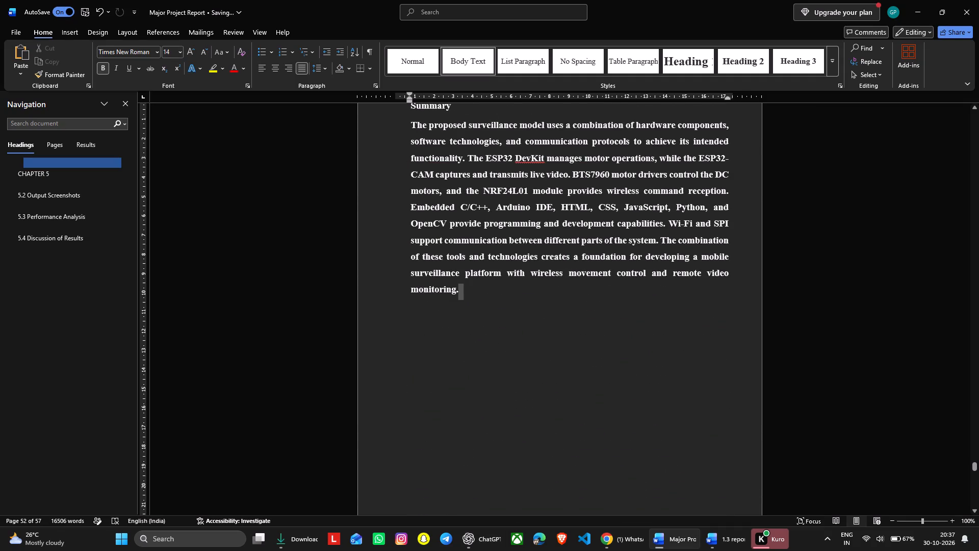
left_click_drag(458, 287, 402, 96)
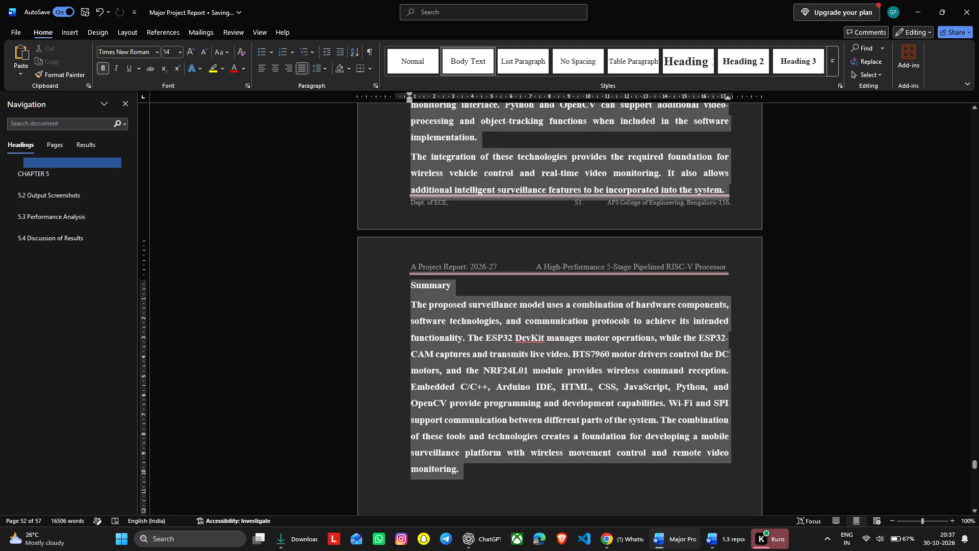
left_click_drag(402, 96, 408, 70)
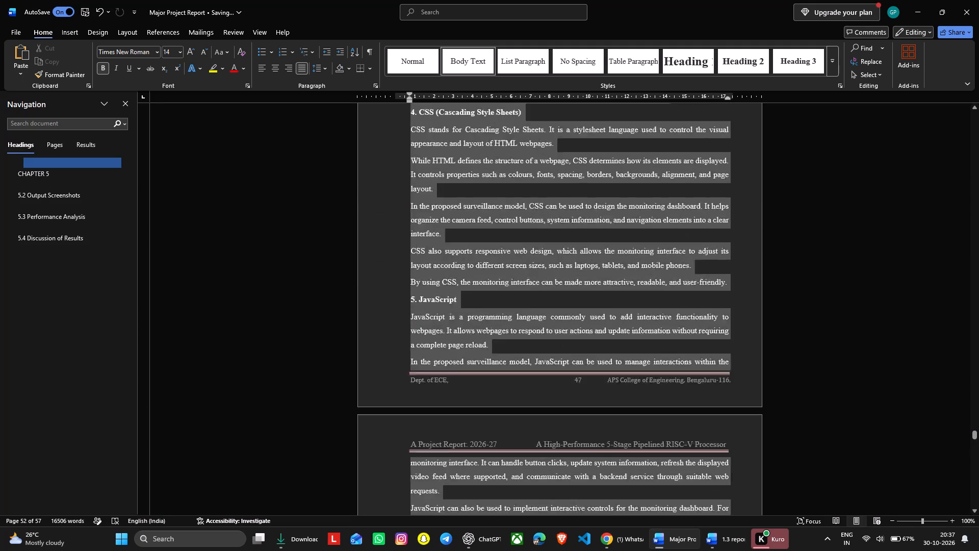
left_click_drag(408, 70, 413, 96)
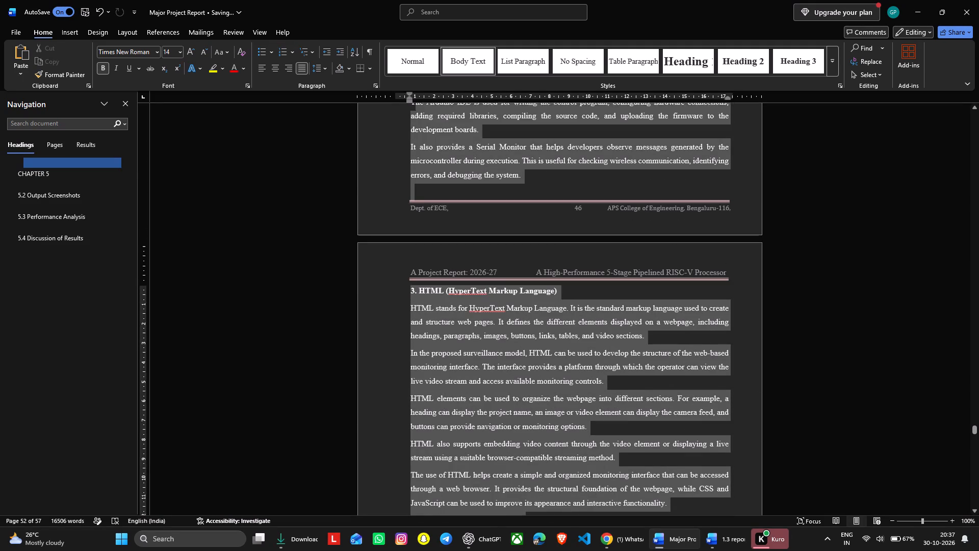
left_click_drag(413, 96, 410, 174)
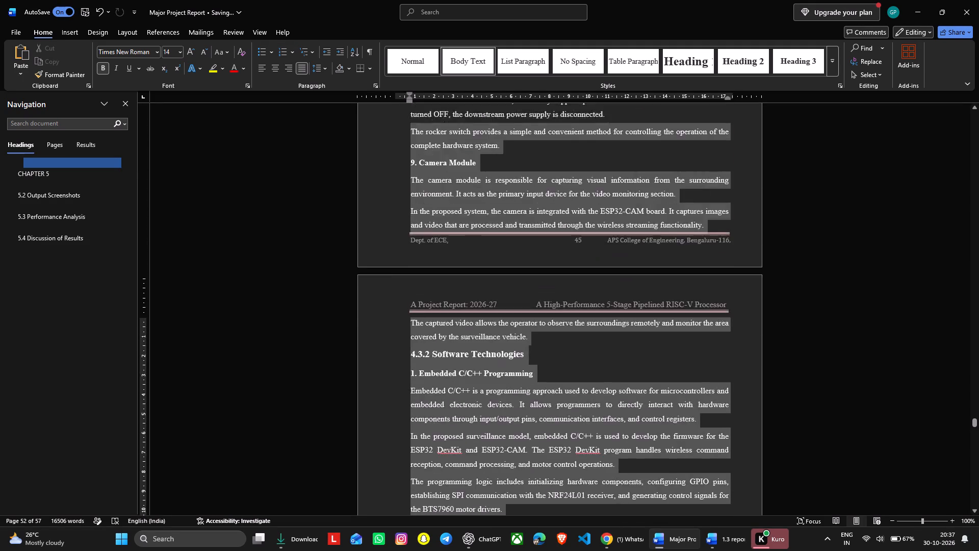
left_click_drag(410, 174, 412, 89)
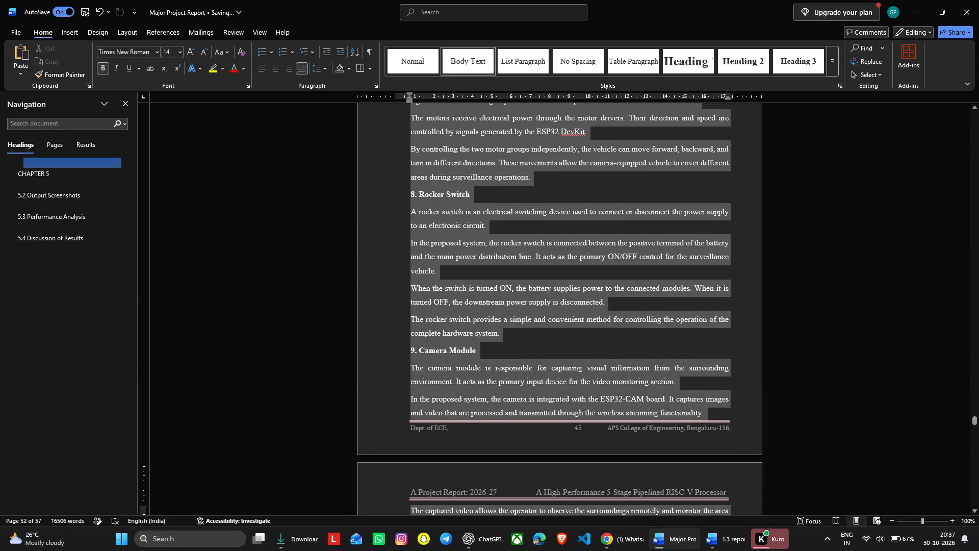
left_click_drag(412, 89, 420, 76)
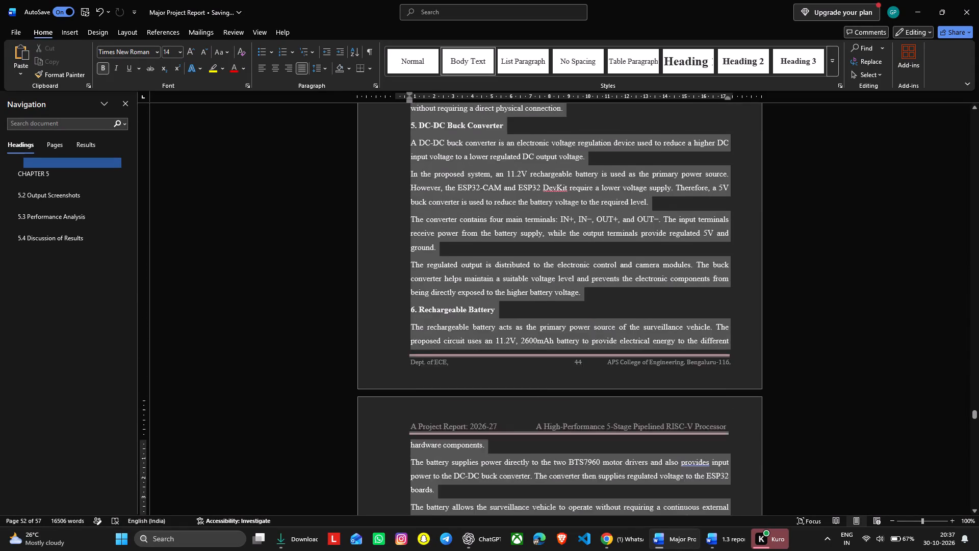
left_click_drag(420, 76, 419, 112)
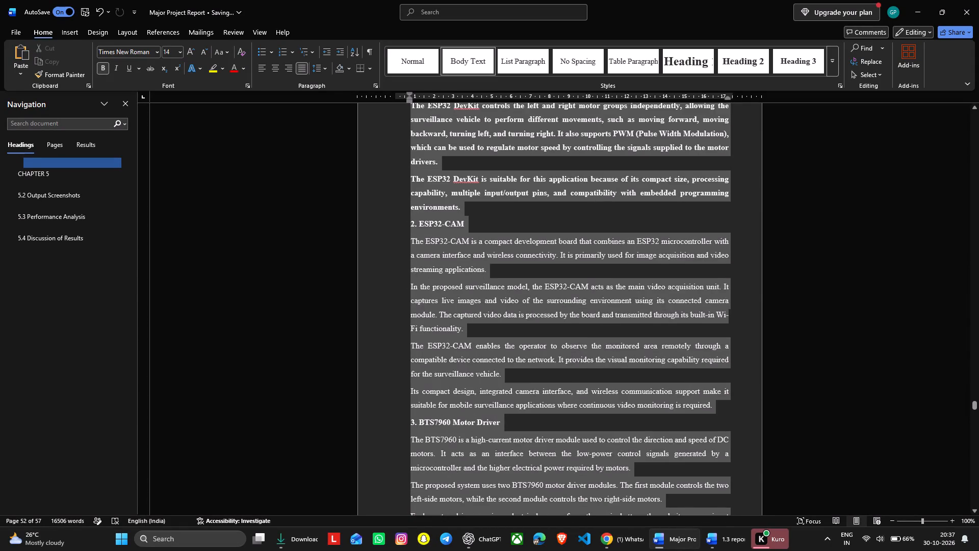
left_click_drag(419, 112, 415, 91)
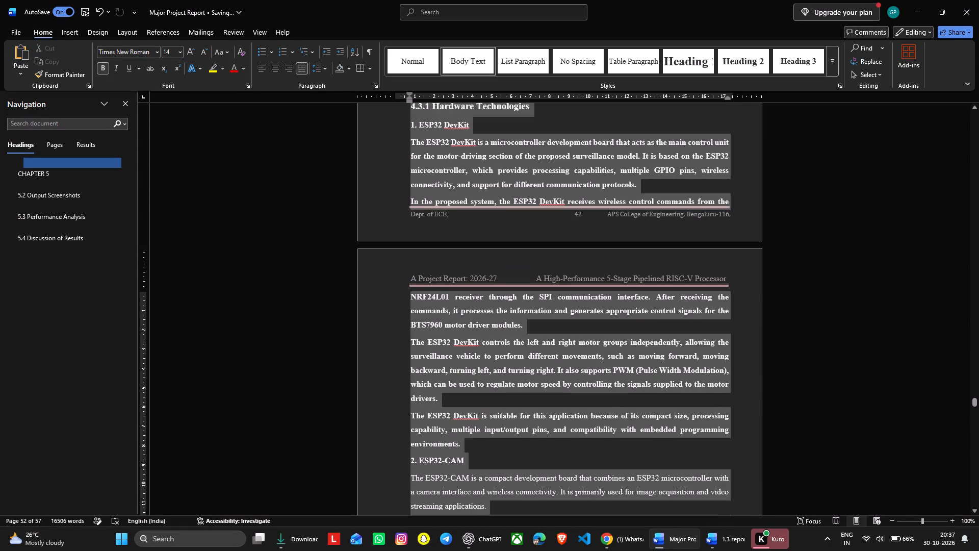
left_click_drag(415, 91, 408, 154)
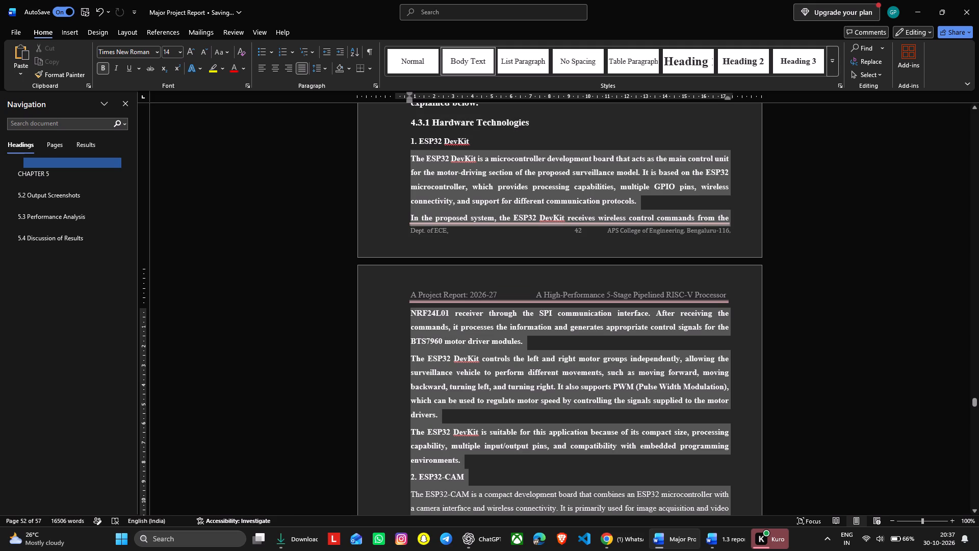
left_click_drag(408, 154, 413, 97)
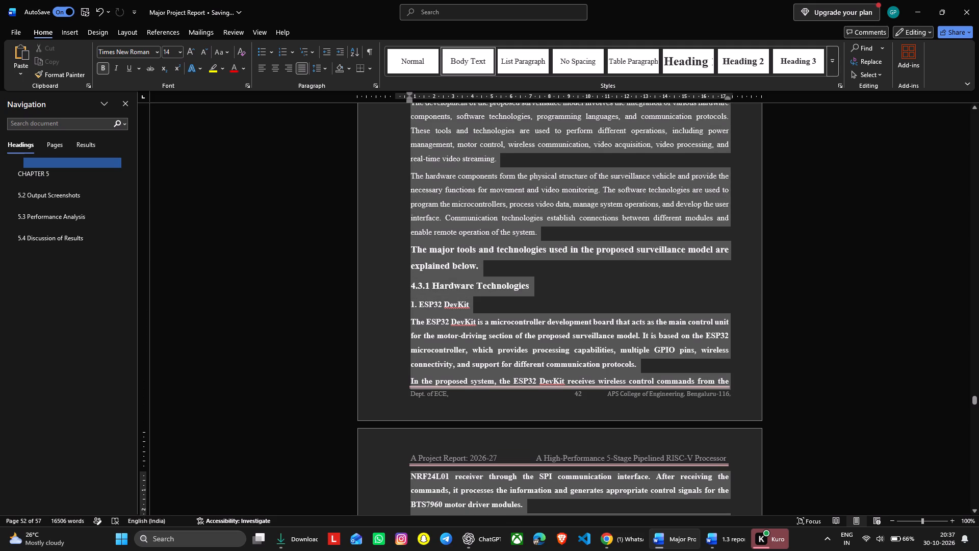
left_click_drag(413, 97, 393, 183)
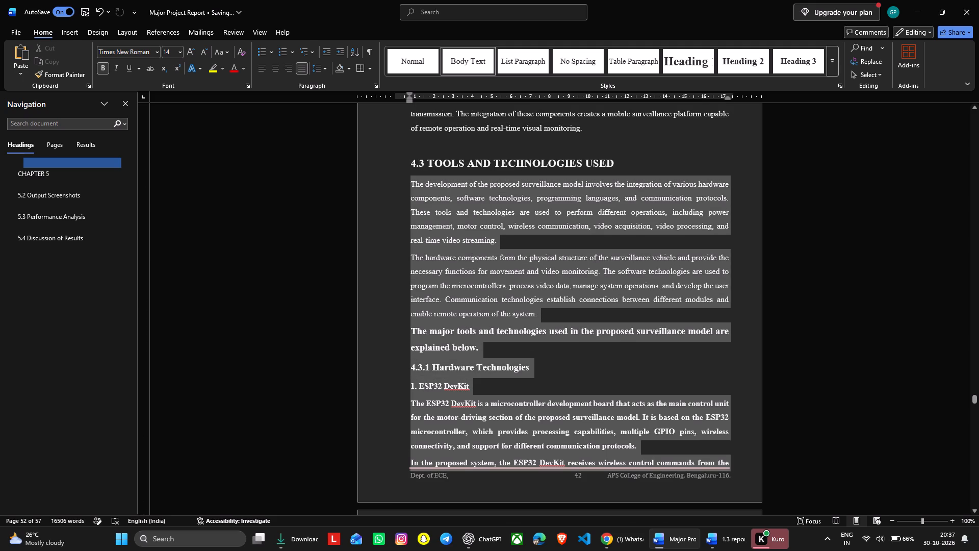
left_click_drag(393, 183, 392, 170)
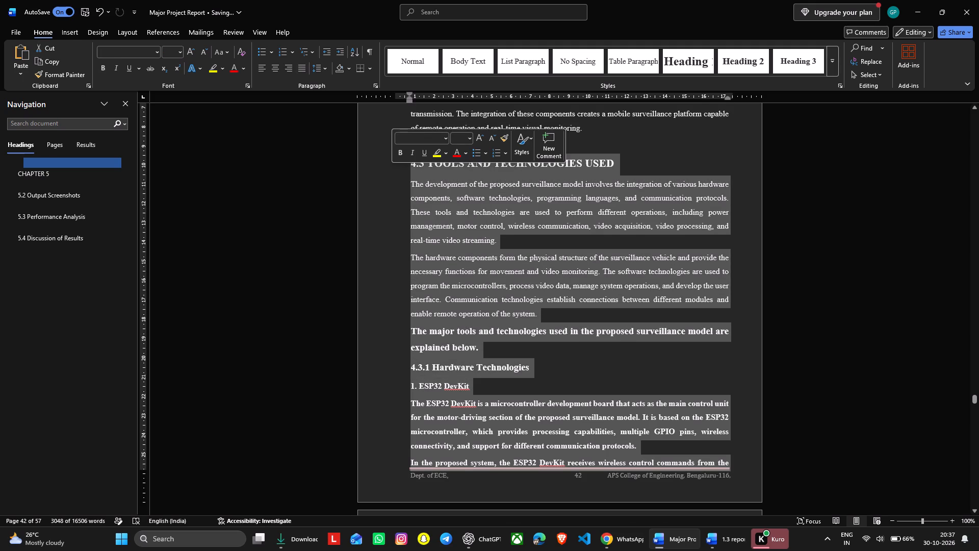
key("BackSpace")
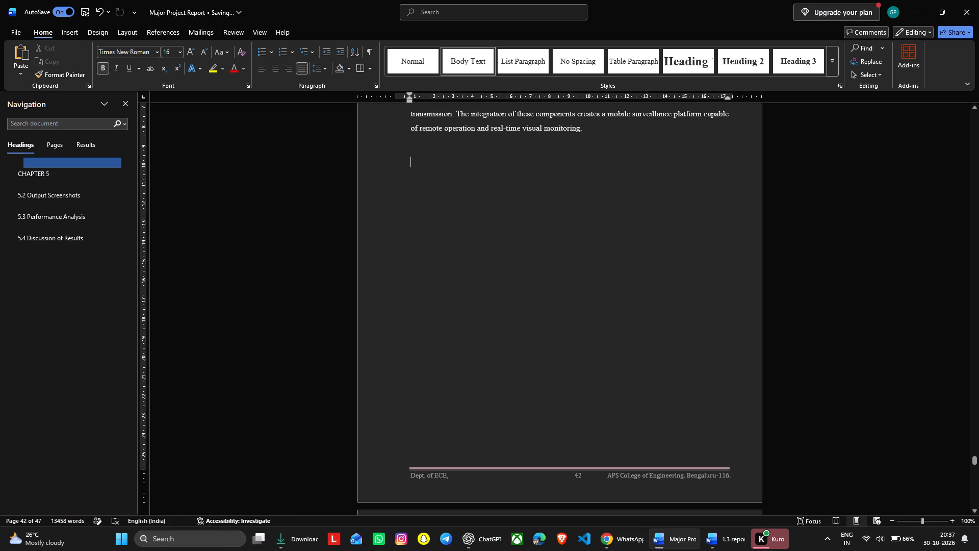
Paste the copied paragraph-style section 4.3 once in place of the deleted text.
key("ctrl+v")
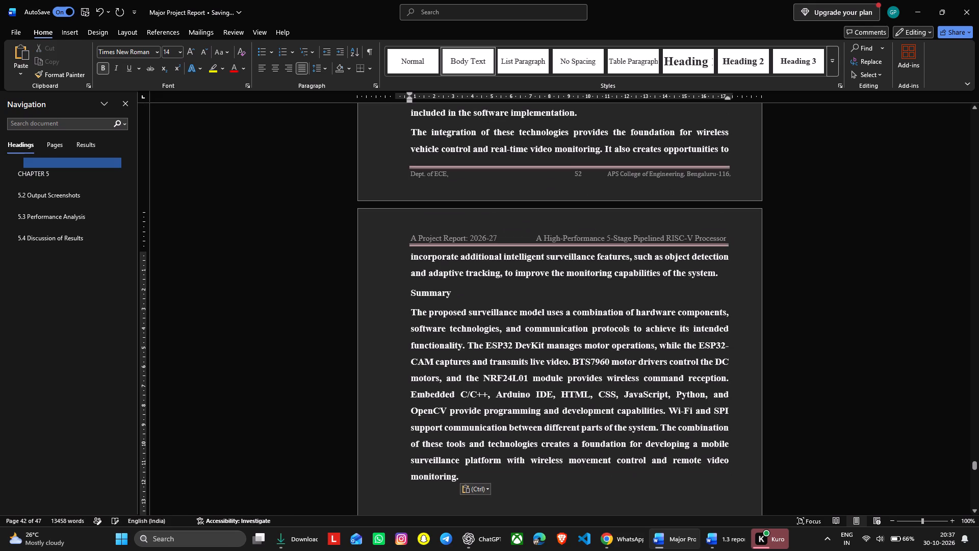
key("ctrl+v")
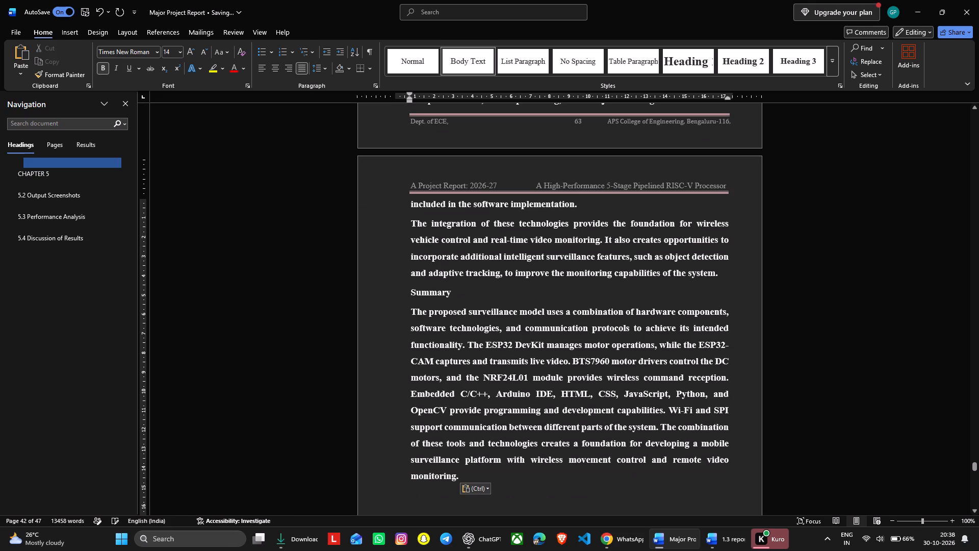
key("ctrl+z")
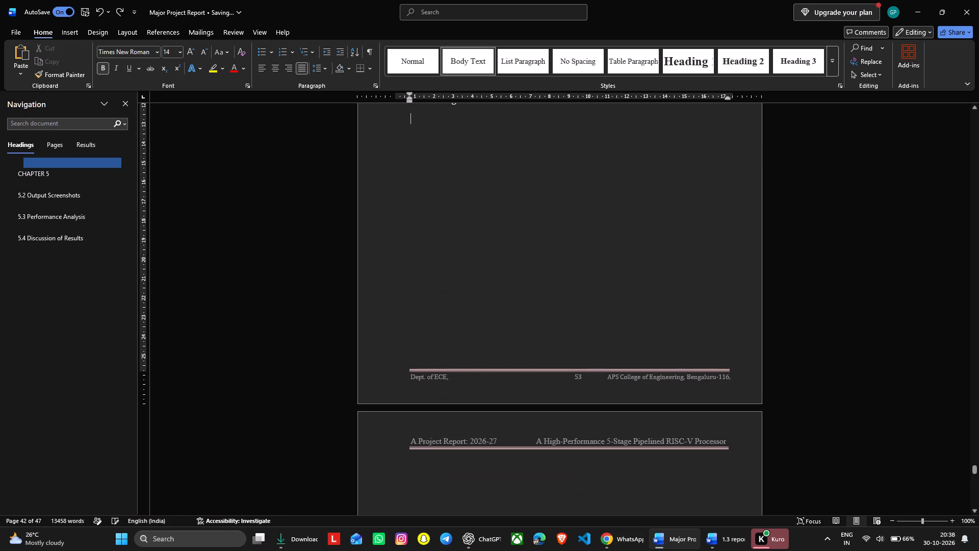
Review the pasted section 4.3 from its closing Summary back up to the 4.3 heading.
scroll(432, 228, "down", 1)
scroll(432, 231, "up", 3)
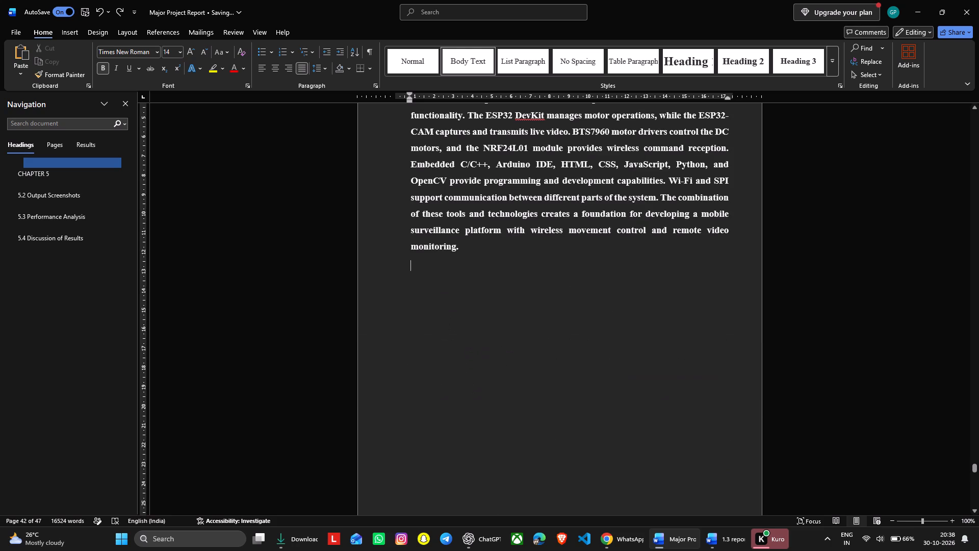
scroll(438, 245, "up", 4)
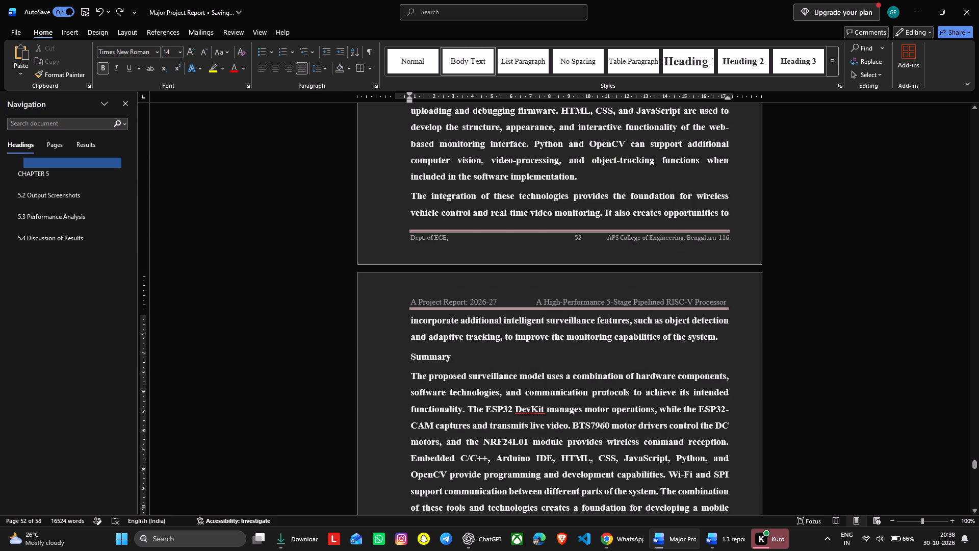
scroll(448, 292, "up", 2)
scroll(495, 337, "up", 2)
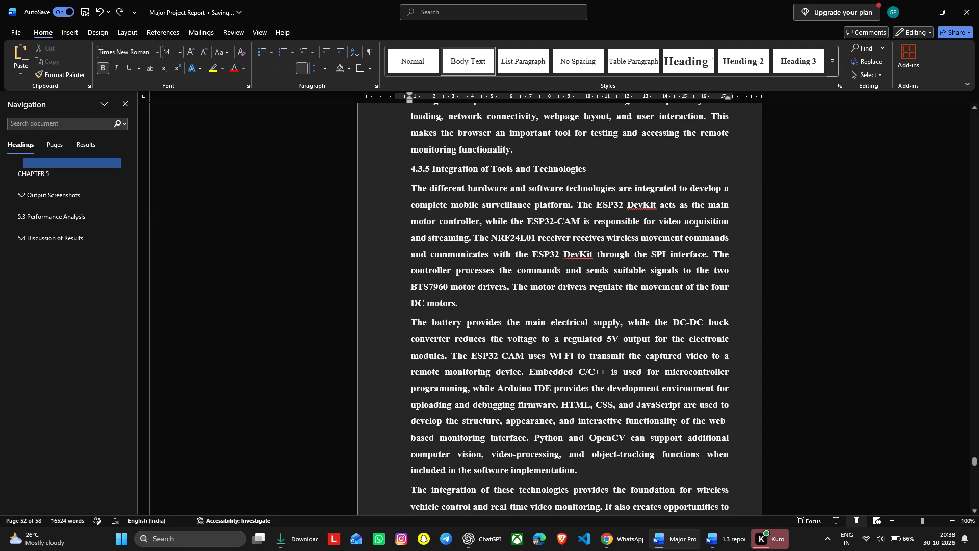
scroll(494, 328, "up", 2)
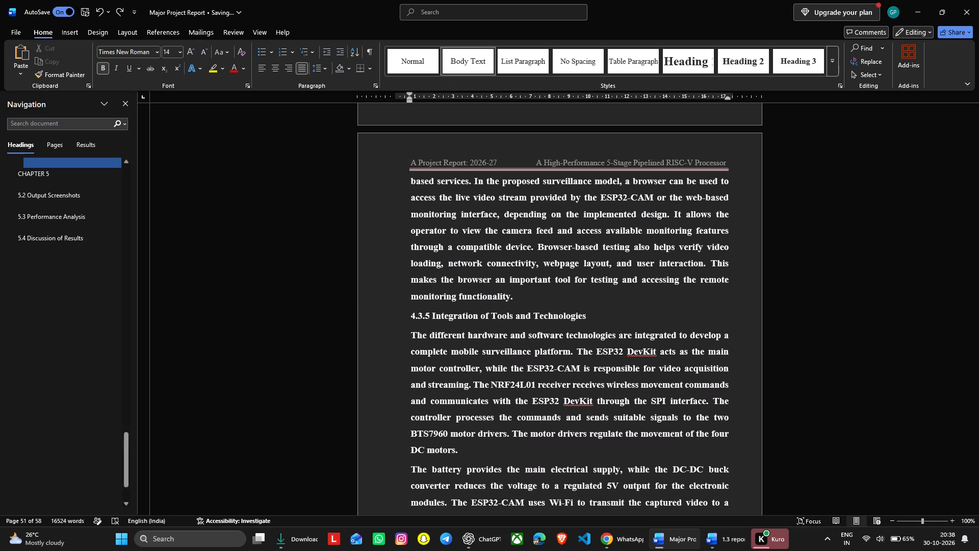
scroll(435, 373, "up", 2)
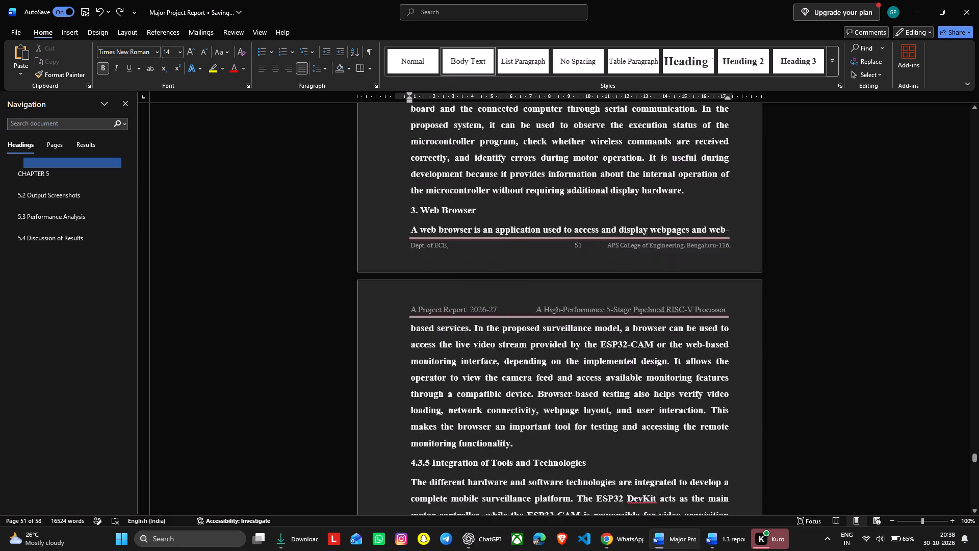
scroll(435, 373, "up", 20)
scroll(435, 373, "up", 1)
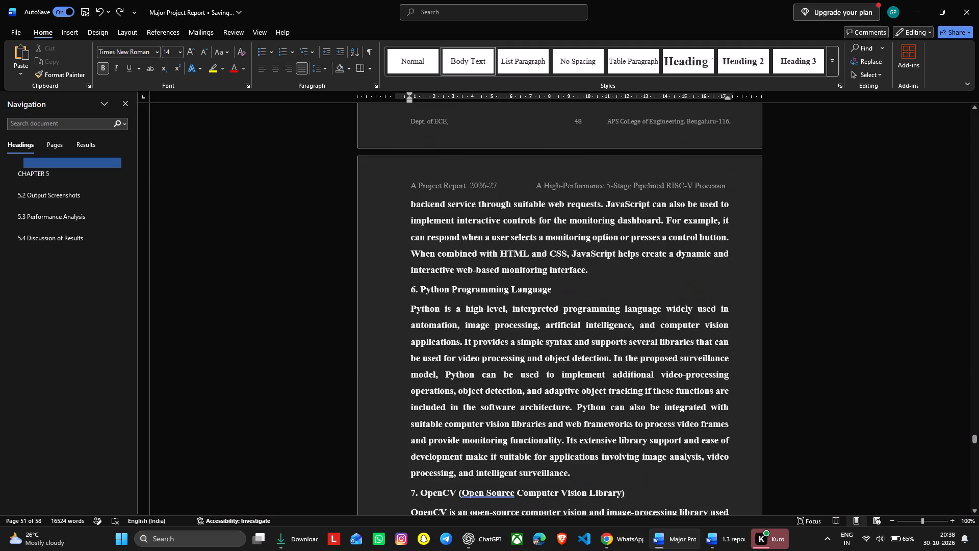
scroll(435, 373, "up", 20)
scroll(435, 373, "up", 4)
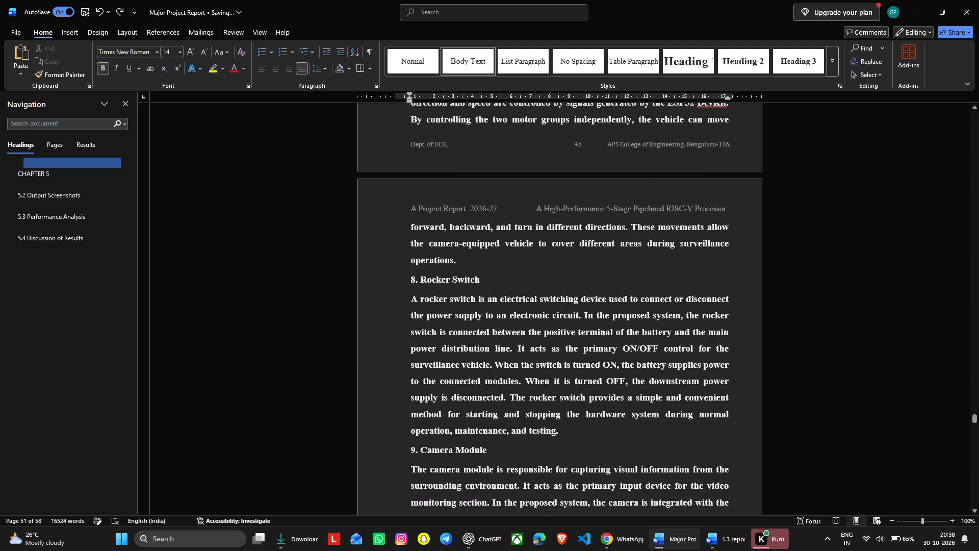
scroll(435, 373, "up", 20)
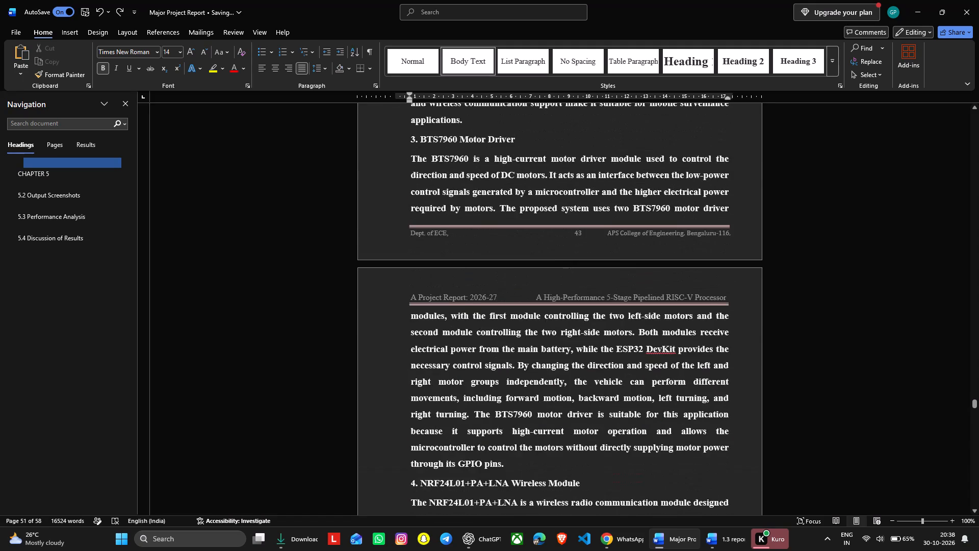
scroll(434, 373, "up", 12)
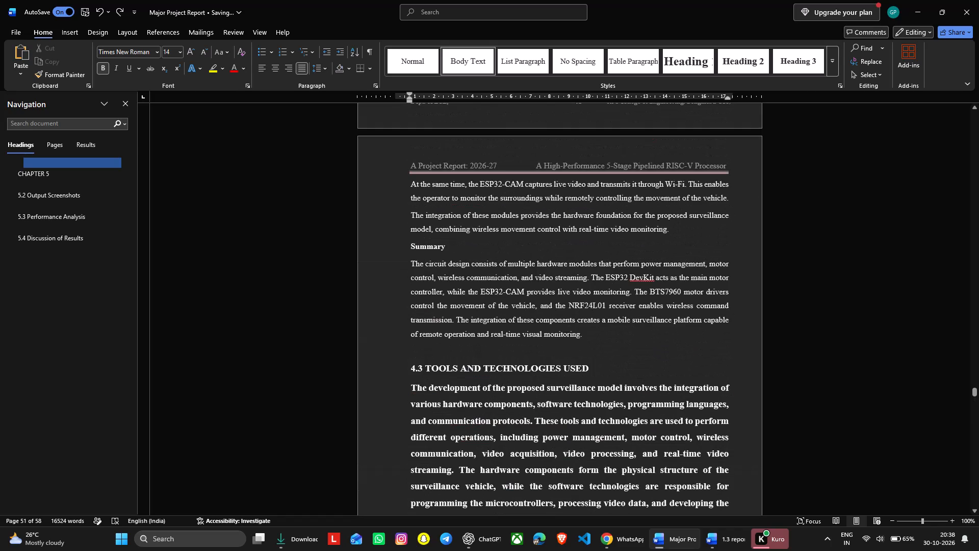
scroll(431, 370, "up", 1)
Set the heading "4.3 TOOLS AND TECHNOLOGIES USED" to 16 pt.
scroll(431, 370, "down", 2)
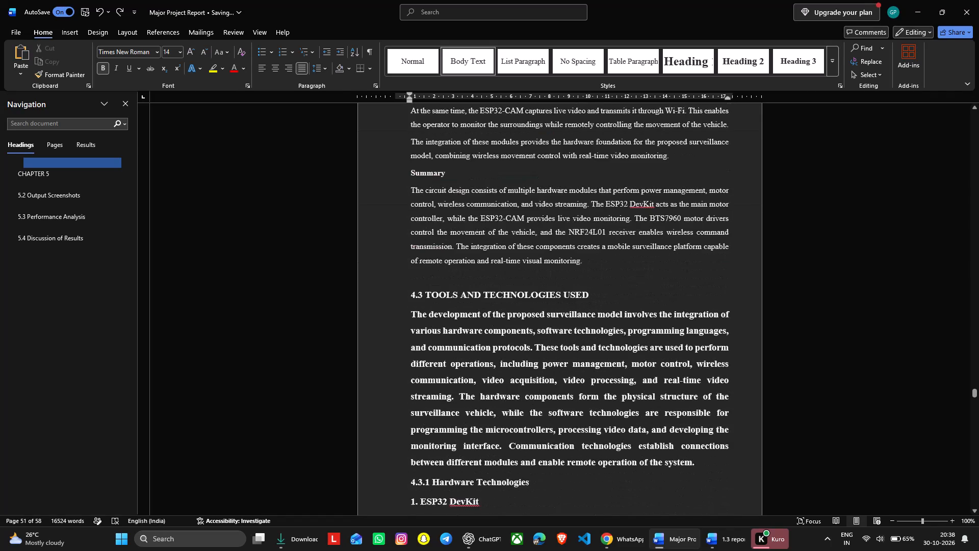
scroll(431, 371, "down", 1)
left_click(590, 223)
left_click_drag(590, 223, 576, 223)
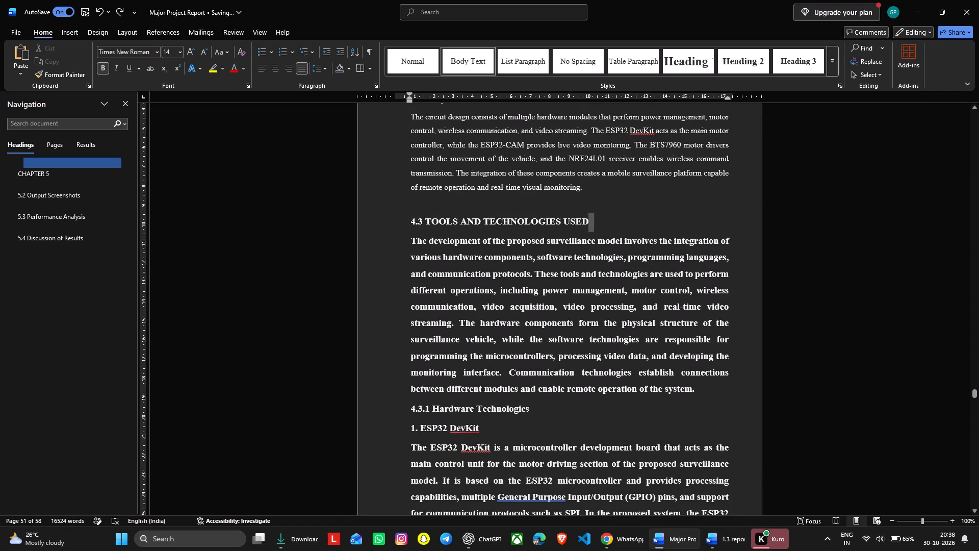
left_click_drag(576, 223, 402, 224)
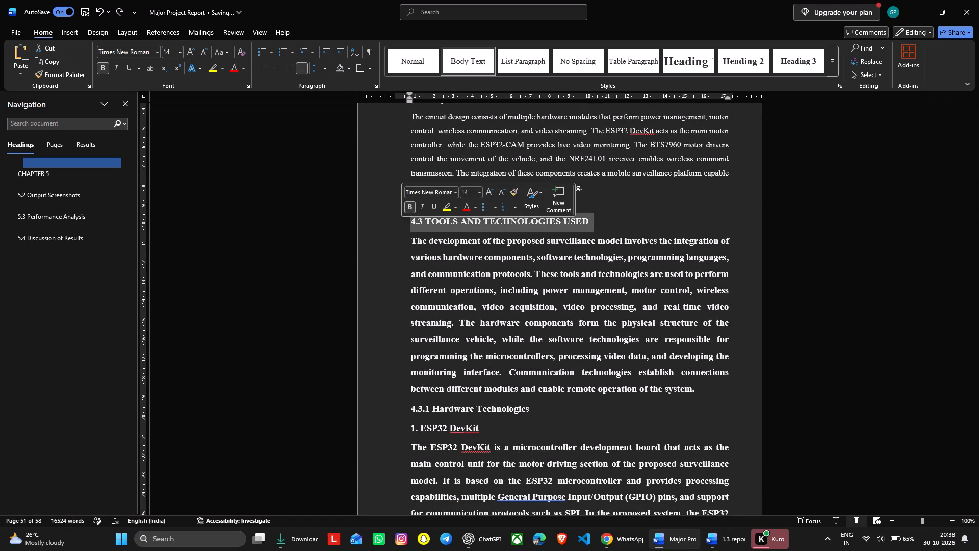
left_click(486, 194)
left_click(637, 219)
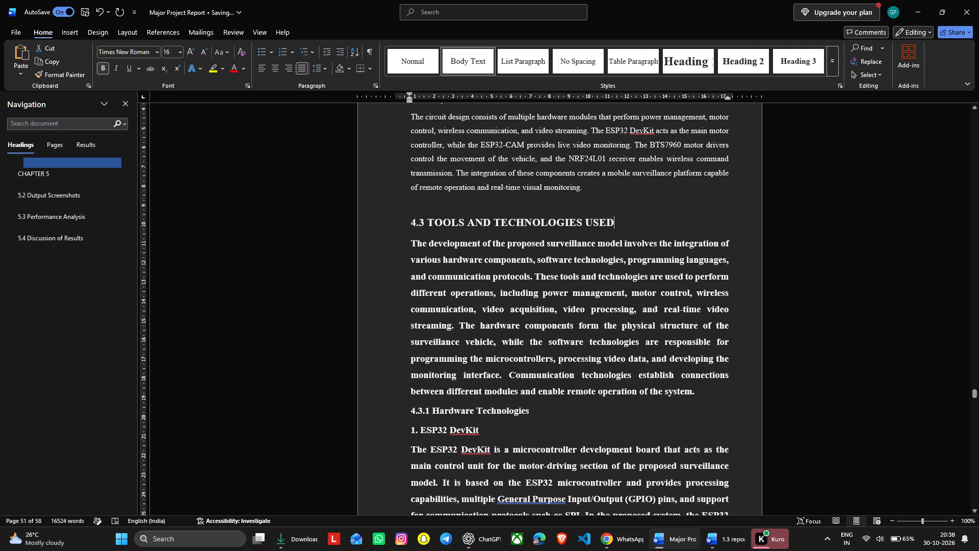
Format the introductory paragraph under the 4.3 heading as 12 pt non-bold text.
scroll(604, 235, "down", 1)
left_click(409, 163)
left_click_drag(409, 163, 708, 323)
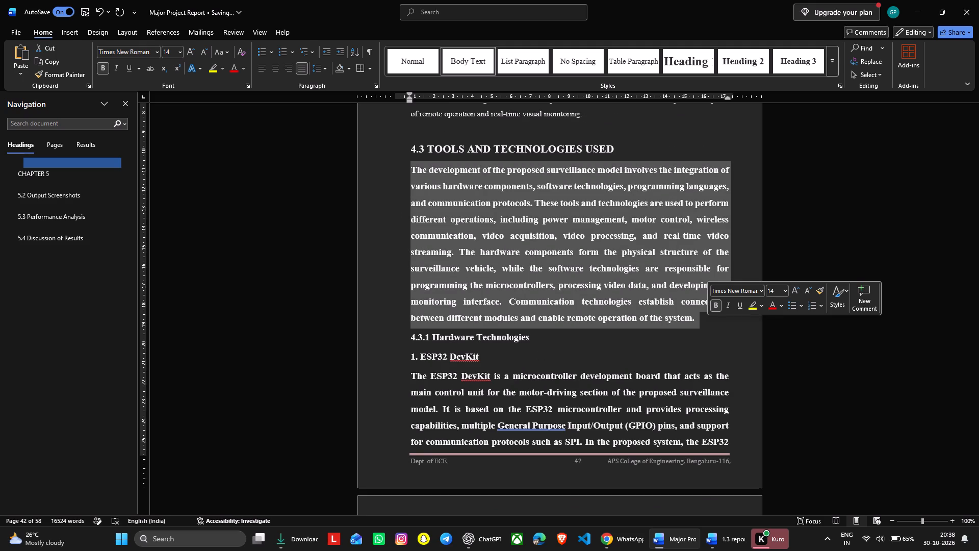
left_click(804, 292)
left_click(711, 307)
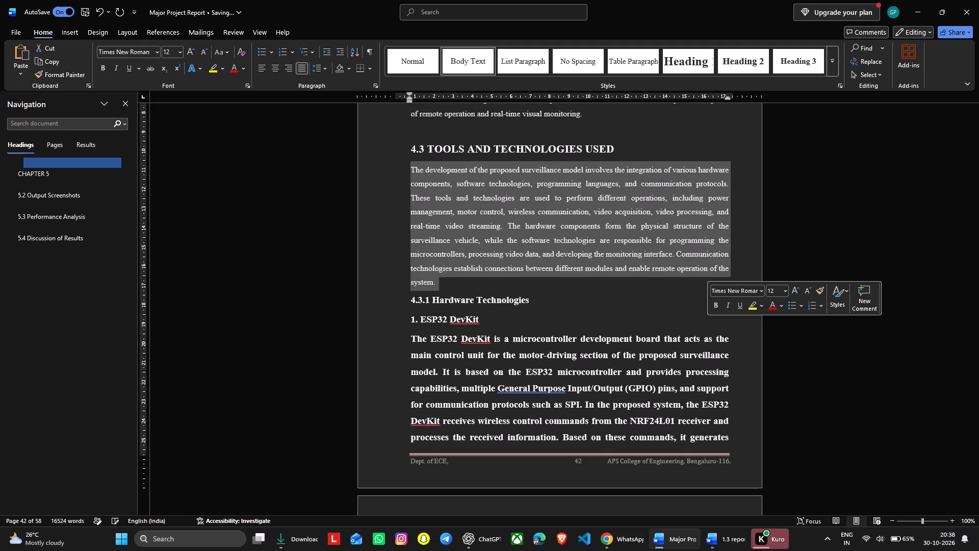
Set the subheading "1. ESP32 DevKit" under 4.3.1 Hardware Technologies to 12 pt.
left_click(659, 308)
scroll(655, 308, "down", 1)
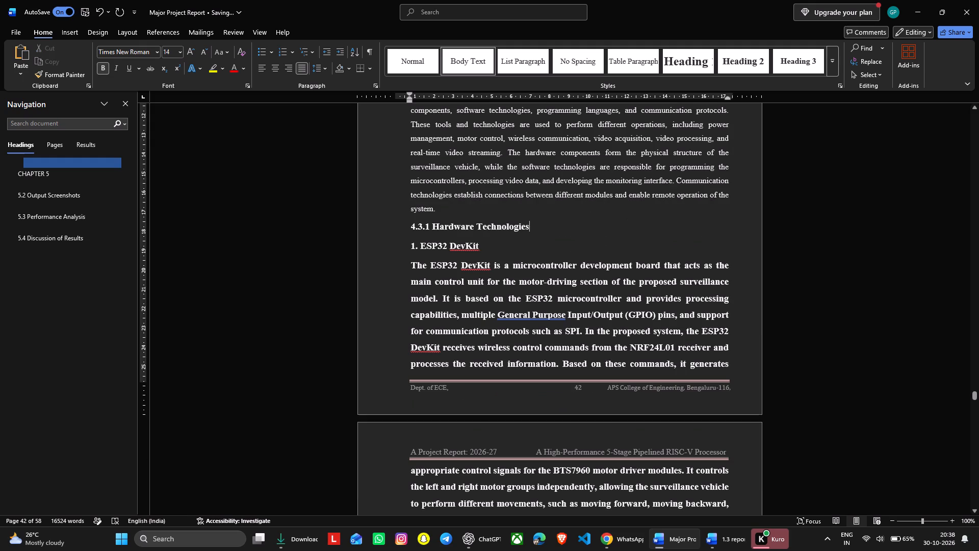
left_click(536, 229)
left_click_drag(536, 229, 410, 228)
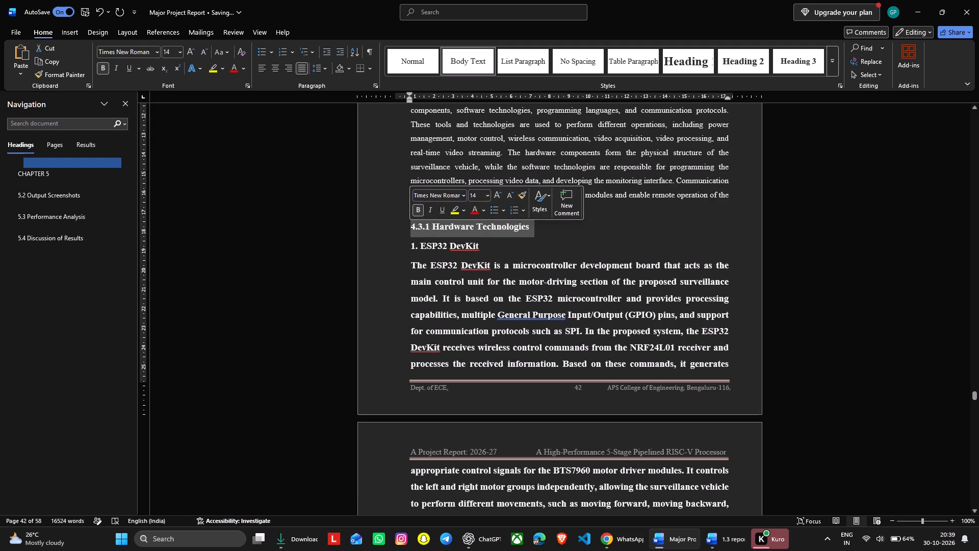
left_click(512, 254)
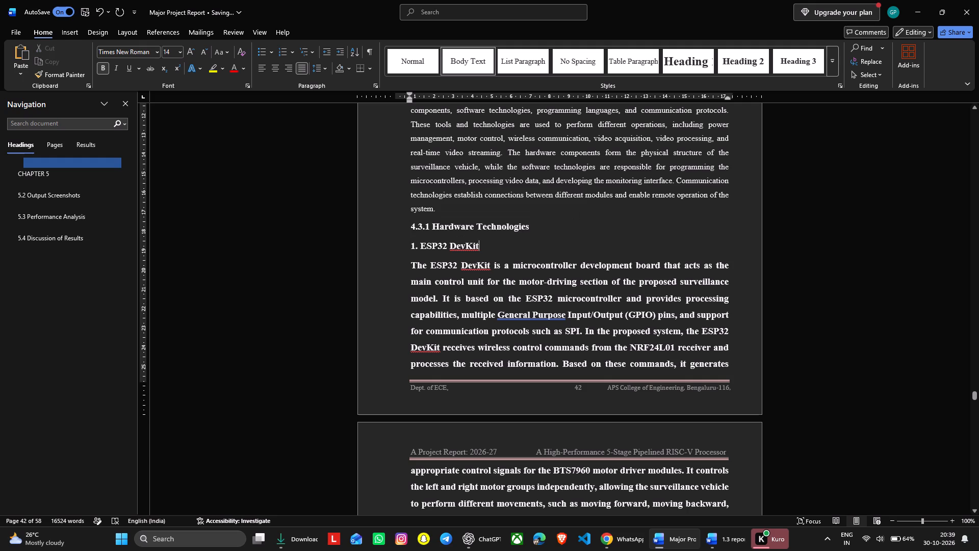
left_click(499, 247)
left_click_drag(499, 247, 408, 245)
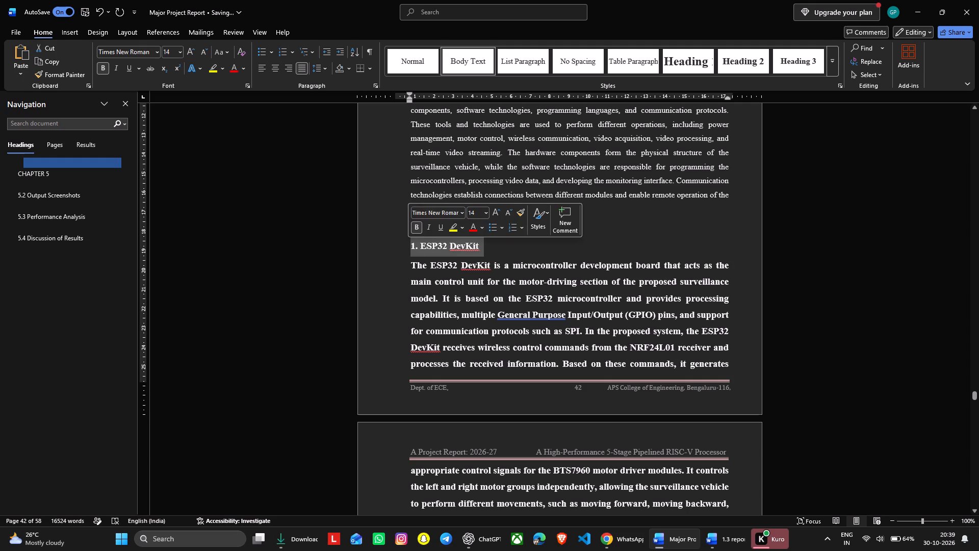
left_click(510, 211)
left_click(501, 245)
Format the body paragraph under "1. ESP32 DevKit" as 12 pt non-bold text.
scroll(501, 245, "down", 2)
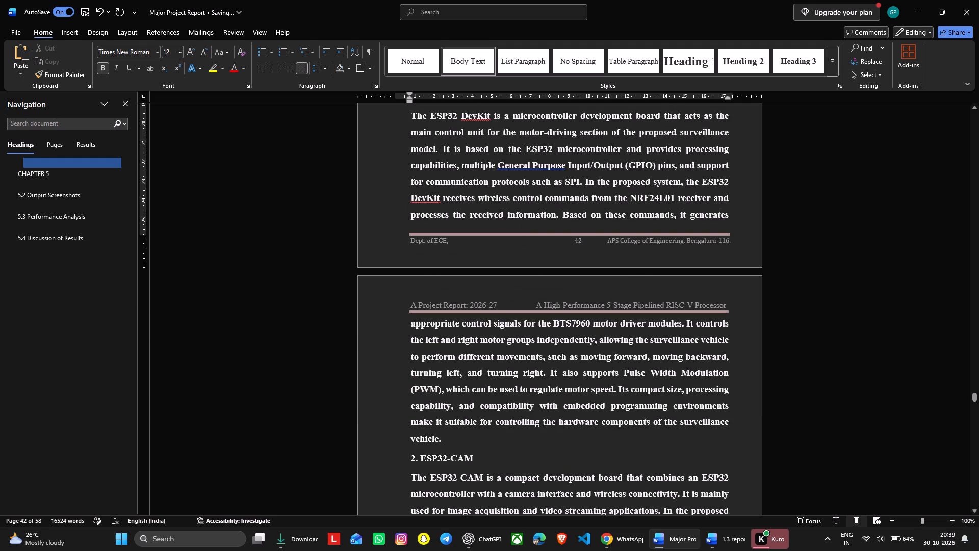
scroll(415, 135, "up", 1)
left_click(409, 185)
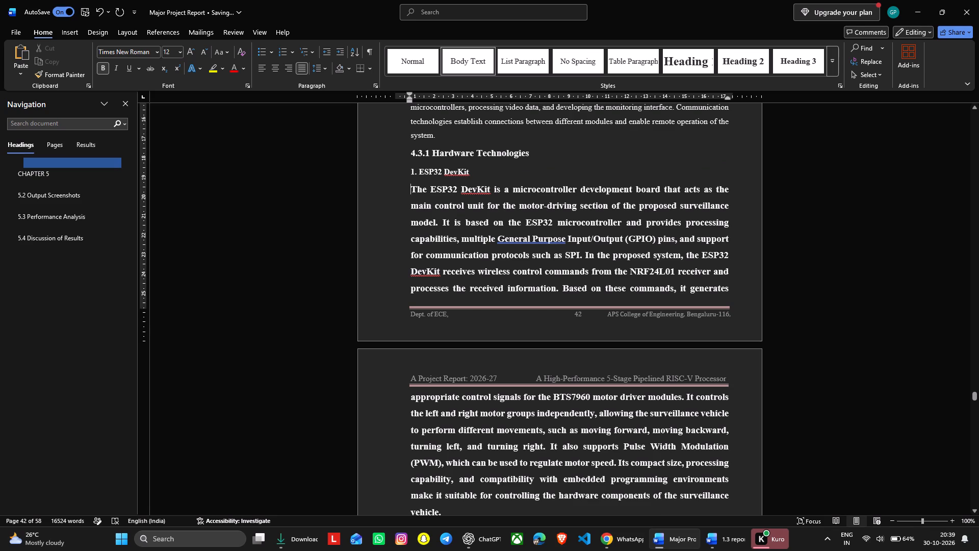
left_click_drag(409, 184, 606, 508)
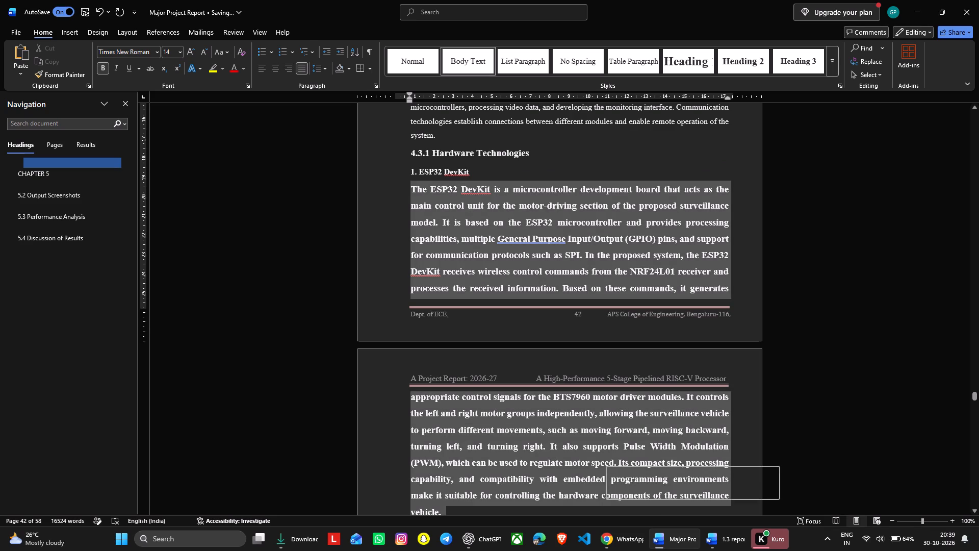
left_click(616, 489)
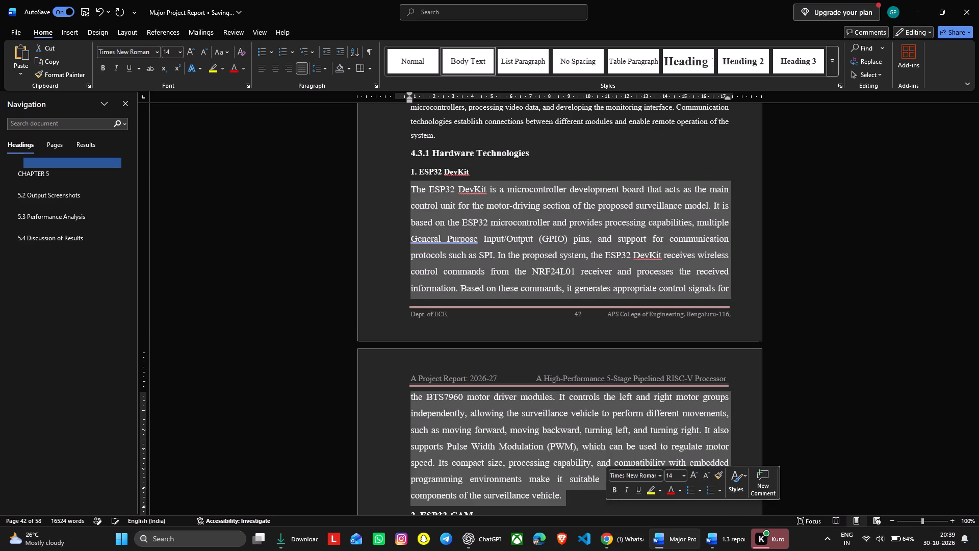
left_click(707, 471)
Set the subheading "2. ESP32-CAM" to 12 pt.
scroll(661, 415, "down", 1)
scroll(604, 392, "down", 1)
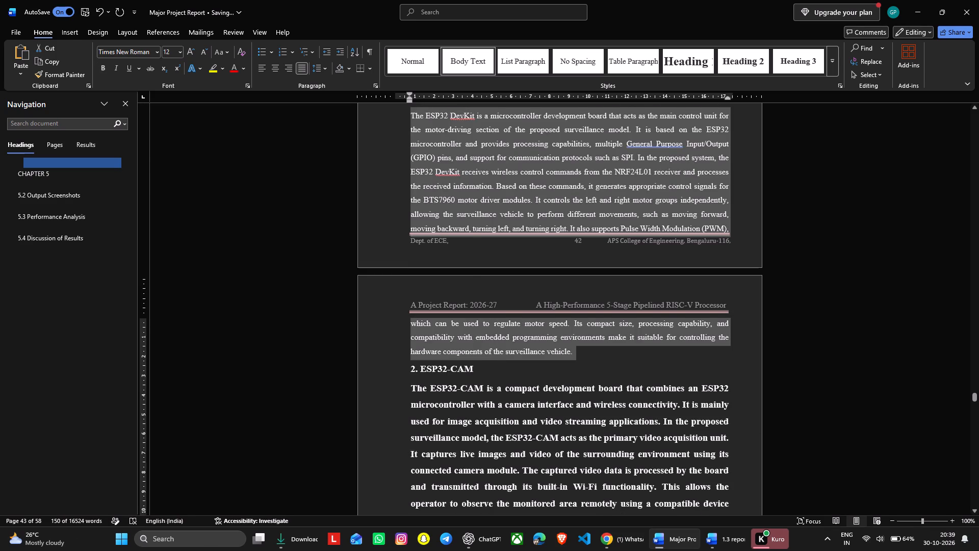
scroll(603, 392, "up", 2)
scroll(603, 392, "down", 2)
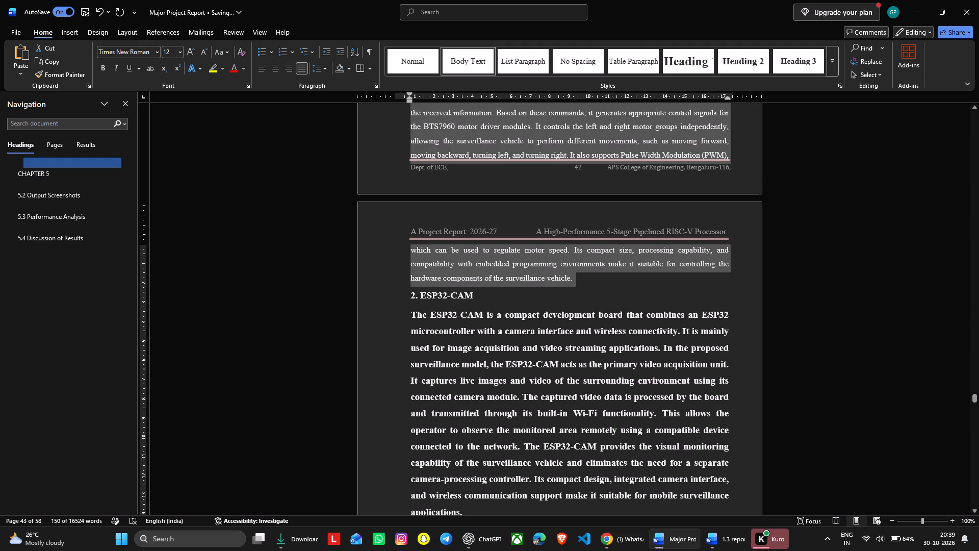
left_click(479, 295)
left_click_drag(479, 295, 382, 293)
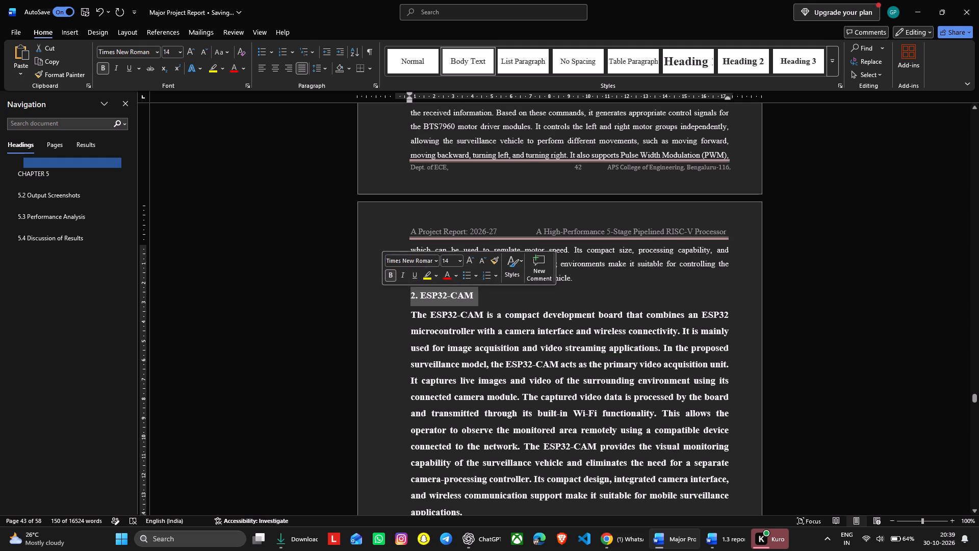
left_click(479, 262)
Set the subheading "3. BTS7960 Motor Driver" to 12 pt.
scroll(476, 264, "down", 3)
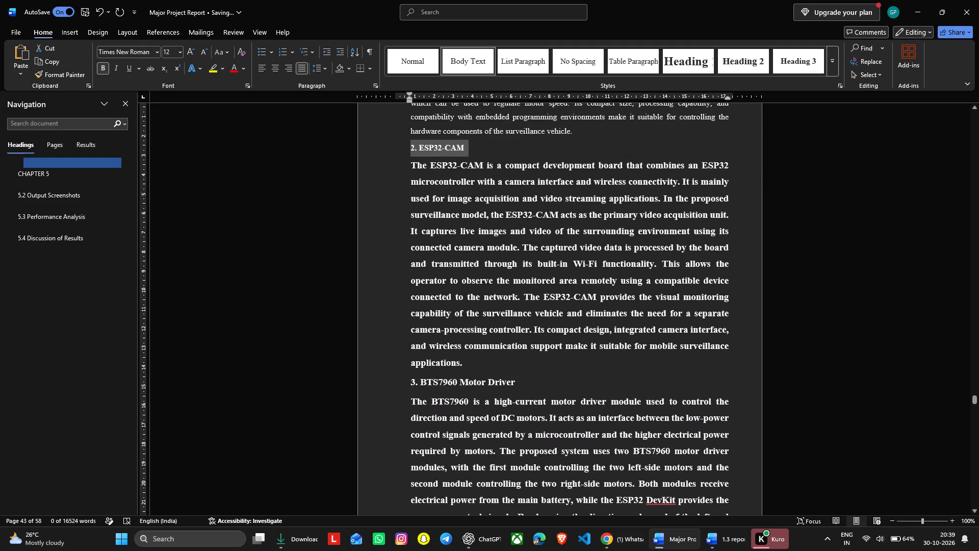
left_click(518, 303)
left_click_drag(518, 303, 406, 305)
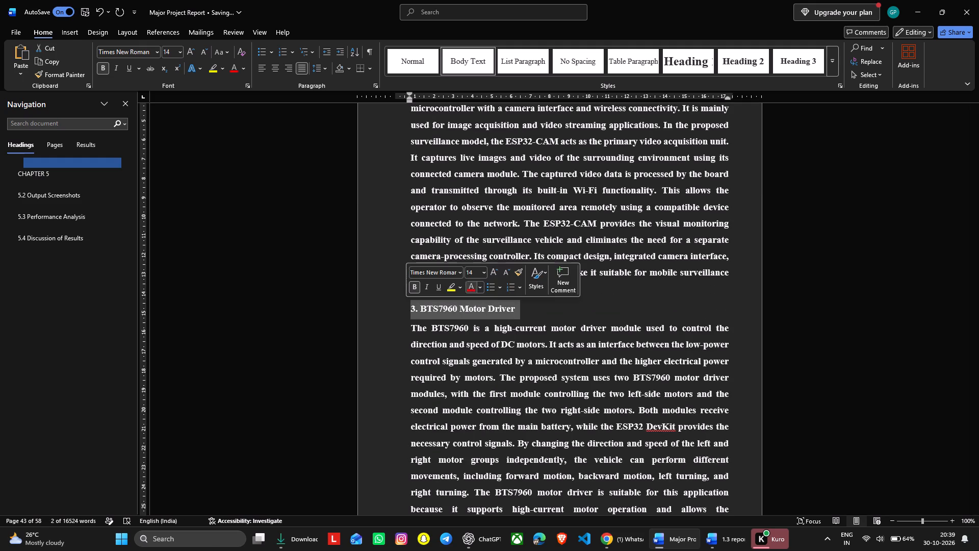
left_click(503, 277)
Set the subheading "4. NRF24L01+PA+LNA Wireless Module" to 12 pt.
scroll(500, 278, "down", 4)
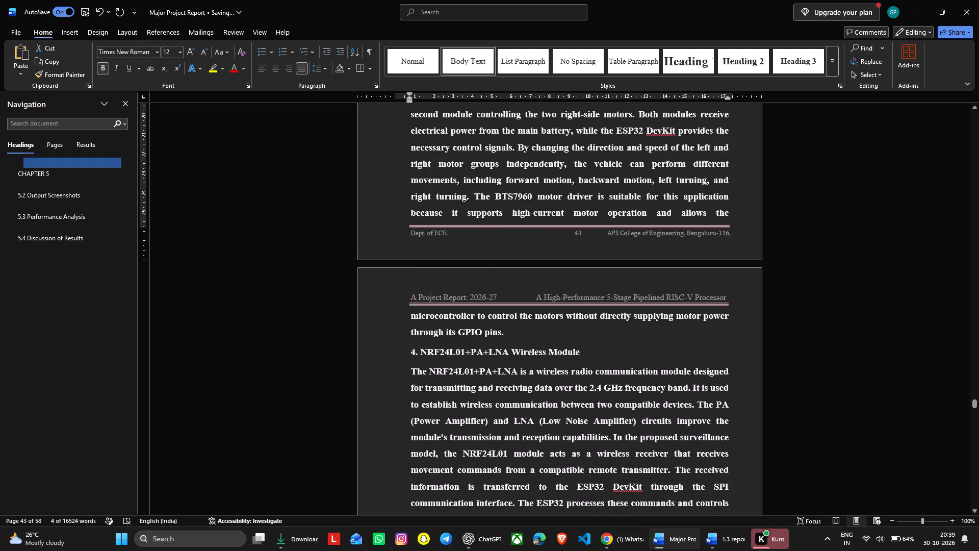
scroll(498, 284, "down", 1)
left_click(586, 280)
left_click_drag(586, 280, 415, 280)
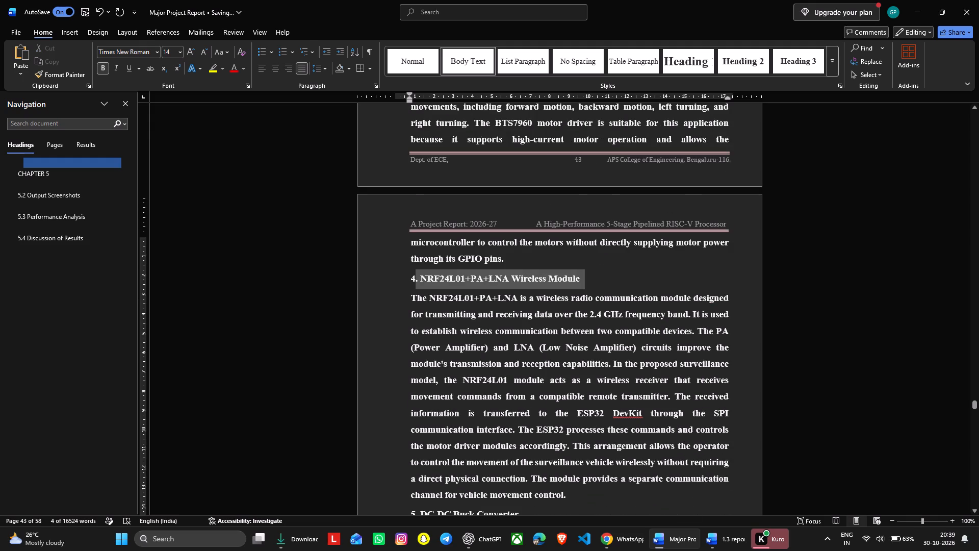
left_click_drag(415, 280, 407, 280)
left_click(505, 251)
Set the subheading "5. DC-DC Buck Converter" to 12 pt.
scroll(503, 252, "down", 2)
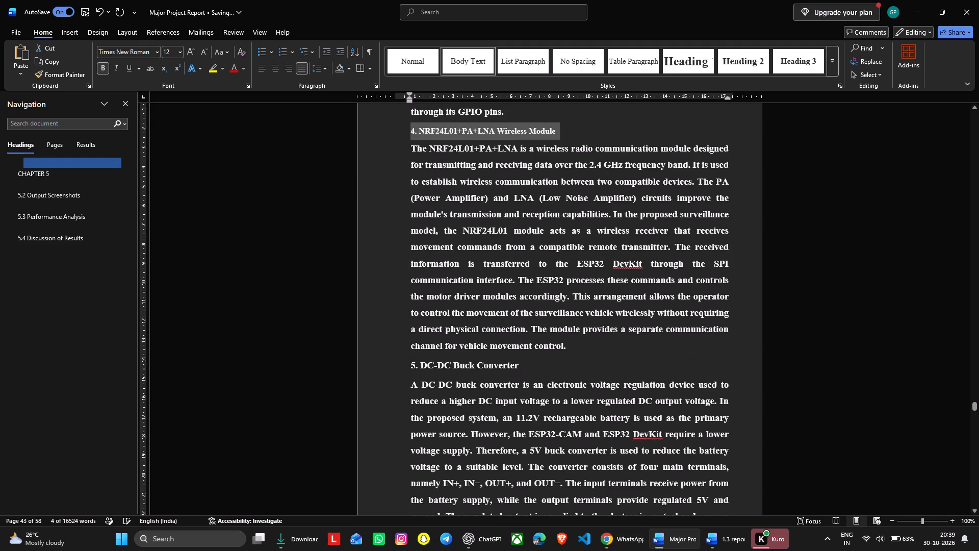
left_click(524, 365)
left_click_drag(525, 365, 476, 354)
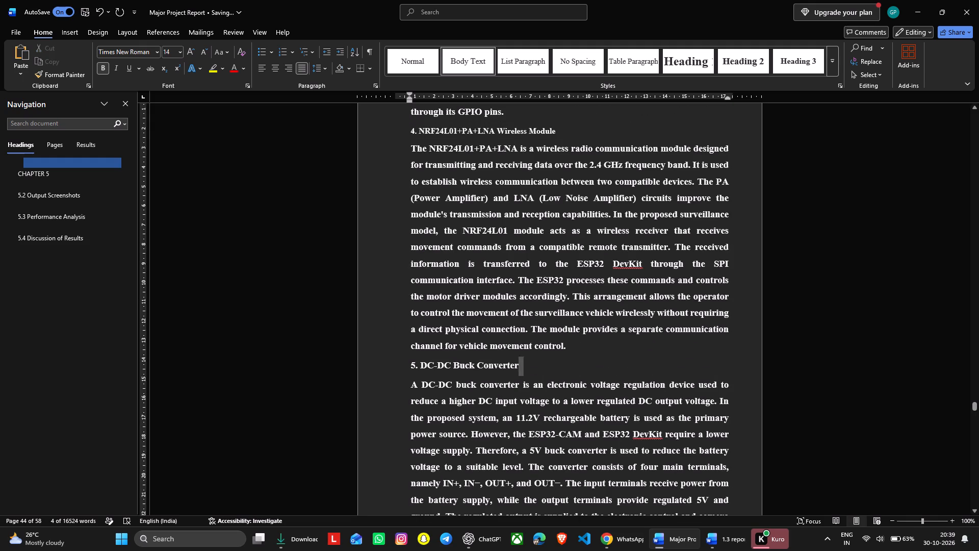
left_click_drag(476, 354, 411, 360)
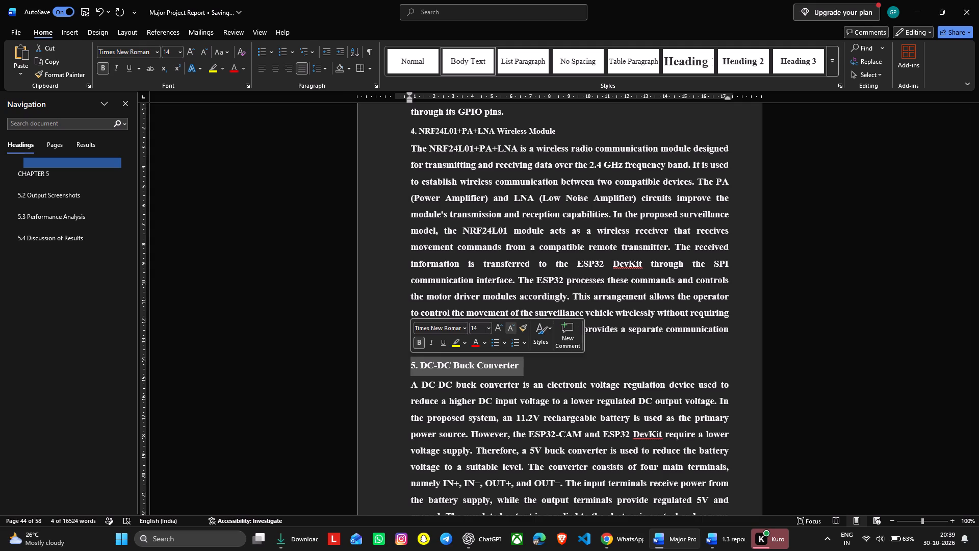
left_click(514, 325)
scroll(514, 325, "down", 4)
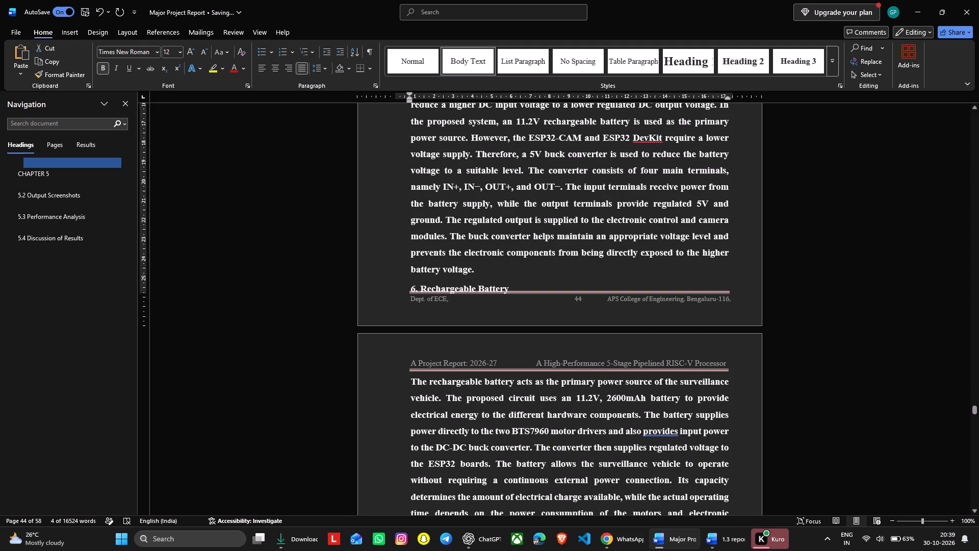
left_click(496, 277)
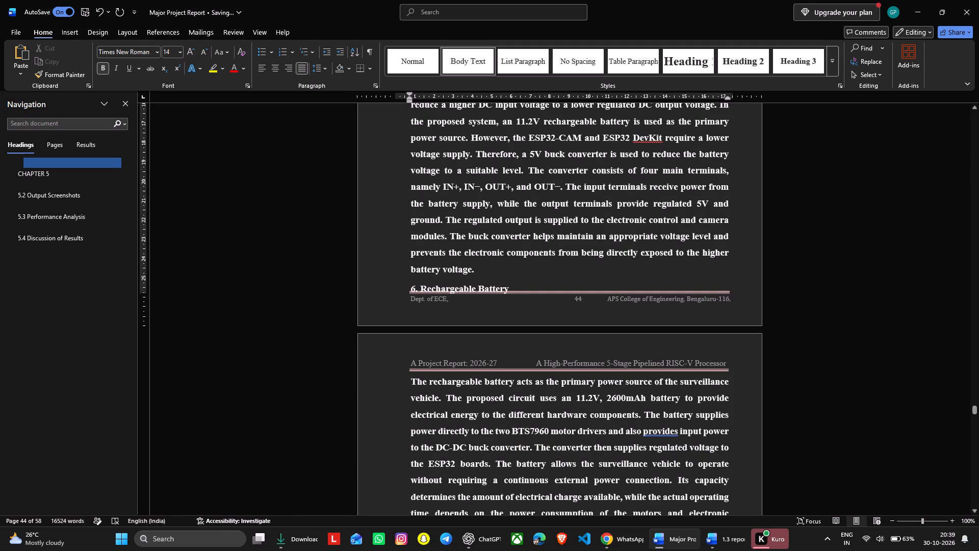
key("Return")
Set the subheading "6. Rechargeable Battery" to 12 pt.
left_click(514, 387)
left_click_drag(514, 383, 513, 383)
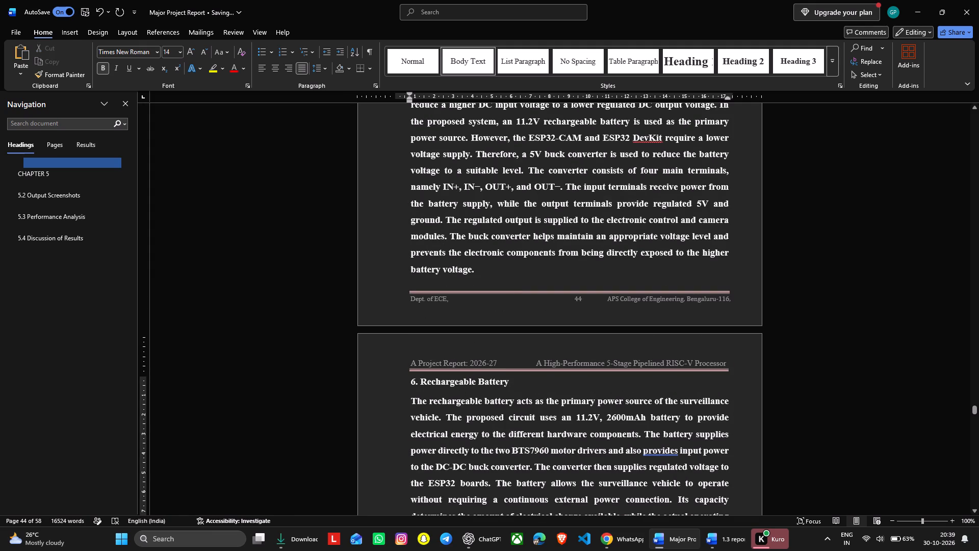
left_click_drag(513, 383, 409, 379)
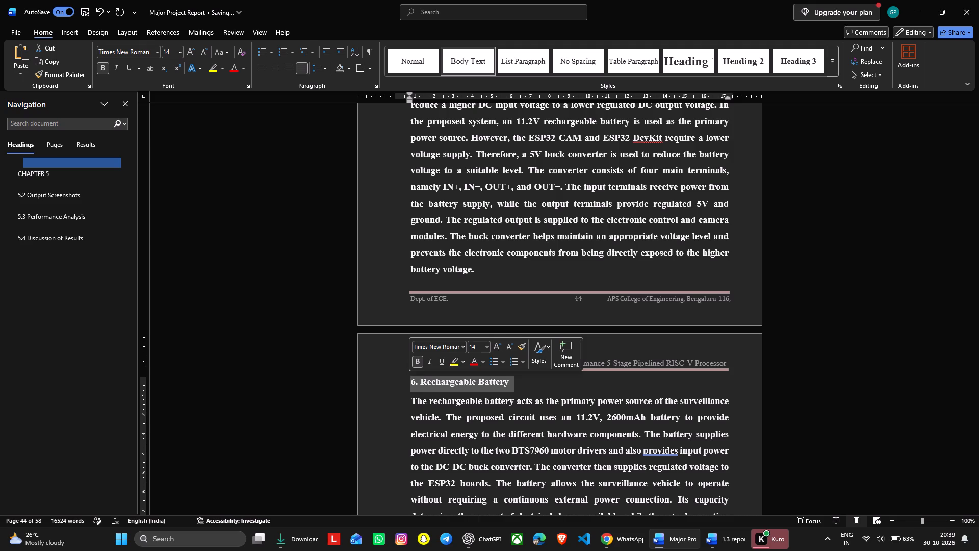
left_click(508, 350)
Set the subheading "7. DC Motors" to 12 pt.
scroll(511, 364, "down", 1)
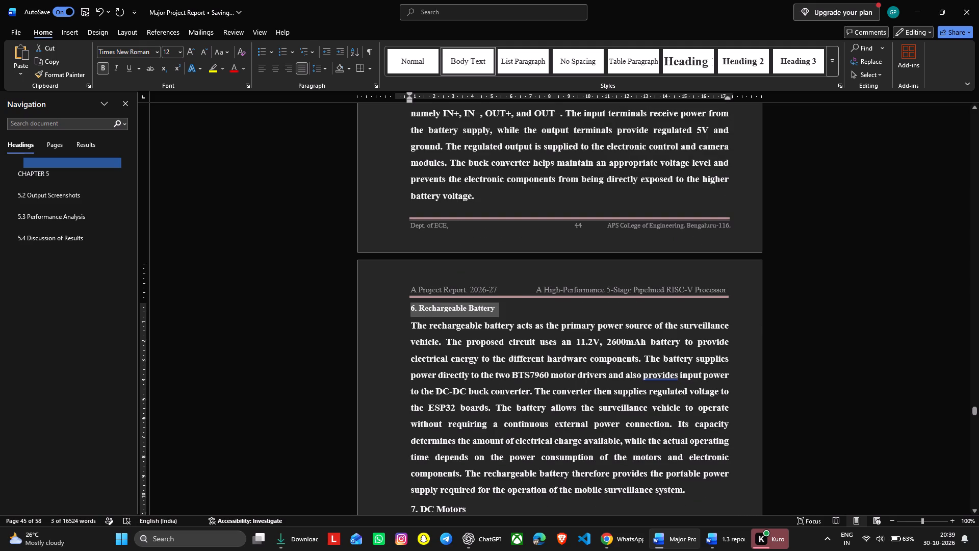
scroll(506, 374, "down", 3)
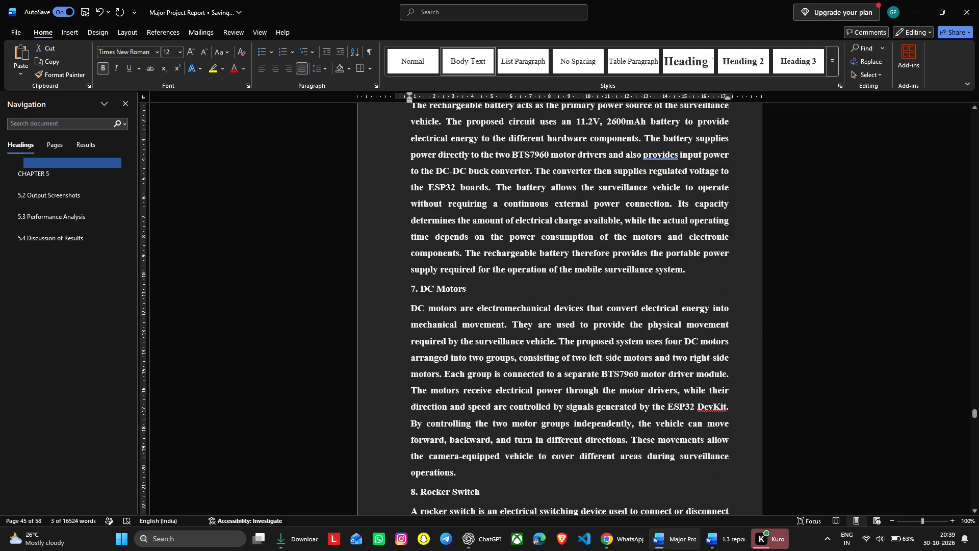
left_click(470, 293)
left_click_drag(470, 293, 400, 292)
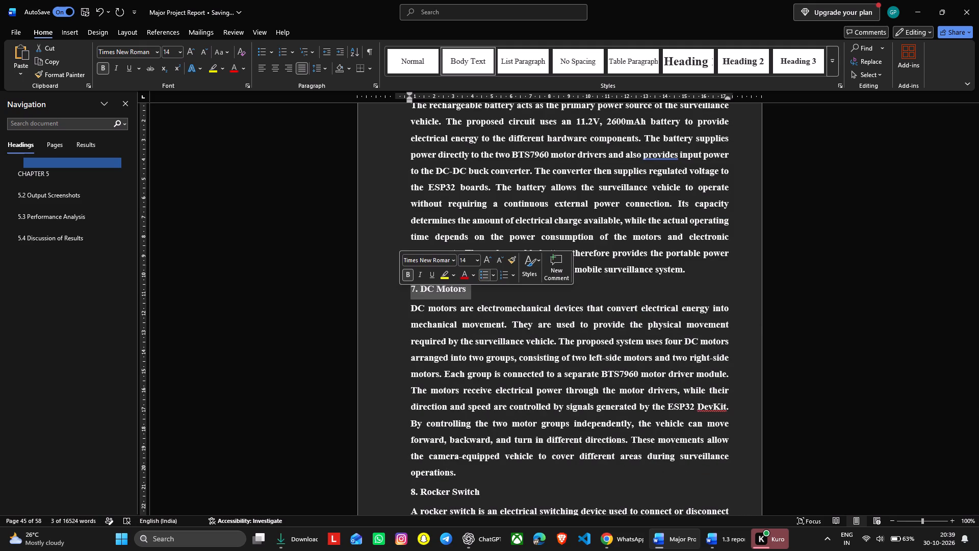
left_click(498, 263)
Set the subheading "8. Rocker Switch" to 12 pt.
scroll(489, 379, "down", 1)
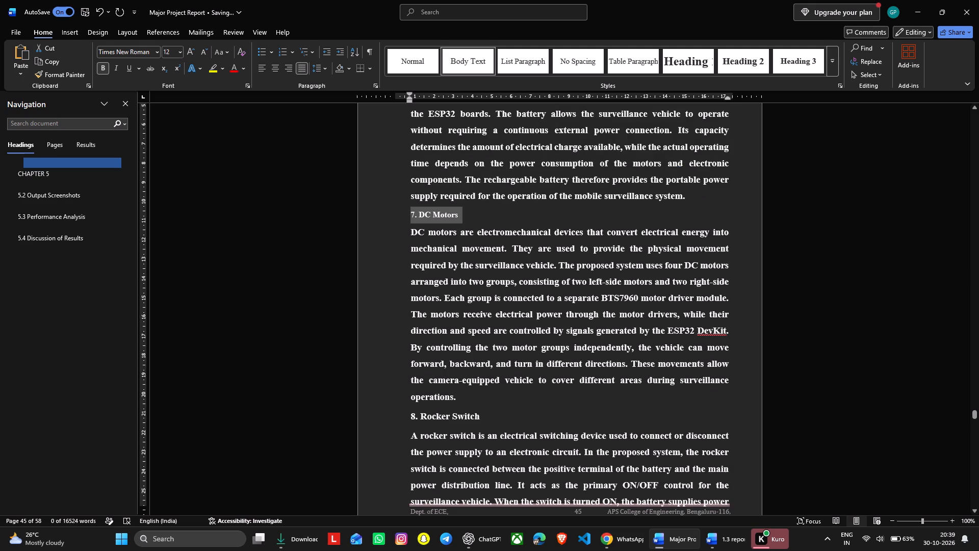
left_click(480, 413)
left_click_drag(481, 413, 404, 414)
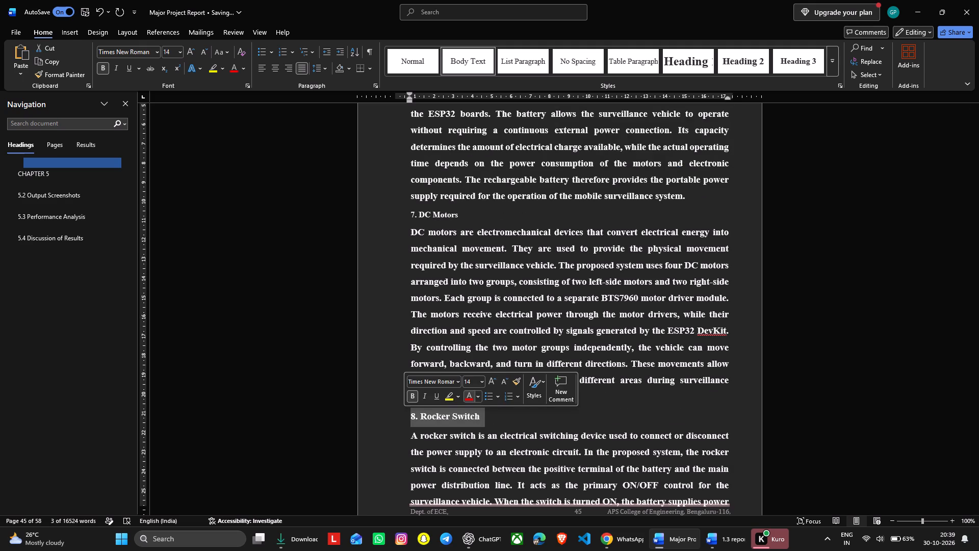
left_click(501, 385)
Set the subheading "9. Camera Module" to 12 pt.
scroll(505, 385, "down", 3)
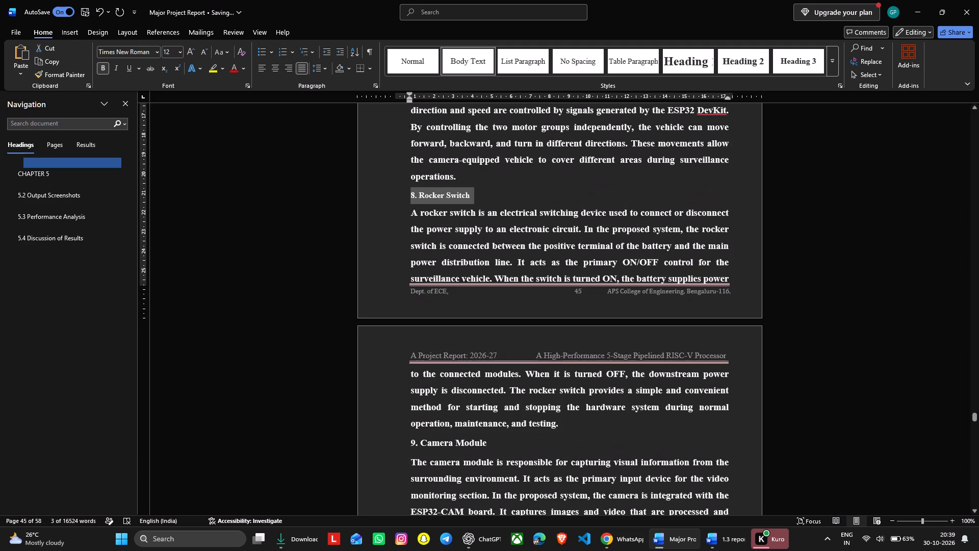
left_click(499, 444)
left_click_drag(499, 444, 387, 444)
left_click(483, 413)
Set the subheading "1. Embedded C/C++ Programming" under 4.3.2 Software Technologies to 12 pt.
scroll(485, 414, "down", 1)
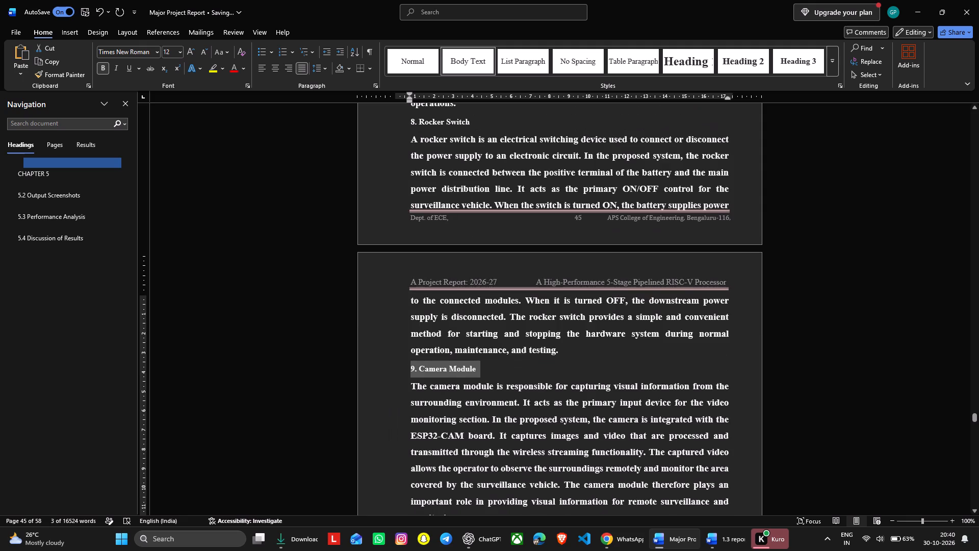
scroll(485, 414, "down", 2)
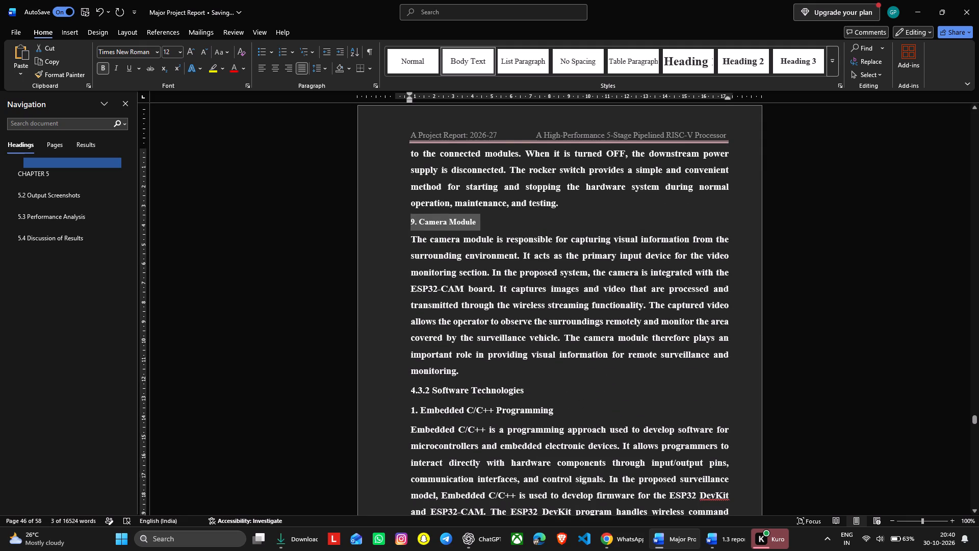
left_click(539, 393)
left_click_drag(539, 393, 409, 390)
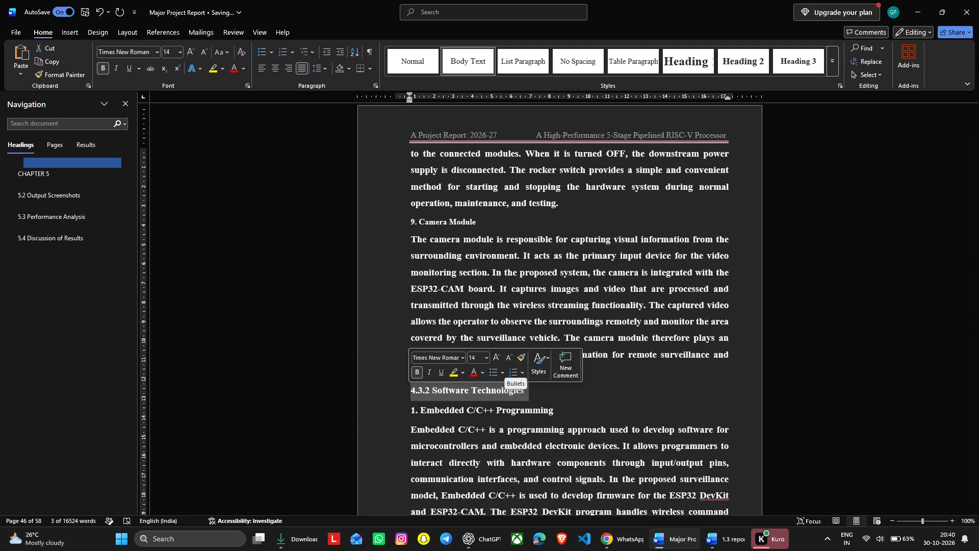
left_click_drag(566, 408, 563, 413)
left_click(557, 411)
left_click_drag(557, 411, 402, 410)
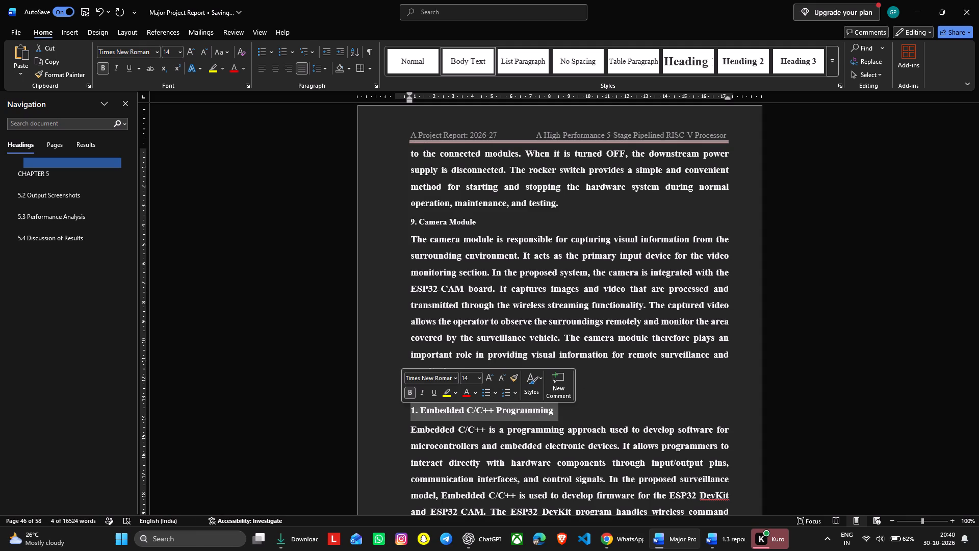
left_click(499, 381)
left_click(618, 380)
Set the subheading "2. Arduino IDE" under 4.3.2 Software Technologies to 12 pt.
scroll(609, 389, "down", 1)
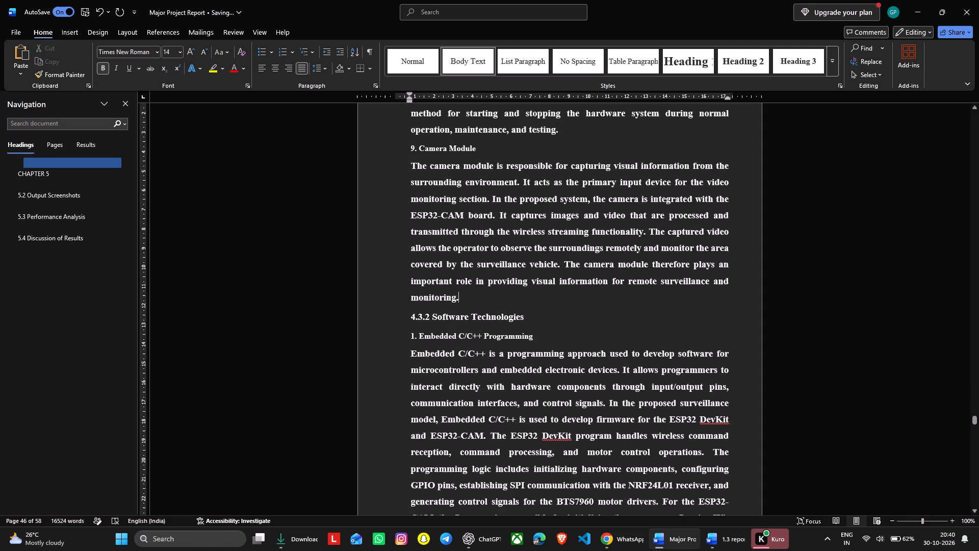
scroll(609, 389, "down", 1)
scroll(452, 417, "down", 1)
scroll(504, 409, "down", 2)
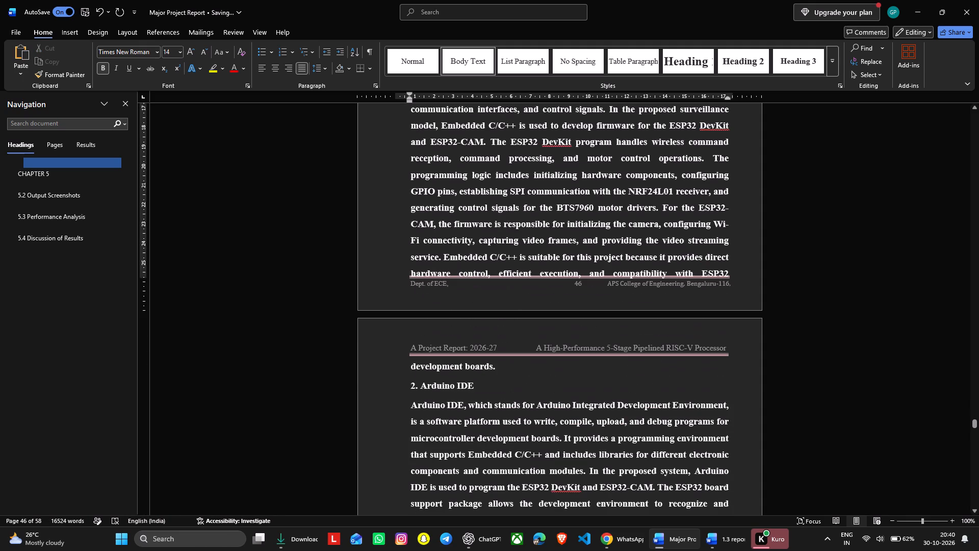
scroll(504, 409, "down", 1)
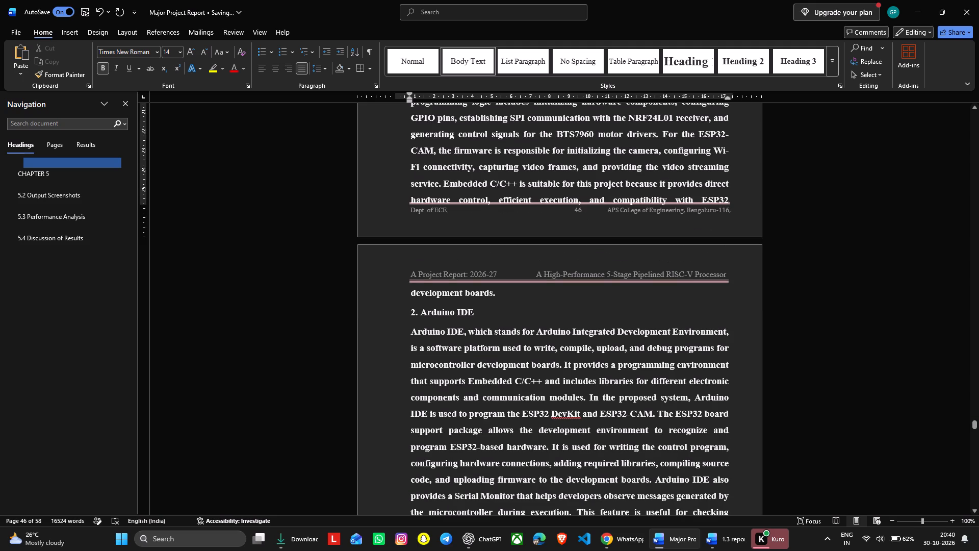
left_click(477, 316)
left_click_drag(477, 316, 410, 310)
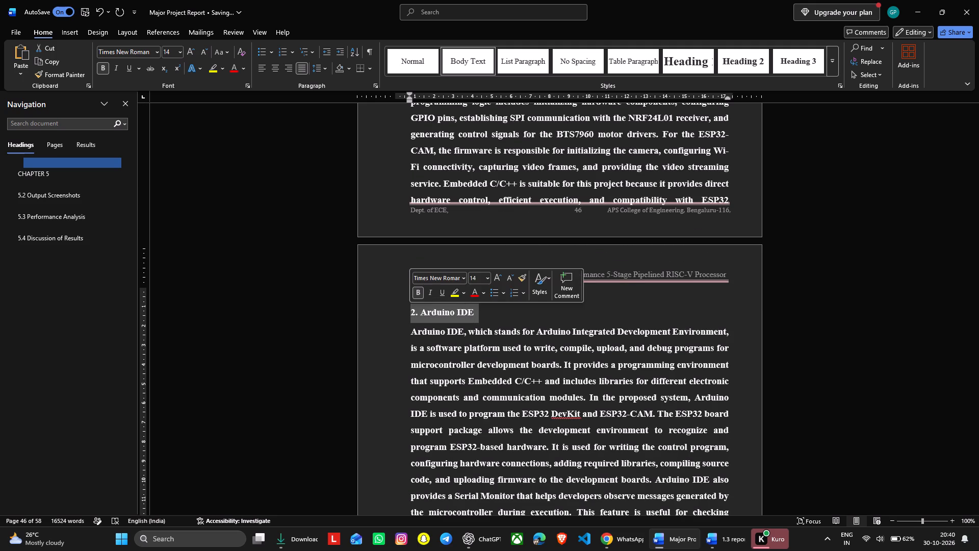
left_click(514, 282)
Set the subheading "3. HTML (HyperText Markup Language)" to 12 pt.
scroll(551, 302, "down", 1)
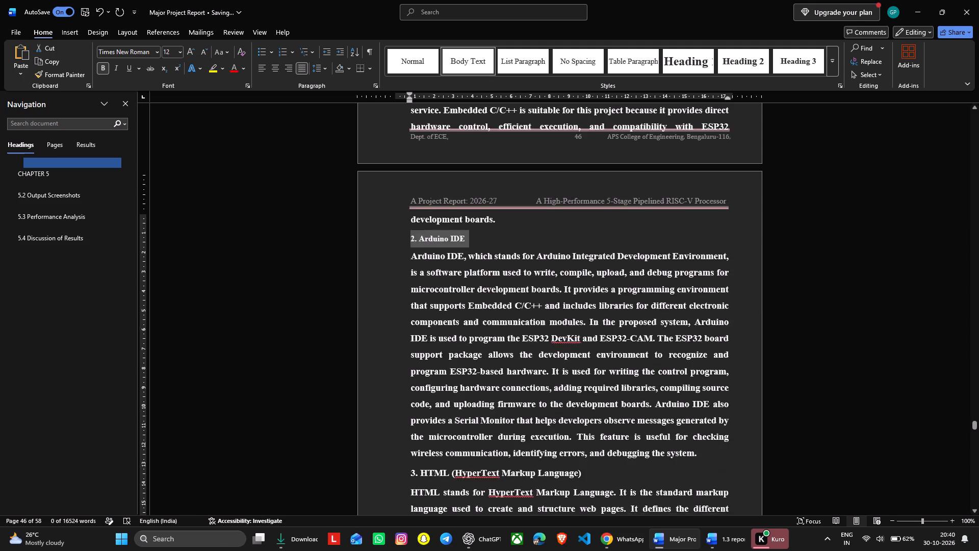
scroll(547, 309, "down", 2)
left_click(585, 327)
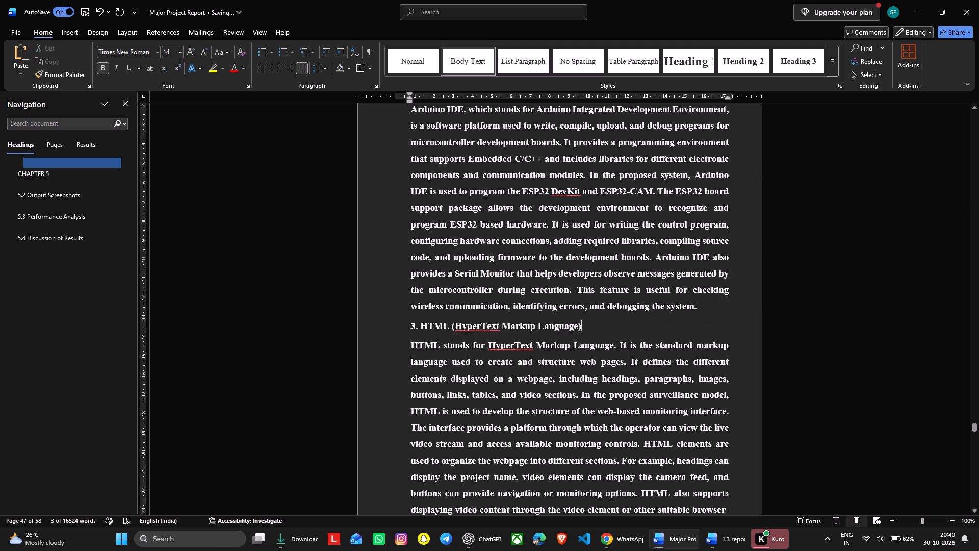
left_click_drag(584, 326, 409, 321)
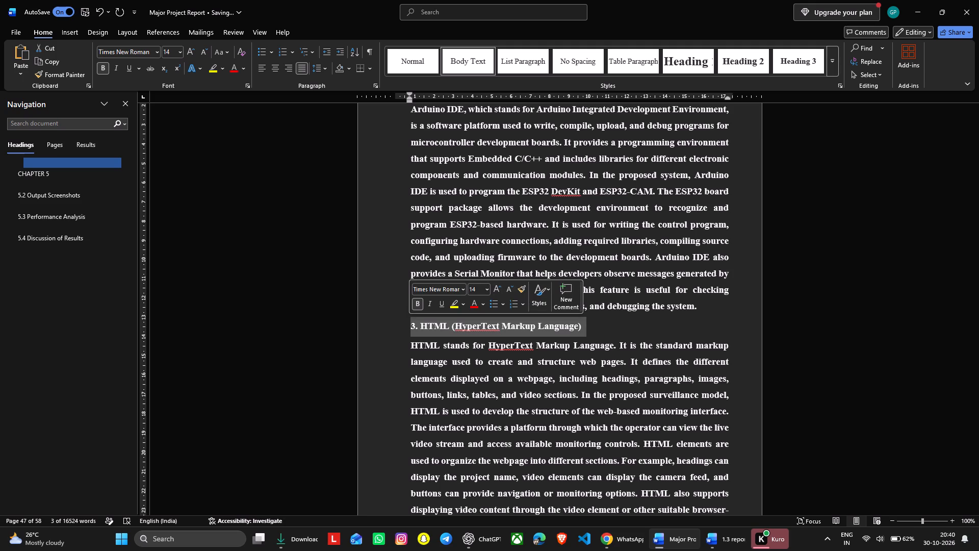
left_click(506, 291)
left_click(610, 327)
Set the subheading "4. CSS (Cascading Style Sheets)" to 12 pt.
scroll(610, 327, "down", 2)
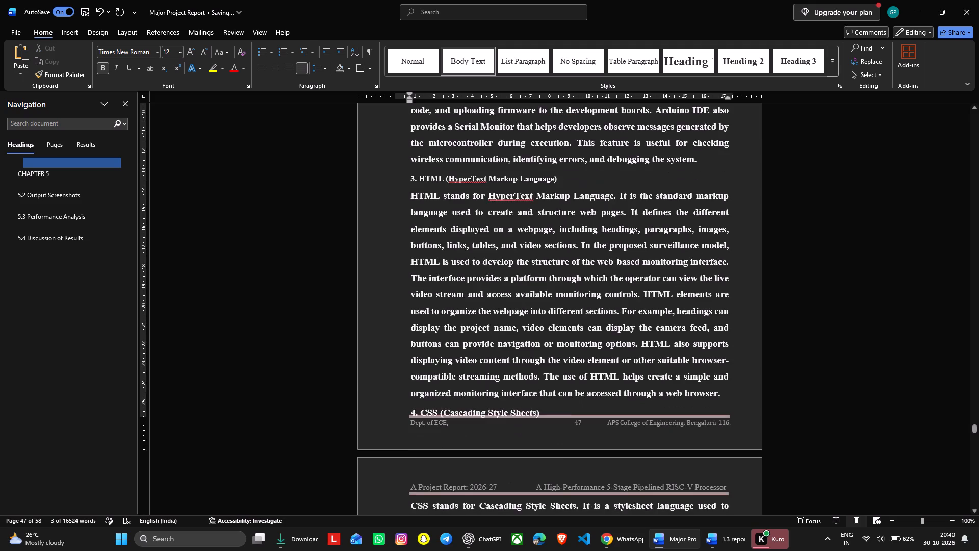
scroll(610, 327, "down", 5)
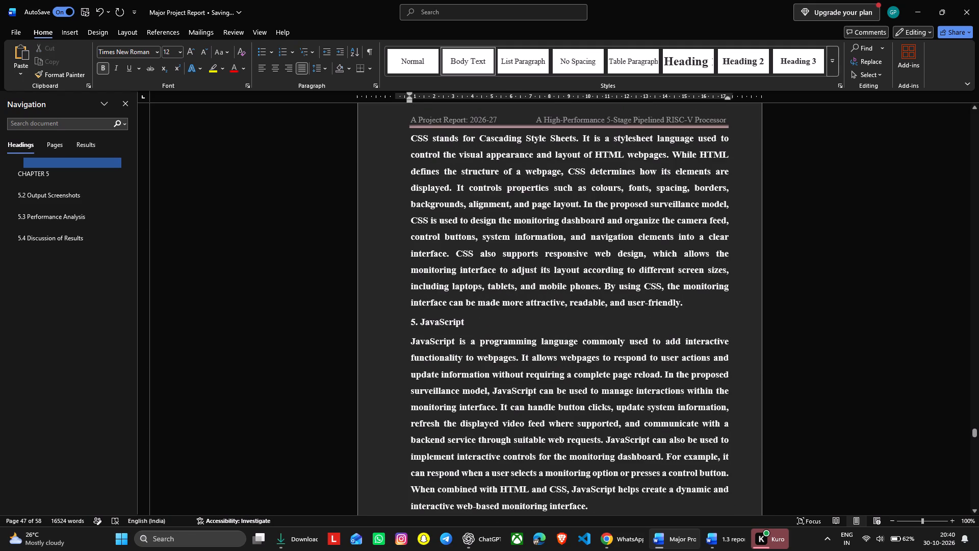
scroll(494, 336, "up", 2)
left_click(545, 189)
left_click_drag(545, 189, 405, 195)
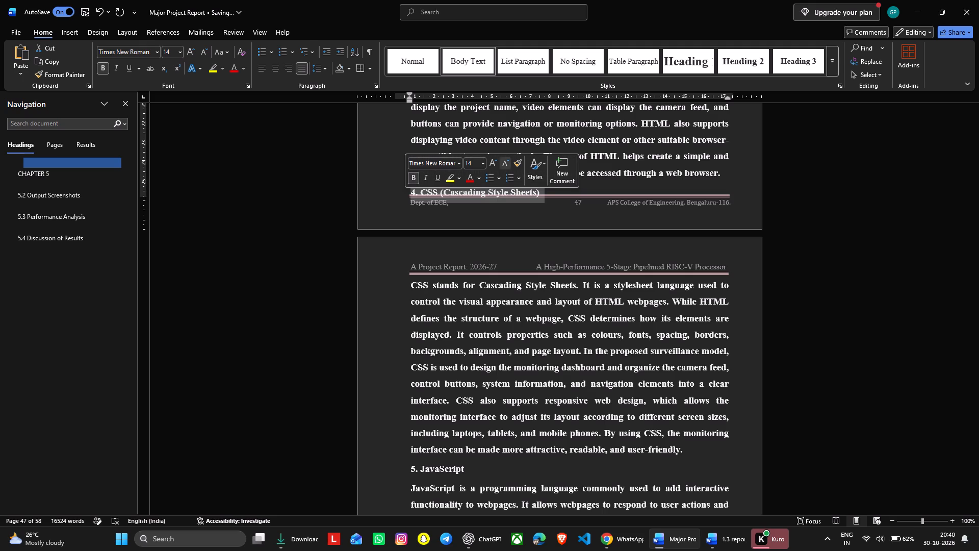
left_click(509, 165)
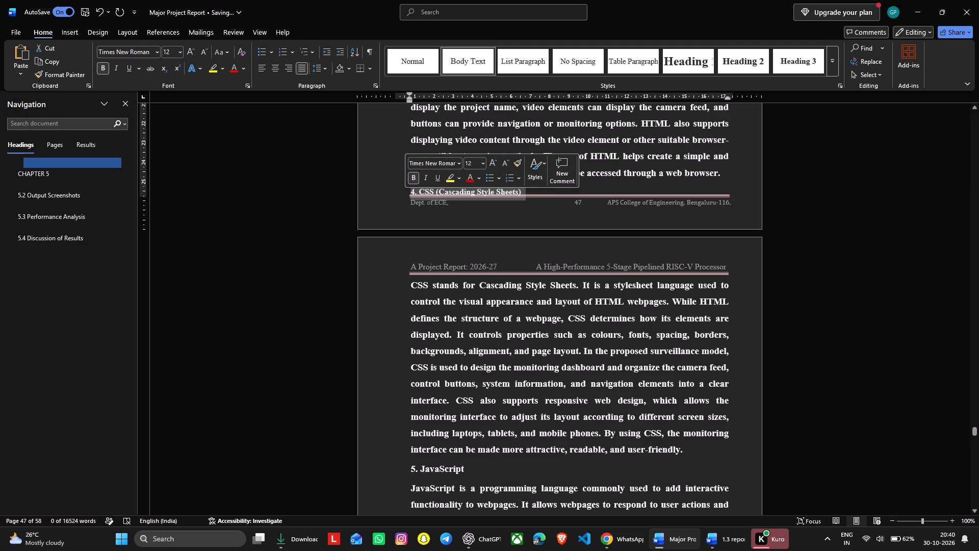
Set the subheading "5. JavaScript" to 12 pt.
scroll(486, 338, "down", 1)
left_click(483, 393)
left_click_drag(483, 393, 409, 391)
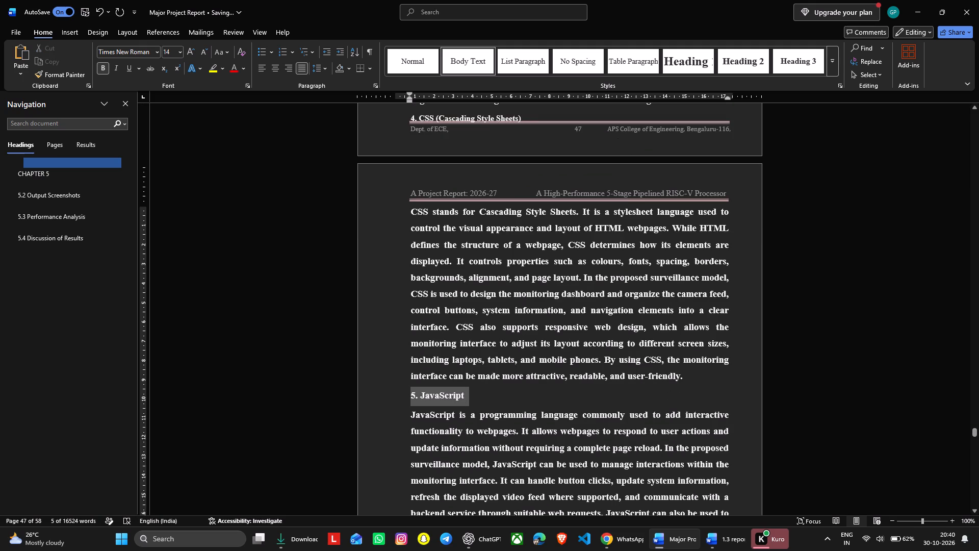
left_click_drag(409, 391, 409, 391)
left_click(505, 359)
Select the subheading "6. Python Programming Language".
scroll(506, 359, "down", 2)
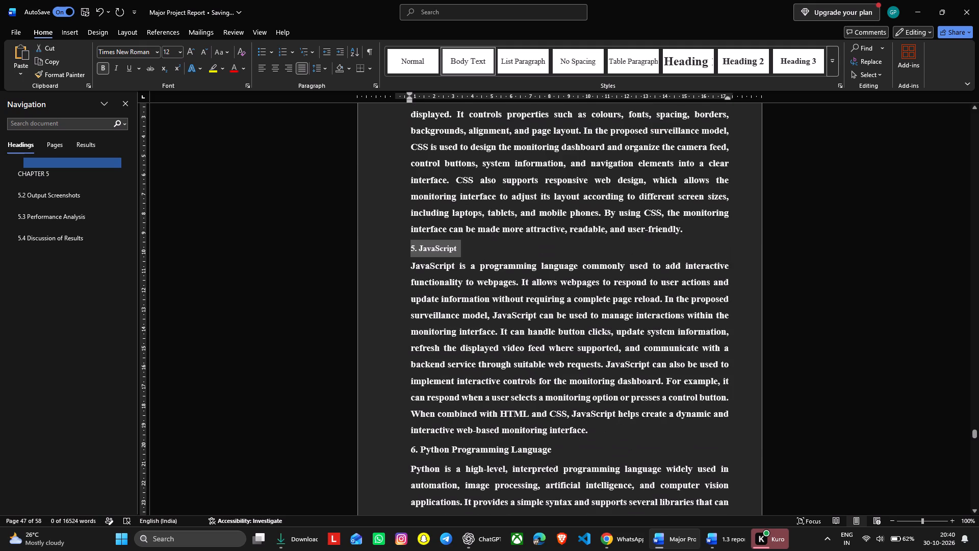
scroll(504, 360, "down", 2)
left_click(552, 307)
left_click_drag(550, 307, 402, 307)
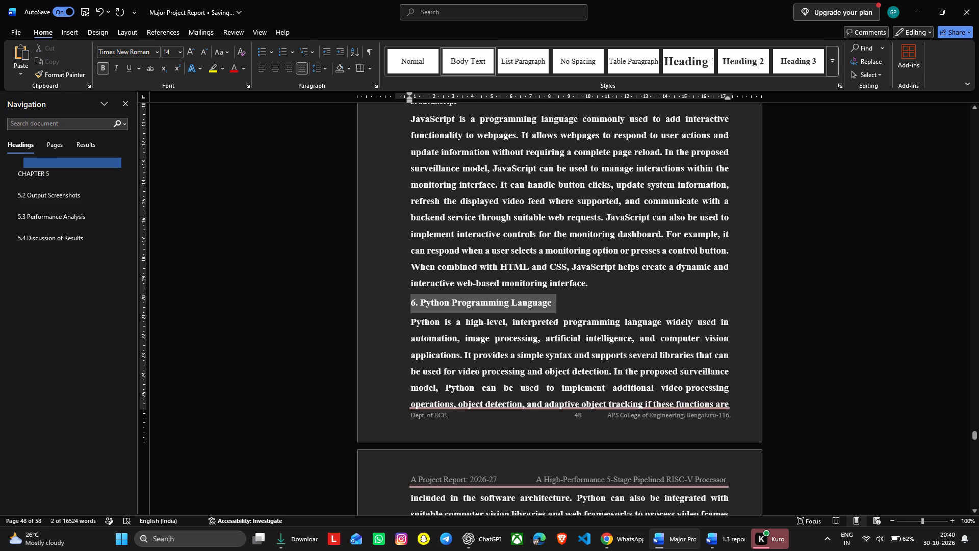
Set the subheading "6. Python Programming Language" to 12 pt.
left_click_drag(402, 307, 394, 307)
left_click(496, 275)
Set the subheading "7. OpenCV (Open Source Computer Vision Library)" to 12 pt.
scroll(497, 331, "down", 4)
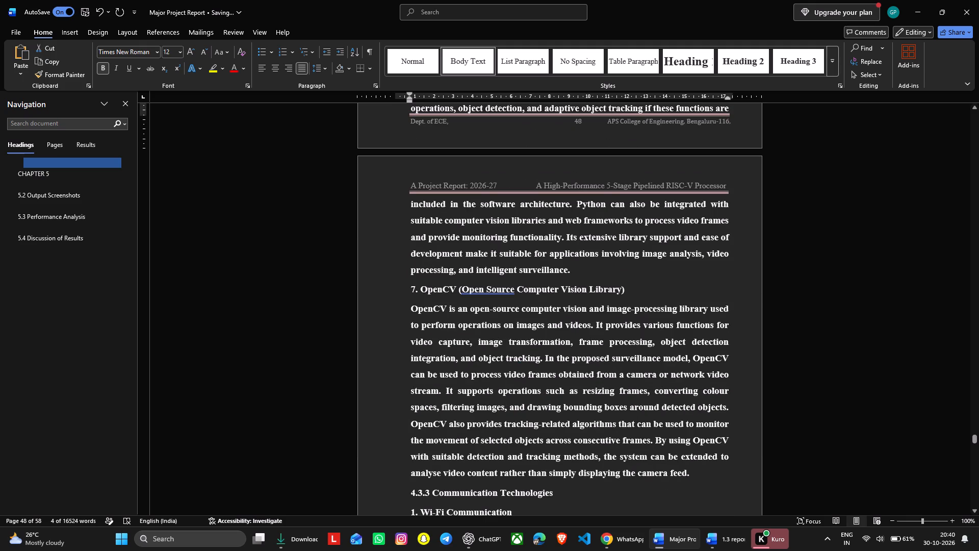
left_click(629, 292)
left_click_drag(629, 292, 407, 292)
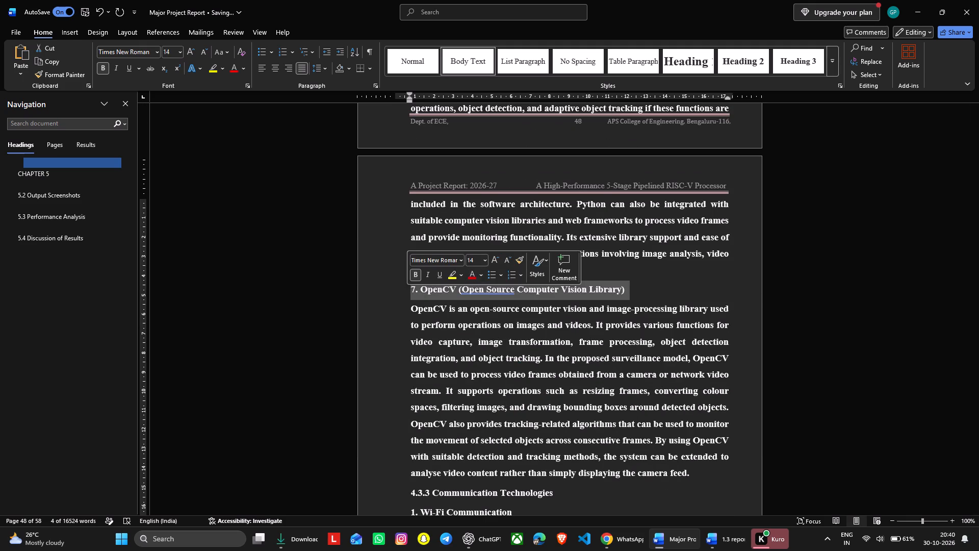
left_click(504, 262)
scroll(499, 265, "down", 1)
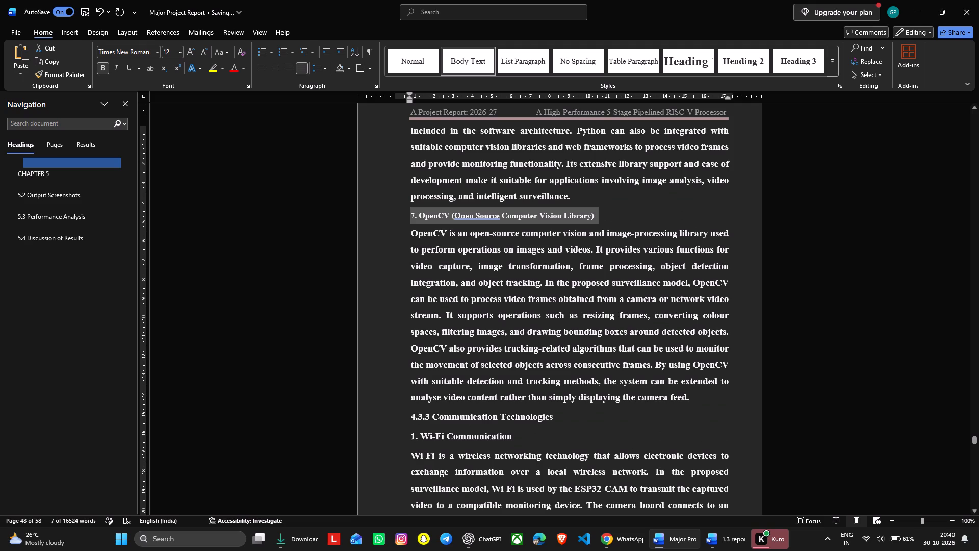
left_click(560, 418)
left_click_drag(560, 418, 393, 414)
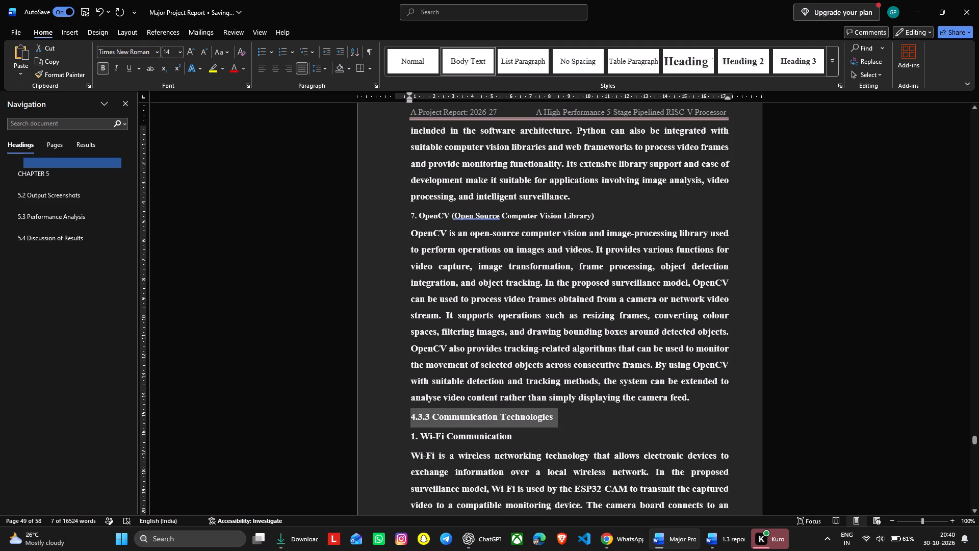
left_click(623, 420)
Set the subheading "1. Wi-Fi Communication" under 4.3.3 Communication Technologies to 12 pt.
scroll(580, 423, "down", 2)
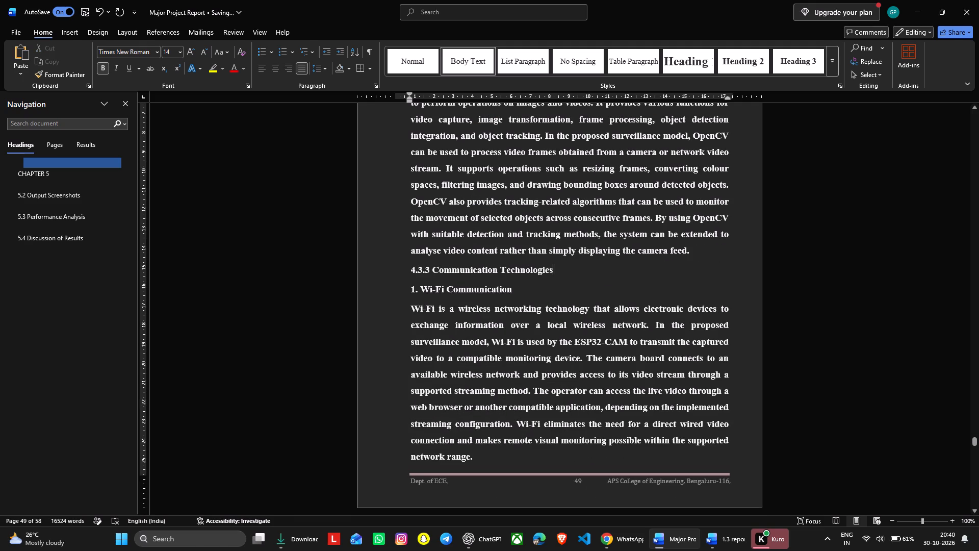
left_click(516, 294)
left_click_drag(516, 294, 409, 293)
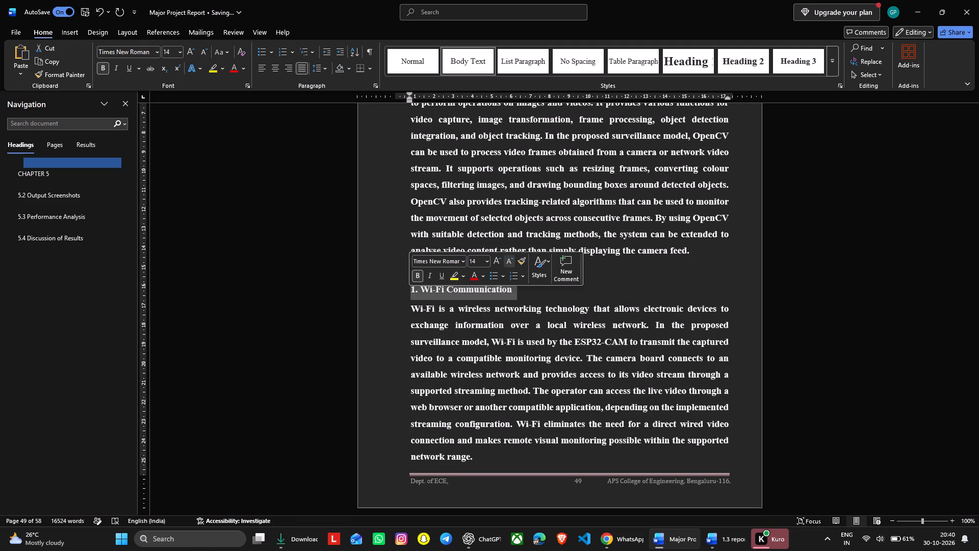
left_click(507, 264)
Set the subheading "2. NRF24L01 Wireless Communication" to 12 pt.
scroll(532, 334, "down", 1)
scroll(477, 380, "down", 1)
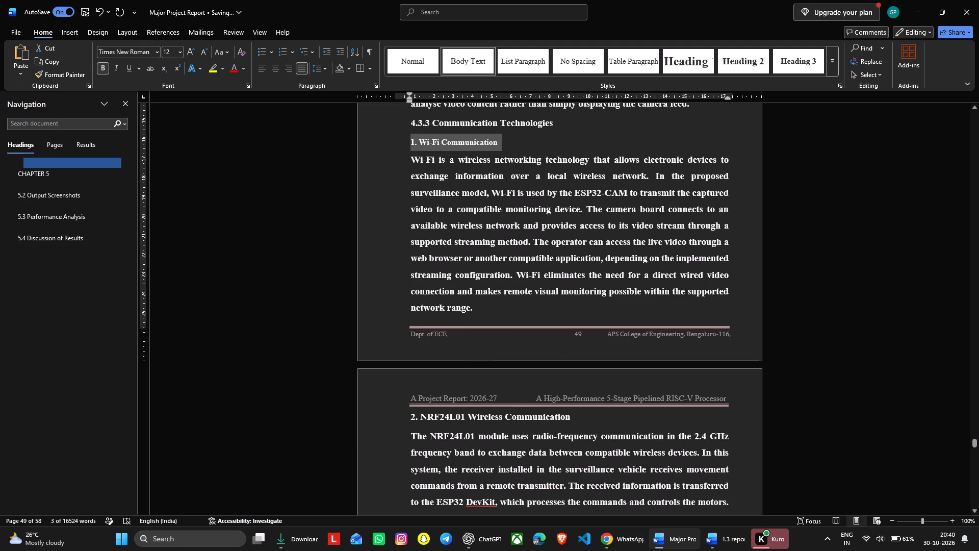
scroll(477, 380, "down", 1)
left_click(576, 343)
left_click_drag(576, 343, 390, 343)
left_click(493, 309)
Set the subheading "3. SPI (Serial Peripheral Interface)" to 12 pt.
scroll(488, 312, "down", 2)
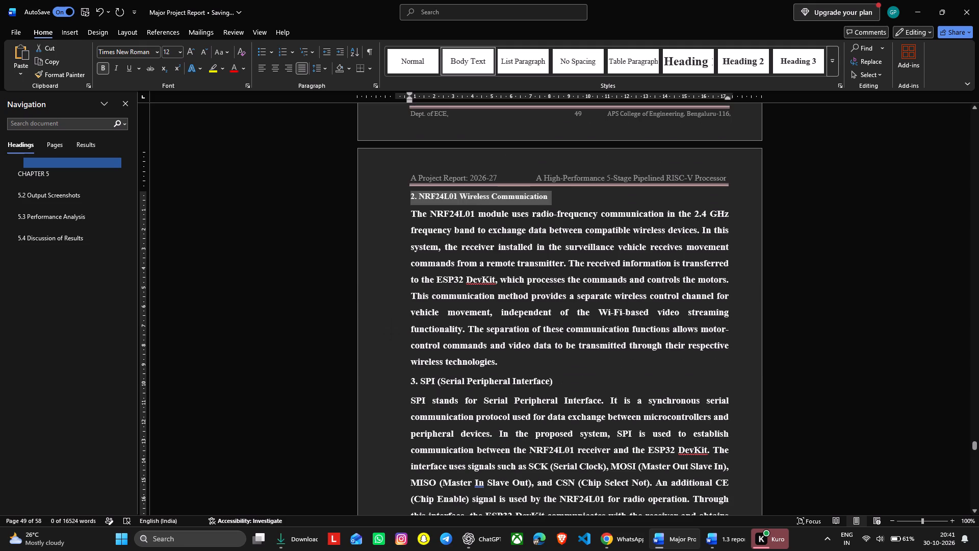
left_click(557, 379)
left_click_drag(557, 379, 401, 377)
left_click(499, 345)
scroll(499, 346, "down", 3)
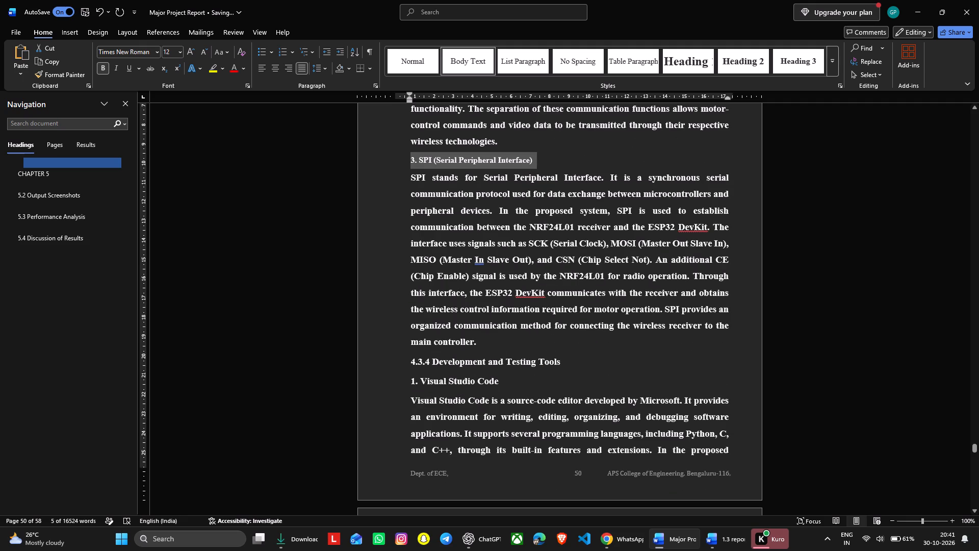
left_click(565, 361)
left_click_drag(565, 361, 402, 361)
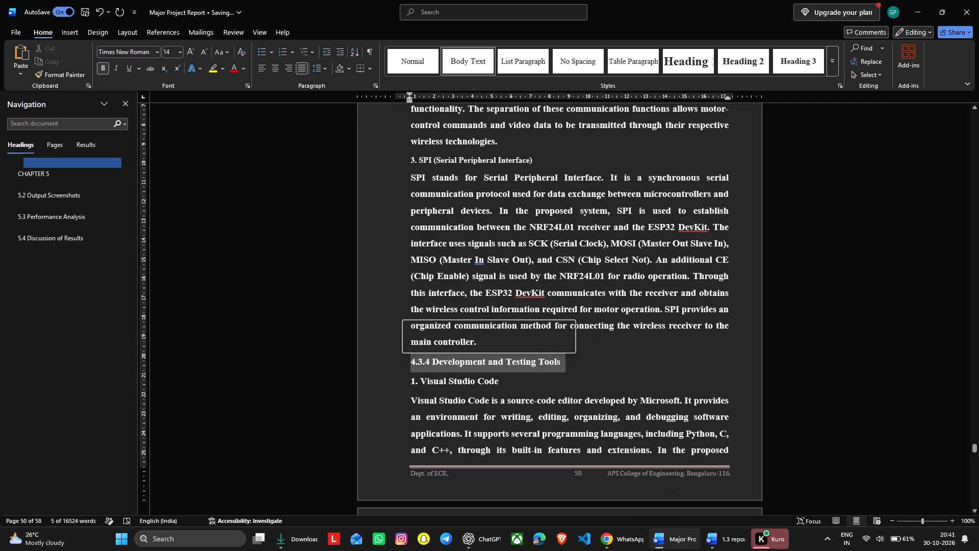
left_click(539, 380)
Select the subheading "1. Visual Studio Code" under 4.3.4 Development and Testing Tools.
left_click(513, 381)
left_click_drag(513, 381, 408, 375)
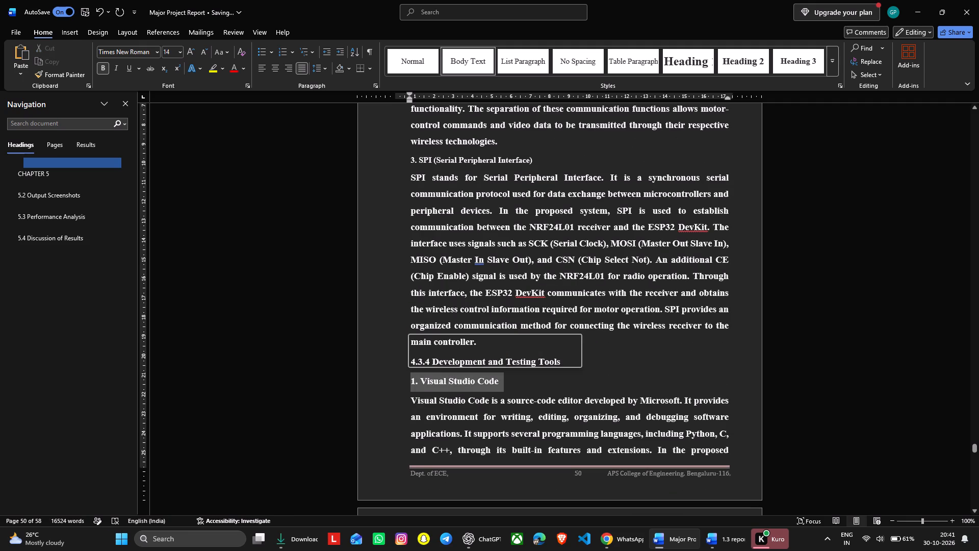
Set the selected subheading "1. Visual Studio Code" under 4.3.4 Development and Testing Tools to 12 pt.
left_click(512, 348)
Set the subheading "2. Arduino Serial Monitor" to 12 pt.
scroll(512, 348, "down", 1)
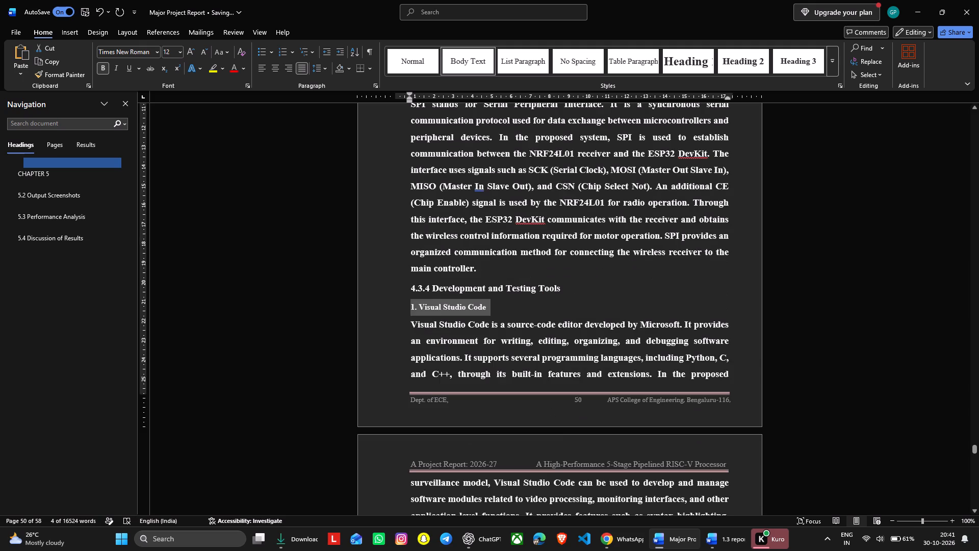
scroll(509, 357, "down", 4)
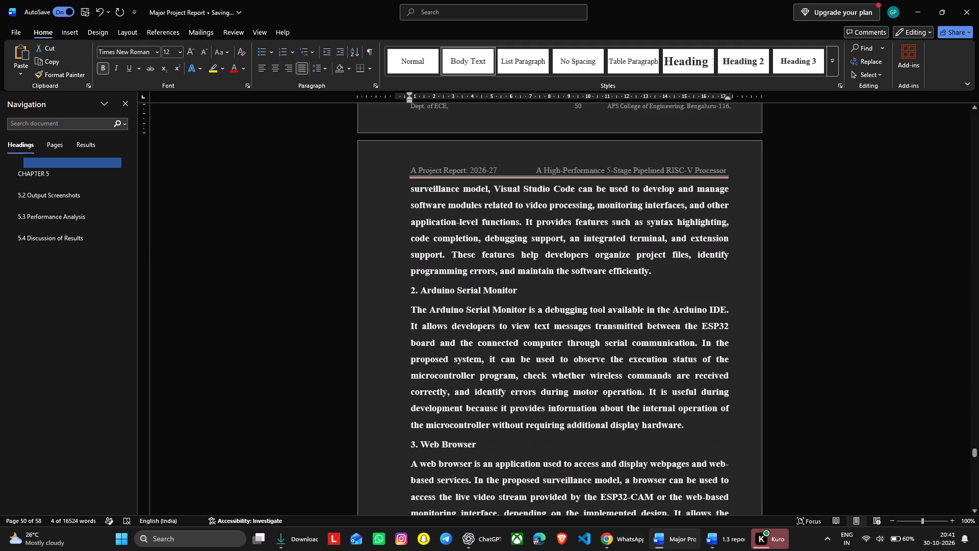
left_click(525, 284)
left_click_drag(525, 284, 408, 290)
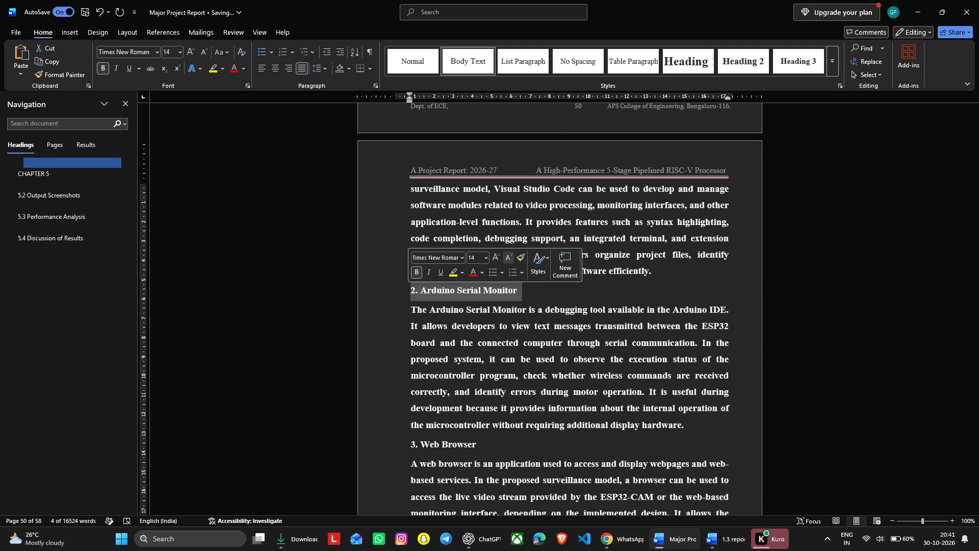
left_click(506, 260)
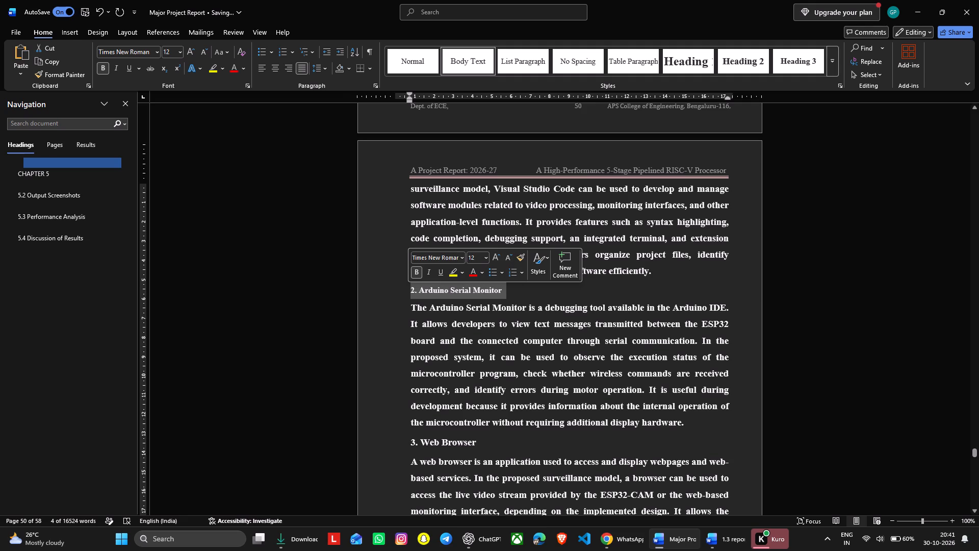
Set the subheading "3. Web Browser" to 12 pt.
left_click(482, 443)
left_click_drag(482, 443, 402, 434)
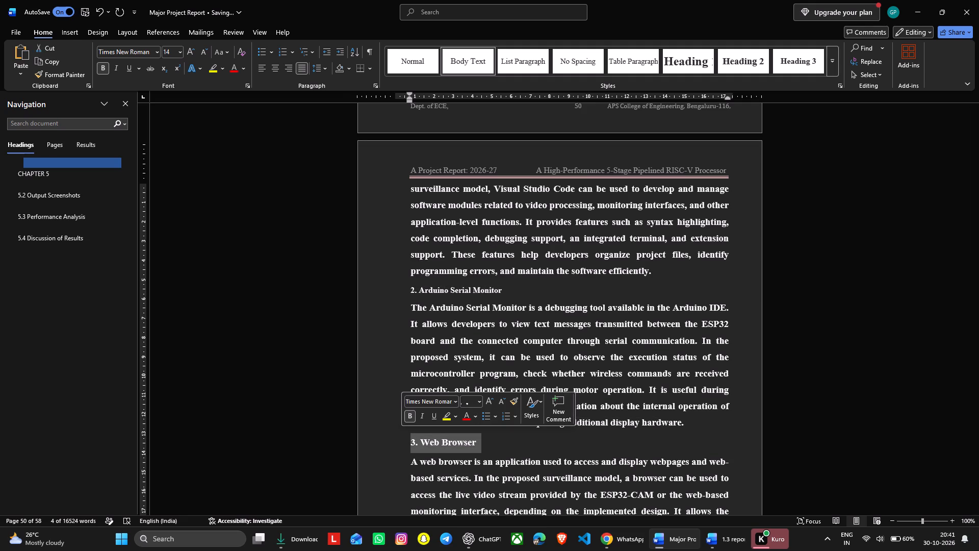
left_click(499, 399)
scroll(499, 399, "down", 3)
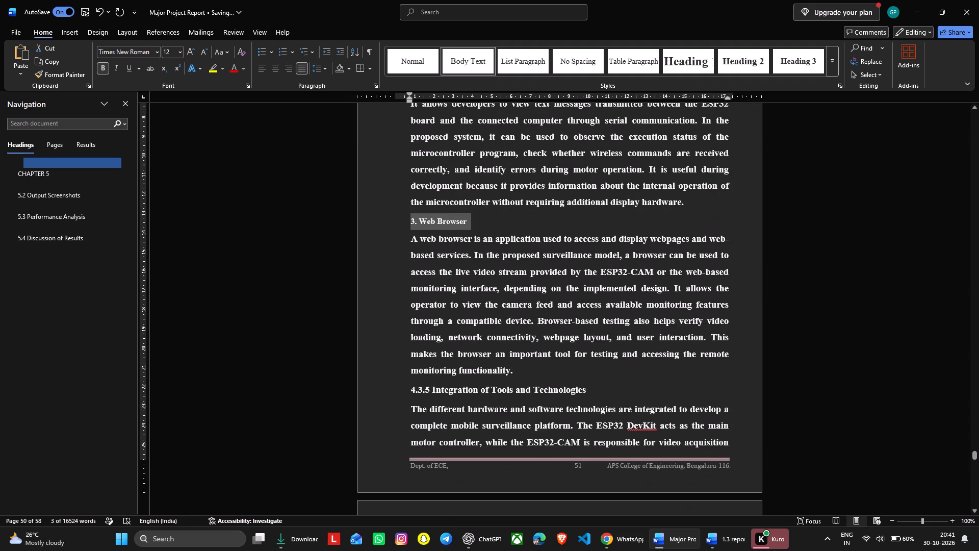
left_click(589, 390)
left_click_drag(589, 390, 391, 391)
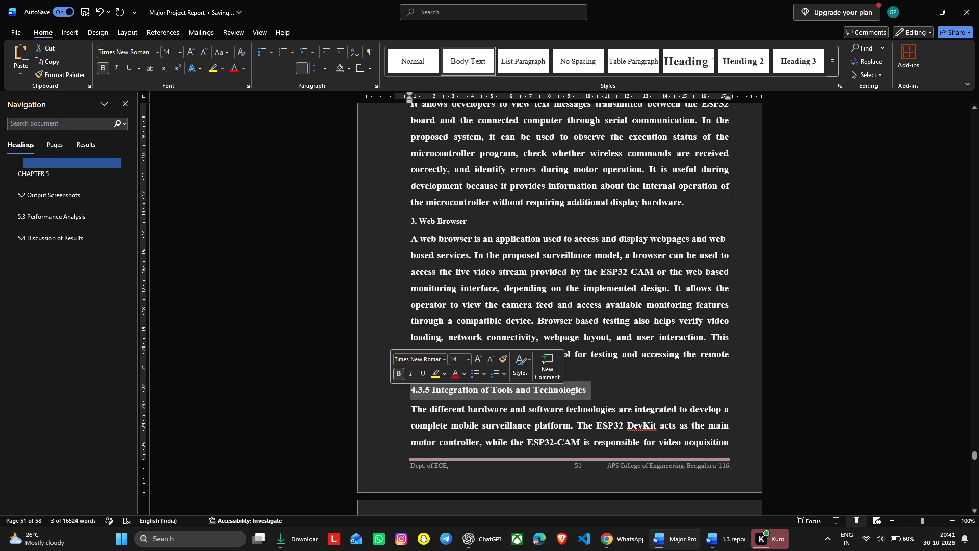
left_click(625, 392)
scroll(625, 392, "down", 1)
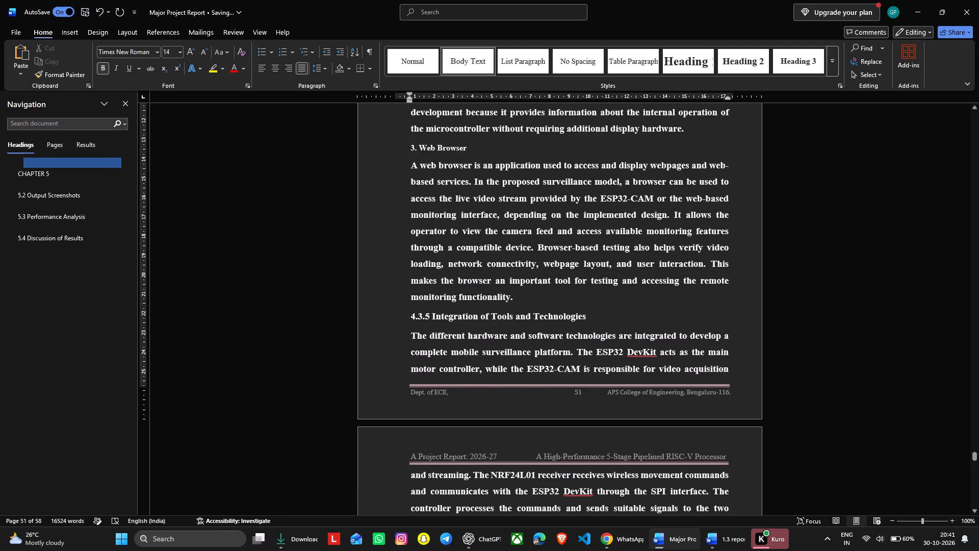
Delete the subsection "3. SPI (Serial Peripheral Interface)", including its subheading and paragraph, just before 4.3.4 Development and Testing Tools.
scroll(622, 393, "down", 1)
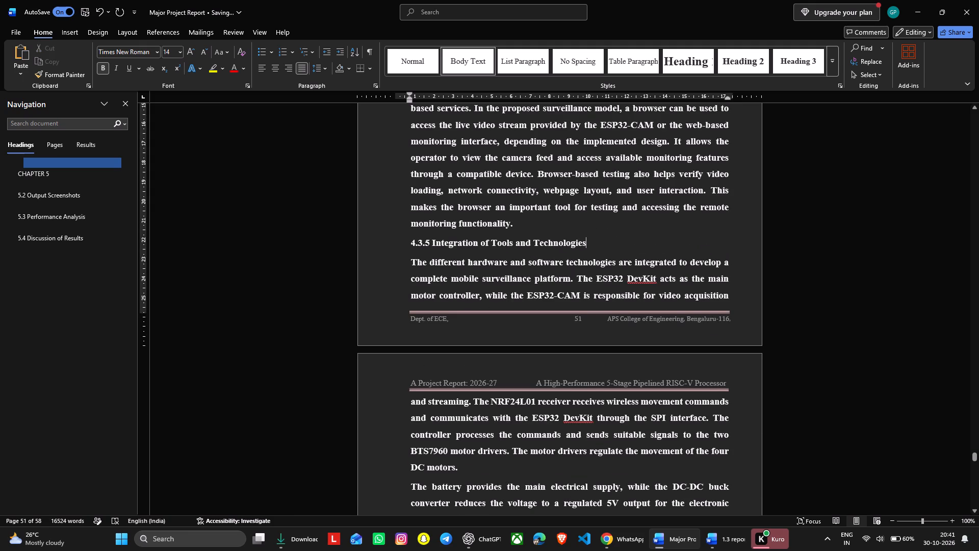
scroll(622, 393, "down", 1)
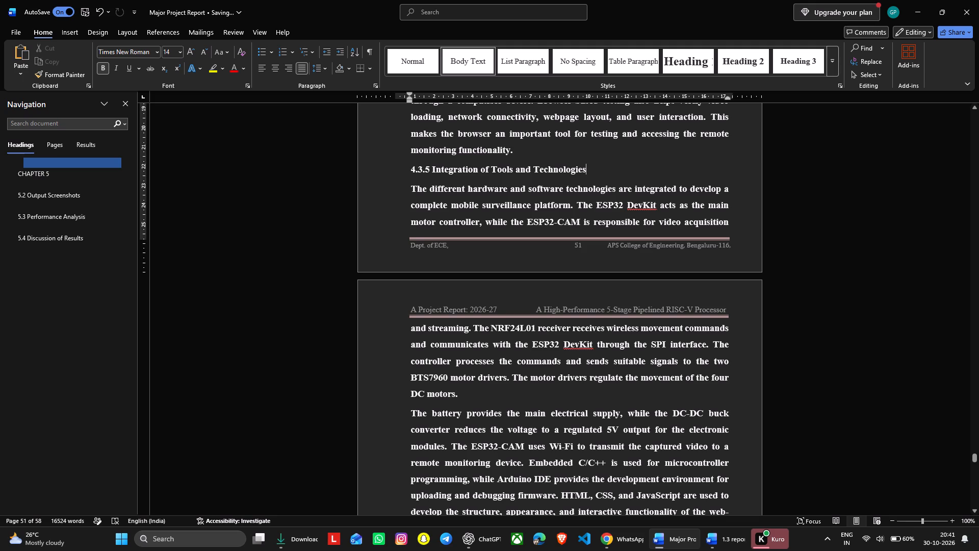
scroll(459, 396, "up", 4)
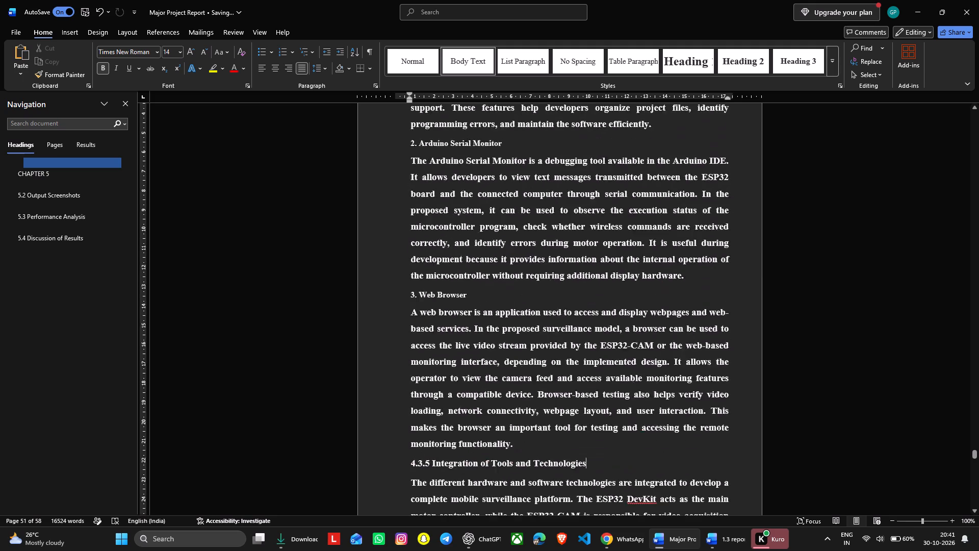
scroll(459, 396, "up", 4)
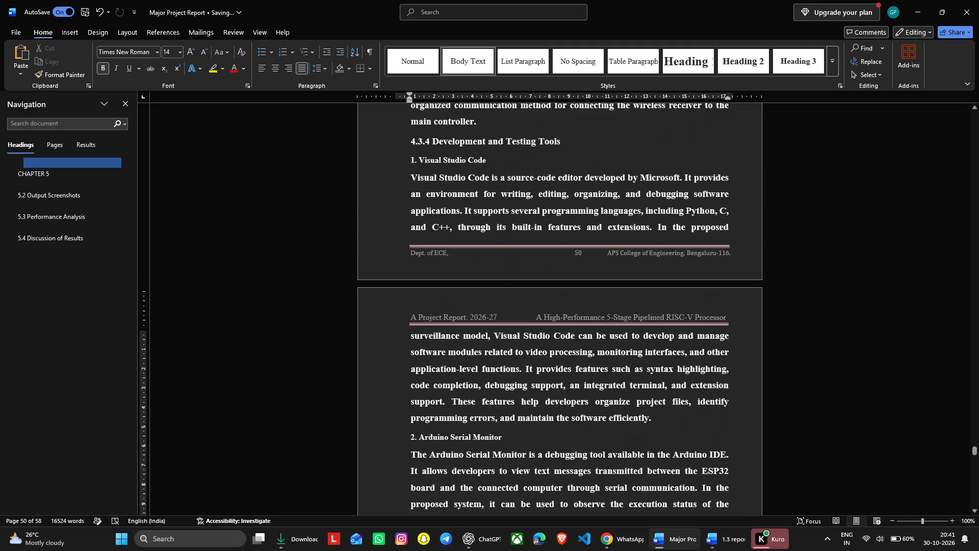
scroll(459, 396, "up", 5)
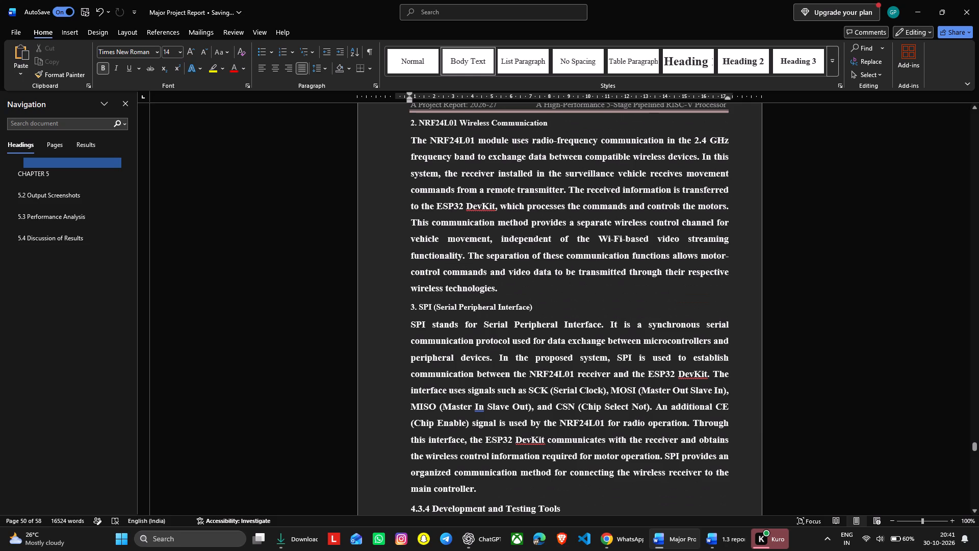
scroll(459, 396, "up", 1)
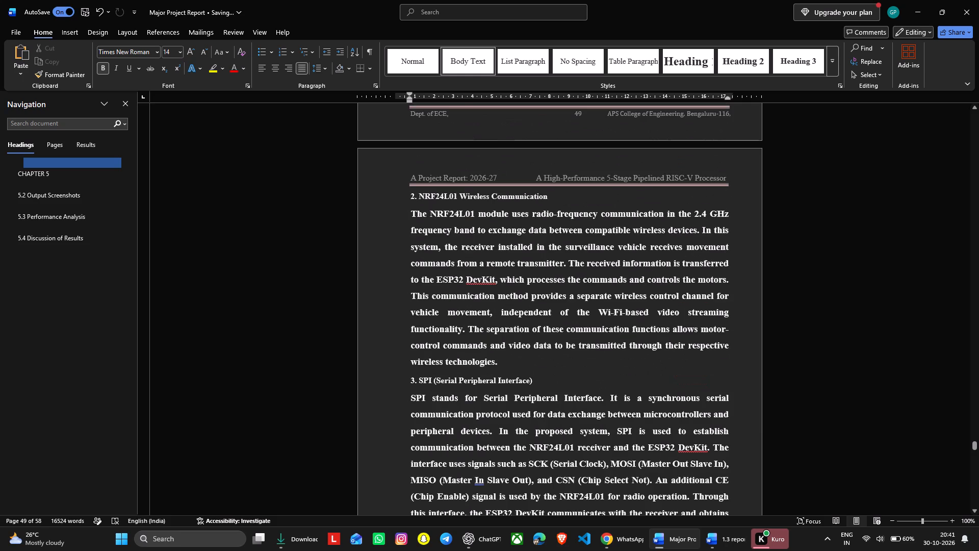
scroll(459, 396, "down", 2)
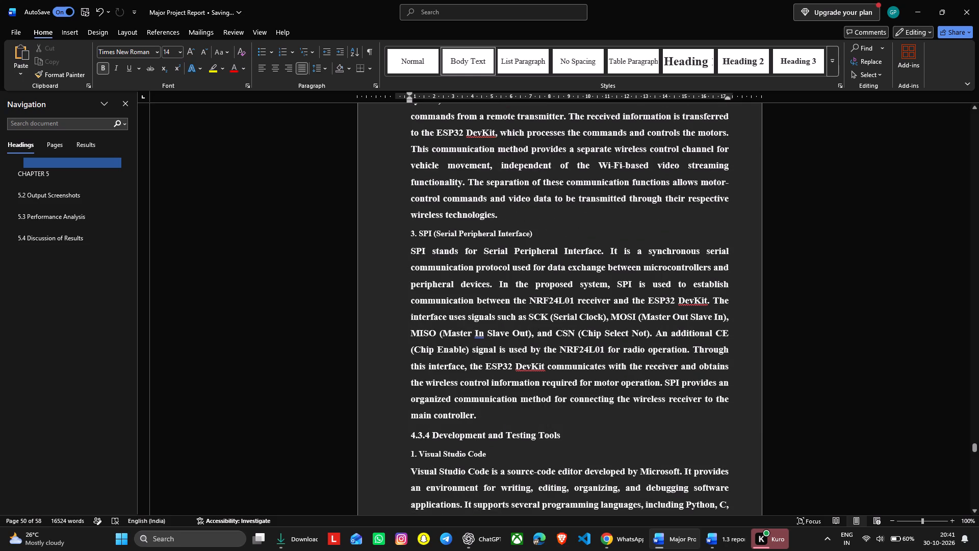
left_click(484, 418)
left_click_drag(484, 418, 411, 252)
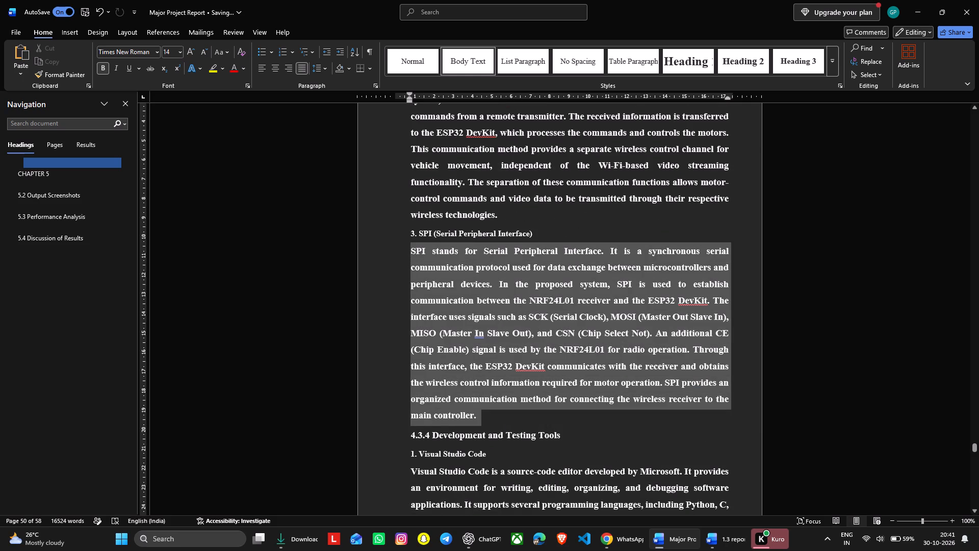
left_click_drag(411, 252, 407, 237)
key("BackSpace")
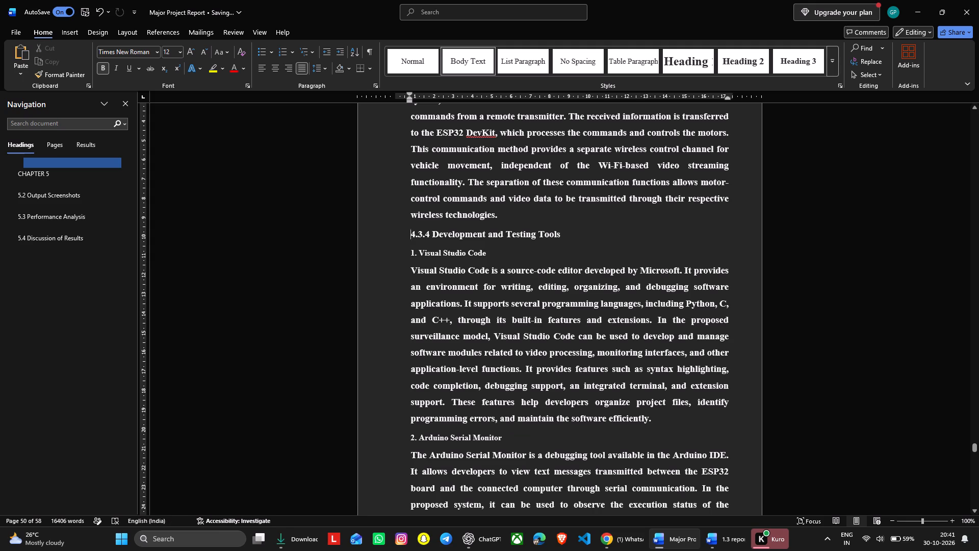
Select the subheadings "1. Visual Studio Code" and "2. Arduino Serial Monitor" under 4.3.4 in turn to check their font formatting.
scroll(431, 318, "down", 1)
left_click(495, 180)
left_click_drag(489, 180, 462, 180)
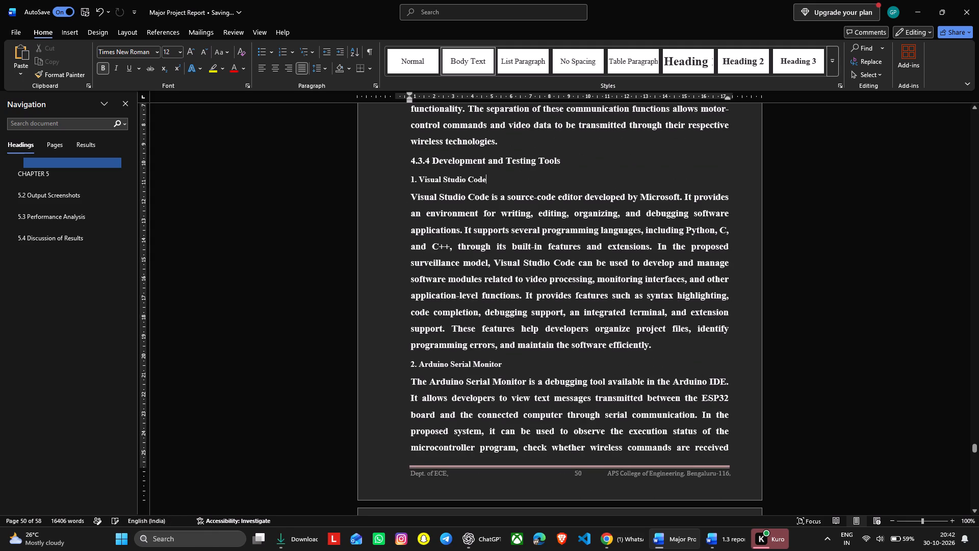
left_click_drag(462, 180, 410, 179)
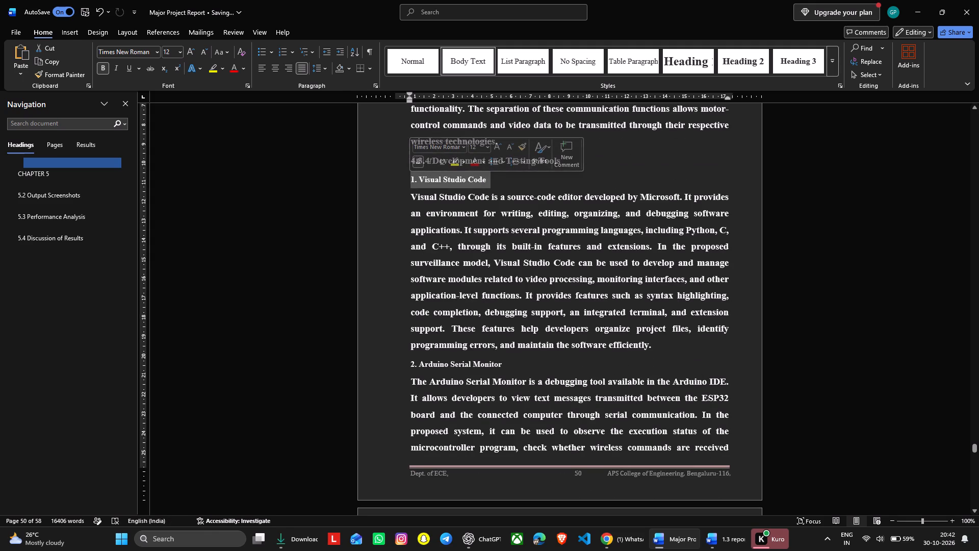
left_click(513, 366)
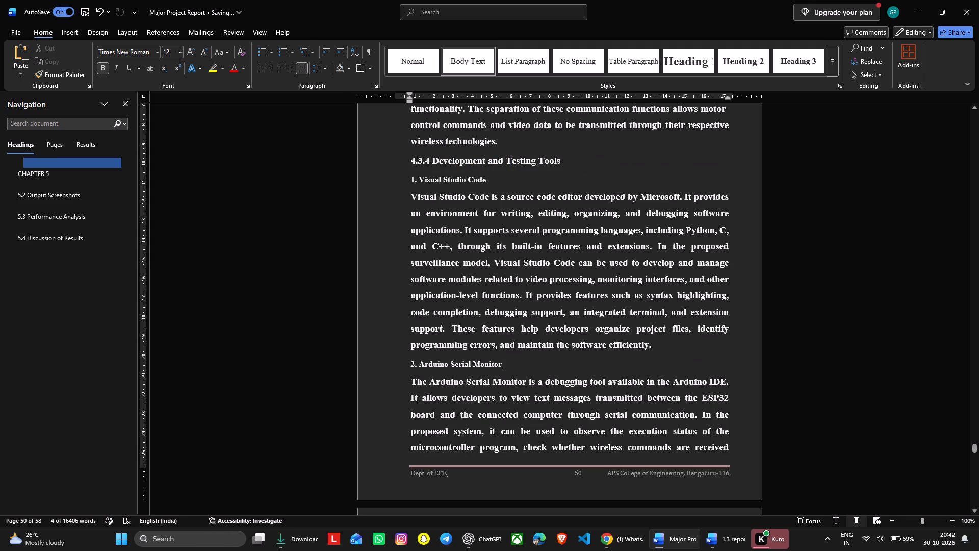
left_click(513, 366)
left_click_drag(513, 366, 402, 361)
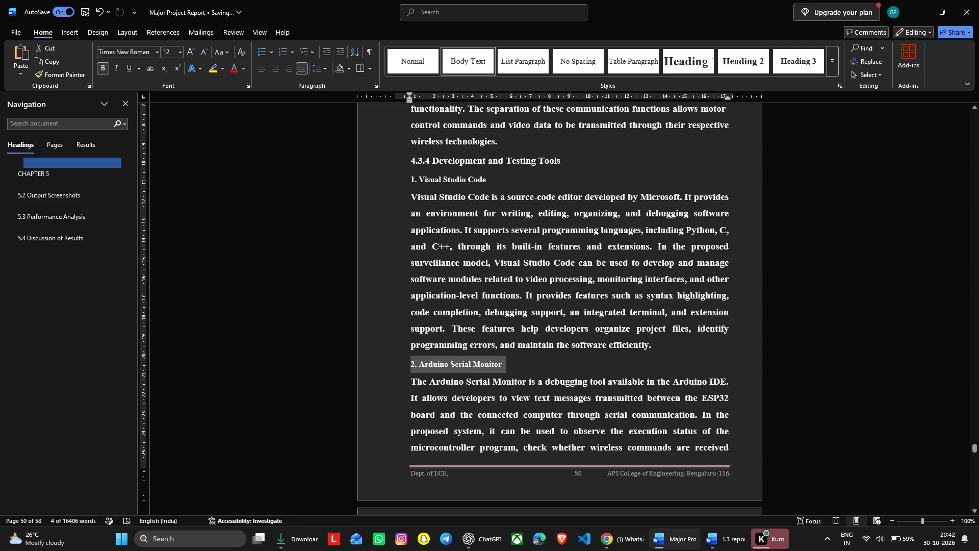
Check the heading formatting from "2. Arduino Serial Monitor" through "4.3.5 Integration of Tools and Technologies" to the "Summary" heading.
left_click(647, 365)
scroll(585, 371, "down", 3)
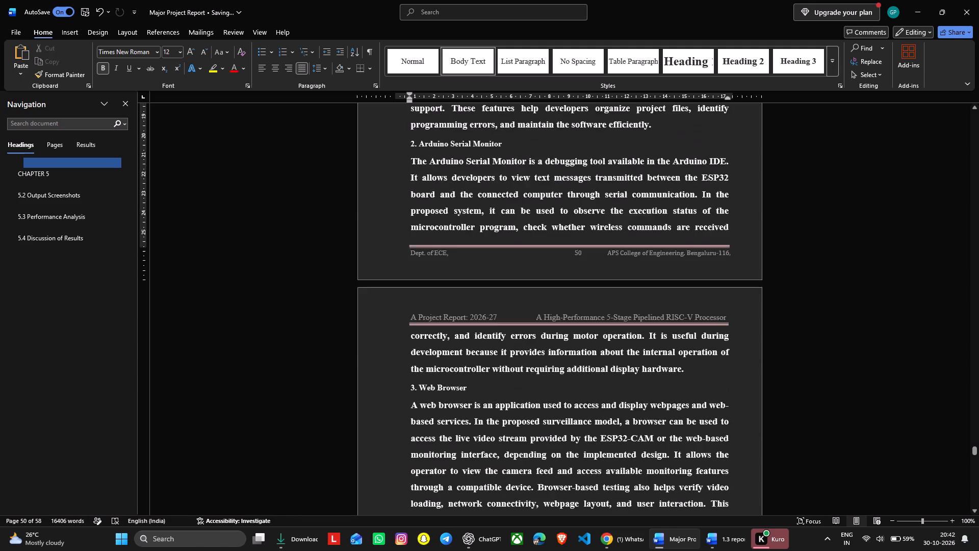
scroll(583, 370, "down", 1)
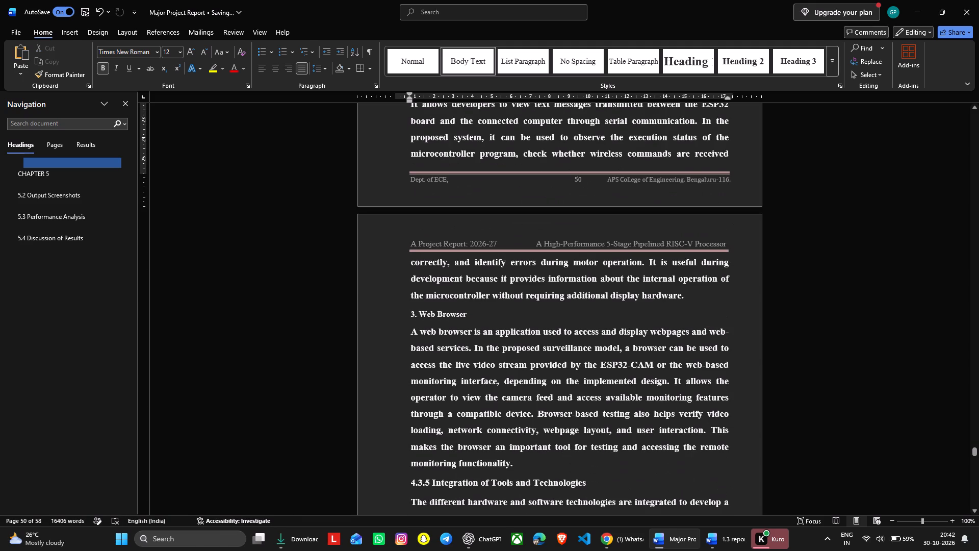
scroll(466, 334, "down", 2)
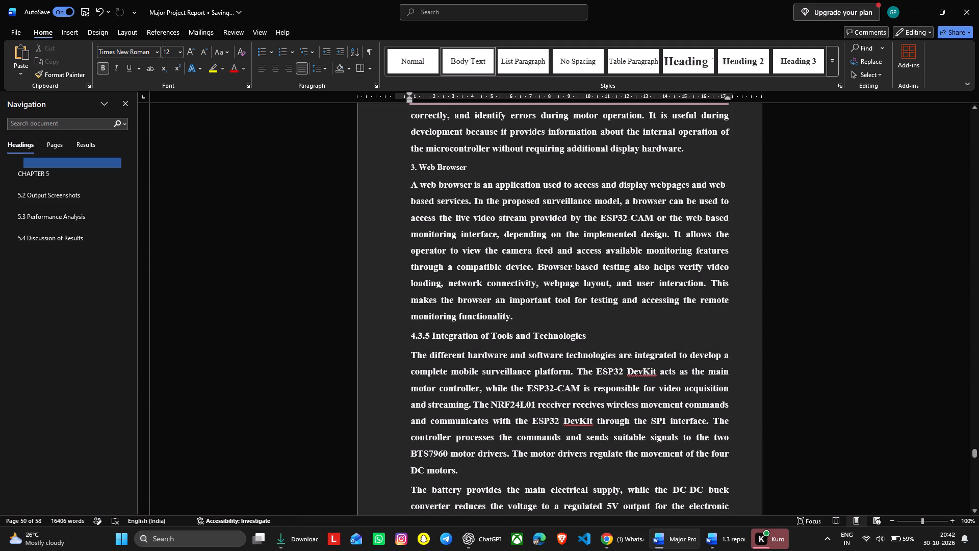
left_click(600, 331)
left_click_drag(600, 331, 505, 335)
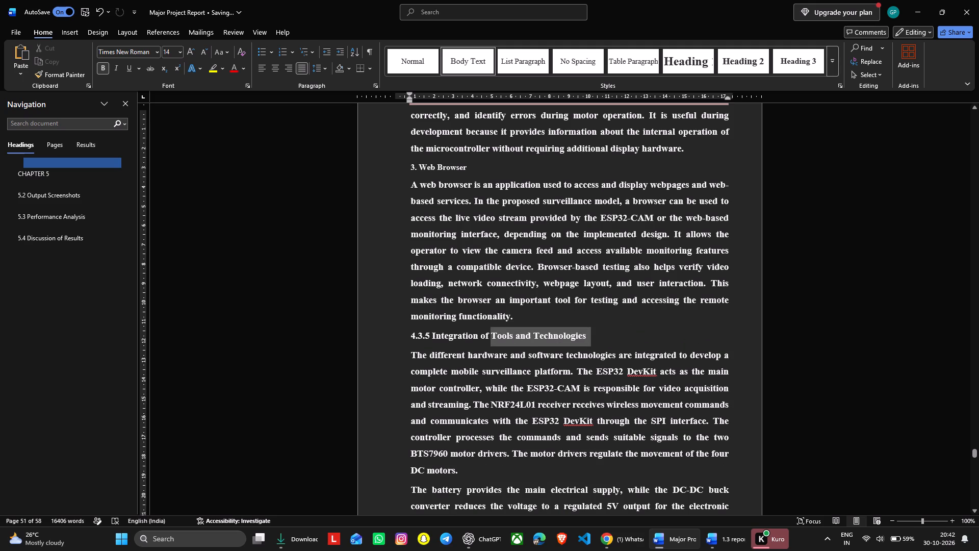
left_click_drag(505, 335, 408, 335)
left_click(397, 369)
scroll(397, 369, "down", 1)
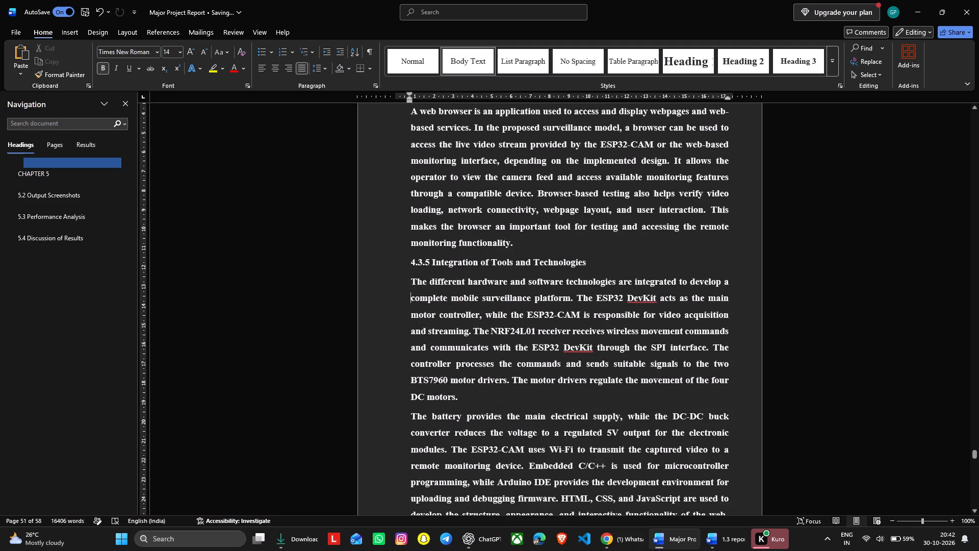
scroll(397, 369, "down", 1)
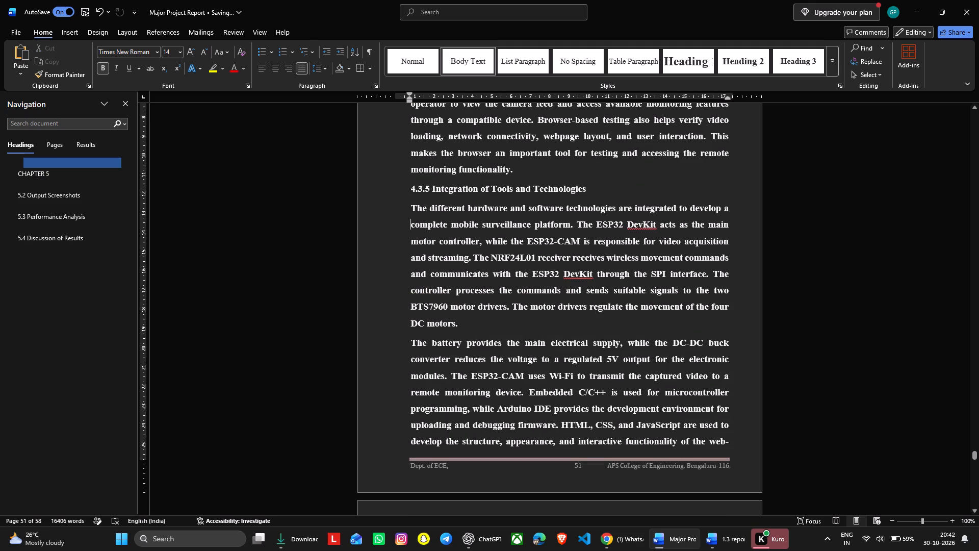
scroll(475, 342, "down", 1)
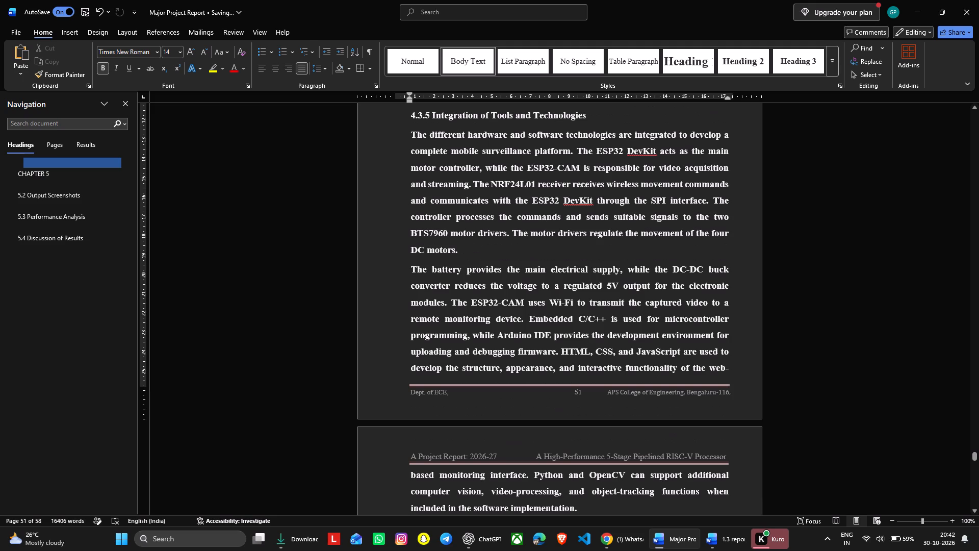
scroll(475, 342, "down", 2)
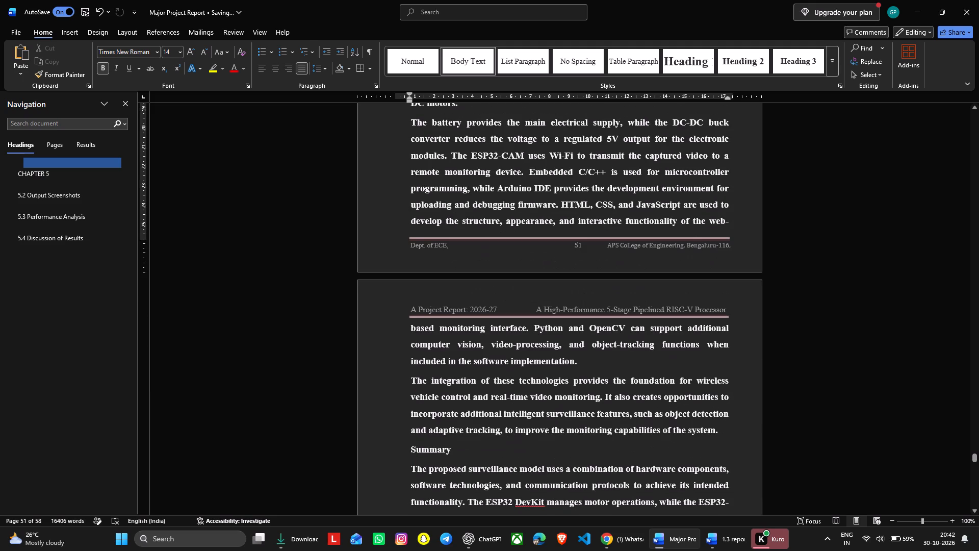
left_click(458, 450)
left_click_drag(458, 449, 415, 446)
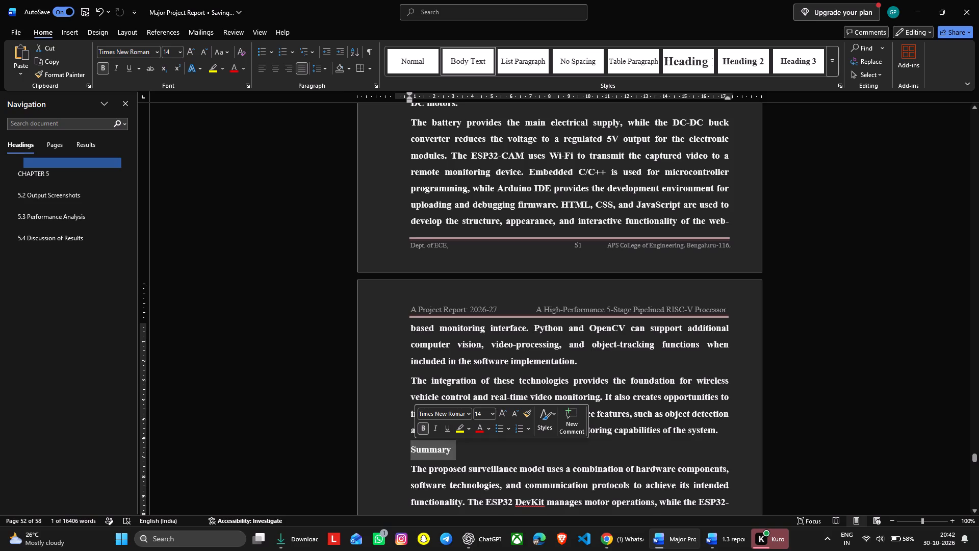
left_click(499, 447)
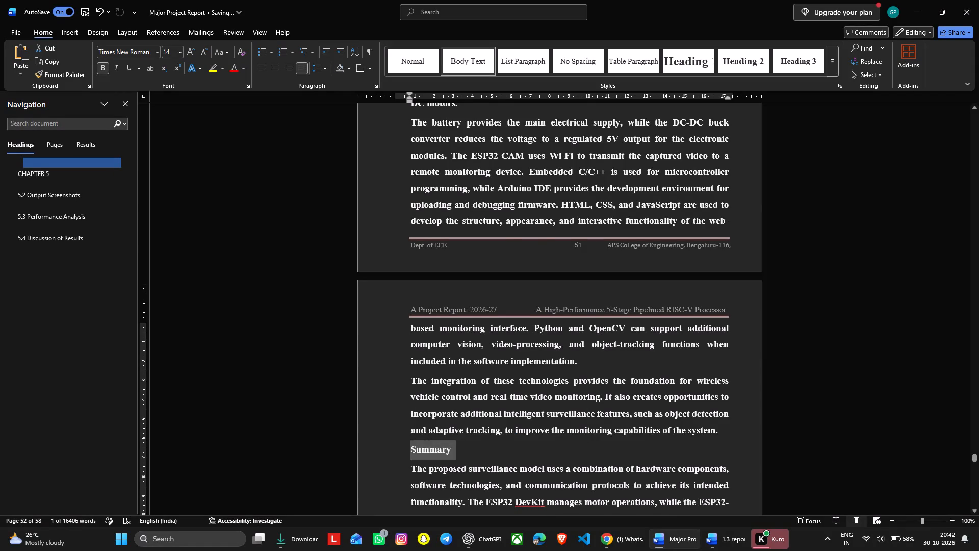
Set the body paragraph under the "Summary" heading to 12 pt and remove its bold formatting.
scroll(497, 444, "down", 3)
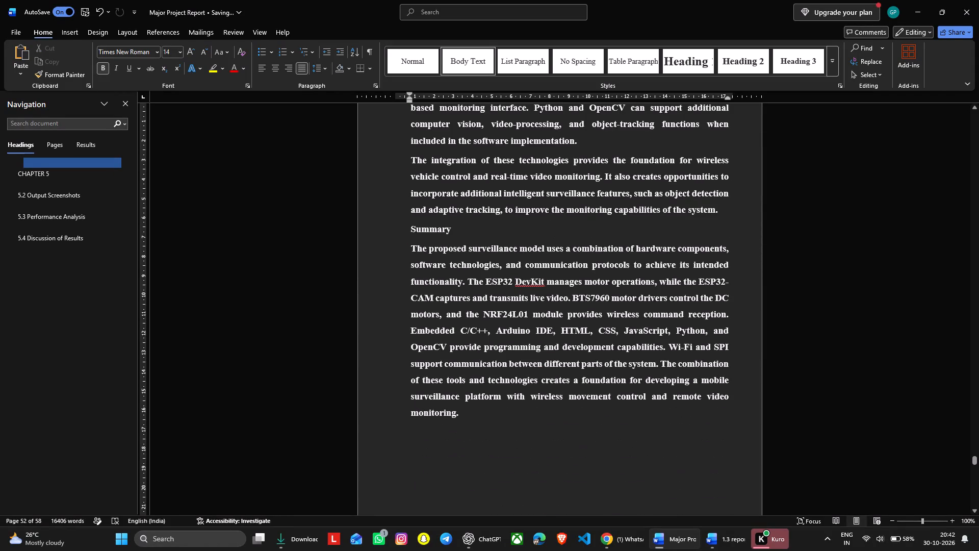
left_click(411, 245)
left_click_drag(411, 245, 411, 246)
left_click_drag(411, 246, 501, 413)
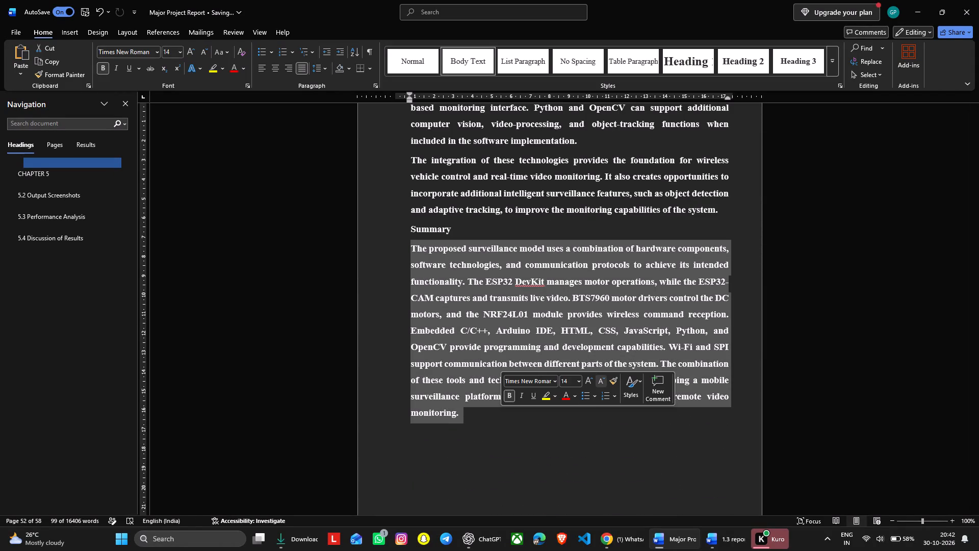
left_click(599, 384)
left_click(508, 395)
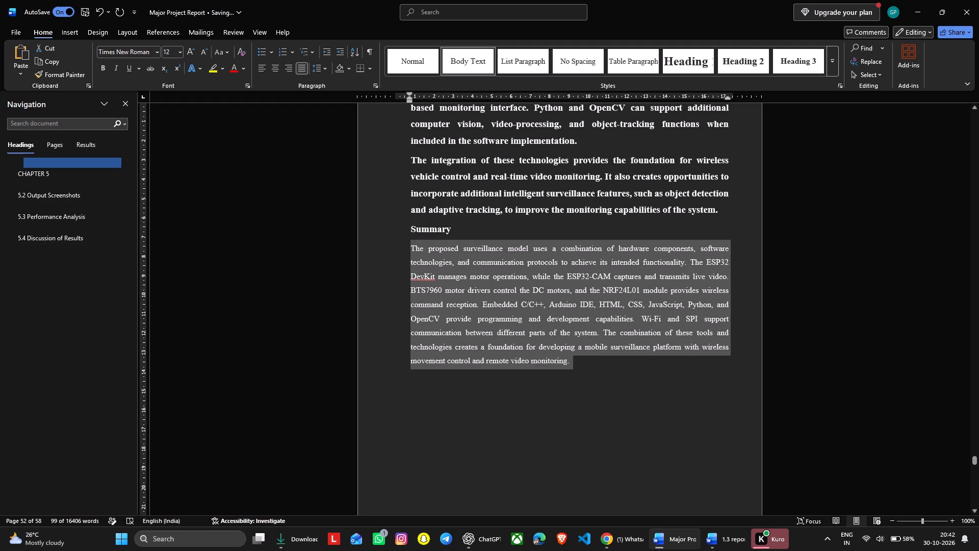
left_click(327, 73)
left_click(368, 304)
Remove bold from all body paragraphs under "4.3.5 Integration of Tools and Technologies" and set them to 12 pt.
scroll(391, 322, "up", 2)
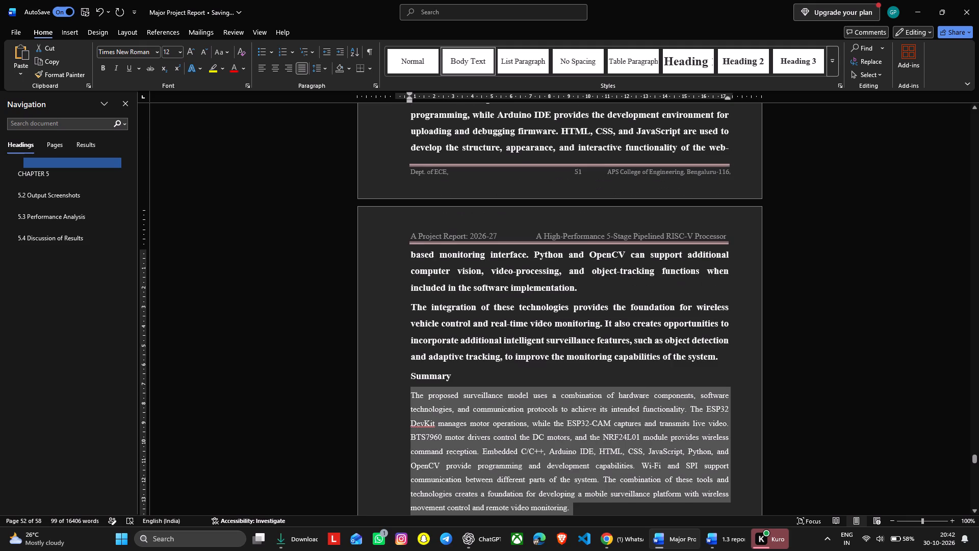
left_click(726, 361)
left_click_drag(726, 361, 417, 258)
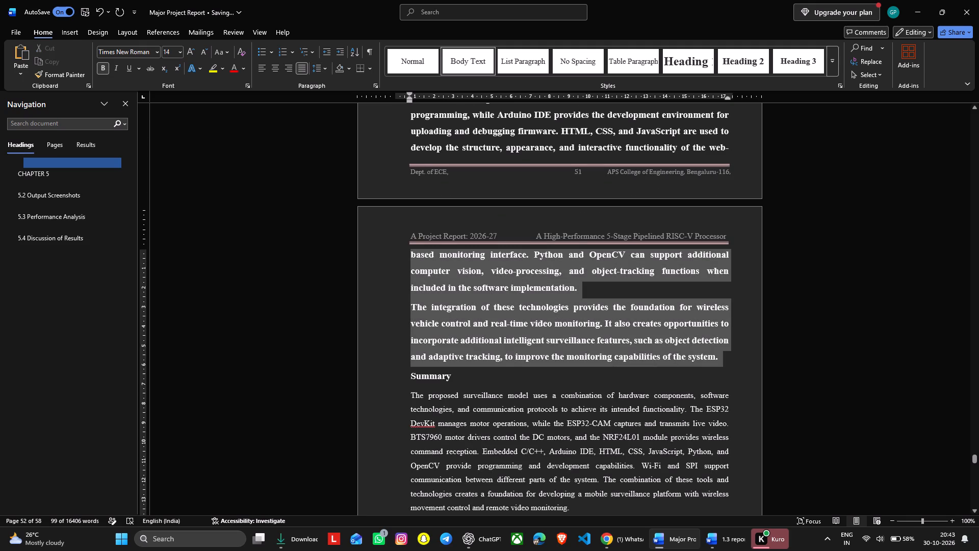
left_click_drag(417, 258, 402, 162)
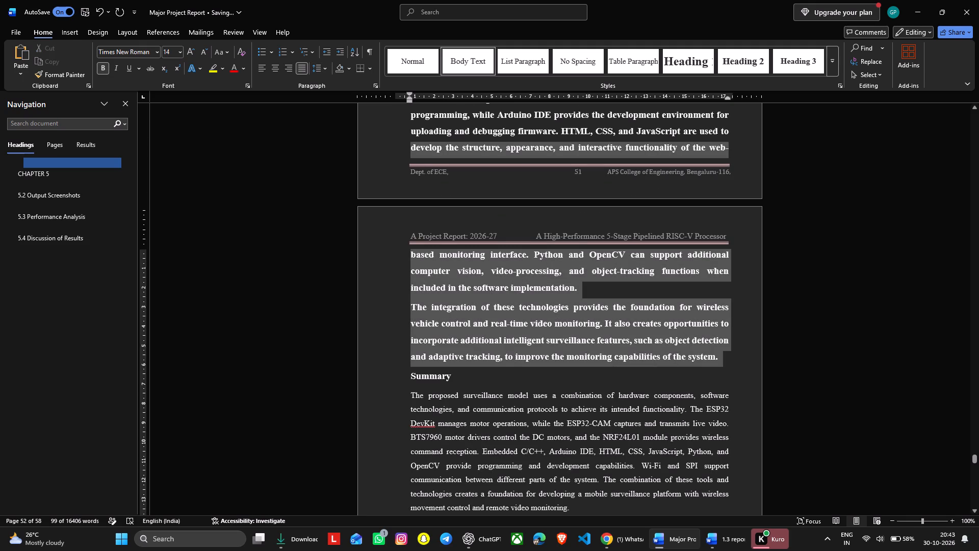
left_click_drag(402, 162, 400, 97)
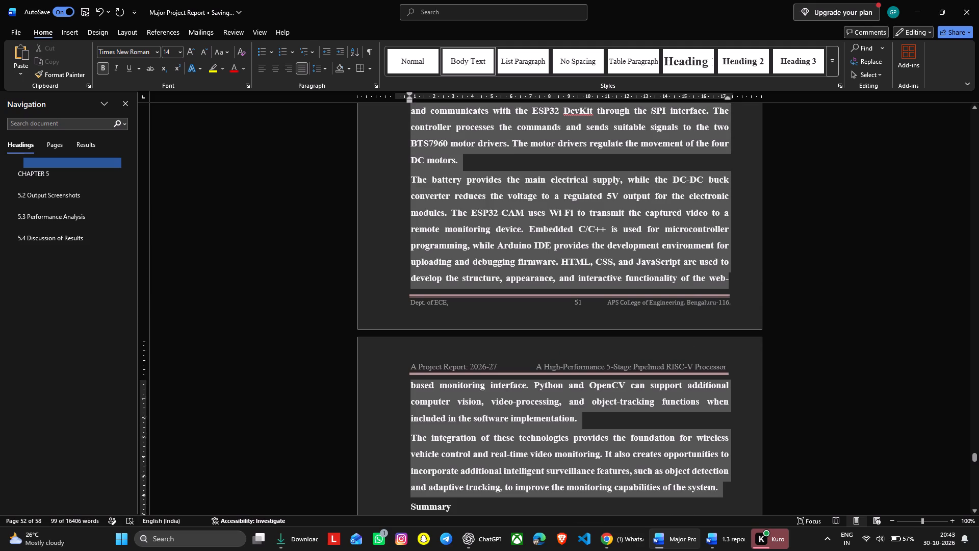
left_click_drag(400, 97, 394, 136)
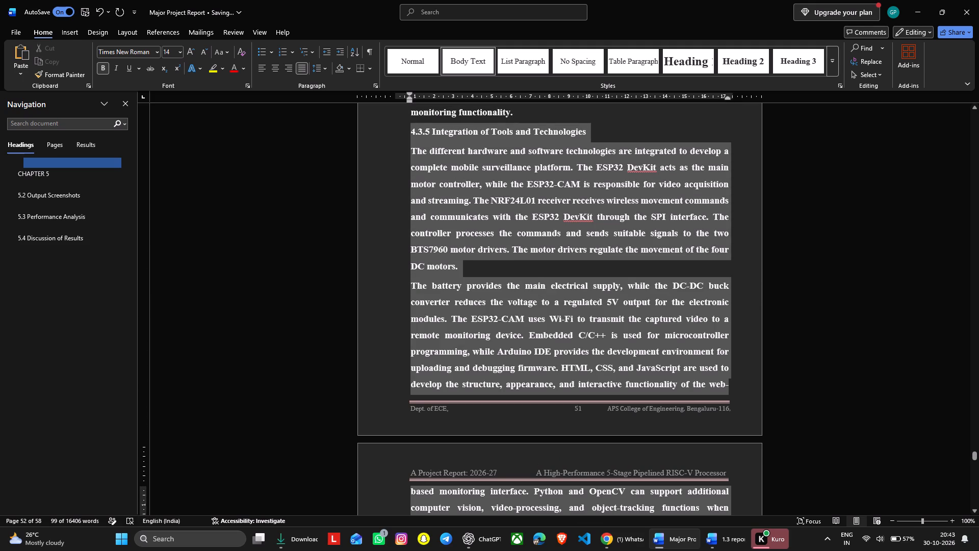
left_click_drag(394, 136, 392, 149)
left_click(397, 135)
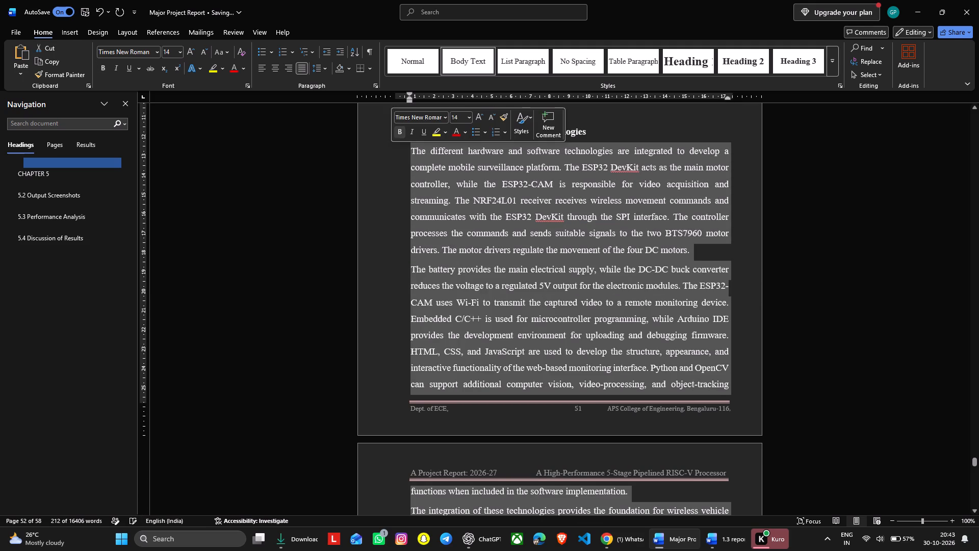
left_click(491, 117)
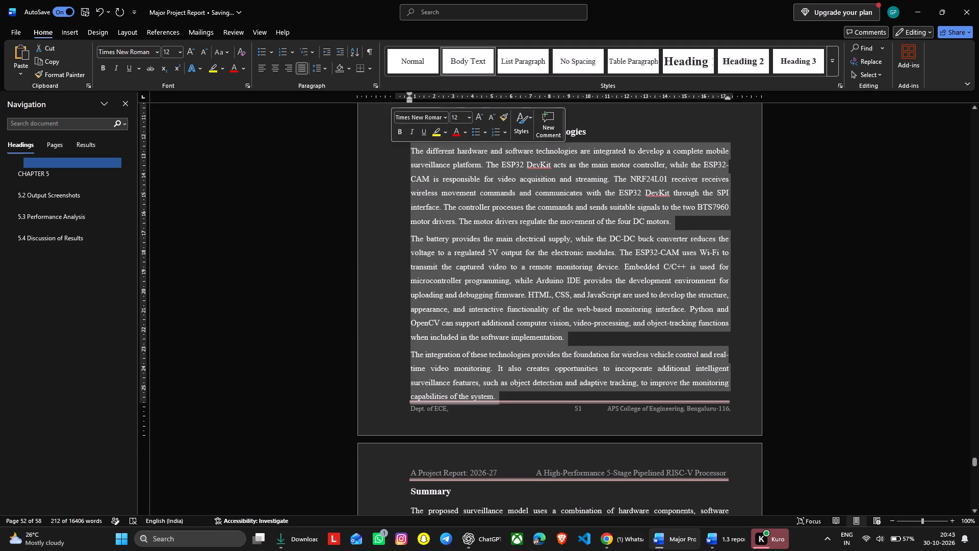
Remove bold from the body paragraph under "3. Web Browser" and set it to 12 pt.
scroll(532, 203, "up", 2)
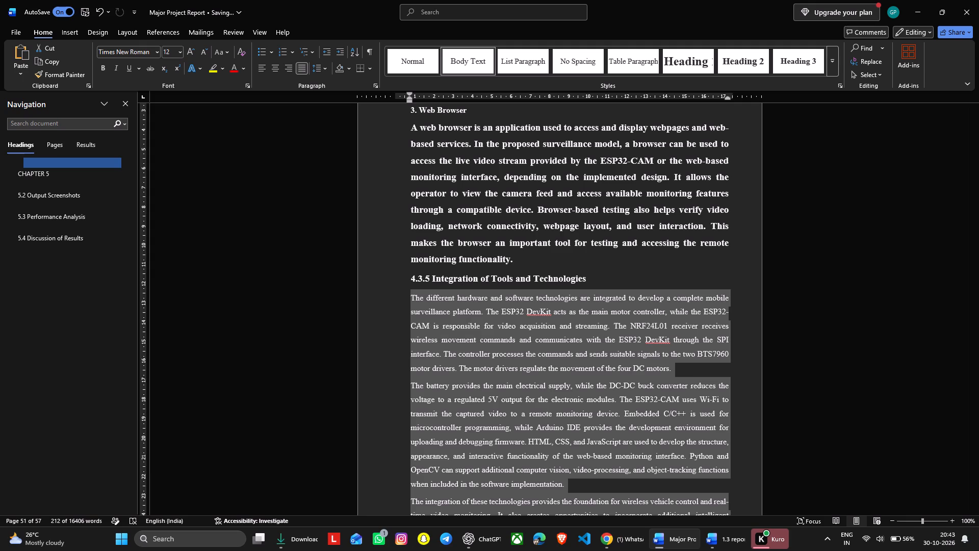
left_click(527, 255)
scroll(527, 255, "up", 1)
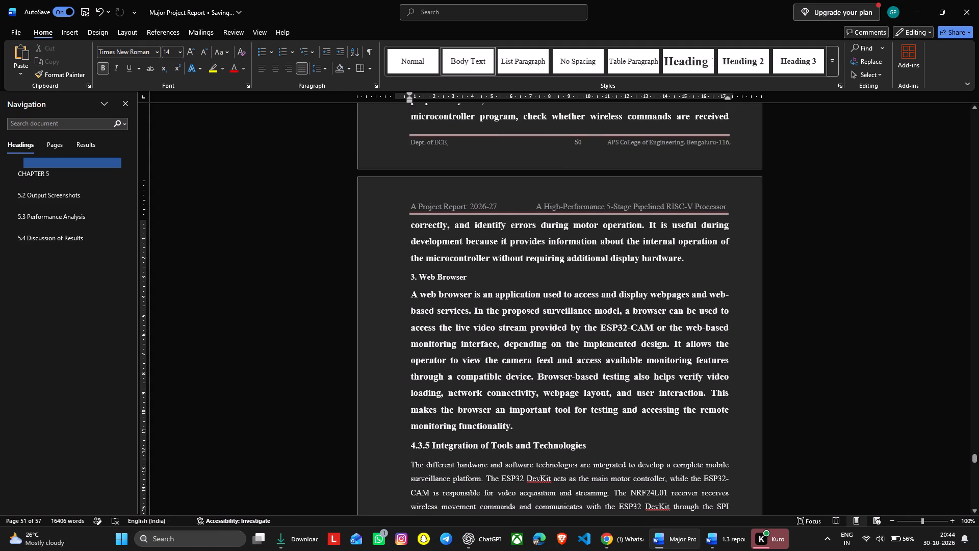
left_click_drag(584, 474, 558, 482)
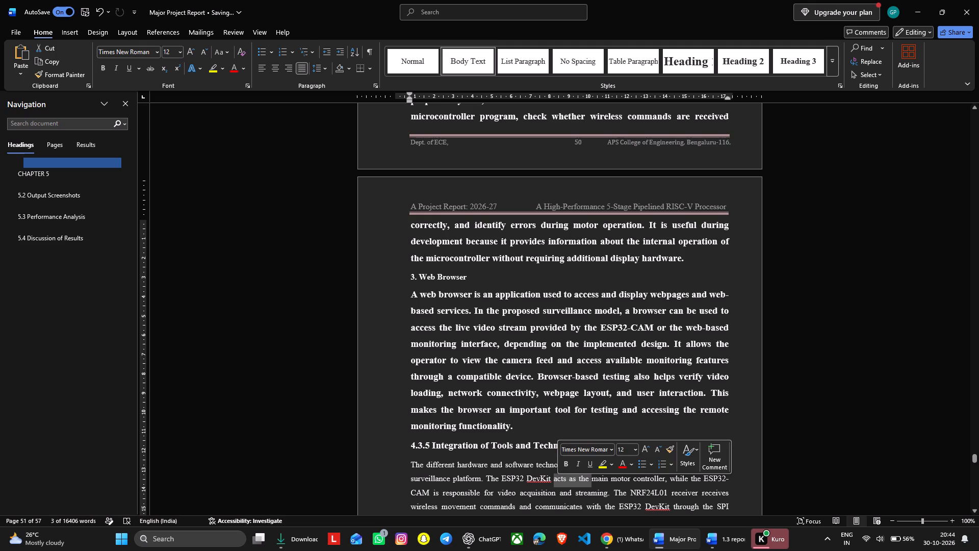
left_click(526, 419)
left_click_drag(512, 432, 427, 369)
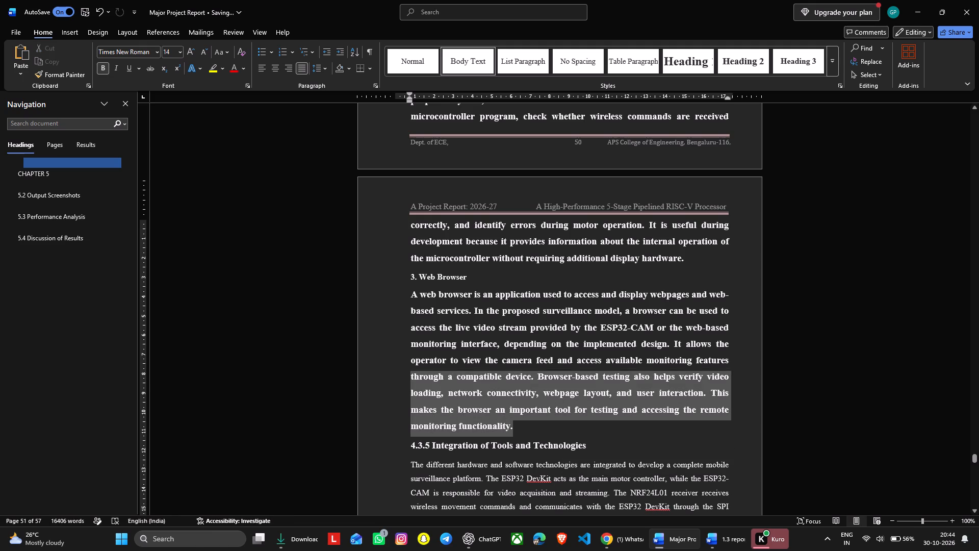
left_click_drag(427, 369, 396, 296)
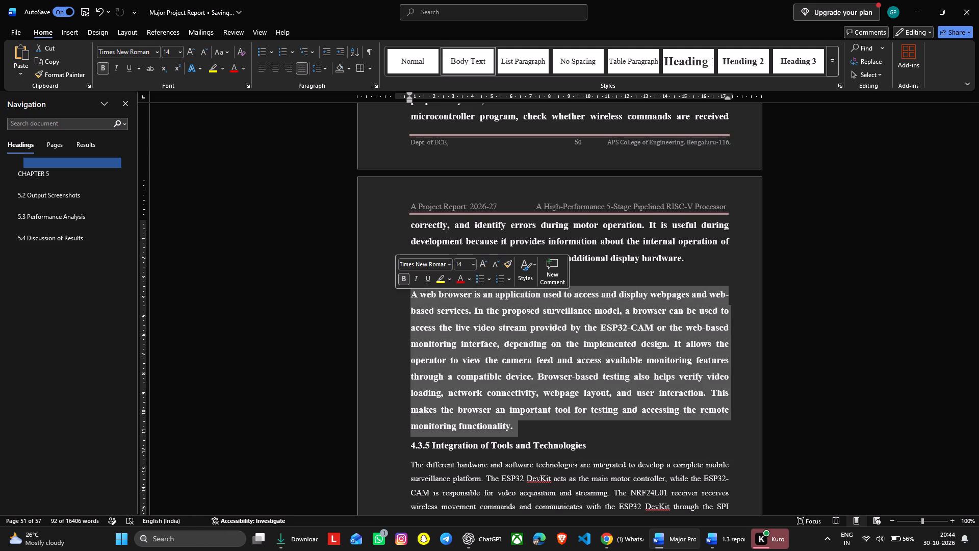
left_click(403, 277)
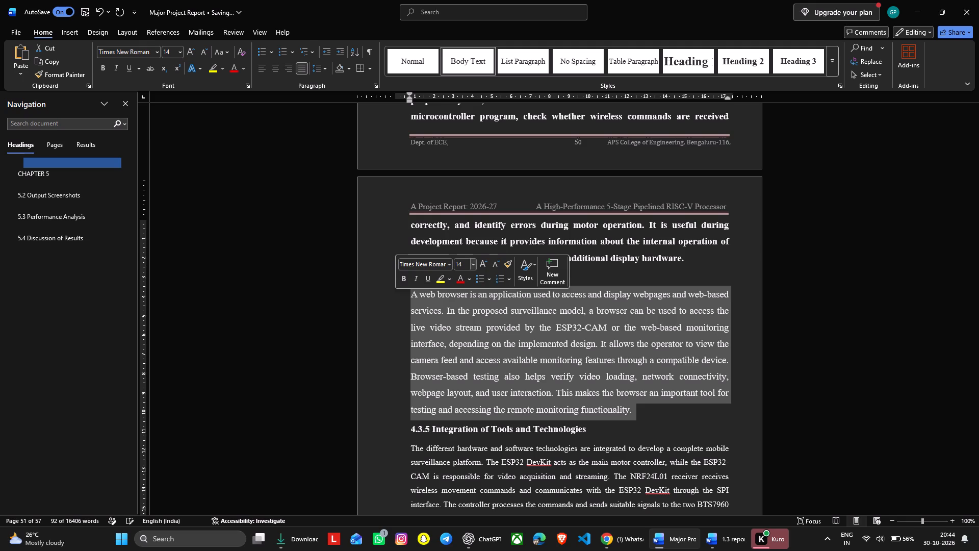
left_click(493, 261)
Reduce the font size of the whole body paragraph under "2. Arduino Serial Monitor", which spans two pages.
scroll(498, 235, "up", 1)
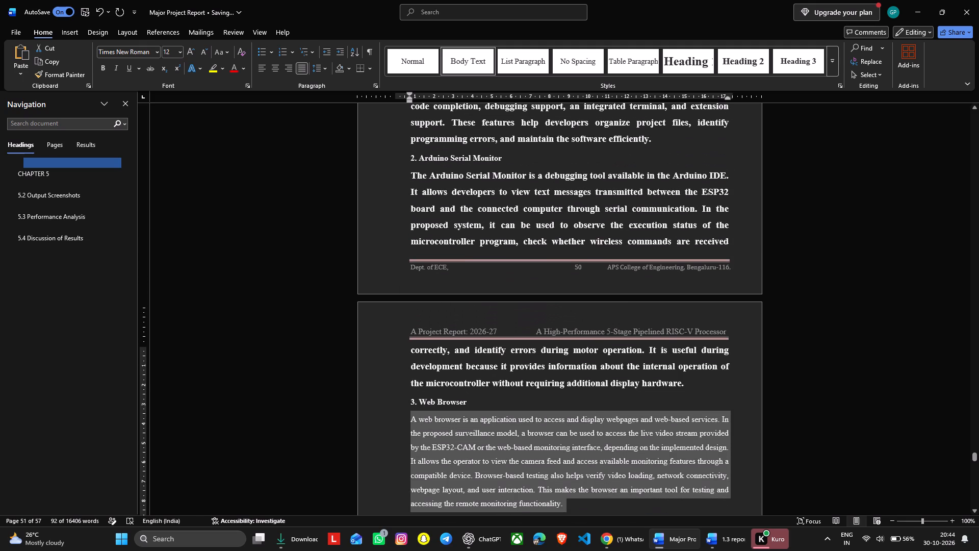
scroll(498, 235, "up", 1)
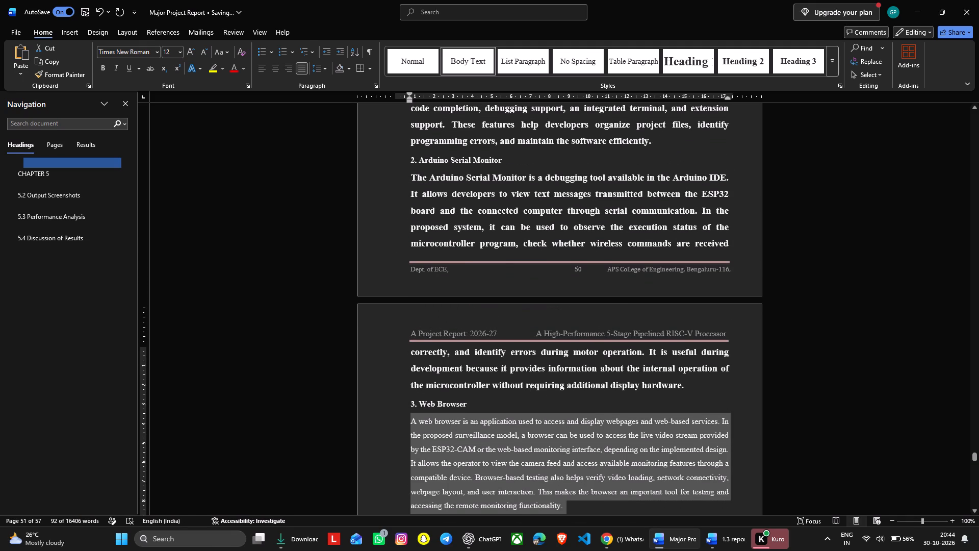
left_click_drag(689, 389, 437, 240)
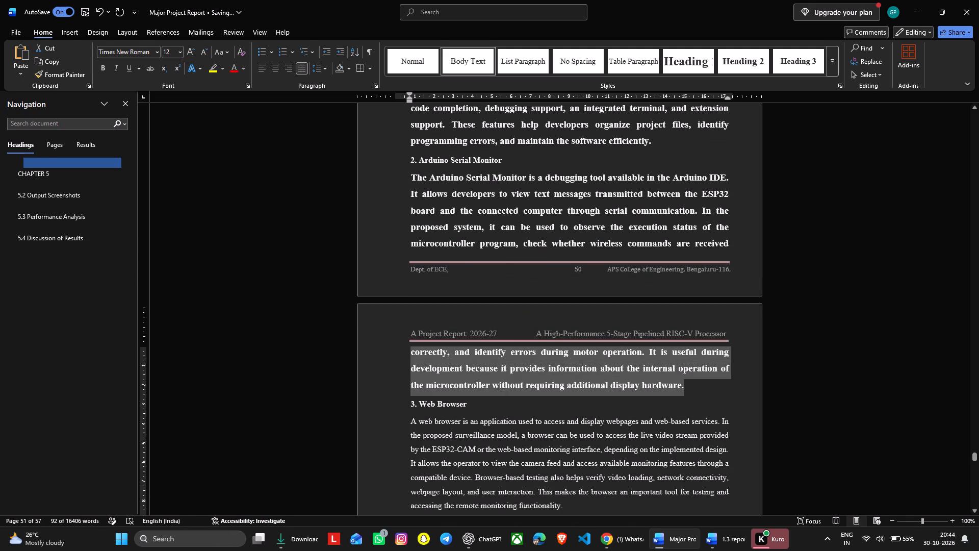
left_click_drag(437, 240, 415, 169)
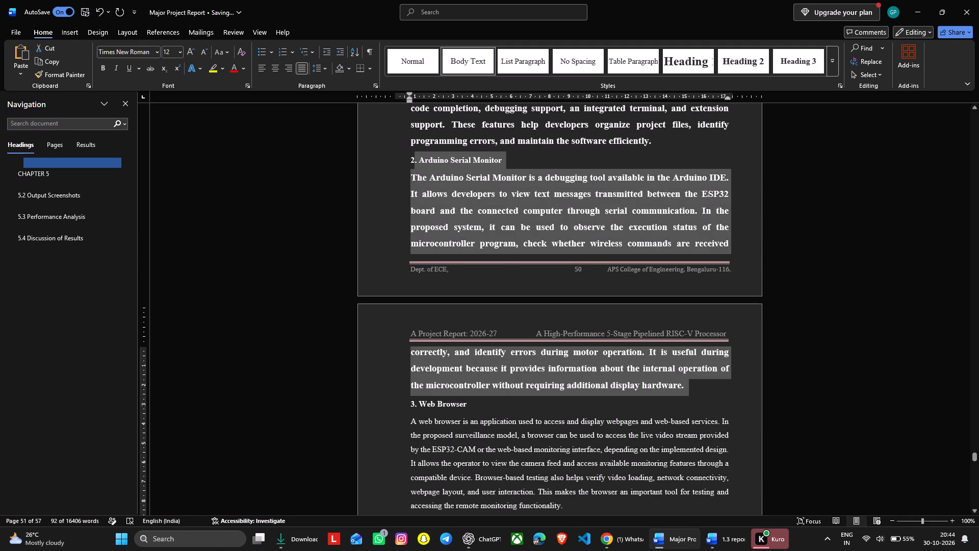
left_click_drag(415, 169, 410, 174)
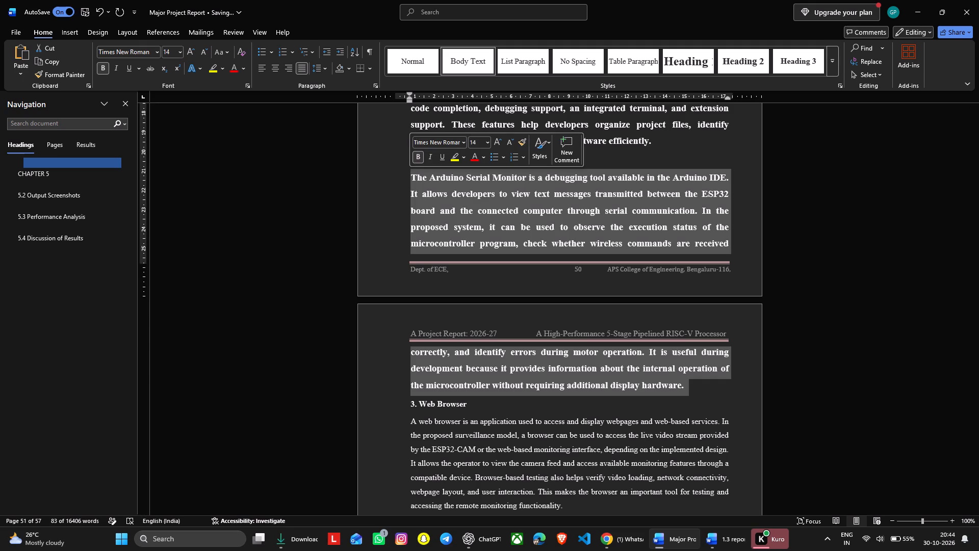
left_click(505, 146)
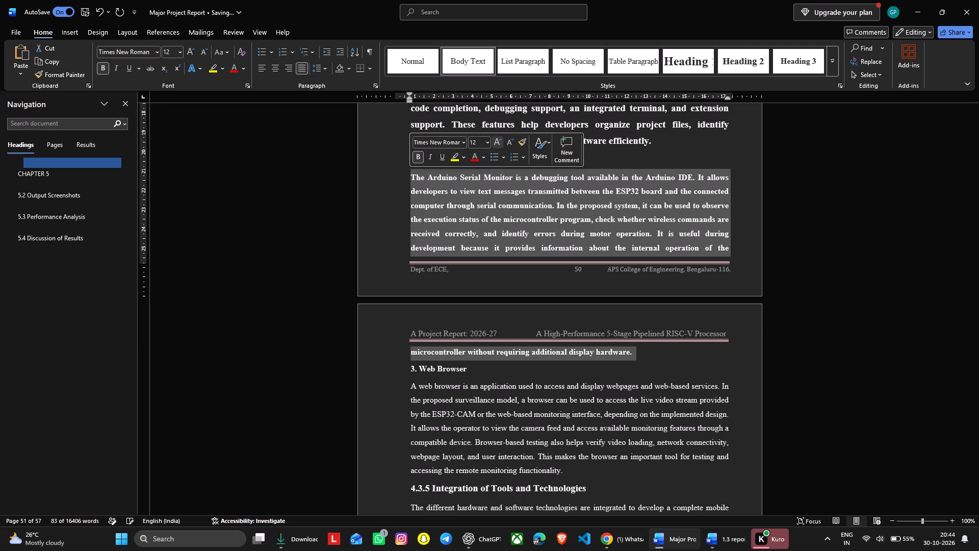
Remove bold from the body paragraph under "2. Arduino Serial Monitor".
left_click(416, 157)
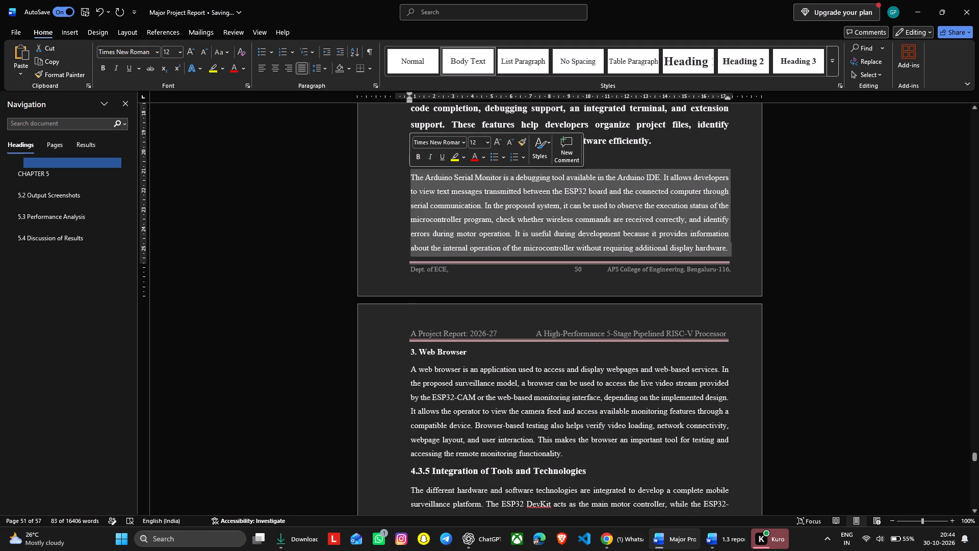
Set the body paragraph under "1. Visual Studio Code" to 12 pt and remove its bold formatting.
scroll(549, 213, "up", 2)
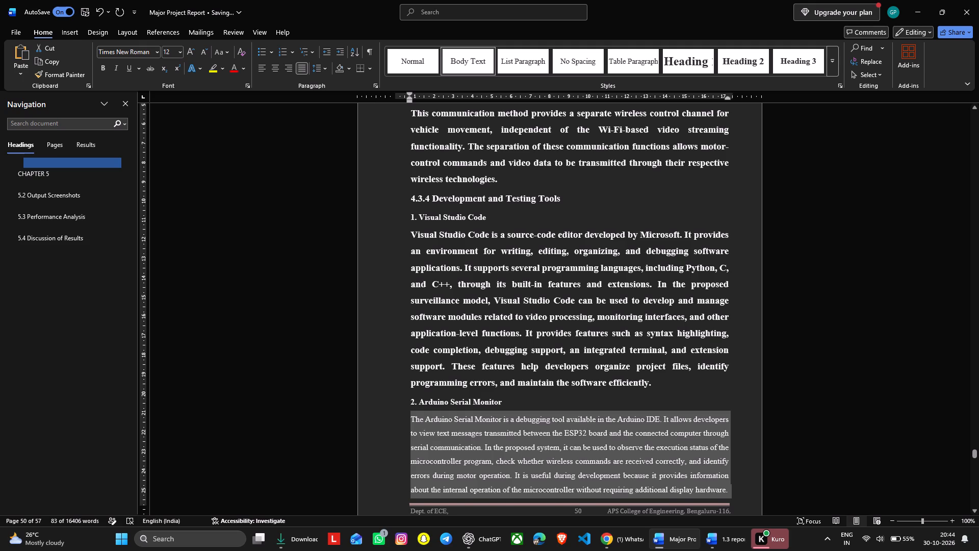
left_click_drag(656, 383, 411, 238)
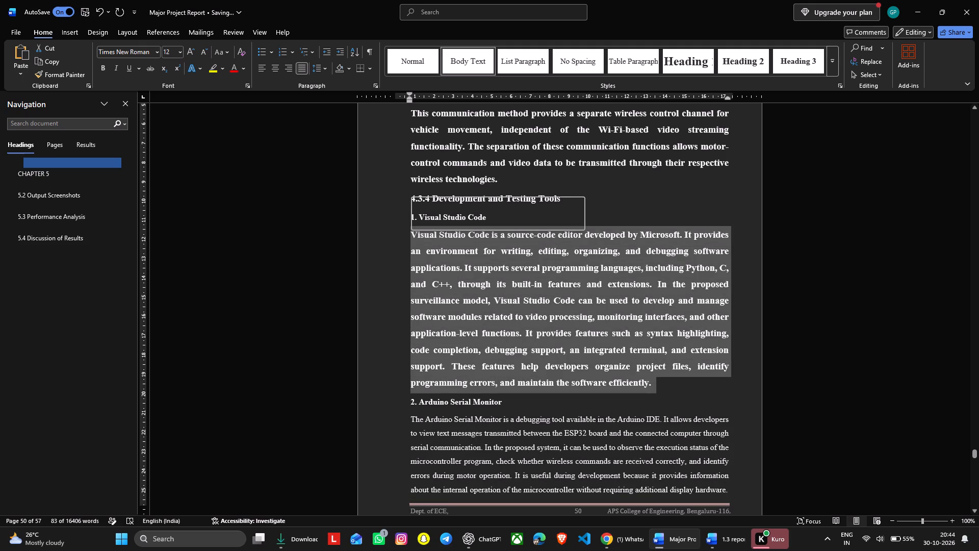
left_click(507, 208)
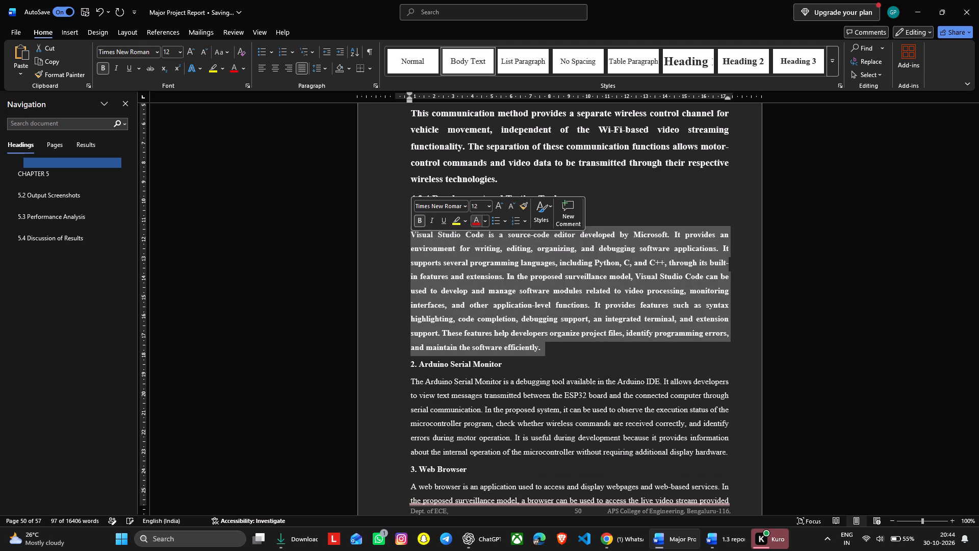
left_click(416, 220)
Set the body paragraph under "2. NRF24L01 Wireless Communication" to 12 pt and remove its bold formatting.
scroll(503, 292, "up", 1)
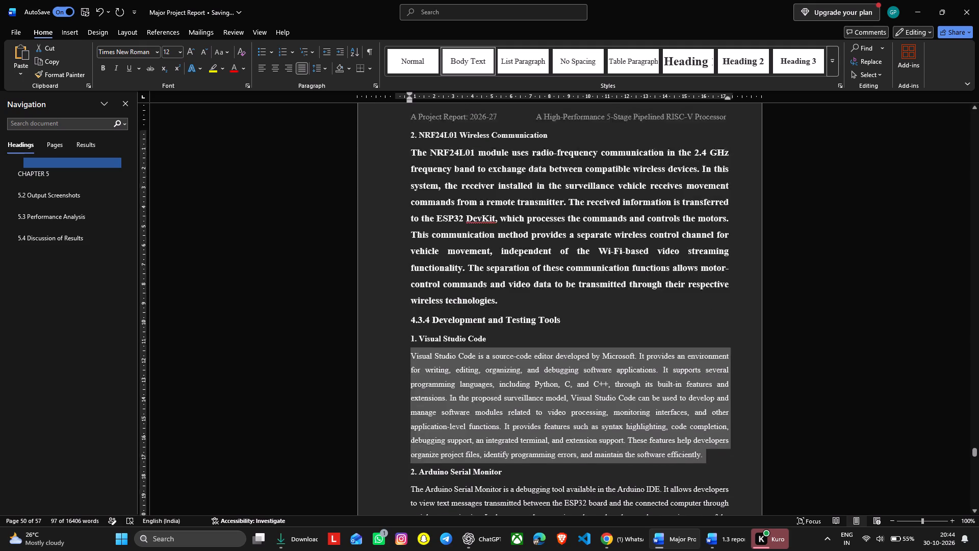
scroll(503, 292, "up", 1)
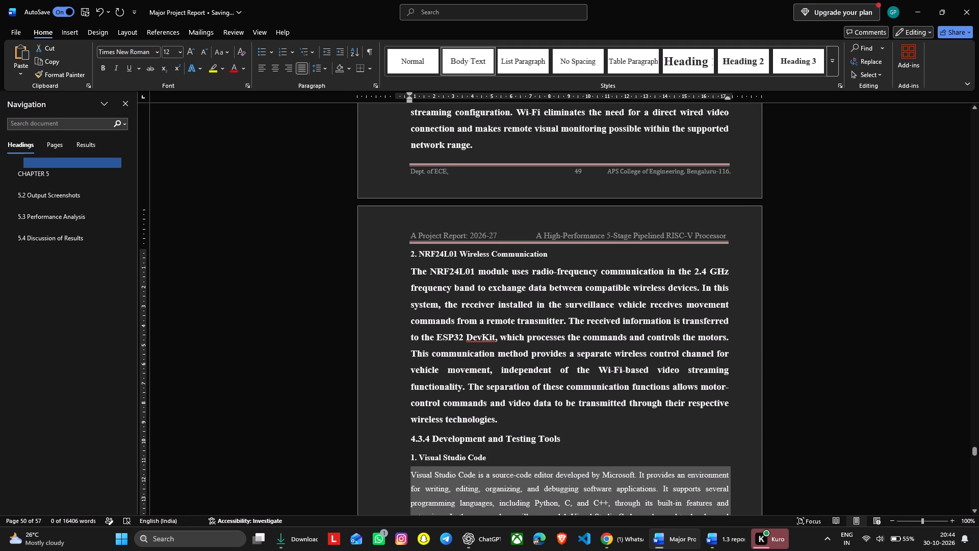
left_click(505, 419)
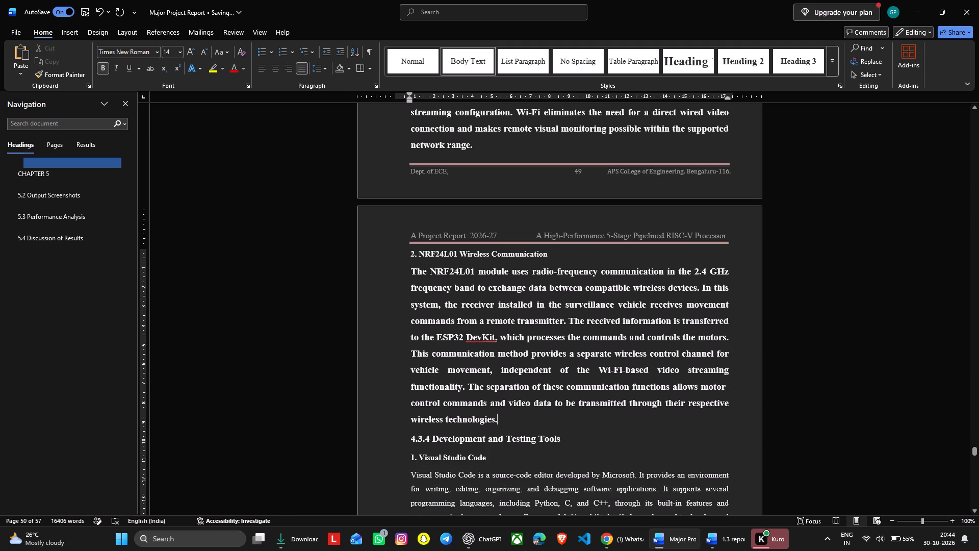
left_click_drag(498, 420, 397, 279)
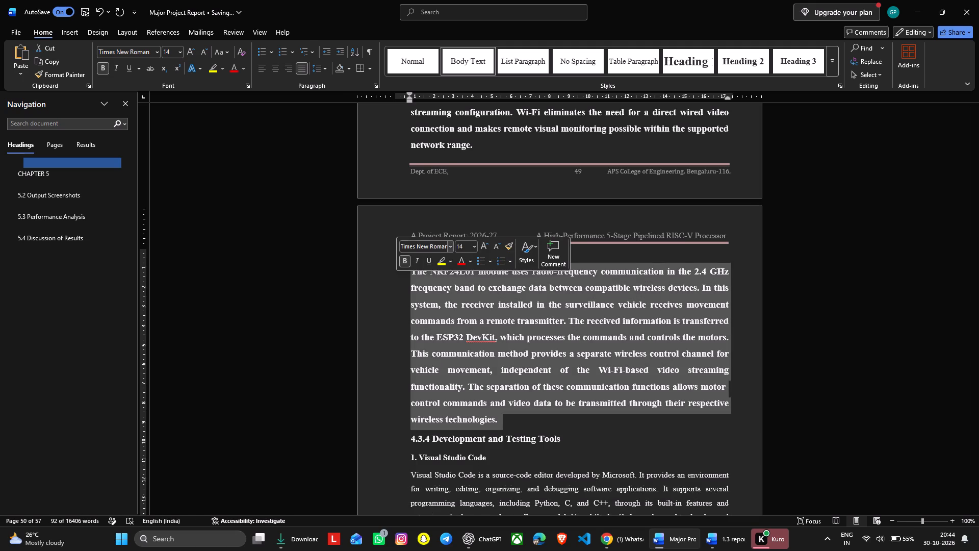
left_click(496, 247)
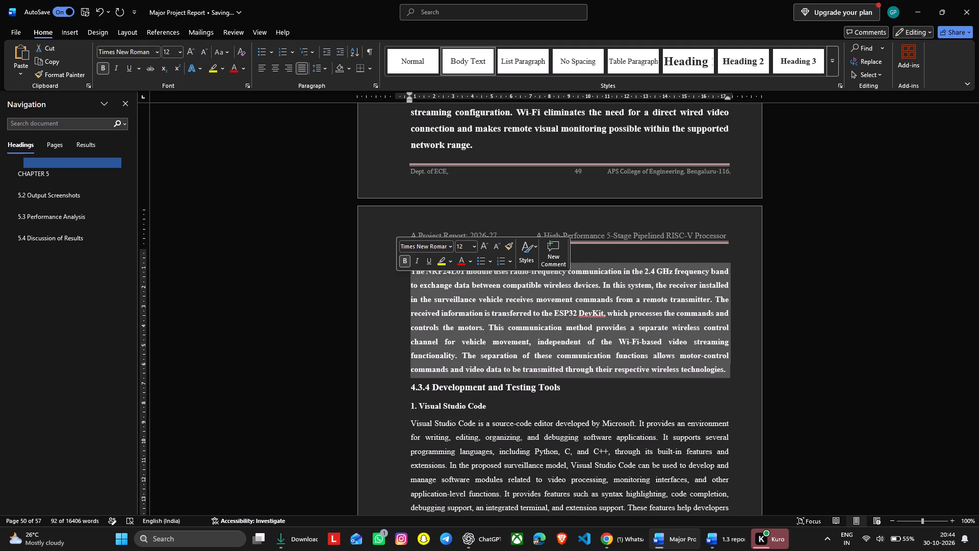
left_click(401, 259)
Remove bold from the body paragraph under "1. Wi-Fi Communication" and set it to 12 pt.
scroll(512, 338, "up", 1)
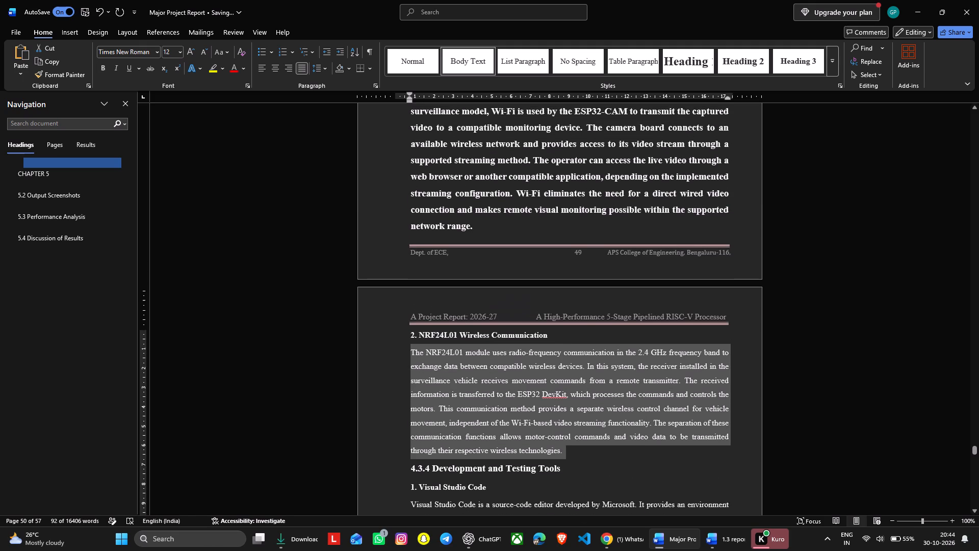
scroll(512, 338, "up", 1)
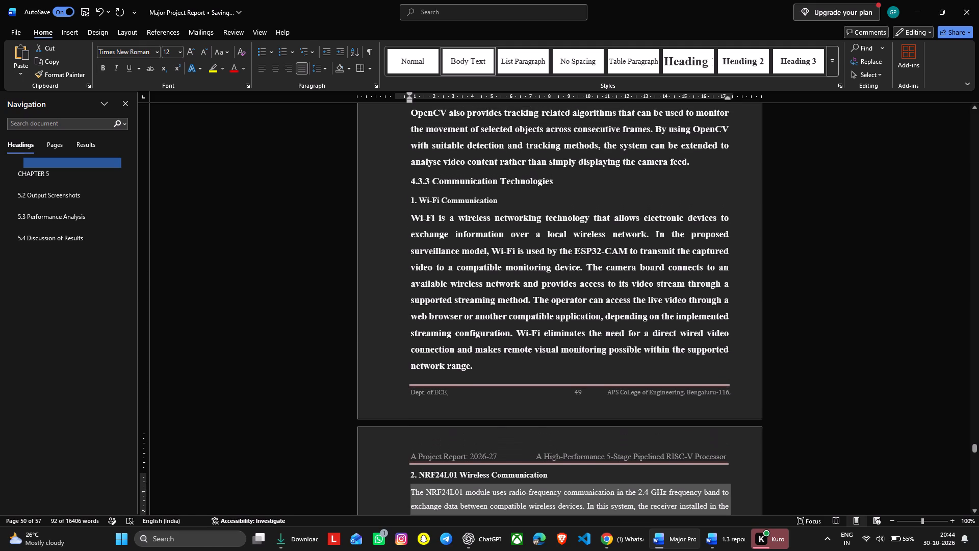
left_click(476, 376)
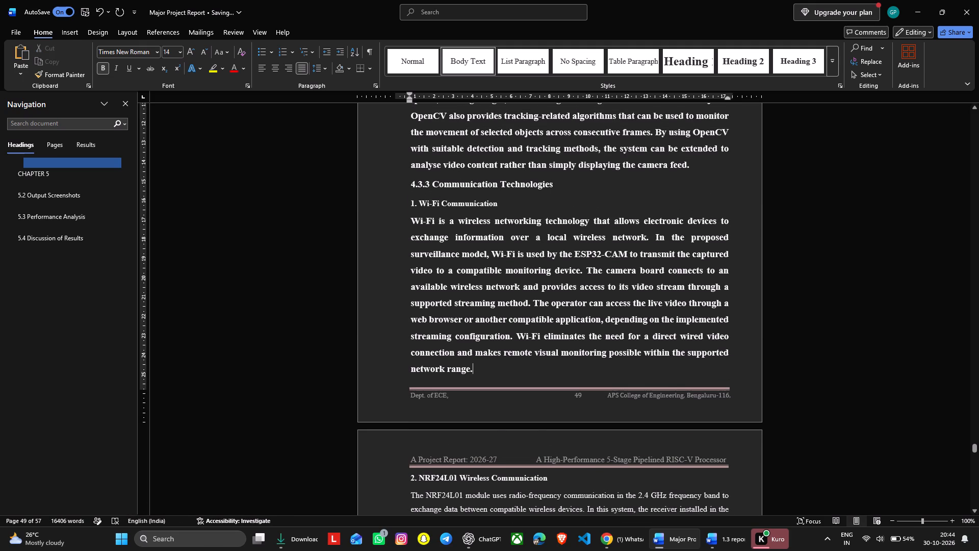
left_click_drag(487, 373, 414, 224)
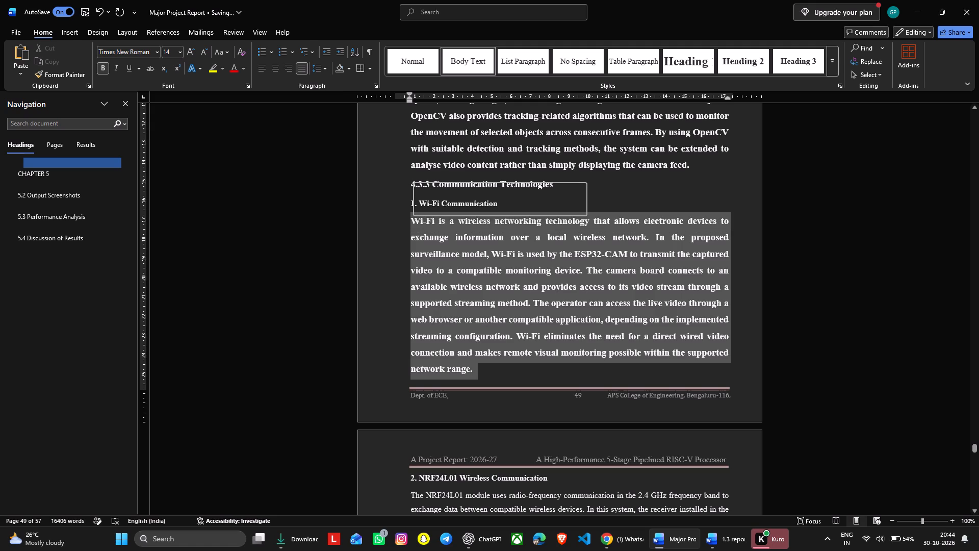
left_click(421, 204)
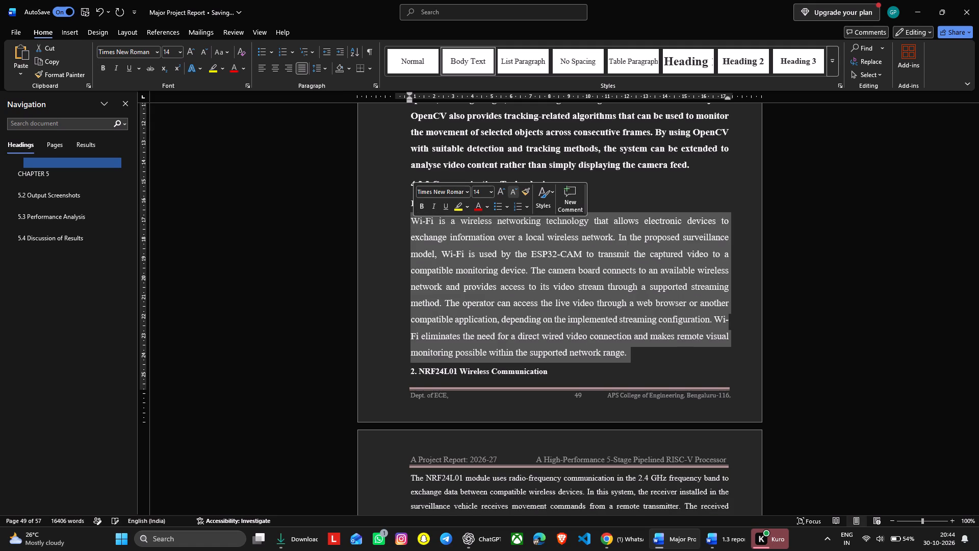
left_click(517, 194)
Set the paragraph under "7. OpenCV" and the following "4.3.3 Communication Technologies" heading to 12 pt and remove their bold.
scroll(600, 172, "up", 1)
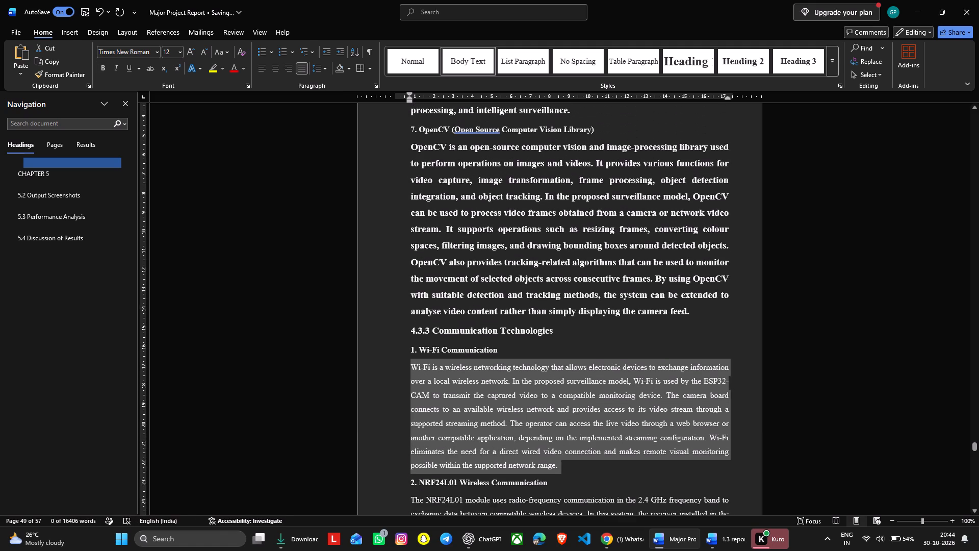
scroll(600, 172, "up", 2)
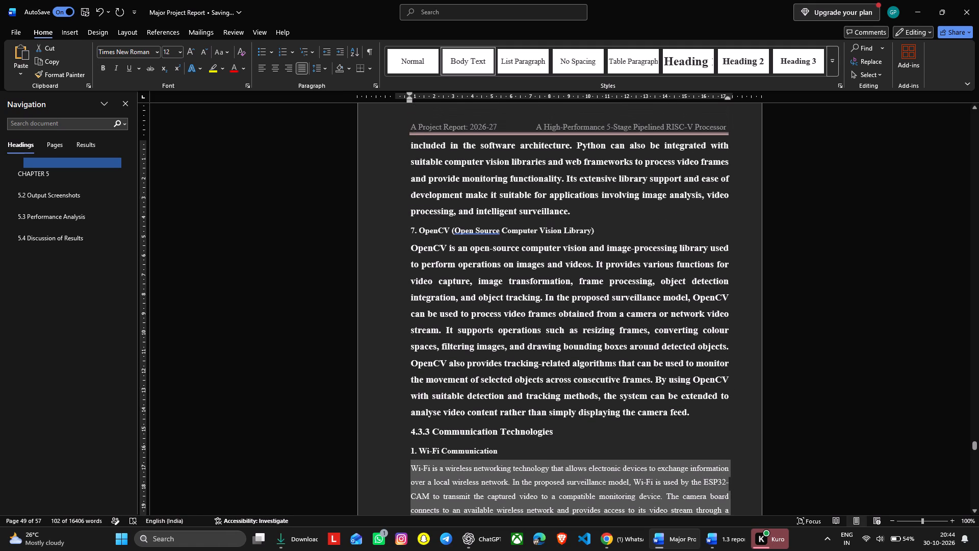
left_click_drag(552, 435, 425, 315)
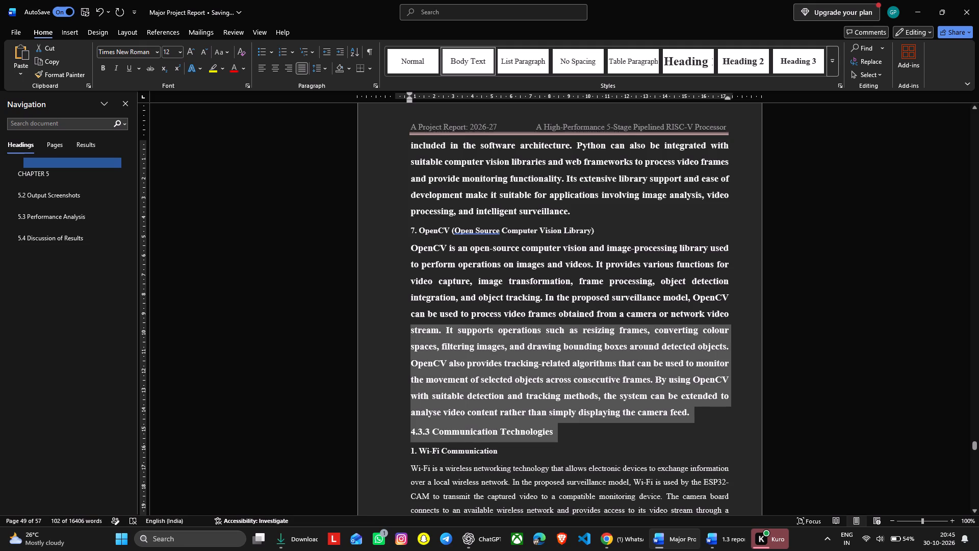
left_click_drag(425, 315, 410, 249)
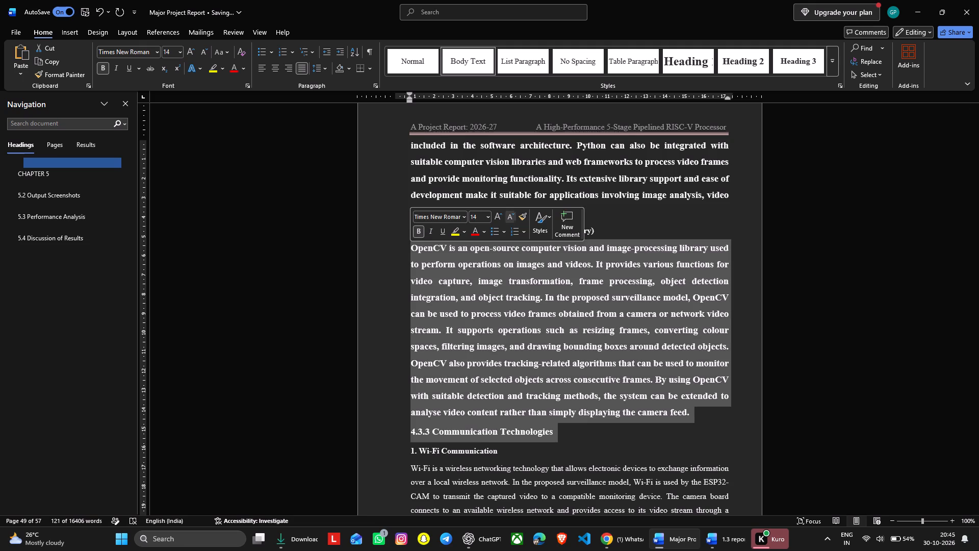
left_click(511, 214)
left_click(415, 227)
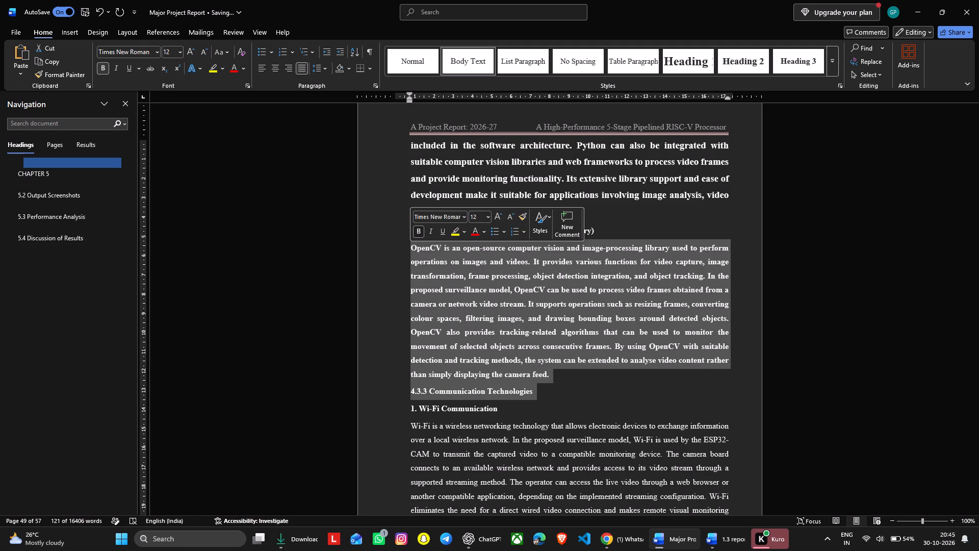
left_click(623, 209)
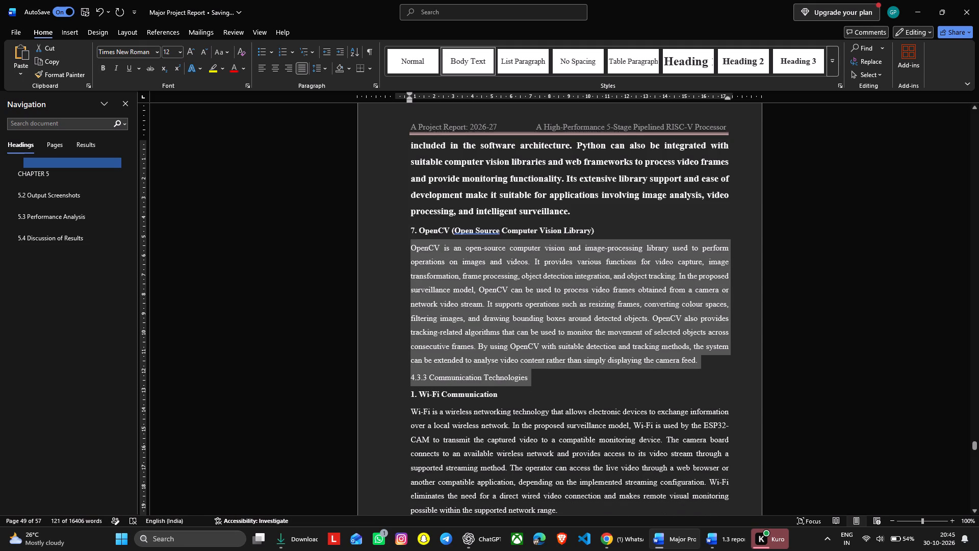
Set the whole body paragraph under "6. Python Programming Language", which spans two pages, to 12 pt.
scroll(623, 209, "up", 1)
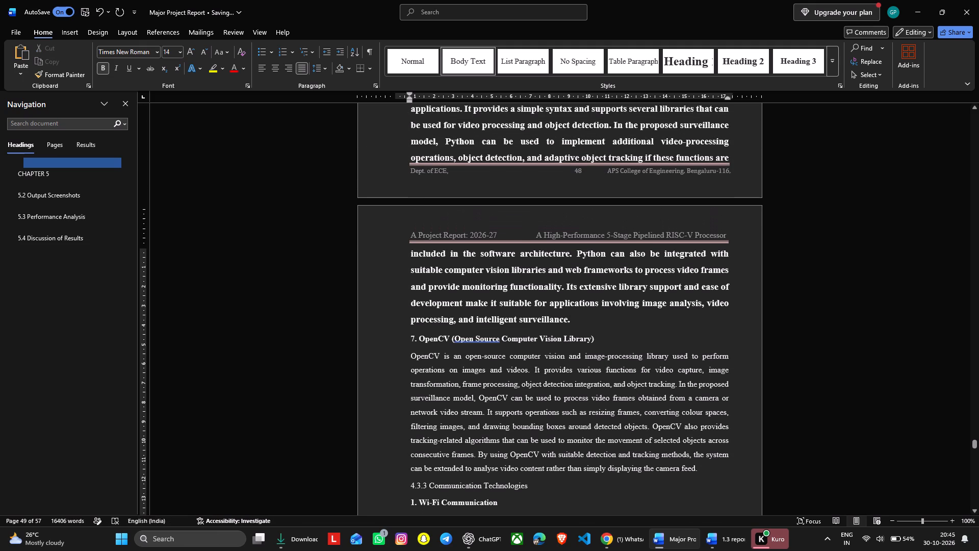
scroll(623, 209, "up", 2)
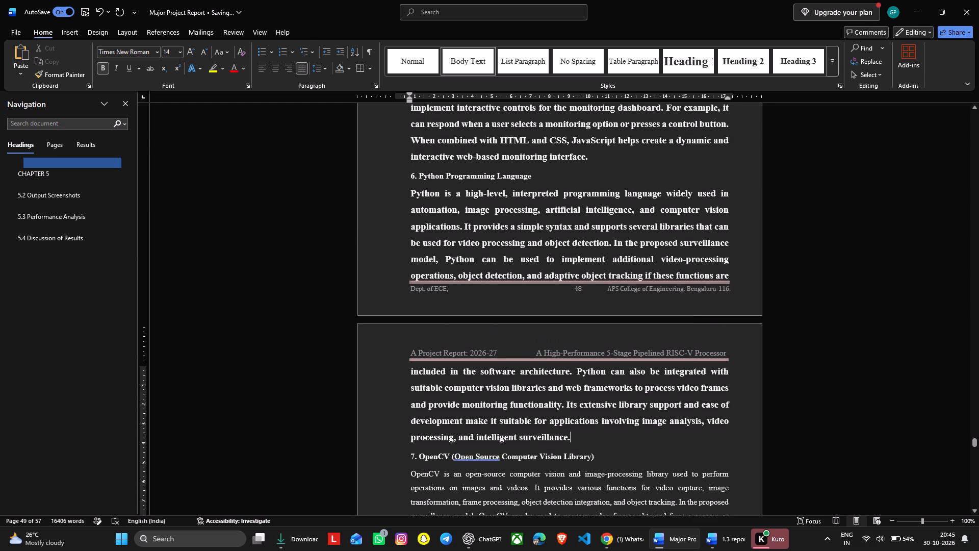
scroll(623, 209, "up", 1)
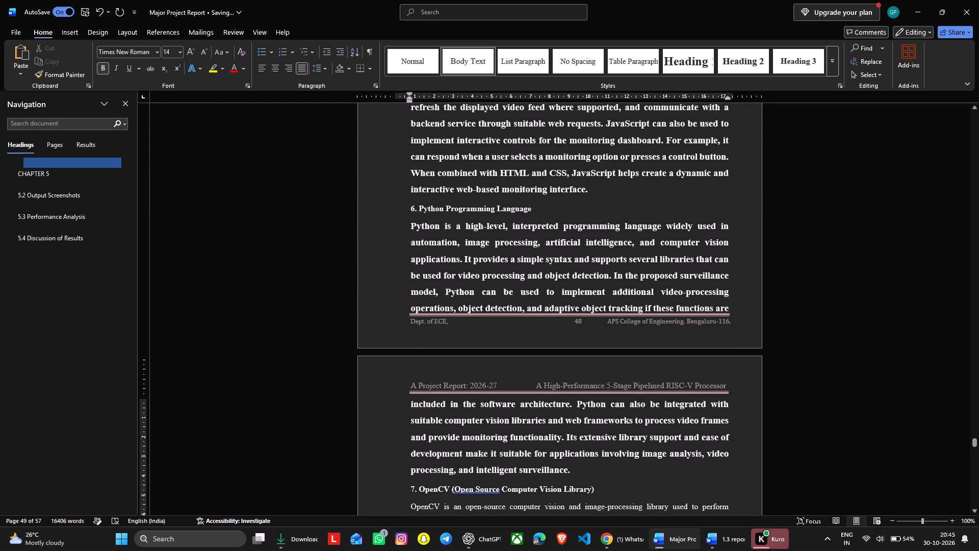
left_click_drag(581, 470, 425, 253)
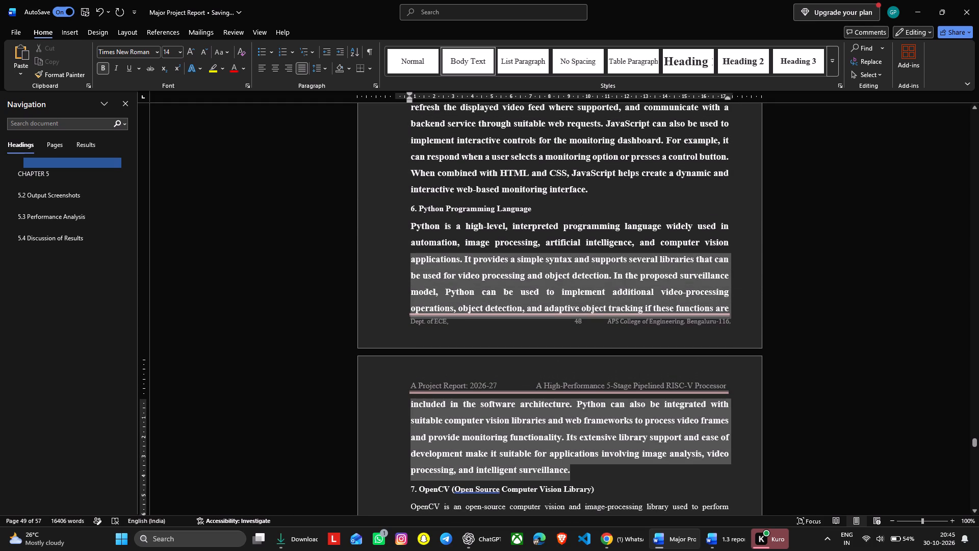
left_click_drag(425, 253, 410, 224)
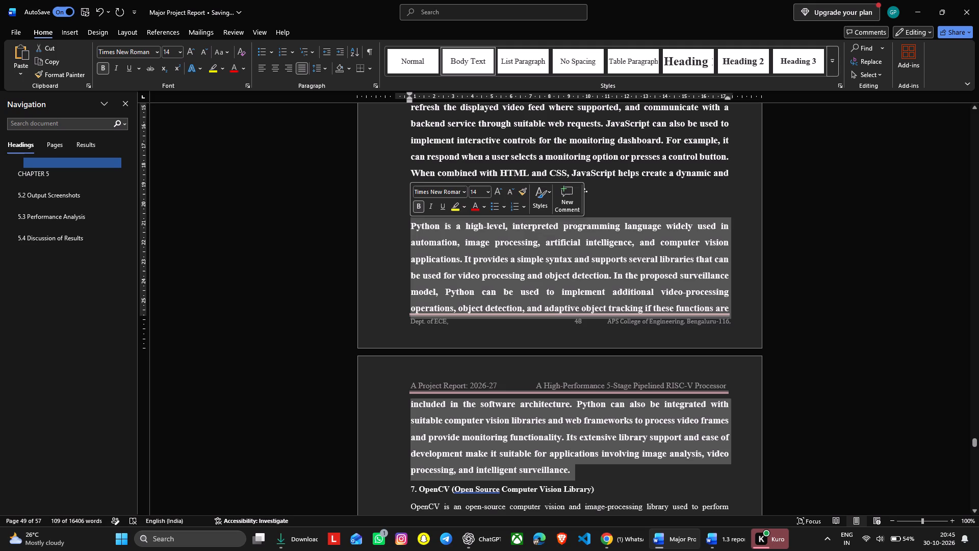
left_click(511, 196)
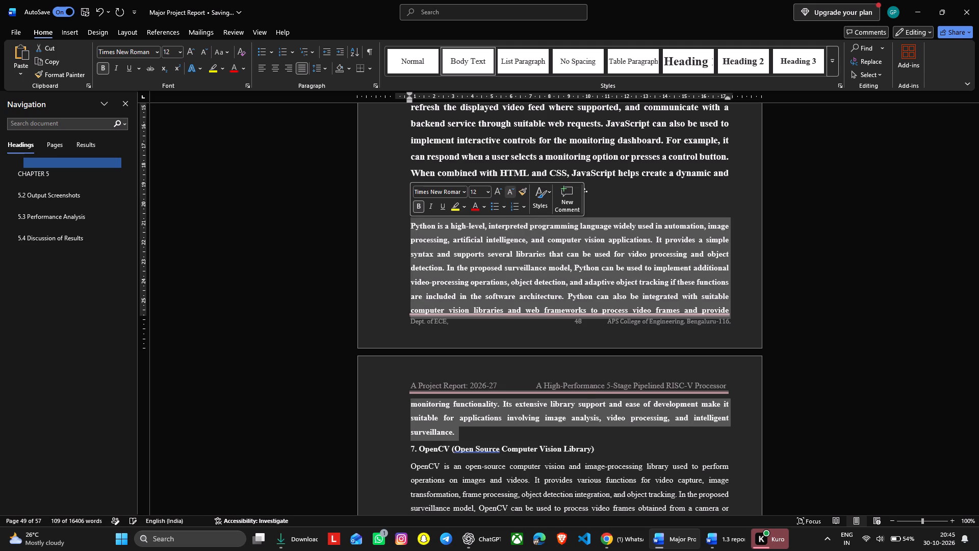
left_click(610, 202)
scroll(610, 202, "up", 1)
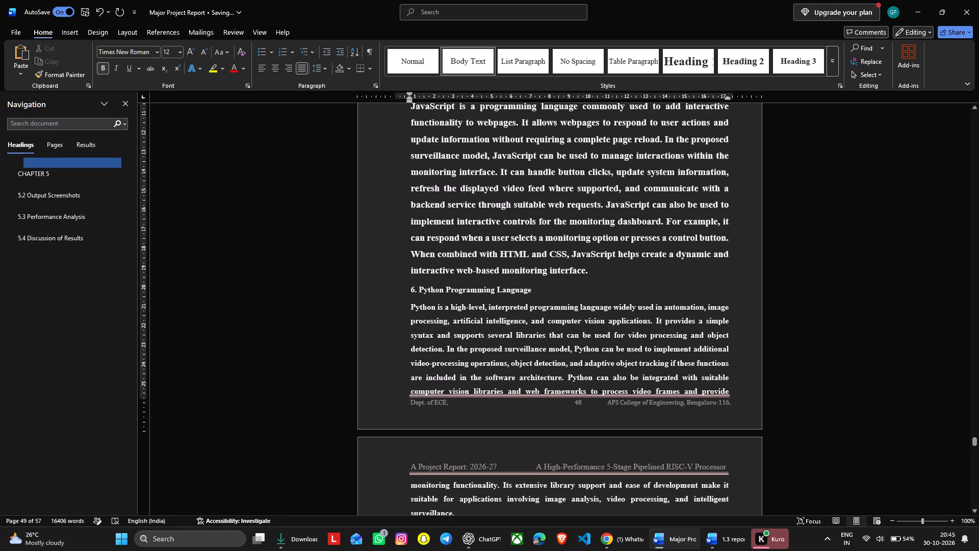
Set the body paragraph under "5. JavaScript" to 12 pt and remove its bold formatting.
scroll(610, 202, "up", 1)
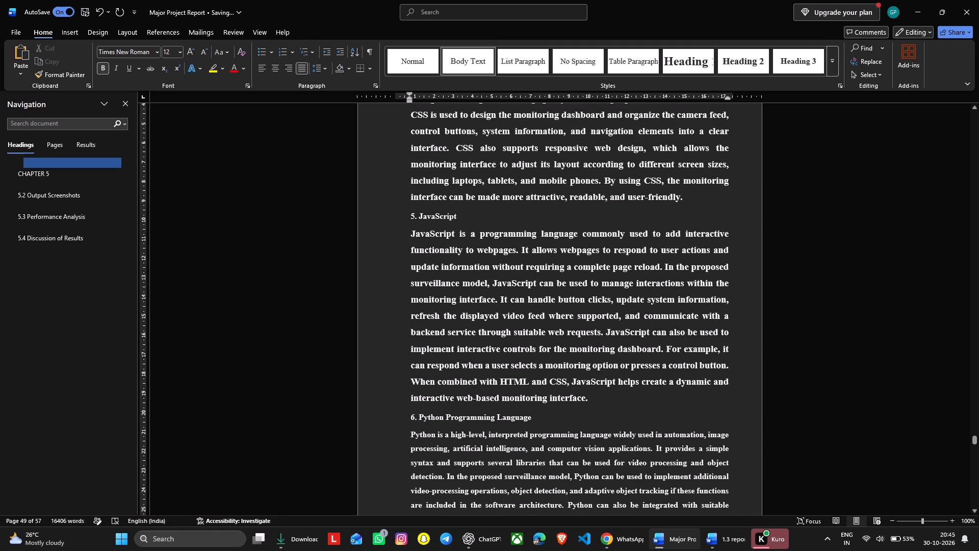
left_click_drag(595, 399, 468, 334)
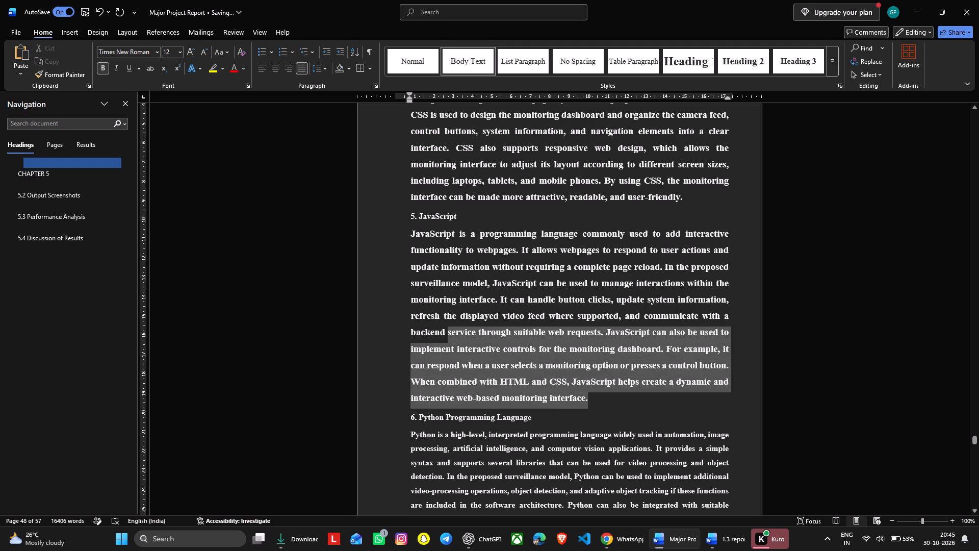
left_click_drag(468, 334, 421, 235)
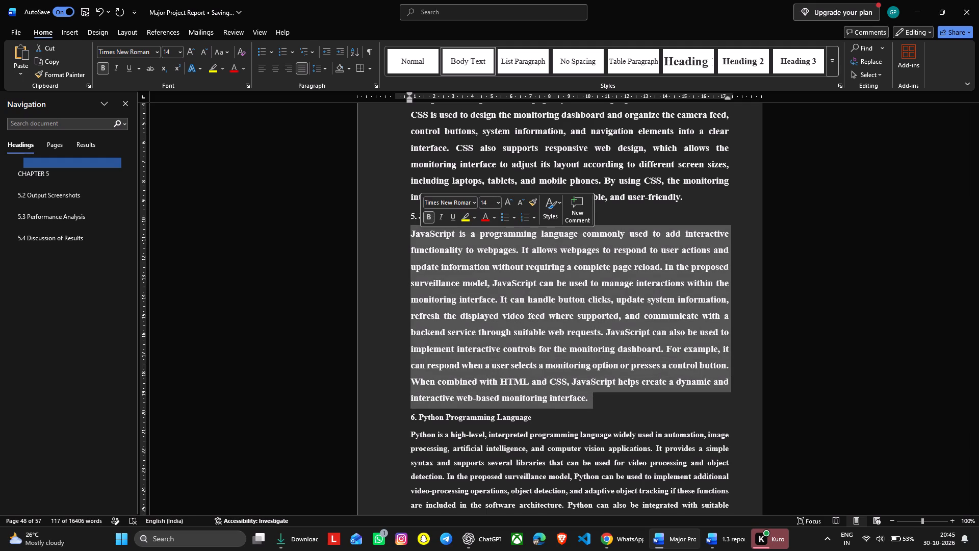
left_click(516, 201)
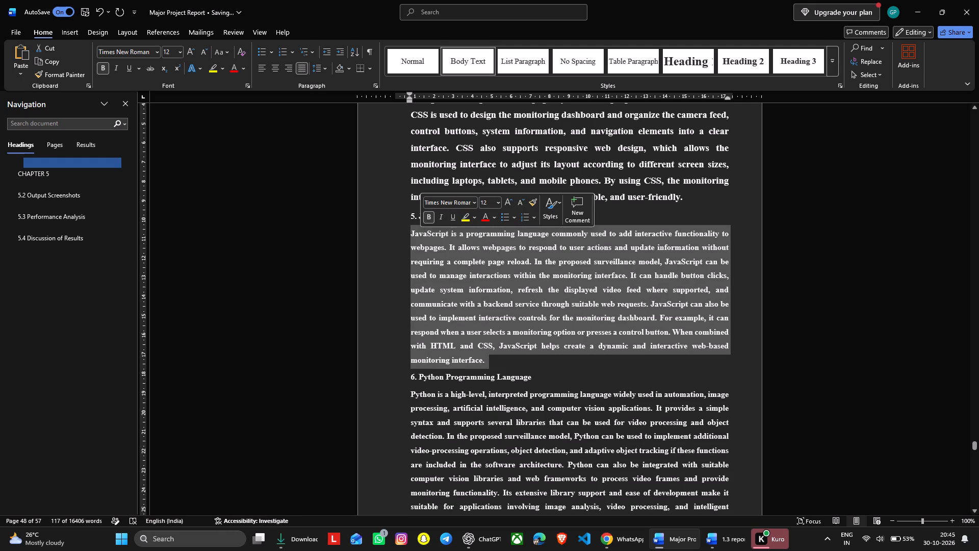
left_click(427, 215)
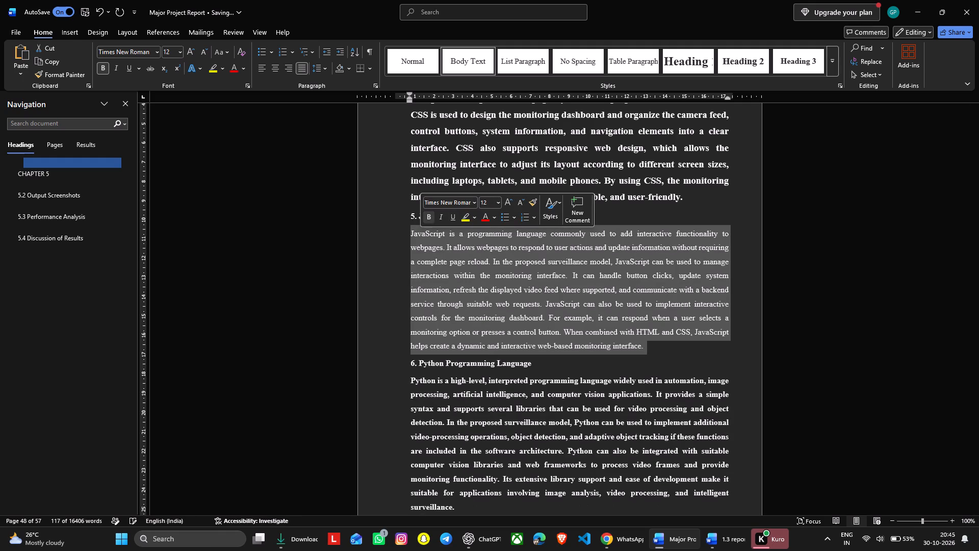
left_click_drag(557, 365, 557, 349)
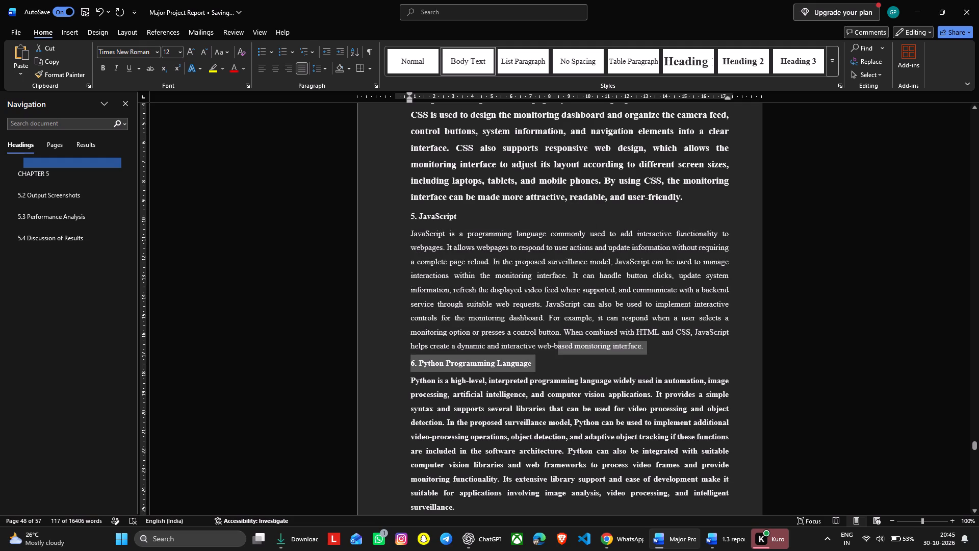
left_click_drag(557, 349, 579, 376)
left_click(553, 362)
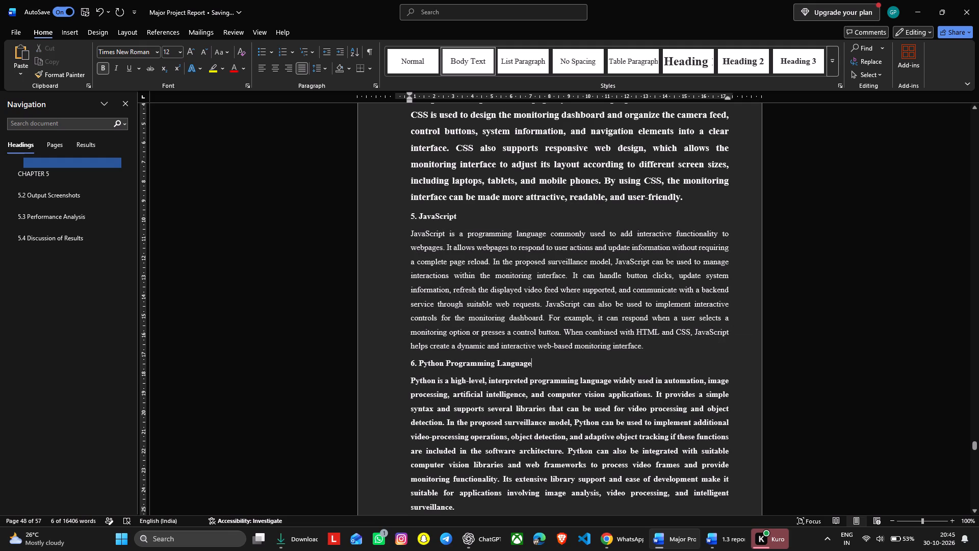
Remove bold from the body paragraph under "6. Python Programming Language".
scroll(553, 362, "down", 1)
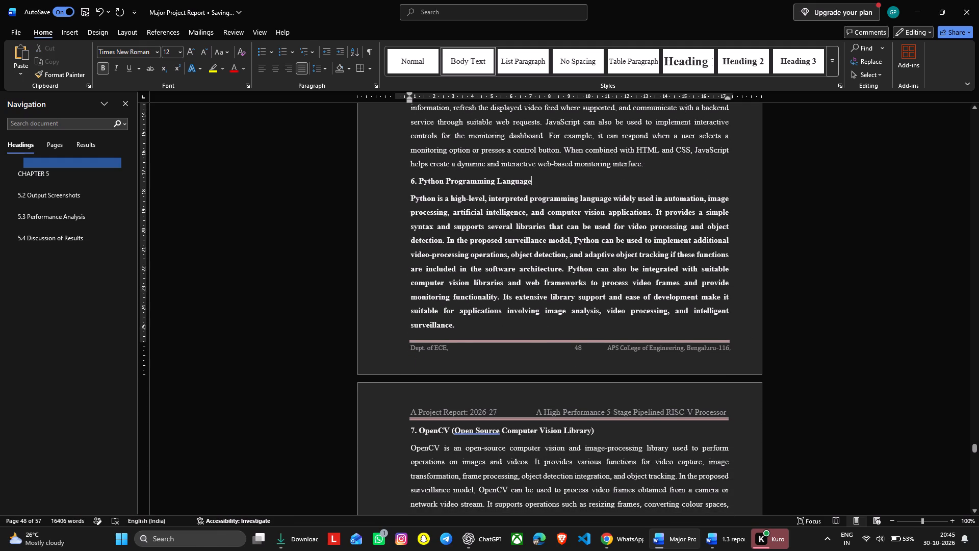
left_click_drag(461, 323, 411, 209)
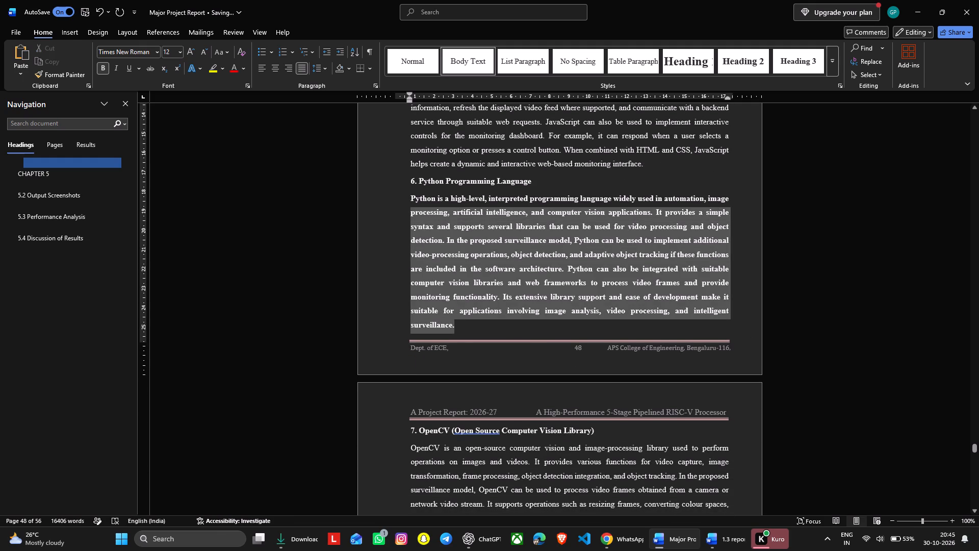
left_click_drag(411, 209, 409, 204)
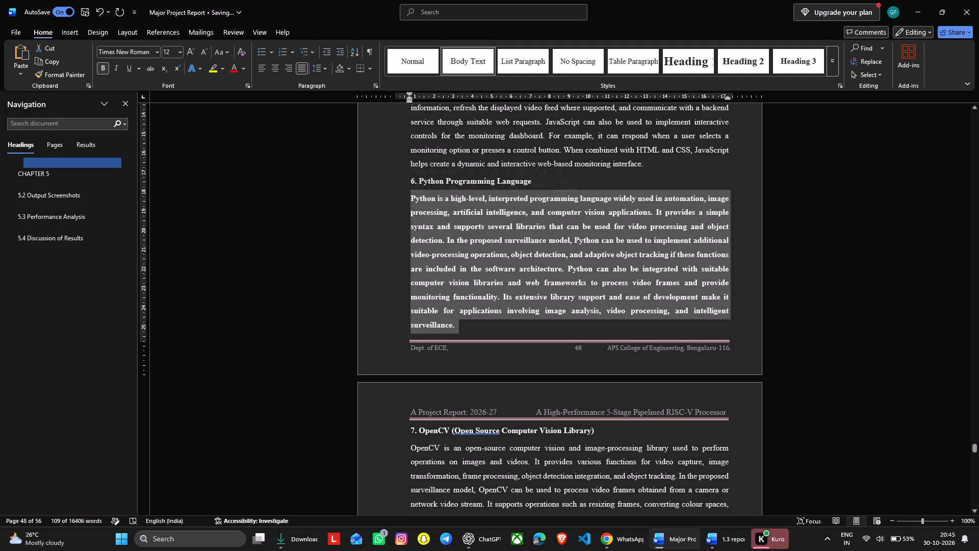
left_click(100, 67)
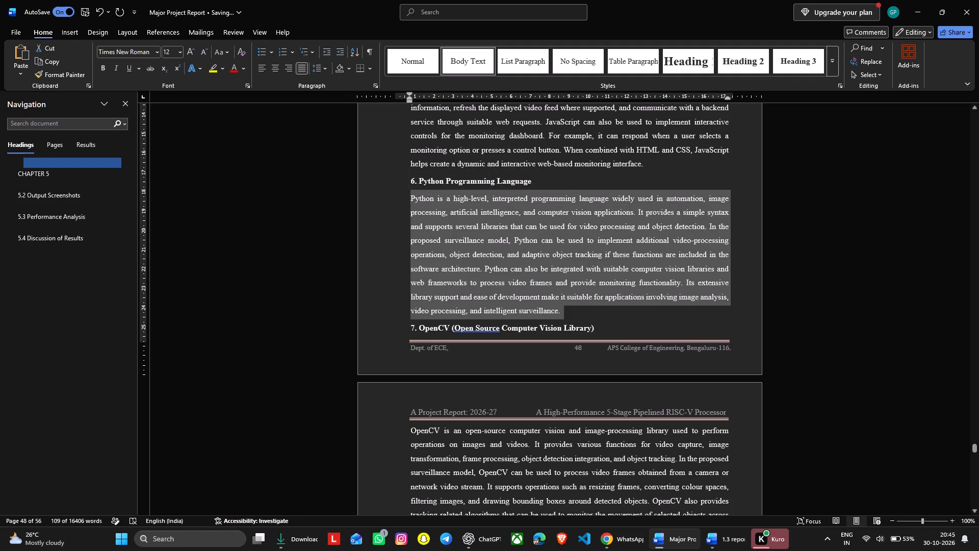
Remove bold from the body paragraph under "4. CSS (Cascading Style Sheets)" and set it to 12 pt.
scroll(560, 332, "up", 1)
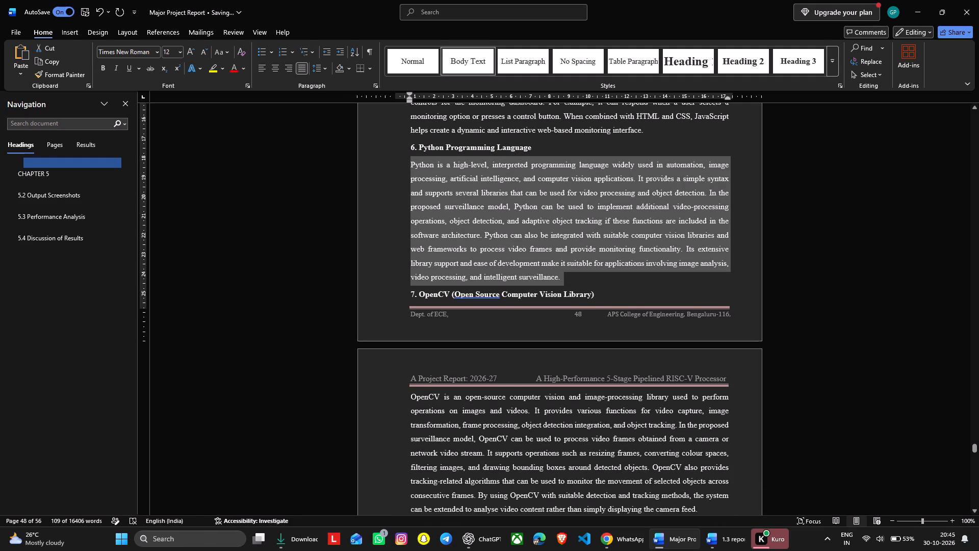
scroll(560, 332, "up", 2)
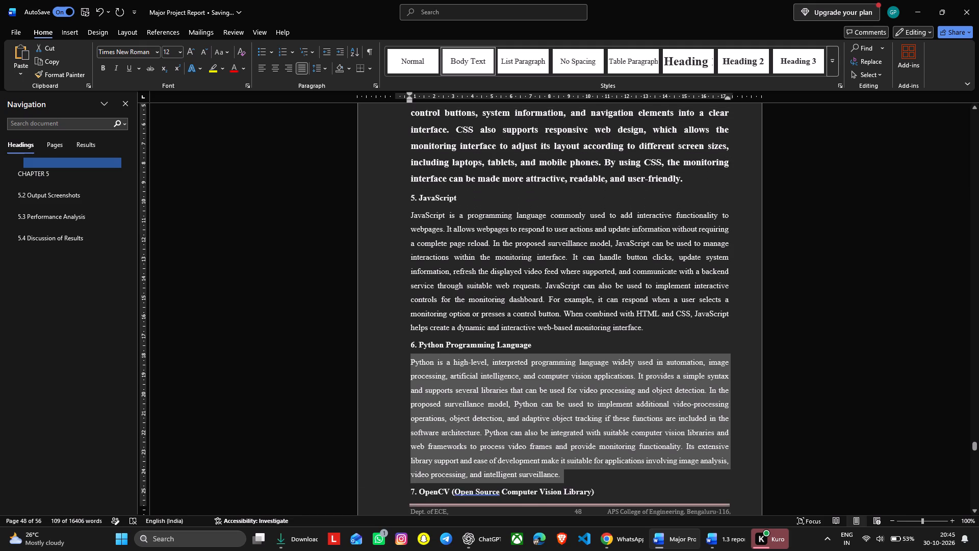
scroll(560, 332, "up", 2)
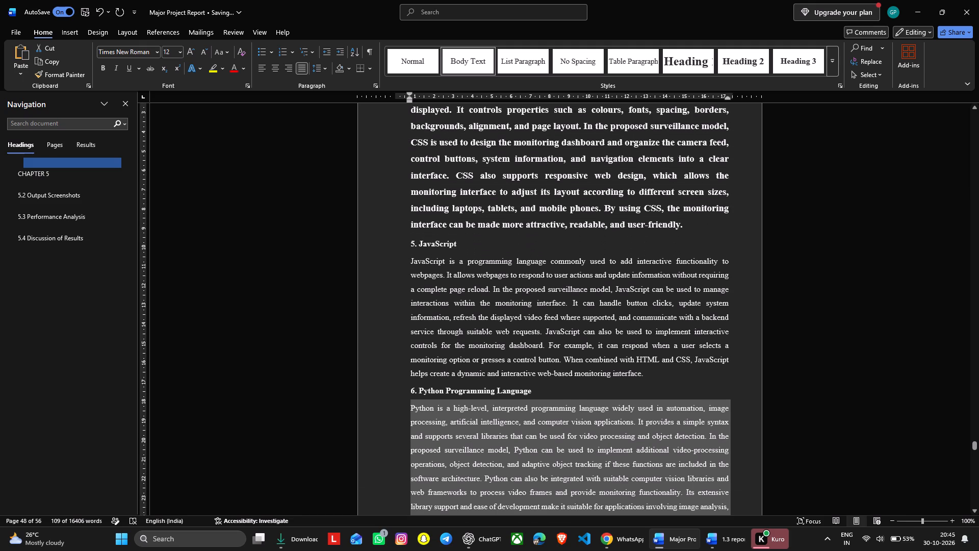
scroll(560, 332, "up", 1)
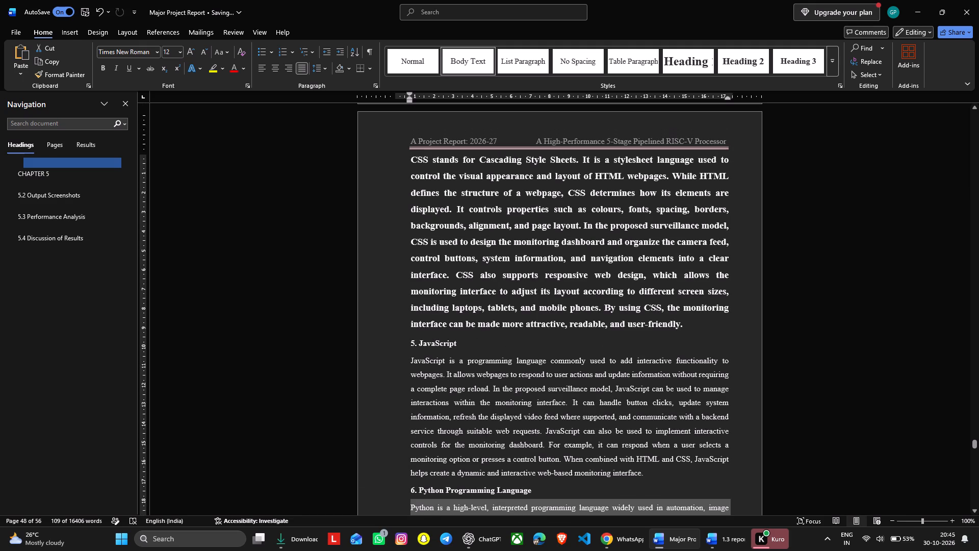
scroll(560, 332, "up", 1)
left_click_drag(644, 473, 405, 362)
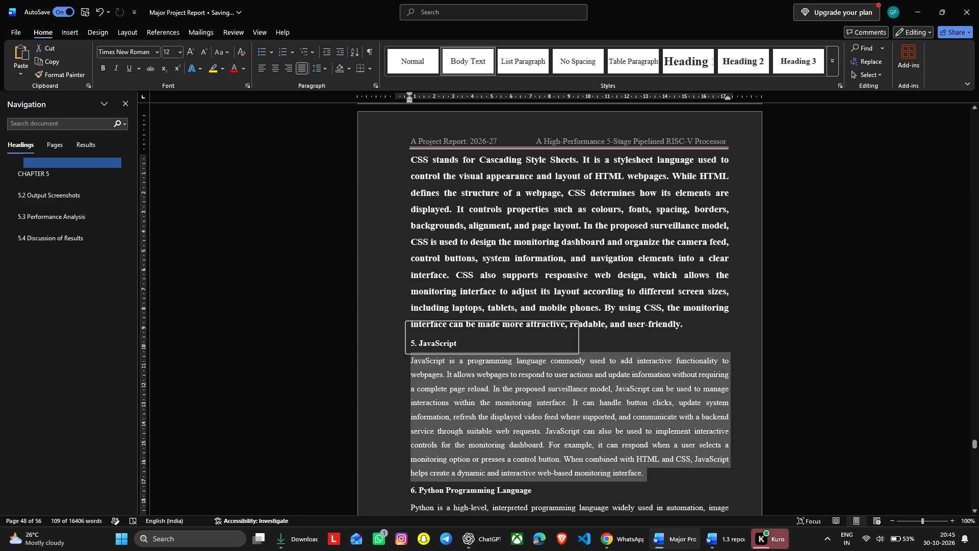
left_click(678, 345)
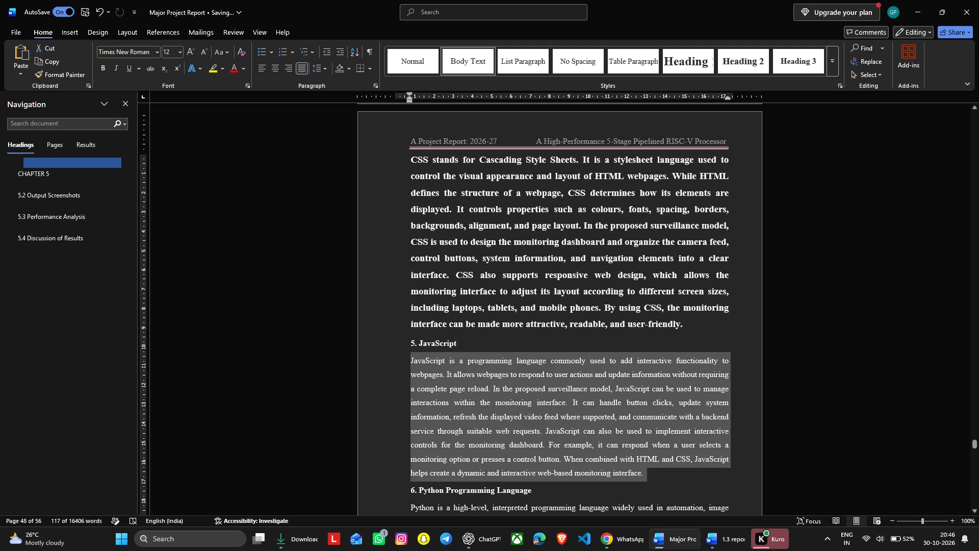
scroll(678, 345, "up", 1)
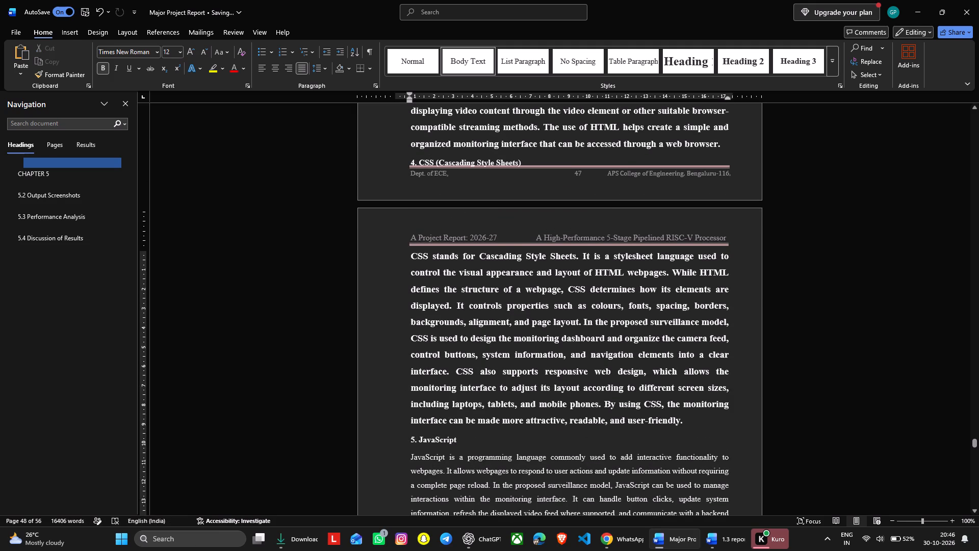
left_click_drag(688, 423, 416, 251)
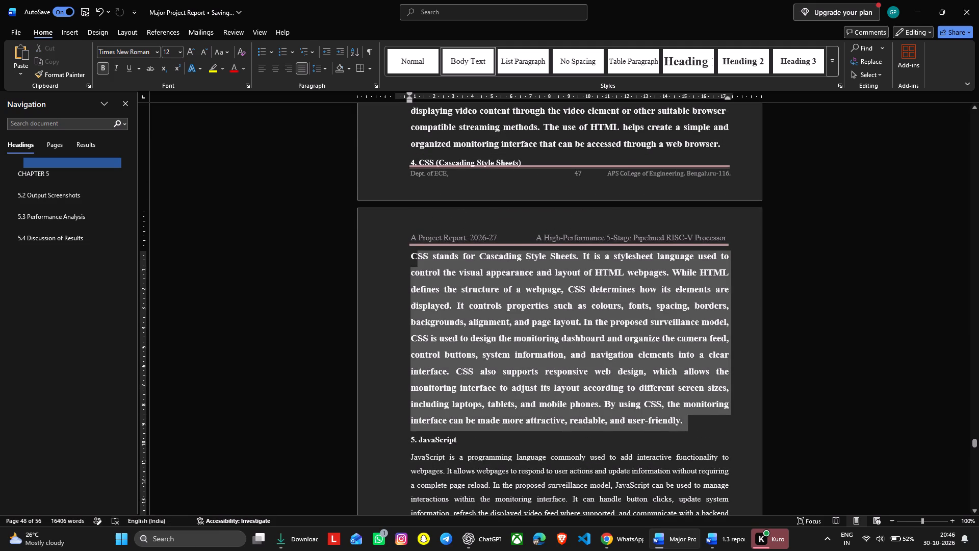
left_click_drag(416, 251, 408, 249)
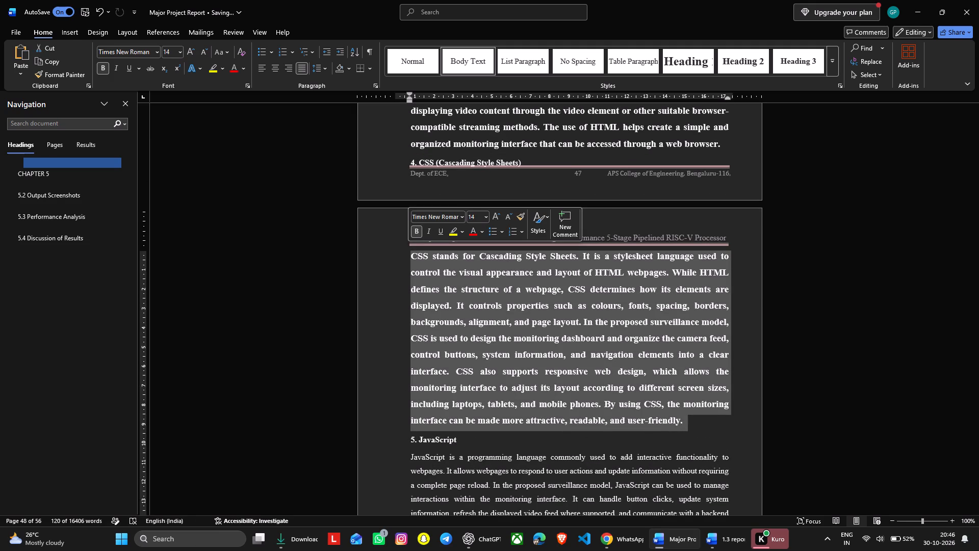
left_click(414, 230)
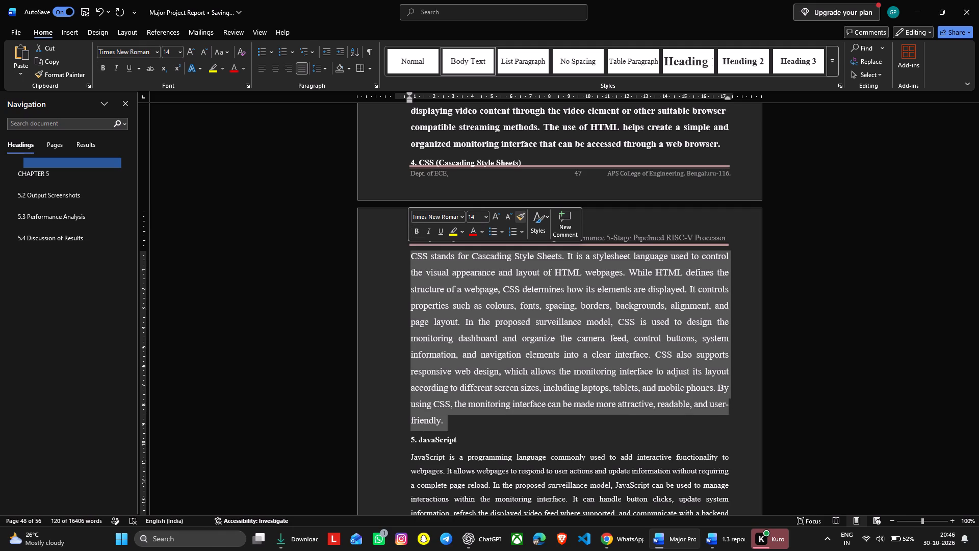
left_click(508, 214)
Remove bold from the body paragraph under "3. HTML (HyperText Markup Language)" and set it to 12 pt.
scroll(547, 180, "up", 1)
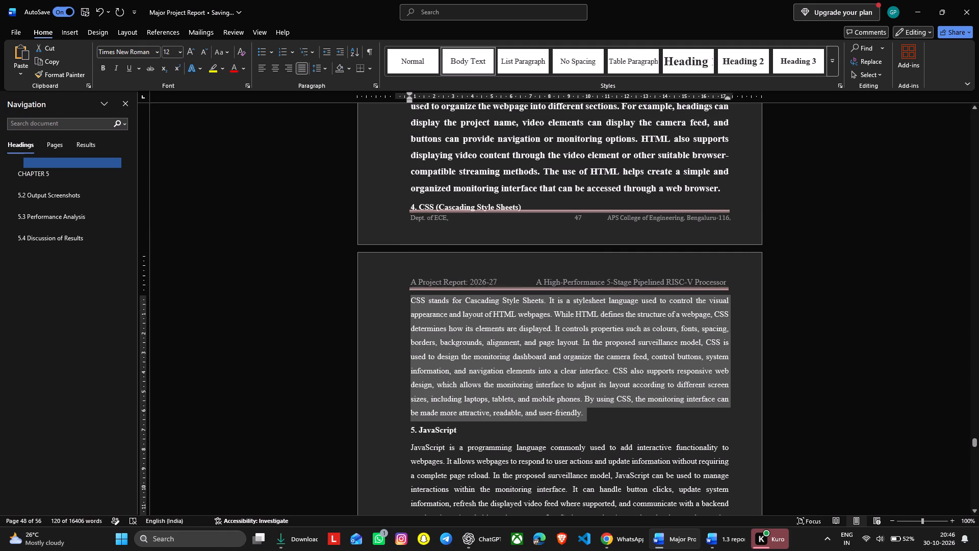
scroll(547, 180, "up", 1)
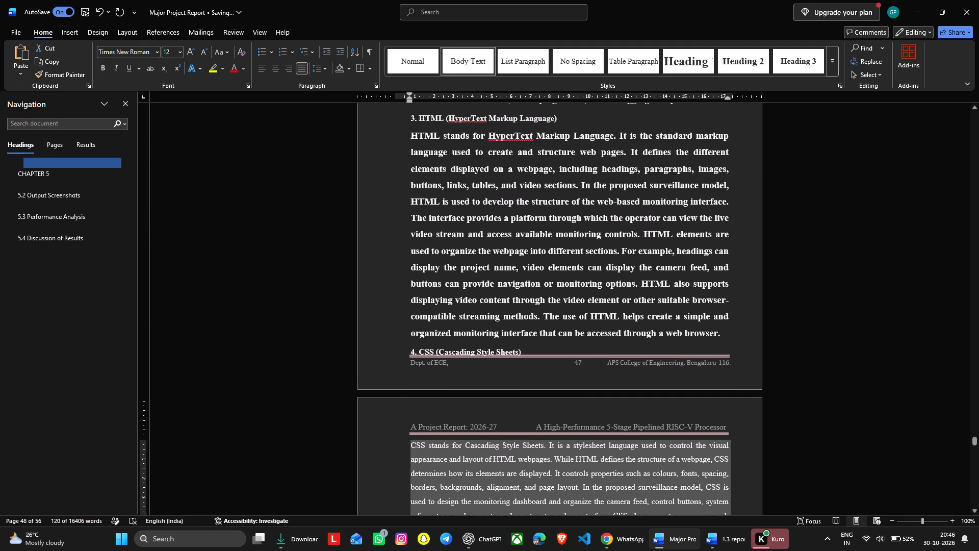
left_click_drag(726, 334, 445, 157)
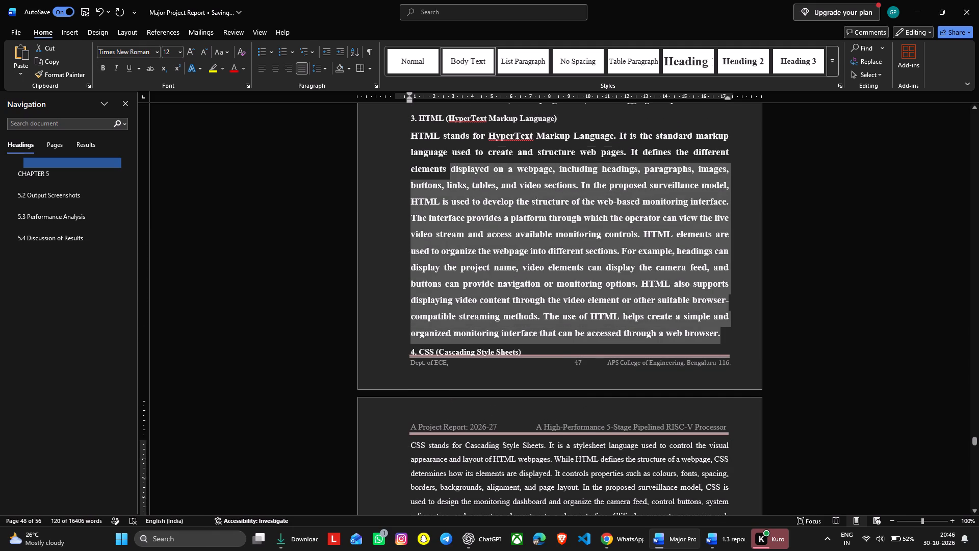
left_click_drag(445, 157, 422, 138)
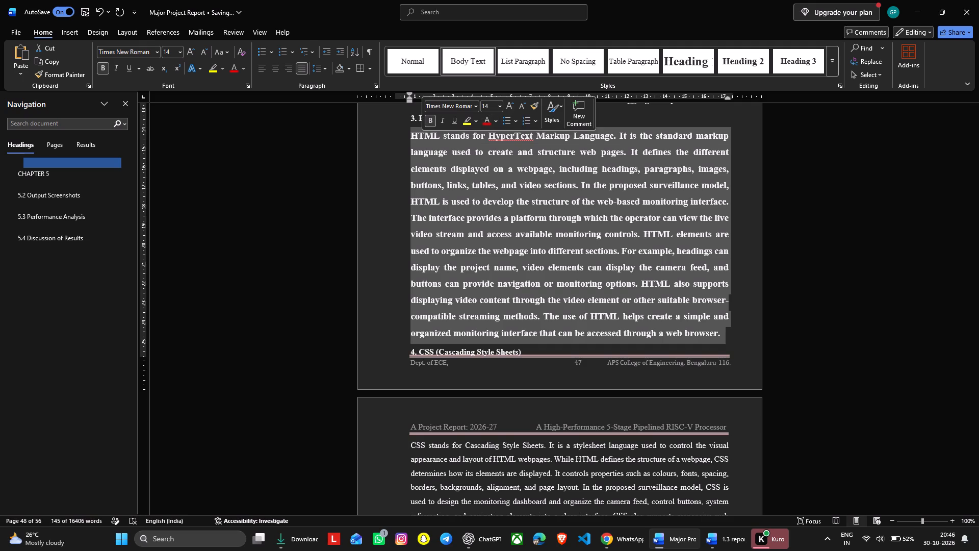
left_click(429, 121)
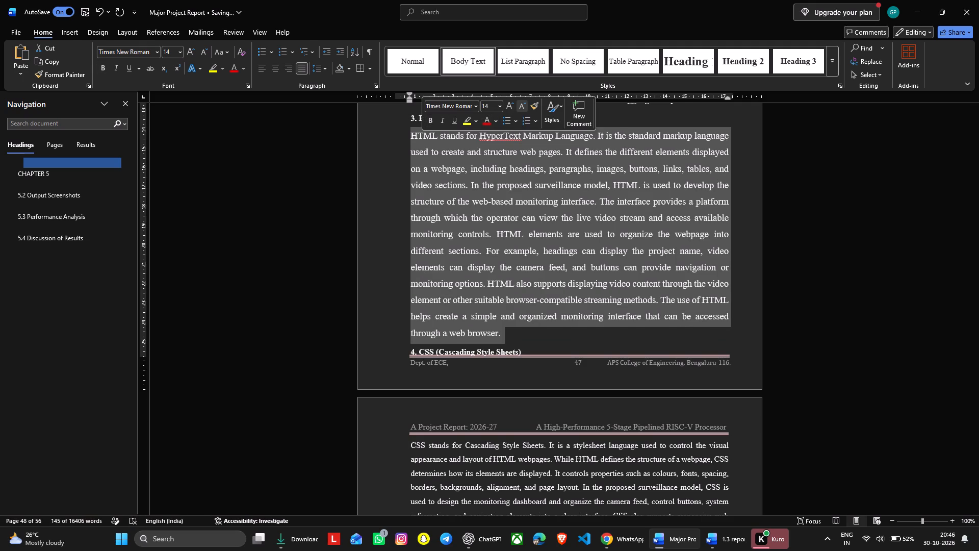
left_click(517, 104)
Set the body paragraph under "2. Arduino IDE" to 12 pt and remove its bold formatting.
scroll(572, 179, "up", 1)
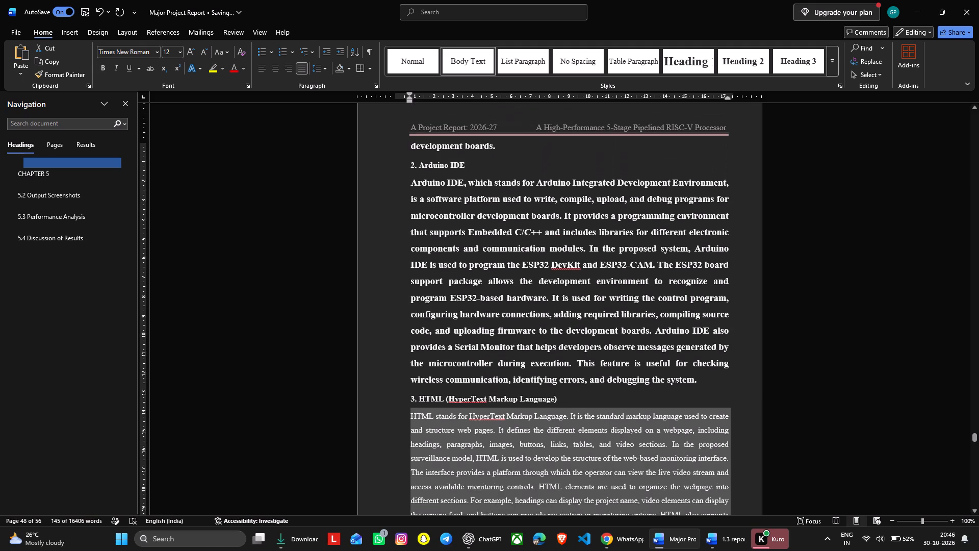
left_click_drag(697, 384, 512, 314)
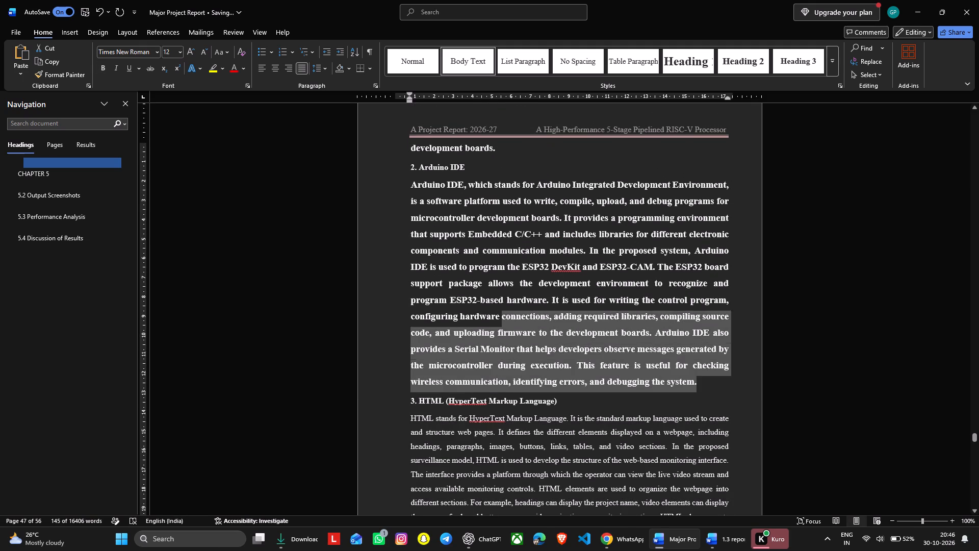
left_click_drag(512, 314, 404, 187)
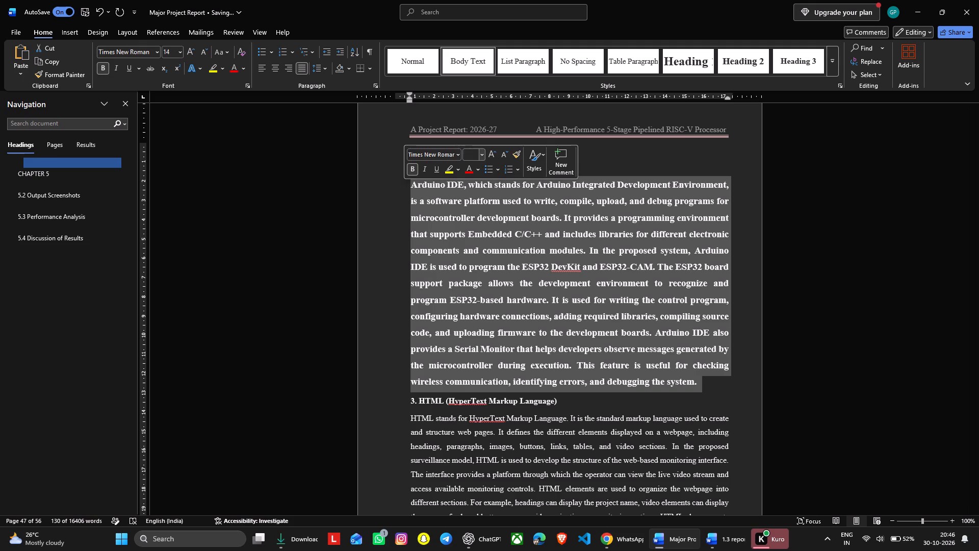
left_click(505, 151)
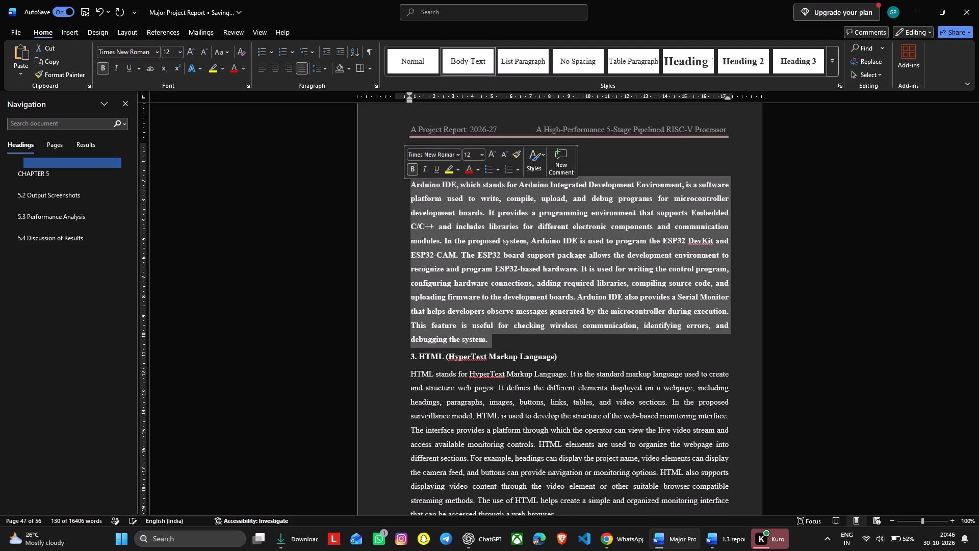
left_click(412, 166)
left_click(627, 155)
Remove bold from the whole two-page body paragraph under "1. Embedded C/C++ Programming" and set it to 12 pt.
scroll(627, 155, "up", 1)
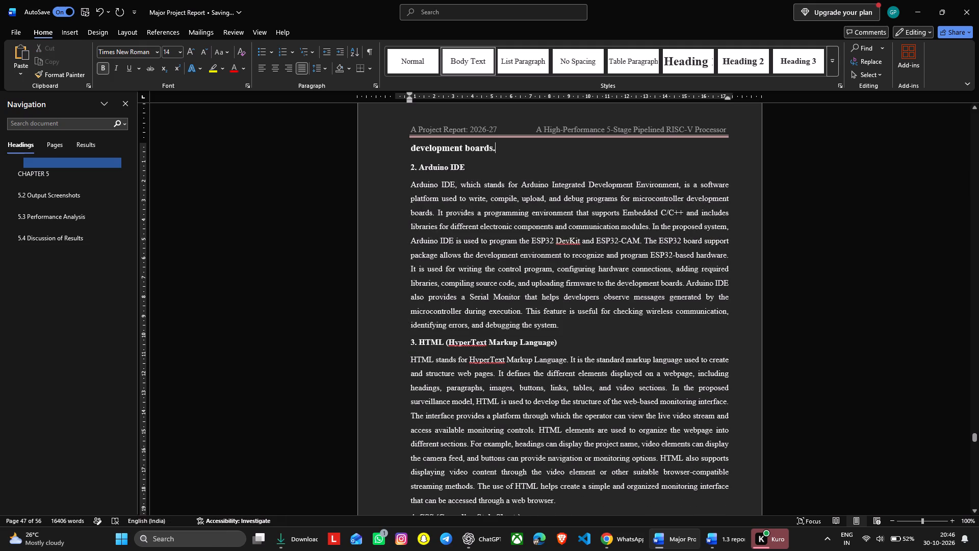
scroll(627, 155, "up", 1)
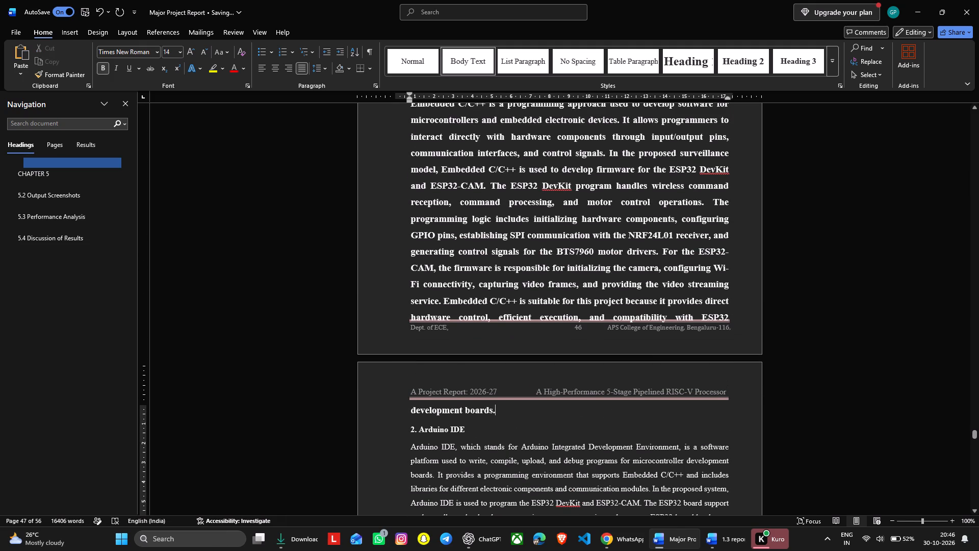
left_click_drag(501, 414, 489, 414)
left_click_drag(489, 414, 413, 132)
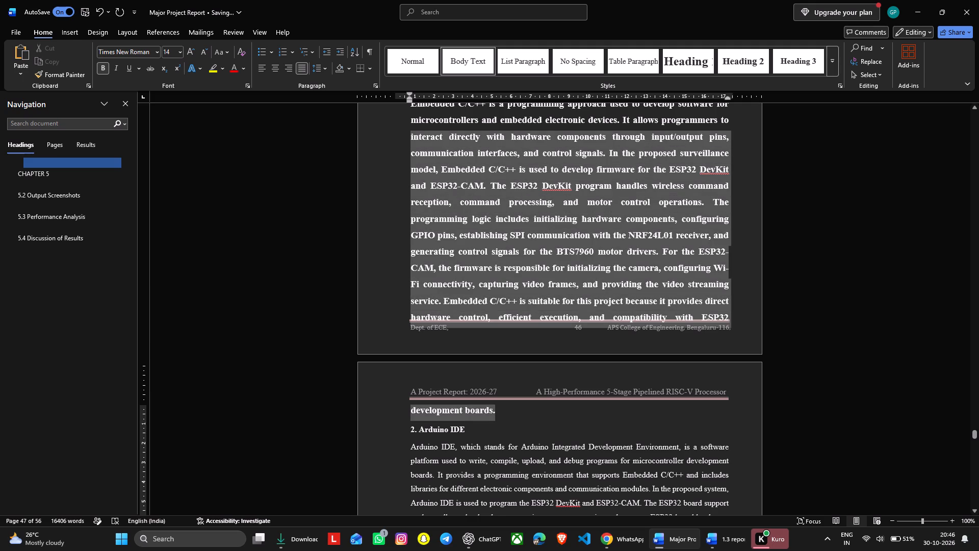
left_click_drag(413, 132, 413, 297)
left_click(416, 281)
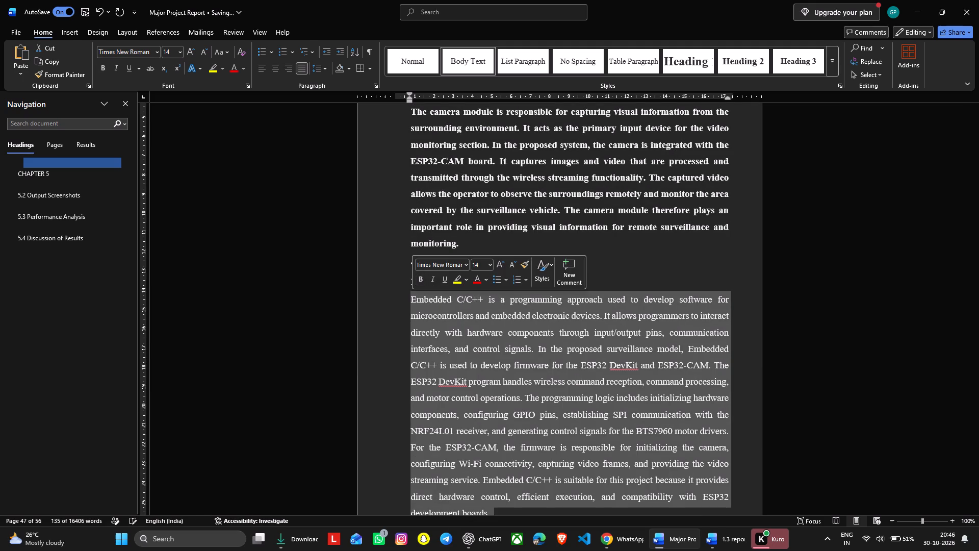
left_click(513, 264)
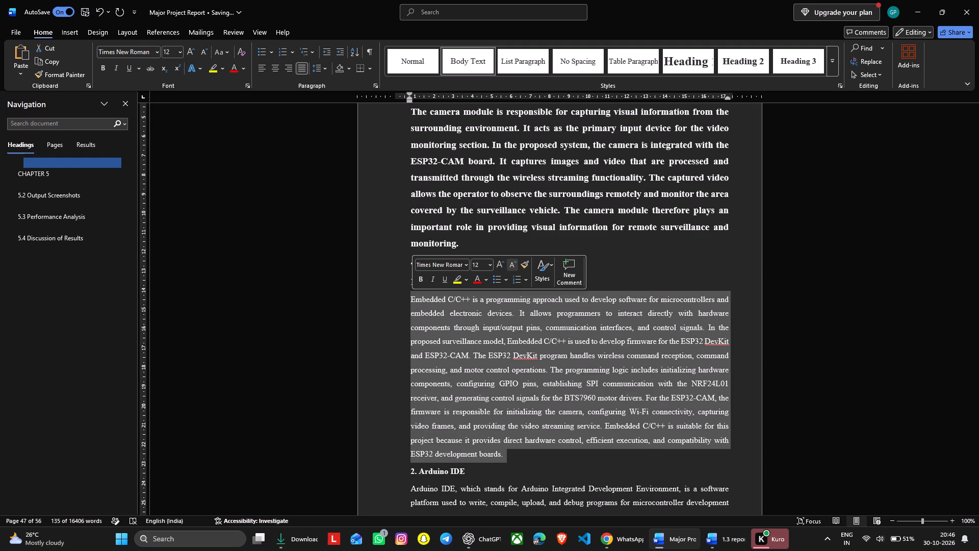
left_click(682, 247)
Set the body paragraph under "9. Camera Module" to 12 pt and remove its bold formatting.
scroll(682, 247, "up", 1)
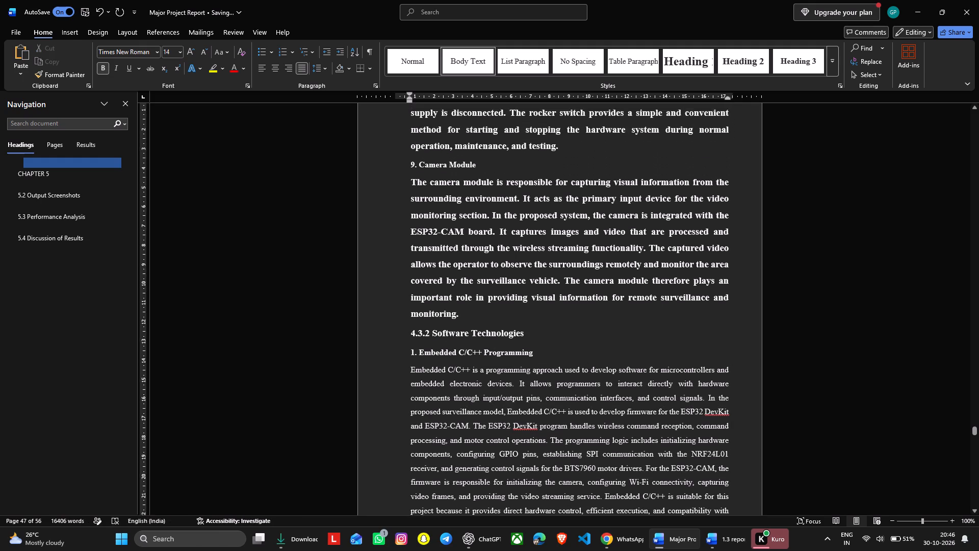
scroll(682, 247, "up", 1)
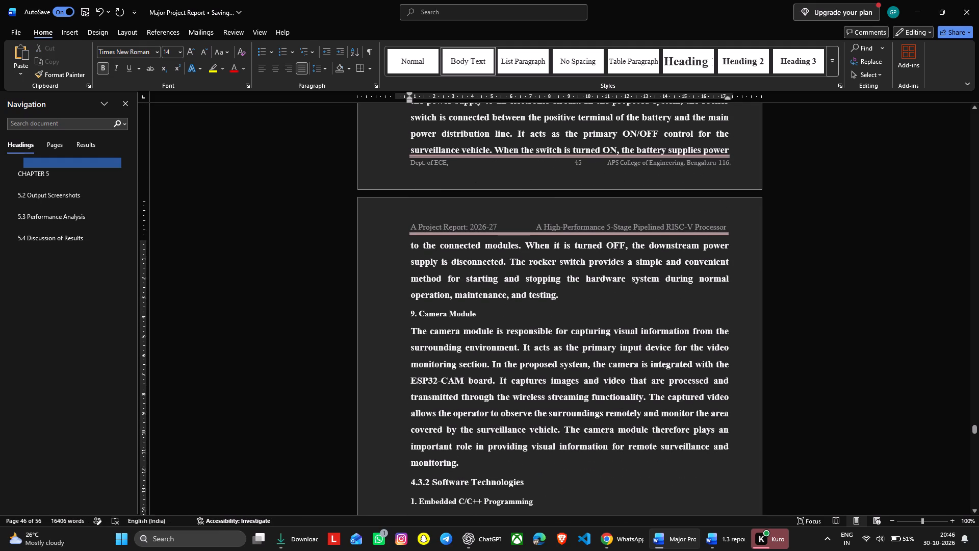
left_click(463, 464)
left_click_drag(463, 464, 405, 341)
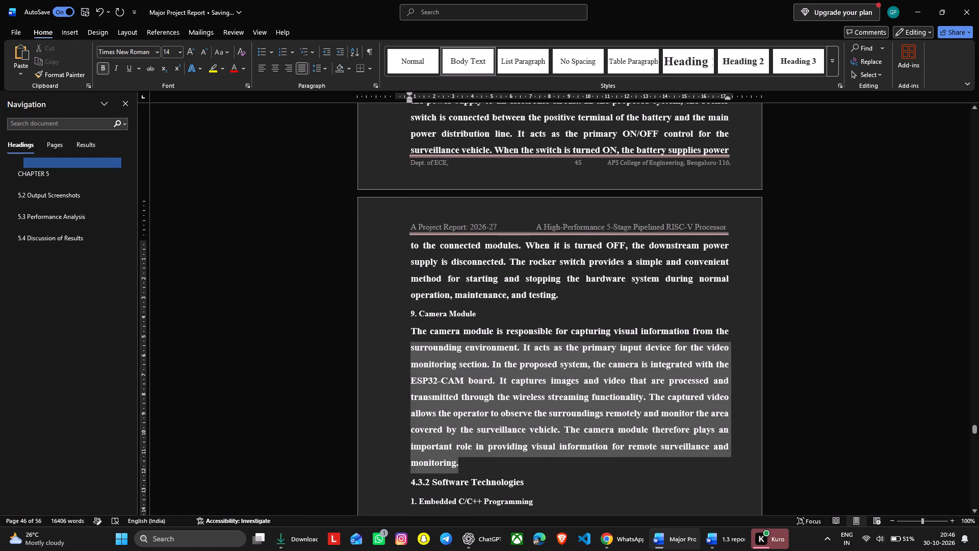
left_click_drag(405, 341, 402, 335)
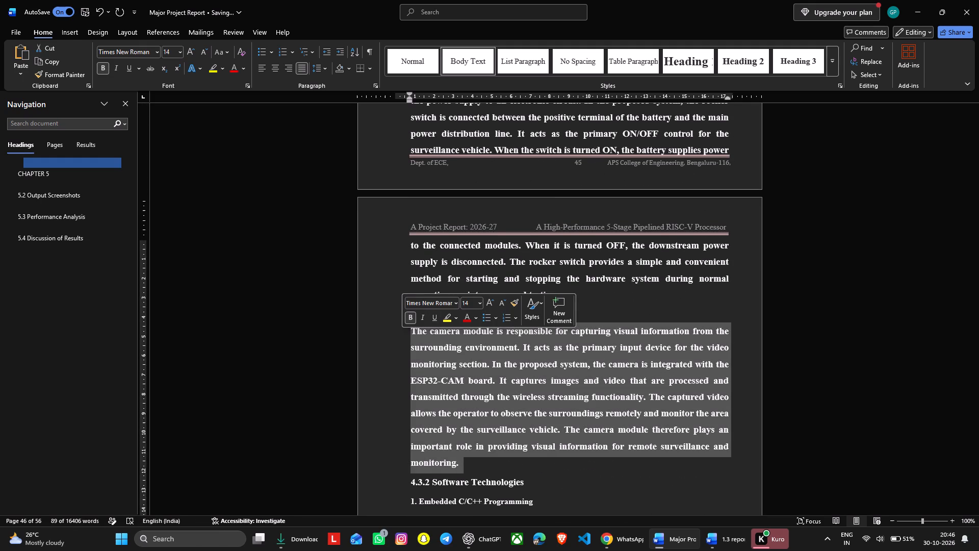
left_click(506, 302)
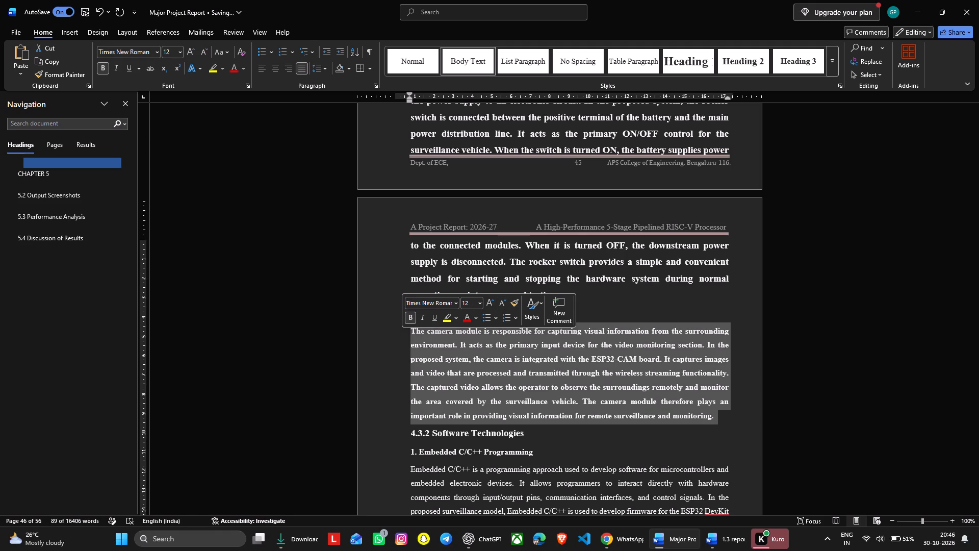
left_click(408, 320)
left_click(622, 300)
Remove bold from the whole two-page body paragraph under "8. Rocker Switch" and set it to 12 pt.
scroll(622, 300, "up", 1)
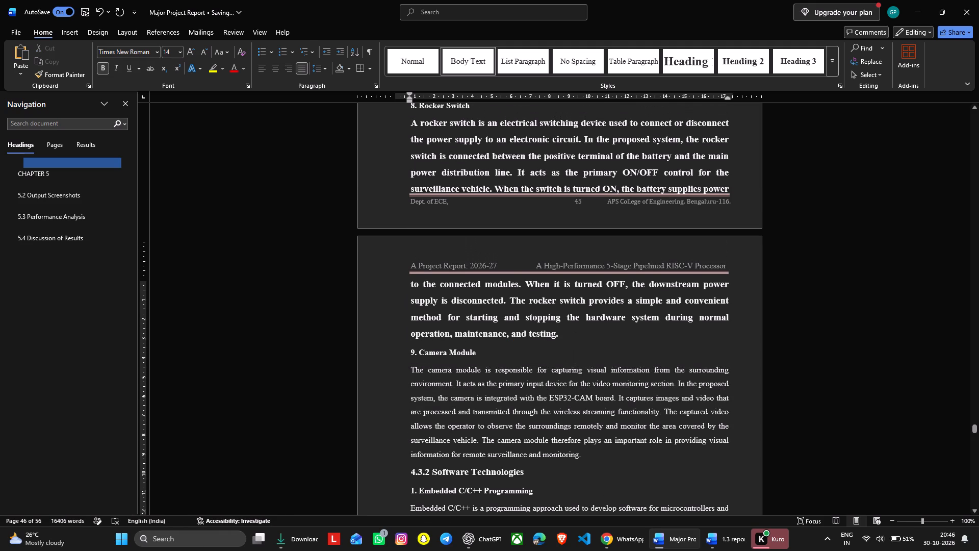
scroll(622, 300, "up", 1)
left_click_drag(564, 343, 419, 263)
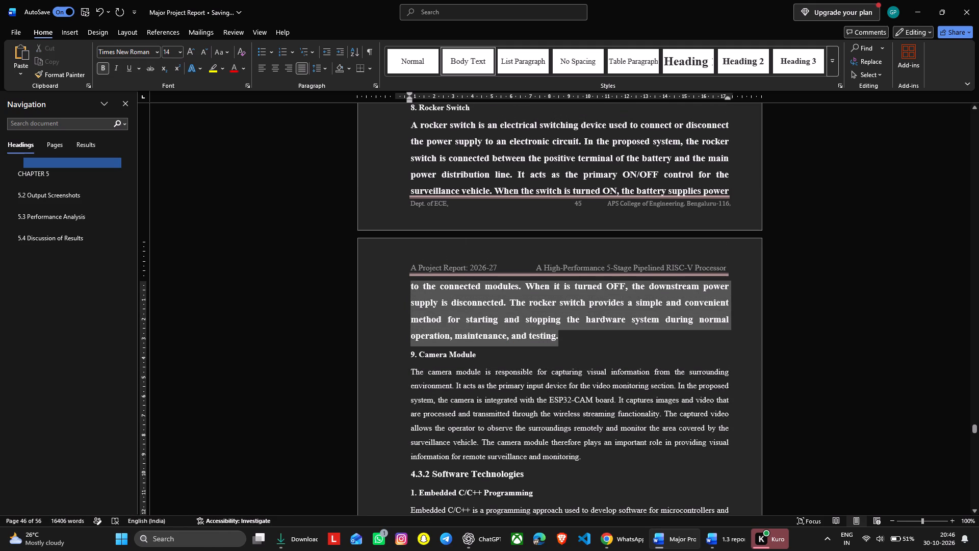
left_click_drag(419, 263, 405, 110)
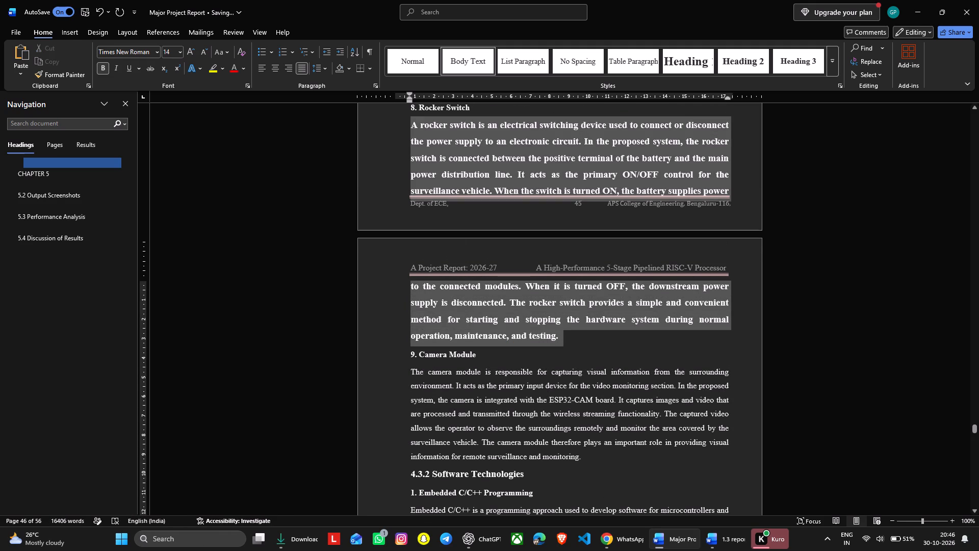
left_click_drag(405, 110, 396, 149)
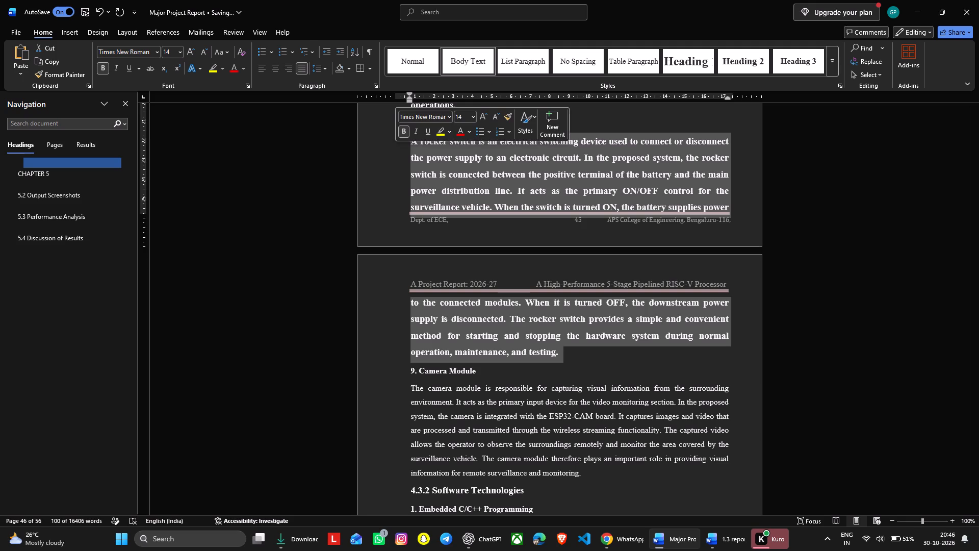
left_click(403, 130)
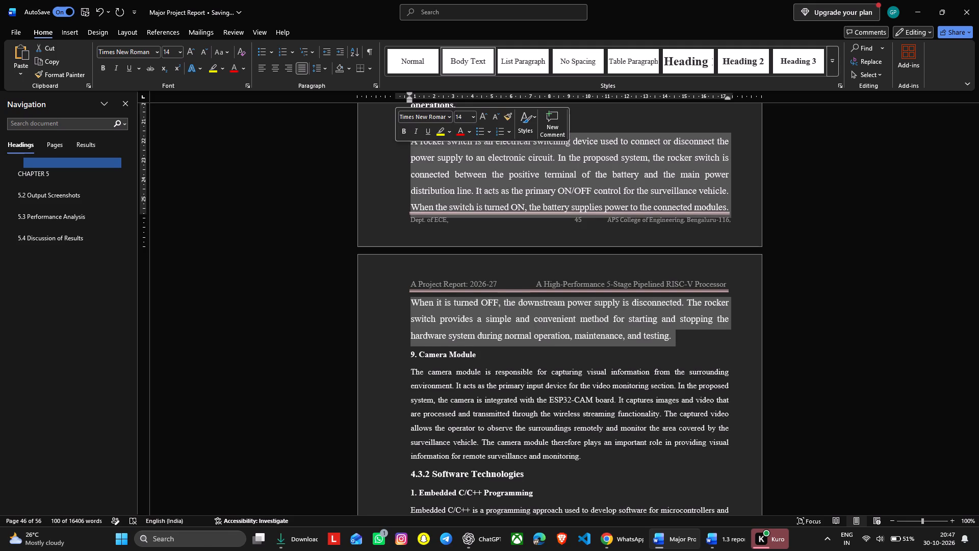
left_click(497, 117)
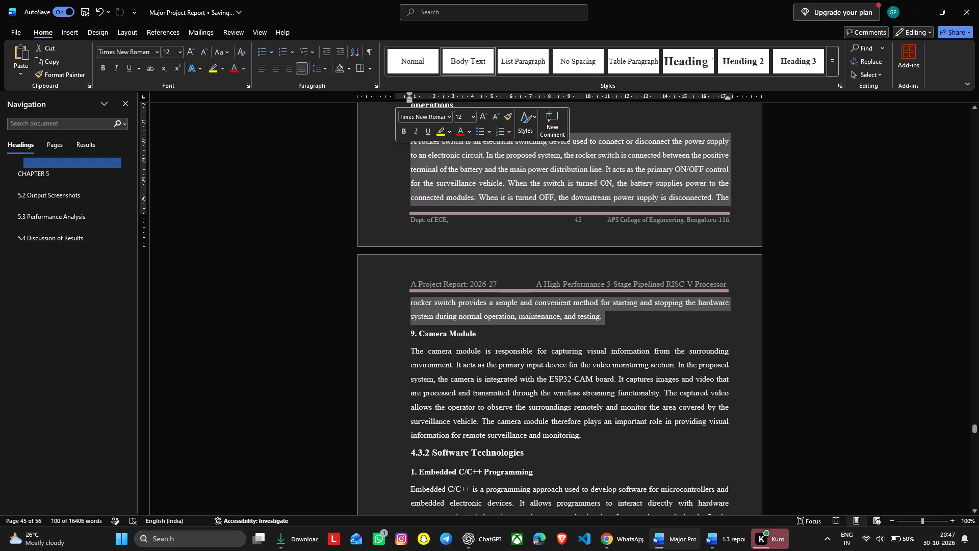
Select the bold body paragraph under "7. DC Motors".
scroll(535, 204, "up", 1)
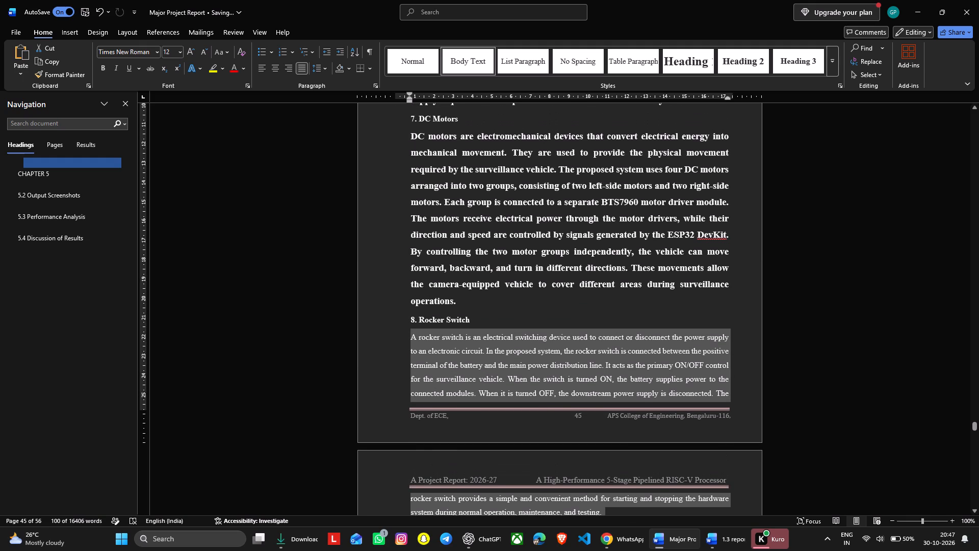
left_click(467, 307)
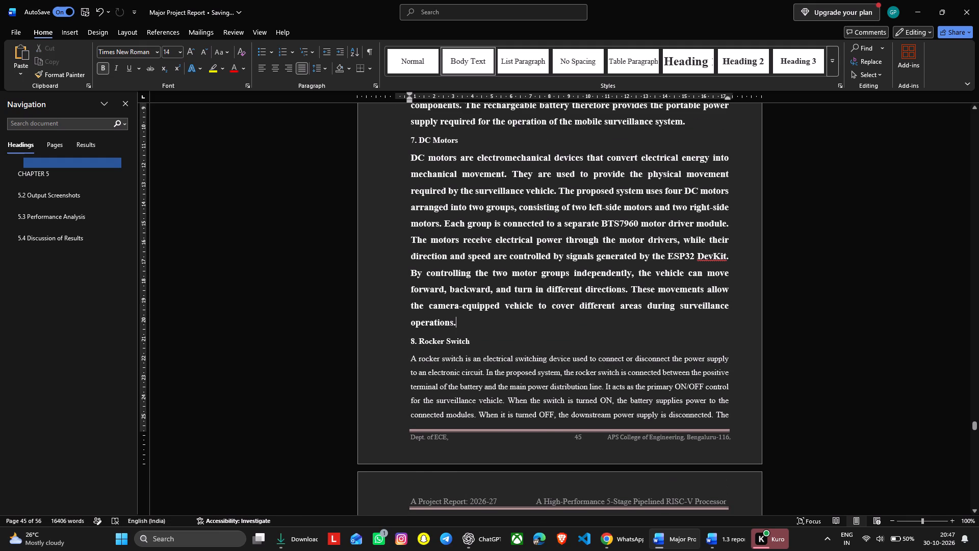
left_click_drag(460, 315, 395, 254)
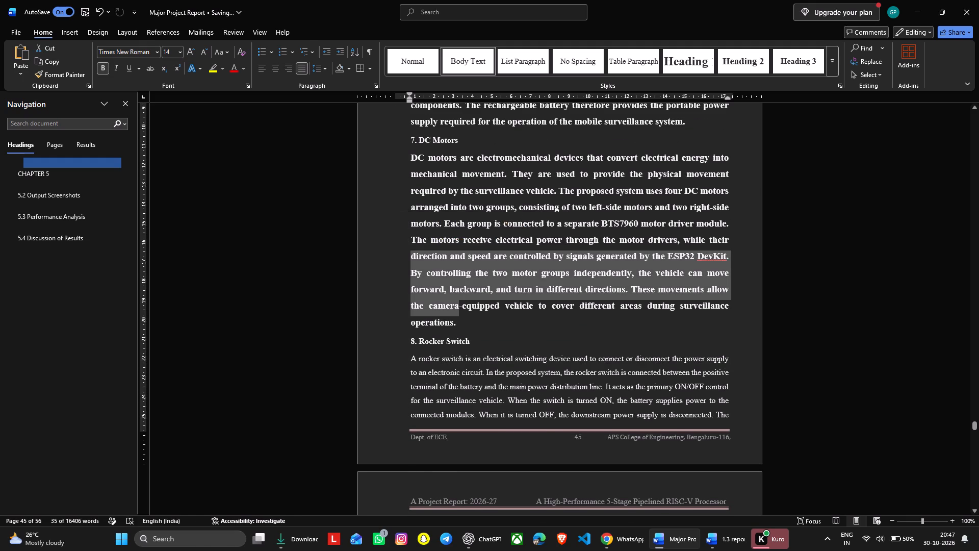
Set the whole body paragraph under "7. DC Motors" to 12 pt and remove its bold formatting.
left_click(473, 327)
left_click_drag(467, 327, 451, 322)
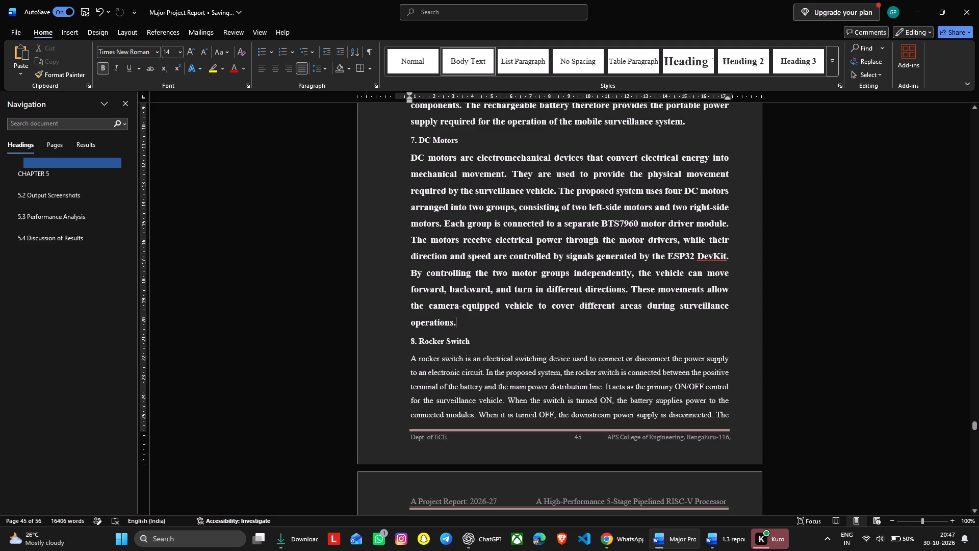
left_click_drag(451, 322, 387, 162)
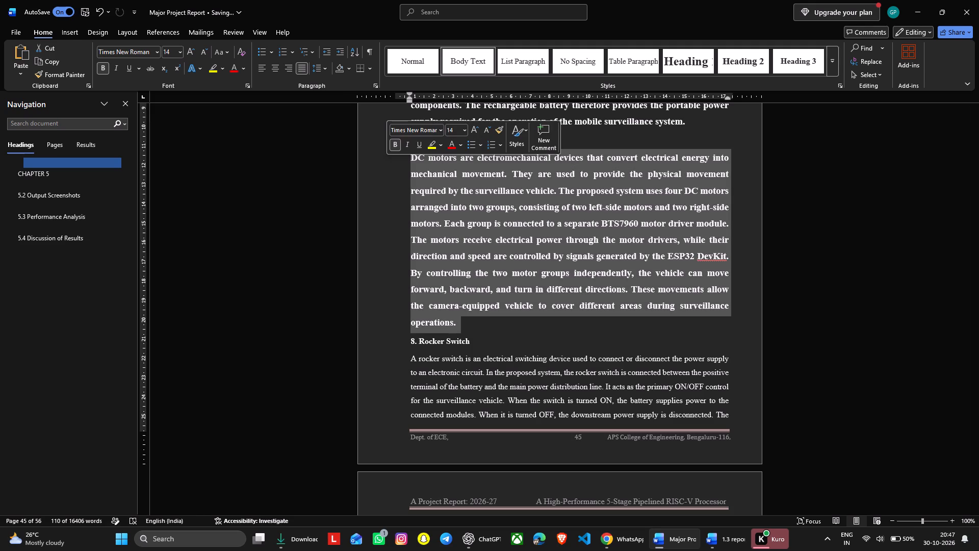
left_click(488, 127)
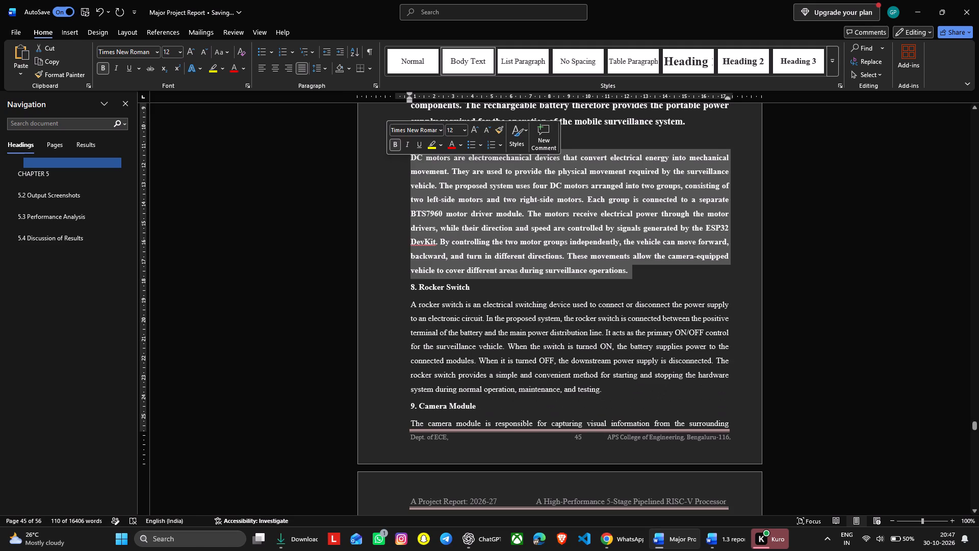
left_click(393, 144)
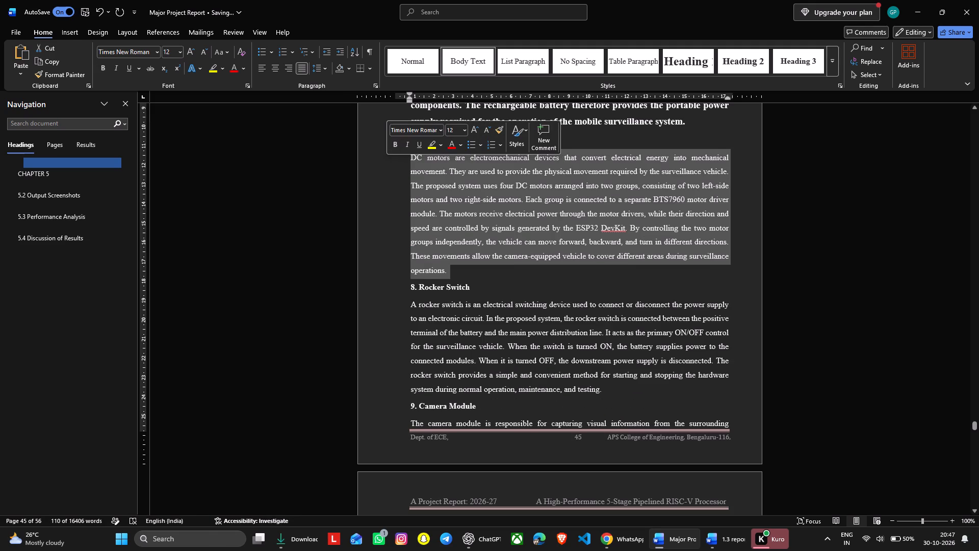
Set the body paragraph under "6. Rechargeable Battery" to 12 pt and remove its bold formatting.
scroll(490, 269, "up", 1)
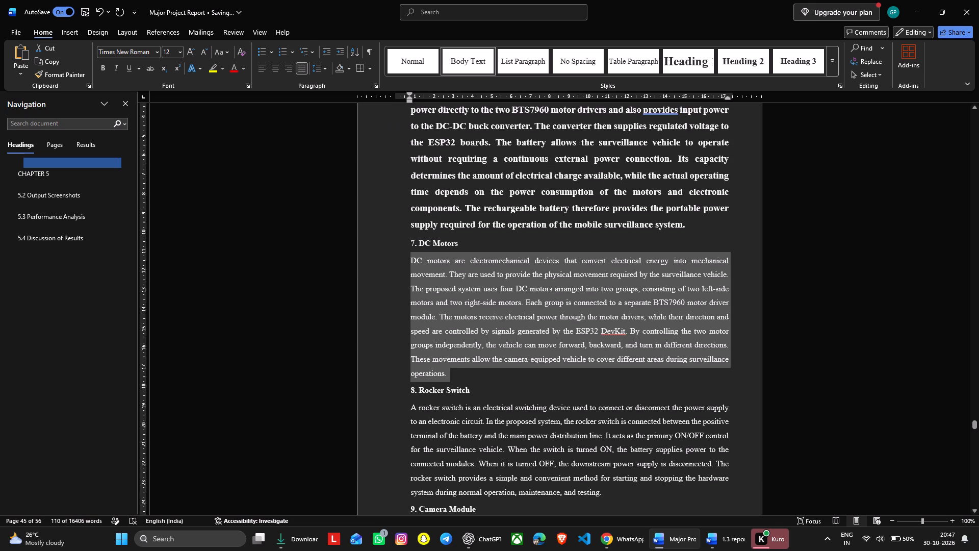
scroll(490, 269, "up", 1)
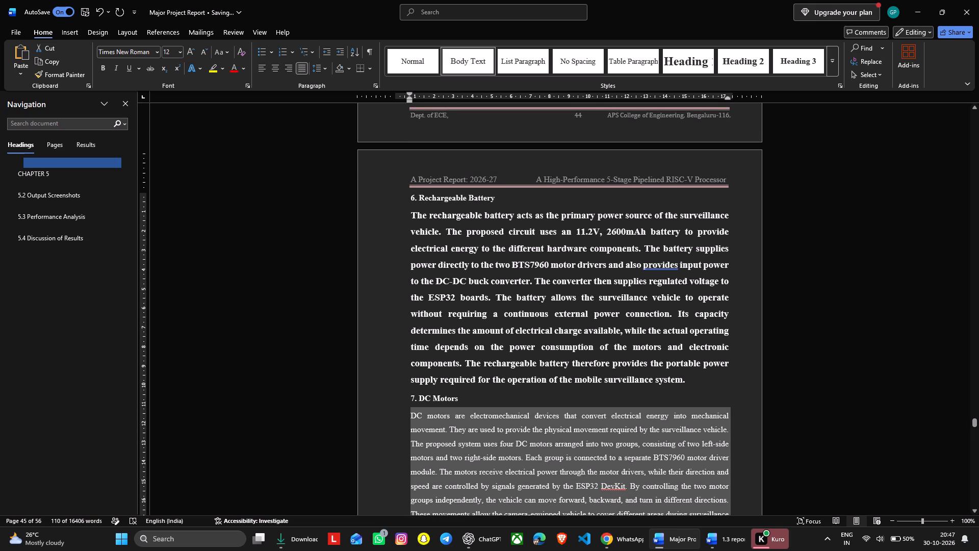
left_click_drag(688, 384, 410, 213)
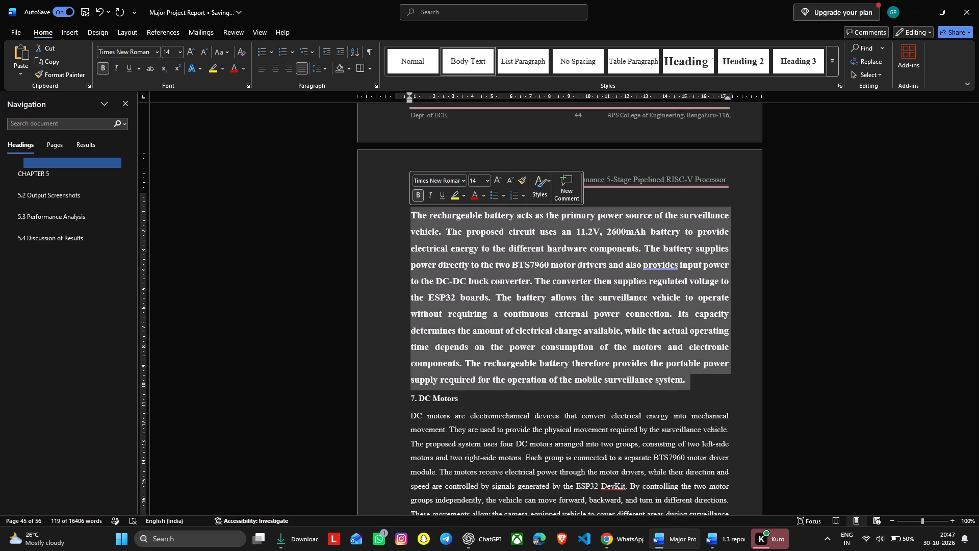
left_click(509, 179)
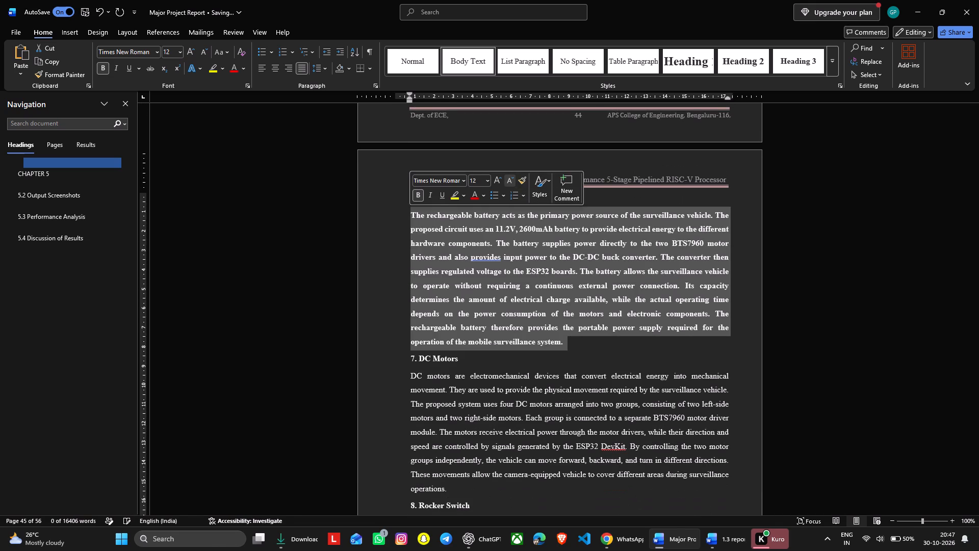
left_click(420, 193)
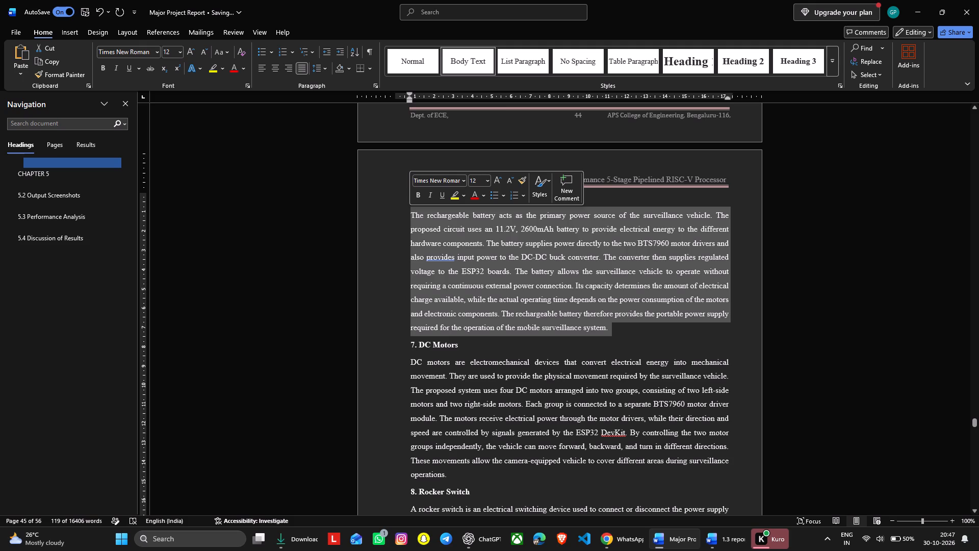
Remove bold from the whole body paragraph under "5. DC-DC Buck Converter" and set it to 12 pt.
scroll(633, 158, "up", 4)
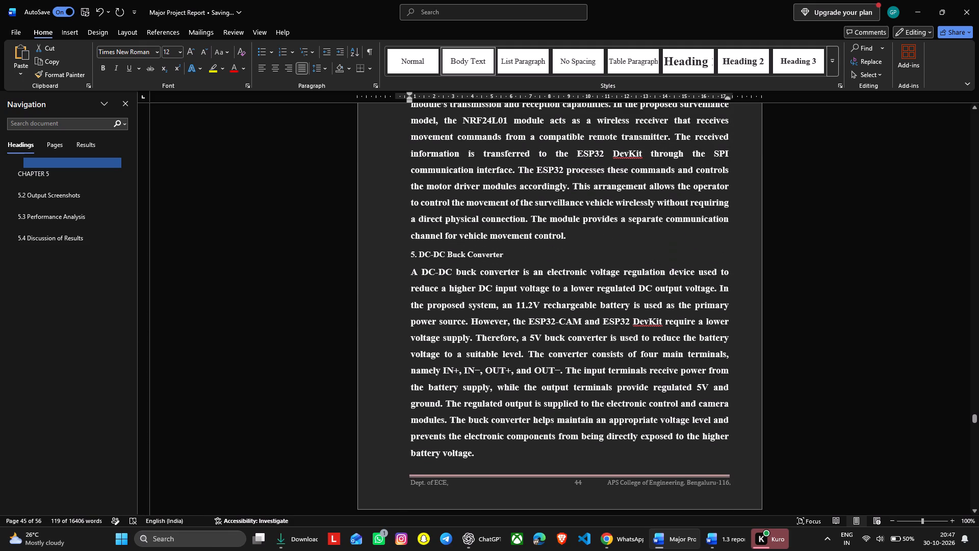
left_click_drag(480, 457, 402, 350)
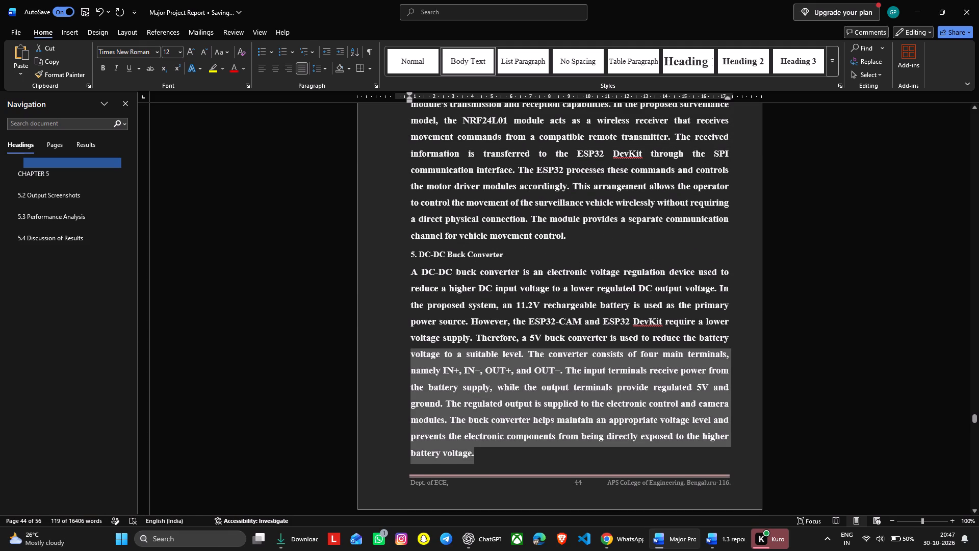
left_click_drag(402, 350, 394, 277)
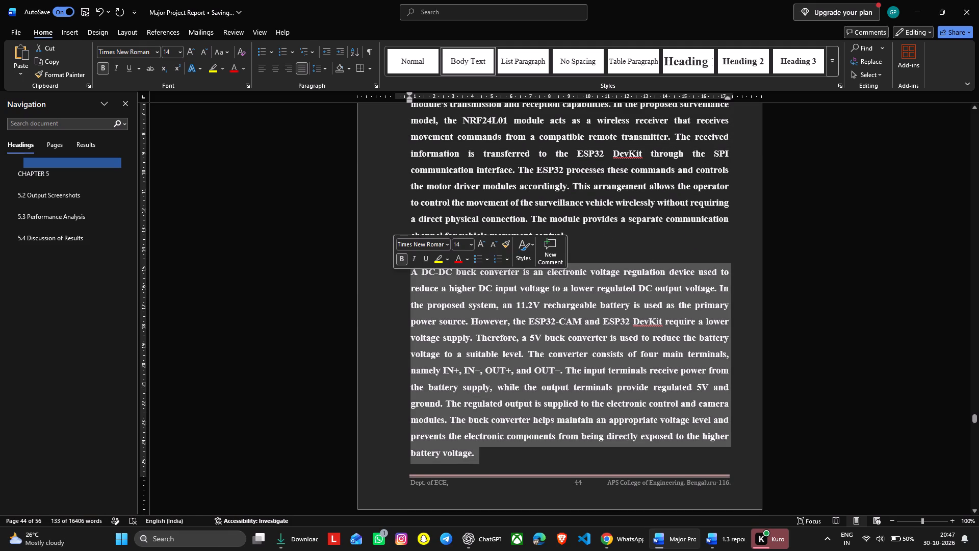
left_click(396, 257)
left_click(493, 239)
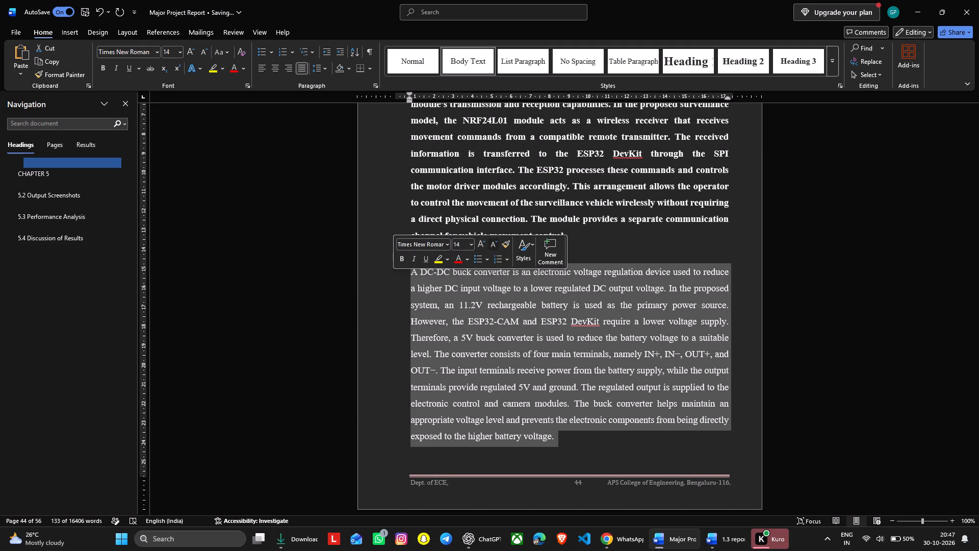
Set the body paragraph under "4. NRF24L01+PA+LNA Wireless Module" to 12 pt and remove its bold formatting.
scroll(534, 190, "up", 1)
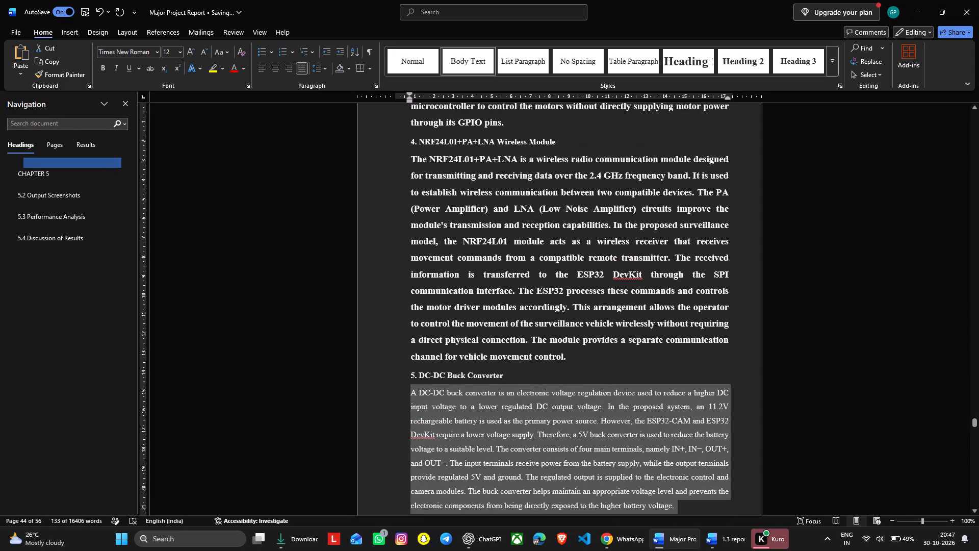
scroll(534, 190, "up", 1)
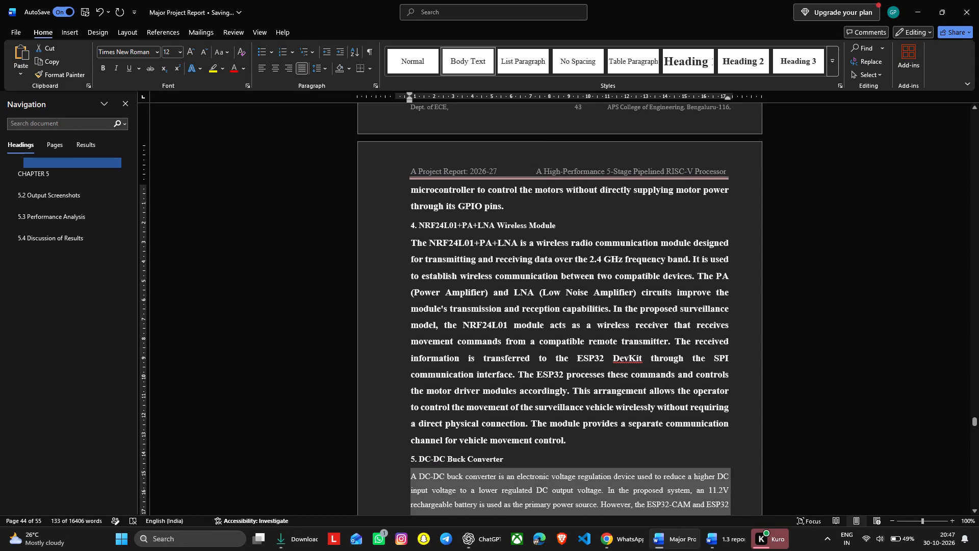
left_click(572, 439)
left_click_drag(572, 439, 424, 275)
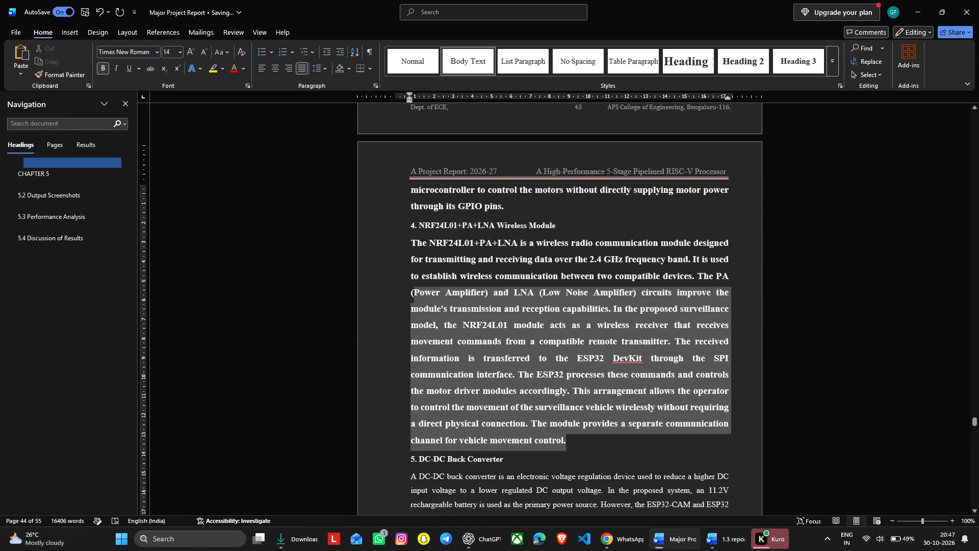
left_click_drag(424, 275, 410, 250)
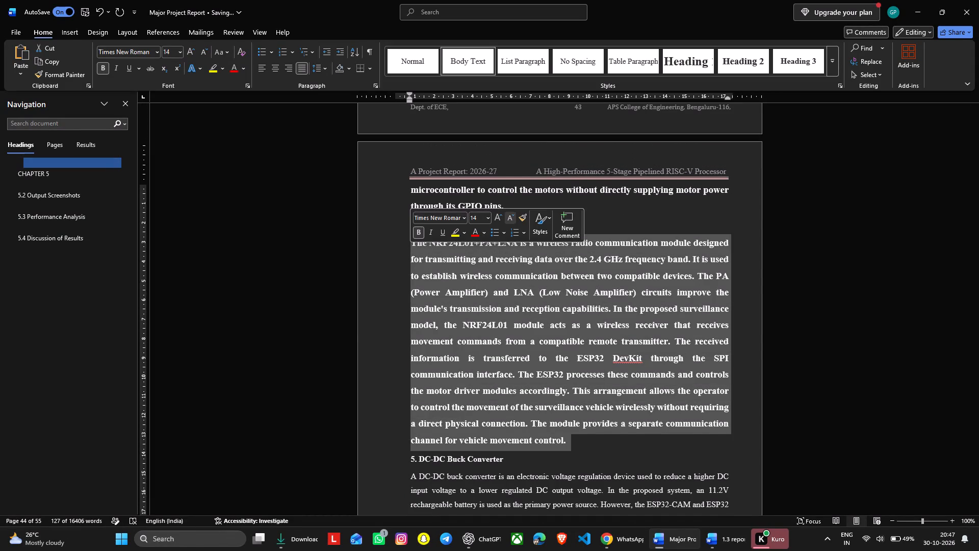
left_click(510, 215)
left_click(416, 234)
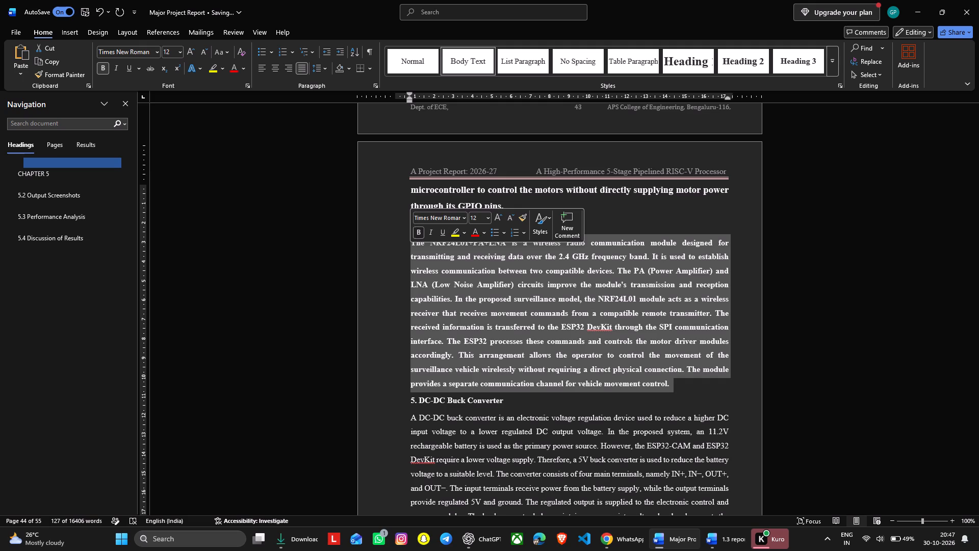
Set the whole two-page body paragraph under "3. BTS7960 Motor Driver" to 12 pt and remove its bold formatting.
scroll(596, 145, "up", 1)
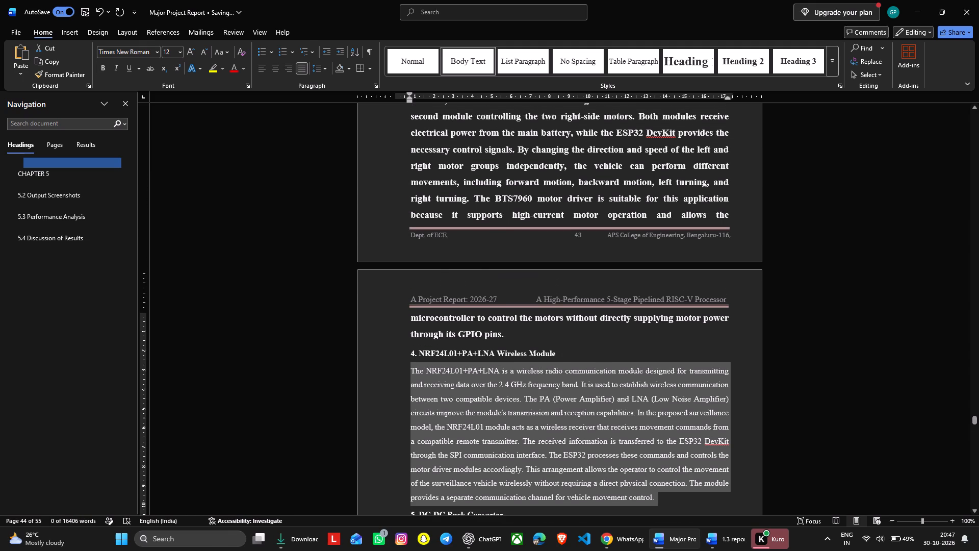
left_click(523, 339)
left_click_drag(523, 339, 416, 126)
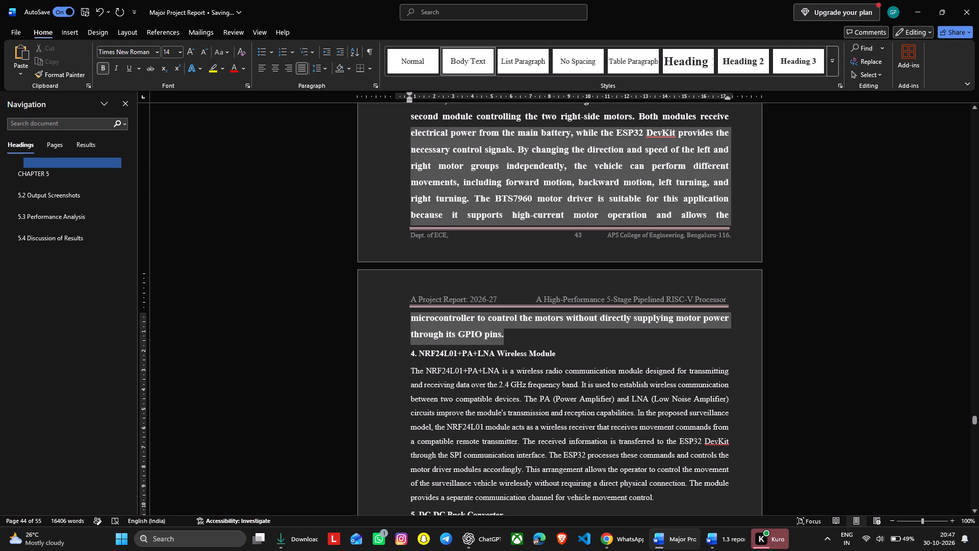
left_click_drag(416, 126, 413, 293)
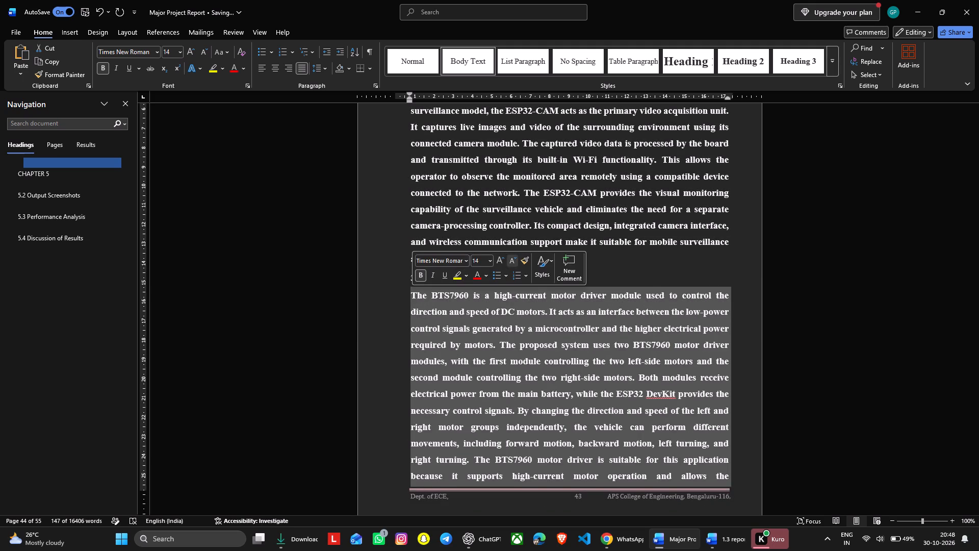
left_click(507, 263)
left_click(415, 272)
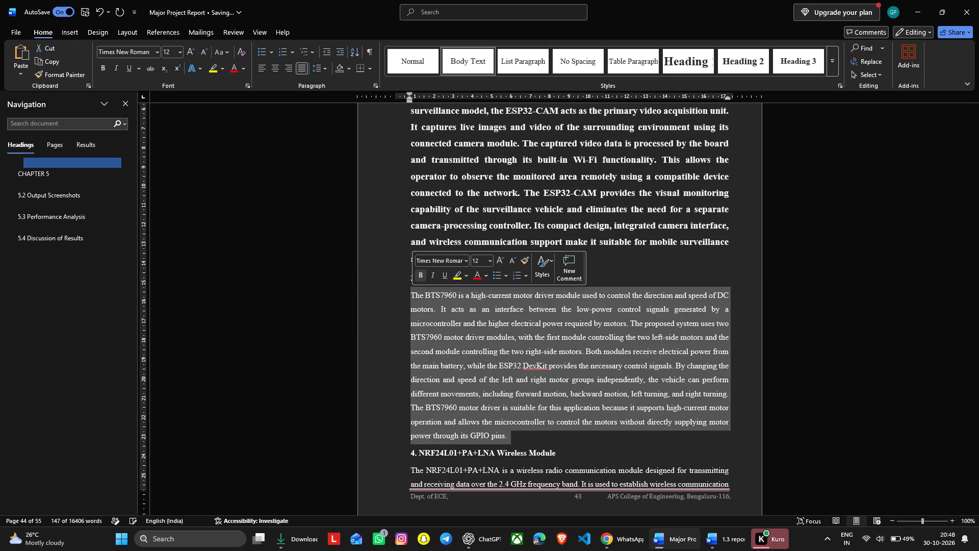
left_click(620, 280)
Remove bold from the whole body paragraph under "2. ESP32-CAM" and set it to 12 pt.
scroll(620, 280, "up", 1)
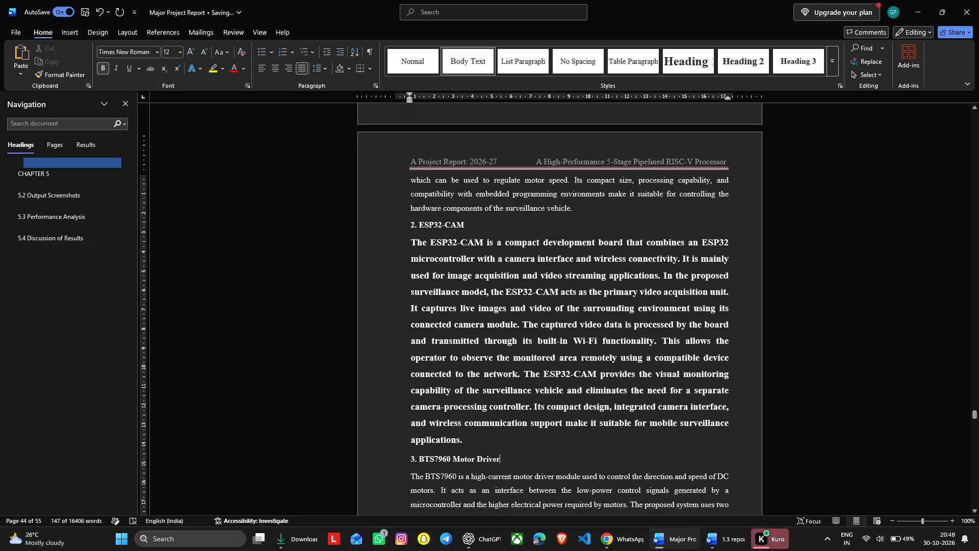
scroll(620, 280, "up", 1)
left_click_drag(468, 437, 432, 411)
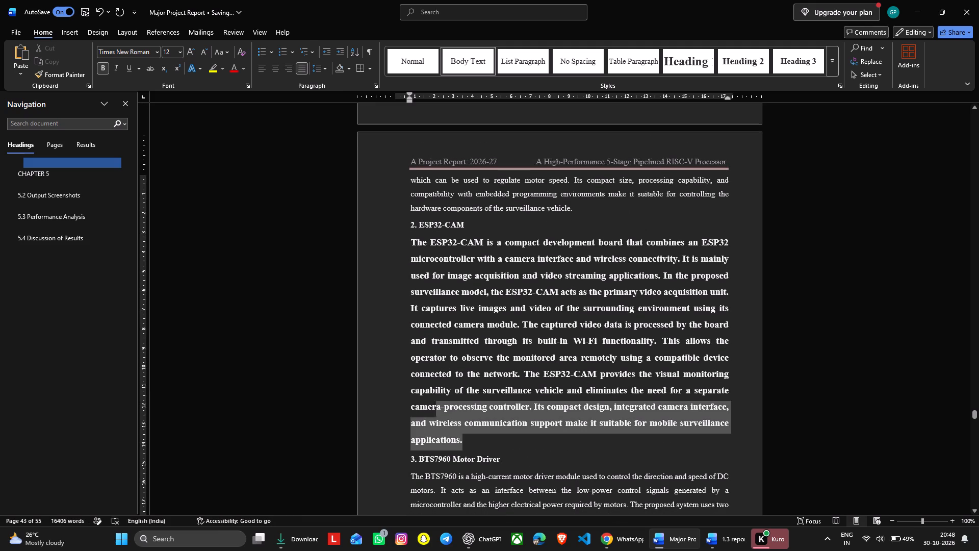
left_click_drag(432, 411, 405, 244)
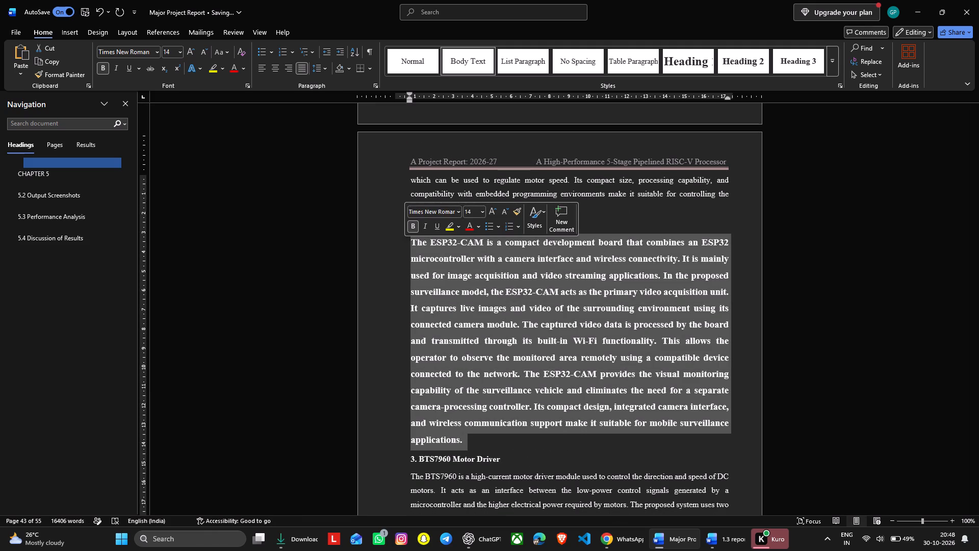
left_click(413, 224)
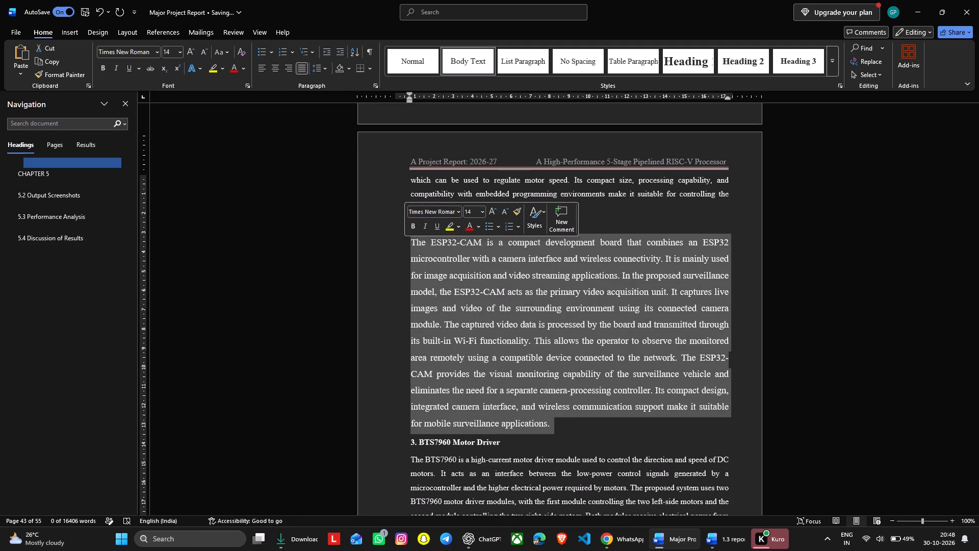
left_click(499, 212)
left_click(502, 211)
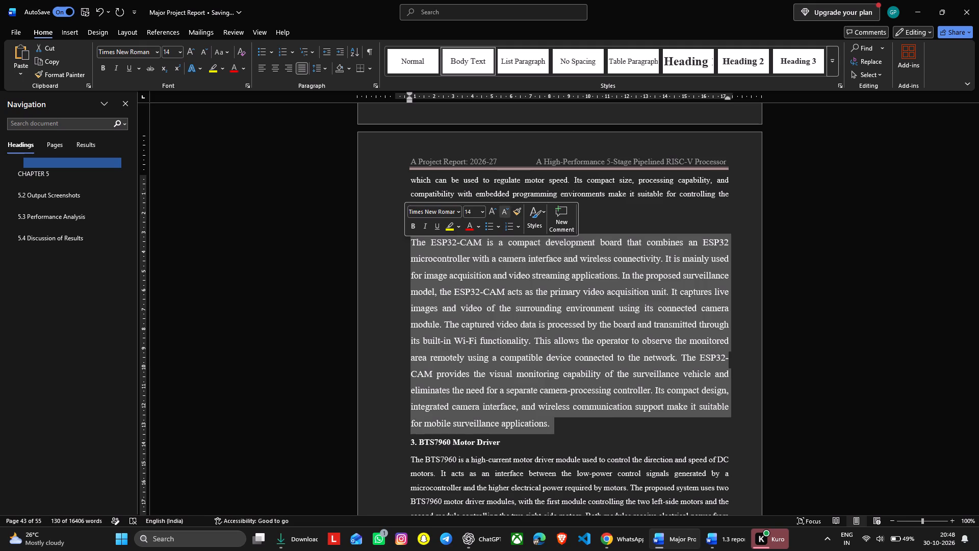
Select the whole two-page body paragraph under "1. ESP32 DevKit" in section 4.3.1 Hardware Technologies.
scroll(524, 175, "up", 1)
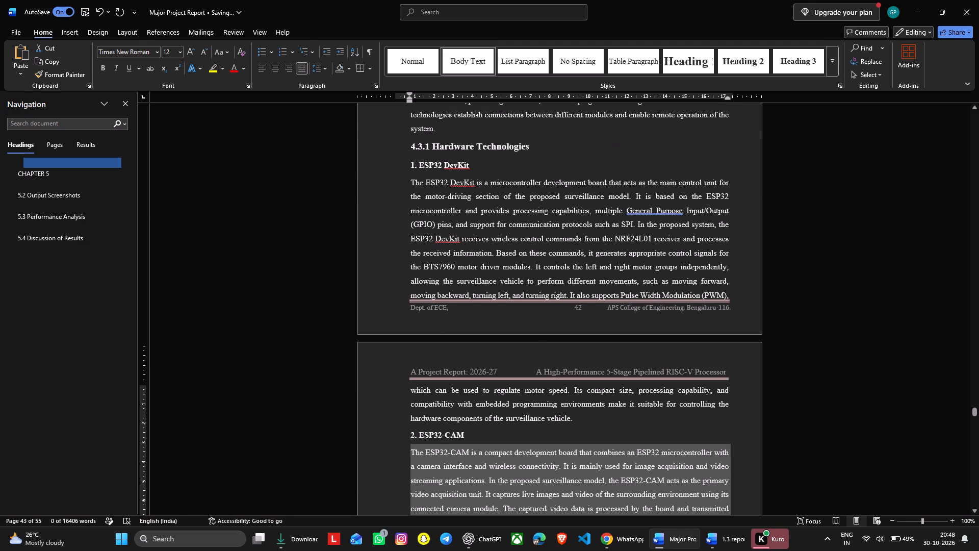
left_click(584, 423)
left_click_drag(584, 423, 420, 238)
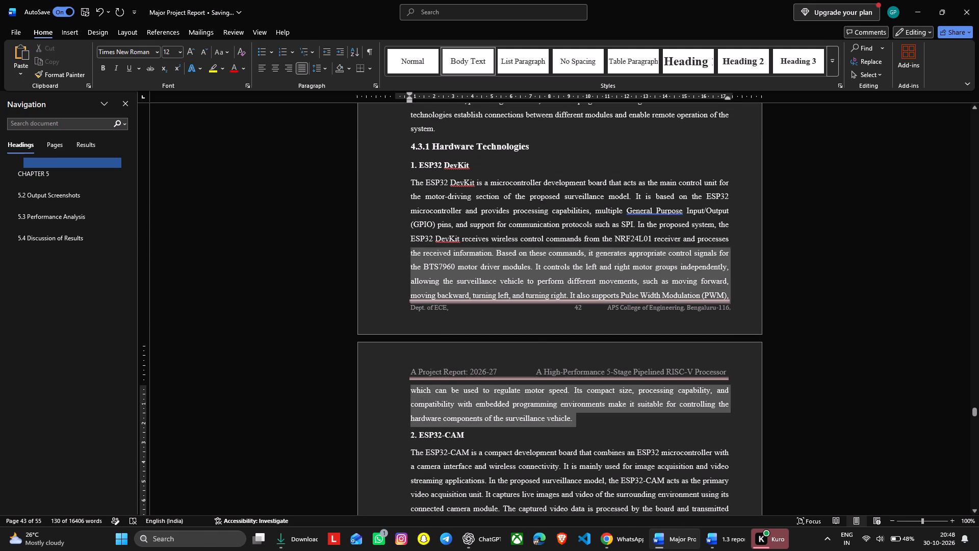
left_click_drag(420, 238, 412, 183)
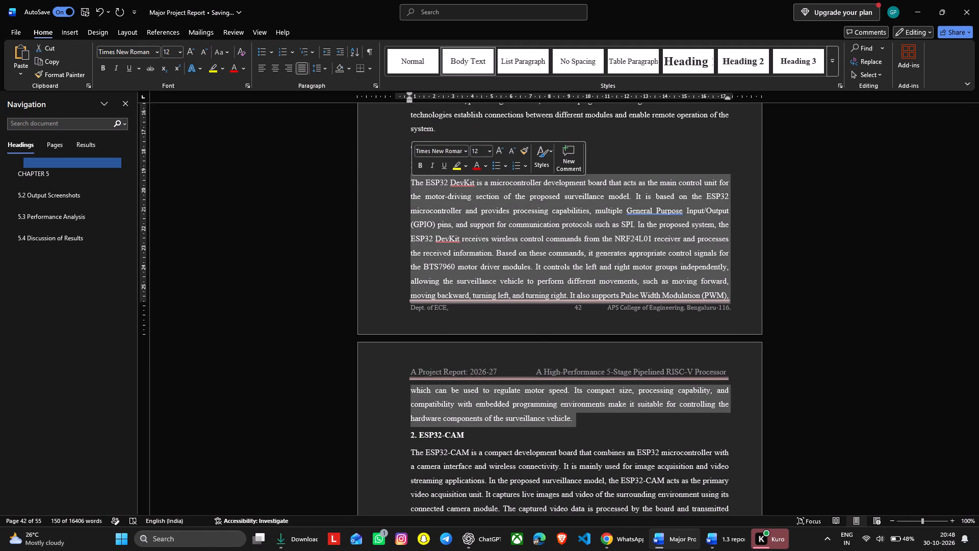
Review the formatting of Chapter 4 from section 4.3.1 Hardware Technologies back to the chapter's opening page.
left_click(639, 139)
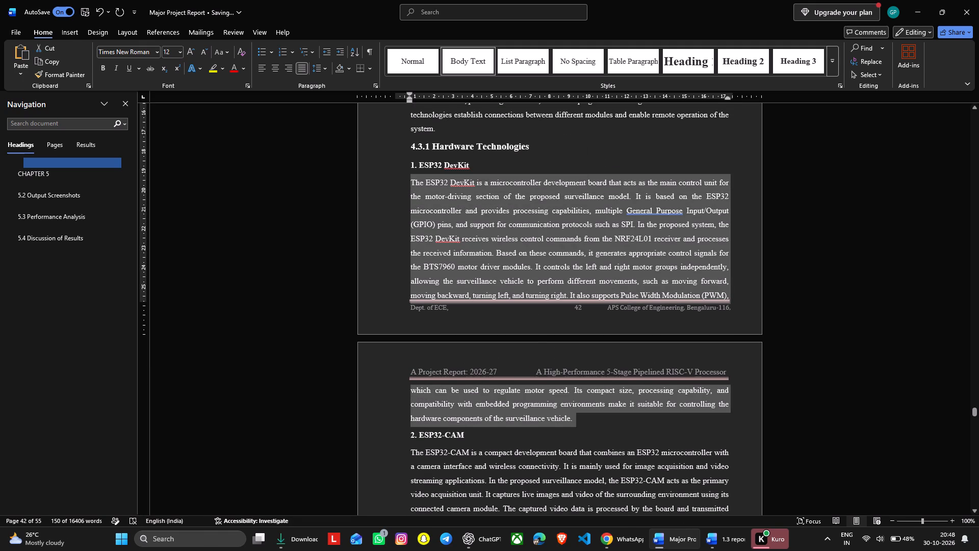
scroll(639, 139, "up", 1)
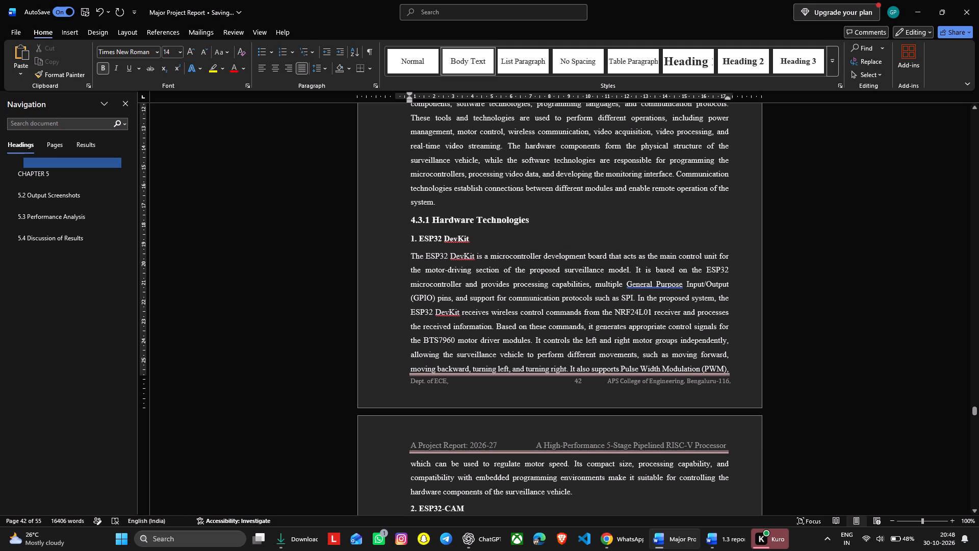
scroll(639, 139, "up", 2)
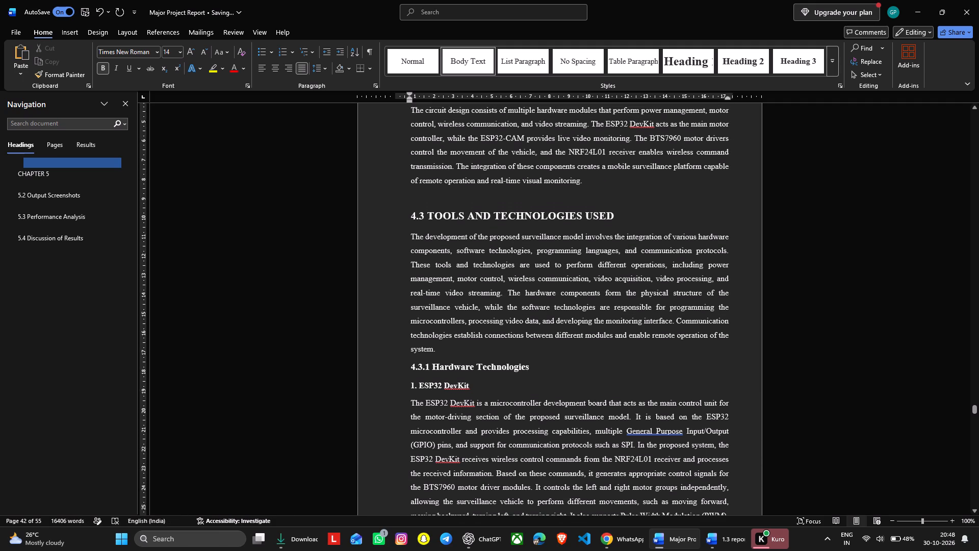
scroll(639, 139, "up", 1)
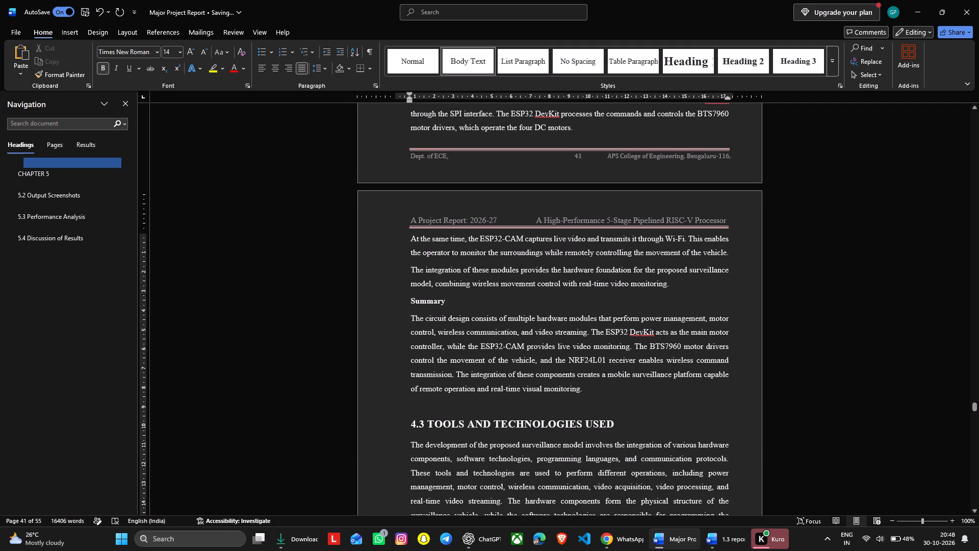
scroll(639, 139, "down", 2)
scroll(639, 139, "up", 1)
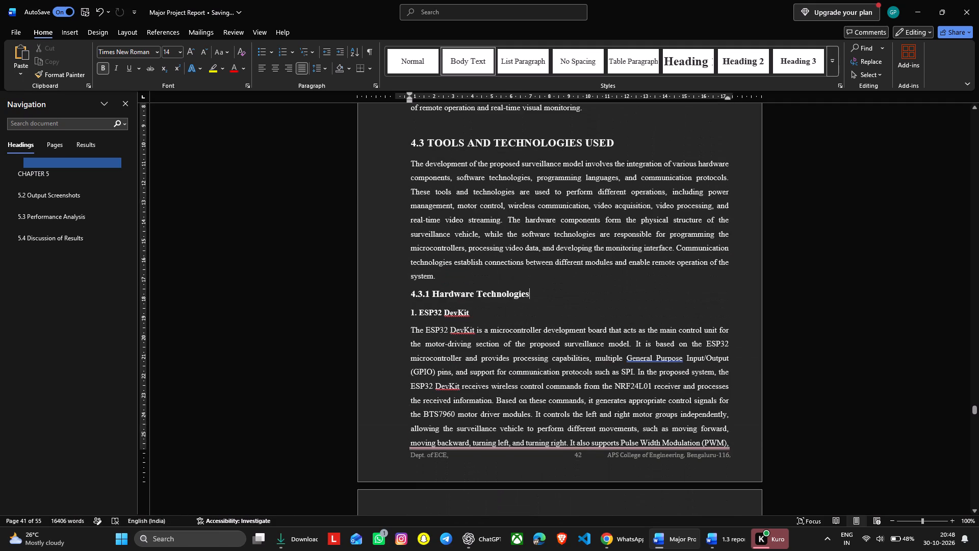
scroll(639, 139, "up", 3)
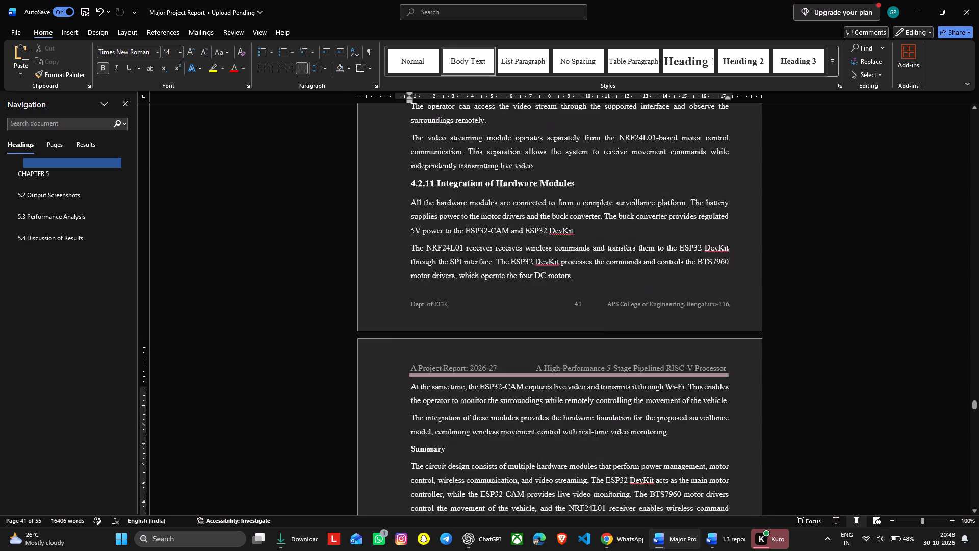
scroll(639, 139, "up", 3)
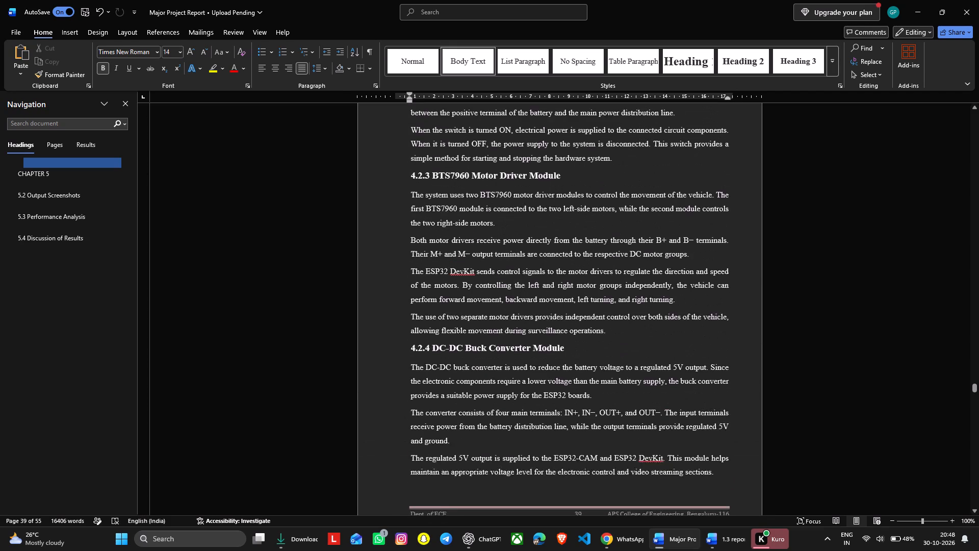
scroll(639, 139, "up", 5)
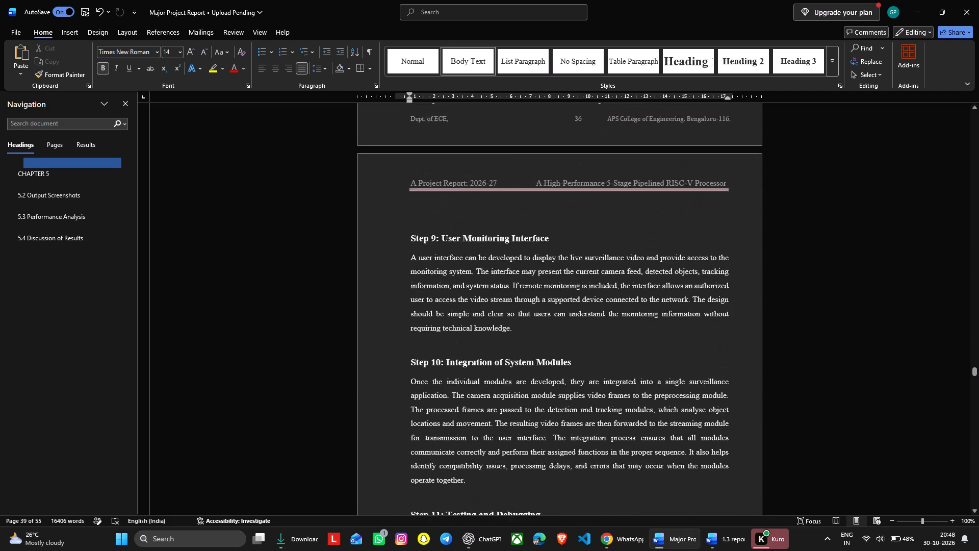
scroll(639, 139, "up", 5)
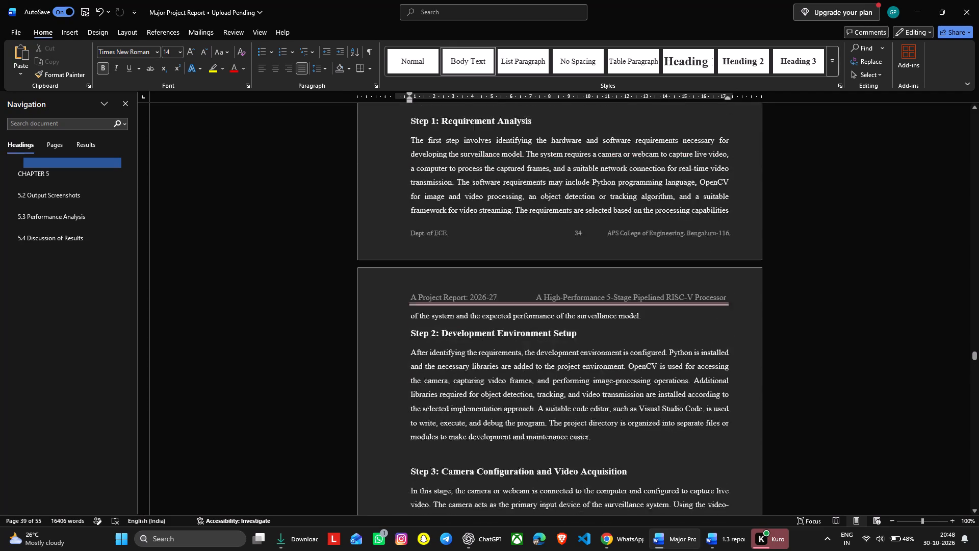
scroll(639, 139, "up", 2)
Look through the rest of Chapter 4 and on through Chapters 5 and 6, returning to the "2. Arduino Serial Monitor" subsection.
scroll(639, 139, "down", 2)
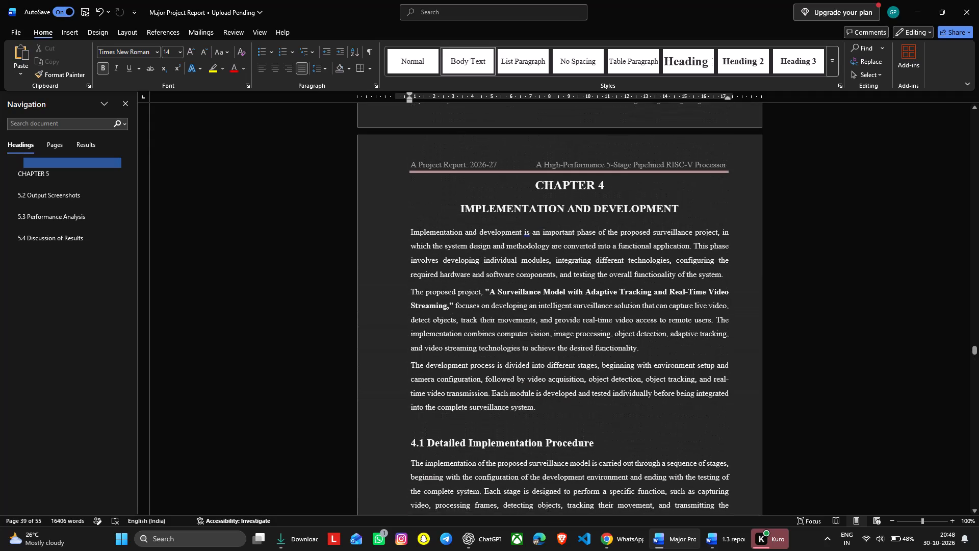
scroll(639, 139, "down", 6)
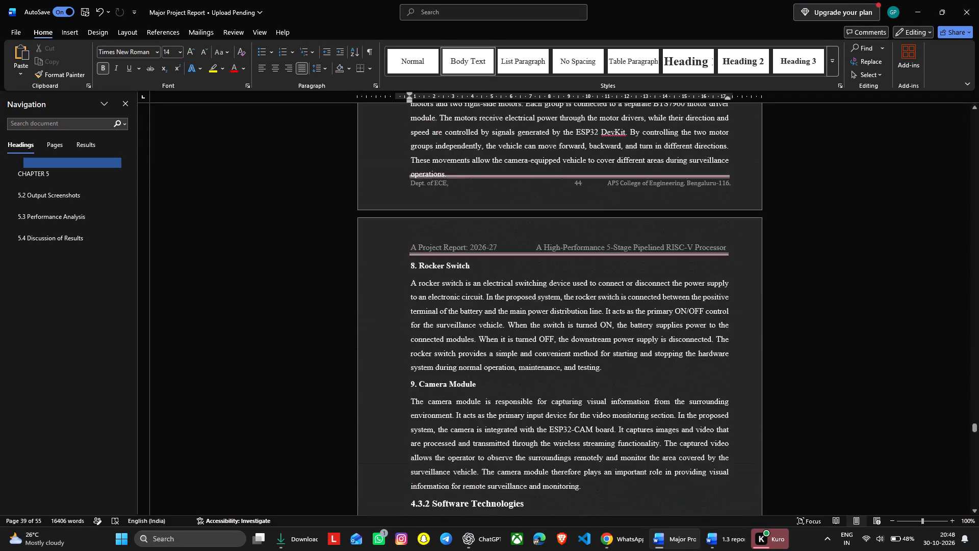
scroll(639, 139, "down", 2)
scroll(639, 139, "up", 1)
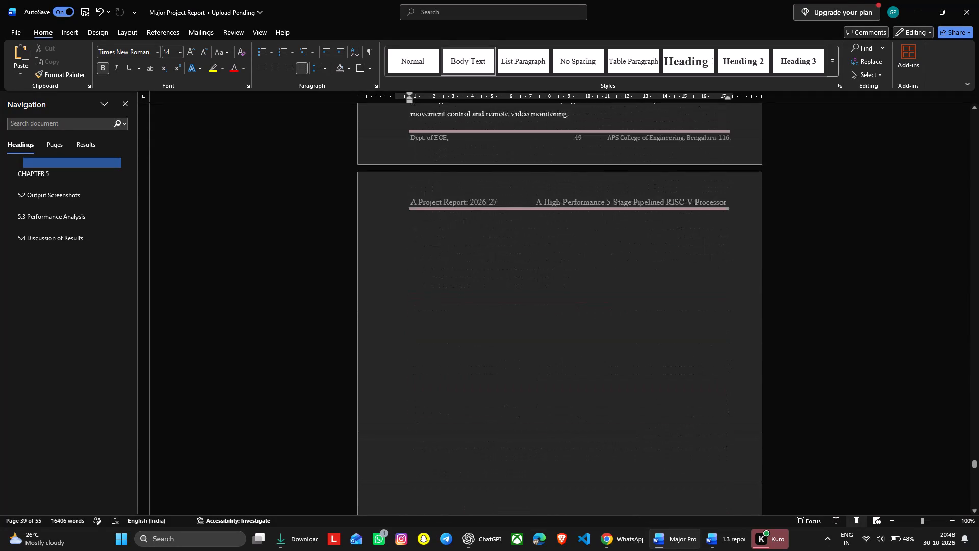
scroll(639, 139, "down", 2)
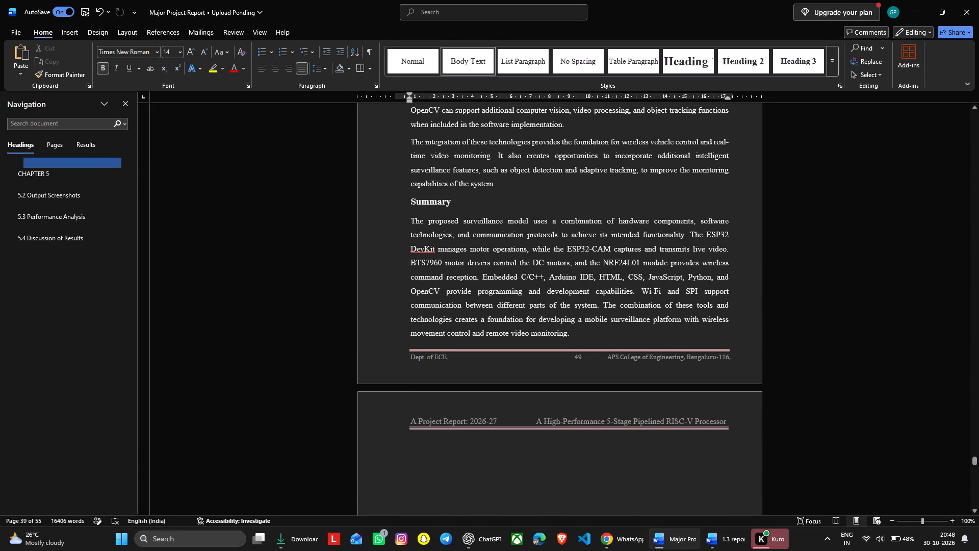
scroll(639, 139, "down", 1)
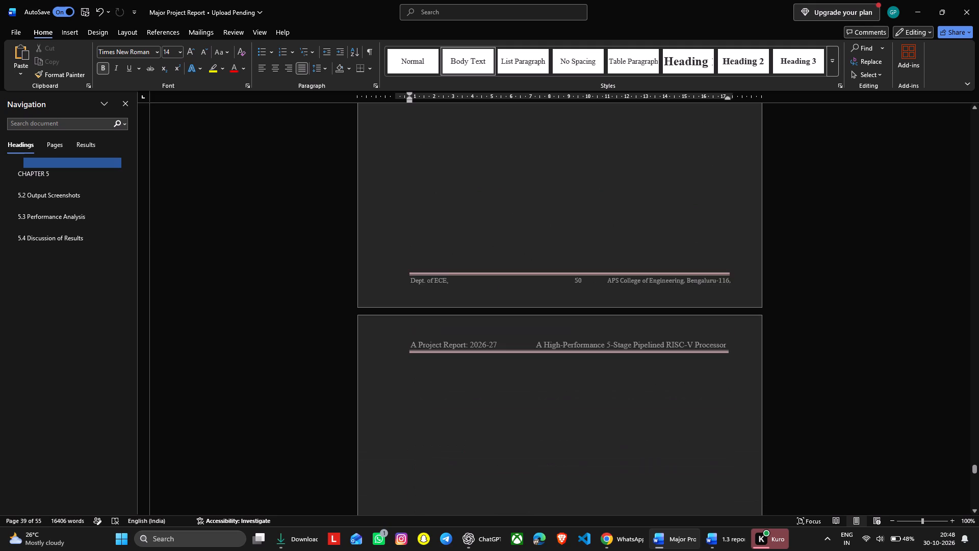
scroll(639, 139, "down", 3)
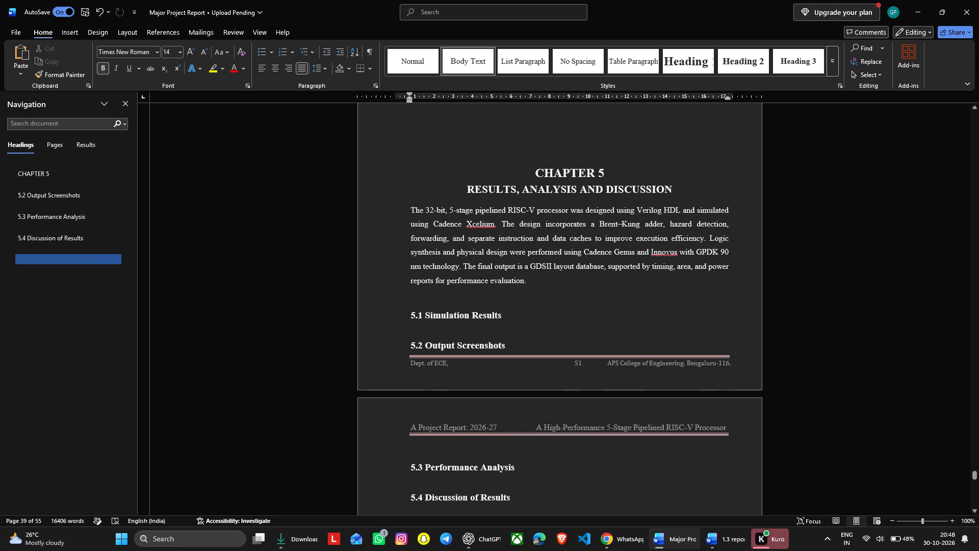
scroll(639, 139, "down", 1)
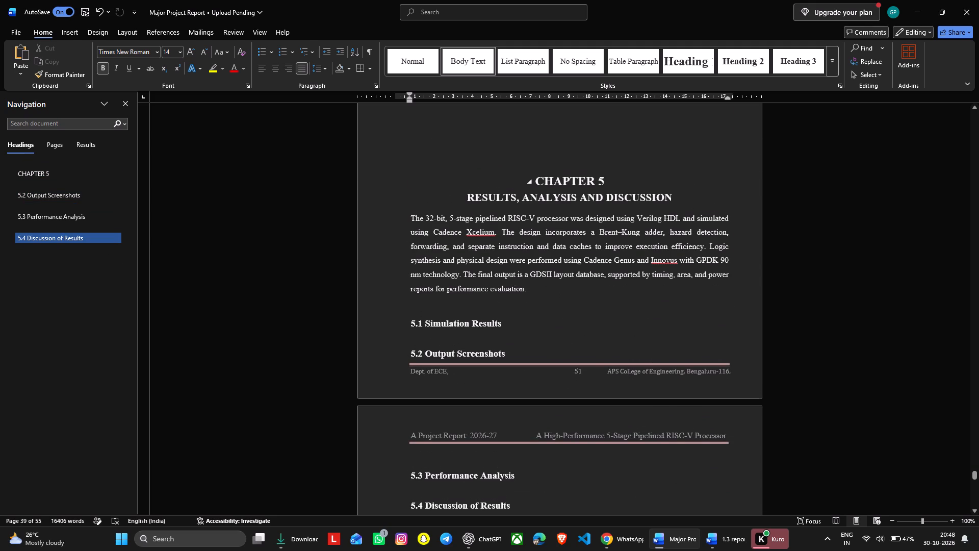
scroll(421, 196, "down", 1)
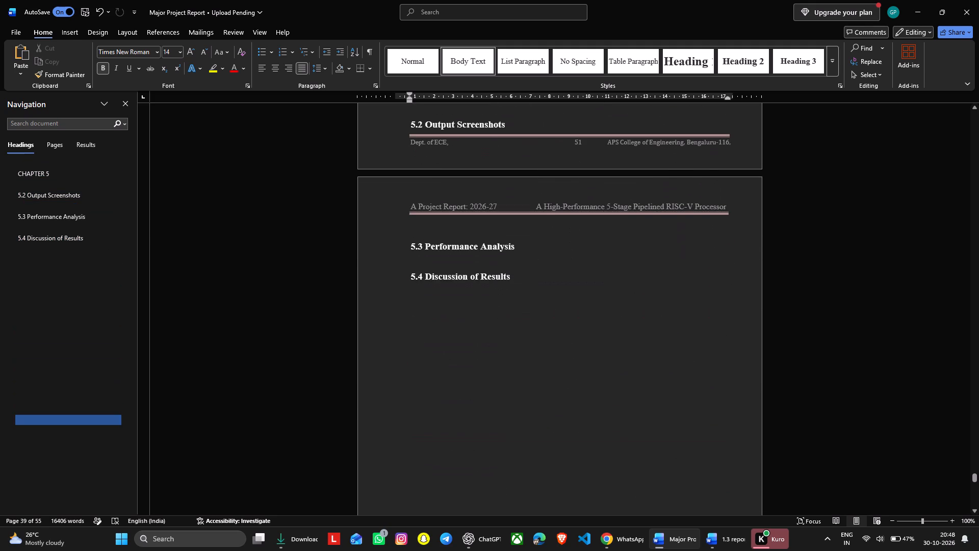
scroll(421, 196, "down", 3)
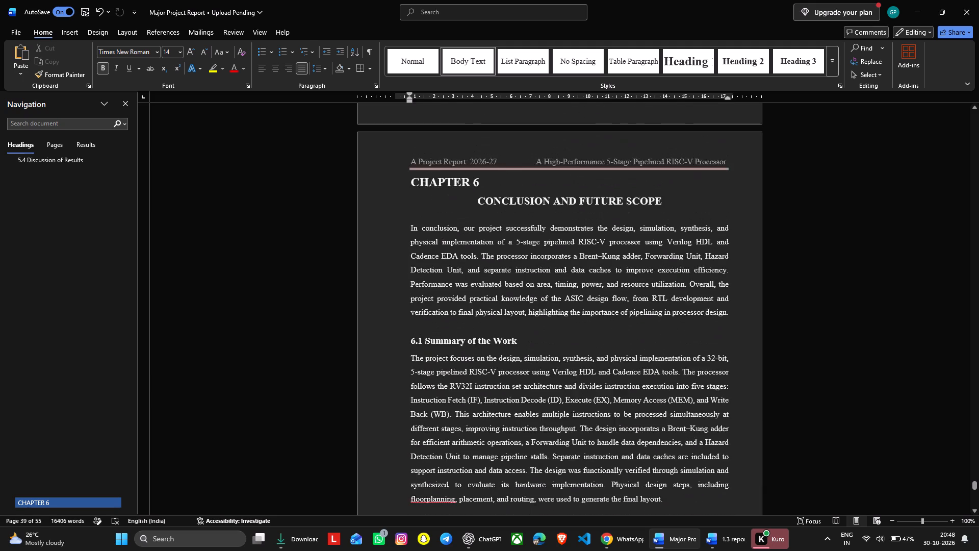
scroll(421, 196, "down", 1)
scroll(421, 196, "up", 1)
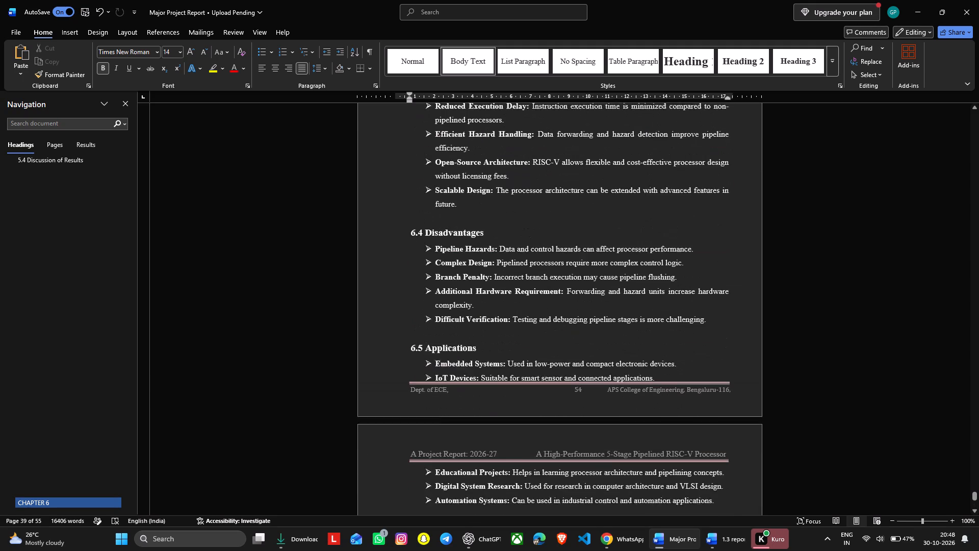
scroll(421, 196, "up", 1)
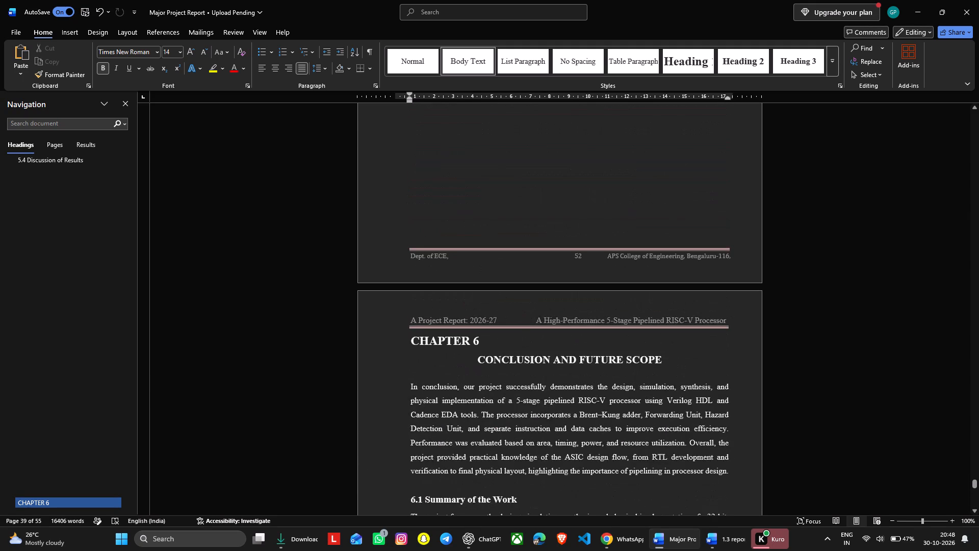
scroll(421, 196, "up", 5)
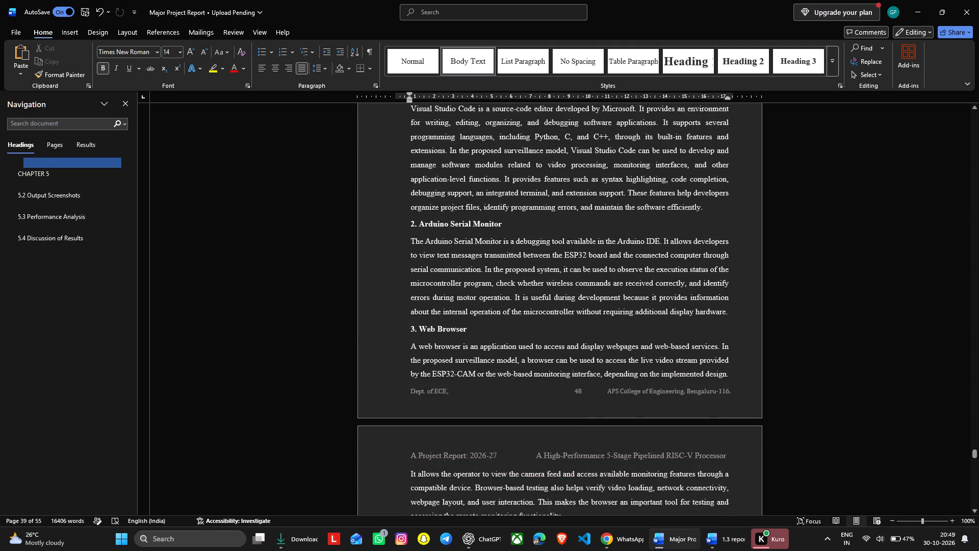
Copy the RC car block diagram picture (Fig 1) from section 3.1 of the report.
scroll(421, 196, "up", 6)
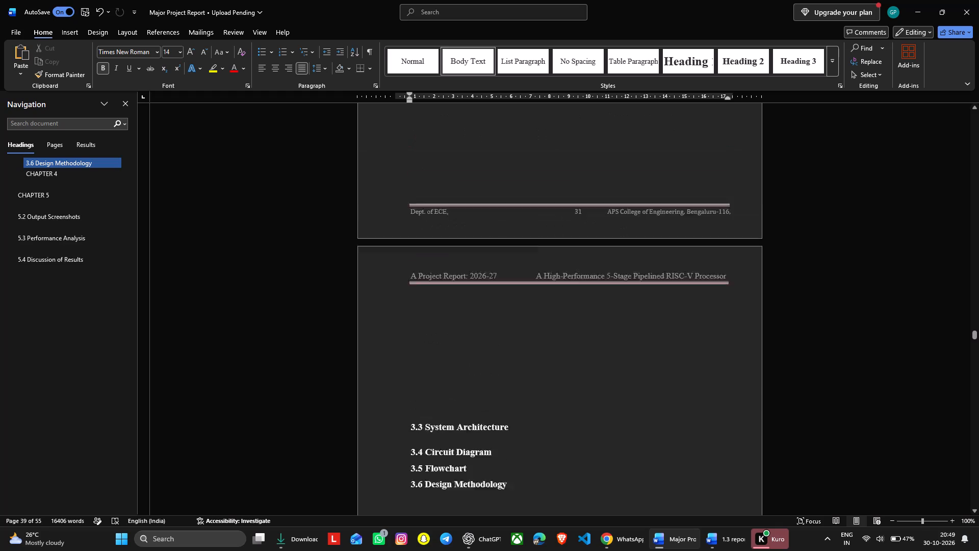
scroll(421, 196, "up", 2)
scroll(421, 196, "down", 1)
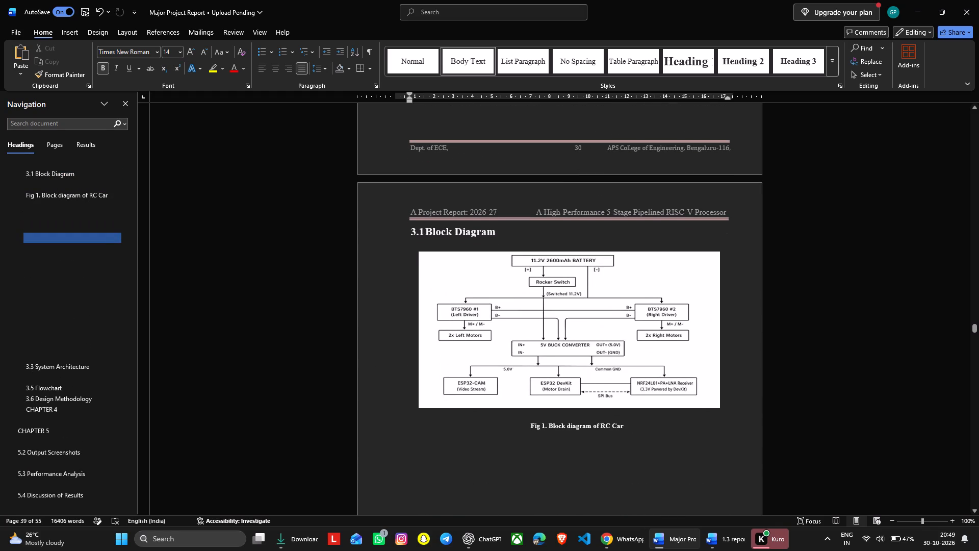
scroll(544, 321, "down", 1)
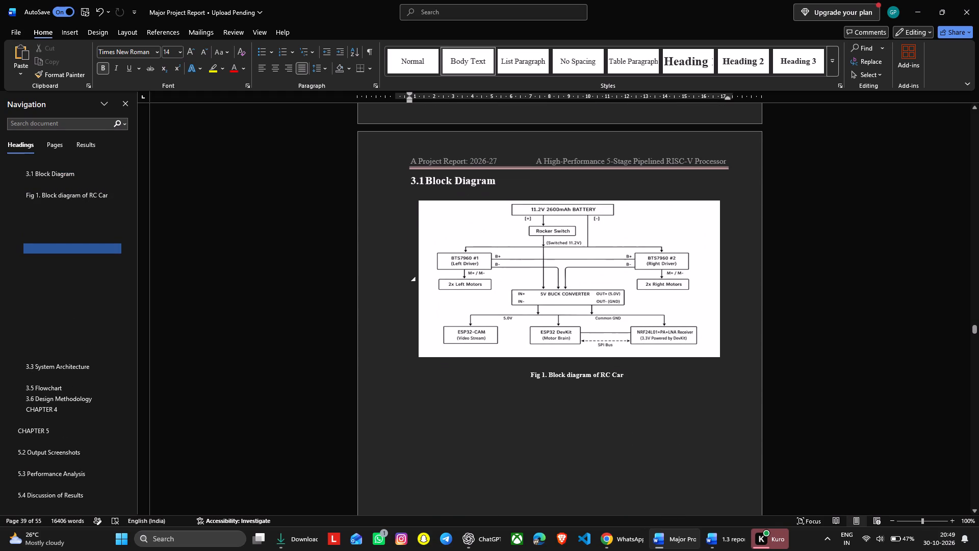
scroll(544, 321, "down", 1)
scroll(560, 394, "down", 1)
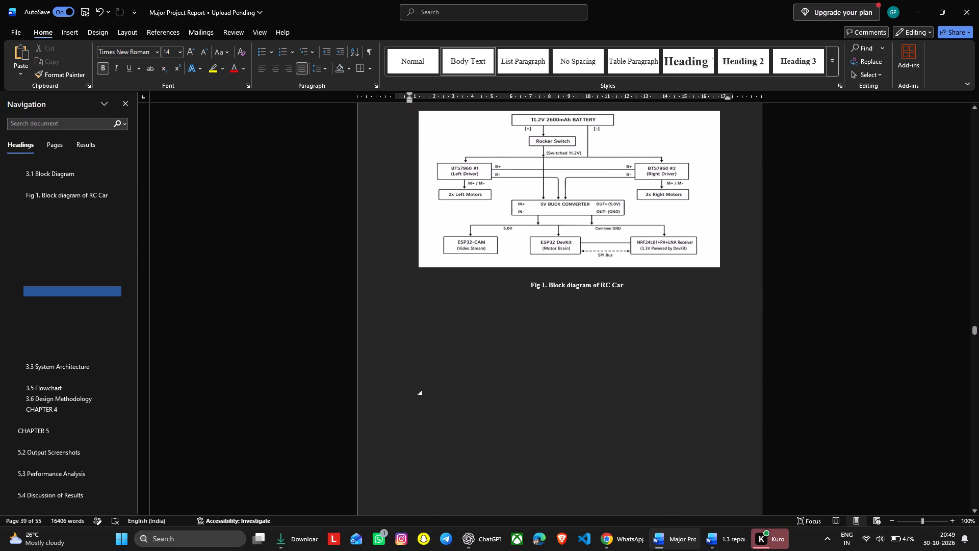
scroll(560, 394, "down", 1)
left_click(585, 196)
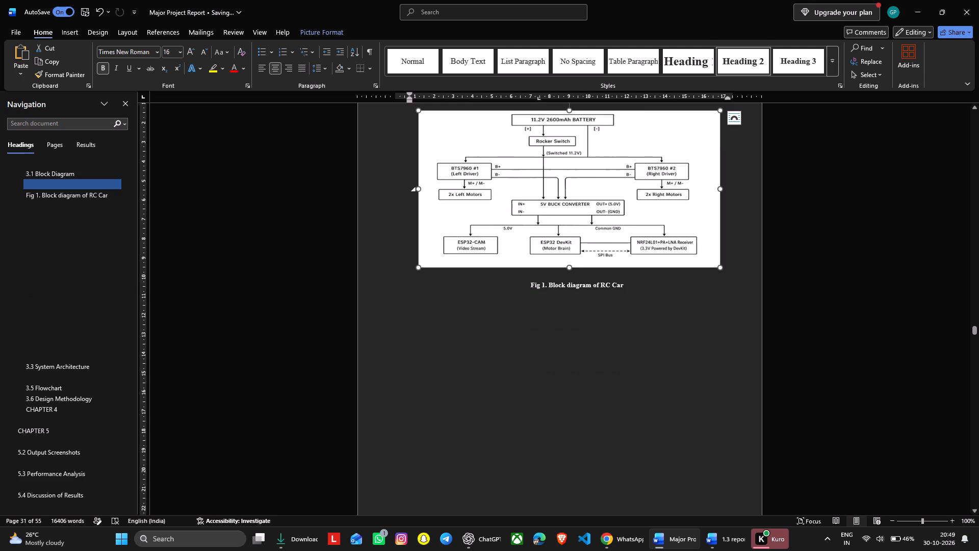
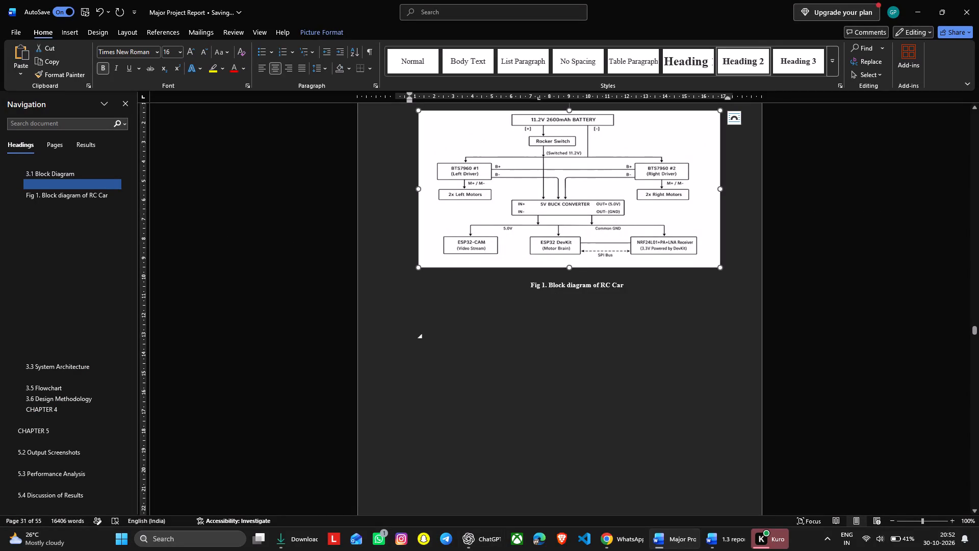
left_click(442, 324)
left_click(434, 314)
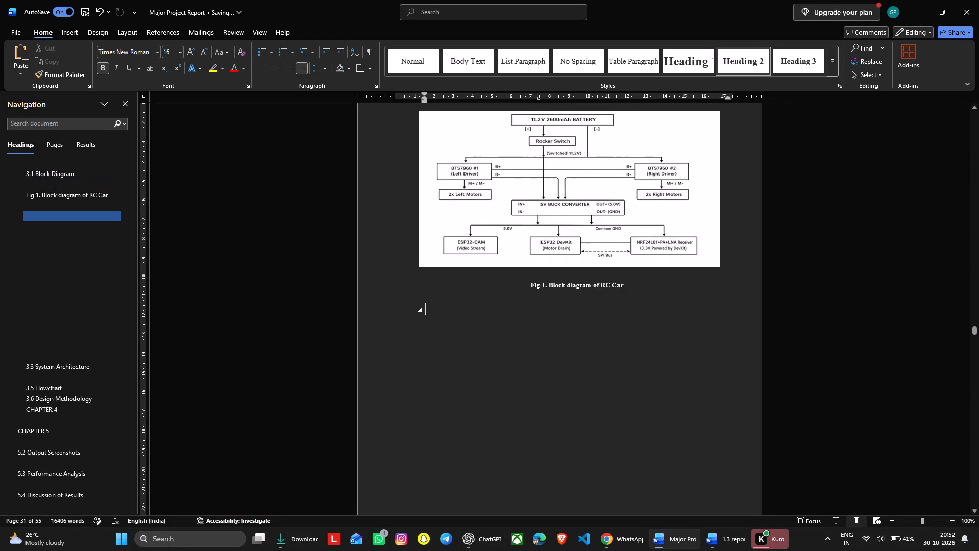
key("ctrl+v")
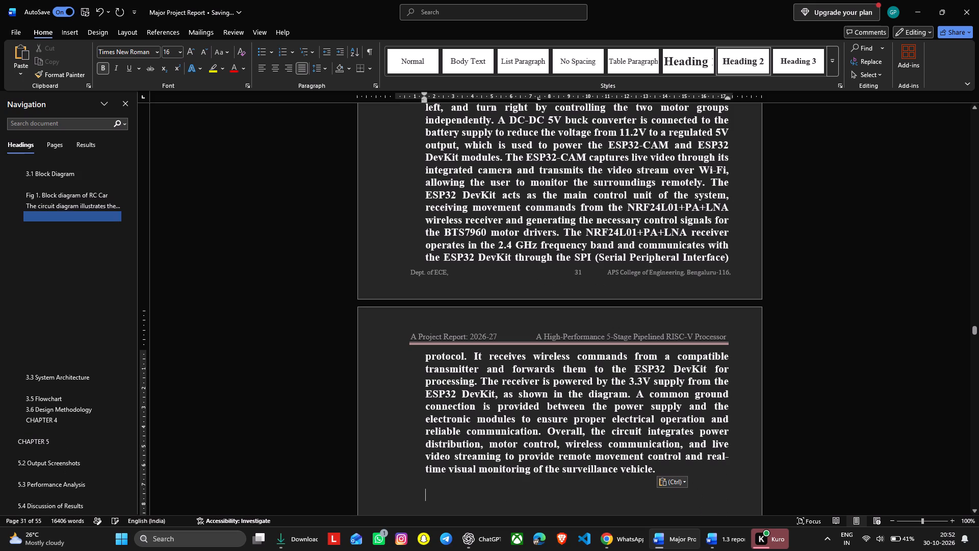
Remove the bold from the entire pasted circuit diagram explanation and reduce its font size to 12.
scroll(434, 314, "up", 1)
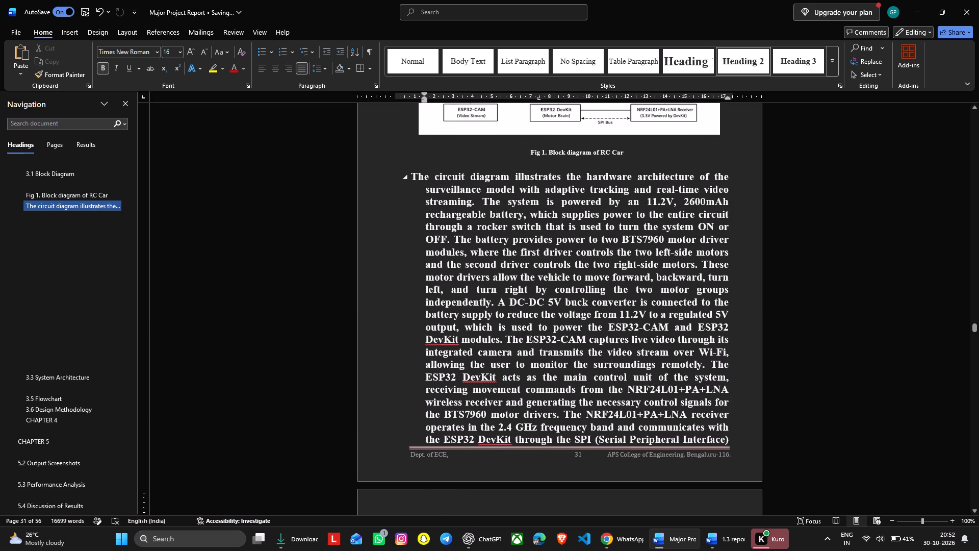
left_click_drag(414, 174, 555, 337)
scroll(457, 220, "up", 1)
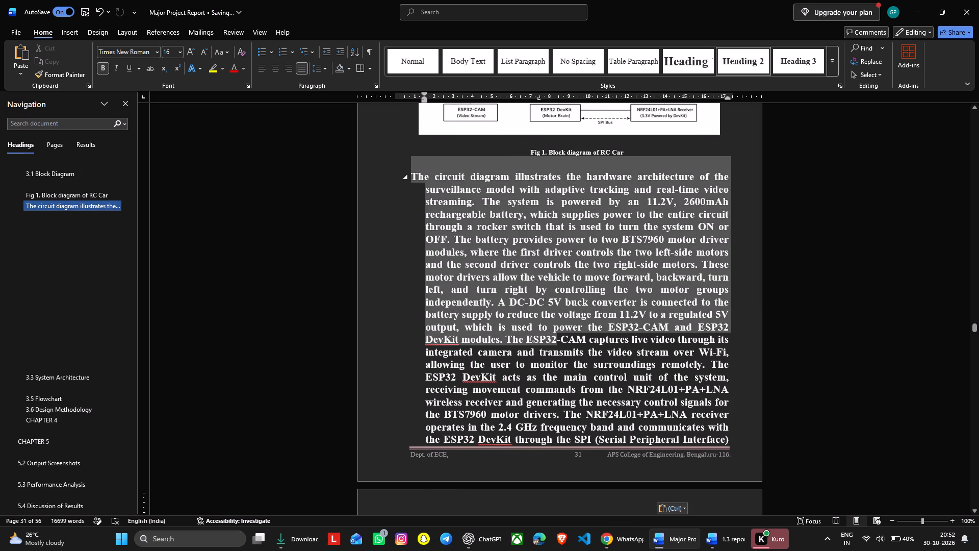
left_click_drag(555, 337, 646, 445)
scroll(590, 422, "up", 1)
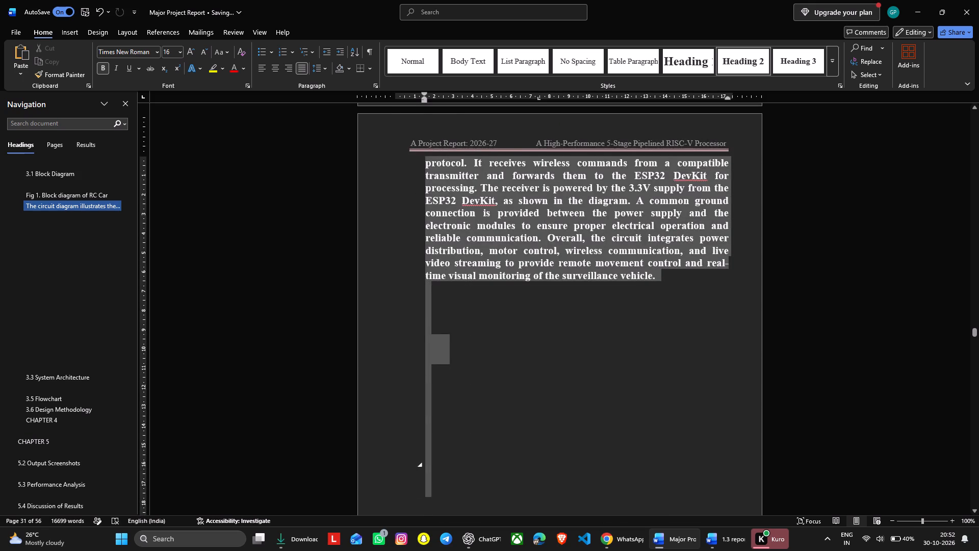
left_click_drag(646, 445, 672, 278)
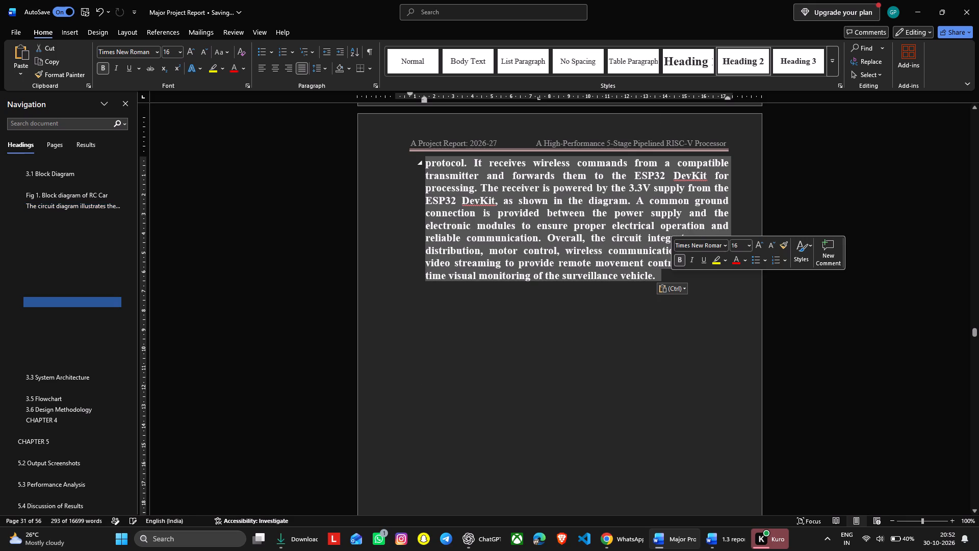
left_click(675, 260)
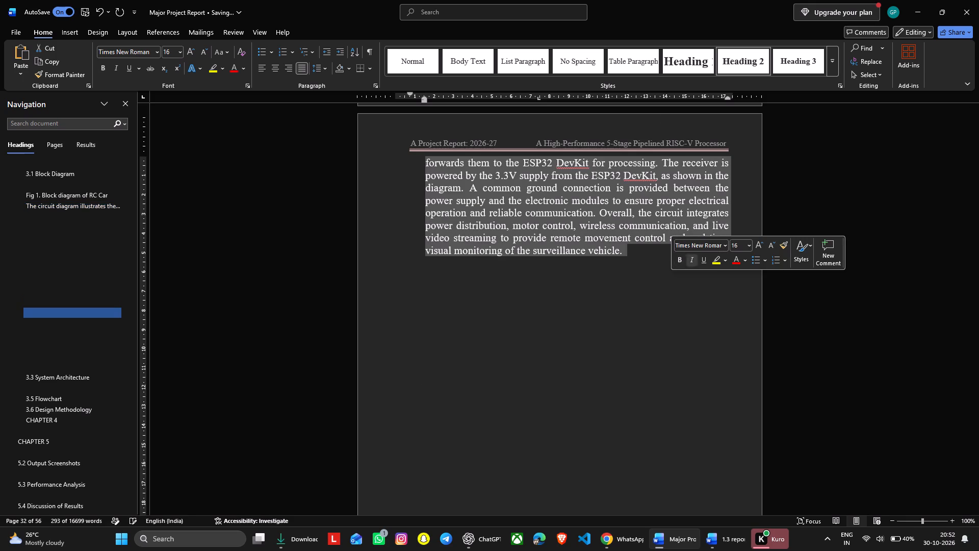
left_click(769, 245)
left_click(769, 245)
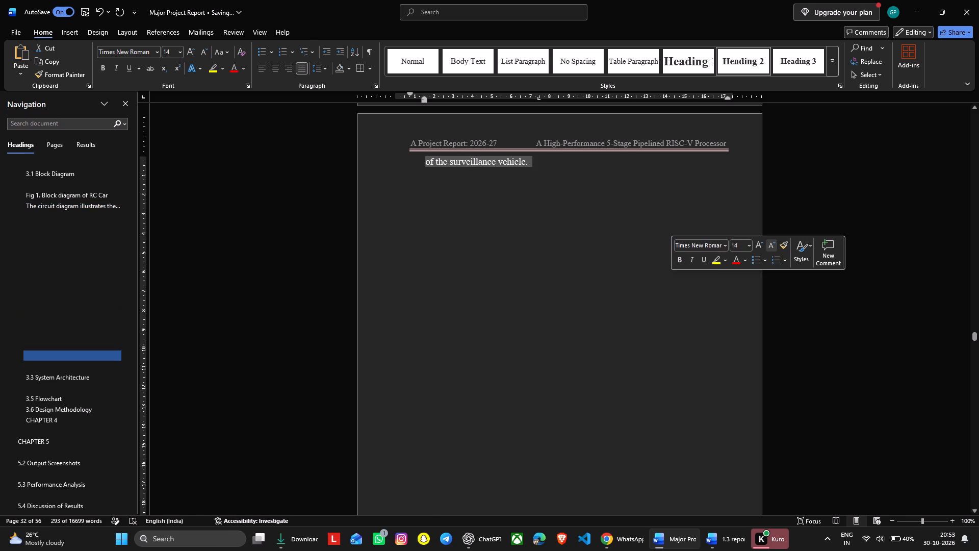
Change the explanation paragraph from justified to left-aligned and set its line spacing to 1.5.
scroll(705, 200, "up", 1)
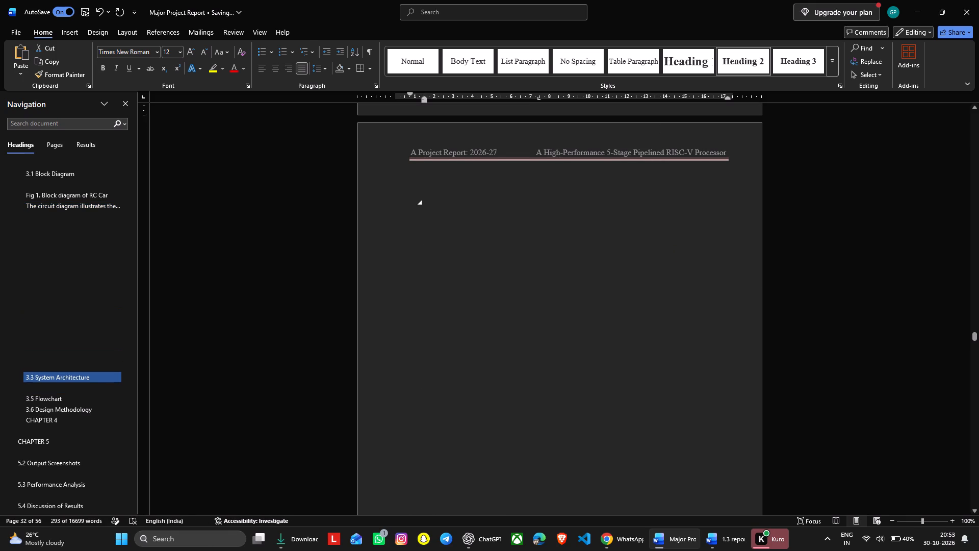
scroll(705, 200, "up", 3)
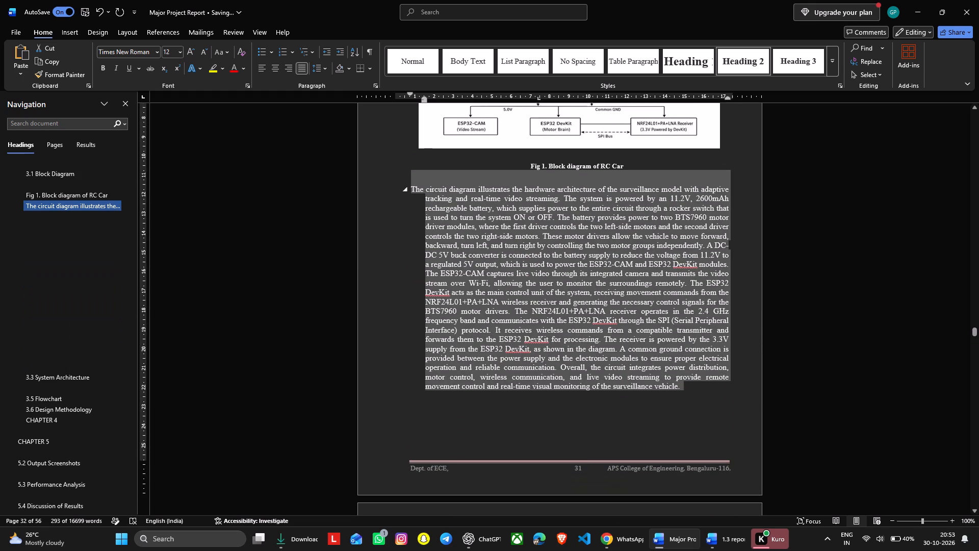
scroll(705, 200, "up", 1)
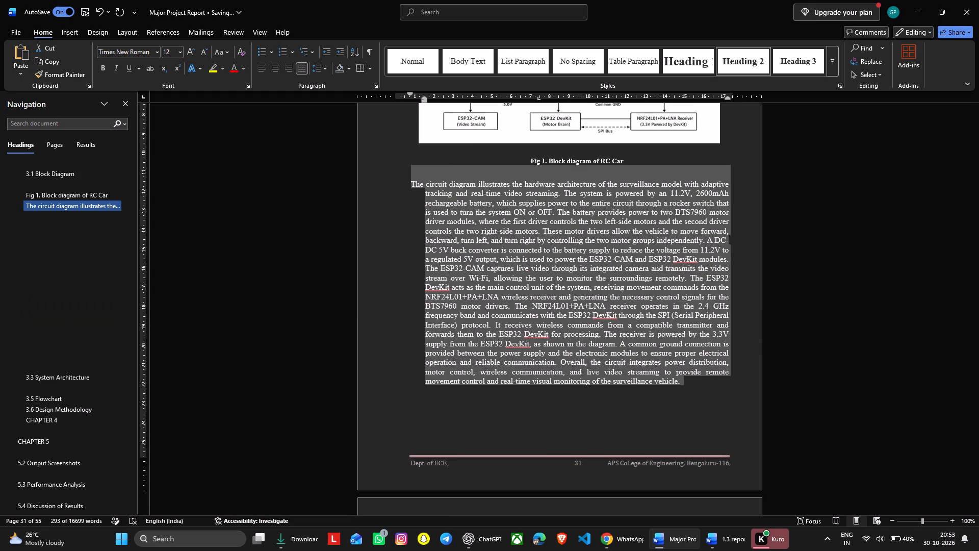
left_click(304, 68)
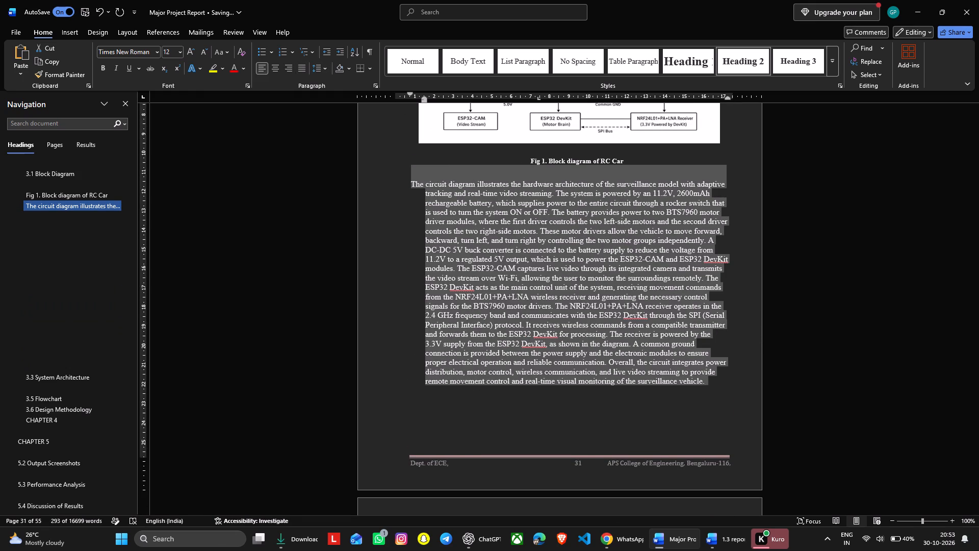
left_click(322, 69)
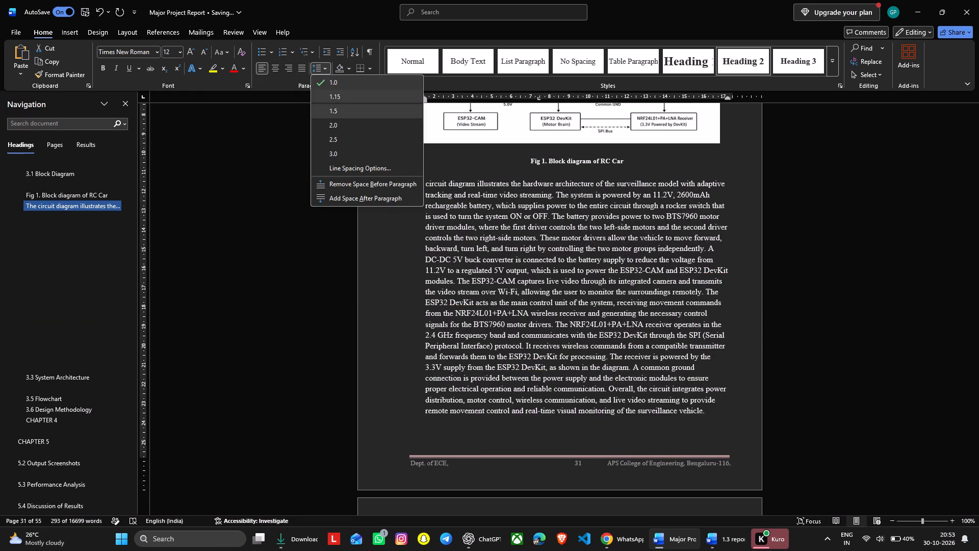
left_click(332, 109)
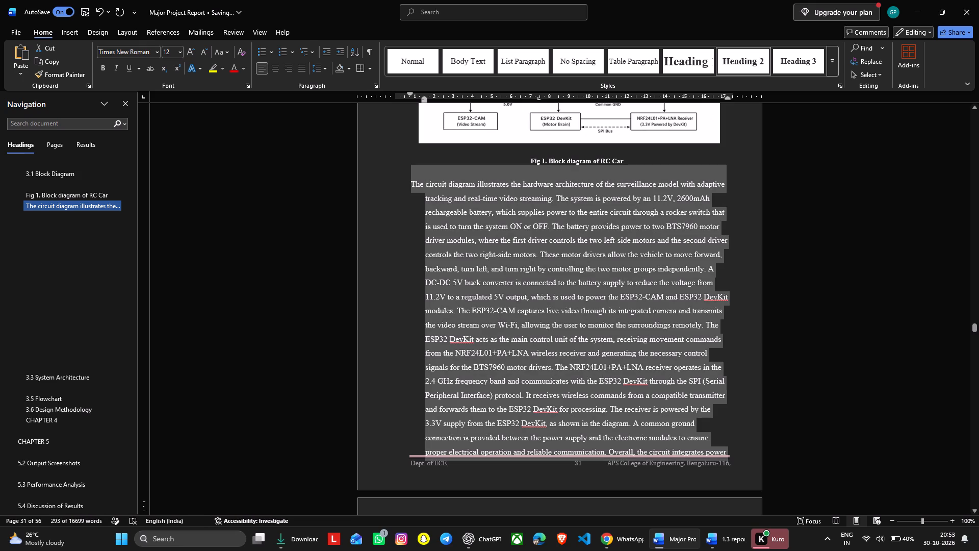
Insert a tab before "The circuit diagram illustrates" at the start of the explanation paragraph.
left_click(406, 185)
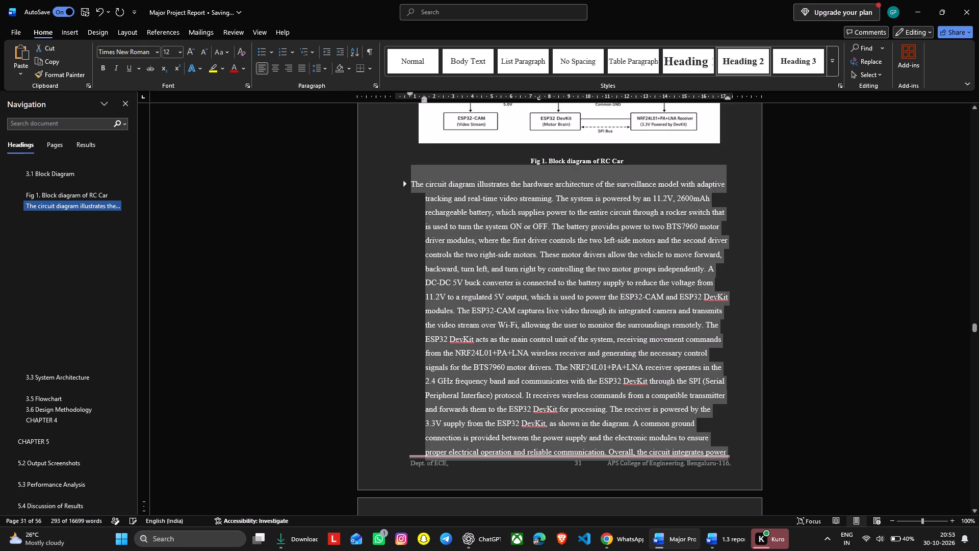
double_click(409, 185)
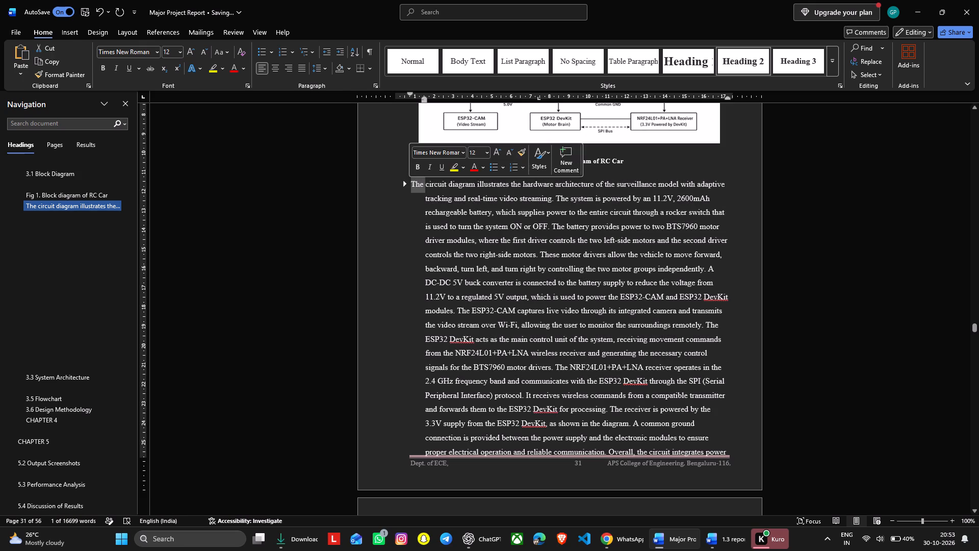
left_click(409, 184)
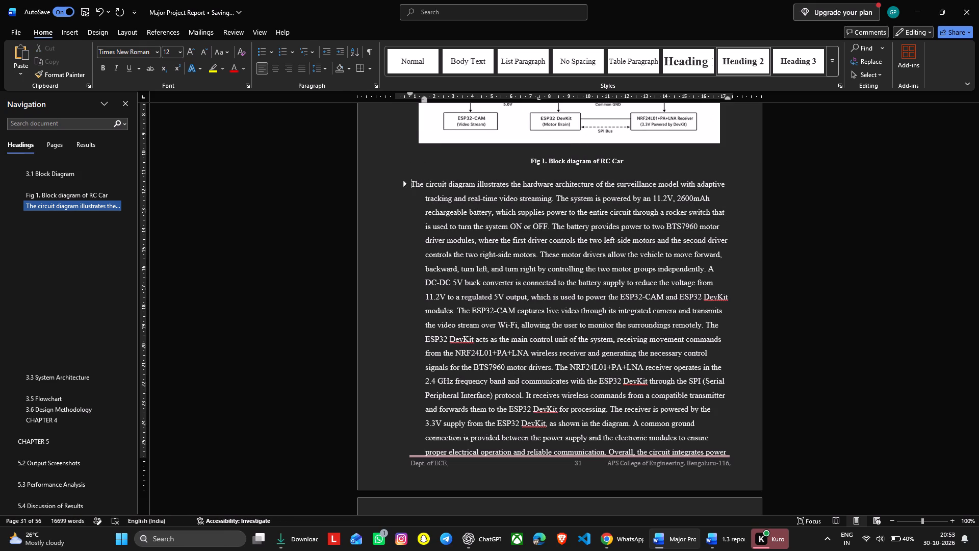
key("Tab")
scroll(525, 0, "up", 1)
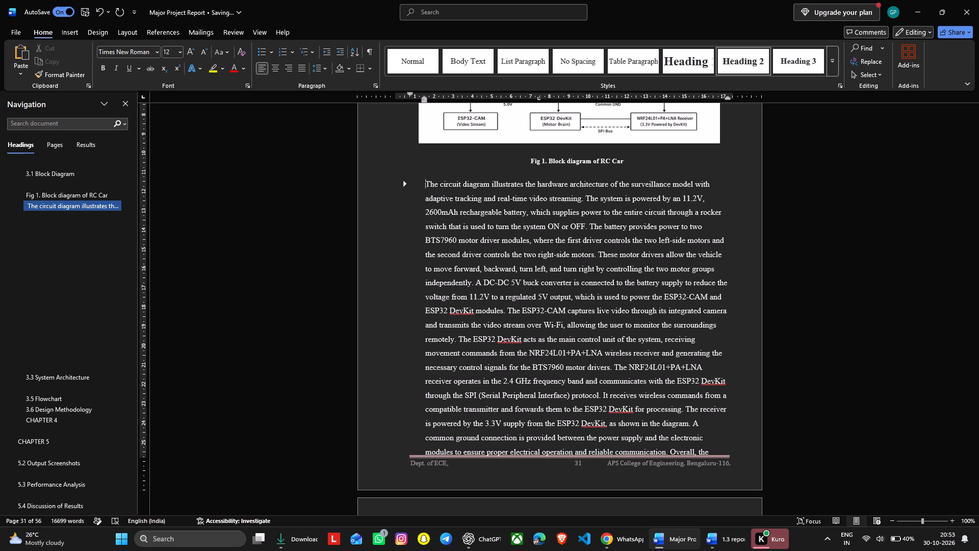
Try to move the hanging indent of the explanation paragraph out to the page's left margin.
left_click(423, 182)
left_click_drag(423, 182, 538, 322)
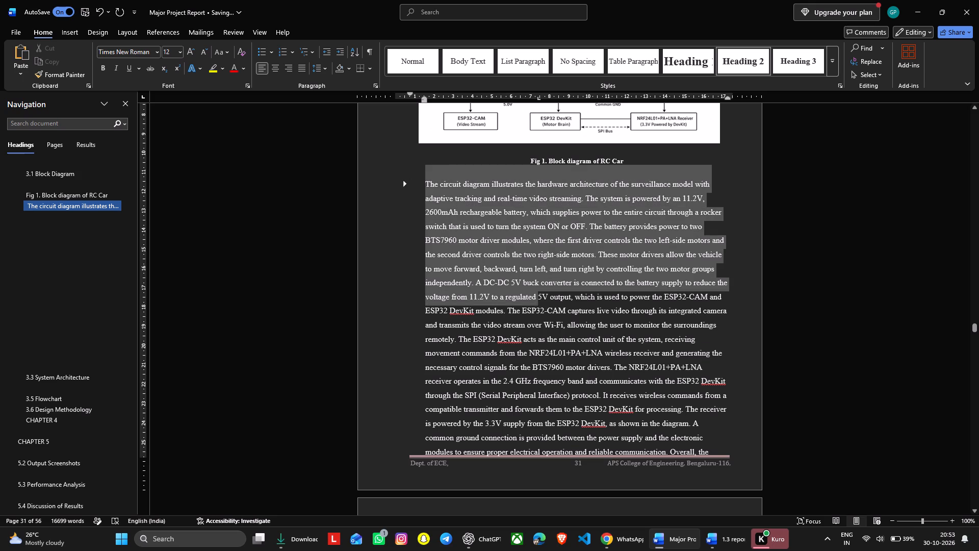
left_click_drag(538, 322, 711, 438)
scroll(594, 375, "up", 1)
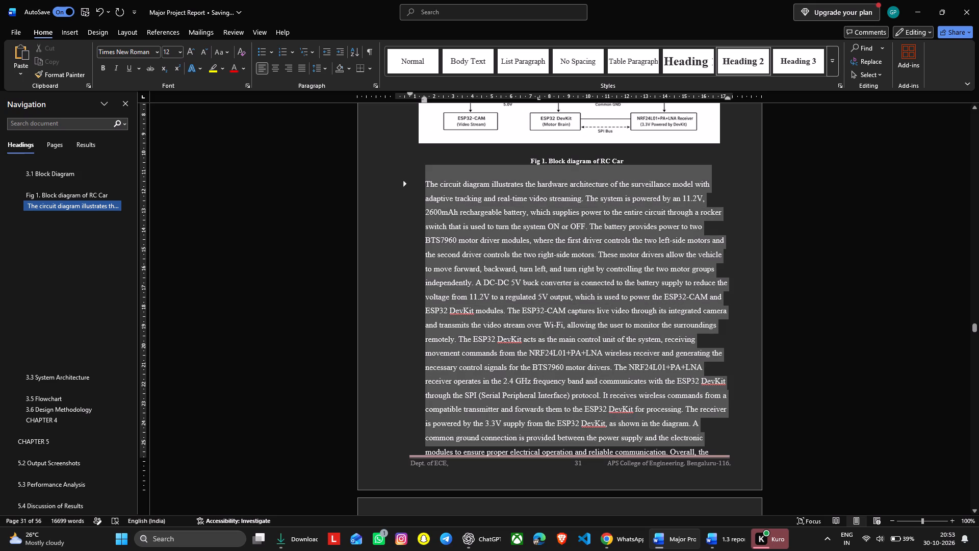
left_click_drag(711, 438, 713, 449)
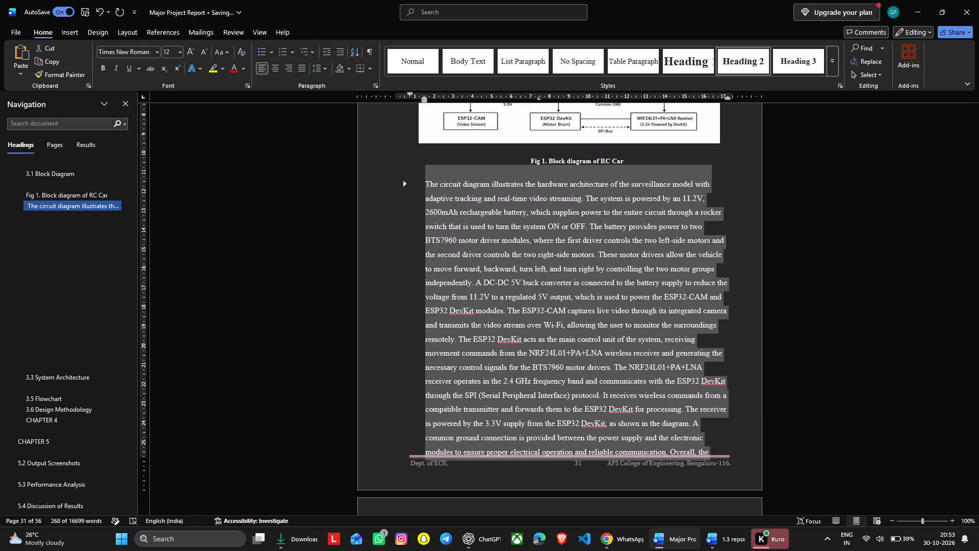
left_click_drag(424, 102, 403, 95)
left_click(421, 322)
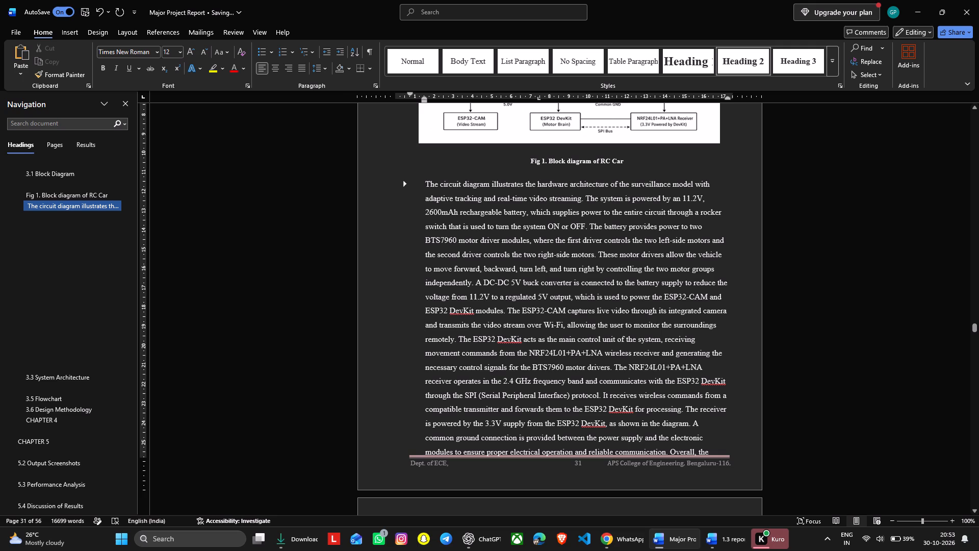
Move the hanging indent of the whole explanation paragraph, including its lines on the following page, out to the page's left margin.
scroll(422, 170, "down", 1)
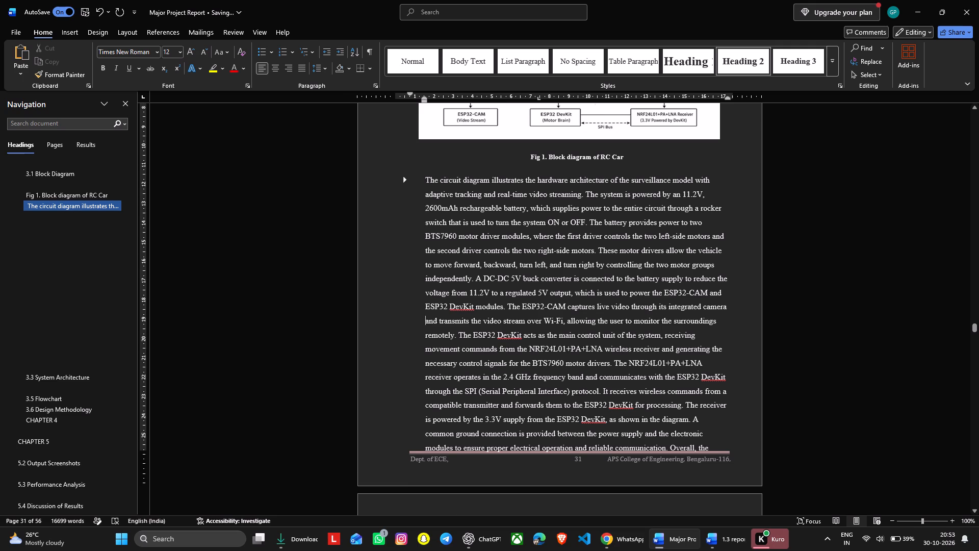
scroll(422, 170, "down", 1)
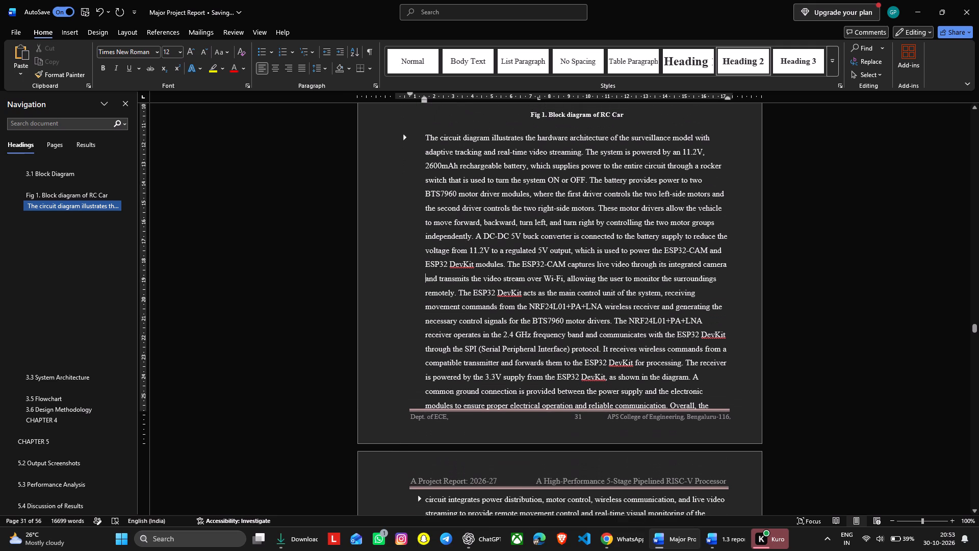
left_click_drag(423, 129, 612, 409)
scroll(583, 381, "up", 1)
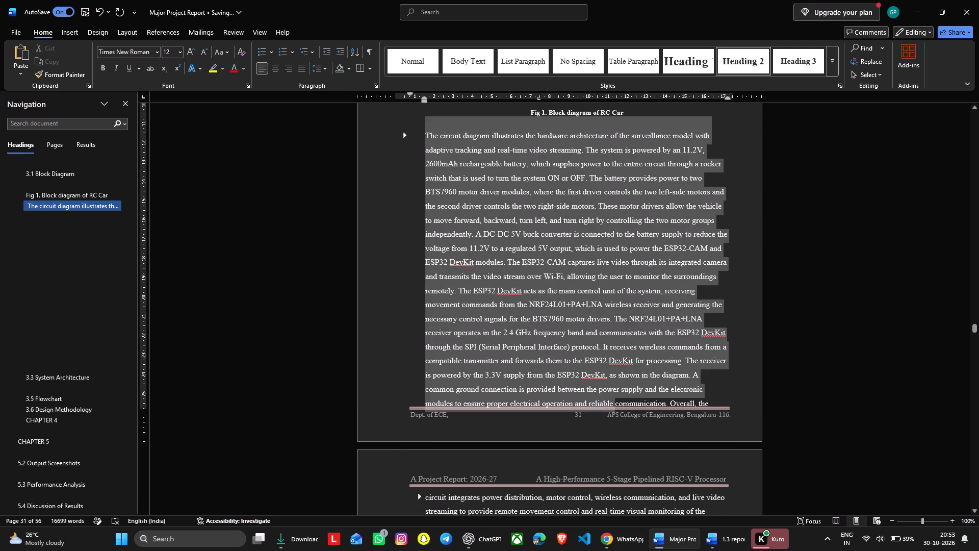
left_click_drag(612, 409, 629, 466)
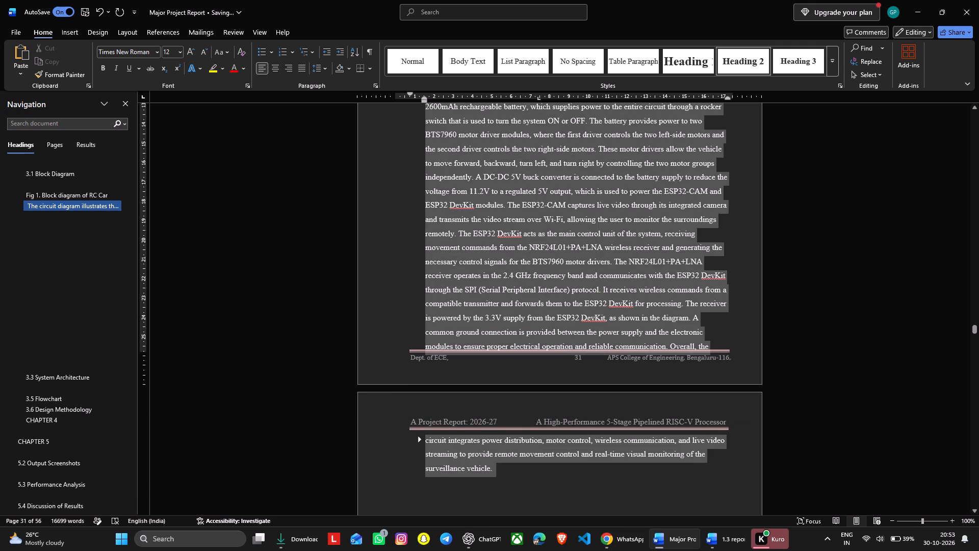
left_click_drag(629, 466, 631, 469)
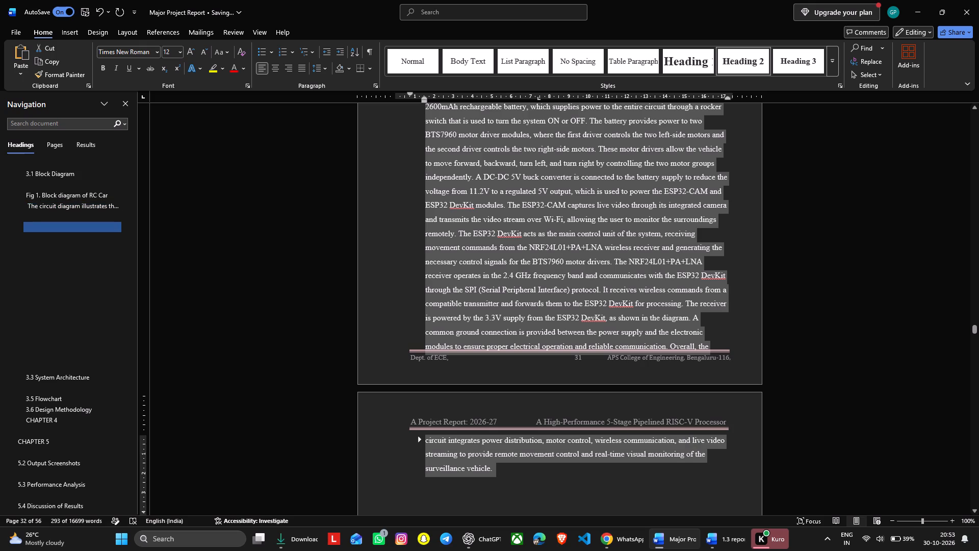
left_click_drag(422, 99, 418, 99)
left_click_drag(418, 99, 409, 96)
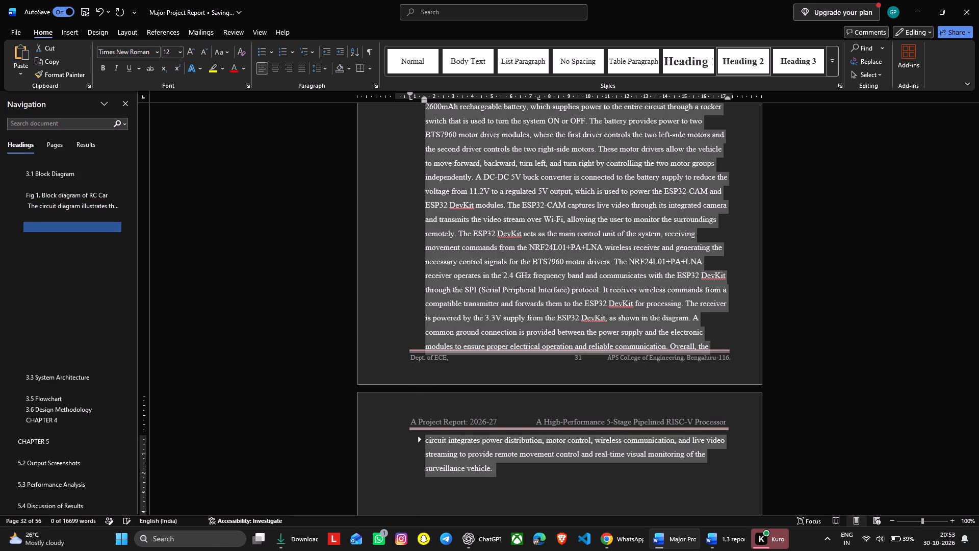
left_click_drag(425, 97, 416, 96)
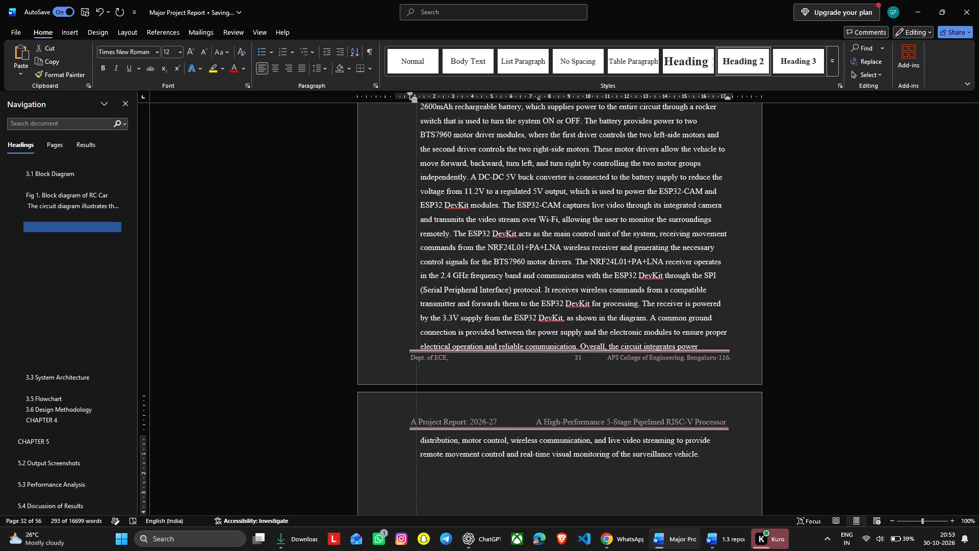
left_click_drag(416, 96, 409, 93)
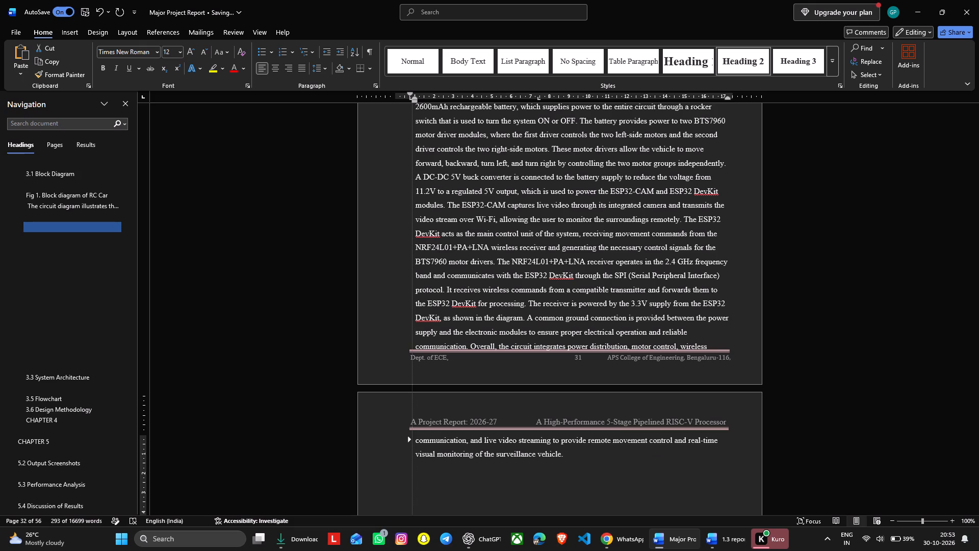
left_click_drag(409, 93, 410, 93)
left_click(385, 232)
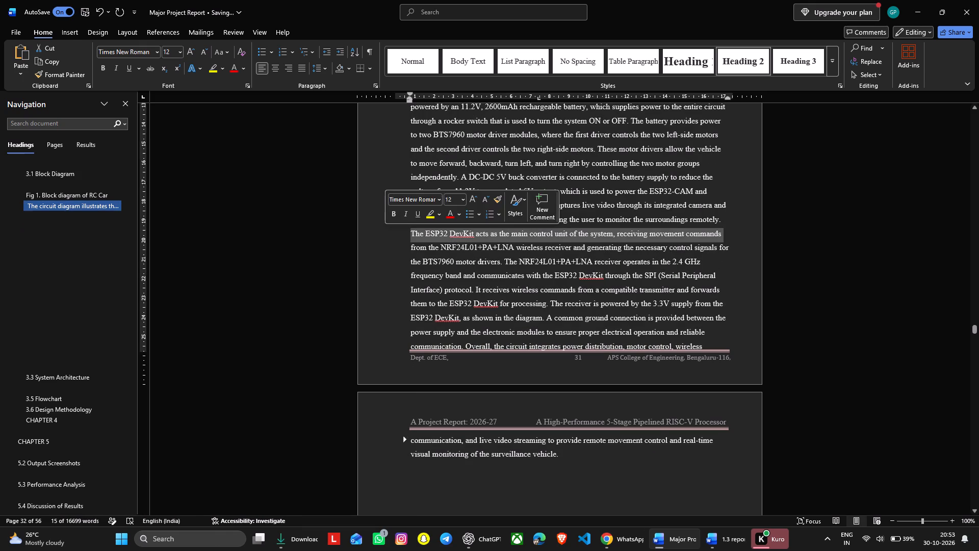
Justify the whole explanation paragraph below the Fig 1 caption, including its lines on the following page, with 1.5 line spacing.
left_click(386, 338)
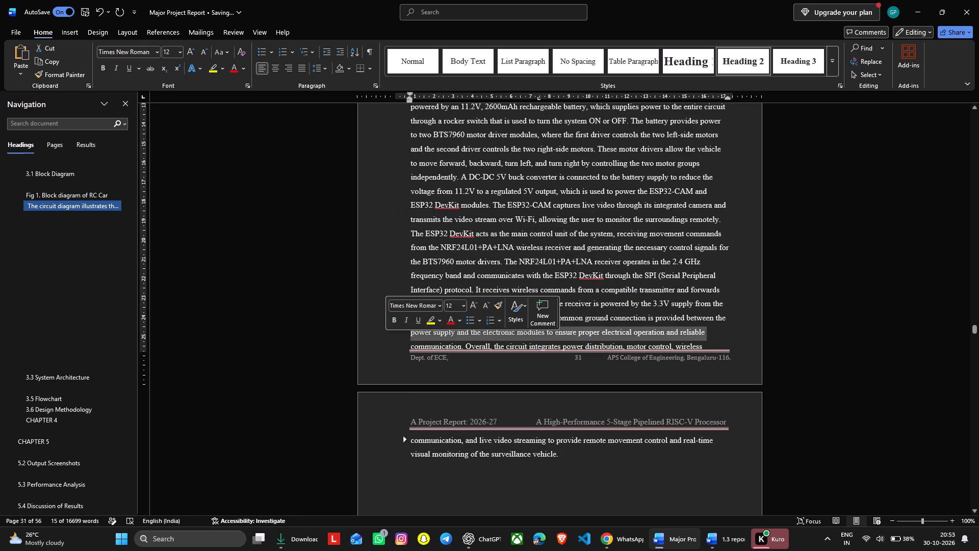
left_click_drag(560, 453, 521, 411)
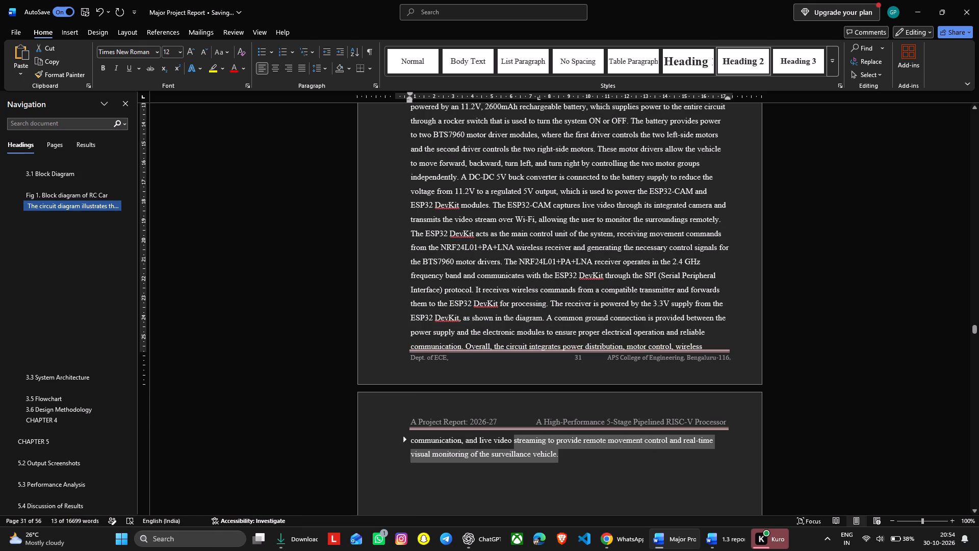
left_click_drag(521, 411, 416, 96)
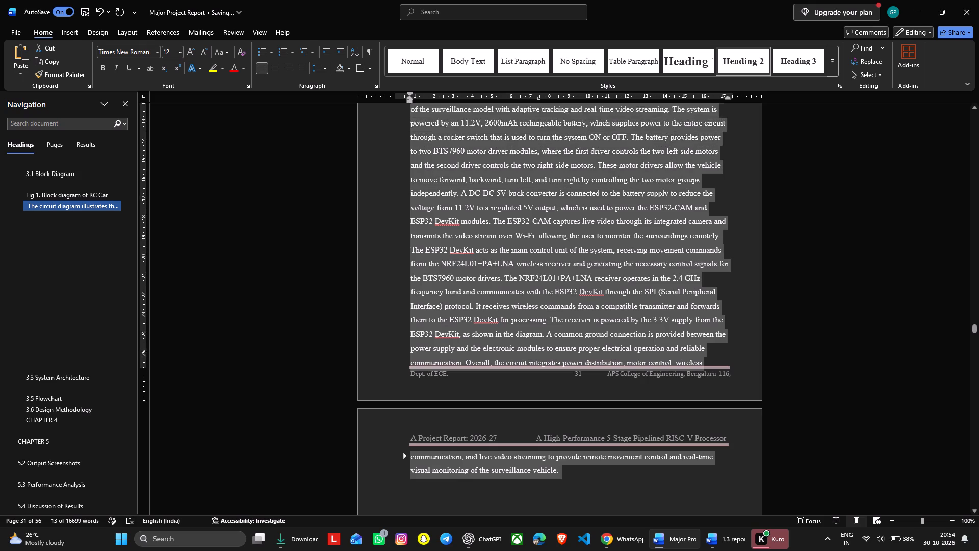
left_click_drag(416, 96, 395, 192)
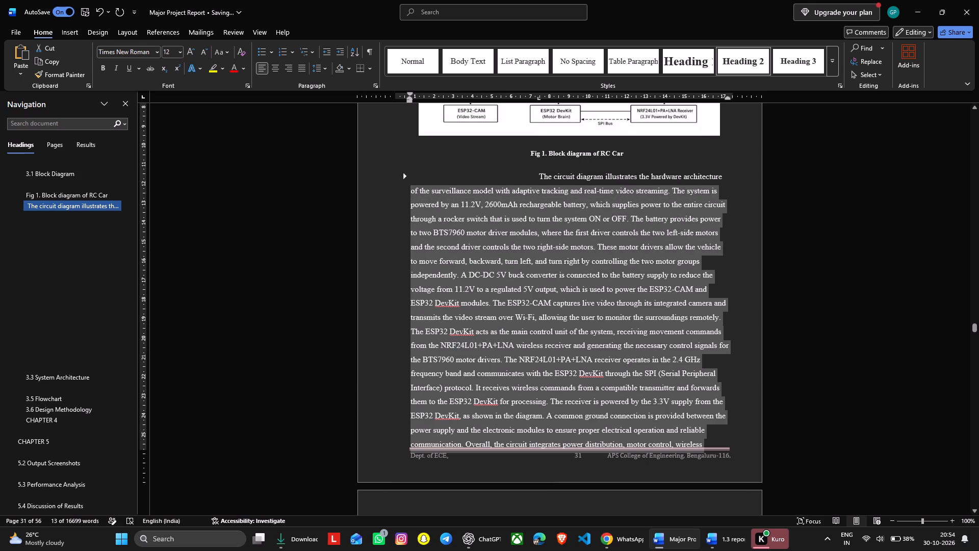
left_click_drag(395, 192, 396, 185)
left_click_drag(396, 185, 396, 184)
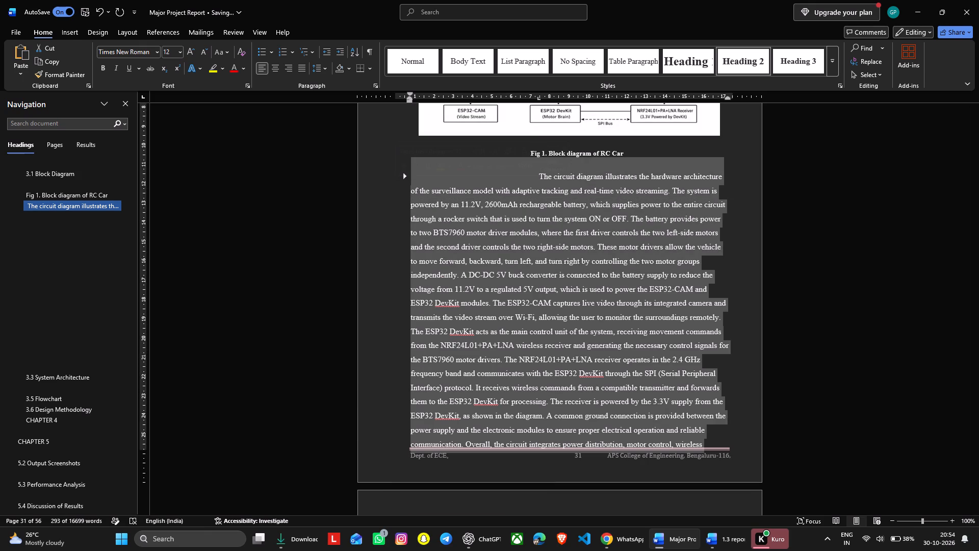
left_click(301, 68)
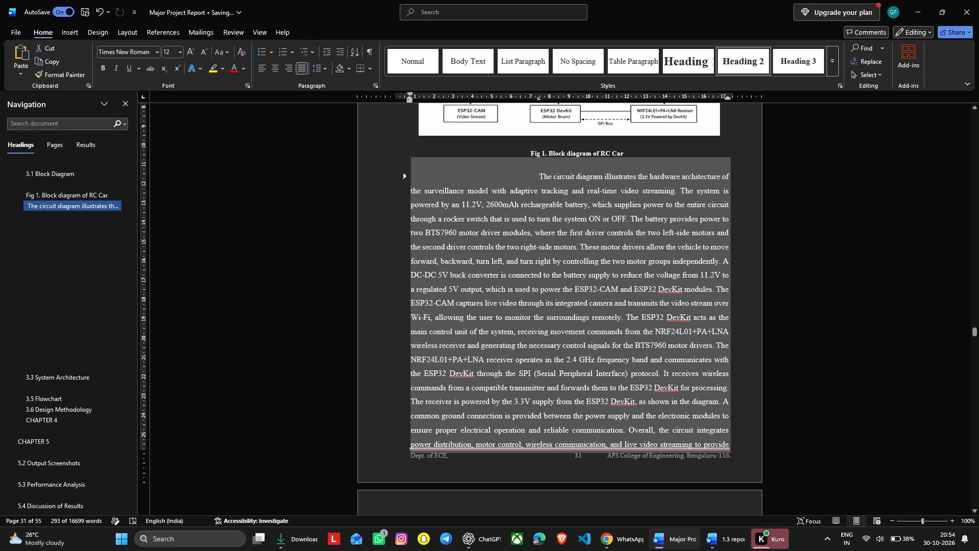
left_click(325, 69)
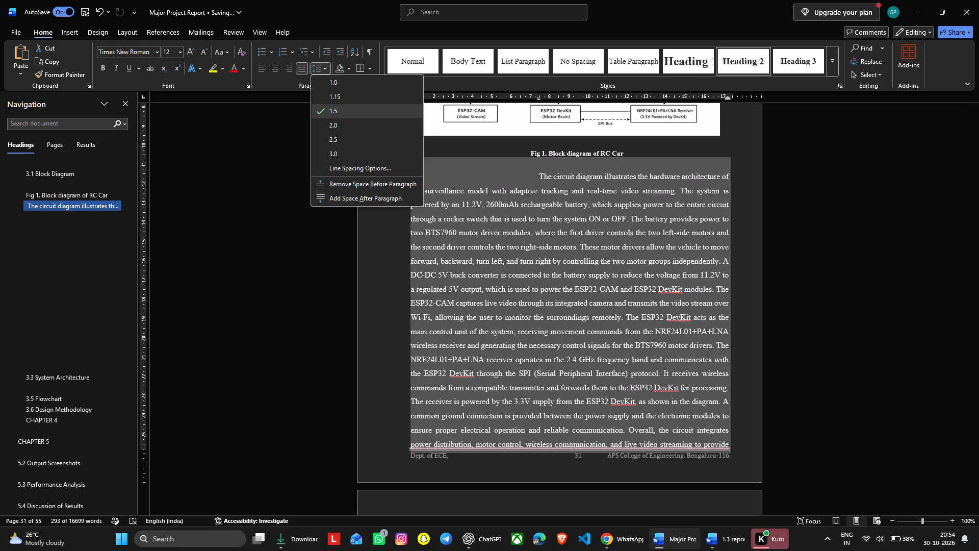
left_click(331, 115)
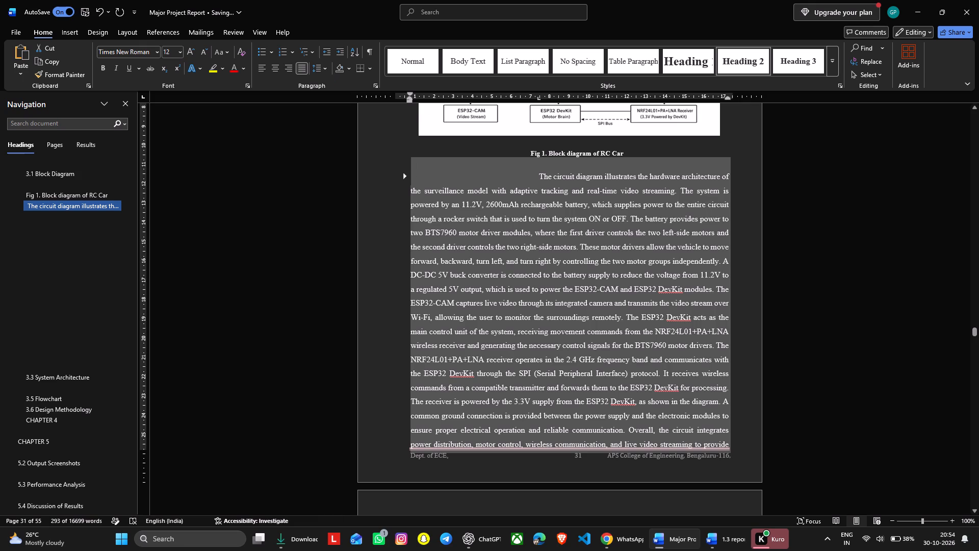
Remove the tab gap before "The circuit diagram illustrates" at the start of the explanation paragraph.
left_click(539, 172)
key("BackSpace")
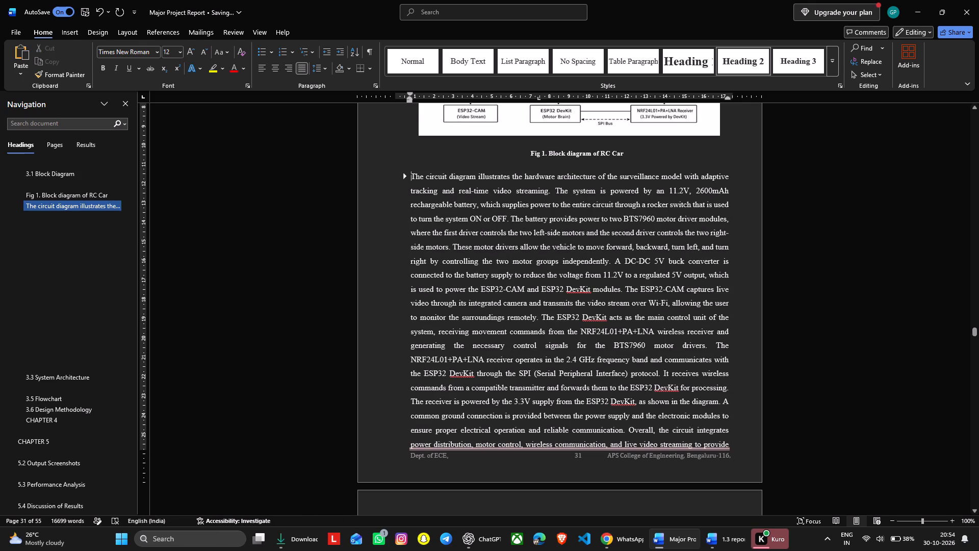
Delete the explanation paragraph's closing sentence, from "Overall, the circuit integrates" through "the surveillance vehicle", which runs onto the following page.
scroll(547, 248, "down", 2)
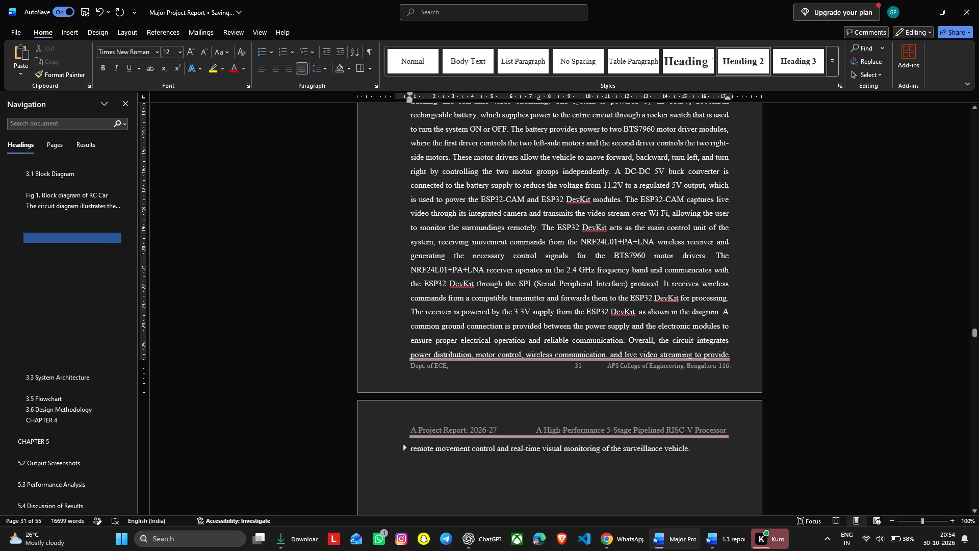
scroll(547, 248, "down", 1)
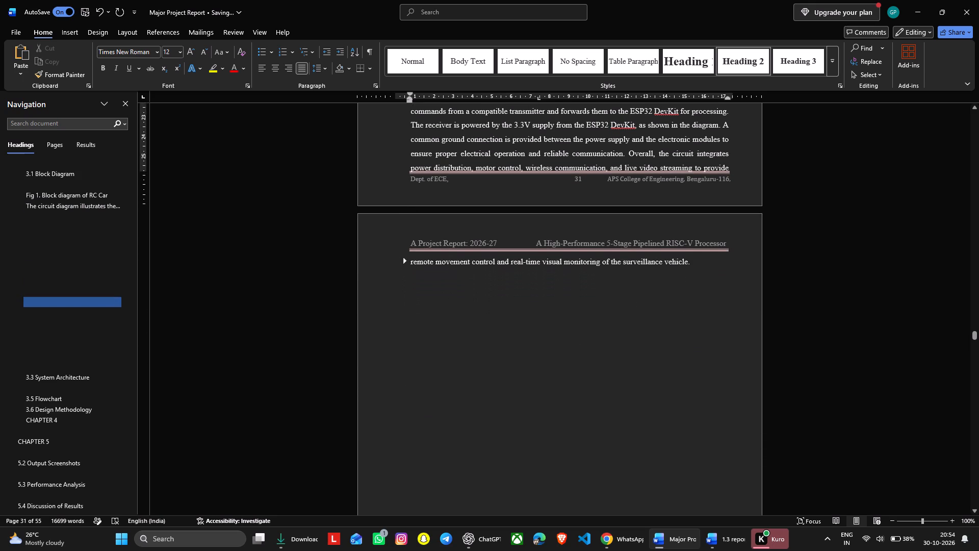
scroll(547, 248, "down", 1)
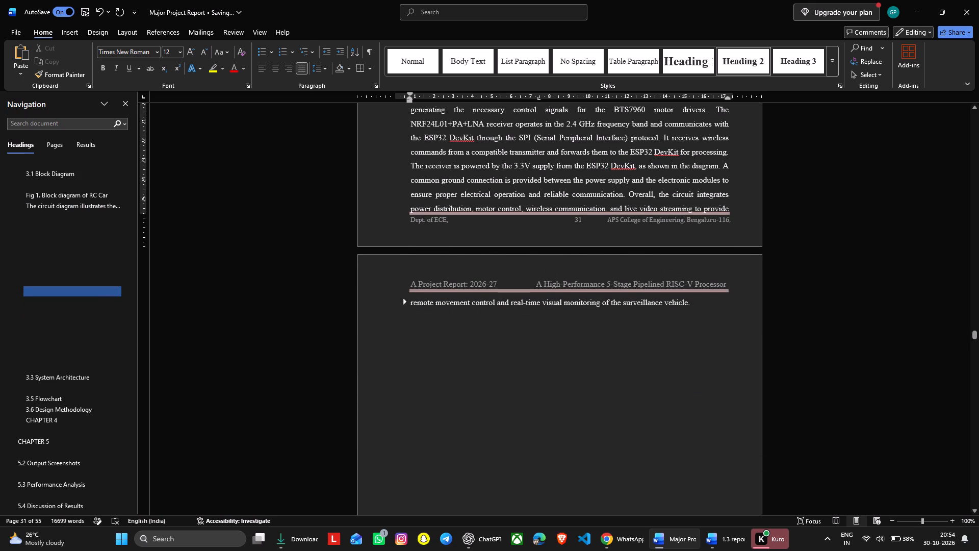
scroll(547, 248, "down", 2)
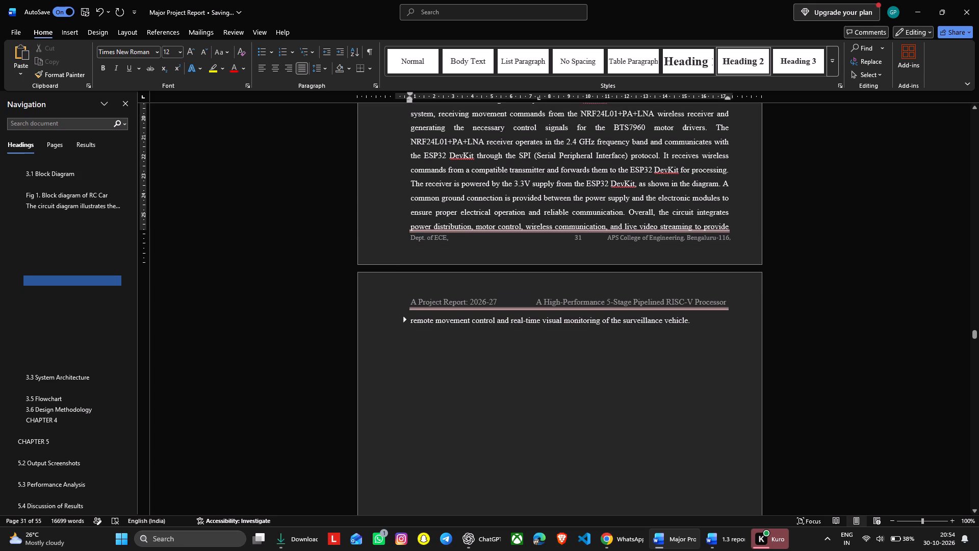
scroll(547, 248, "down", 3)
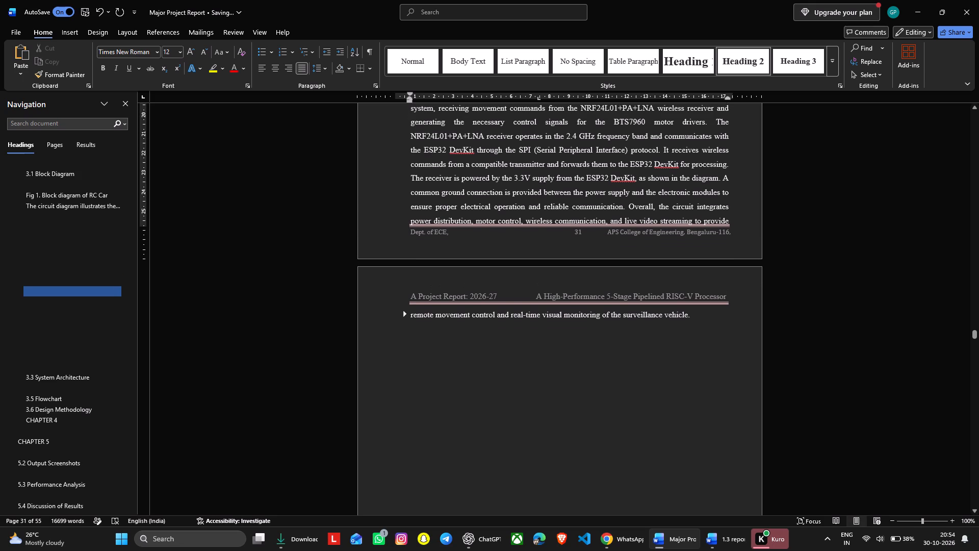
scroll(547, 248, "down", 2)
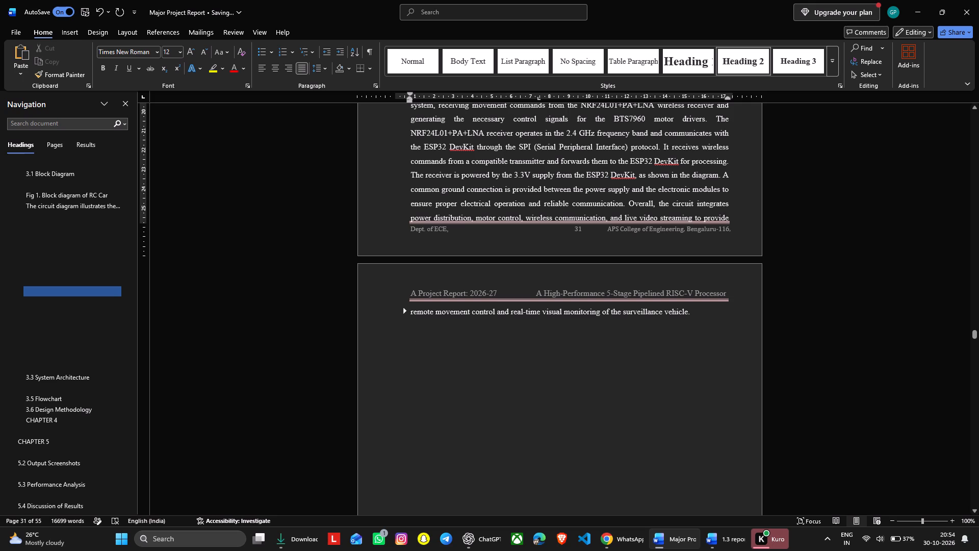
left_click_drag(632, 203, 678, 298)
key("BackSpace")
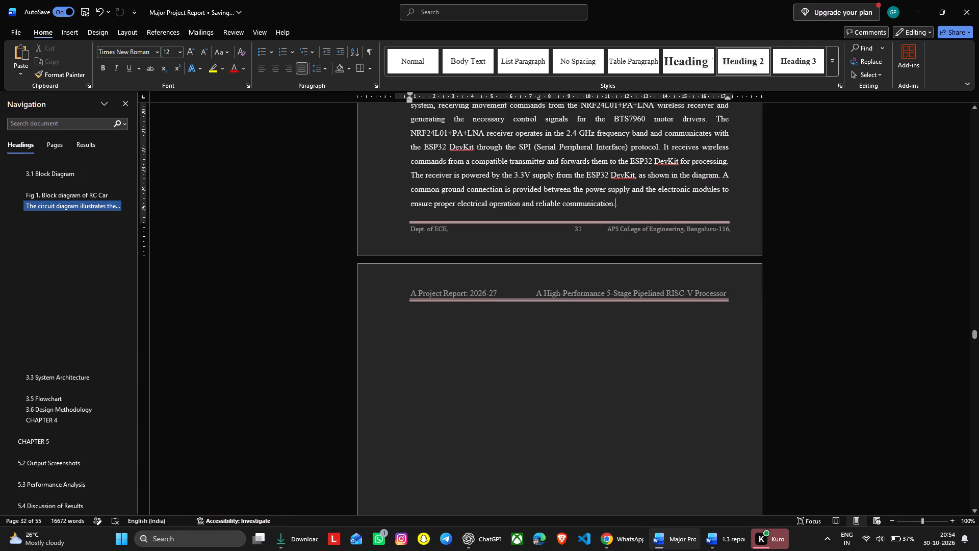
key("BackSpace")
left_click(682, 208)
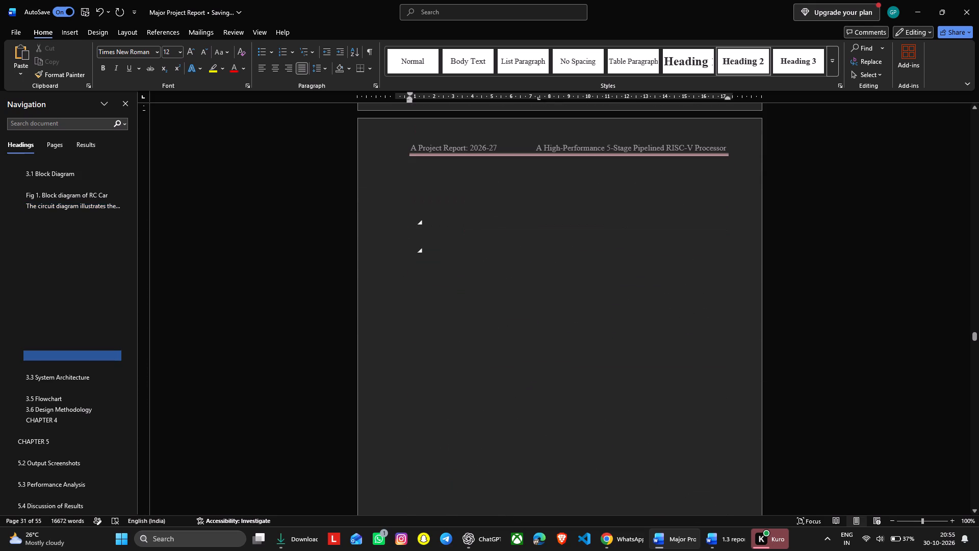
Review the layout of the block diagram, its Fig 1 caption and the explanation paragraph on page 31.
scroll(608, 267, "up", 2)
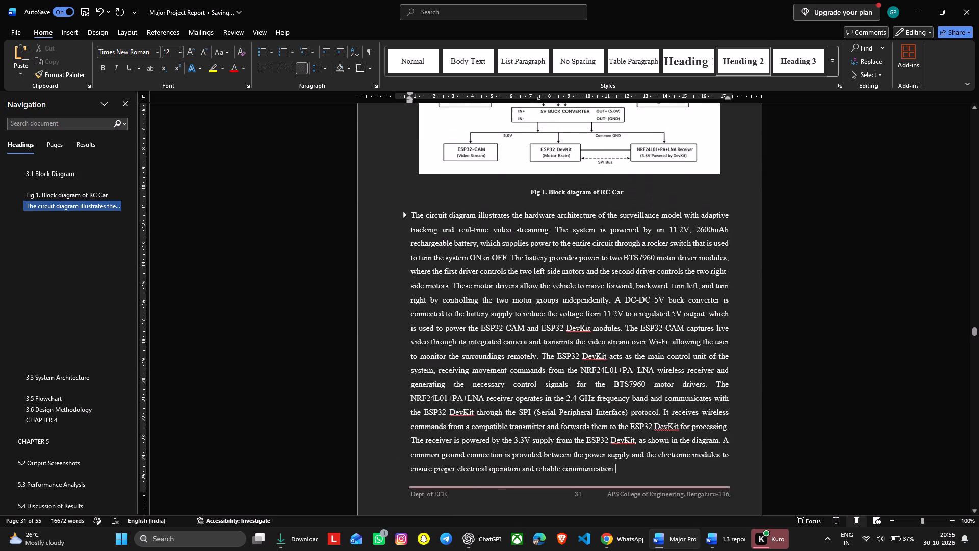
scroll(608, 267, "up", 1)
scroll(608, 267, "down", 1)
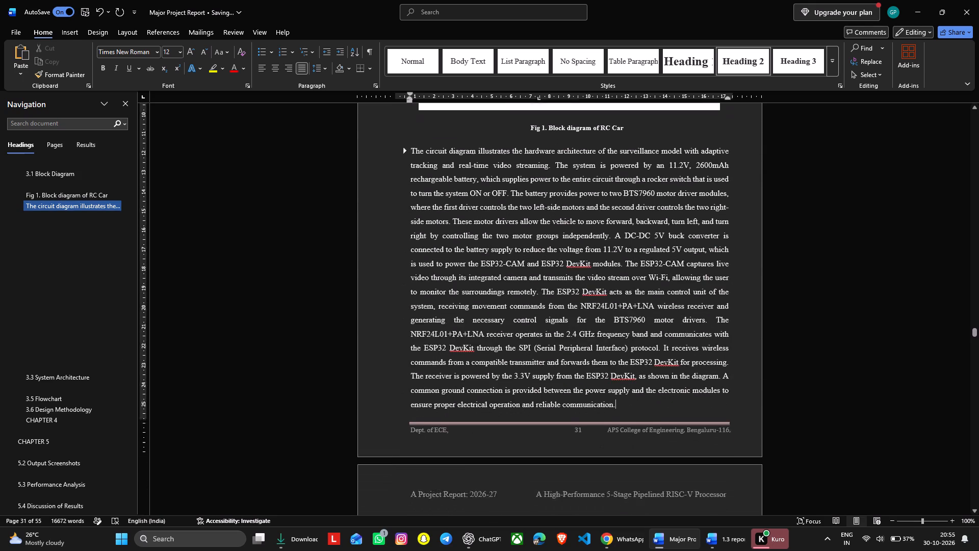
scroll(608, 267, "down", 1)
scroll(608, 267, "up", 2)
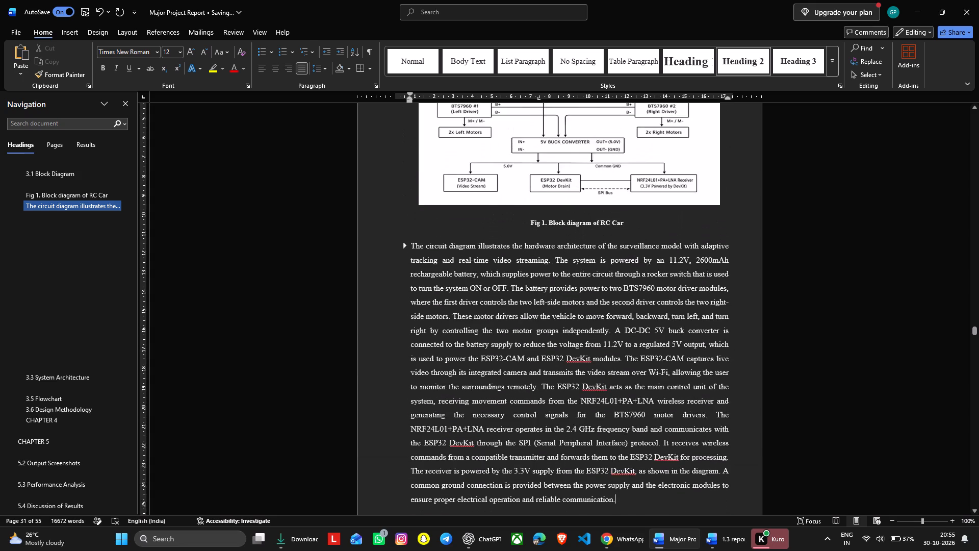
scroll(608, 267, "down", 1)
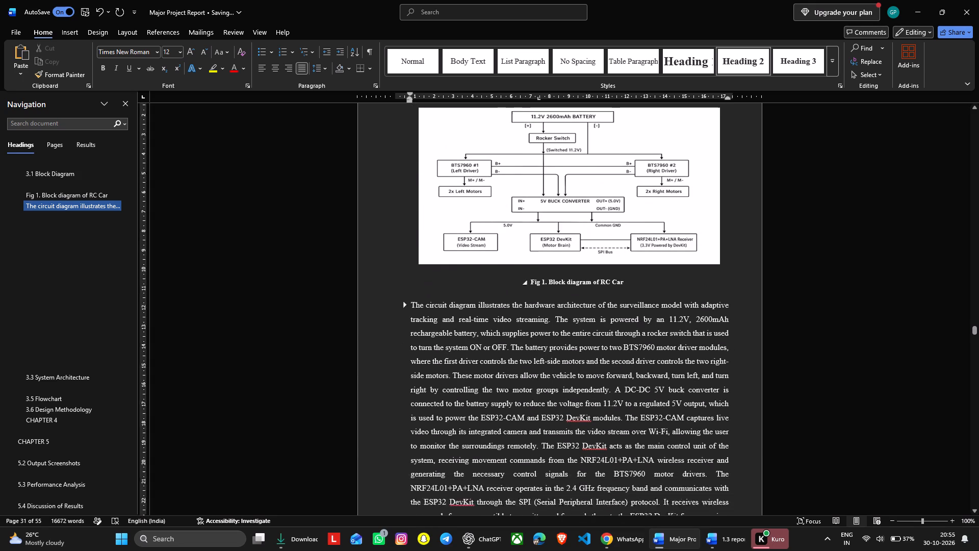
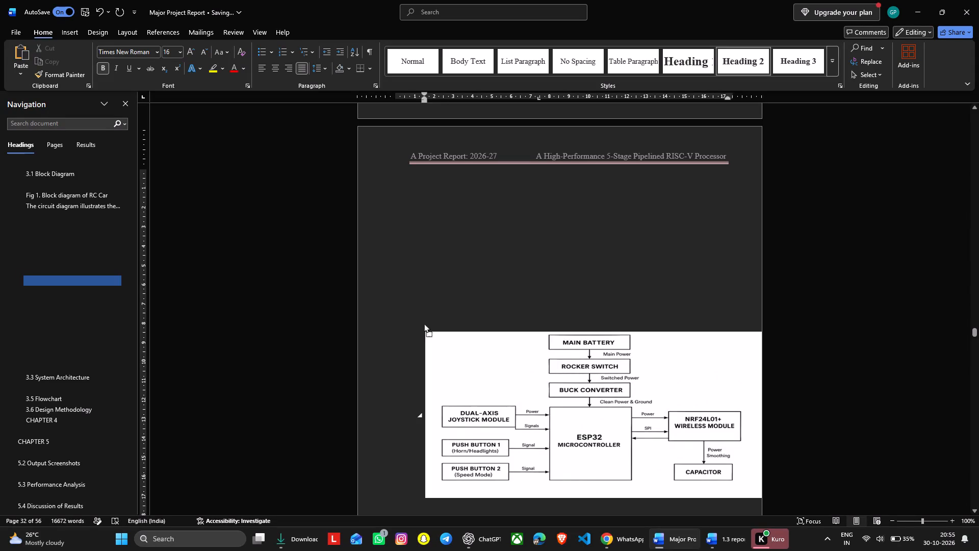
Move the ESP32 block diagram on page 32 up and resize it to fit within the page's side margins.
left_click_drag(424, 323, 407, 256)
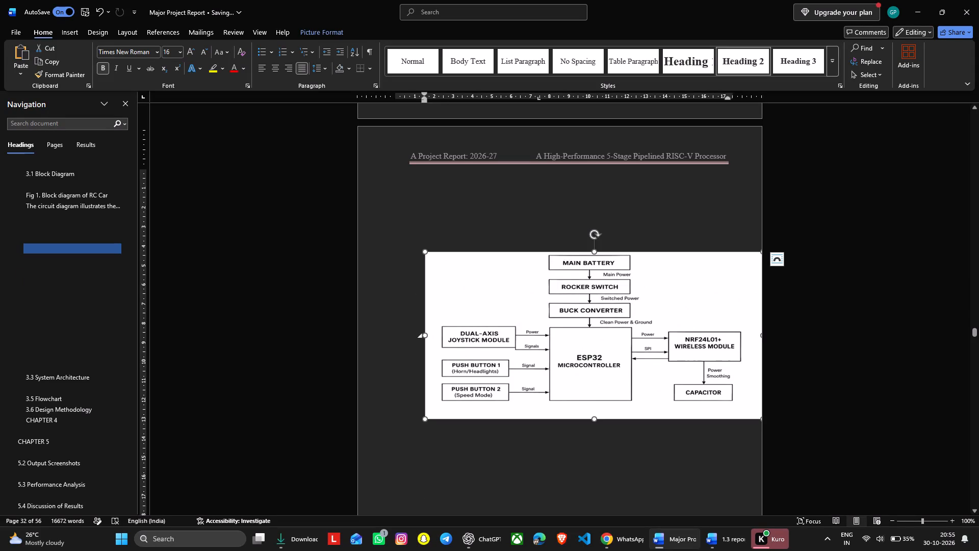
left_click_drag(427, 335, 458, 334)
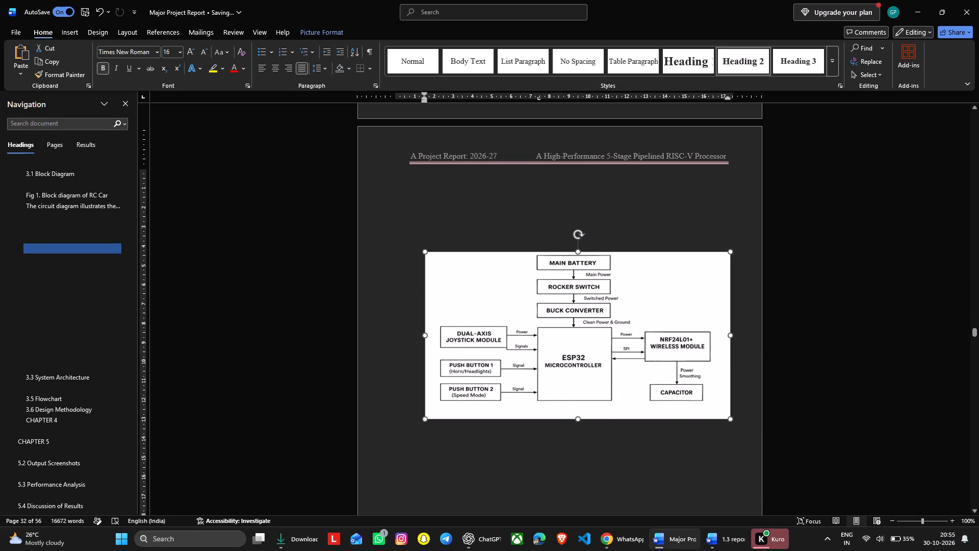
left_click_drag(458, 334, 468, 335)
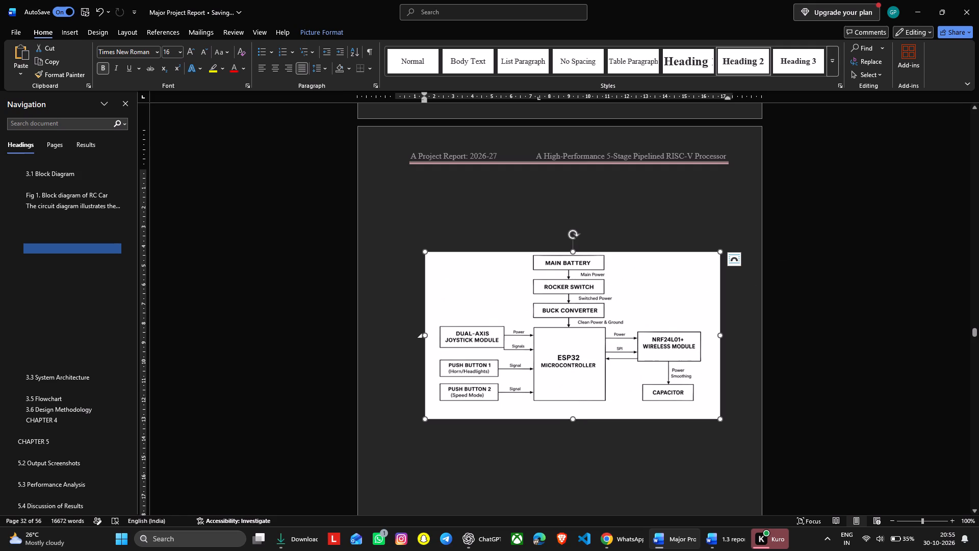
left_click_drag(425, 250, 424, 220)
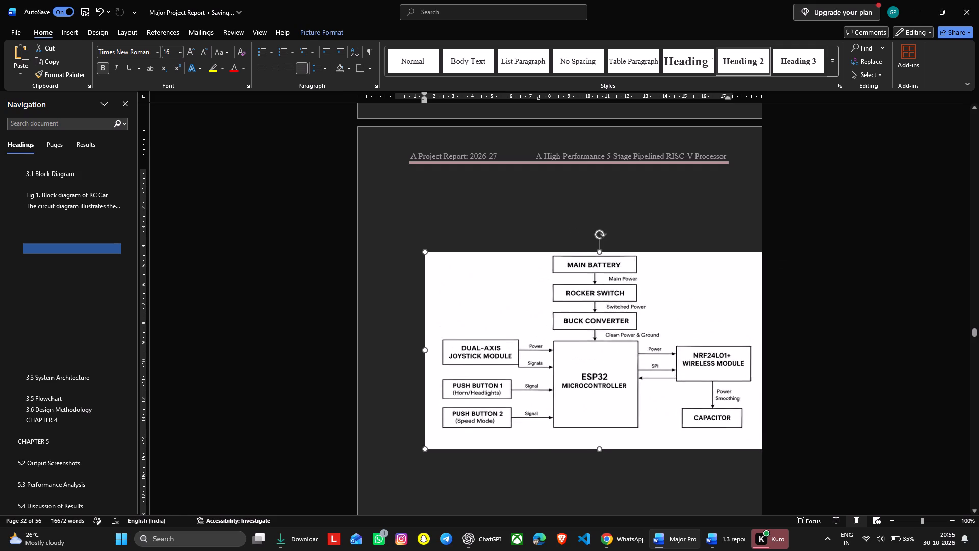
left_click_drag(424, 220, 443, 251)
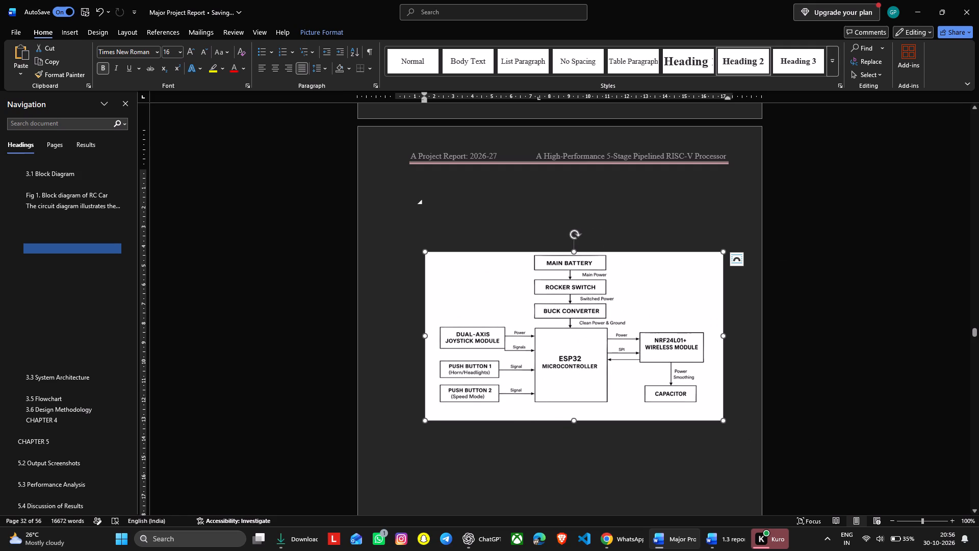
Move the resized ESP32 block diagram up to the top of page 32, just below the header.
left_click_drag(424, 275, 413, 218)
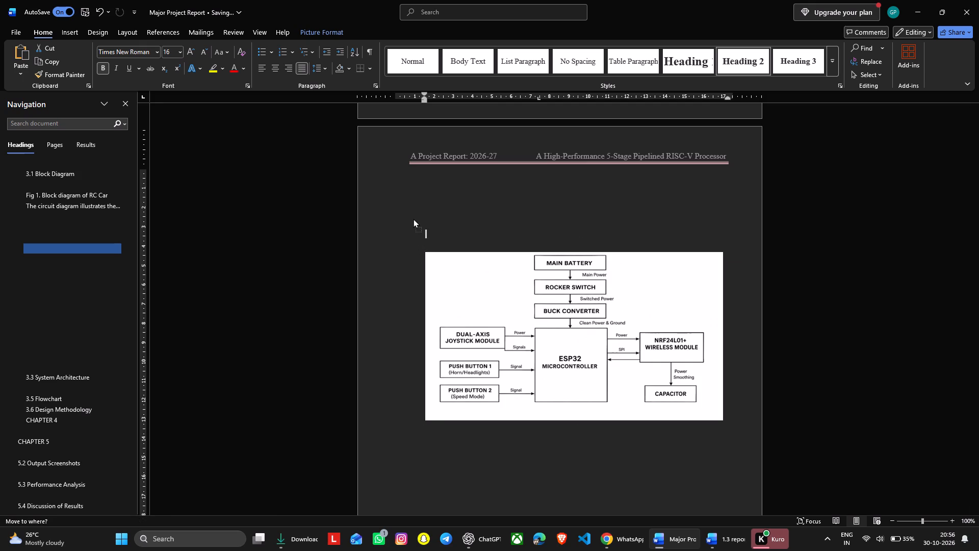
left_click_drag(413, 218, 412, 195)
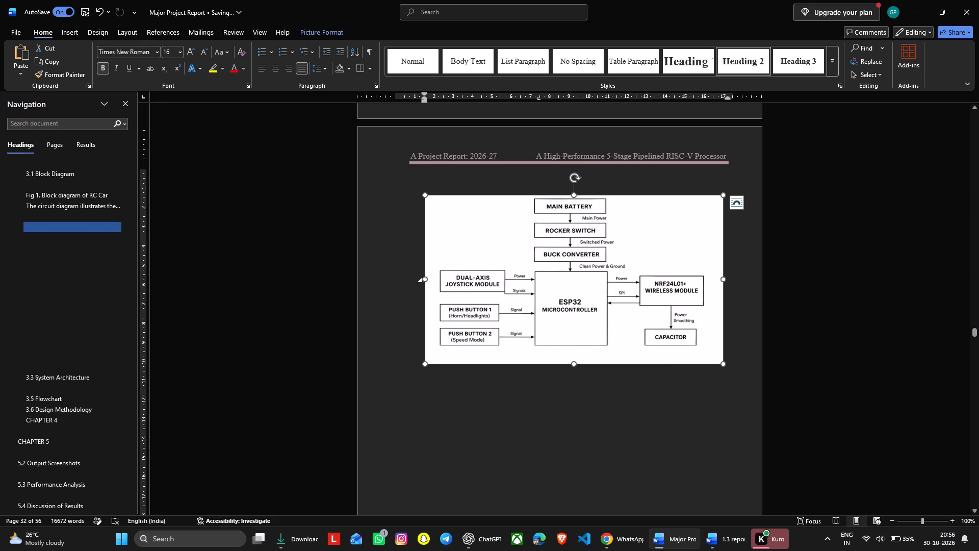
left_click(484, 452)
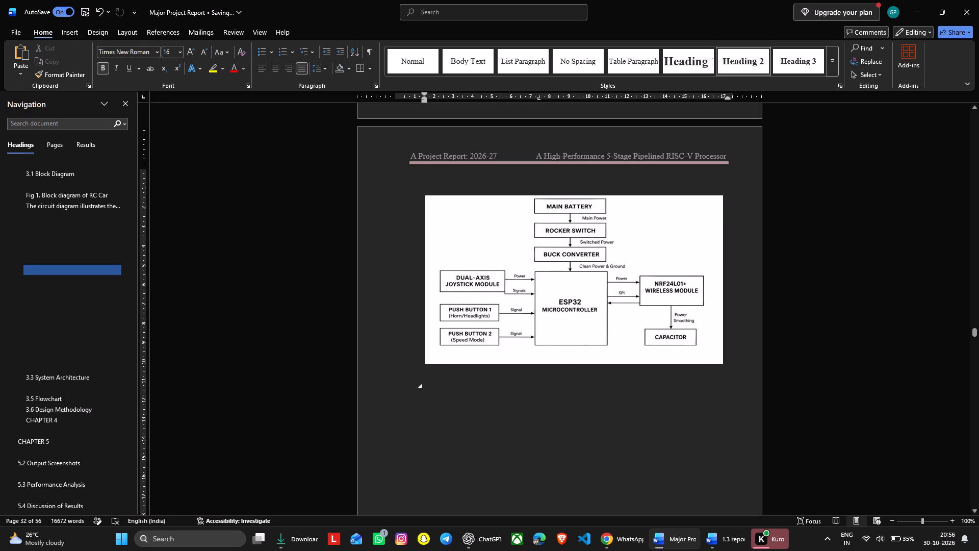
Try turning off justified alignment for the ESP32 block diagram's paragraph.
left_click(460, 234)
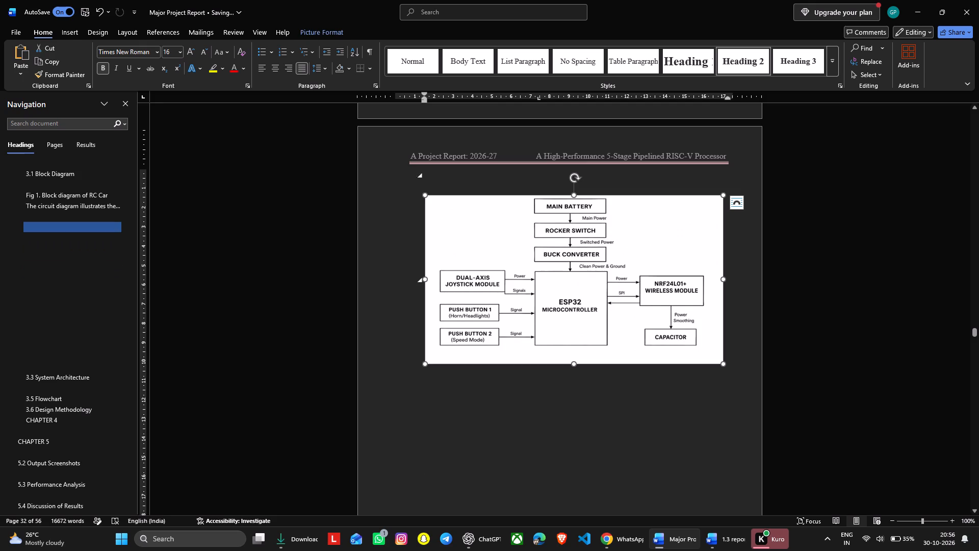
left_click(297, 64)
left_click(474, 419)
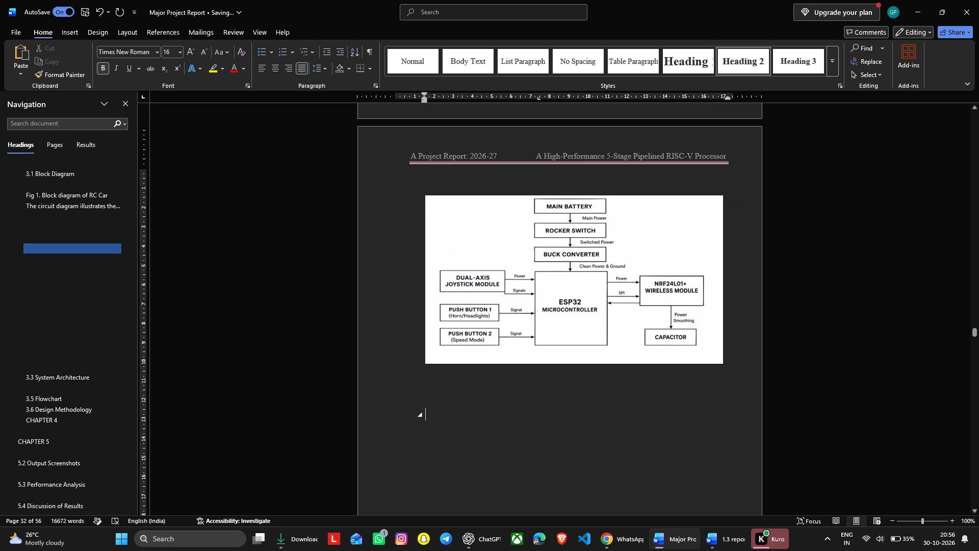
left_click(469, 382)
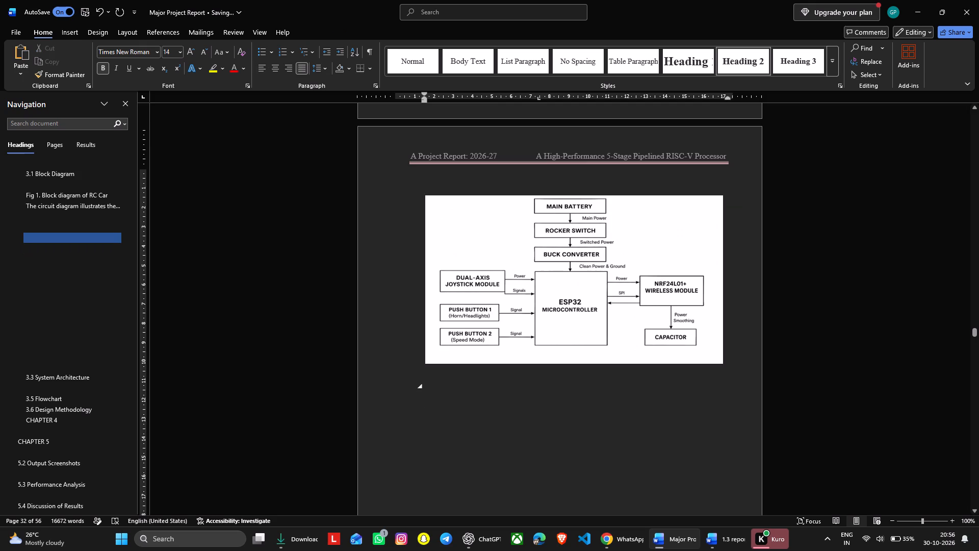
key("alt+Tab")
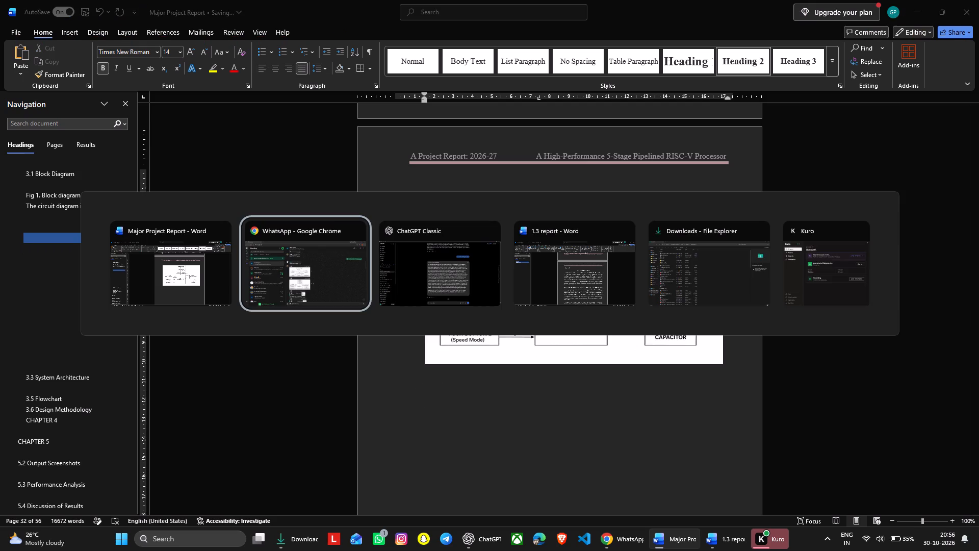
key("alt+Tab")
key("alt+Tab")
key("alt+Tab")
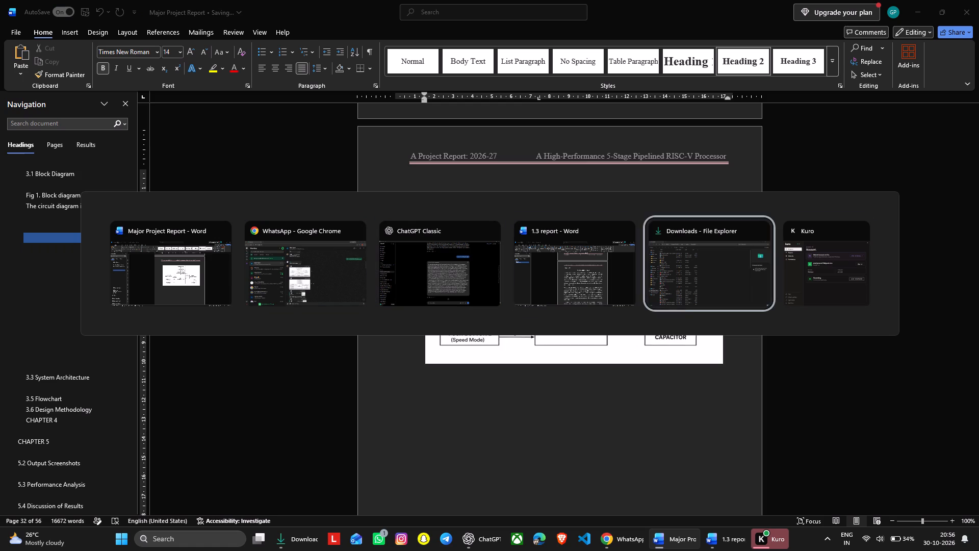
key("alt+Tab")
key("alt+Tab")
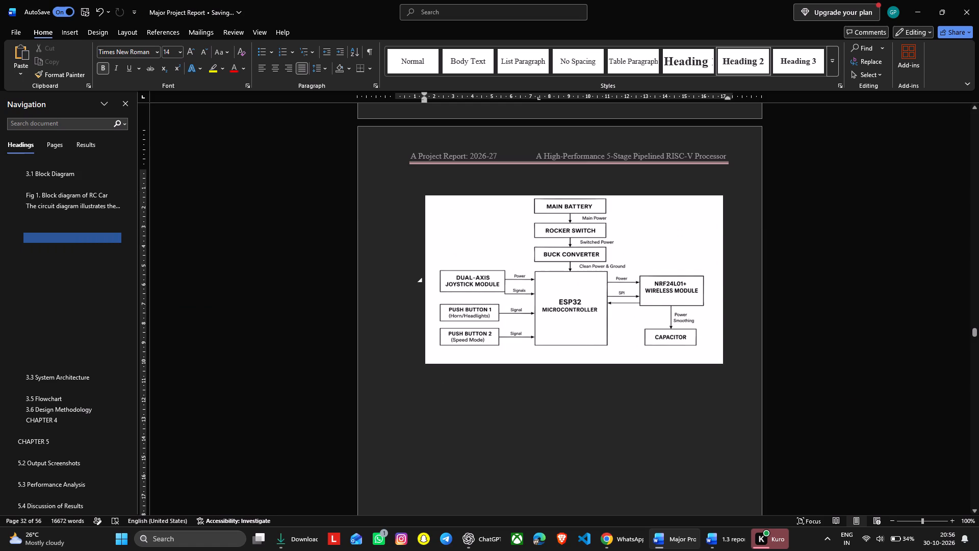
Center the ESP32 block diagram horizontally on page 32.
left_click(454, 227)
left_click(304, 65)
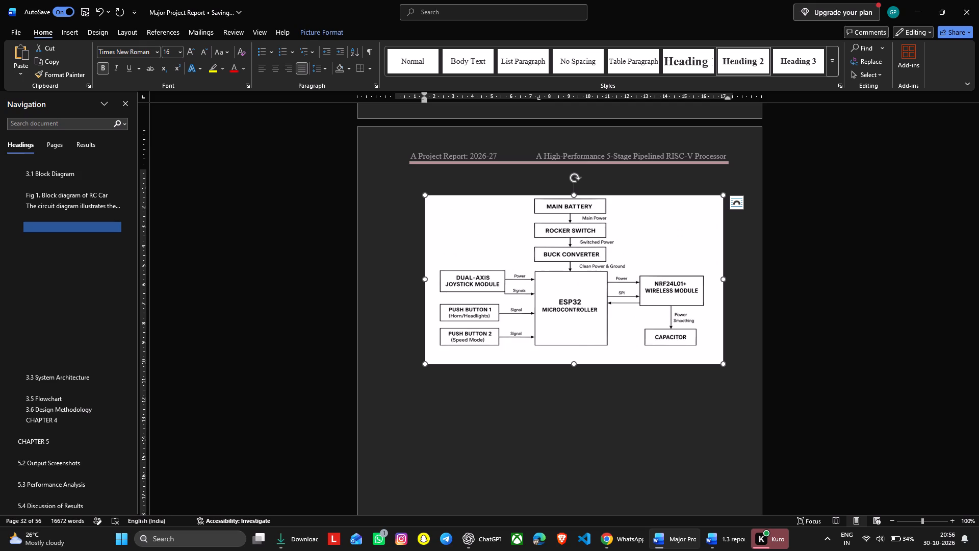
left_click(466, 209)
left_click(274, 67)
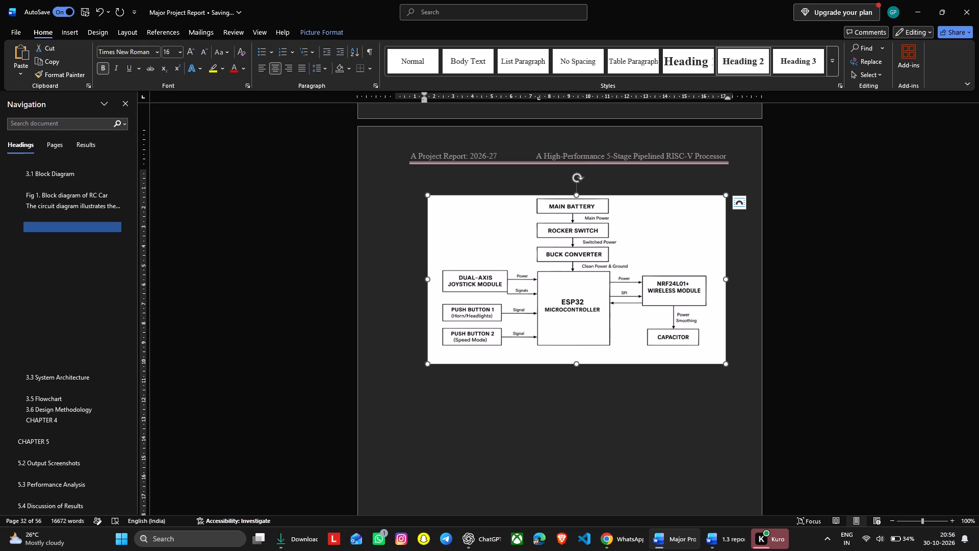
left_click(543, 467)
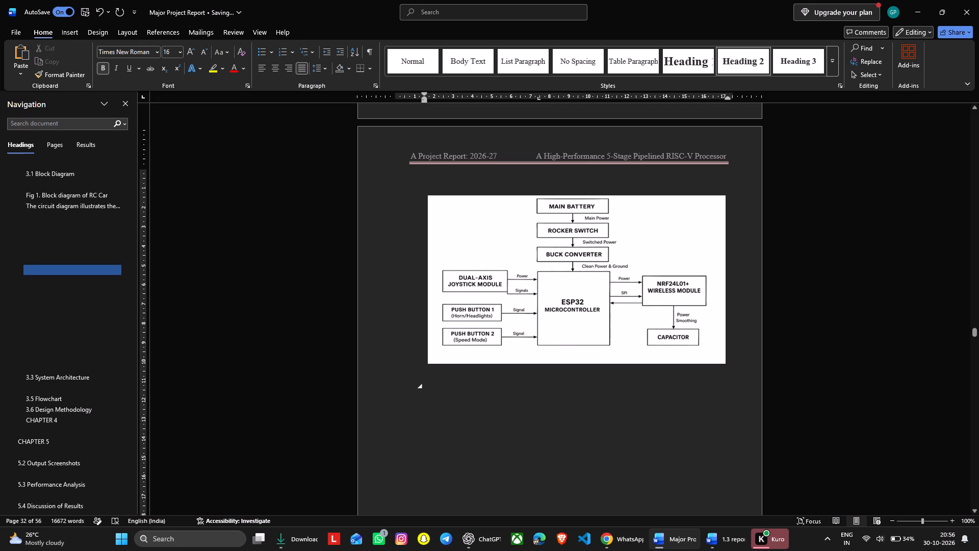
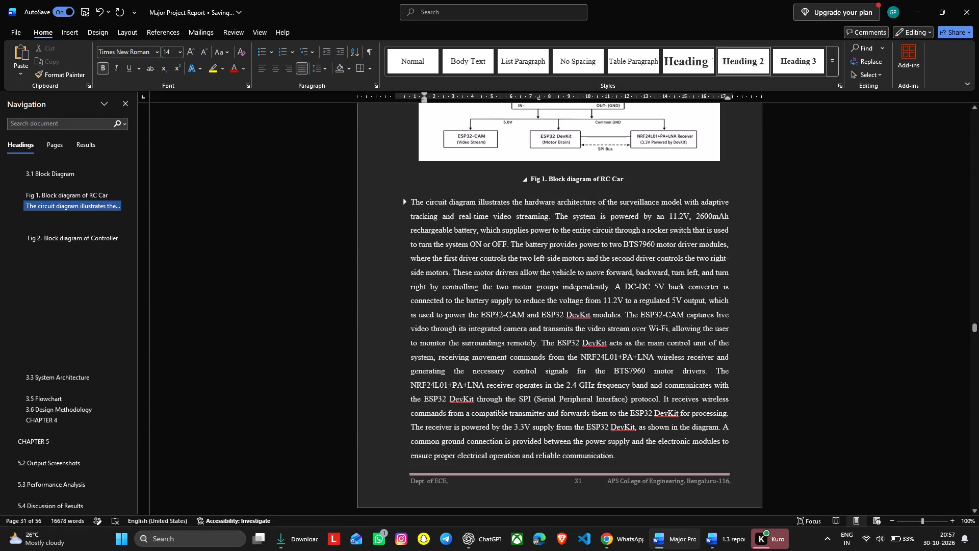
Format the "Fig 2. Block diagram of Controller" caption like the Fig 1 caption: size 10, 1.5 line spacing, centered.
left_click(580, 176)
left_click(593, 177)
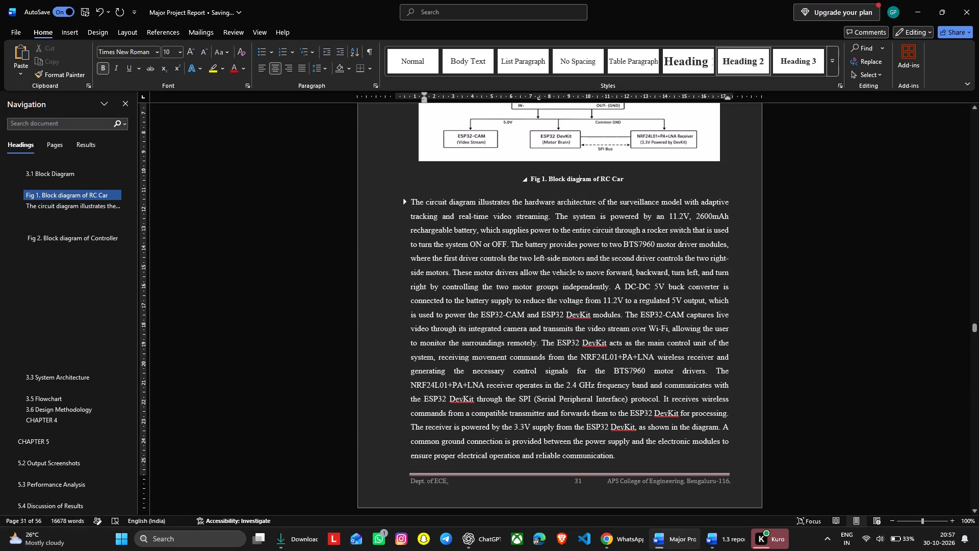
scroll(593, 177, "down", 2)
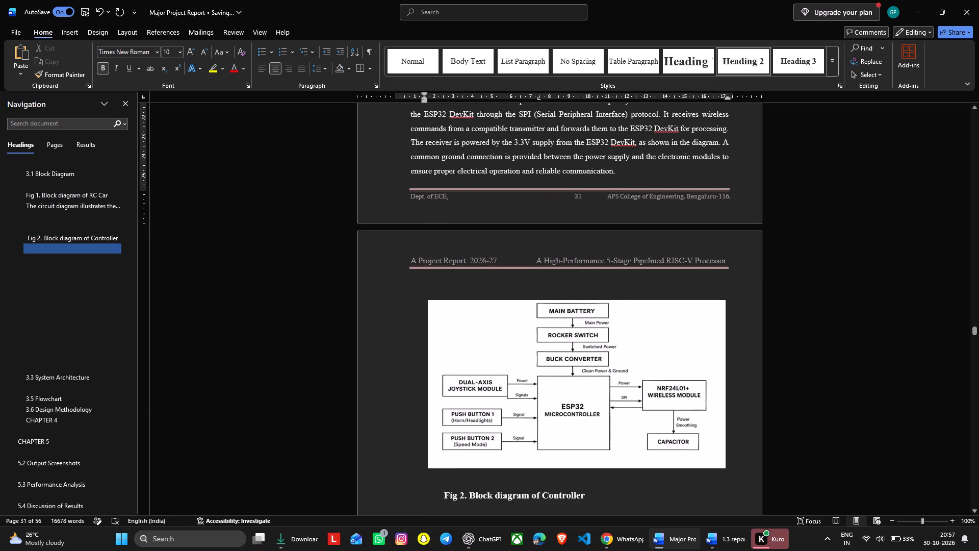
scroll(593, 177, "down", 1)
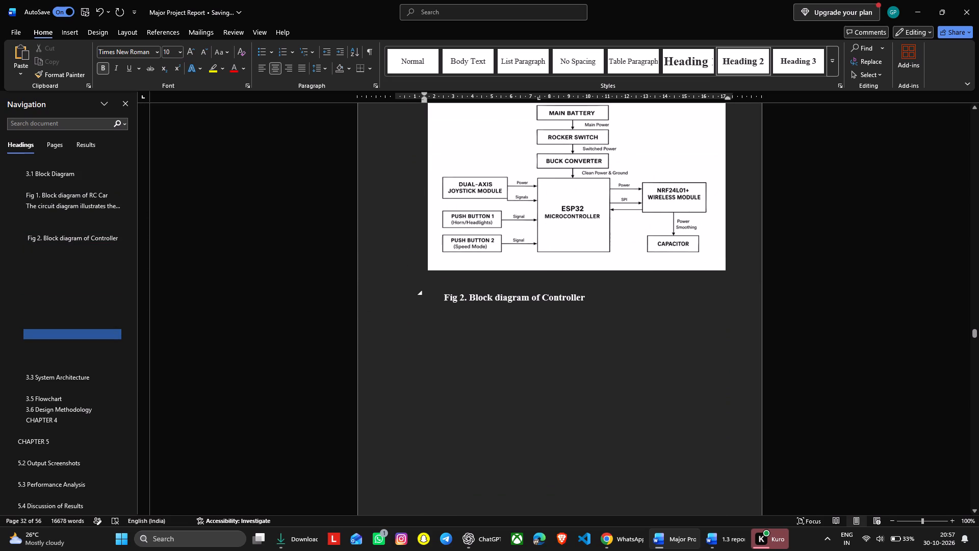
left_click_drag(589, 296, 446, 298)
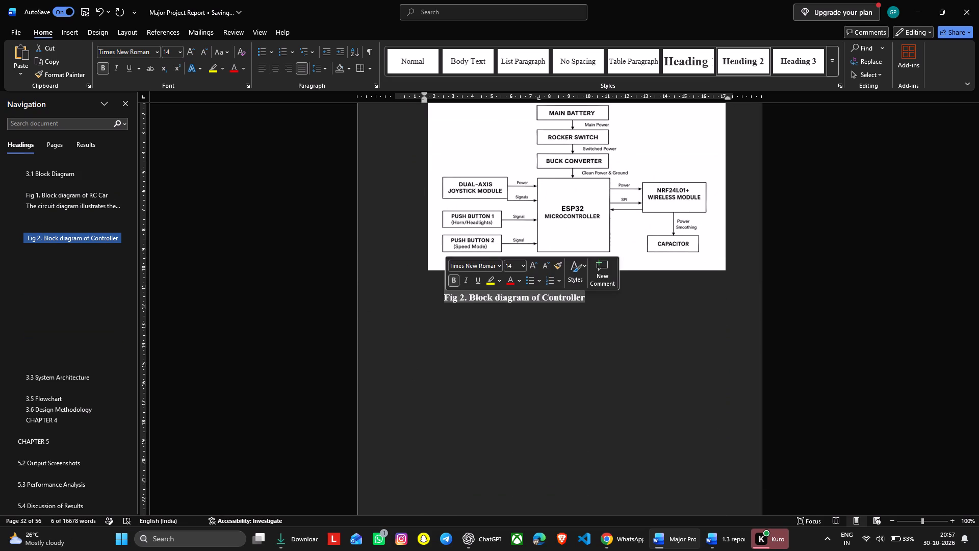
left_click(526, 268)
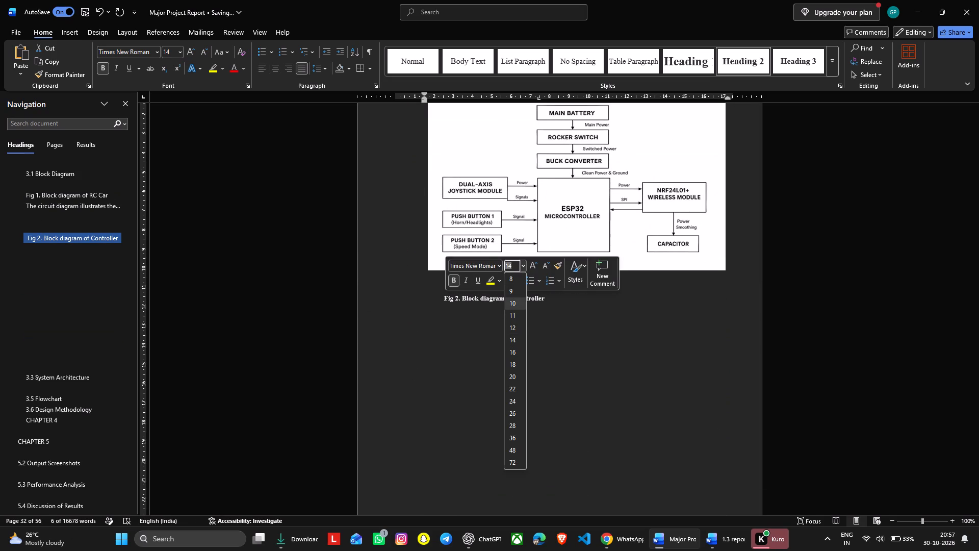
left_click(520, 305)
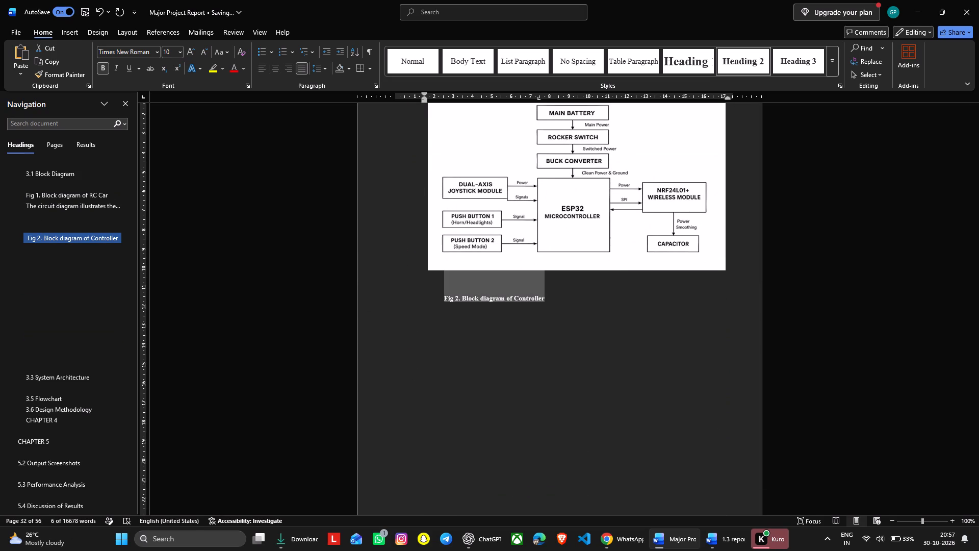
left_click(326, 71)
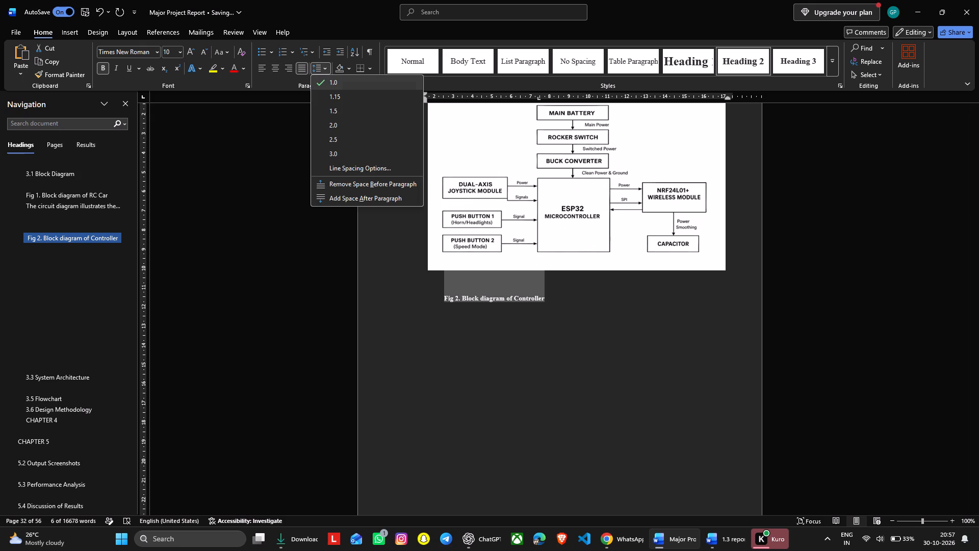
left_click(340, 110)
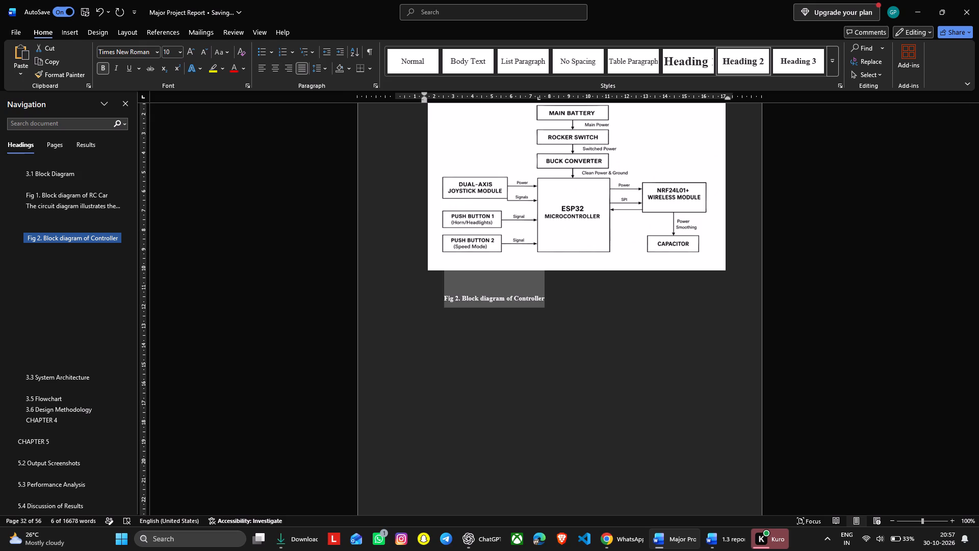
left_click(275, 69)
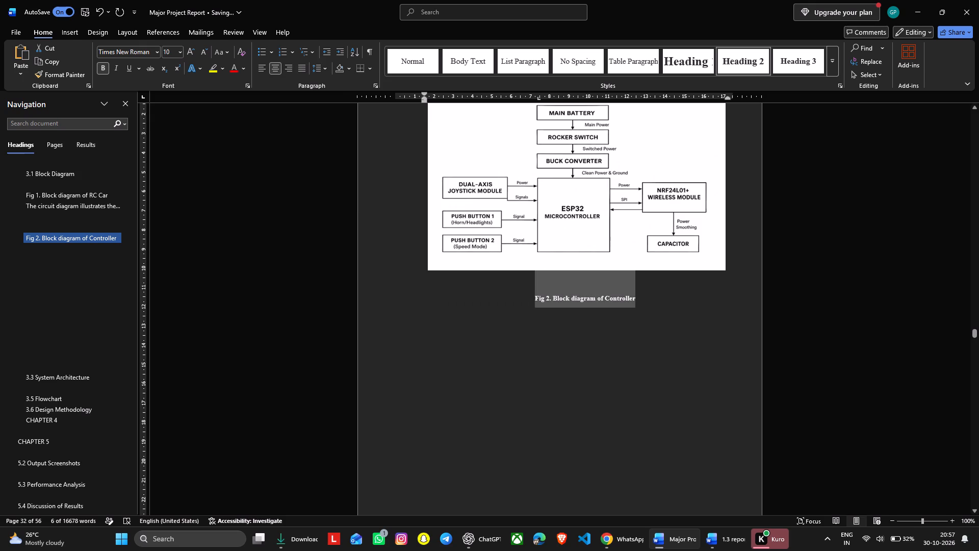
left_click(384, 328)
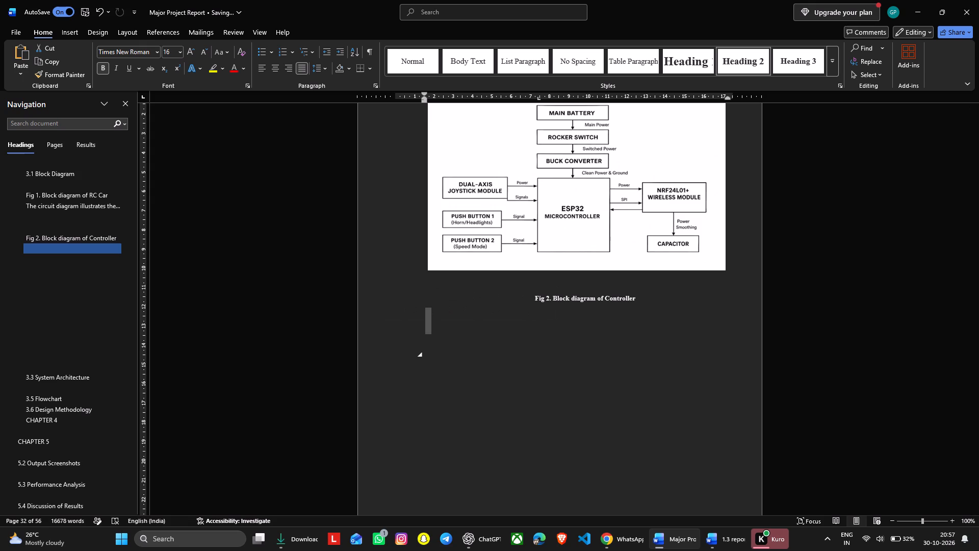
Check the text formatting of the circuit diagram explanation paragraph below Fig 1 on page 31.
scroll(568, 325, "up", 1)
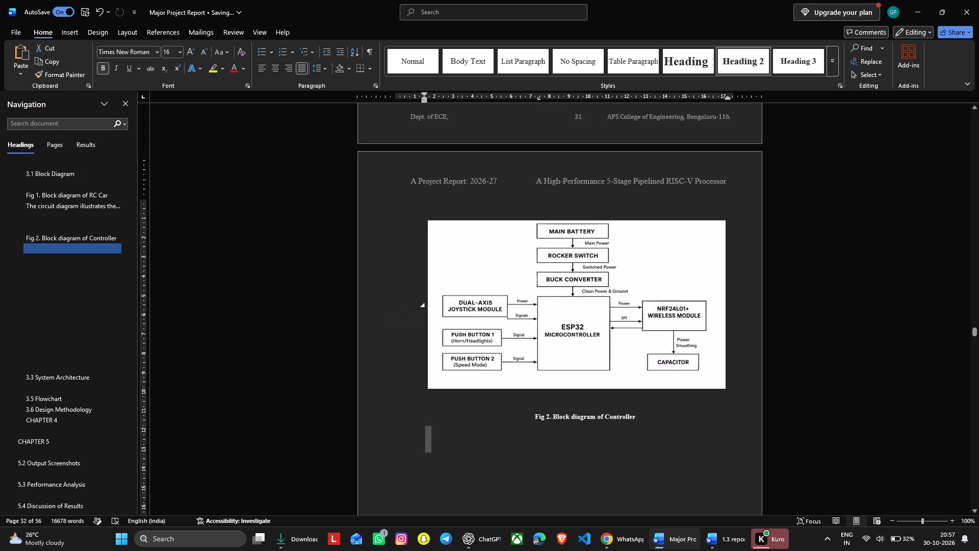
scroll(568, 325, "up", 1)
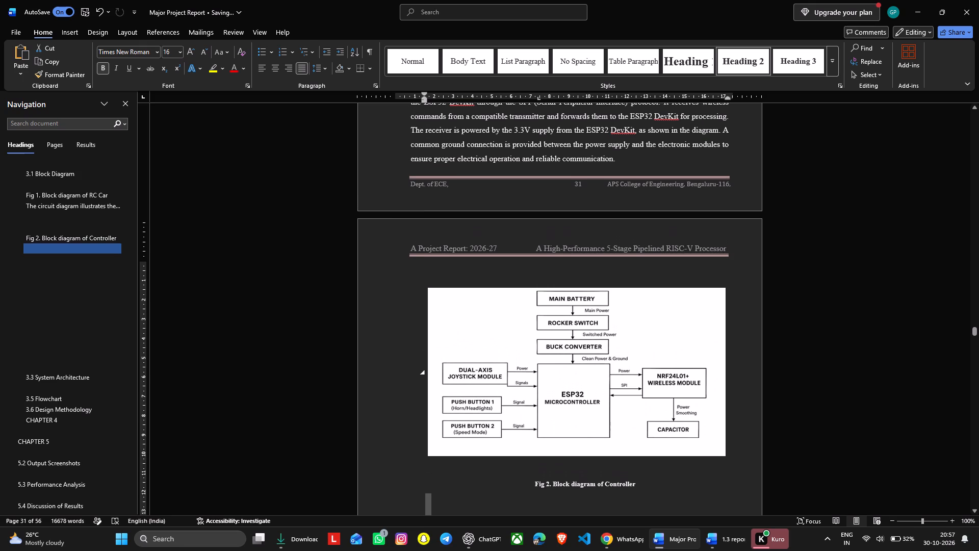
scroll(568, 325, "up", 2)
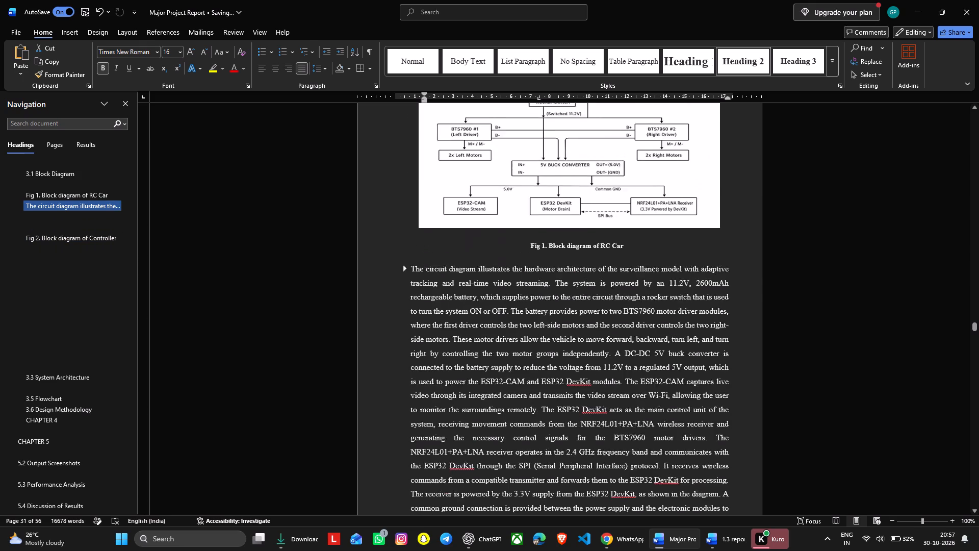
scroll(568, 325, "up", 1)
left_click_drag(615, 438, 582, 407)
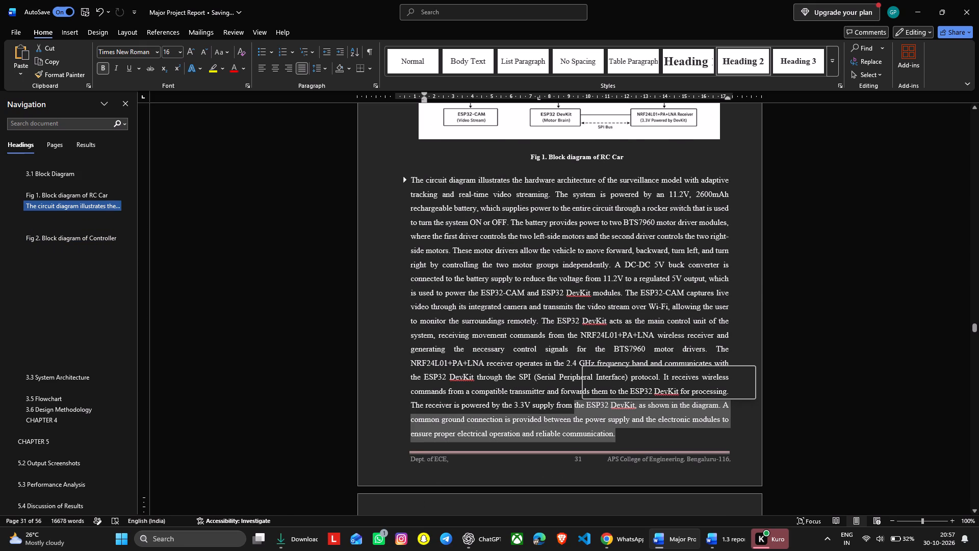
left_click(658, 442)
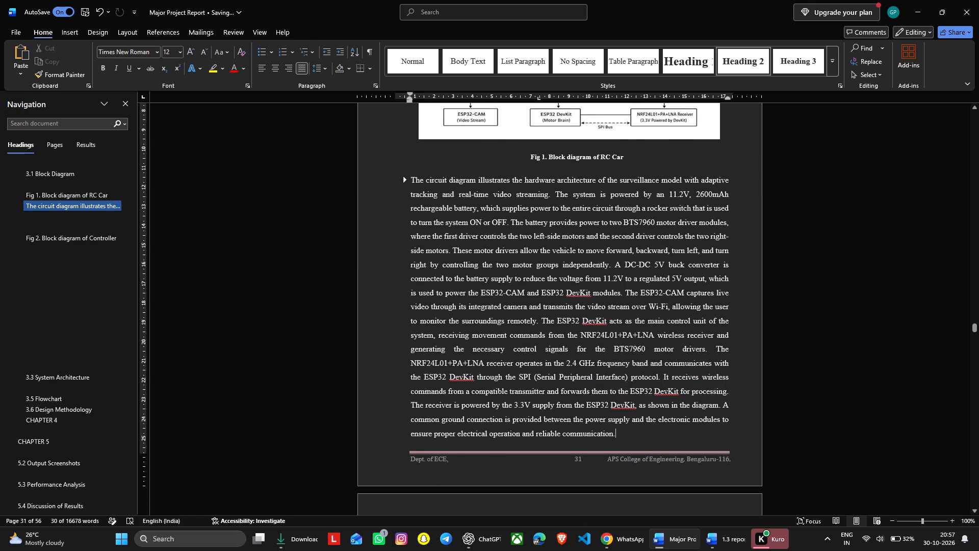
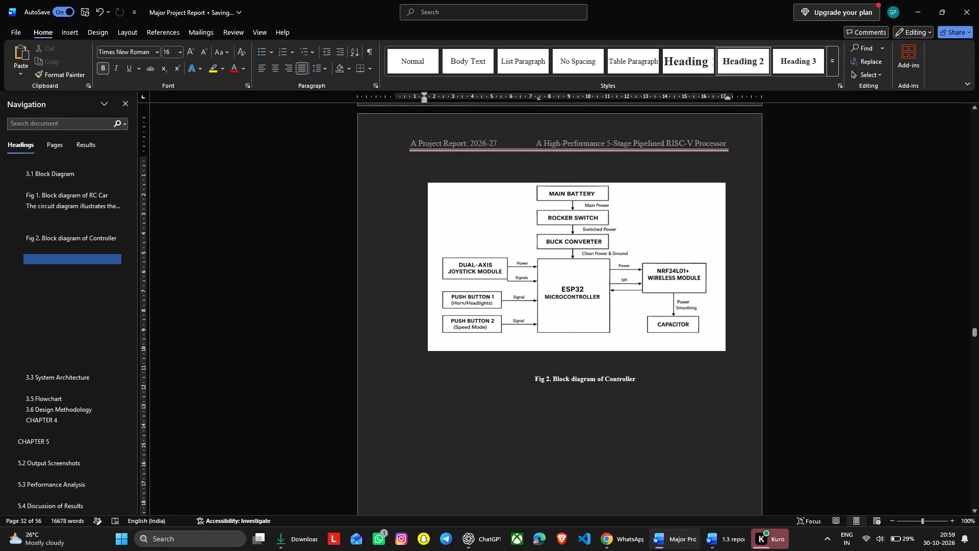
Paste the copied block diagram explanation as a paragraph directly below the "Fig 2. Block diagram of Controller" caption.
left_click(424, 403)
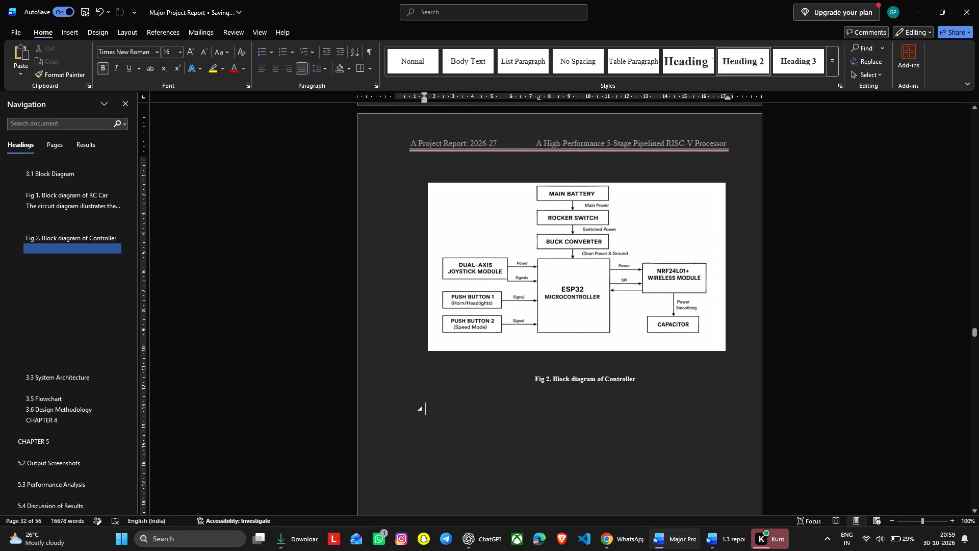
key("BackSpace")
key("ctrl+v")
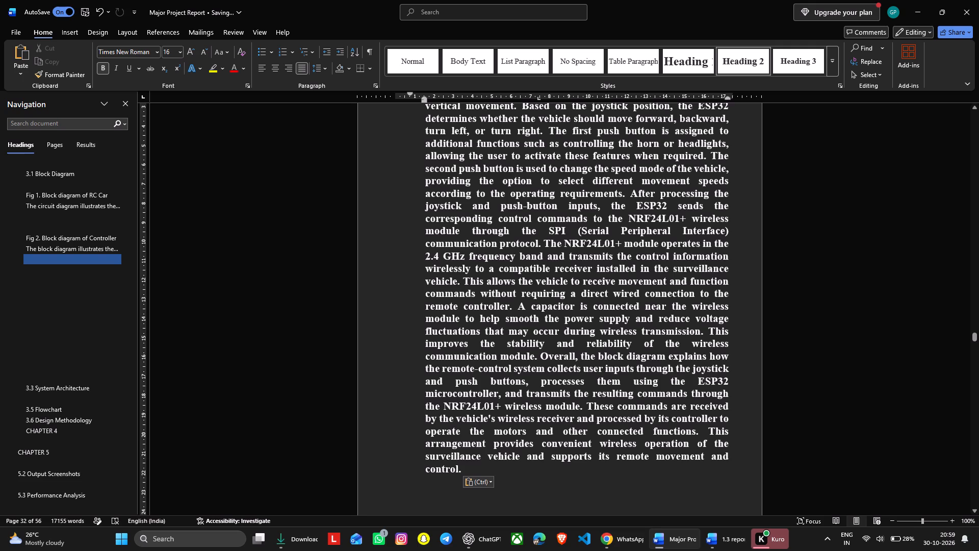
Make the whole block diagram explanation paragraph below Fig 2 non-bold and set its font size to 12.
left_click_drag(462, 468, 429, 71)
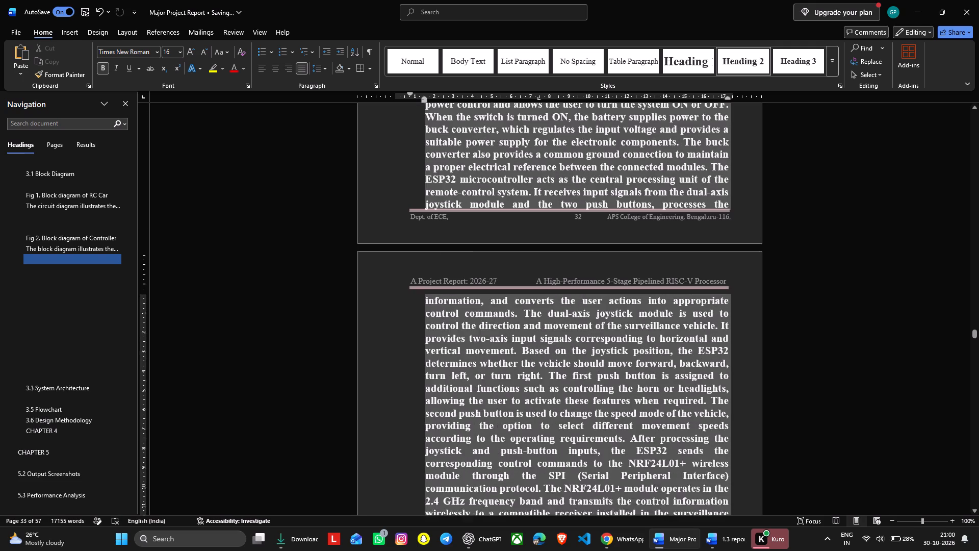
left_click_drag(429, 71, 393, 176)
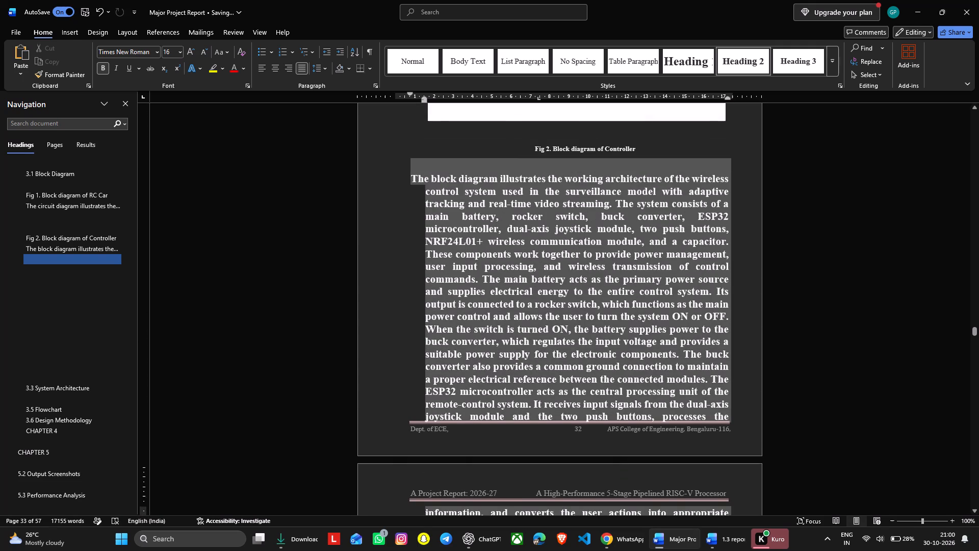
left_click_drag(393, 176, 406, 178)
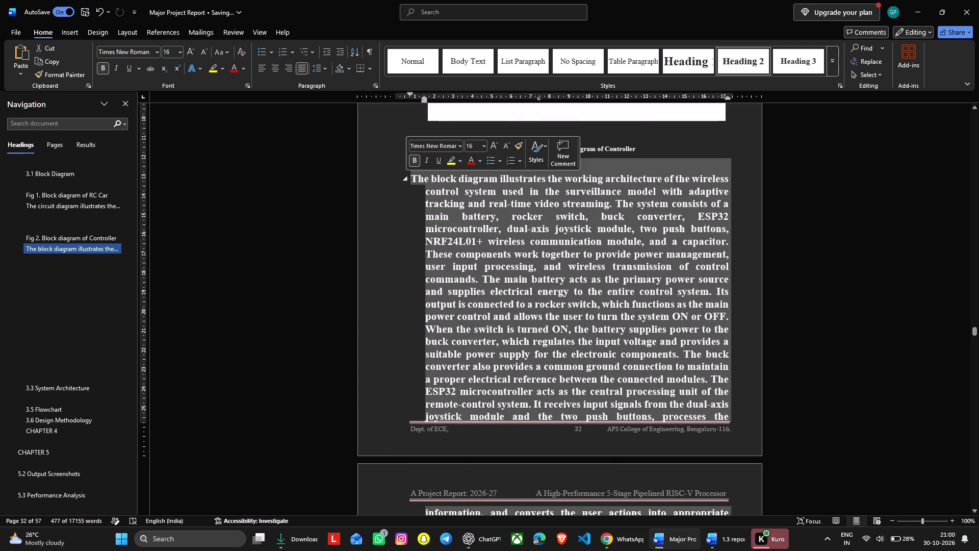
left_click(414, 163)
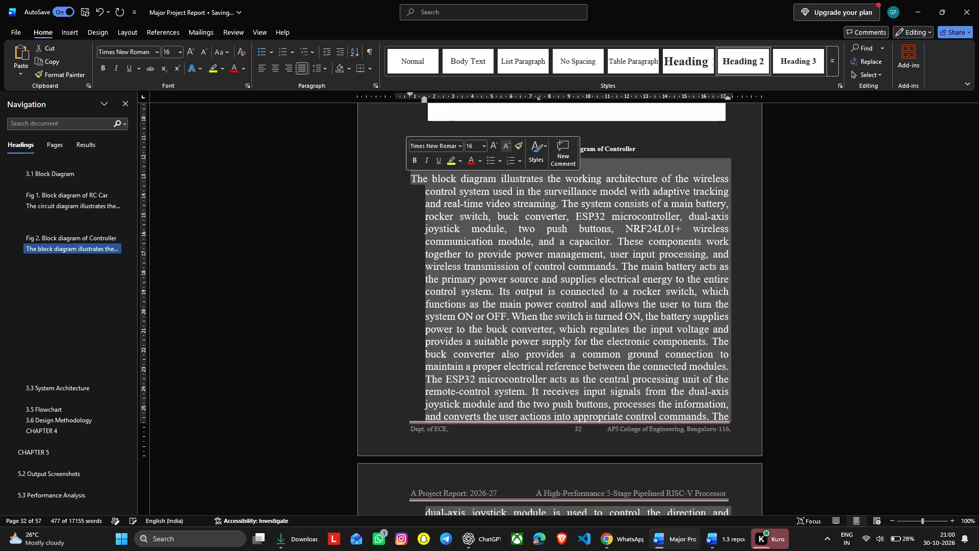
left_click(509, 145)
left_click(509, 145)
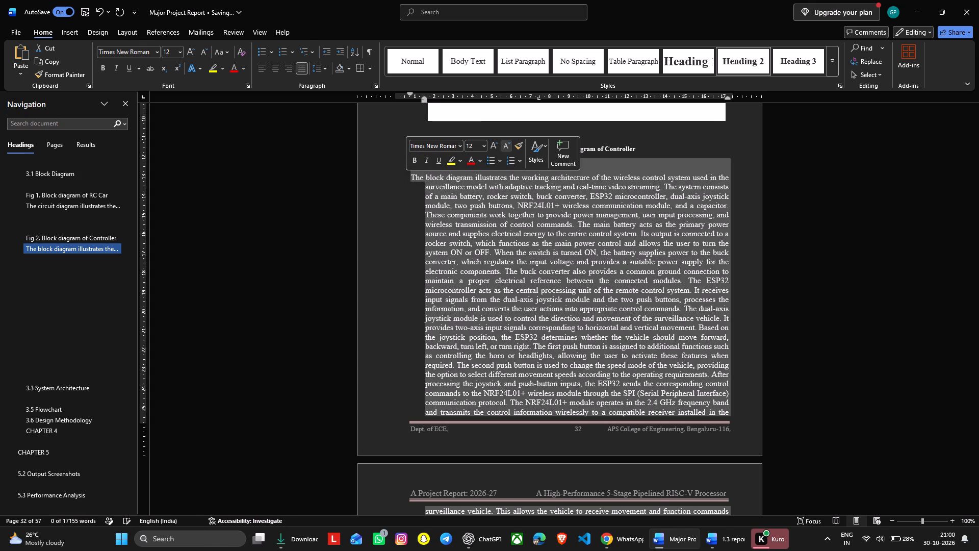
left_click(408, 199)
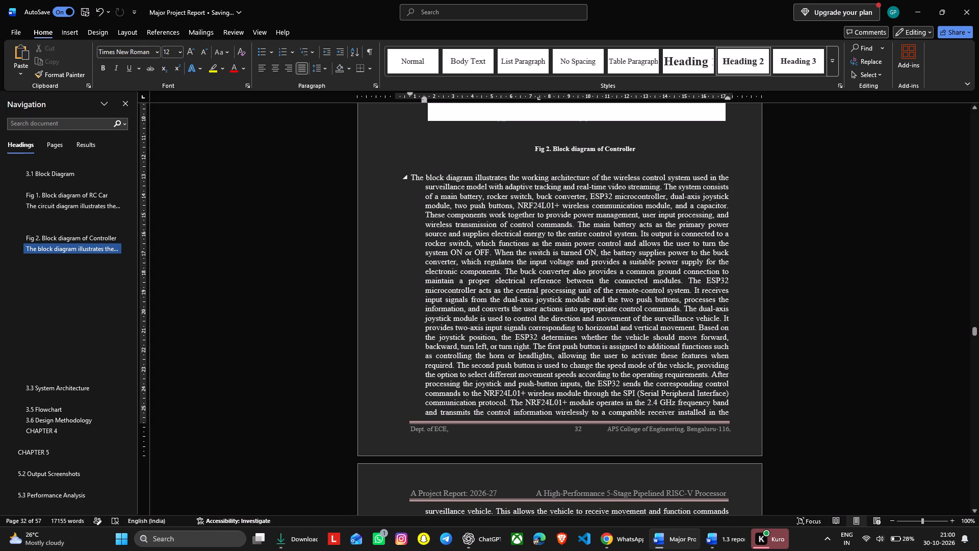
Insert two spaces and a tab before "The block diagram illustrates" to line up the first line with the rest of the paragraph.
left_click(413, 178)
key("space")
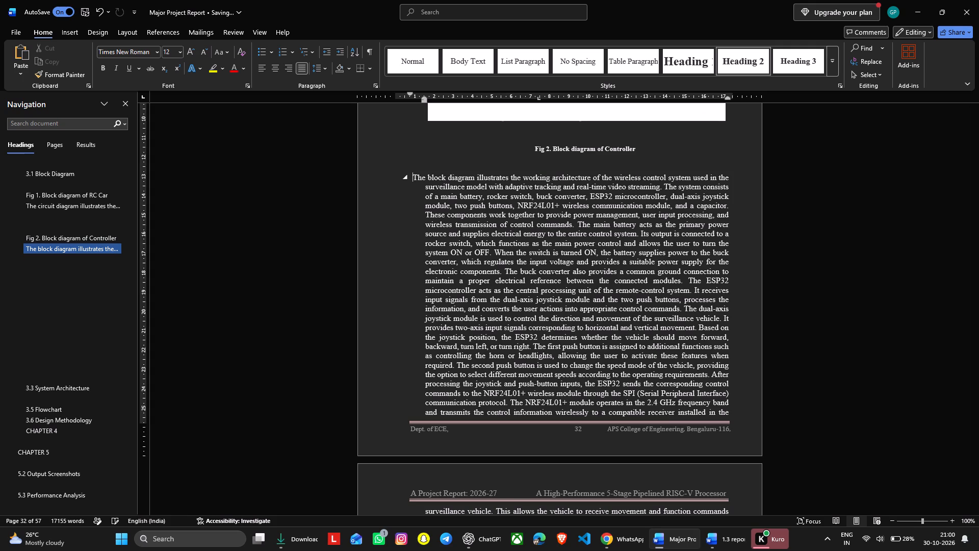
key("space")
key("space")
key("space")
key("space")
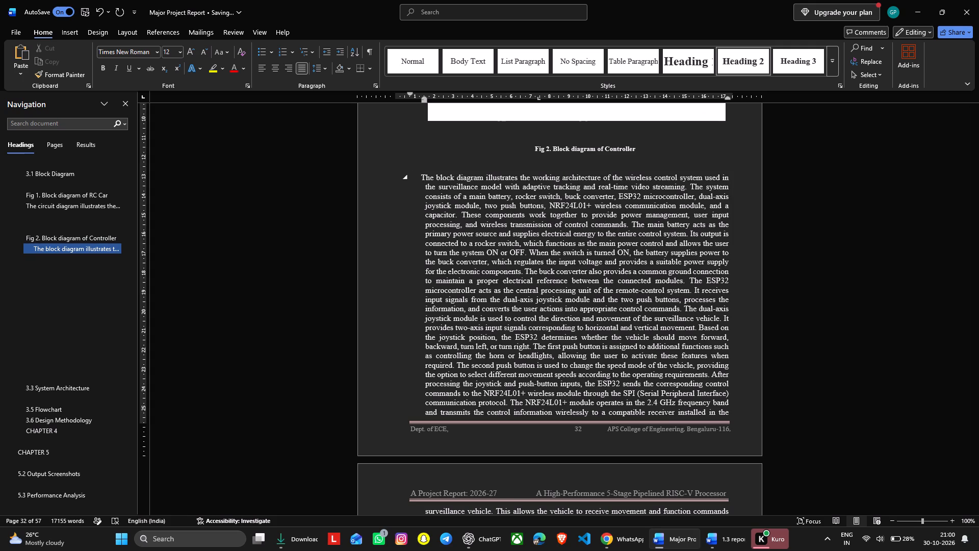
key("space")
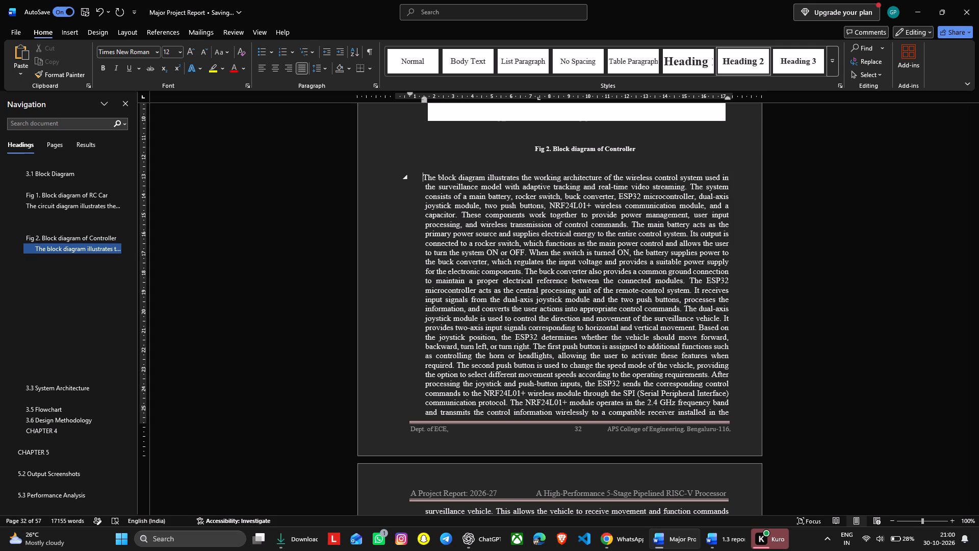
key("BackSpace")
key("BackSpace")
key("BackSpace")
key("BackSpace")
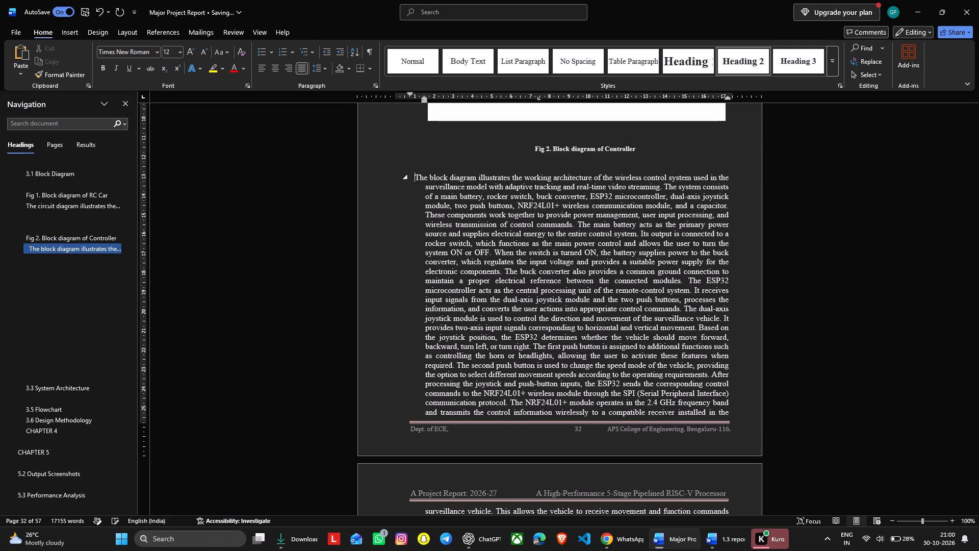
key("Tab")
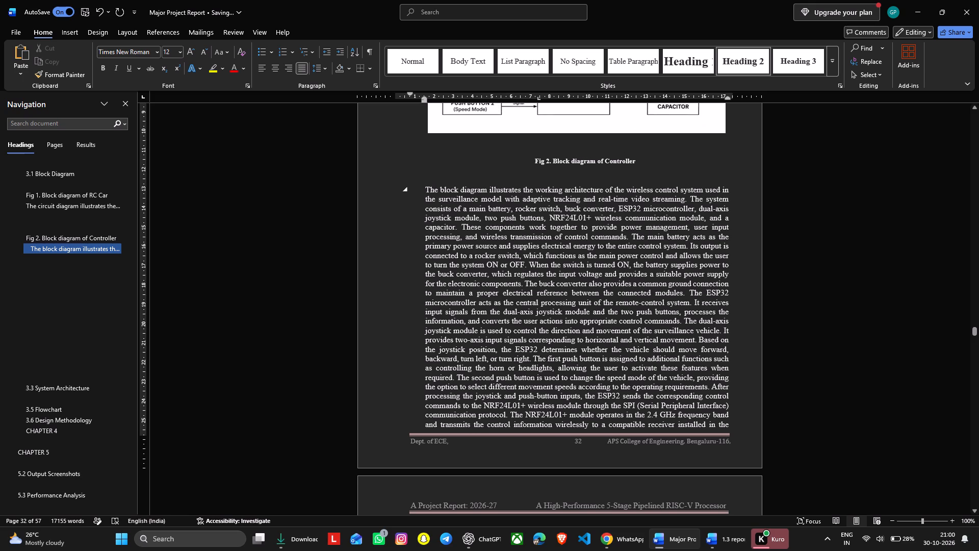
Set the entire block diagram explanation paragraph below Fig 2 to 1.5 line spacing with justified alignment.
scroll(432, 190, "up", 1)
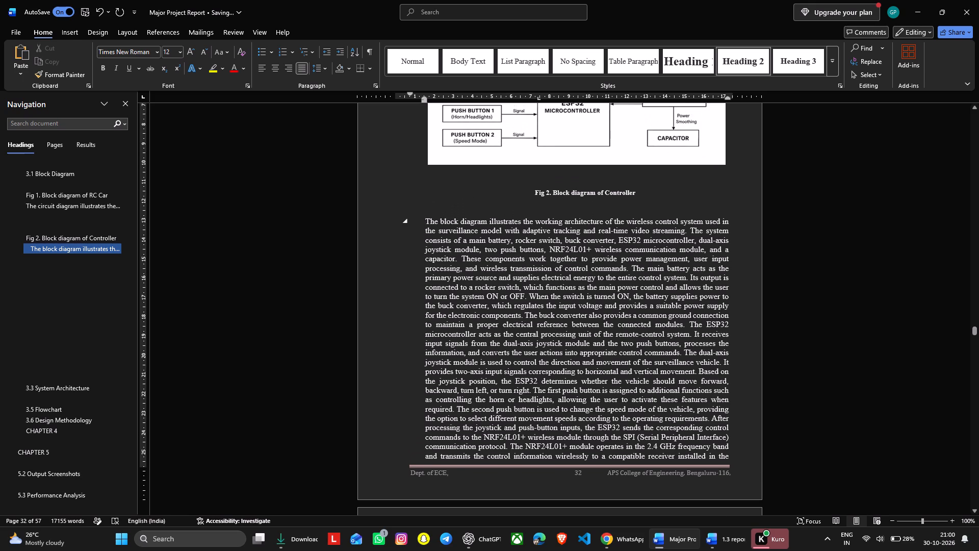
left_click_drag(425, 218, 585, 389)
scroll(548, 353, "up", 1)
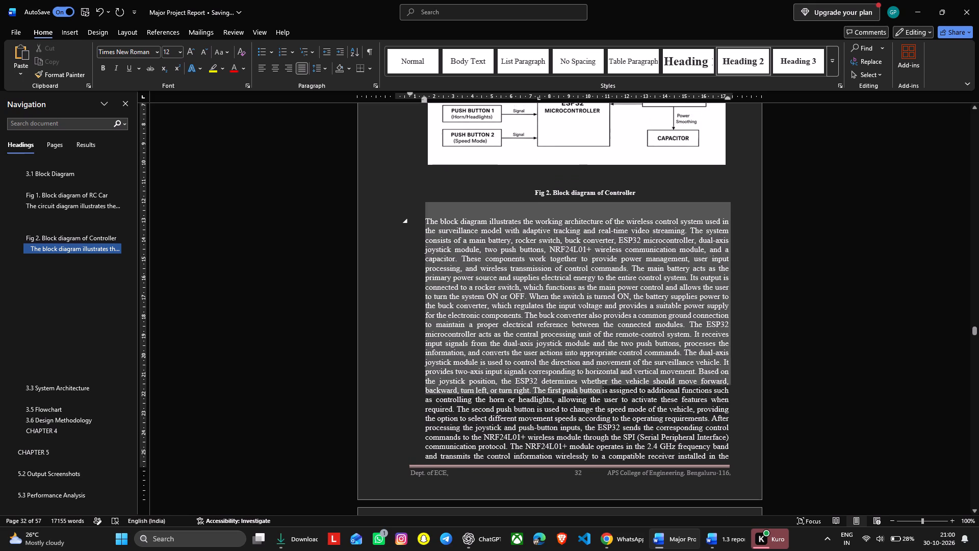
left_click_drag(585, 389, 681, 505)
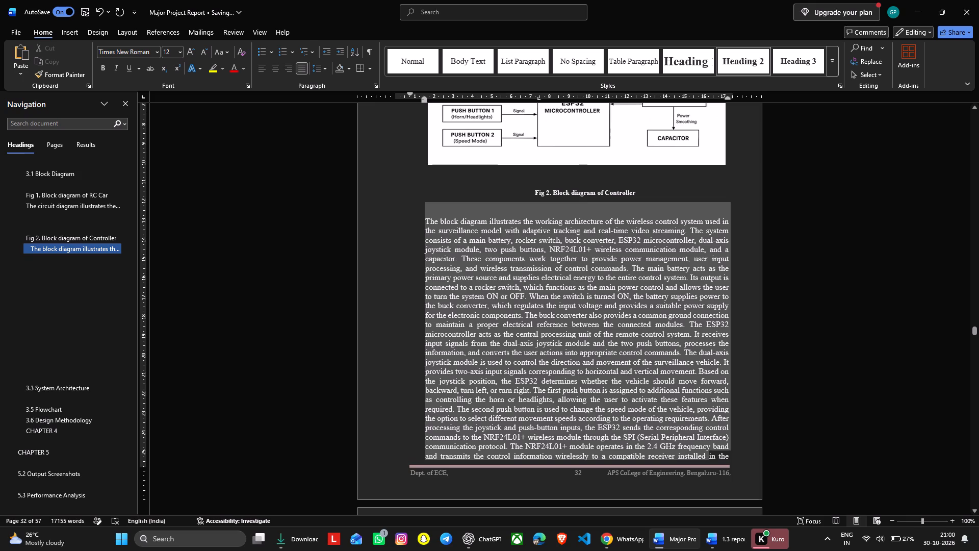
left_click_drag(681, 505, 658, 463)
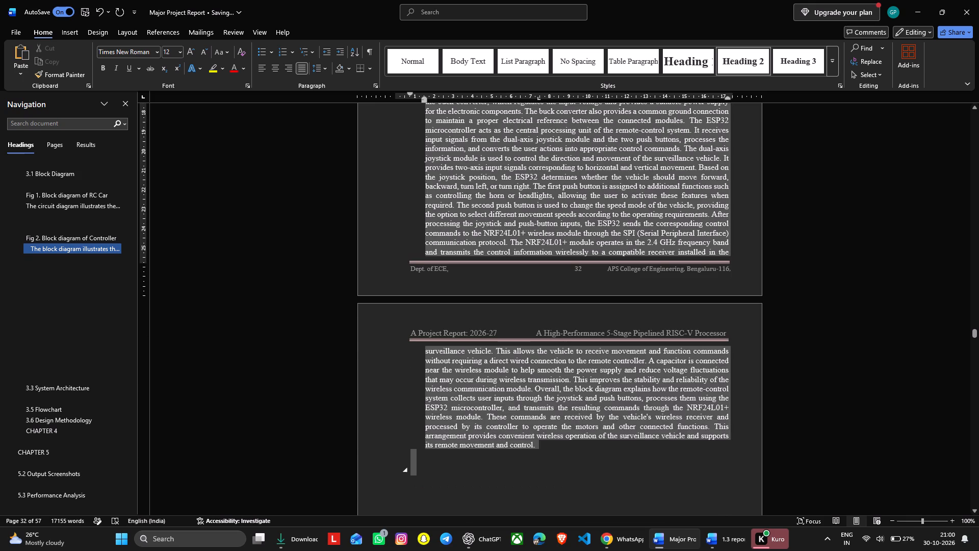
left_click_drag(658, 463, 654, 445)
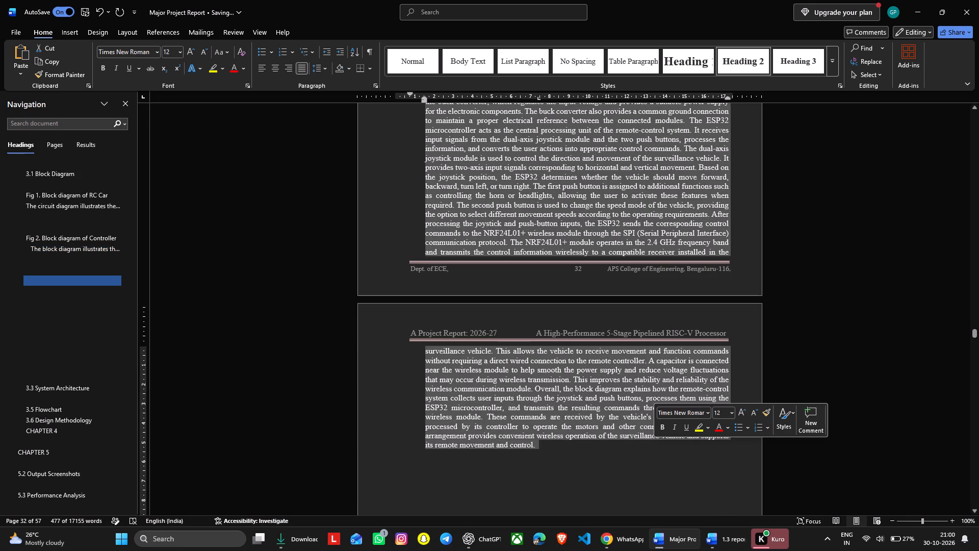
left_click(326, 65)
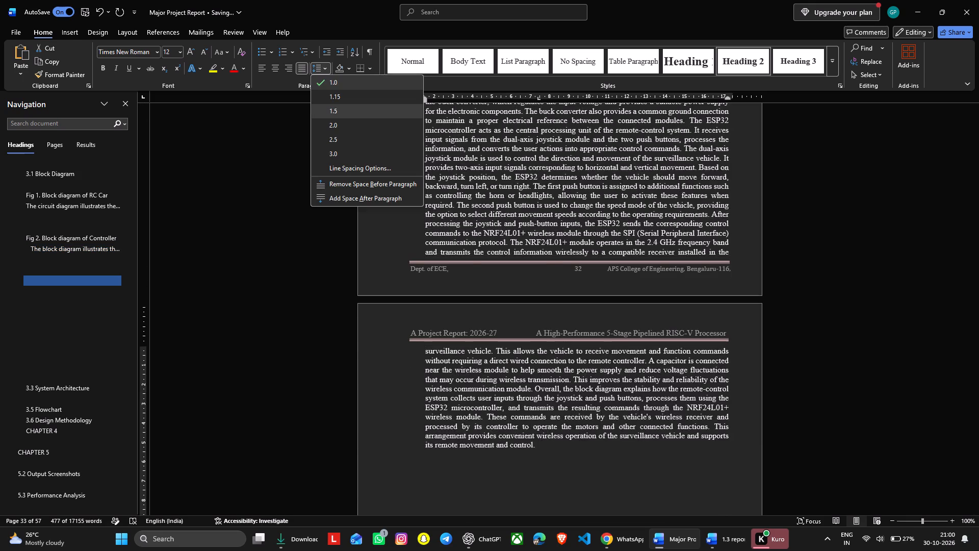
left_click(342, 110)
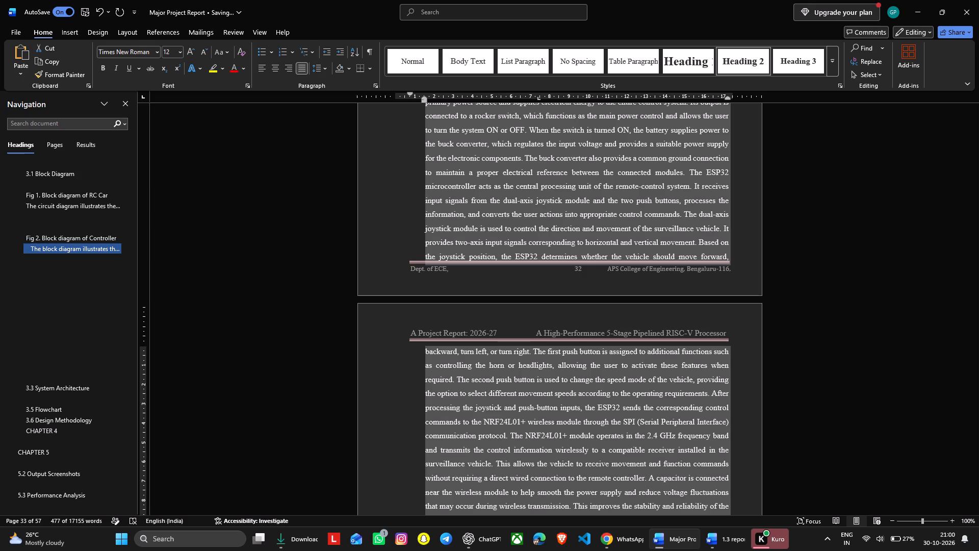
left_click(303, 70)
left_click(303, 70)
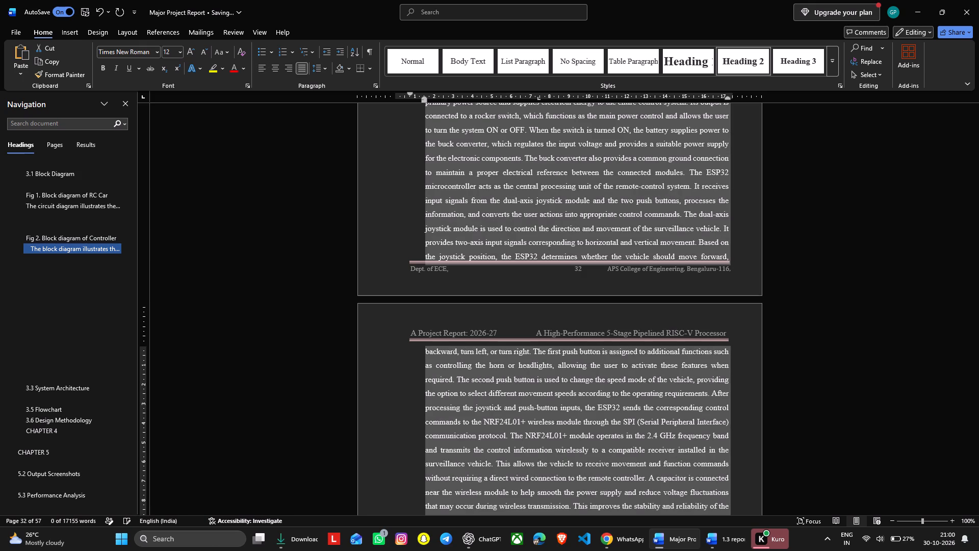
Shift the left indent of the whole Fig 2 explanation paragraph outward to align its text with the start of the header line.
scroll(265, 143, "up", 2)
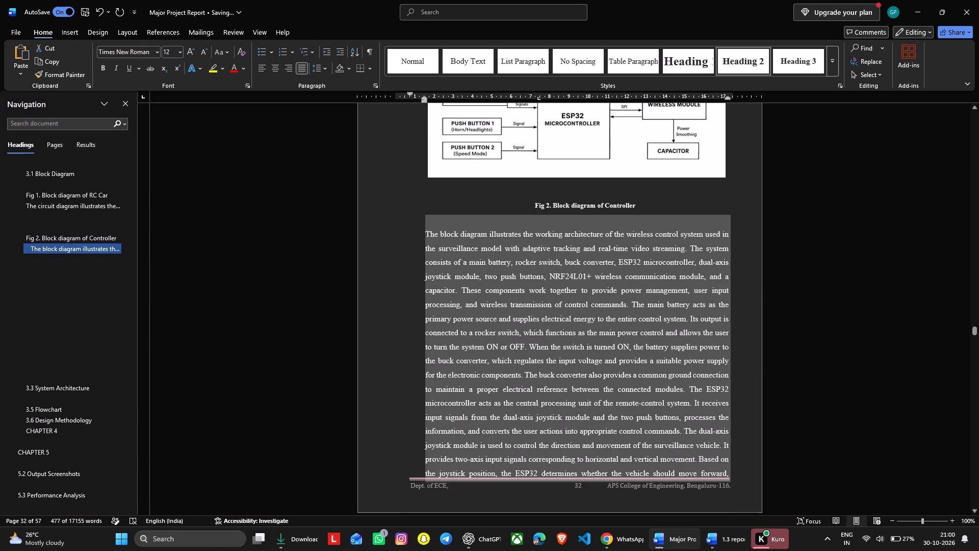
scroll(265, 143, "up", 1)
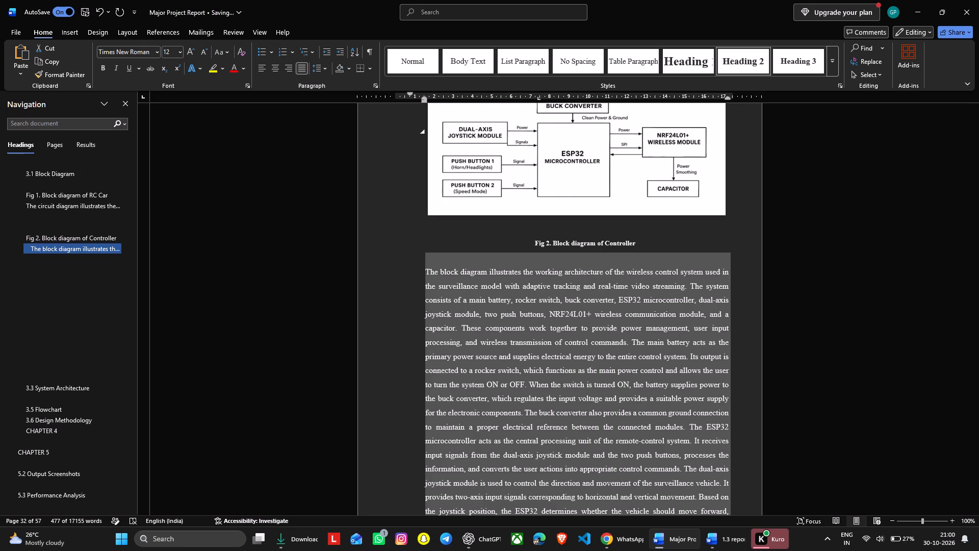
left_click(424, 101)
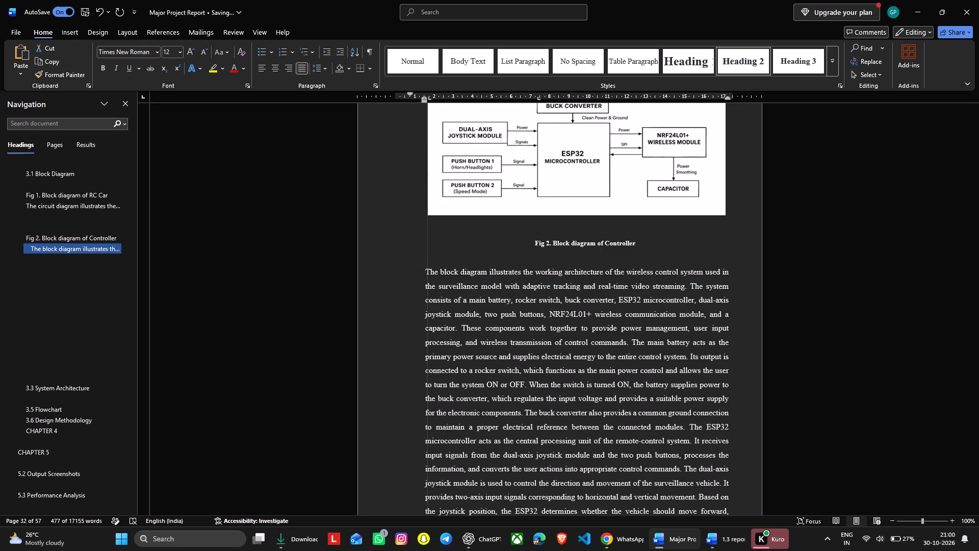
scroll(408, 191, "down", 1)
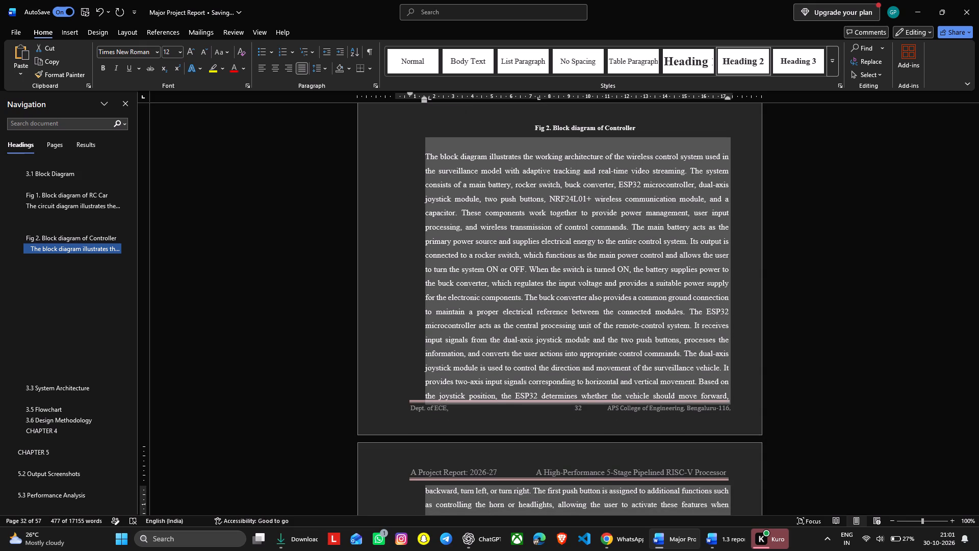
left_click_drag(425, 93, 427, 134)
left_click_drag(427, 134, 424, 154)
left_click(424, 154)
left_click_drag(424, 154, 519, 300)
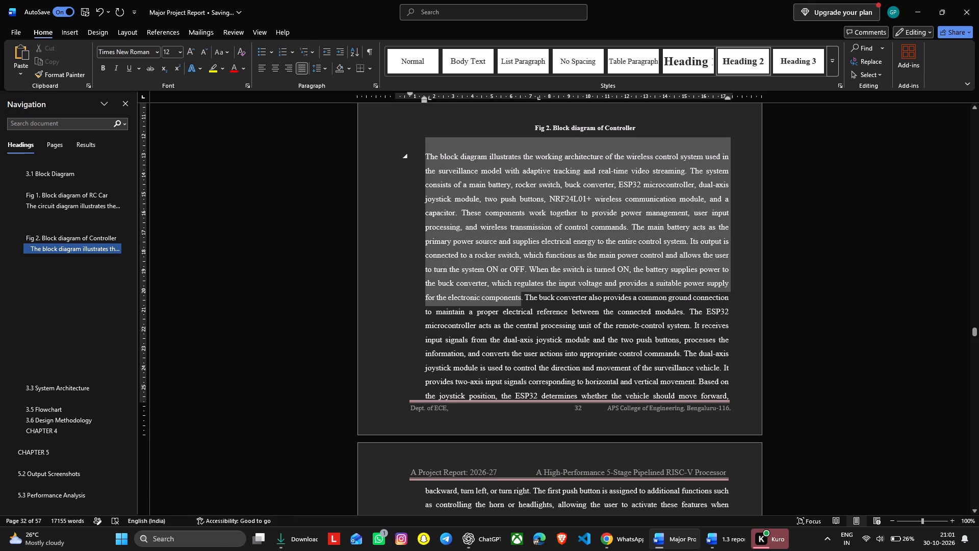
left_click_drag(519, 300, 663, 481)
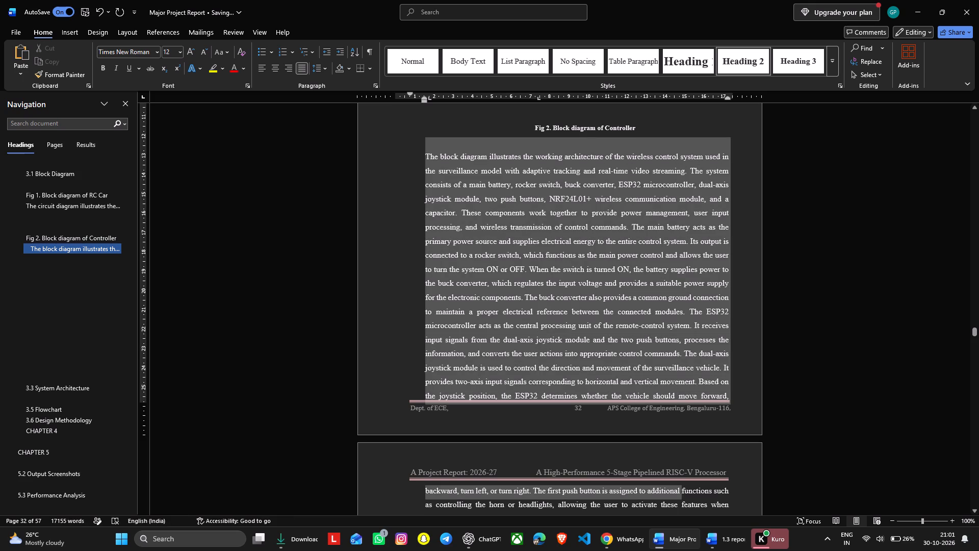
left_click_drag(663, 481, 744, 493)
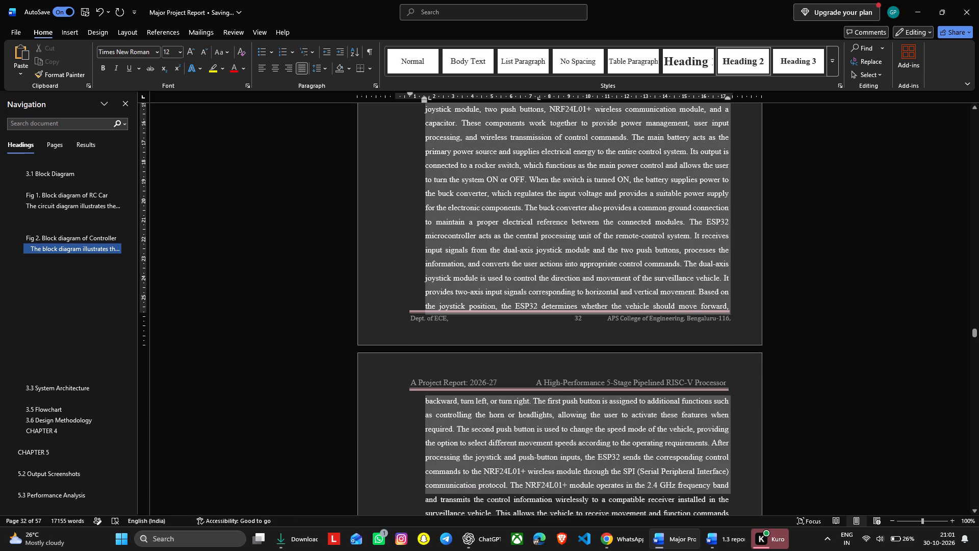
left_click_drag(744, 493, 731, 512)
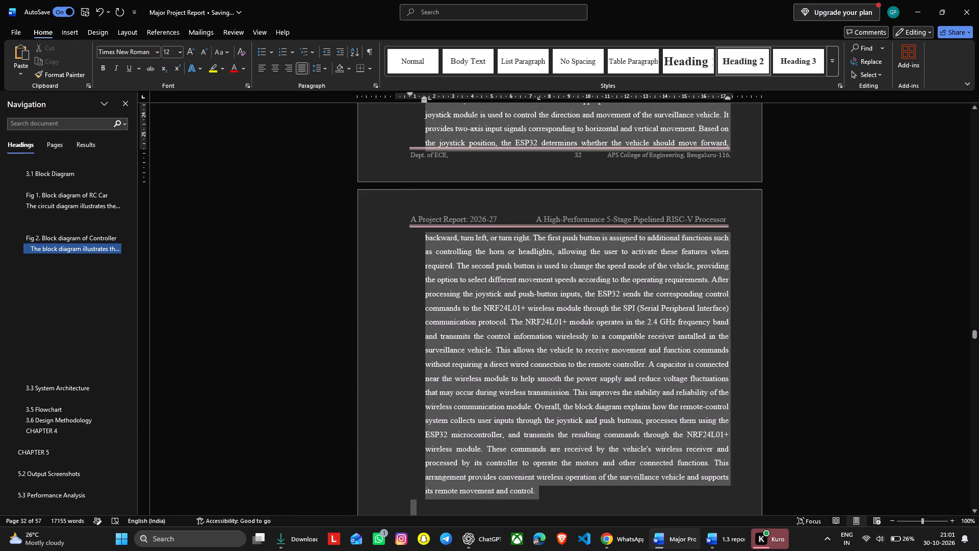
left_click_drag(731, 512, 718, 482)
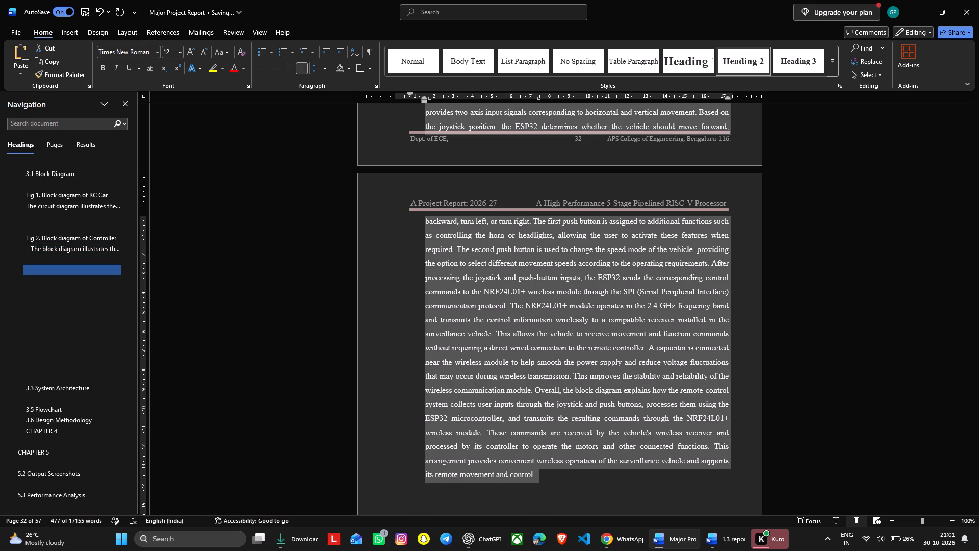
left_click_drag(425, 93, 416, 92)
left_click_drag(416, 92, 425, 116)
left_click_drag(425, 116, 426, 114)
left_click_drag(424, 99, 413, 96)
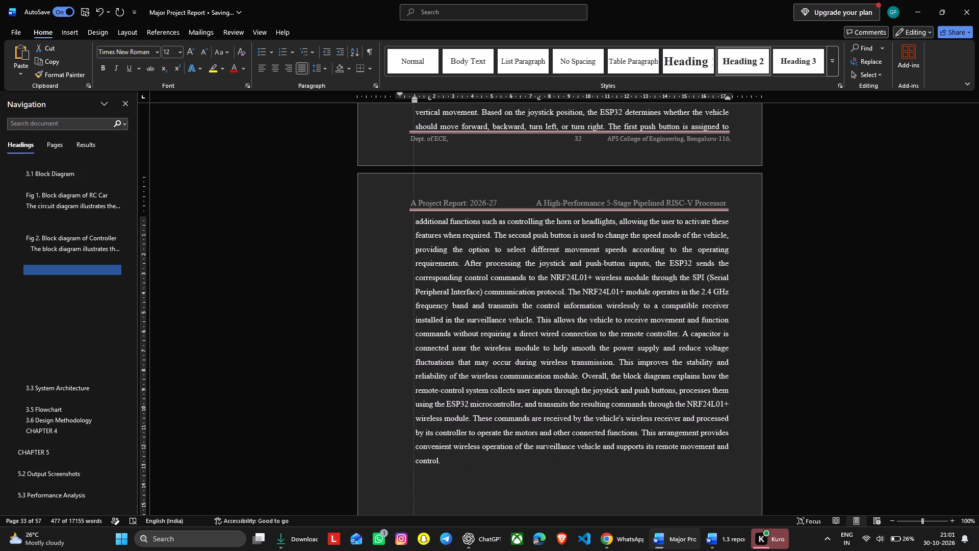
left_click_drag(413, 96, 410, 95)
left_click(395, 150)
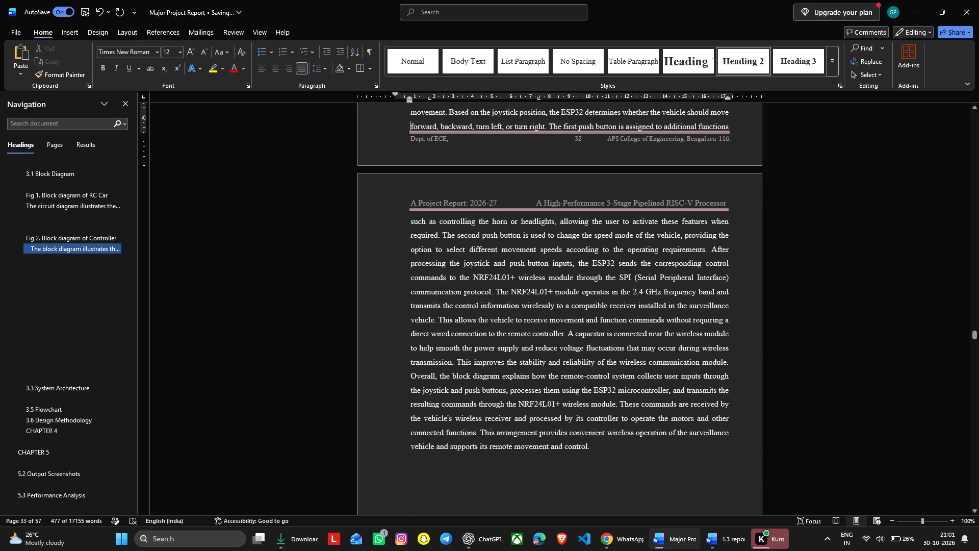
Compare the layout of the Fig 2 explanation with the circuit diagram explanation paragraph below Fig 1.
scroll(478, 151, "up", 3)
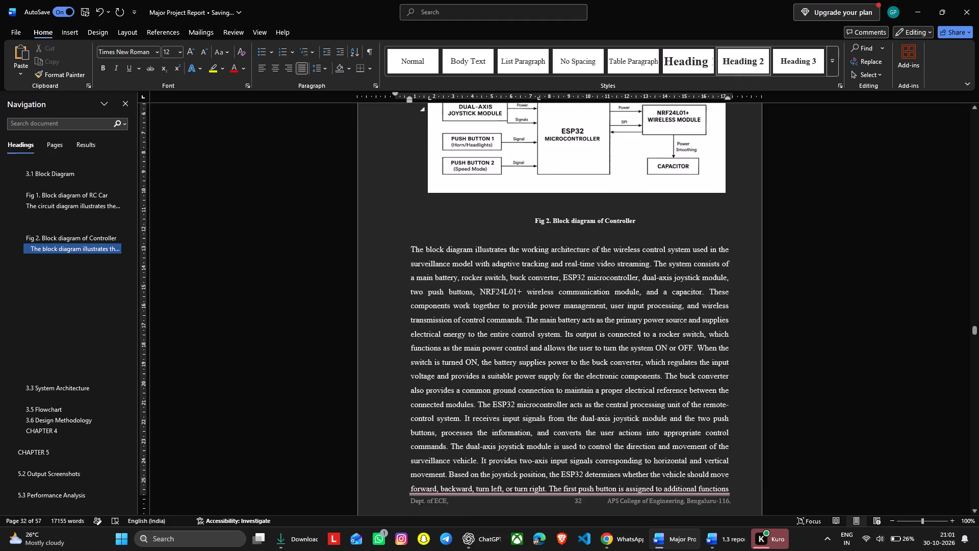
scroll(478, 151, "up", 1)
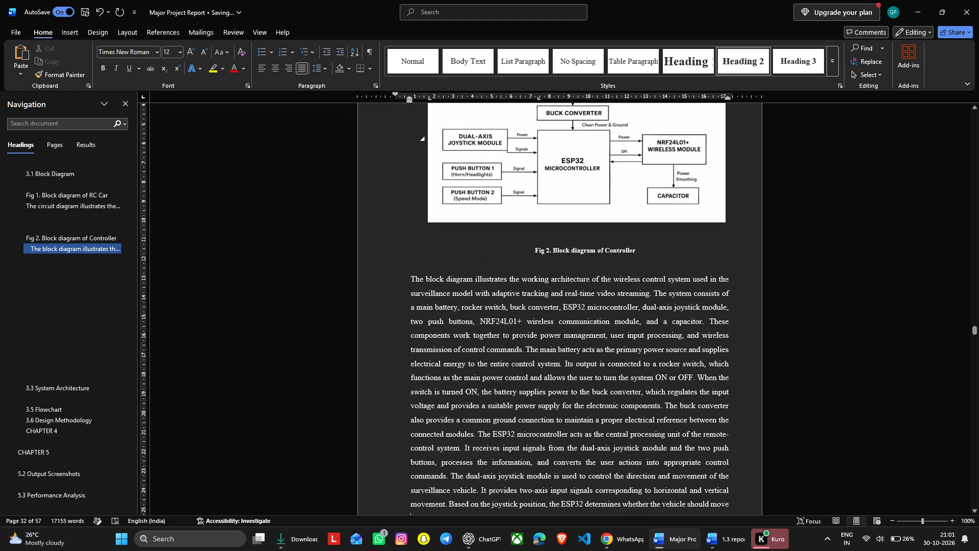
scroll(478, 151, "up", 2)
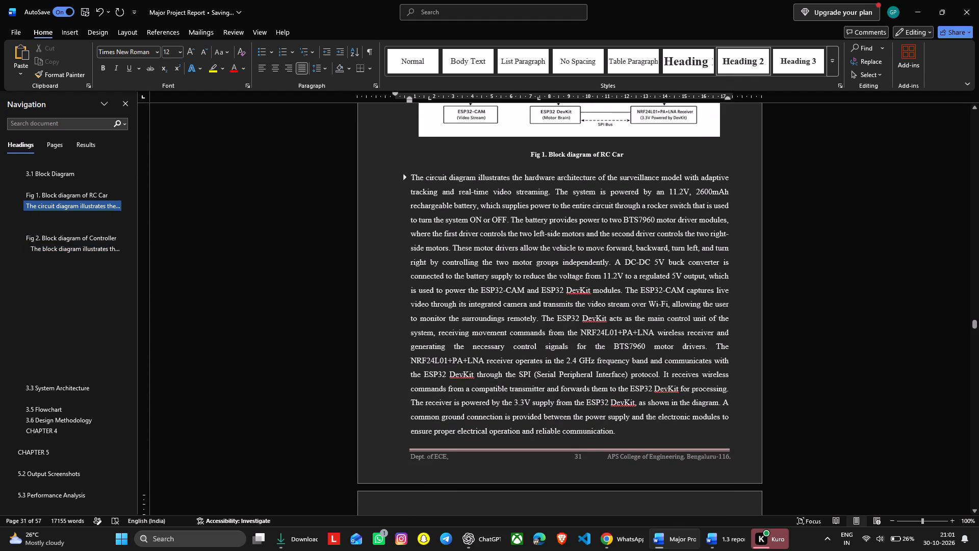
Open the line spacing choices for the paragraph holding the controller block diagram above the Fig 2 caption.
scroll(478, 151, "up", 1)
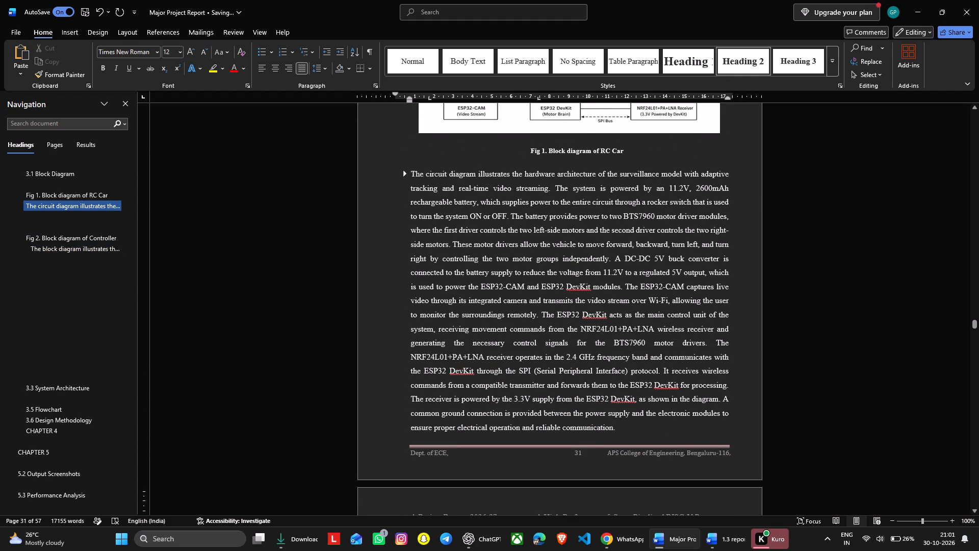
scroll(546, 166, "down", 1)
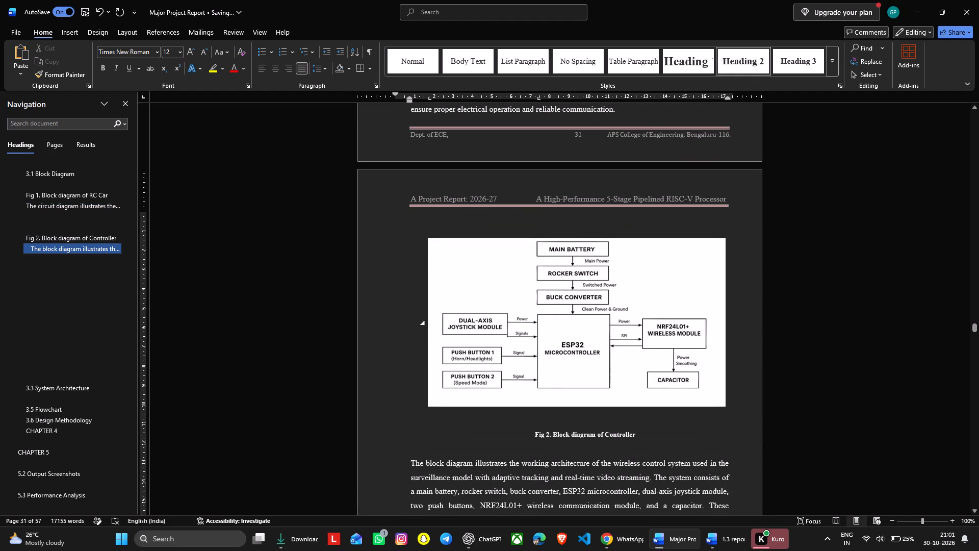
scroll(531, 439, "down", 1)
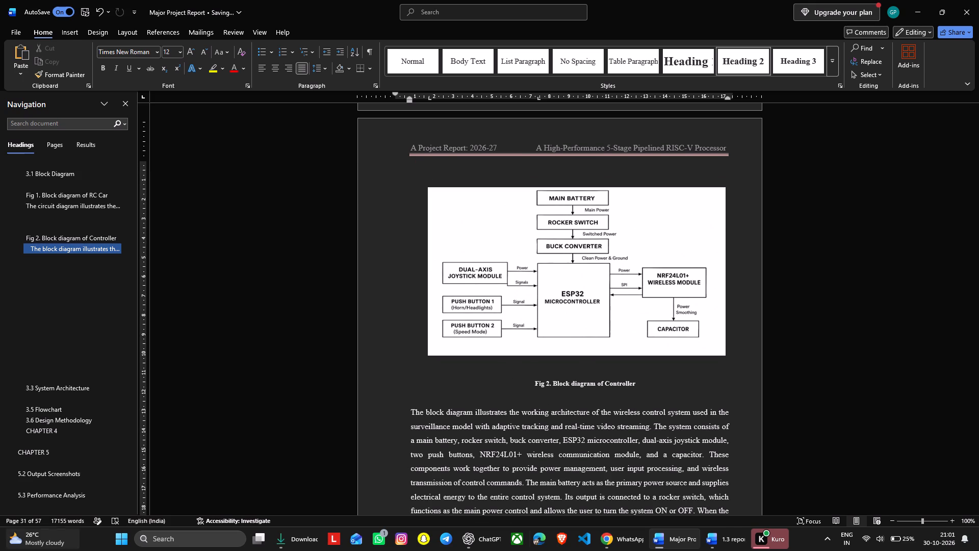
left_click(461, 176)
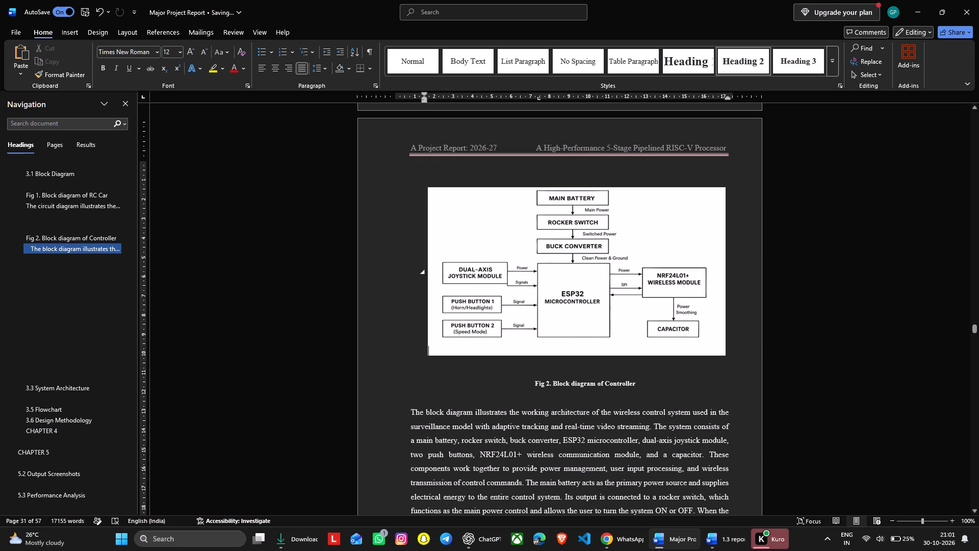
left_click(462, 174)
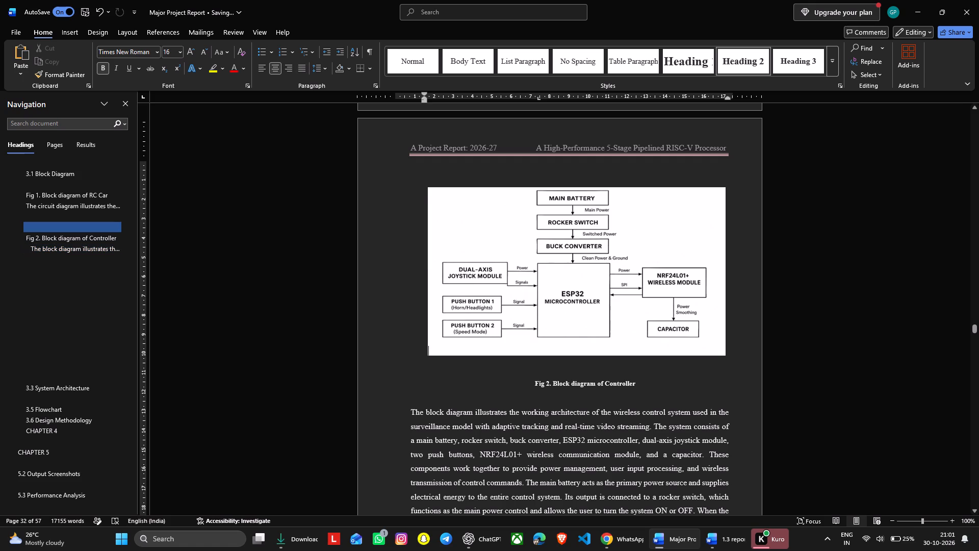
left_click(328, 71)
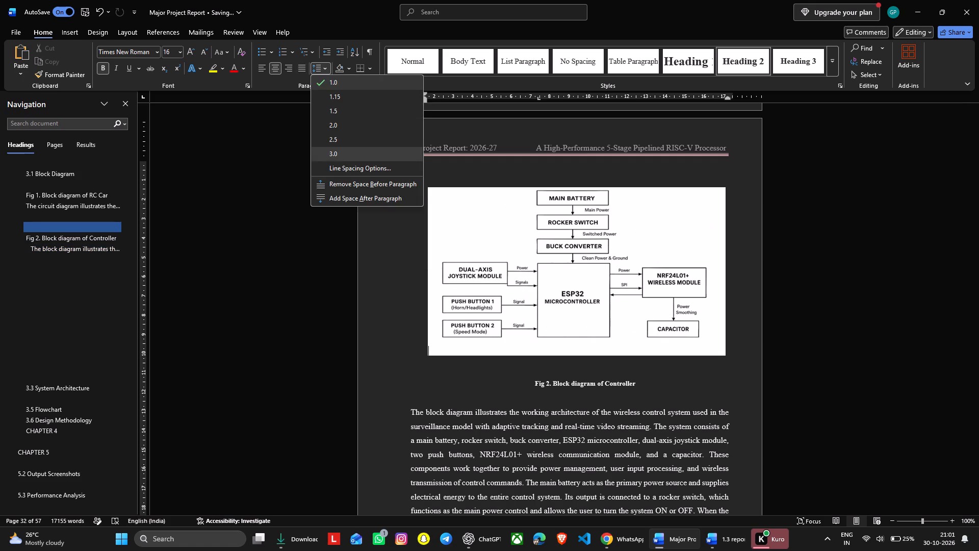
Remove the space before the controller block diagram's paragraph and delete the empty line above the image.
left_click(366, 183)
left_click(447, 171)
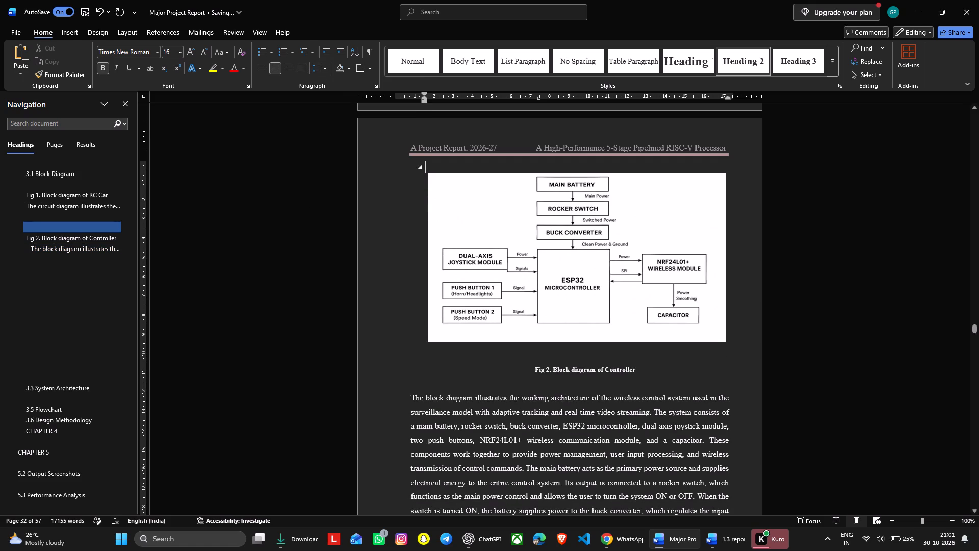
key("Delete")
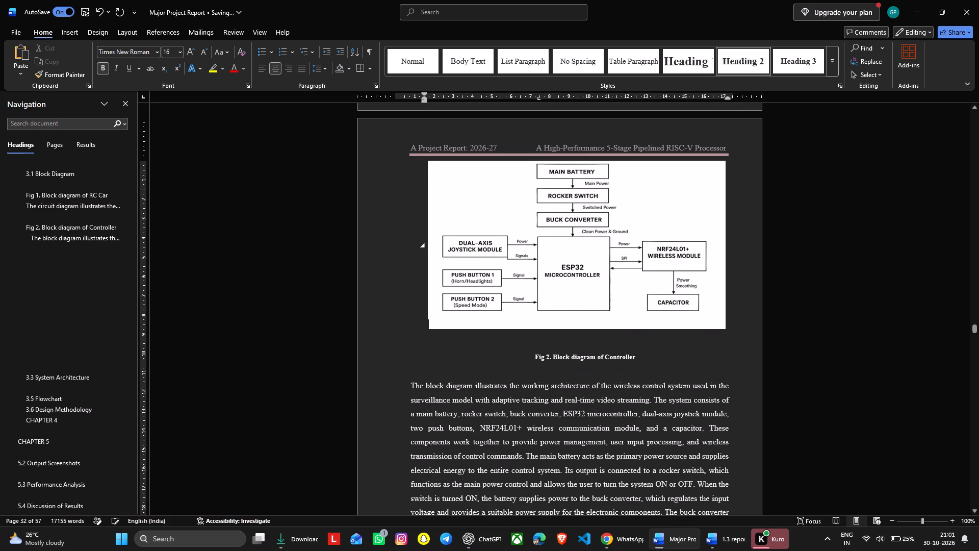
Remove the space before the "Fig 2. Block diagram of Controller" caption paragraph.
left_click(588, 341)
left_click(588, 339)
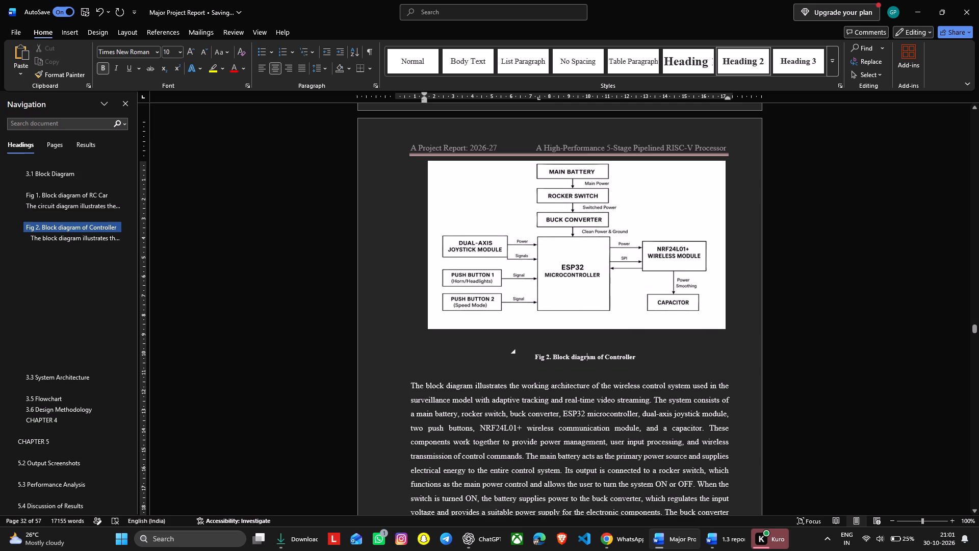
left_click(351, 72)
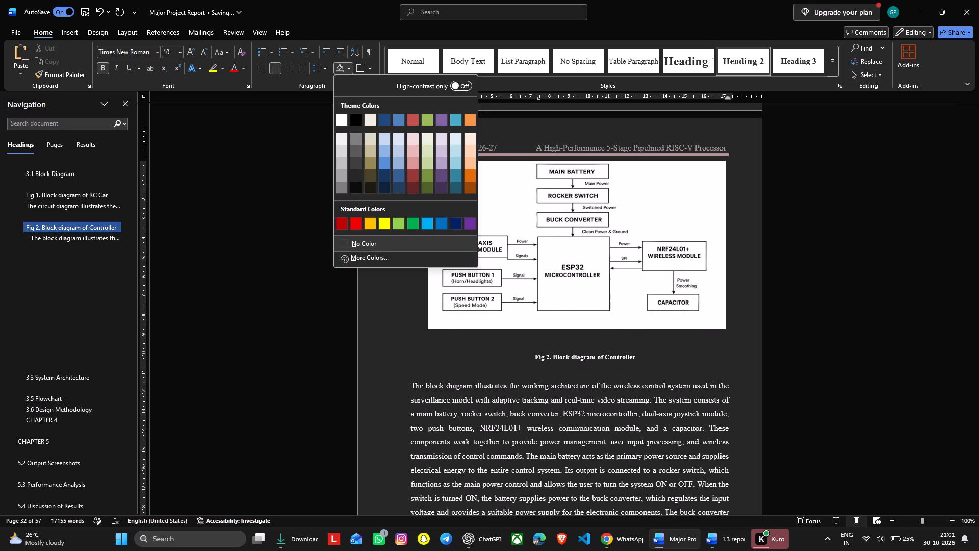
left_click(327, 70)
left_click(362, 184)
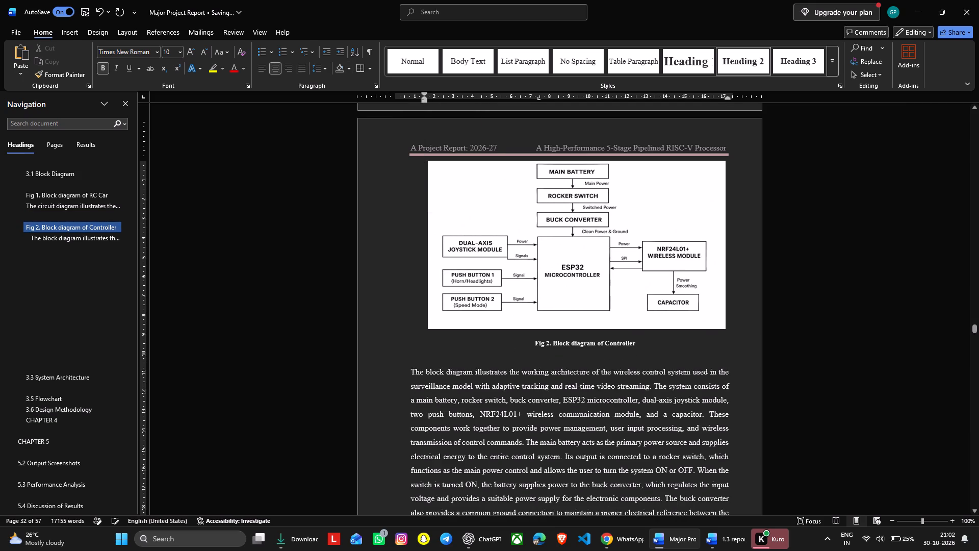
Remove the space before the "Fig 1. Block diagram of RC Car" caption paragraph in section 3.1.
scroll(538, 340, "up", 7)
scroll(576, 314, "up", 3)
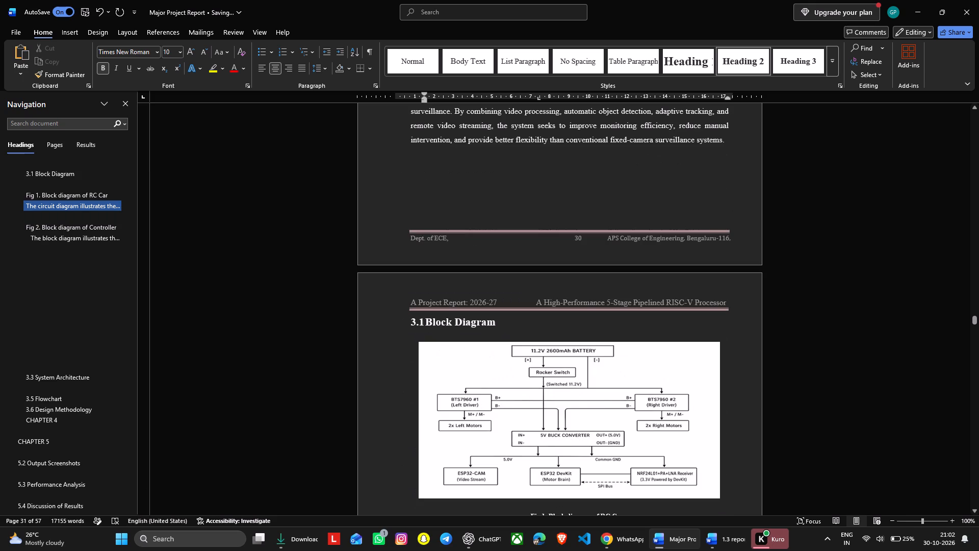
scroll(582, 367, "down", 2)
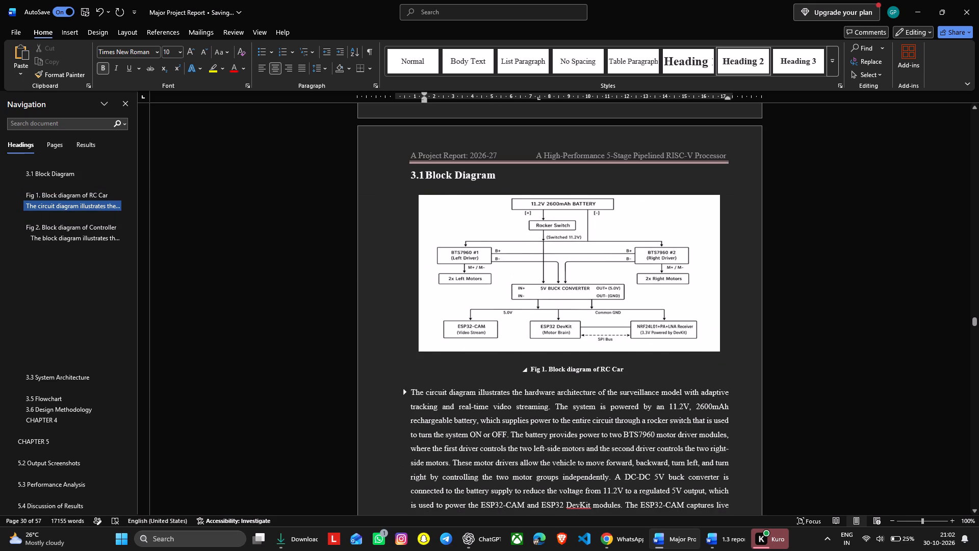
scroll(585, 371, "down", 3)
scroll(585, 371, "up", 3)
left_click(578, 374)
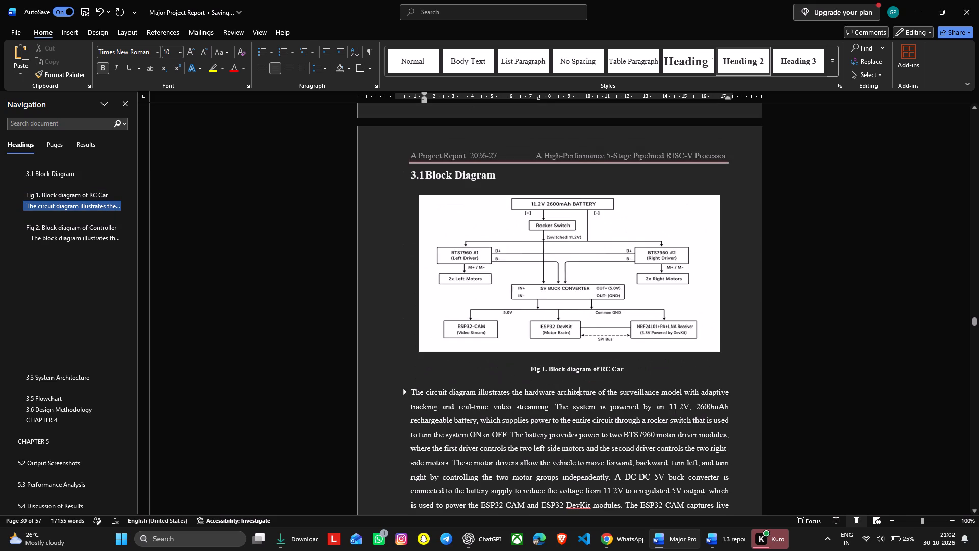
left_click(574, 367)
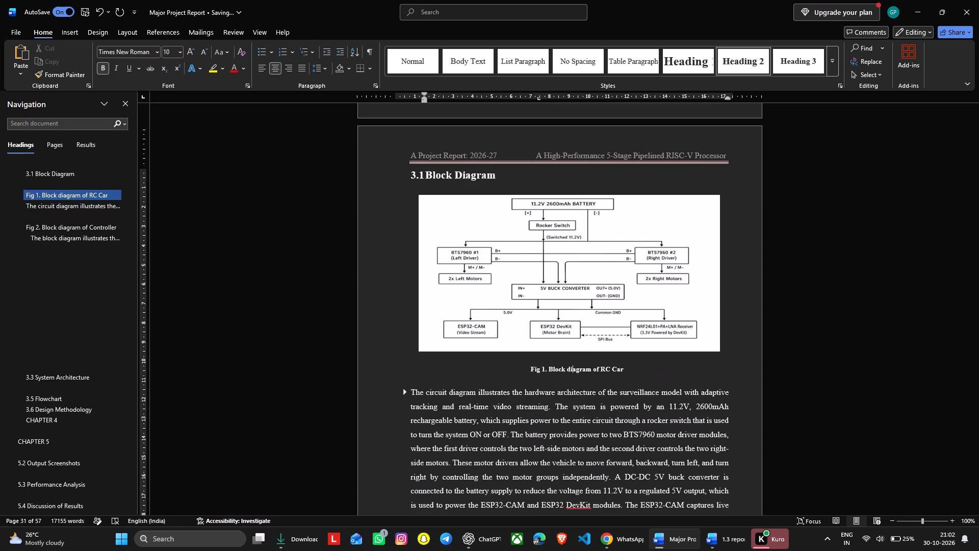
left_click(330, 69)
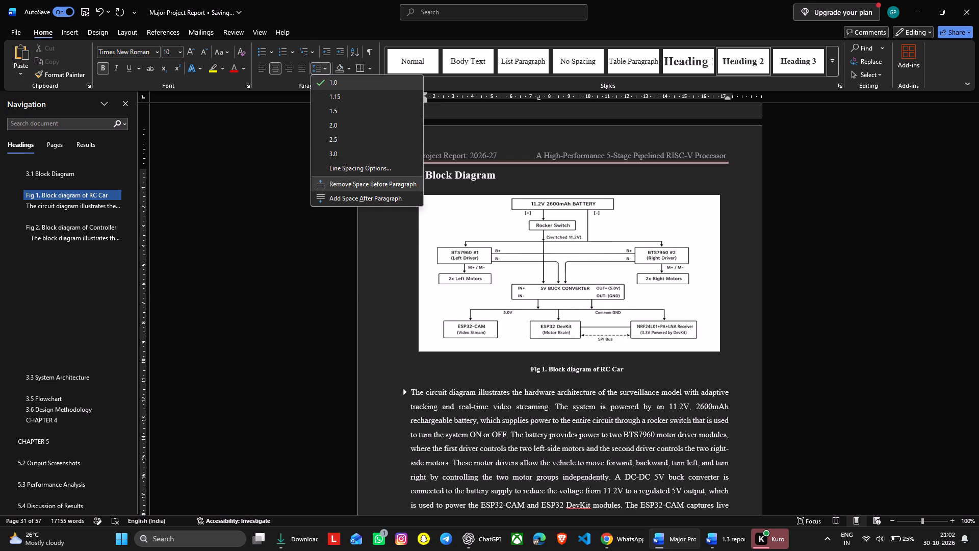
left_click(353, 184)
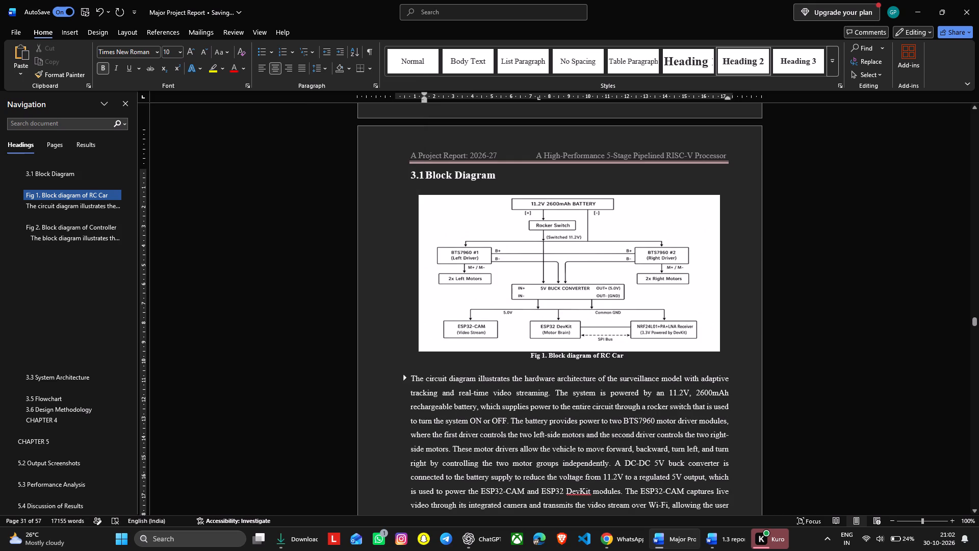
Reword the RC car diagram's caption as "Figure 1: Block Diagram of RC Car.", including the closing period.
scroll(612, 405, "down", 1)
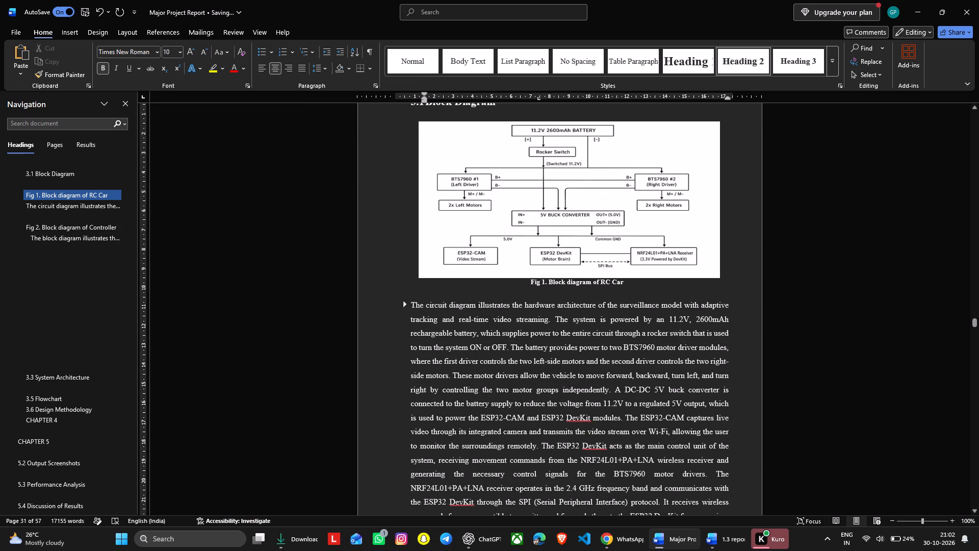
left_click(569, 283)
key("BackSpace")
key("d")
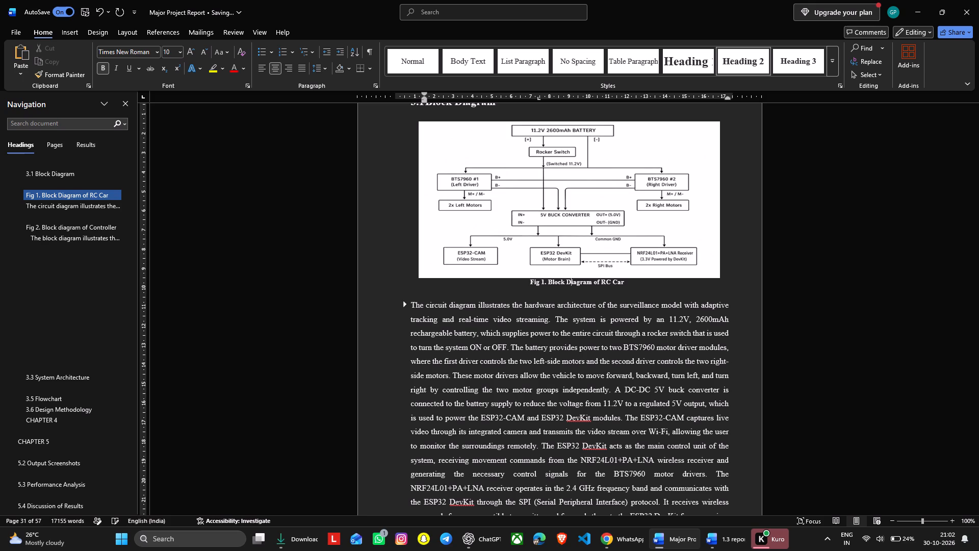
key("Left")
key("Left")
key("Left")
key("Left")
key("Left")
key("Left")
key("Left")
key("Left")
key("Left")
key("Left")
key("Left")
type("ure")
key("Right")
key("Right")
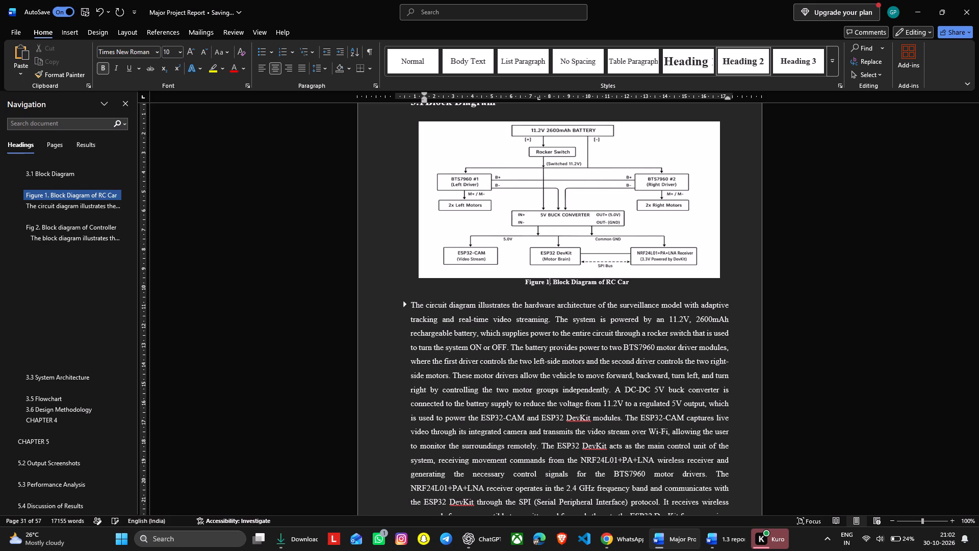
key("Right")
key("BackSpace")
key("shift+colon")
key("Right")
key("Right")
key("Right")
key("Right")
key("Right")
key("Right")
key("Right")
key("Right")
key("Right")
key("Right")
key("Right")
key("Right")
key("Right")
key("Right")
key("Right")
key("Right")
key("Right")
key("Right")
key("Right")
key("Right")
key("Right")
key("Right")
key("Right")
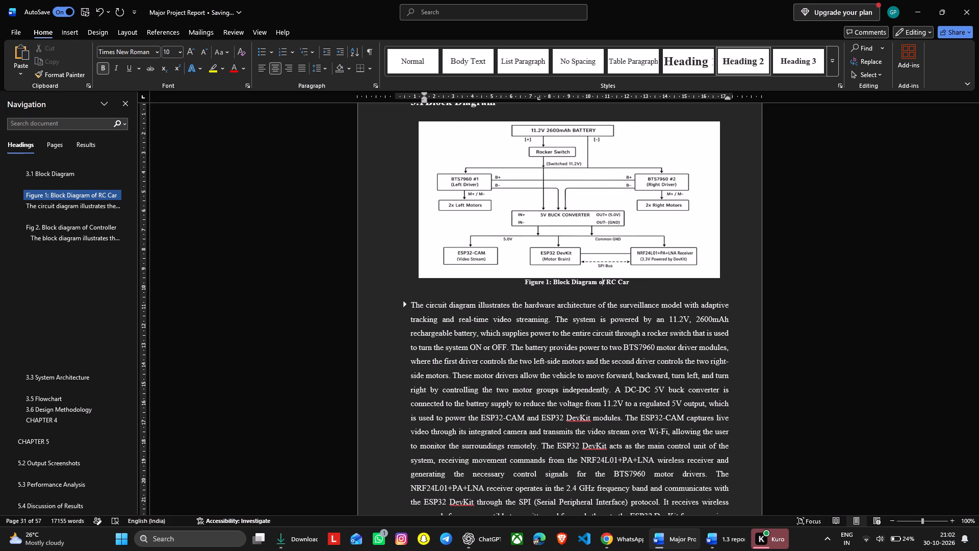
key("Right")
key("period")
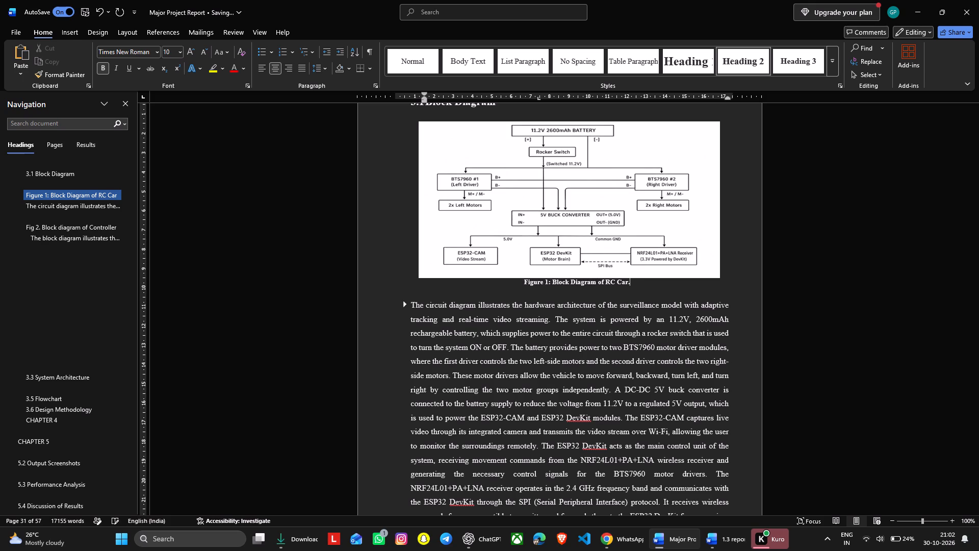
Expand "Fig" to "Figure" in the caption under the controller block diagram.
scroll(677, 437, "down", 4)
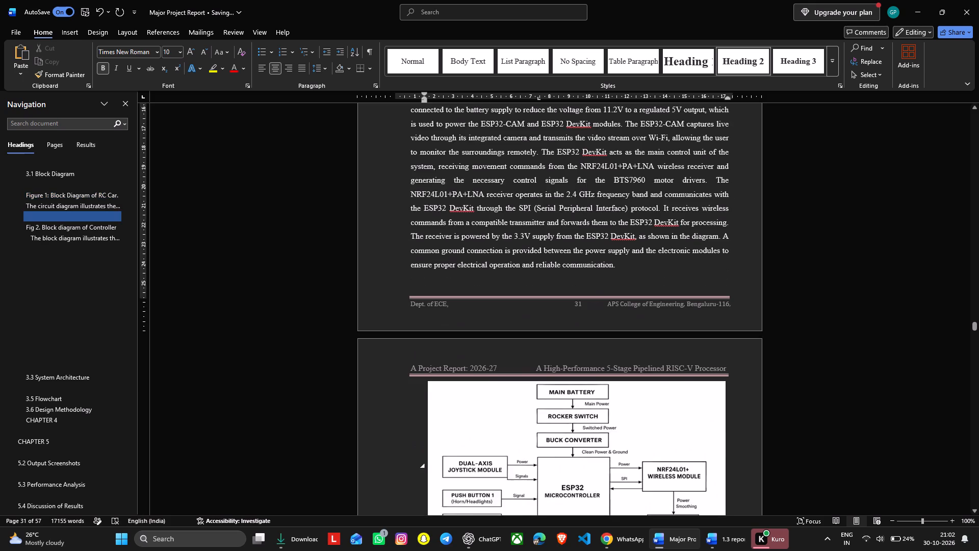
scroll(674, 445, "down", 2)
left_click(544, 418)
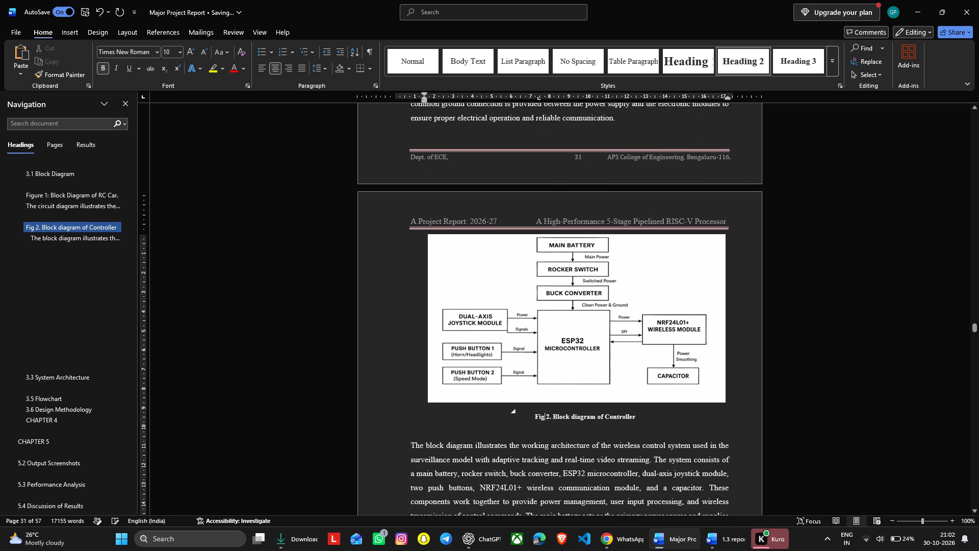
type("ure")
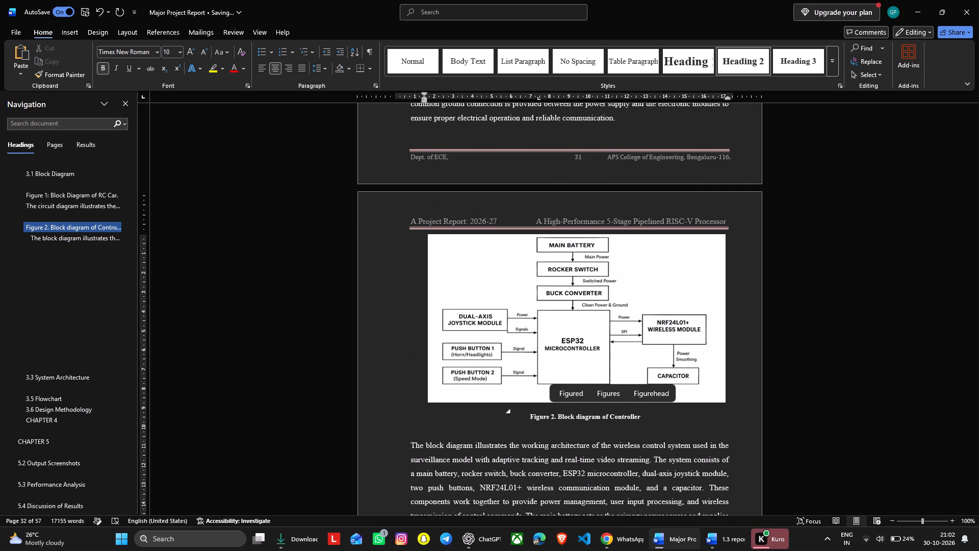
key("Right")
key("Right")
key("Right")
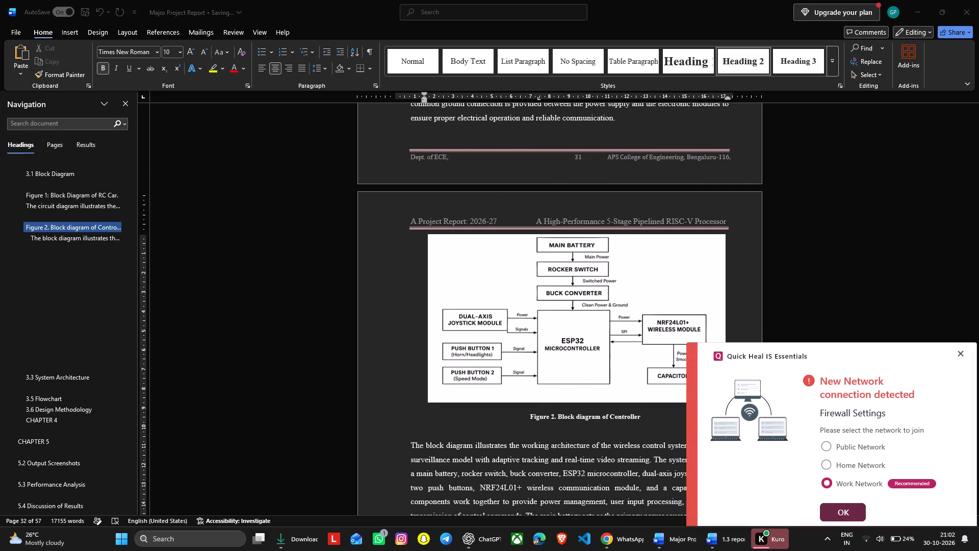
key("Left")
key("Left")
key("Left")
key("Left")
key("Left")
key("Left")
left_click(556, 415)
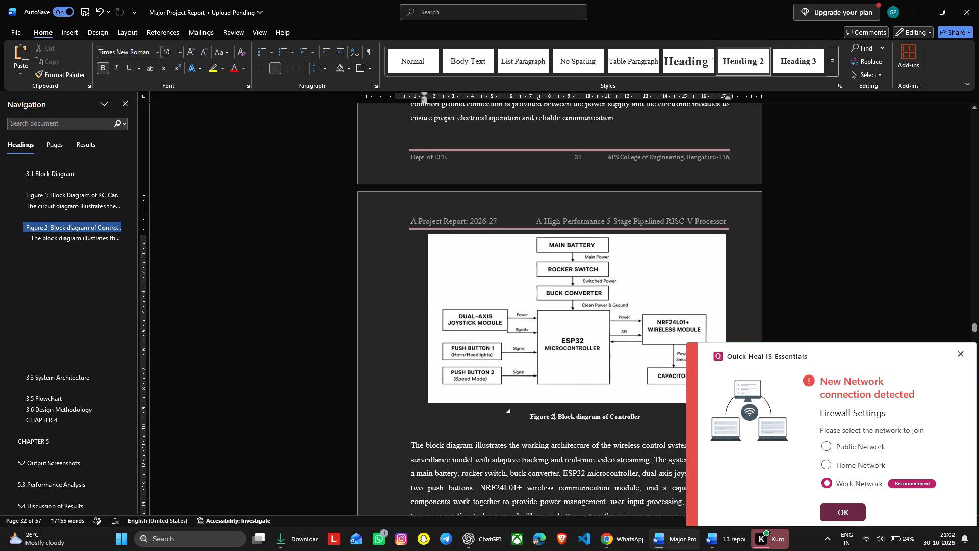
Reword the controller diagram's caption as "Figure 2: Block Diagram of Controller.", with the colon, capital D and closing period.
key("Right")
key("BackSpace")
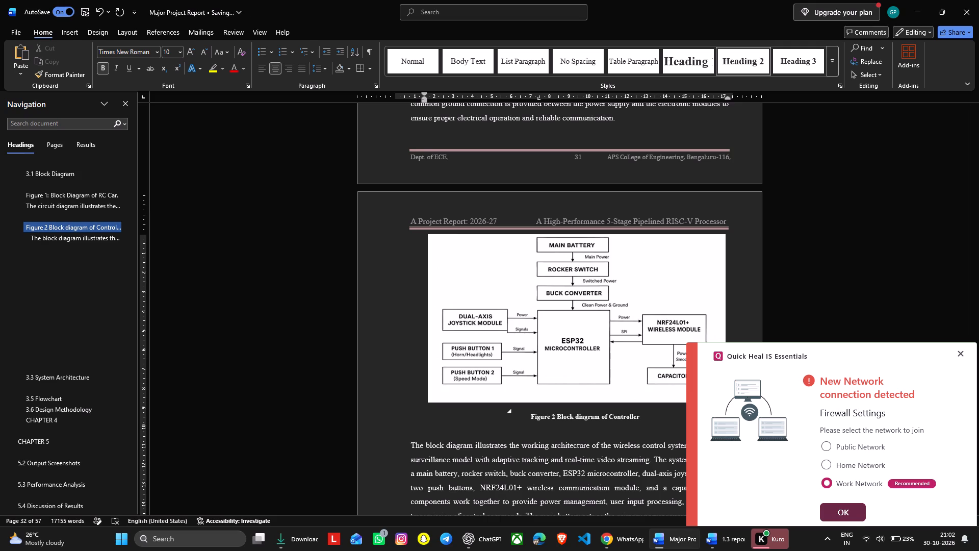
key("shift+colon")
key("Right")
key("Right")
key("Right")
key("Right")
key("Right")
key("Right")
key("Right")
key("Right")
key("Right")
key("Right")
key("Right")
key("Right")
key("Right")
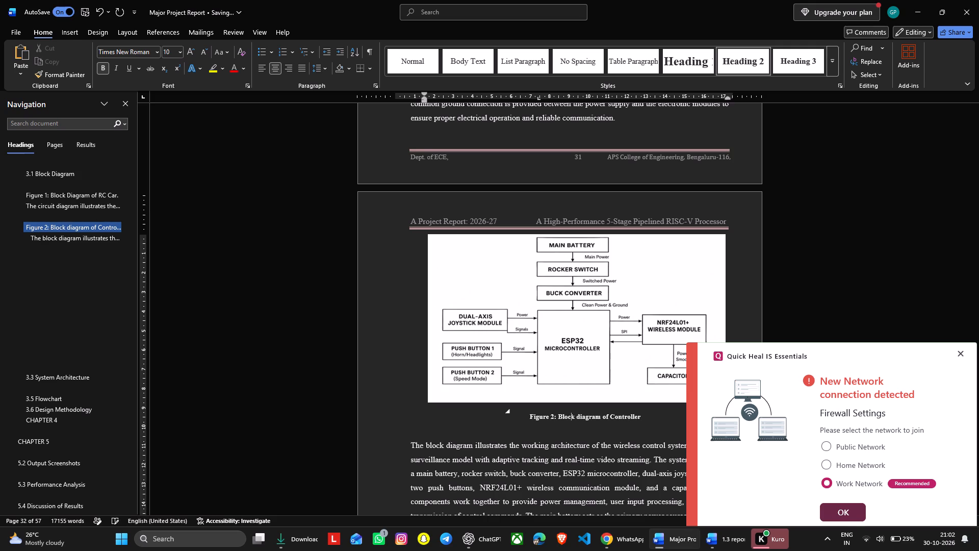
key("Right")
key("Right")
key("Right")
key("Right")
key("Right")
key("Right")
key("Right")
key("Right")
key("Right")
key("Right")
key("Left")
key("Left")
key("Left")
key("Left")
key("Left")
key("Left")
key("Left")
key("Left")
key("Left")
key("Left")
key("Left")
key("Left")
key("Left")
key("Left")
key("Left")
key("Left")
key("Right")
key("BackSpace")
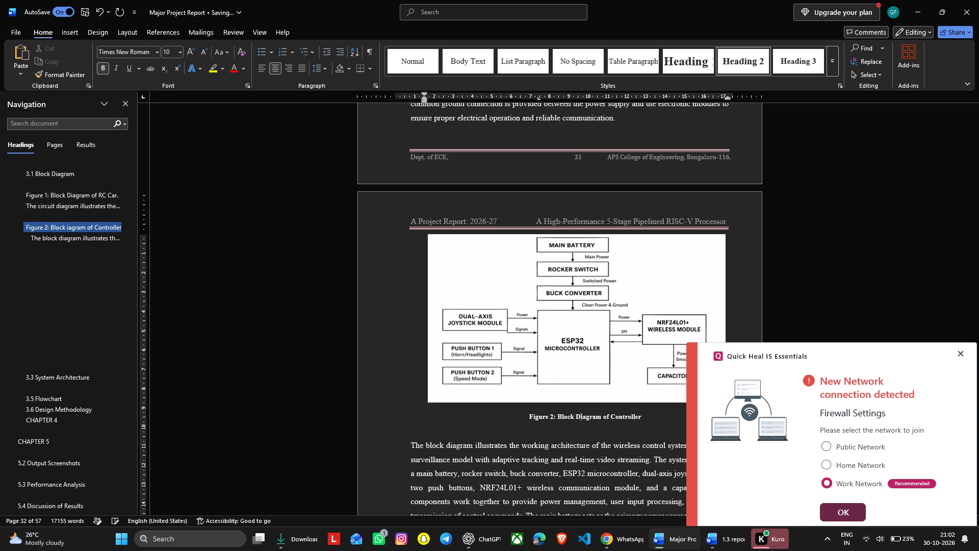
key("Right")
key("Right")
key("Right")
key("Right")
key("Right")
key("Right")
key("Right")
key("Right")
key("Right")
key("Right")
key("Right")
key("Right")
key("Right")
key("Right")
key("Right")
key("Right")
key("Right")
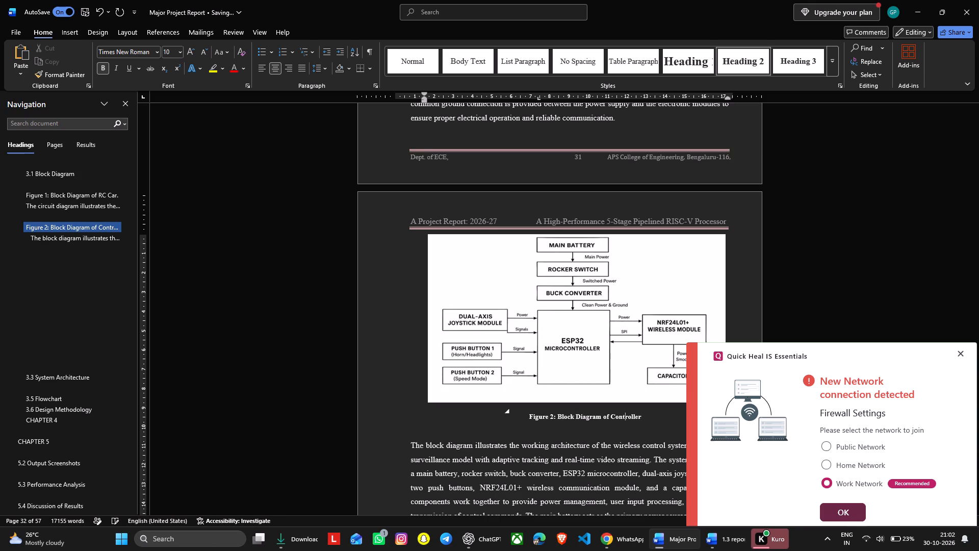
key("Right")
key("Right")
key("Right")
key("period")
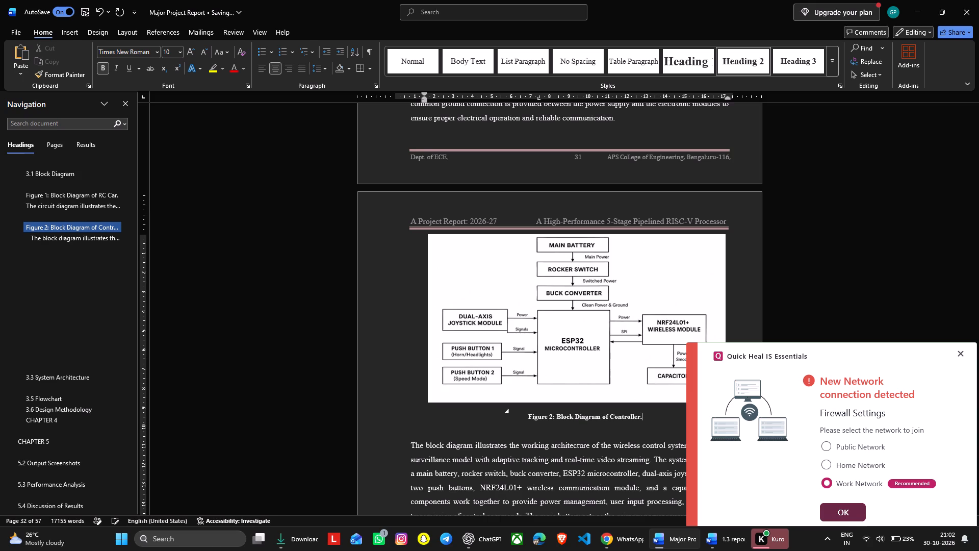
Dismiss the new network firewall notification without choosing a network type.
left_click(964, 348)
left_click(963, 349)
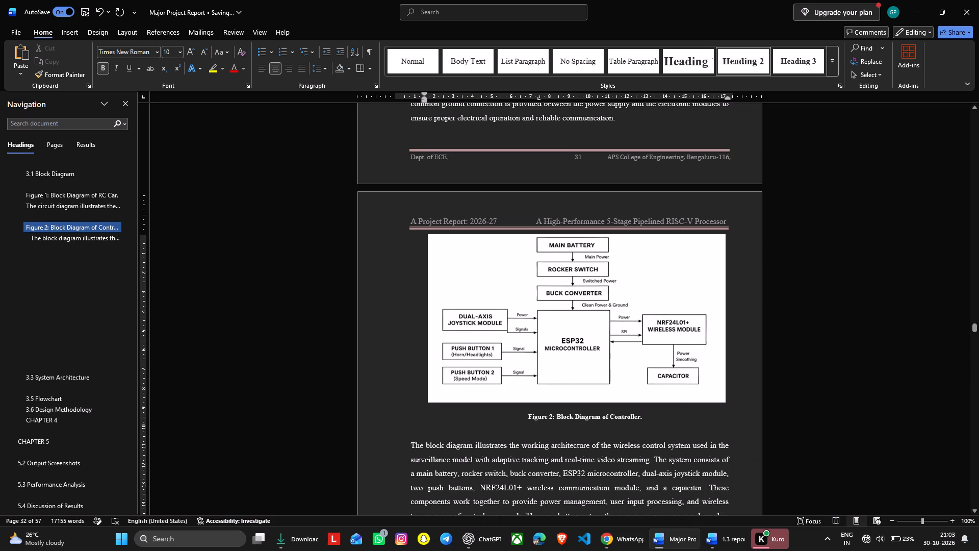
Check the Wi-Fi connection status of the APSCe network and return to the report.
left_click(881, 541)
left_click(835, 350)
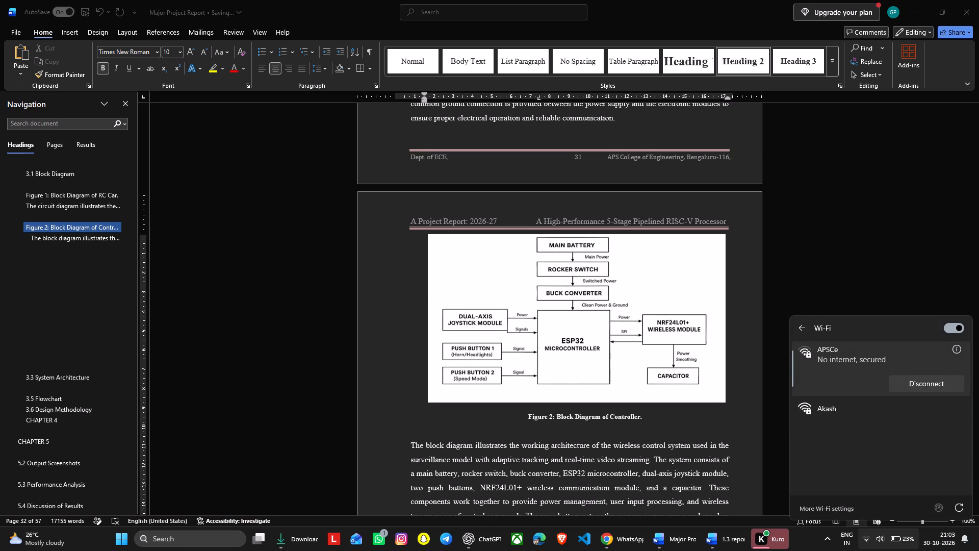
left_click(878, 282)
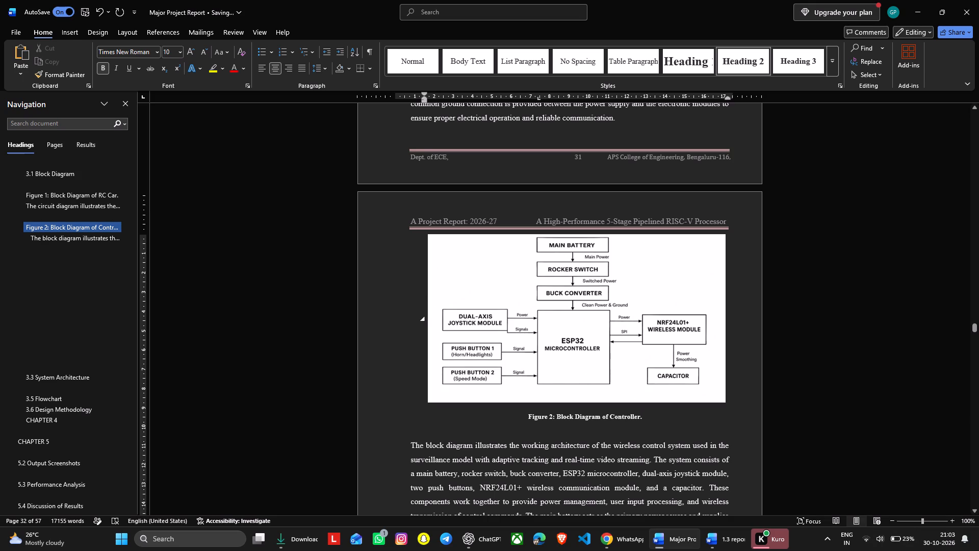
Delete the controller explanation's text from "The second push button is used to change the speed mode" through its final sentence.
scroll(646, 323, "down", 4)
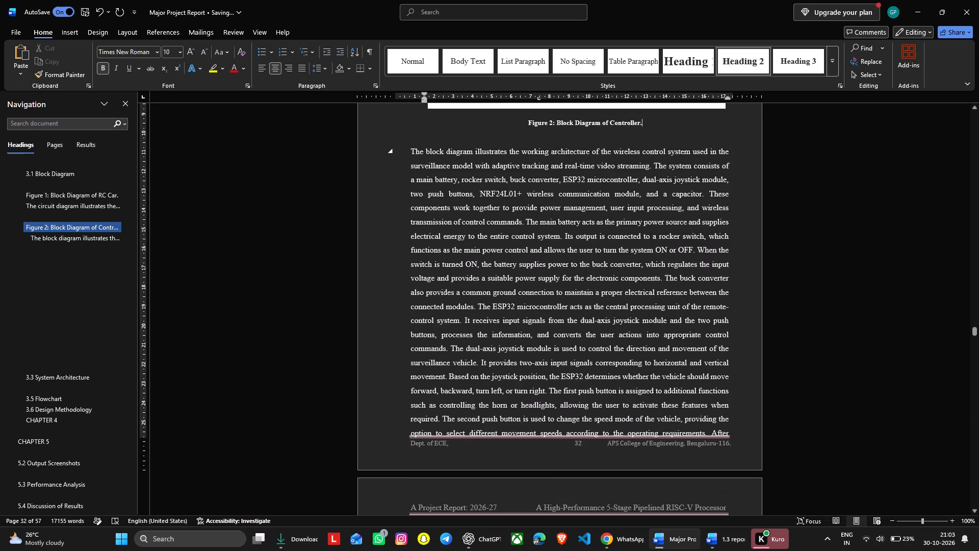
scroll(646, 324, "down", 3)
scroll(646, 313, "up", 11)
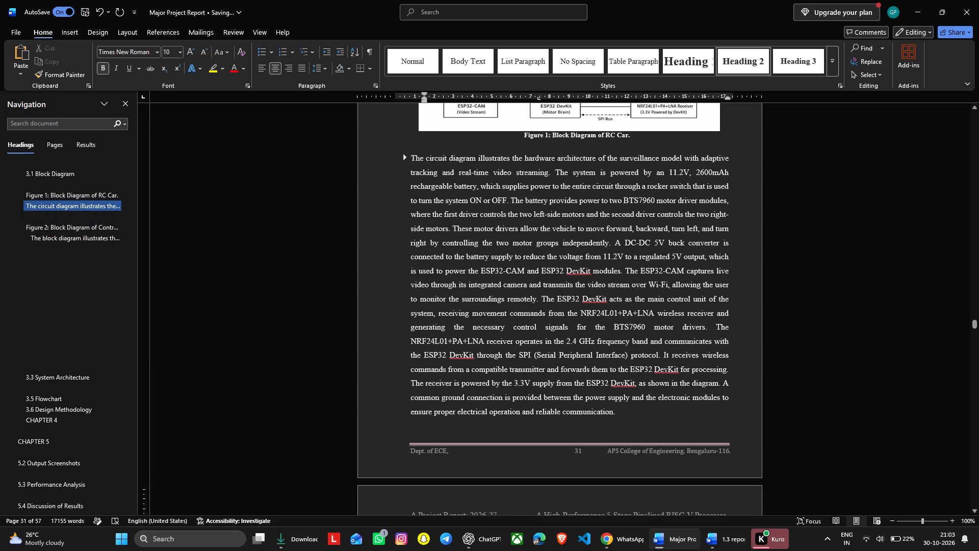
scroll(638, 335, "down", 10)
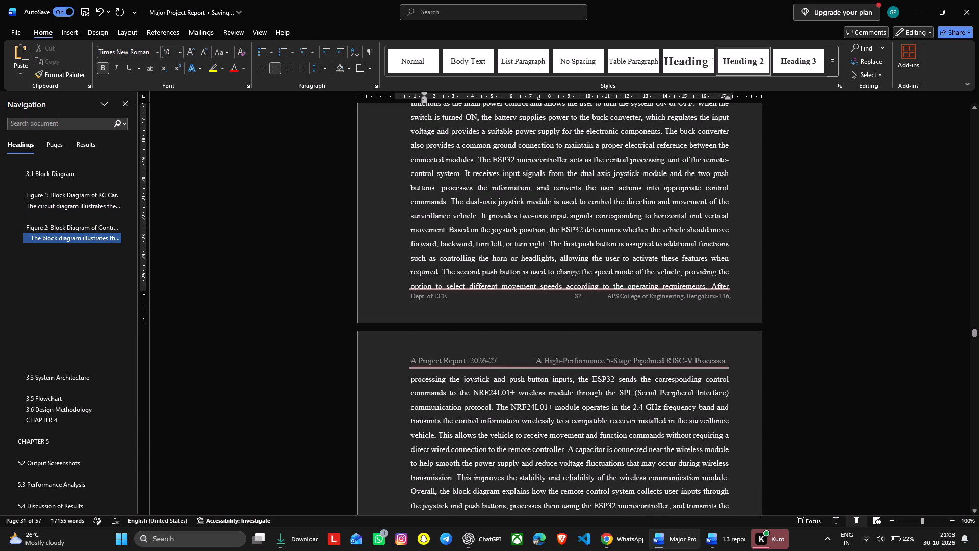
left_click(444, 270)
left_click_drag(444, 270, 708, 482)
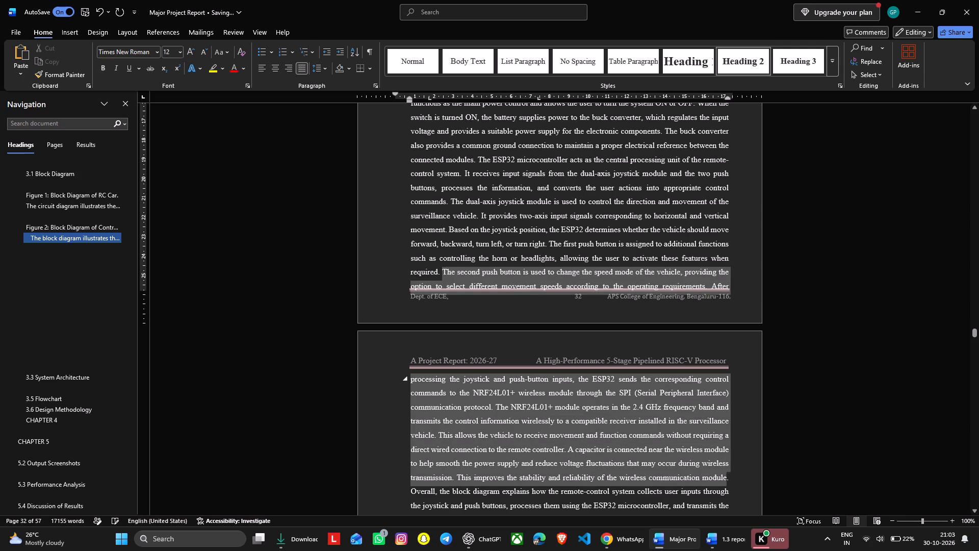
left_click_drag(708, 482, 726, 507)
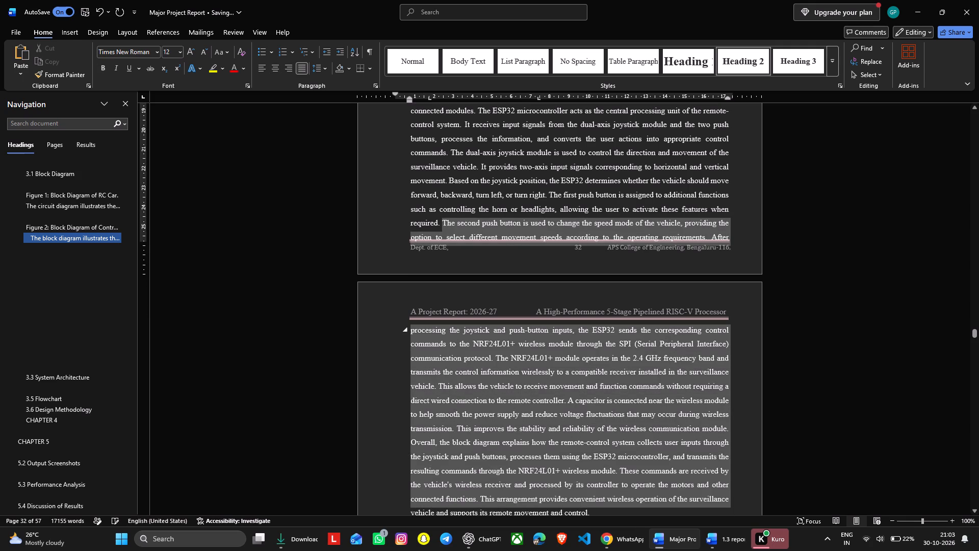
left_click_drag(726, 507, 694, 471)
key("BackSpace")
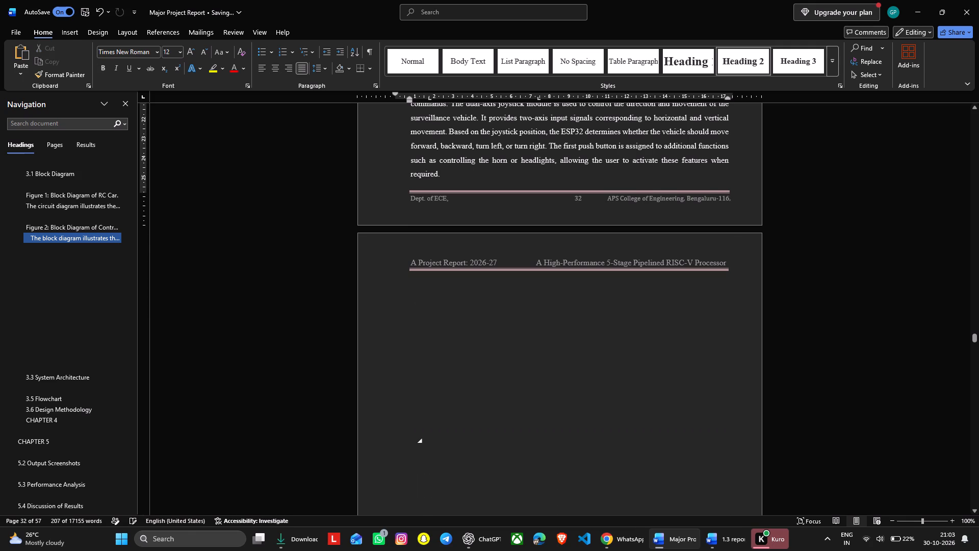
Review the layout of the block diagram pages, from the controller figure to the end of its shortened explanation.
scroll(693, 439, "up", 5)
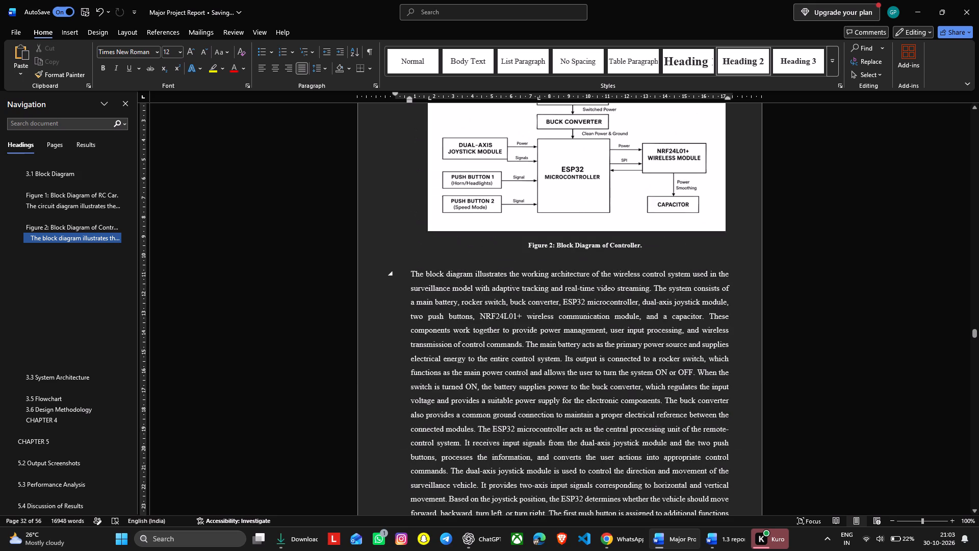
scroll(700, 446, "up", 7)
scroll(694, 473, "down", 9)
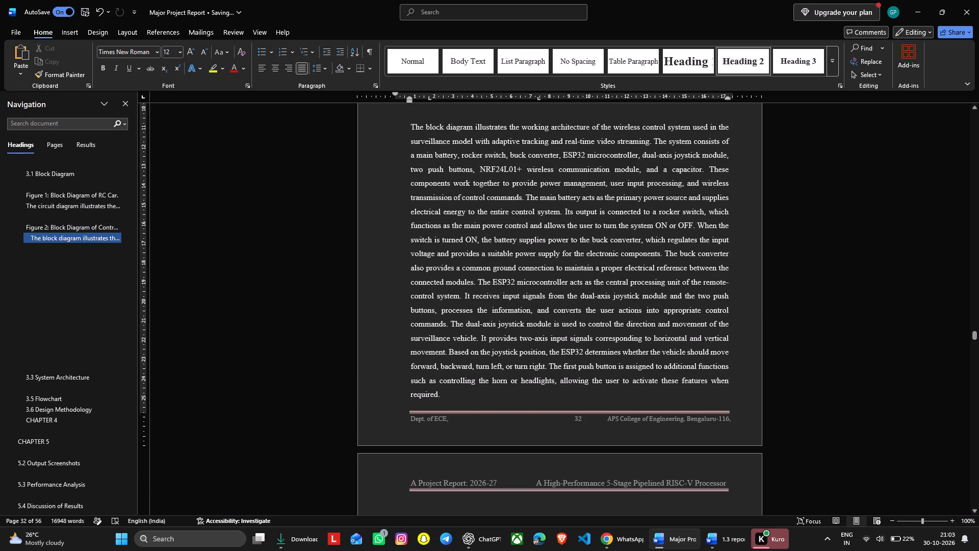
Review the pages after the controller description as far as section 4.2, and return to the headings for sections 3.3 to 3.6.
scroll(693, 478, "down", 5)
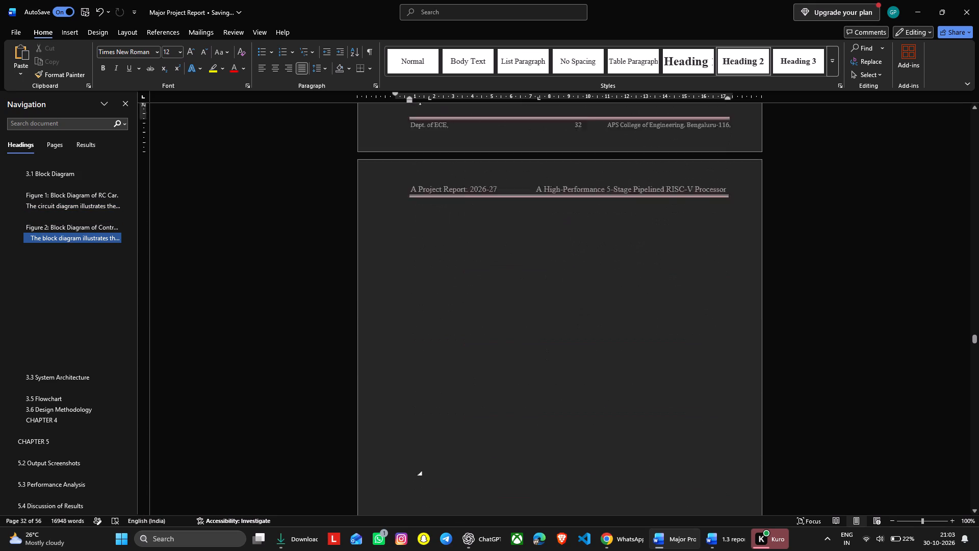
scroll(693, 505, "down", 4)
scroll(664, 420, "down", 10)
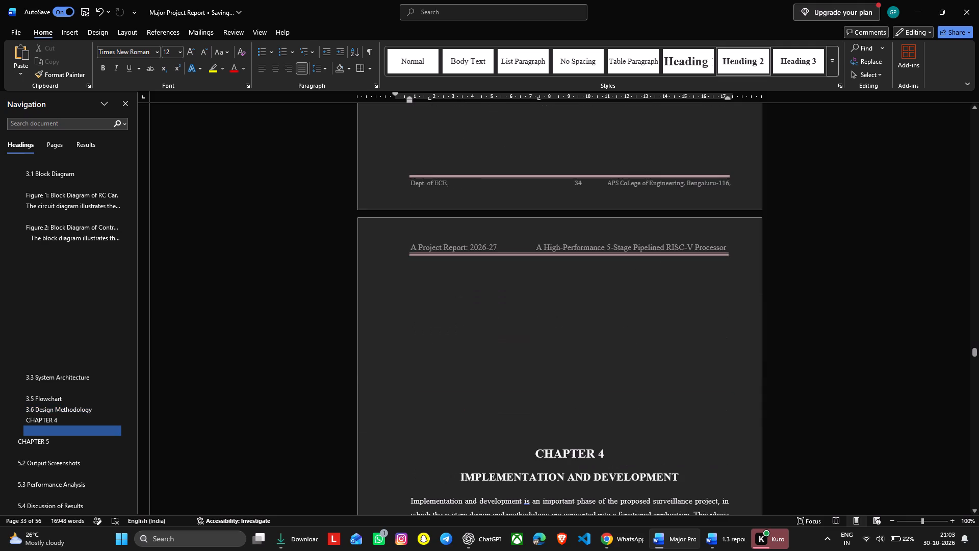
scroll(662, 396, "down", 14)
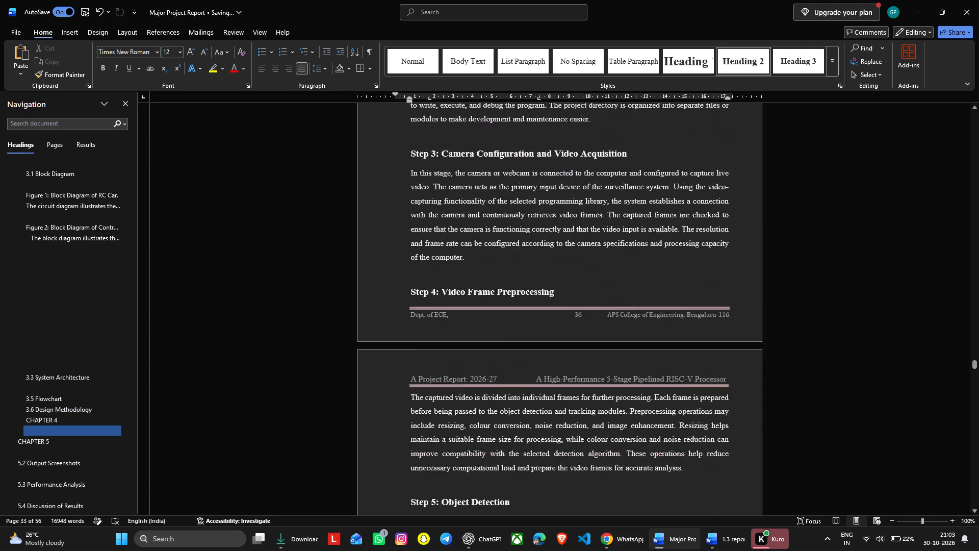
scroll(667, 416, "down", 20)
scroll(679, 422, "down", 4)
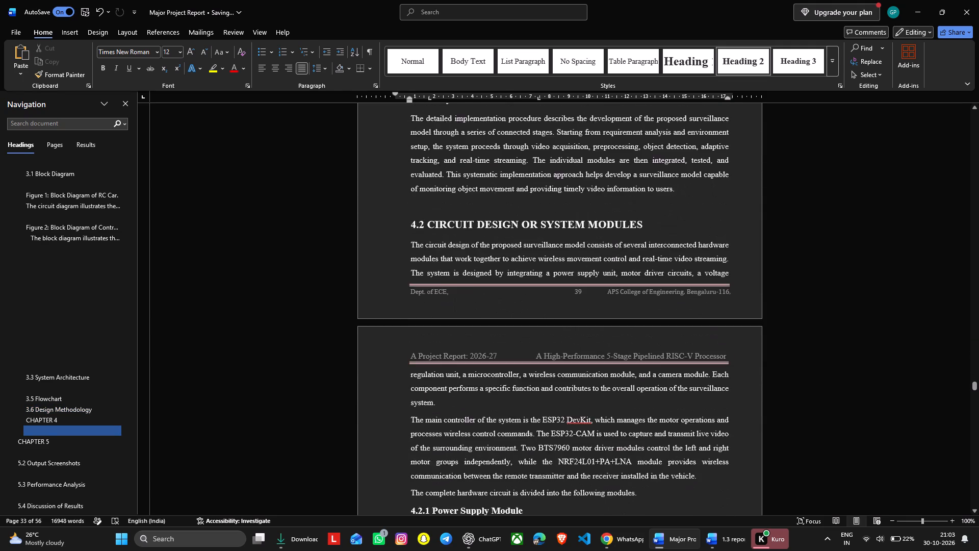
scroll(680, 431, "up", 16)
scroll(680, 431, "down", 1)
scroll(680, 431, "up", 5)
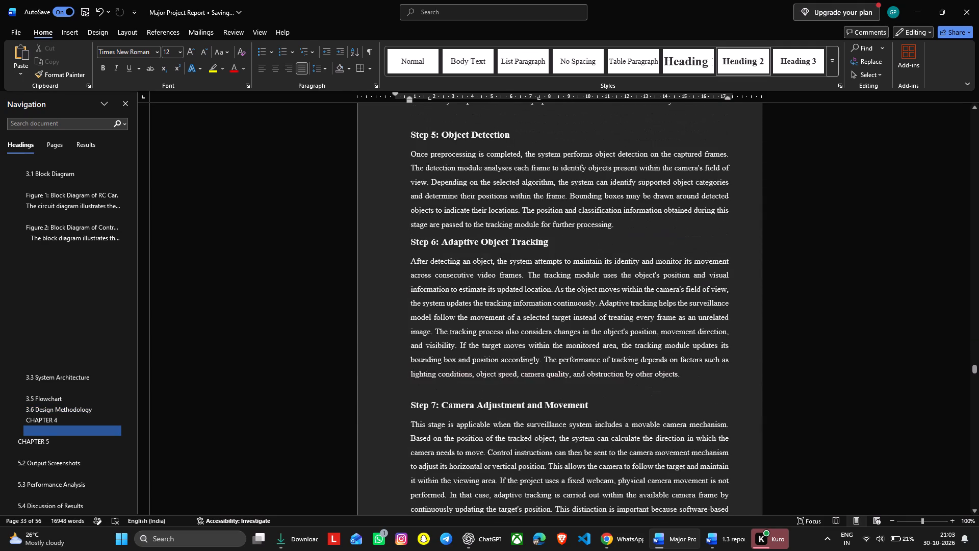
scroll(680, 431, "up", 16)
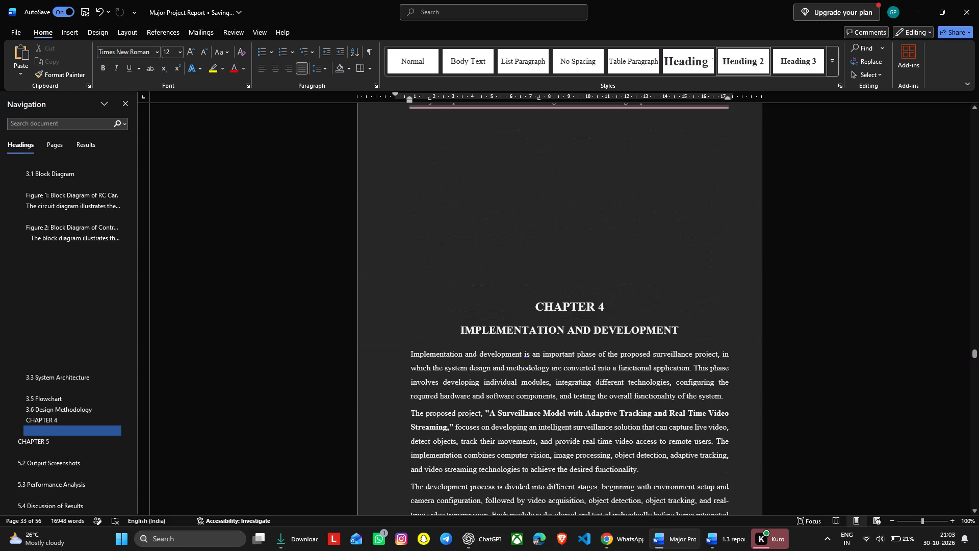
scroll(680, 431, "up", 6)
scroll(677, 433, "down", 2)
scroll(677, 433, "up", 5)
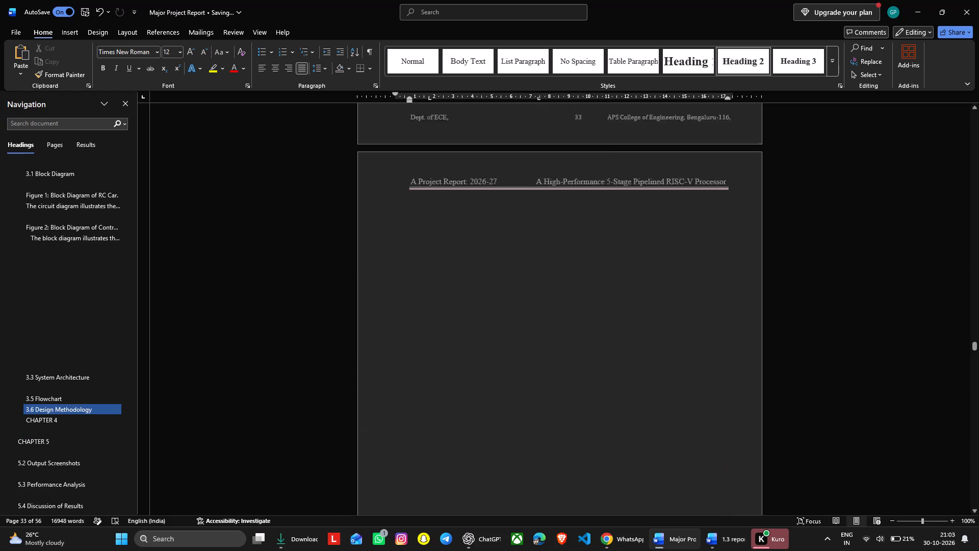
scroll(677, 433, "up", 5)
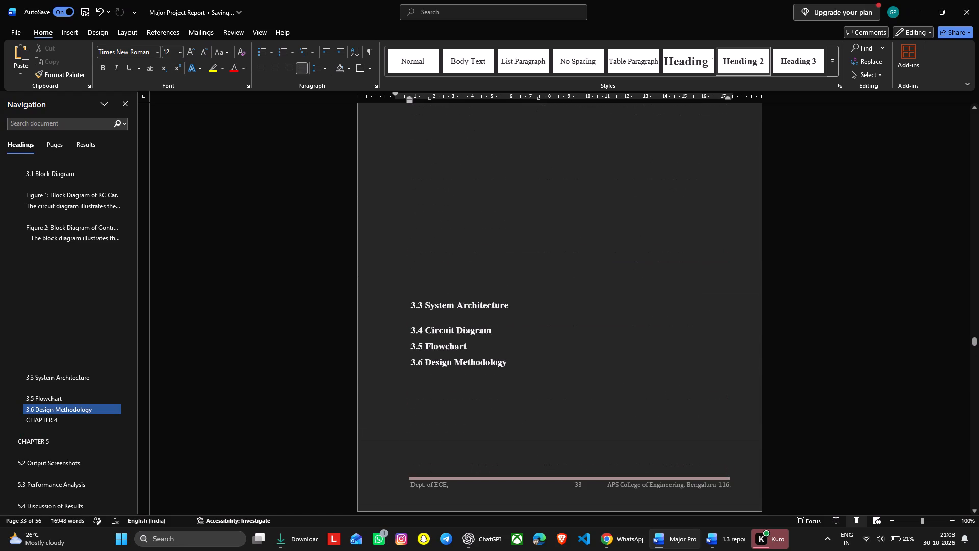
Review the RC car and controller block diagram descriptions and the layout down to the headings for sections 3.3 to 3.6.
scroll(677, 433, "up", 1)
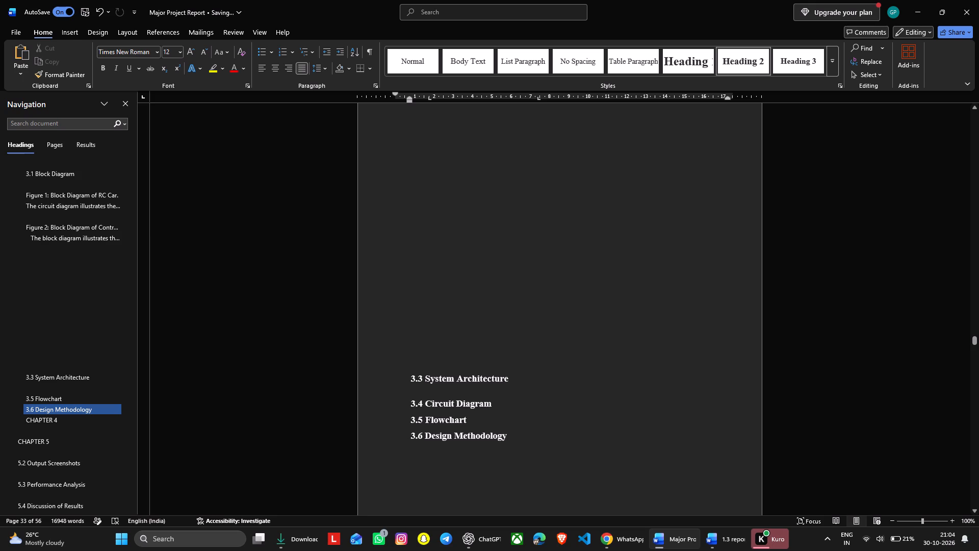
scroll(571, 282, "up", 2)
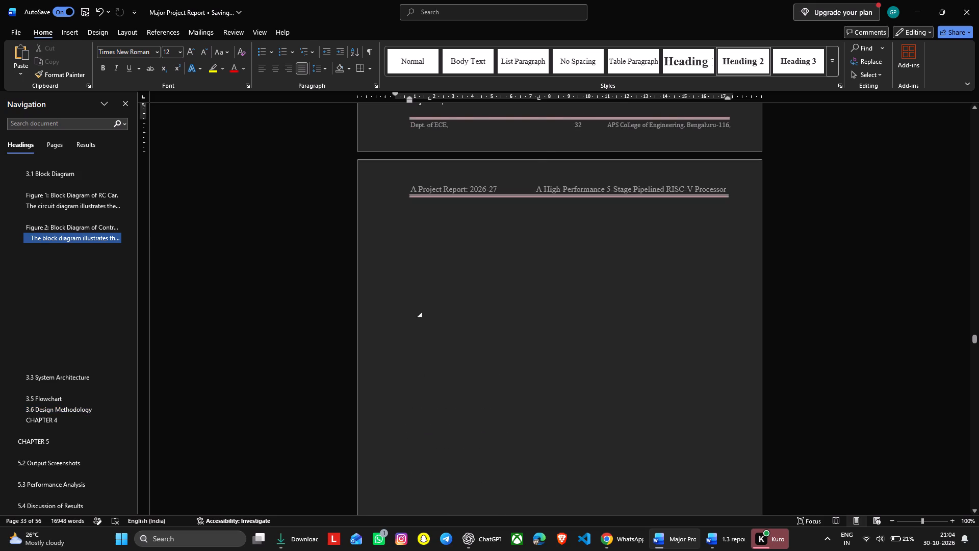
scroll(566, 303, "up", 6)
scroll(564, 314, "down", 5)
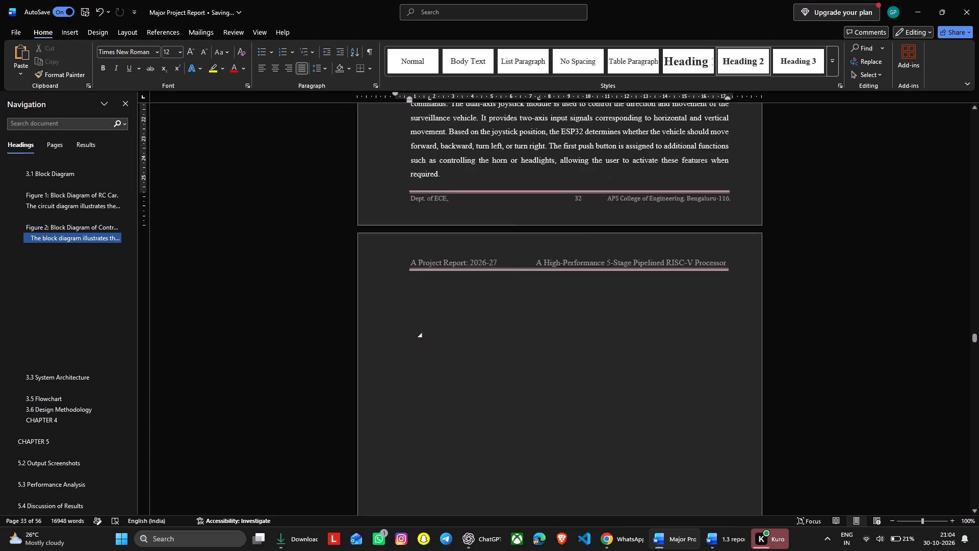
scroll(571, 324, "down", 1)
scroll(571, 331, "up", 6)
scroll(552, 325, "down", 2)
scroll(552, 325, "up", 10)
scroll(552, 325, "down", 3)
scroll(548, 328, "up", 2)
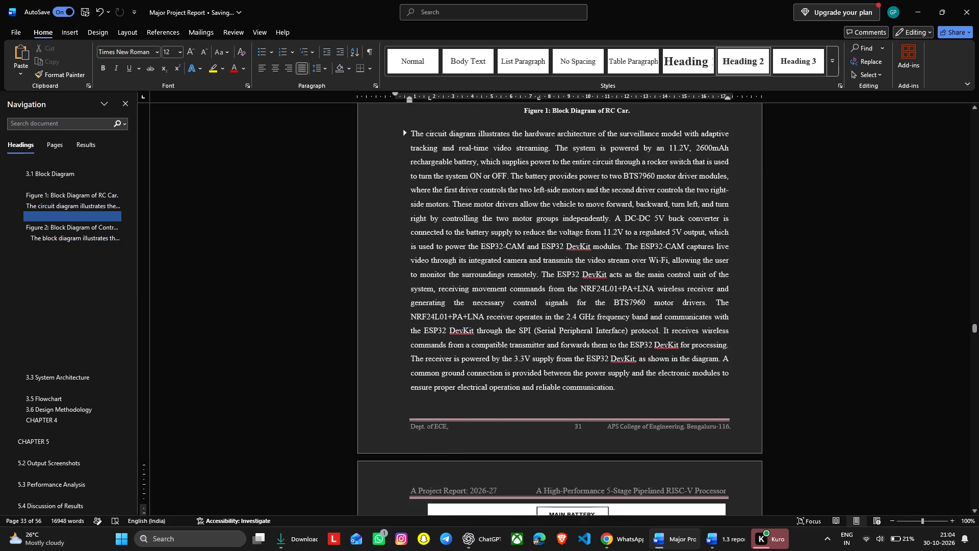
scroll(548, 328, "up", 2)
scroll(548, 328, "down", 8)
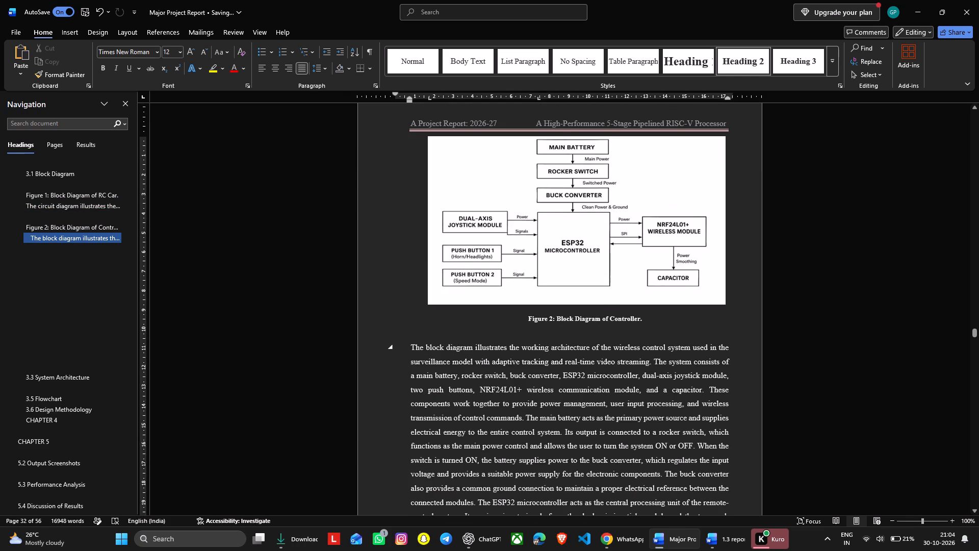
scroll(535, 350, "down", 7)
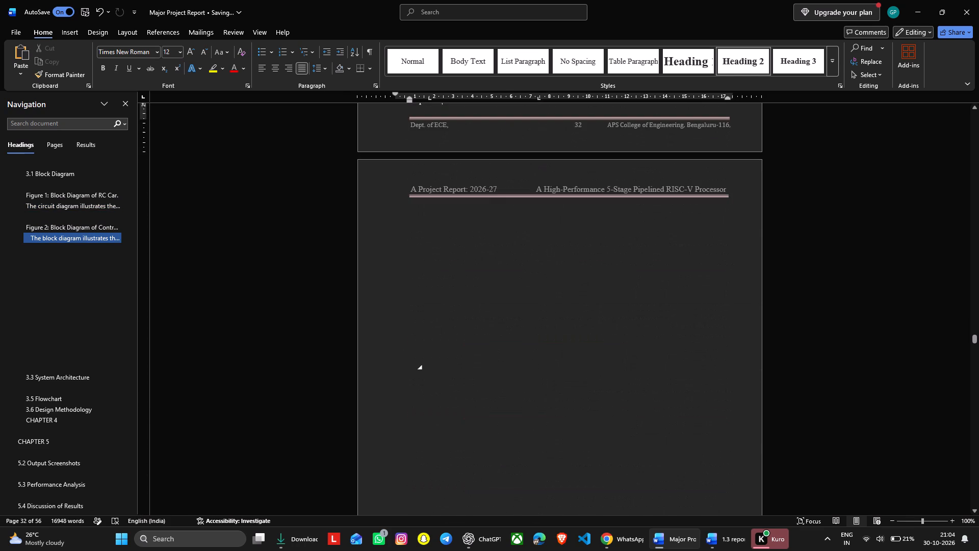
scroll(533, 358, "down", 1)
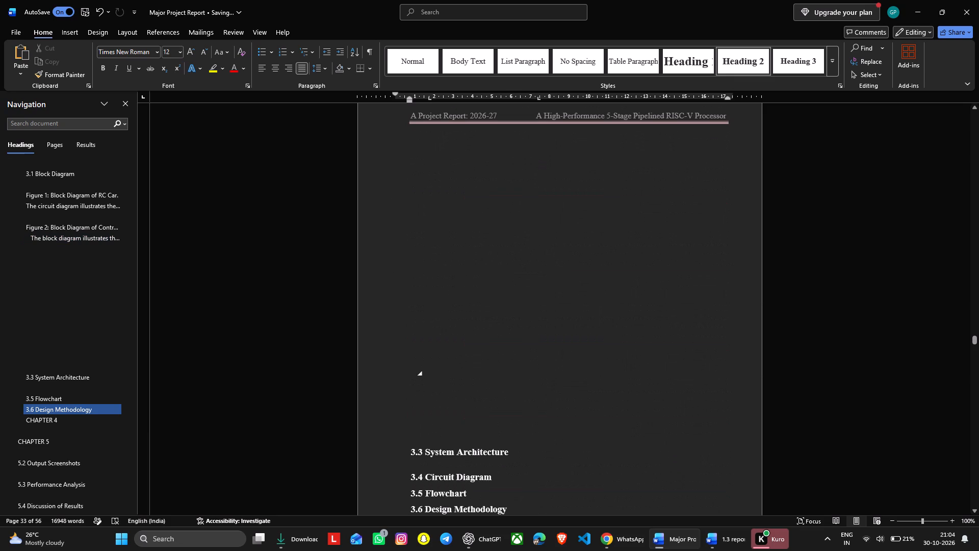
scroll(533, 359, "down", 2)
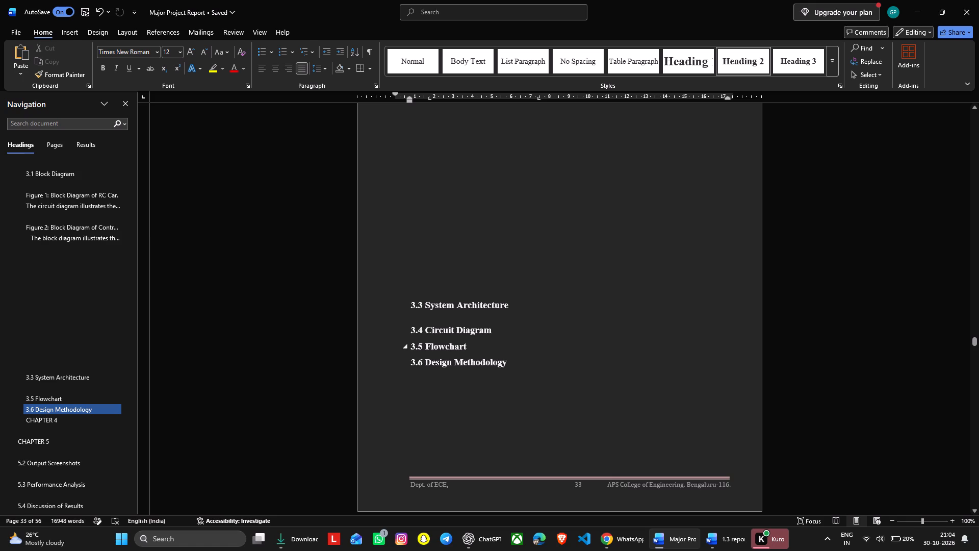
Delete the "3.4 Circuit Diagram" and "3.5 Flowchart" headings from Chapter 3.
left_click(468, 346)
left_click_drag(468, 346, 416, 329)
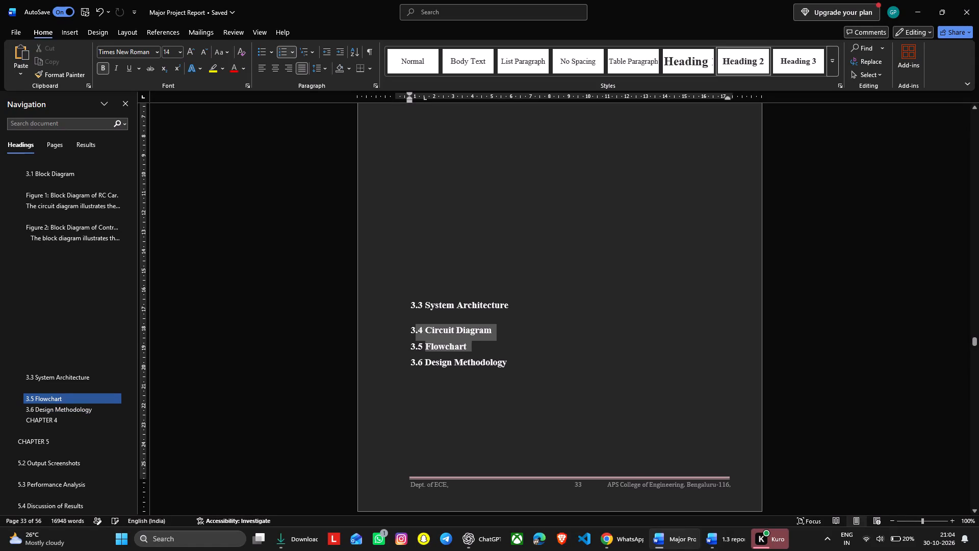
left_click_drag(416, 329, 410, 327)
key("BackSpace")
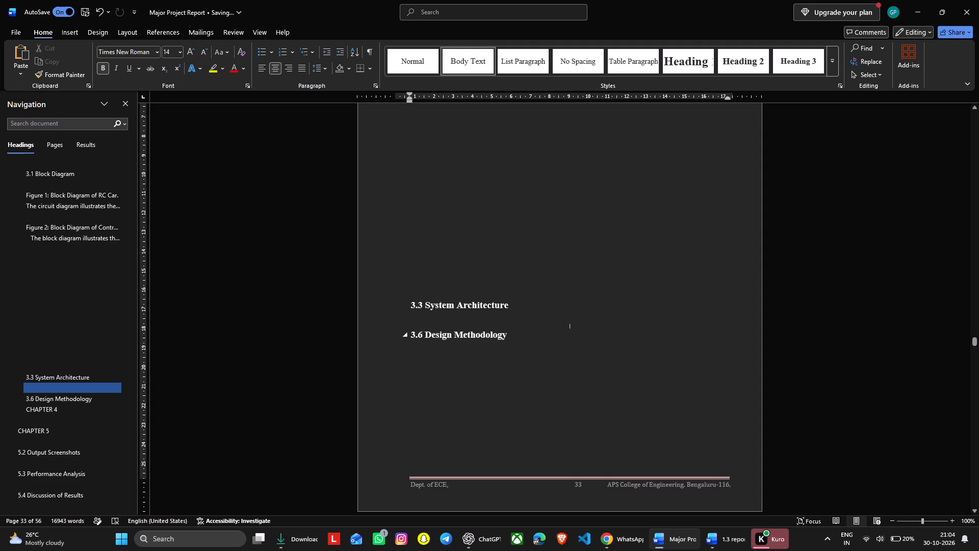
Renumber the Design Methodology heading to 3.4, removing the space between the number and the title.
left_click(424, 338)
key("BackSpace")
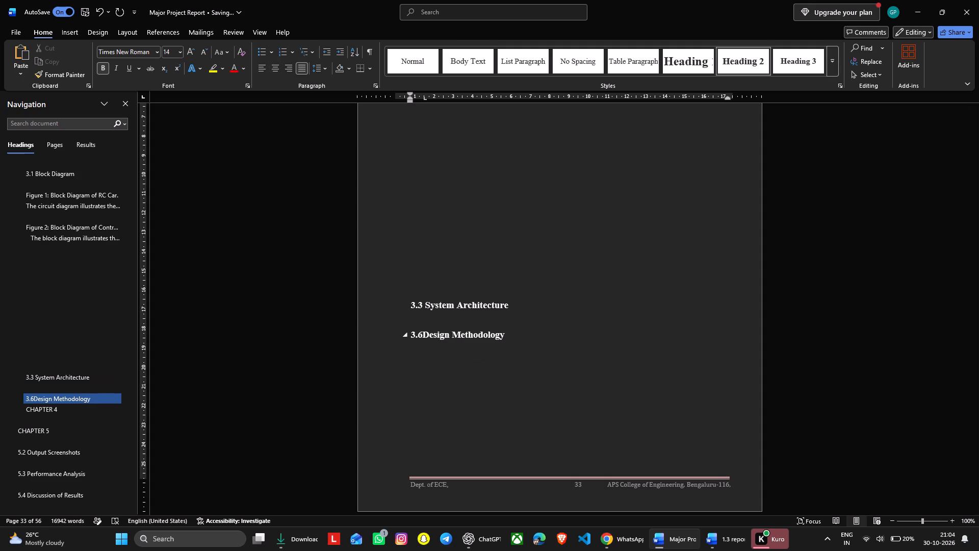
key("BackSpace")
key("4")
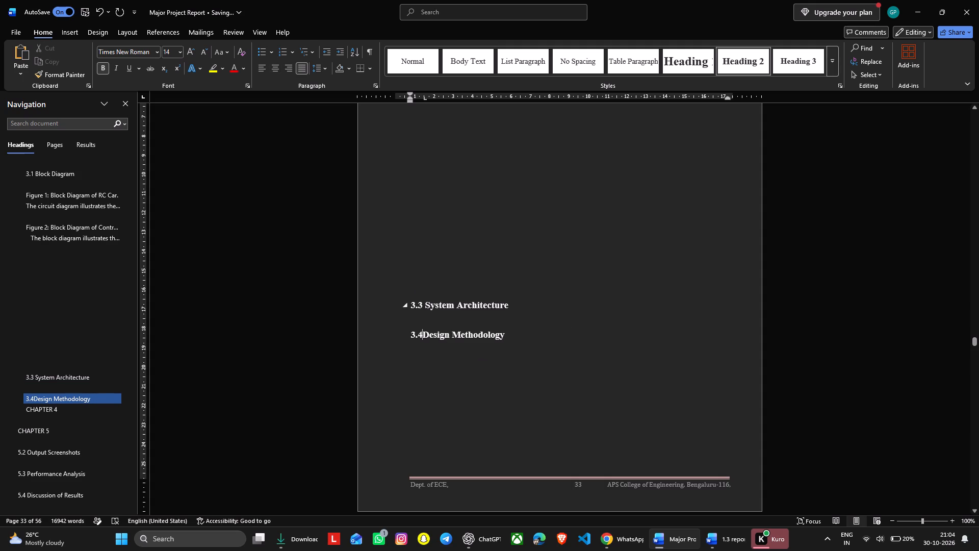
Check the end of the controller description and select the whole "3.3 System Architecture" heading.
scroll(513, 267, "up", 3)
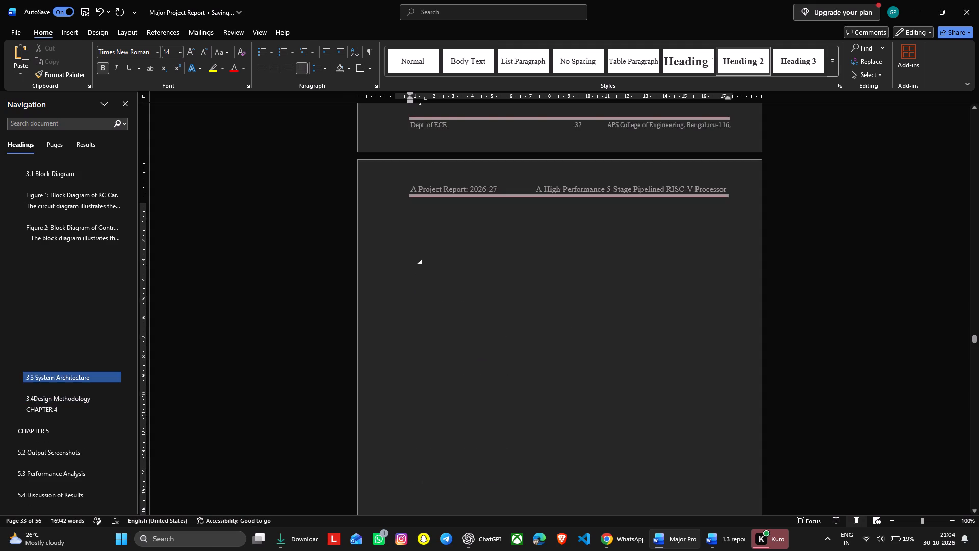
scroll(513, 272, "up", 3)
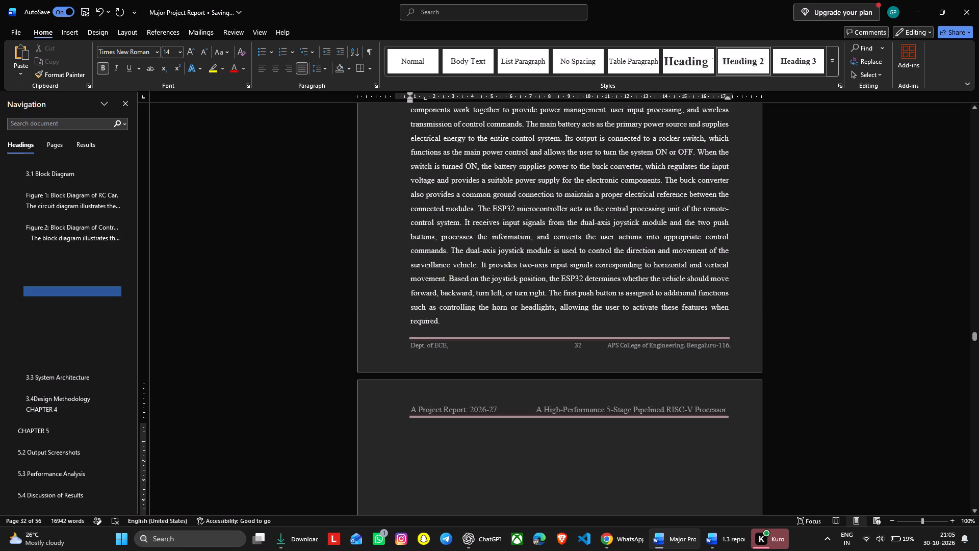
scroll(513, 272, "down", 6)
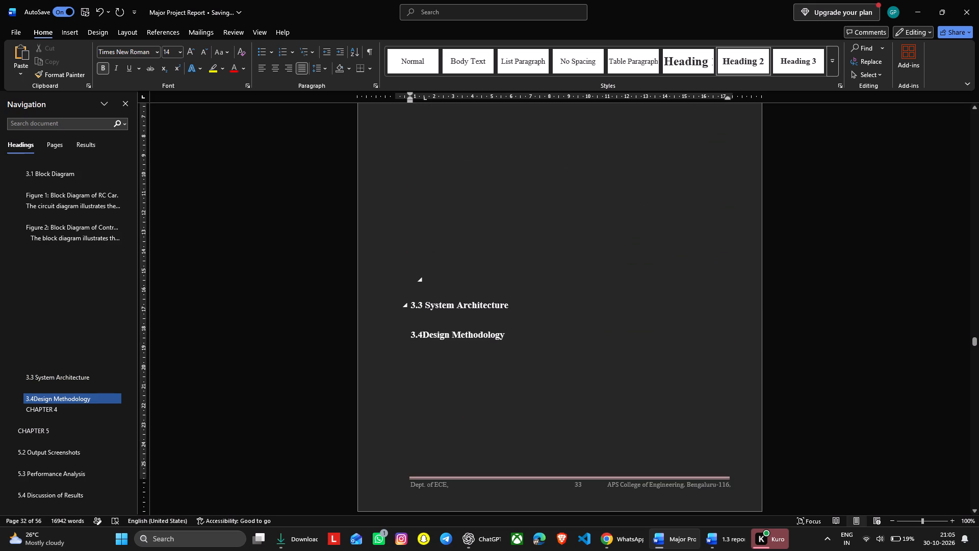
left_click(518, 304)
left_click_drag(518, 304, 427, 293)
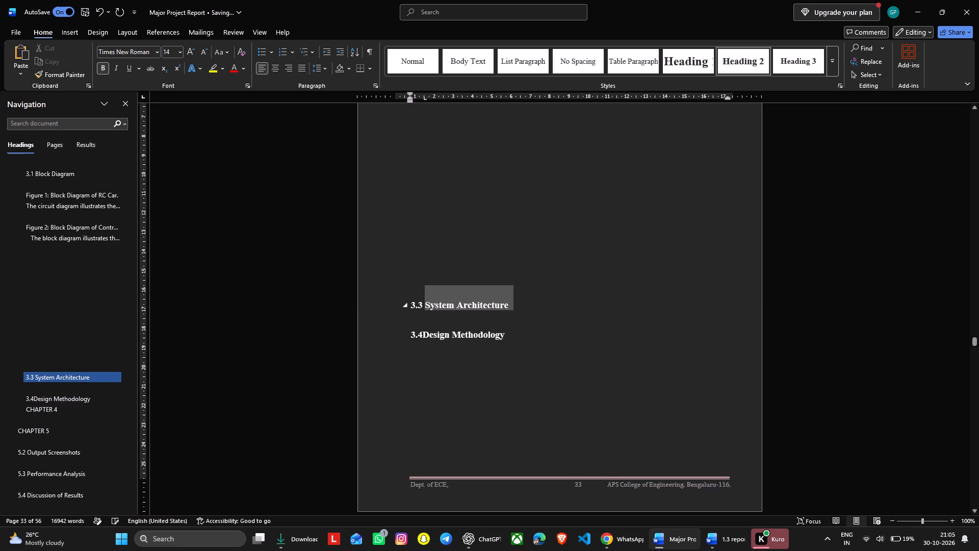
left_click_drag(427, 293, 408, 298)
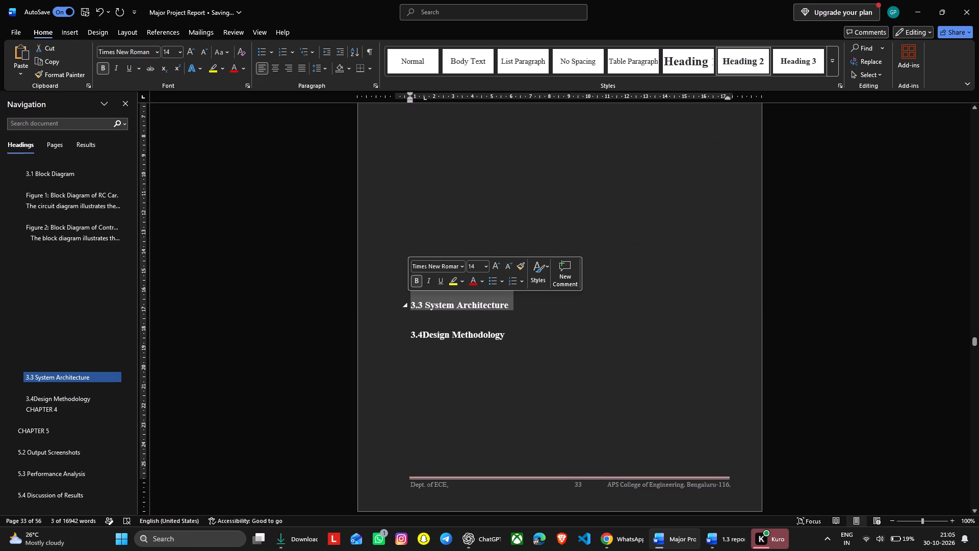
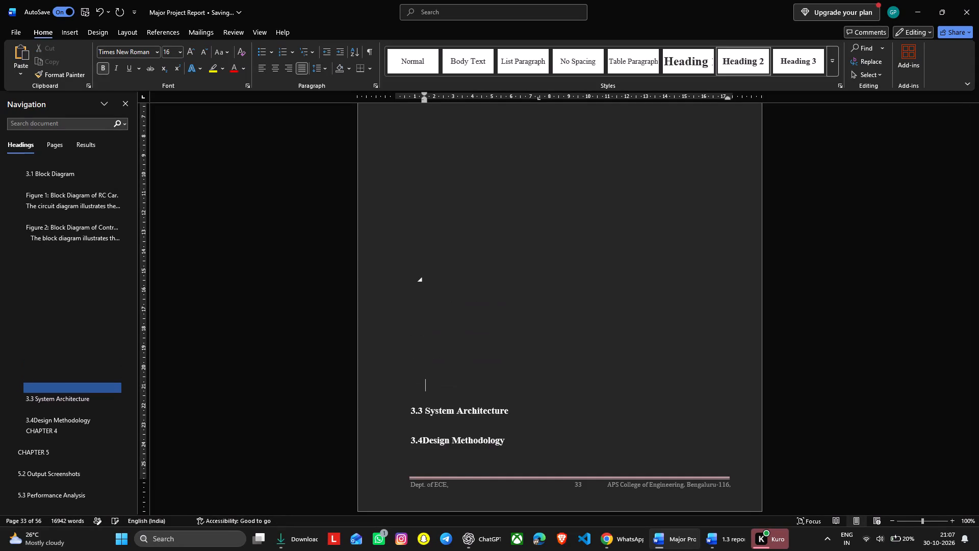
Insert three blank lines above the 3.3 System Architecture heading so it starts on the next page.
key("Return")
key("Return")
key("Return")
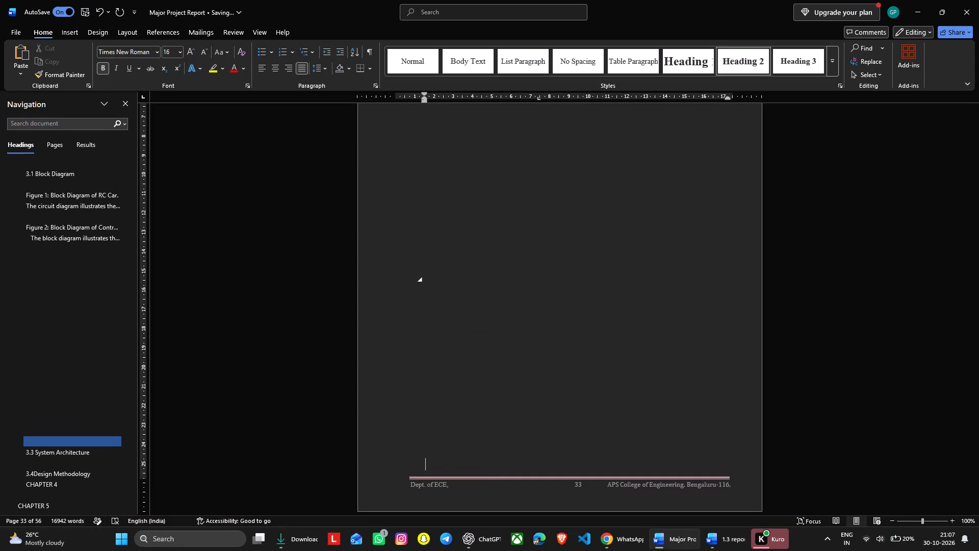
Paste the copied system architecture text on a new unnumbered line directly beneath the System Architecture heading.
scroll(560, 294, "down", 3)
left_click(514, 348)
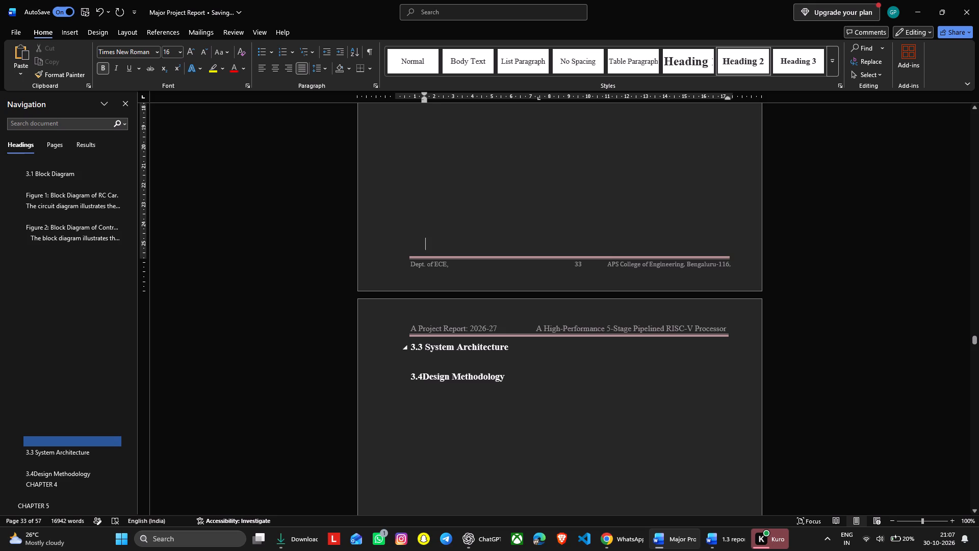
key("Return")
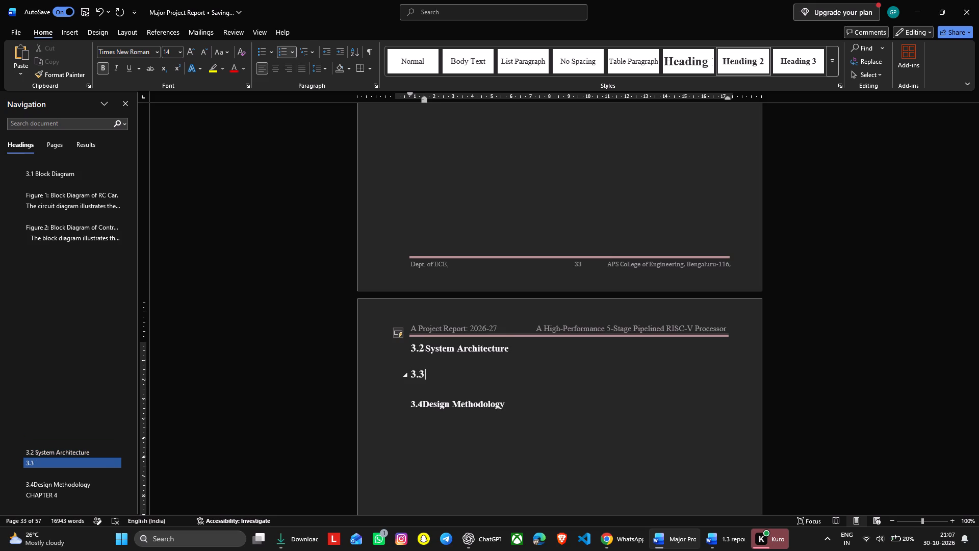
key("BackSpace")
key("BackSpace")
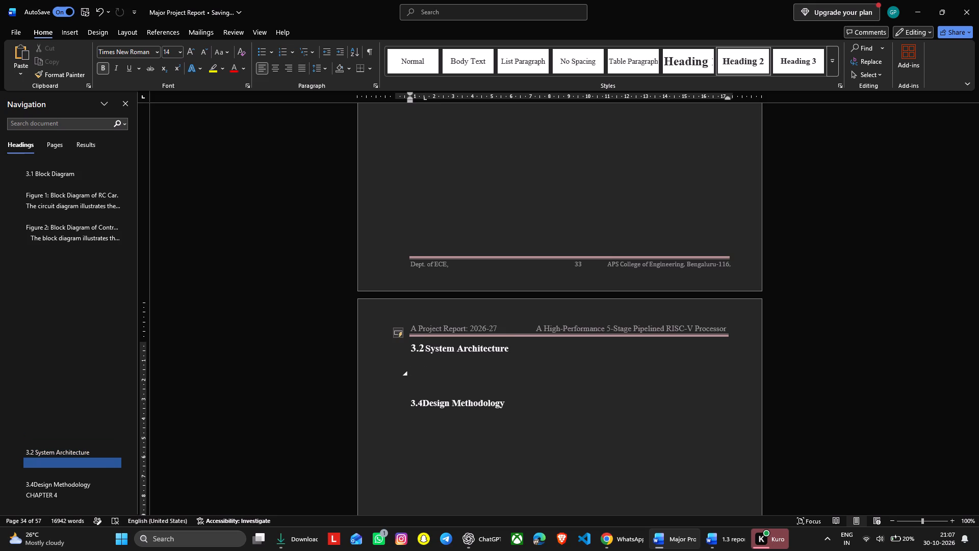
key("ctrl+v")
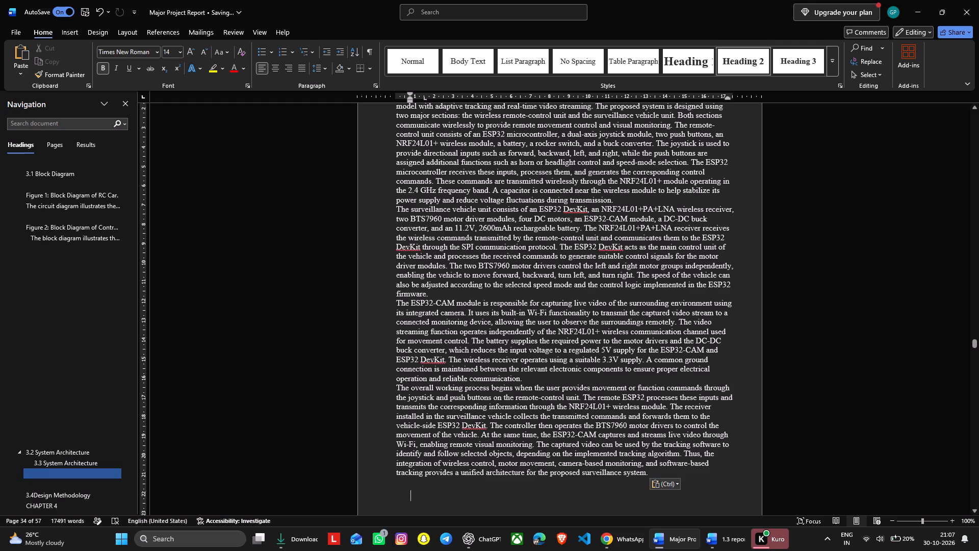
Add a blank line before each of the pasted paragraphs on the overall working process, the ESP32-CAM module and the surveillance vehicle unit.
left_click(525, 380)
key("Return")
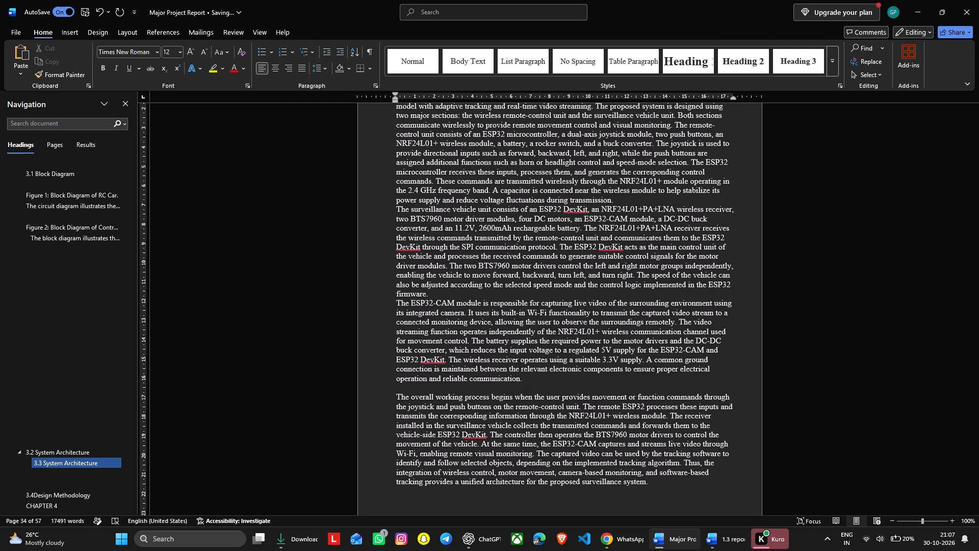
left_click(460, 295)
key("Return")
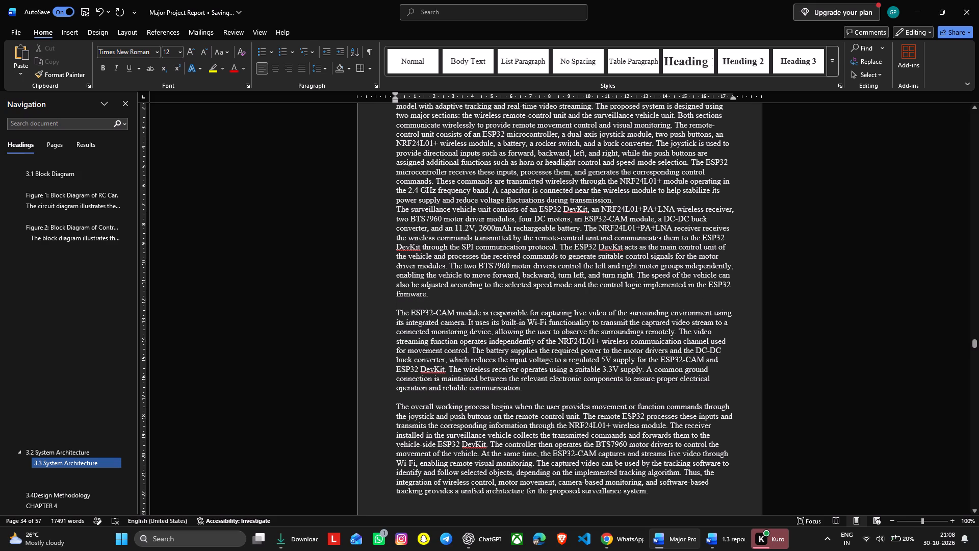
left_click(623, 203)
key("Return")
Split the opening paragraph before "The remote-control unit consists of" and separate the two parts with a blank line.
scroll(623, 203, "up", 1)
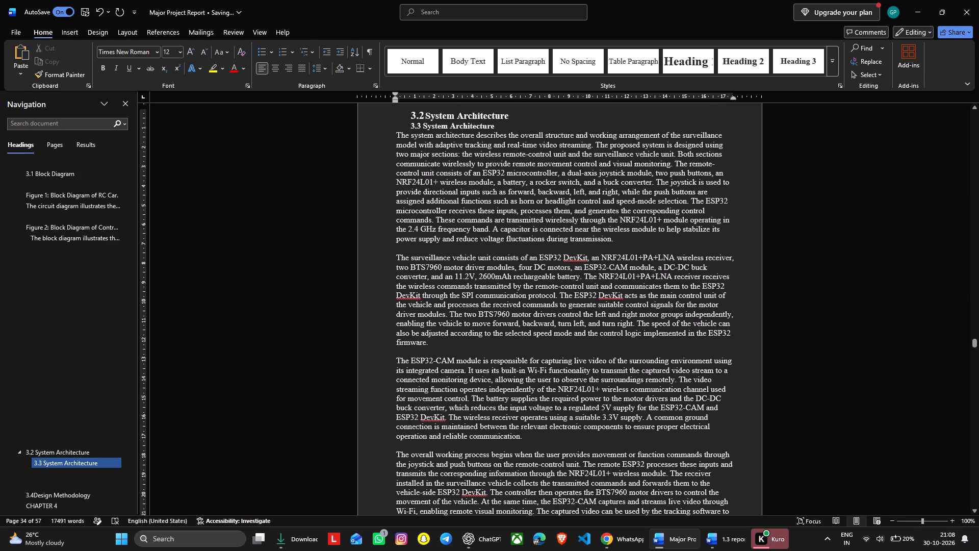
scroll(623, 203, "up", 1)
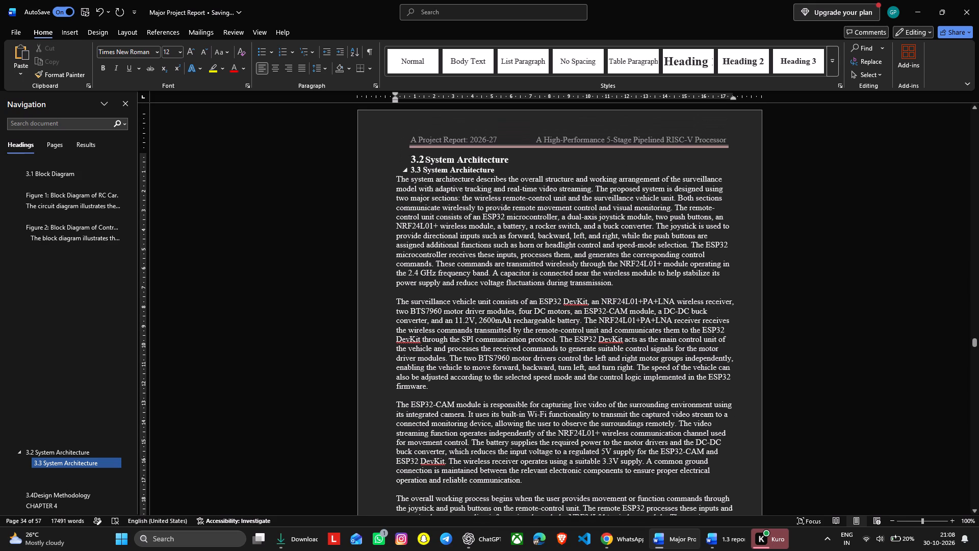
left_click(674, 207)
key("Return")
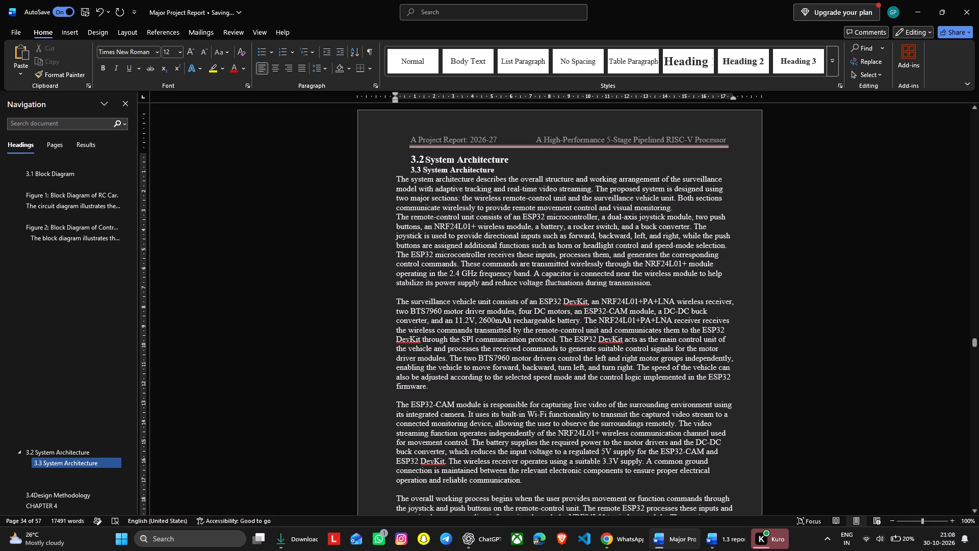
left_click(674, 211)
key("Return")
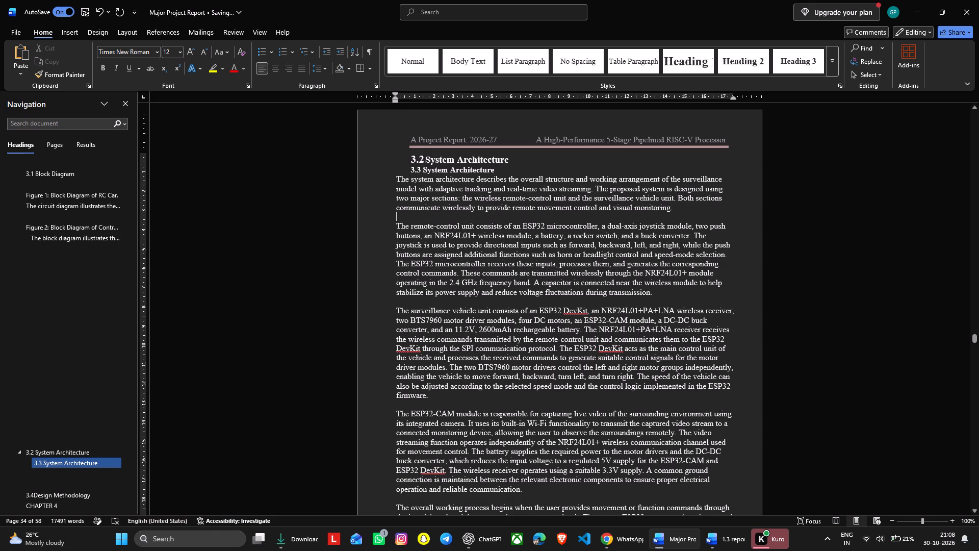
Start new paragraphs, each preceded by a blank line, at "The ESP32 microcontroller receives these inputs" and "The ESP32 DevKit acts as the main control unit".
left_click(731, 258)
key("Return")
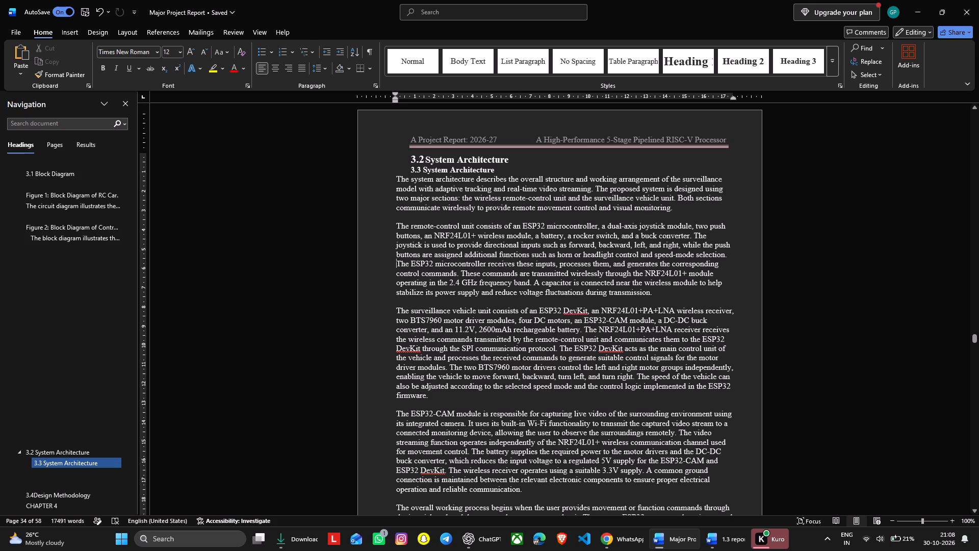
left_click(730, 255)
key("Return")
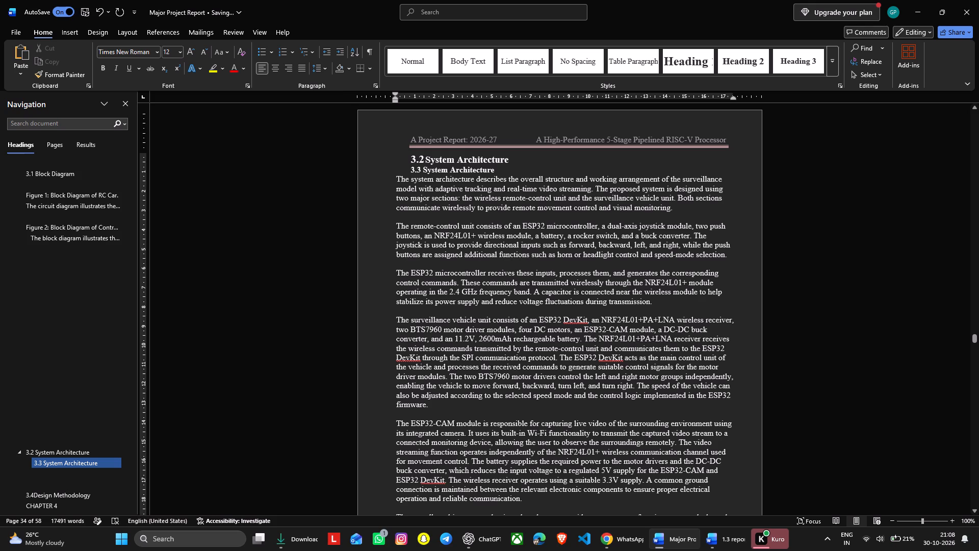
left_click(561, 357)
key("Return")
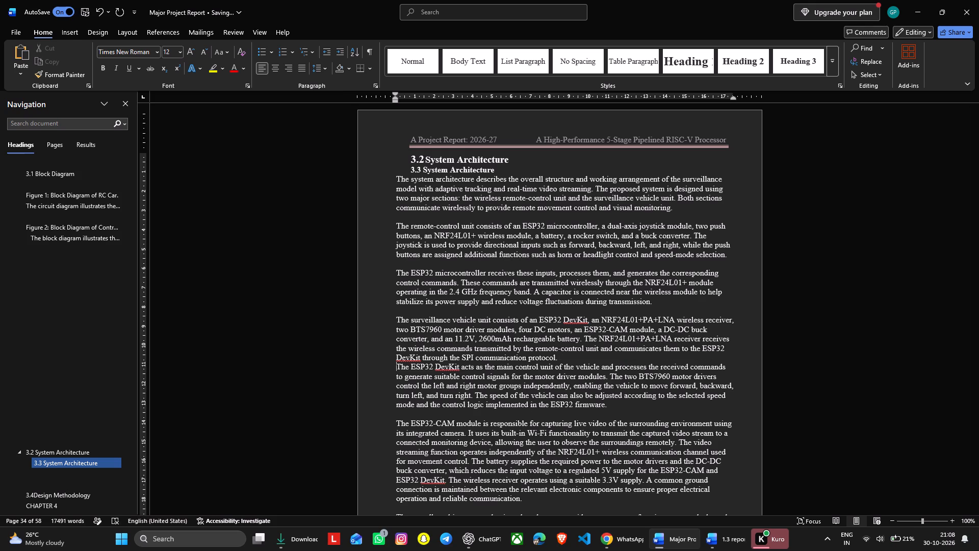
key("Return")
Delete the duplicate pasted 3.3 System Architecture heading beneath the 3.2 System Architecture heading.
scroll(568, 373, "down", 1)
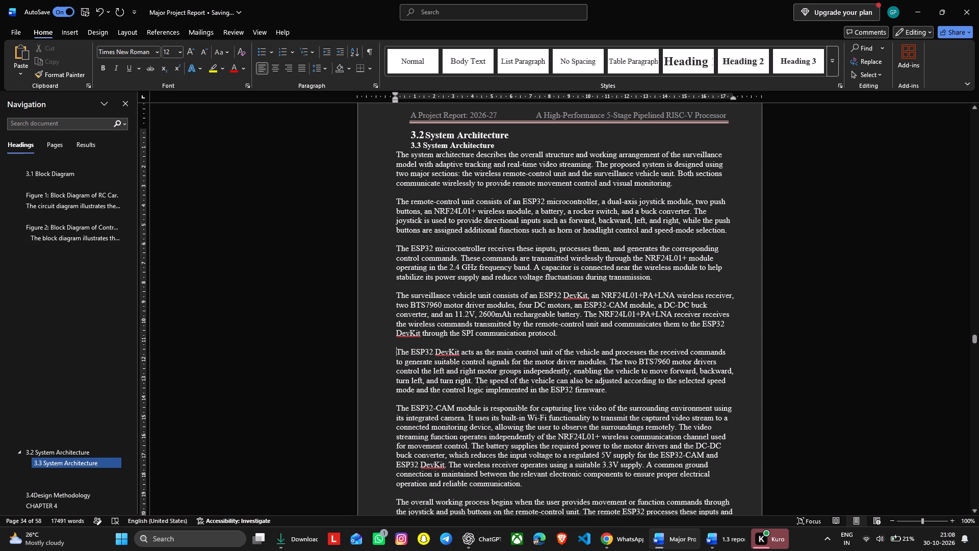
scroll(568, 373, "down", 2)
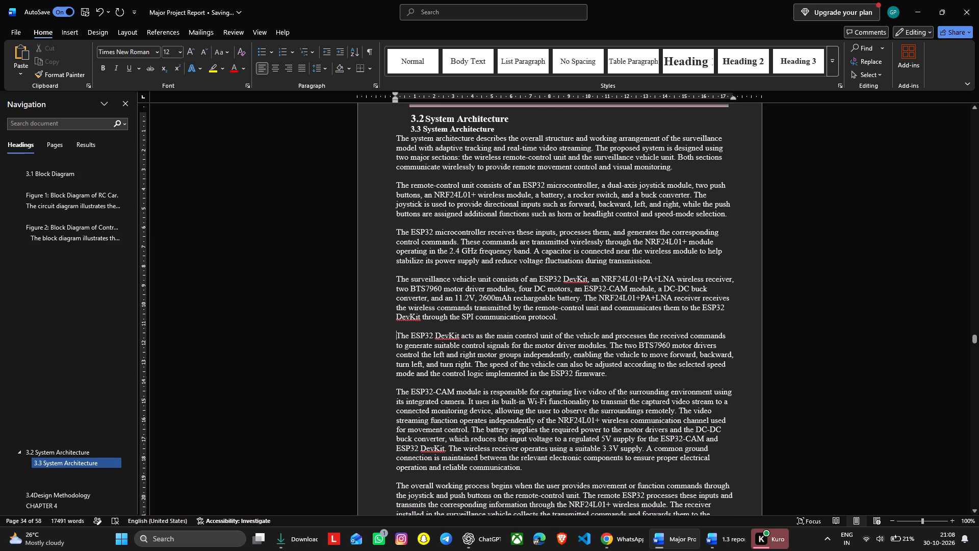
scroll(568, 373, "down", 3)
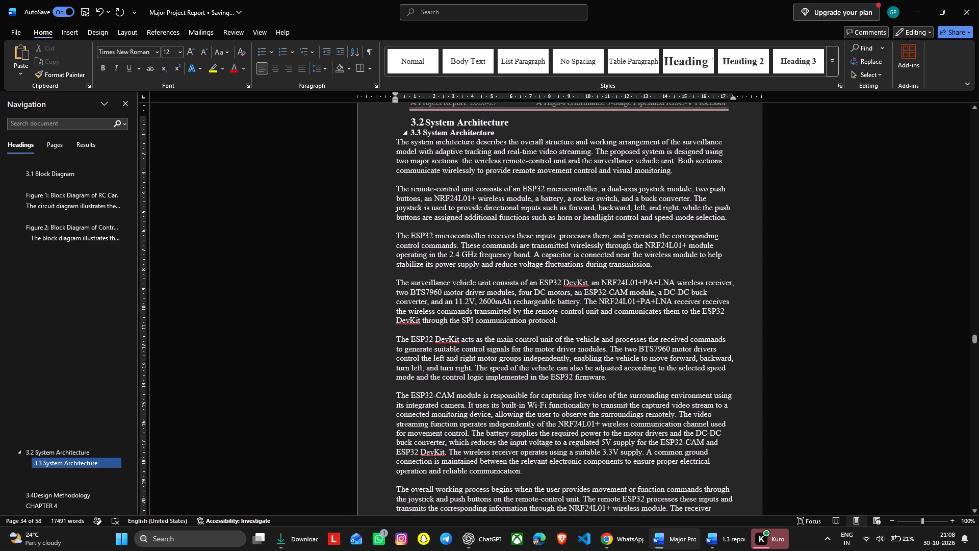
left_click_drag(495, 136, 409, 133)
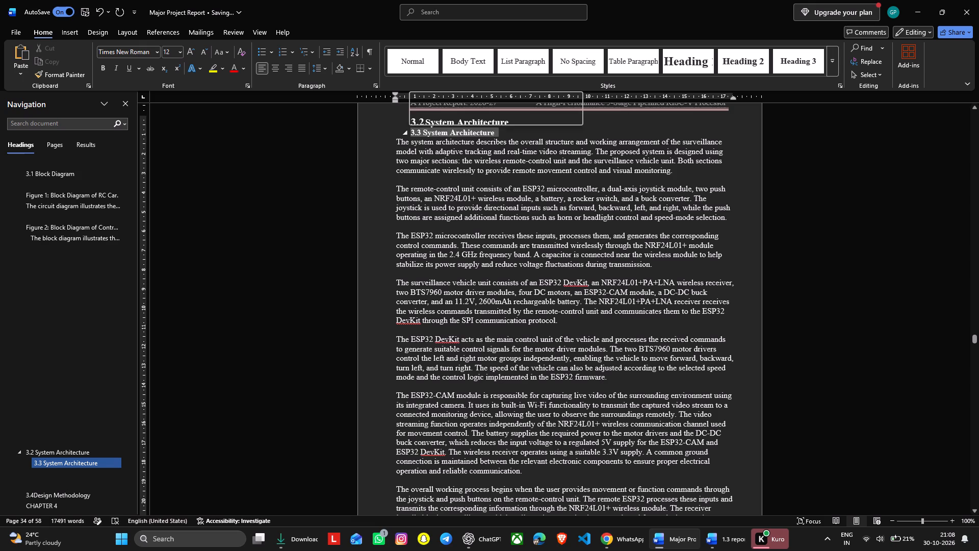
key("BackSpace")
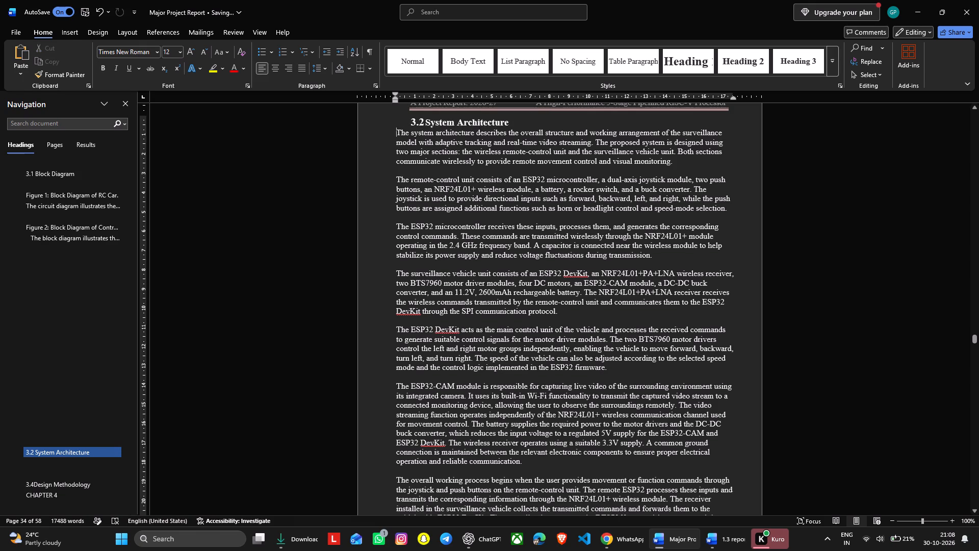
scroll(588, 396, "down", 1)
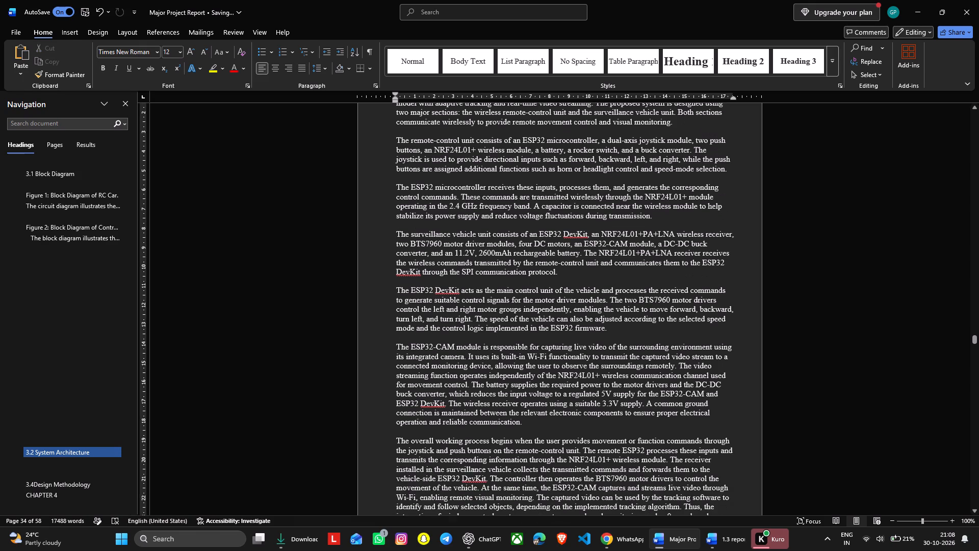
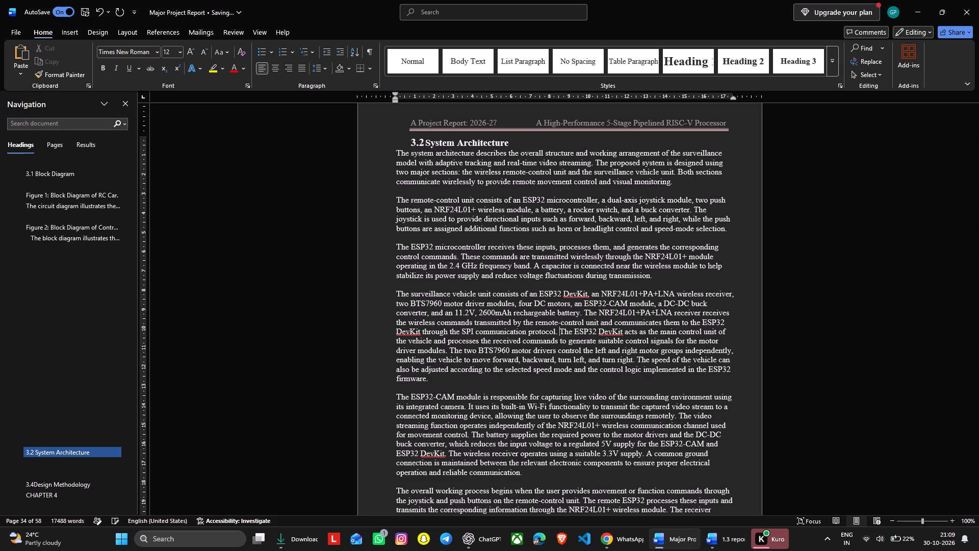
Remove the blank line before "The ESP32 microcontroller receives these inputs" and merge the "The remote-control unit consists of" paragraph into the opening paragraph.
left_click(396, 244)
key("BackSpace")
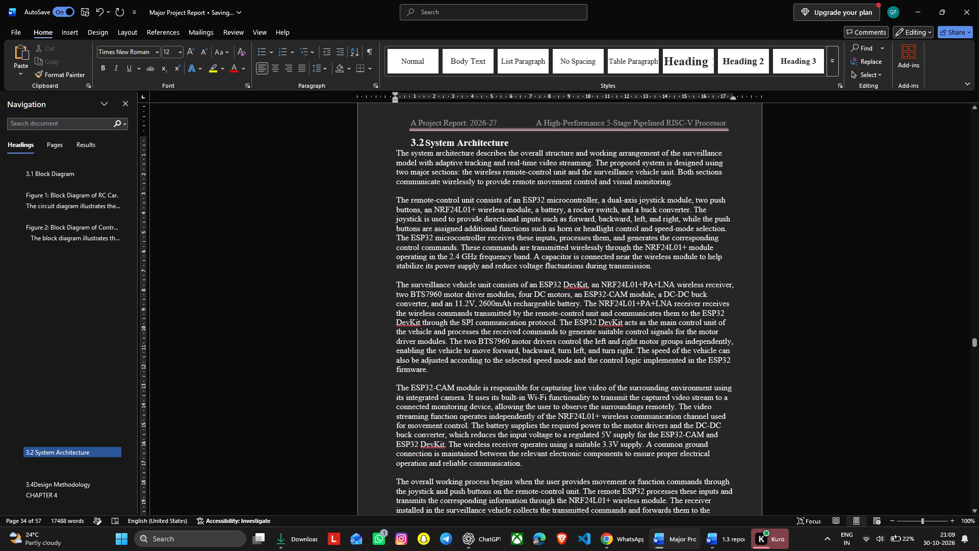
left_click(394, 201)
key("BackSpace")
key("BackSpace")
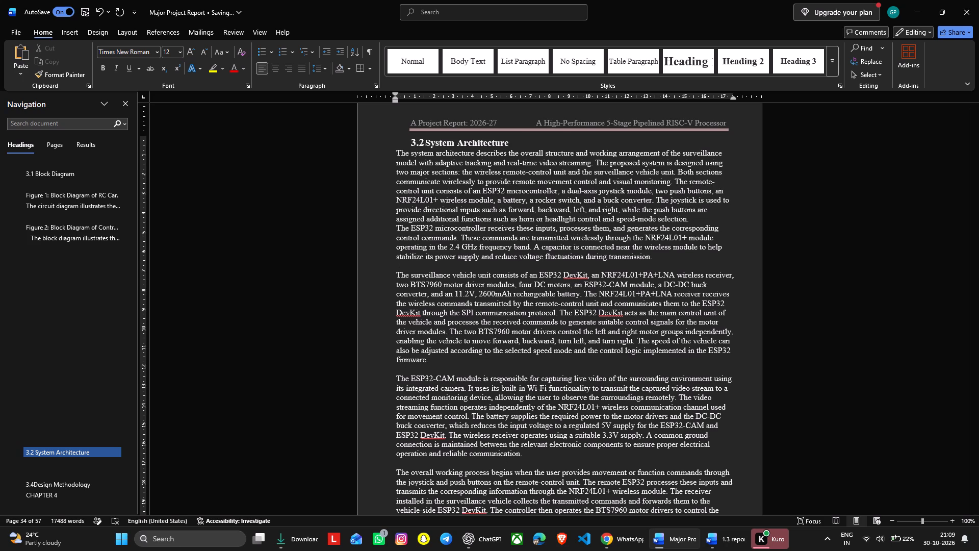
Set the line spacing of all body text under 3.2 System Architecture to 1.5.
scroll(394, 201, "down", 1)
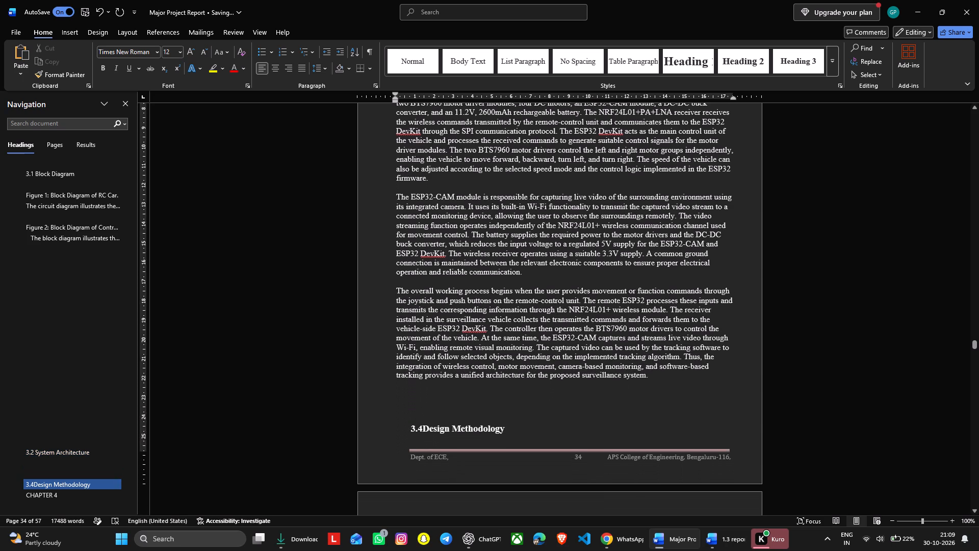
scroll(394, 201, "down", 1)
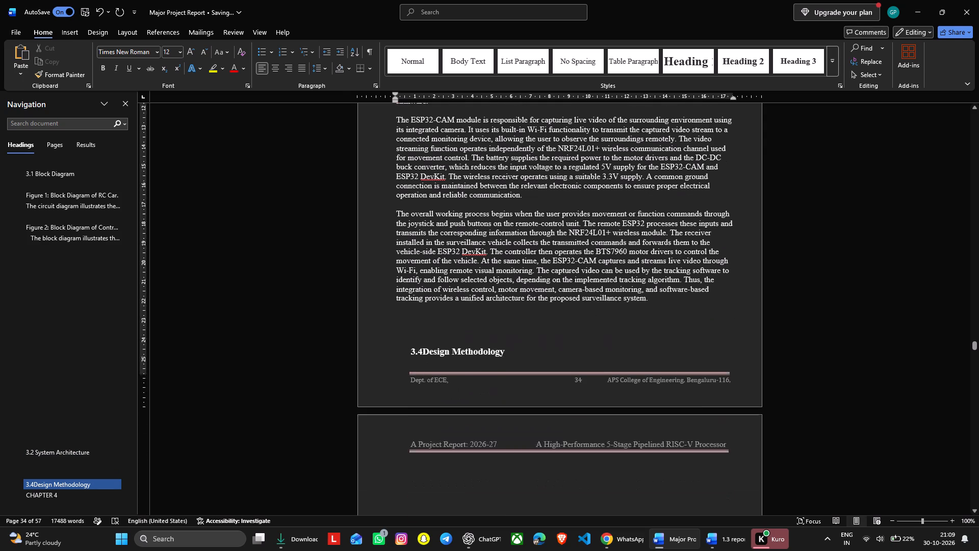
scroll(394, 201, "down", 1)
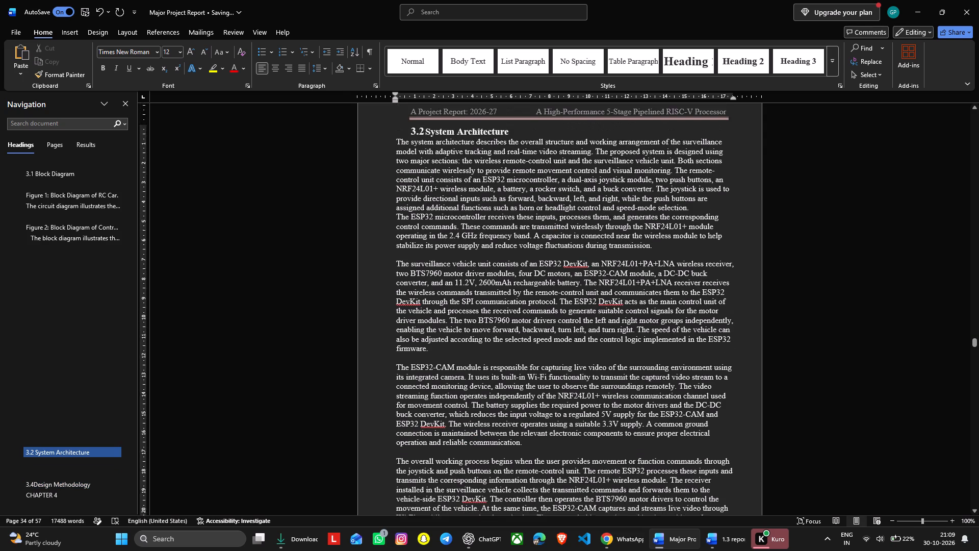
scroll(394, 201, "down", 1)
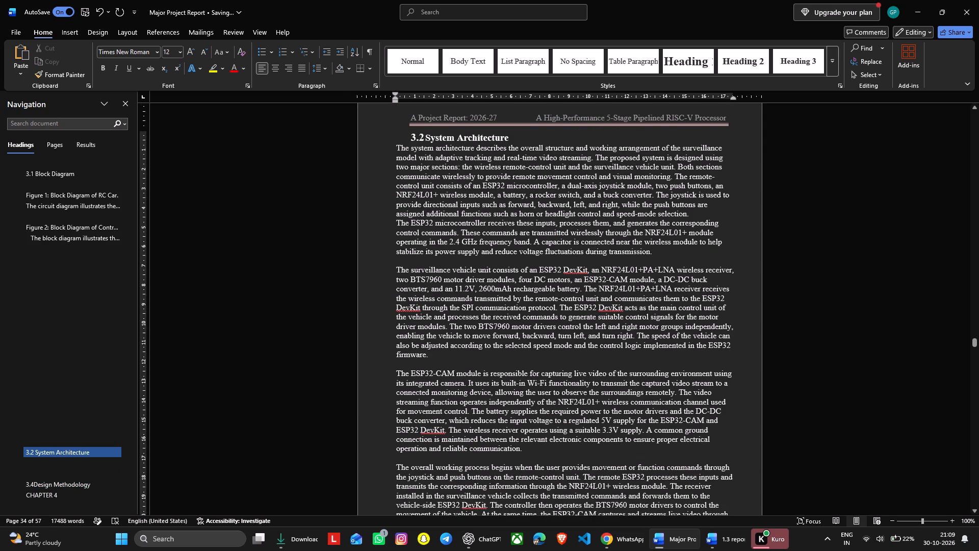
left_click_drag(394, 149, 612, 399)
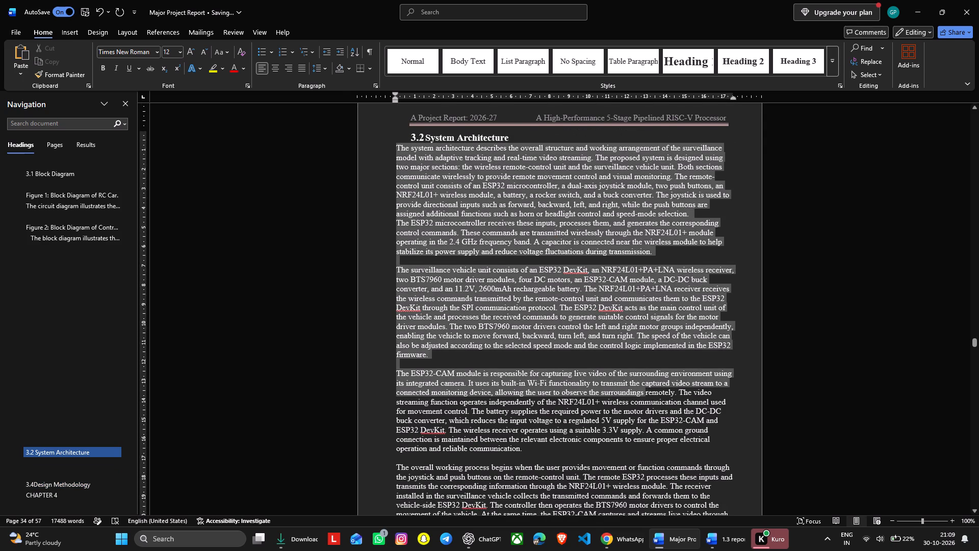
left_click_drag(612, 399, 660, 440)
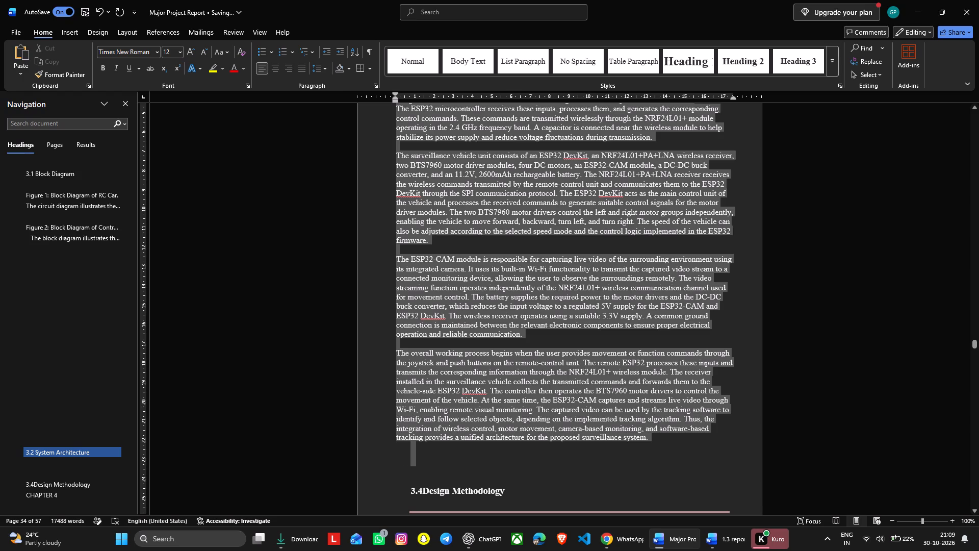
left_click_drag(660, 440, 655, 438)
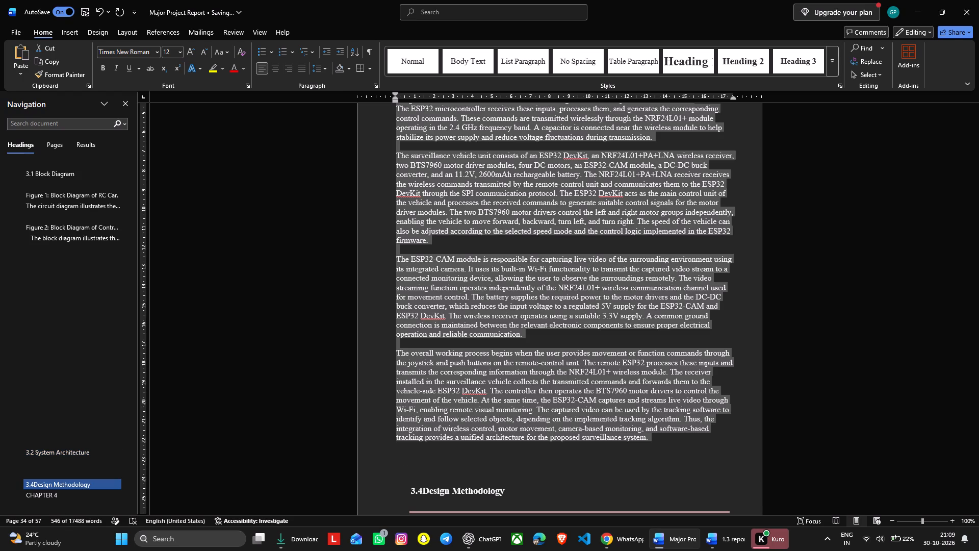
left_click(324, 72)
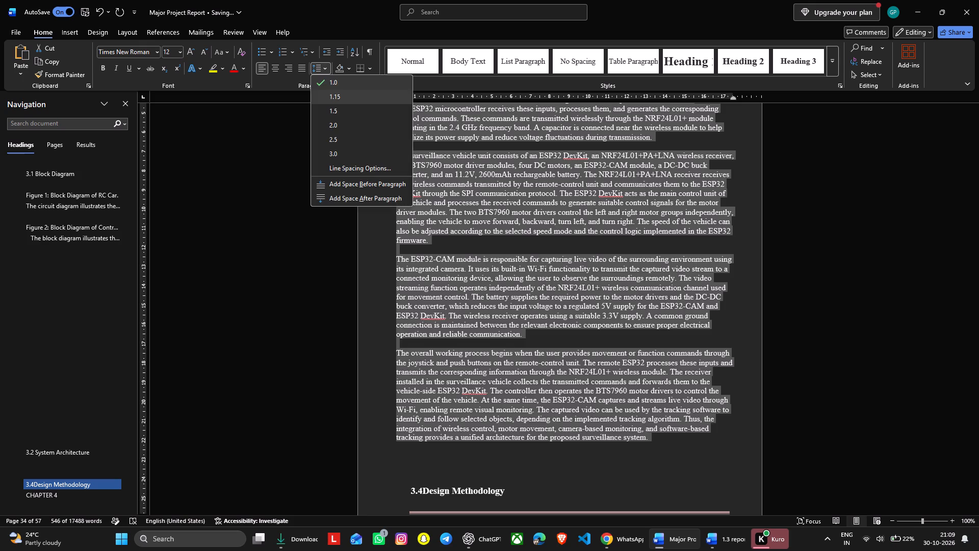
left_click(339, 110)
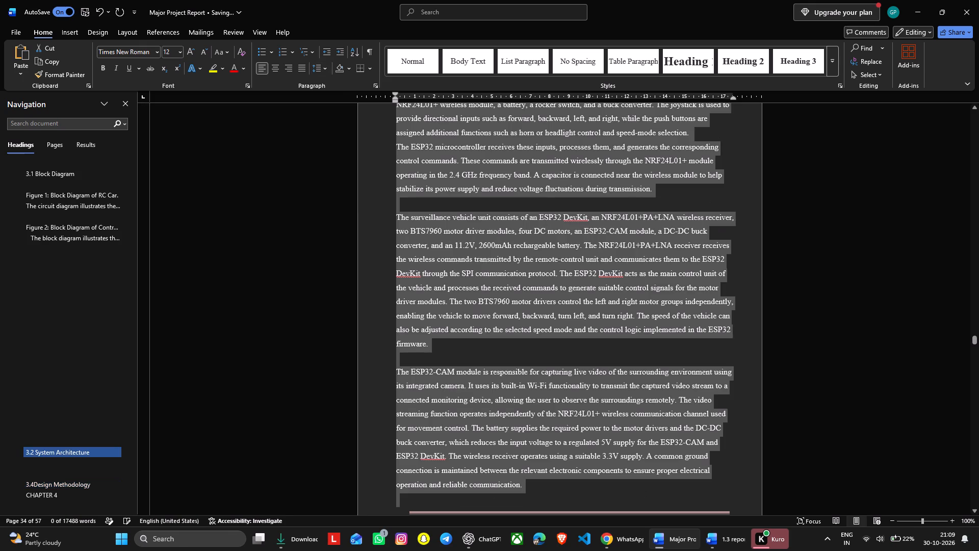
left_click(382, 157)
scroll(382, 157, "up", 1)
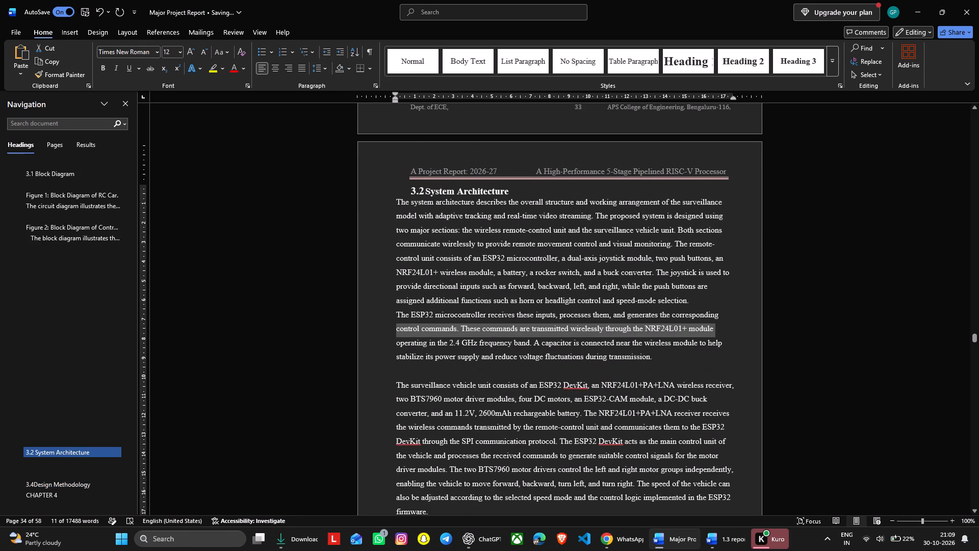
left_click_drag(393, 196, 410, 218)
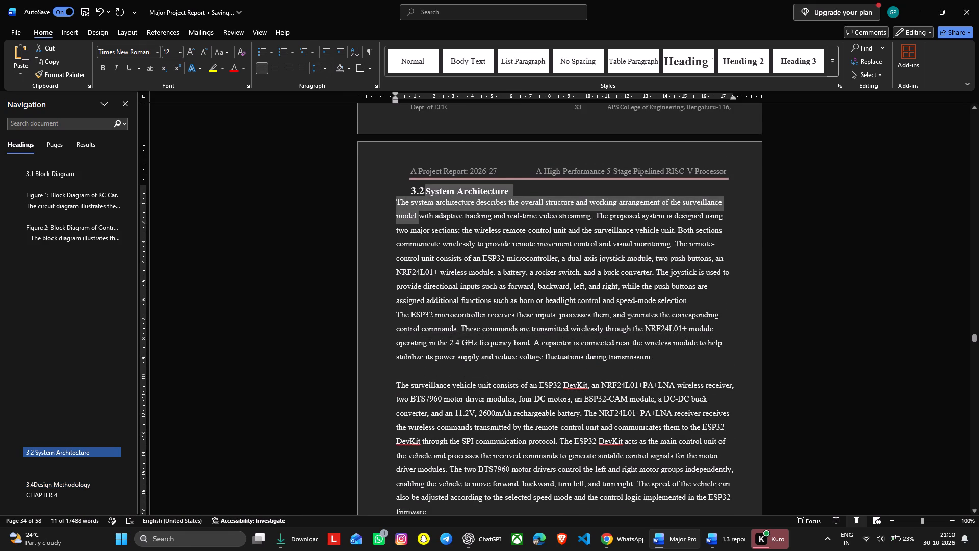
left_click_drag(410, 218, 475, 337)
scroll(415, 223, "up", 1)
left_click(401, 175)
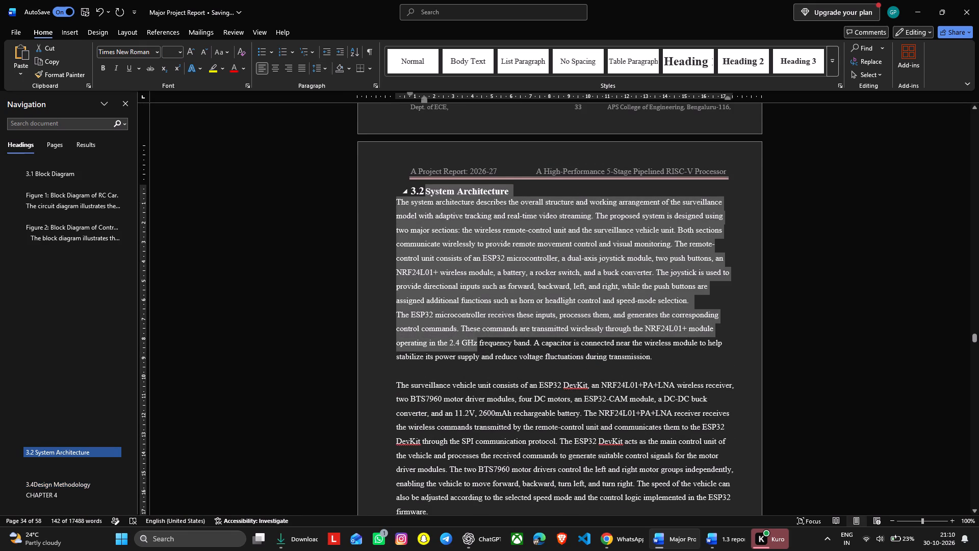
Give all System Architecture body paragraphs a hanging indent so their continuation lines align with the start of the 3.2 heading.
left_click_drag(396, 202, 525, 355)
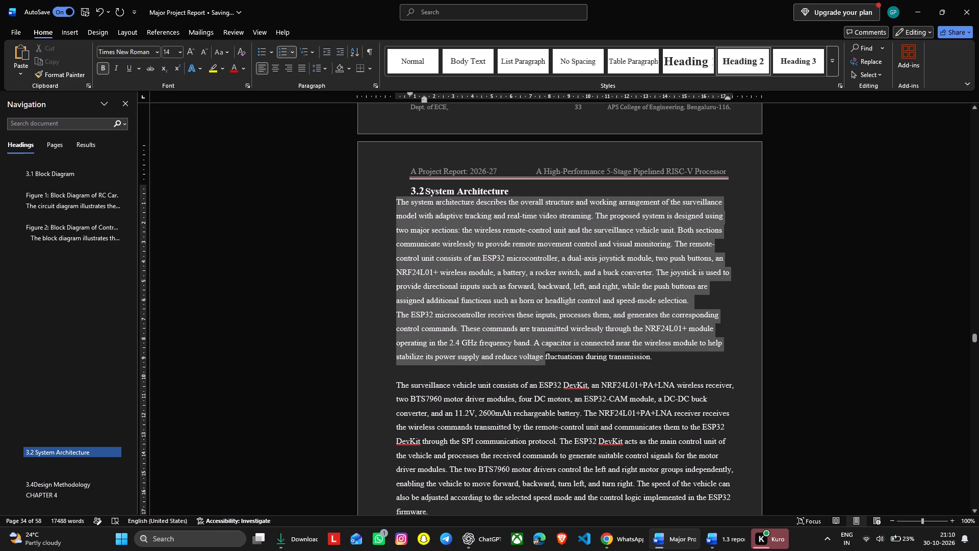
left_click_drag(525, 355, 563, 516)
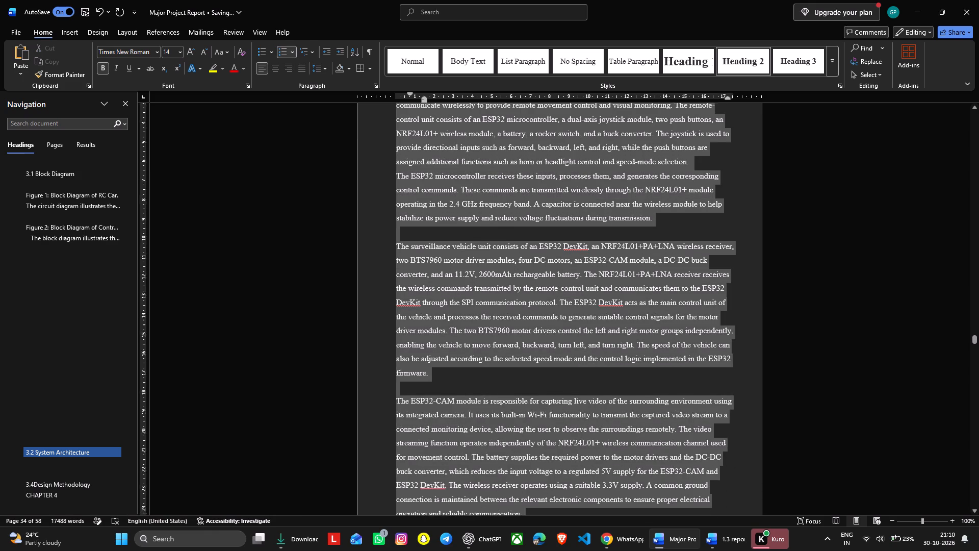
left_click_drag(563, 516, 573, 523)
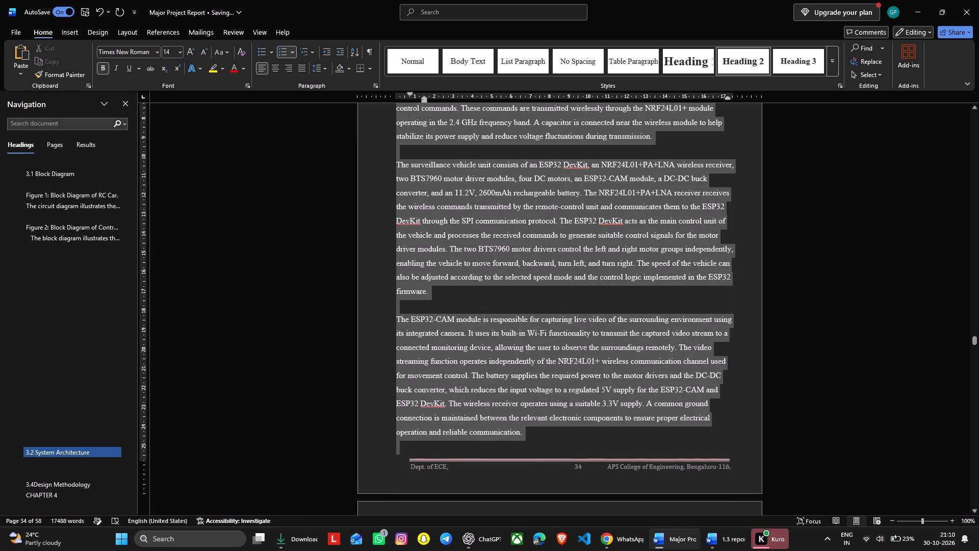
left_click_drag(573, 523, 592, 329)
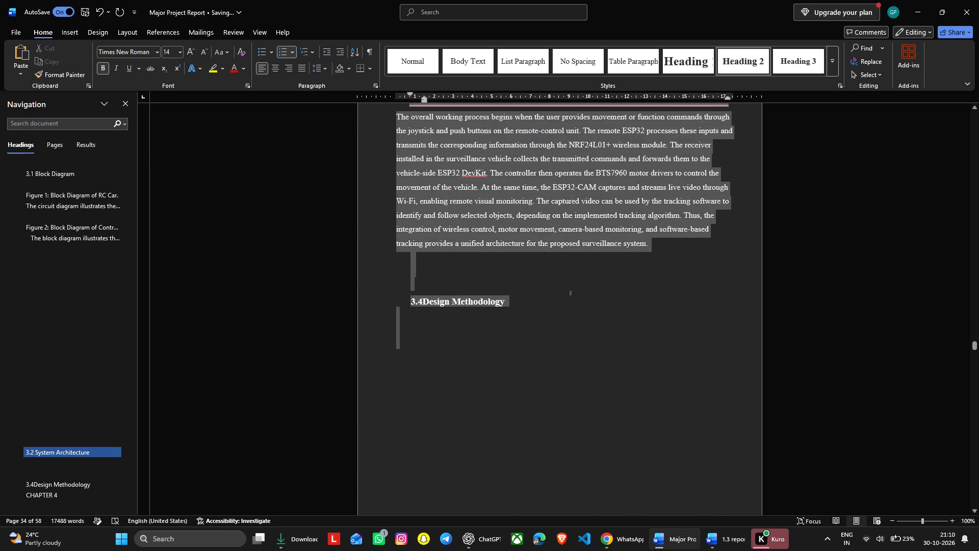
left_click_drag(592, 329, 650, 242)
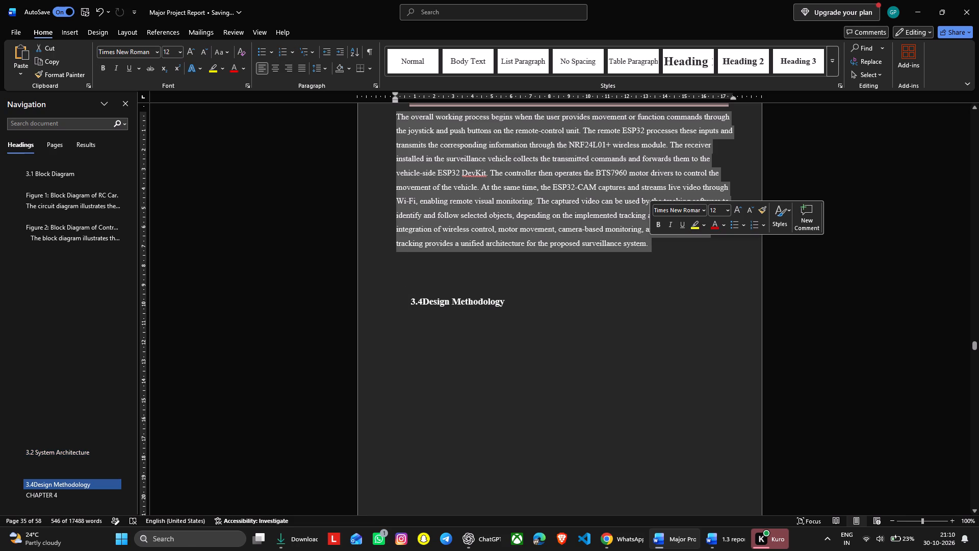
scroll(650, 242, "up", 1)
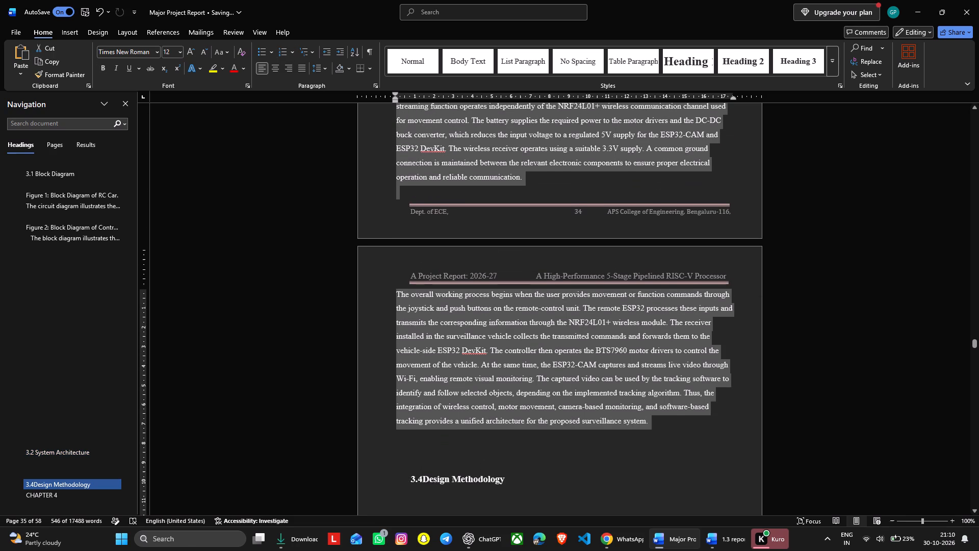
left_click(395, 92)
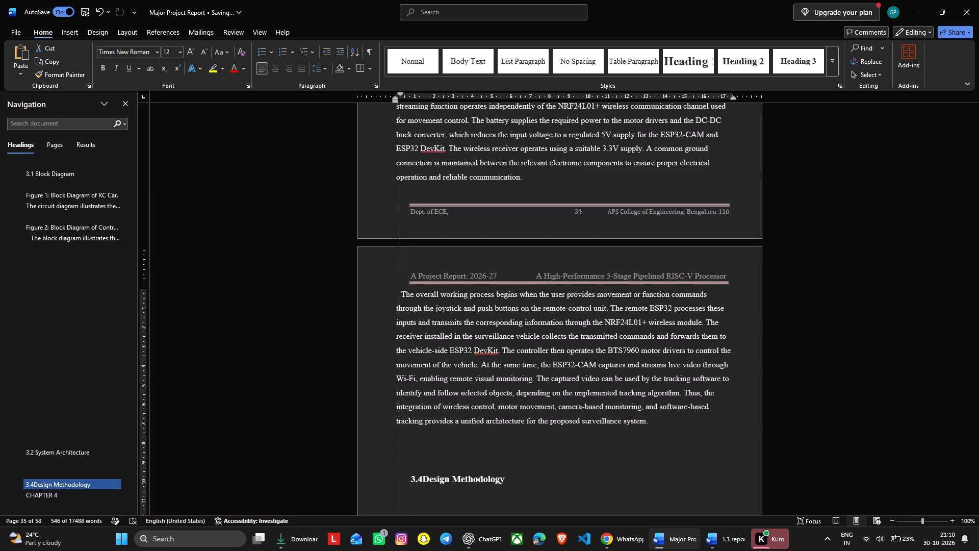
left_click_drag(395, 95, 401, 95)
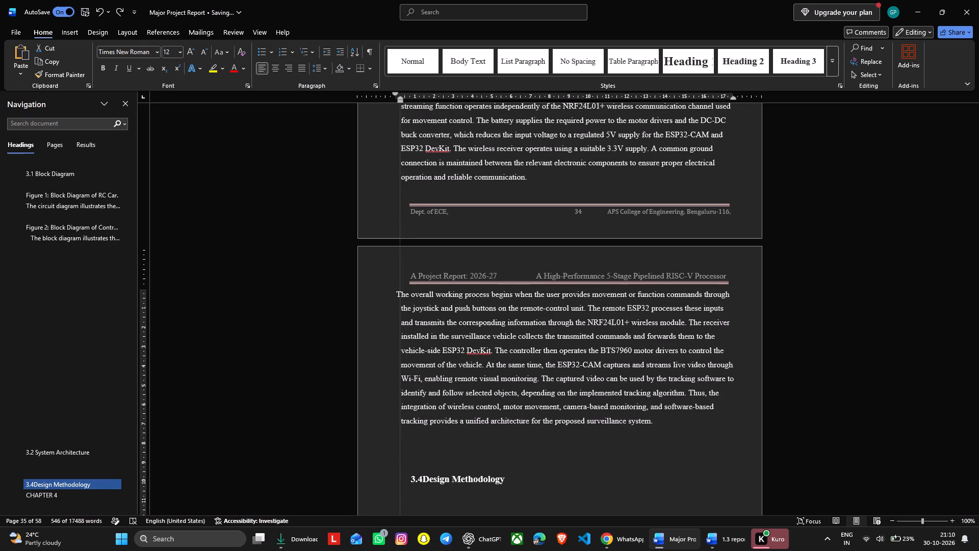
left_click_drag(401, 95, 412, 99)
left_click(412, 99)
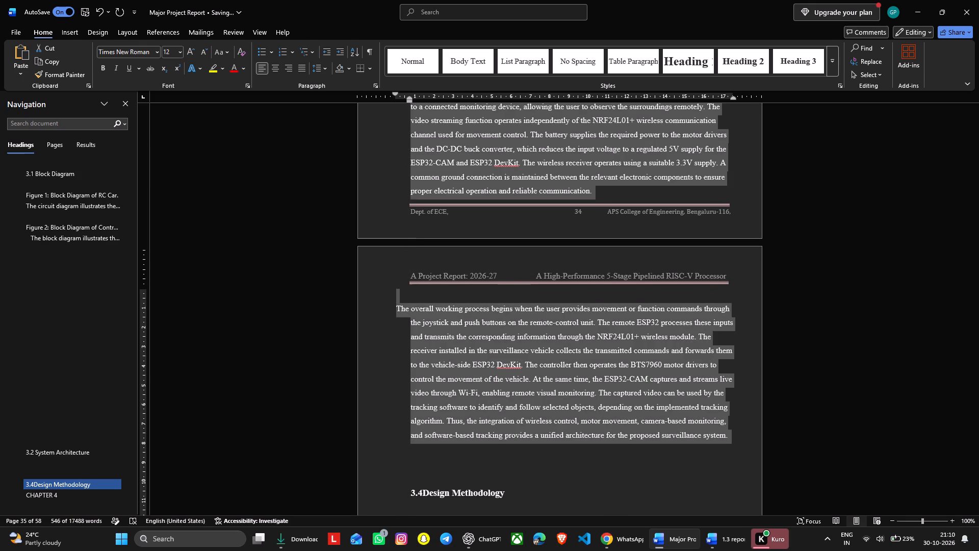
Indent the first line of each of the five System Architecture paragraphs to align with its continuation lines, working from the last to the first.
left_click(396, 313)
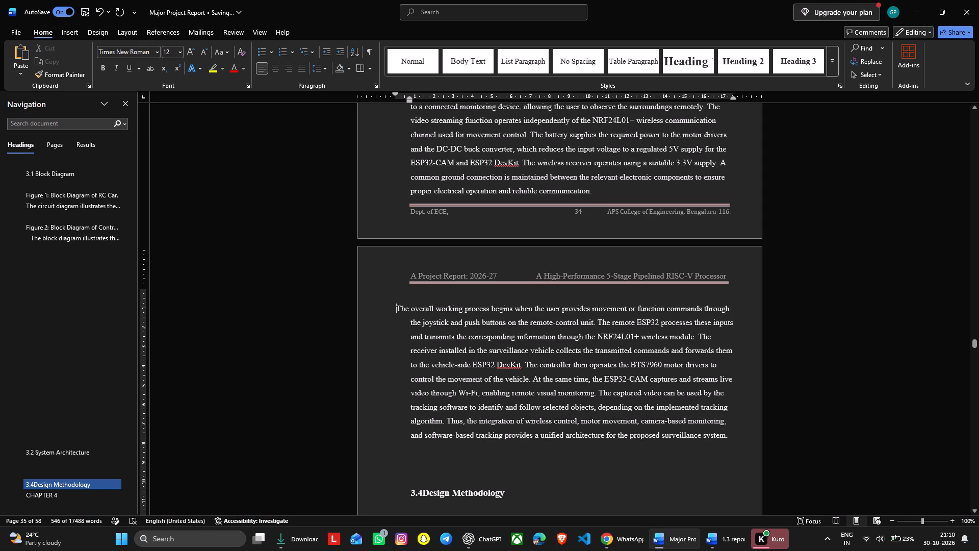
key("Tab")
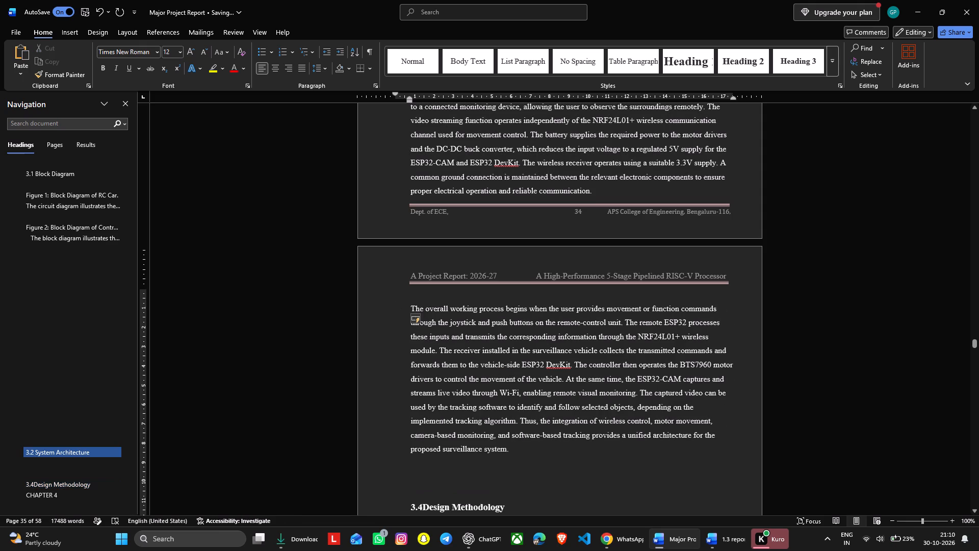
scroll(460, 304, "up", 1)
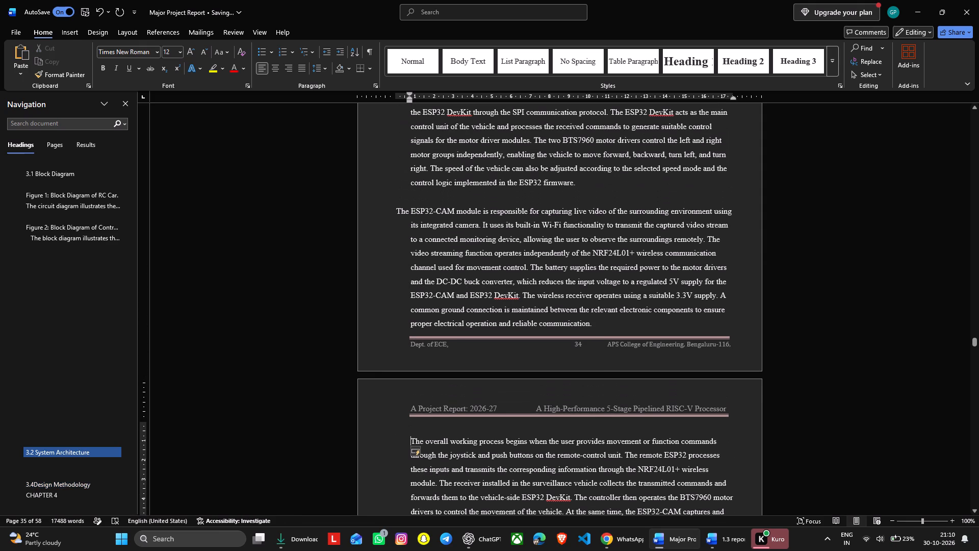
left_click(397, 204)
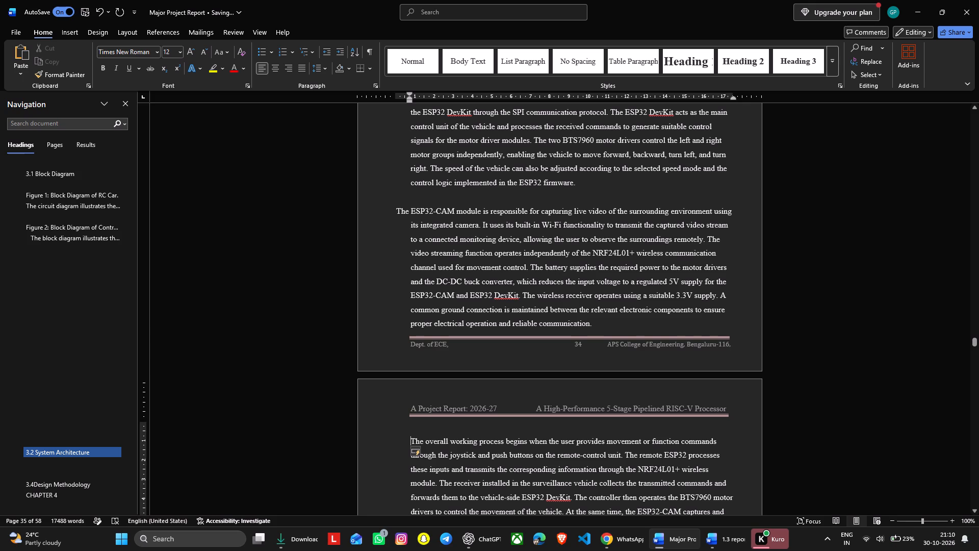
left_click(397, 213)
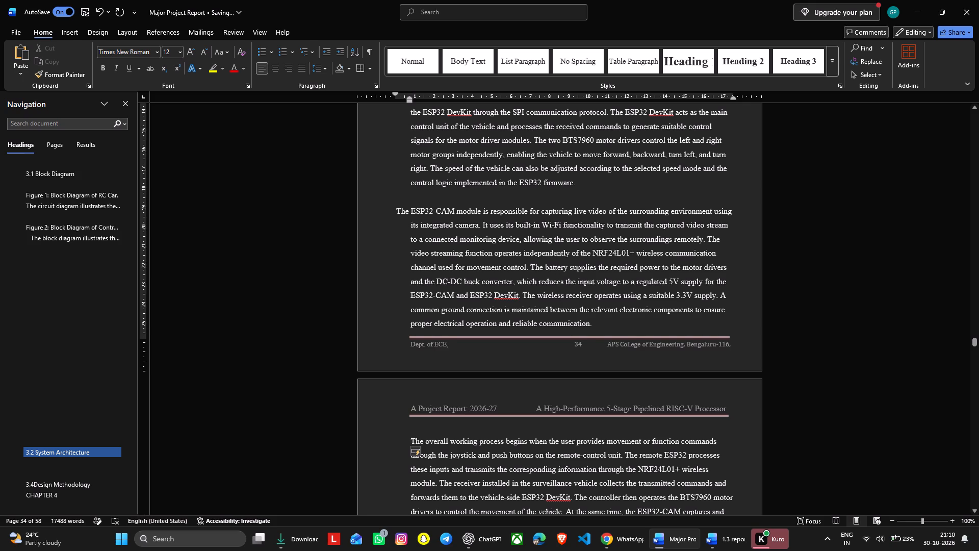
key("Tab")
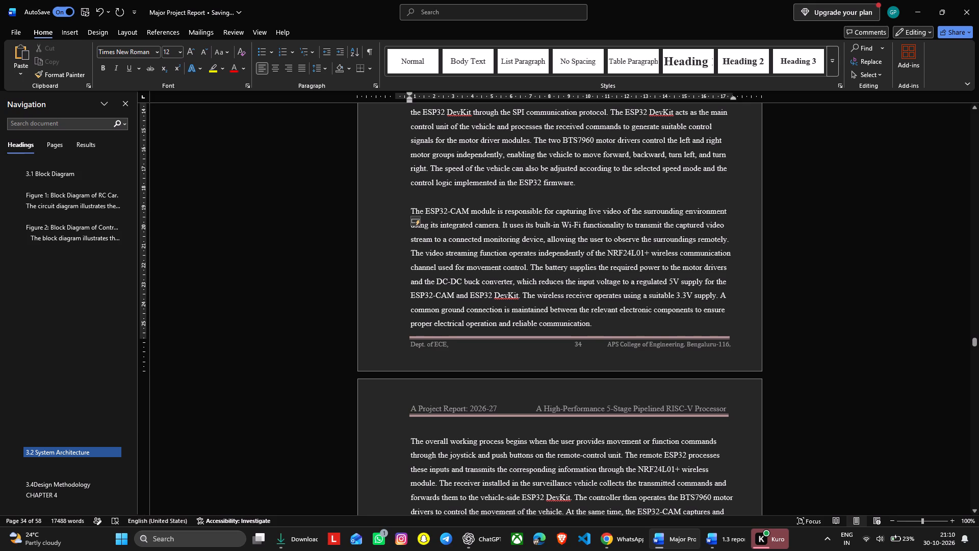
scroll(523, 235, "up", 1)
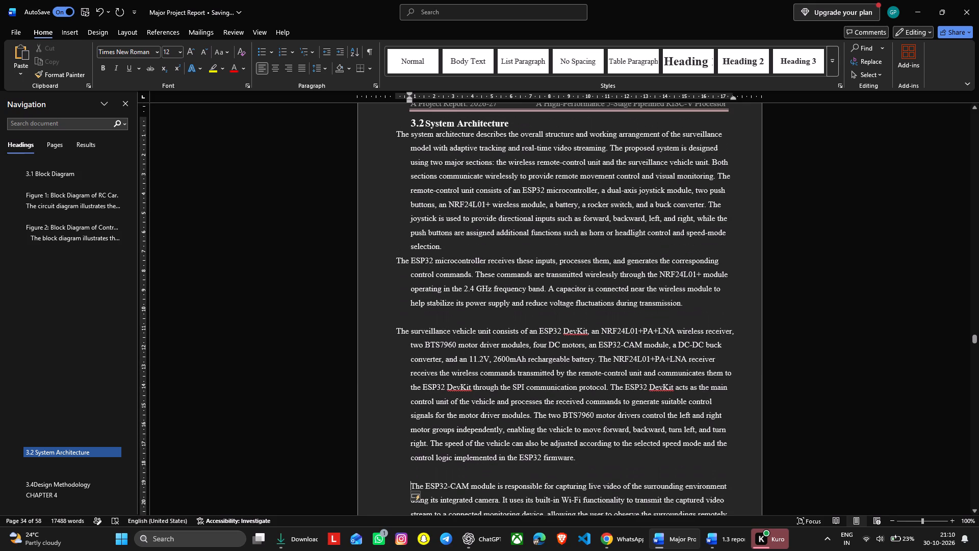
left_click(396, 332)
key("Tab")
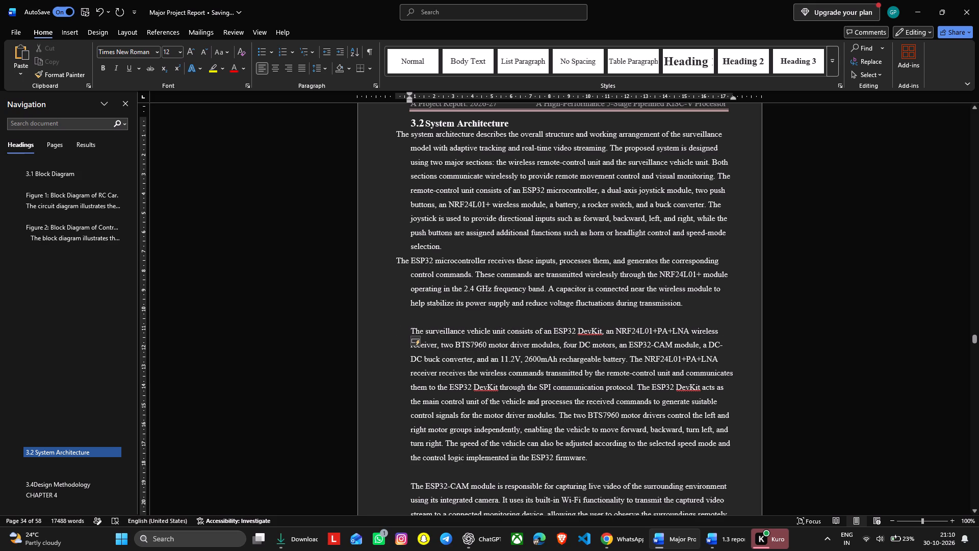
left_click(393, 258)
key("Tab")
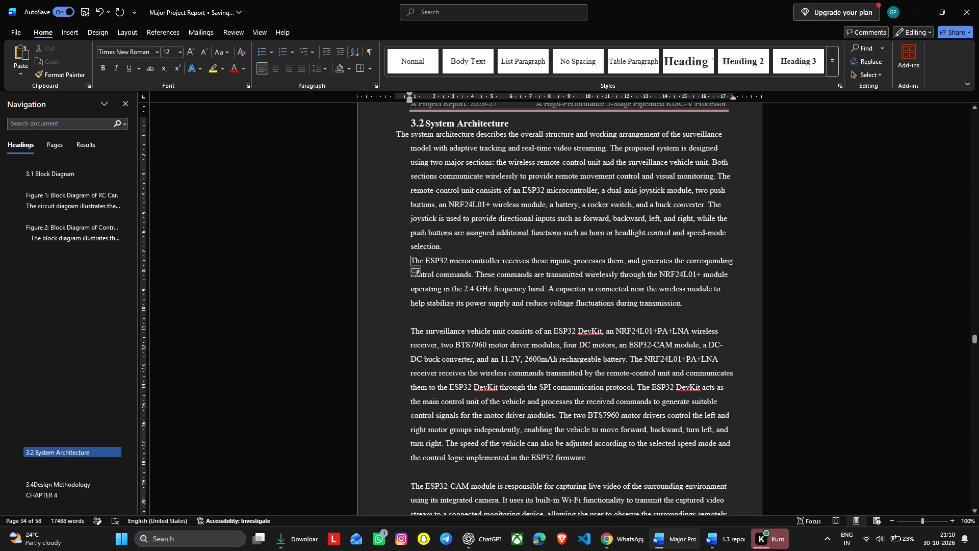
left_click(397, 136)
key("Tab")
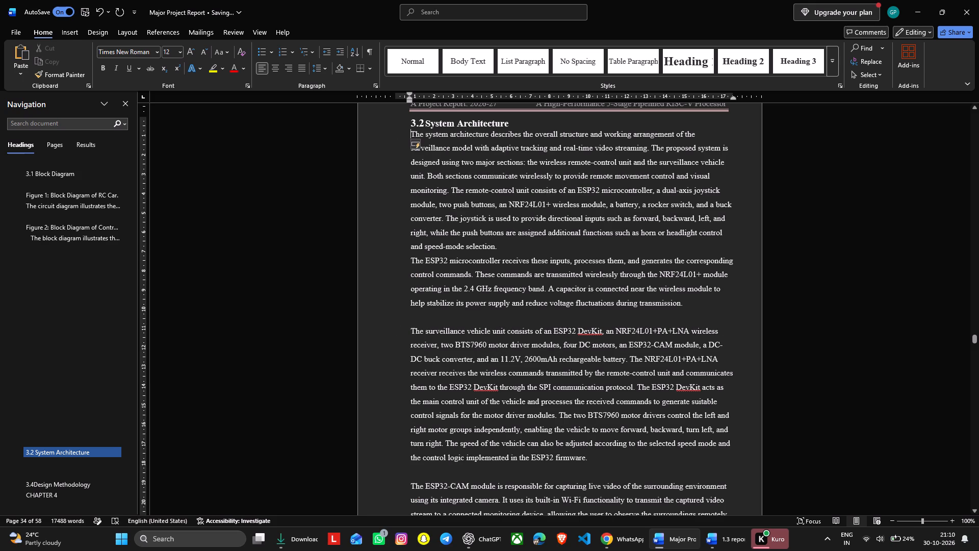
Justify all body paragraphs under 3.2 System Architecture, through the closing paragraph that ends with "proposed surveillance system".
left_click_drag(411, 132, 664, 420)
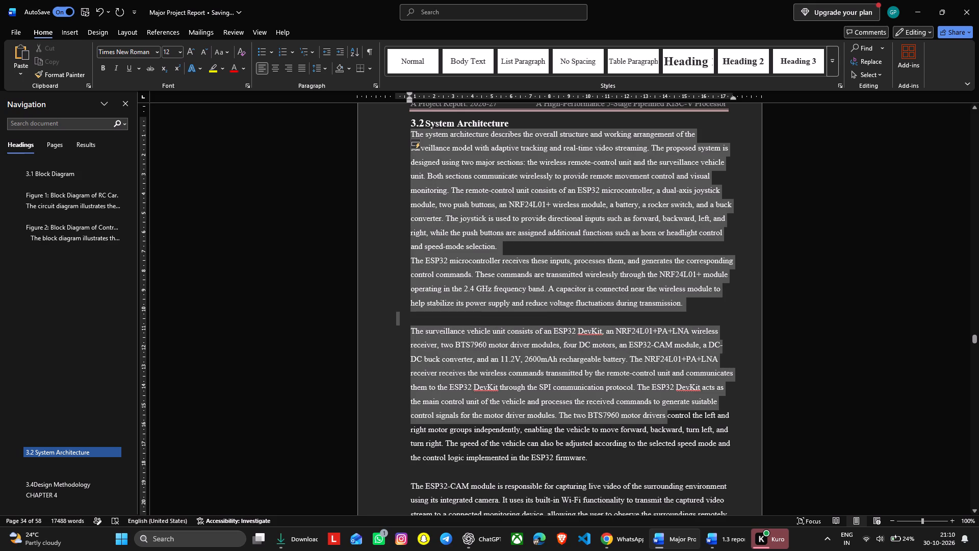
left_click_drag(664, 420, 712, 525)
scroll(667, 424, "up", 1)
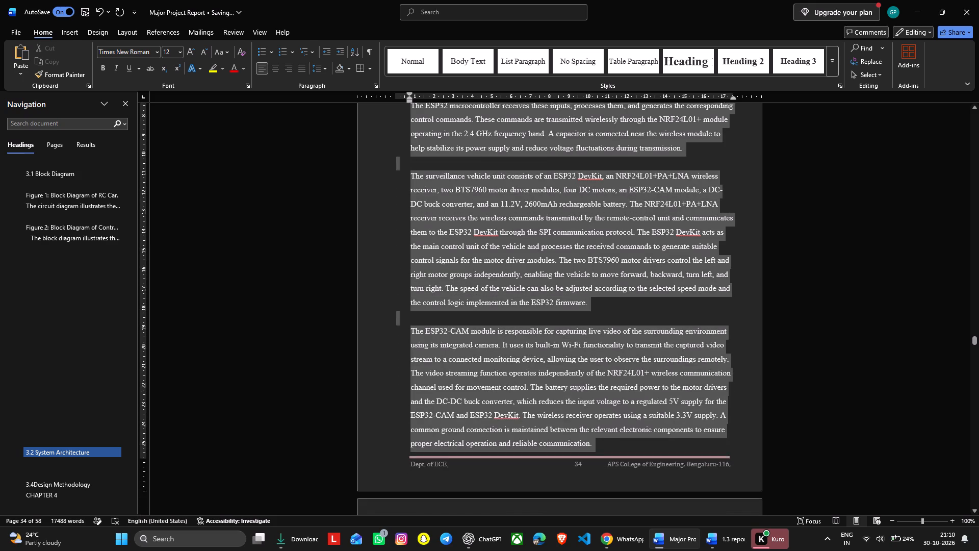
left_click_drag(712, 525, 706, 459)
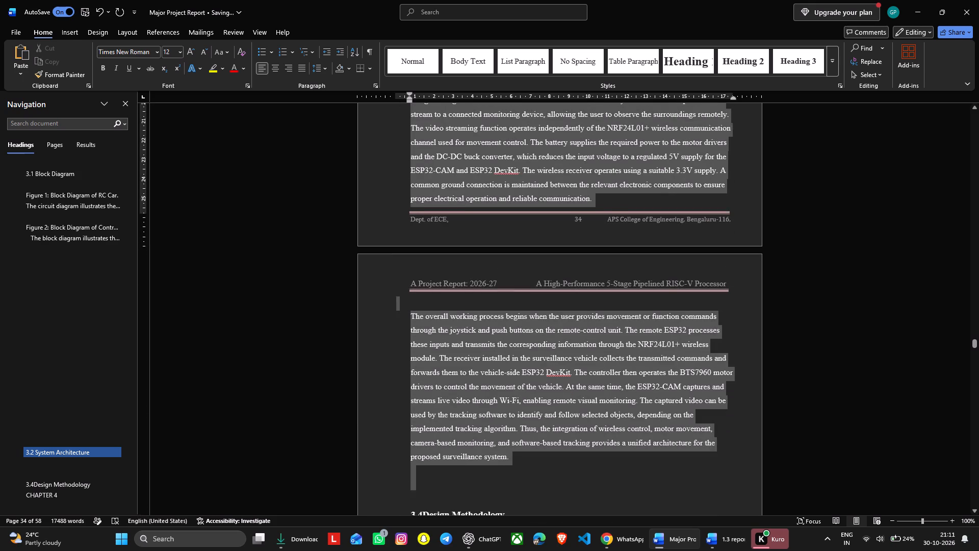
left_click_drag(706, 459, 706, 458)
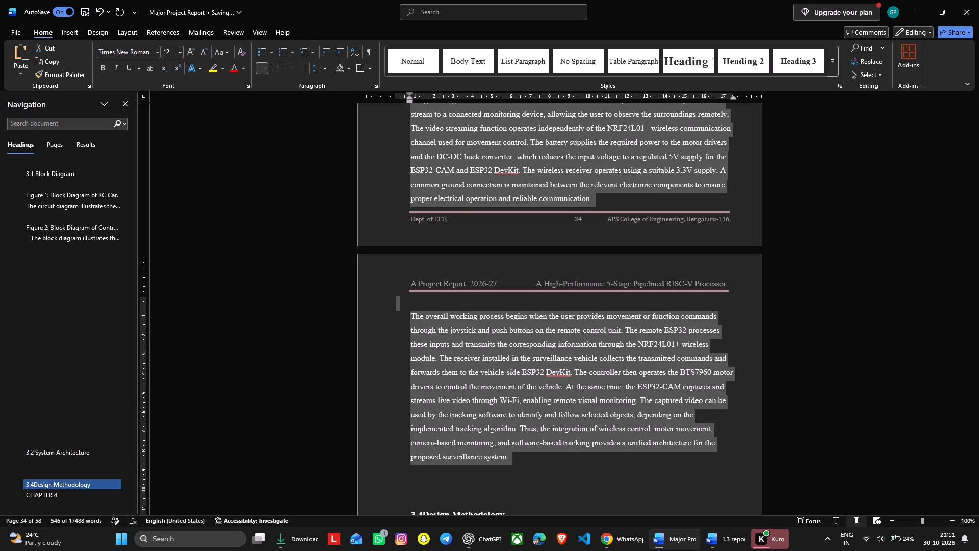
left_click(303, 71)
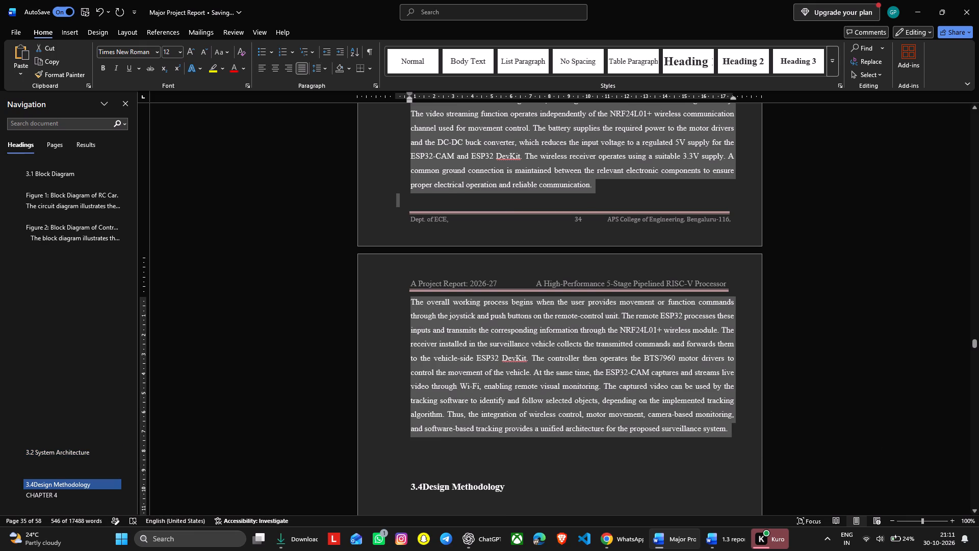
left_click(610, 193)
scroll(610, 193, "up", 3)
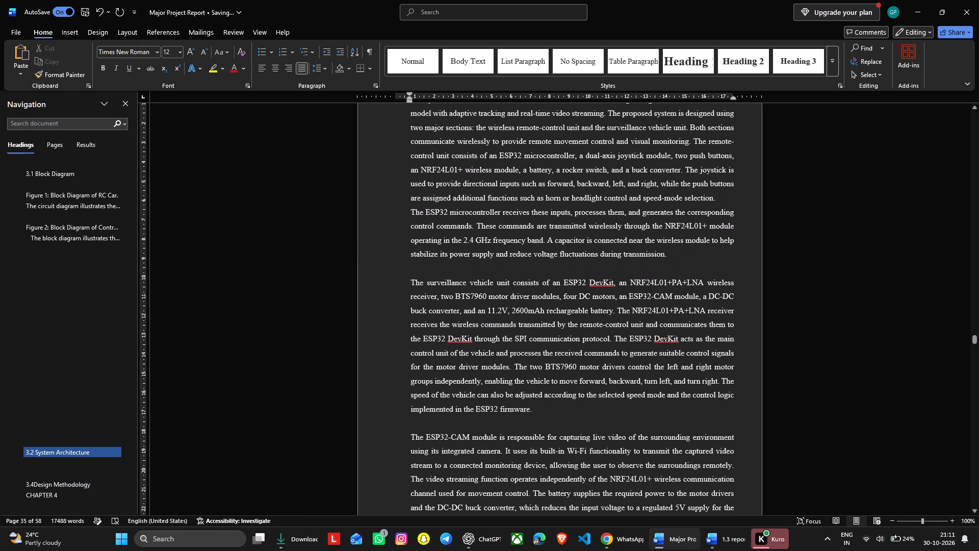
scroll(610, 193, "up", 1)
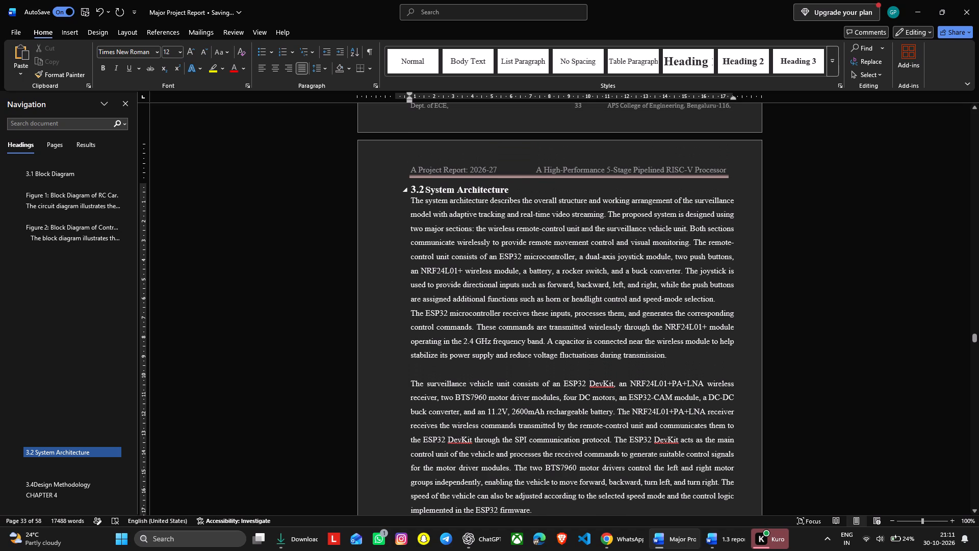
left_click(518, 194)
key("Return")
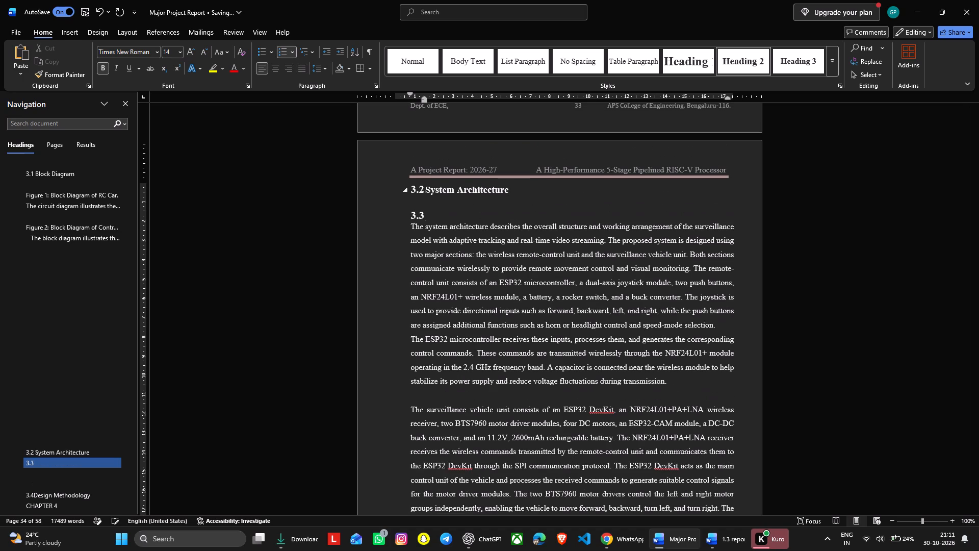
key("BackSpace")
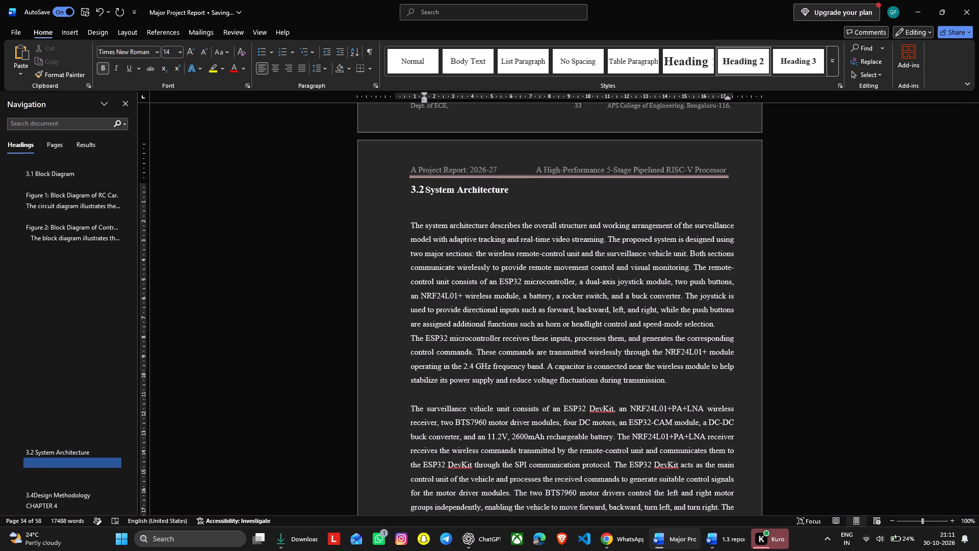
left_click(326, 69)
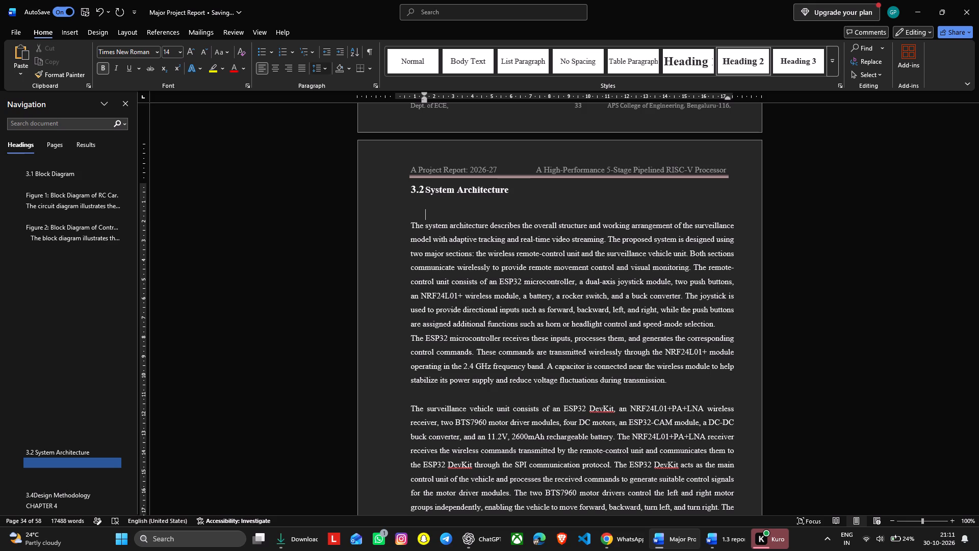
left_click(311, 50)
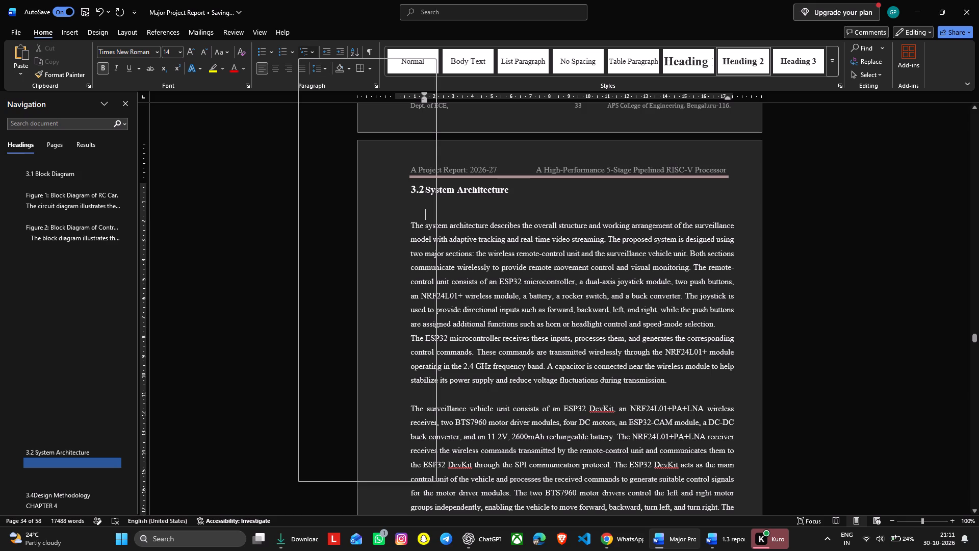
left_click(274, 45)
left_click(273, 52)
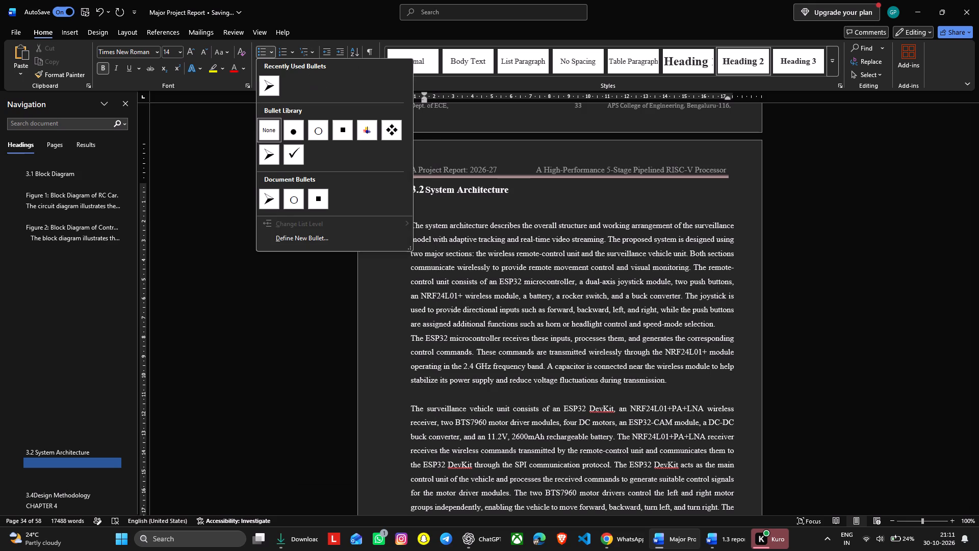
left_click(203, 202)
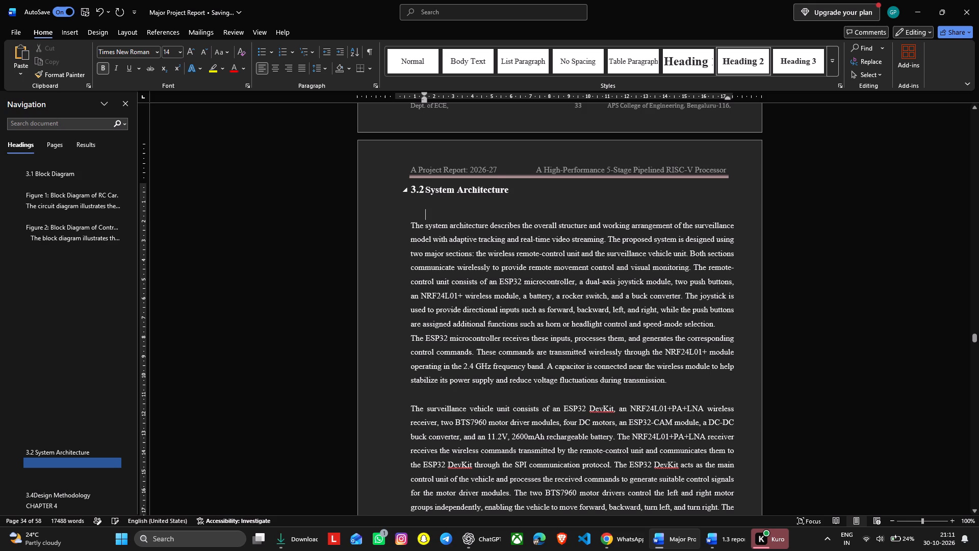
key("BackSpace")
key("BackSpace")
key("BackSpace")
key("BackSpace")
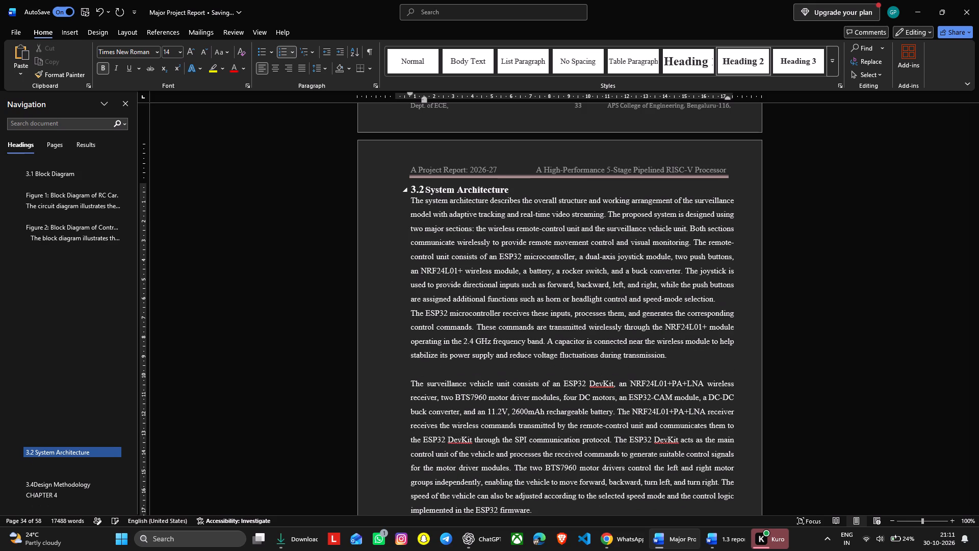
Insert an unnumbered blank line below the 3.2 System Architecture heading and remove the space before that blank paragraph.
key("Return")
key("BackSpace")
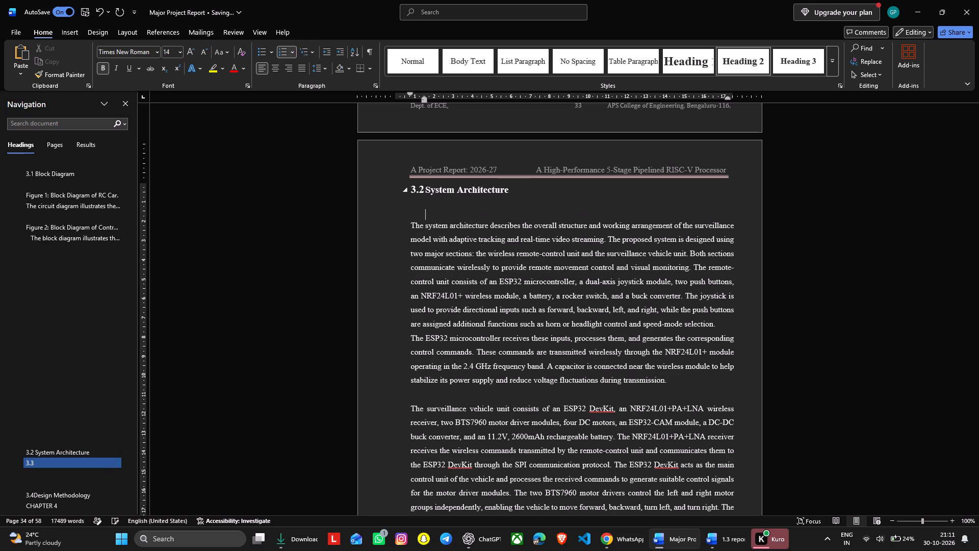
left_click(325, 65)
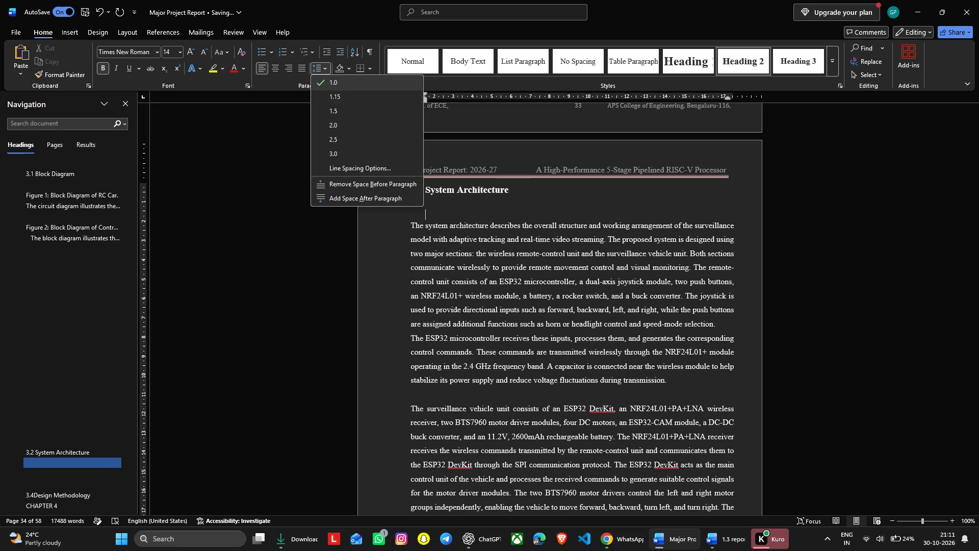
left_click(355, 181)
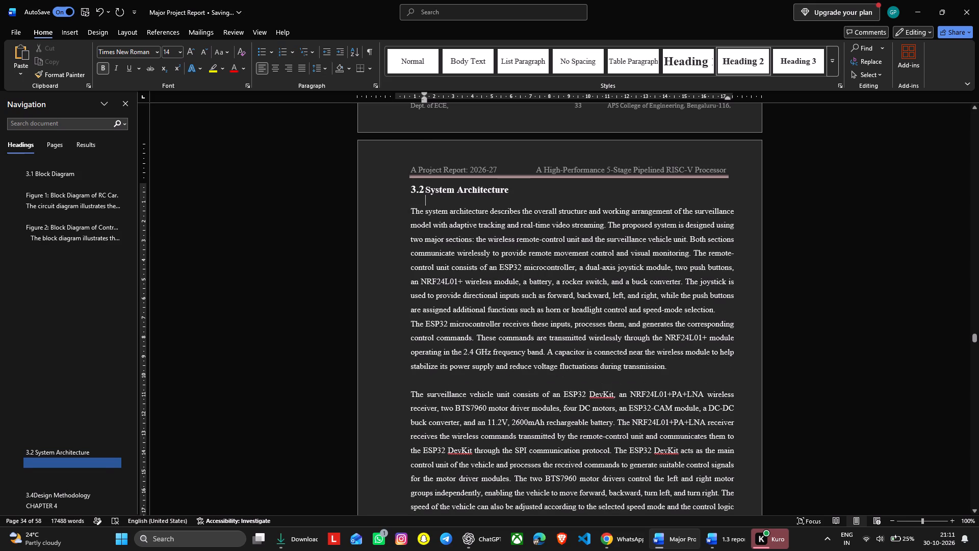
left_click(572, 206)
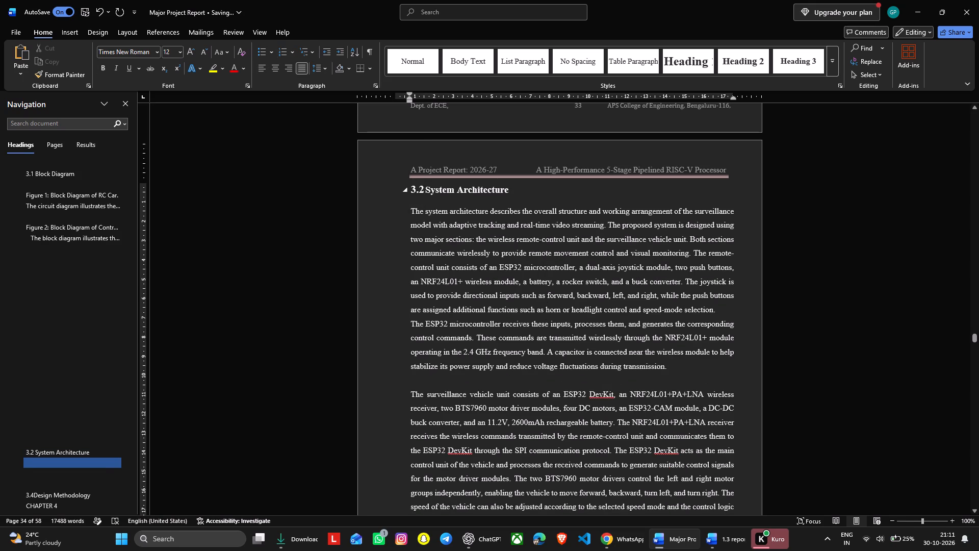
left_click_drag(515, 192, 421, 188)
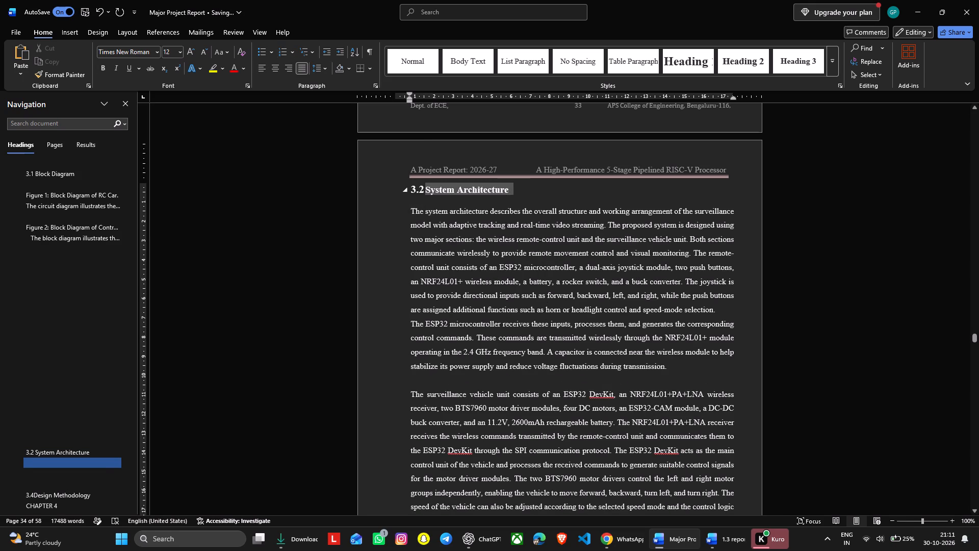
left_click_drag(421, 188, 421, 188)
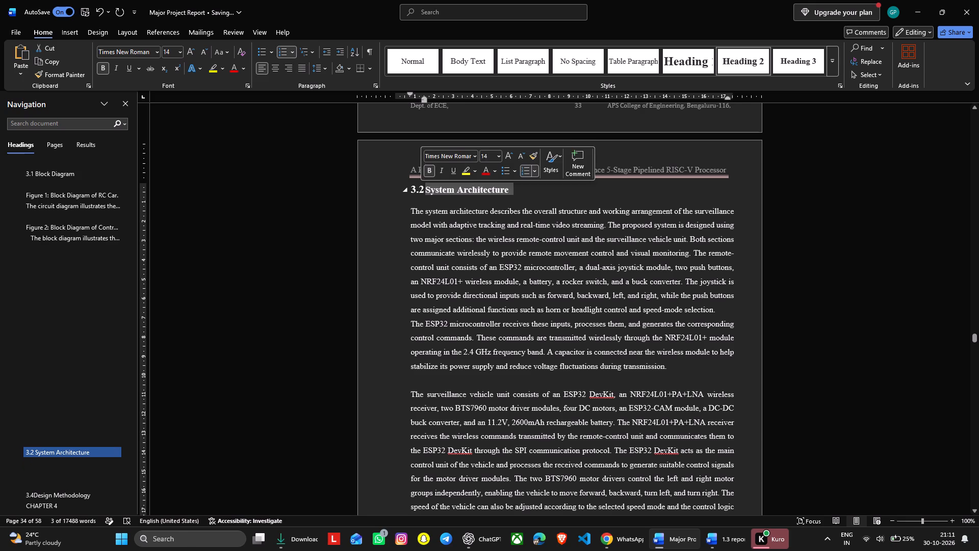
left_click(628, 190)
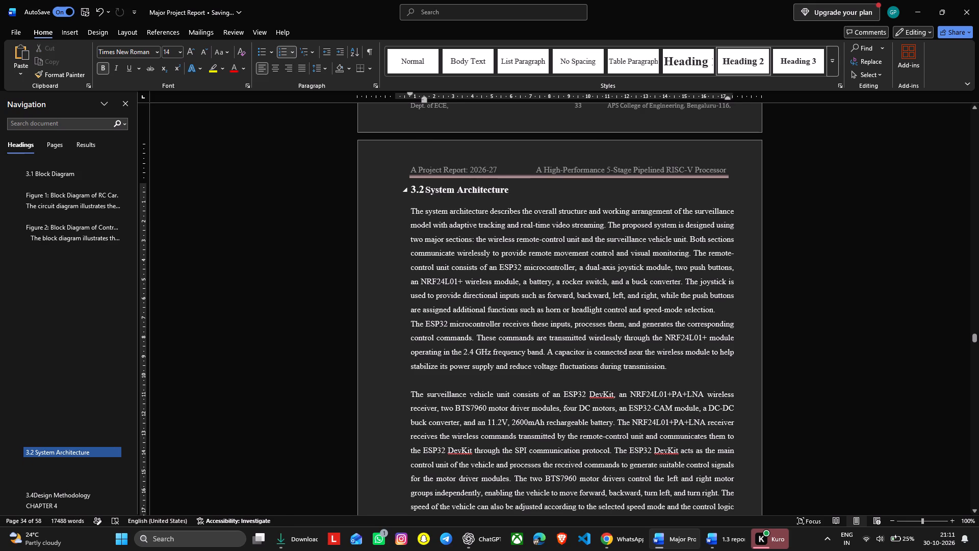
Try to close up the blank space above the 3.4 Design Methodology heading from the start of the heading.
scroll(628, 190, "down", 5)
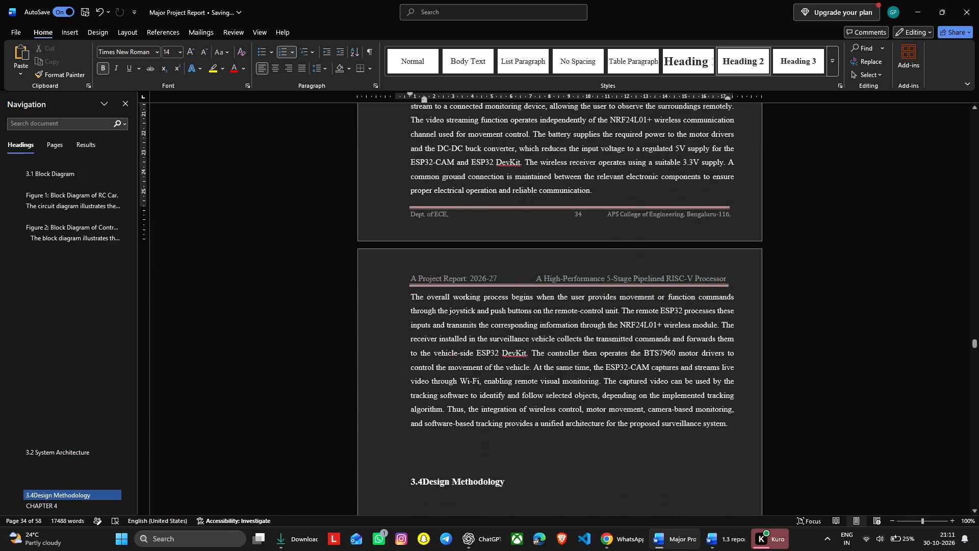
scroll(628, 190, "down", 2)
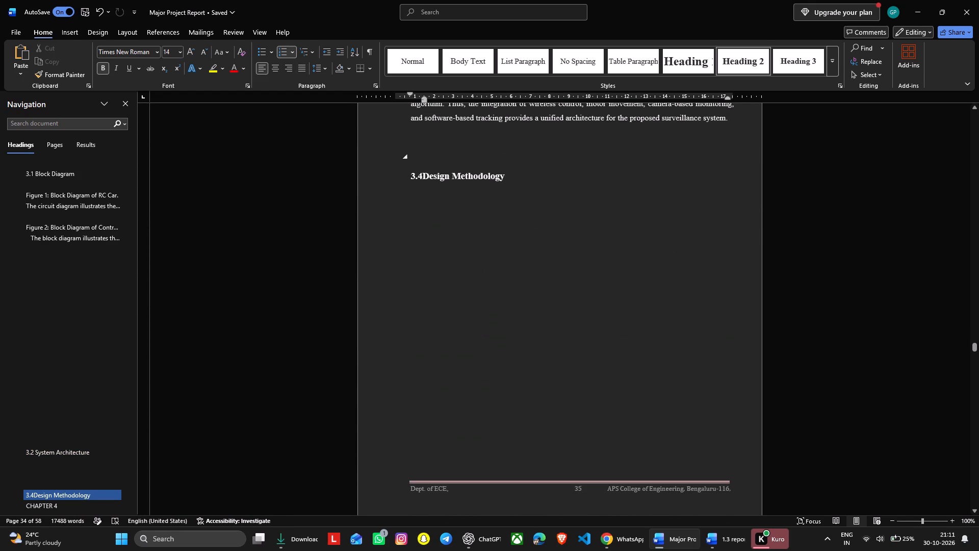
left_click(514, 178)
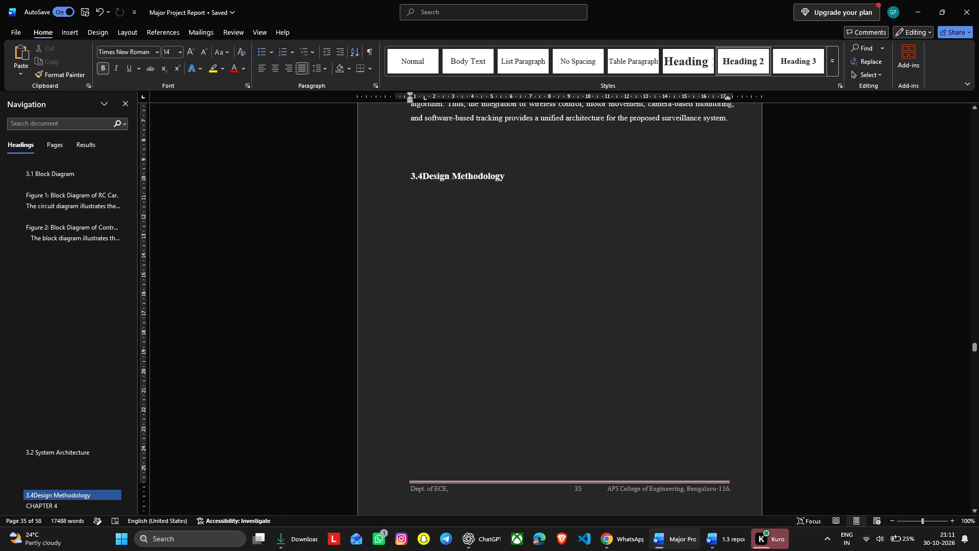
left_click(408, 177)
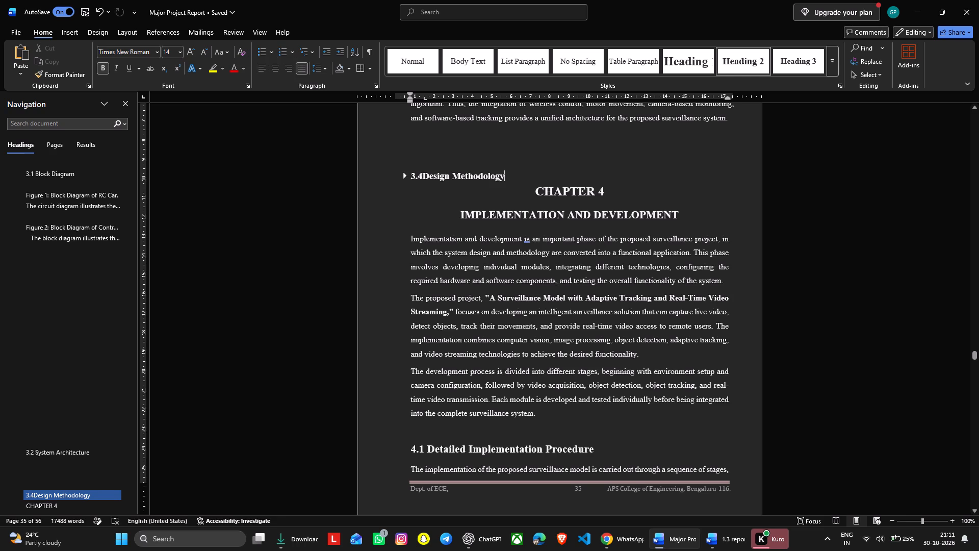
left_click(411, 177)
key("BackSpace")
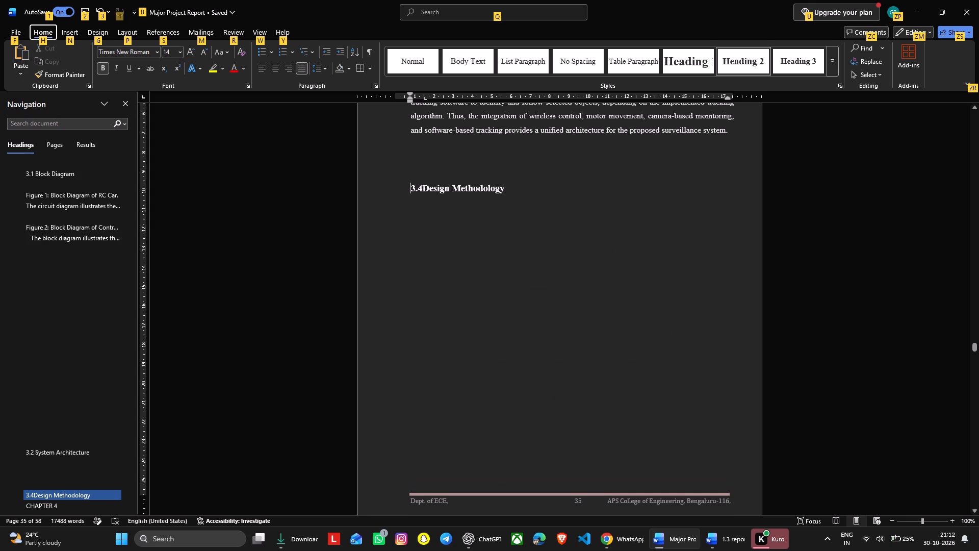
Select the entire 3.4 Design Methodology heading, including its number.
left_click(486, 230)
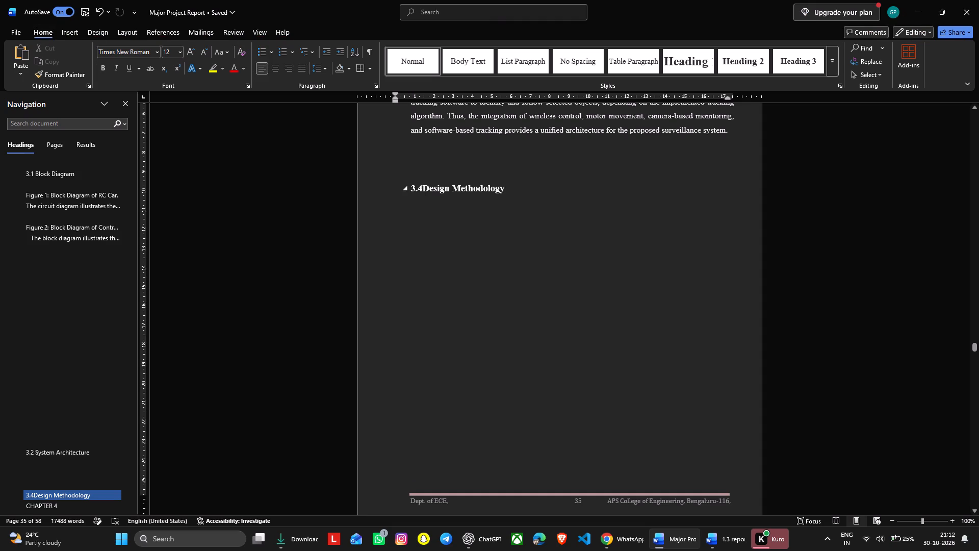
left_click_drag(512, 189, 411, 189)
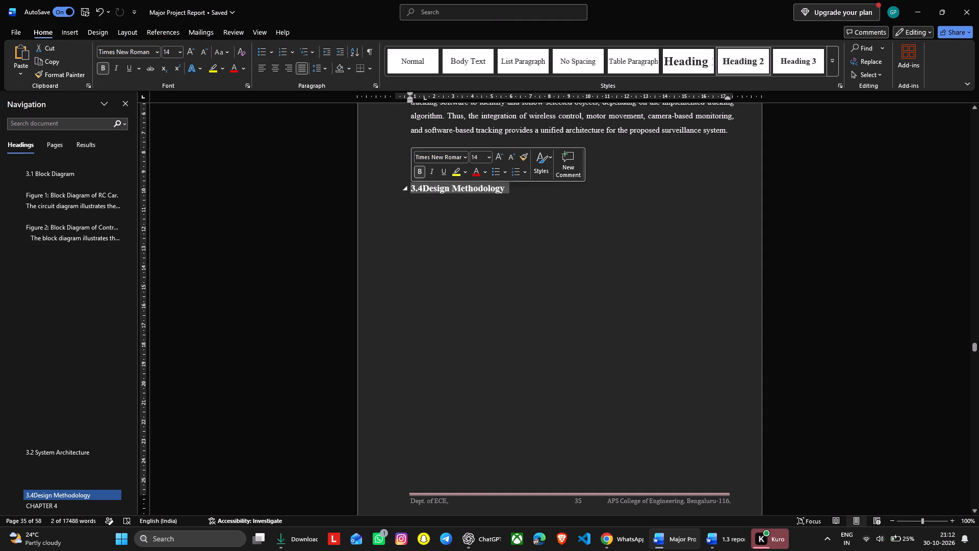
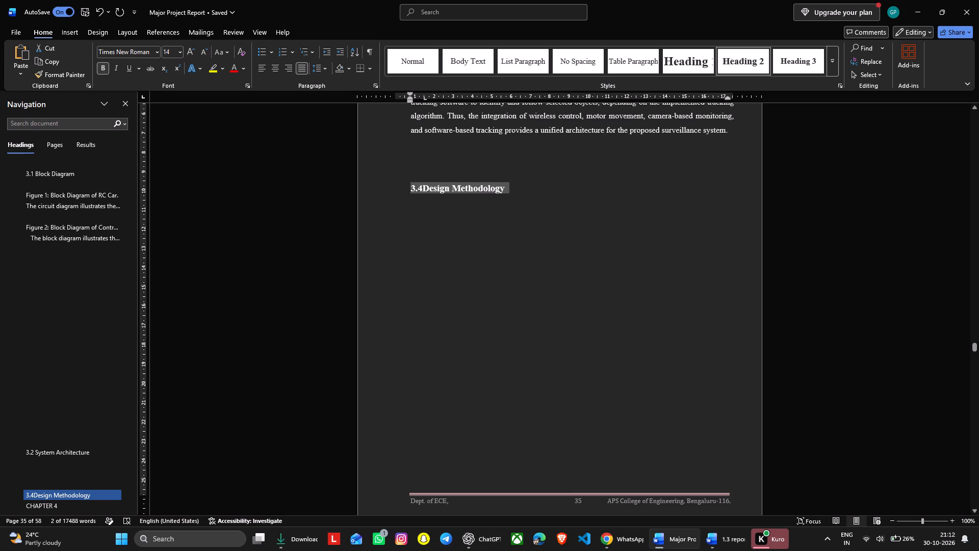
left_click(555, 197)
left_click(510, 186)
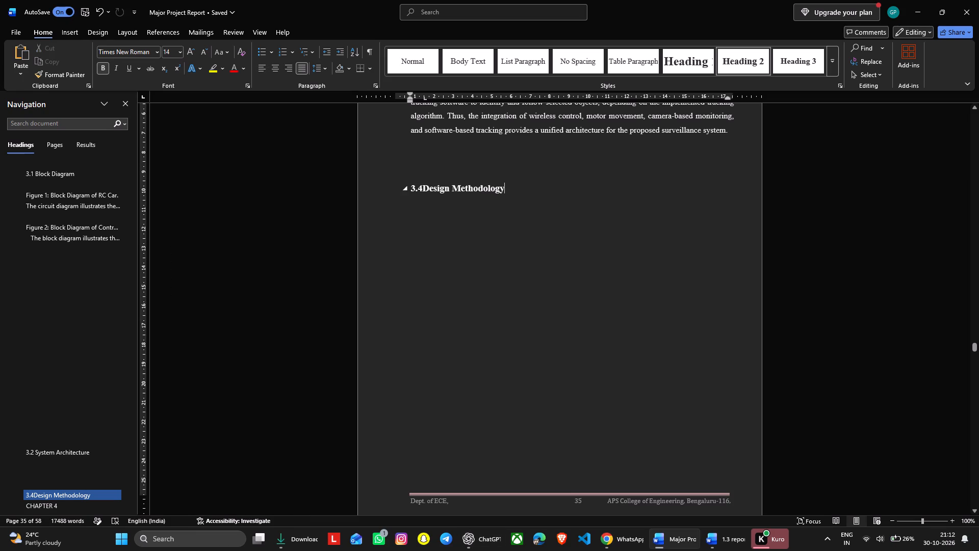
key("Return")
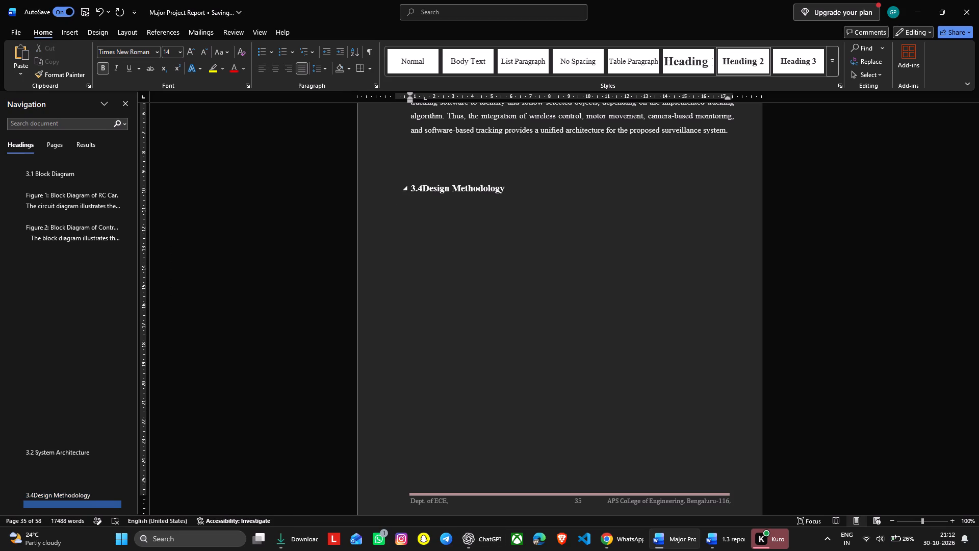
key("ctrl+v")
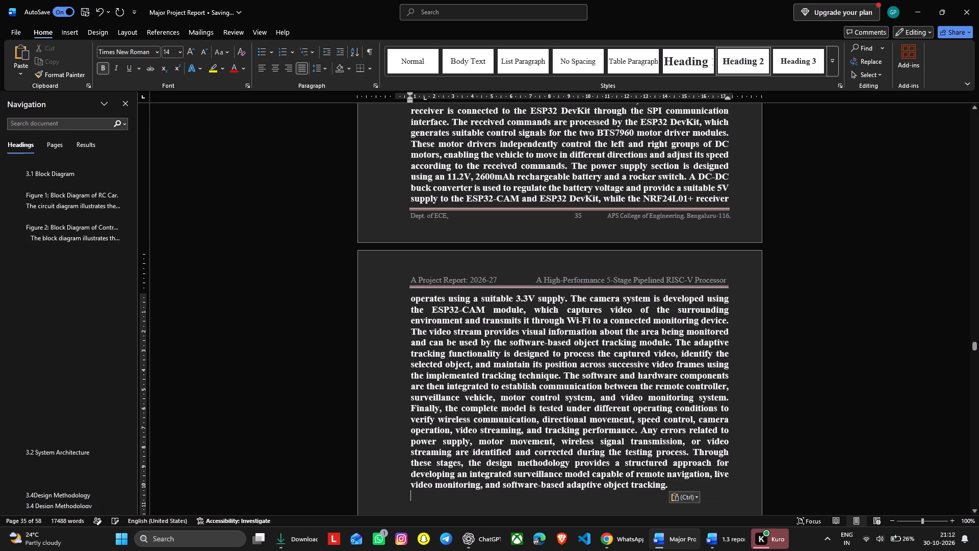
Delete the old duplicate 3.4Design Methodology heading and the surplus blank lines above the pasted heading.
scroll(523, 245, "up", 1)
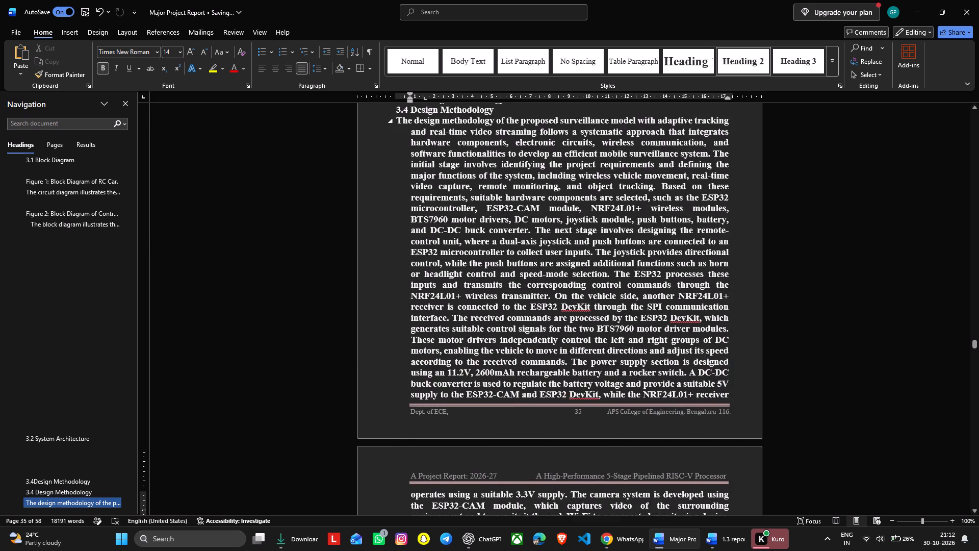
scroll(523, 245, "up", 2)
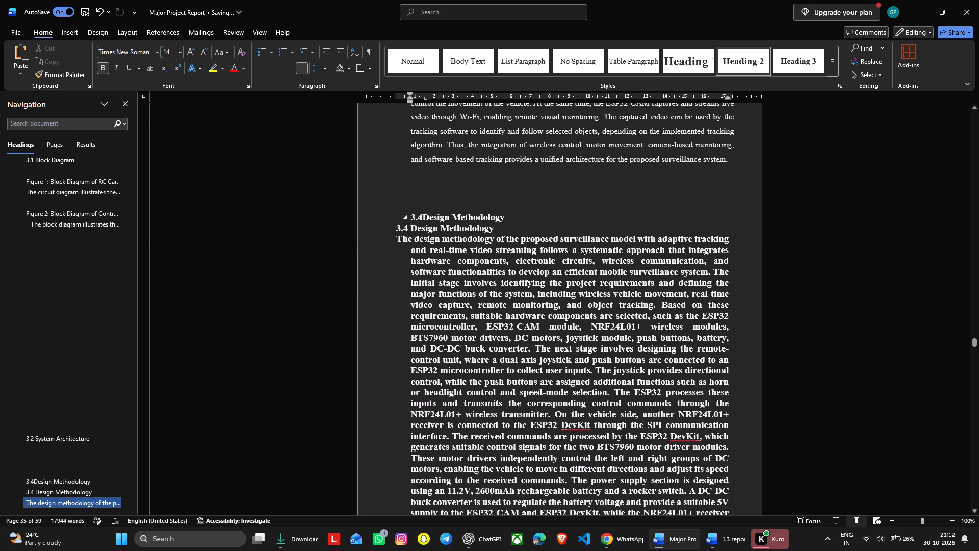
left_click_drag(507, 214, 417, 209)
key("BackSpace")
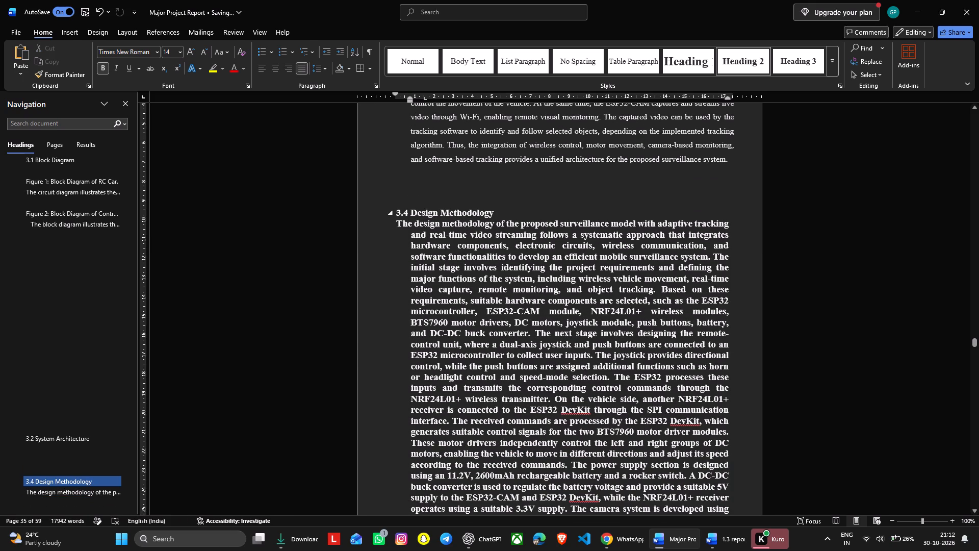
key("BackSpace")
key("BackSpace")
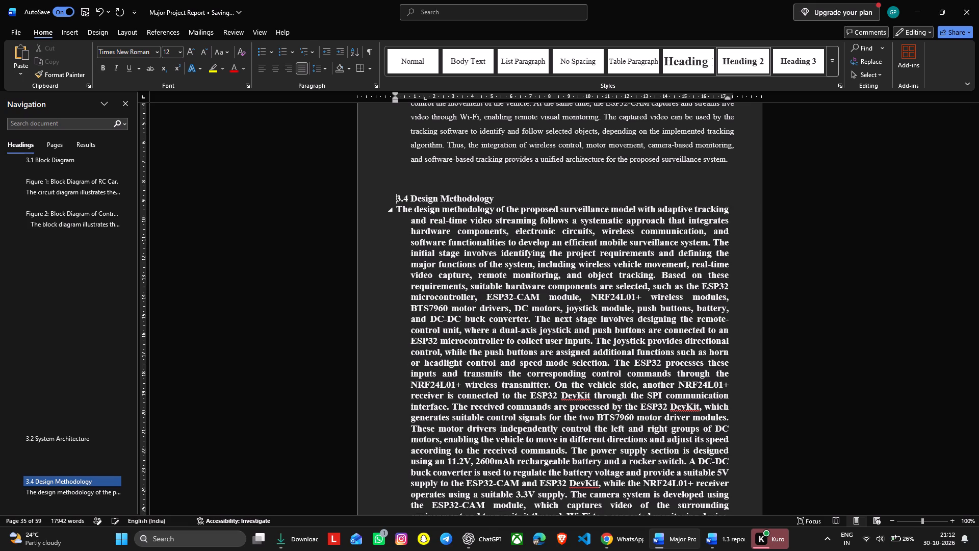
key("BackSpace")
key("Return")
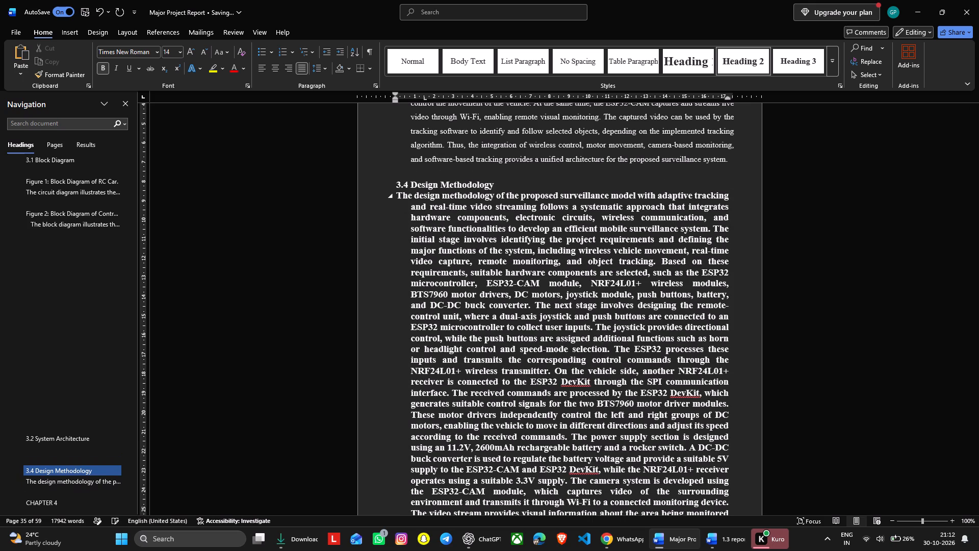
Indent the first line of the pasted body paragraph to line up with its remaining lines.
left_click(396, 196)
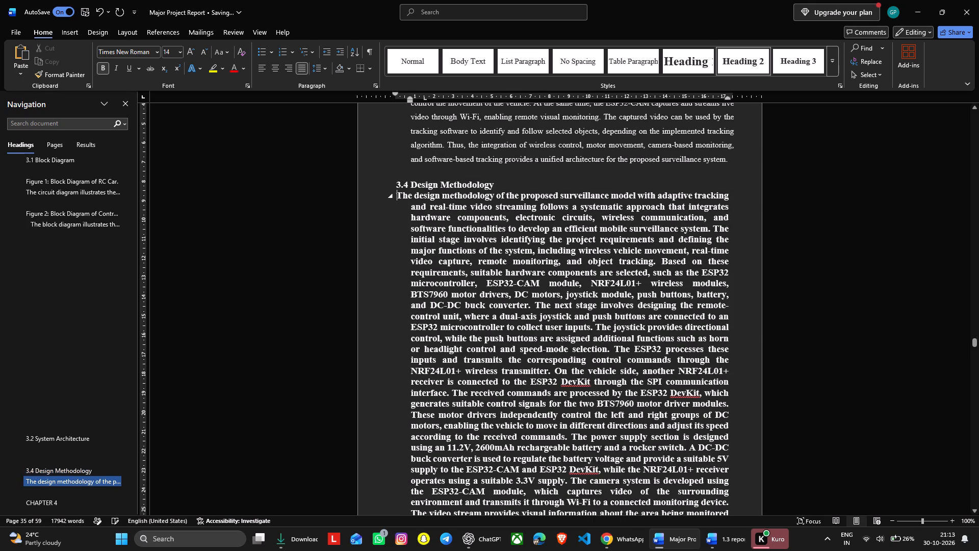
key("space")
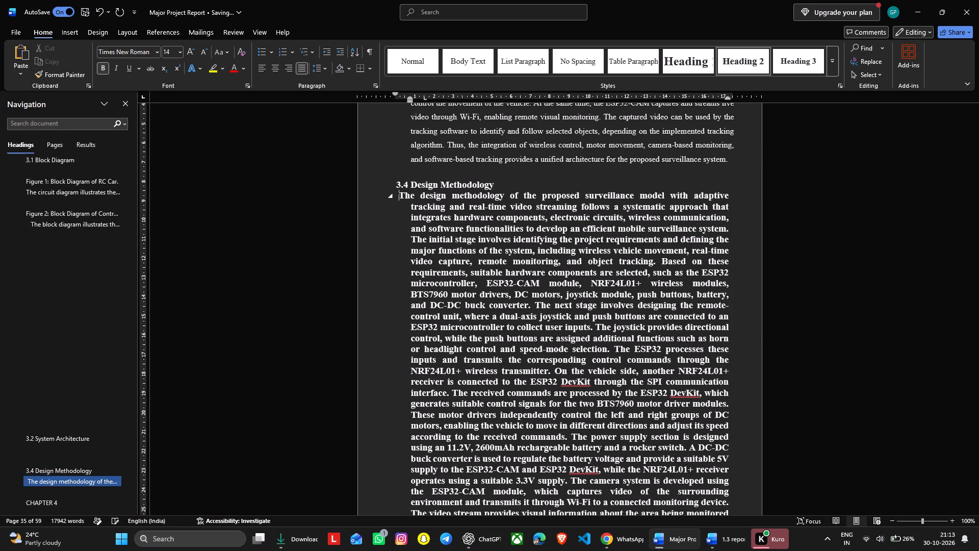
key("Tab")
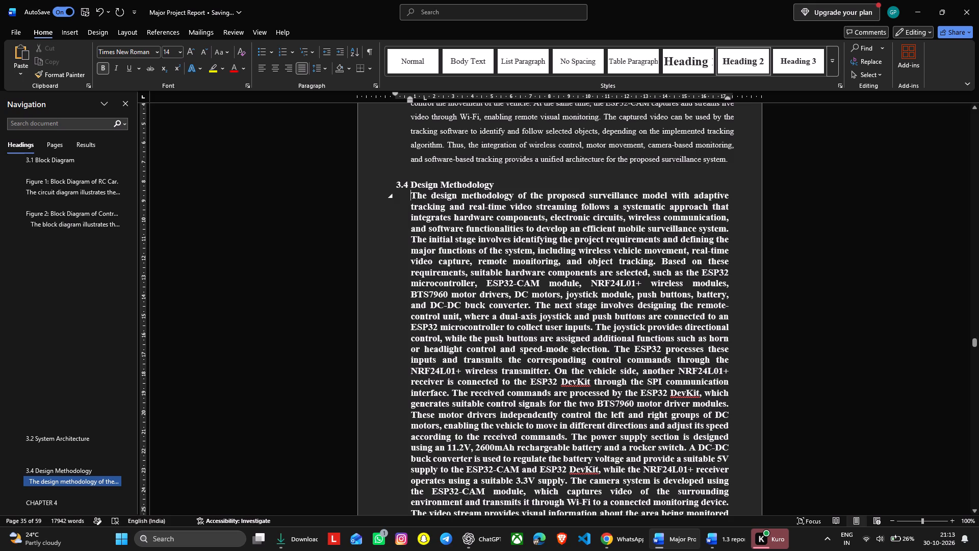
Indent the 3.4 Design Methodology heading with spaces so it lines up with the body text.
scroll(472, 173, "up", 1)
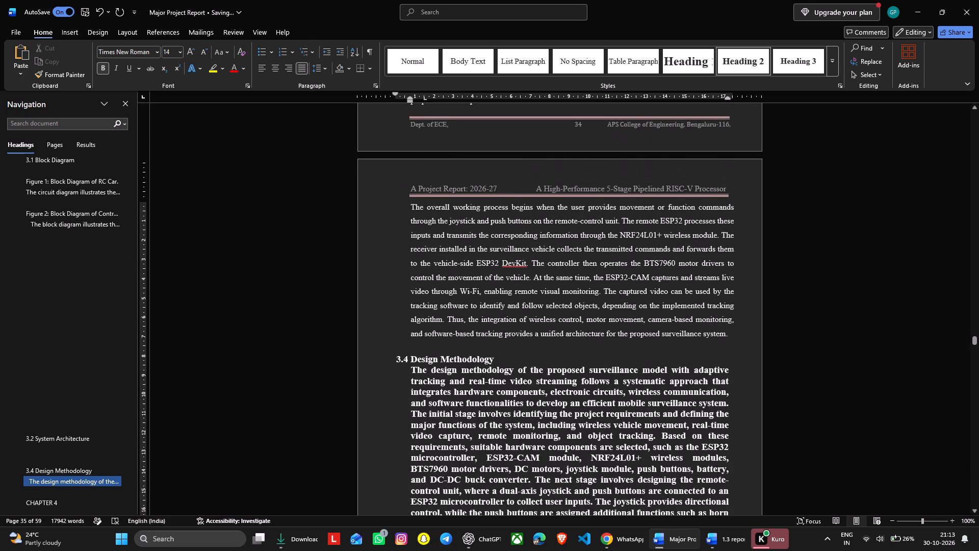
scroll(472, 173, "up", 1)
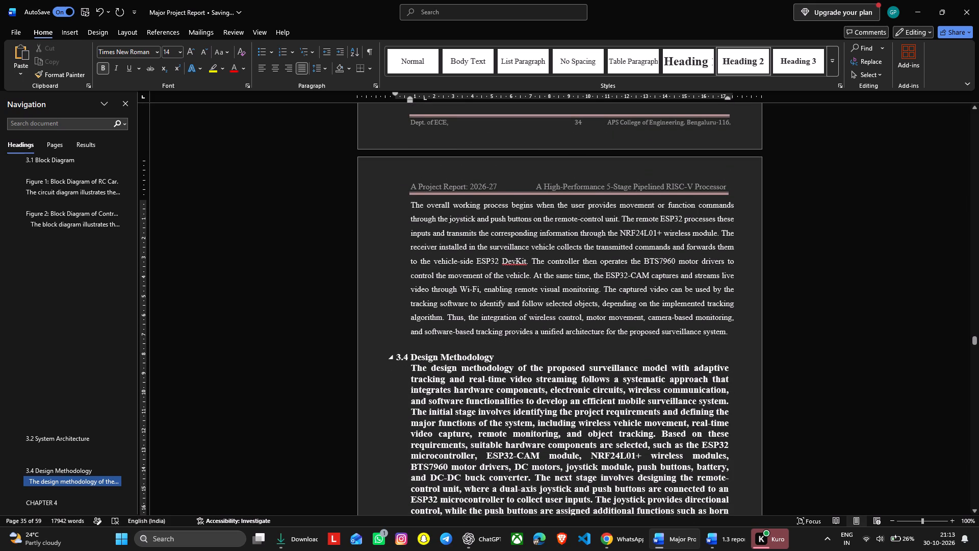
left_click(396, 356)
key("space")
key("space")
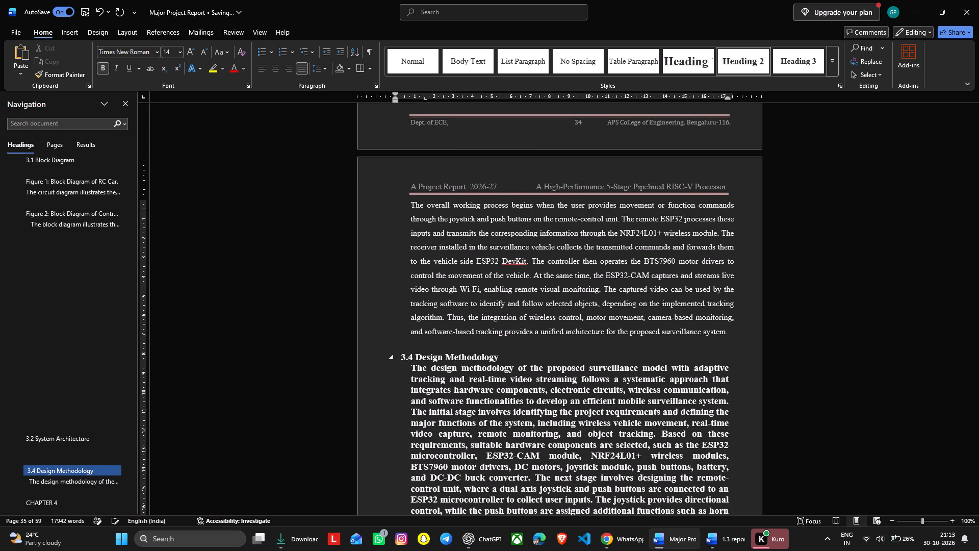
key("Tab")
key("BackSpace")
key("space")
key("space")
key("space")
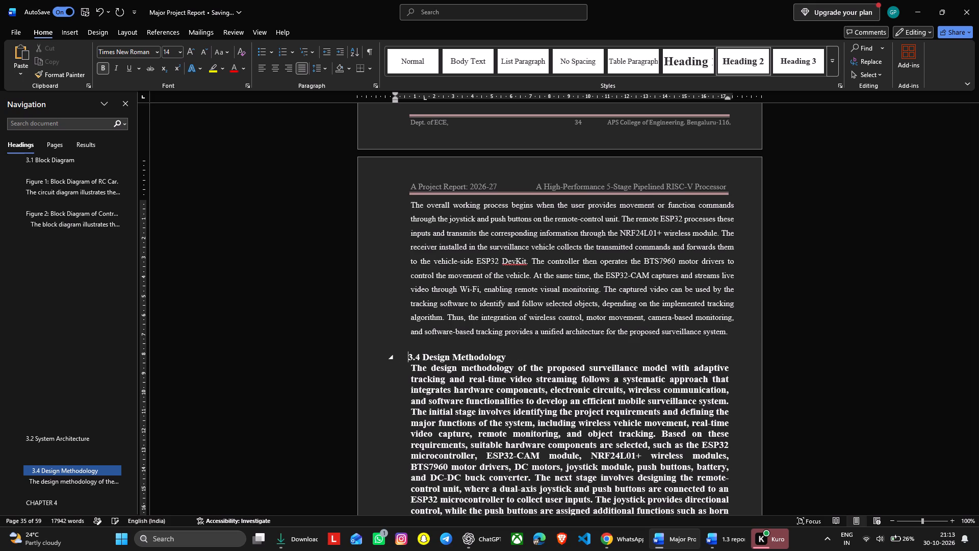
key("space")
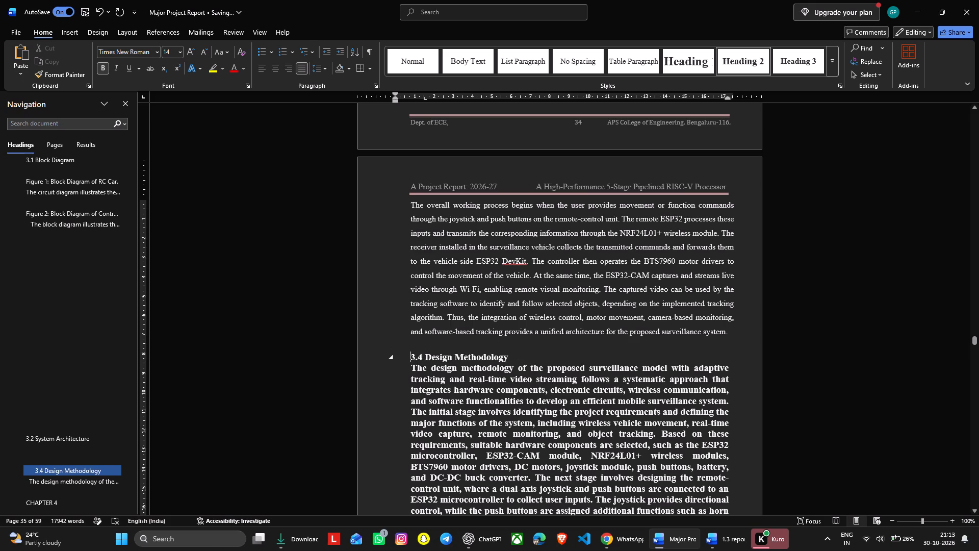
Insert a blank, unnumbered line between the Design Methodology heading and its body paragraph.
left_click(518, 357)
key("Return")
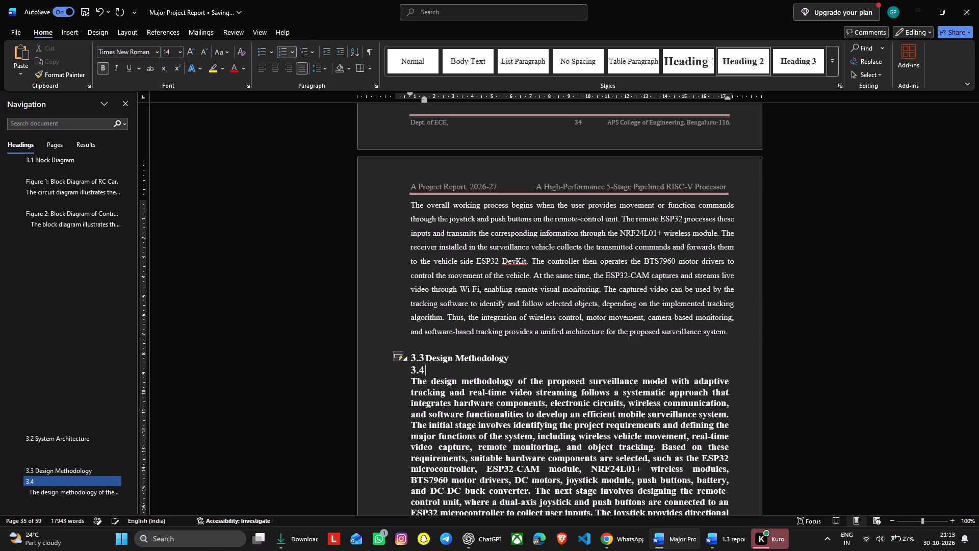
key("BackSpace")
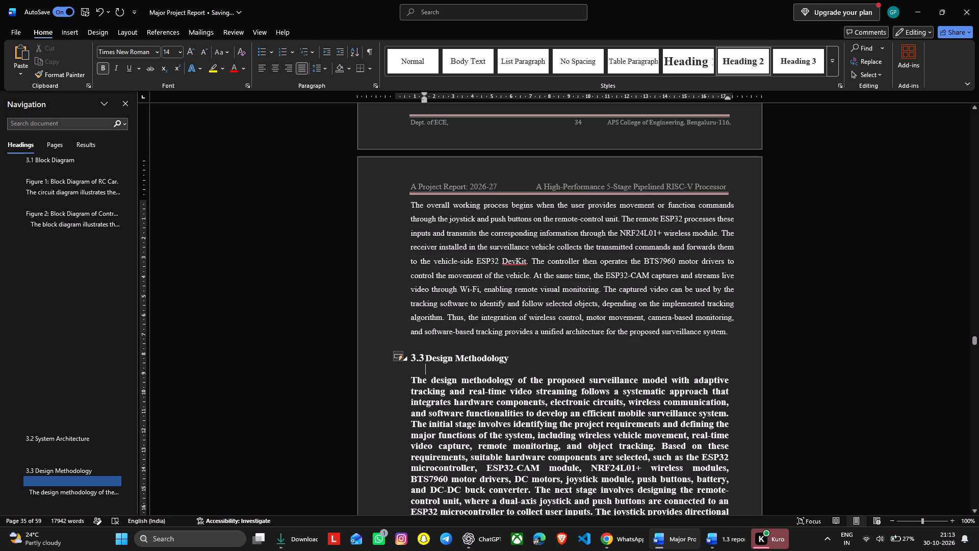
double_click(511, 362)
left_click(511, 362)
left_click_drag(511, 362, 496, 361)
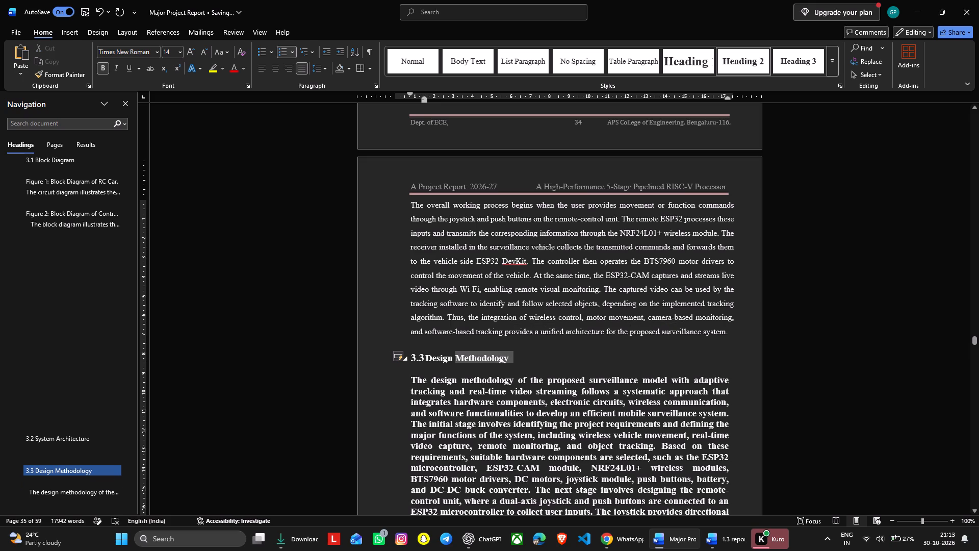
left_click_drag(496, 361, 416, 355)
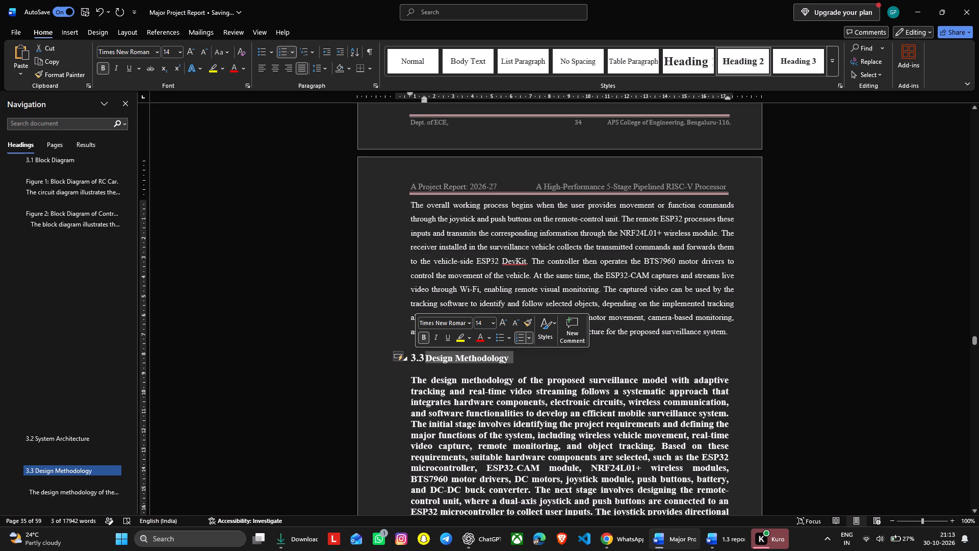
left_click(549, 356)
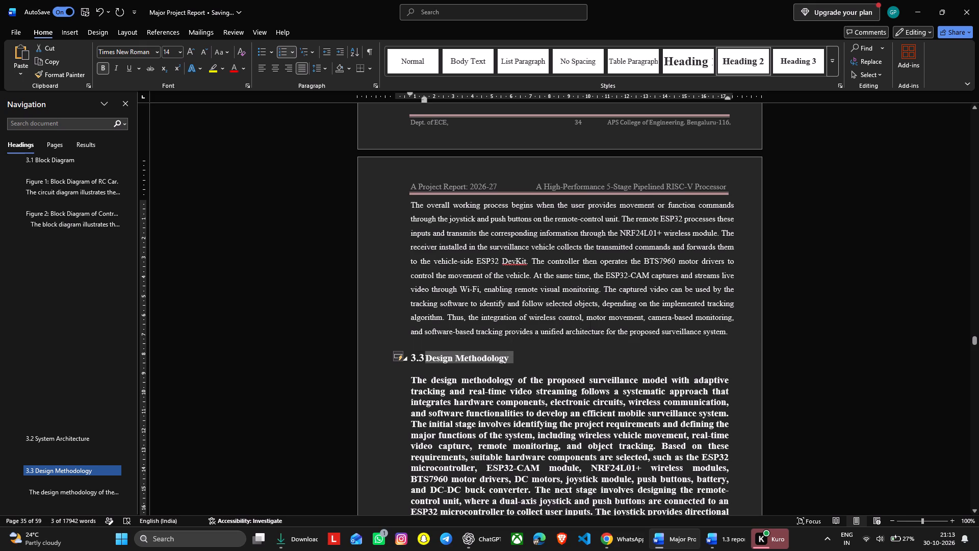
Remove the bold formatting from the whole Design Methodology body paragraph and reduce its font size to 12.
scroll(549, 356, "down", 1)
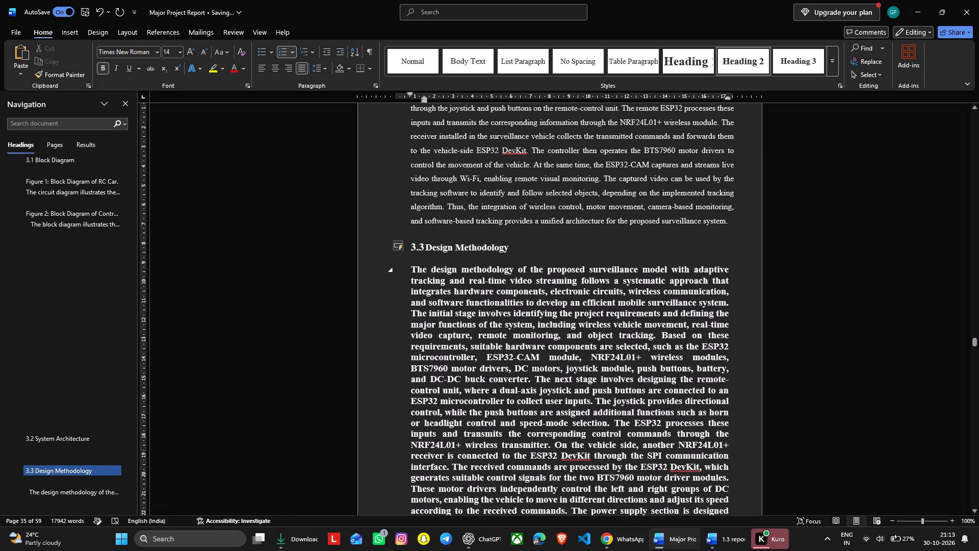
scroll(549, 356, "down", 1)
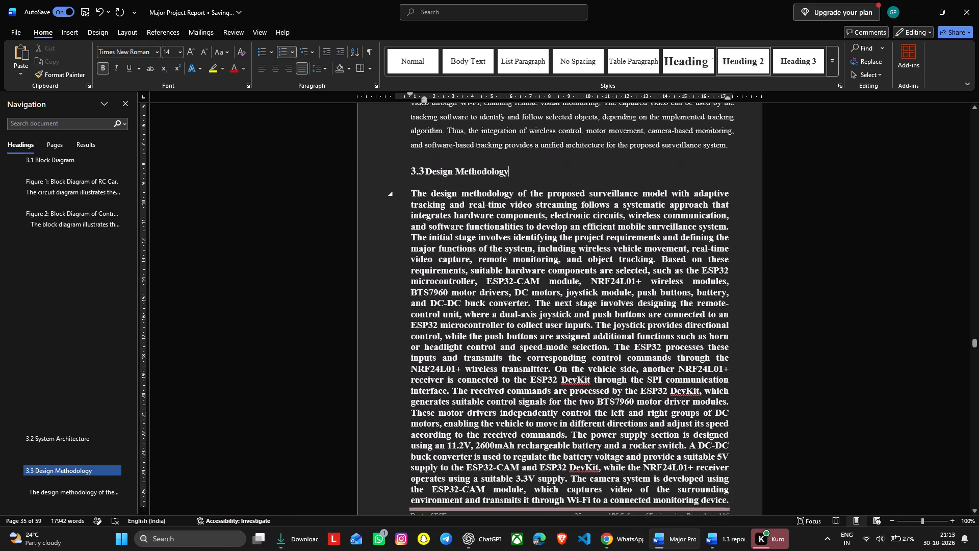
scroll(549, 356, "down", 1)
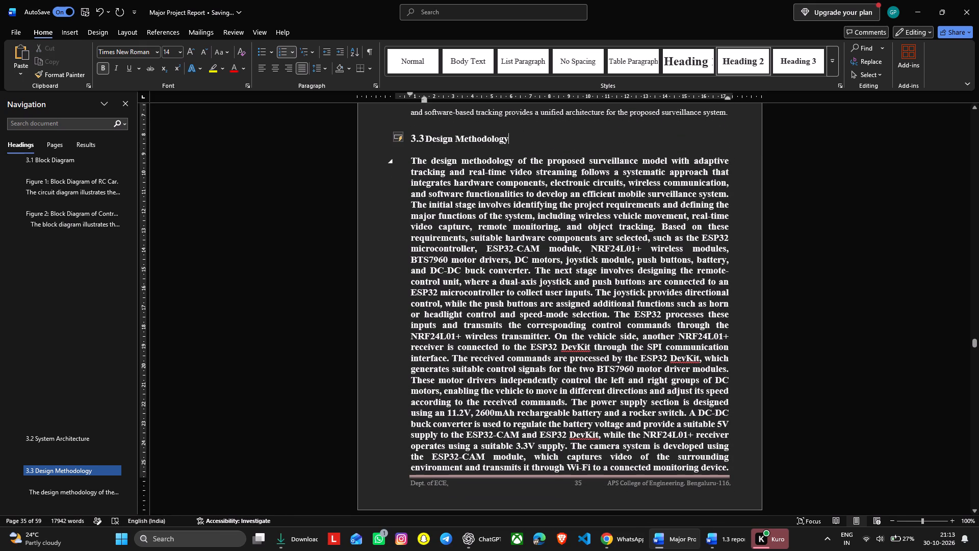
left_click_drag(411, 159, 679, 436)
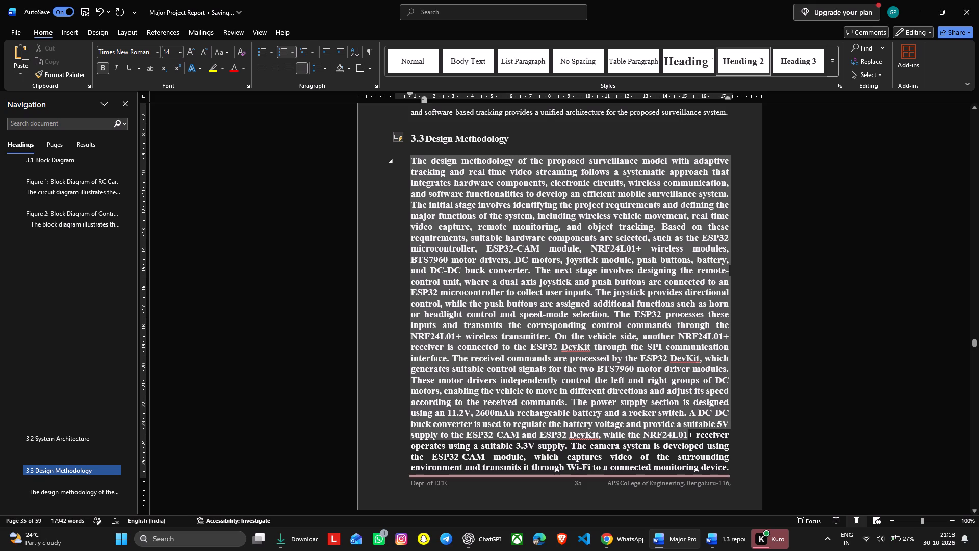
left_click_drag(679, 436, 690, 515)
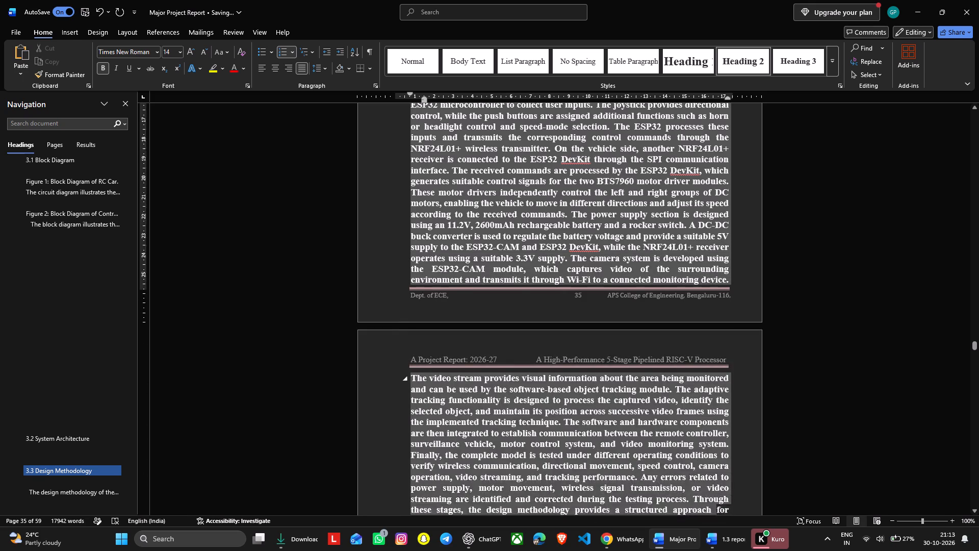
left_click_drag(690, 515, 672, 413)
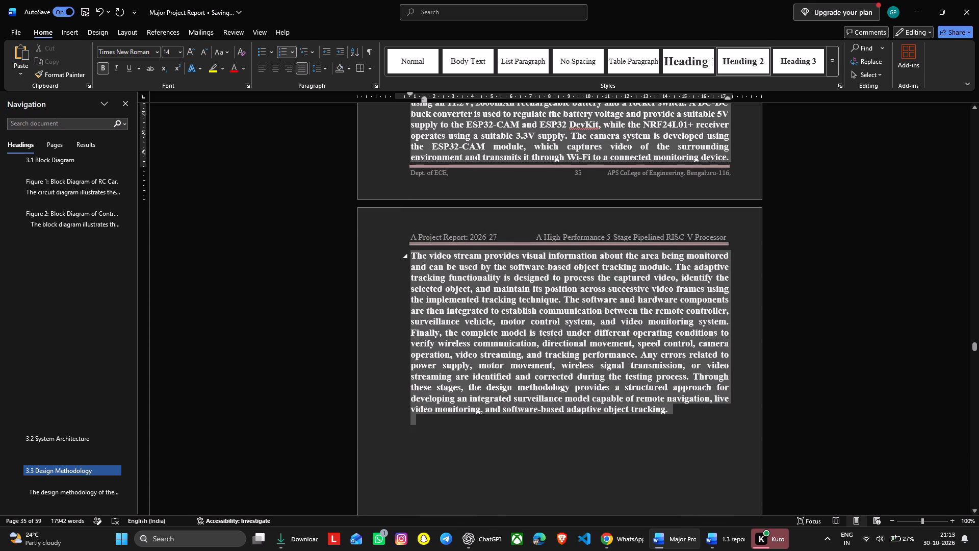
left_click_drag(672, 413, 669, 411)
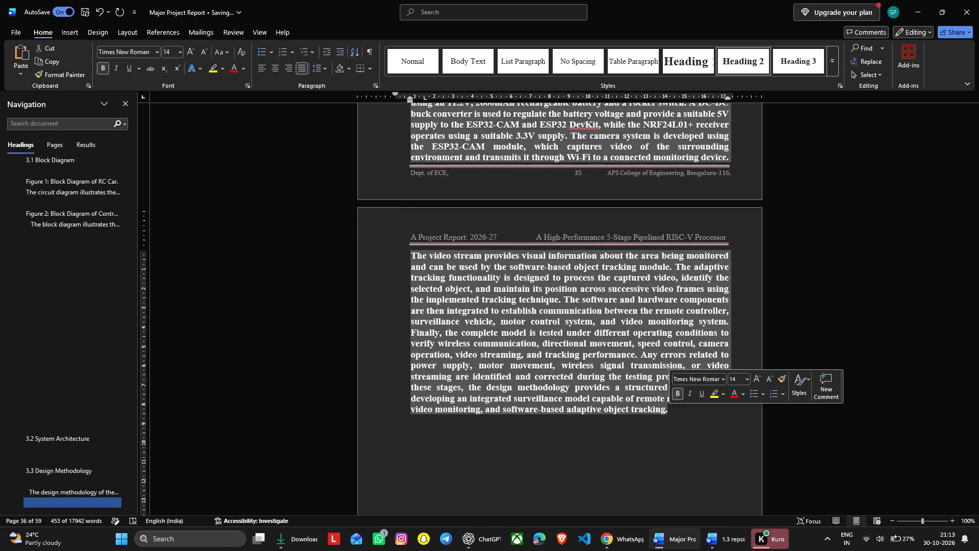
left_click(675, 393)
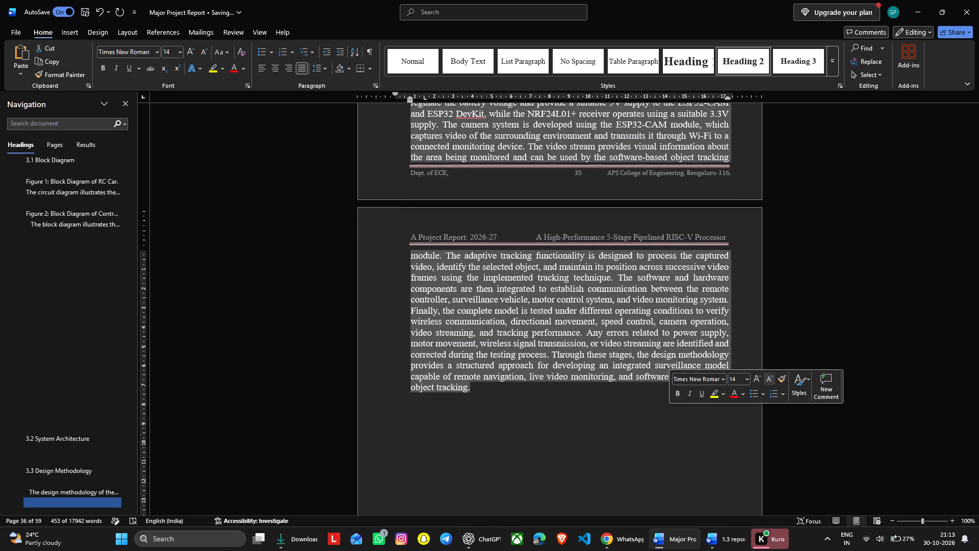
left_click(769, 382)
left_click(700, 293)
Set the line spacing of the Design Methodology body paragraph to 1.5, matching the System Architecture text above it.
scroll(700, 293, "up", 3)
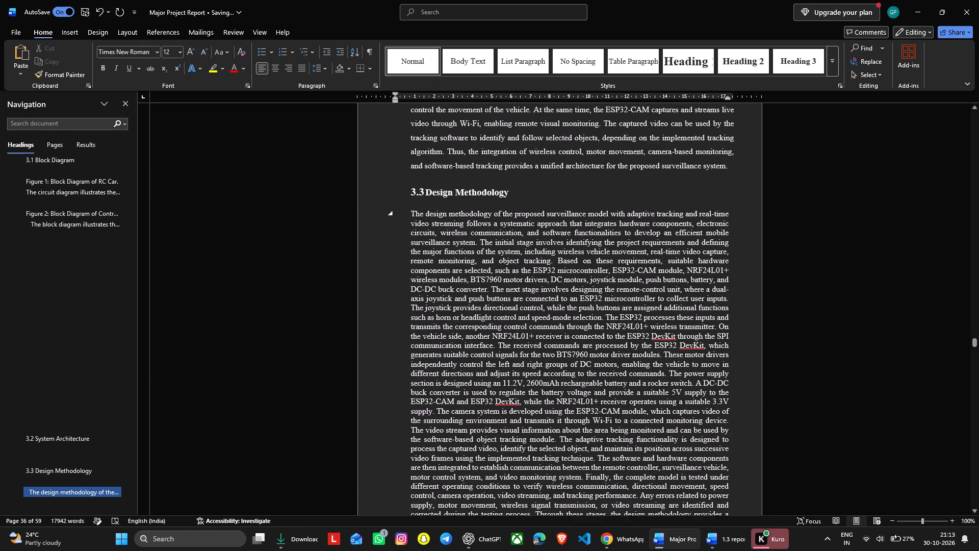
scroll(700, 293, "up", 2)
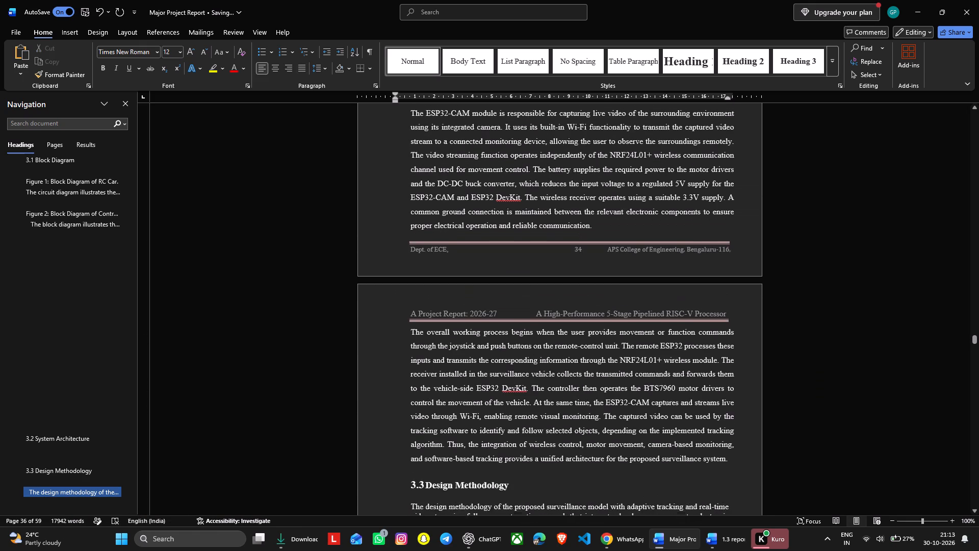
scroll(700, 293, "up", 2)
scroll(700, 293, "down", 1)
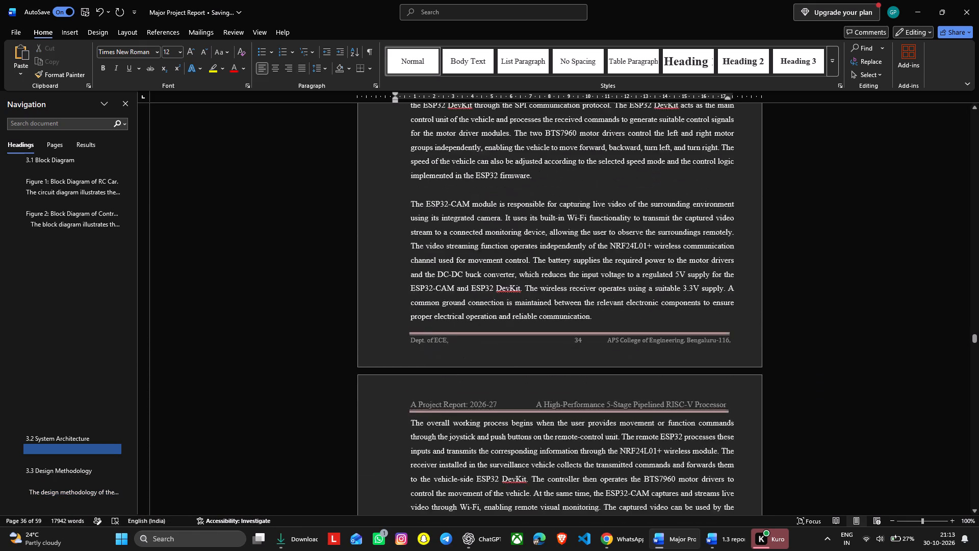
scroll(700, 293, "down", 2)
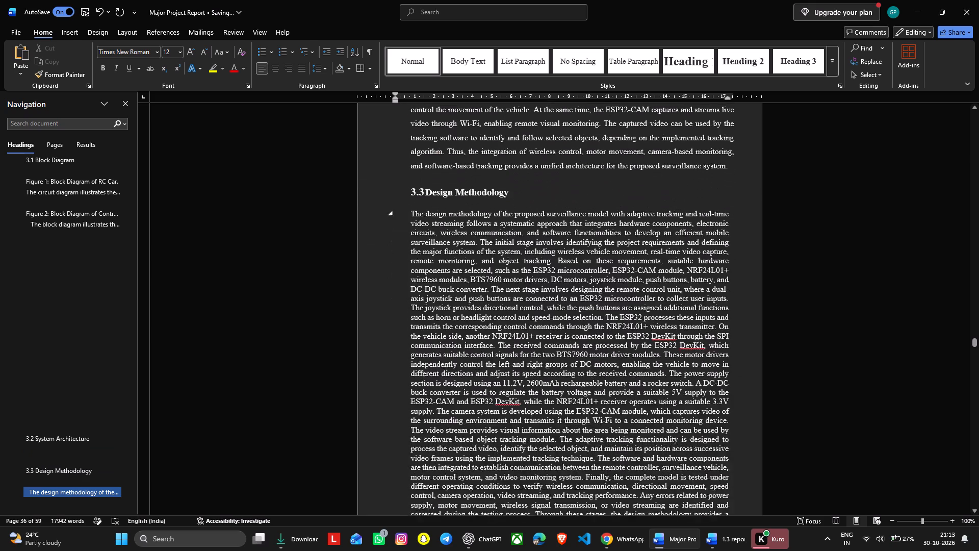
scroll(700, 293, "down", 1)
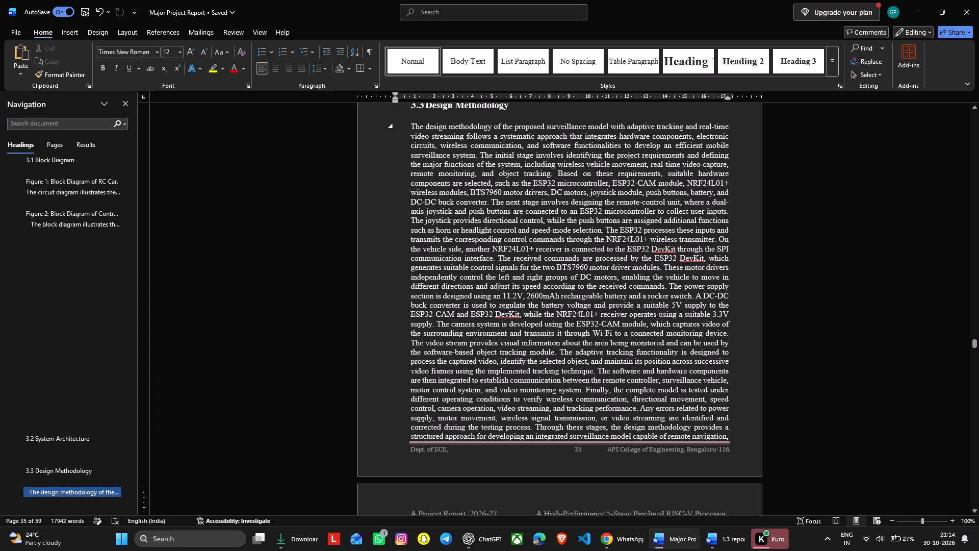
left_click_drag(411, 127, 682, 401)
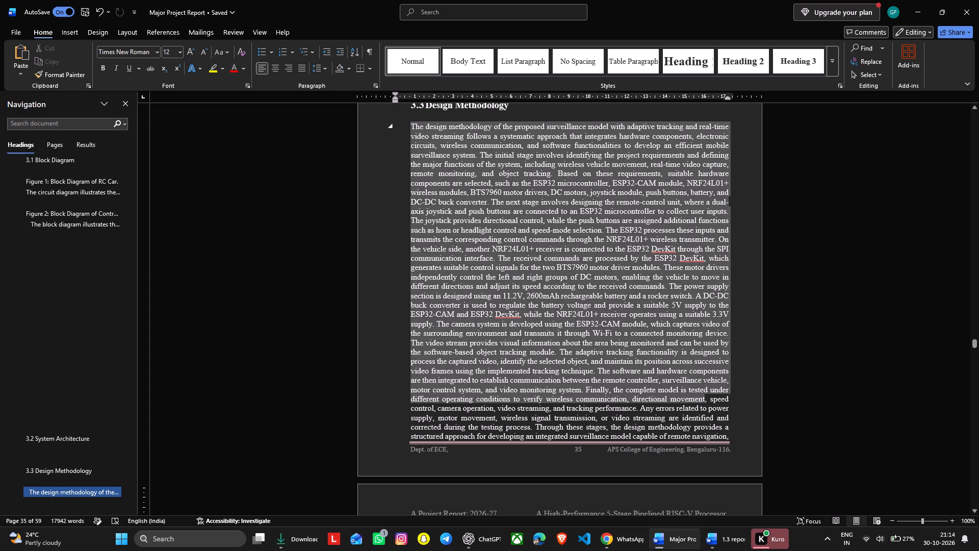
left_click_drag(682, 401, 723, 471)
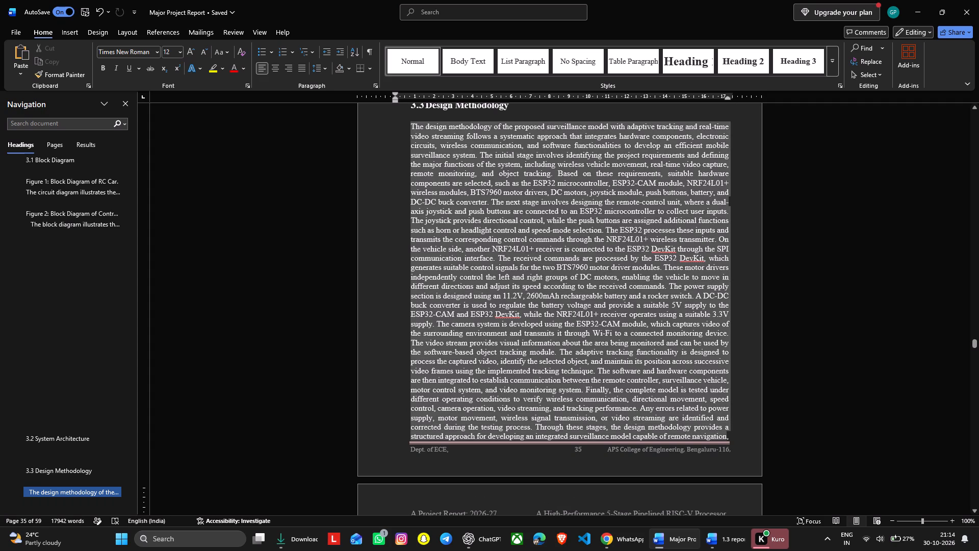
left_click_drag(723, 471, 659, 356)
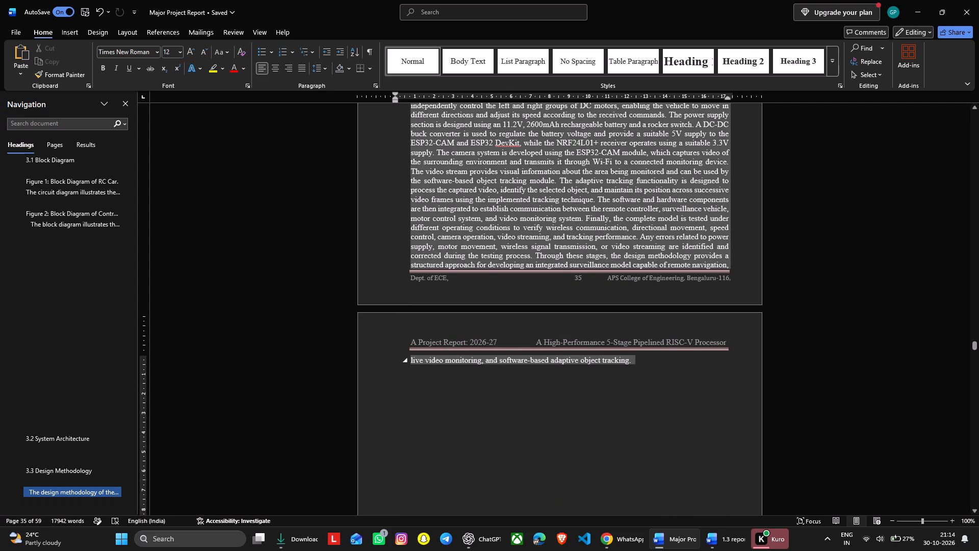
left_click_drag(659, 356, 661, 357)
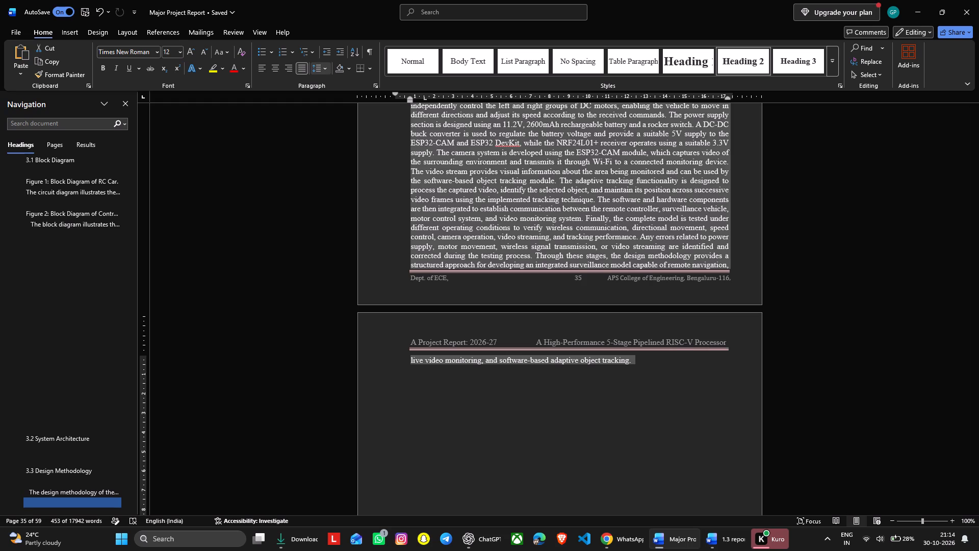
left_click(323, 67)
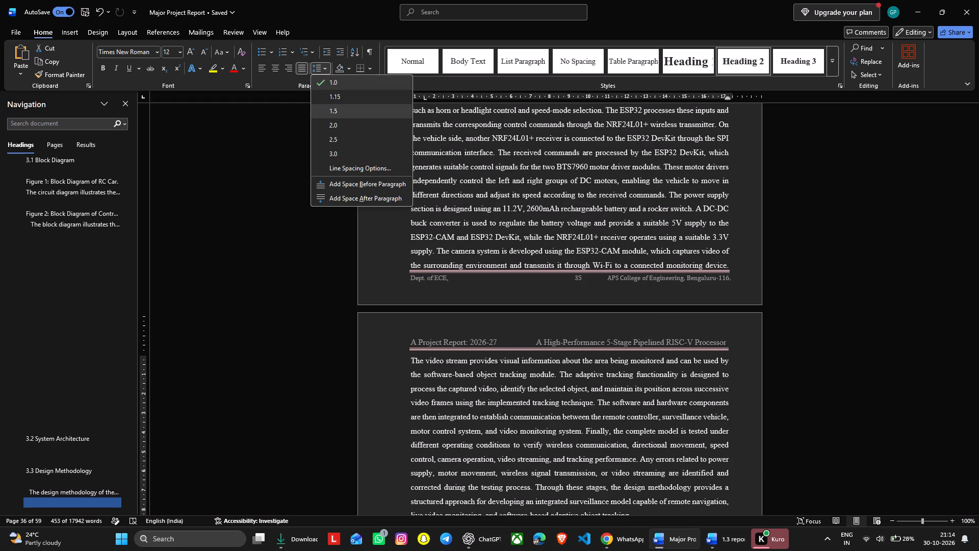
left_click(337, 109)
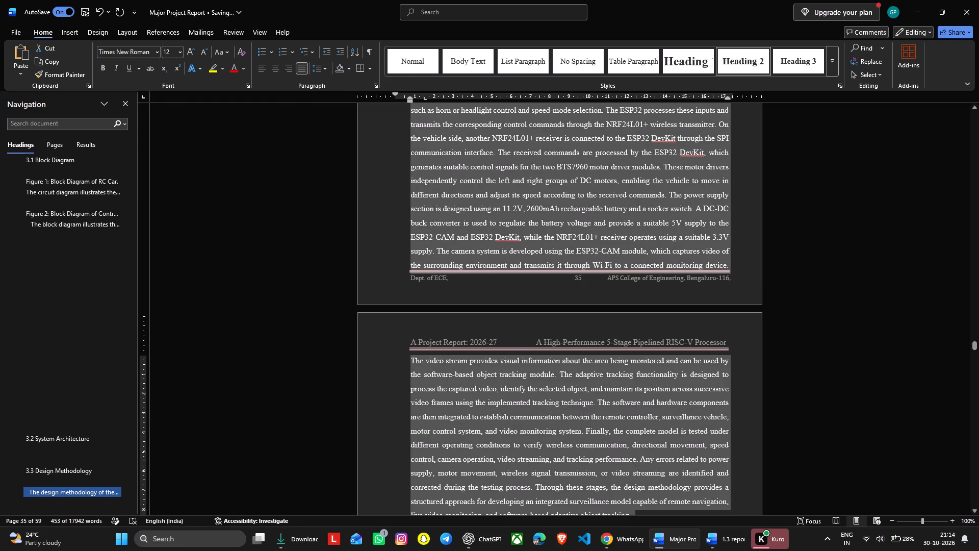
left_click(334, 196)
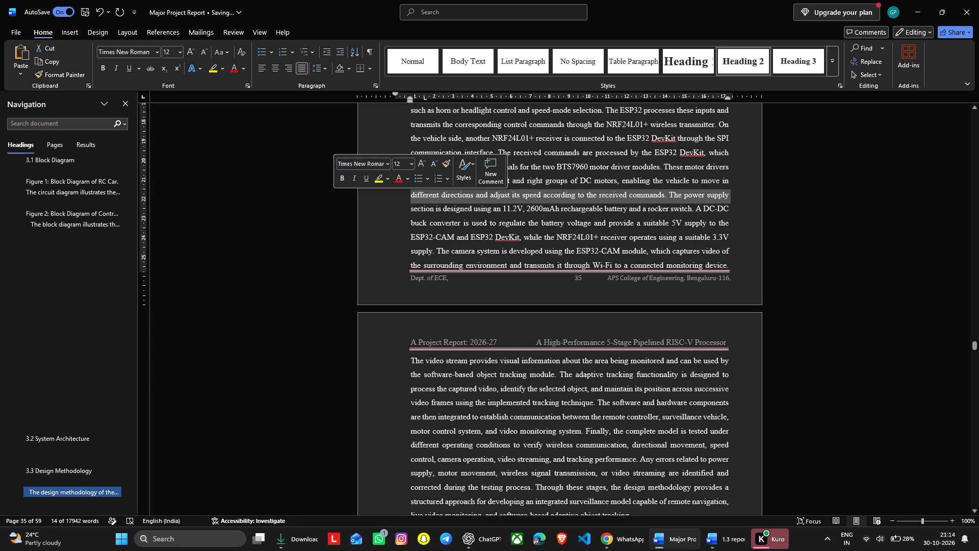
left_click(334, 196)
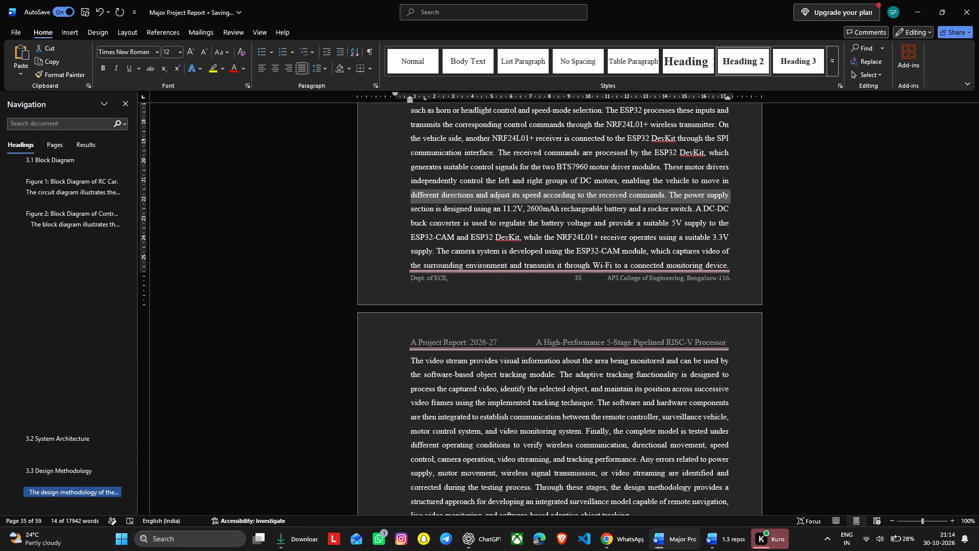
Compare the formatted Design Methodology text with the preceding System Architecture and Block Diagram pages.
scroll(334, 196, "up", 2)
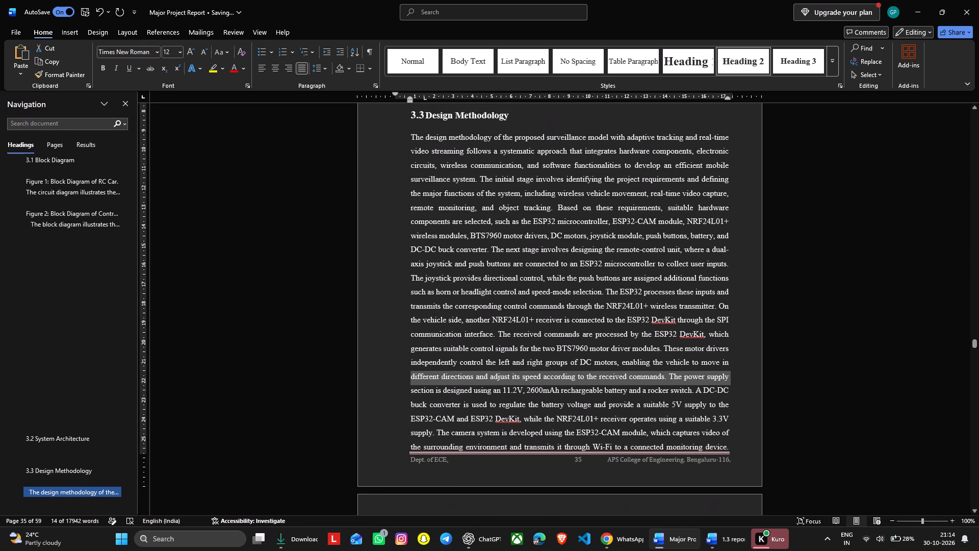
scroll(334, 196, "up", 2)
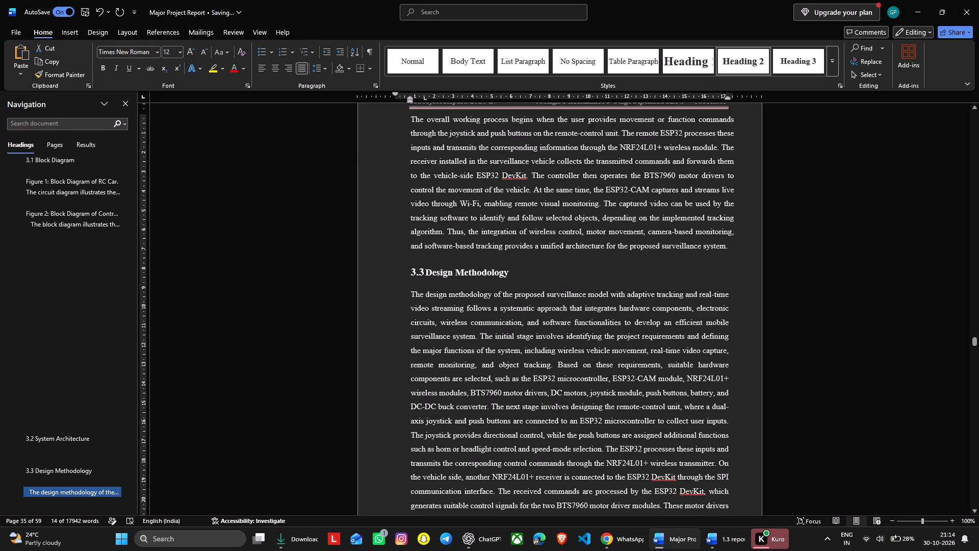
scroll(334, 196, "up", 2)
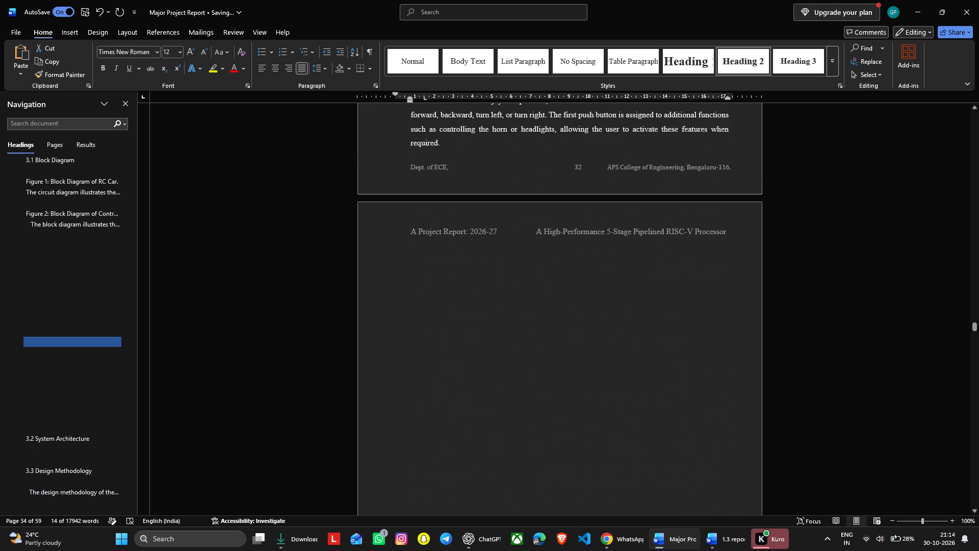
scroll(334, 196, "up", 2)
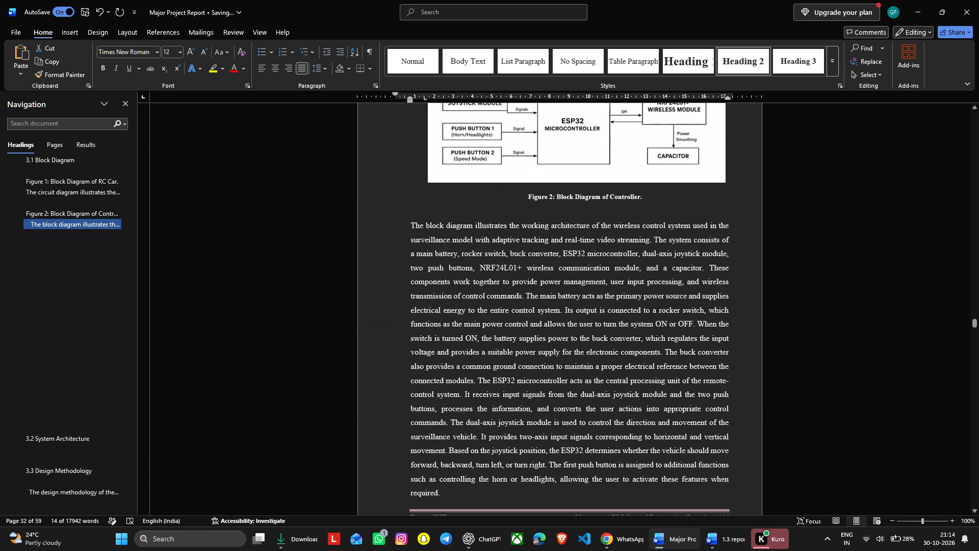
scroll(334, 196, "up", 1)
scroll(334, 196, "down", 10)
scroll(334, 196, "right", 1)
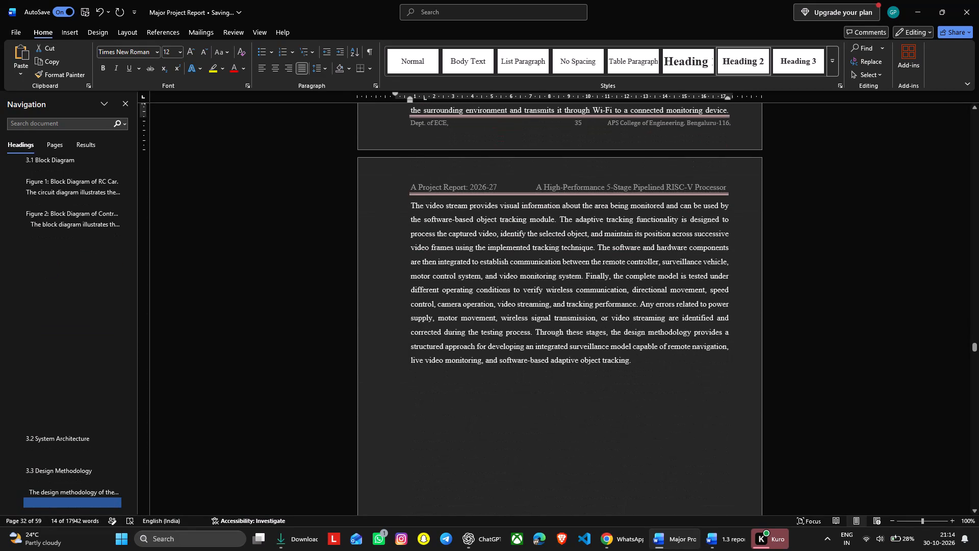
scroll(334, 196, "right", 1)
Add a blank line above the CHAPTER 4 heading to move it onto the page with IMPLEMENTATION AND DEVELOPMENT.
scroll(334, 196, "down", 2)
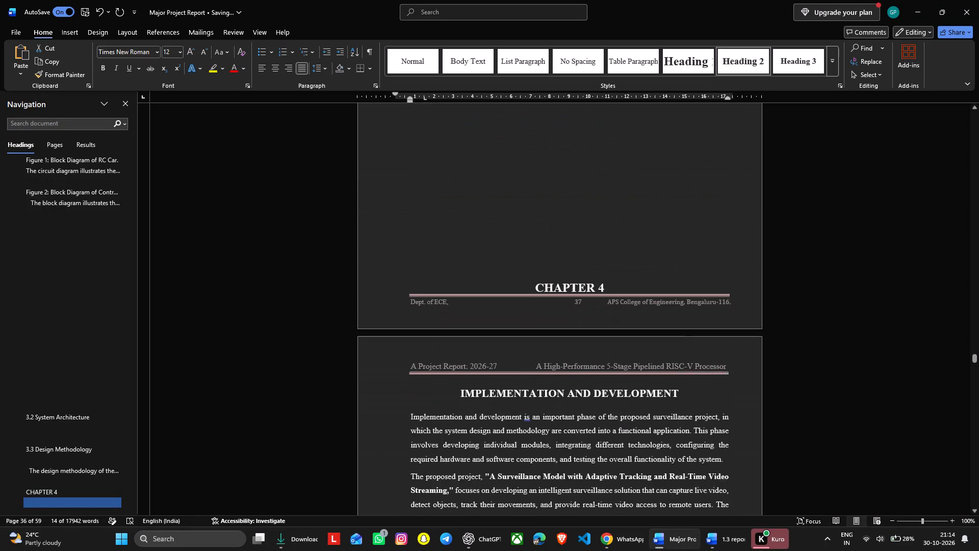
scroll(334, 196, "down", 1)
left_click(501, 254)
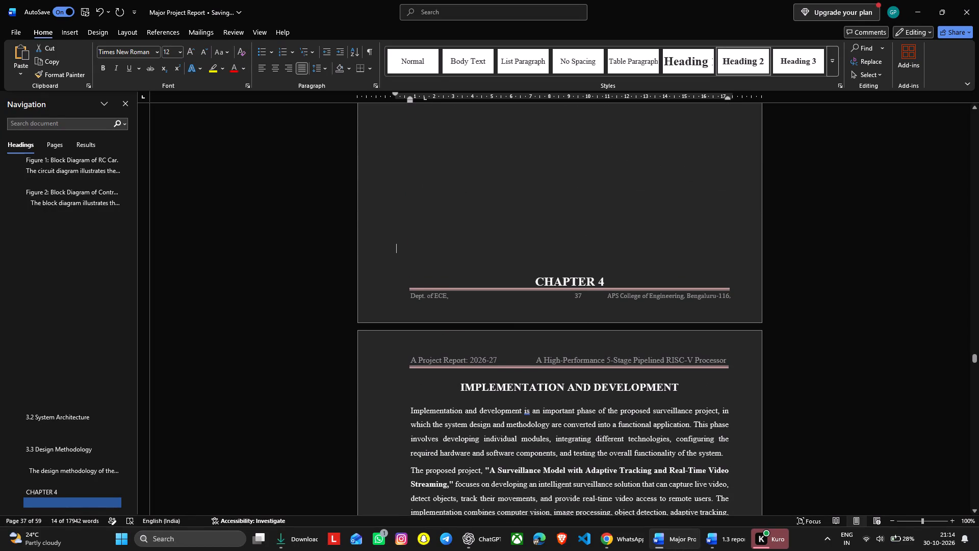
key("Return")
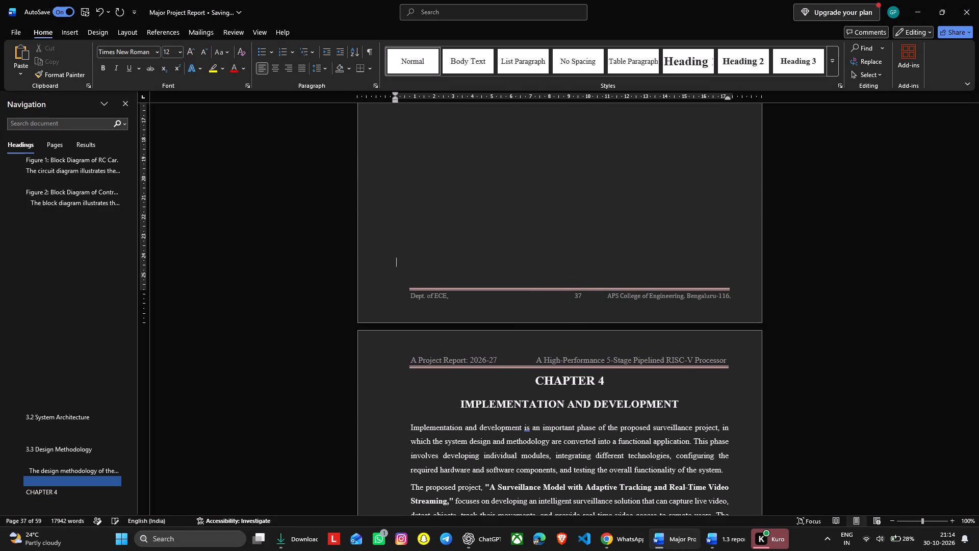
Delete the run of empty lines before the CHAPTER 4 heading, removing the blank page between the Design Methodology text and Chapter 4.
scroll(645, 228, "up", 1)
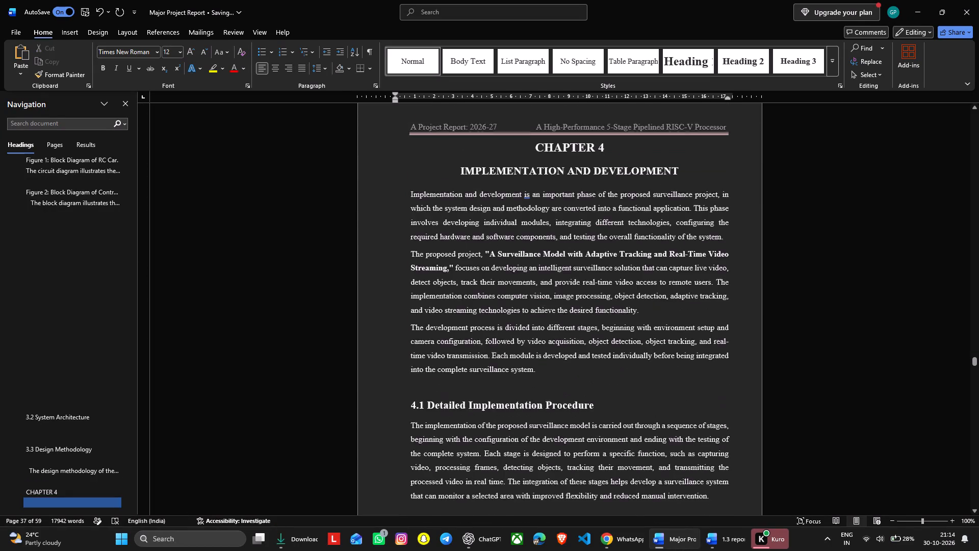
scroll(645, 228, "up", 3)
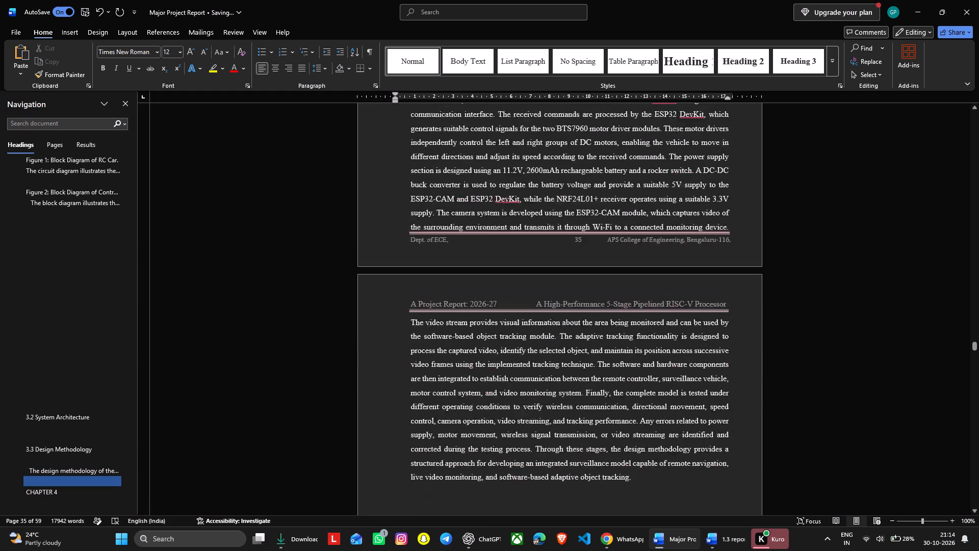
scroll(645, 228, "down", 2)
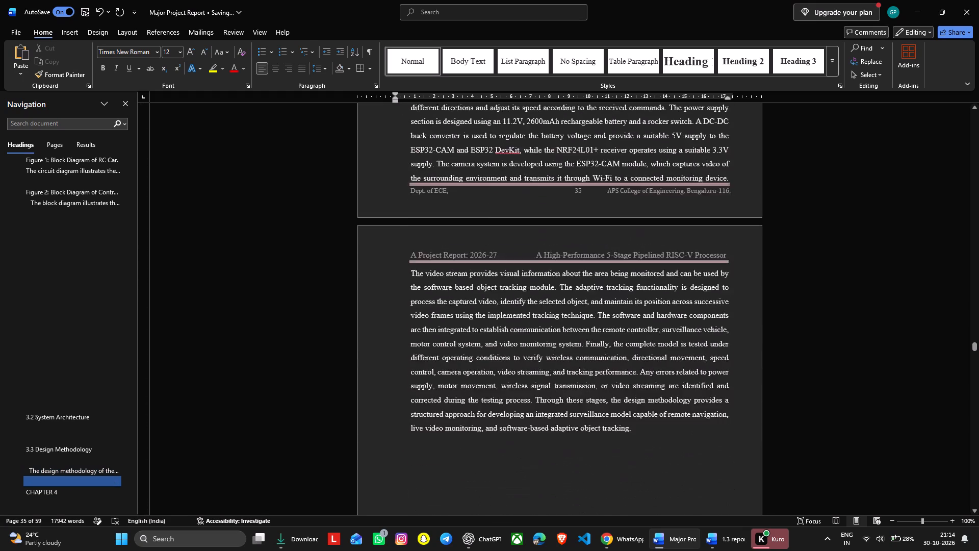
scroll(645, 228, "down", 4)
scroll(645, 228, "up", 1)
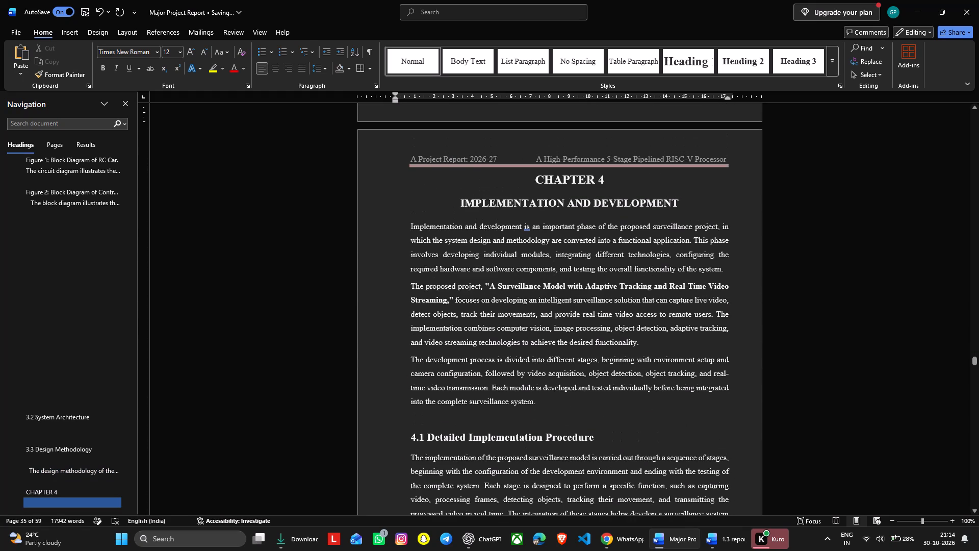
left_click(478, 173)
left_click(414, 174)
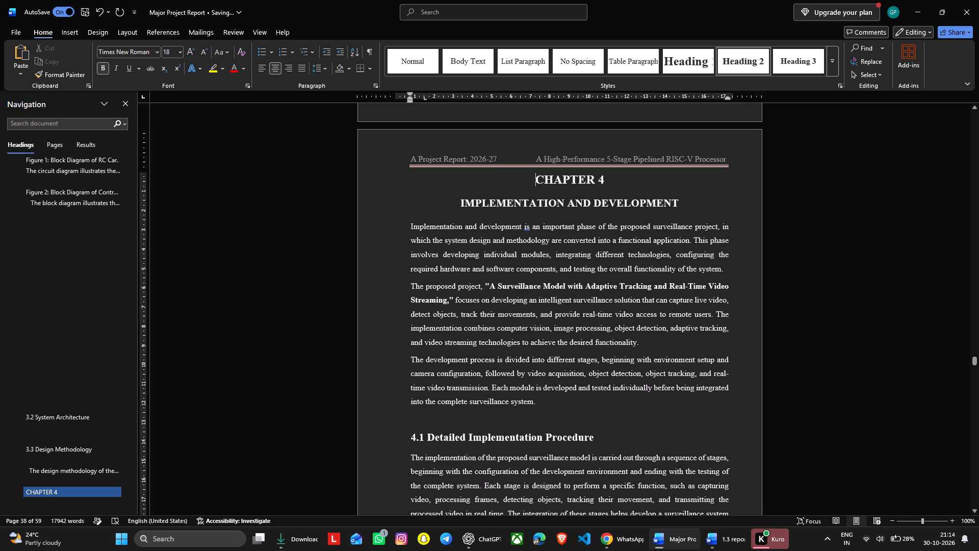
left_click(422, 113)
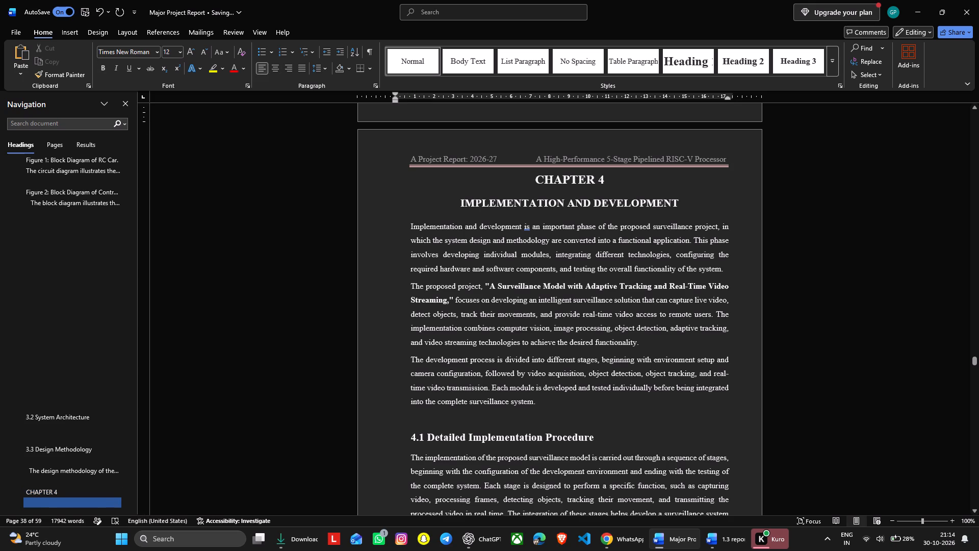
scroll(424, 117, "up", 1)
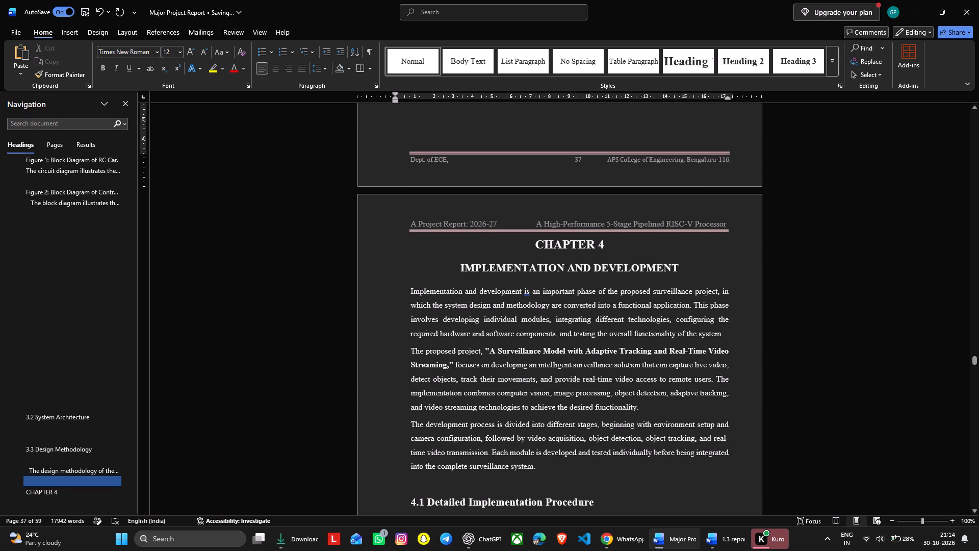
key("BackSpace")
key("BackSpace")
key("BackSpace")
key("BackSpace")
key("BackSpace")
key("BackSpace")
key("BackSpace")
key("BackSpace")
key("BackSpace")
key("BackSpace")
key("BackSpace")
key("BackSpace")
key("BackSpace")
key("BackSpace")
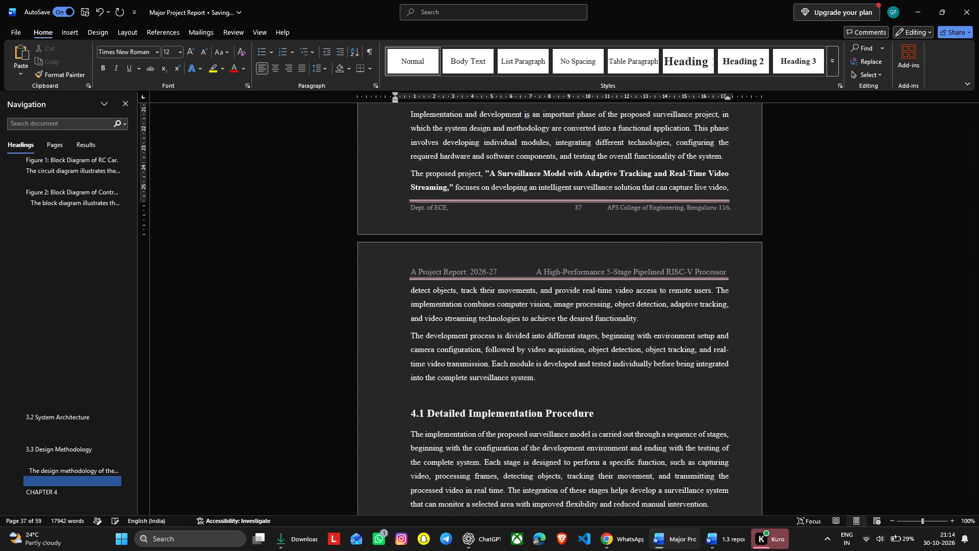
key("BackSpace")
key("BackSpace")
key("BackSpace")
key("BackSpace")
key("BackSpace")
key("BackSpace")
key("BackSpace")
key("BackSpace")
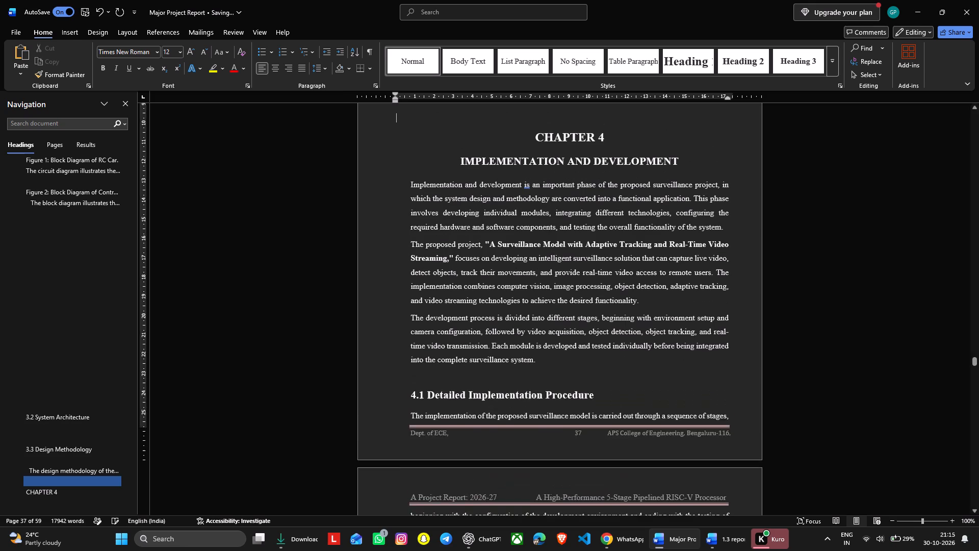
key("BackSpace")
key("BackSpace")
key("BackSpace")
key("BackSpace")
key("BackSpace")
key("BackSpace")
key("BackSpace")
key("BackSpace")
key("BackSpace")
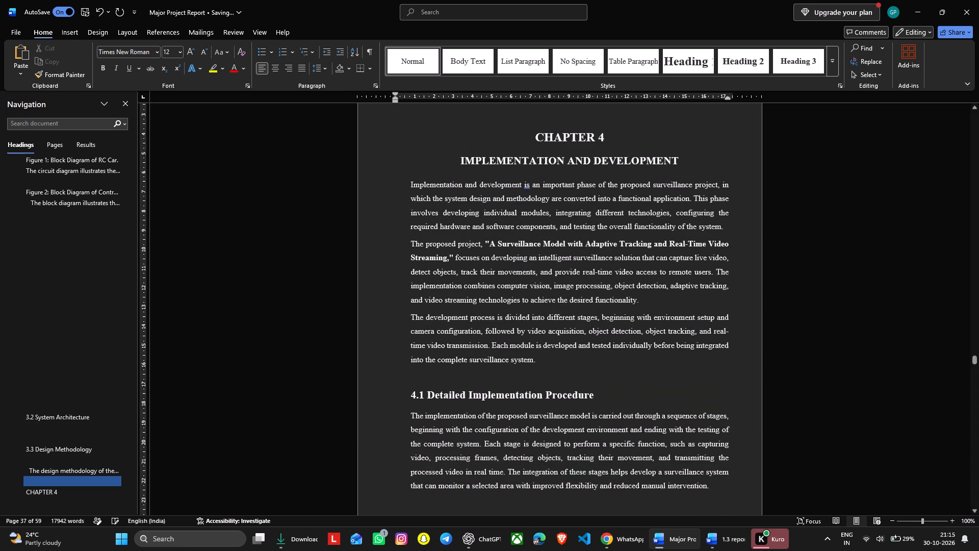
key("BackSpace")
key("BackSpace")
key("BackSpace")
key("BackSpace")
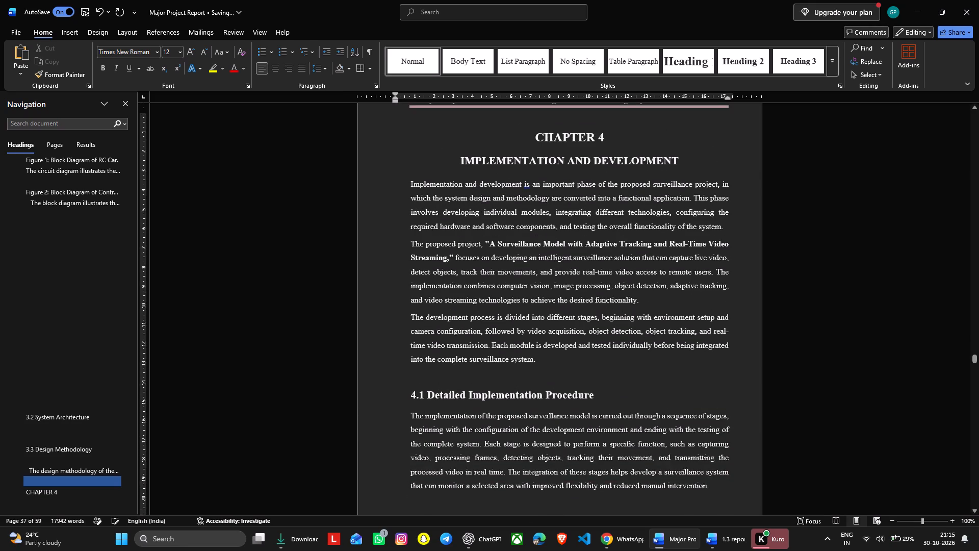
key("BackSpace")
Review the Chapter 3 pages from the METHODOLOGY heading through the block diagrams, checking page layout and blank gaps.
scroll(545, 179, "up", 1)
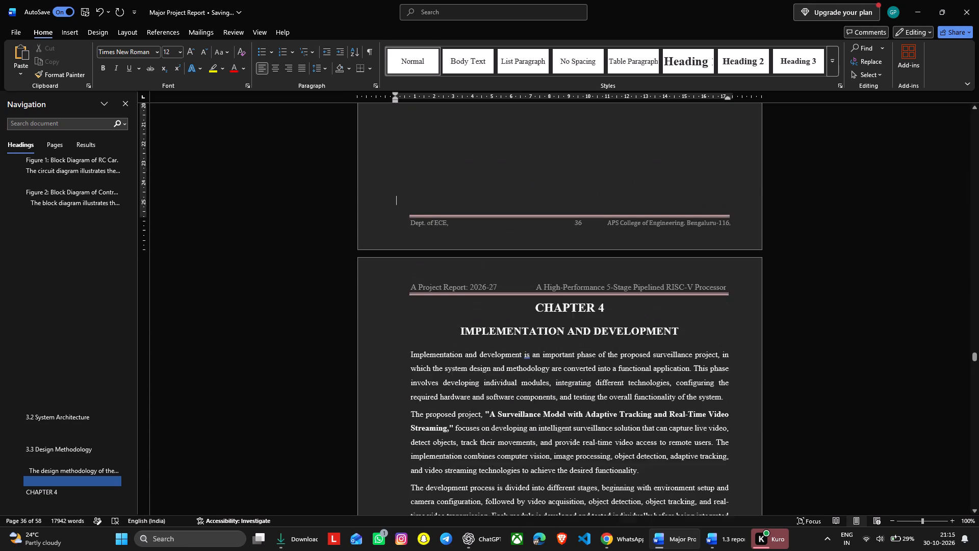
scroll(545, 179, "up", 4)
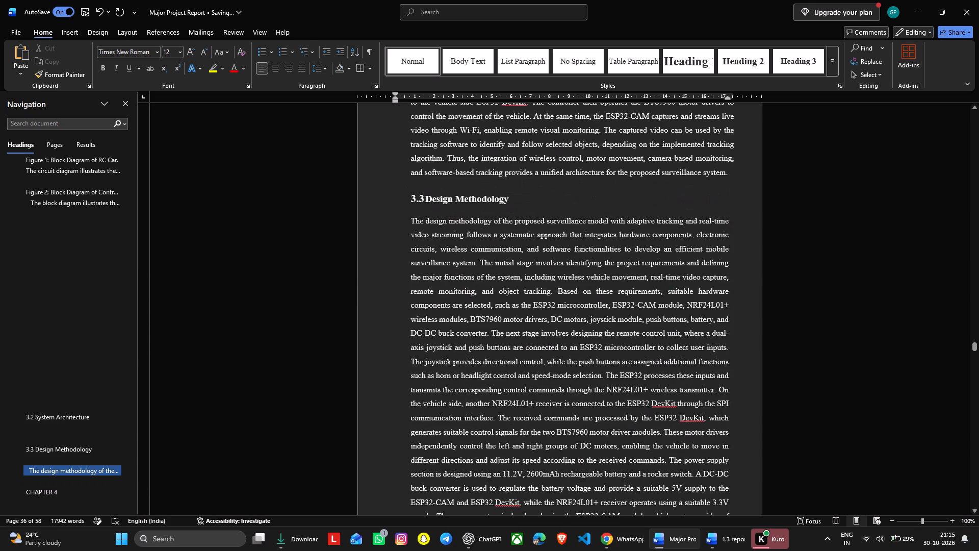
scroll(545, 179, "right", 1)
scroll(545, 179, "down", 3)
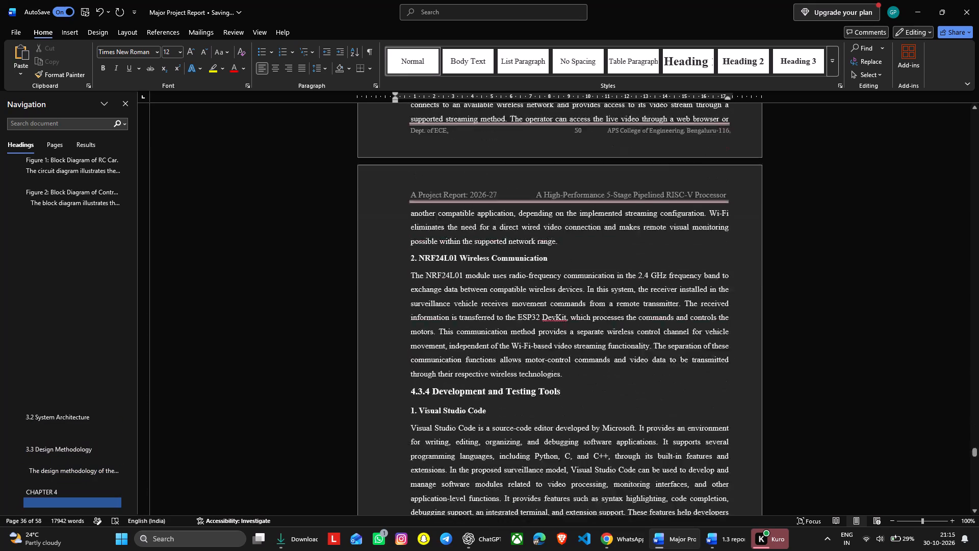
scroll(545, 179, "up", 4)
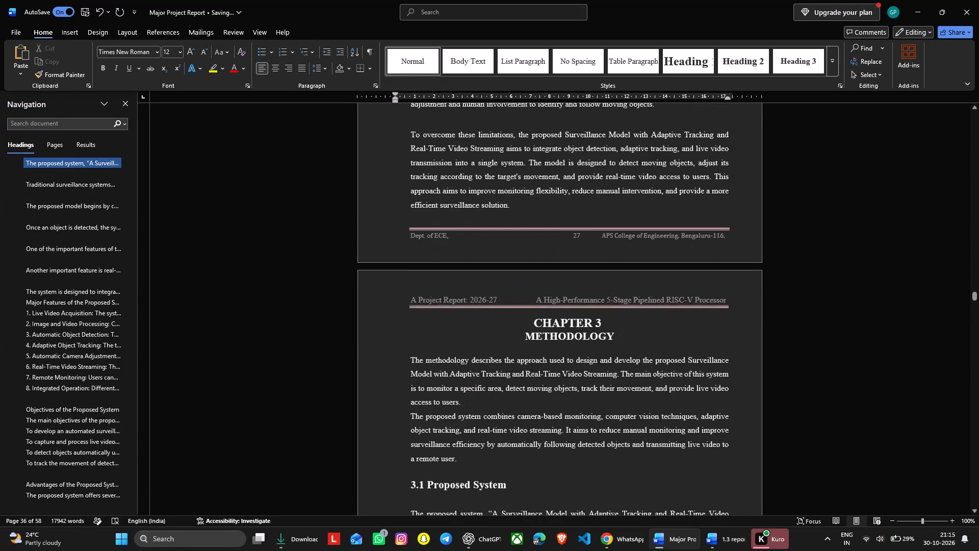
scroll(545, 179, "right", 2)
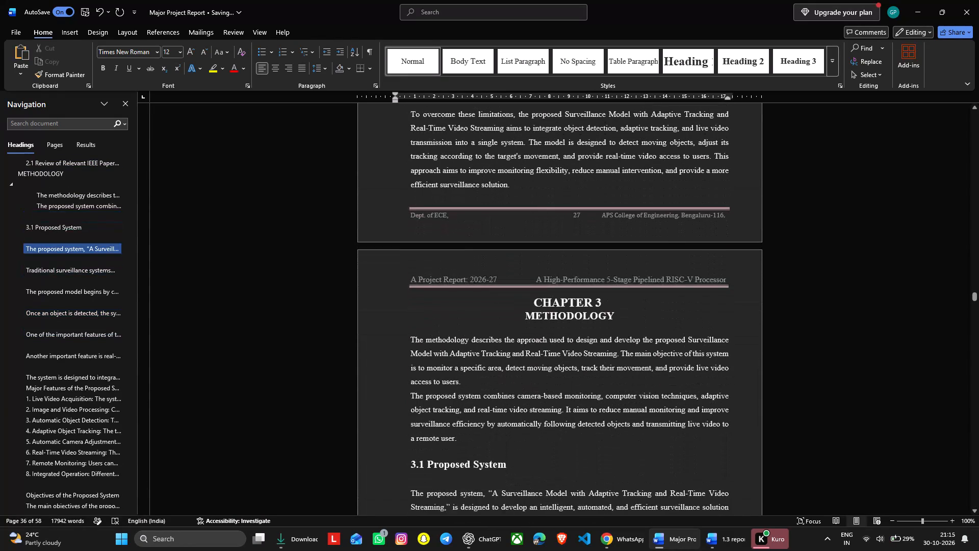
scroll(545, 179, "right", 1)
scroll(545, 179, "down", 1)
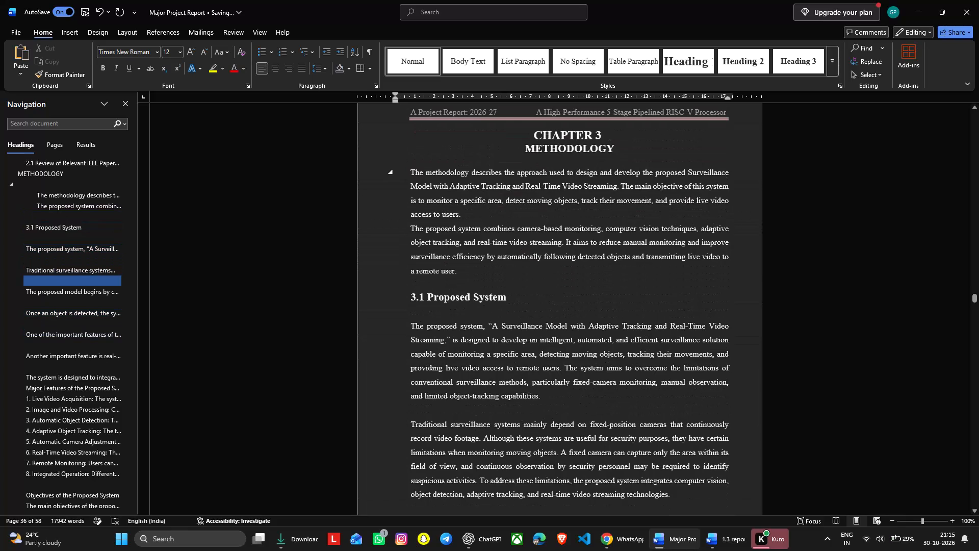
scroll(545, 179, "down", 3)
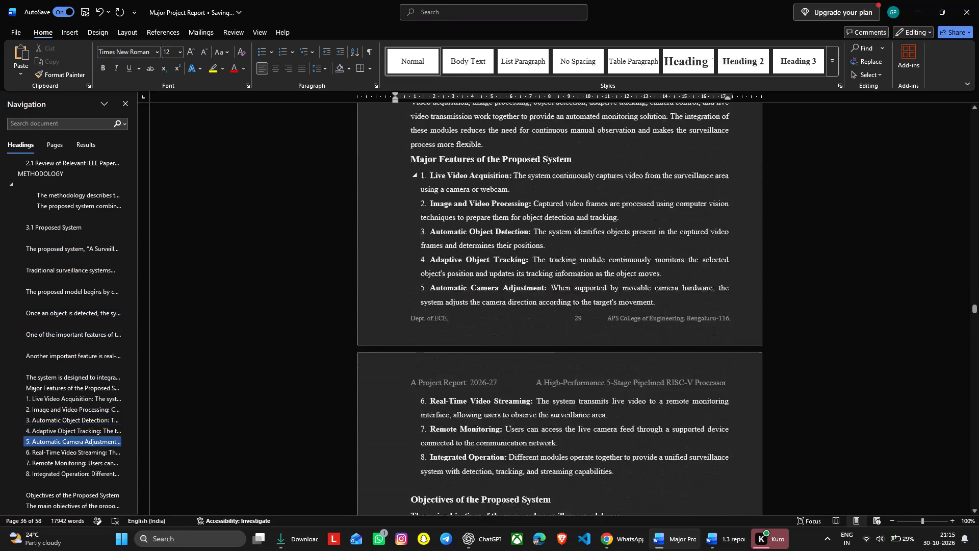
scroll(545, 179, "down", 3)
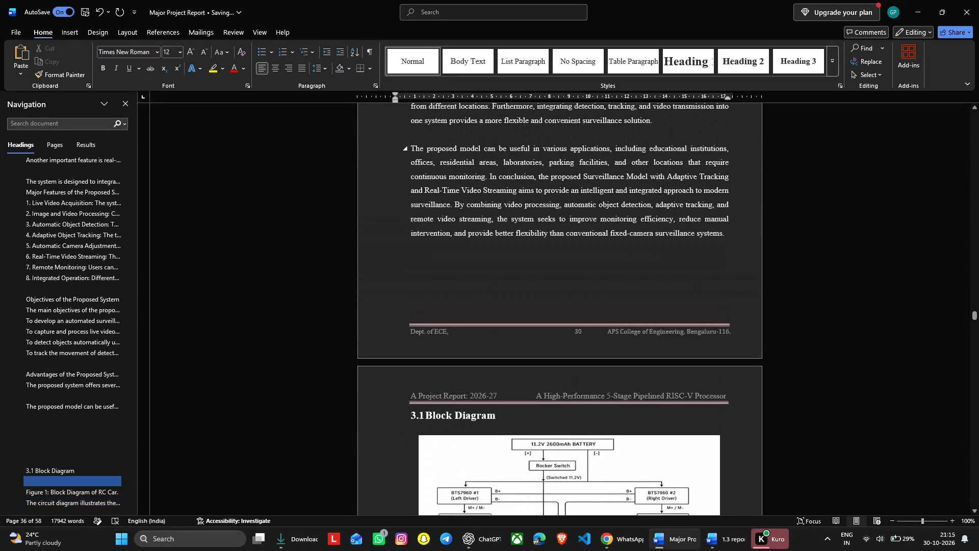
scroll(545, 179, "down", 3)
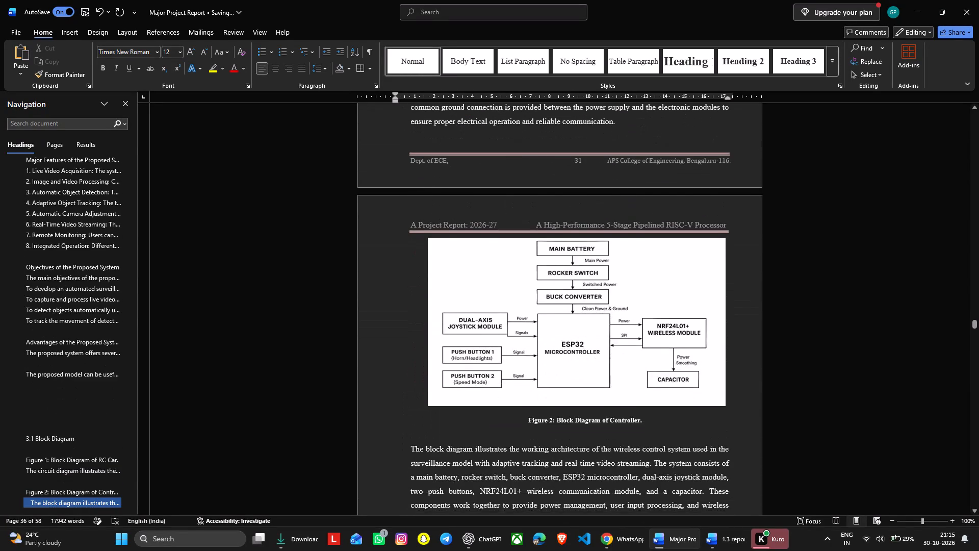
scroll(545, 179, "down", 2)
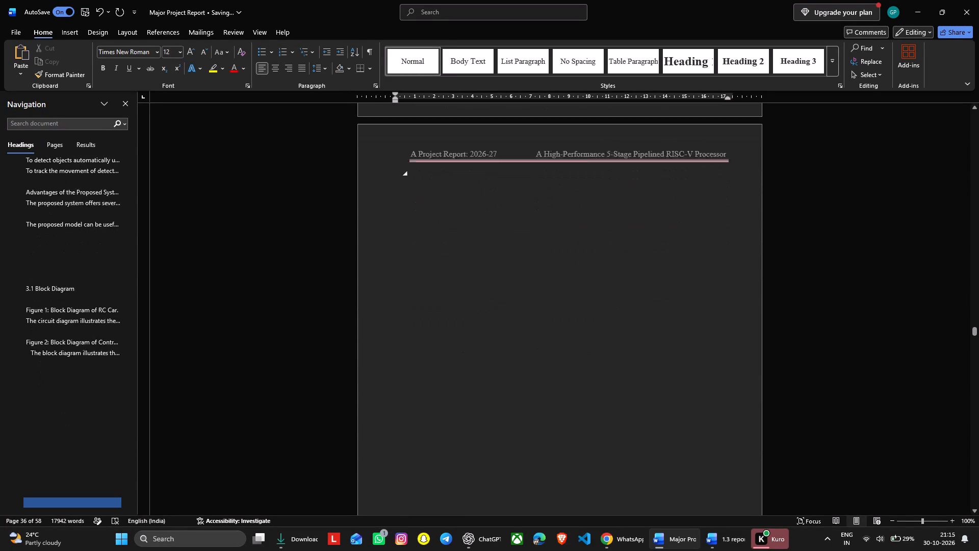
scroll(545, 179, "down", 3)
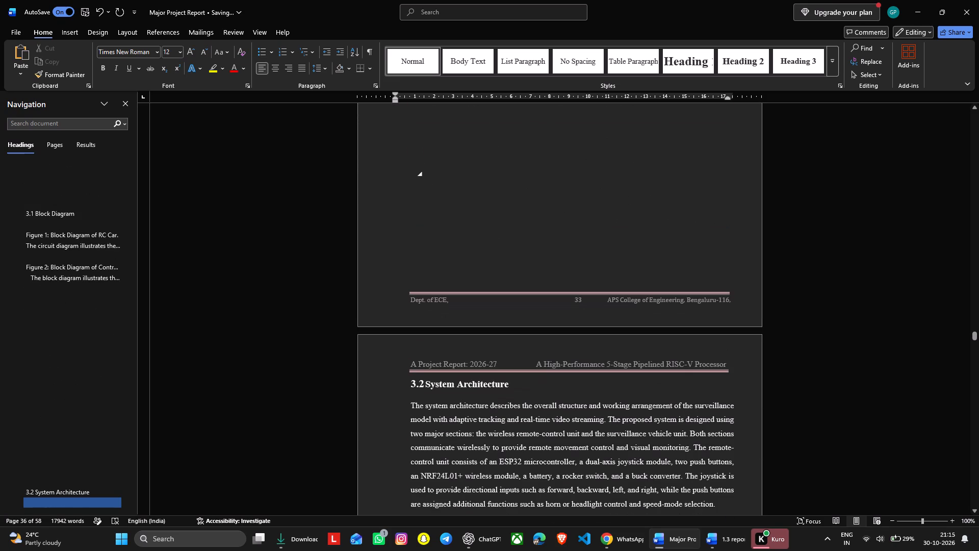
Review the System Architecture and Design Methodology pages up to the CHAPTER 4 heading, checking spacing and page breaks.
scroll(545, 179, "down", 2)
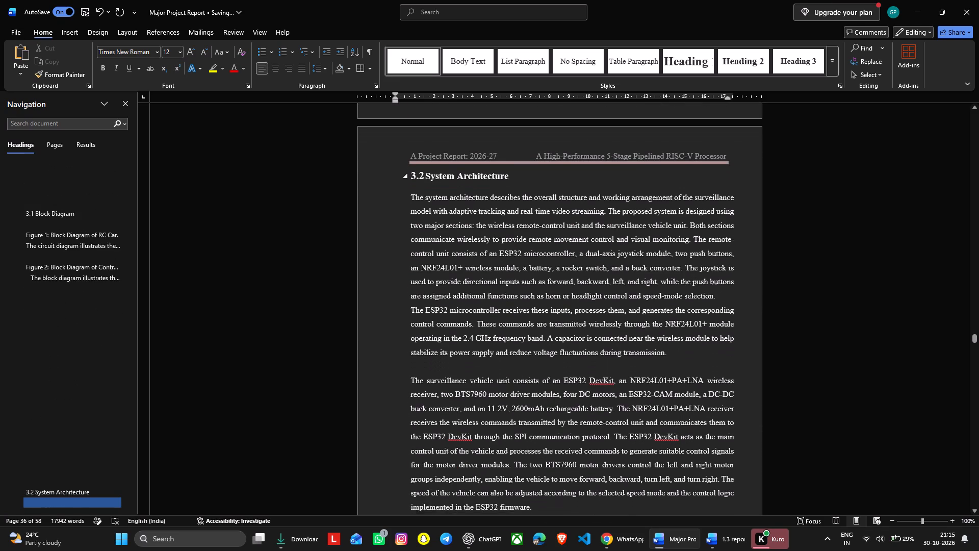
scroll(545, 179, "down", 1)
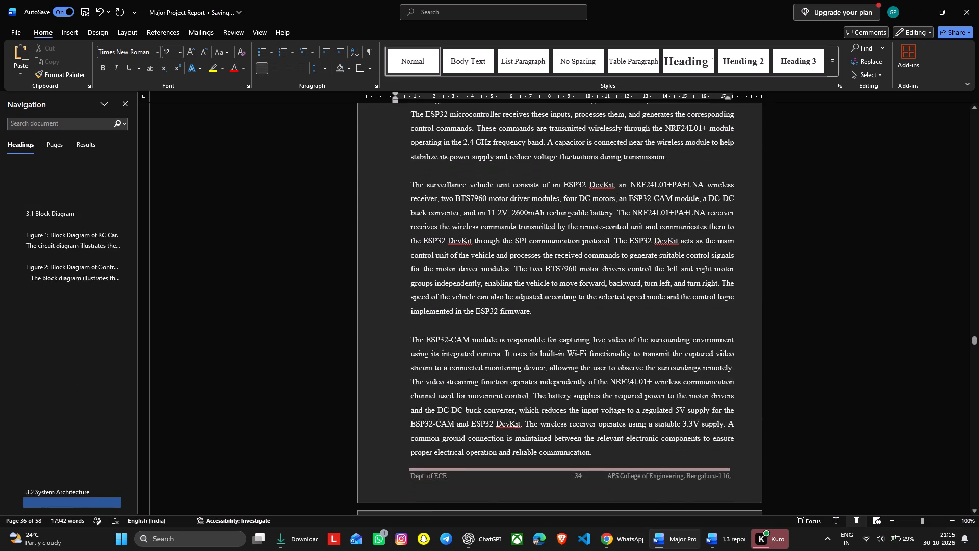
scroll(545, 179, "down", 3)
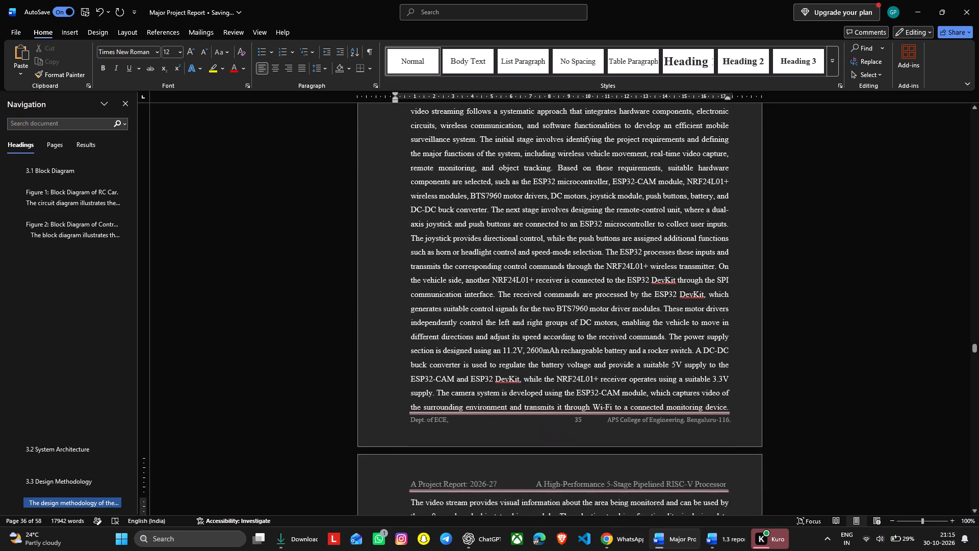
scroll(545, 179, "down", 3)
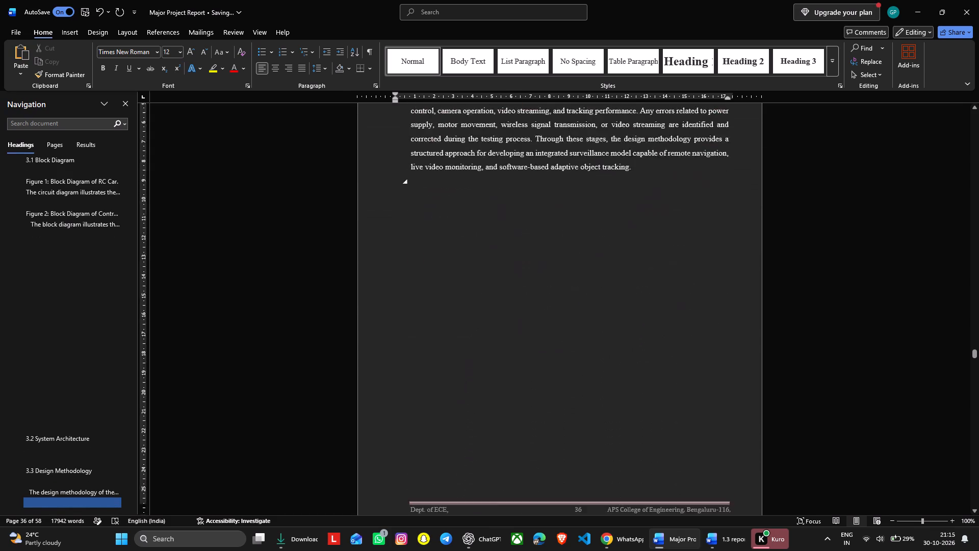
scroll(545, 179, "down", 3)
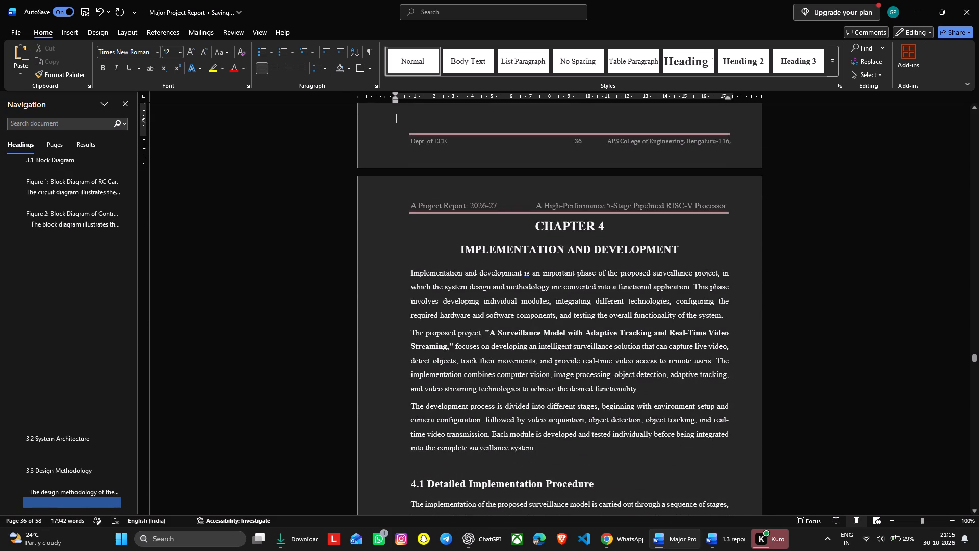
Review Chapter 4's introduction and section 4.1 Detailed Implementation Procedure, Steps 1 to 12, for consistent headings, justification and spacing.
scroll(545, 179, "down", 2)
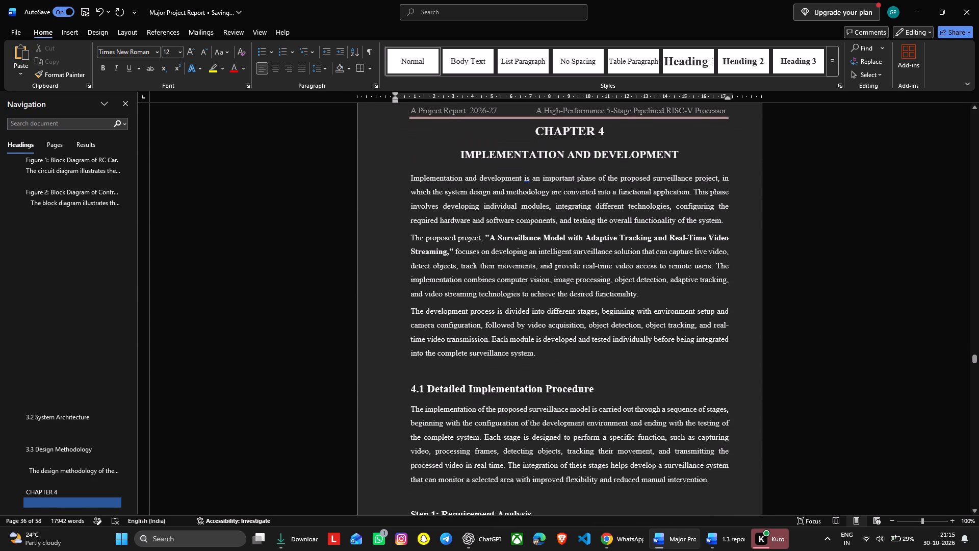
scroll(545, 179, "down", 3)
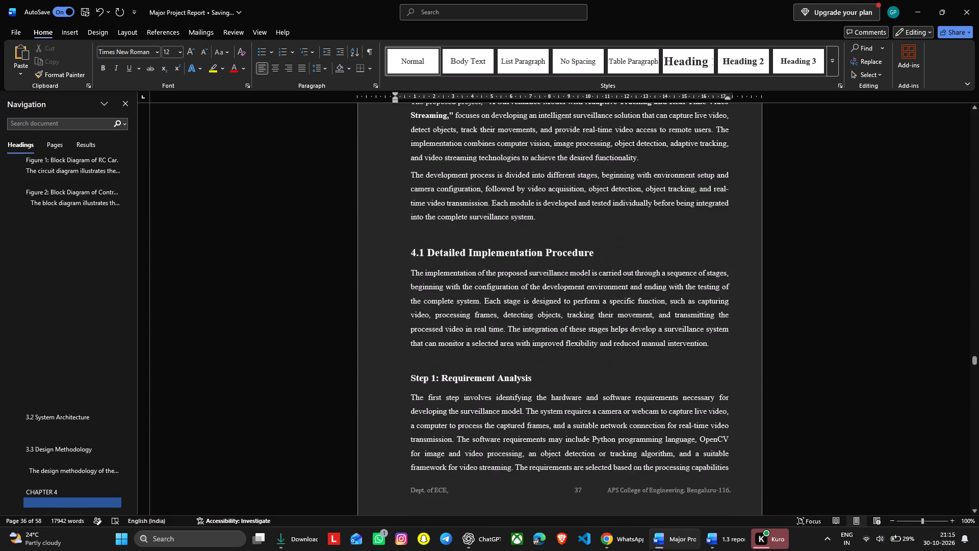
scroll(545, 179, "down", 3)
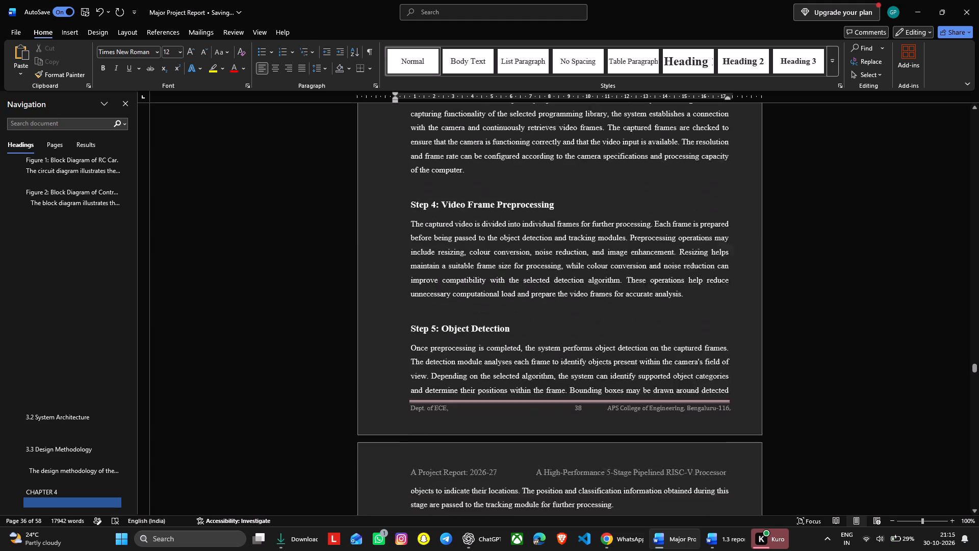
scroll(545, 179, "down", 2)
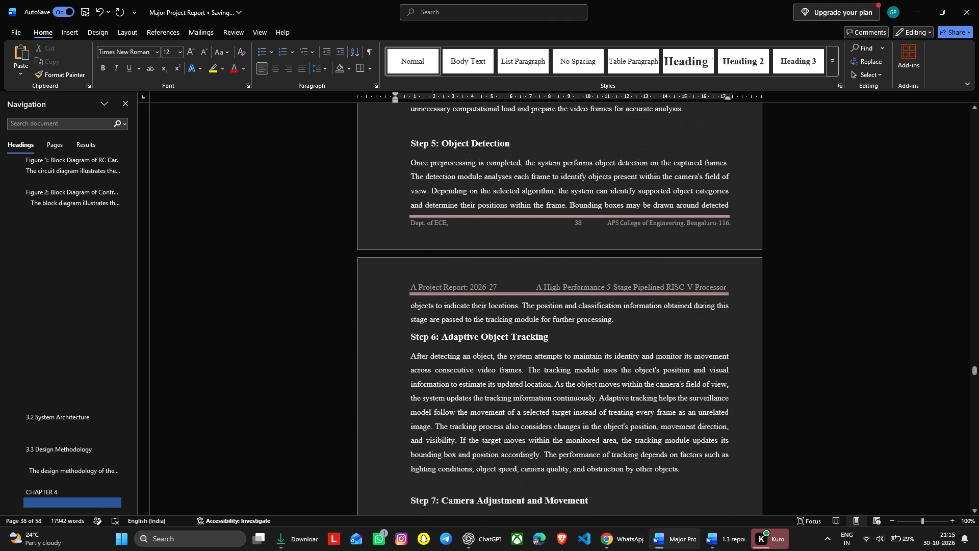
scroll(545, 179, "down", 2)
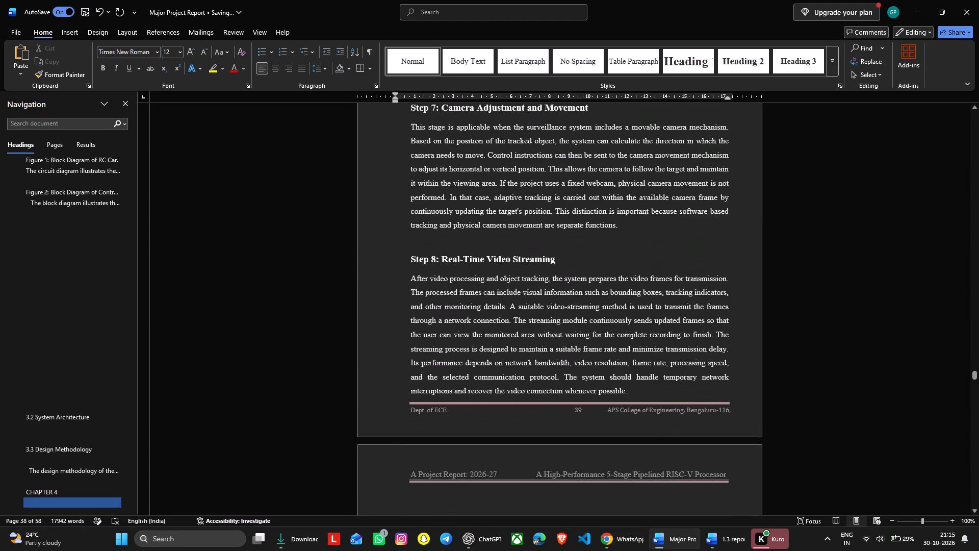
scroll(545, 179, "down", 1)
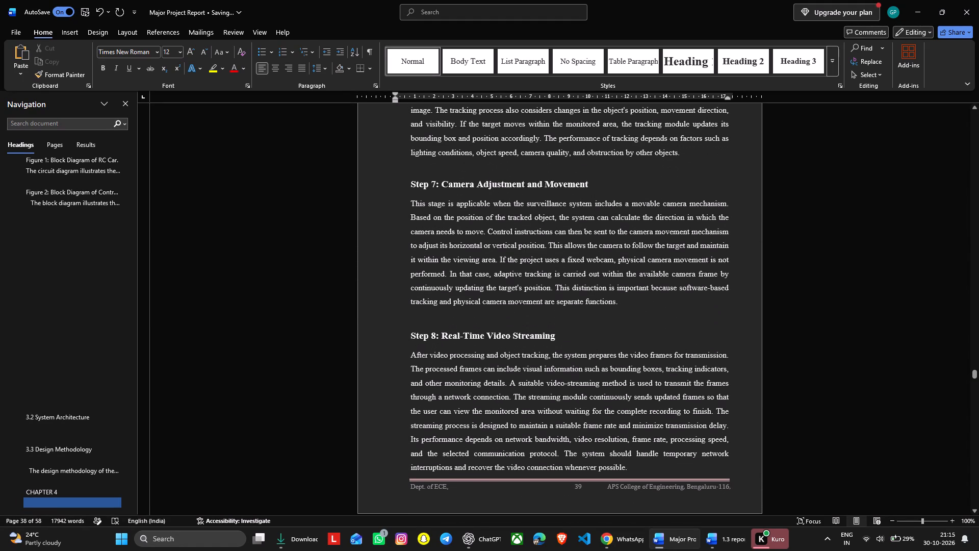
scroll(545, 179, "down", 2)
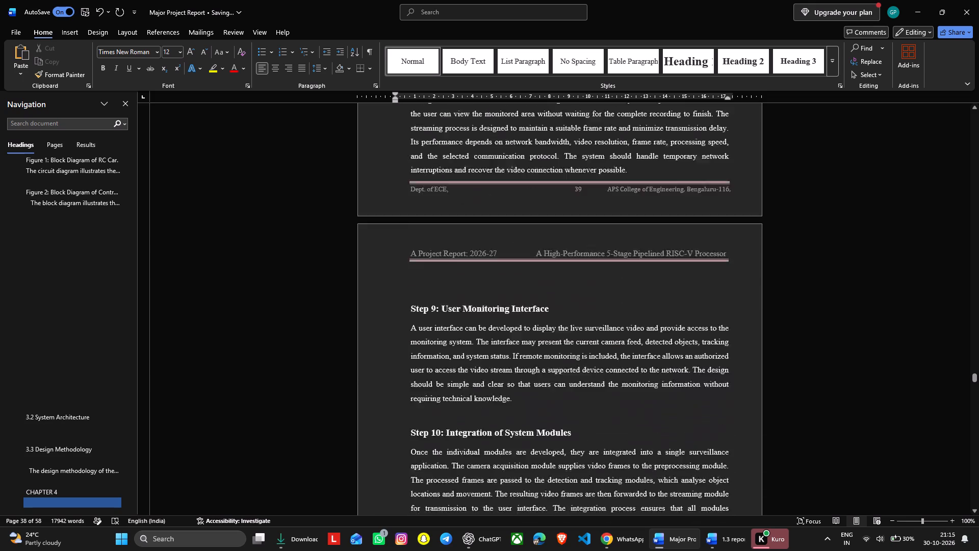
scroll(545, 179, "down", 2)
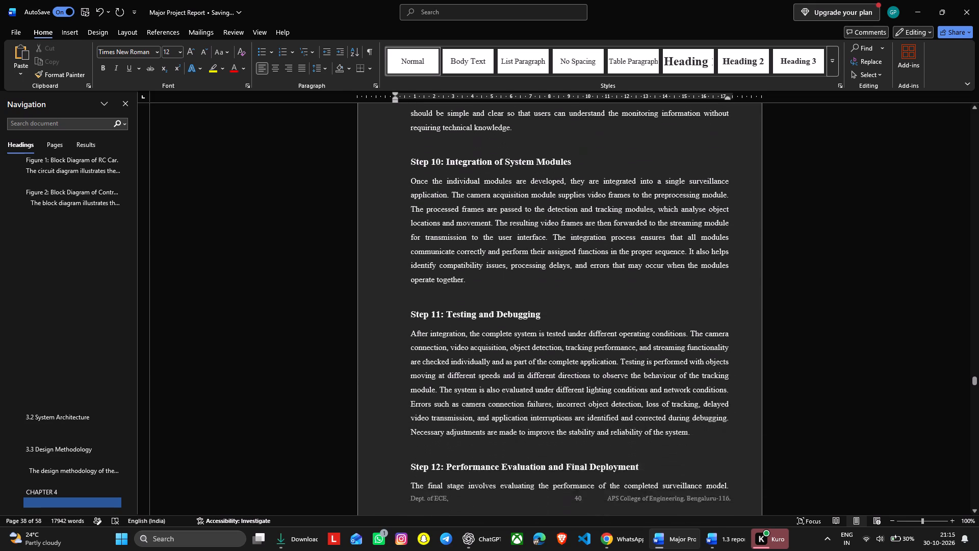
scroll(545, 179, "down", 4)
Review the section 4.1 Summary and the module subsections of 4.2 Circuit Design or System Modules for formatting and page layout.
scroll(545, 179, "down", 1)
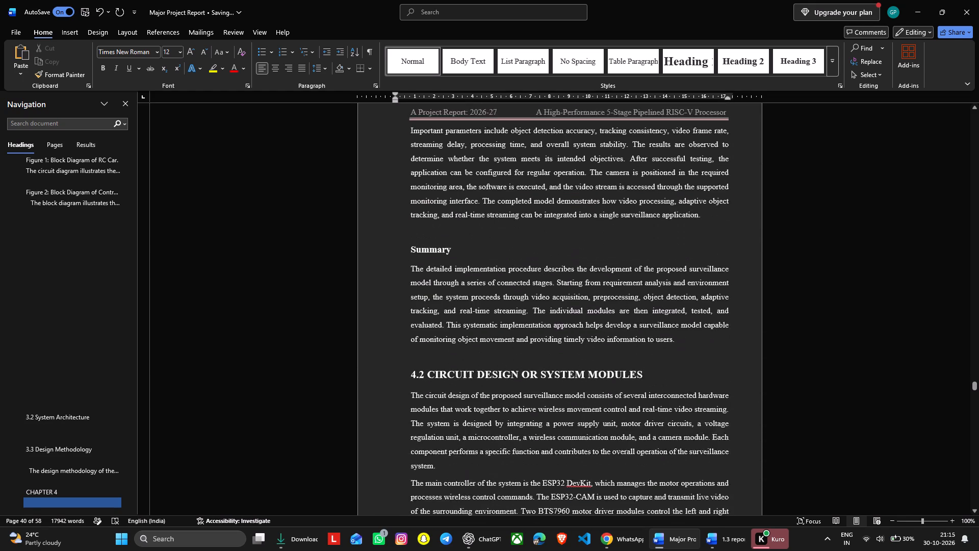
scroll(545, 179, "down", 2)
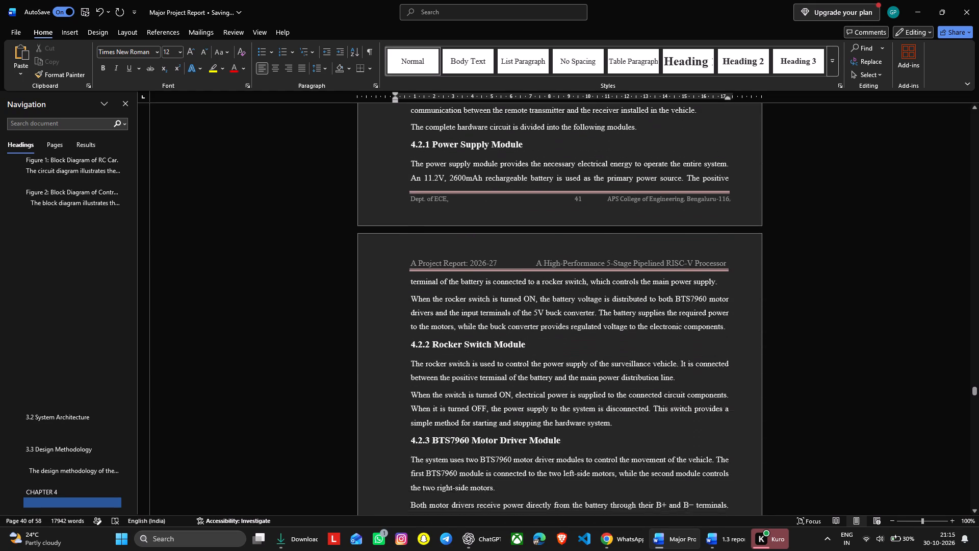
scroll(545, 179, "down", 2)
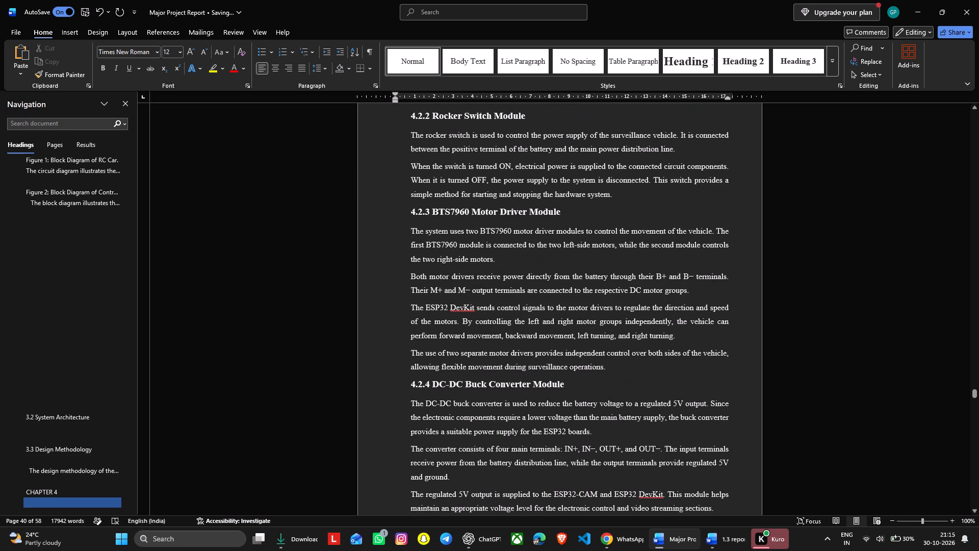
scroll(545, 179, "down", 1)
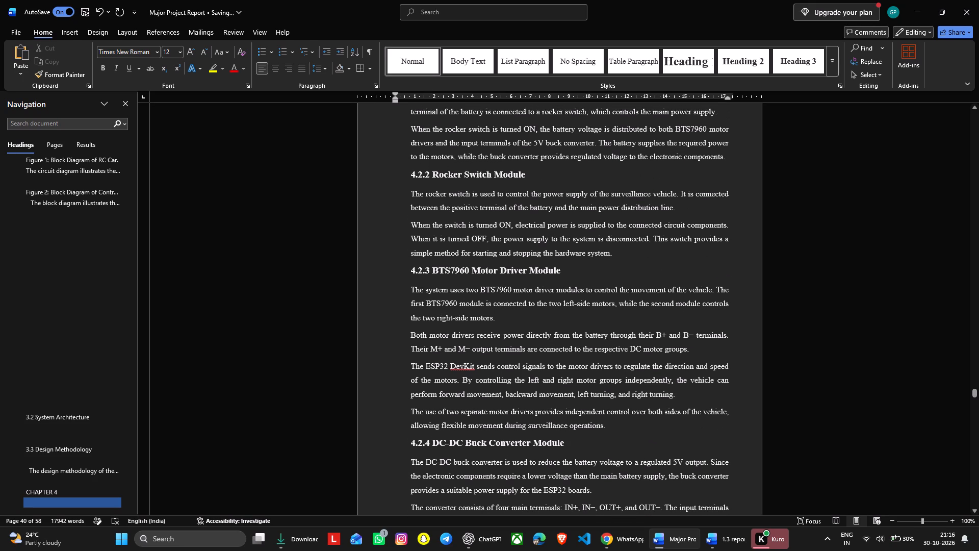
scroll(545, 179, "down", 1)
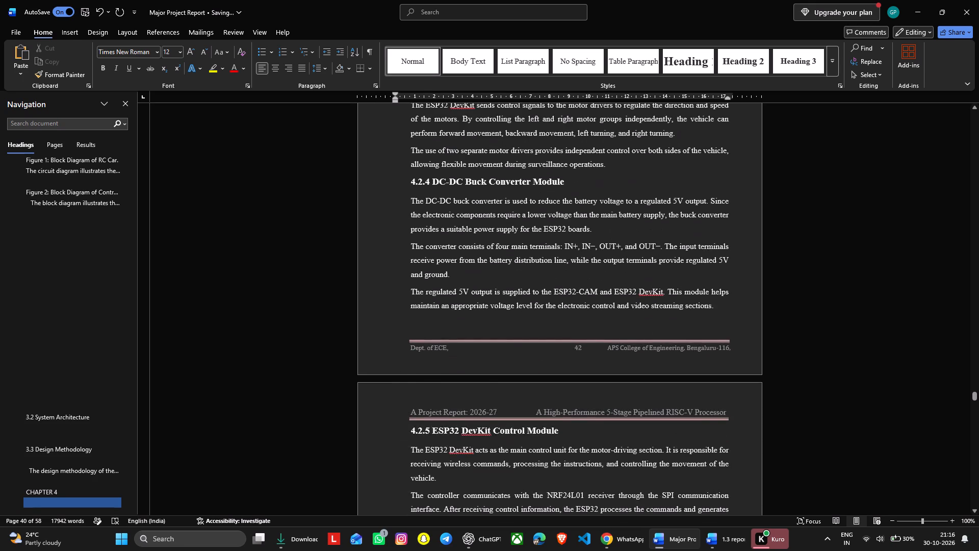
scroll(545, 179, "down", 3)
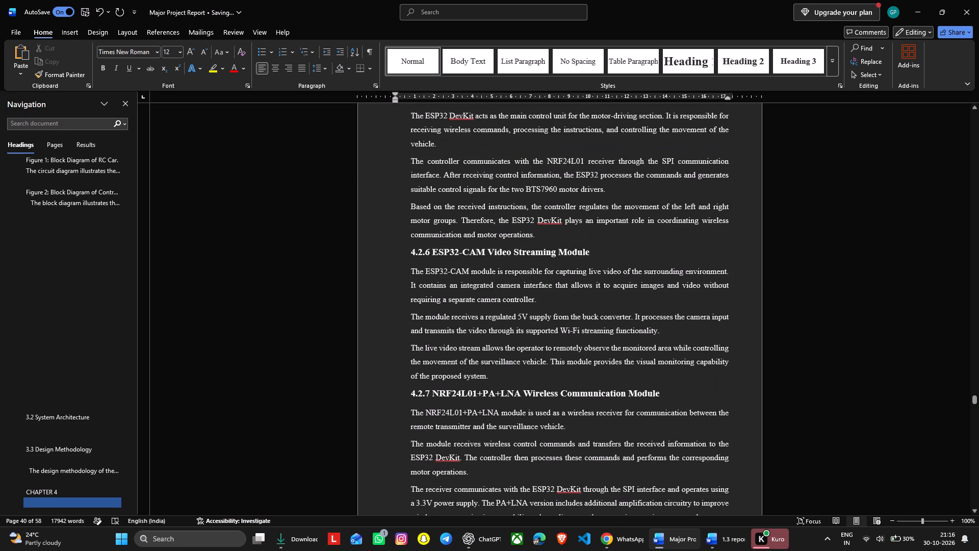
scroll(545, 179, "down", 3)
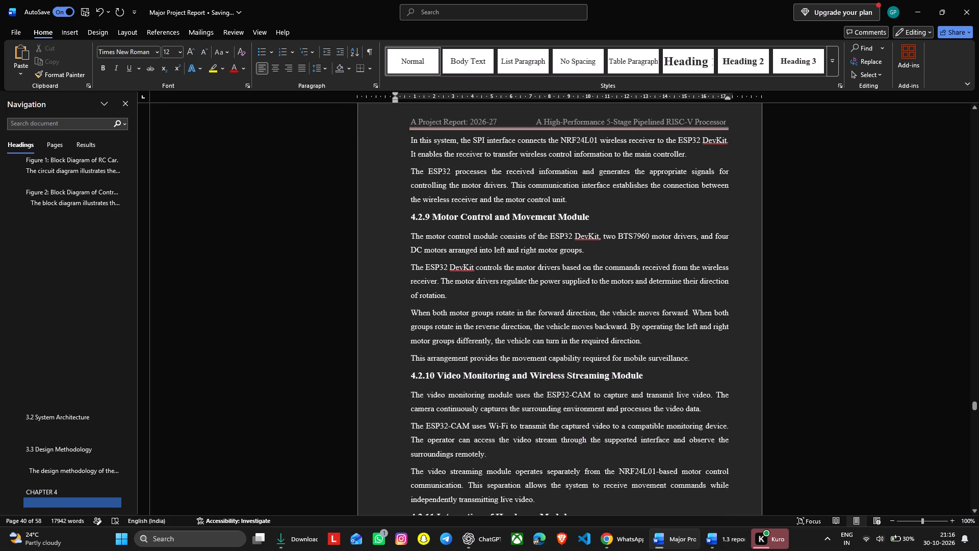
scroll(545, 179, "down", 1)
Examine section 4.3 Tools and Technologies Used from its introduction through the DC Motors entry, checking the gaps between hardware entries.
scroll(545, 179, "down", 3)
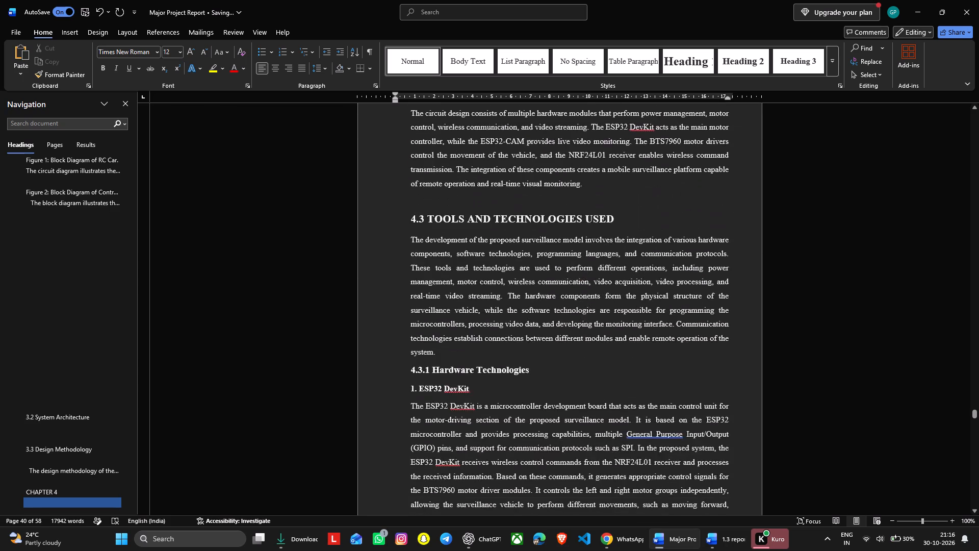
scroll(545, 179, "down", 2)
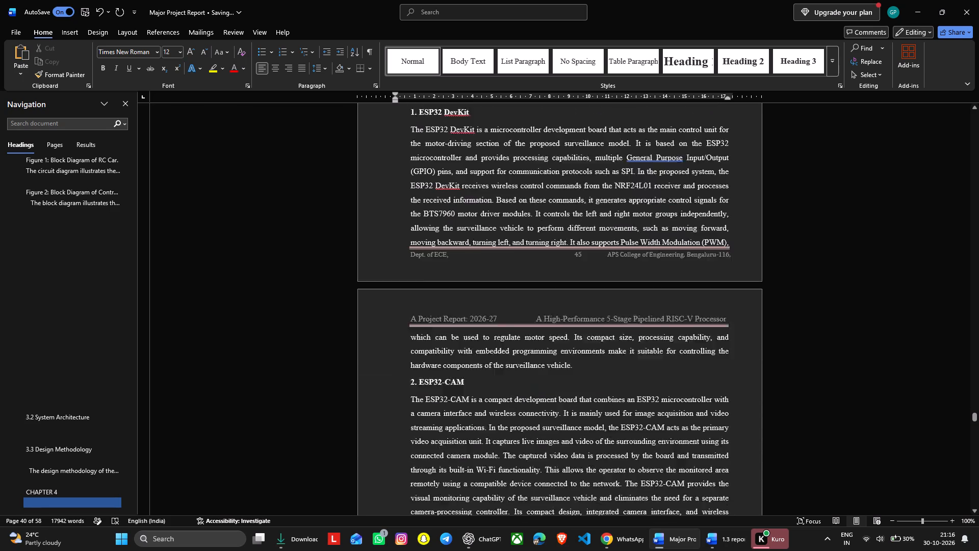
scroll(545, 179, "down", 3)
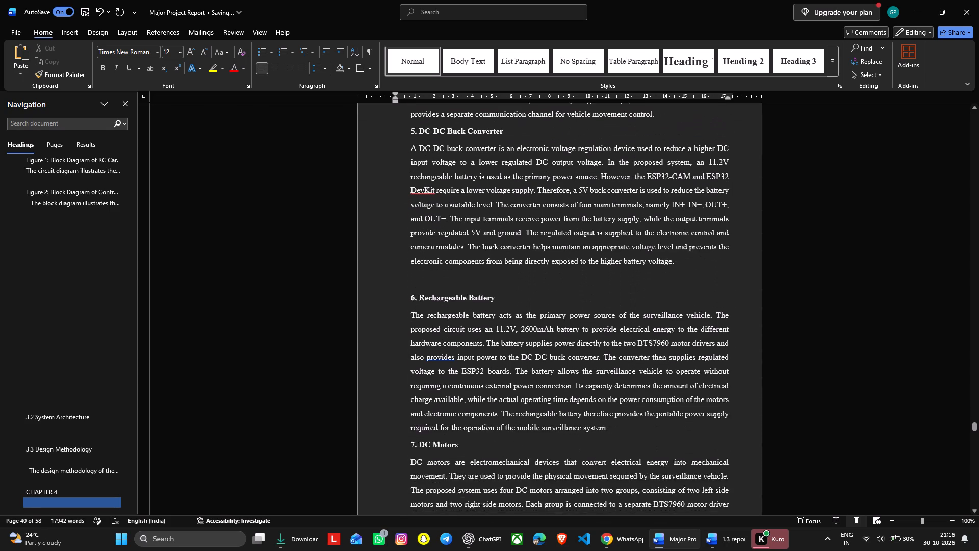
scroll(545, 179, "down", 1)
scroll(545, 179, "up", 1)
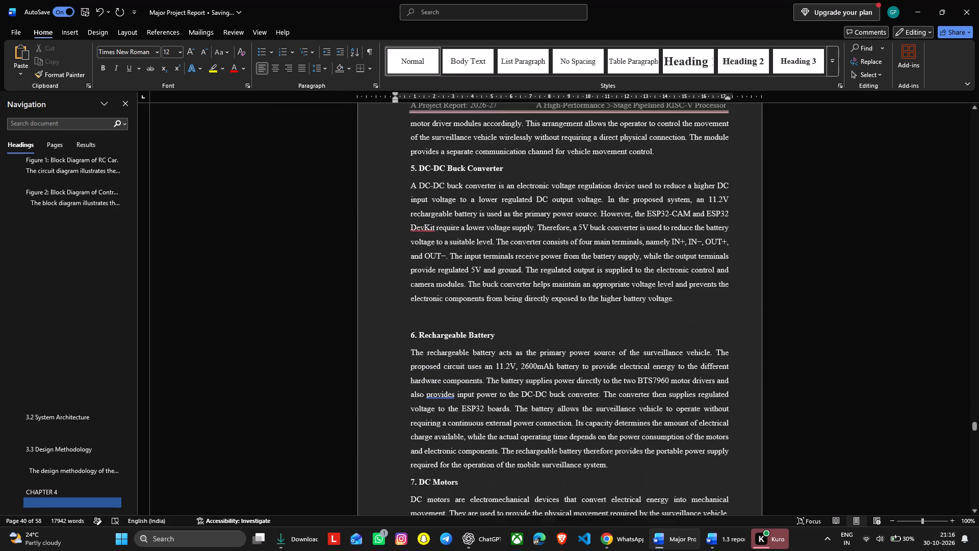
scroll(545, 179, "up", 1)
scroll(545, 179, "down", 1)
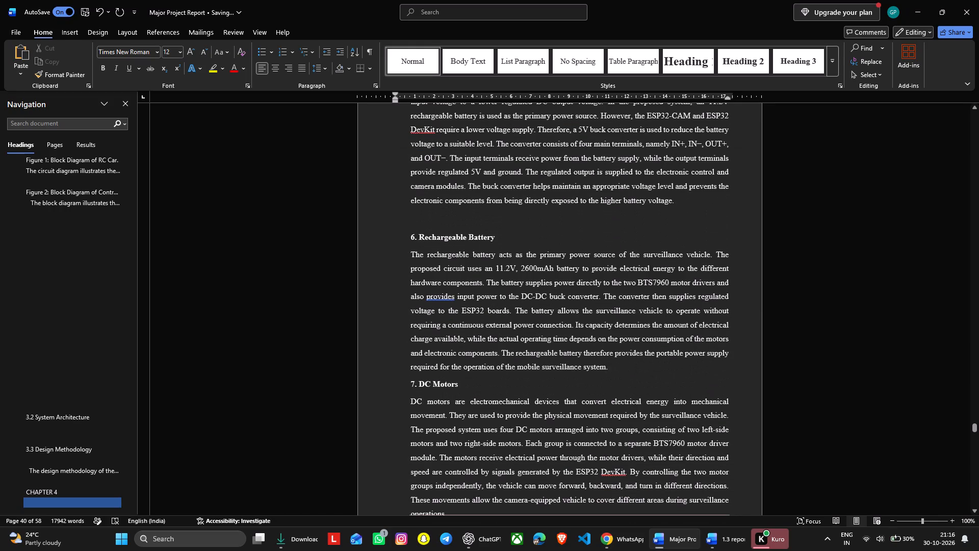
scroll(547, 198, "up", 1)
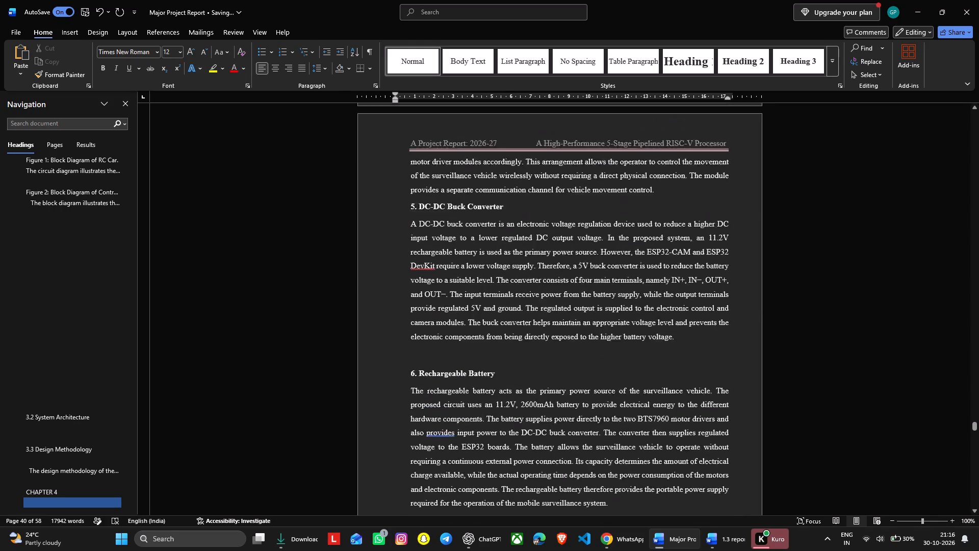
Recheck the 4.3.1 Hardware Technologies entries from ESP32 DevKit to DC-DC Buck Converter, comparing heading spacing and page breaks.
scroll(547, 198, "up", 2)
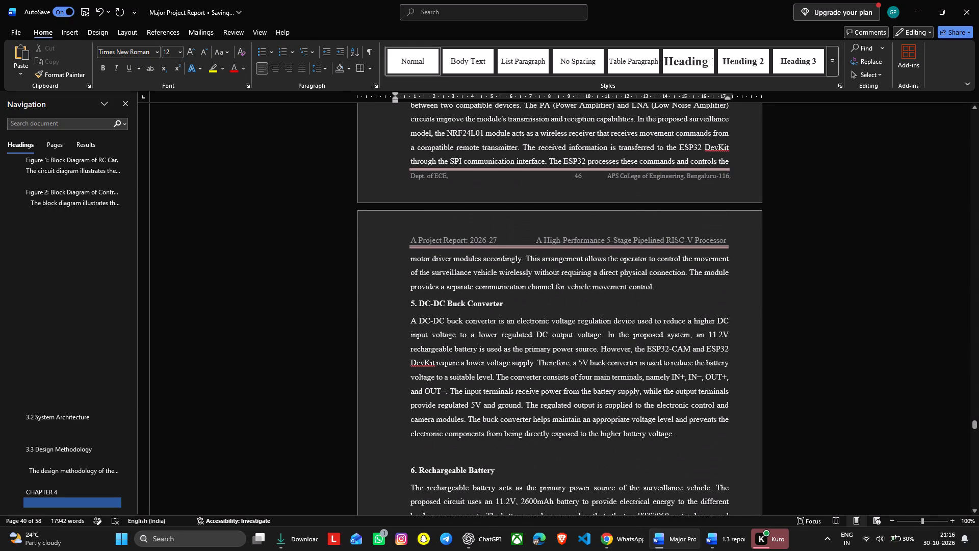
scroll(493, 342, "up", 1)
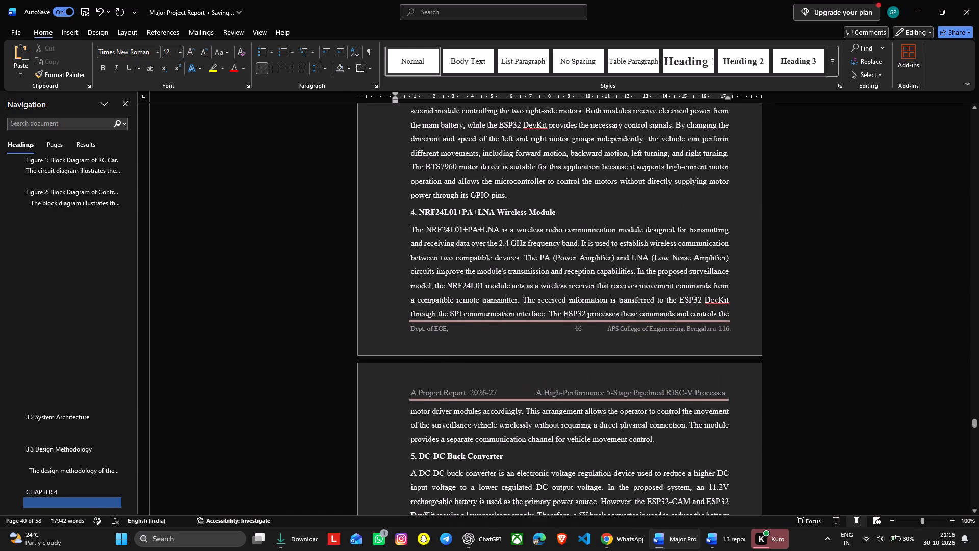
scroll(509, 196, "up", 1)
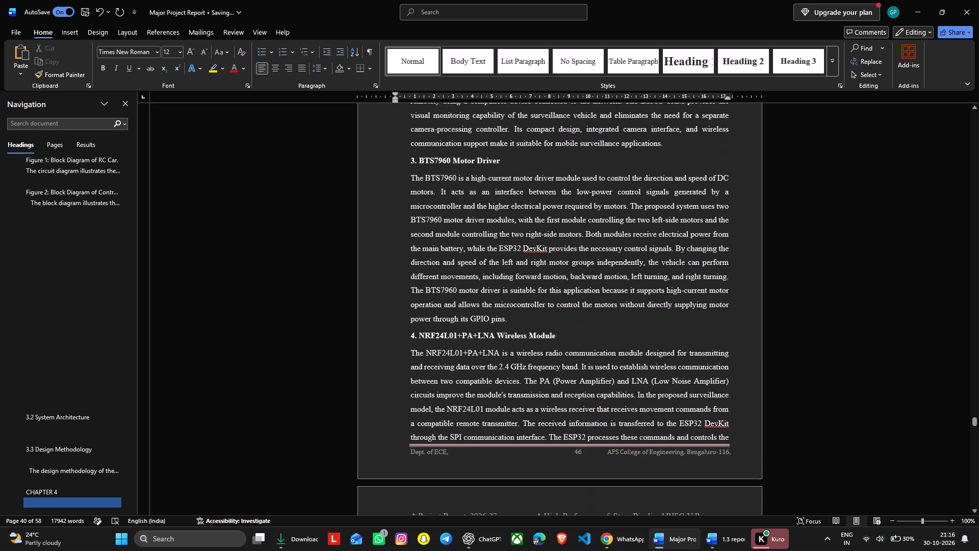
scroll(509, 196, "up", 3)
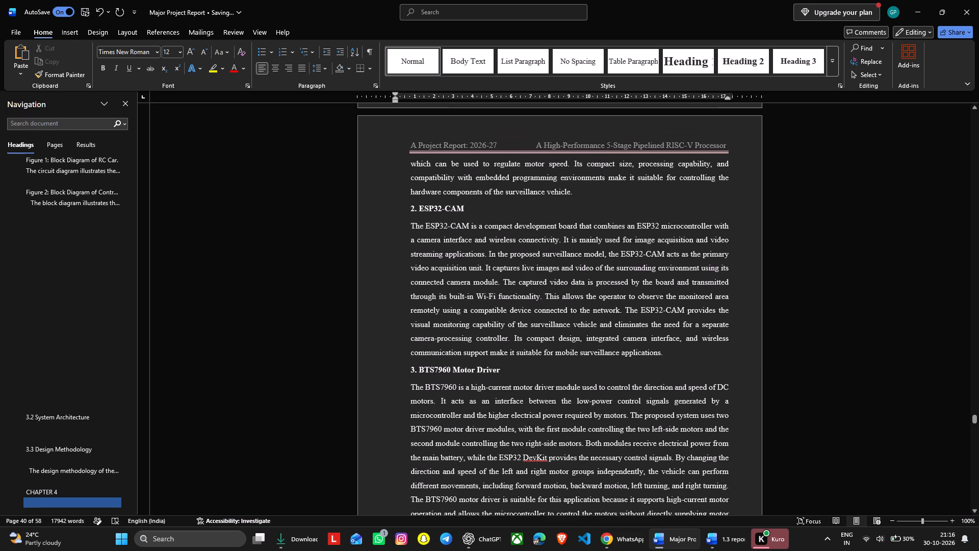
scroll(509, 196, "up", 2)
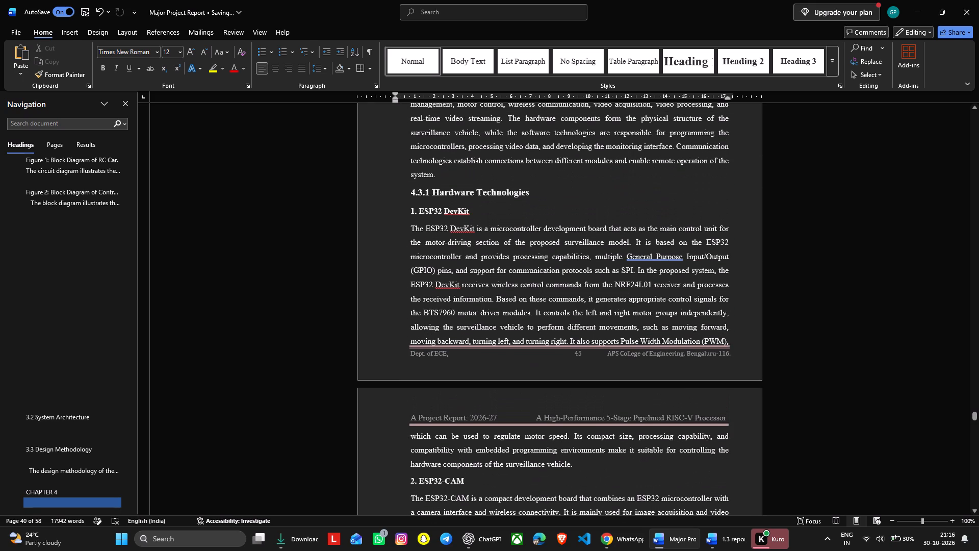
scroll(474, 221, "down", 1)
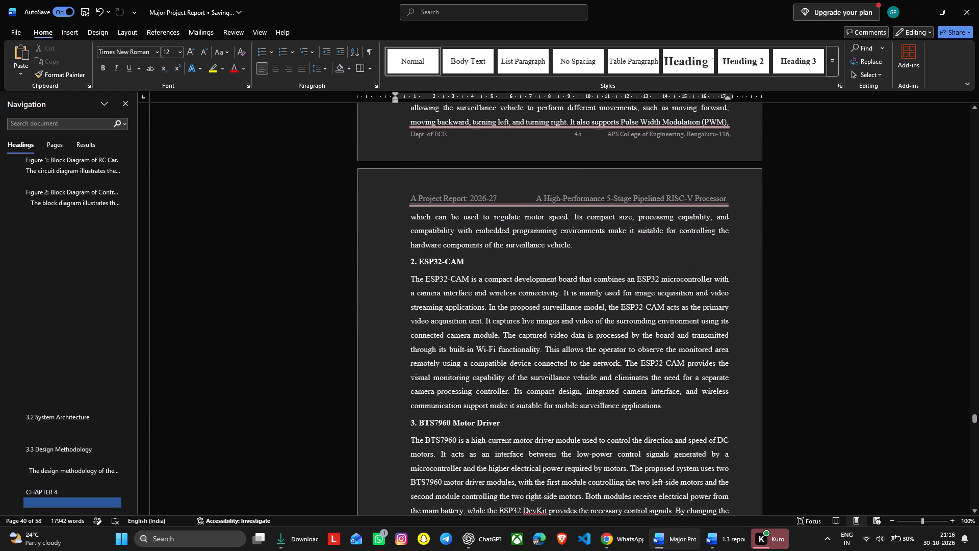
scroll(474, 221, "down", 3)
scroll(474, 221, "right", 1)
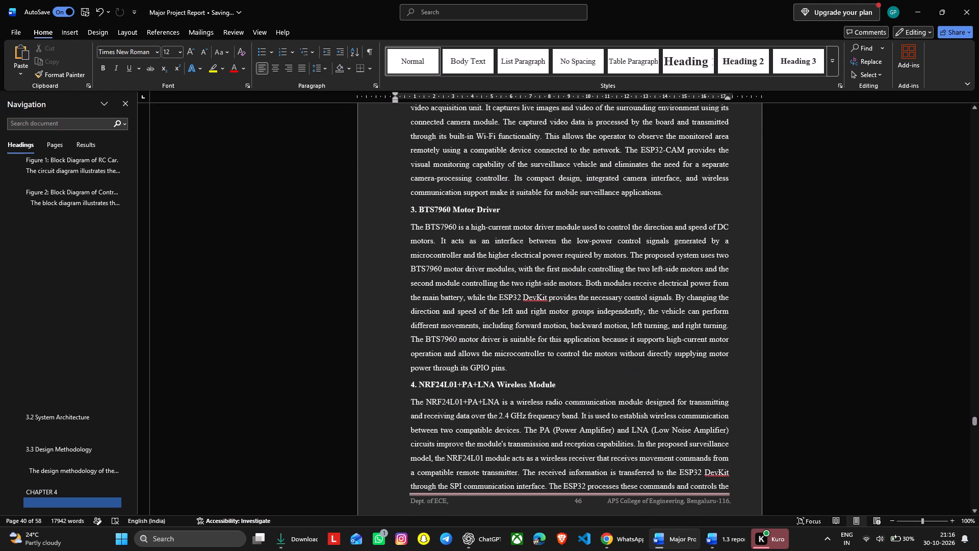
scroll(474, 221, "right", 1)
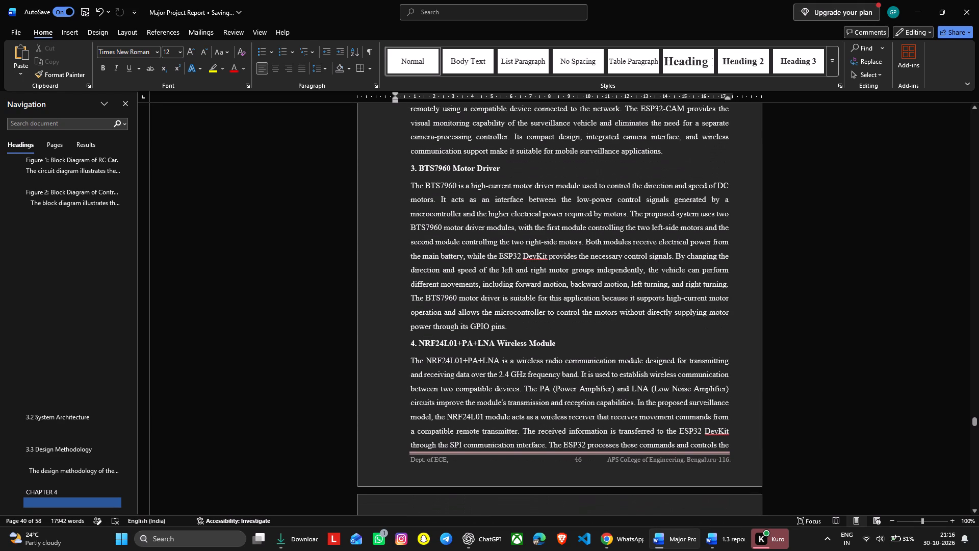
scroll(474, 221, "right", 1)
scroll(474, 221, "down", 1)
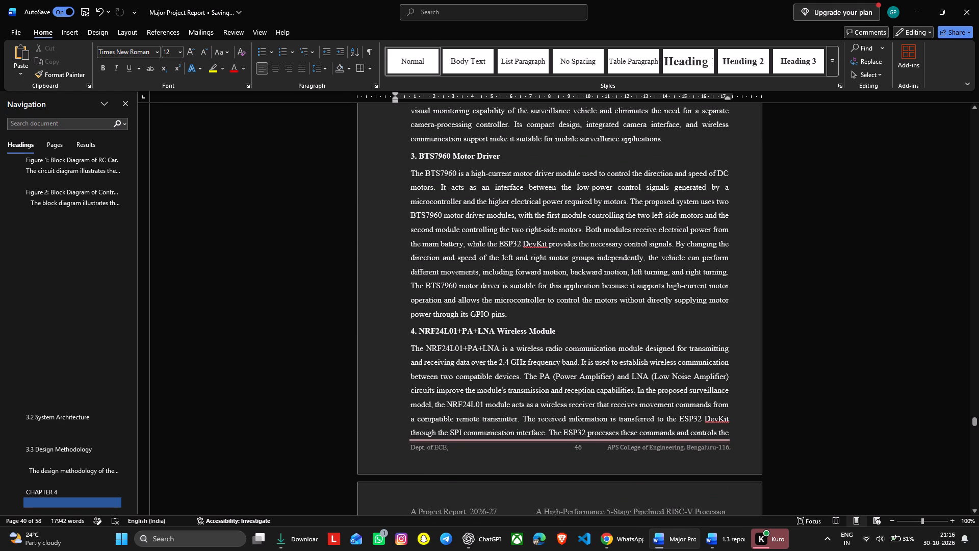
Remove the blank line above the 6. Rechargeable Battery heading, matching the spacing of the other hardware entries.
scroll(474, 221, "down", 1)
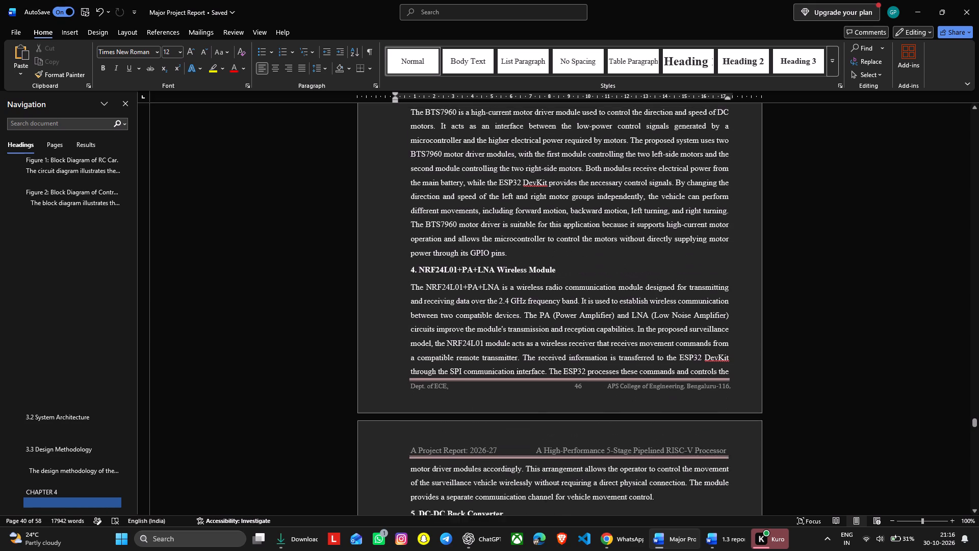
scroll(474, 221, "down", 1)
left_click_drag(504, 121, 479, 123)
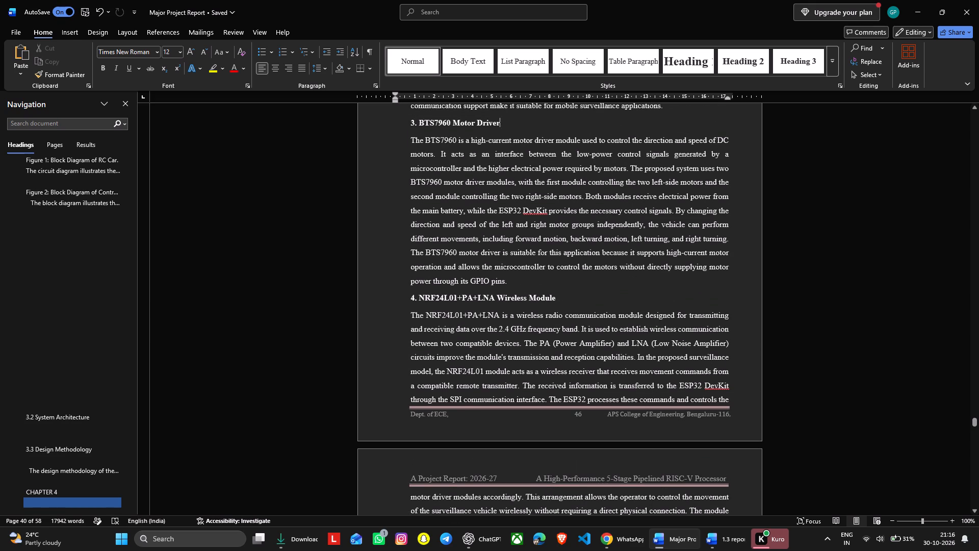
left_click_drag(479, 123, 473, 123)
left_click_drag(560, 297, 416, 302)
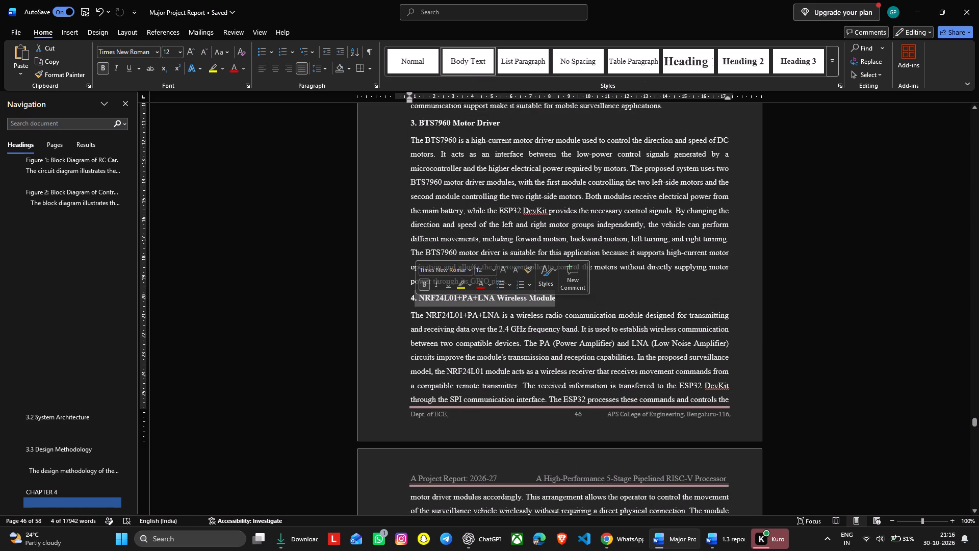
scroll(436, 435, "down", 1)
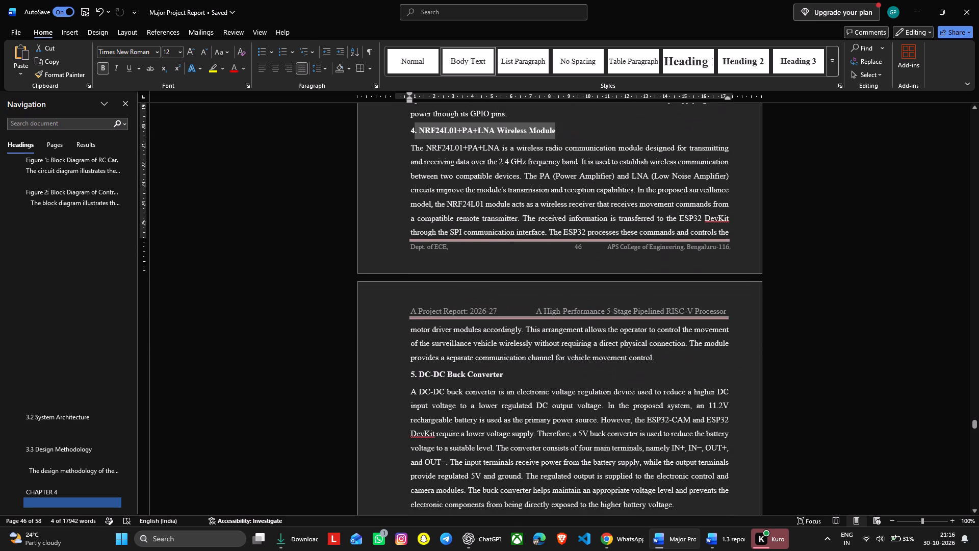
scroll(436, 435, "down", 1)
left_click(425, 411)
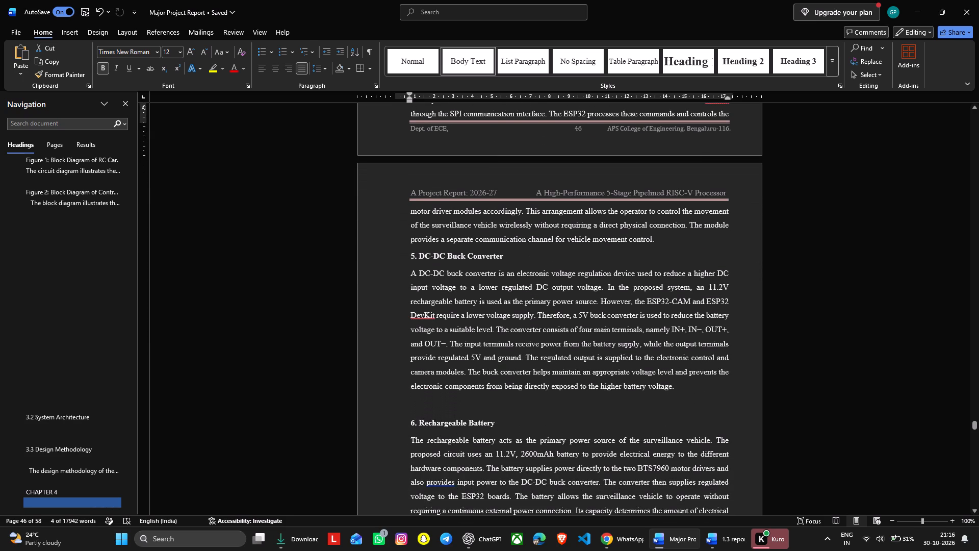
left_click(407, 419)
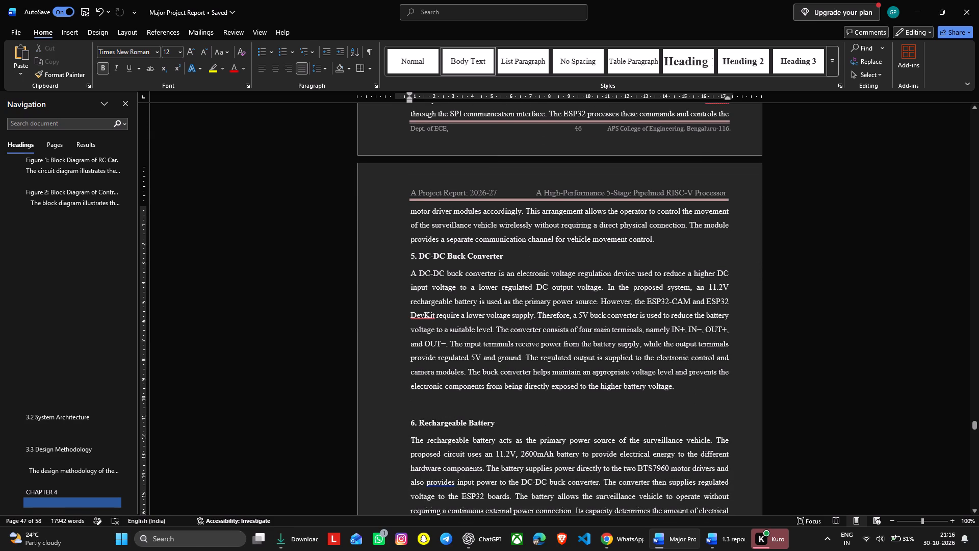
key("BackSpace")
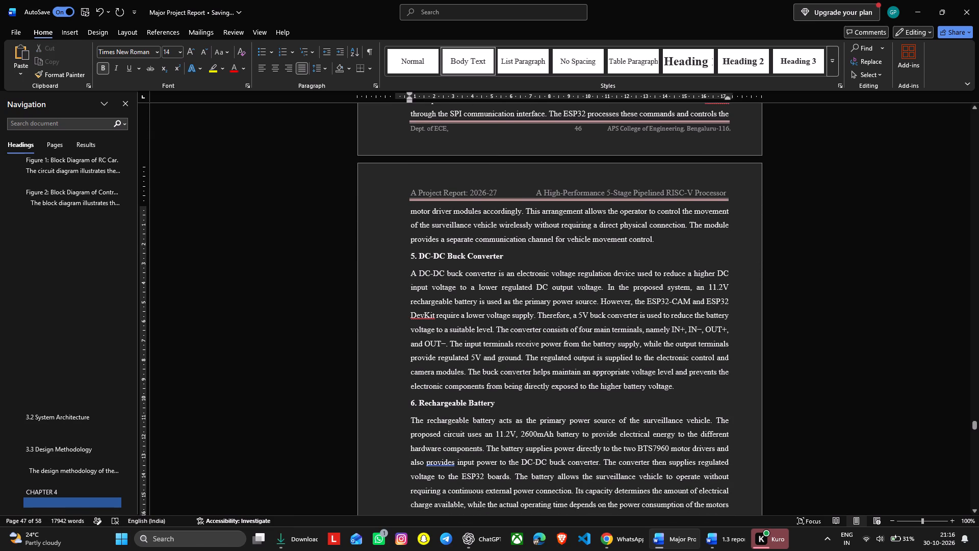
Insert an empty line after the DC Motors paragraph to push the 8. Rocker Switch heading onto the following page.
scroll(482, 422, "down", 1)
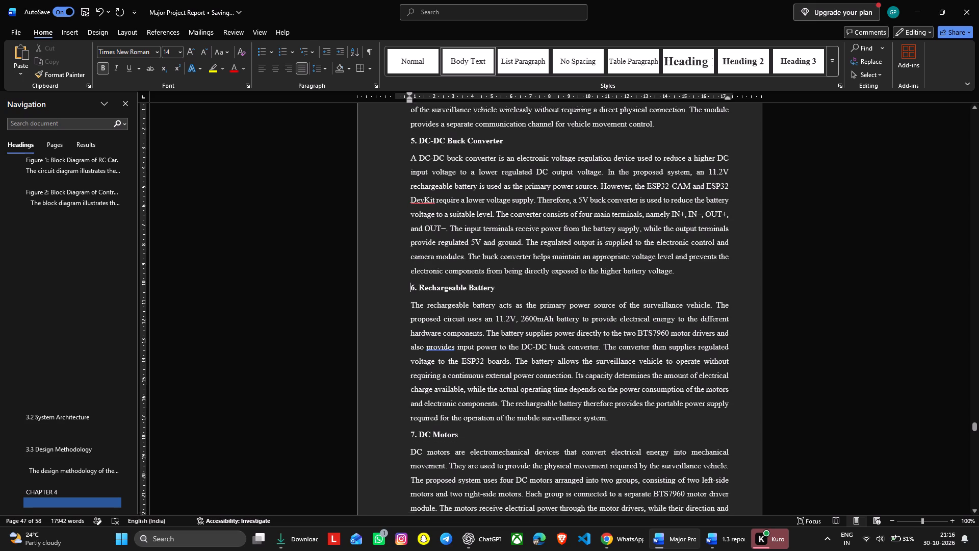
scroll(482, 422, "down", 2)
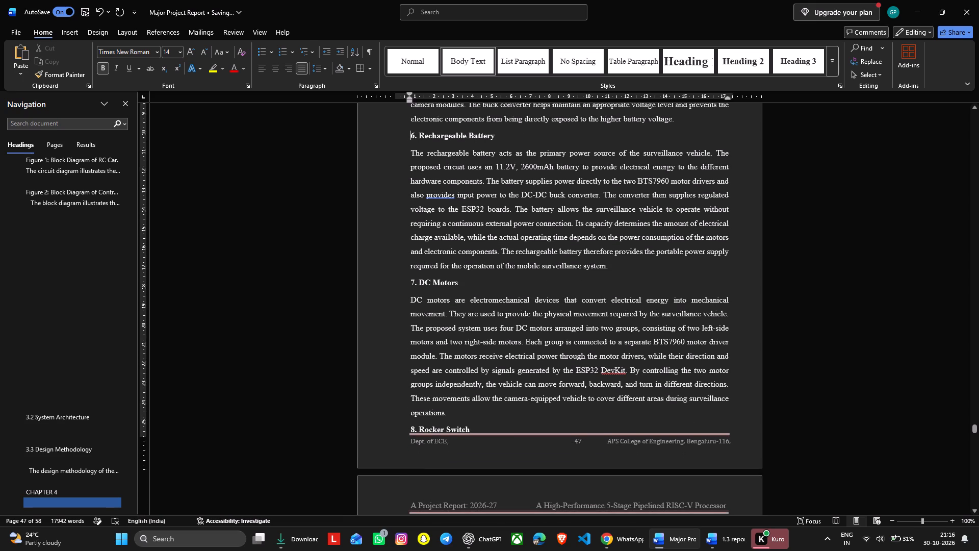
left_click(466, 416)
key("Return")
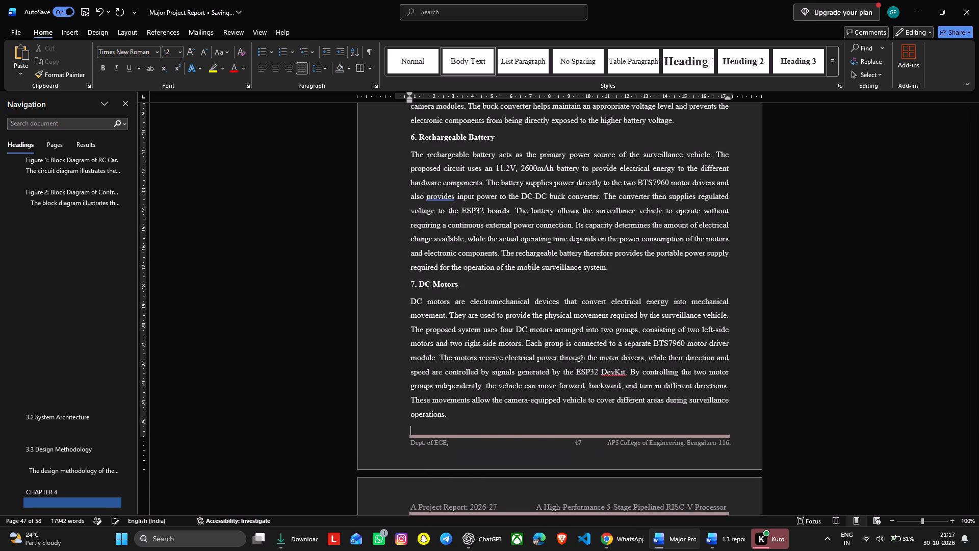
Review the pages from 8. Rocker Switch through section 4.3.4 Development and Testing Tools for consistent heading formatting and spacing.
scroll(466, 416, "down", 2)
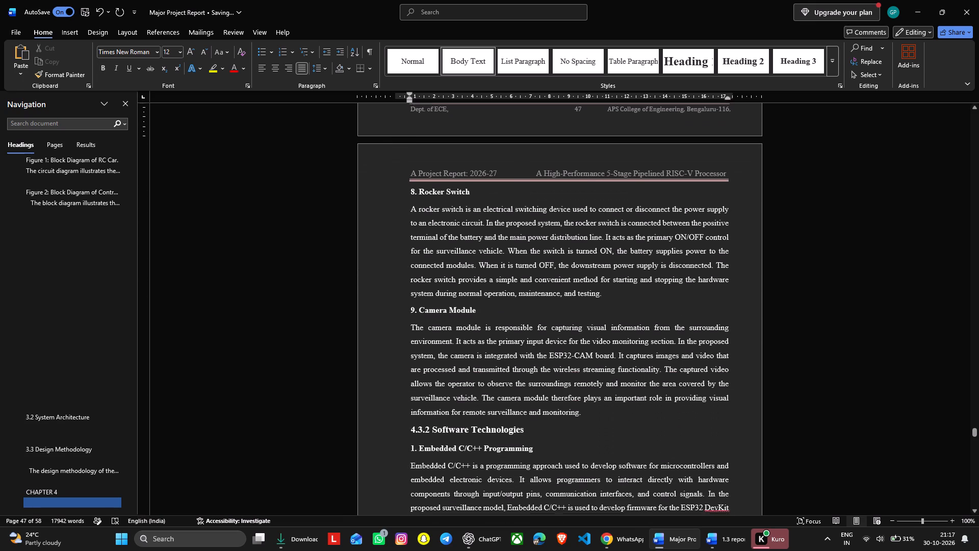
scroll(466, 416, "down", 2)
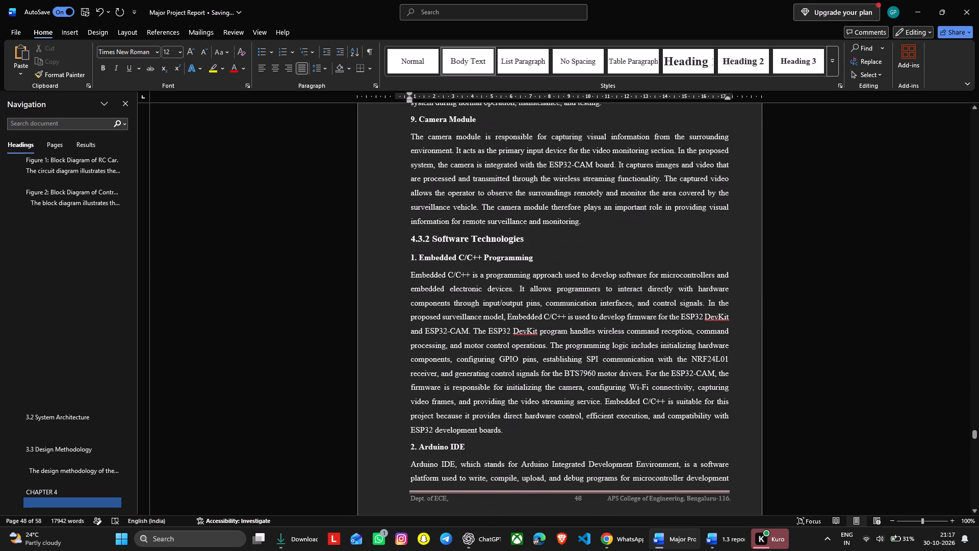
scroll(466, 416, "down", 3)
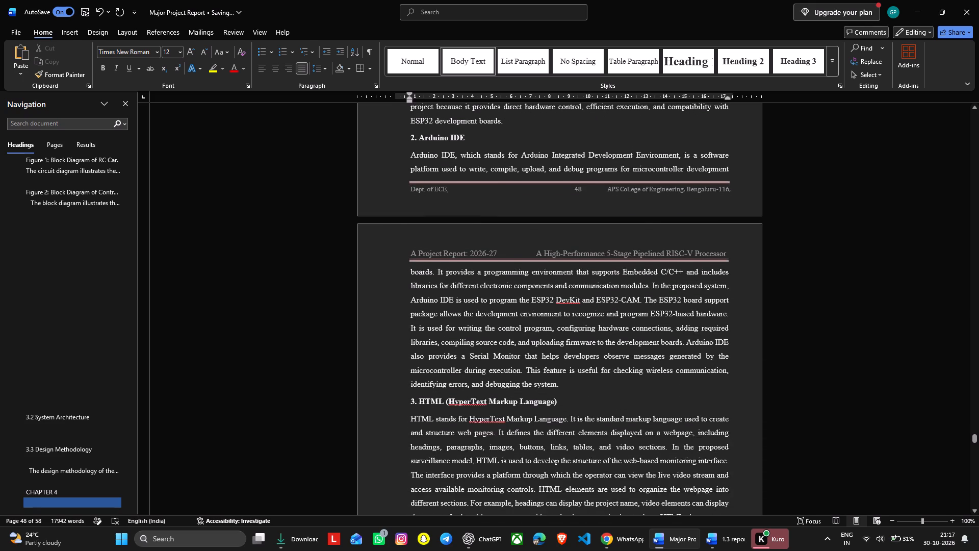
scroll(466, 416, "down", 1)
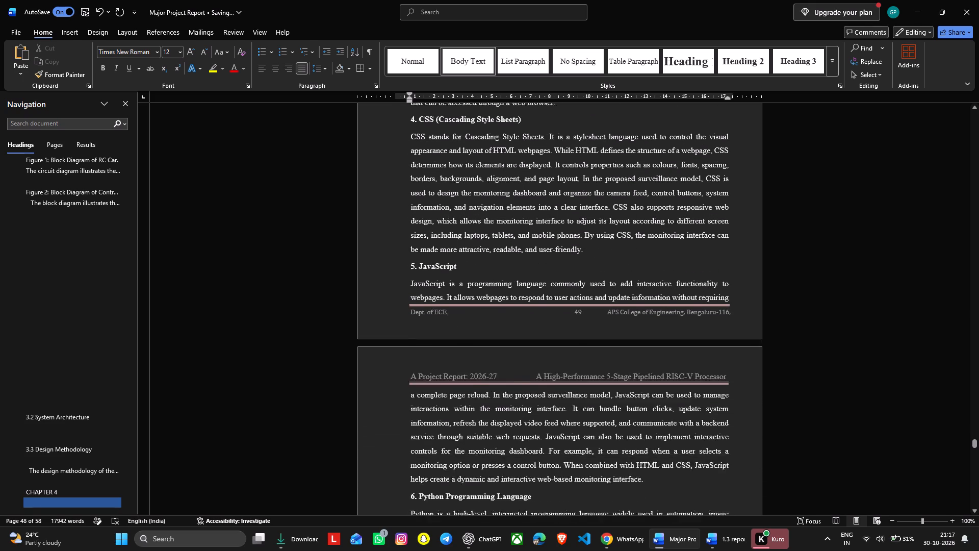
scroll(466, 416, "down", 3)
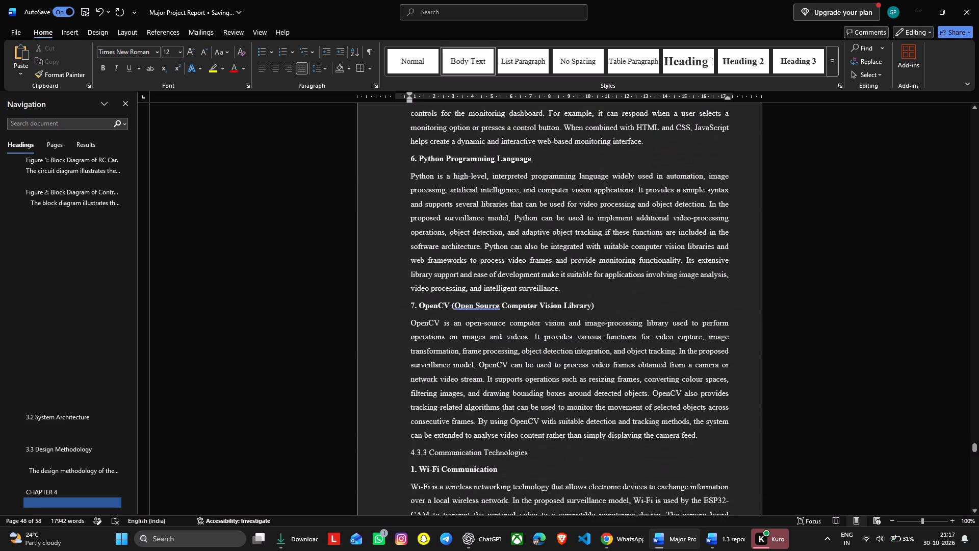
scroll(466, 416, "down", 2)
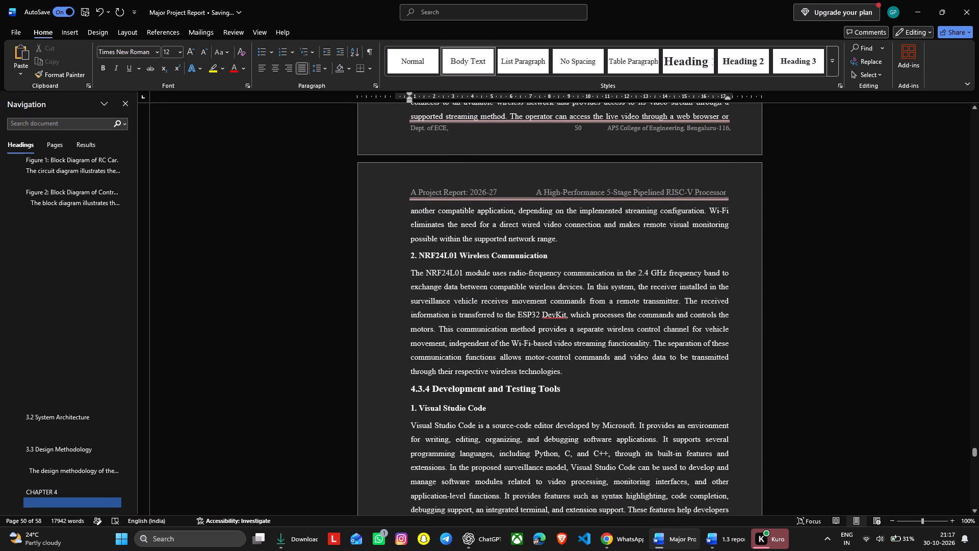
scroll(466, 416, "down", 1)
Make the 4.3.3 Communication Technologies heading bold at 14 pt, matching the 4.3.4 Development and Testing Tools heading.
scroll(466, 416, "up", 1)
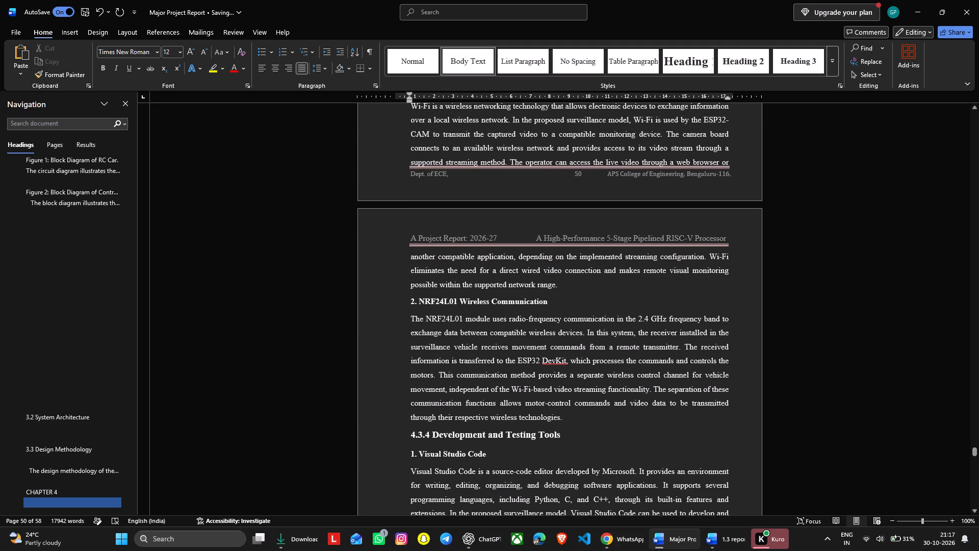
scroll(466, 416, "up", 1)
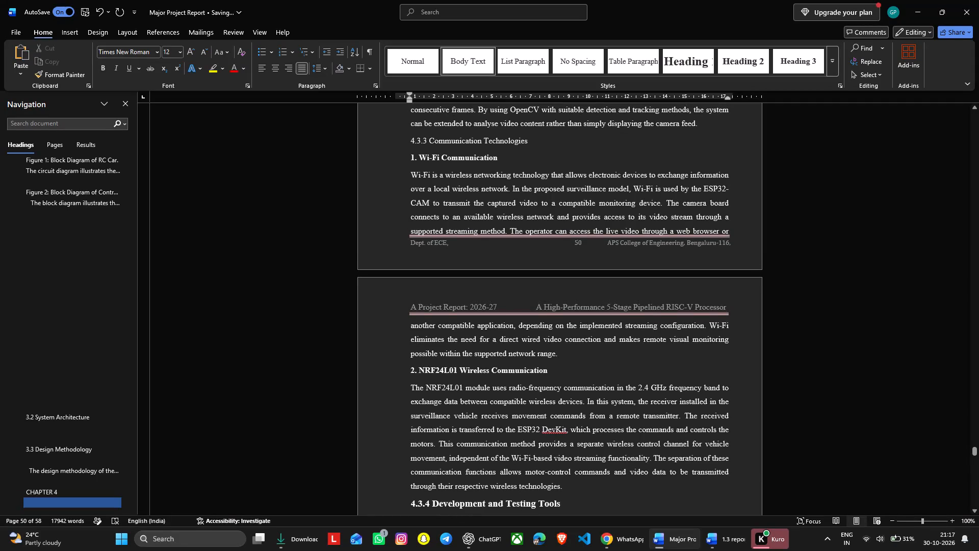
left_click_drag(562, 504, 531, 502)
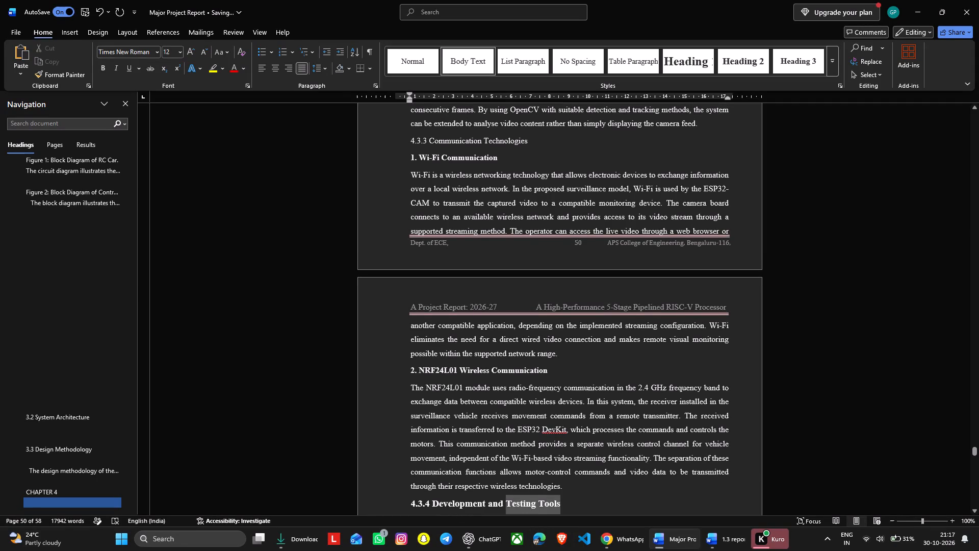
left_click_drag(531, 502, 529, 503)
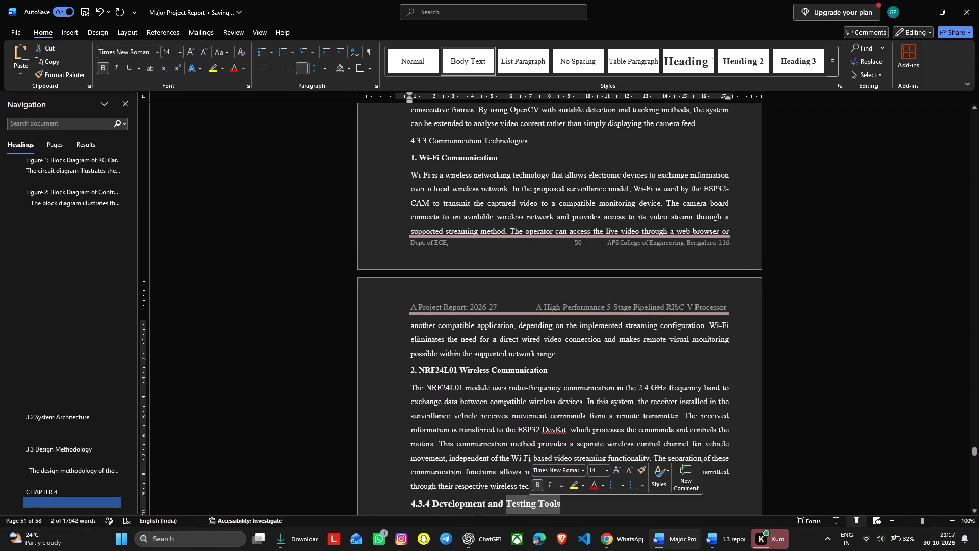
left_click_drag(529, 143, 403, 141)
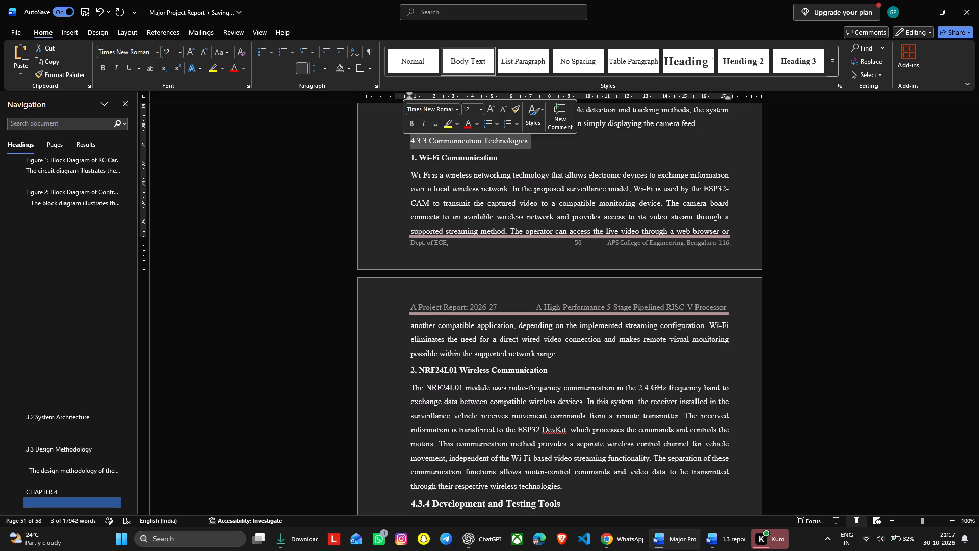
left_click(495, 105)
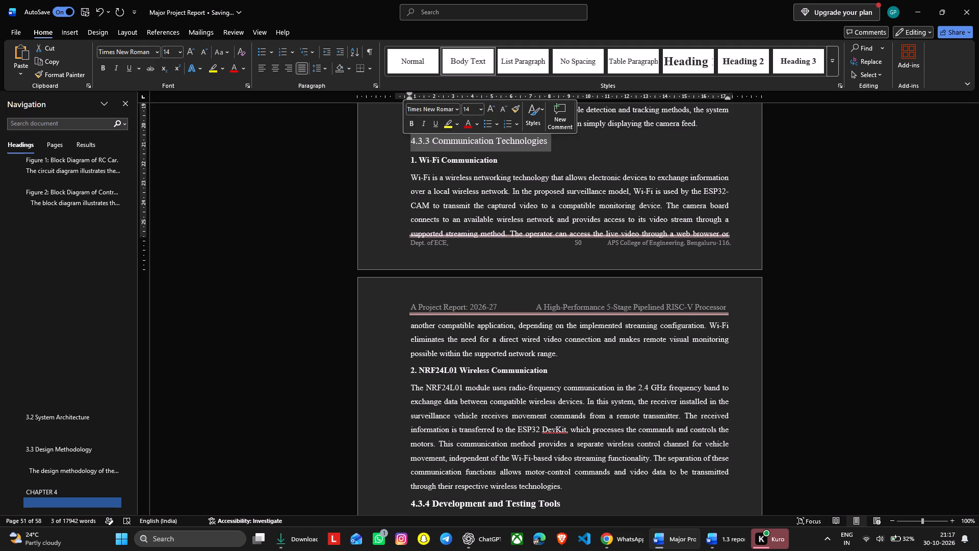
left_click(410, 122)
left_click(590, 148)
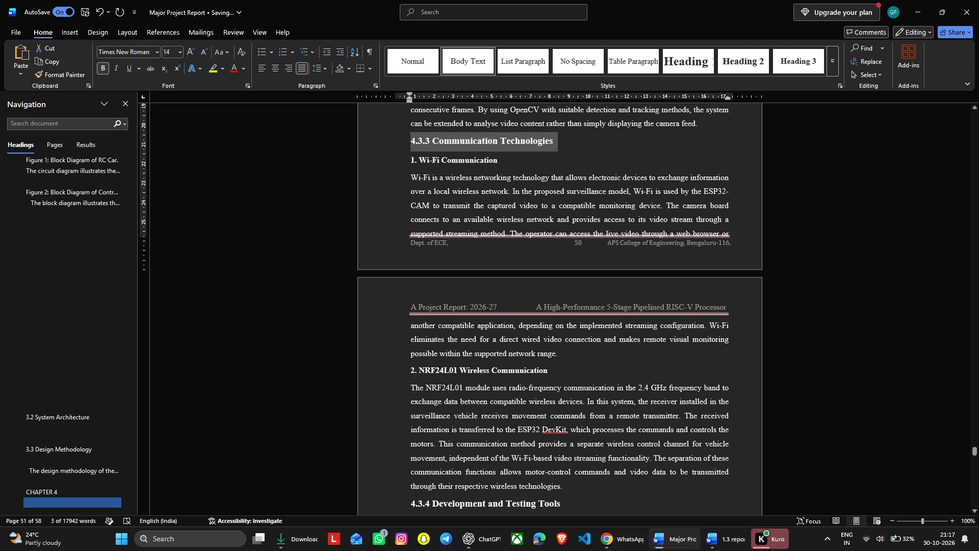
scroll(590, 148, "down", 1)
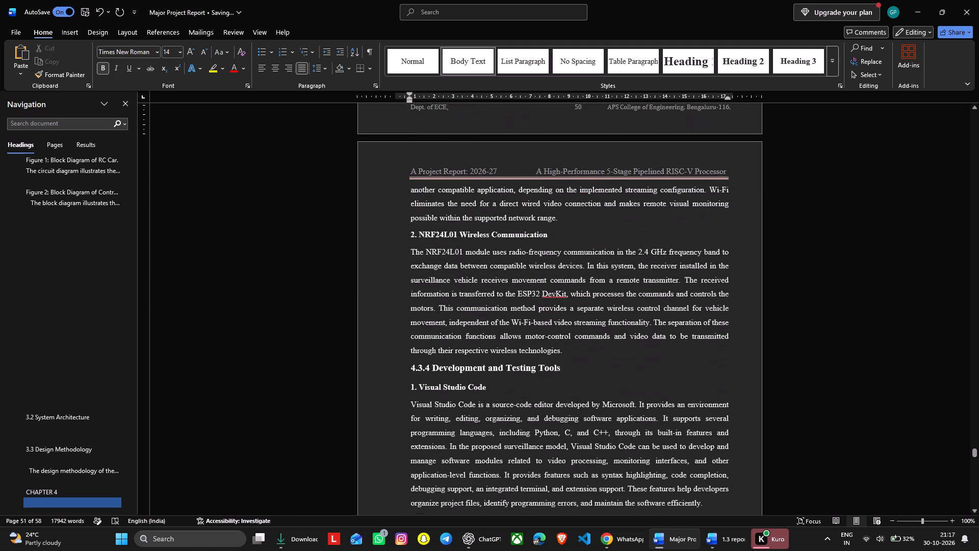
Delete the empty lines above the CHAPTER 5 heading so that RESULTS, ANALYSIS AND DISCUSSION starts at the top of its page.
scroll(590, 148, "down", 2)
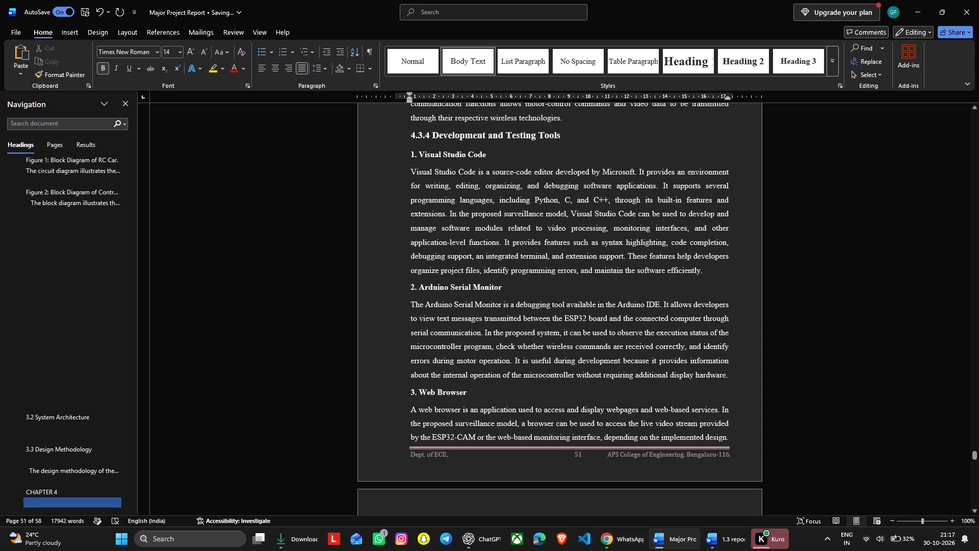
scroll(590, 148, "down", 2)
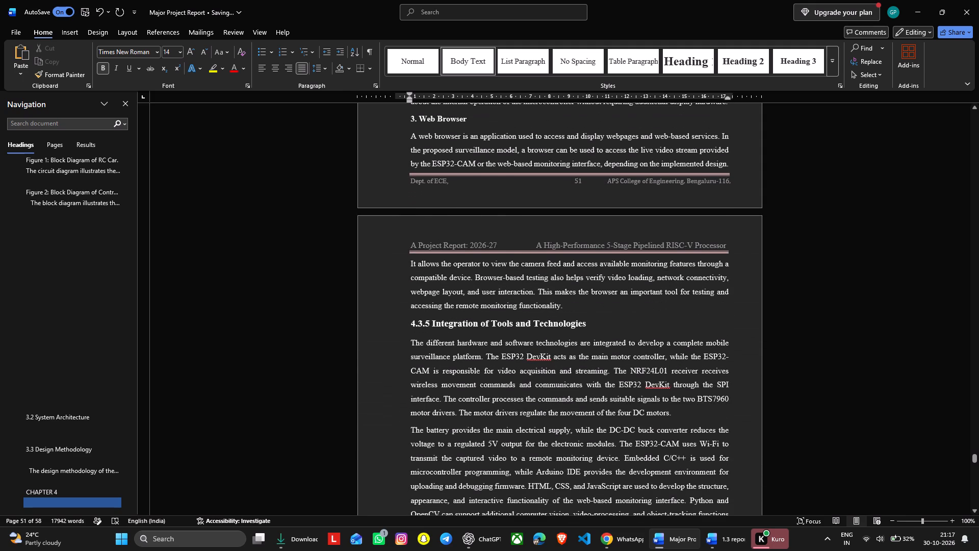
scroll(590, 148, "down", 2)
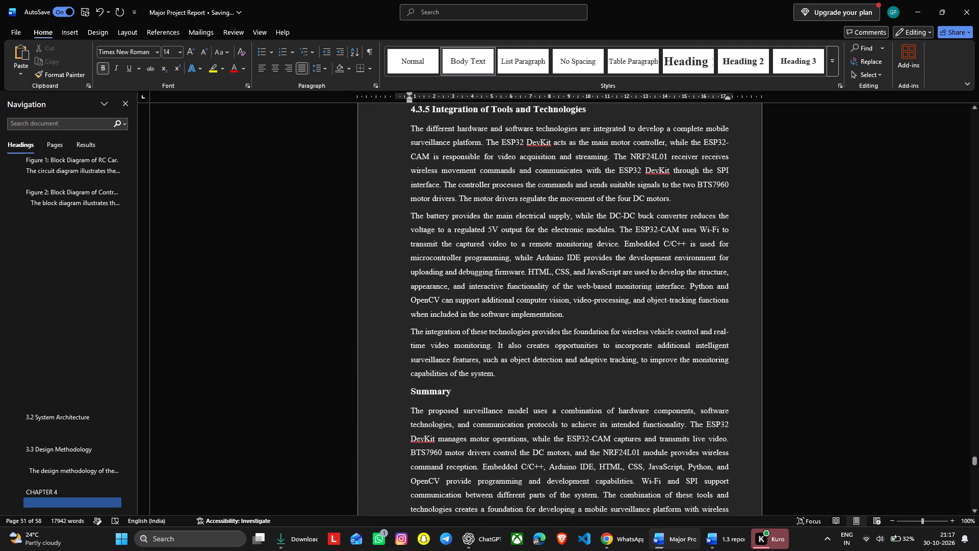
scroll(590, 148, "down", 3)
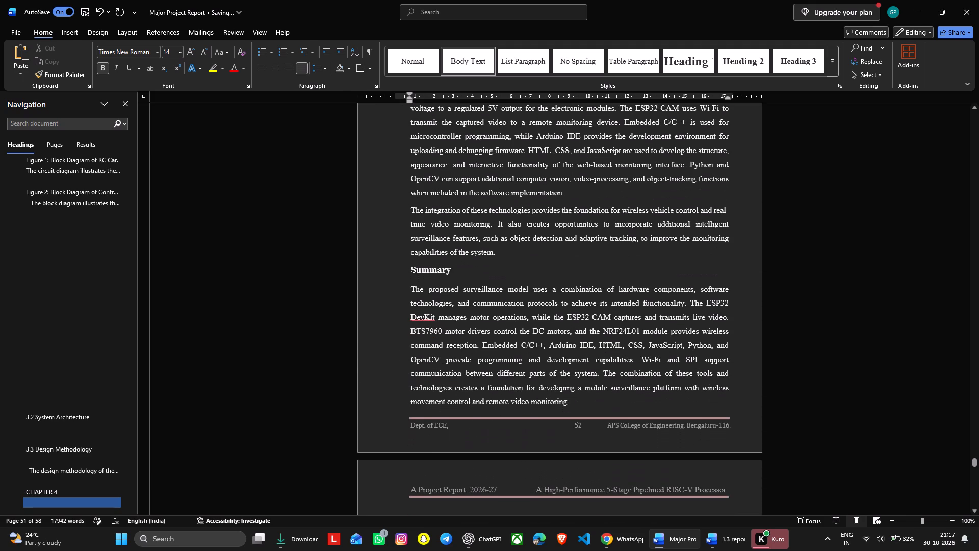
scroll(590, 148, "down", 3)
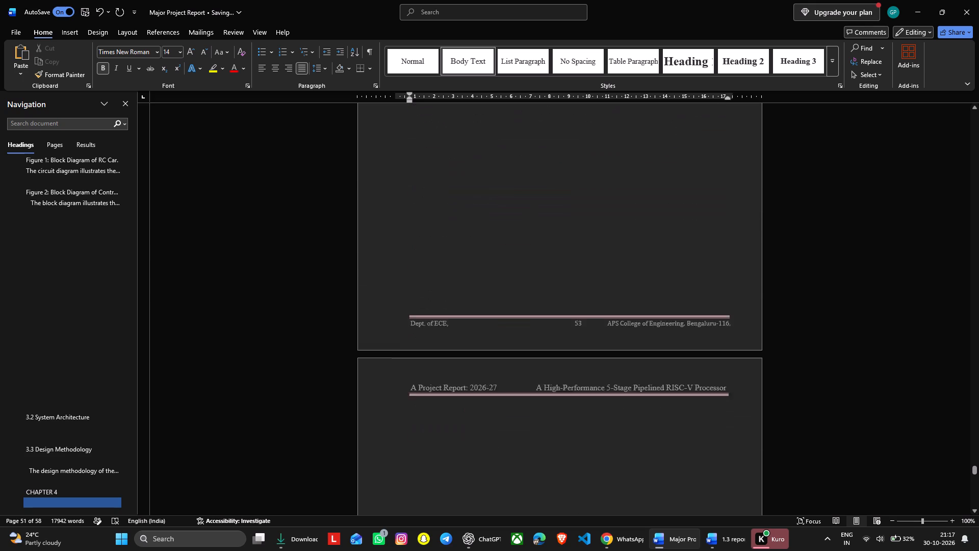
scroll(590, 148, "down", 3)
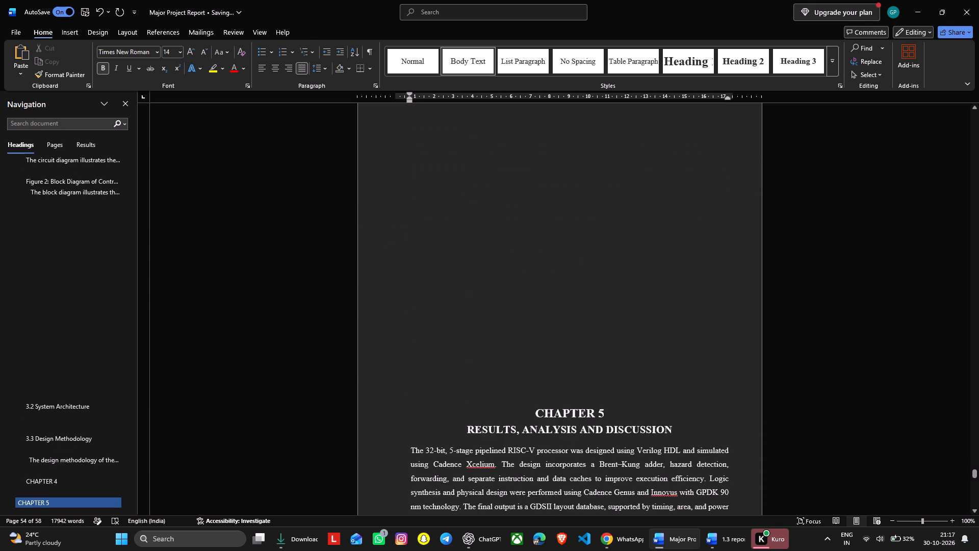
scroll(590, 148, "down", 1)
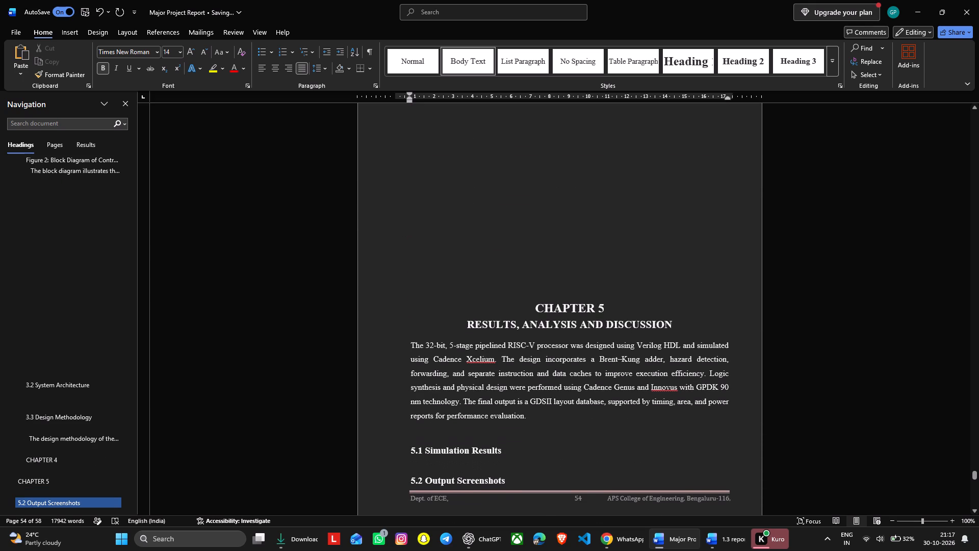
scroll(590, 148, "down", 1)
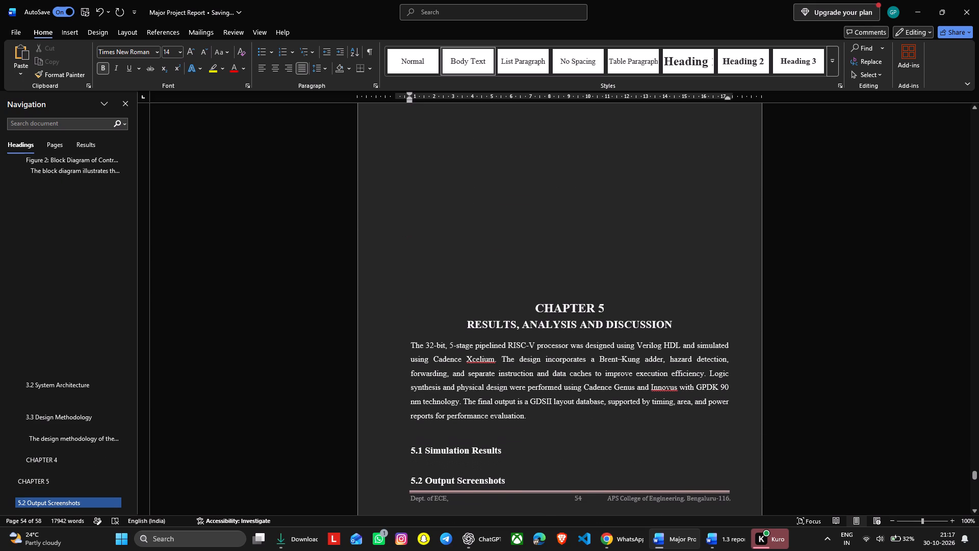
left_click(489, 271)
key("BackSpace")
key("BackSpace")
key("BackSpace")
key("BackSpace")
key("BackSpace")
key("BackSpace")
key("BackSpace")
key("BackSpace")
key("BackSpace")
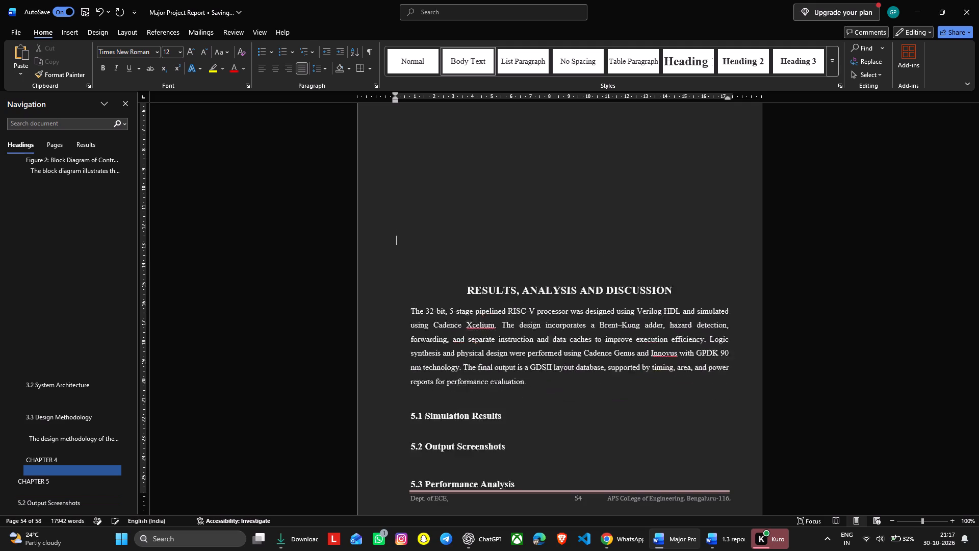
key("BackSpace")
key("BackSpace")
key("BackSpace")
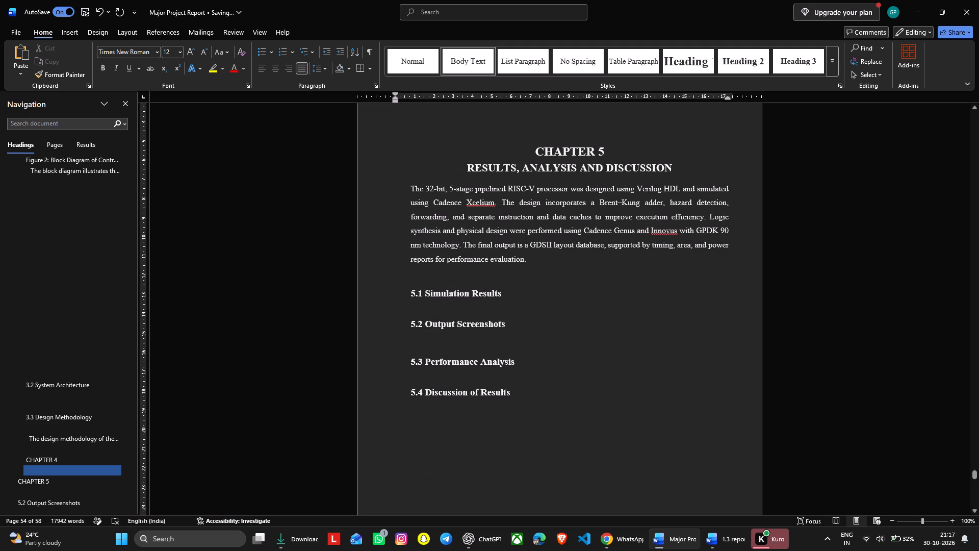
scroll(509, 281, "up", 2)
key("BackSpace")
key("BackSpace")
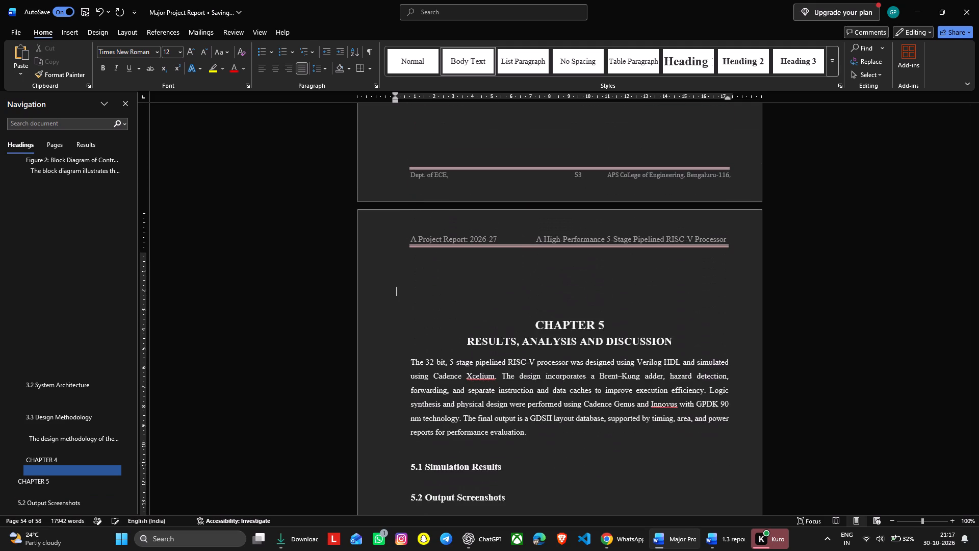
key("BackSpace")
key("BackSpace")
key("BackSpace")
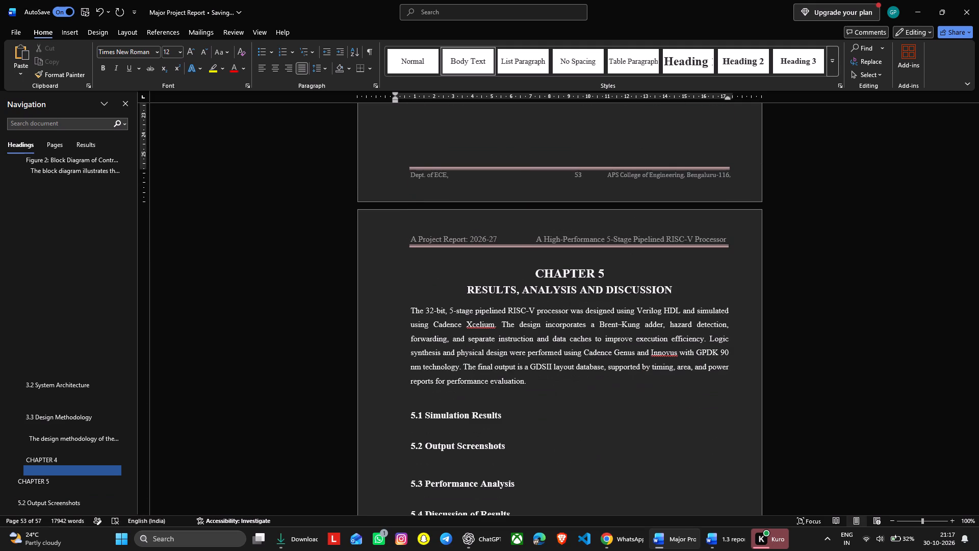
Delete the run of empty lines after the Chapter 4 closing paragraph to remove the blank page before CHAPTER 5, keeping the paragraph's final full stop.
key("BackSpace")
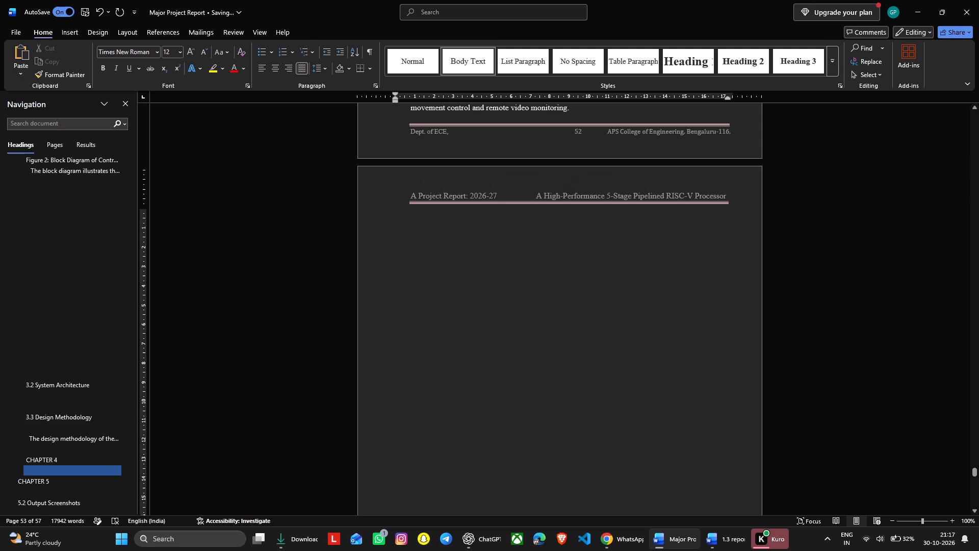
key("BackSpace")
key("BackSpace")
key("BackSpace")
key("BackSpace")
key("BackSpace")
key("BackSpace")
key("BackSpace")
key("BackSpace")
key("BackSpace")
key("BackSpace")
key("BackSpace")
key("BackSpace")
key("BackSpace")
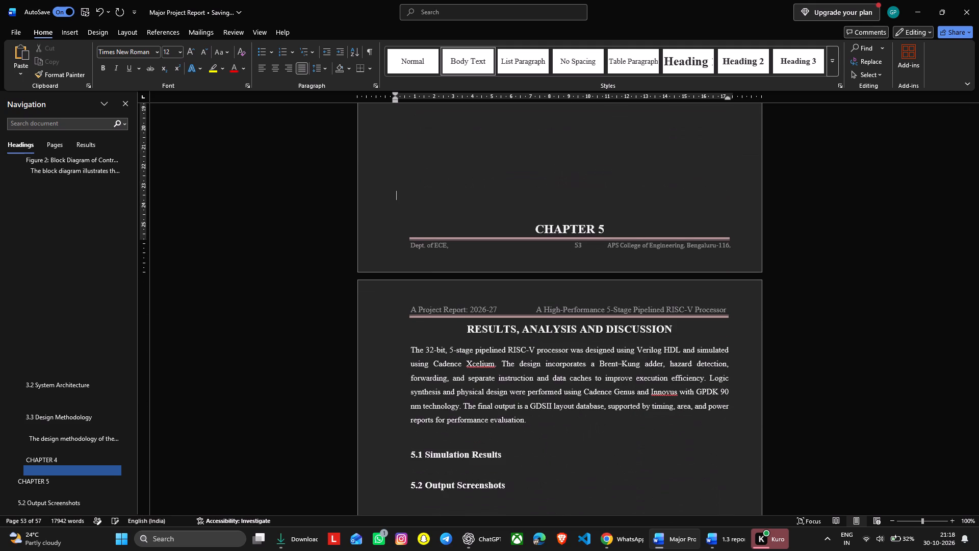
scroll(687, 261, "up", 1)
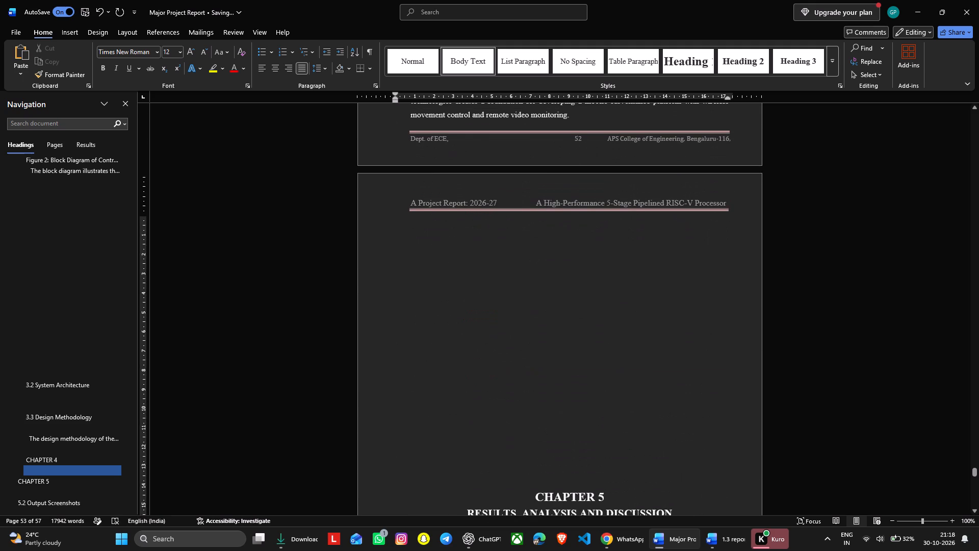
key("BackSpace")
key("BackSpace")
key("BackSpace")
key("BackSpace")
key("BackSpace")
key("BackSpace")
key("BackSpace")
key("BackSpace")
key("BackSpace")
key("BackSpace")
key("BackSpace")
key("BackSpace")
key("BackSpace")
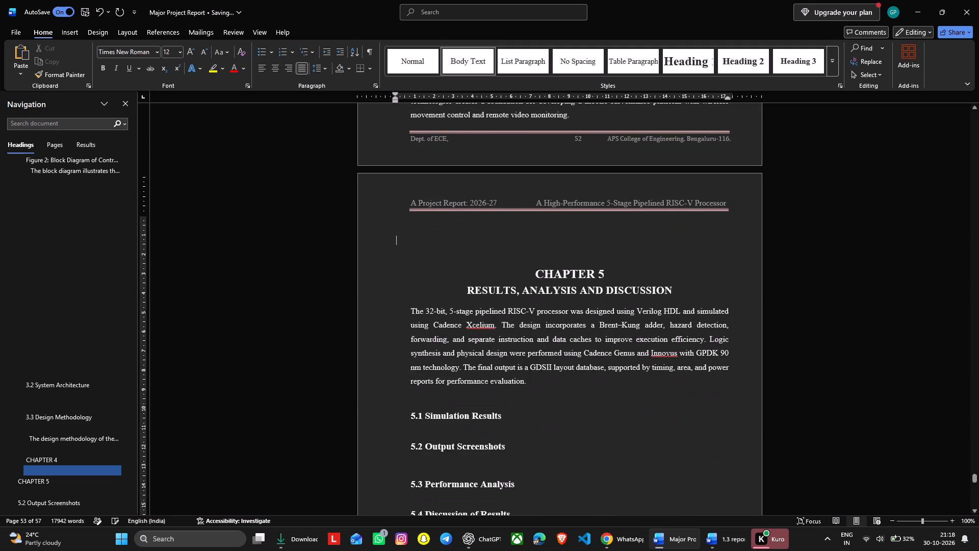
key("BackSpace")
key("BackSpace")
key("BackSpace")
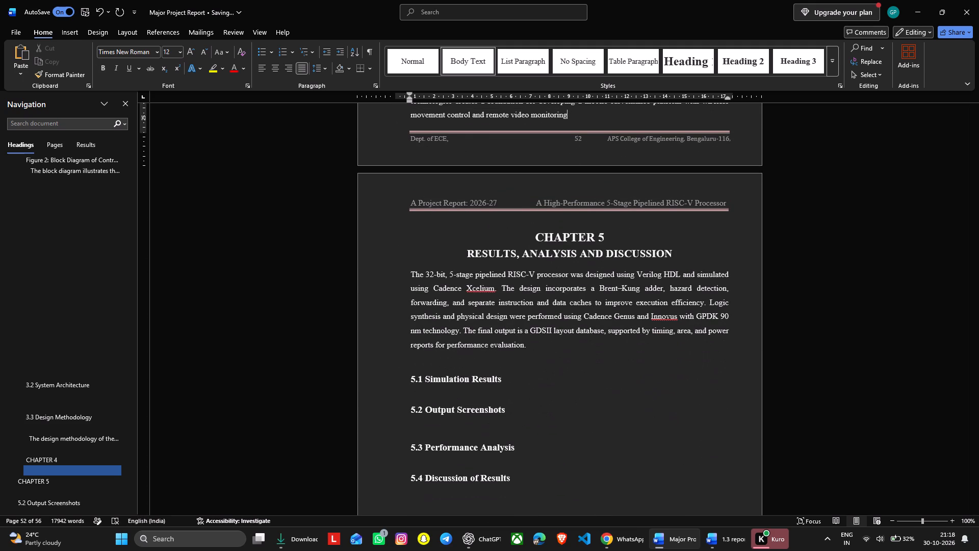
scroll(690, 291, "up", 1)
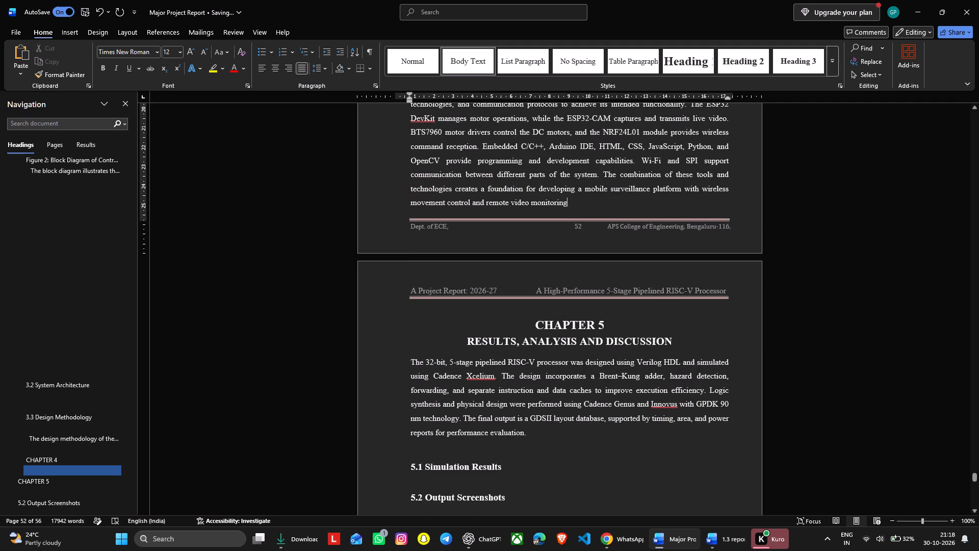
key("ctrl+z")
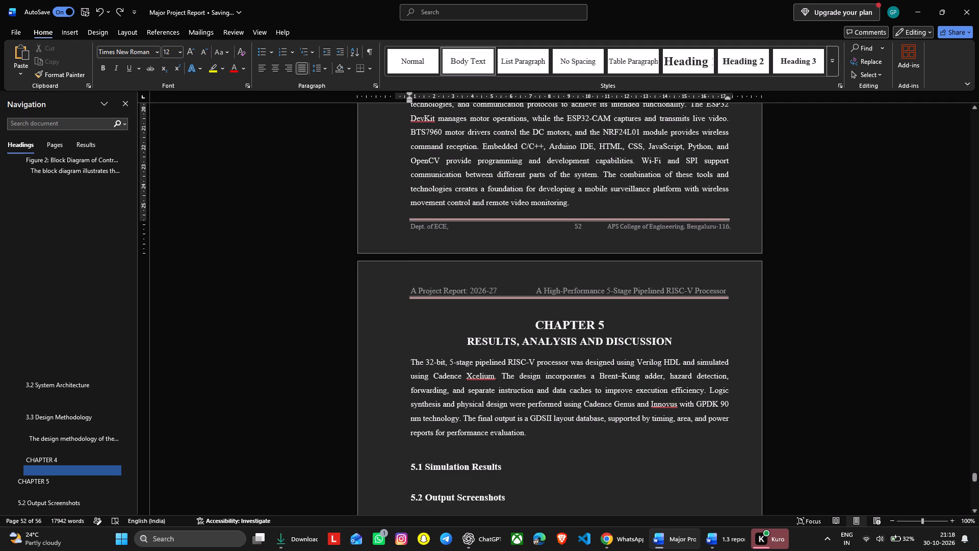
Remove the remaining empty line directly above the CHAPTER 5 heading at the start of its page.
left_click(535, 315)
key("BackSpace")
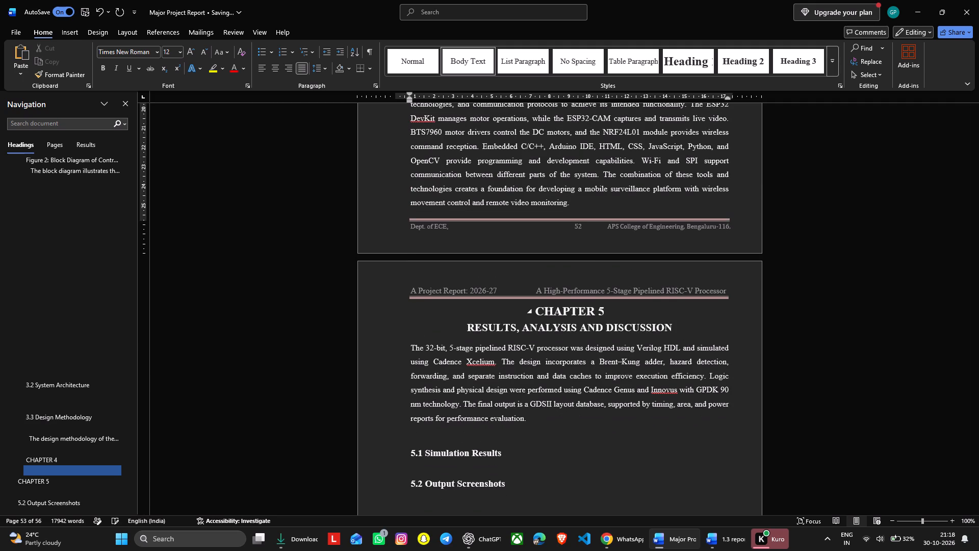
Review the Chapter 6 pages from CONCLUSION AND FUTURE SCOPE through 6.6 Future Enhancements, checking heading placement and blank gaps.
scroll(535, 315, "down", 3)
scroll(535, 315, "up", 2)
scroll(535, 315, "down", 1)
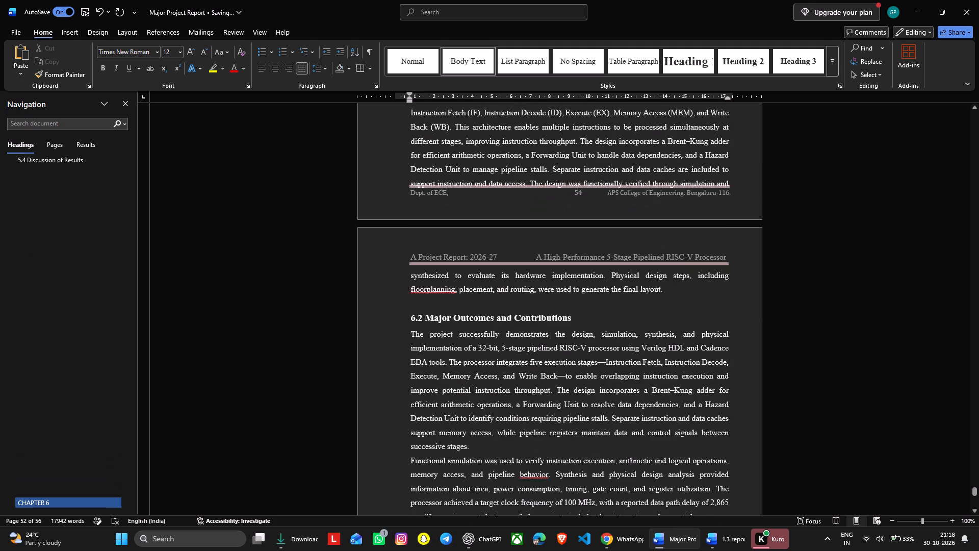
scroll(535, 315, "right", 2)
scroll(535, 315, "down", 7)
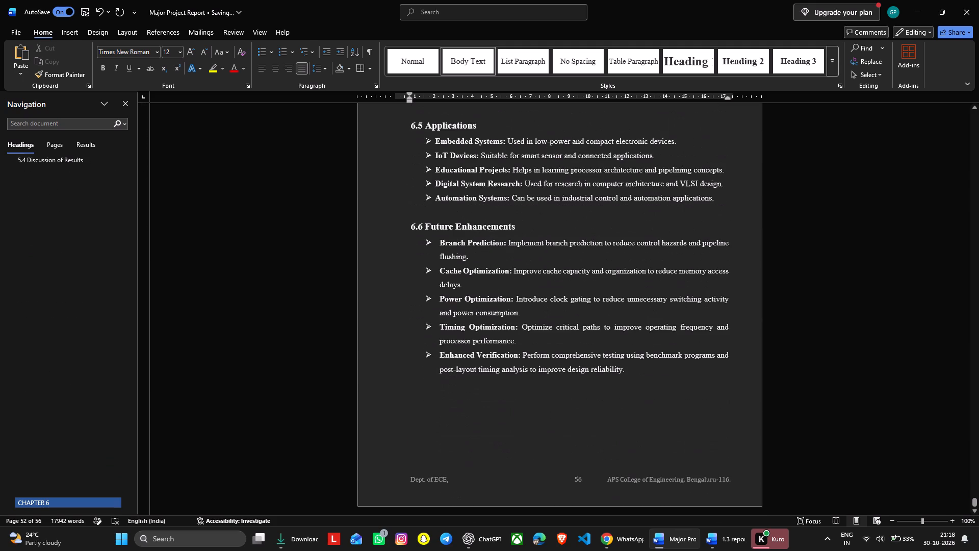
scroll(535, 315, "up", 3)
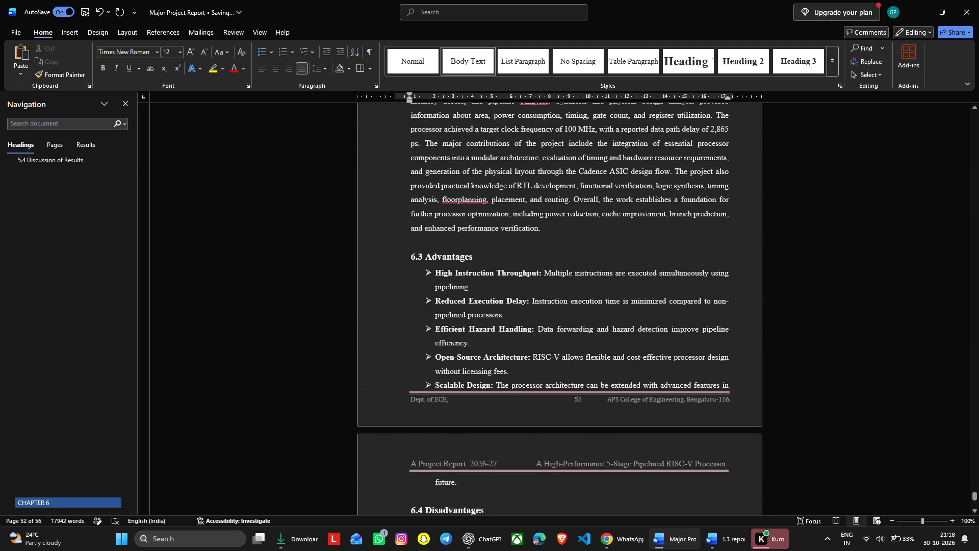
scroll(535, 315, "up", 2)
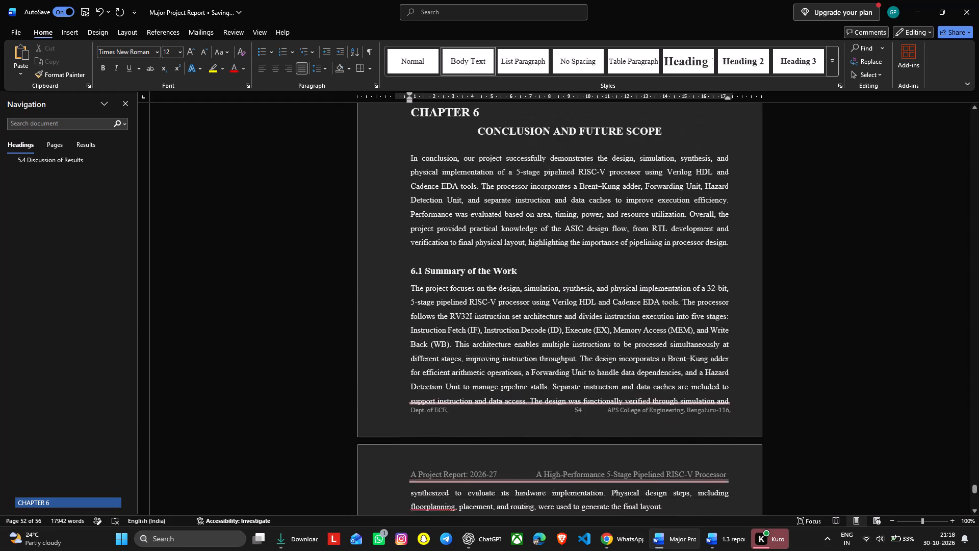
scroll(535, 315, "up", 1)
scroll(535, 315, "down", 1)
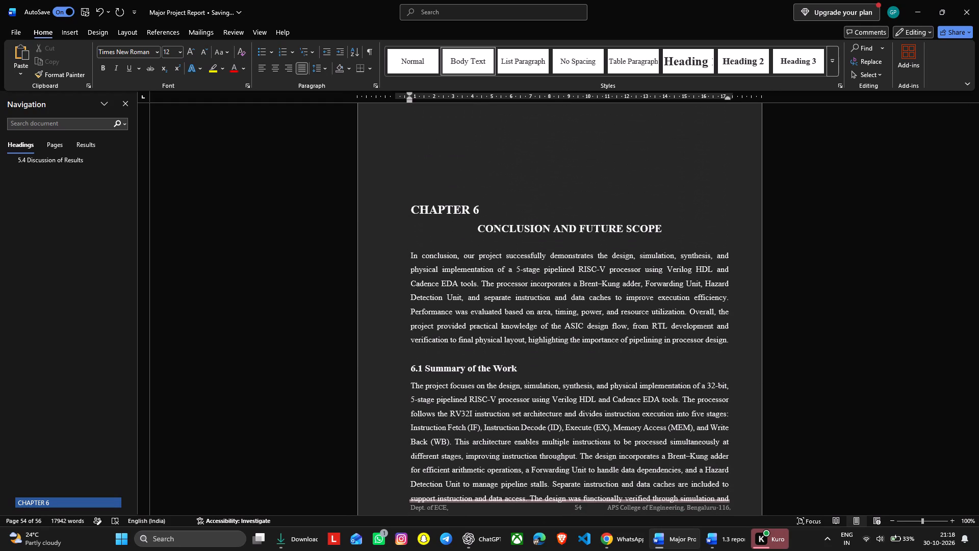
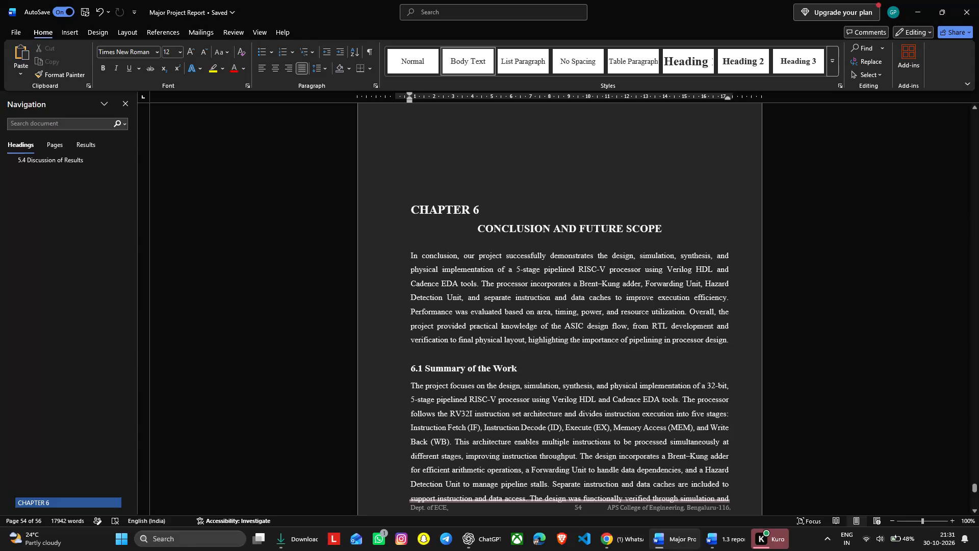
Turn off the computer's Wi-Fi in the Windows quick settings and return to the report.
left_click(875, 535)
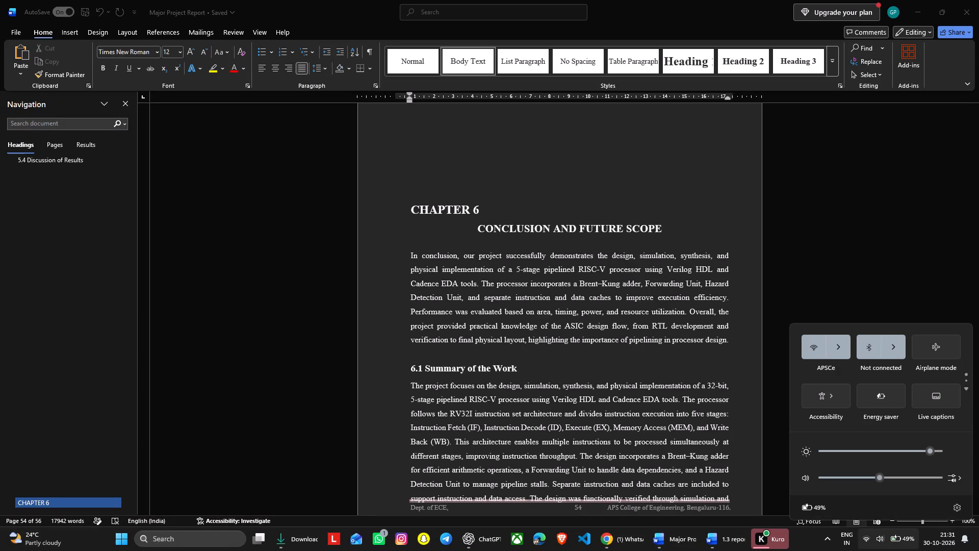
left_click(821, 348)
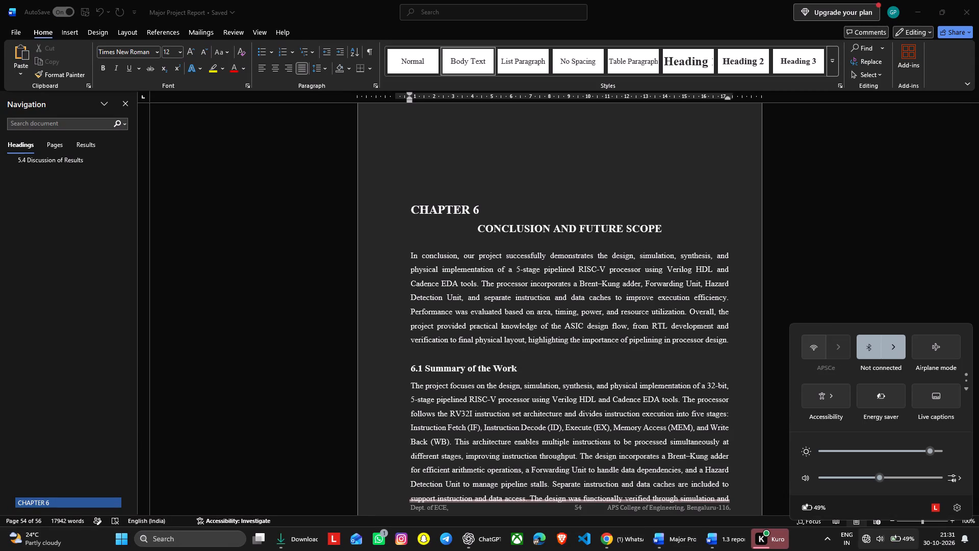
left_click(844, 294)
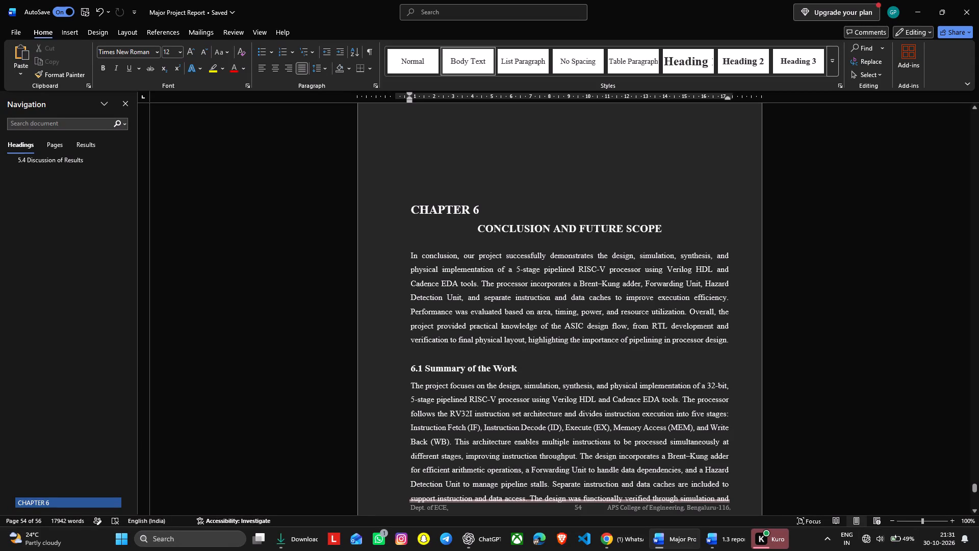
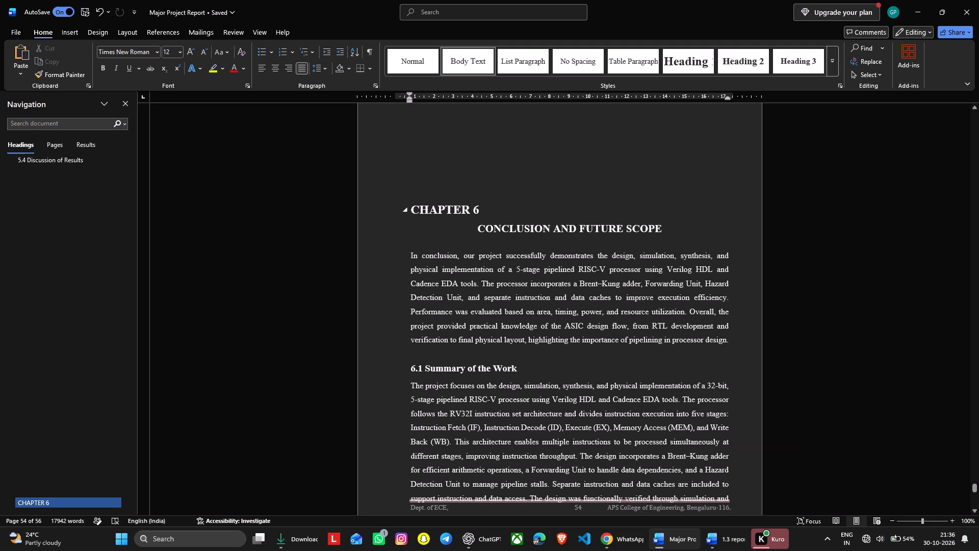
Center the "CHAPTER 6" heading above the "CONCLUSION AND FUTURE SCOPE" title.
left_click(410, 210)
left_click_drag(410, 210, 464, 220)
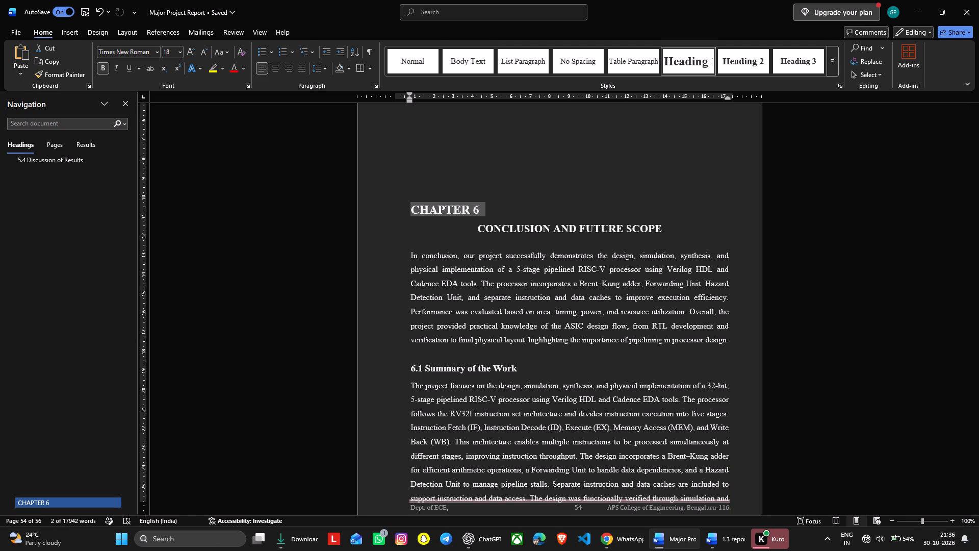
left_click(266, 66)
left_click(274, 71)
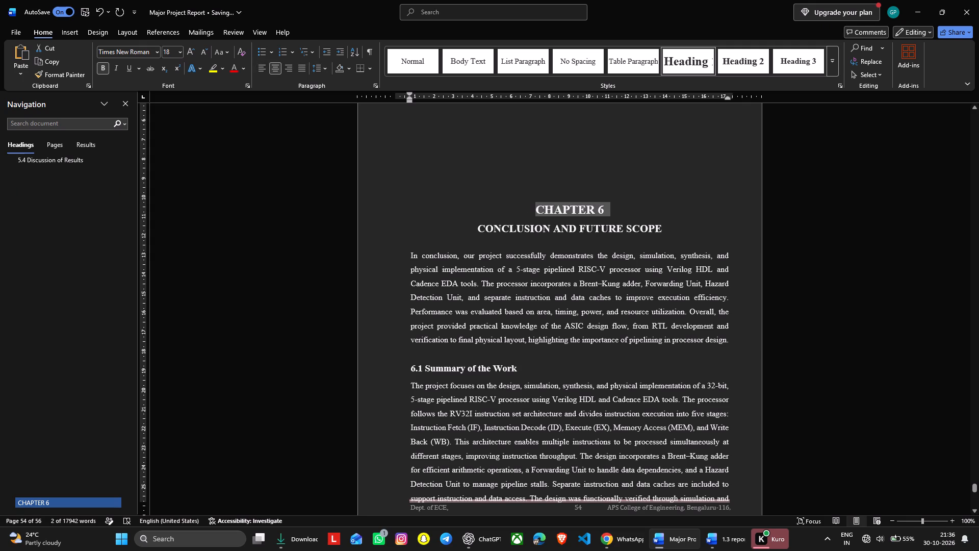
left_click(580, 225)
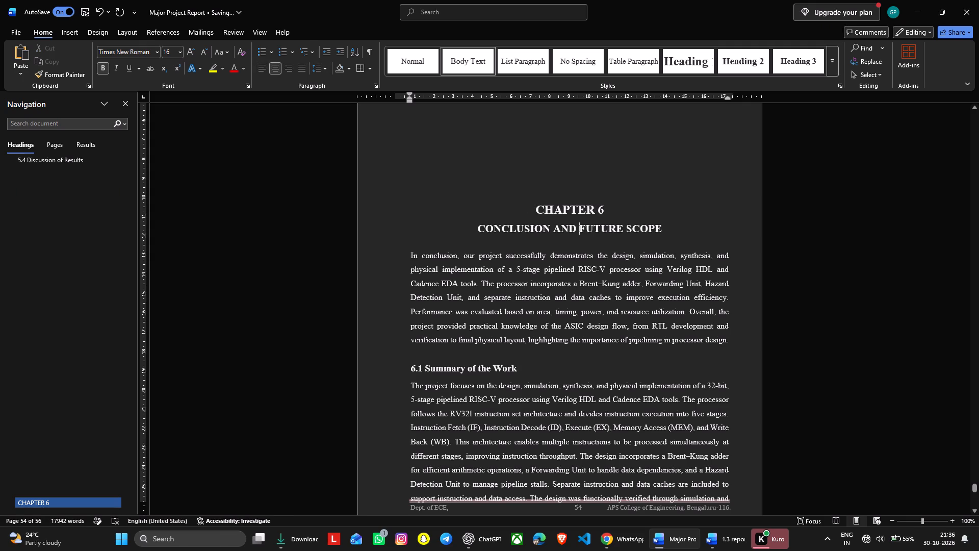
scroll(487, 269, "down", 1)
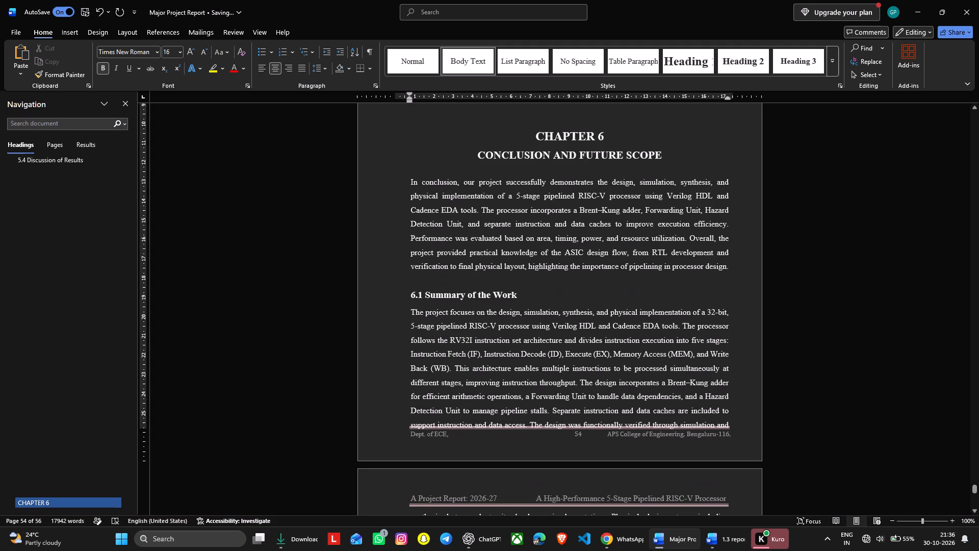
left_click(664, 160)
left_click_drag(664, 160, 521, 141)
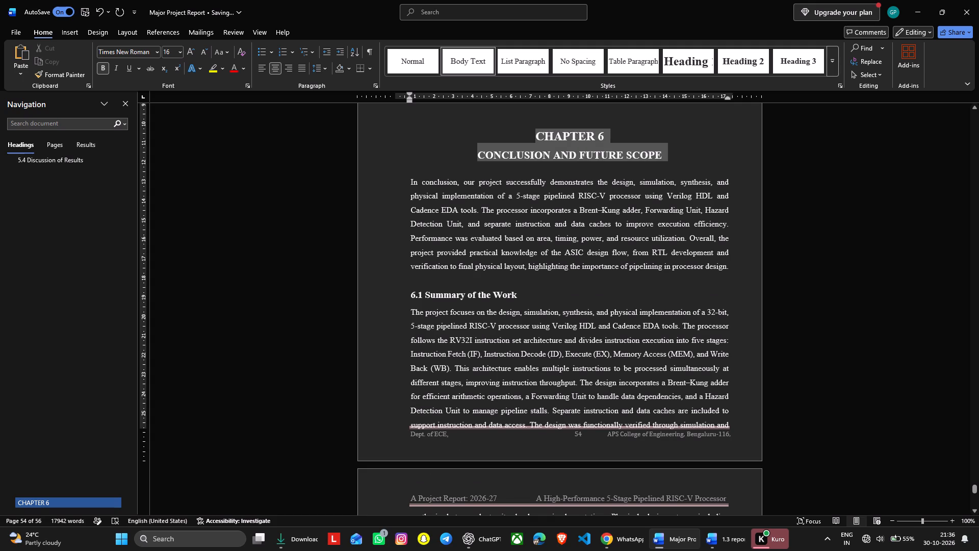
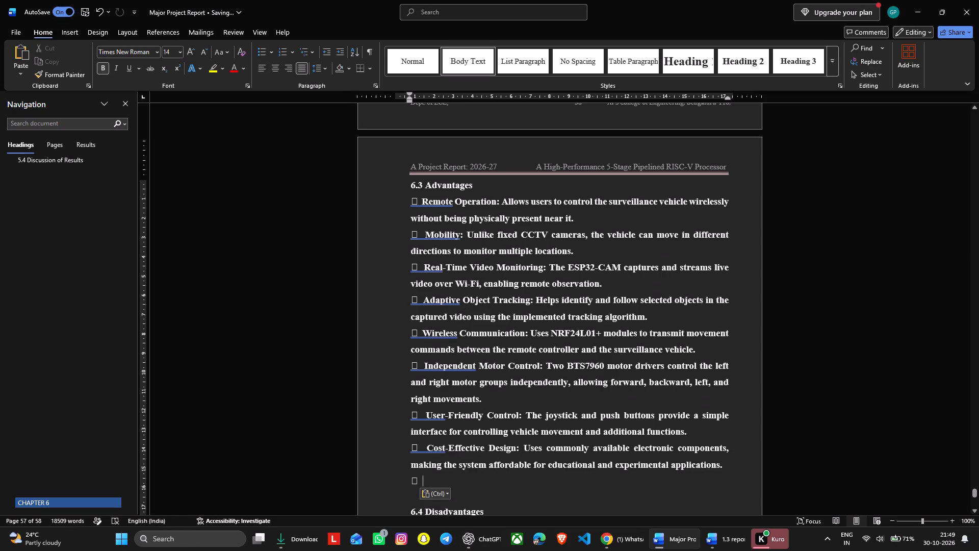
Delete the box markers and leading spaces from the pasted advantages under 6.3 Advantages, starting with Remote Operation and continuing to Mobility.
left_click(423, 206)
key("BackSpace")
key("BackSpace")
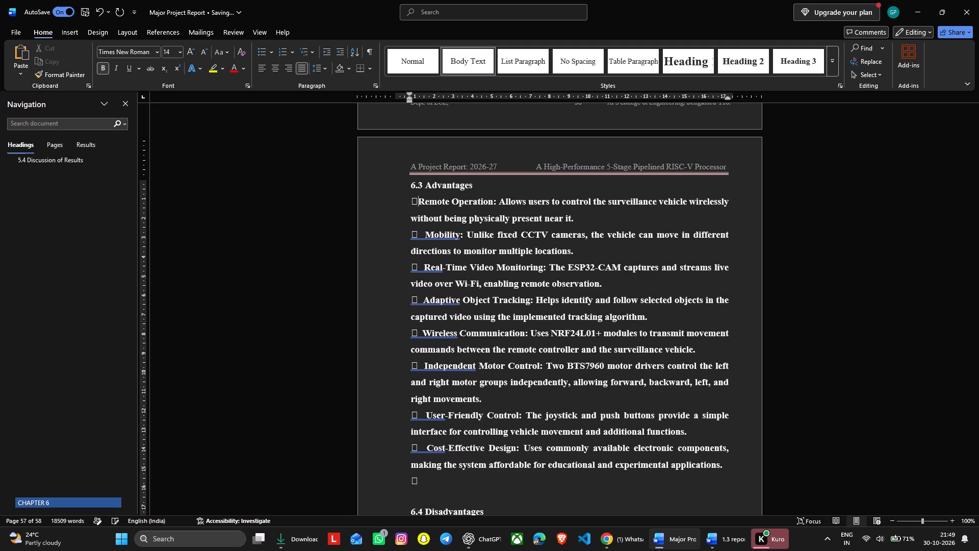
key("BackSpace")
key("Down")
key("Down")
key("Right")
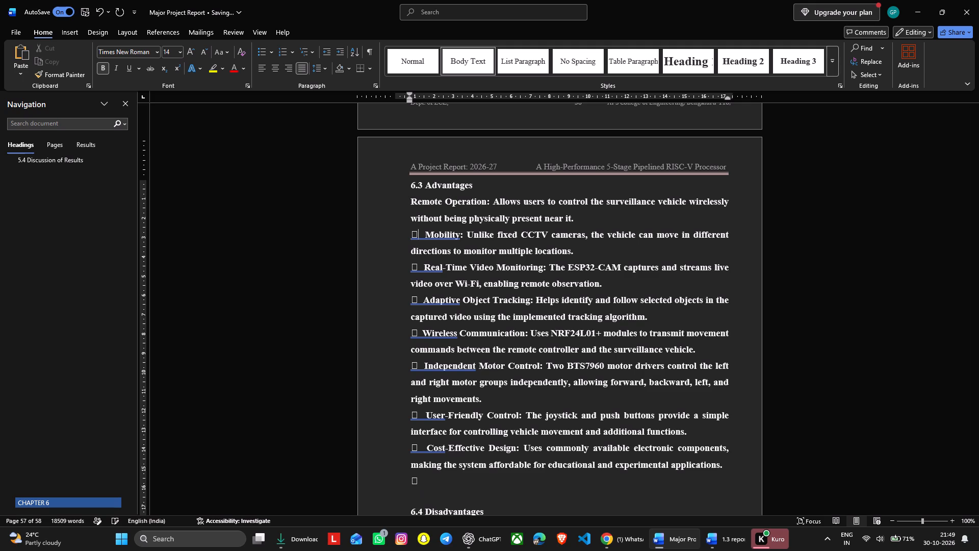
Delete the box marker and extra spaces in front of the Mobility point under 6.3 Advantages.
key("Right")
key("Right")
key("BackSpace")
key("BackSpace")
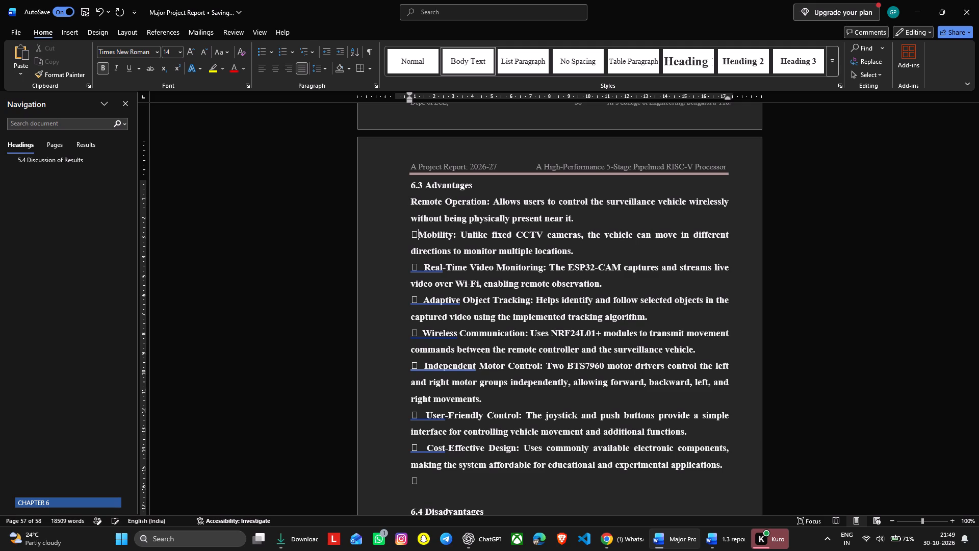
key("BackSpace")
Delete the box marker and leading spaces in front of the Real-Time Video Monitoring point.
key("Down")
key("Down")
key("Right")
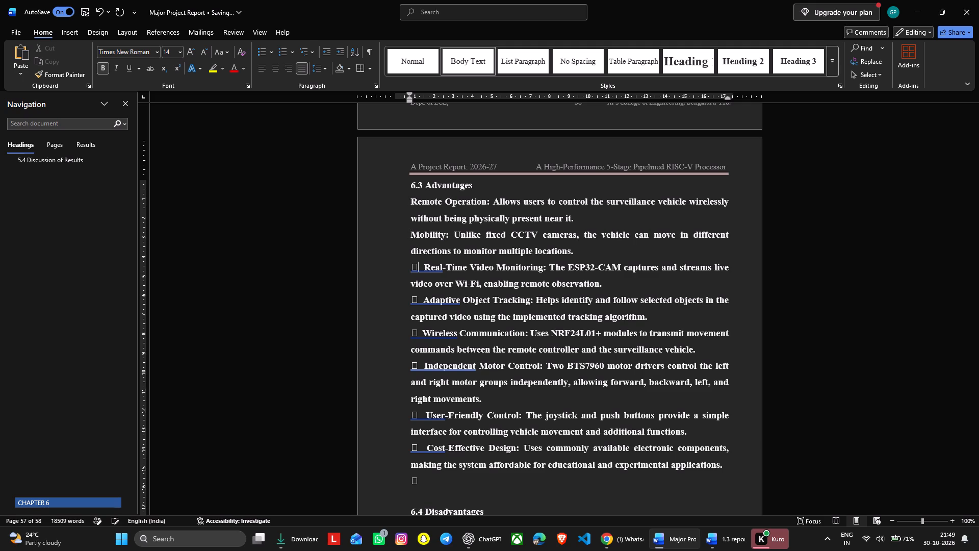
key("Right")
key("BackSpace")
key("BackSpace")
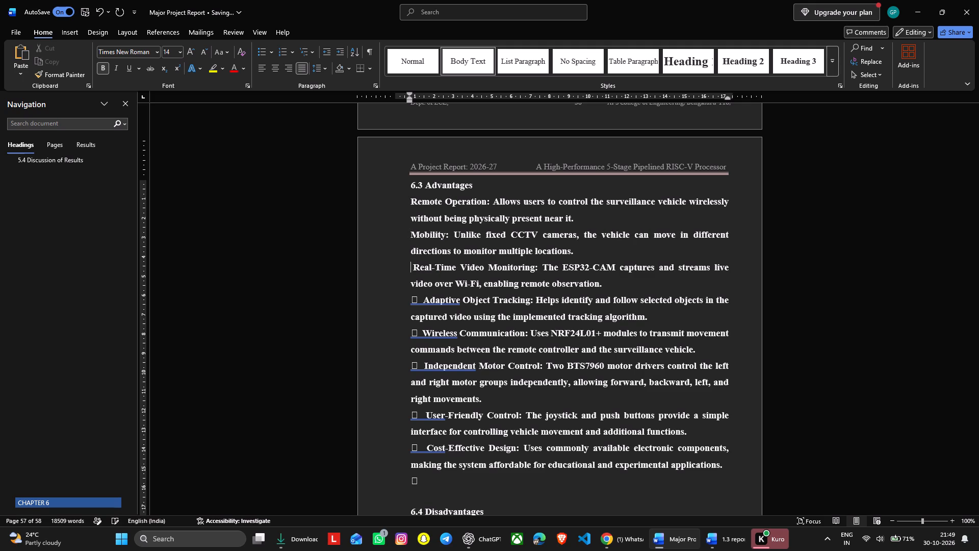
key("Down")
key("Down")
key("Up")
key("Up")
key("Right")
key("BackSpace")
Delete the box marker and leading spaces in front of the Adaptive Object Tracking point.
key("Down")
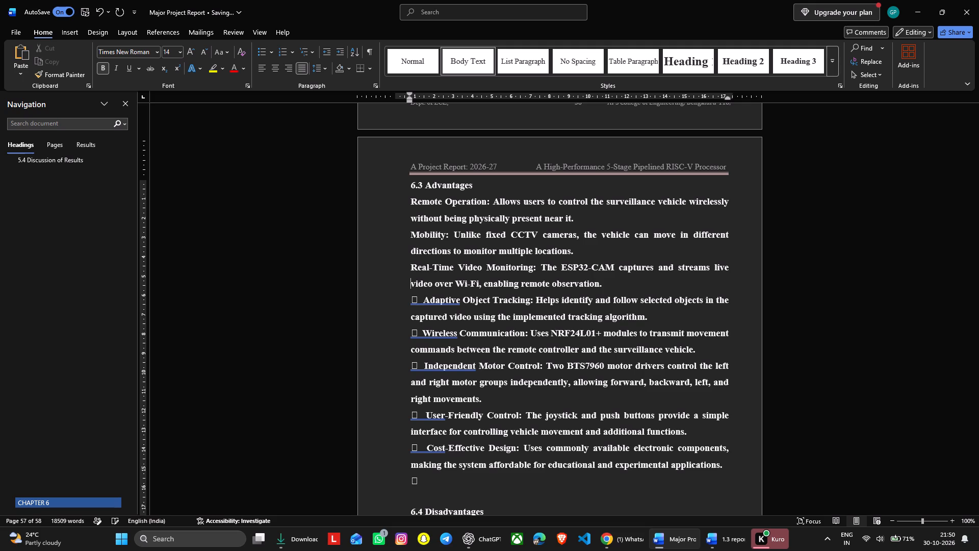
key("Down")
key("Right")
key("Right")
key("Right")
key("BackSpace")
key("BackSpace")
key("BackSpace")
Delete the box marker and leading spaces before the Wireless Communication point, keeping its paragraph aligned with the other points.
key("Down")
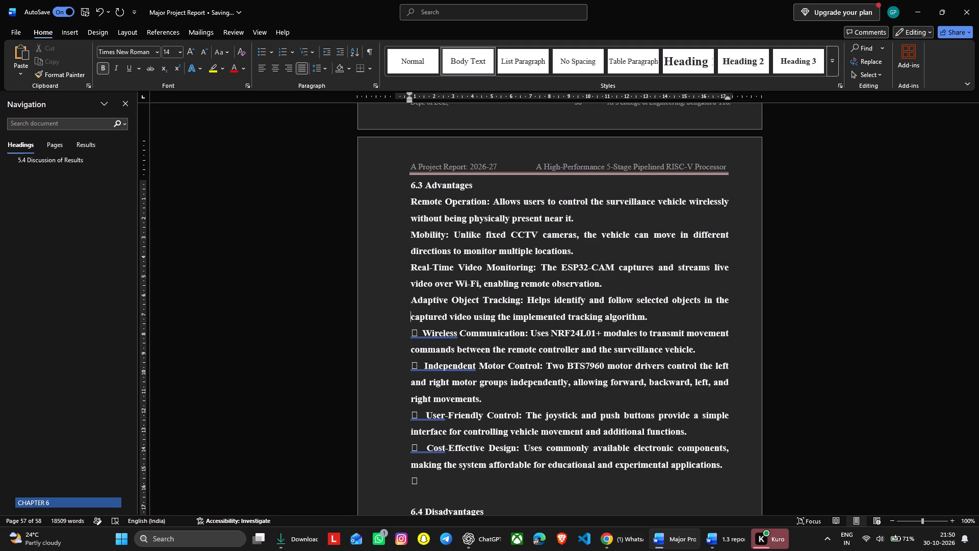
key("Down")
key("Right")
key("Right")
key("BackSpace")
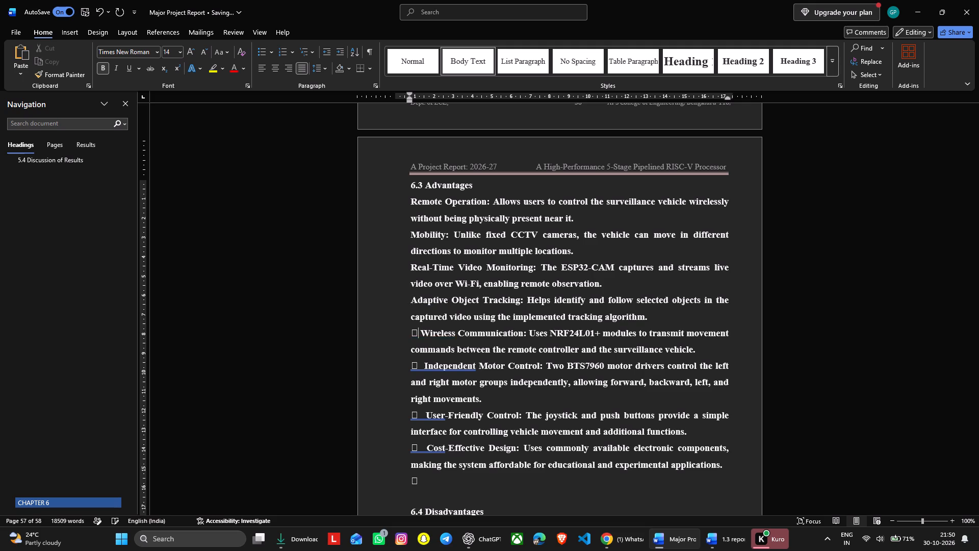
key("BackSpace")
key("BackSpace")
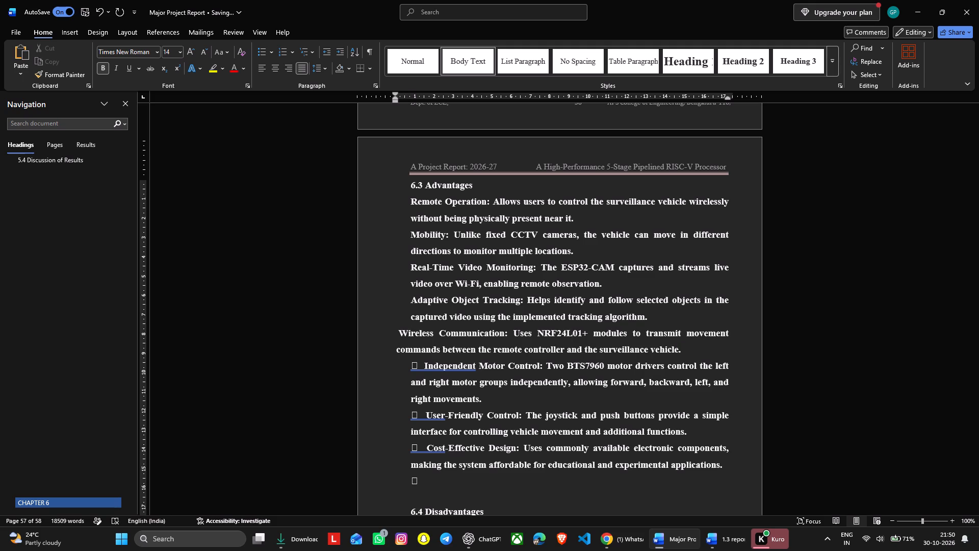
key("ctrl+z")
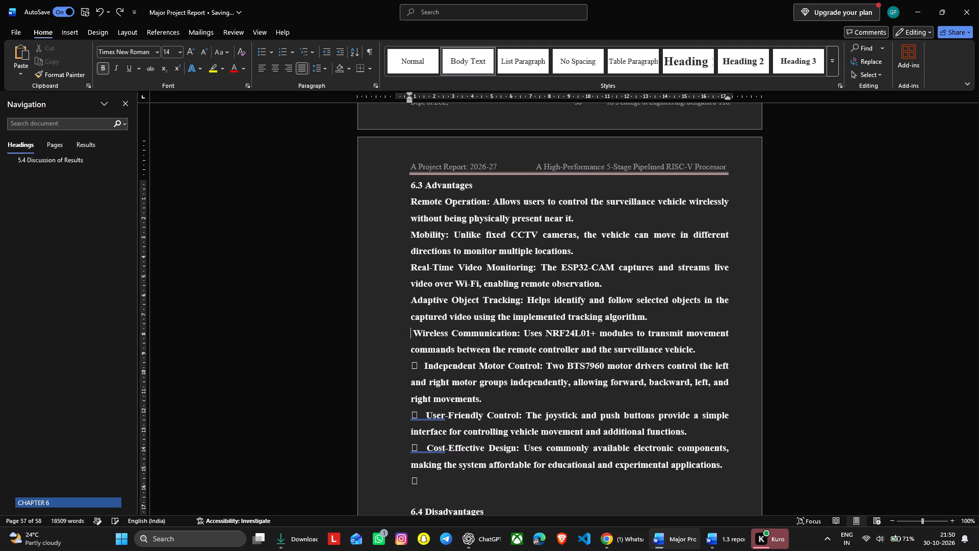
key("Right")
key("BackSpace")
Delete the box marker and leading spaces in front of the Independent Motor Control point.
key("Down")
key("Down")
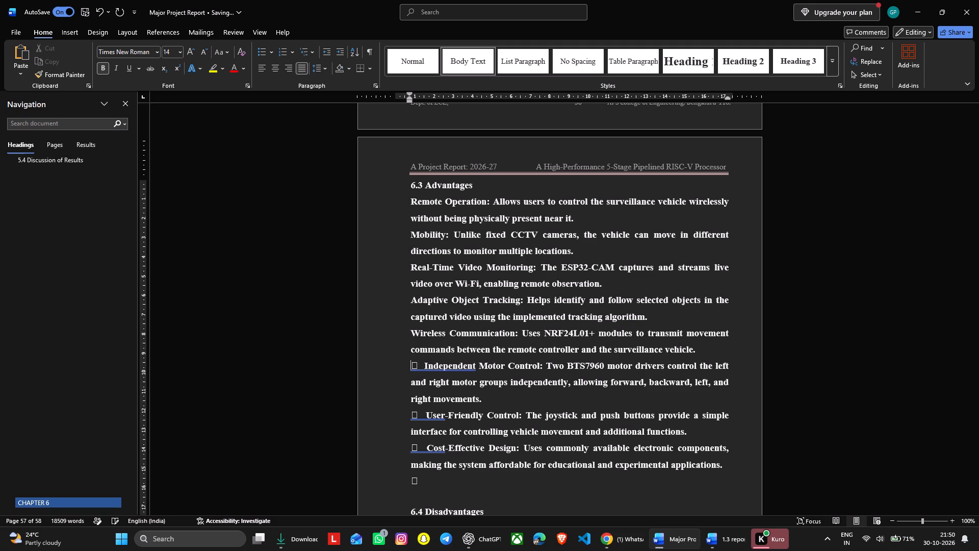
key("Right")
key("Right")
key("Right")
key("BackSpace")
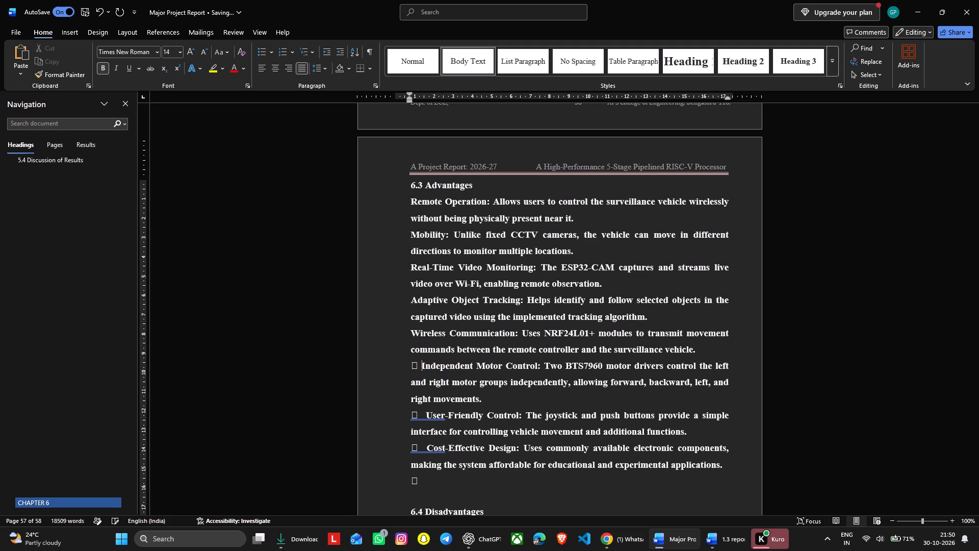
key("BackSpace")
key("BackSpace")
Delete the box marker and leading spaces in front of the User-Friendly Control point.
key("Down")
key("Right")
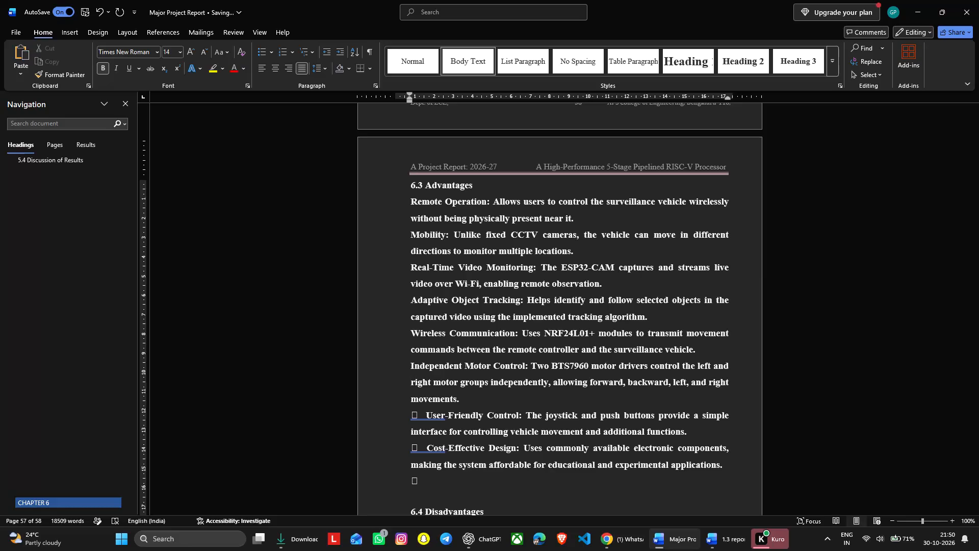
key("Down")
key("Left")
key("Down")
key("Right")
key("Right")
key("Right")
key("BackSpace")
key("BackSpace")
key("BackSpace")
Delete the box marker and spaces before the Cost-Effective Design point, along with the stray marker on the line below it.
key("Down")
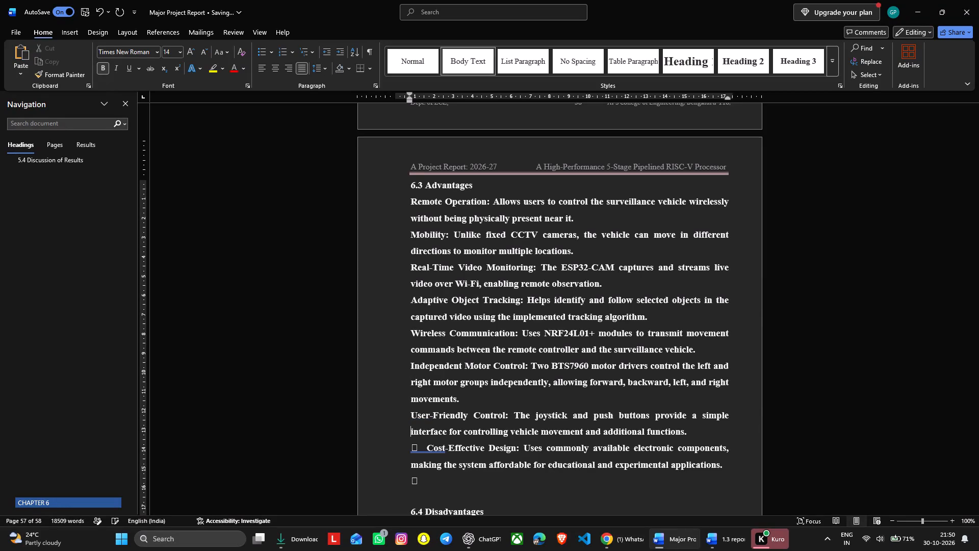
key("Down")
key("Right")
key("Right")
key("Right")
key("BackSpace")
key("BackSpace")
key("BackSpace")
key("Down")
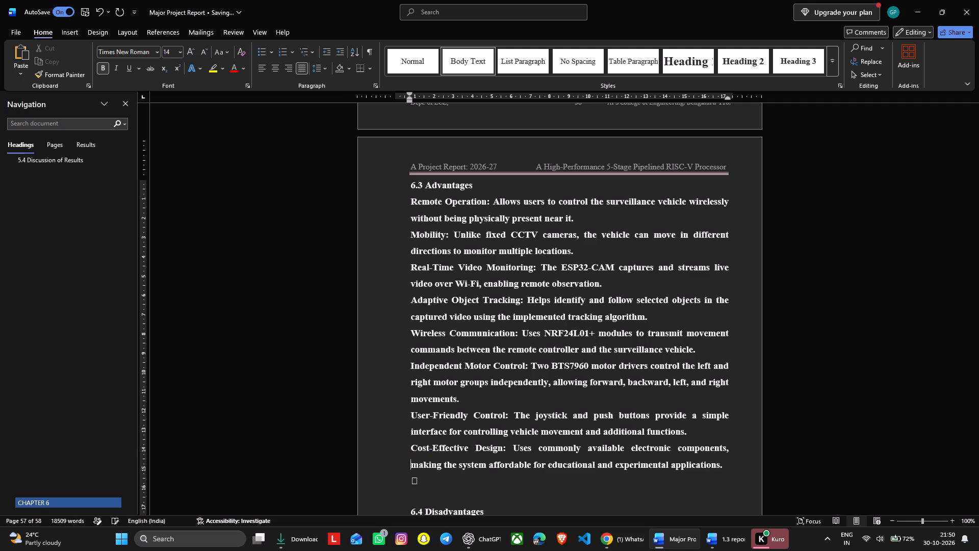
key("Down")
key("Right")
key("BackSpace")
Reduce the font size of all the advantage points from Remote Operation to Cost-Effective Design to 12, keeping them justified.
left_click(411, 198)
left_click_drag(411, 198, 558, 285)
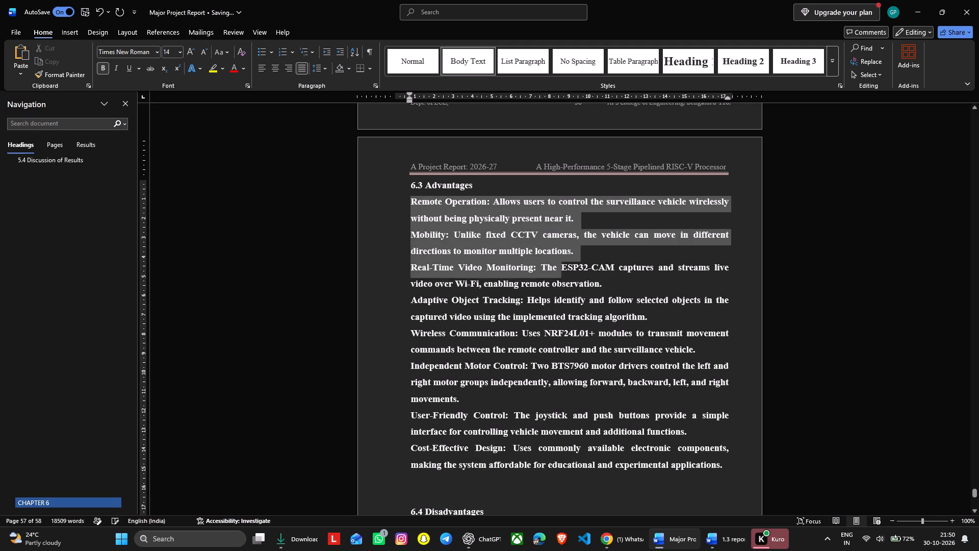
left_click_drag(558, 285, 730, 458)
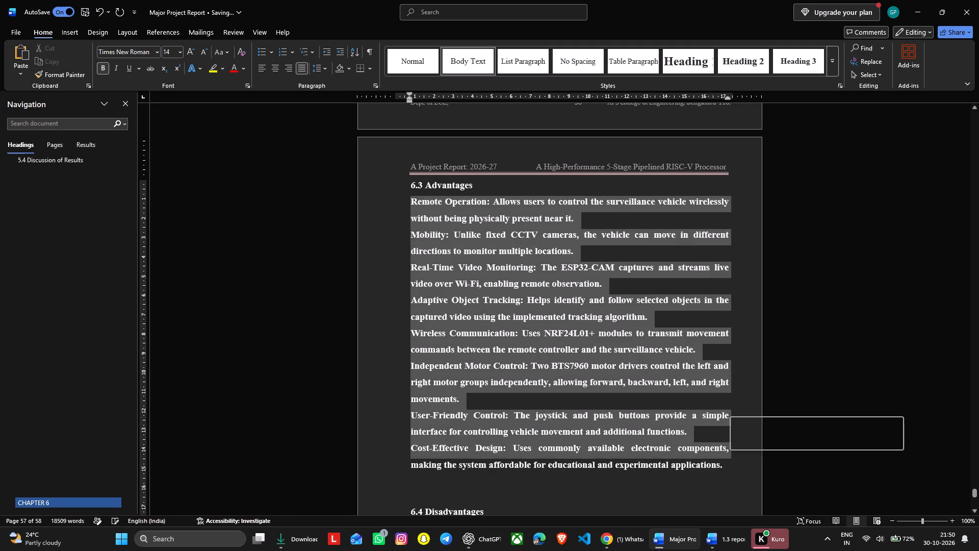
left_click(740, 484)
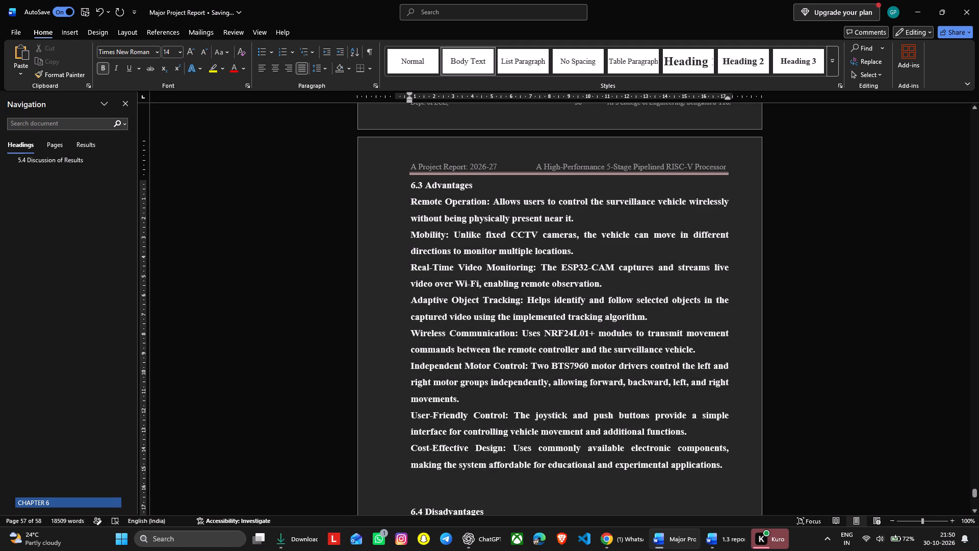
left_click(411, 203)
left_click_drag(411, 202, 627, 415)
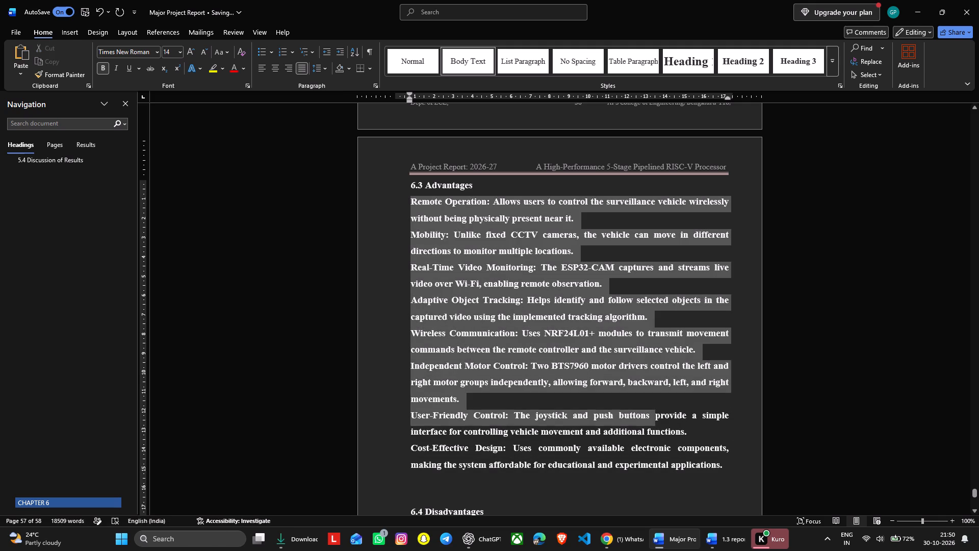
left_click_drag(627, 415, 729, 268)
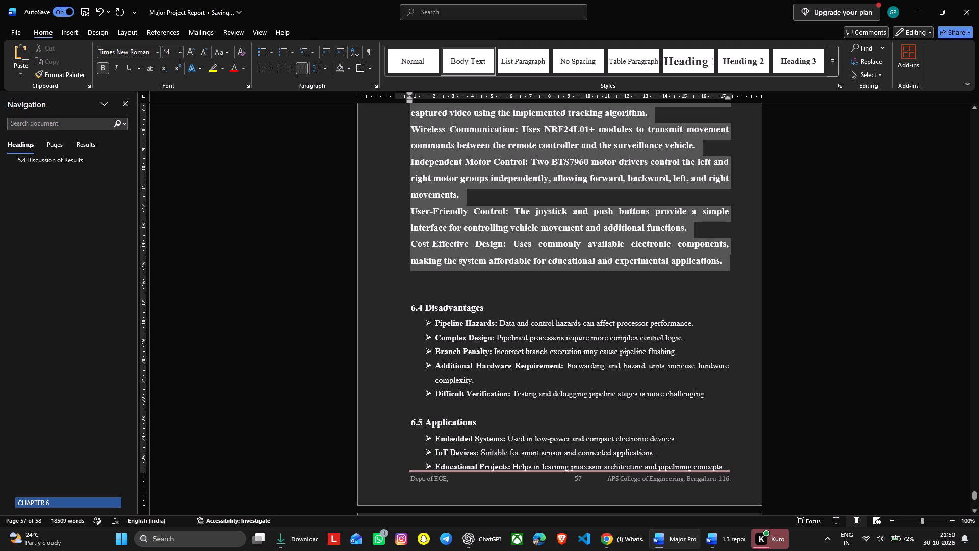
left_click_drag(729, 268, 451, 162)
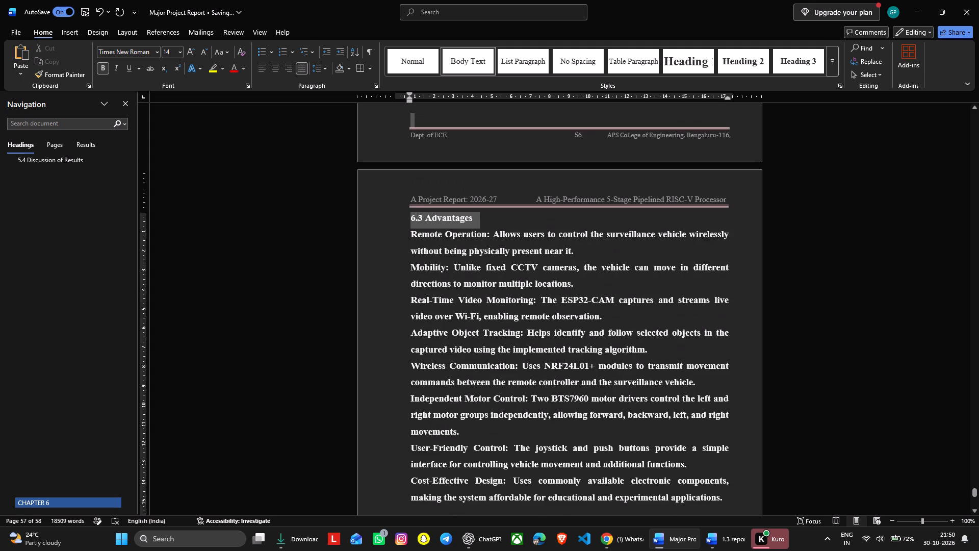
left_click_drag(451, 162, 711, 491)
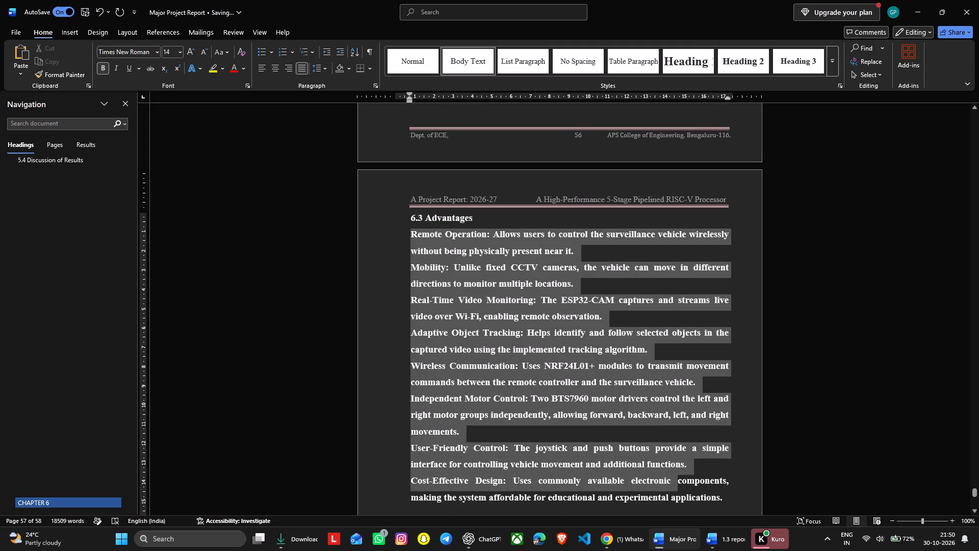
left_click_drag(711, 491, 734, 505)
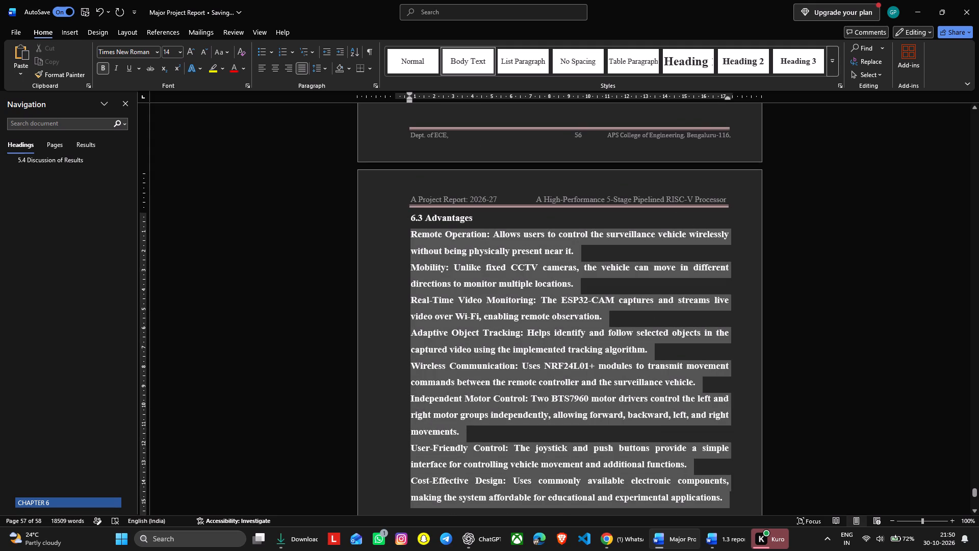
left_click_drag(734, 505, 729, 459)
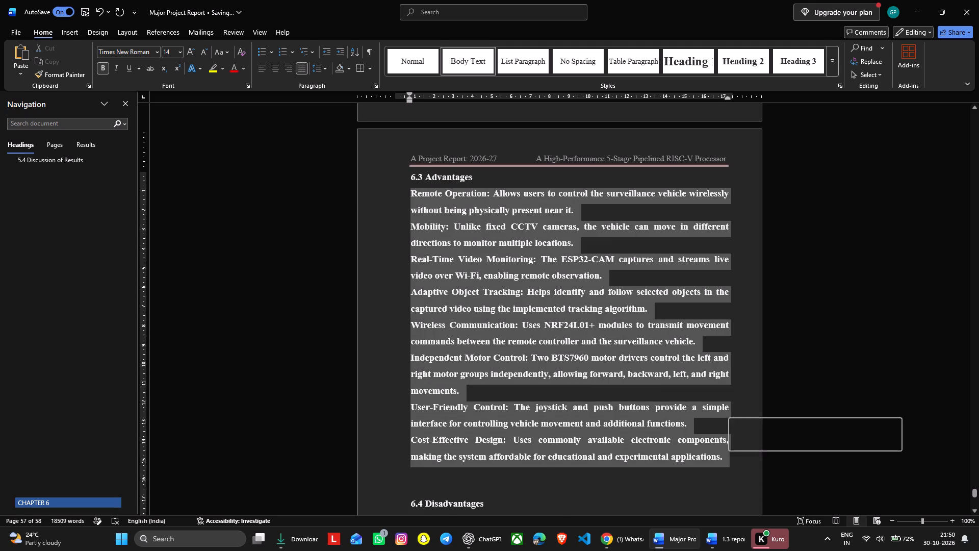
left_click(299, 67)
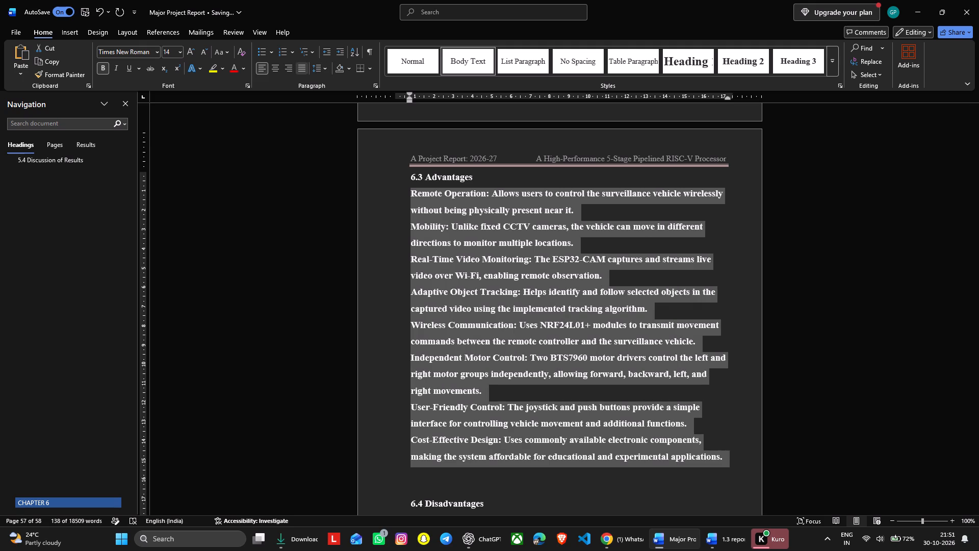
left_click(299, 67)
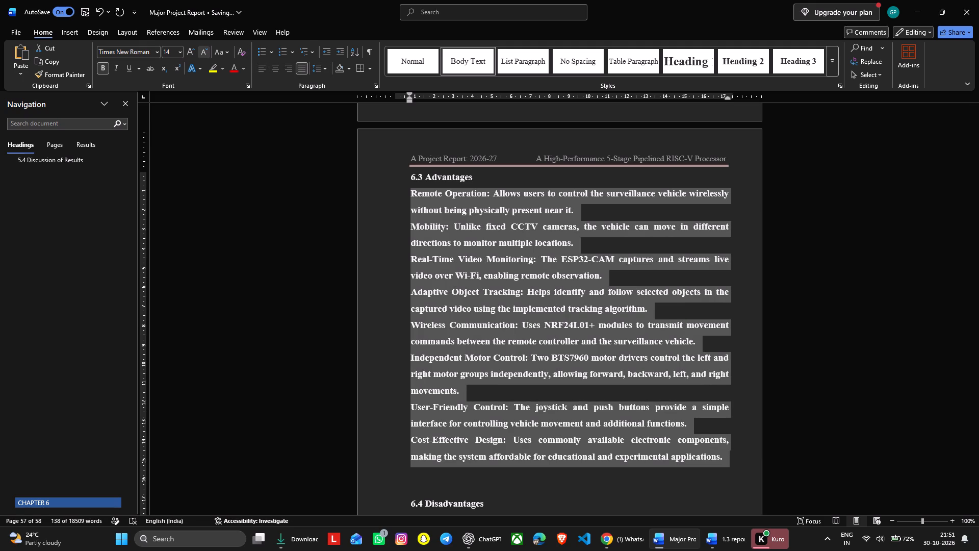
left_click(200, 55)
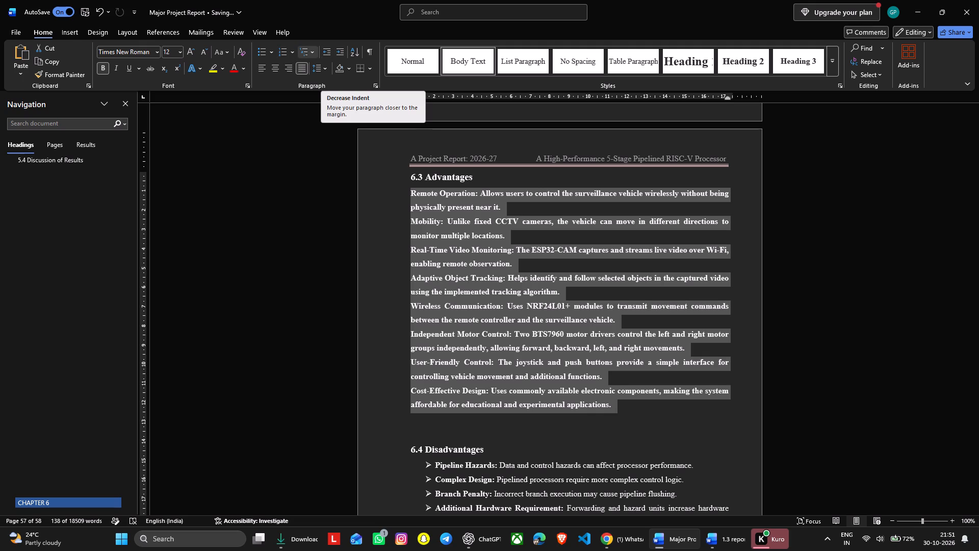
Apply arrowhead bullets to all the 6.3 Advantages points and set their line spacing to 1.5.
left_click(275, 54)
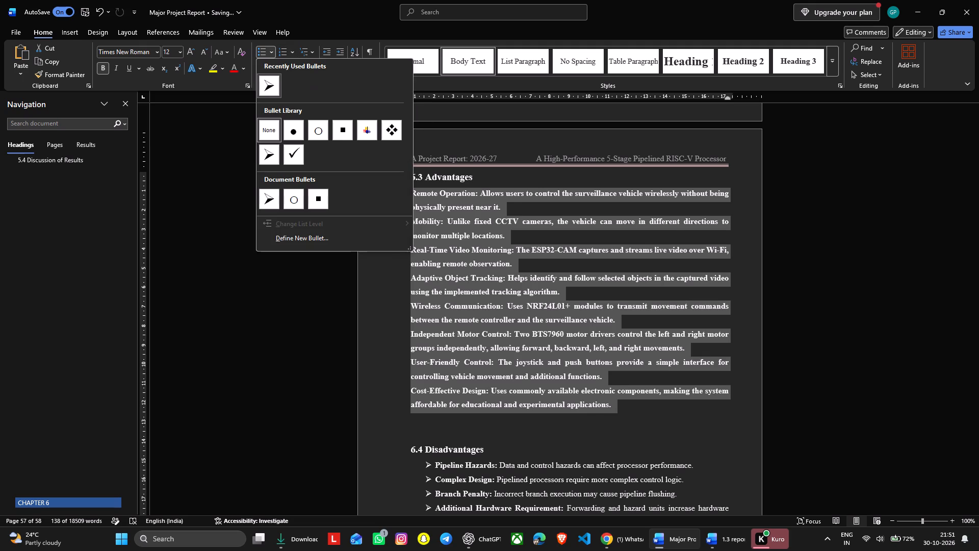
left_click(272, 83)
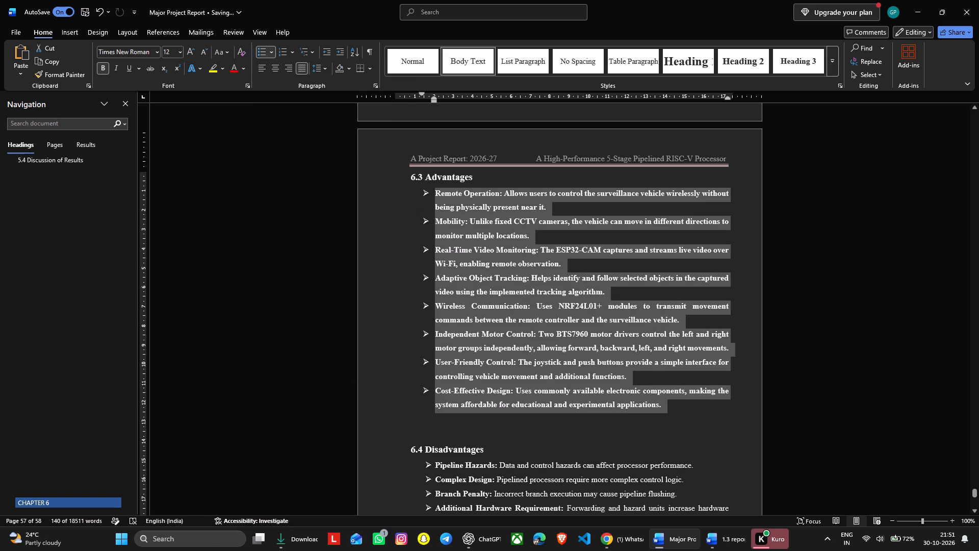
left_click(326, 70)
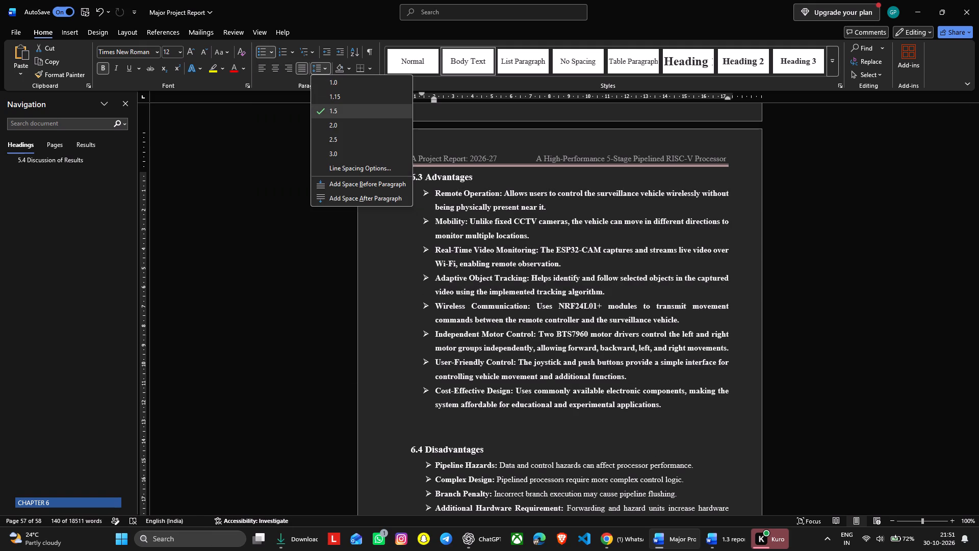
left_click(324, 109)
left_click(390, 176)
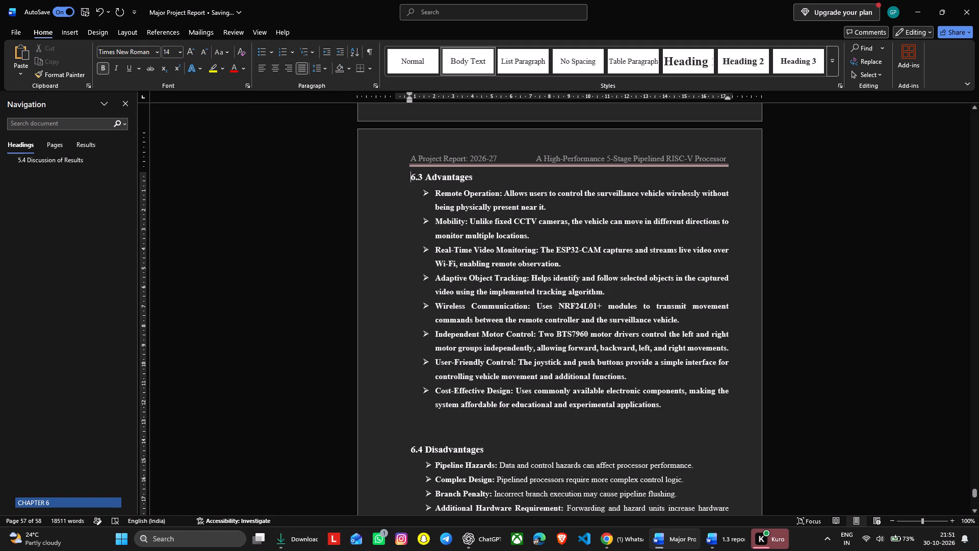
Adjust the indent of all the bulleted advantage points so their text starts at about 2.25 cm on the ruler.
scroll(399, 171, "up", 2)
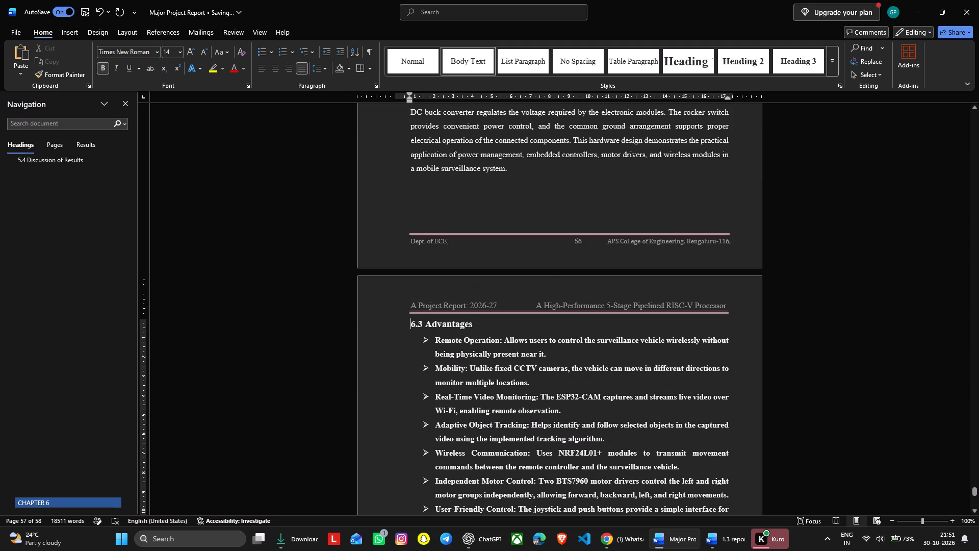
scroll(399, 170, "down", 1)
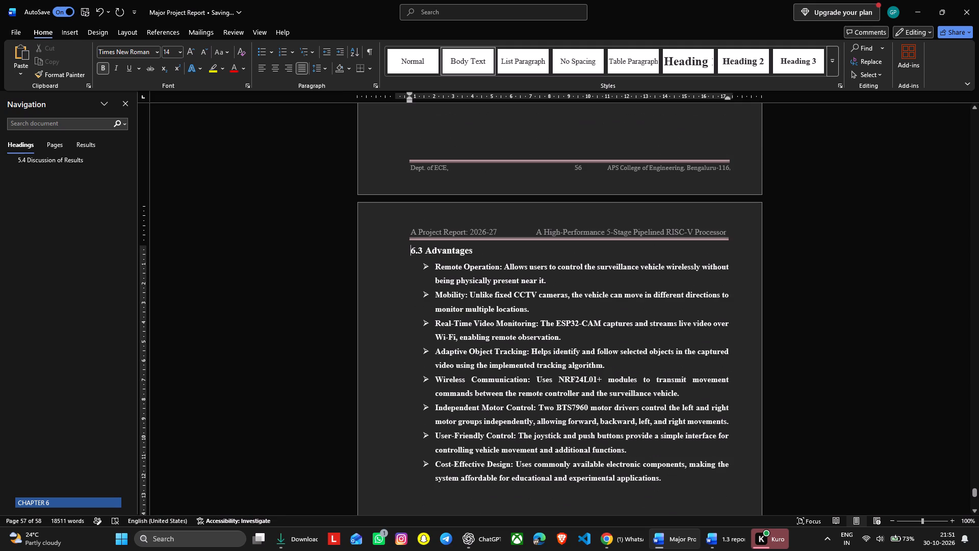
left_click(423, 267)
left_click_drag(422, 266, 636, 421)
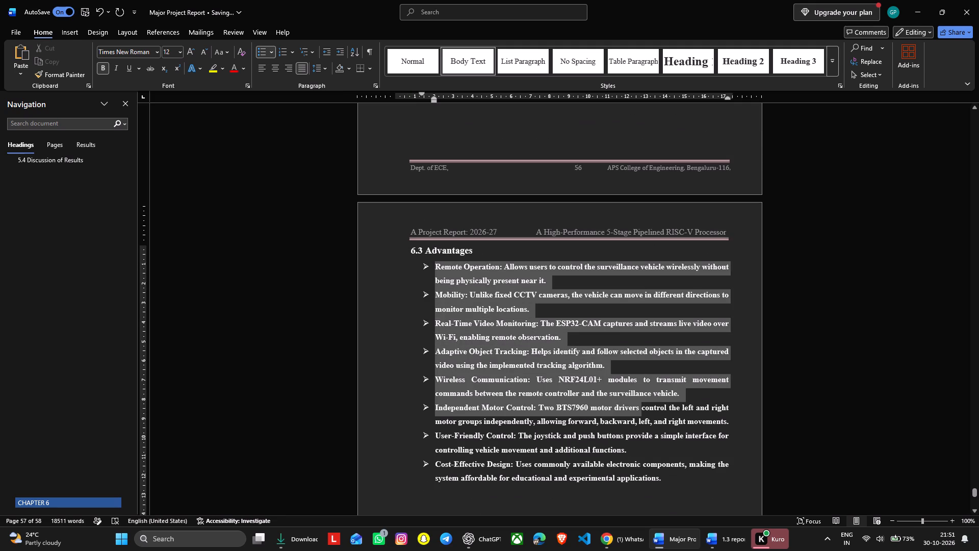
left_click_drag(636, 421, 669, 477)
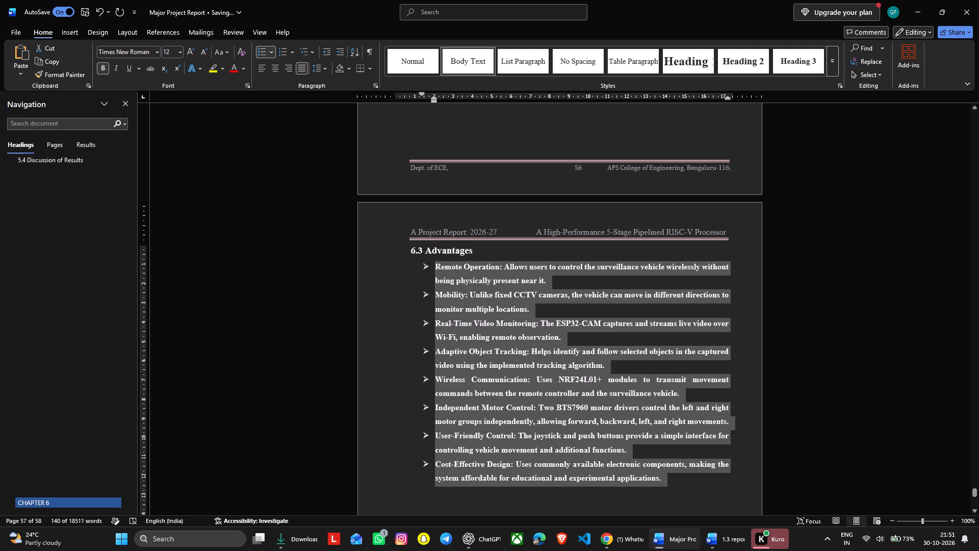
left_click_drag(435, 99, 428, 99)
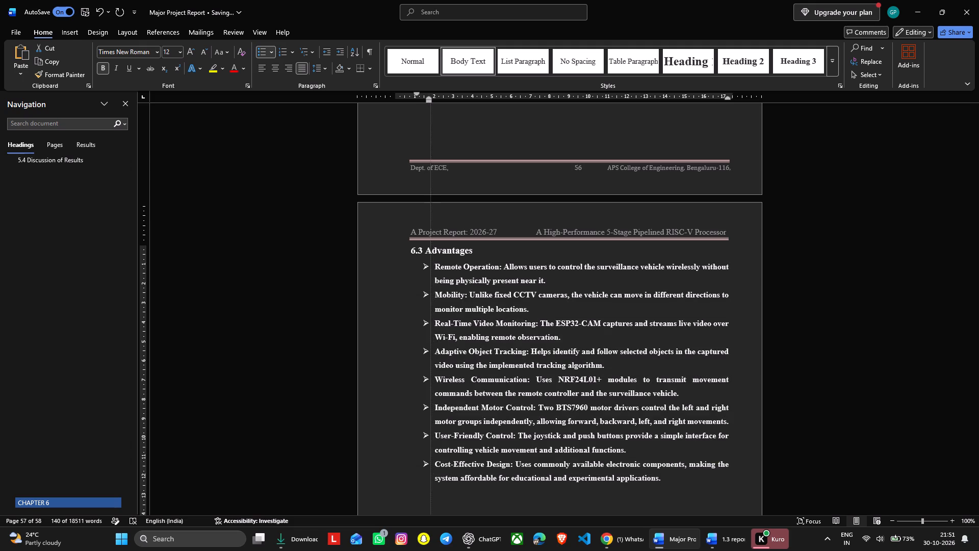
left_click_drag(428, 99, 413, 101)
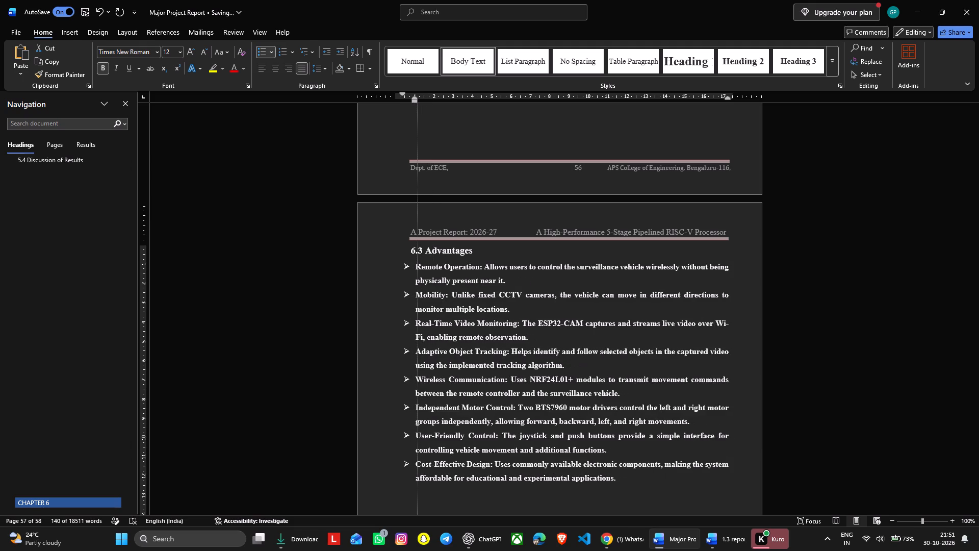
left_click_drag(413, 101, 411, 107)
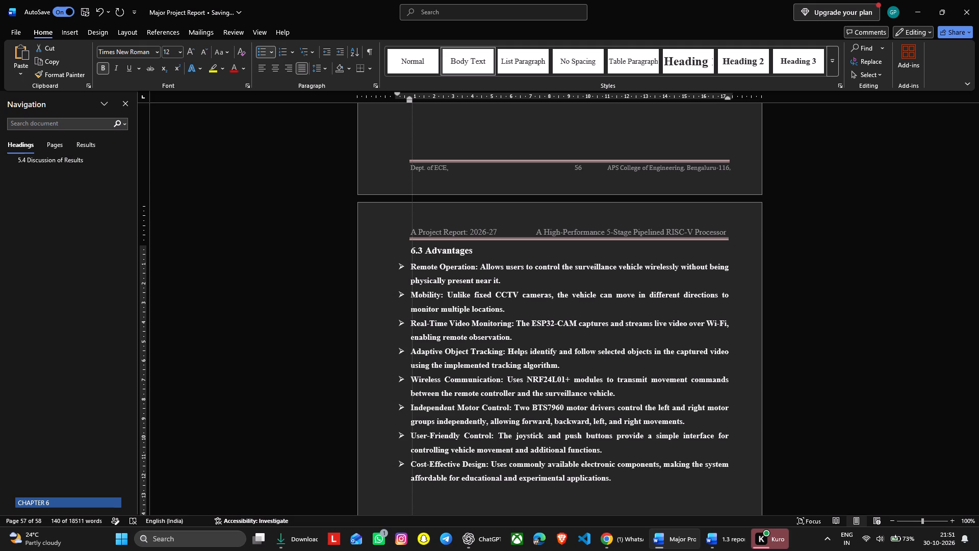
left_click_drag(411, 107, 413, 108)
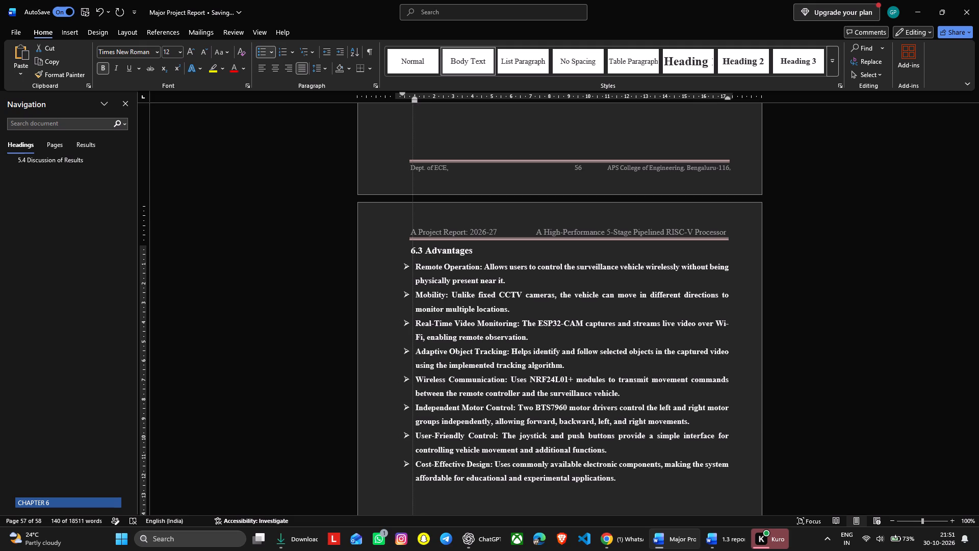
left_click_drag(413, 108, 423, 111)
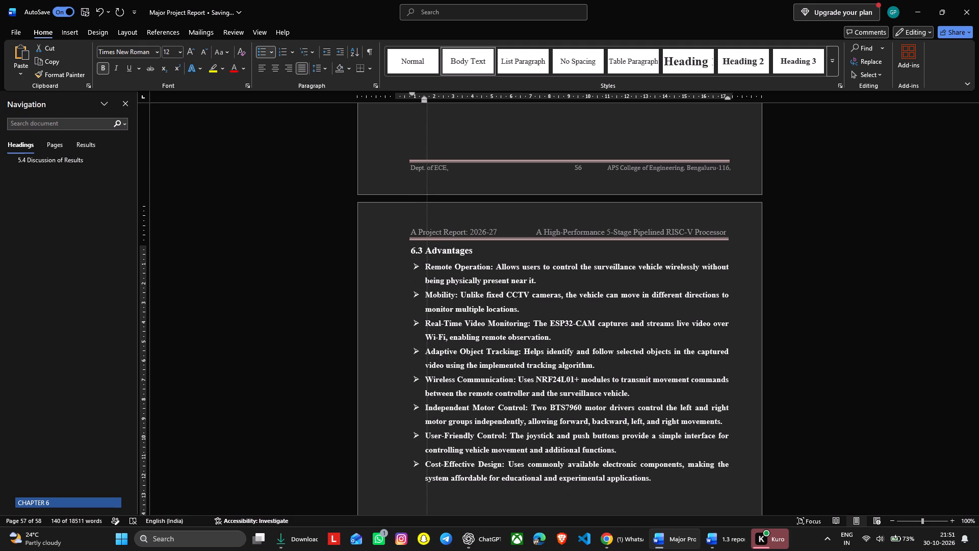
left_click_drag(423, 111, 425, 115)
left_click_drag(425, 115, 438, 115)
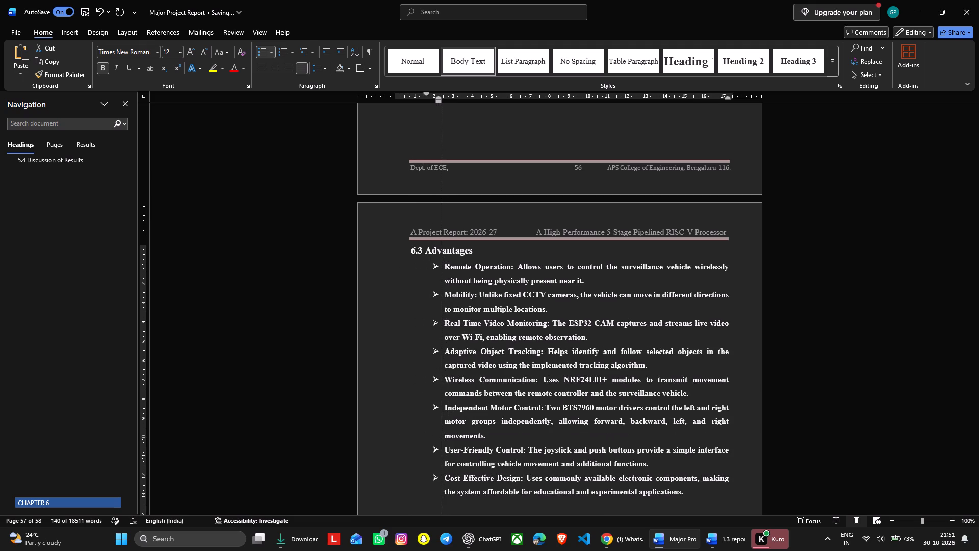
left_click_drag(438, 115, 437, 115)
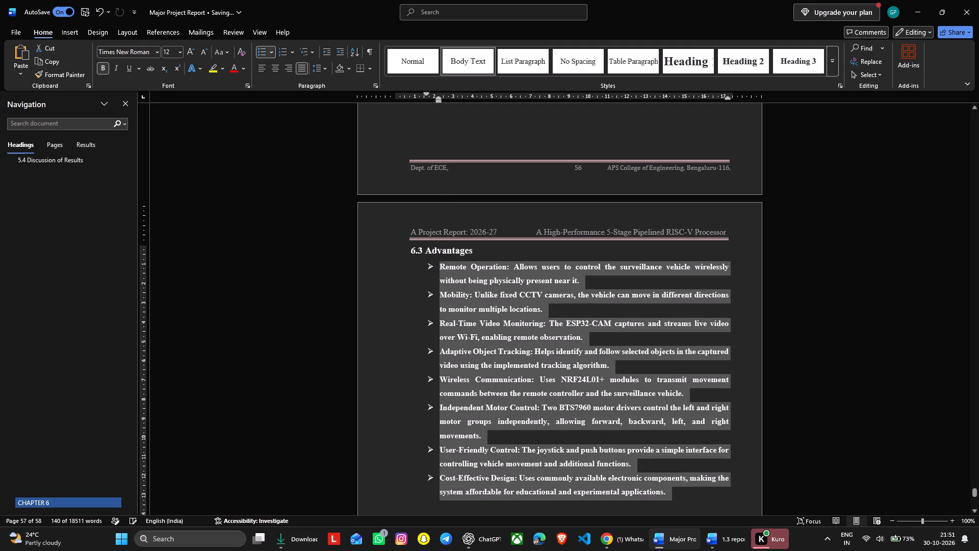
left_click(374, 317)
left_click(395, 384)
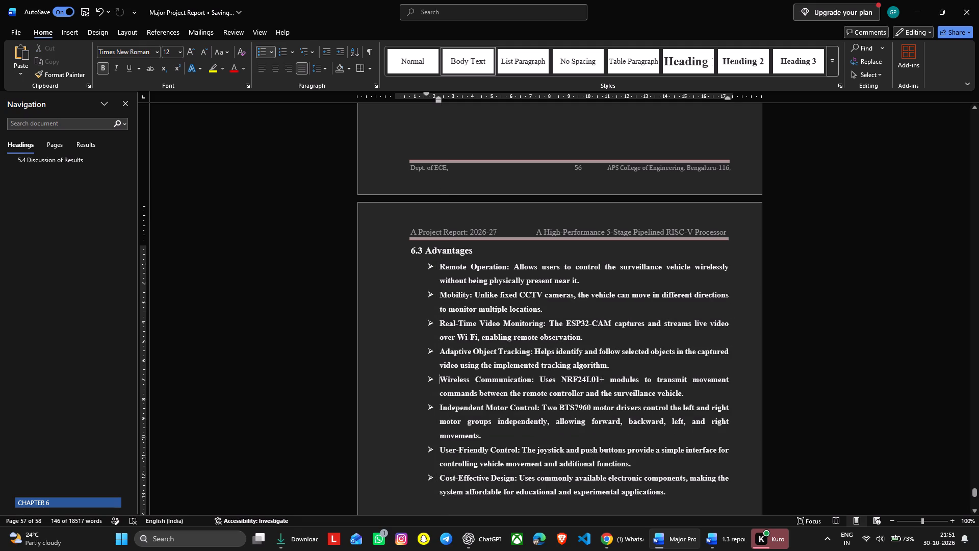
Delete the extra blank line between the Cost-Effective Design point and the 6.4 Disadvantages heading.
scroll(414, 350, "down", 3)
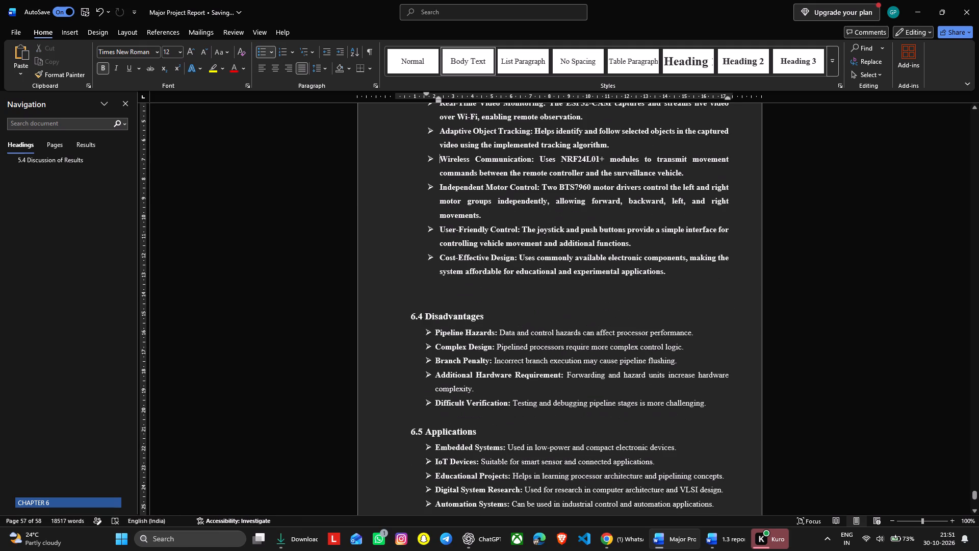
scroll(430, 337, "down", 1)
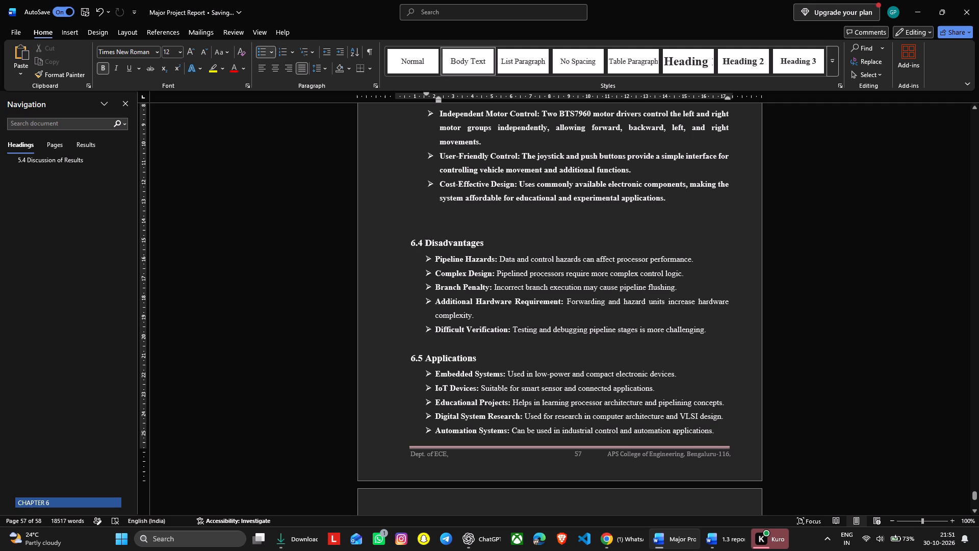
left_click(436, 231)
key("BackSpace")
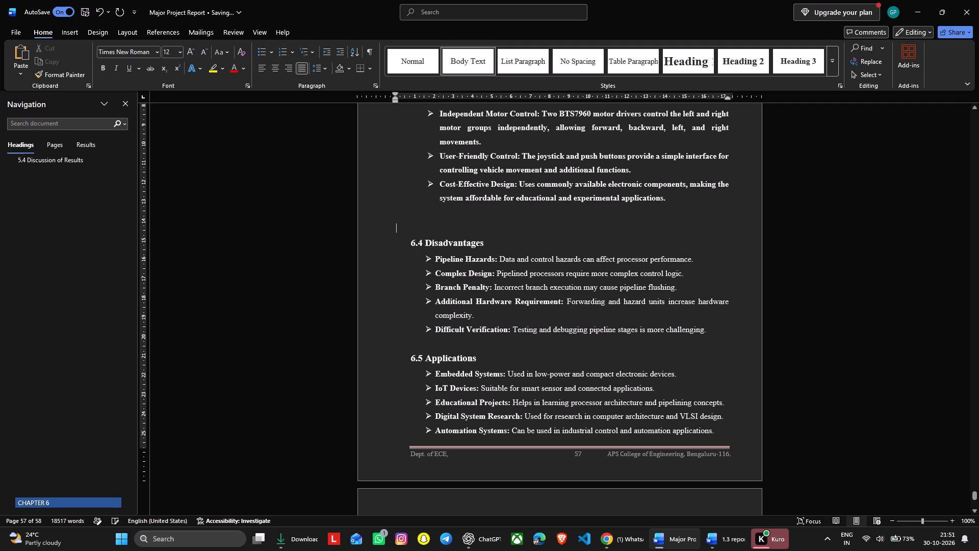
key("BackSpace")
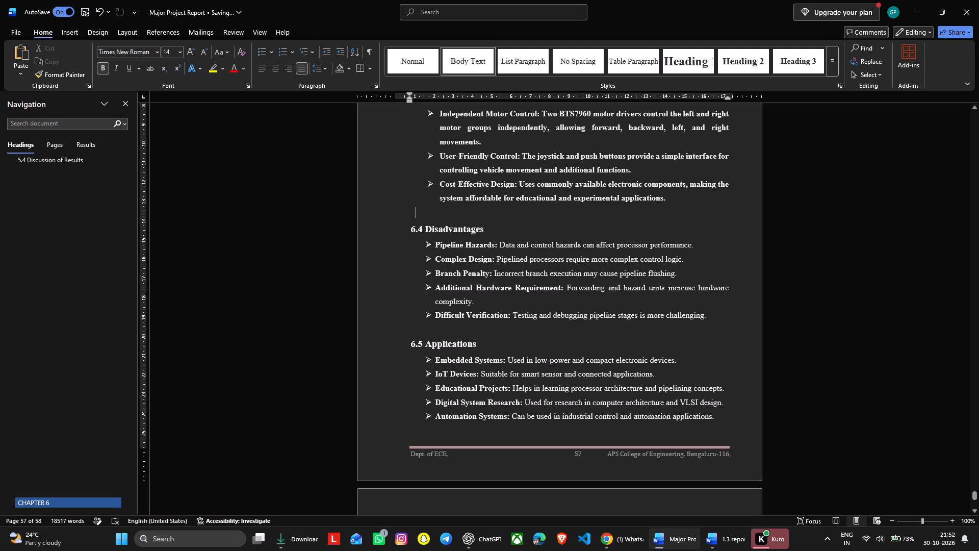
left_click(492, 227)
left_click_drag(492, 227, 443, 229)
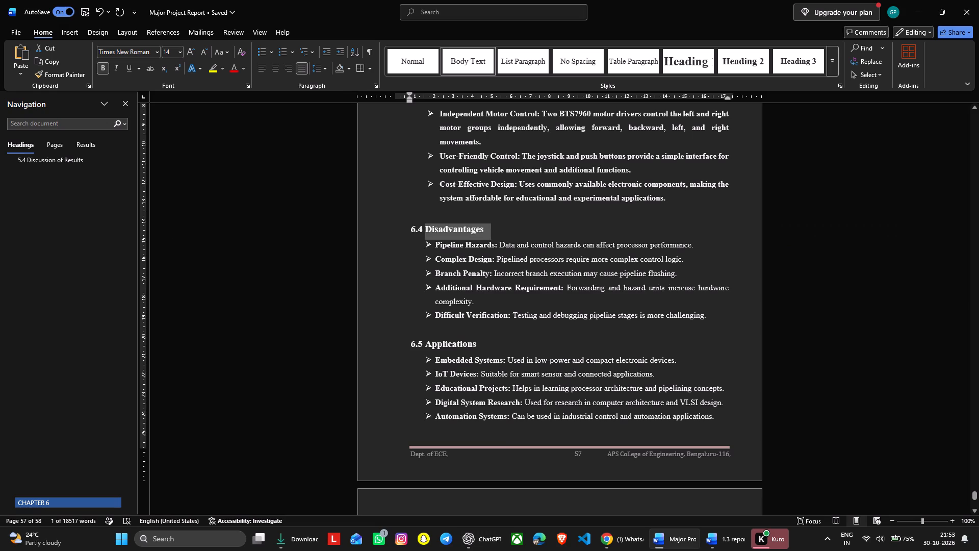
Delete all the processor-related bullet points under the 6.4 Disadvantages heading, from Pipeline Hazards to Difficult Verification, with their leftover list indent.
left_click(708, 318)
left_click_drag(708, 318, 407, 245)
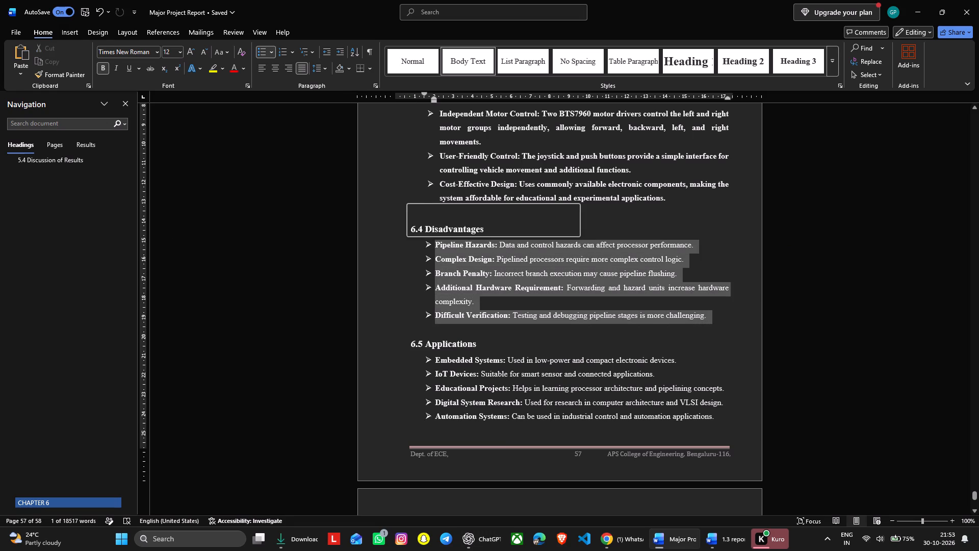
key("BackSpace")
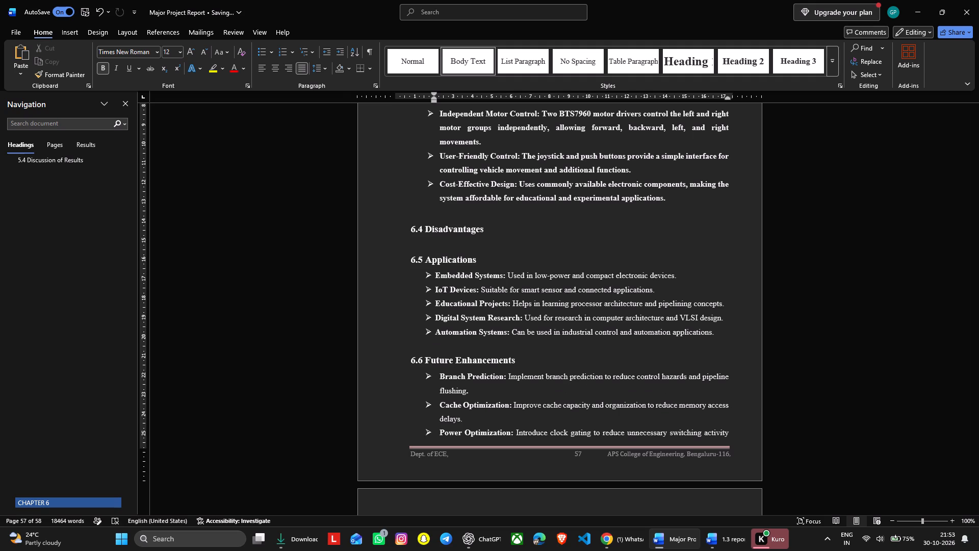
key("BackSpace")
Paste the copied surveillance vehicle disadvantages under the 6.4 heading, starting the first line with an indent of twelve spaces.
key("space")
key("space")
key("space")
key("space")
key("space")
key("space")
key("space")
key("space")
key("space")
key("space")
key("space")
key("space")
key("ctrl+v")
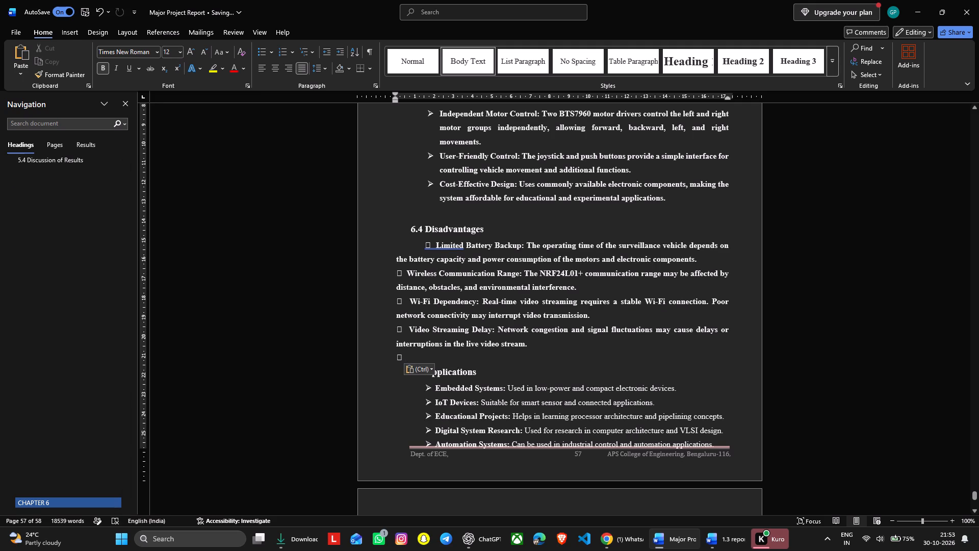
Remove the stray box symbol and the surplus leading spaces in front of Limited Battery Backup under 6.4 Disadvantages.
left_click(436, 246)
scroll(446, 260, "up", 1)
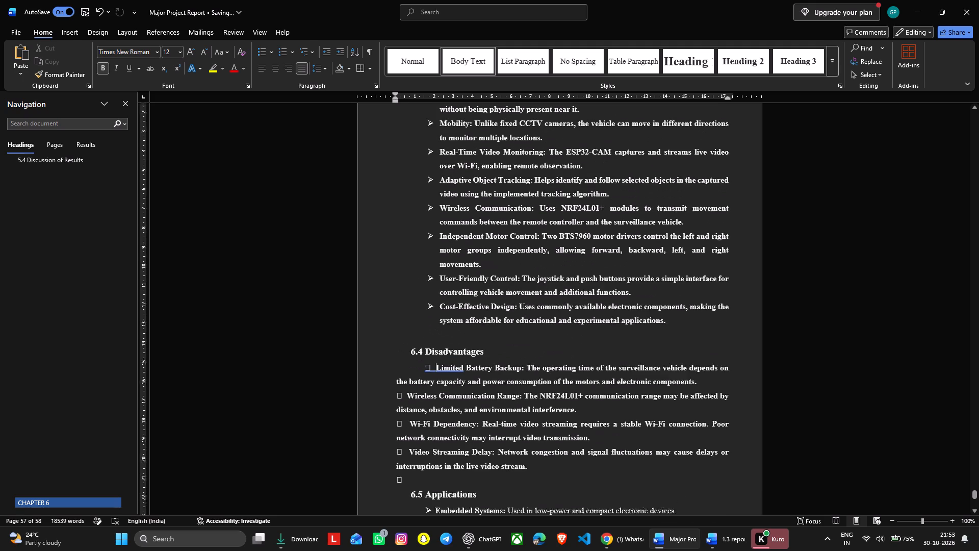
scroll(446, 260, "up", 1)
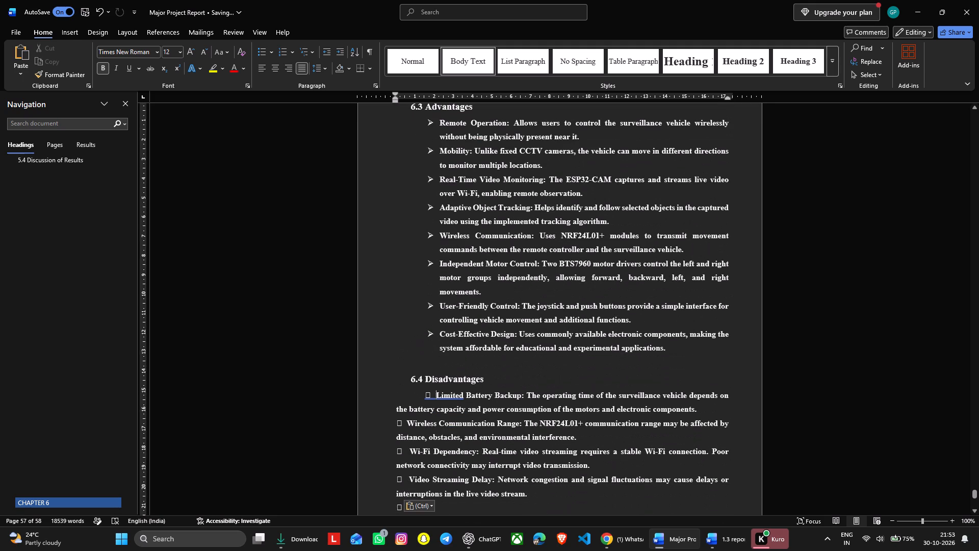
key("BackSpace")
key("BackSpace")
key("BackSpace")
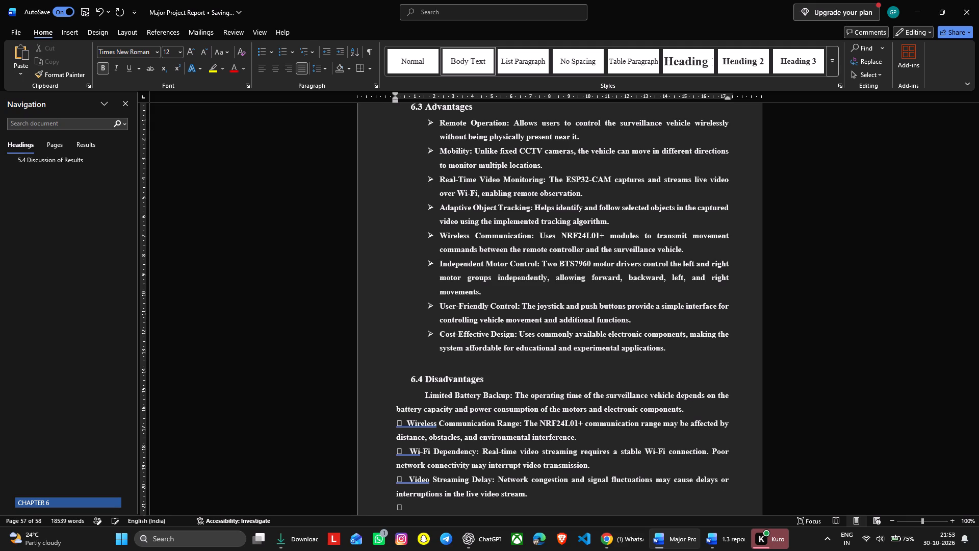
key("BackSpace")
key("BackSpace")
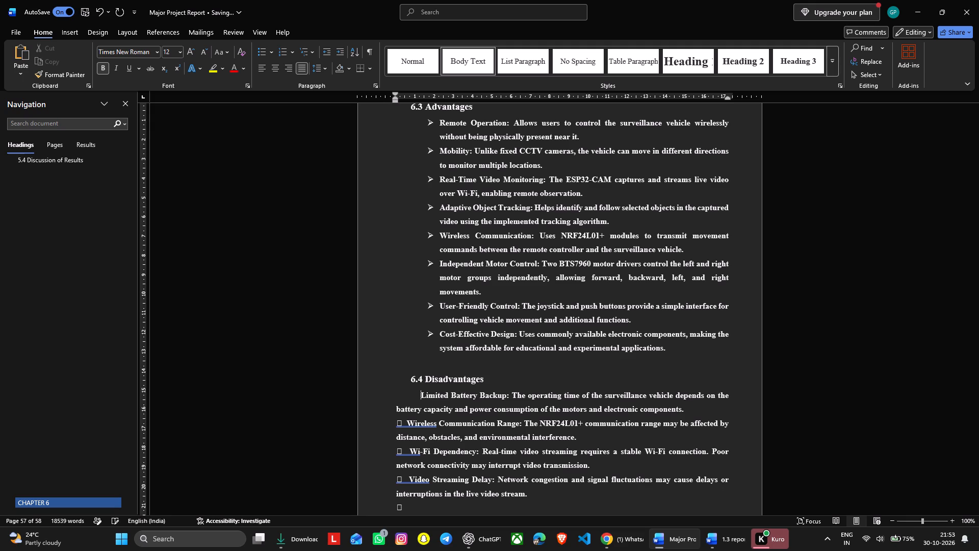
key("BackSpace")
key("BackSpace")
key("BackSpace")
key("BackSpace")
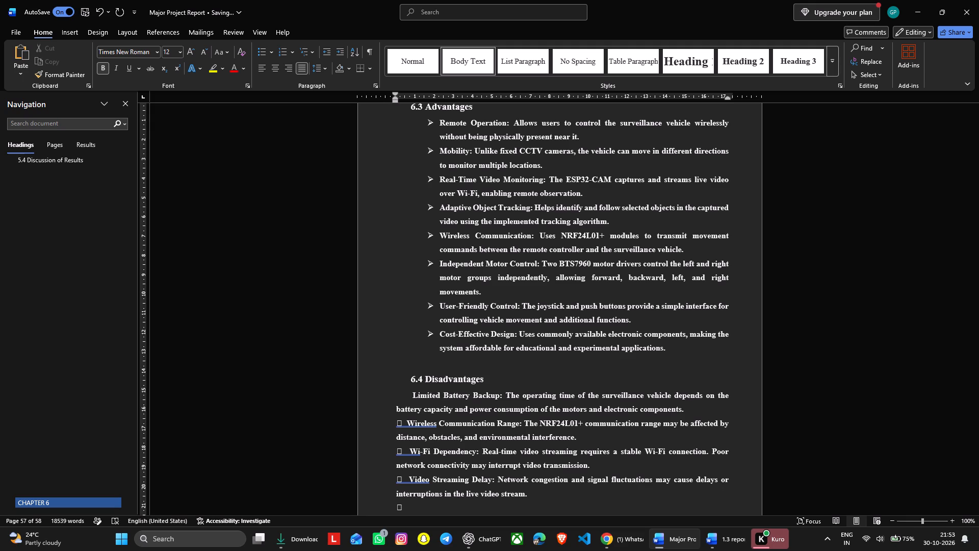
Indent the second line of the Limited Battery Backup point, which starts with "battery capacity".
key("Down")
key("Left")
key("Left")
Indent the second line of the Limited Battery Backup point in 6.4 Disadvantages with a tab.
key("Left")
key("Left")
key("Left")
key("Tab")
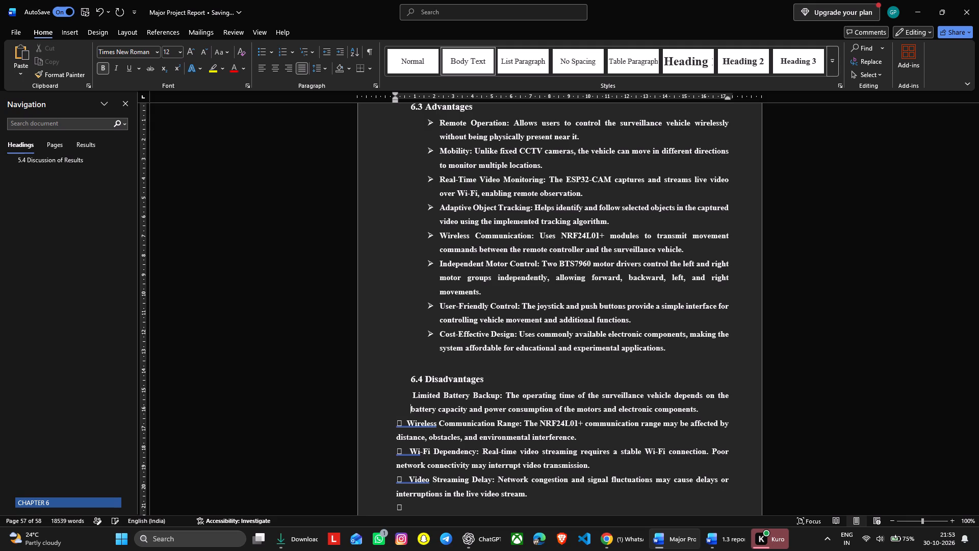
Replace the box marker and spaces before the Wireless Communication Range point with a tab indent, and indent its second line to match.
key("Down")
key("BackSpace")
key("BackSpace")
key("BackSpace")
key("Tab")
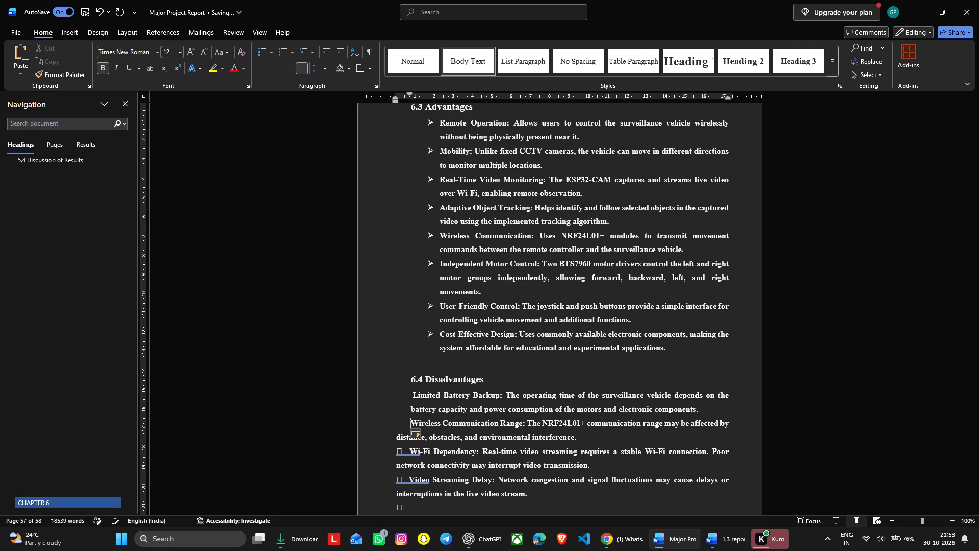
key("Down")
key("Left")
key("Left")
key("Left")
key("Left")
key("Tab")
Replace the box marker and spaces before the Wi-Fi Dependency point with a tab indent, and indent its second line from before "network".
key("Down")
key("Down")
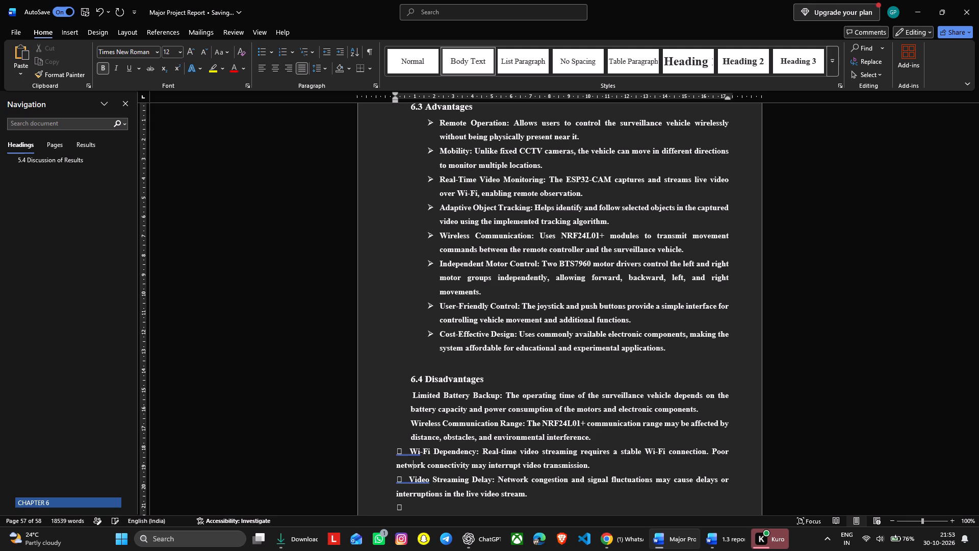
key("Up")
key("BackSpace")
key("BackSpace")
key("BackSpace")
key("Tab")
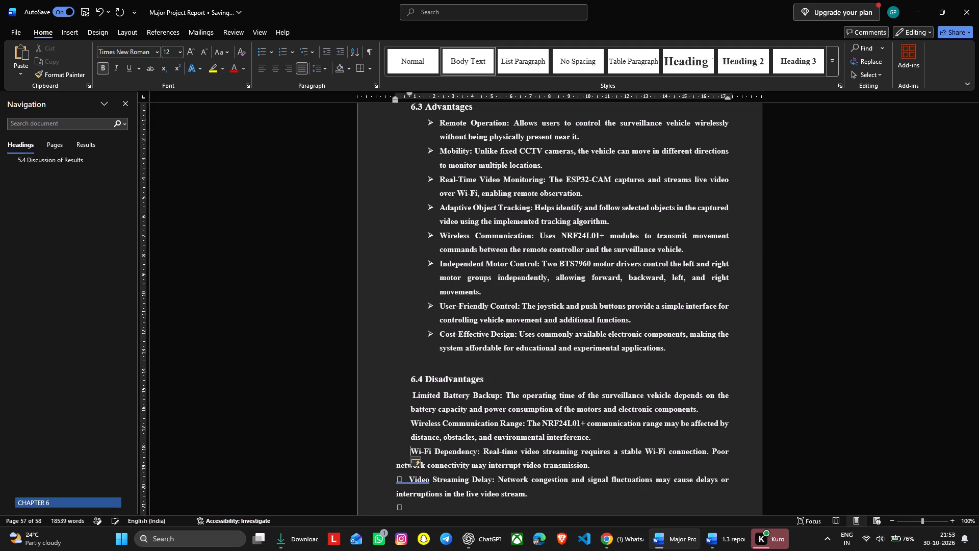
key("Down")
key("Left")
key("Left")
key("Left")
key("Tab")
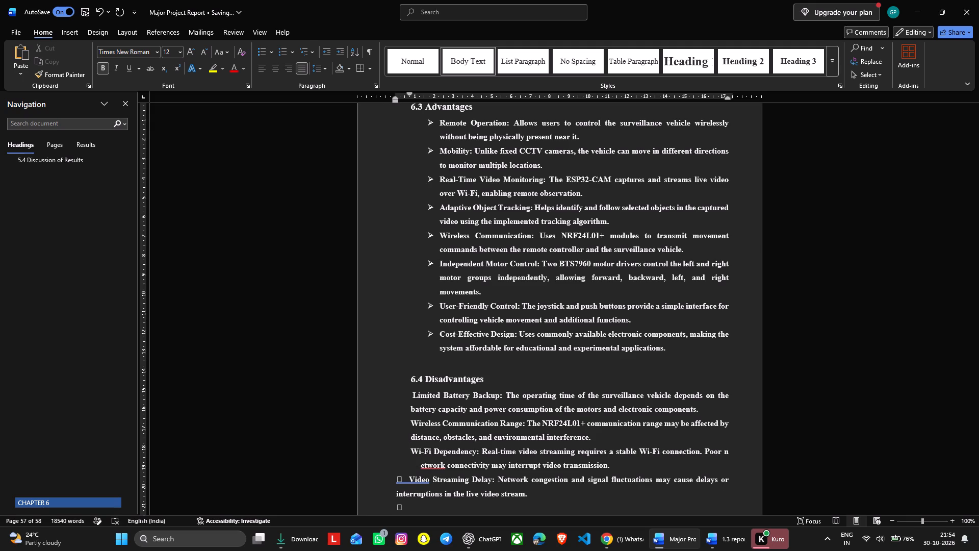
key("ctrl+z")
key("Left")
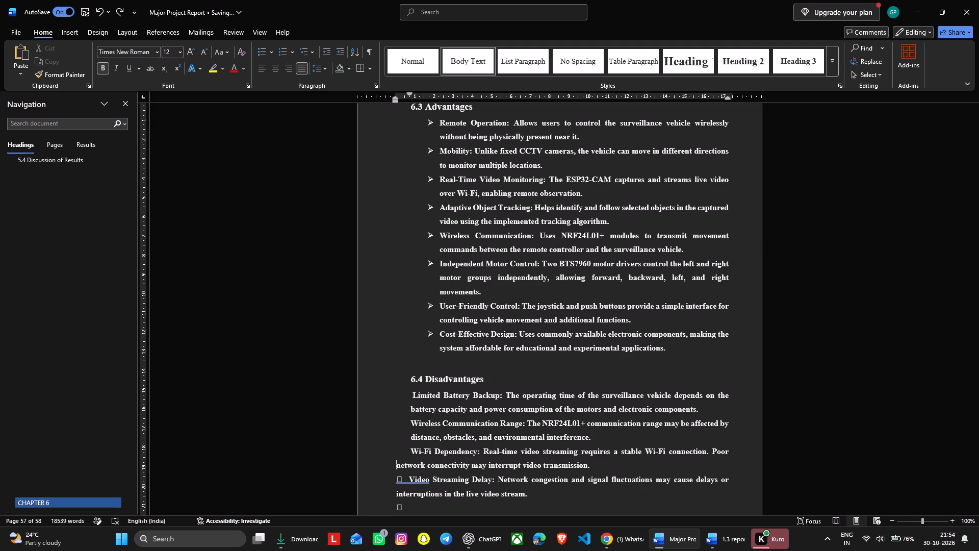
key("Tab")
Replace the box marker and spaces before the Video Streaming Delay point with a tab indent, and indent its second line from before "interruptions".
key("Down")
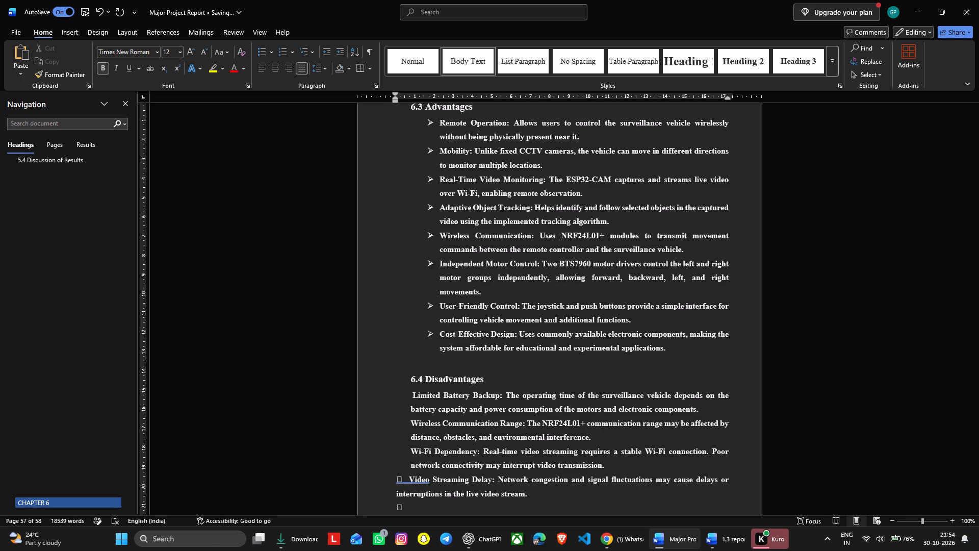
key("BackSpace")
key("BackSpace")
key("BackSpace")
key("Tab")
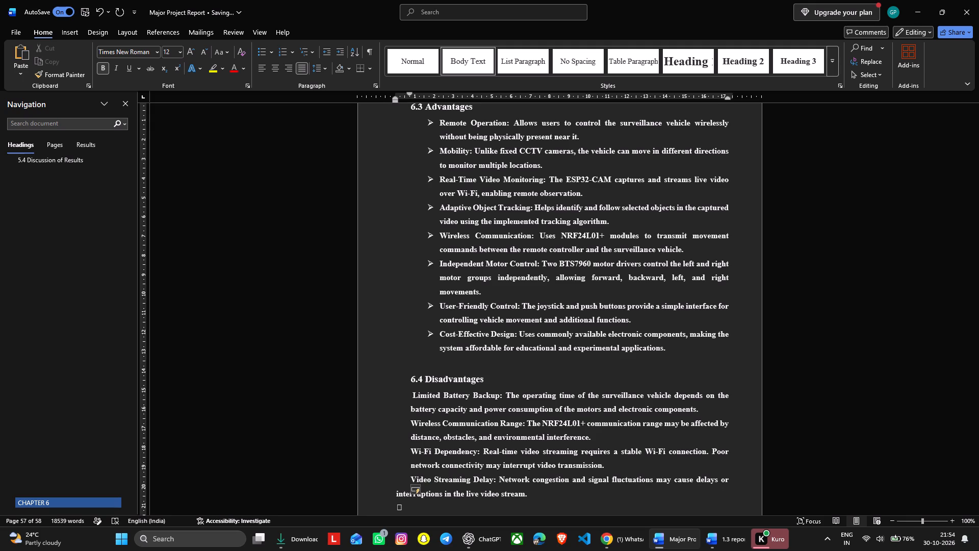
key("Down")
key("Left")
key("Left")
key("Left")
key("Left")
key("Tab")
Delete the leftover box marker on the line below the Video Streaming Delay point.
key("Down")
key("BackSpace")
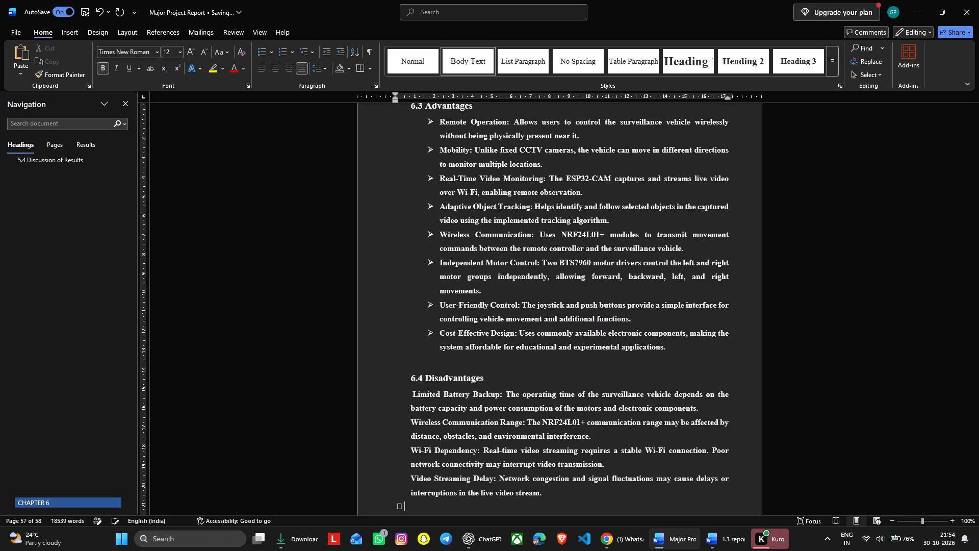
key("BackSpace")
key("BackSpace")
Apply arrowhead bullets to the four points under 6.4 Disadvantages, from Limited Battery Backup to Video Streaming Delay.
scroll(446, 260, "down", 1)
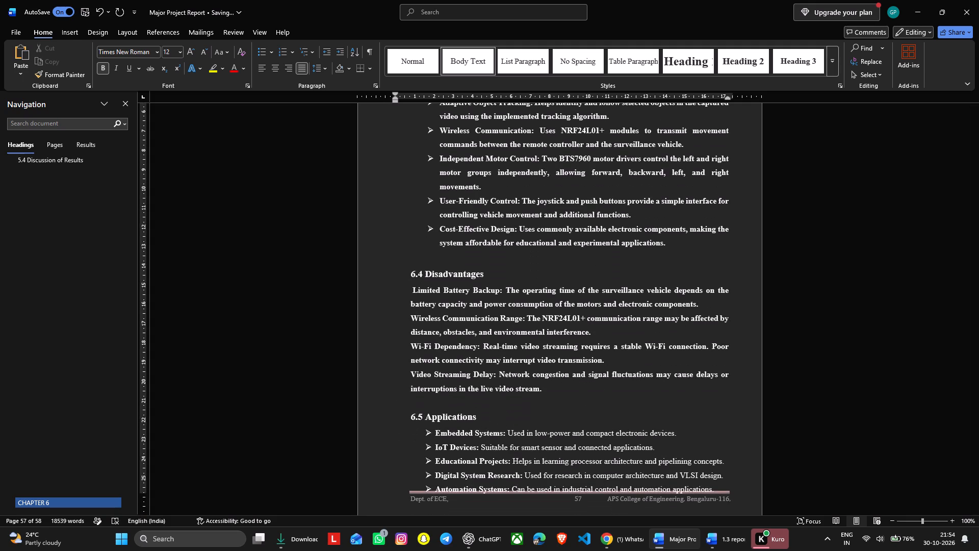
left_click(409, 289)
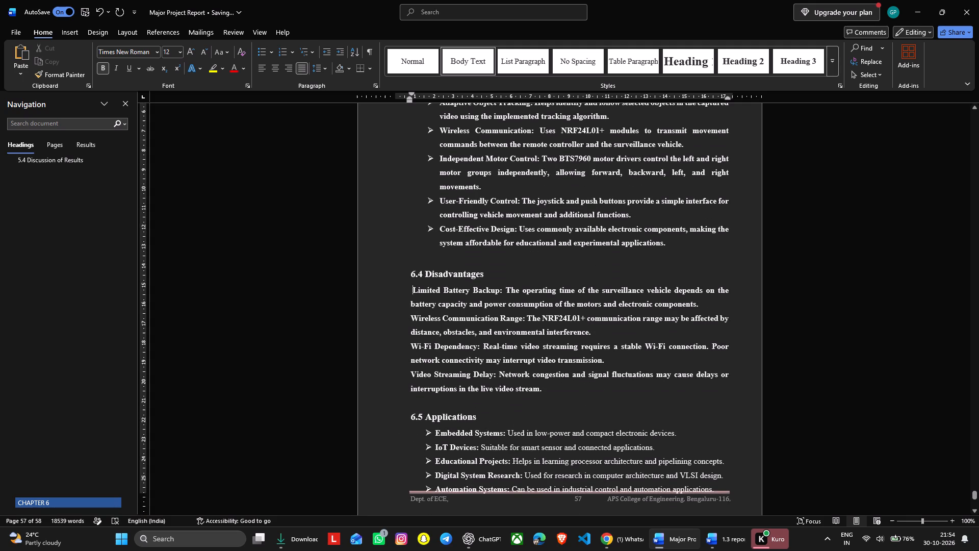
left_click_drag(409, 289, 545, 392)
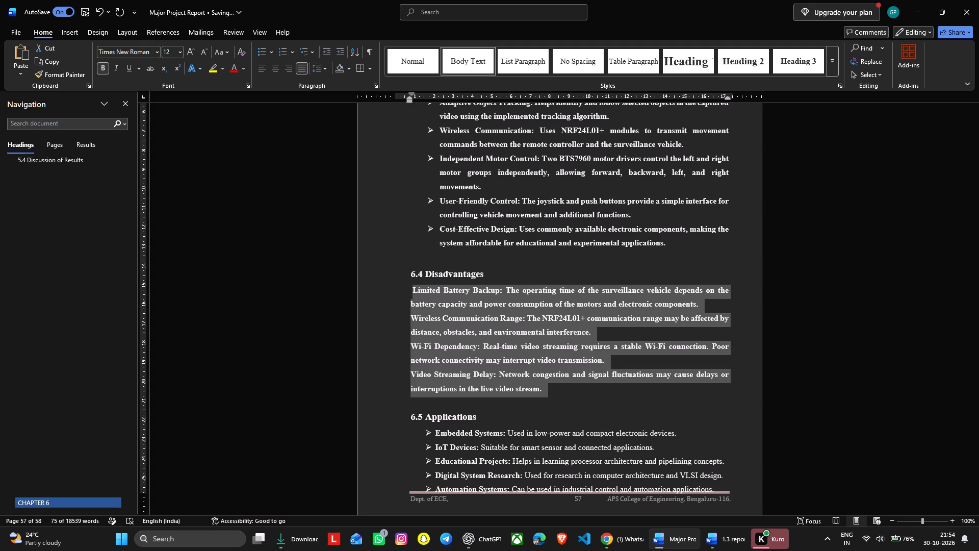
double_click(304, 65)
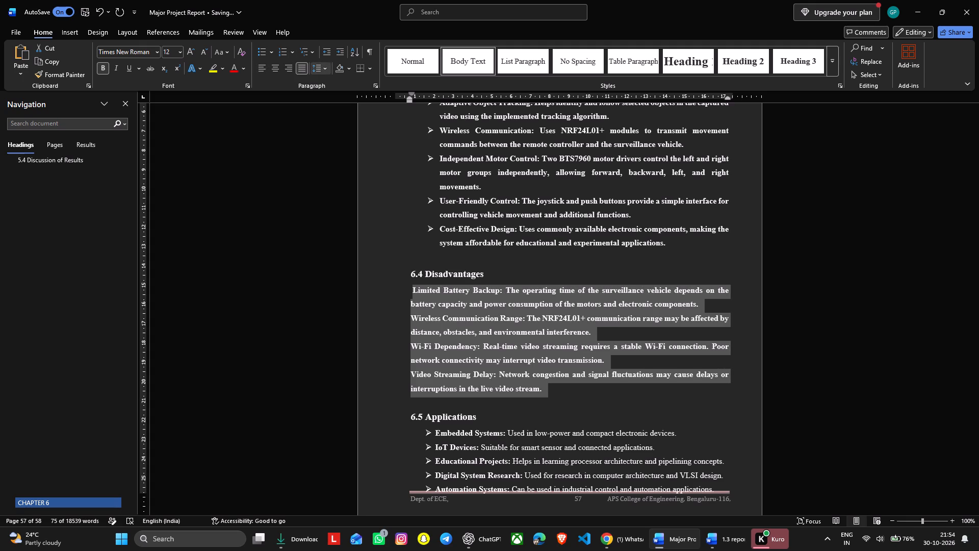
left_click(329, 69)
left_click(331, 109)
left_click(274, 55)
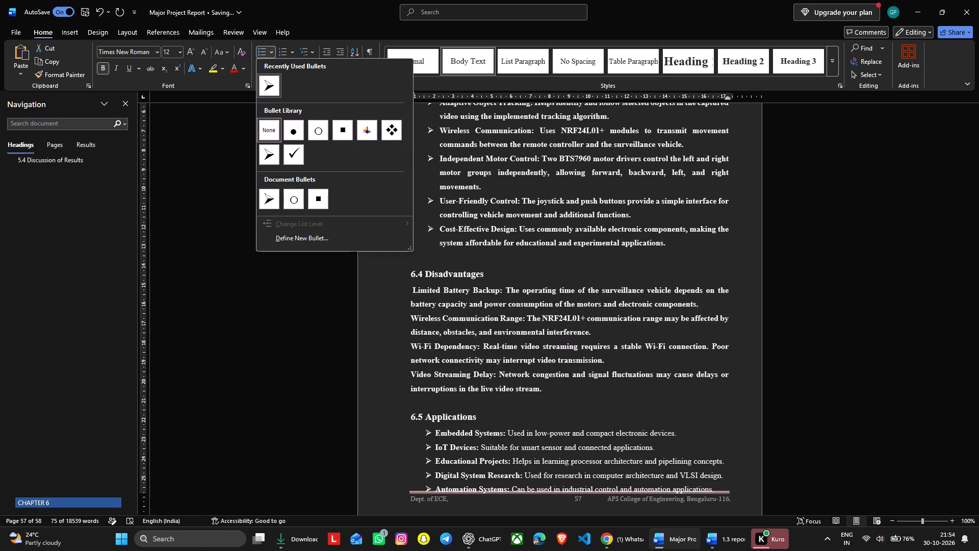
left_click(268, 85)
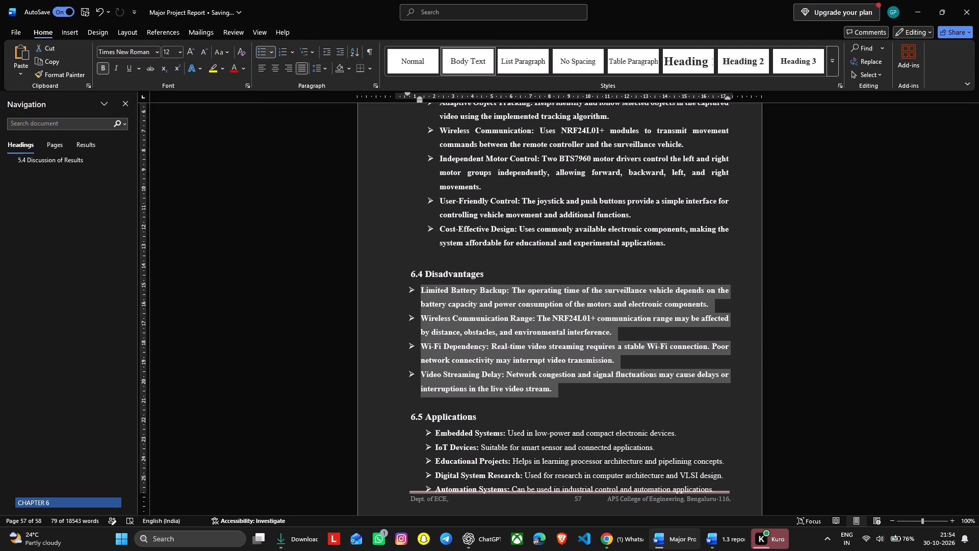
Increase the indent of the bulleted 6.4 Disadvantages list so it lines up with the 6.3 Advantages bullets.
left_click_drag(418, 102, 435, 108)
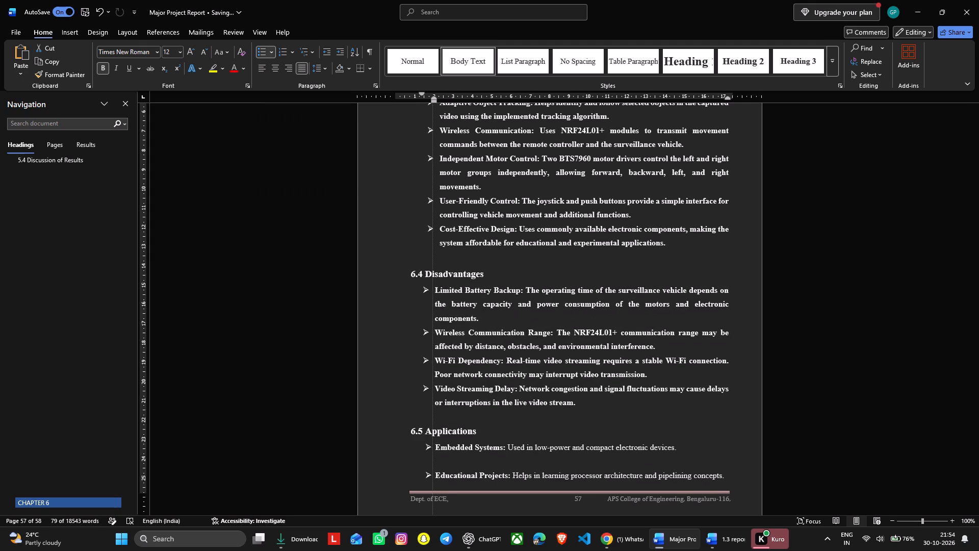
left_click_drag(435, 108, 438, 109)
left_click(390, 215)
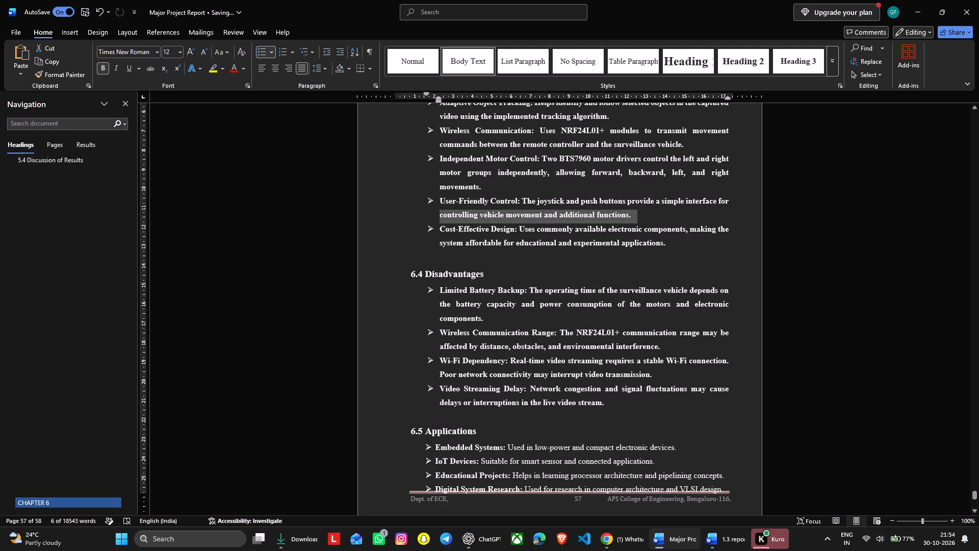
Review the layout and content of sections 6.3 Advantages through 6.6 Future Enhancements.
scroll(601, 393, "down", 2)
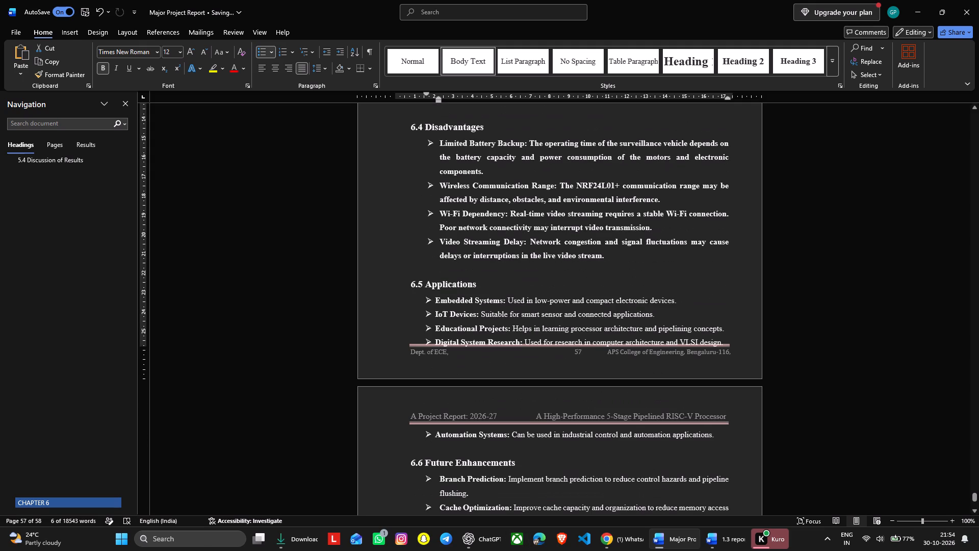
scroll(583, 441, "up", 2)
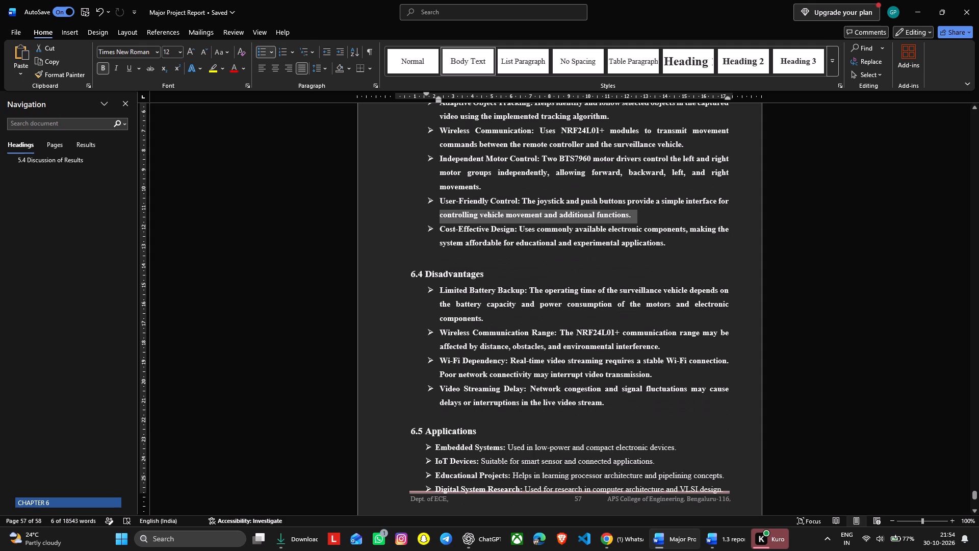
scroll(577, 457, "up", 1)
scroll(576, 460, "down", 1)
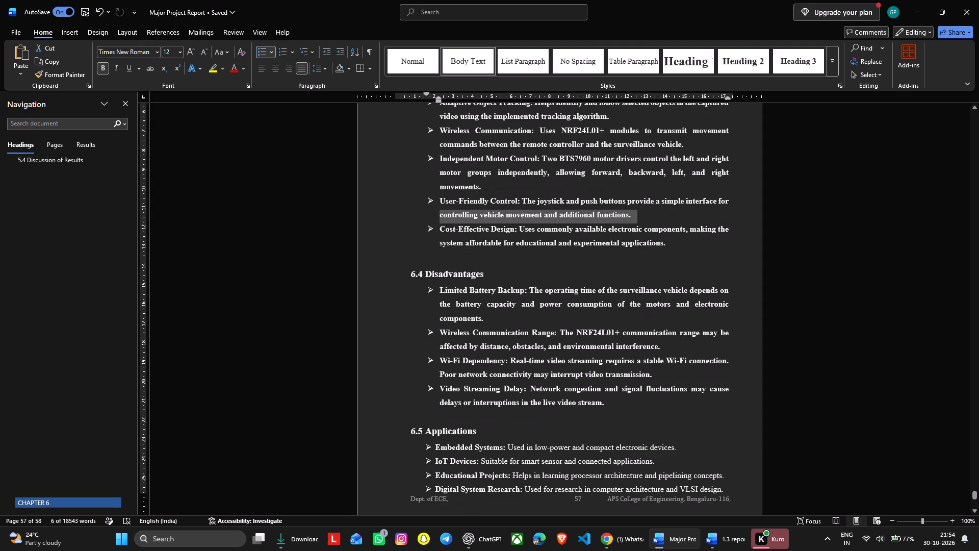
scroll(575, 462, "down", 5)
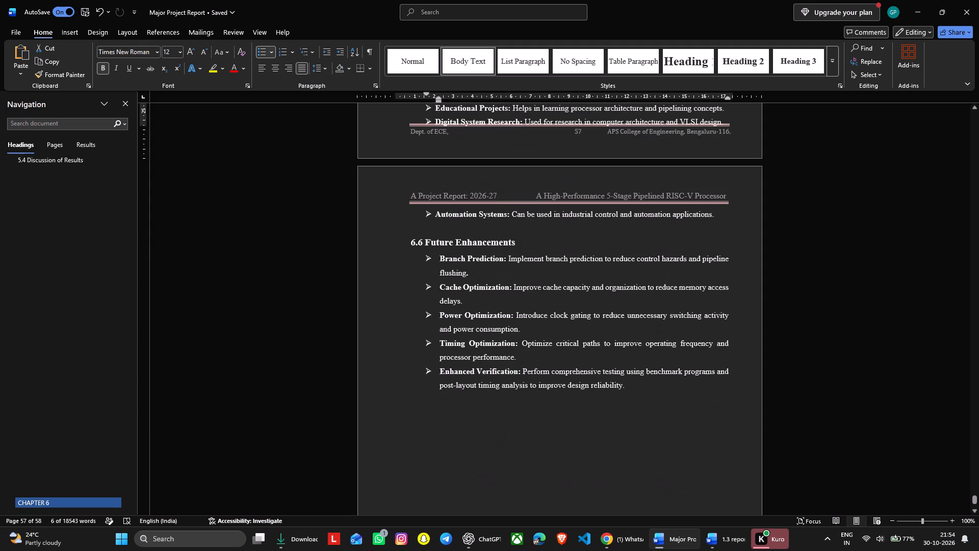
scroll(575, 462, "down", 2)
scroll(575, 462, "up", 5)
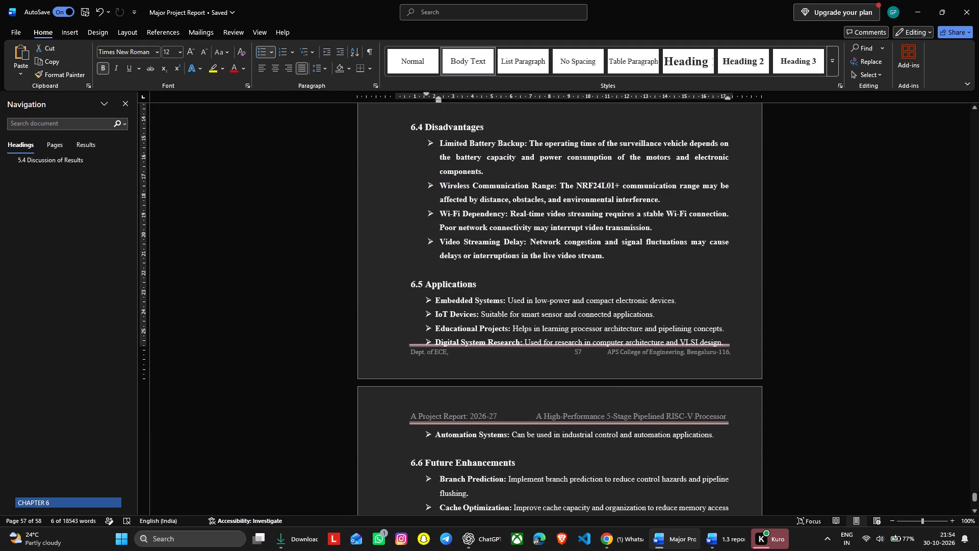
scroll(564, 484, "up", 2)
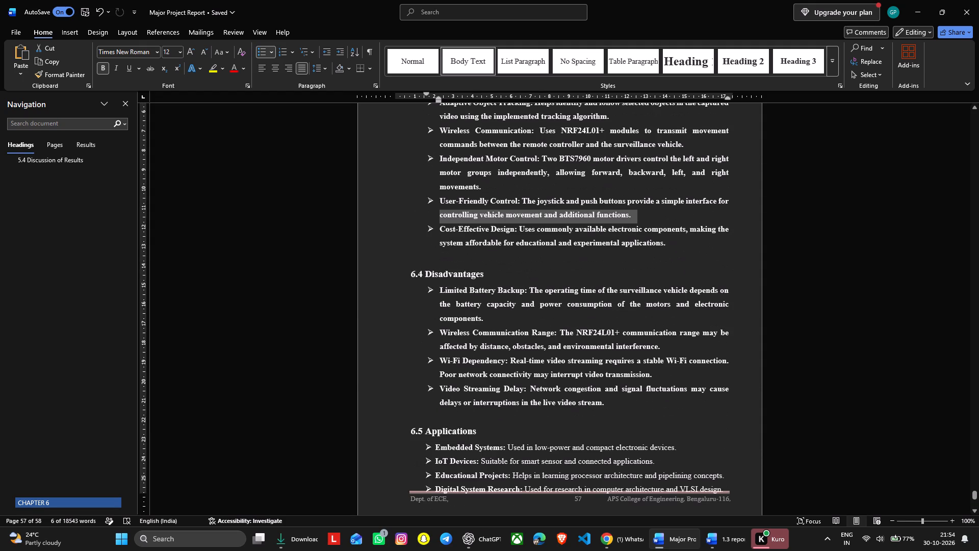
scroll(542, 353, "up", 2)
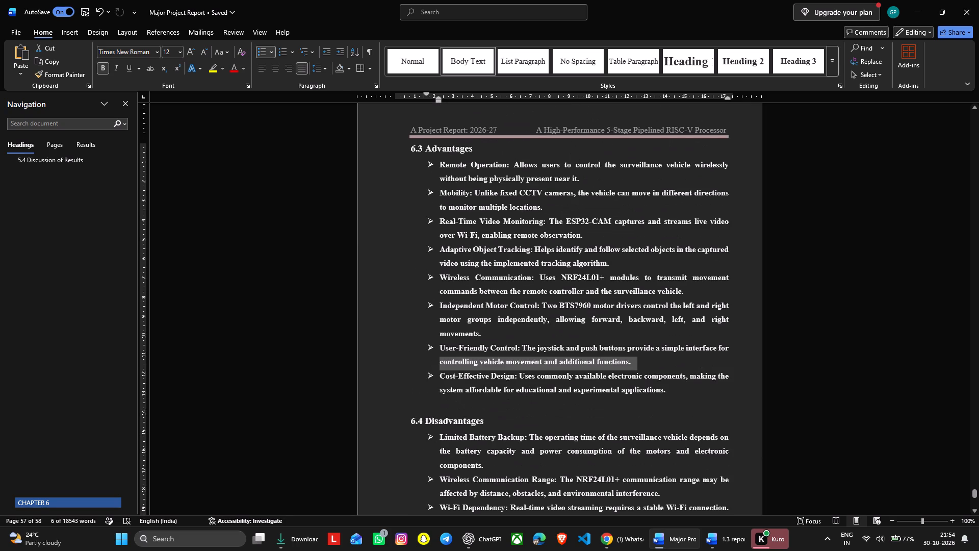
left_click(618, 409)
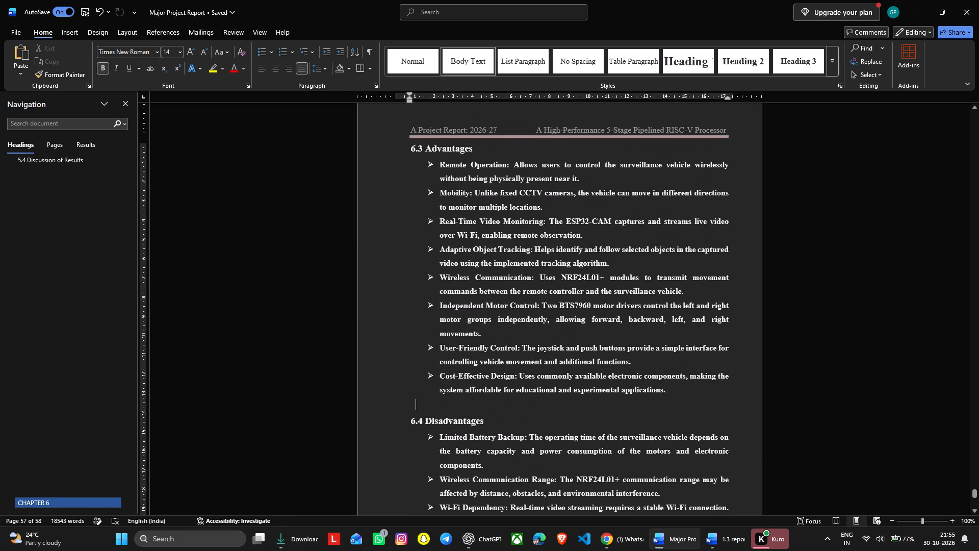
scroll(612, 411, "up", 1)
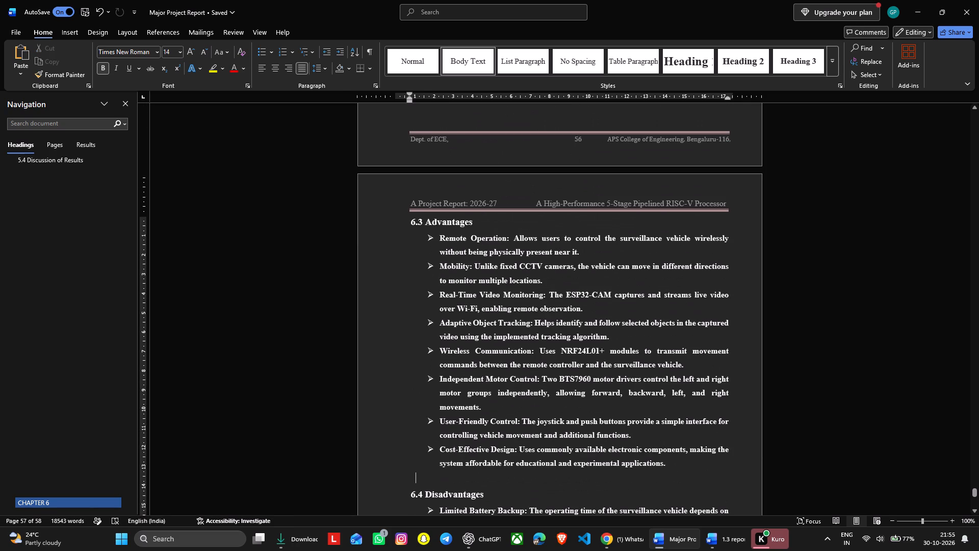
scroll(612, 411, "down", 1)
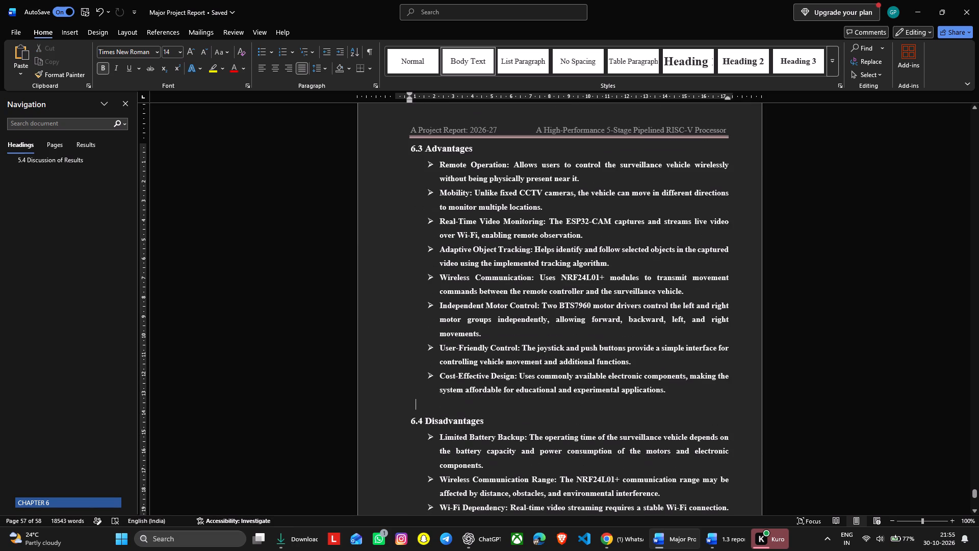
scroll(612, 411, "down", 3)
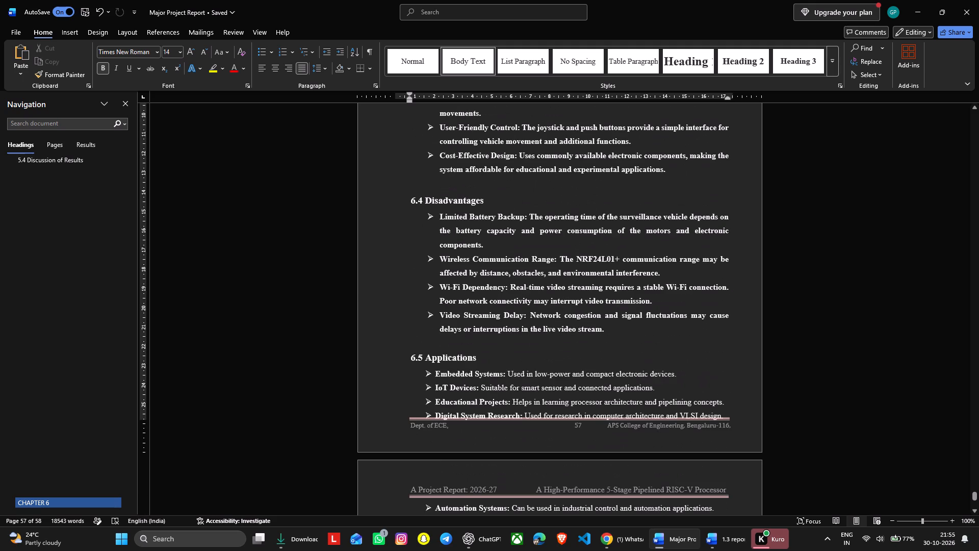
scroll(606, 414, "down", 1)
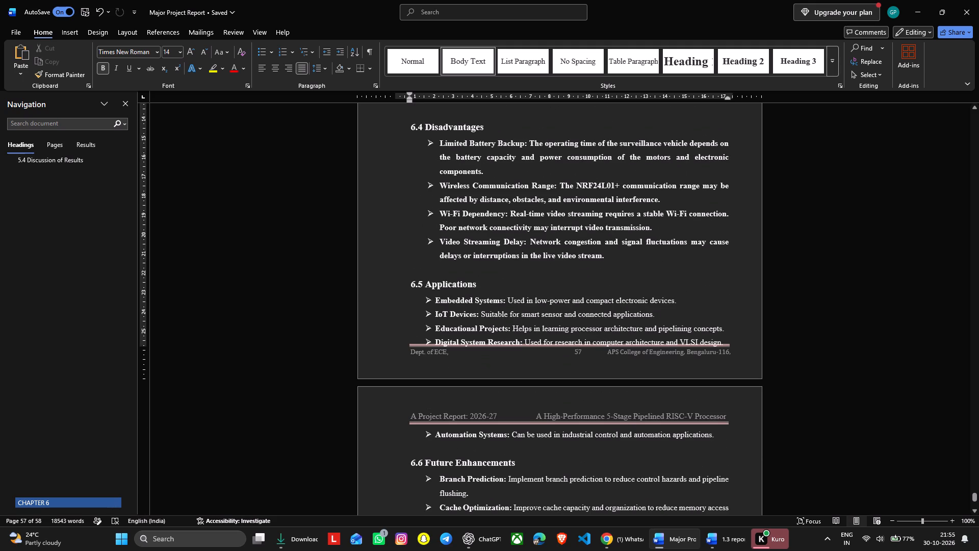
left_click(480, 285)
left_click_drag(480, 285, 449, 286)
key("ctrl+c")
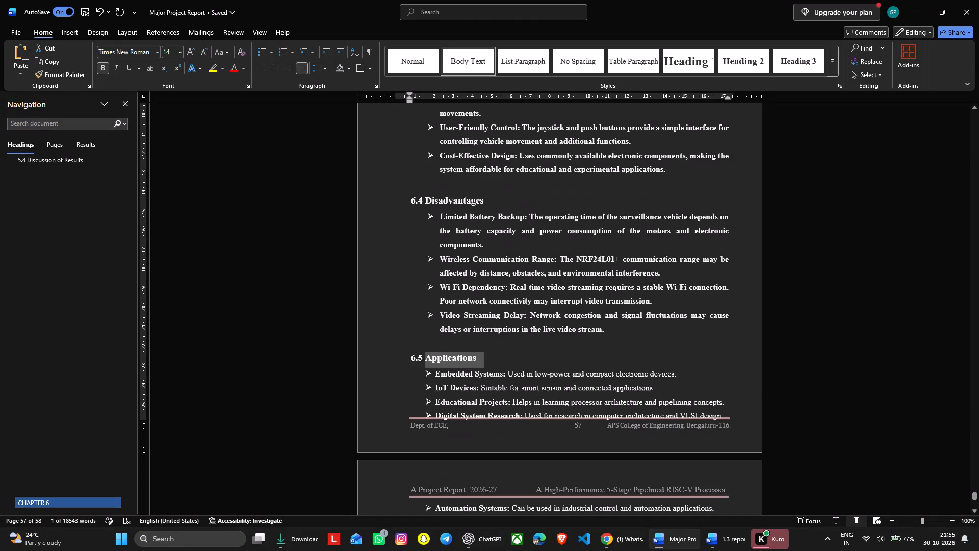
left_click(613, 333)
left_click_drag(613, 333, 503, 260)
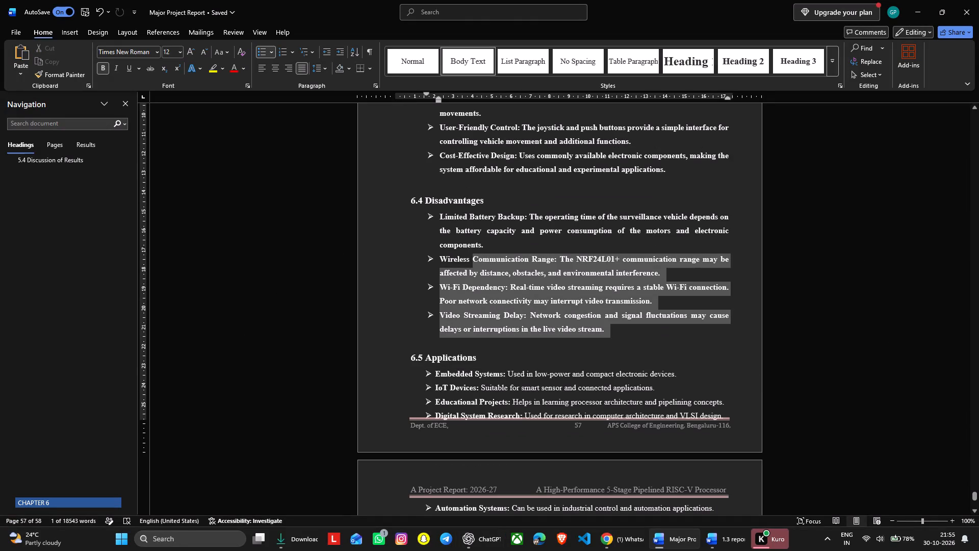
left_click_drag(503, 260, 442, 210)
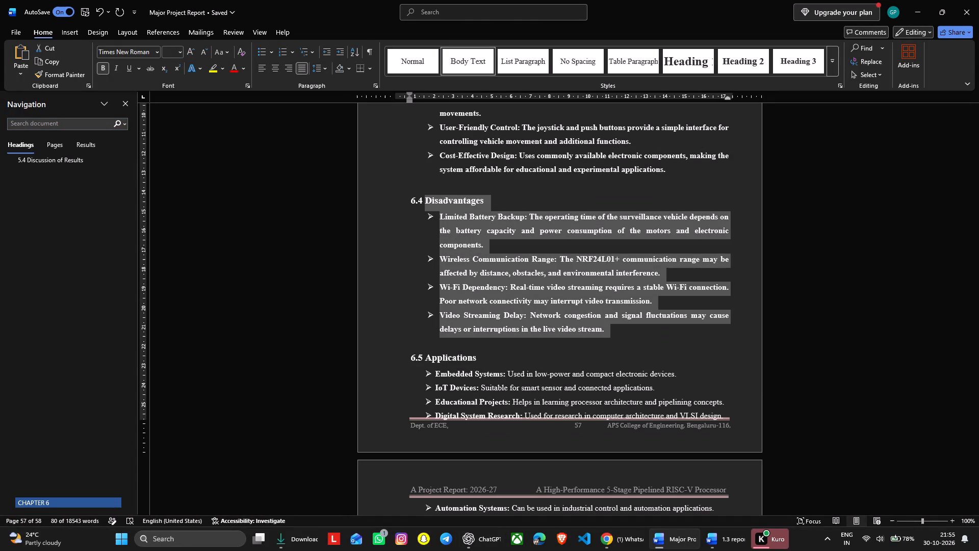
left_click(100, 67)
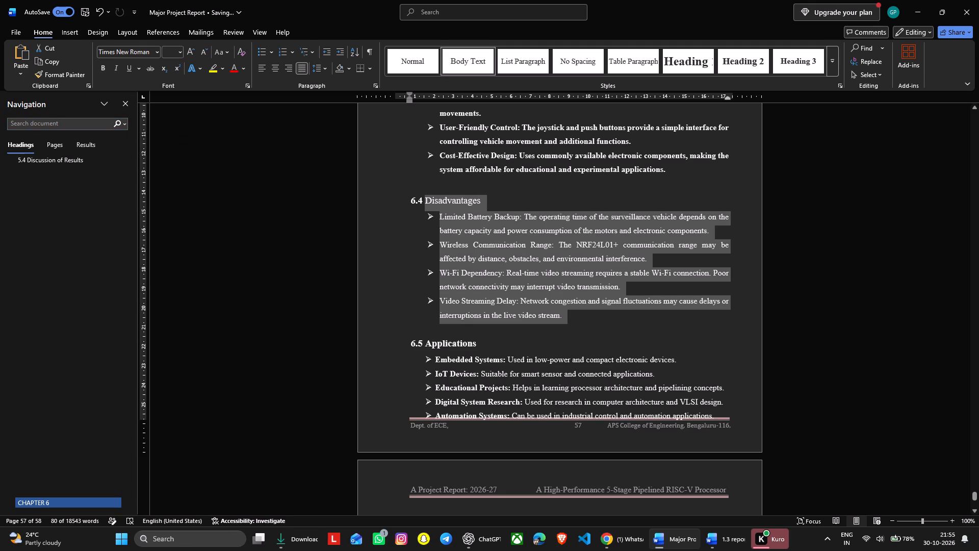
Bold the lead-in label Video Streaming Delay: in the 6.4 Disadvantages list.
left_click(565, 329)
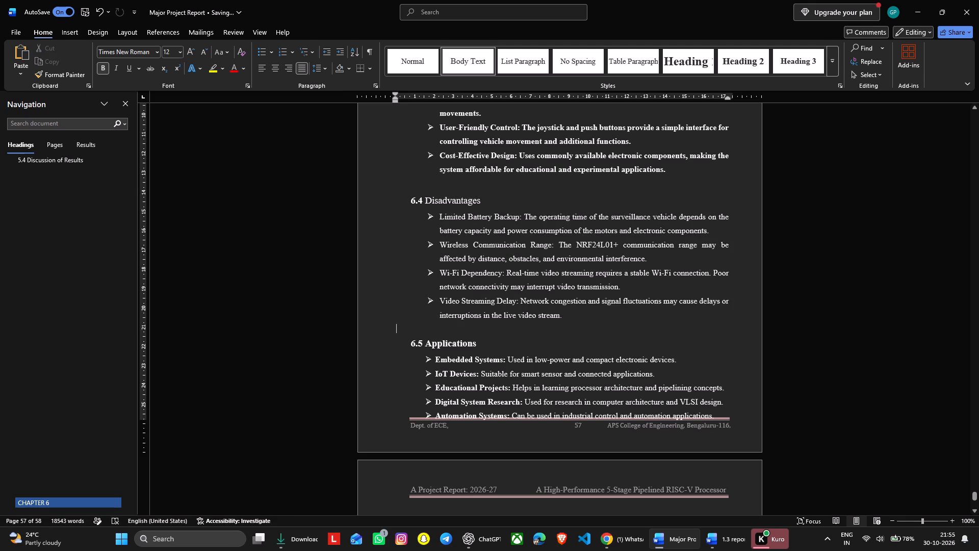
left_click(519, 300)
left_click_drag(519, 300, 513, 300)
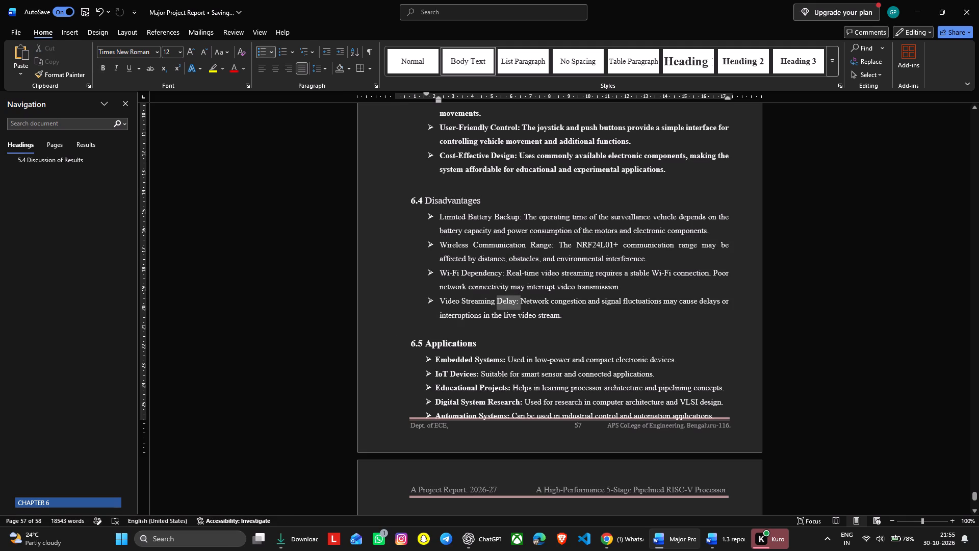
left_click_drag(513, 300, 444, 301)
left_click(452, 287)
left_click(565, 346)
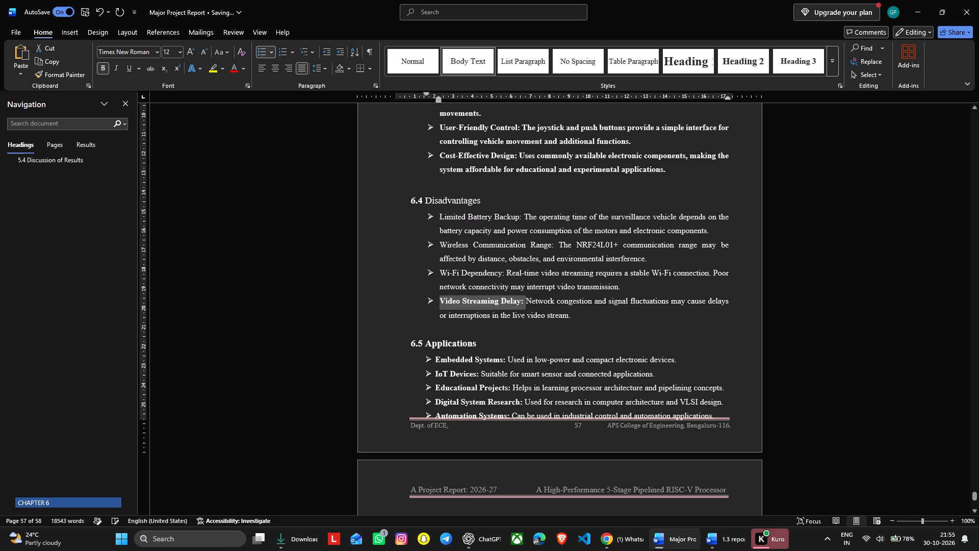
Bold the lead-in labels Wi-Fi Dependency:, Limited Battery Backup: and Wireless Communication Range: in the 6.4 Disadvantages list.
left_click(505, 272)
left_click_drag(505, 272, 442, 277)
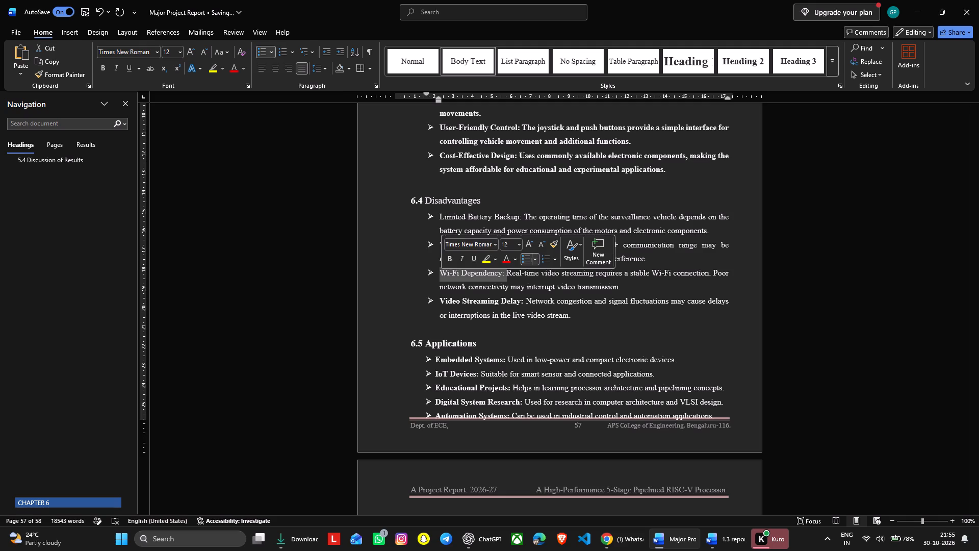
left_click(451, 262)
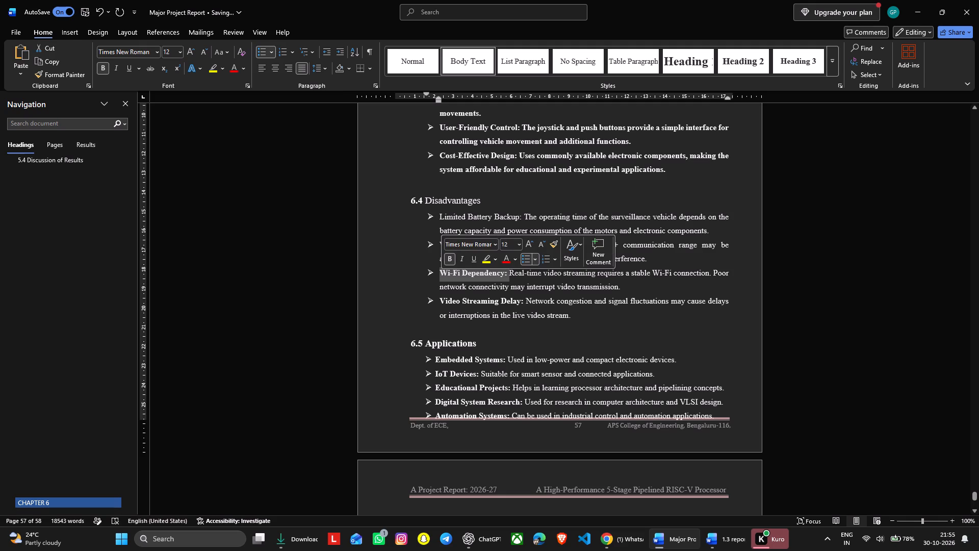
left_click(525, 219)
left_click_drag(525, 219, 455, 220)
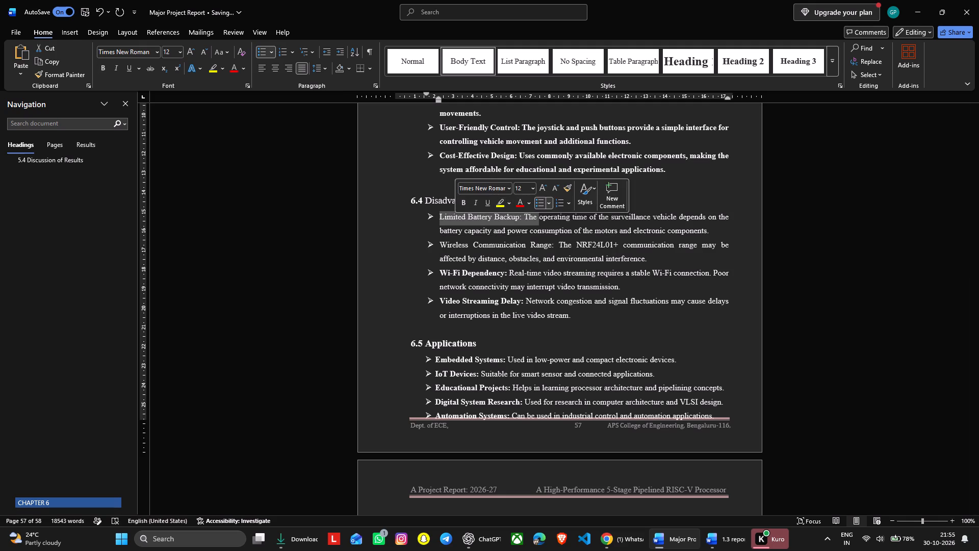
left_click(578, 271)
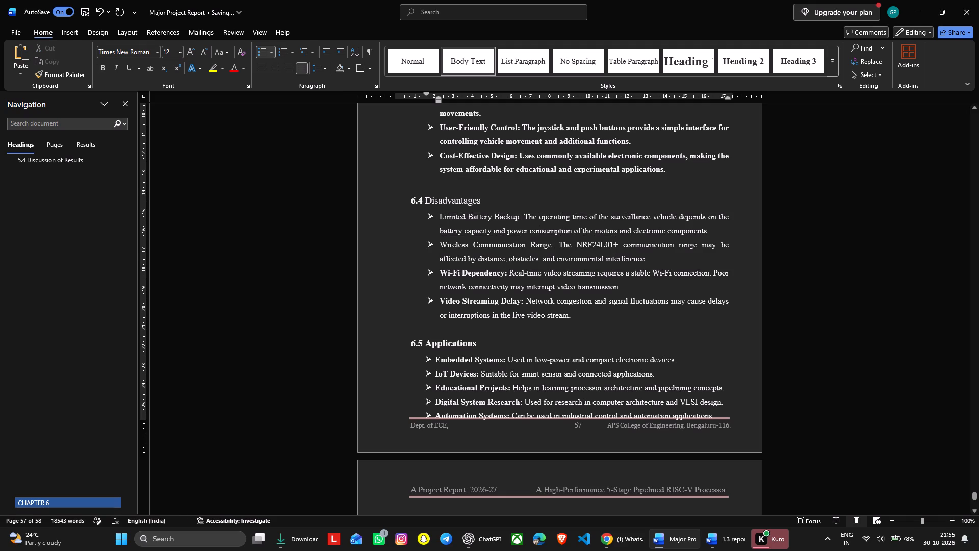
left_click(522, 215)
left_click_drag(522, 215, 432, 217)
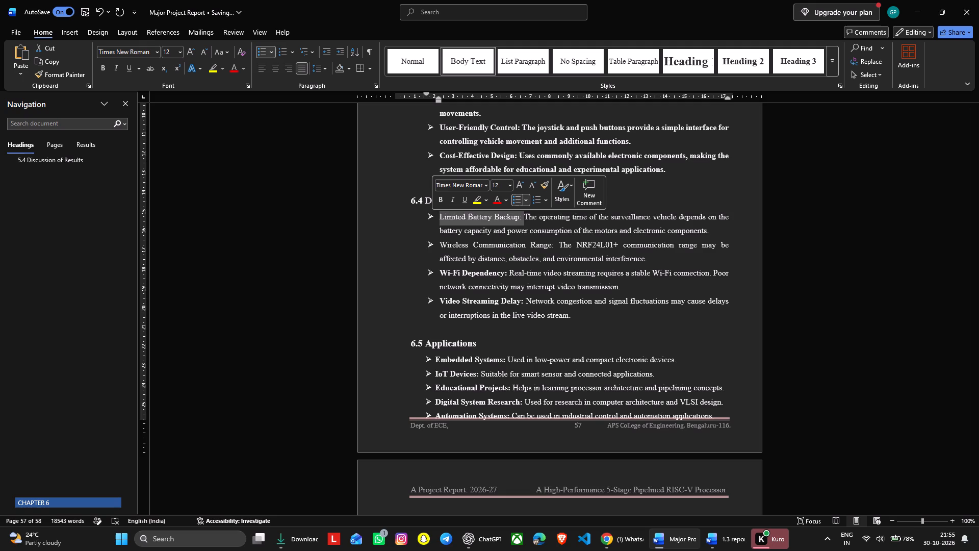
left_click(436, 201)
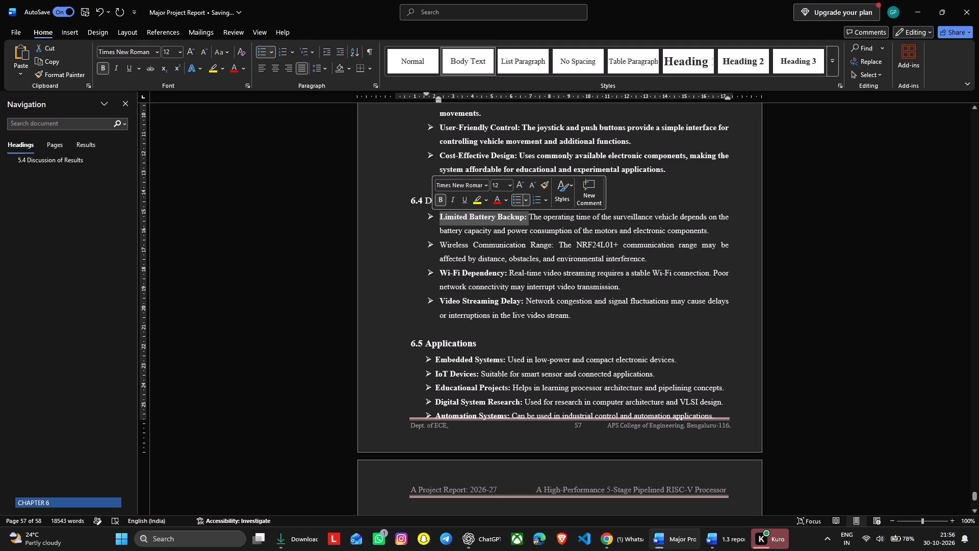
left_click(555, 243)
left_click_drag(555, 243, 465, 244)
left_click(473, 226)
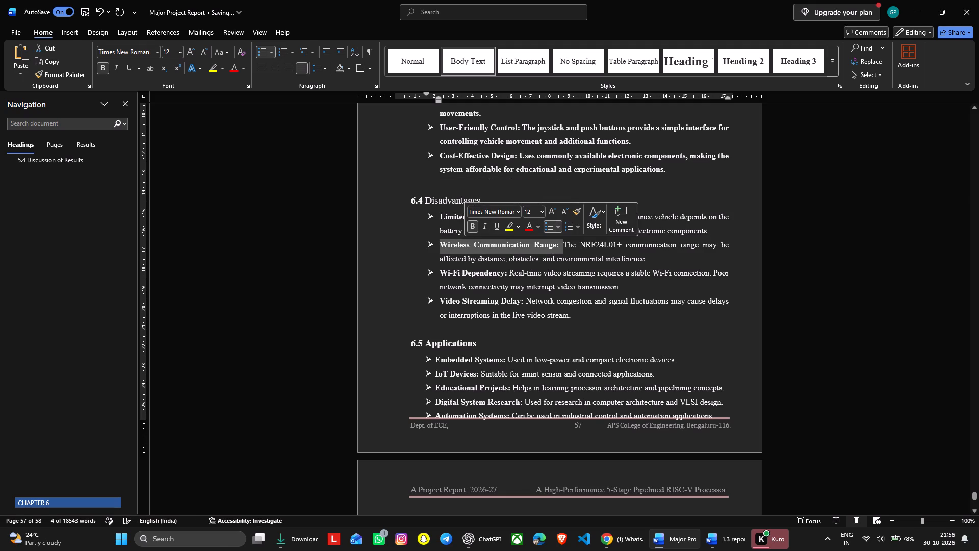
left_click(664, 189)
Remove bold from all eight bulleted points under 6.3 Advantages, from Remote Operation through Cost-Effective Design.
scroll(651, 194, "up", 1)
scroll(629, 249, "up", 1)
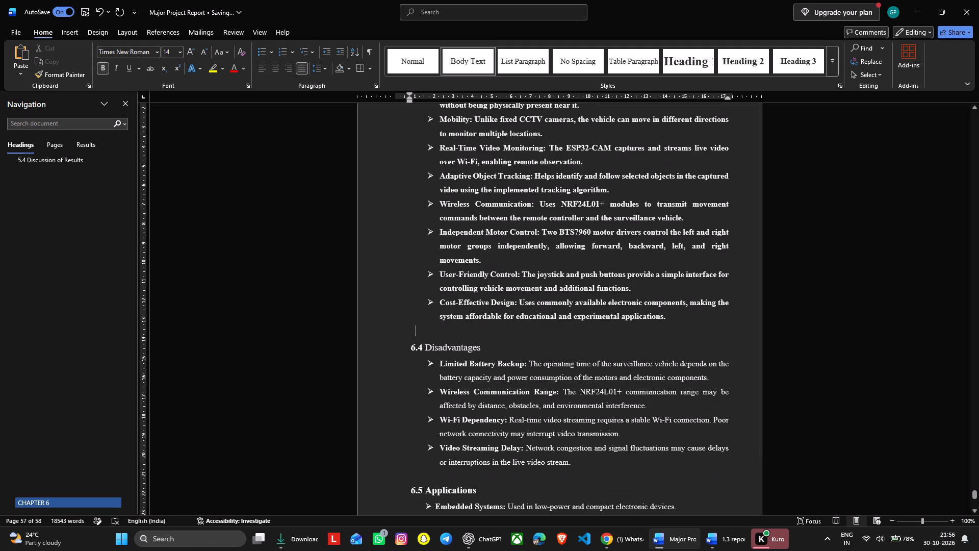
scroll(601, 367, "up", 2)
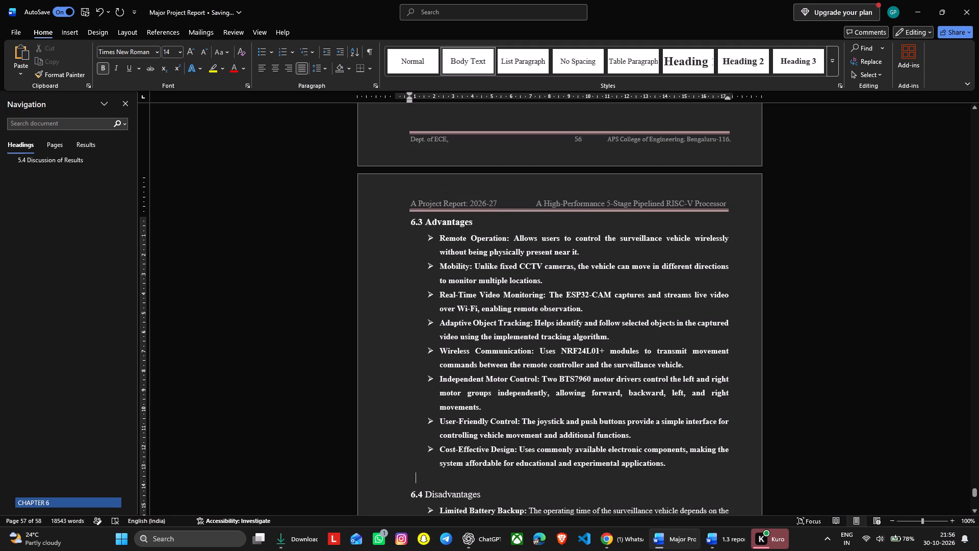
left_click(440, 235)
left_click_drag(440, 235, 688, 450)
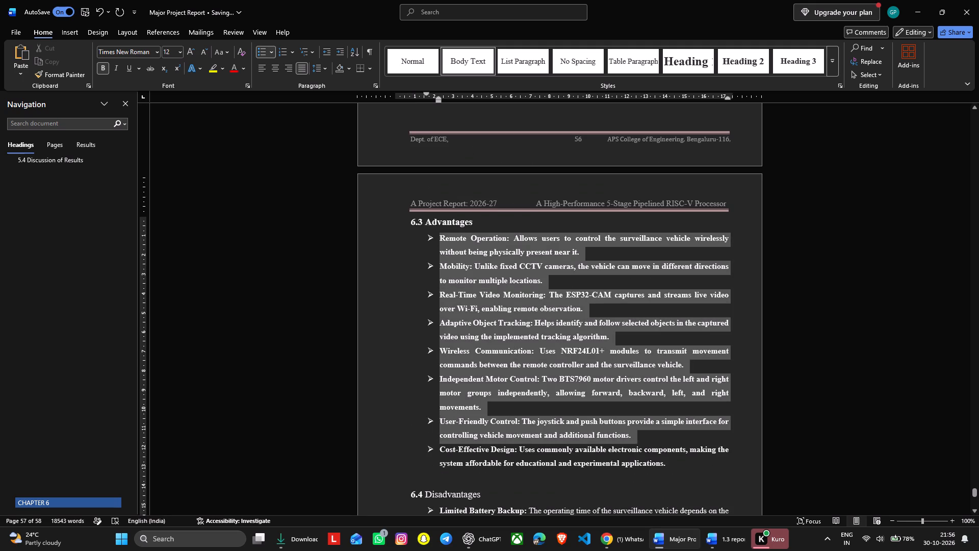
left_click_drag(688, 450, 697, 469)
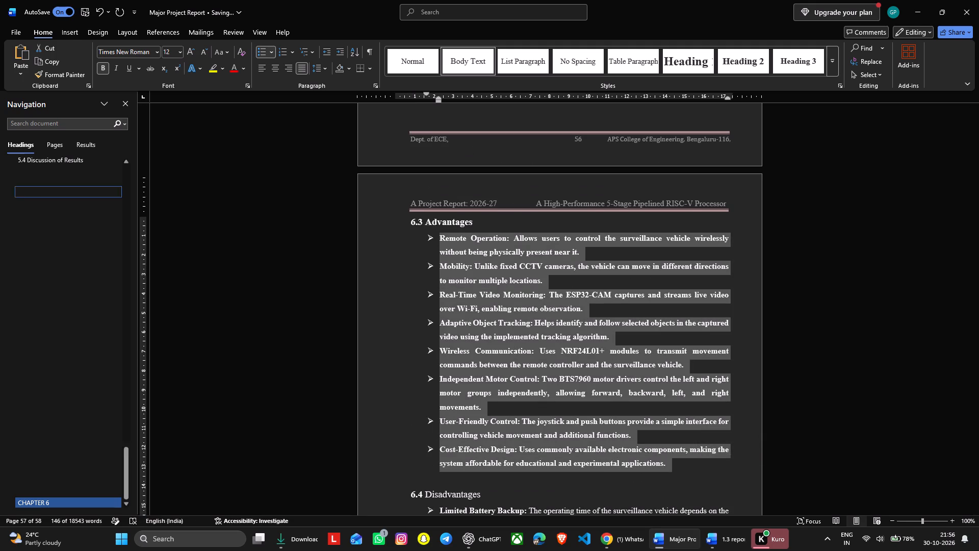
left_click(101, 66)
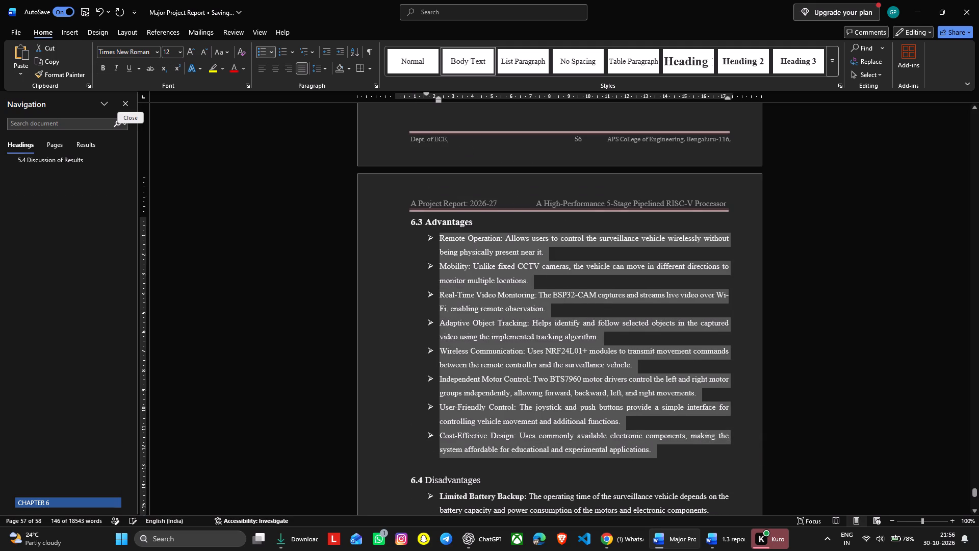
left_click(565, 317)
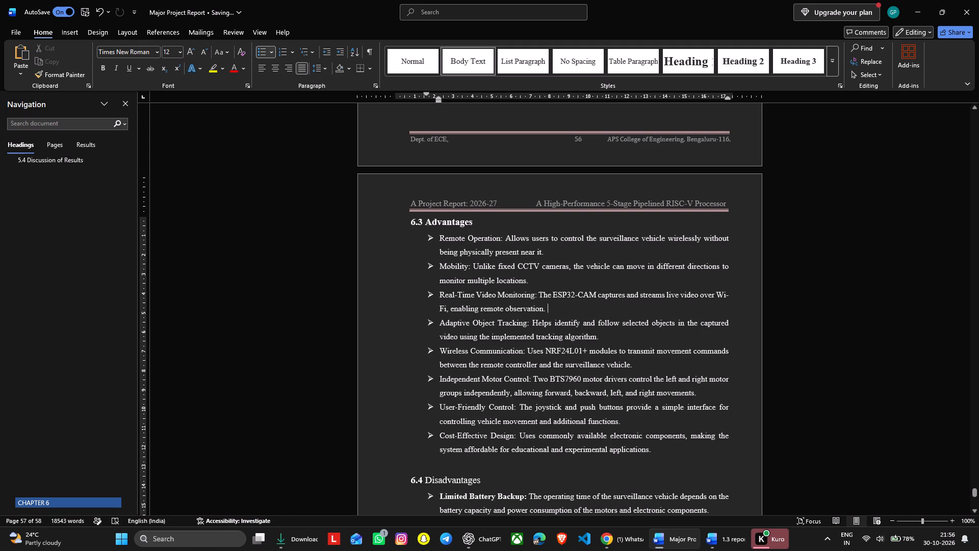
Bold the lead-in labels Remote Operation:, Mobility and Real-Time Video Monitoring: in the 6.3 Advantages list.
left_click(504, 239)
left_click_drag(504, 239, 439, 239)
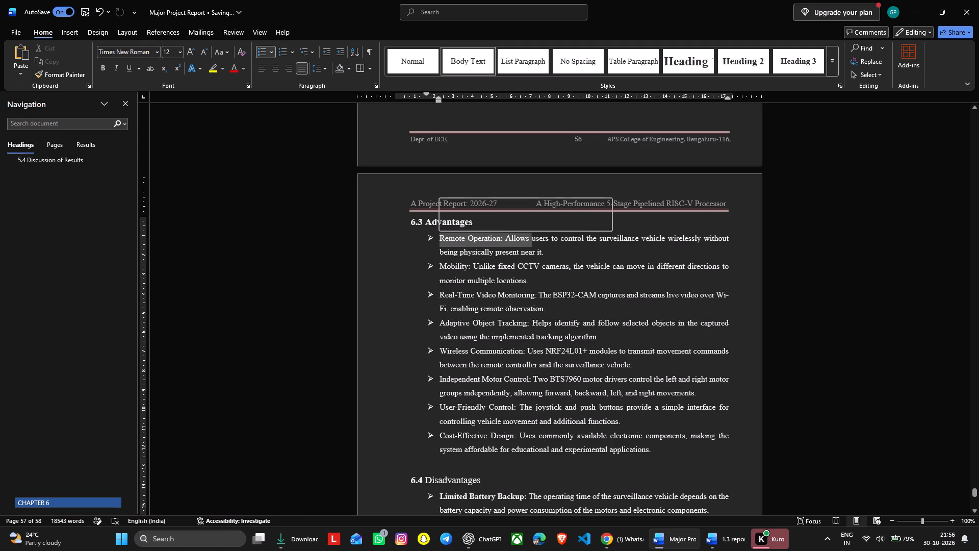
left_click(604, 290)
left_click(503, 237)
left_click_drag(503, 237, 451, 240)
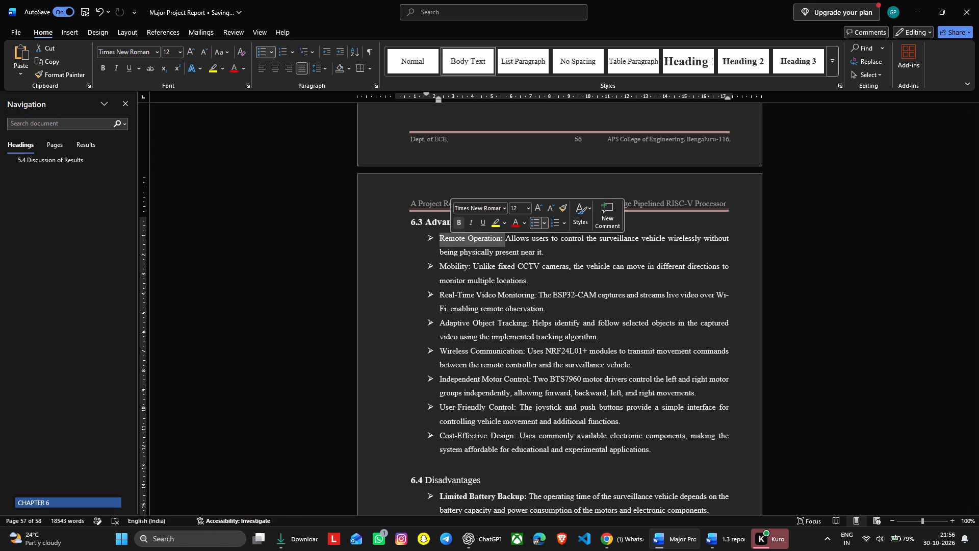
left_click(460, 224)
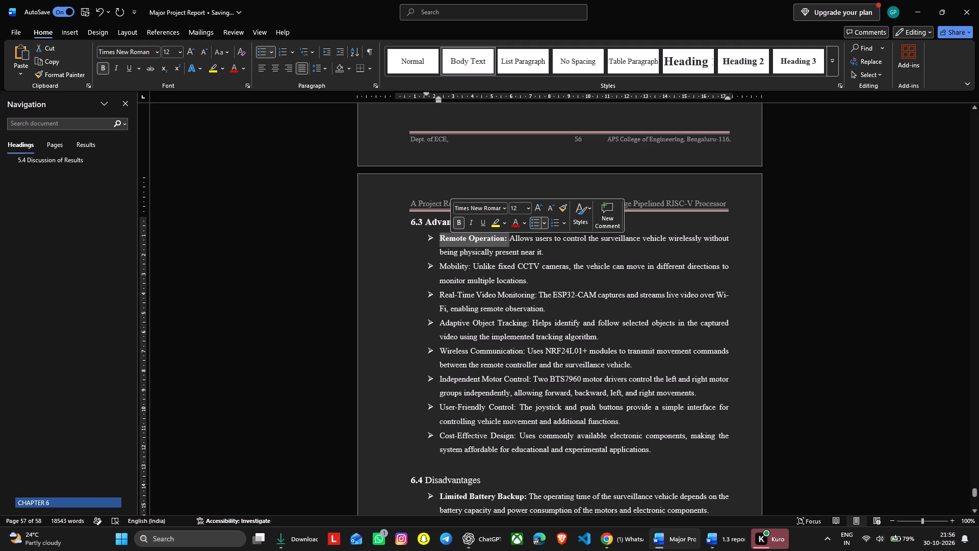
double_click(450, 266)
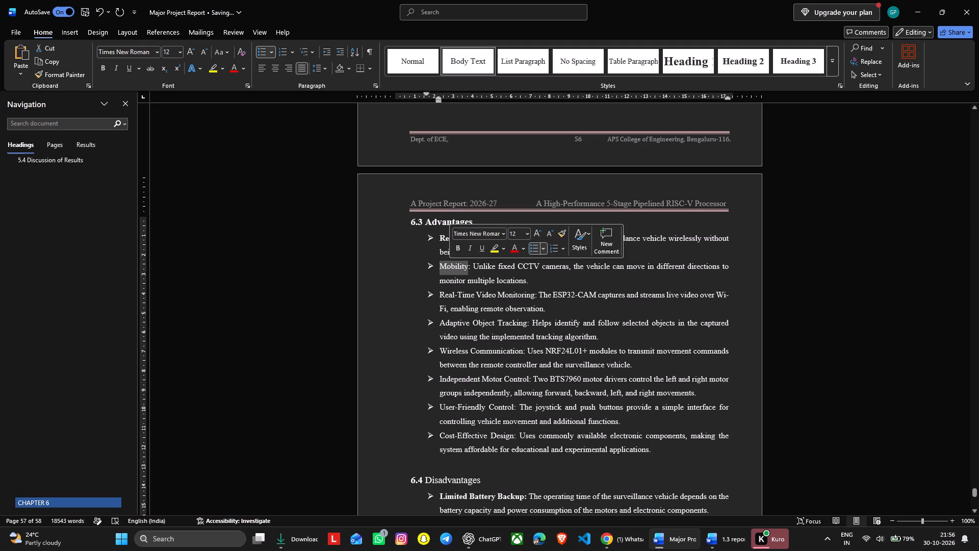
left_click(458, 245)
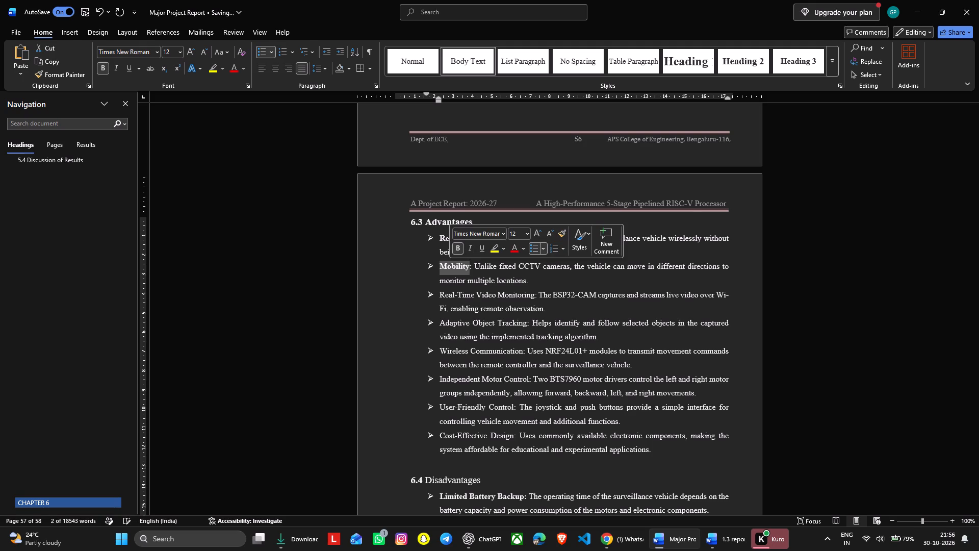
double_click(506, 293)
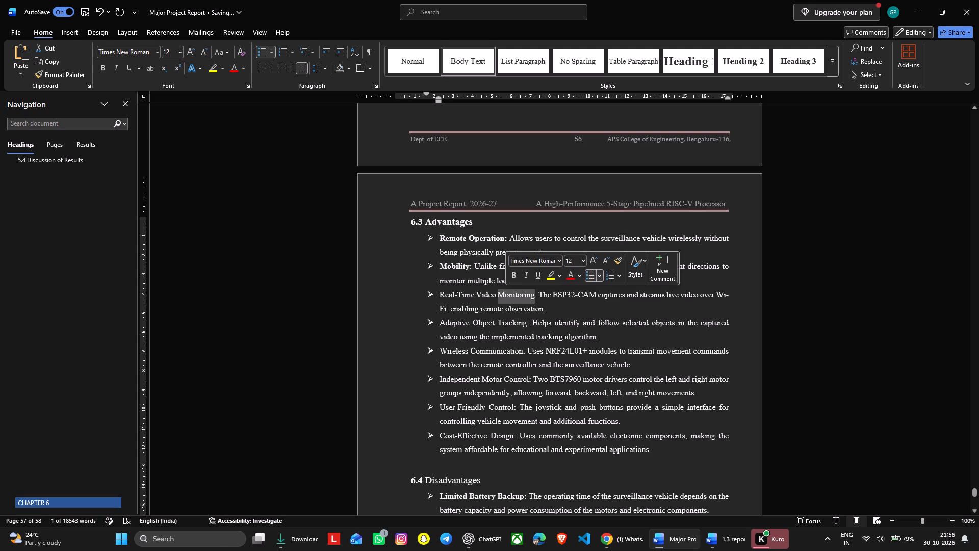
left_click(544, 300)
left_click_drag(536, 296, 444, 298)
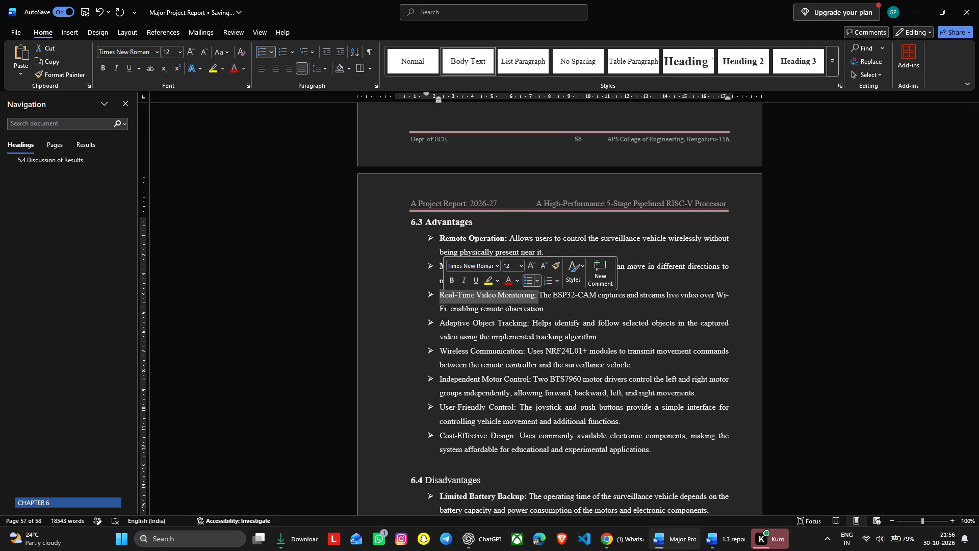
left_click(446, 283)
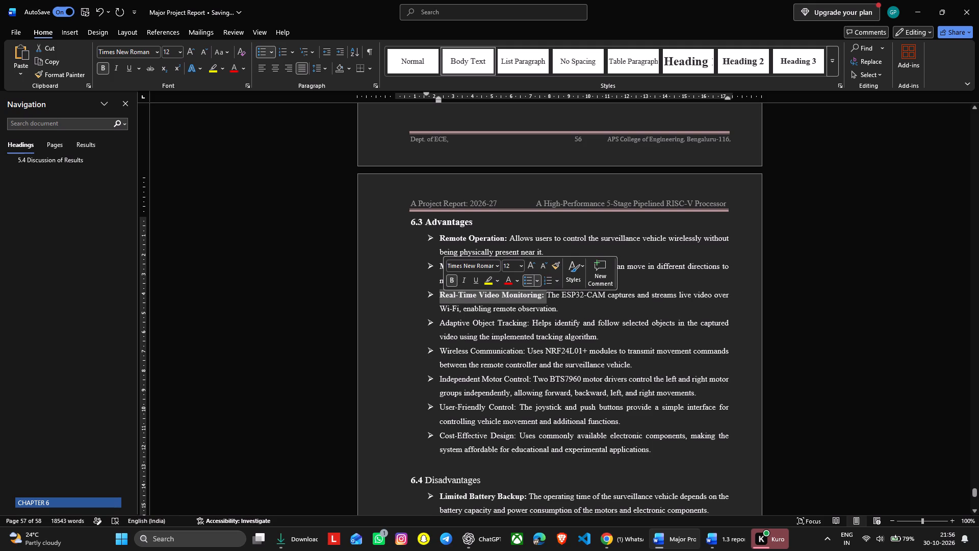
Bold the lead-in labels Adaptive Object Tracking:, Wireless Communication: and Independent Motor Control: in the 6.3 Advantages list.
left_click_drag(533, 323, 462, 320)
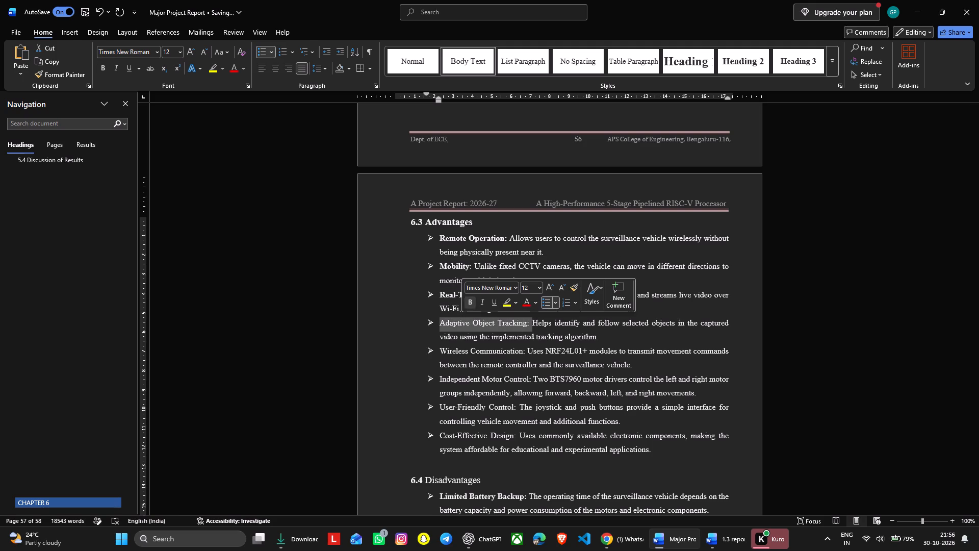
left_click(467, 304)
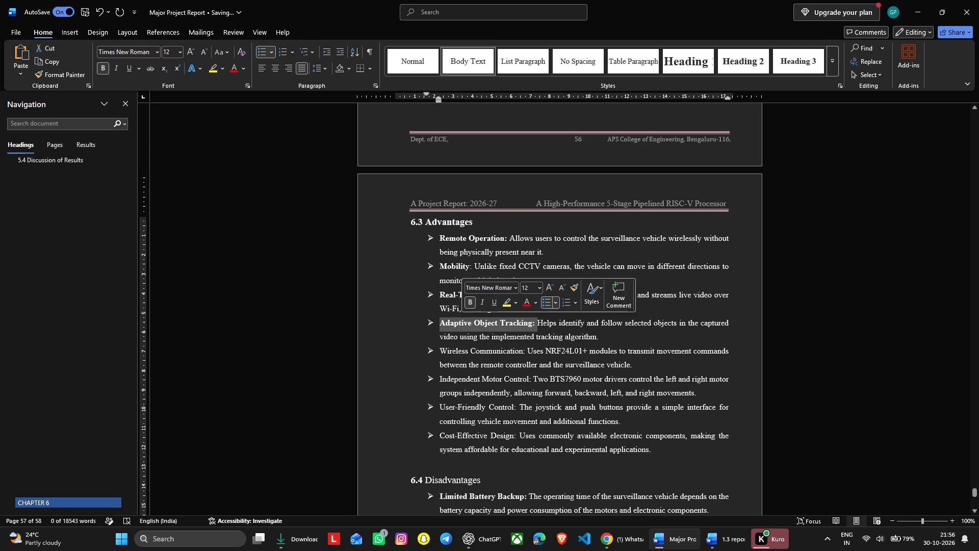
left_click_drag(530, 352, 452, 349)
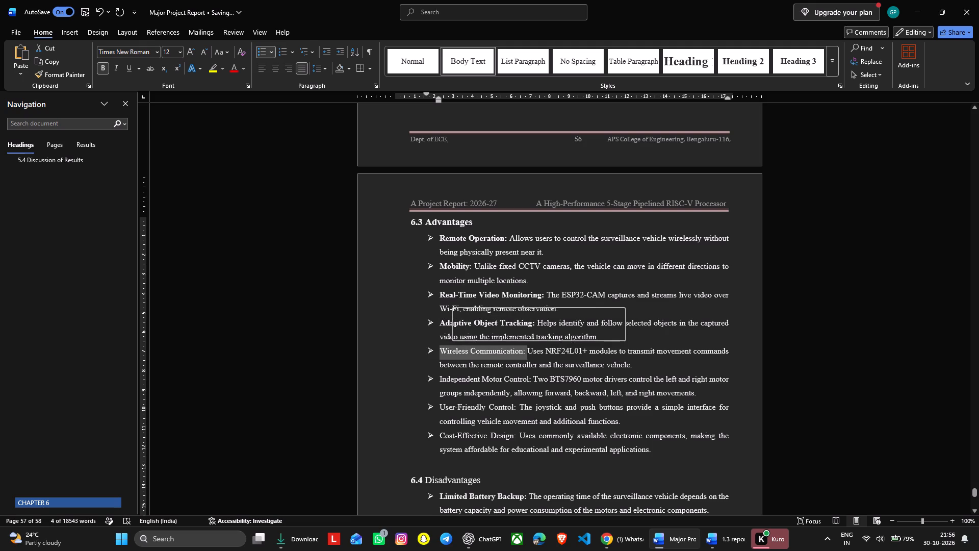
left_click(460, 333)
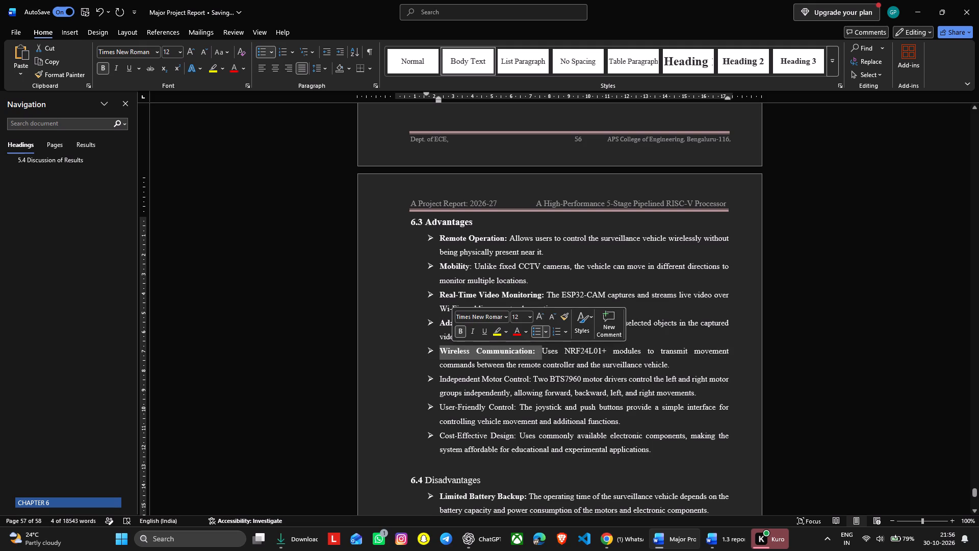
left_click(533, 382)
left_click_drag(533, 382, 443, 379)
left_click(606, 414)
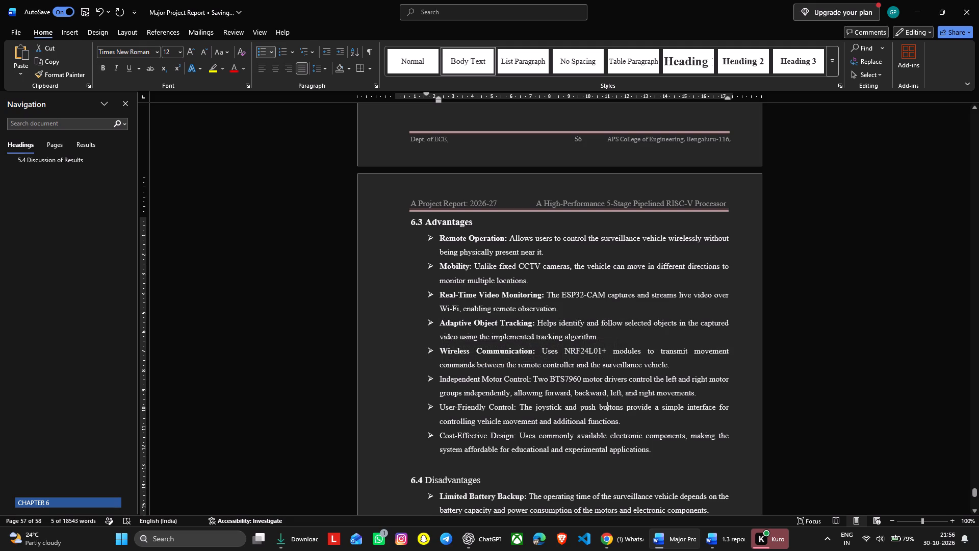
left_click(532, 383)
left_click_drag(532, 383, 456, 381)
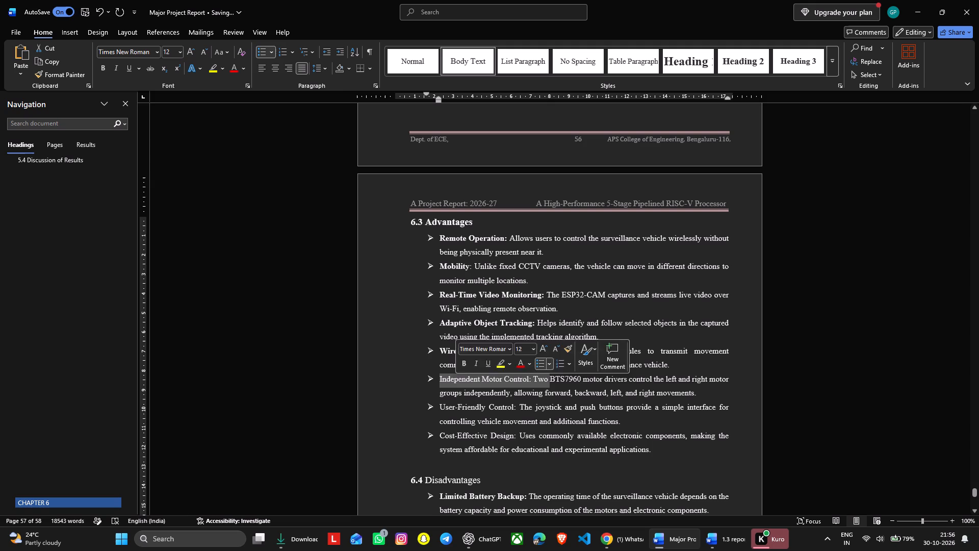
left_click(562, 419)
left_click(530, 379)
left_click_drag(530, 379, 520, 379)
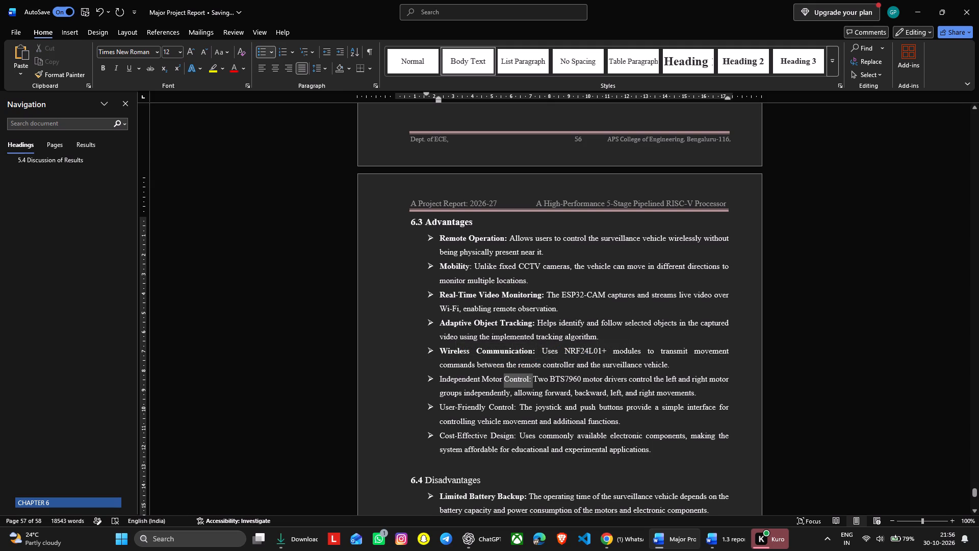
left_click_drag(520, 379, 448, 379)
left_click(453, 363)
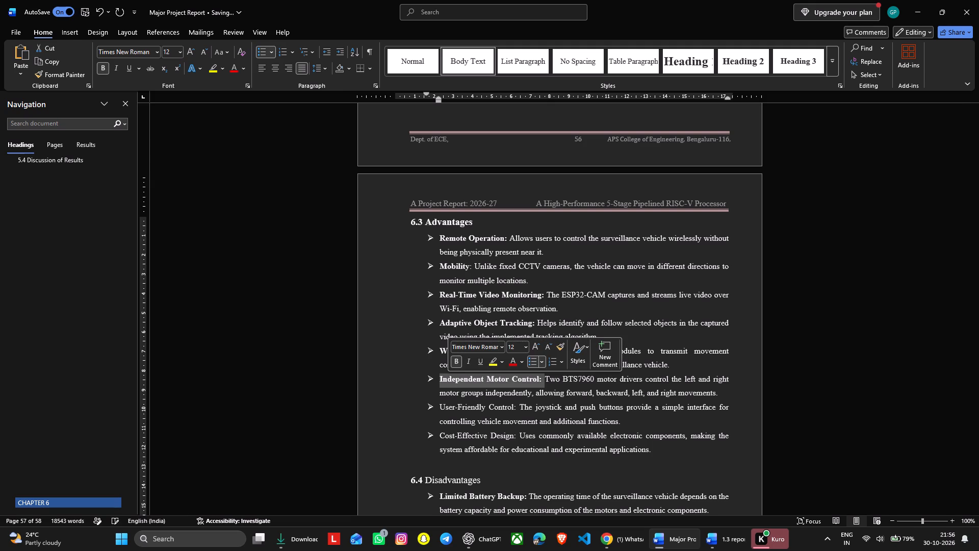
Bold the lead-in labels User-Friendly Control: and Cost-Effective Design in the last two points of the 6.3 Advantages list.
left_click(516, 412)
left_click_drag(516, 412, 444, 410)
left_click(453, 394)
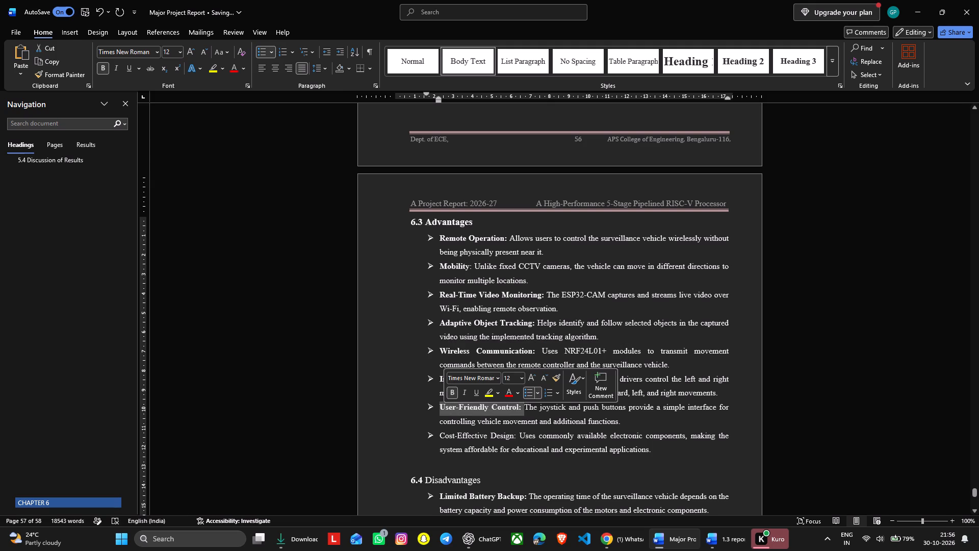
left_click(520, 439)
left_click_drag(520, 439, 449, 433)
left_click(576, 459)
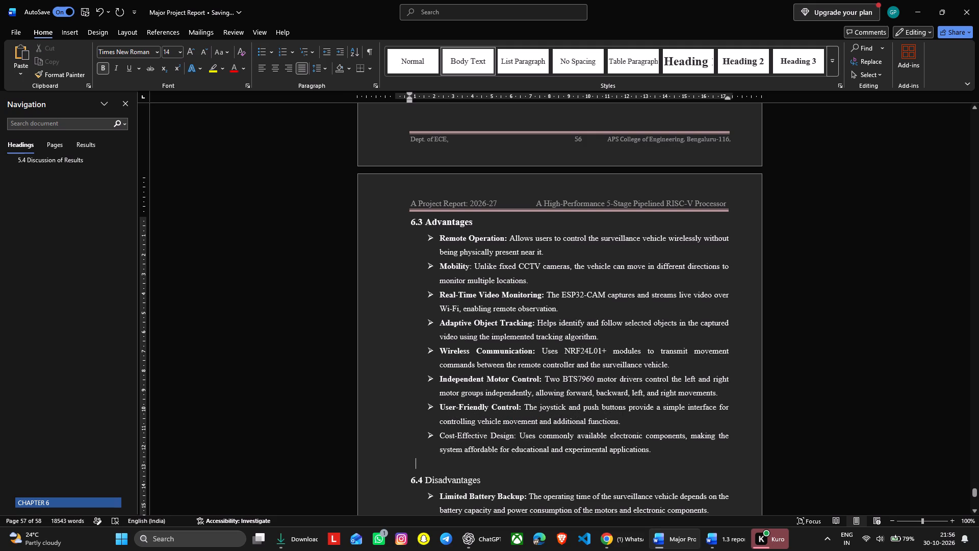
left_click(518, 434)
left_click_drag(518, 434, 456, 434)
left_click(526, 467)
left_click(517, 435)
left_click_drag(512, 435, 444, 437)
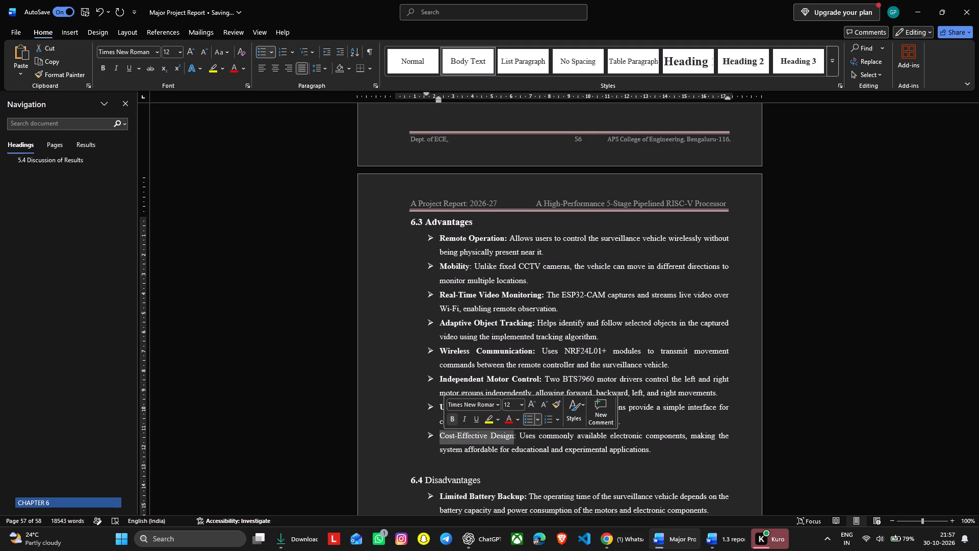
left_click(453, 423)
left_click(517, 483)
scroll(513, 484, "down", 2)
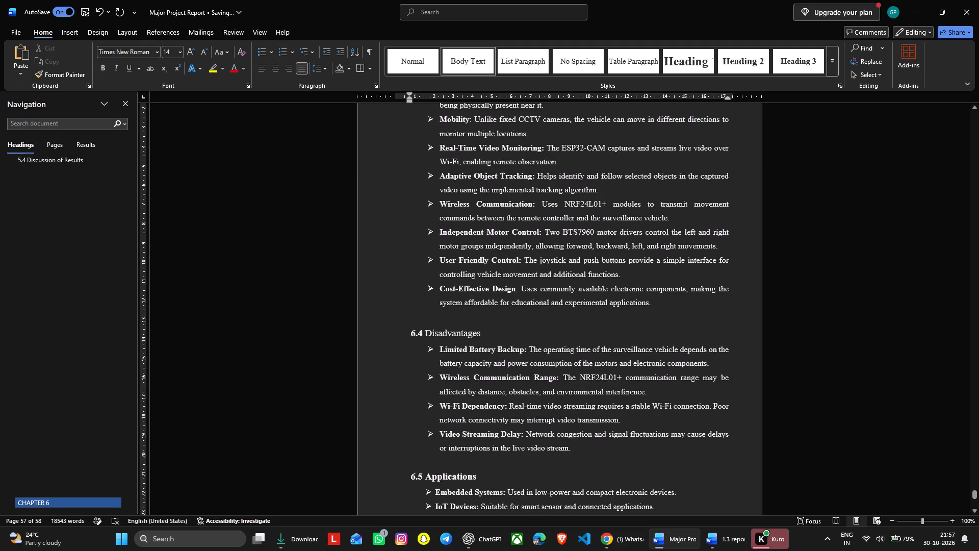
scroll(510, 486, "down", 3)
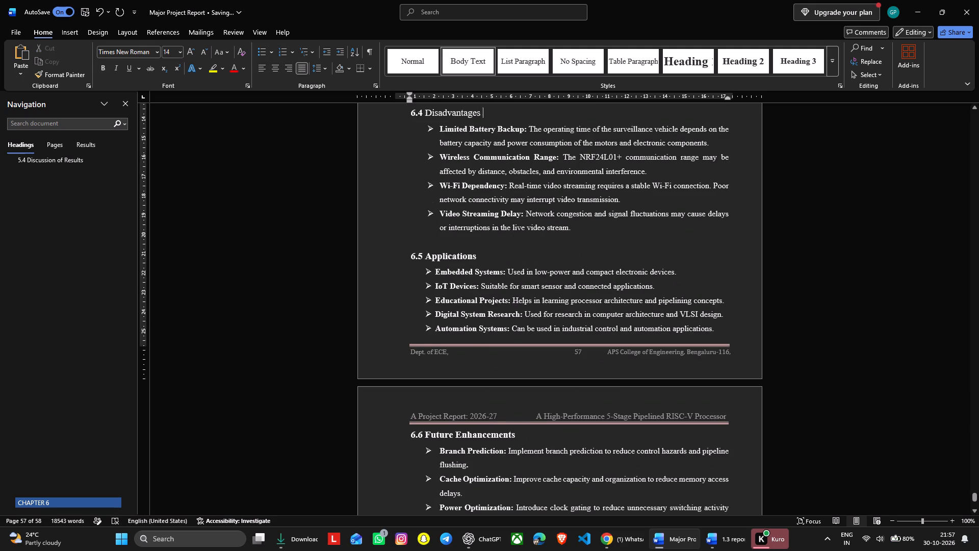
scroll(449, 293, "down", 2)
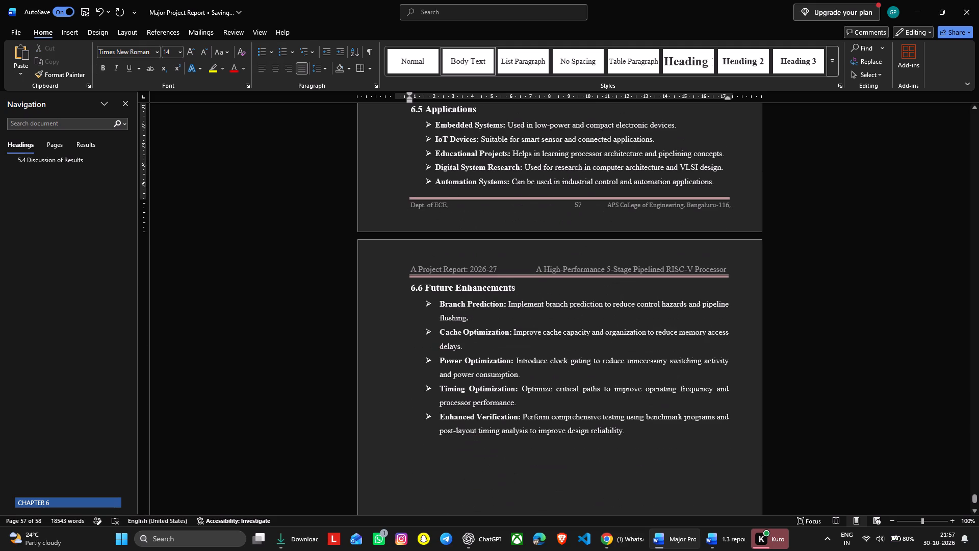
scroll(449, 294, "up", 2)
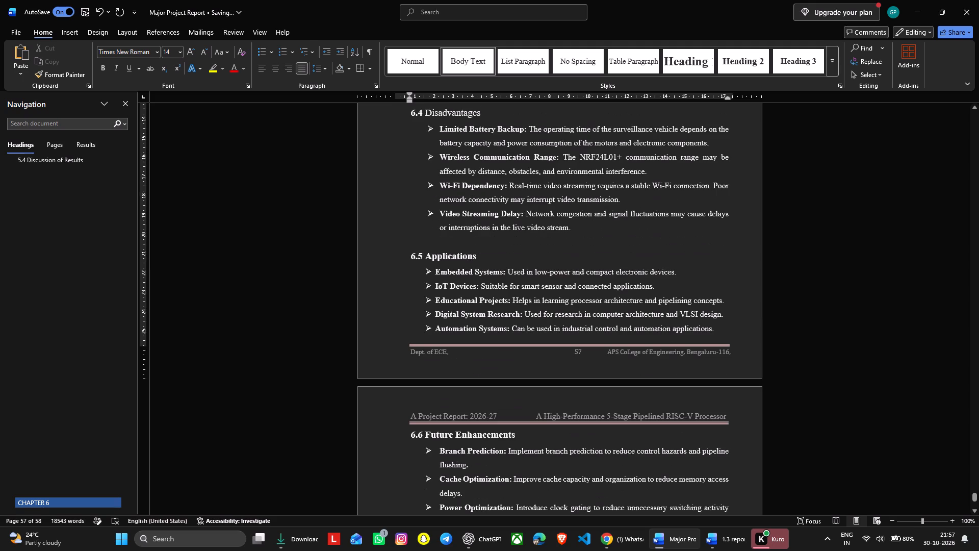
scroll(449, 297, "up", 1)
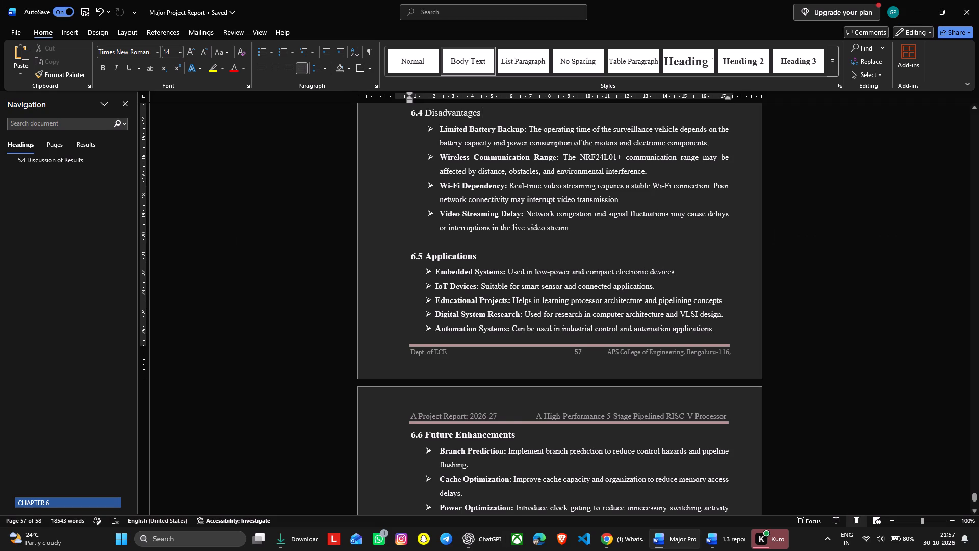
left_click(437, 272)
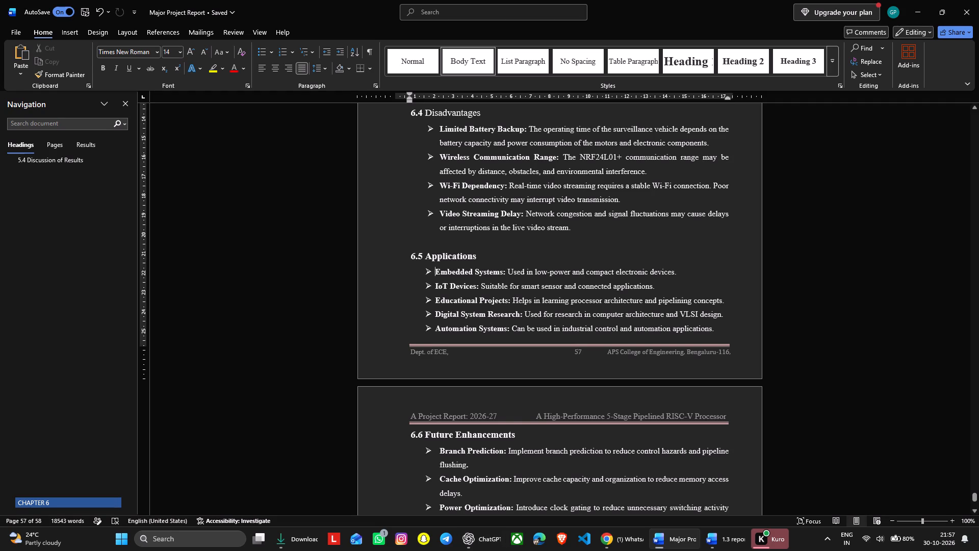
left_click(437, 272)
left_click_drag(437, 272, 718, 332)
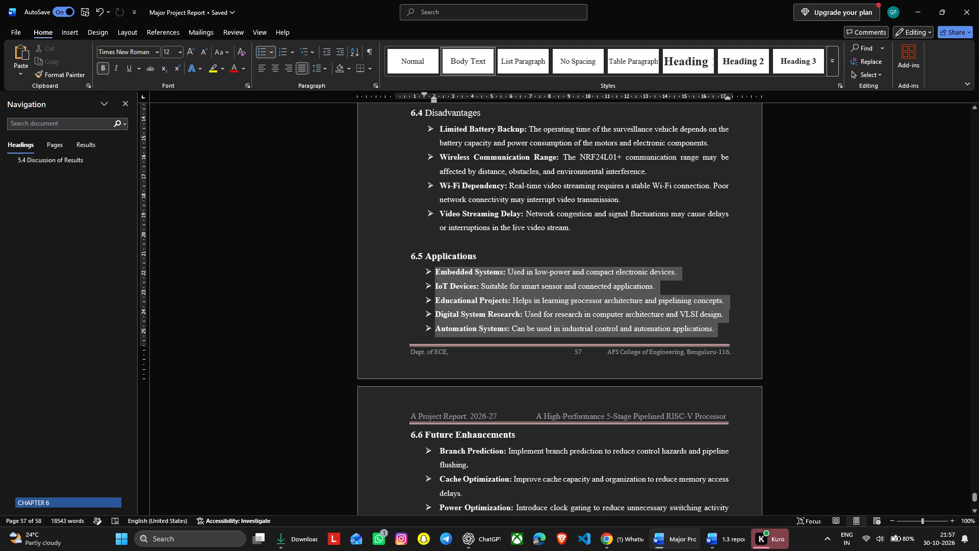
left_click_drag(718, 332, 719, 332)
key("BackSpace")
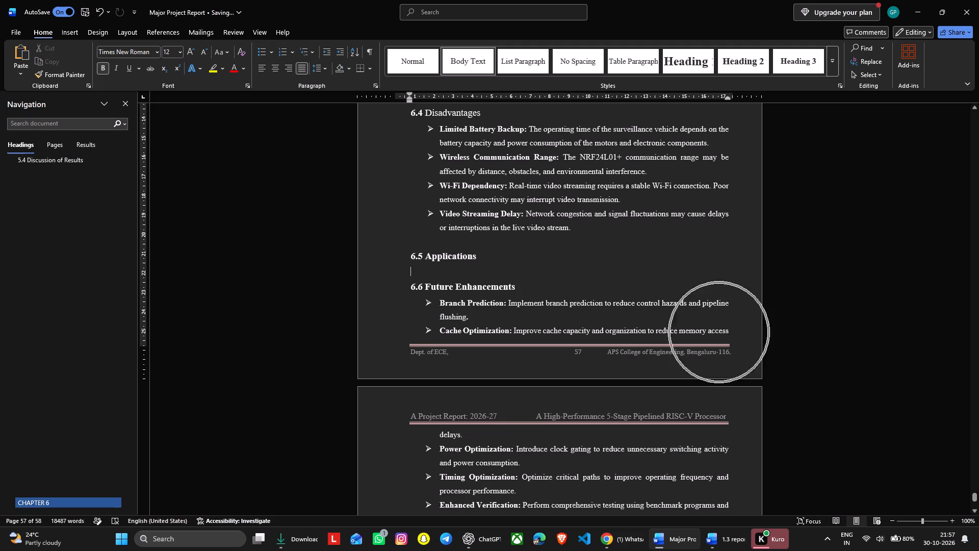
Indent the empty line under the 6.5 Applications heading with spaces and paste the copied surveillance application points there.
key("space")
key("space")
key("space")
key("space")
key("space")
key("space")
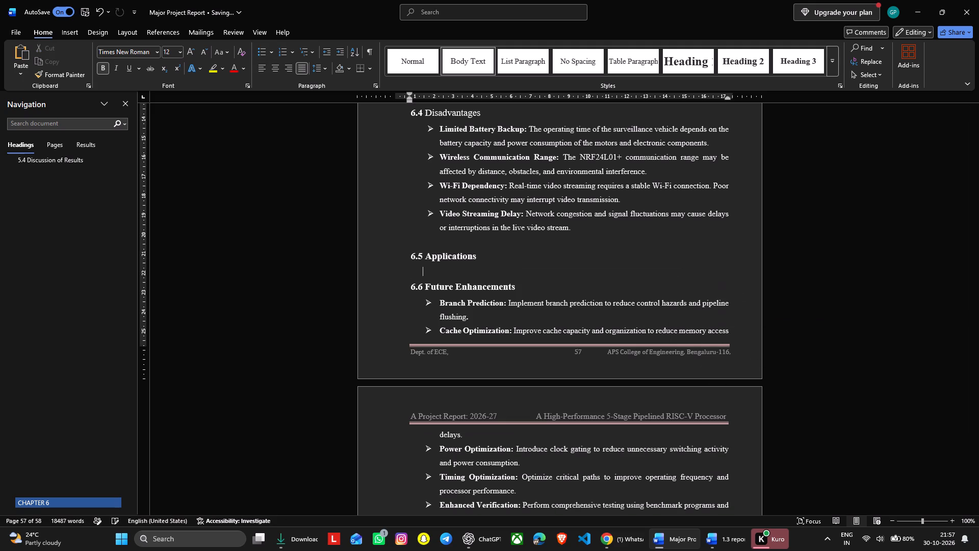
key("space")
key("space")
key("space")
key("space")
key("space")
key("space")
key("space")
key("ctrl+v")
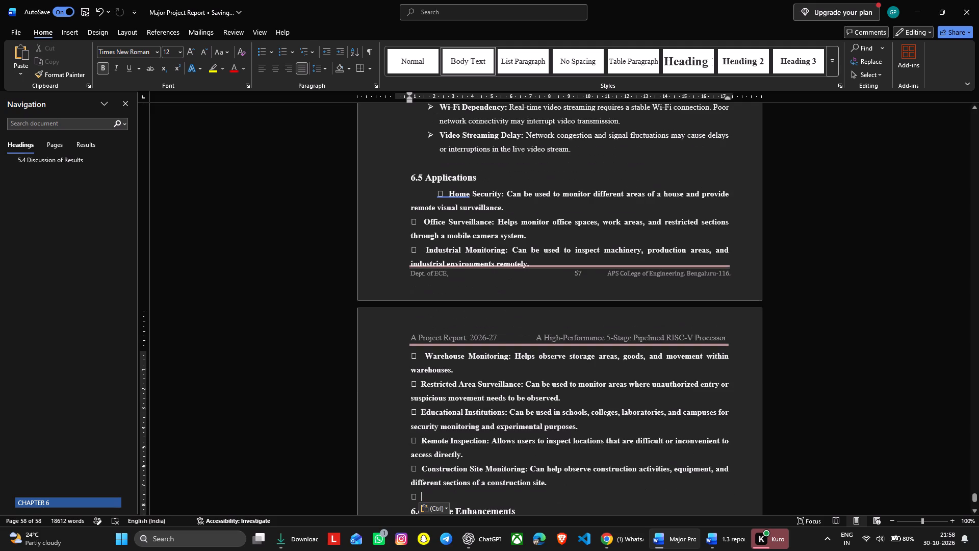
Remove the stray bullet character and all leading spaces before Home Security in section 6.5.
left_click(448, 196)
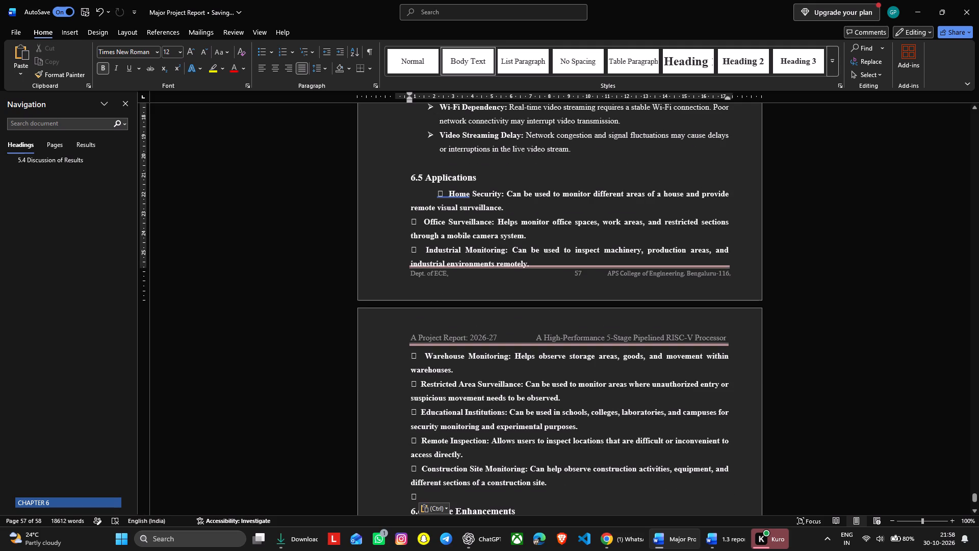
key("BackSpace")
key("BackSpace")
key("BackSpace")
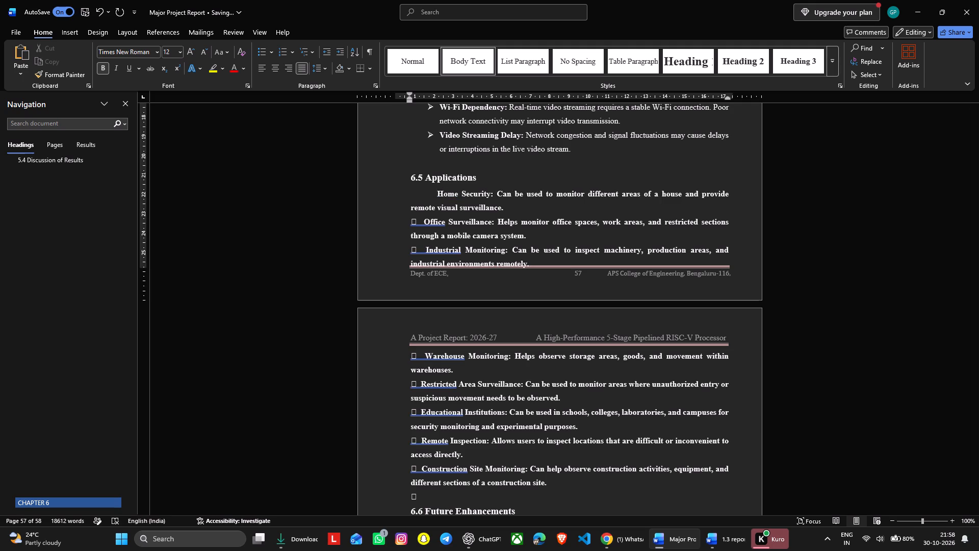
key("BackSpace")
key("BackSpace")
key("BackSpace")
key("BackSpace")
key("BackSpace")
key("BackSpace")
key("BackSpace")
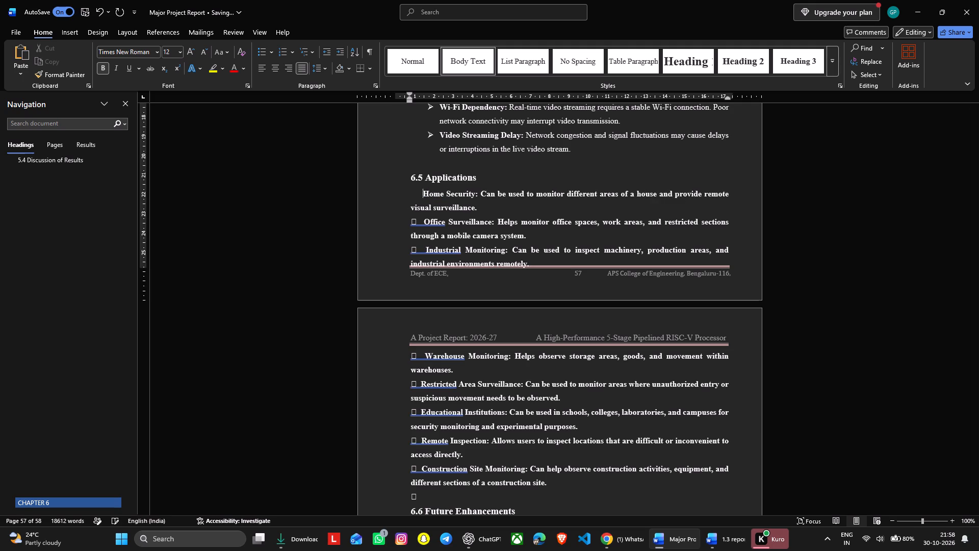
key("BackSpace")
key("BackSpace")
key("BackSpace")
key("BackSpace")
key("BackSpace")
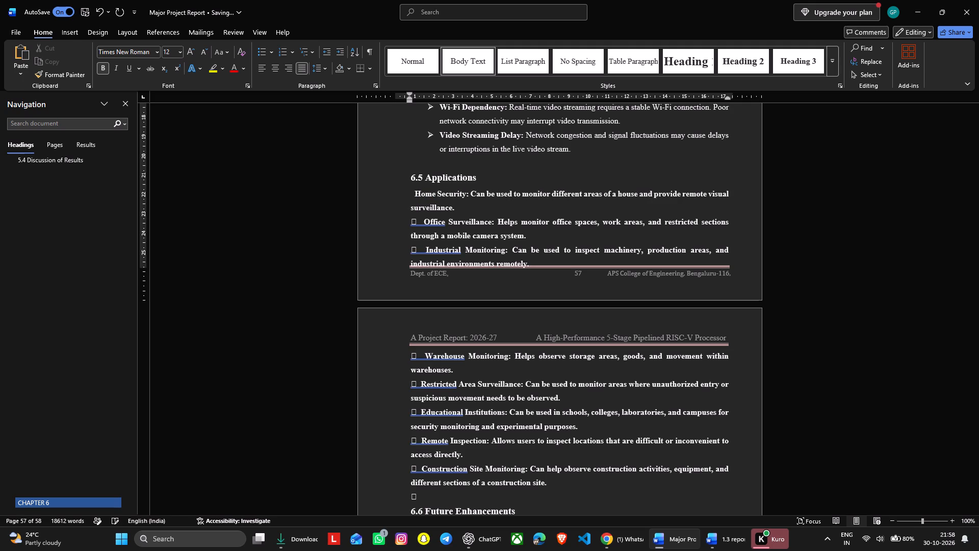
key("BackSpace")
Remove the stray bullet character and spacing before Office Surveillance in section 6.5.
key("Down")
key("Down")
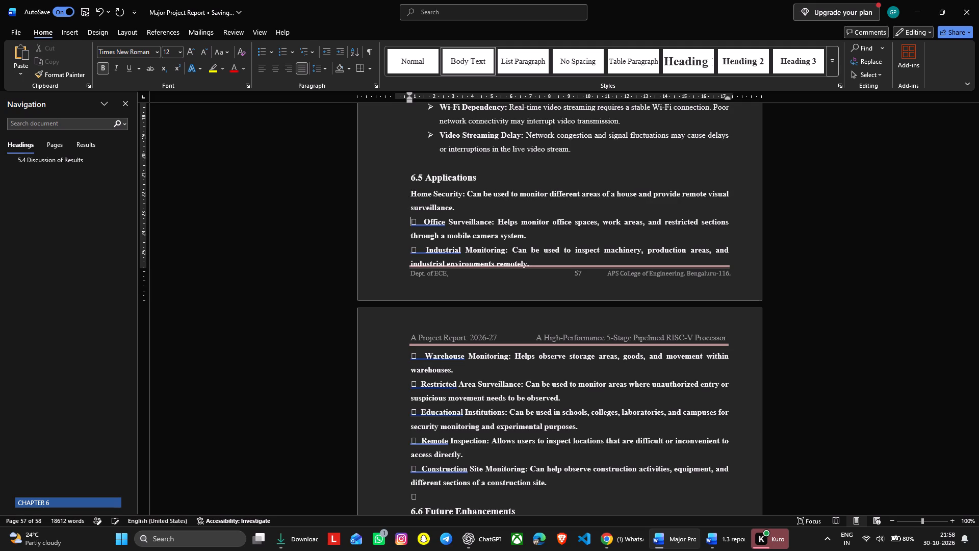
key("Right")
key("Right")
key("Right")
key("BackSpace")
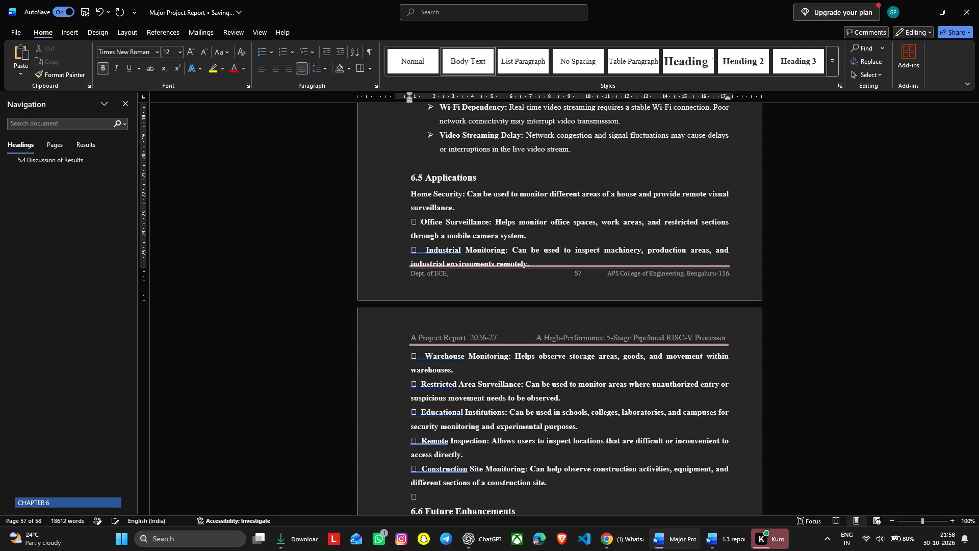
key("BackSpace")
key("BackSpace")
Remove the stray bullet character and spacing before Industrial Monitoring in section 6.5.
key("Down")
key("Down")
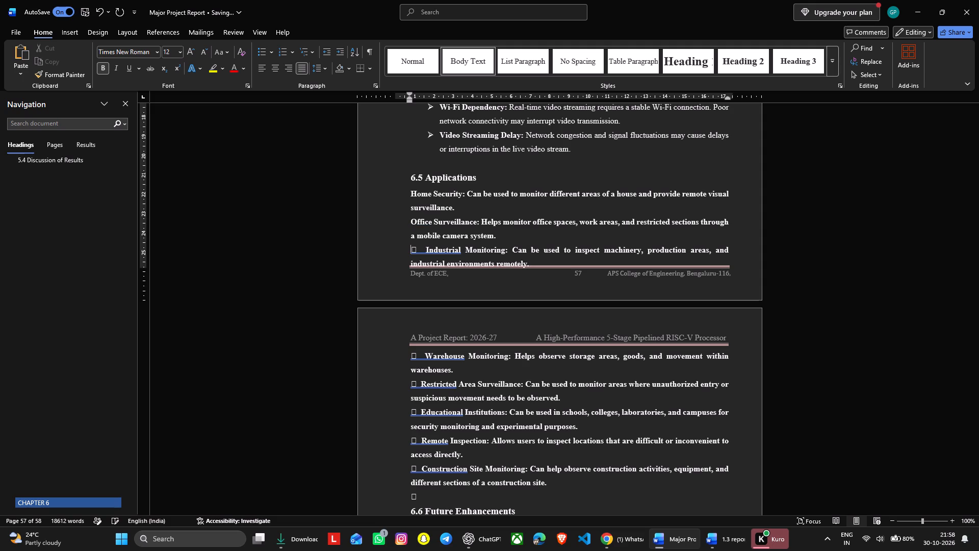
key("Right")
key("Right")
key("Right")
key("BackSpace")
key("BackSpace")
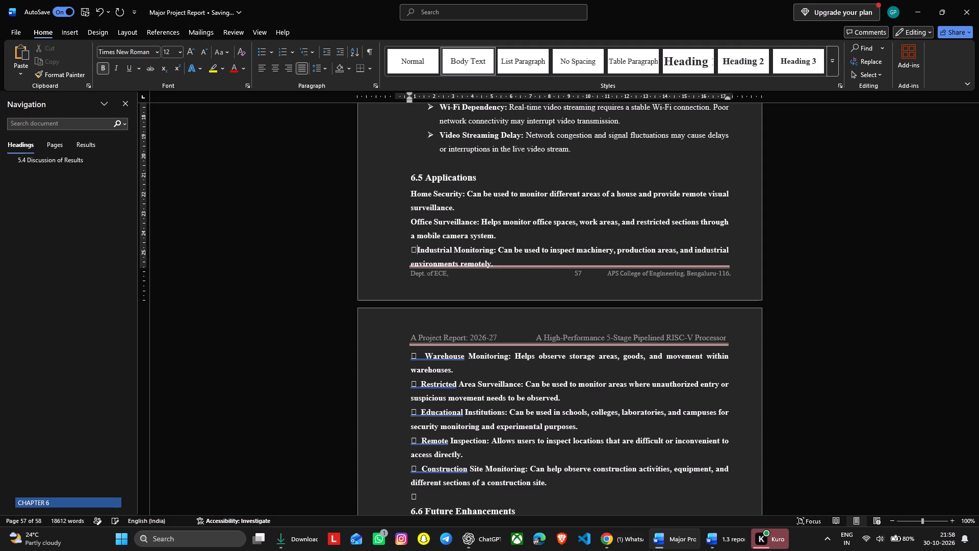
key("BackSpace")
Remove the stray bullet character and spacing before Warehouse Monitoring in section 6.5.
key("Down")
key("Down")
key("Down")
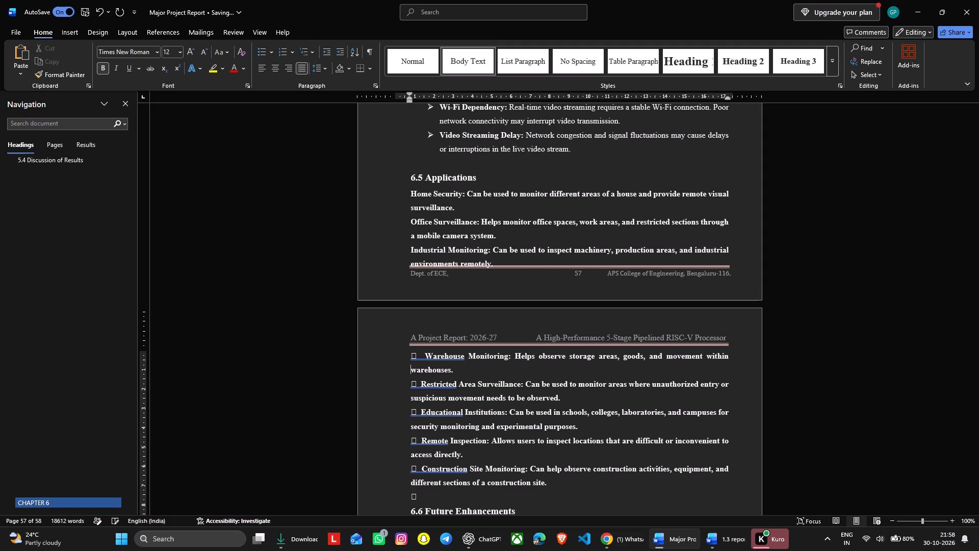
key("Up")
key("Right")
key("Right")
key("Right")
key("BackSpace")
key("BackSpace")
key("BackSpace")
Remove the stray bullet character and spacing before Restricted Area Surveillance in section 6.5.
key("Down")
key("Down")
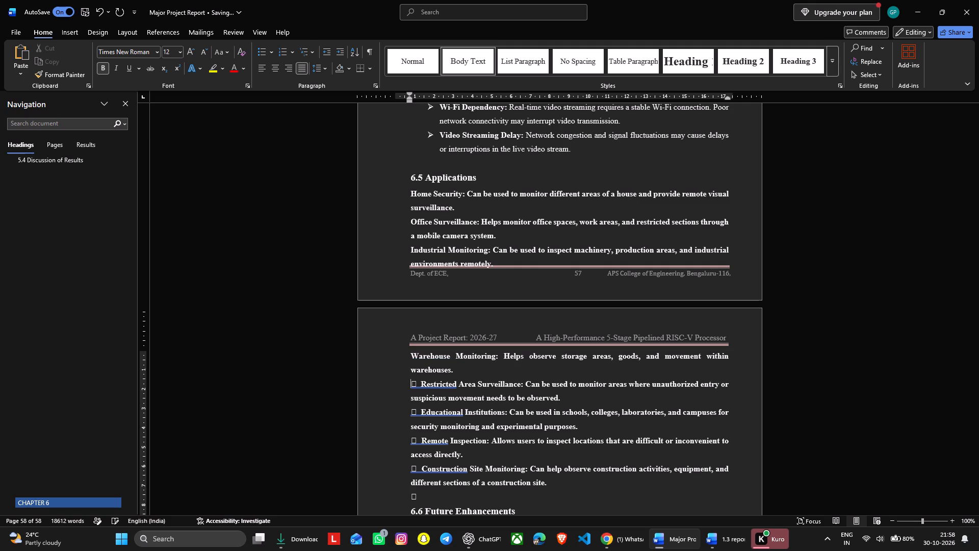
key("Right")
key("Right")
key("BackSpace")
key("BackSpace")
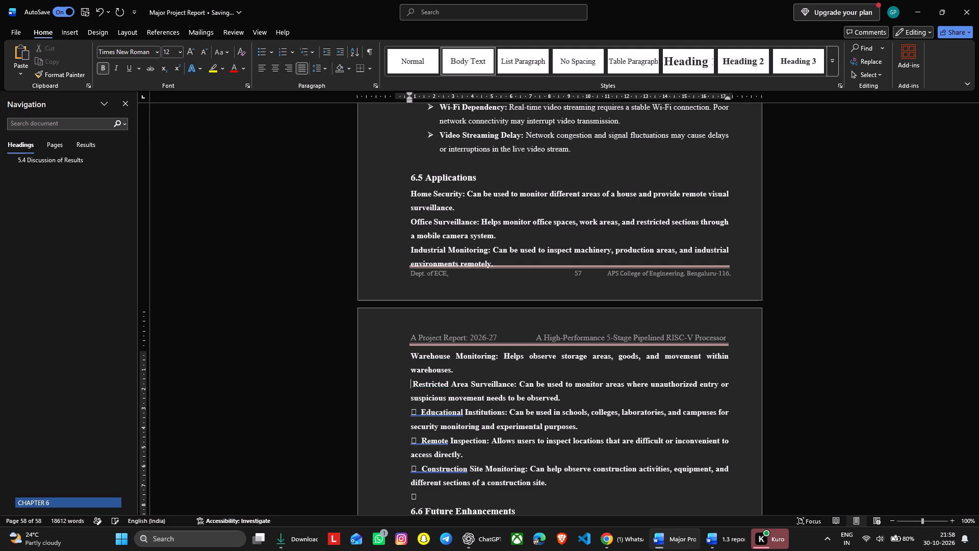
key("Right")
key("BackSpace")
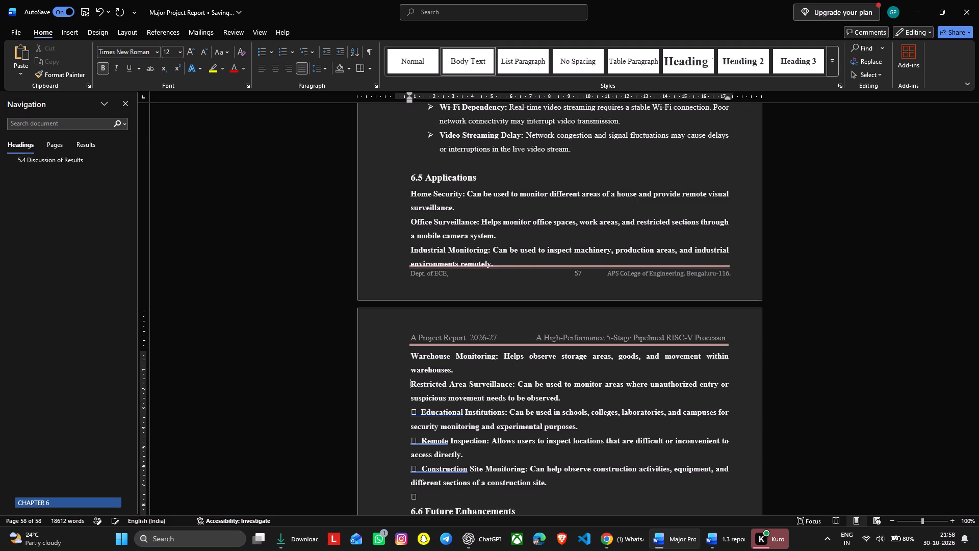
Remove the stray bullet character and spacing before Educational Institutions in section 6.5.
key("Down")
key("Down")
key("Right")
key("Right")
key("Right")
key("BackSpace")
key("BackSpace")
key("BackSpace")
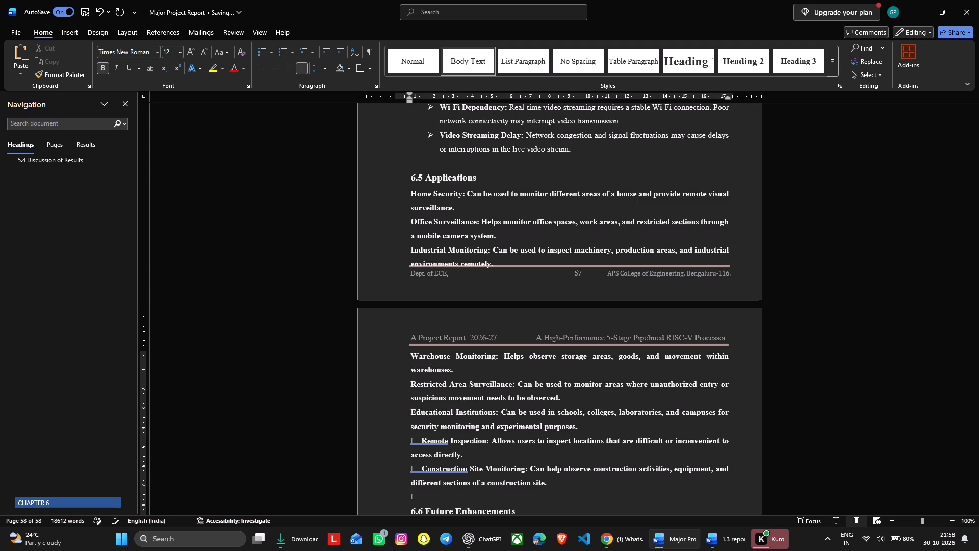
Remove the stray bullet character and spacing before Remote Inspection in section 6.5.
key("Down")
key("Down")
key("Right")
key("Right")
key("Right")
key("BackSpace")
key("BackSpace")
key("BackSpace")
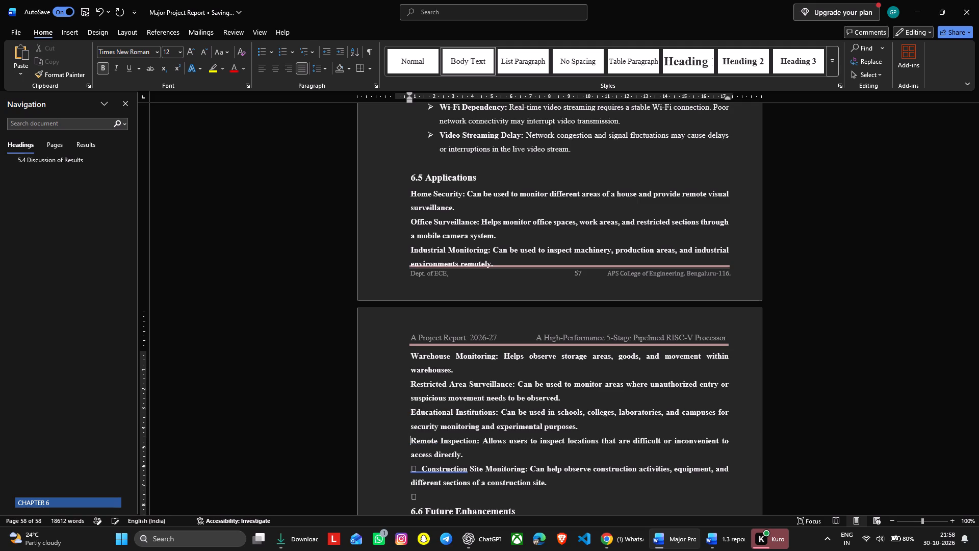
Remove the stray bullet character and spacing before Construction Site Monitoring in section 6.5.
key("Down")
key("Down")
key("Right")
key("Right")
key("Right")
key("BackSpace")
key("BackSpace")
key("BackSpace")
Remove the leftover bullet character from the otherwise empty line above the 6.6 Future Enhancements heading.
key("Down")
key("Down")
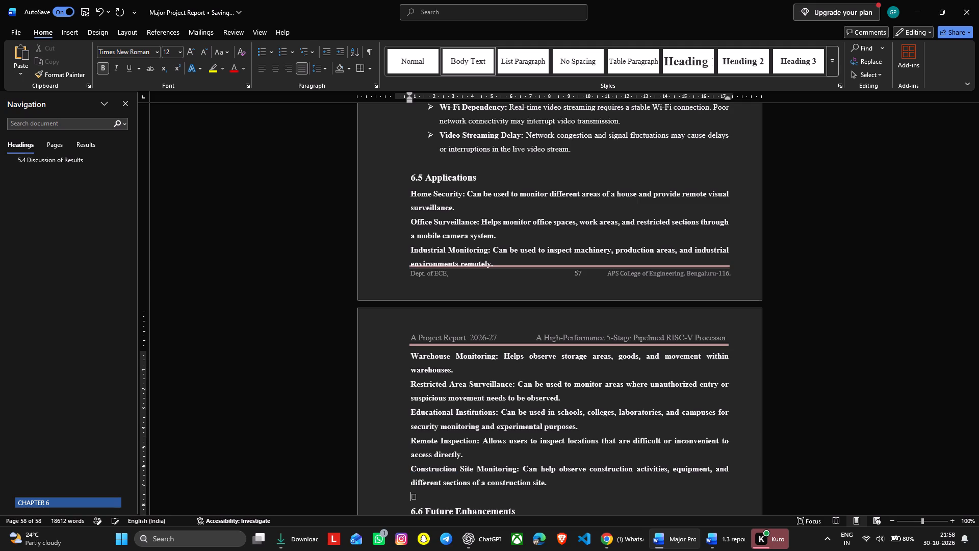
key("Right")
key("BackSpace")
Apply 1.5 line spacing and arrowhead bullets to the 6.5 points from Home Security to Construction Site Monitoring.
left_click(410, 192)
left_click_drag(410, 192, 443, 250)
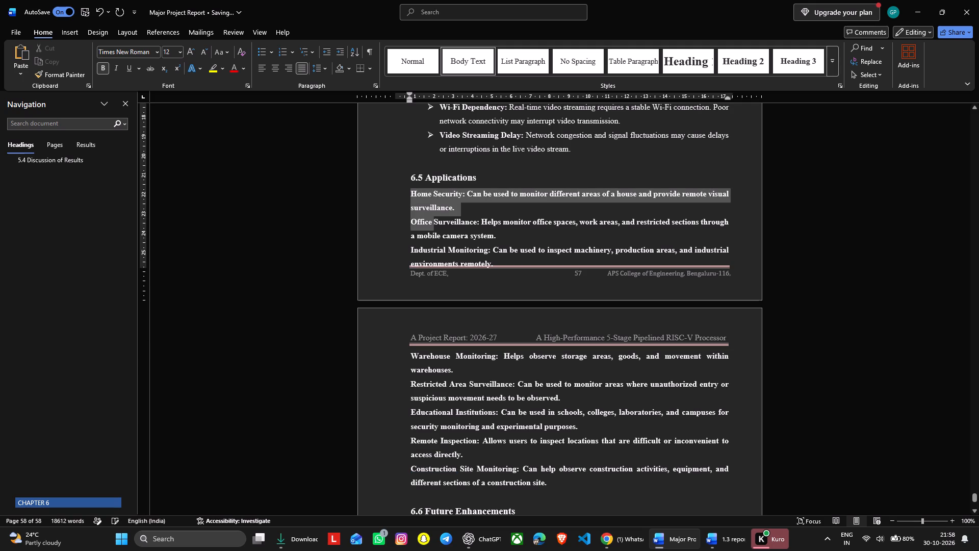
left_click_drag(443, 250, 588, 493)
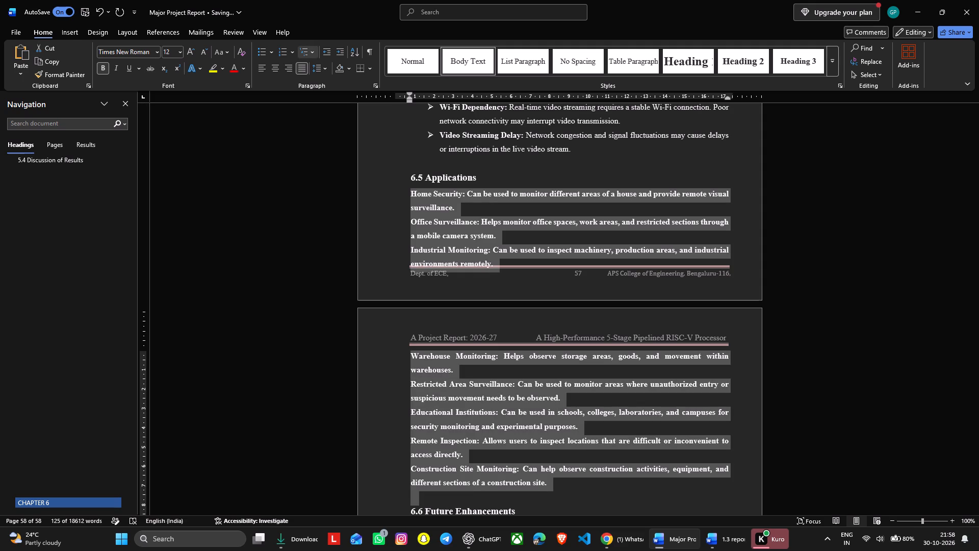
left_click(323, 68)
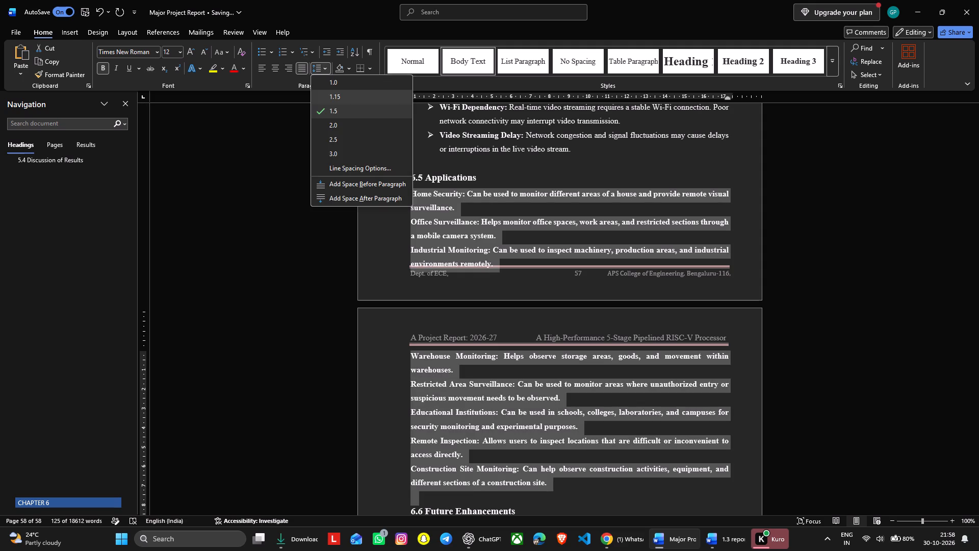
left_click(325, 112)
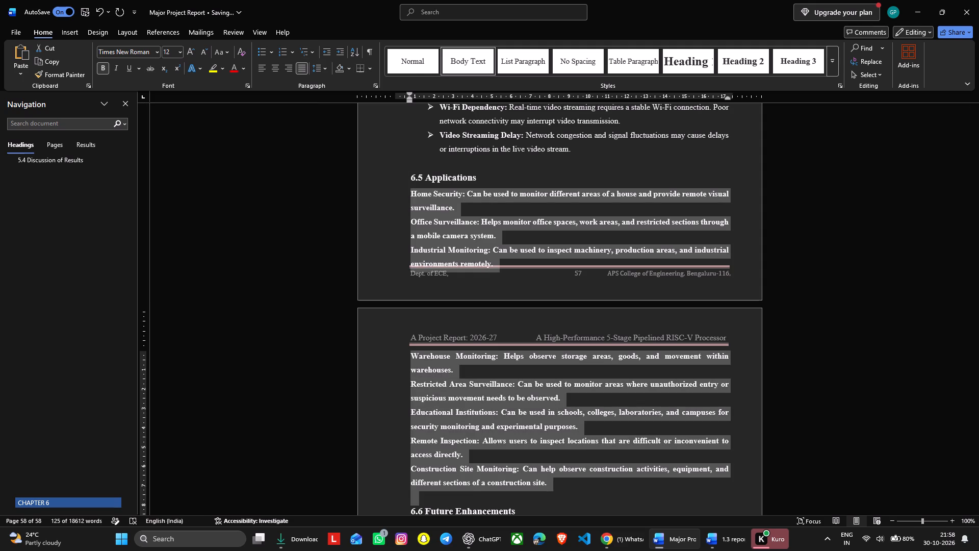
left_click(275, 52)
left_click(274, 81)
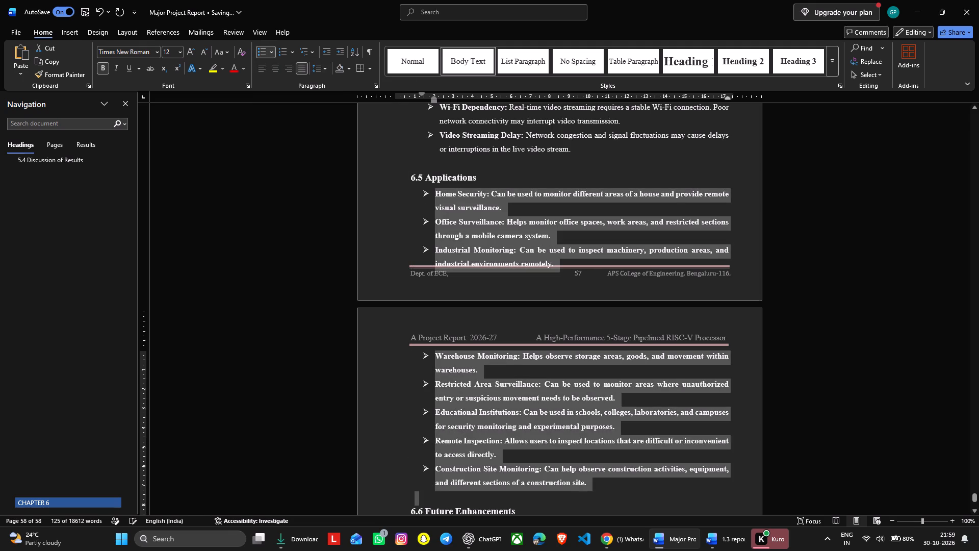
left_click(392, 210)
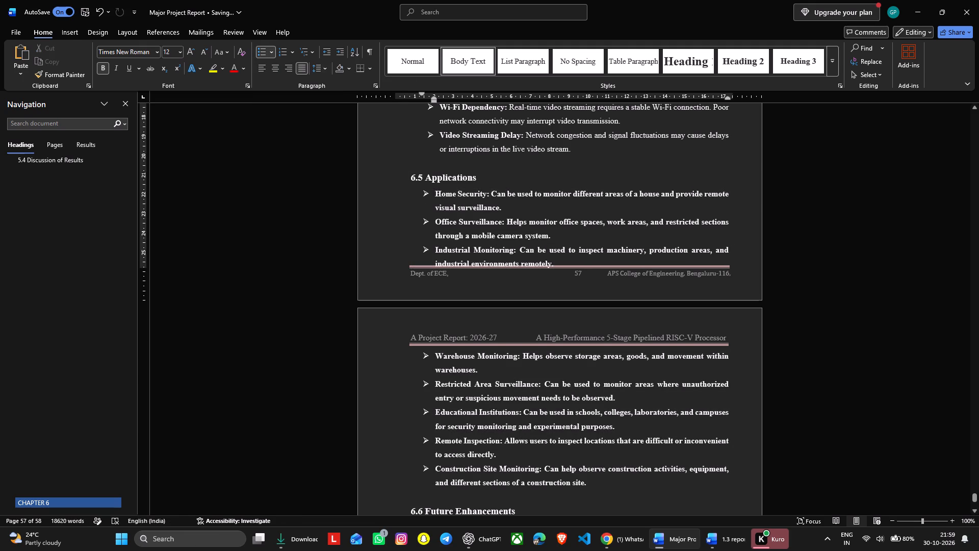
Review the bullet formatting and layout of sections 6.4 Disadvantages, 6.5 Applications and 6.6 Future Enhancements.
scroll(525, 338, "down", 1)
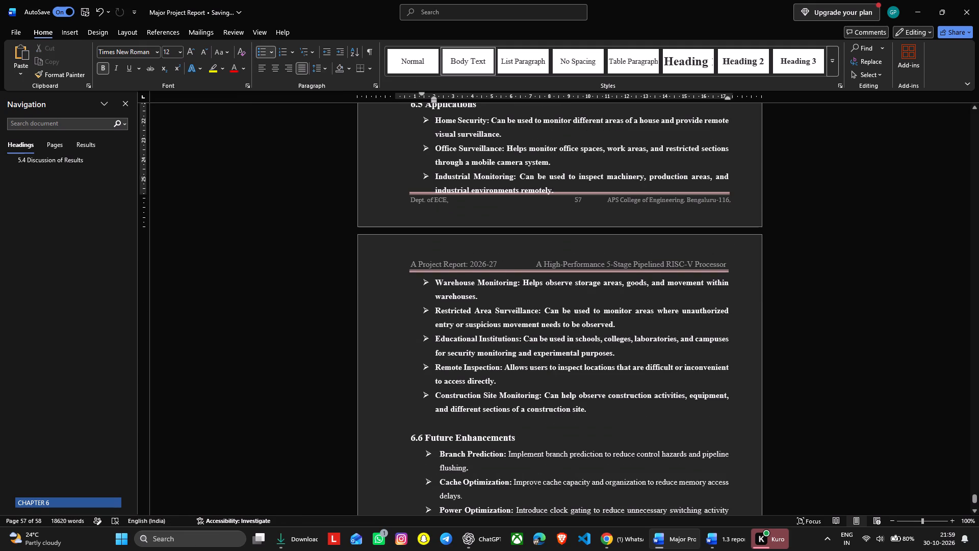
scroll(525, 338, "down", 1)
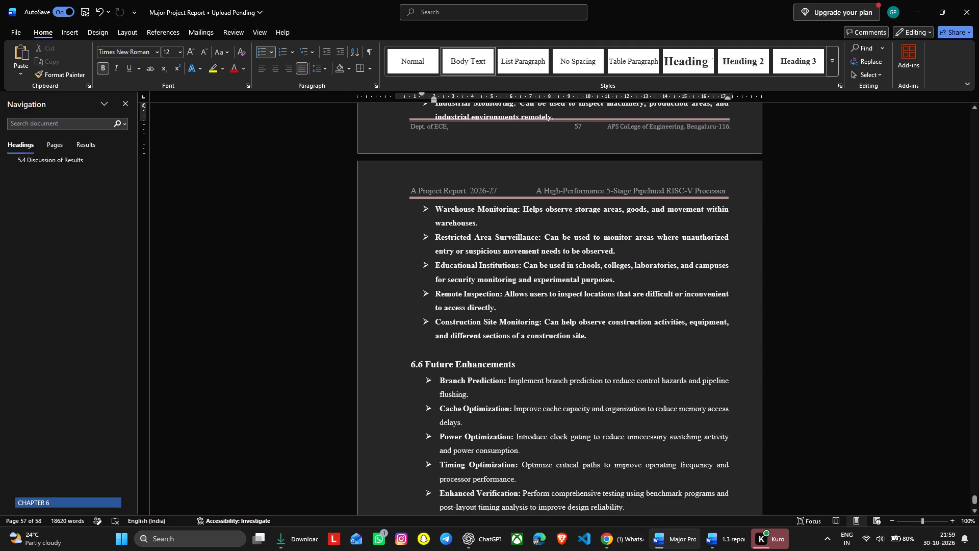
scroll(620, 393, "up", 3)
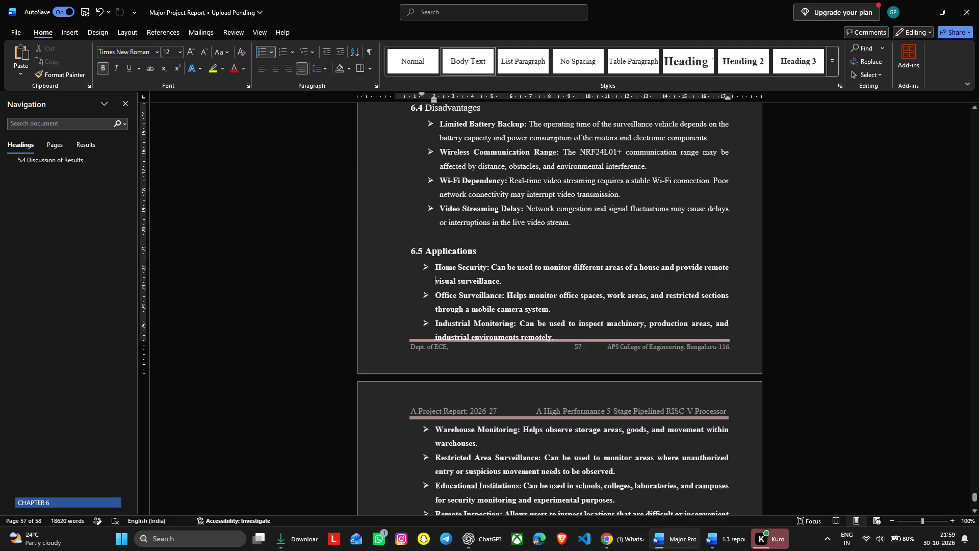
scroll(591, 378, "up", 2)
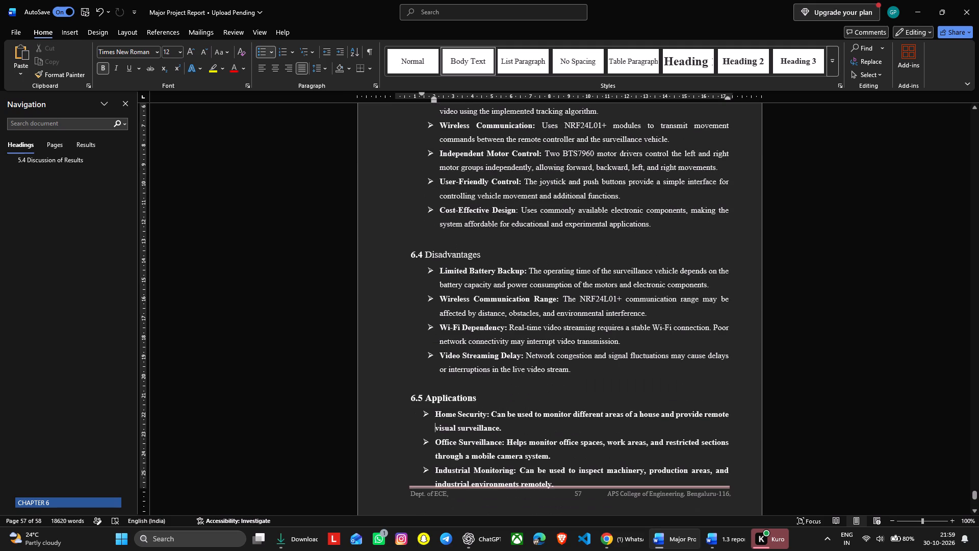
scroll(591, 378, "down", 3)
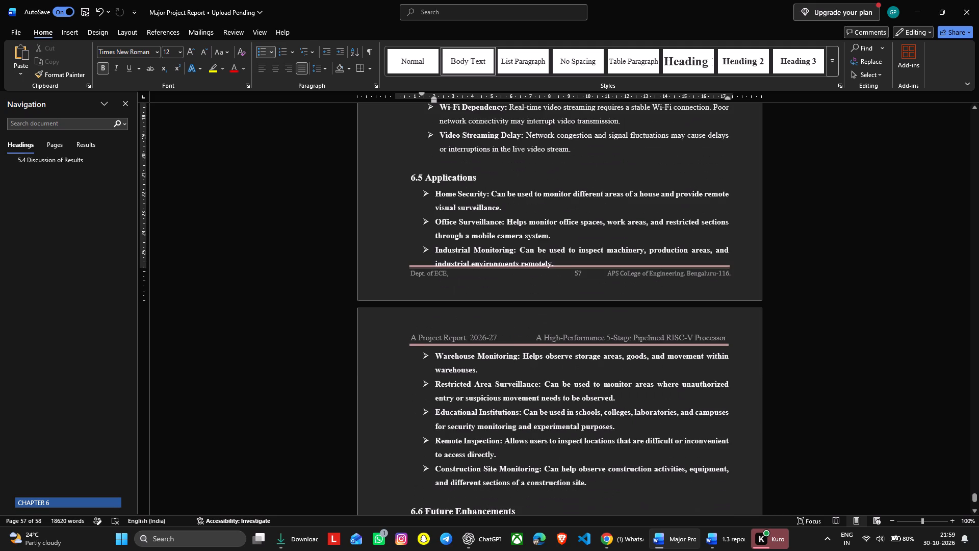
scroll(591, 378, "down", 3)
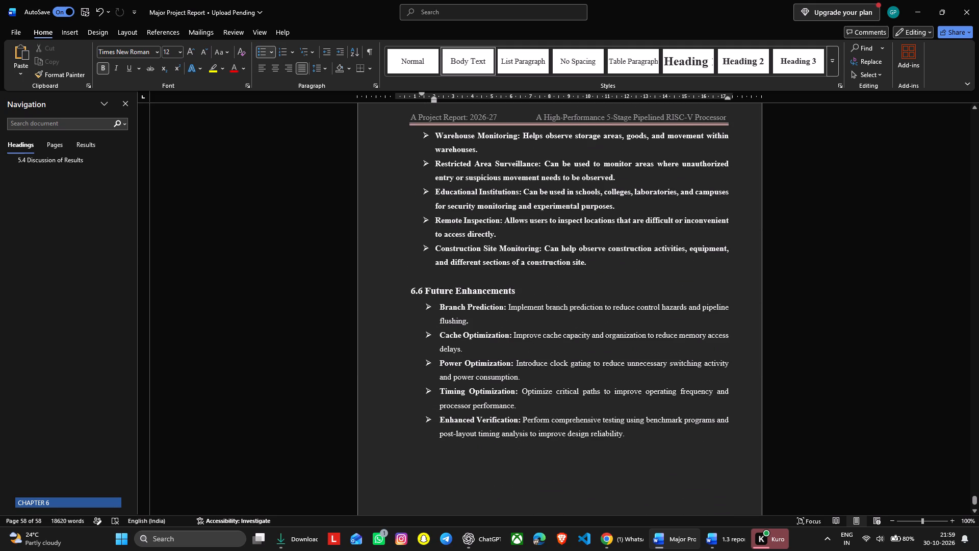
scroll(585, 382, "down", 1)
scroll(583, 383, "up", 2)
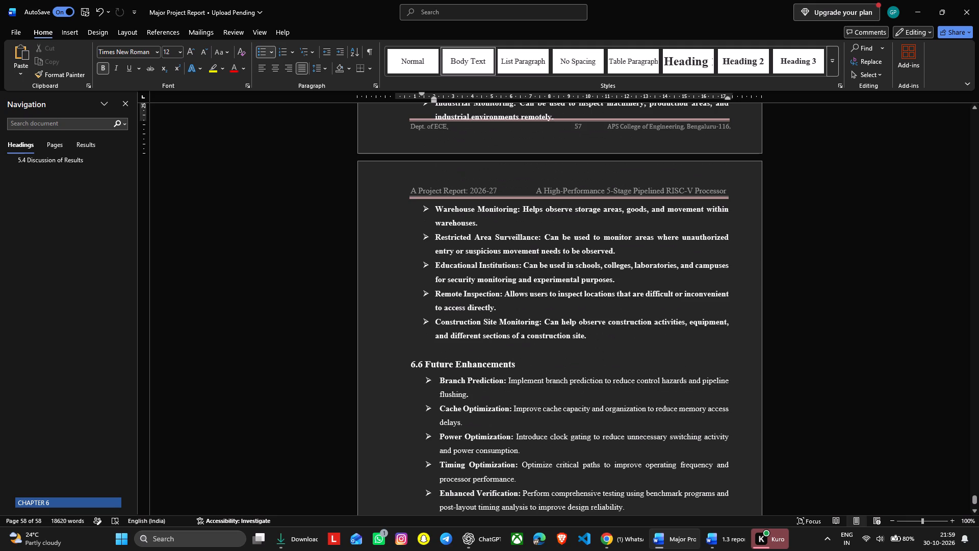
scroll(583, 383, "up", 1)
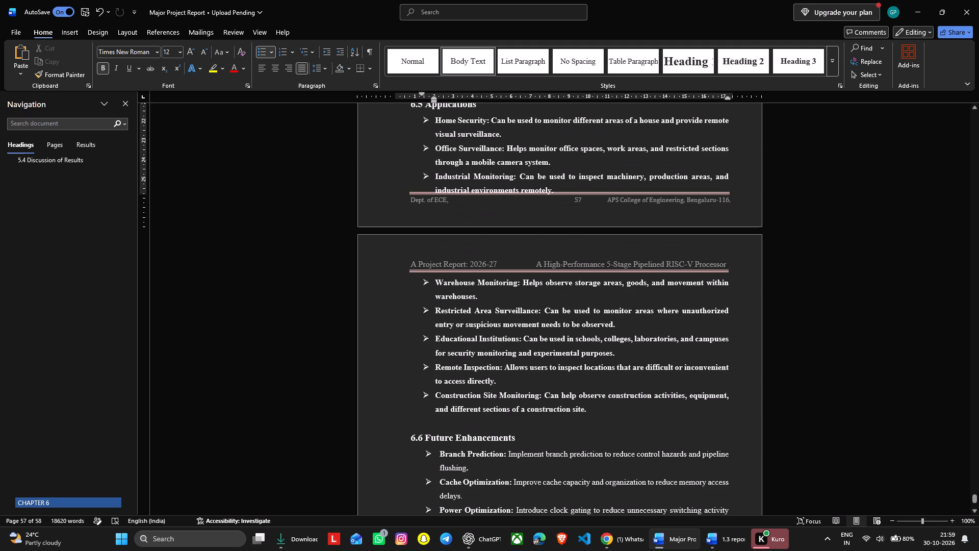
scroll(585, 378, "up", 1)
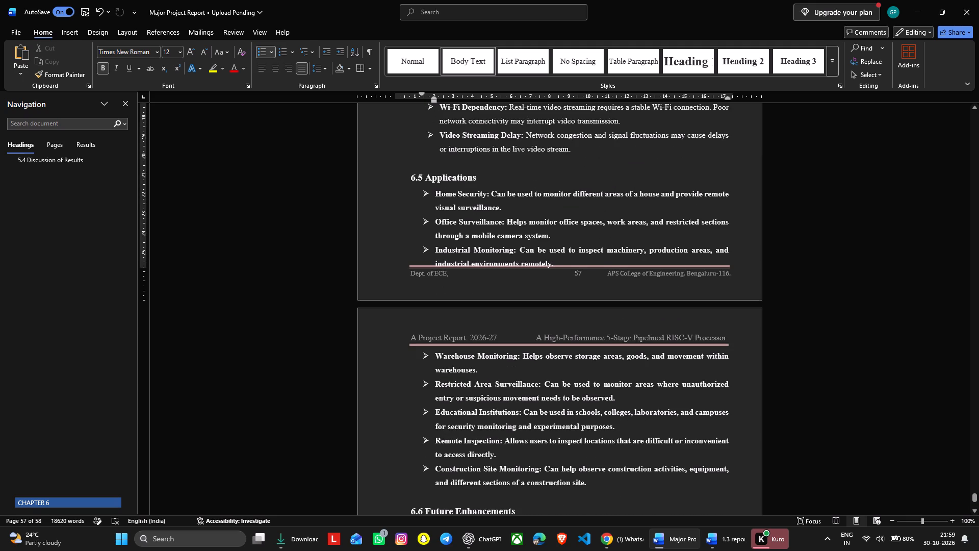
scroll(519, 255, "up", 2)
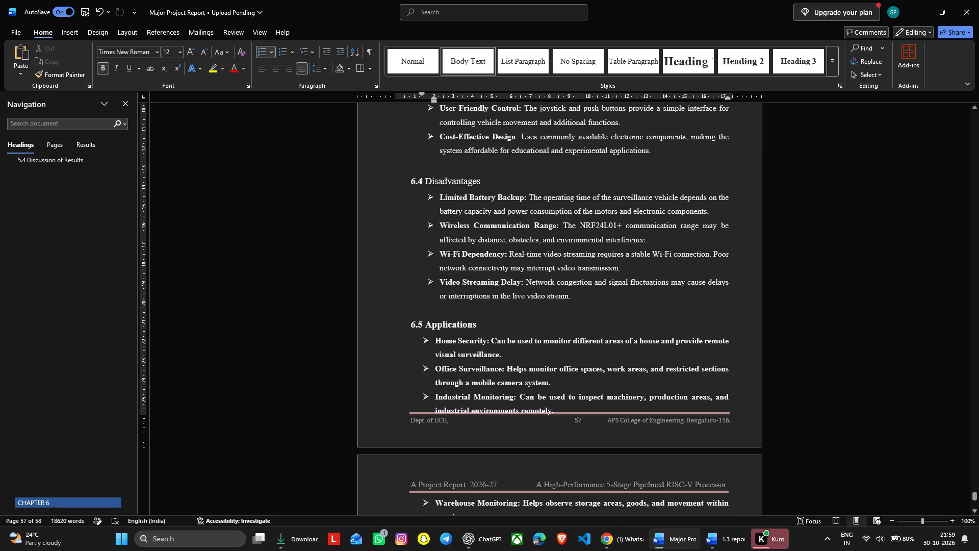
scroll(511, 307, "down", 5)
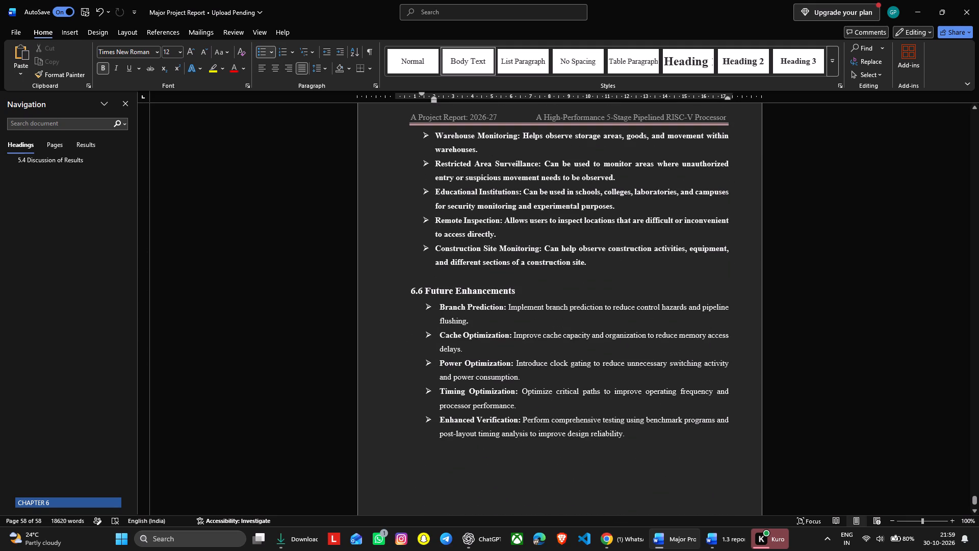
left_click(514, 291)
left_click_drag(514, 291, 400, 283)
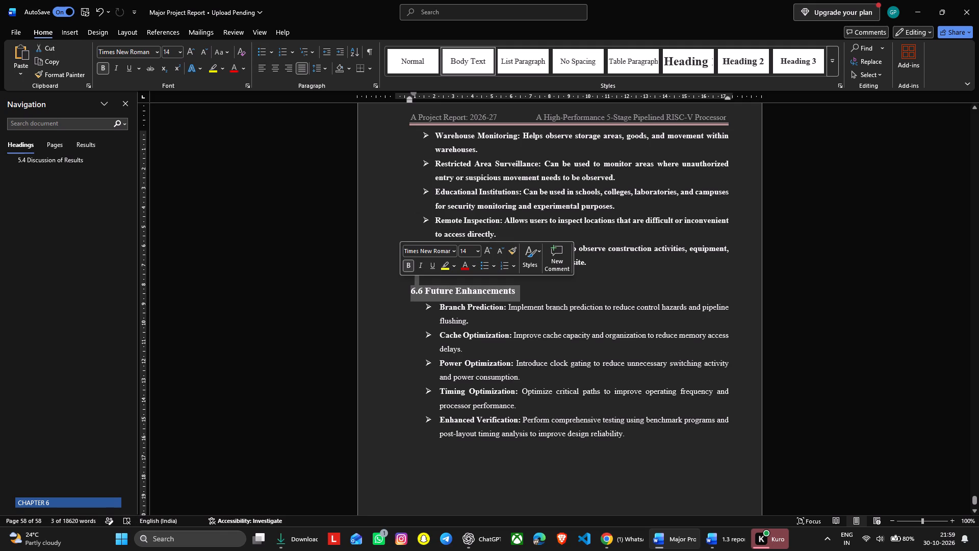
key("ctrl+c")
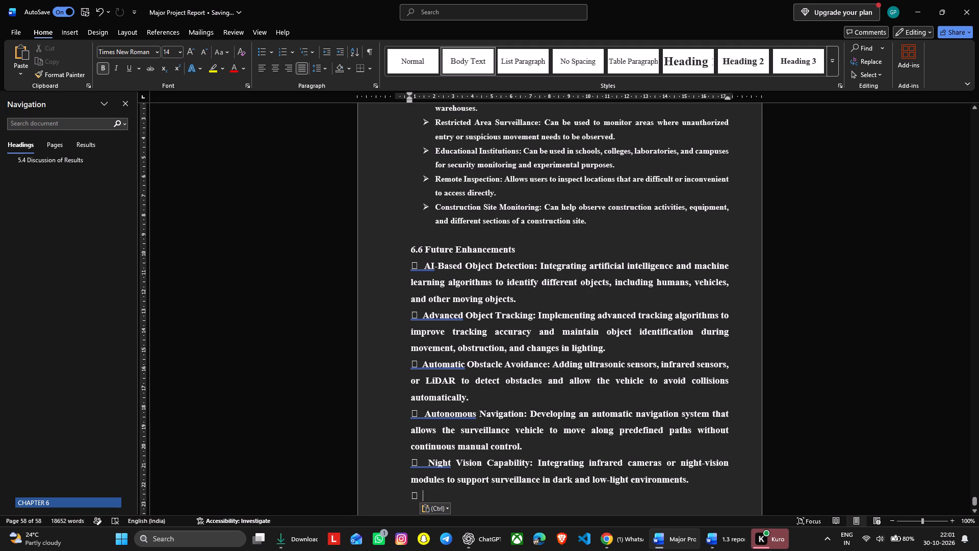
Remove the stray bullet character and spacing before AI-Based Object Detection in section 6.6.
scroll(510, 265, "down", 1)
scroll(510, 265, "up", 4)
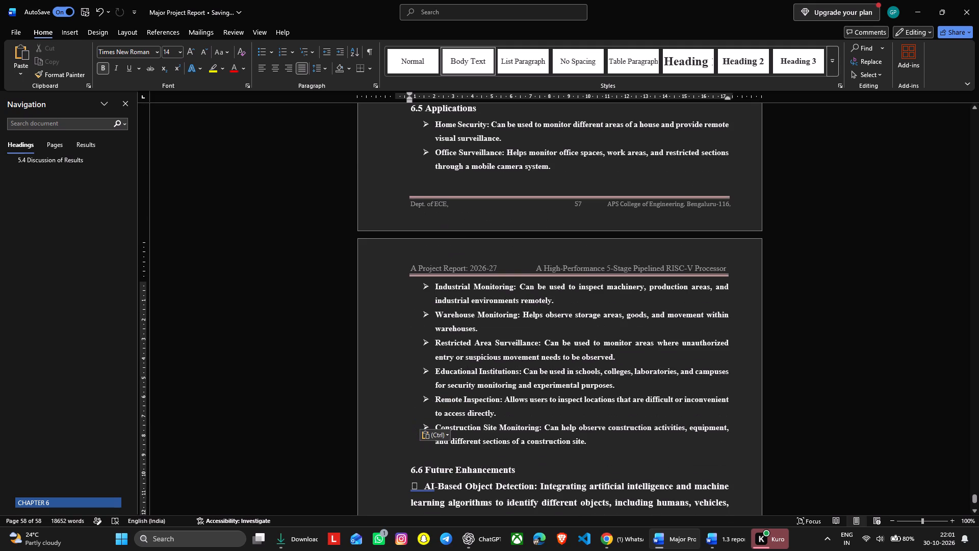
scroll(515, 274, "down", 3)
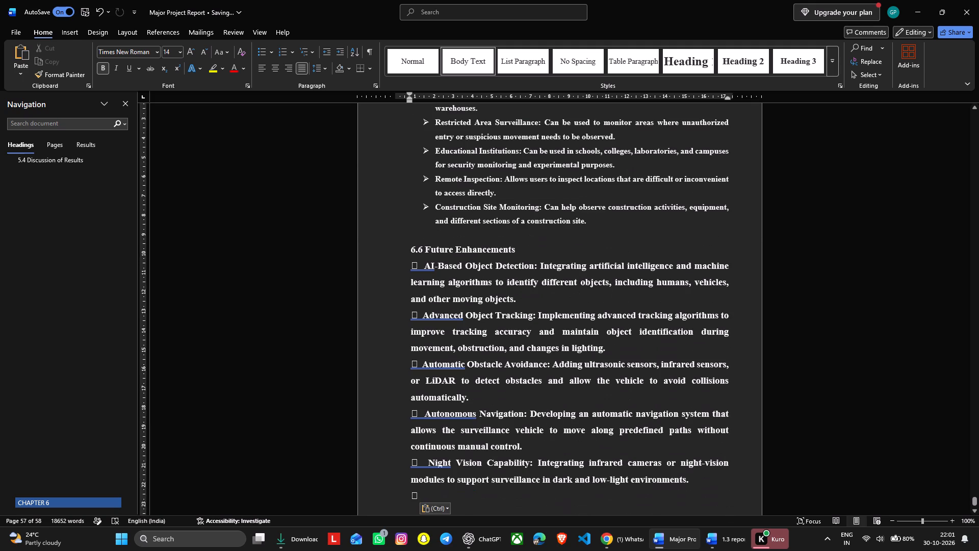
left_click(426, 267)
key("BackSpace")
key("BackSpace")
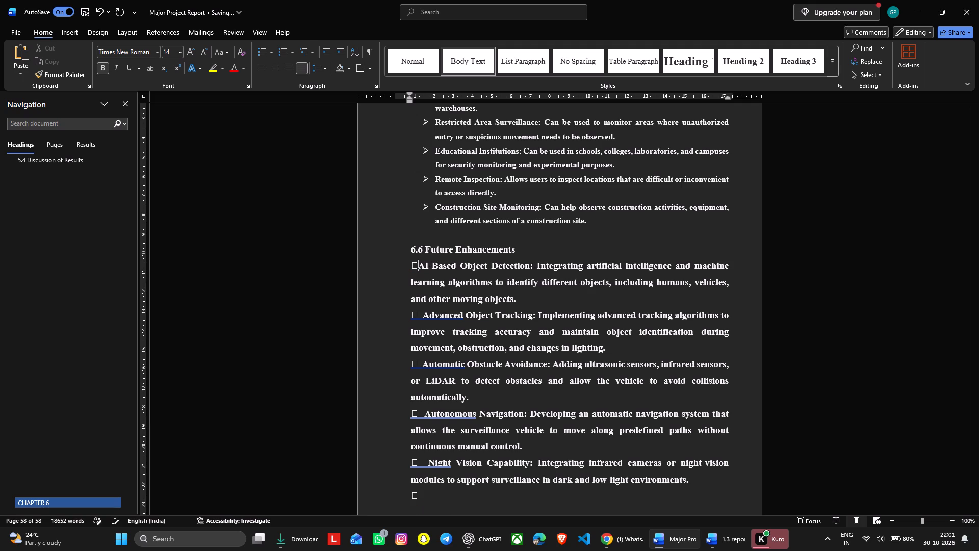
key("BackSpace")
Remove the stray bullet character and spacing before Advanced Object Tracking in section 6.6.
key("Down")
key("Down")
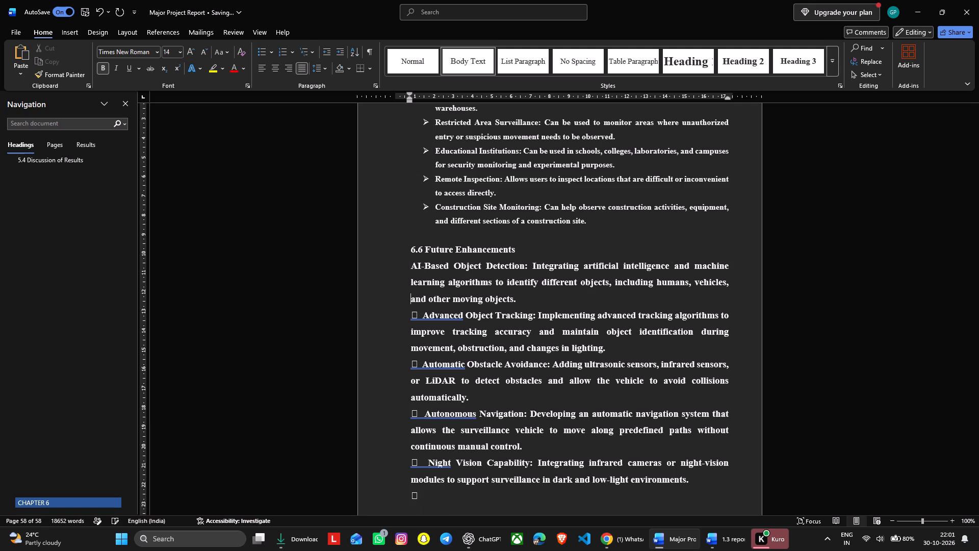
key("Down")
key("Right")
key("Right")
key("Right")
key("BackSpace")
key("BackSpace")
key("BackSpace")
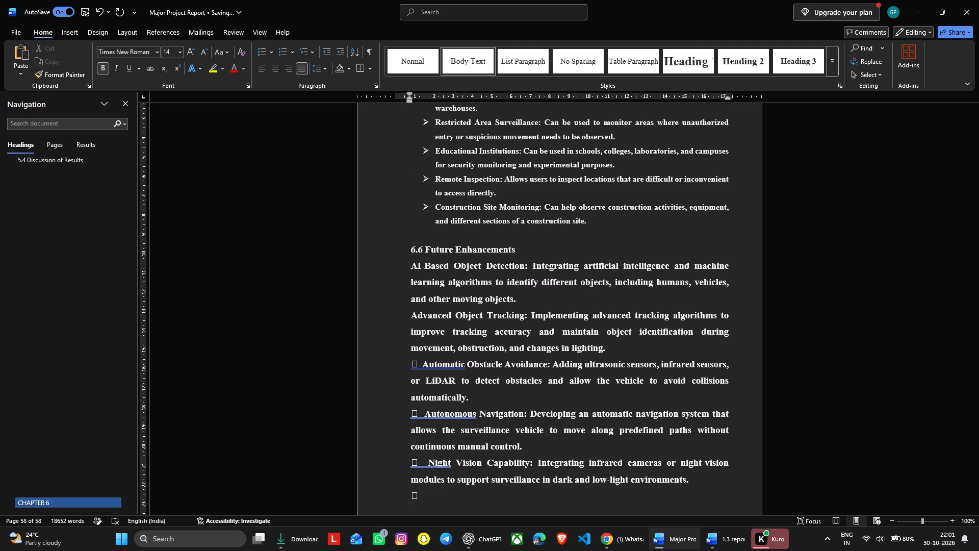
Remove the stray bullet character and spacing before Automatic Obstacle Avoidance in section 6.6.
key("Down")
key("Down")
key("Down")
key("Right")
key("Right")
key("Right")
key("BackSpace")
key("BackSpace")
key("BackSpace")
Remove the stray bullet character and spacing before Autonomous Navigation in section 6.6.
key("Down")
key("Down")
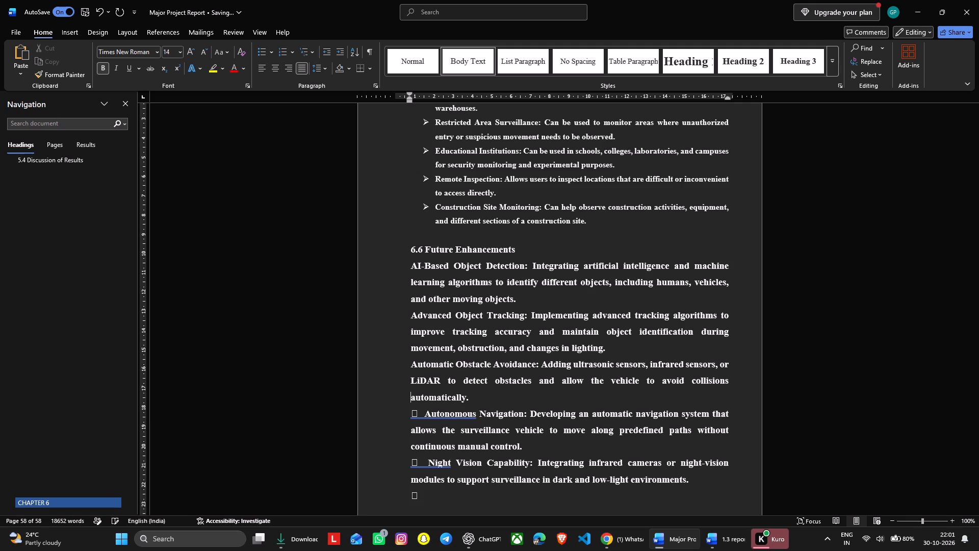
key("Down")
key("Right")
key("Right")
key("Right")
key("BackSpace")
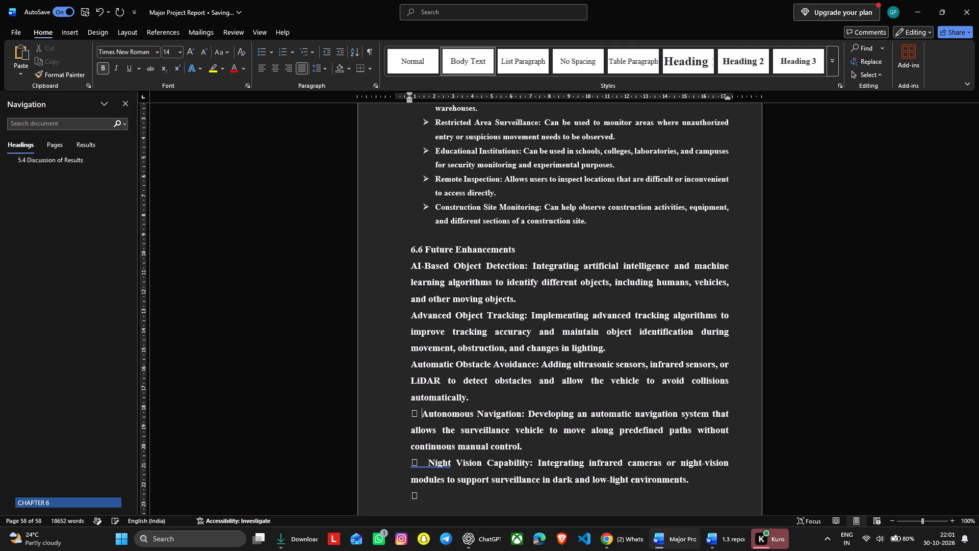
key("BackSpace")
key("BackSpace")
Remove the stray bullet characters before Night Vision Capability and on the otherwise empty line below that point.
key("Down")
key("Down")
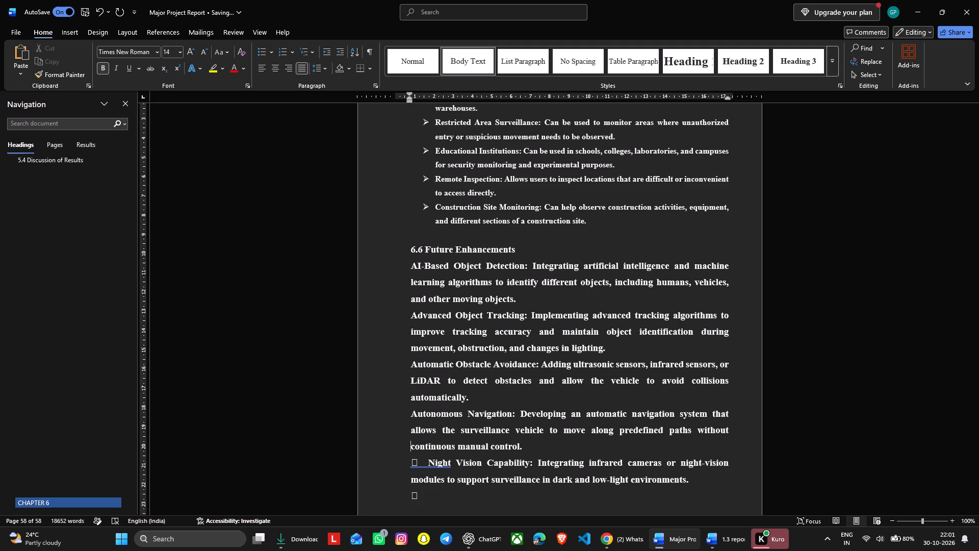
key("Down")
key("Right")
key("Right")
key("Right")
key("BackSpace")
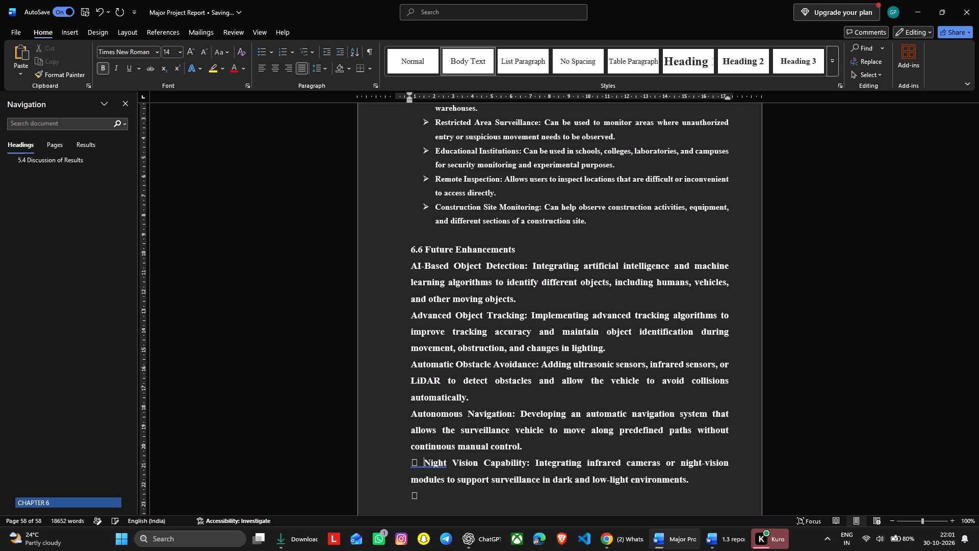
key("BackSpace")
key("BackSpace")
key("Down")
key("Down")
key("Right")
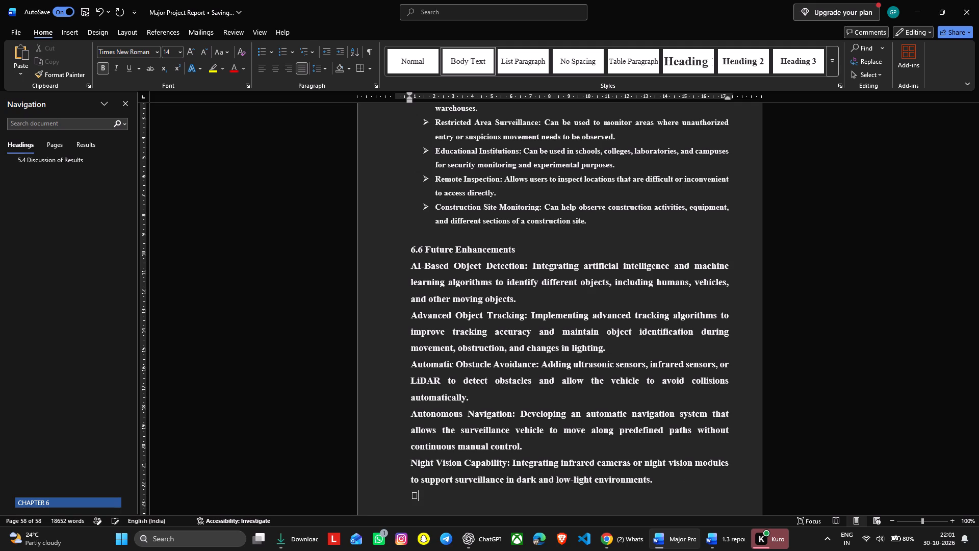
key("BackSpace")
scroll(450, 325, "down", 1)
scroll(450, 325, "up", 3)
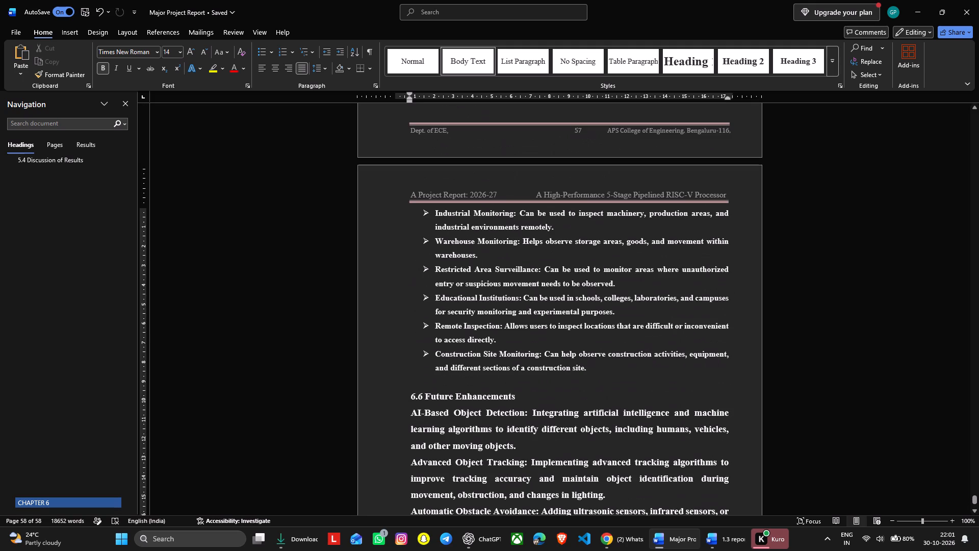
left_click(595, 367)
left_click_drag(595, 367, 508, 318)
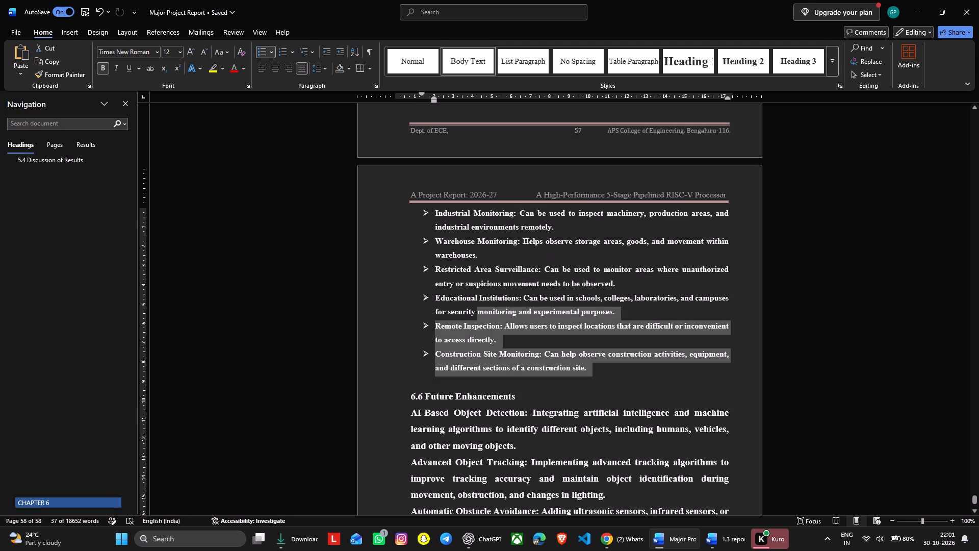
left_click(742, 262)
Remove bold from the description texts of the Home Security and Office Surveillance bullets in 6.5 Applications.
scroll(602, 292, "up", 2)
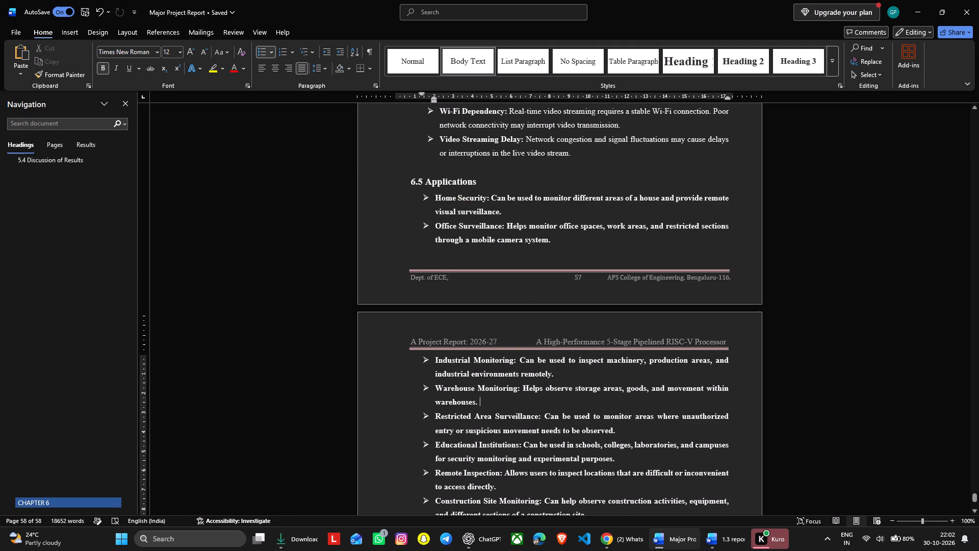
left_click(493, 198)
left_click_drag(493, 198, 550, 211)
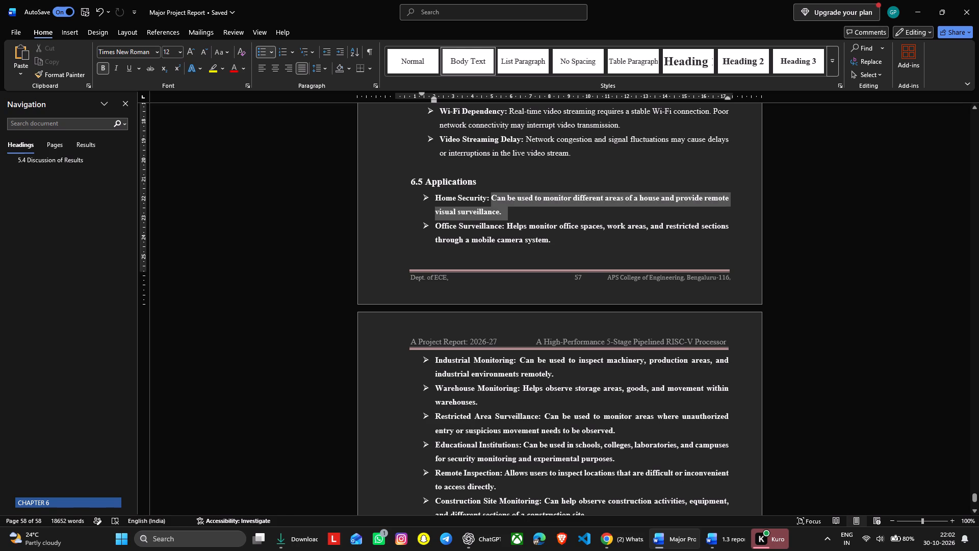
left_click_drag(550, 211, 550, 211)
left_click(555, 194)
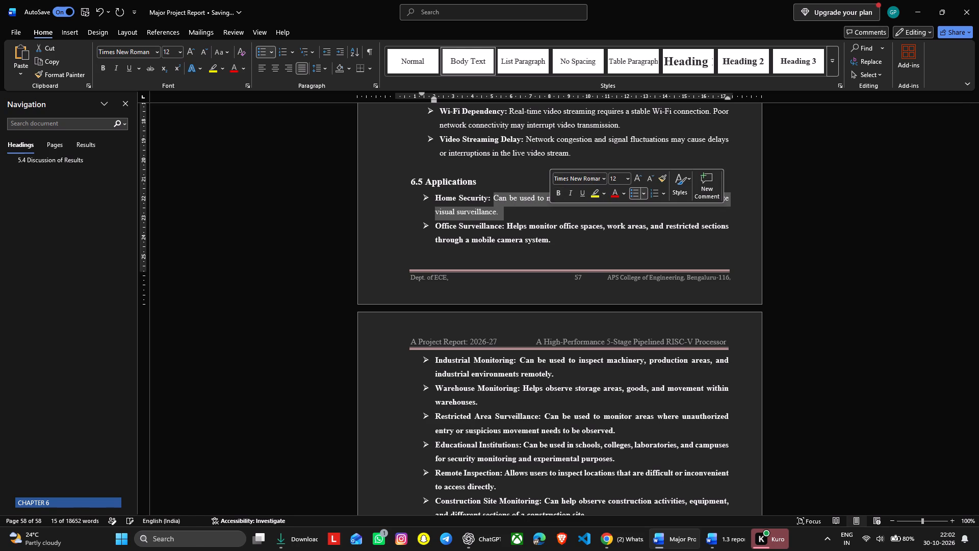
left_click(504, 224)
left_click_drag(504, 224, 556, 238)
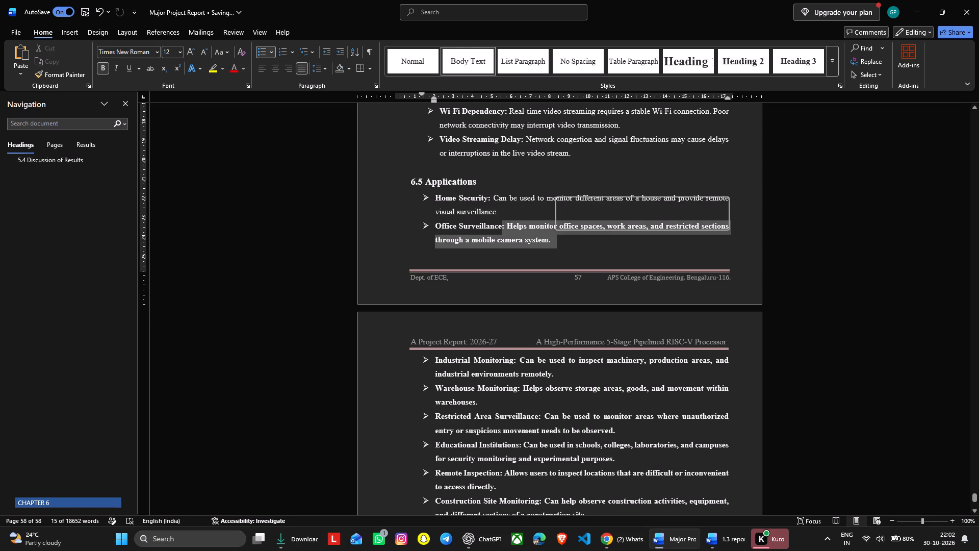
left_click(563, 221)
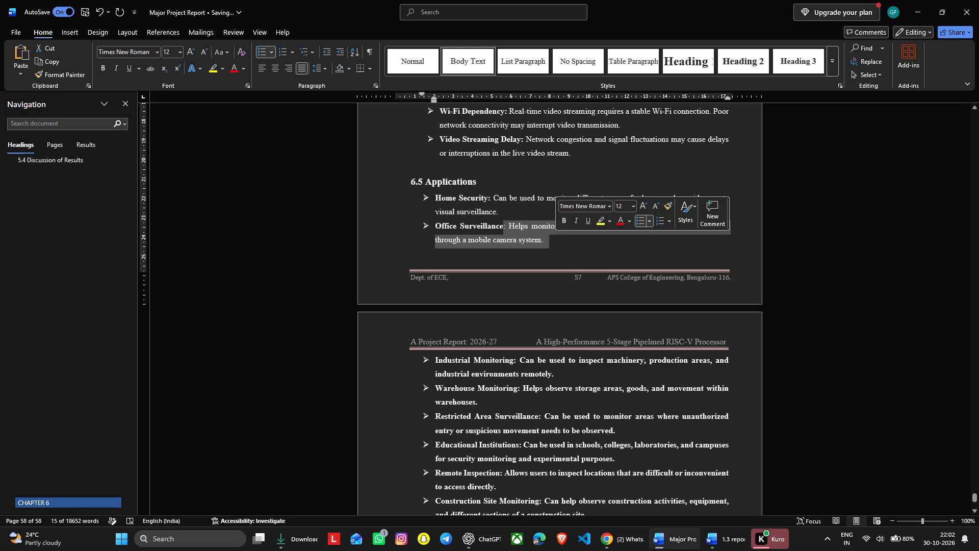
Remove bold from the description texts of the Industrial Monitoring and Warehouse Monitoring bullets in 6.5 Applications.
left_click(521, 356)
left_click_drag(521, 356, 565, 375)
left_click(572, 359)
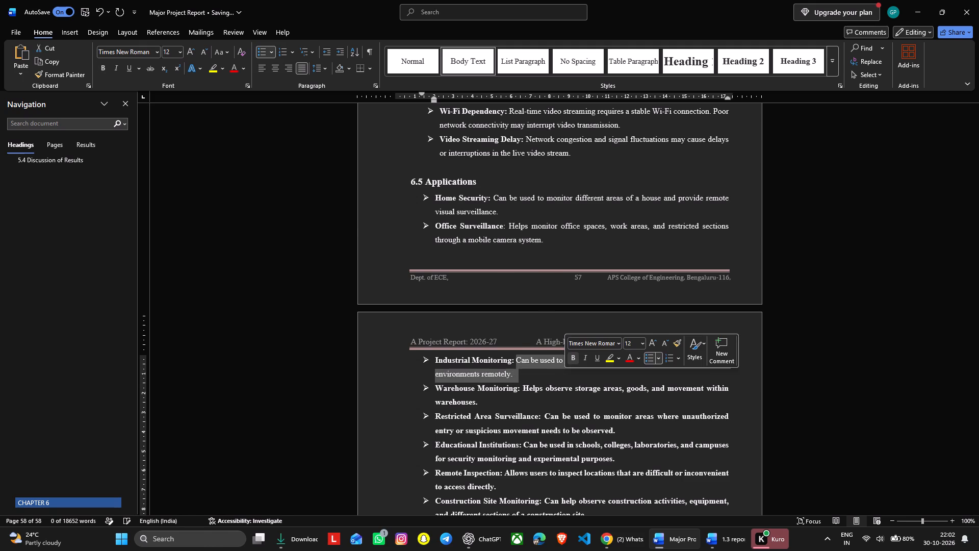
scroll(572, 359, "down", 1)
left_click(524, 314)
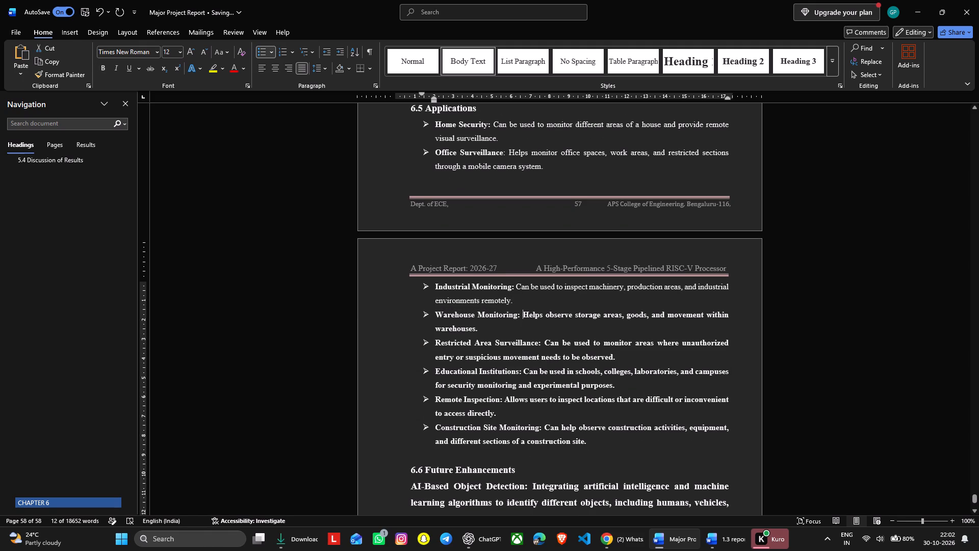
left_click_drag(524, 314, 549, 329)
left_click(557, 313)
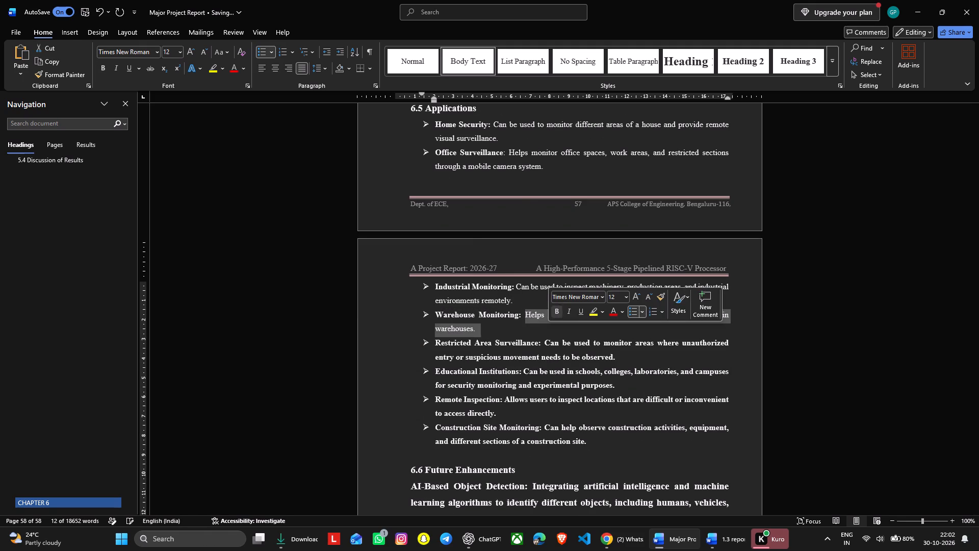
Remove bold from the Restricted Area Surveillance description and delete the space between its colon and "Can".
scroll(557, 313, "down", 2)
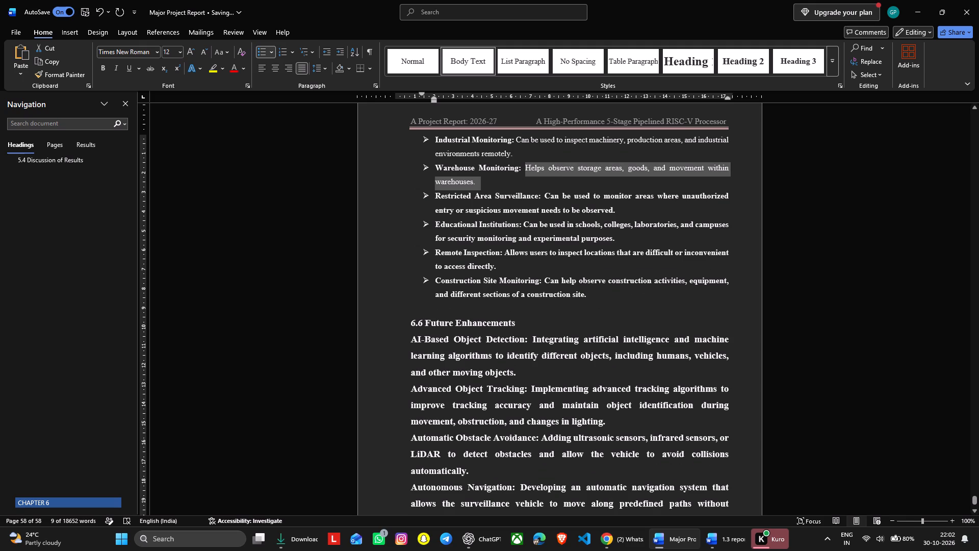
left_click(545, 195)
left_click_drag(545, 195, 602, 210)
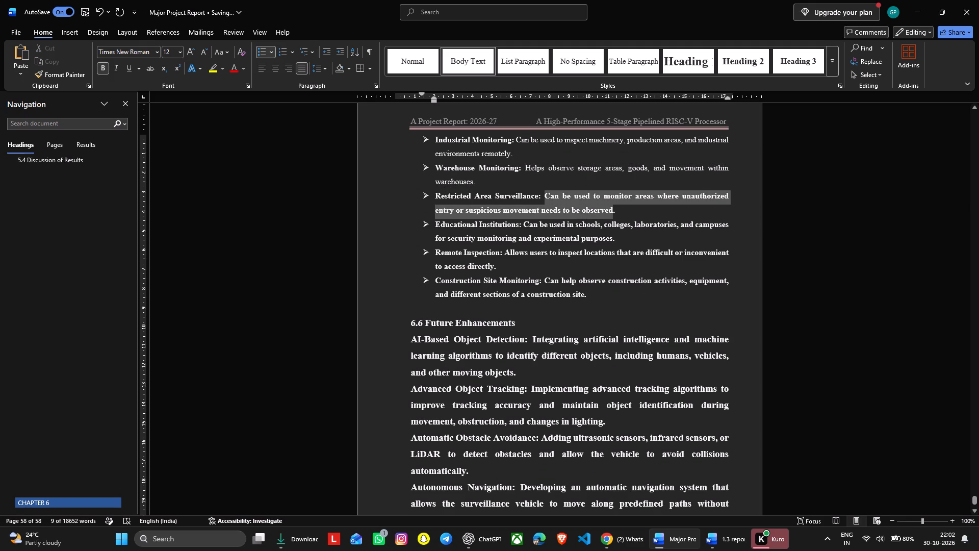
left_click_drag(602, 210, 612, 211)
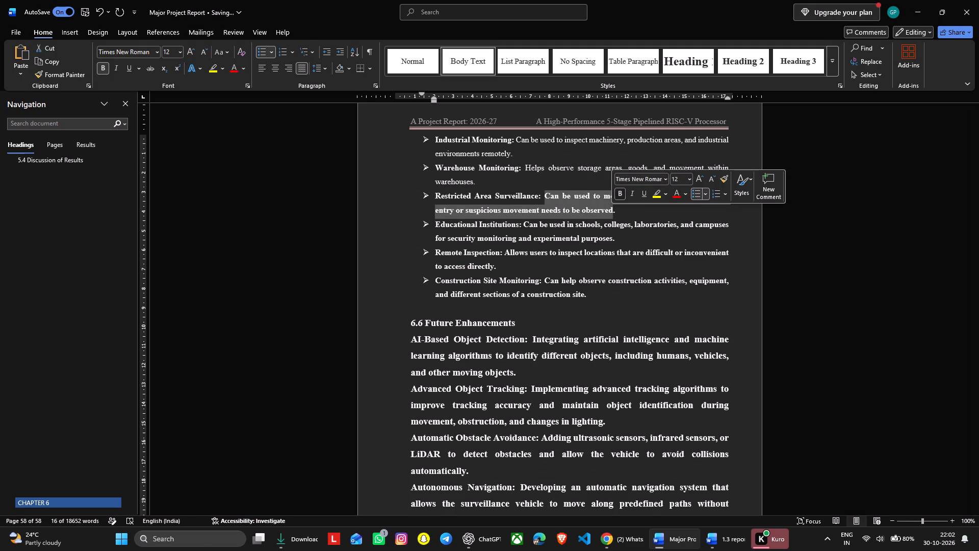
left_click(616, 191)
left_click(539, 193)
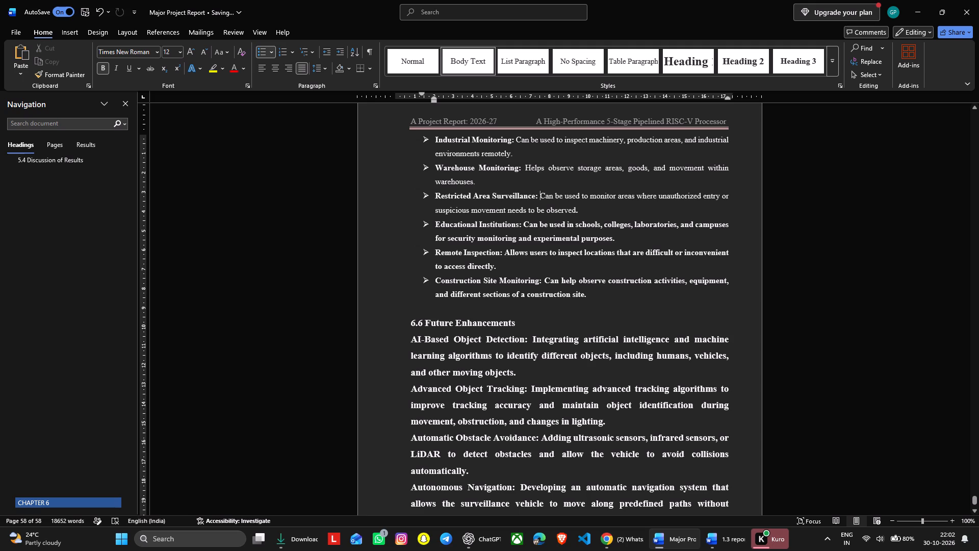
key("BackSpace")
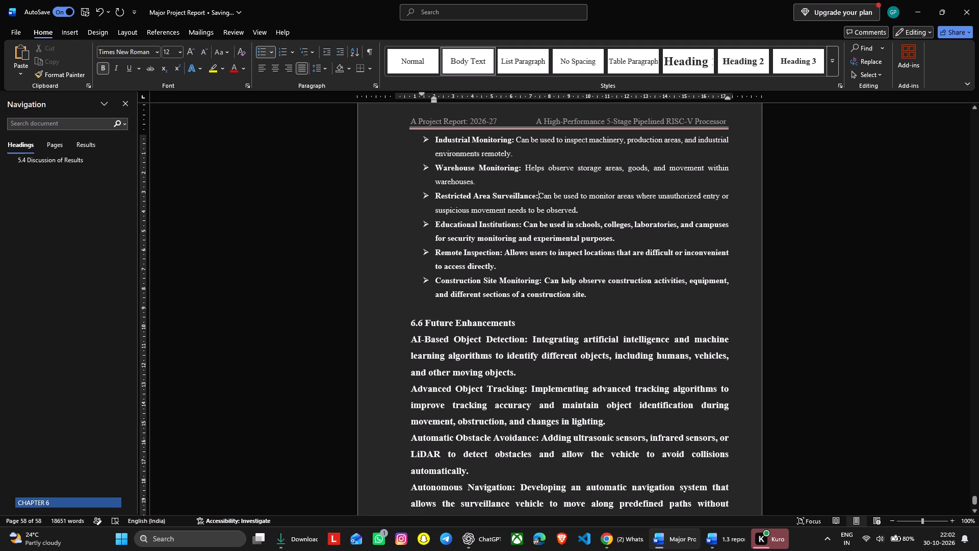
Remove bold from the description texts of the Educational Institutions and Remote Inspection bullets in 6.5 Applications.
left_click(526, 226)
left_click(524, 225)
left_click_drag(524, 225, 619, 239)
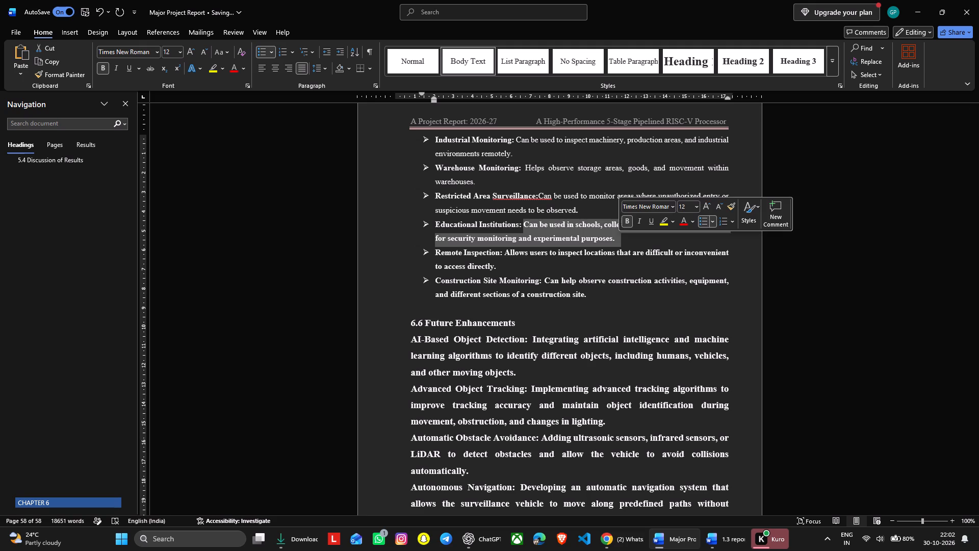
left_click(626, 223)
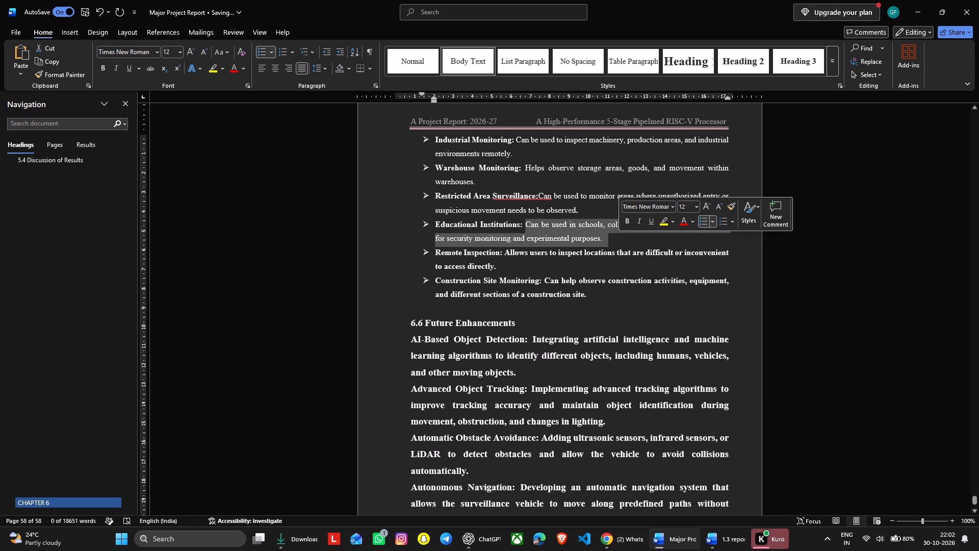
left_click(503, 252)
left_click_drag(503, 252, 533, 265)
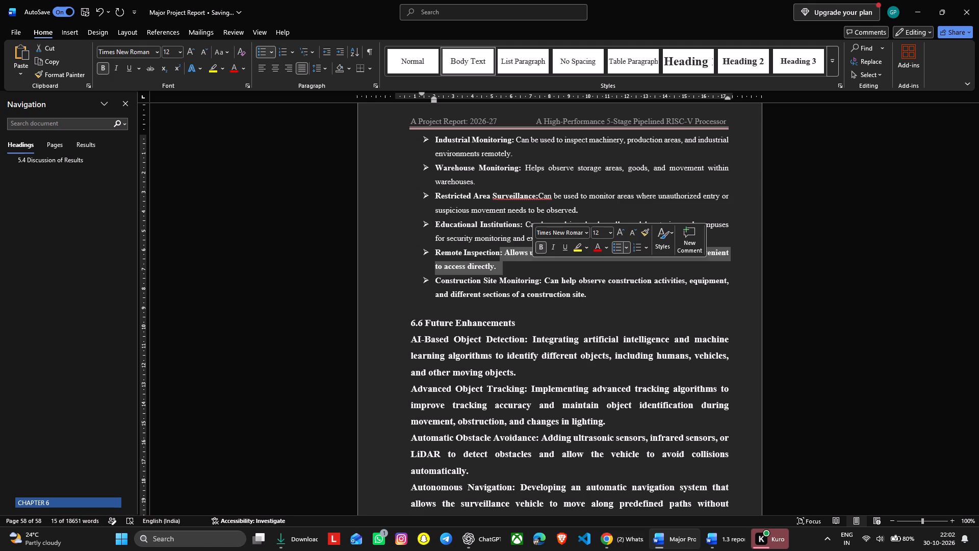
left_click(542, 245)
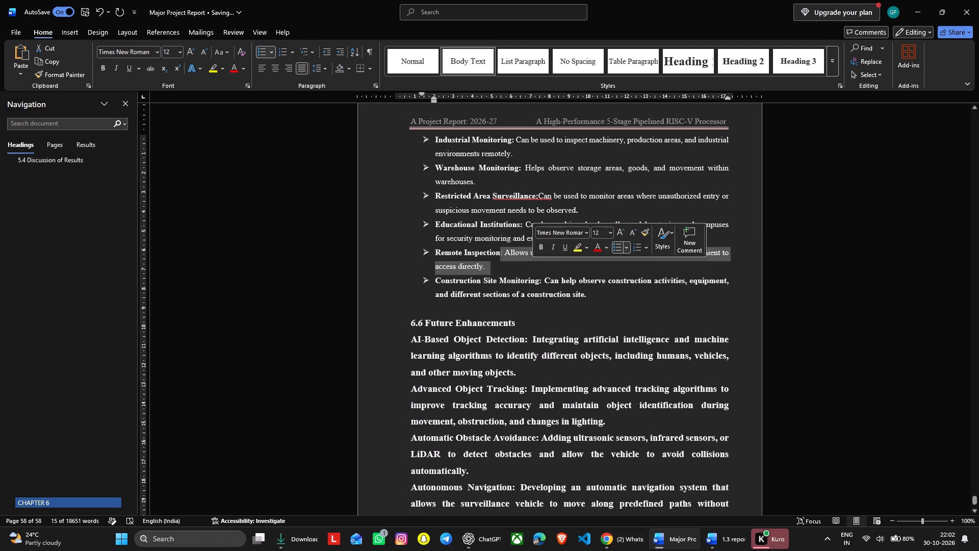
Restore bold on "Inspection:" in the Remote Inspection bullet of 6.5 Applications so the whole label, including the colon, is bold.
left_click(507, 252)
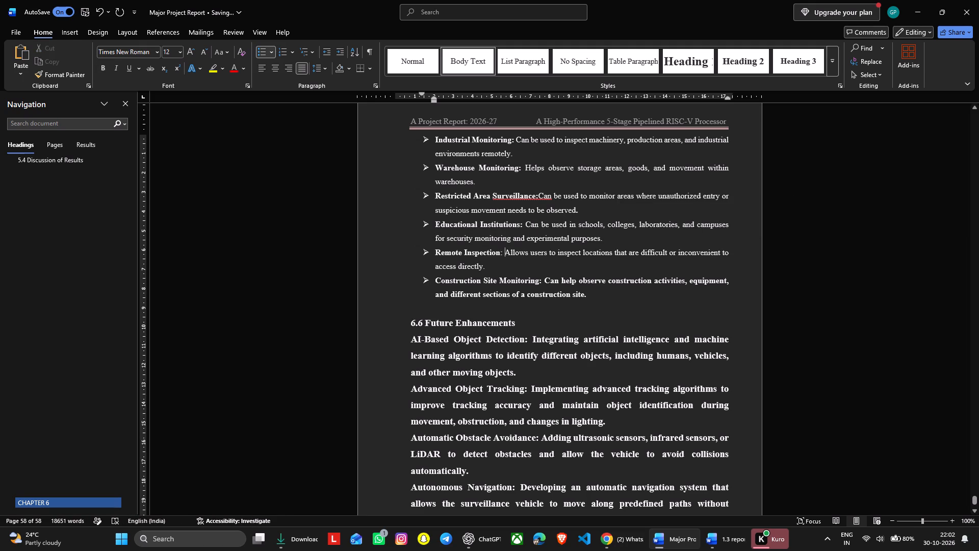
left_click(504, 251)
left_click_drag(504, 251, 502, 253)
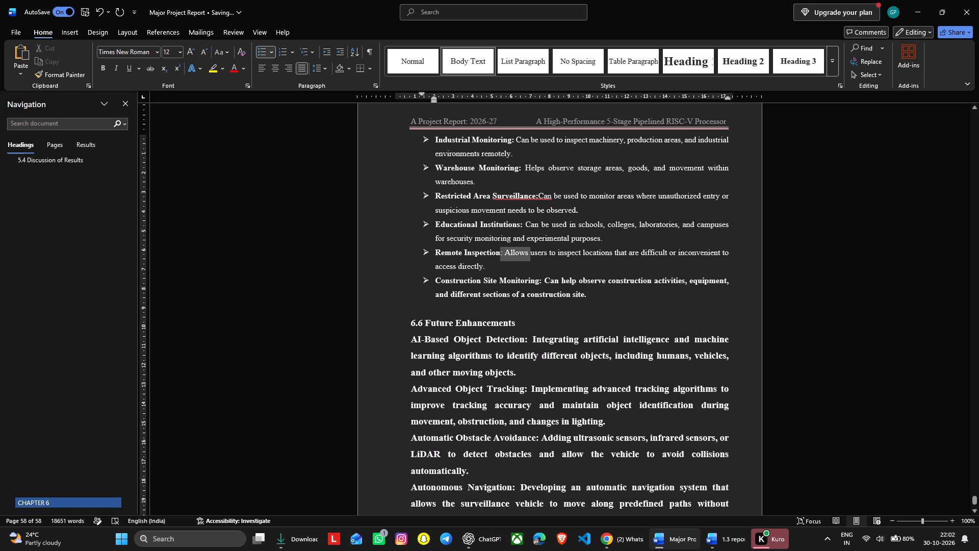
left_click_drag(502, 253, 504, 263)
left_click(505, 264)
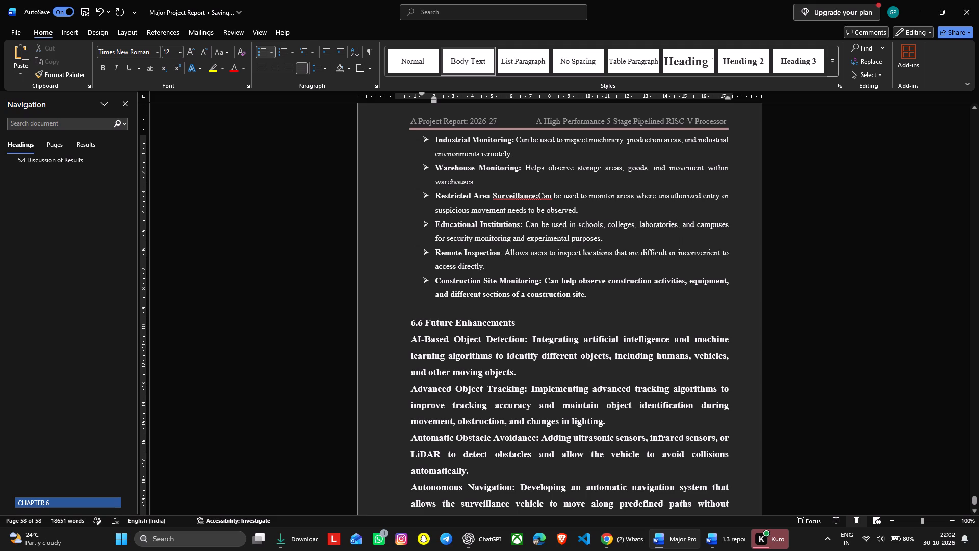
left_click(504, 255)
left_click_drag(504, 255, 492, 253)
left_click(496, 268)
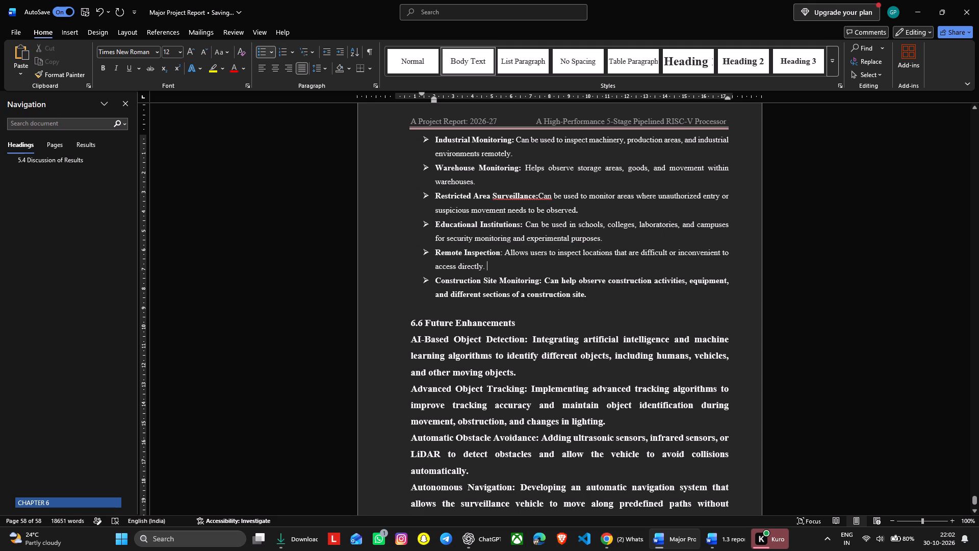
left_click(502, 252)
left_click_drag(502, 252, 480, 251)
left_click(485, 235)
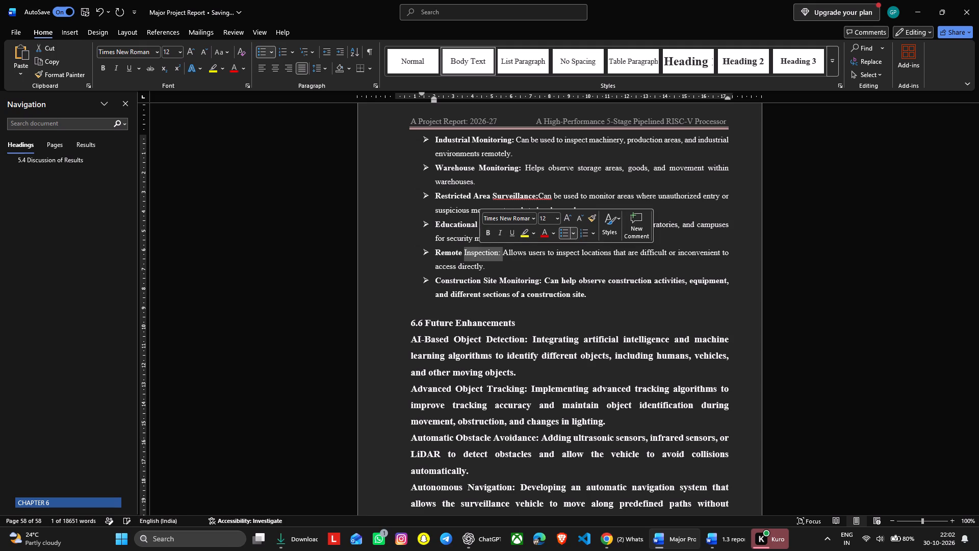
left_click(489, 235)
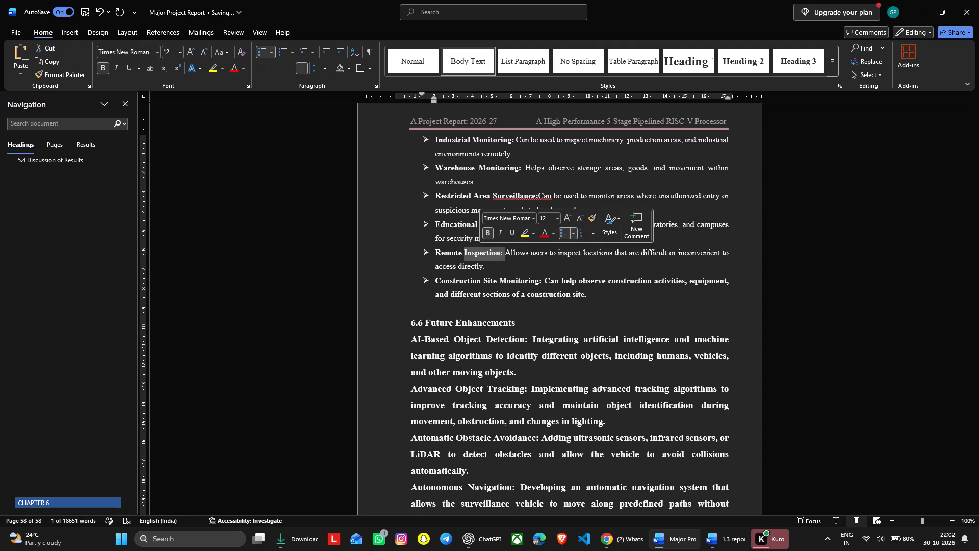
left_click(509, 272)
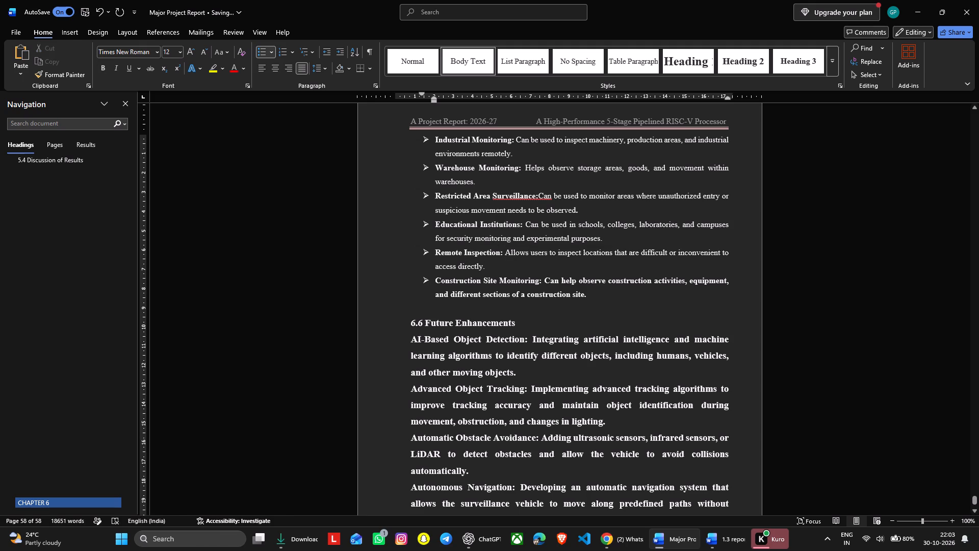
Remove bold from the description text of the Construction Site Monitoring bullet in 6.5 Applications.
left_click(546, 277)
left_click_drag(546, 277, 558, 288)
left_click_drag(558, 288, 605, 297)
left_click(610, 280)
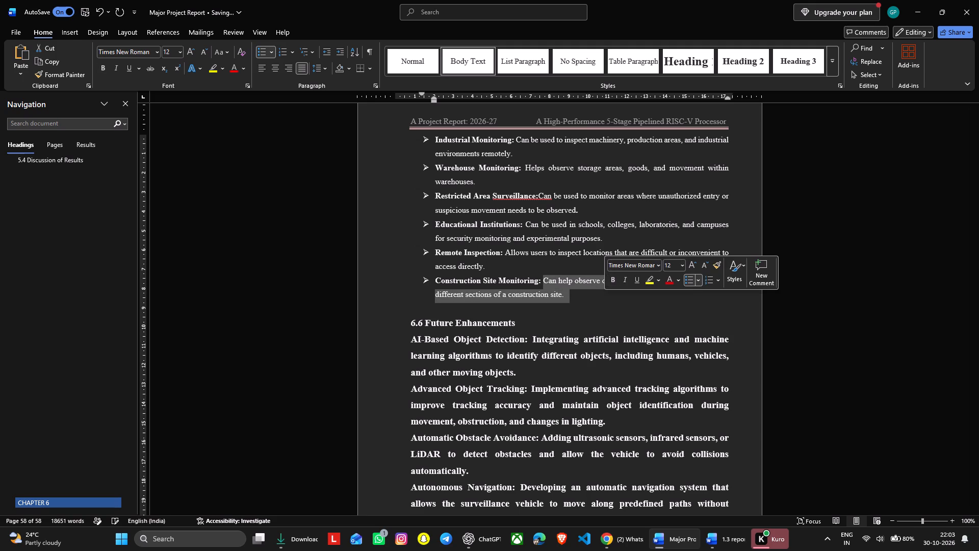
left_click(564, 305)
left_click(545, 281)
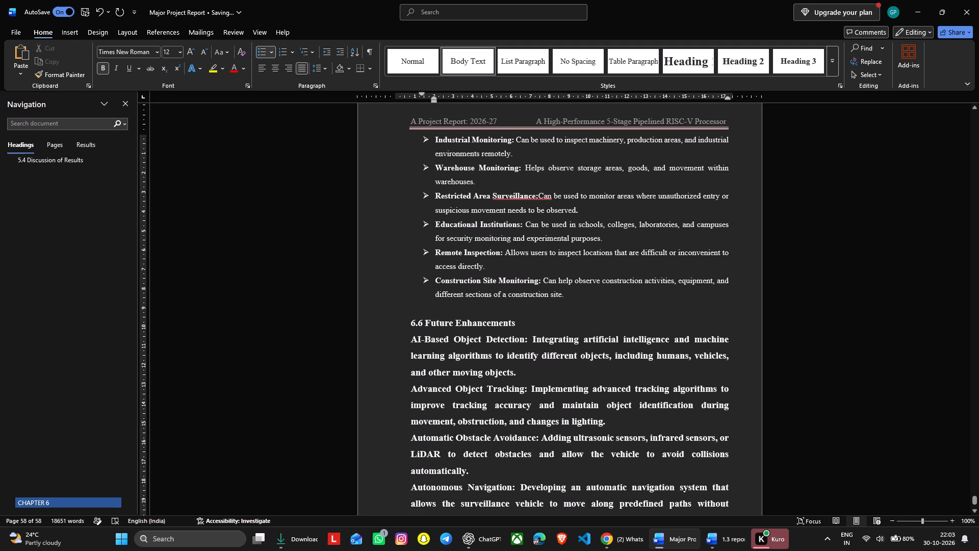
Insert a space between the colon and "Can" in the Restricted Area Surveillance bullet.
left_click(539, 196)
key("space")
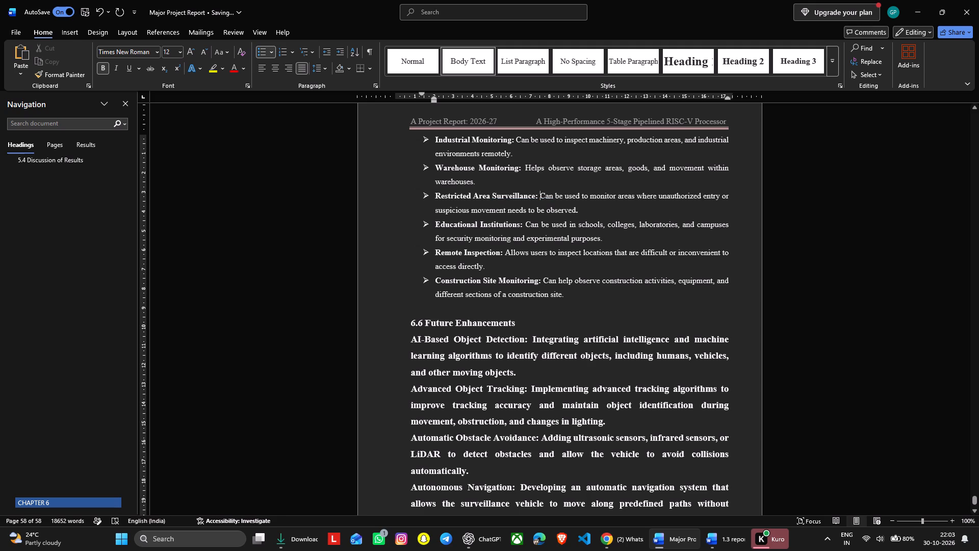
Reduce all paragraphs under 6.6 Future Enhancements to 12 pt and reapply their justified alignment and line spacing.
scroll(519, 281, "down", 2)
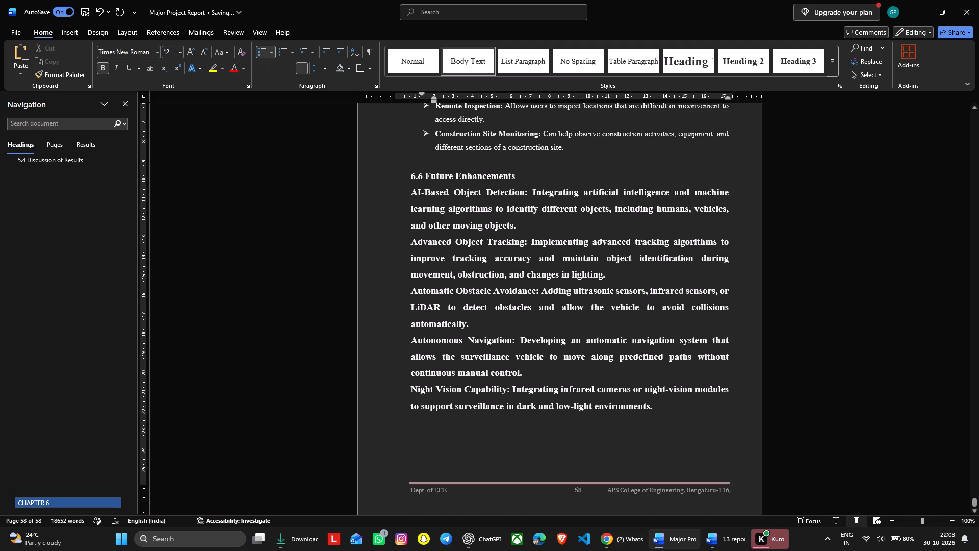
left_click(411, 192)
left_click_drag(411, 192, 424, 200)
left_click(386, 215)
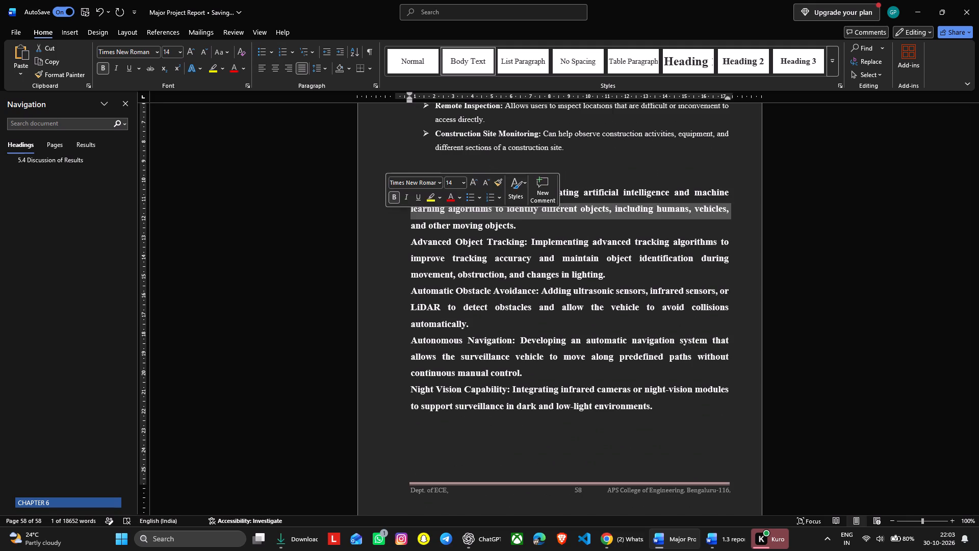
left_click(372, 256)
left_click(413, 191)
left_click_drag(413, 191, 588, 408)
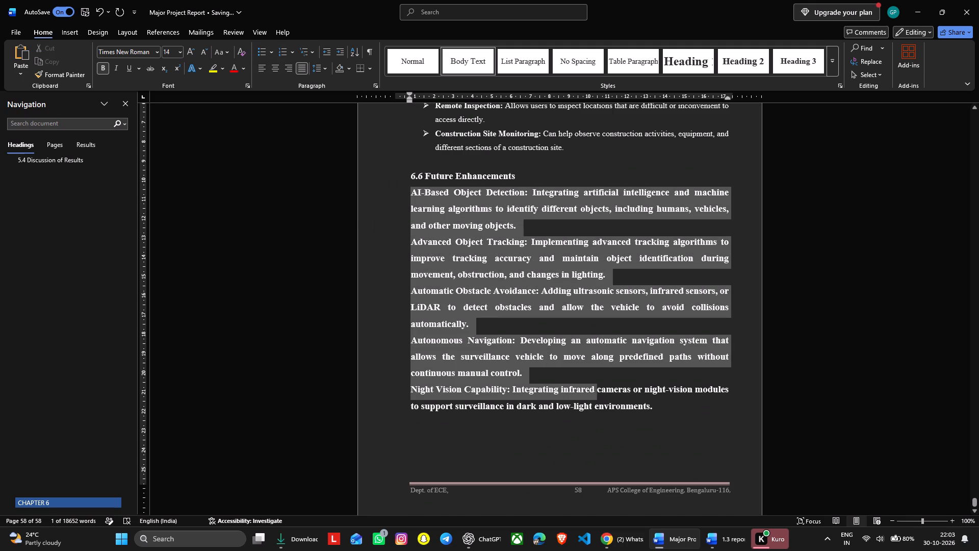
left_click_drag(588, 408, 671, 408)
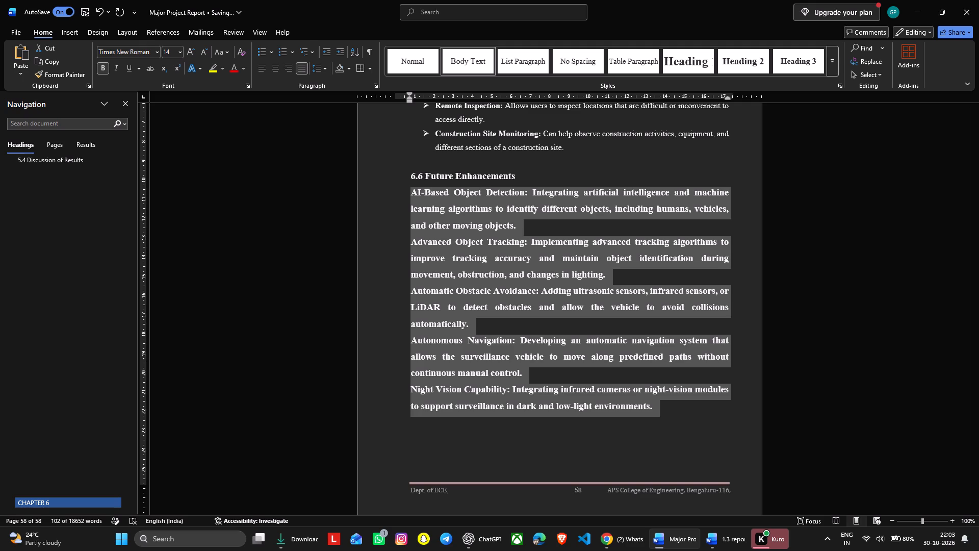
left_click(205, 52)
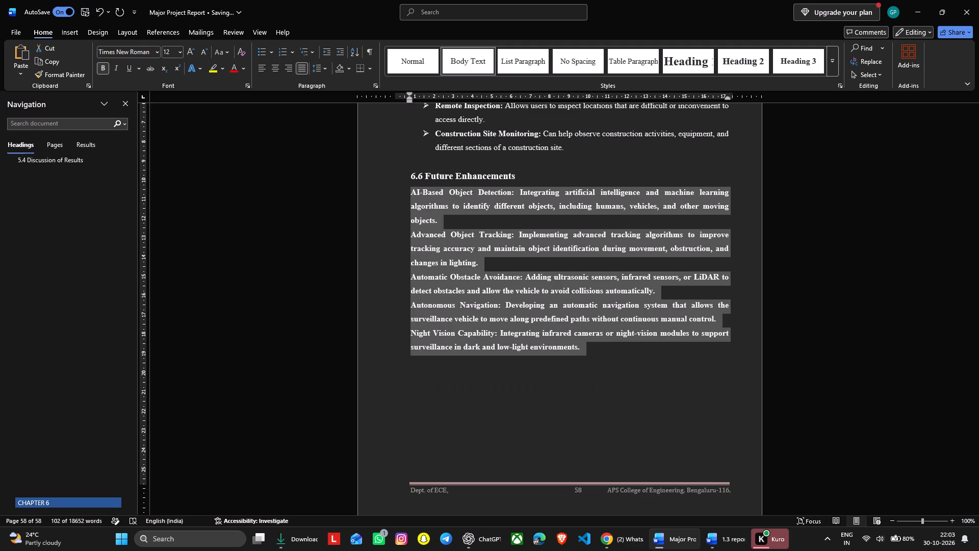
left_click(303, 69)
left_click(303, 69)
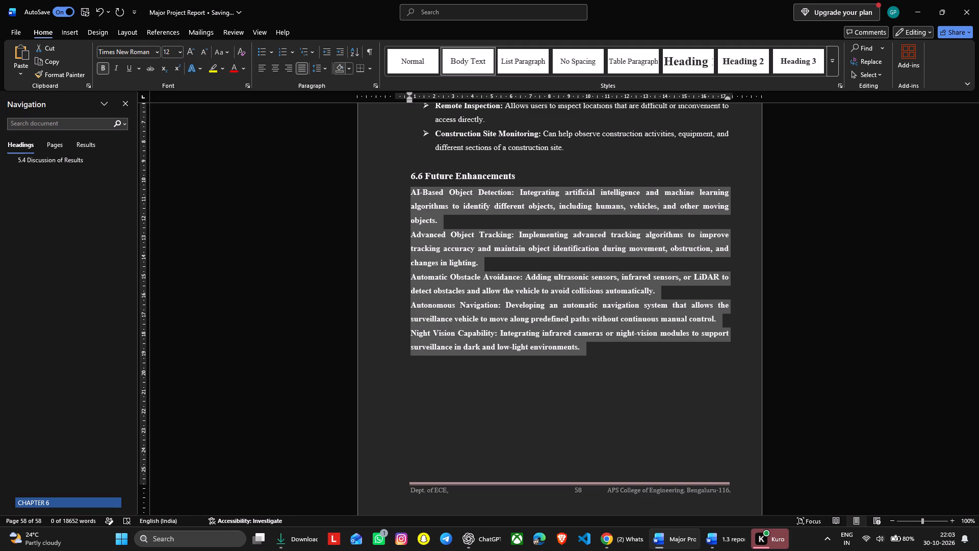
left_click(330, 66)
left_click(334, 110)
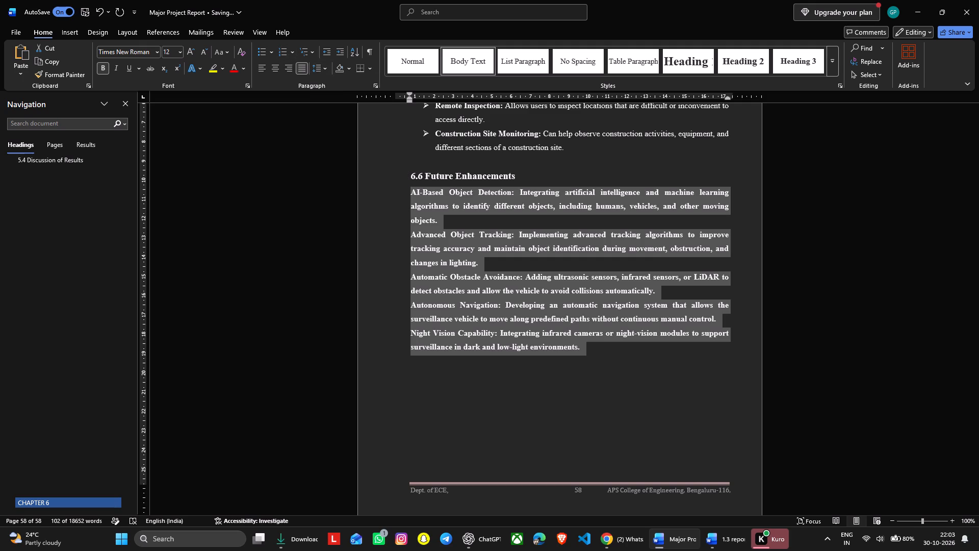
Apply arrow bullets to the paragraphs under 6.6 Future Enhancements, from AI-Based Object Detection through Night Vision Capability.
left_click(272, 53)
left_click(273, 84)
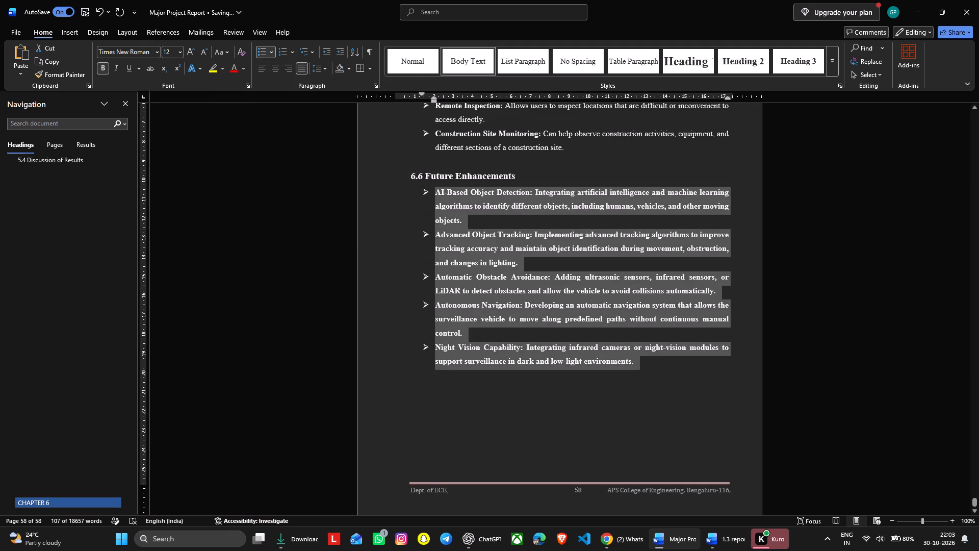
left_click(379, 256)
left_click(398, 317)
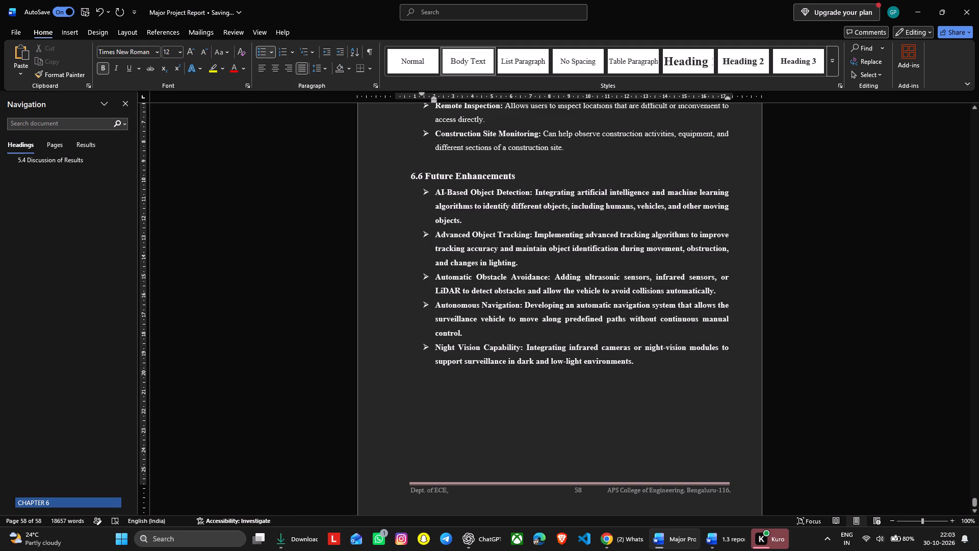
Remove bold from the description texts of the AI-Based Object Detection and Advanced Object Tracking bullets in 6.6 Future Enhancements.
left_click(536, 190)
left_click_drag(536, 190, 564, 210)
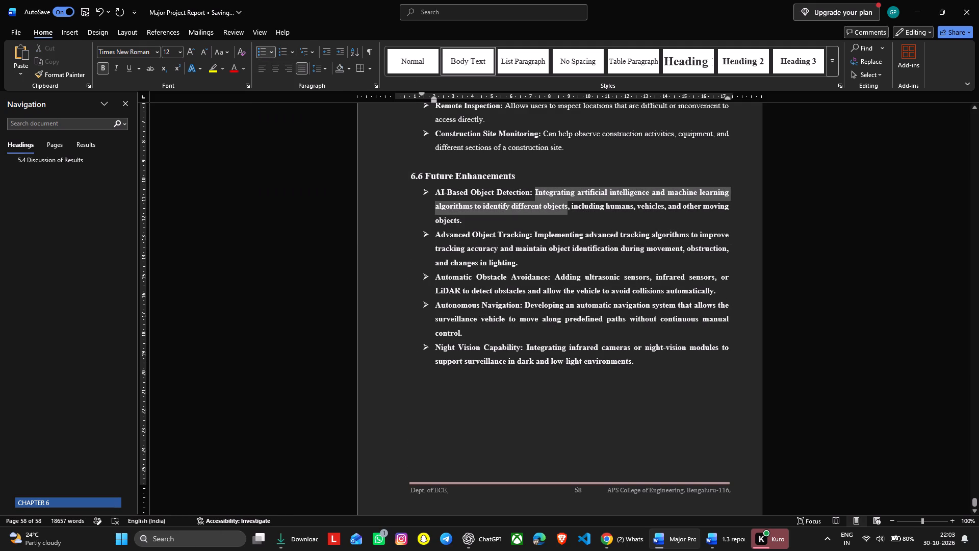
left_click_drag(564, 210, 572, 222)
left_click(578, 203)
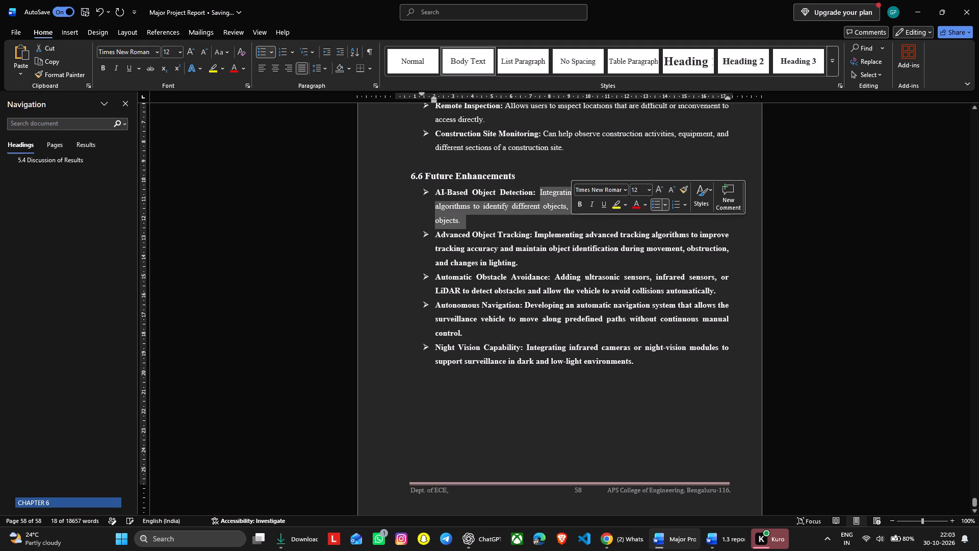
left_click(521, 224)
left_click(533, 234)
left_click_drag(533, 234, 539, 237)
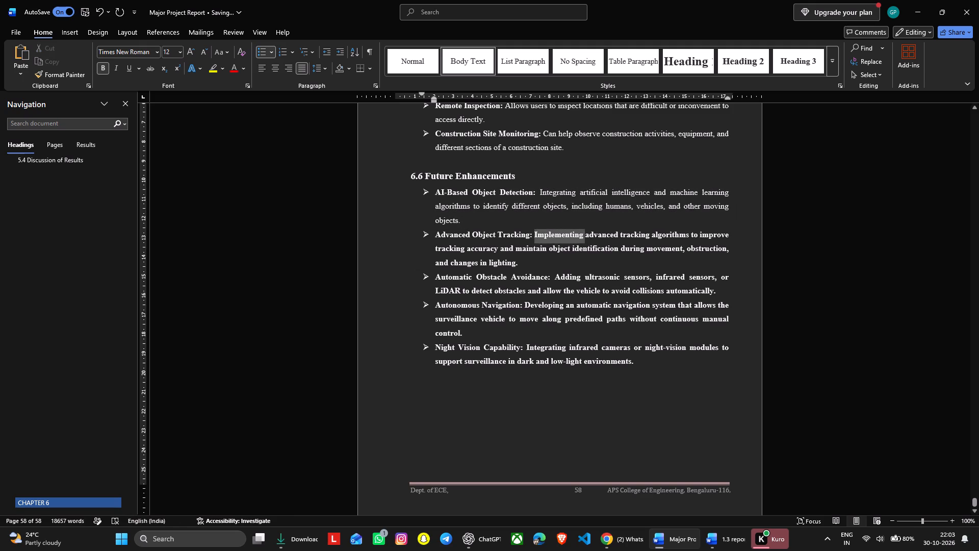
left_click_drag(539, 237, 560, 261)
left_click(569, 239)
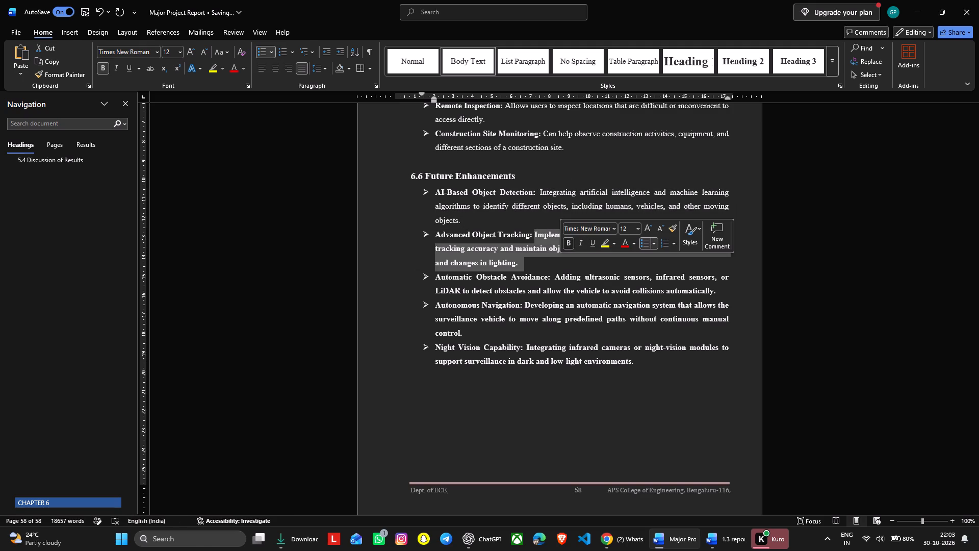
left_click(552, 262)
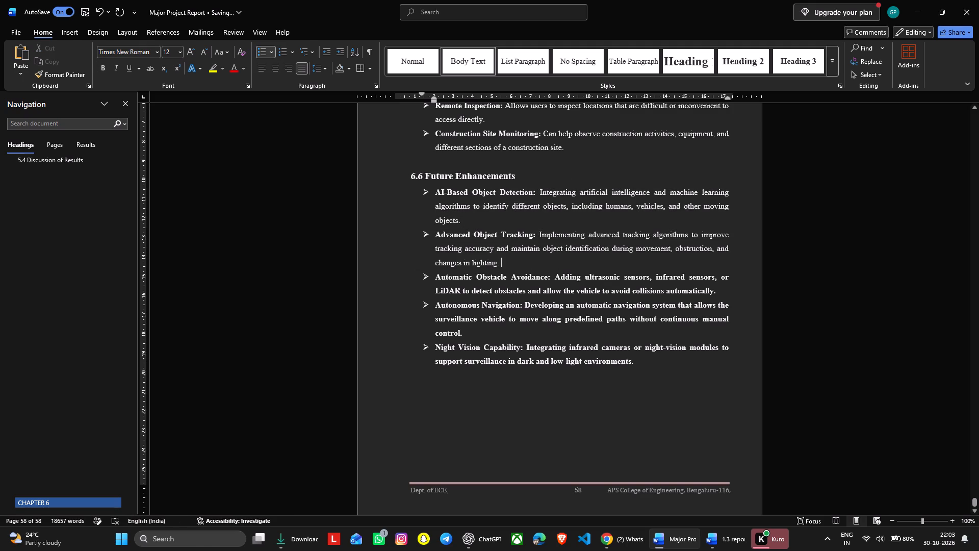
Remove bold from the description texts of the Automatic Obstacle Avoidance and Autonomous Navigation bullets in 6.6 Future Enhancements.
left_click(554, 277)
left_click_drag(554, 277, 727, 293)
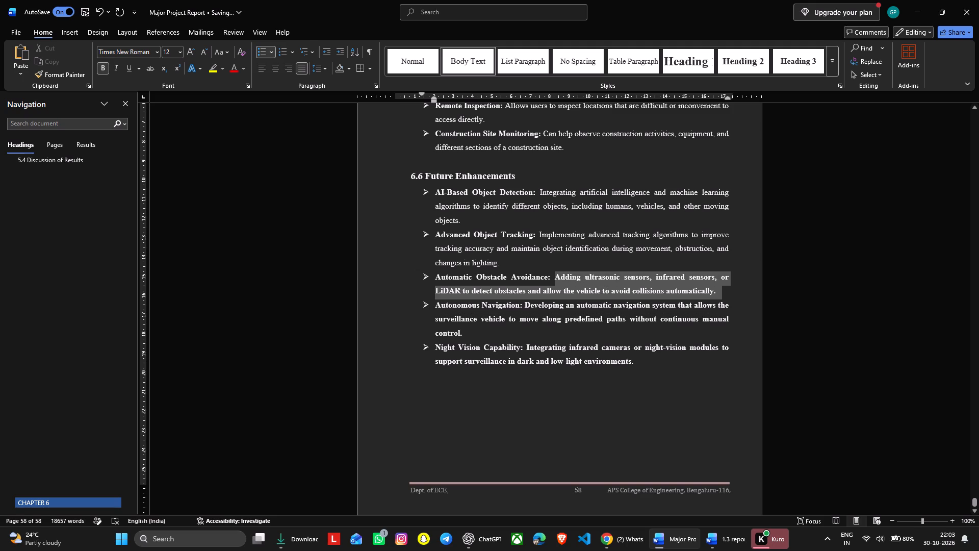
left_click_drag(727, 293, 727, 290)
left_click(737, 274)
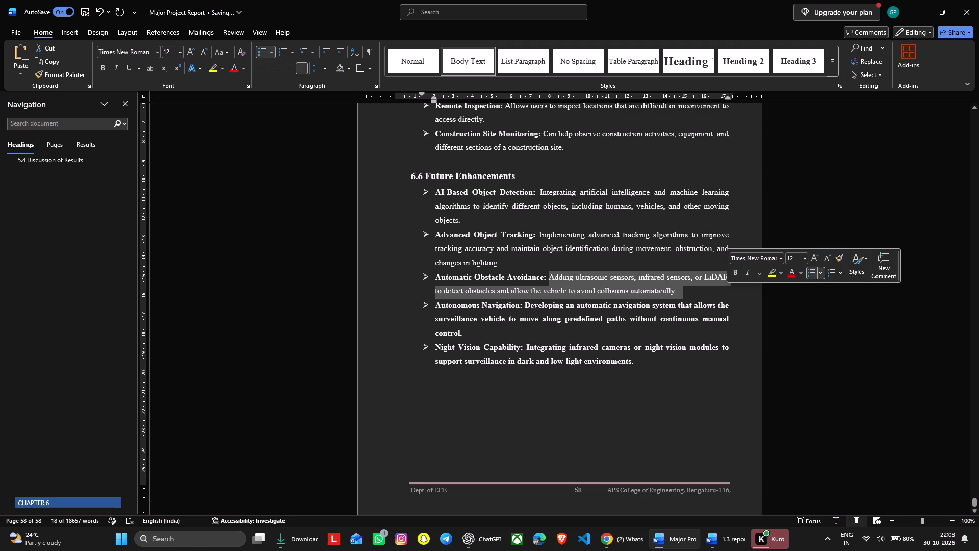
left_click(707, 297)
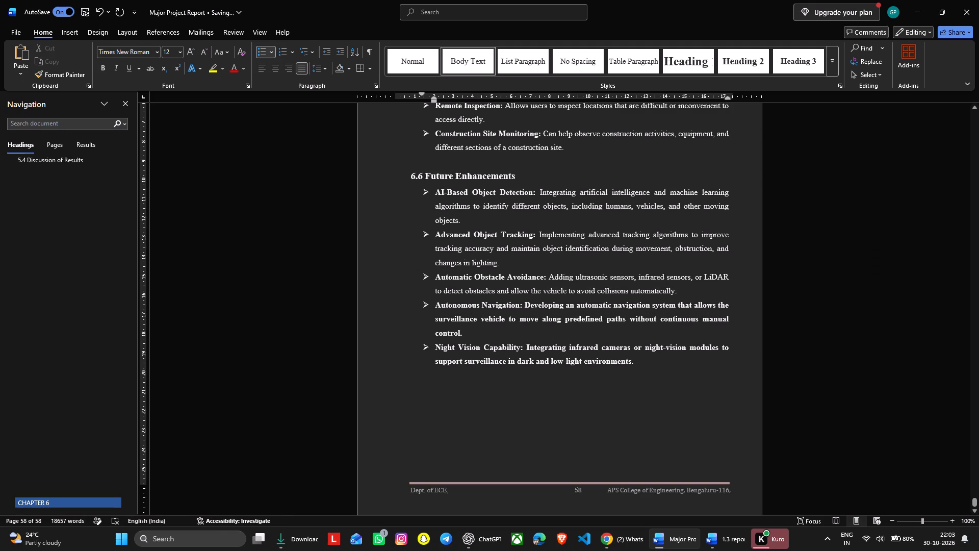
left_click(524, 304)
left_click_drag(524, 304, 616, 331)
left_click(625, 311)
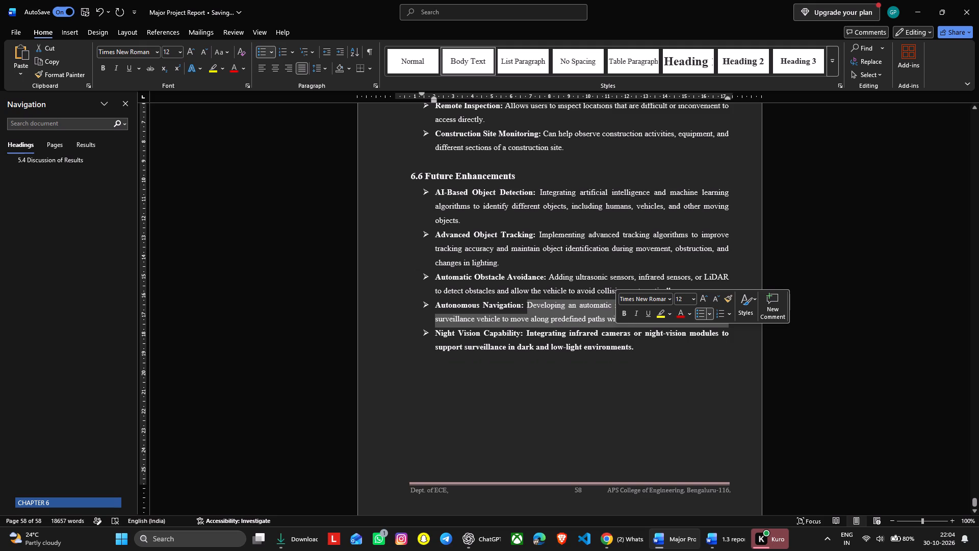
left_click(591, 368)
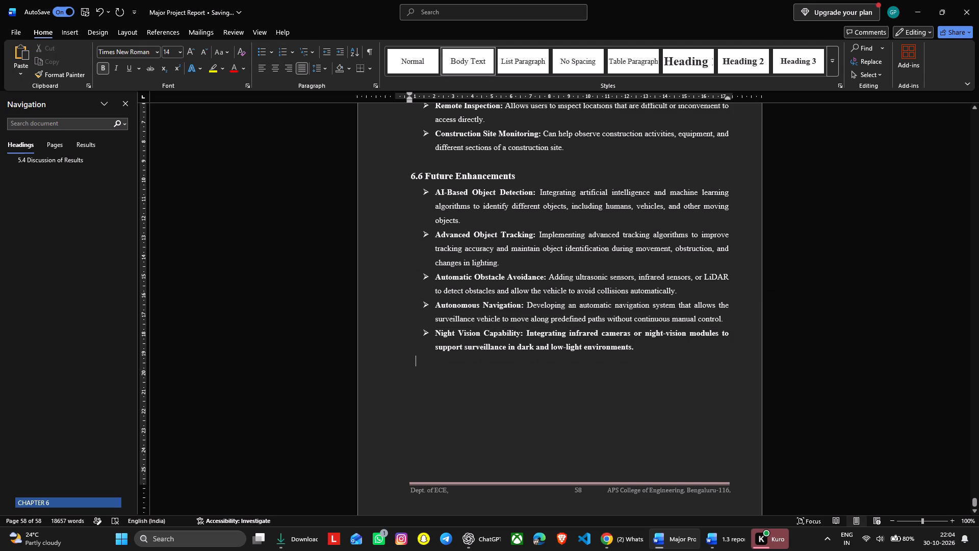
Remove bold from the description text of the Night Vision Capability bullet in 6.6 Future Enhancements.
left_click(527, 332)
left_click_drag(527, 332, 636, 352)
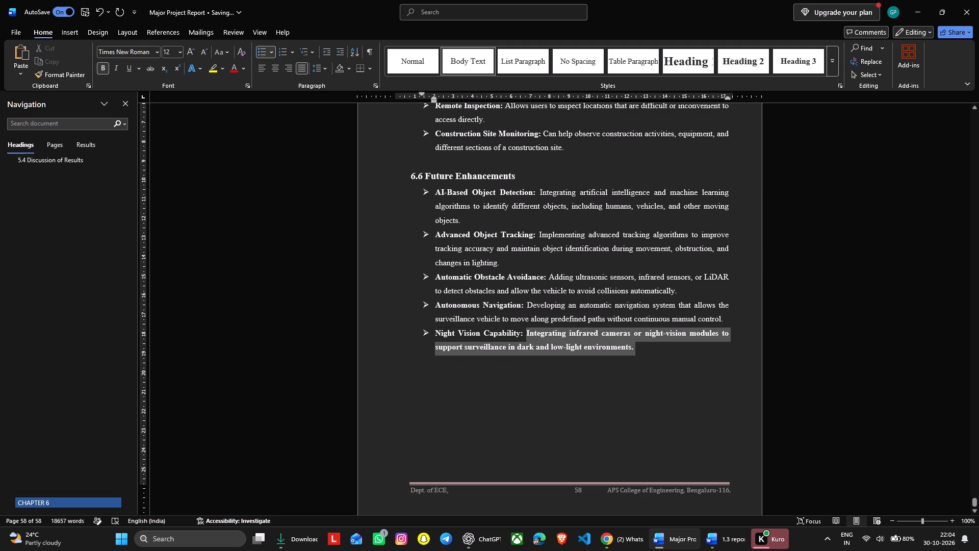
left_click_drag(636, 352, 639, 352)
left_click(646, 334)
left_click(628, 396)
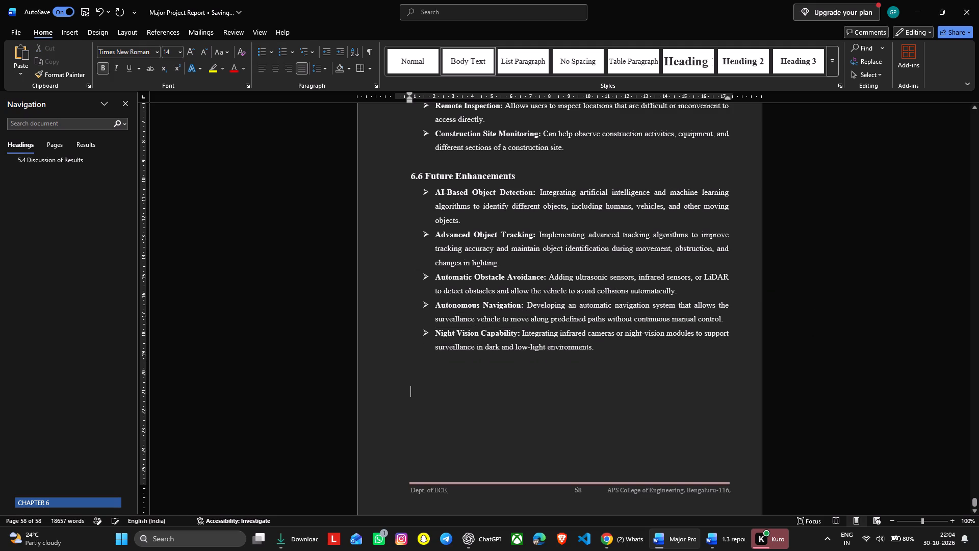
Review the formatting of Chapter 6 from 6.6 Future Enhancements back to its opening, and the software descriptions in the preceding pages.
scroll(628, 394, "up", 2)
scroll(628, 394, "down", 4)
scroll(628, 394, "up", 3)
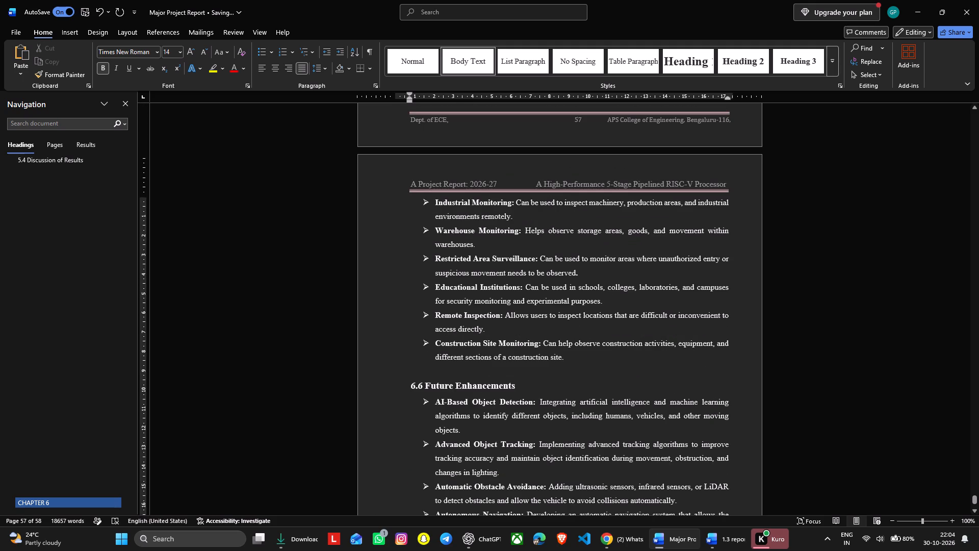
scroll(628, 394, "up", 6)
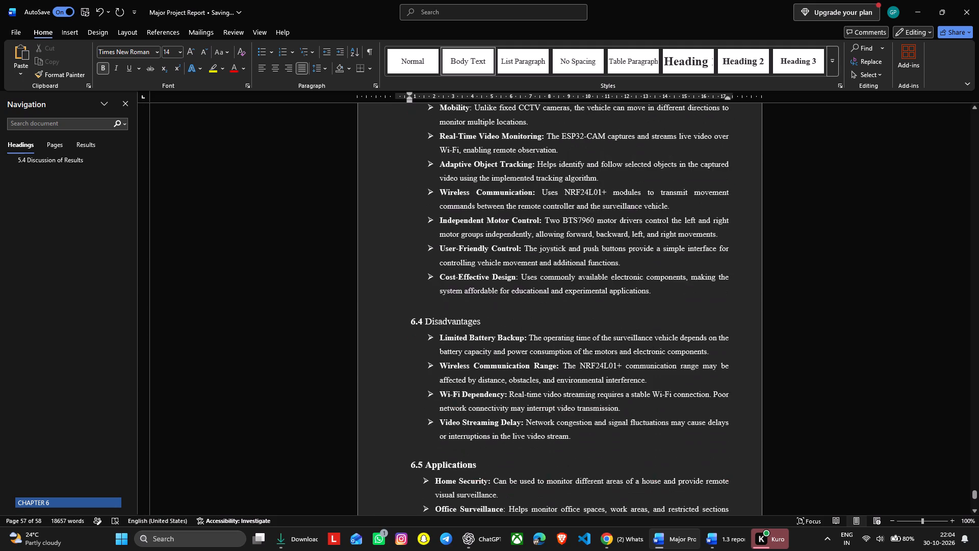
scroll(628, 394, "up", 18)
scroll(628, 394, "up", 4)
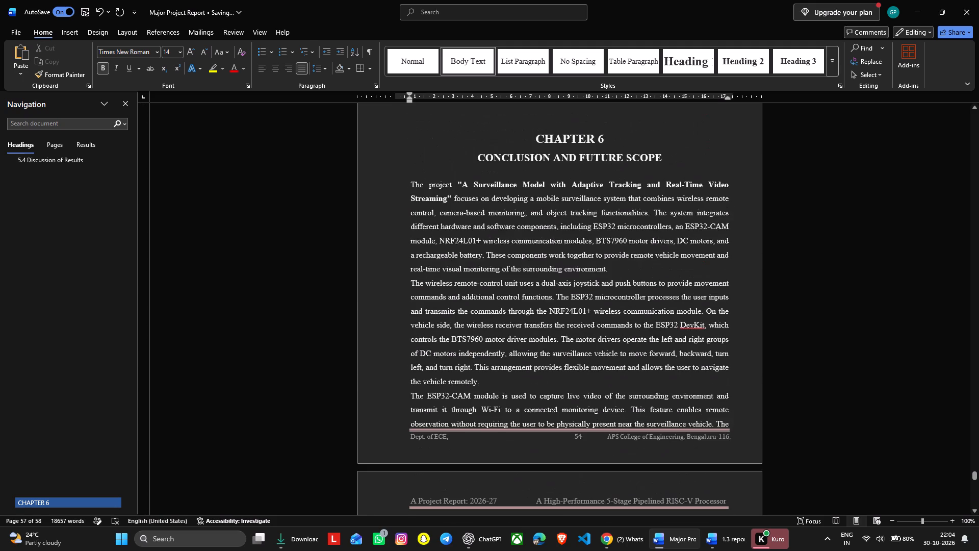
scroll(628, 394, "up", 5)
scroll(628, 394, "down", 2)
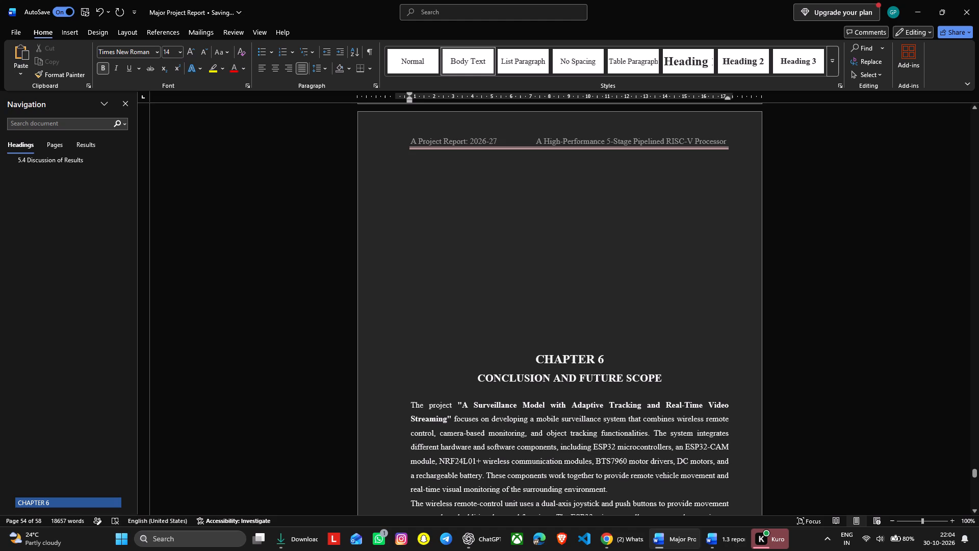
Delete the empty lines above the CHAPTER 6 heading, moving it up to just below the page header.
left_click(540, 338)
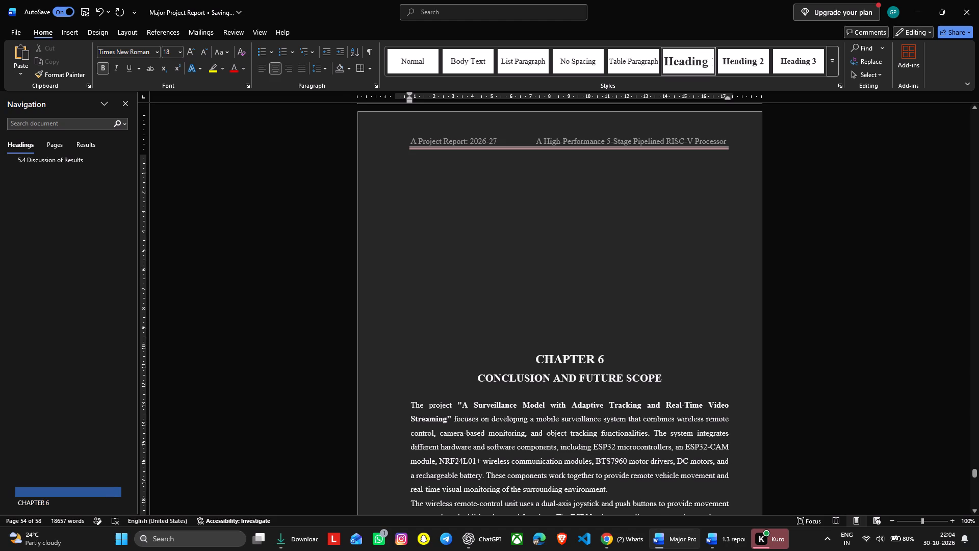
key("BackSpace")
key("BackSpace")
key("BackSpace")
key("BackSpace")
key("BackSpace")
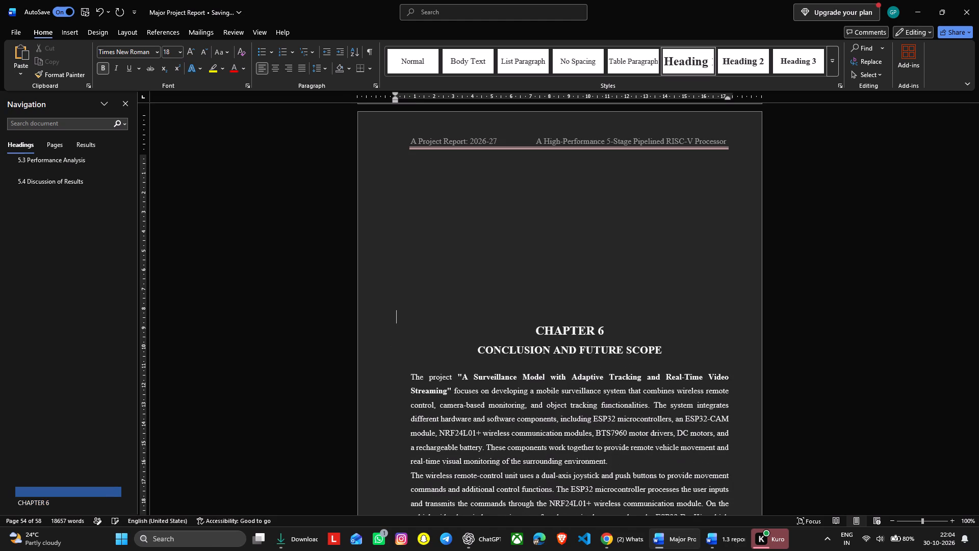
key("BackSpace")
key("BackSpace")
key("BackSpace")
key("BackSpace")
key("BackSpace")
key("BackSpace")
key("BackSpace")
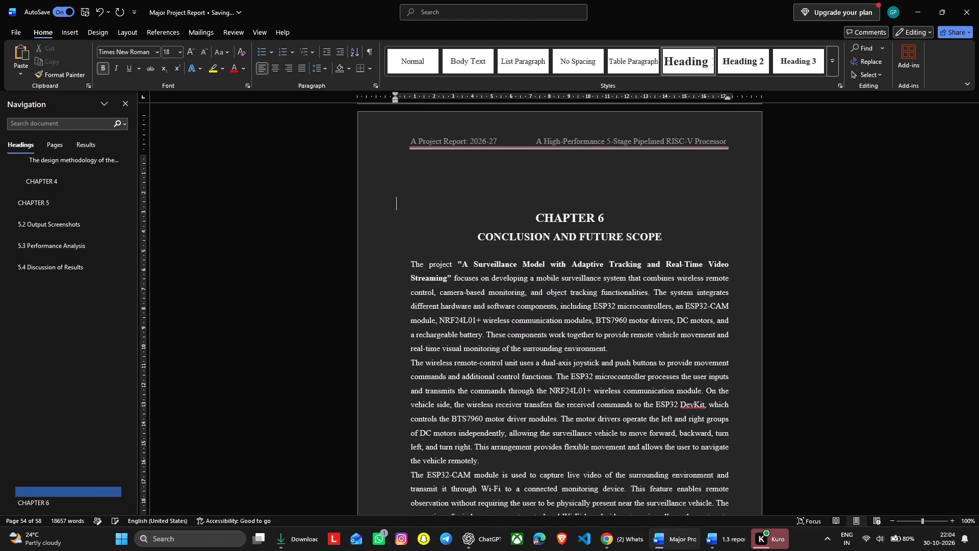
key("BackSpace")
key("BackSpace")
key("BackSpace")
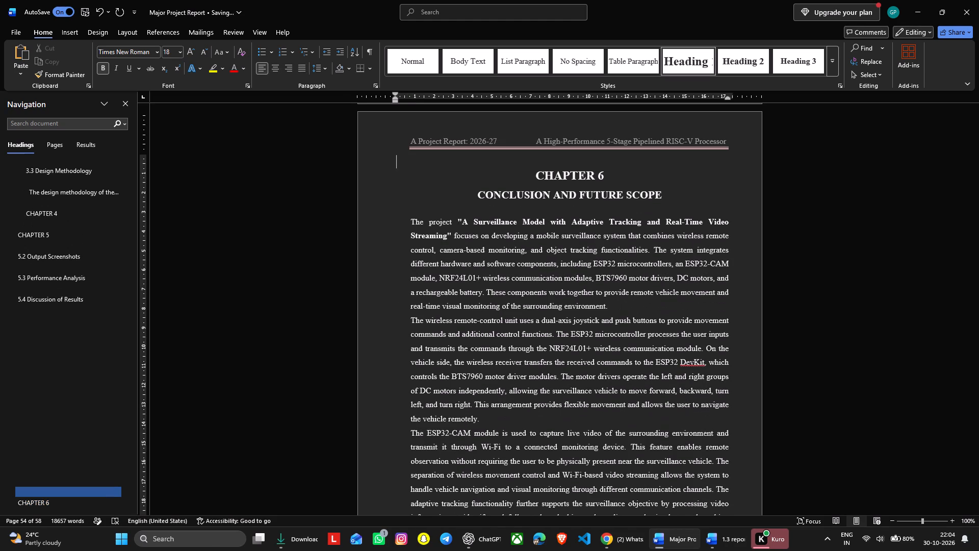
Review the page layout from Chapter 5 back through the Chapter 4 tools and technologies sections to the CSS description.
scroll(555, 366, "up", 8)
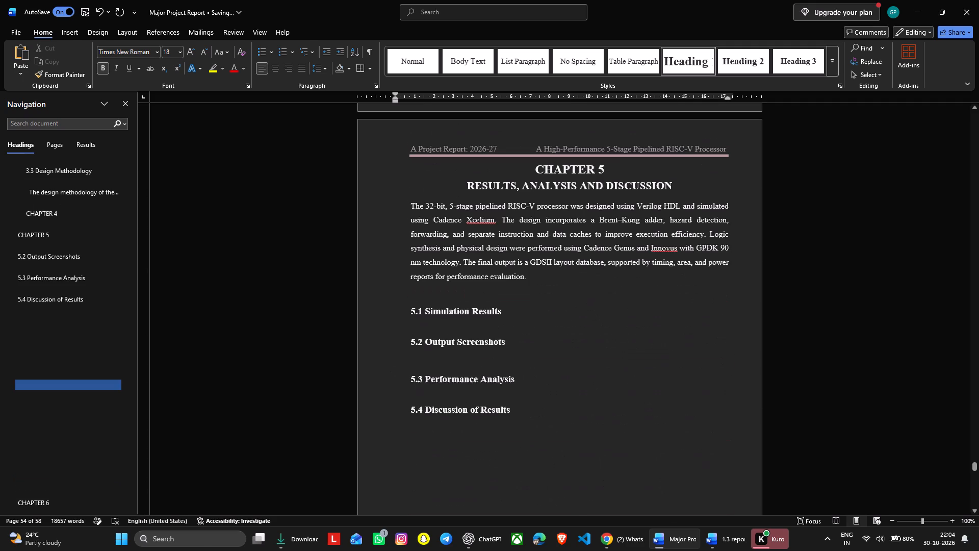
scroll(555, 366, "up", 7)
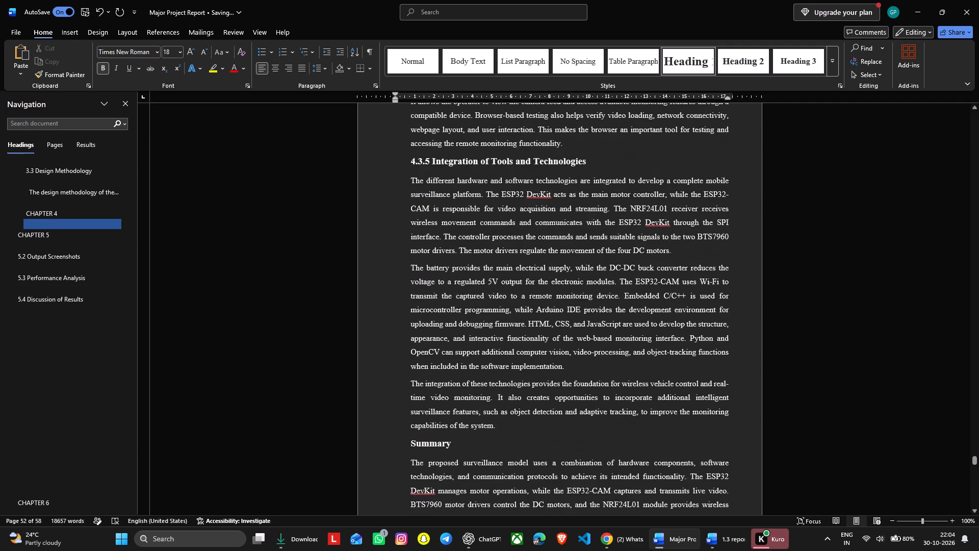
scroll(555, 366, "up", 2)
scroll(555, 366, "down", 7)
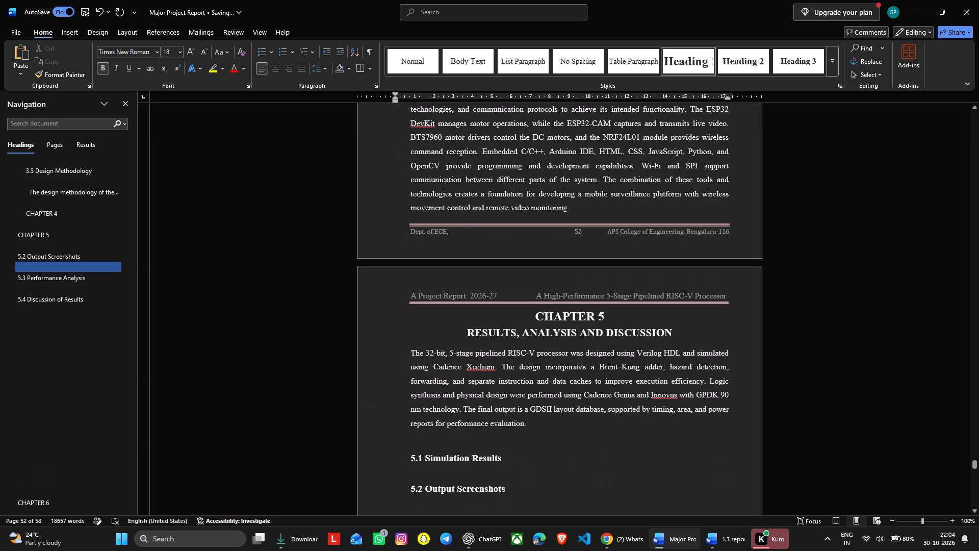
scroll(555, 366, "up", 9)
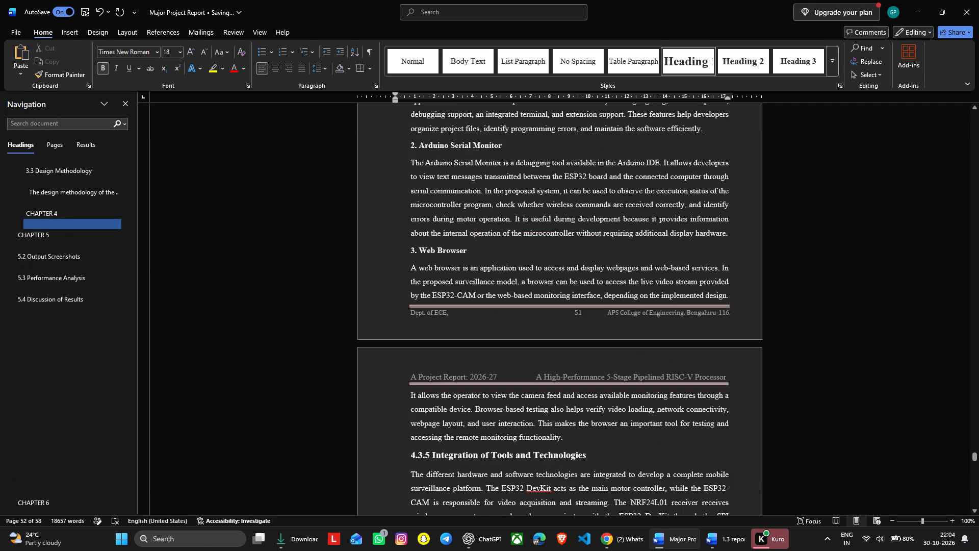
scroll(555, 366, "up", 8)
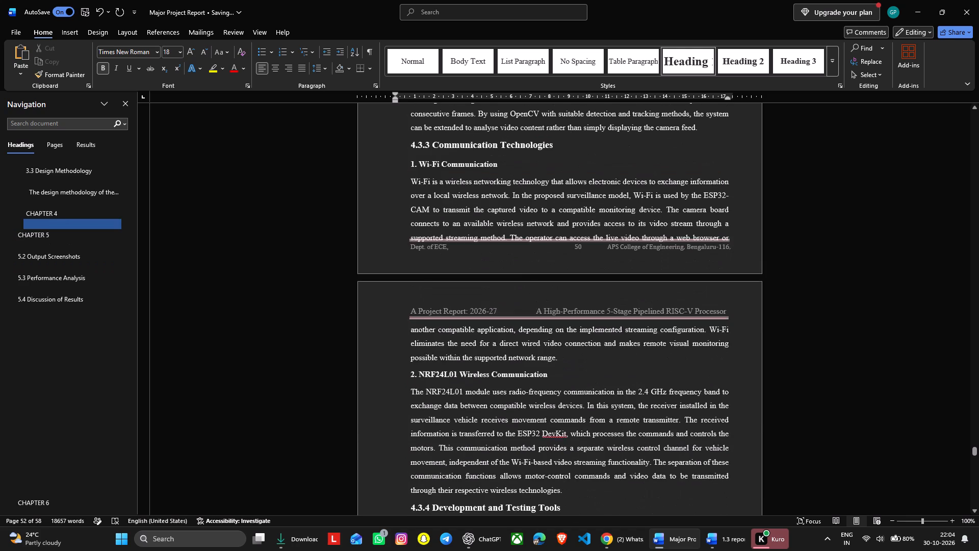
scroll(555, 366, "up", 8)
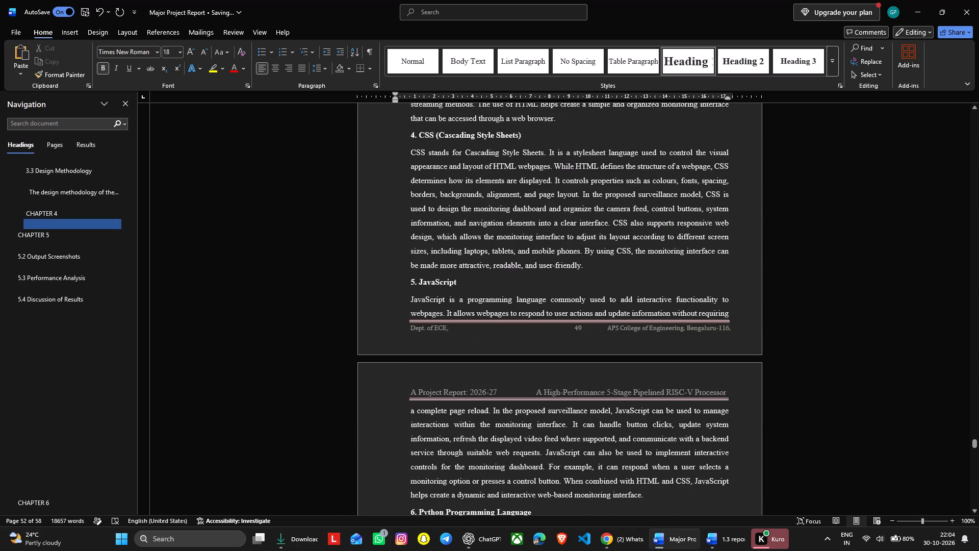
scroll(555, 366, "up", 2)
scroll(555, 366, "down", 17)
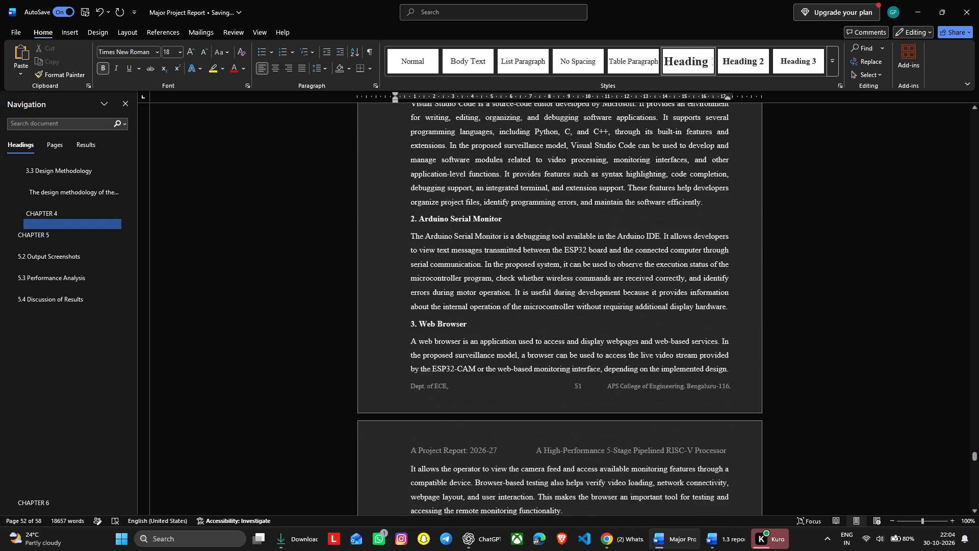
Insert a paragraph break before "supported streaming method" in the Wi-Fi Communication text, moving that line off the page 50 footer.
scroll(555, 366, "up", 7)
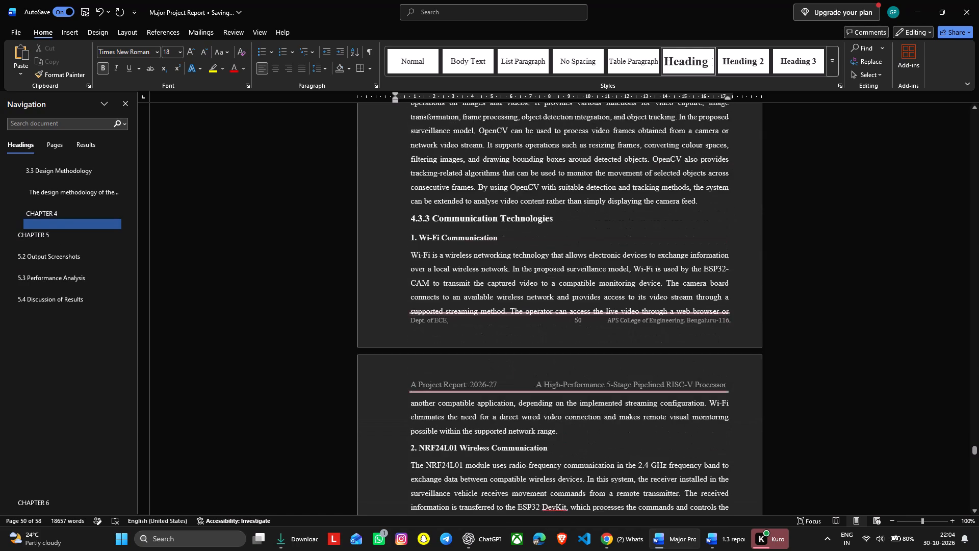
left_click(735, 300)
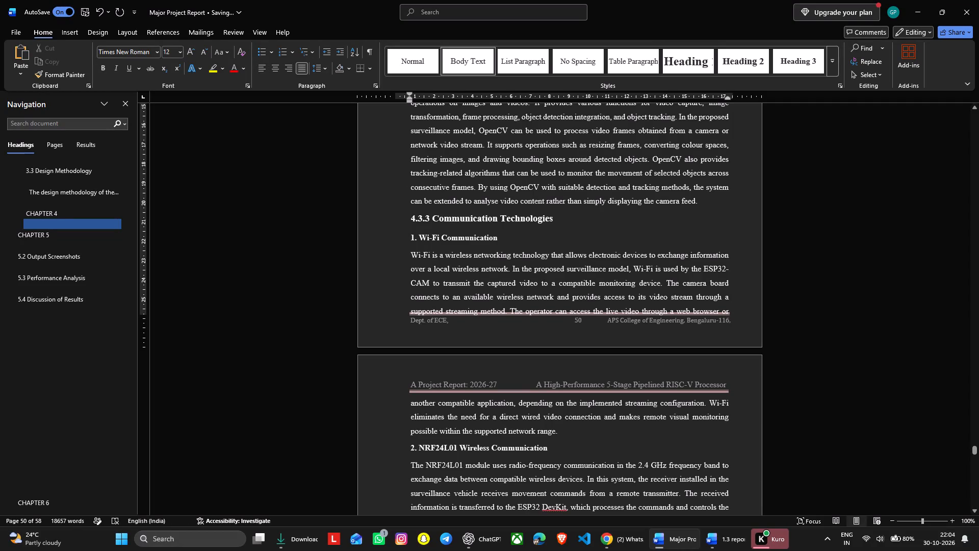
key("Return")
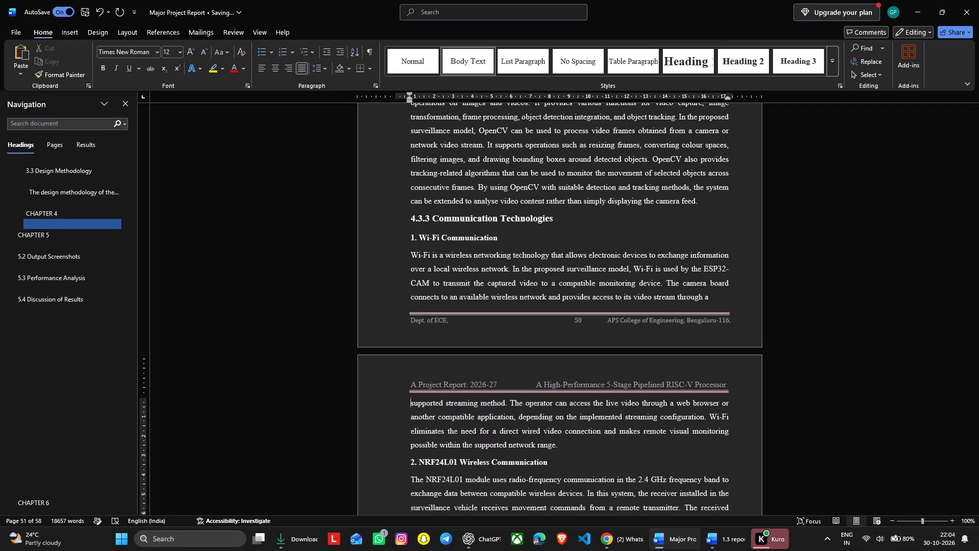
Check the page layout from 4.3.3 Communication Technologies through Chapter 5 to 6.1 Summary of the Work, and back to the CSS description.
scroll(739, 304, "up", 1)
scroll(739, 304, "down", 1)
scroll(739, 306, "up", 2)
scroll(739, 306, "down", 5)
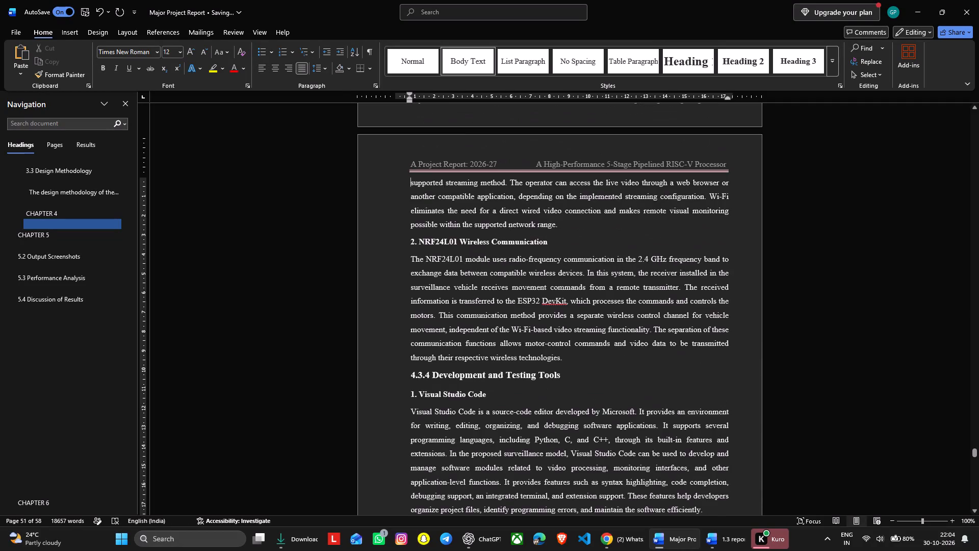
scroll(739, 328, "down", 8)
scroll(721, 382, "down", 8)
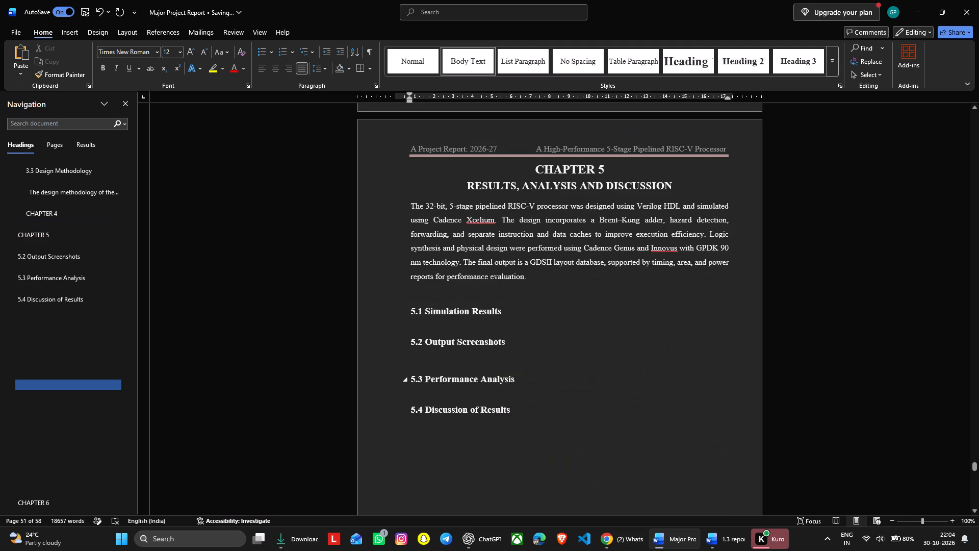
scroll(718, 384, "down", 10)
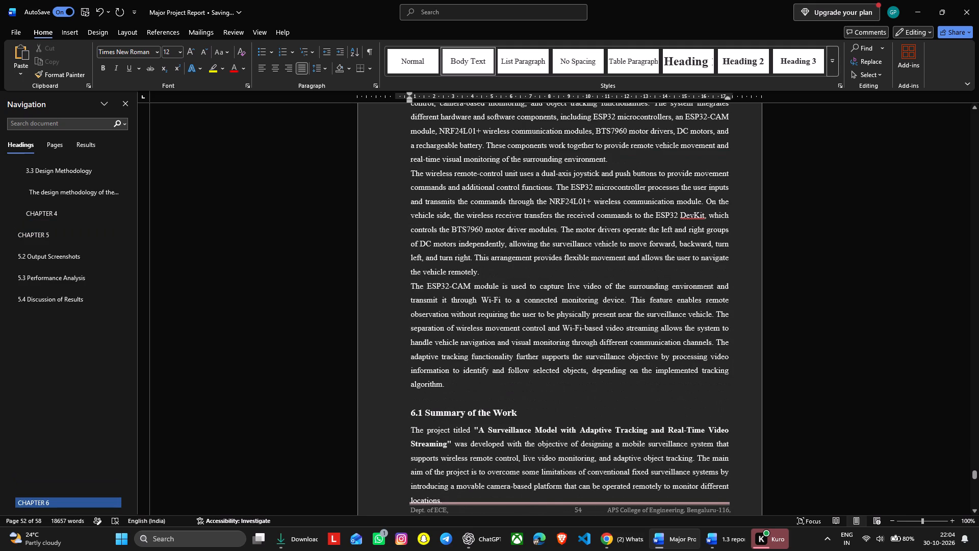
scroll(716, 384, "down", 6)
scroll(716, 383, "up", 1)
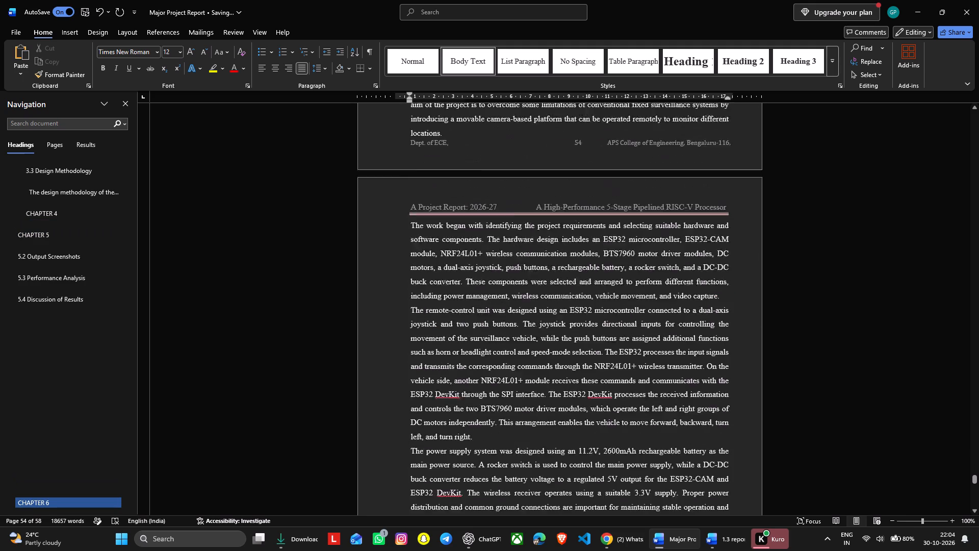
scroll(716, 383, "up", 1)
scroll(716, 383, "down", 2)
scroll(716, 383, "up", 8)
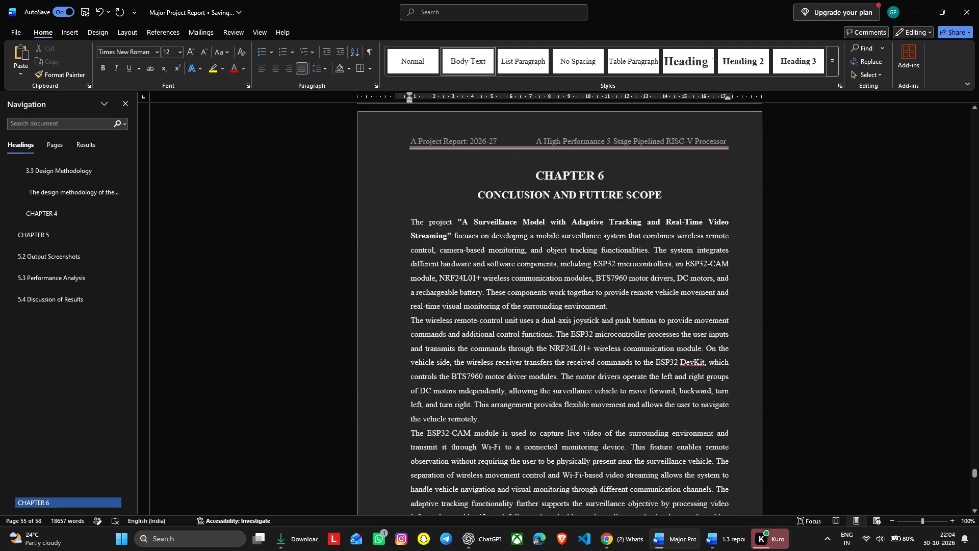
scroll(716, 383, "up", 12)
scroll(716, 383, "up", 18)
scroll(716, 383, "up", 6)
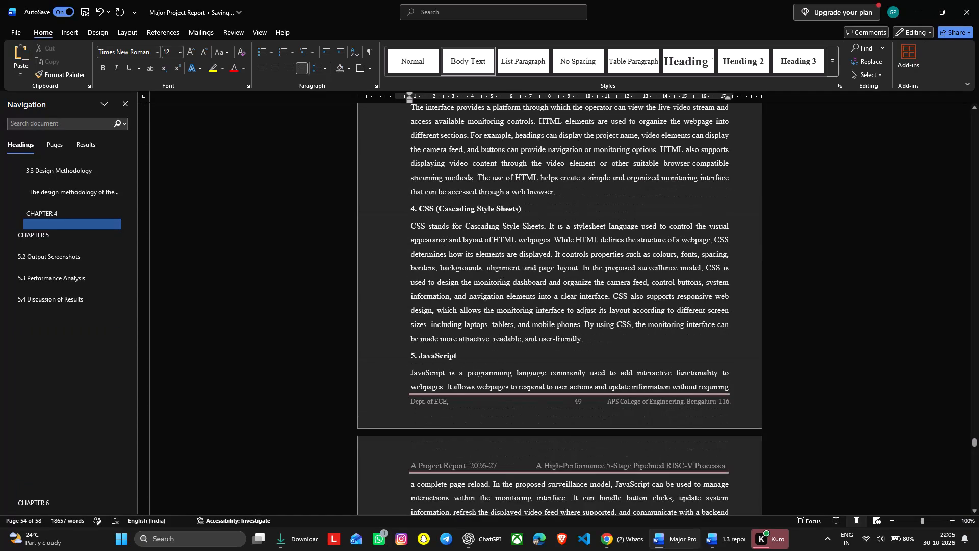
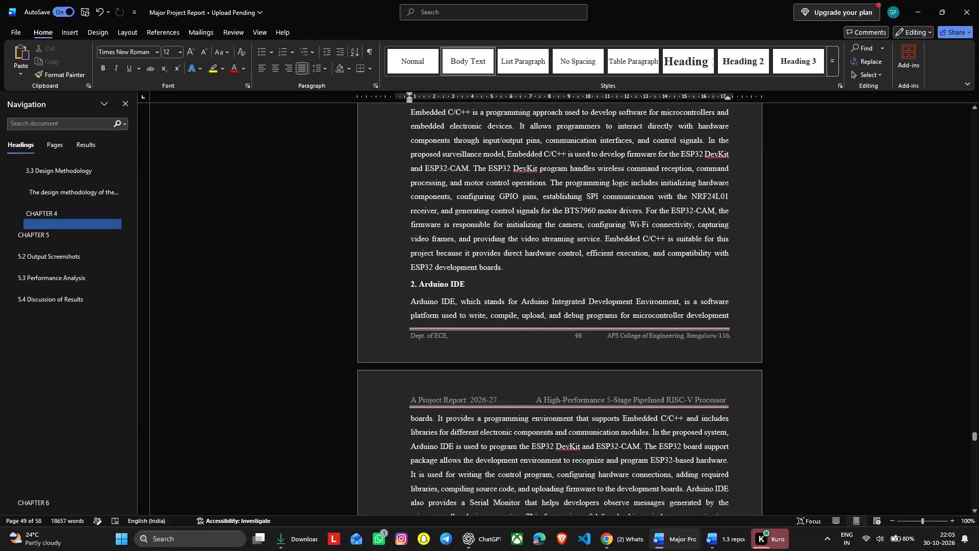
Review the formatting and page breaks of Chapter 4 from the software technologies in 4.3 back to the chapter's opening page.
scroll(716, 383, "up", 7)
scroll(716, 383, "up", 15)
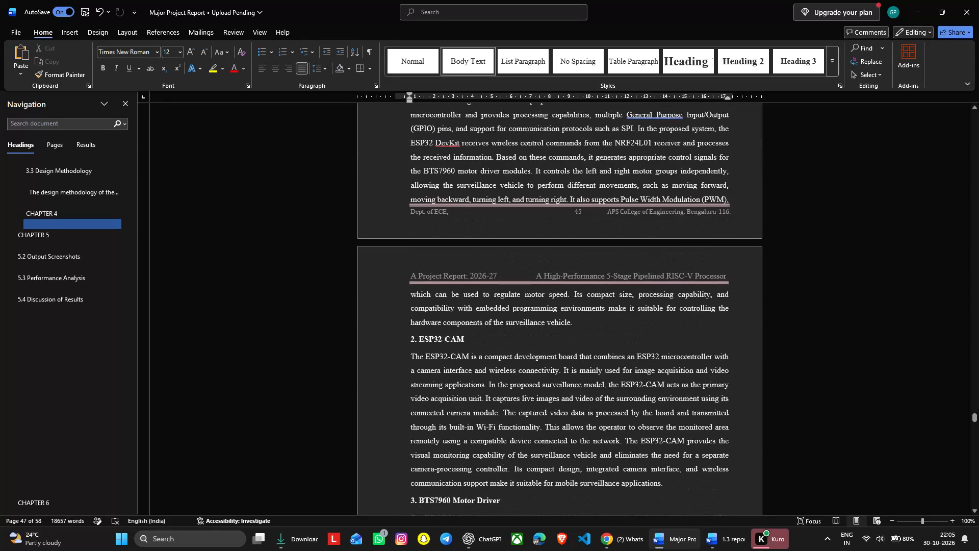
scroll(716, 383, "up", 7)
scroll(716, 383, "down", 6)
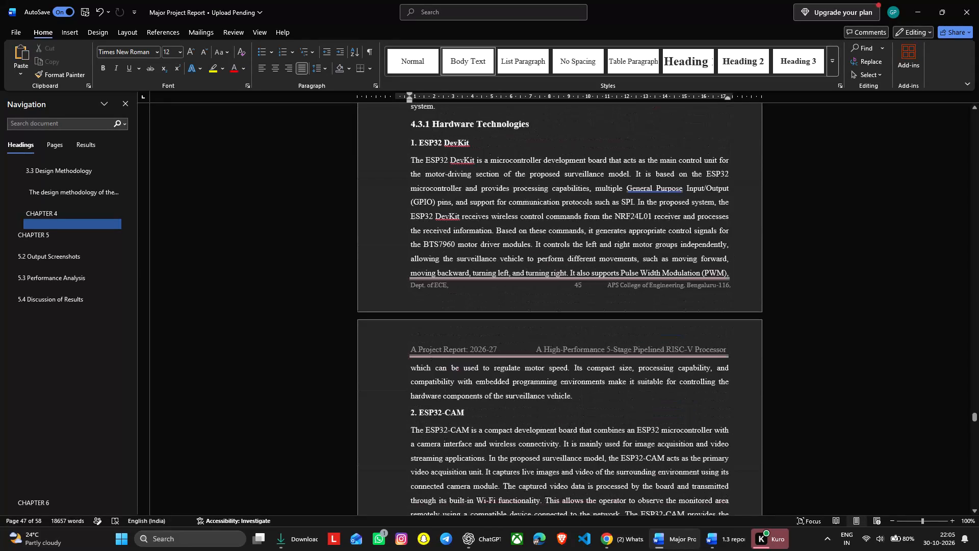
scroll(716, 383, "up", 2)
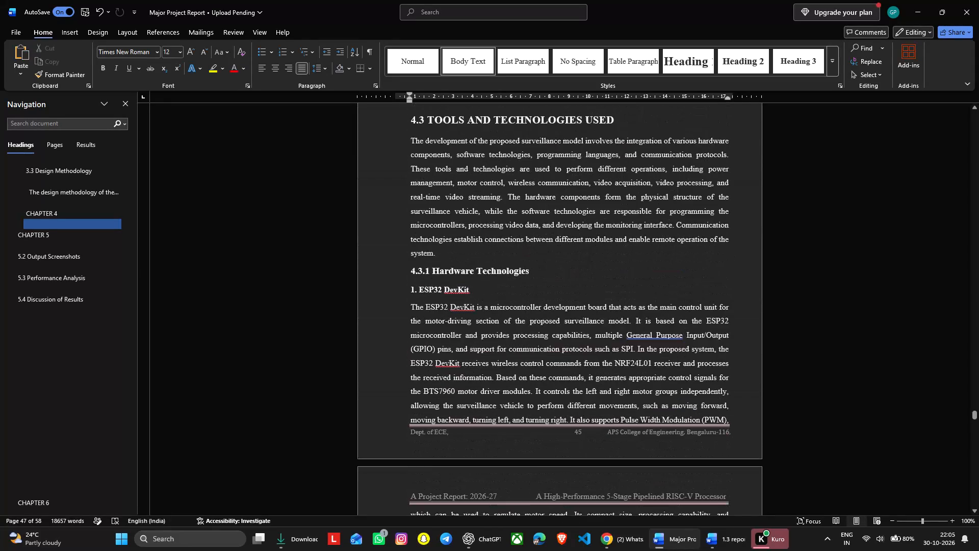
scroll(716, 383, "up", 5)
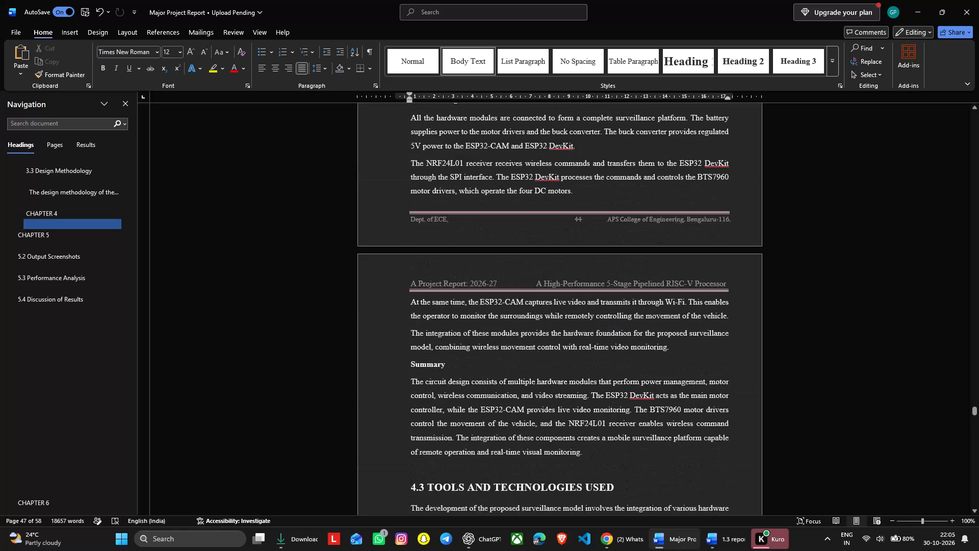
scroll(716, 383, "up", 10)
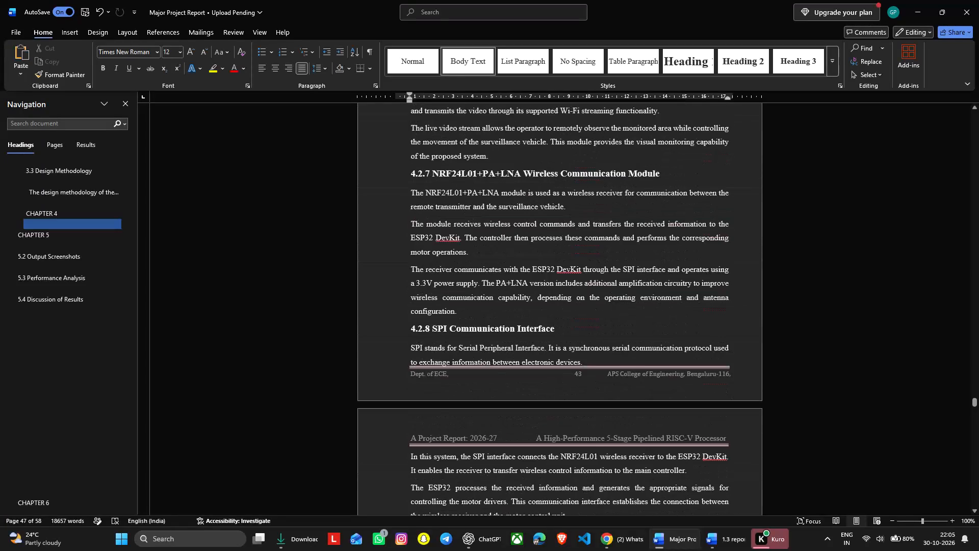
scroll(716, 383, "up", 2)
scroll(716, 383, "down", 1)
scroll(716, 383, "up", 1)
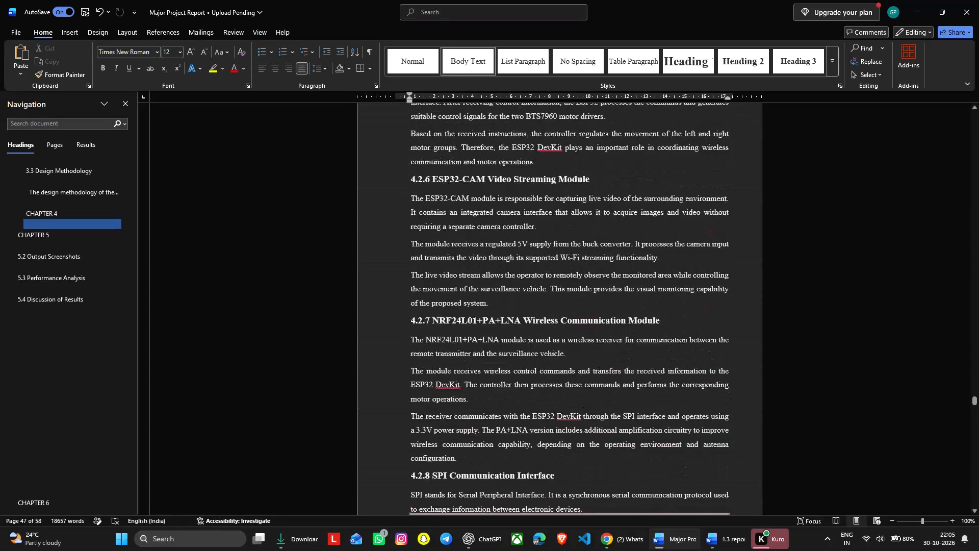
scroll(716, 383, "up", 6)
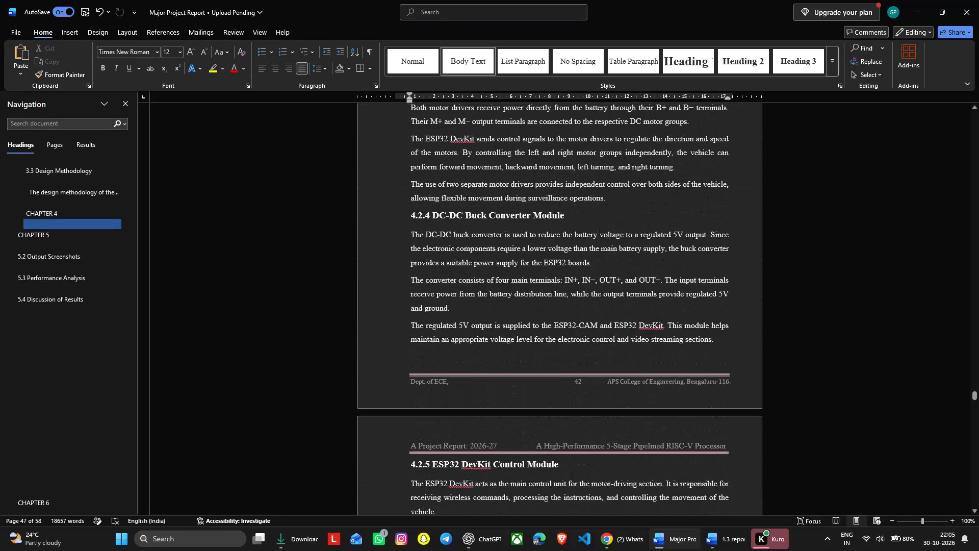
scroll(716, 383, "up", 6)
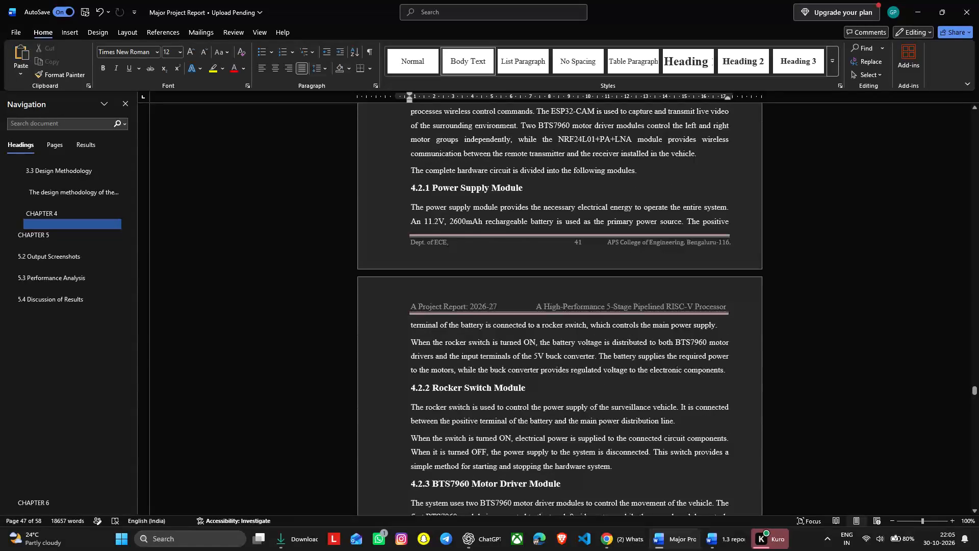
scroll(716, 383, "up", 2)
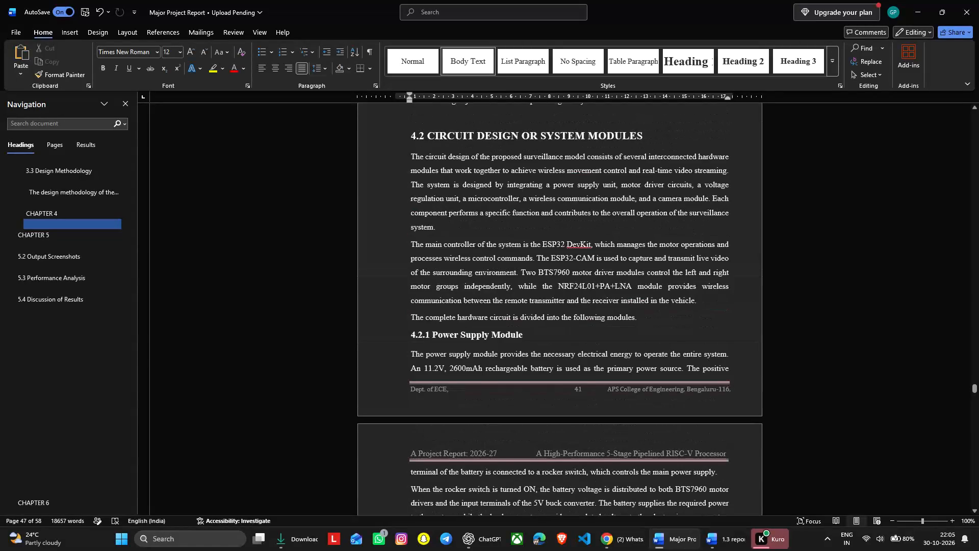
scroll(644, 410, "up", 6)
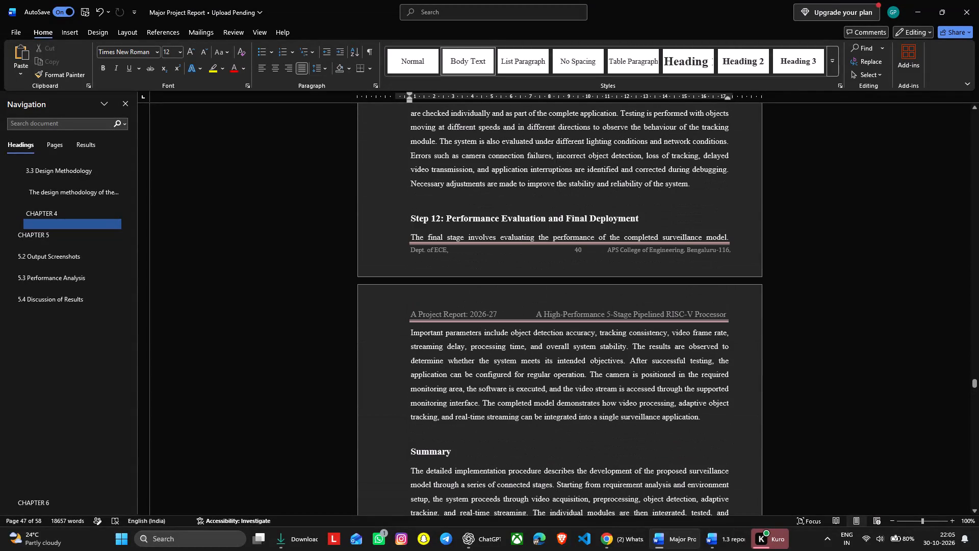
scroll(644, 410, "down", 2)
scroll(644, 410, "up", 2)
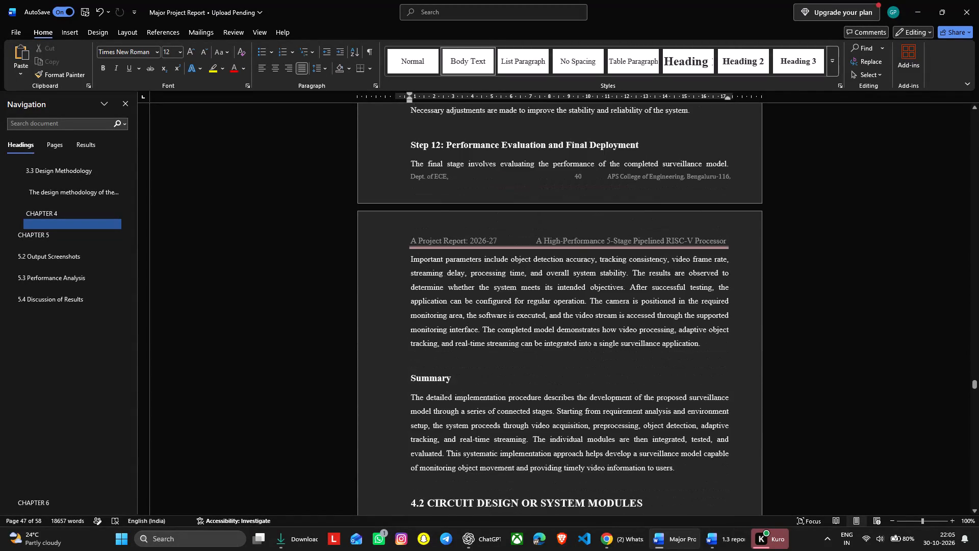
scroll(644, 410, "up", 3)
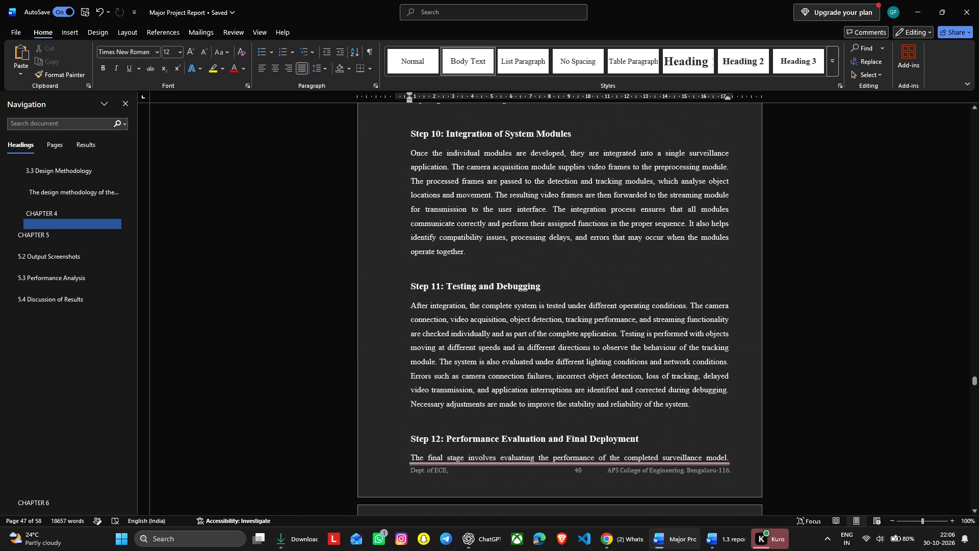
scroll(644, 410, "up", 12)
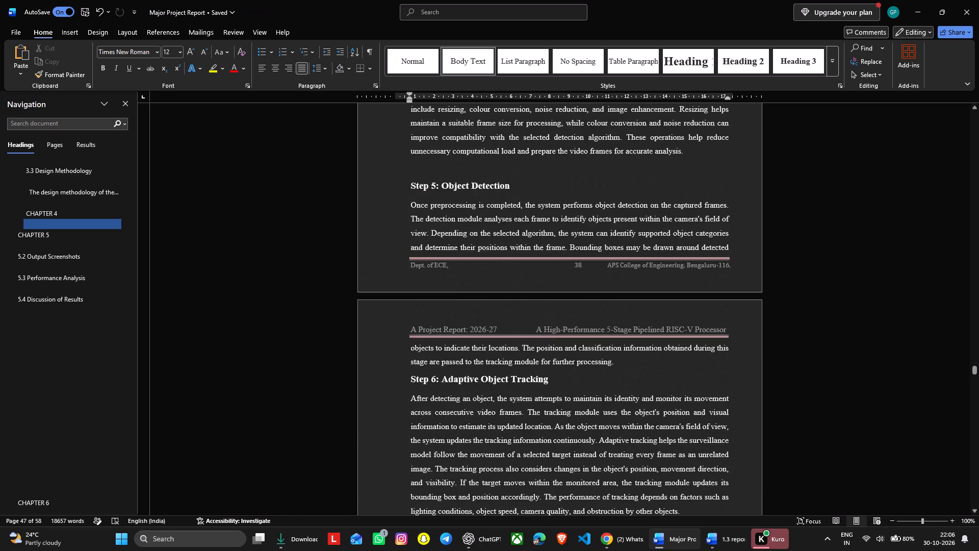
scroll(644, 410, "up", 14)
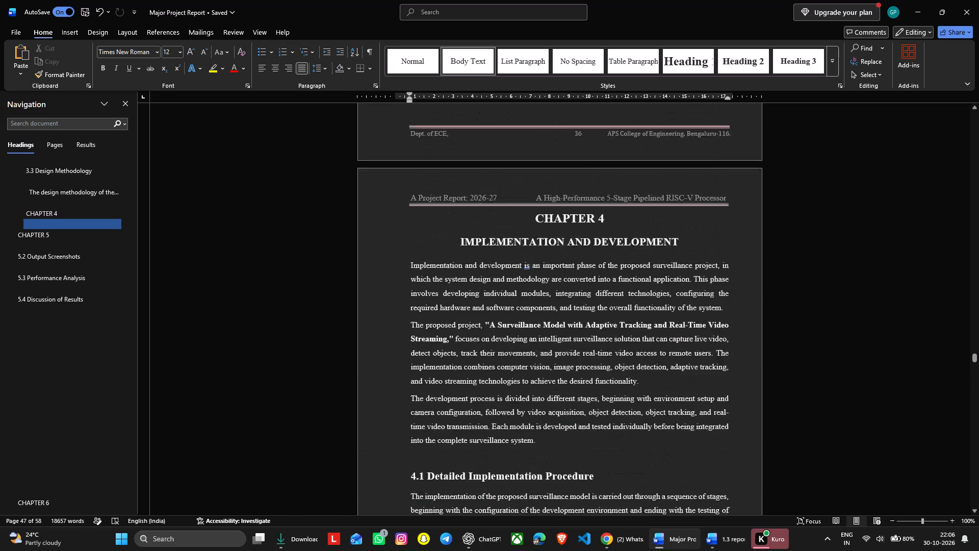
Review the Chapter 3 layout from the end of 3.3 Design Methodology back through 3.2 System Architecture to pages 32 and 33.
scroll(644, 410, "up", 8)
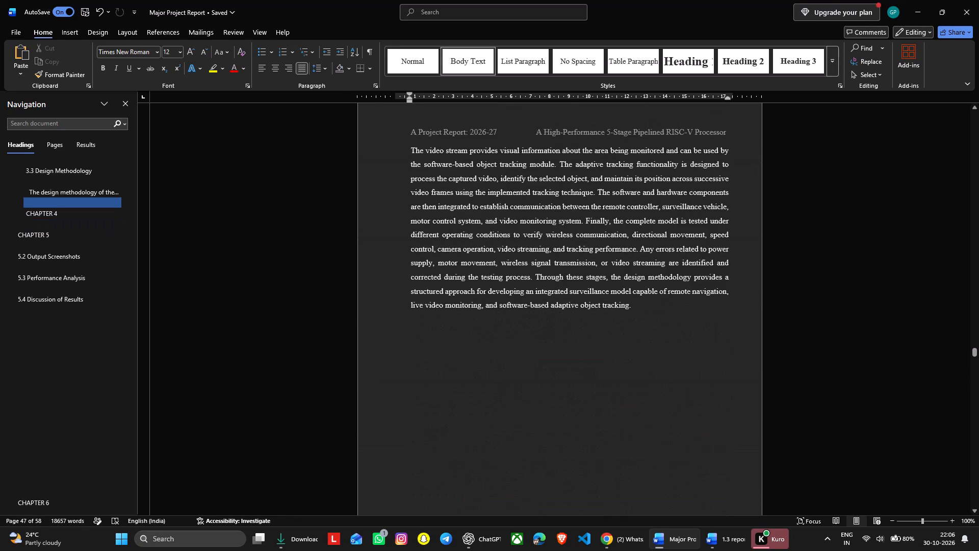
scroll(644, 410, "up", 14)
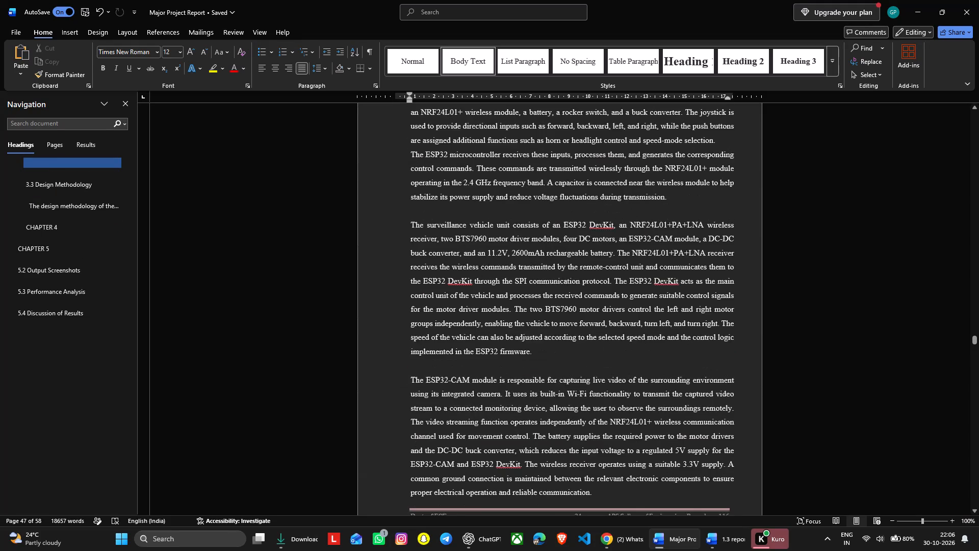
scroll(644, 410, "up", 6)
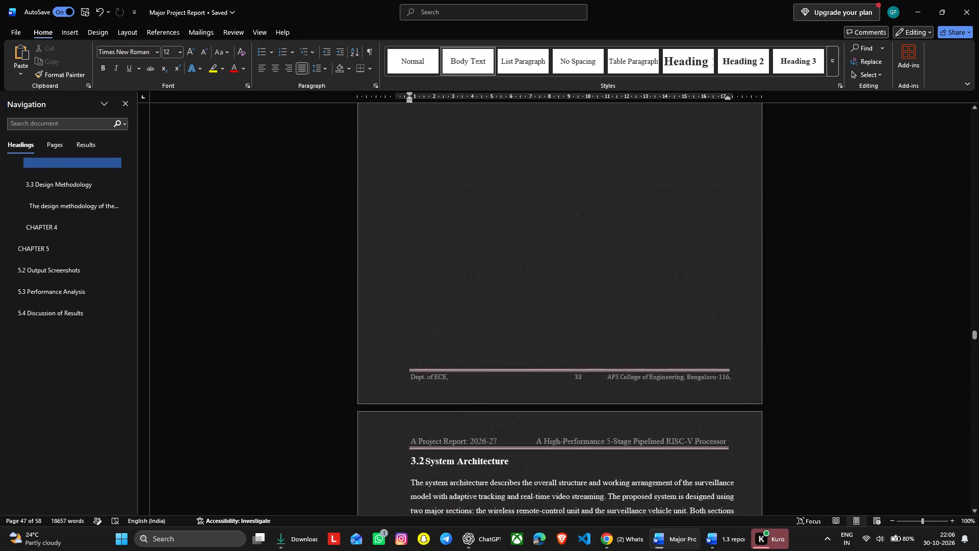
scroll(644, 410, "up", 7)
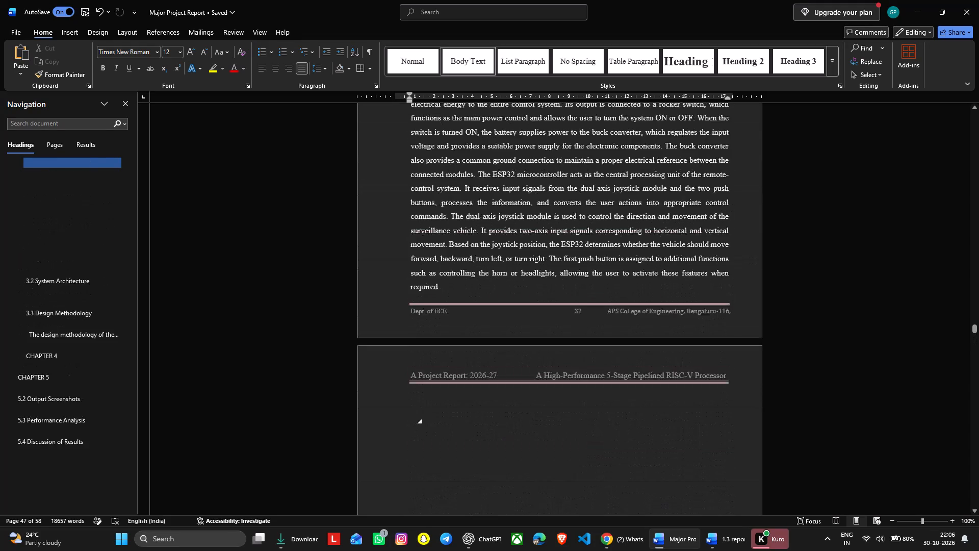
scroll(644, 410, "down", 12)
scroll(644, 410, "up", 5)
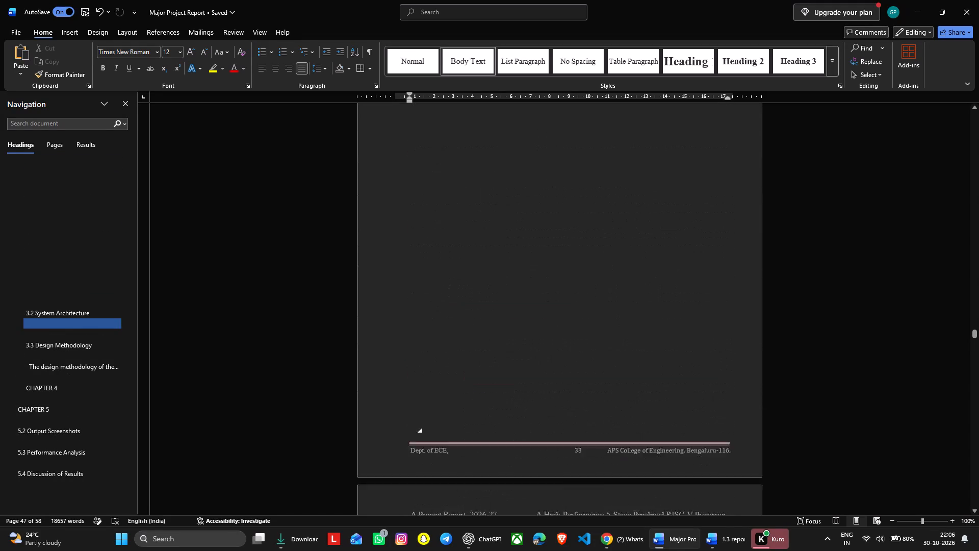
Review the page layout around the Figure 2 Block Diagram of Controller description and the page following it.
scroll(644, 410, "up", 11)
scroll(644, 410, "down", 2)
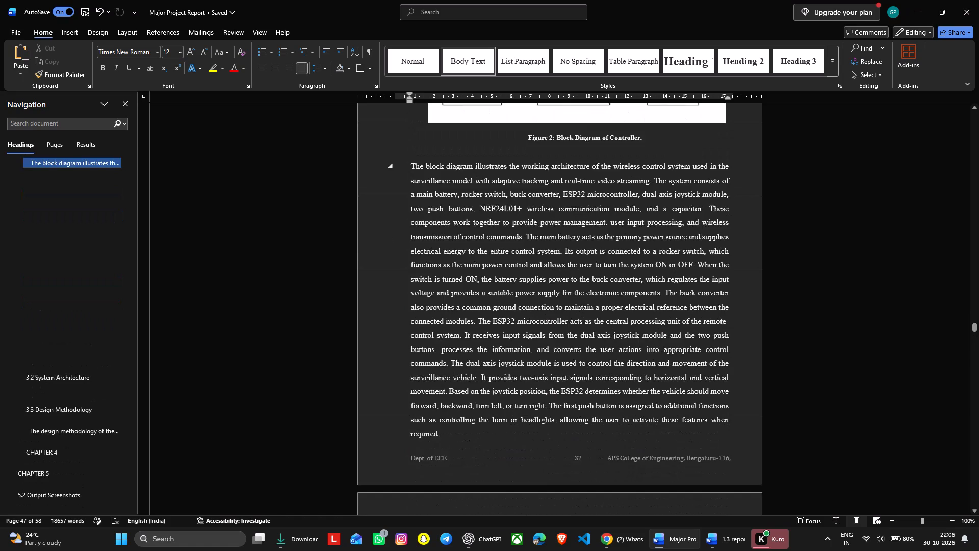
scroll(644, 410, "down", 5)
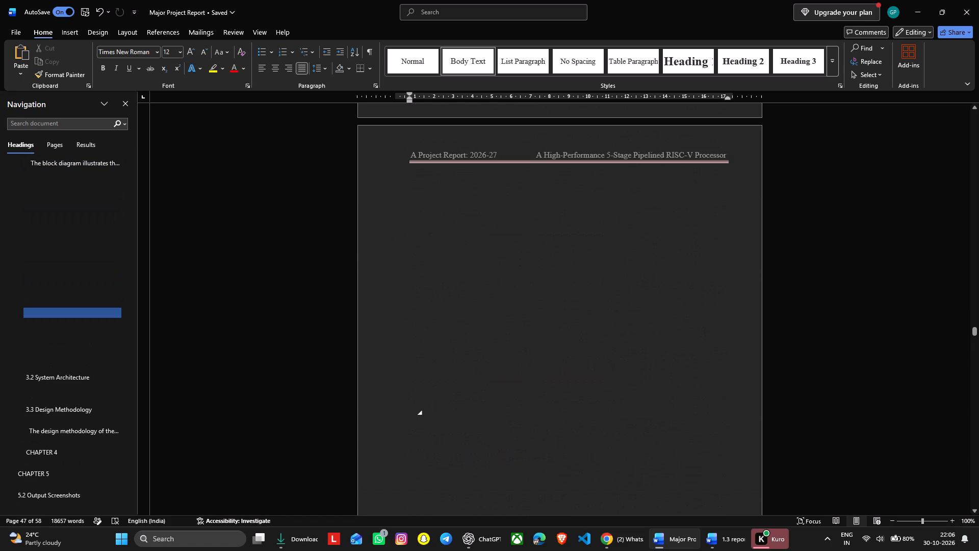
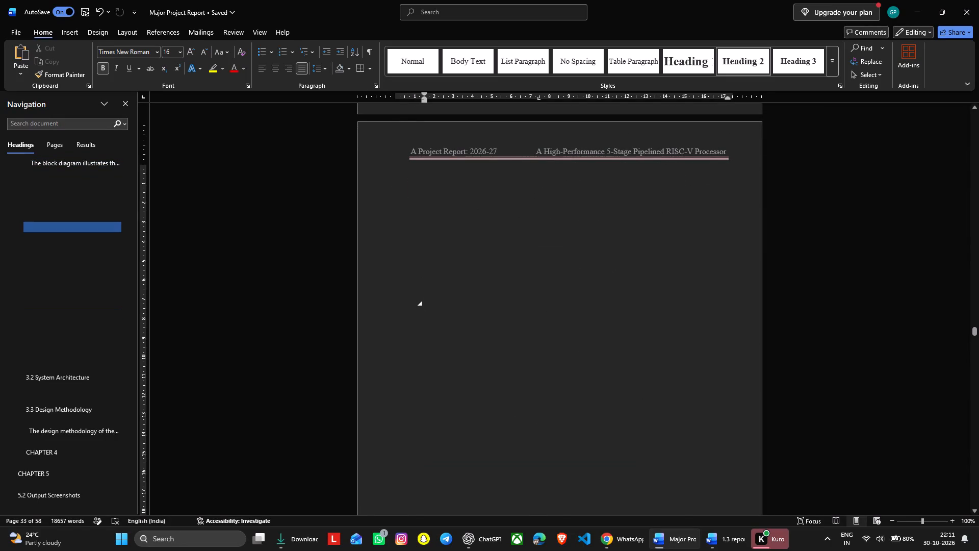
Paste the DC geared motor image on page 33 and shrink it to fit well within the text margins.
key("ctrl+v")
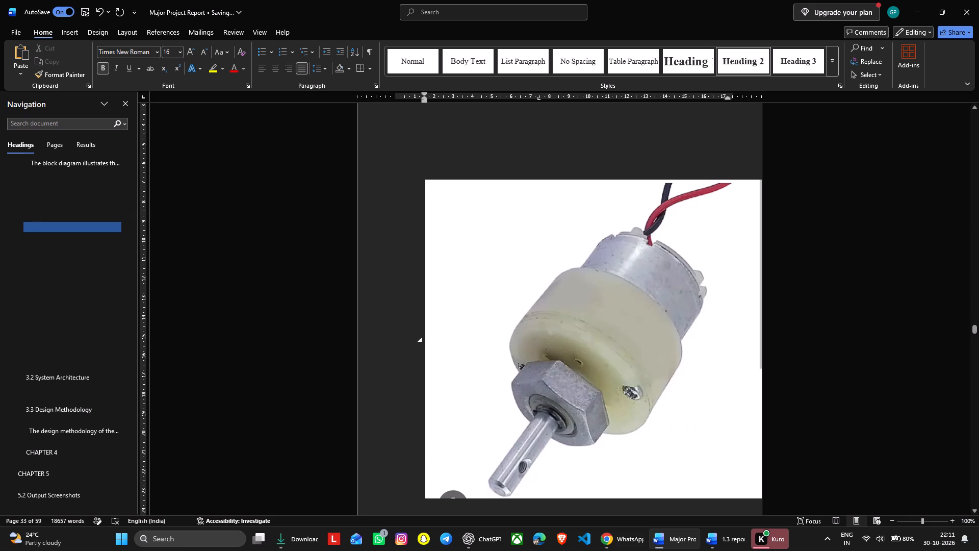
left_click_drag(427, 331, 426, 306)
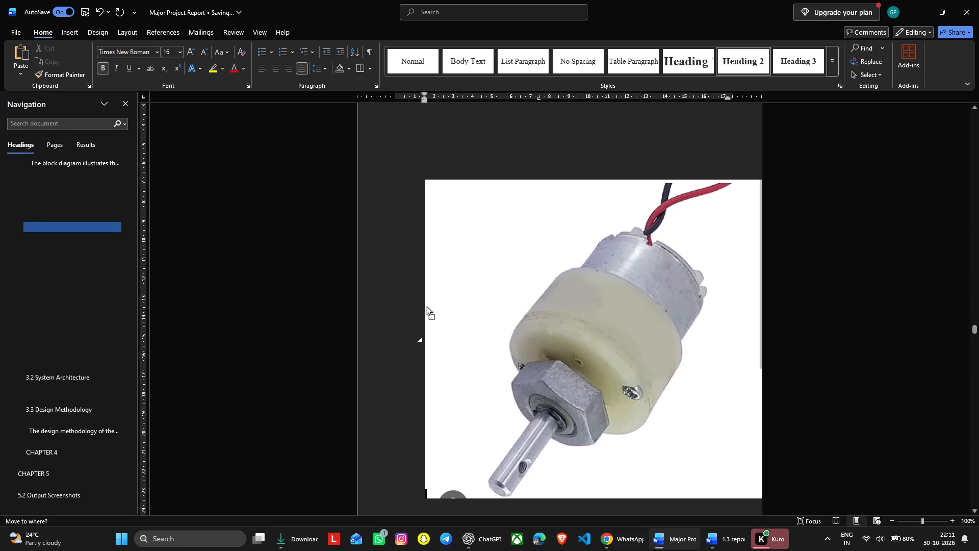
left_click_drag(426, 306, 420, 305)
left_click_drag(595, 180, 622, 300)
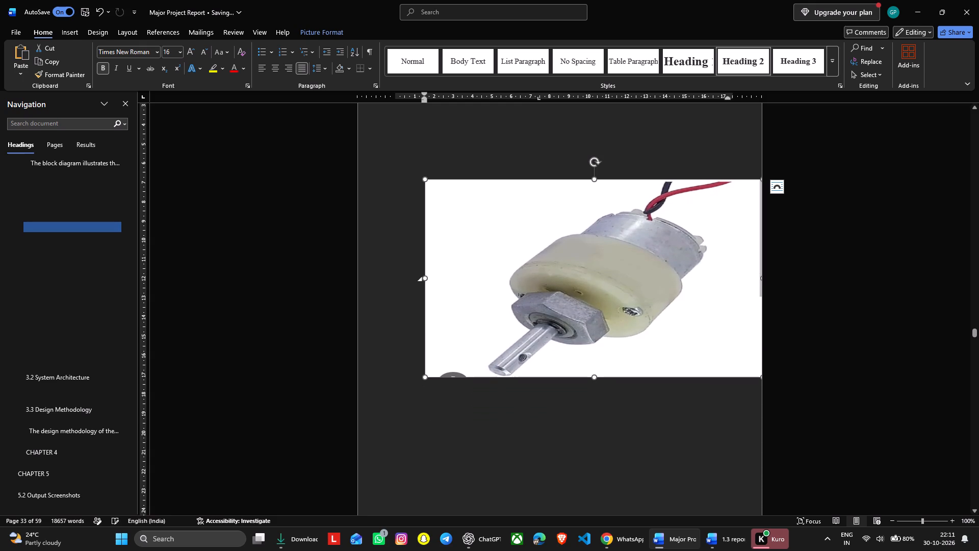
left_click_drag(426, 277, 439, 275)
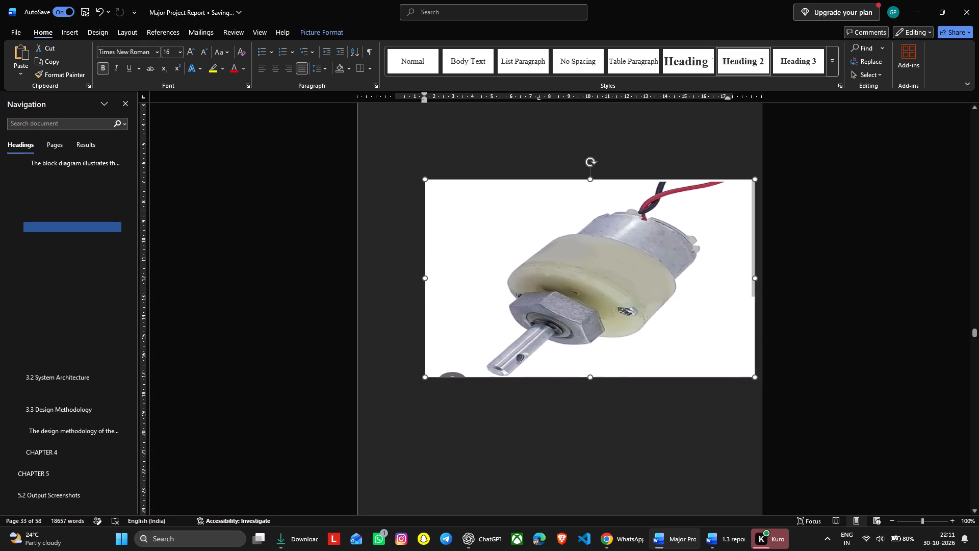
left_click_drag(439, 275, 496, 275)
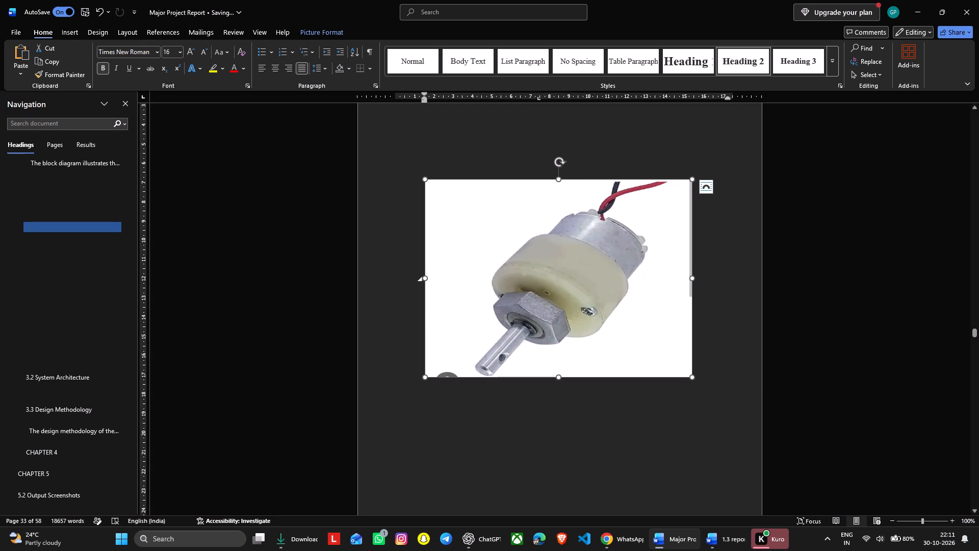
left_click_drag(425, 179, 431, 178)
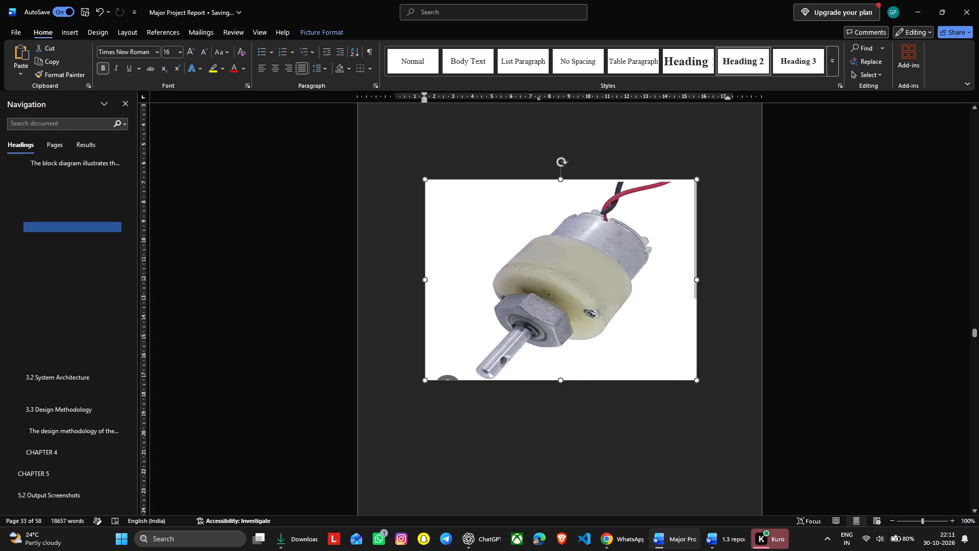
left_click_drag(431, 178, 491, 267)
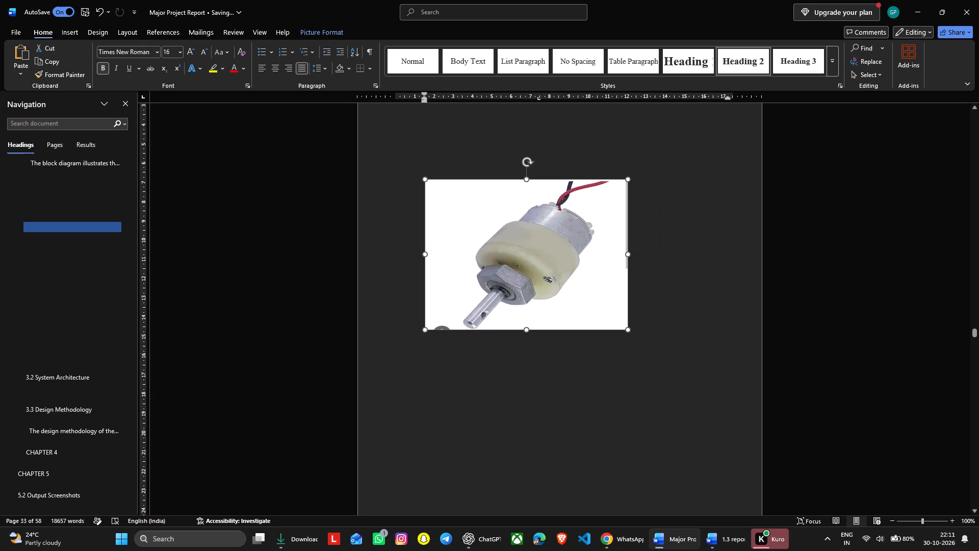
left_click_drag(491, 267, 500, 295)
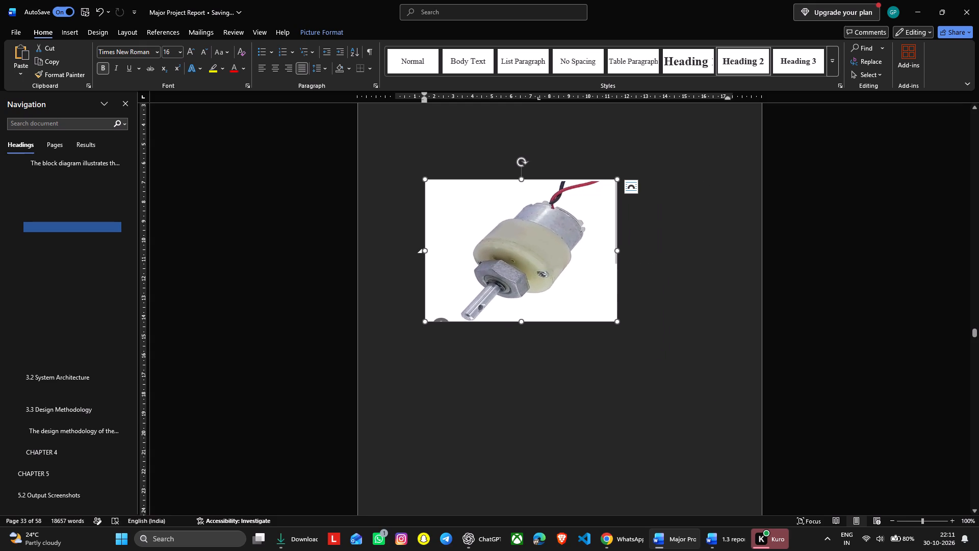
Move the motor image up to just below the header of page 33 and centre it horizontally.
left_click_drag(579, 232, 636, 201)
left_click_drag(617, 210, 651, 162)
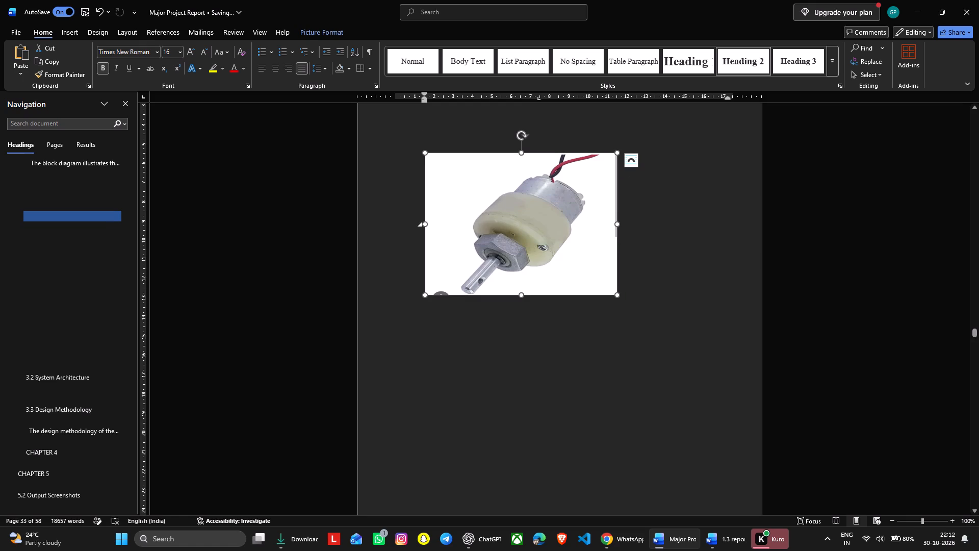
left_click(273, 62)
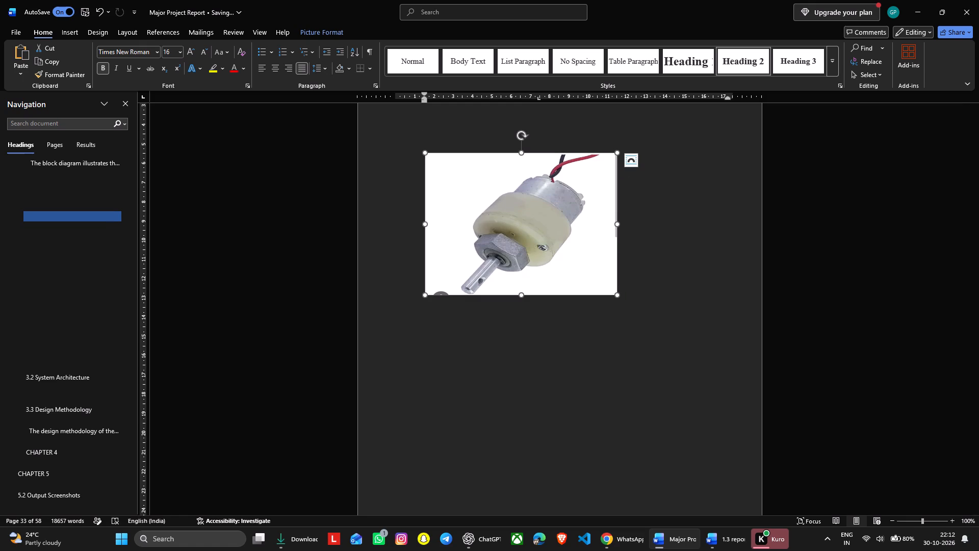
left_click(280, 68)
left_click(461, 331)
scroll(461, 331, "up", 1)
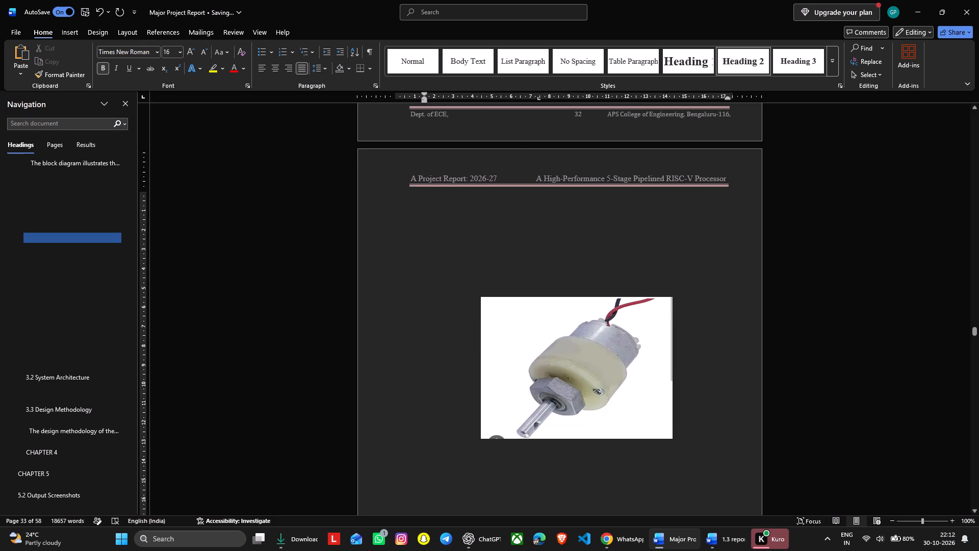
scroll(461, 331, "up", 1)
left_click(539, 245)
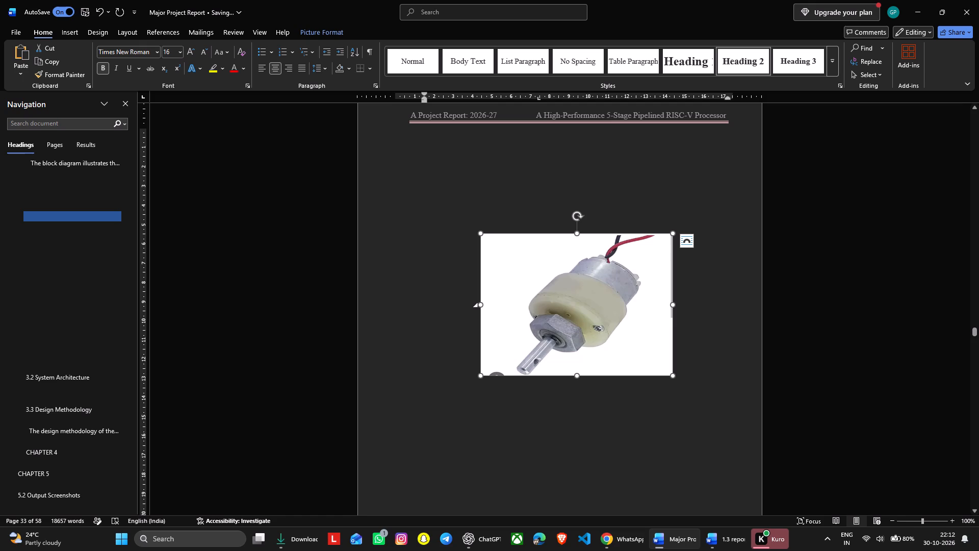
left_click_drag(485, 235, 471, 171)
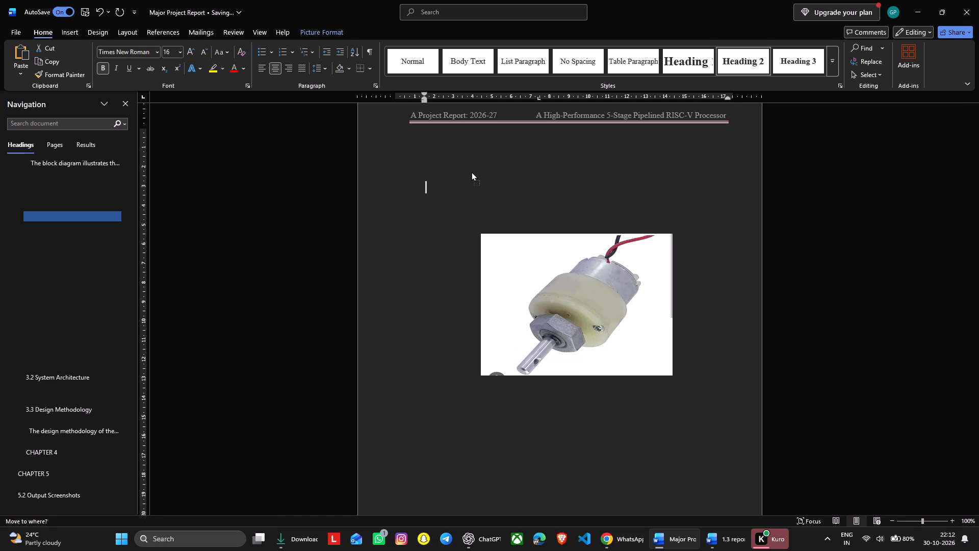
left_click_drag(471, 171, 467, 159)
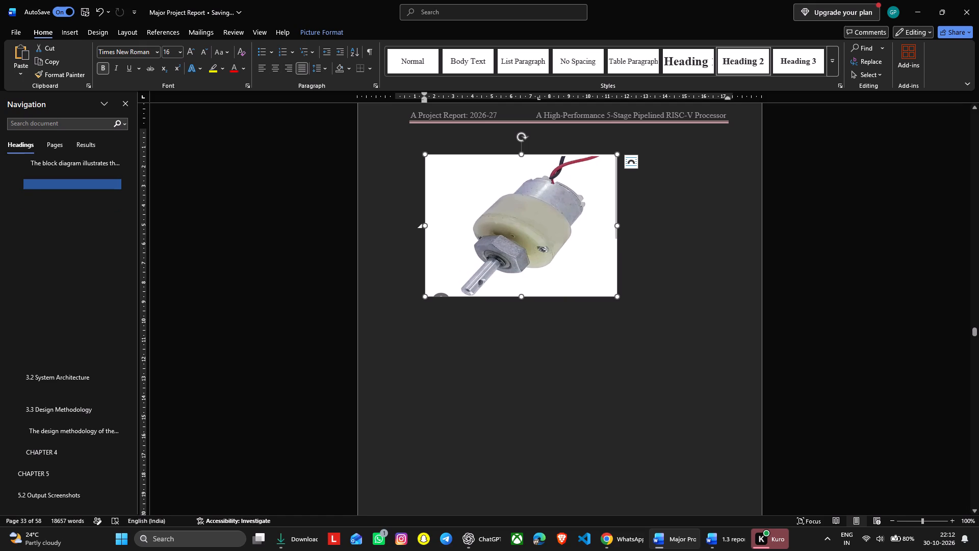
left_click(278, 64)
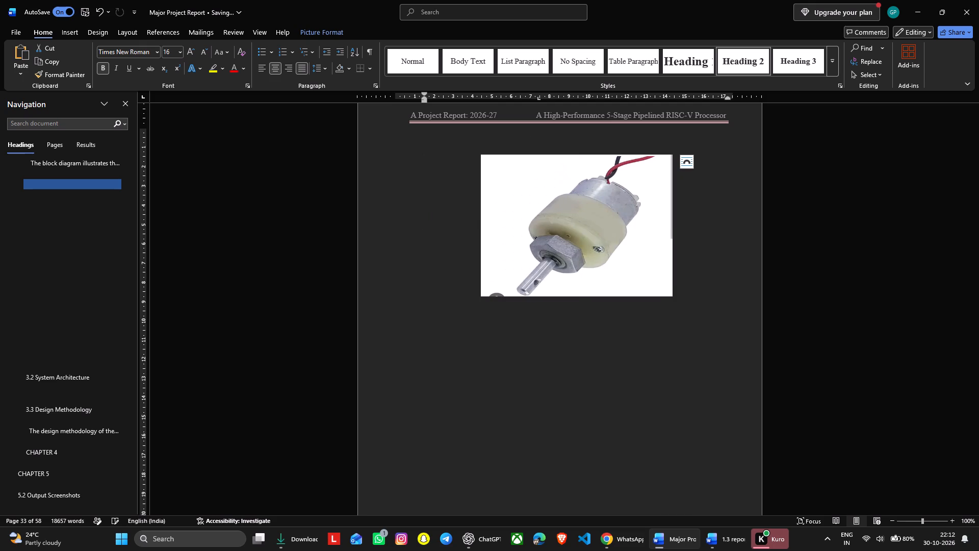
left_click(489, 374)
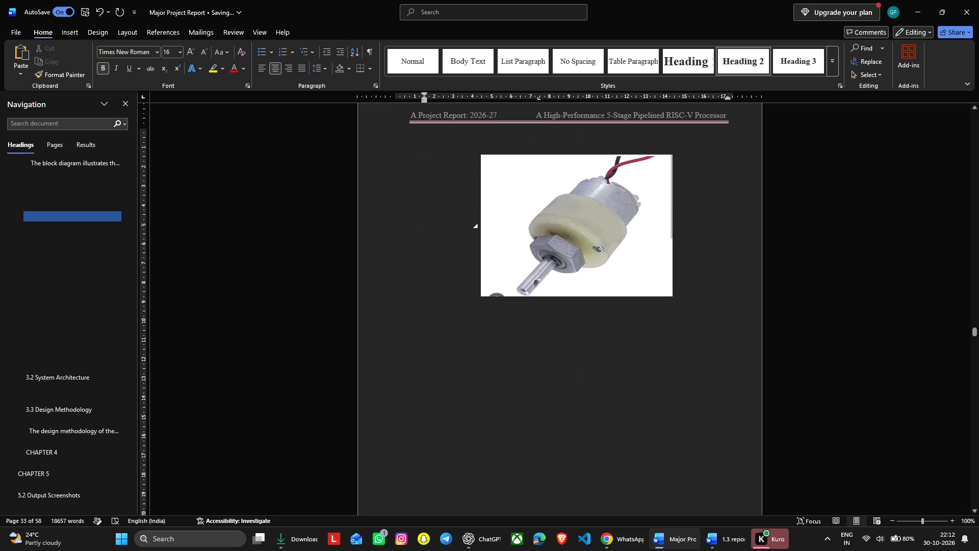
Review the layout of the motor image page and the preceding block diagram pages with their descriptions.
scroll(484, 162, "up", 1)
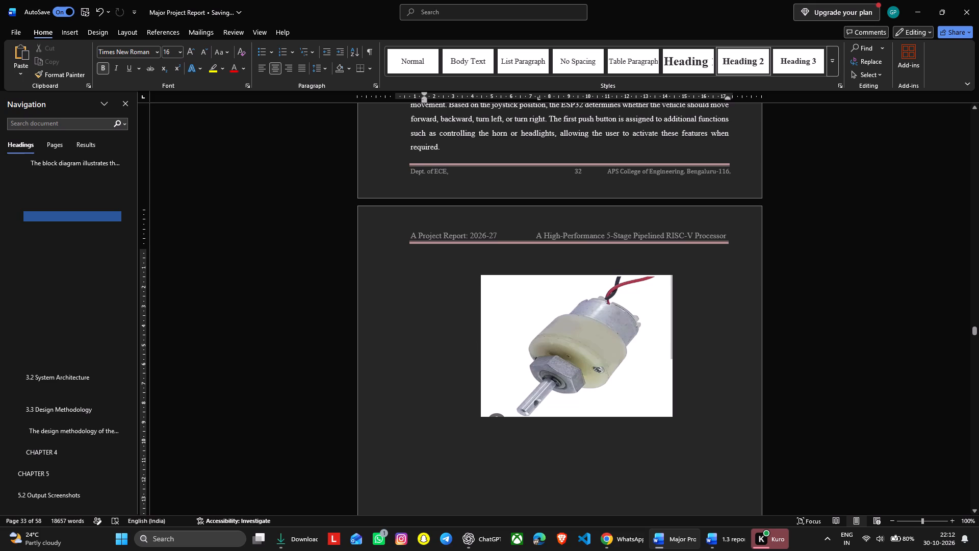
left_click(420, 257)
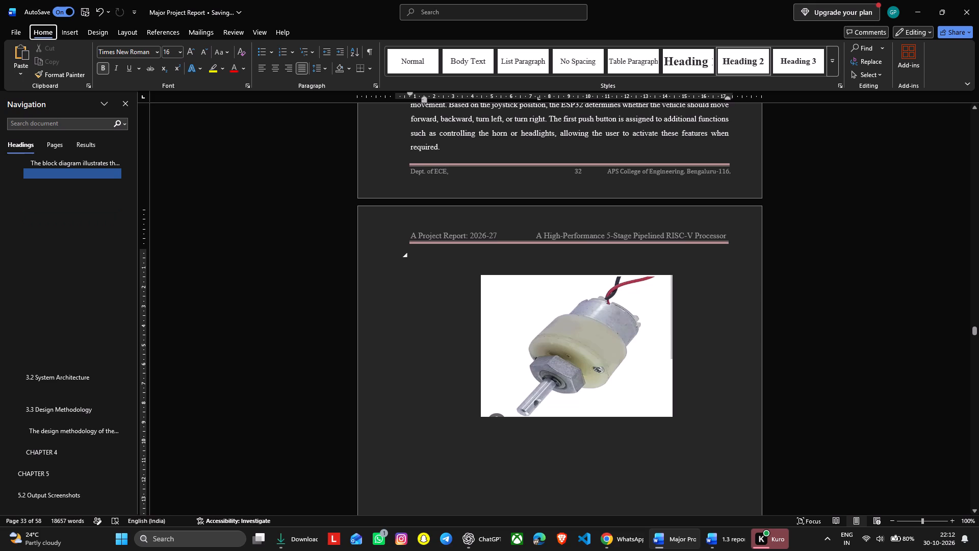
scroll(420, 257, "up", 3)
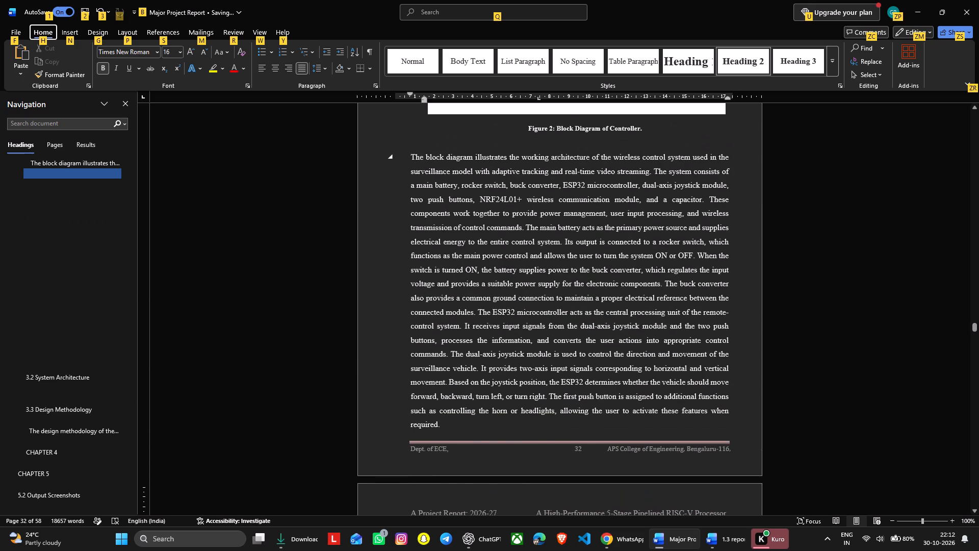
scroll(420, 257, "up", 1)
left_click(420, 257)
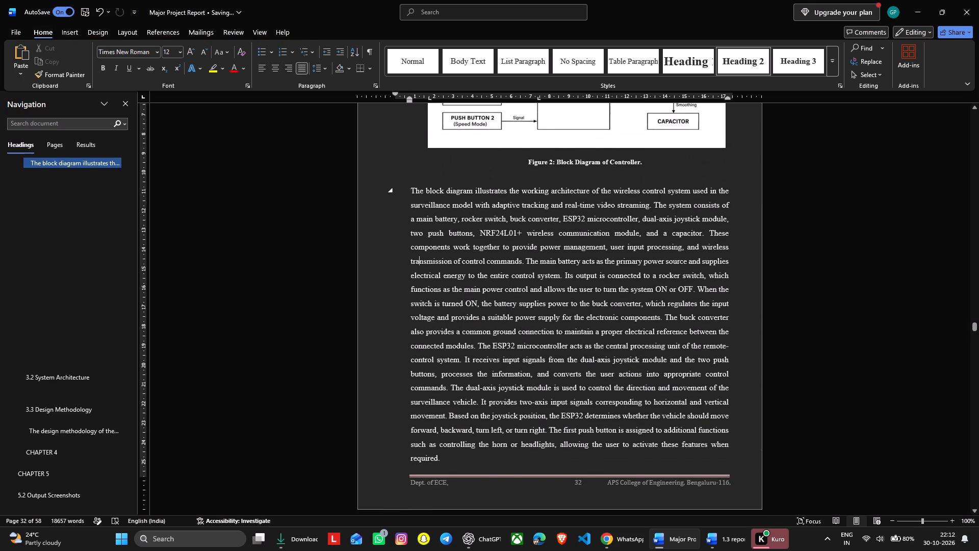
scroll(473, 381, "up", 1)
scroll(473, 381, "down", 1, "ctrl")
scroll(473, 381, "up", 1, "ctrl")
scroll(473, 381, "down", 1)
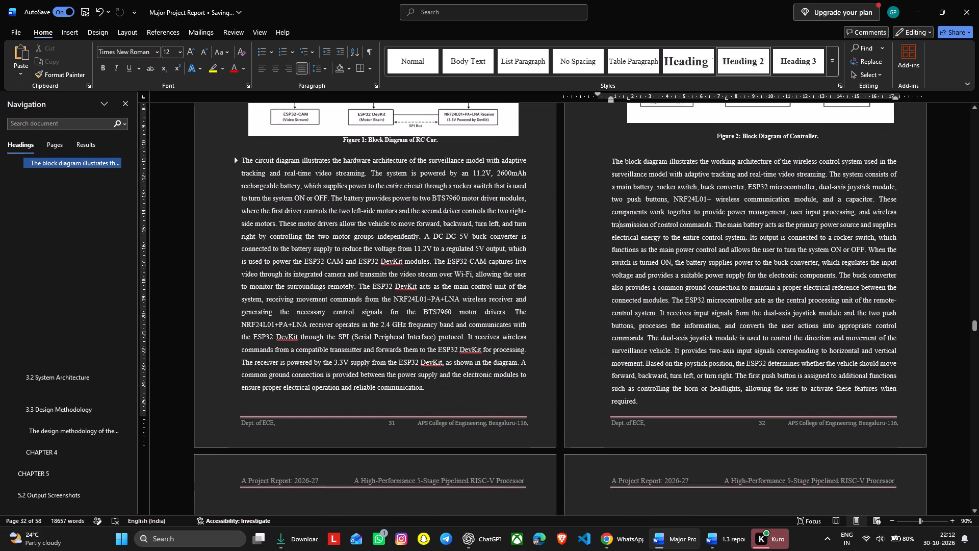
scroll(473, 381, "down", 1)
scroll(473, 381, "down", 3, "ctrl")
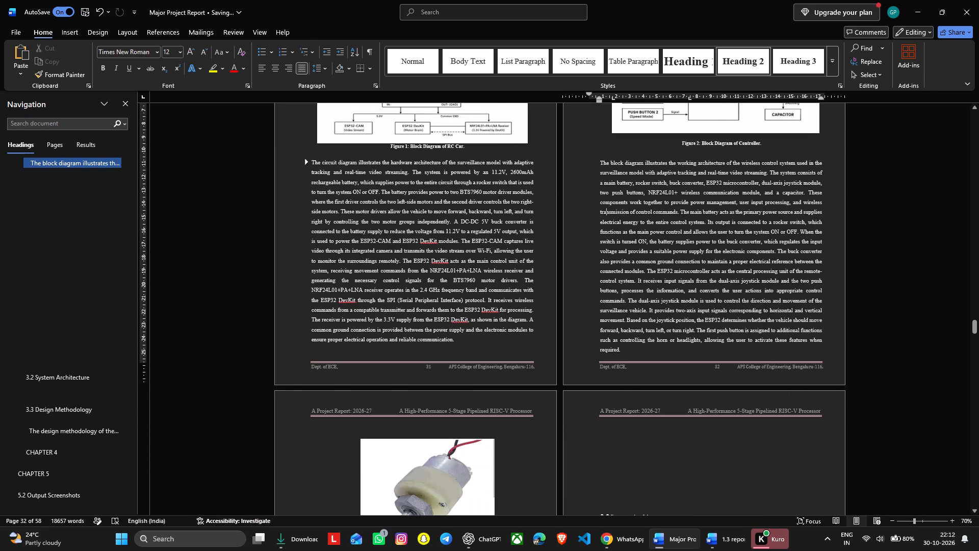
scroll(473, 381, "down", 3, "ctrl")
Review the layout of the block diagram and motor image pages, checking diagram placement, captions and descriptions on pages 31 to 33.
scroll(473, 381, "up", 6)
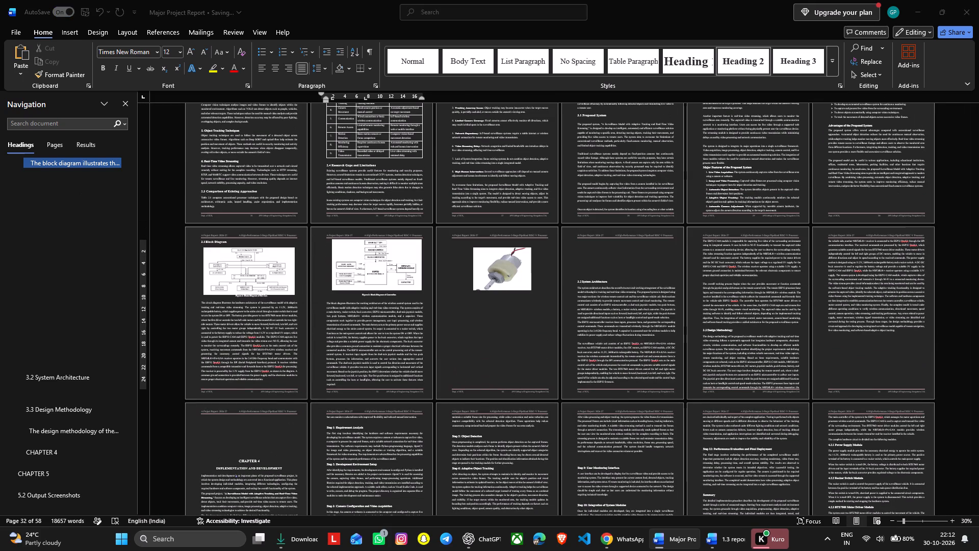
scroll(483, 370, "up", 2, "ctrl")
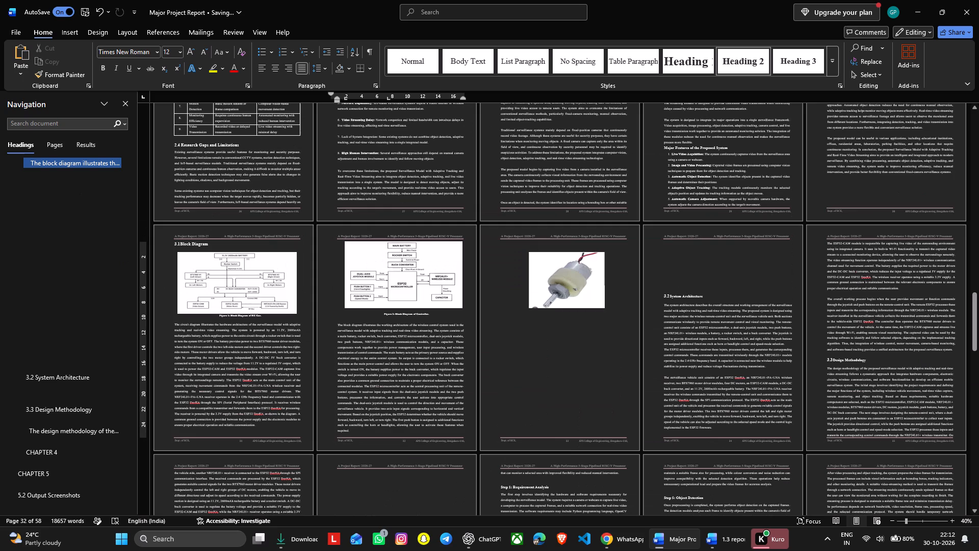
scroll(483, 370, "up", 4, "ctrl")
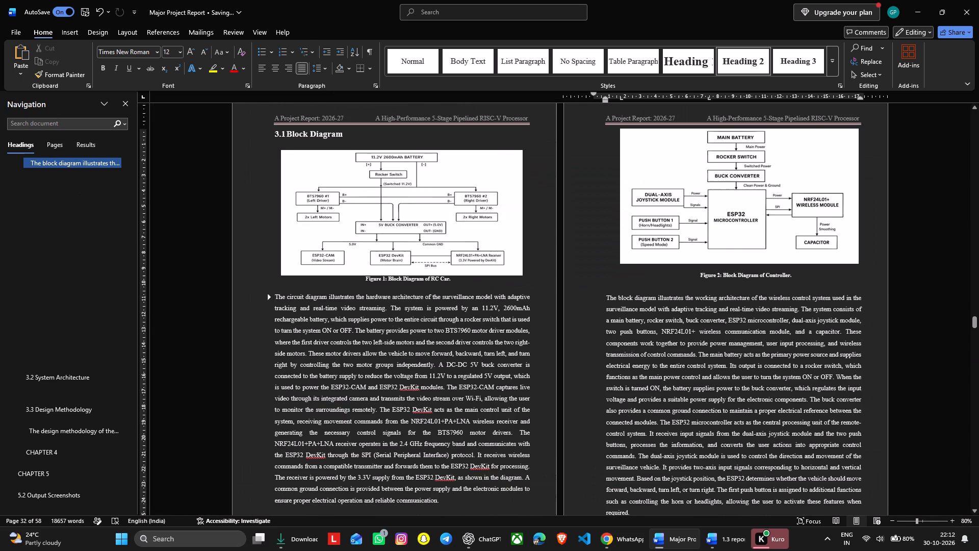
scroll(483, 370, "up", 2, "ctrl")
scroll(483, 370, "down", 1)
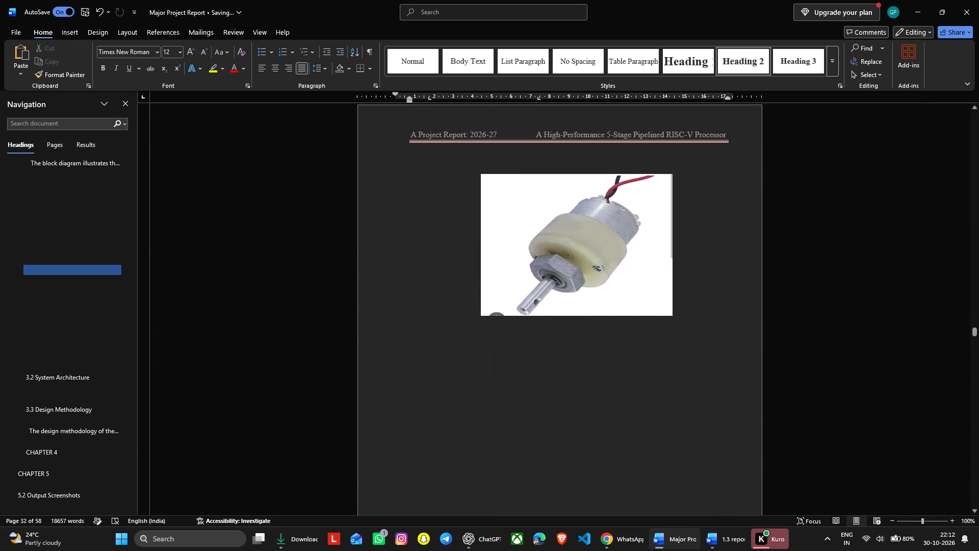
scroll(483, 370, "down", 1)
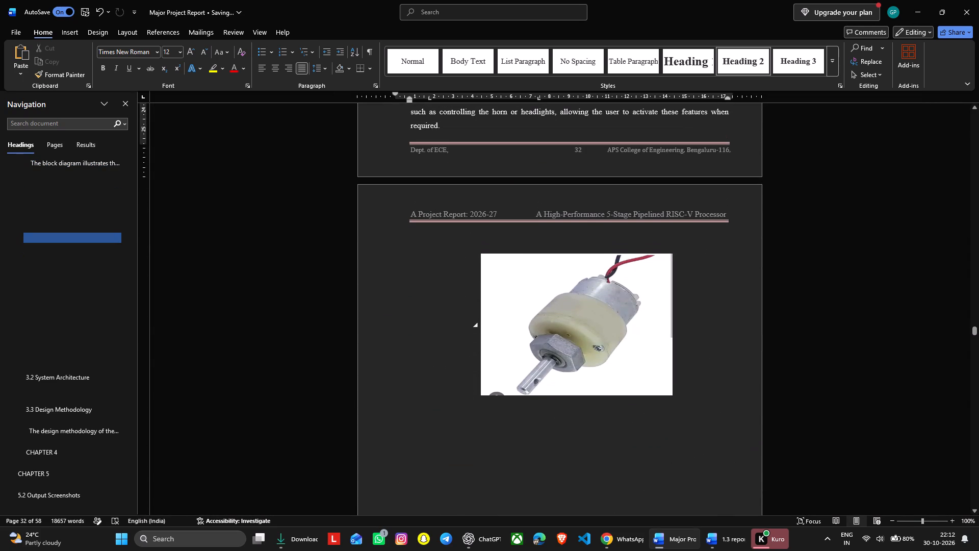
scroll(517, 338, "up", 2)
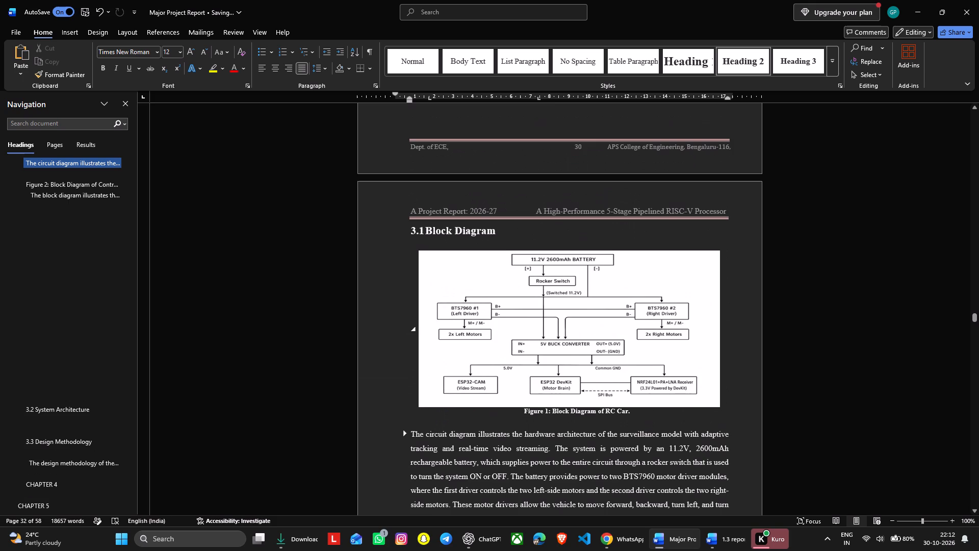
scroll(517, 338, "up", 1)
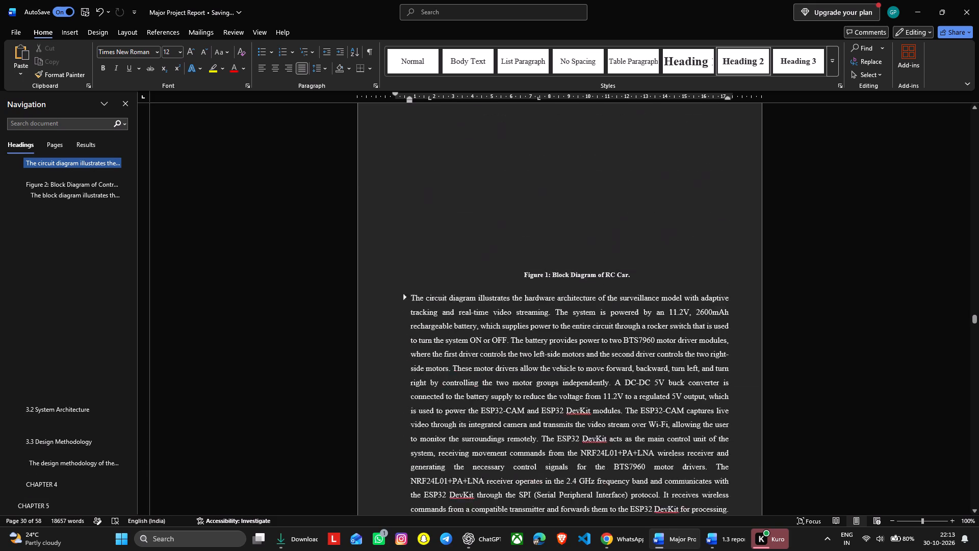
scroll(517, 338, "up", 2)
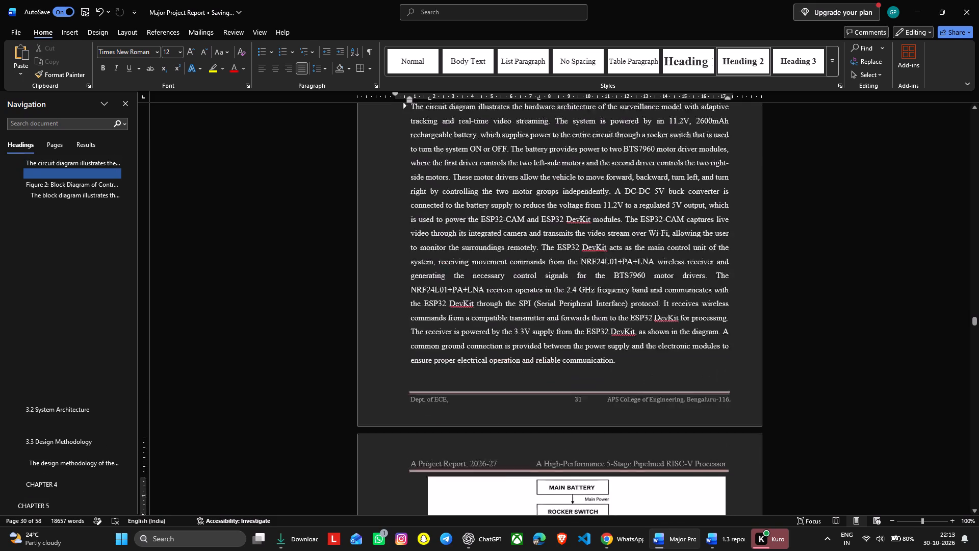
scroll(517, 338, "up", 1)
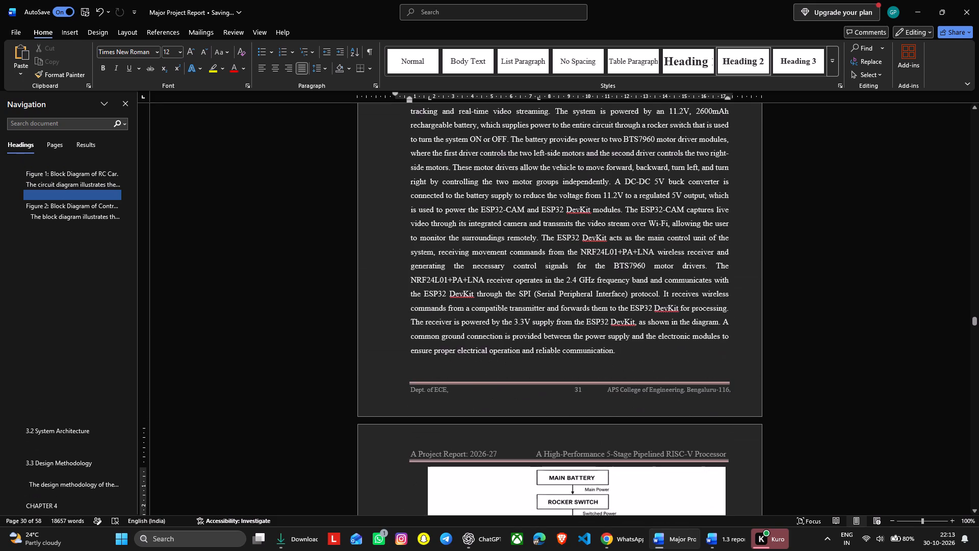
scroll(517, 338, "down", 1)
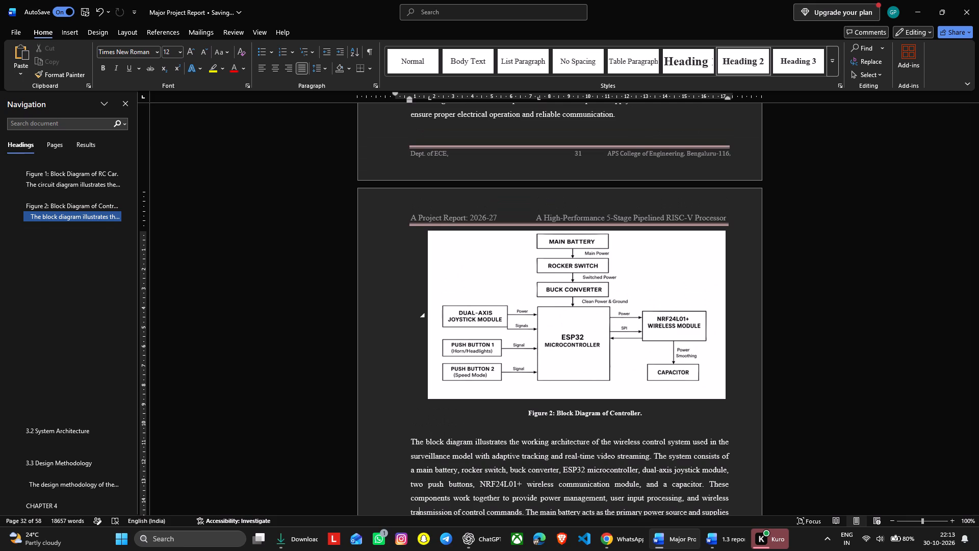
Insert three line breaks after the circuit description on page 31 to open an empty line above the controller block diagram on page 32.
left_click(634, 122)
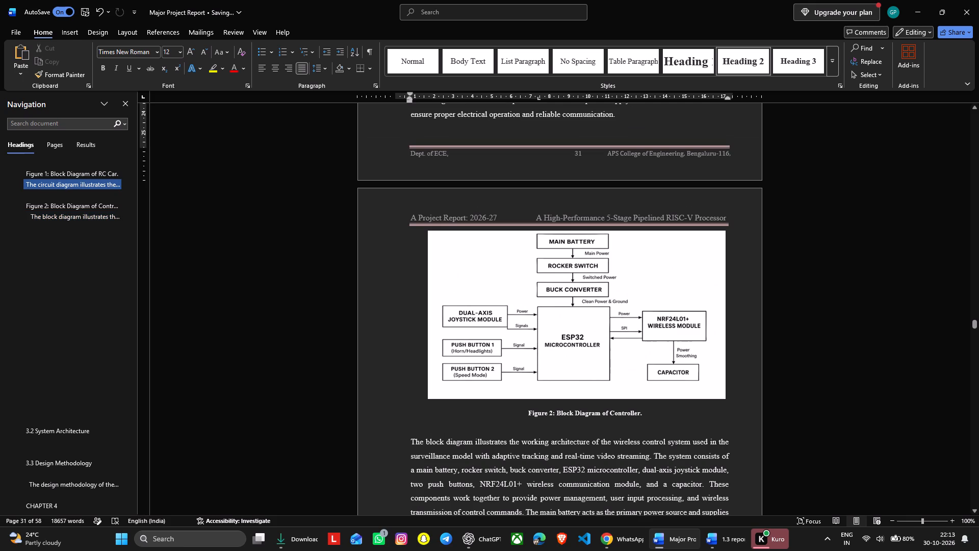
key("Return")
key("Return")
key("Return")
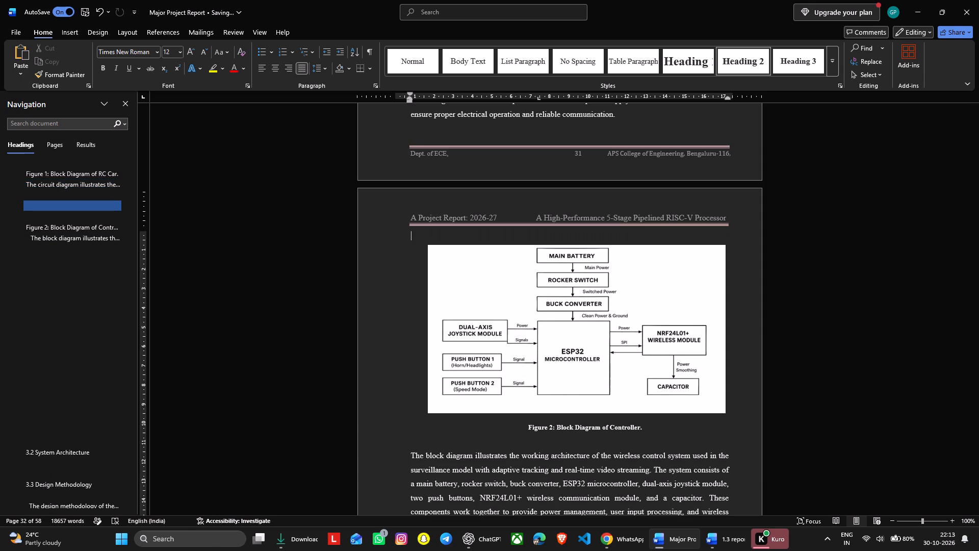
Copy the "Block Diagram" heading text of section 3.1 on page 31.
scroll(629, 165, "up", 2)
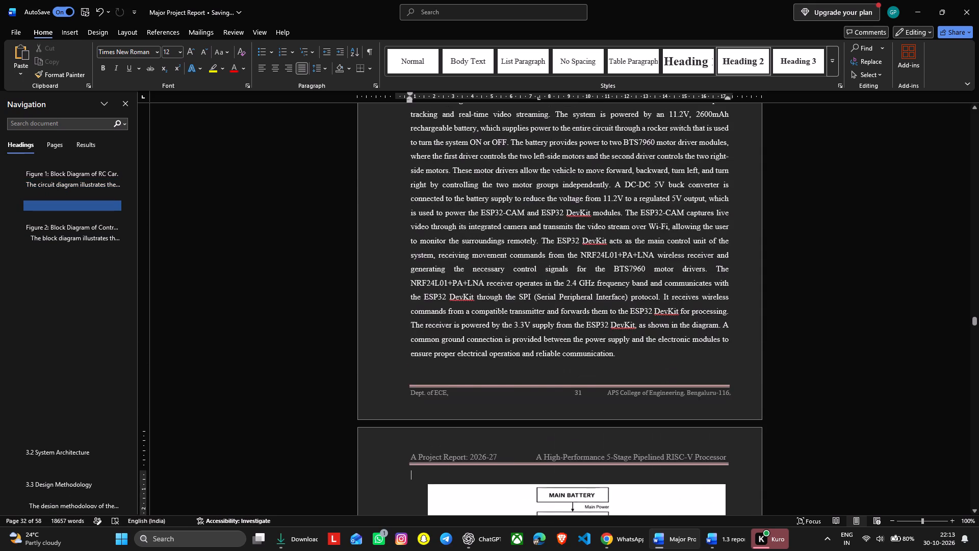
scroll(629, 165, "up", 1)
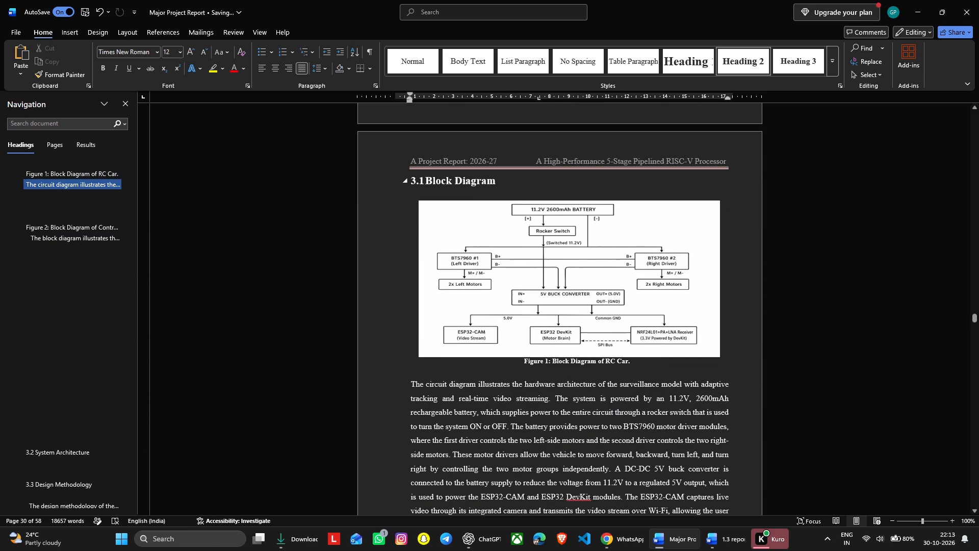
double_click(501, 183)
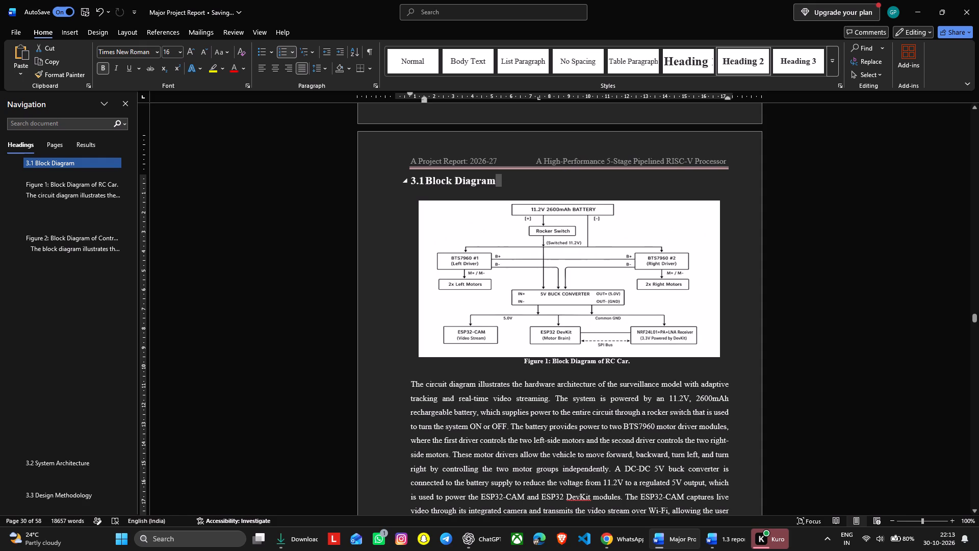
left_click(500, 183)
left_click_drag(498, 178, 442, 179)
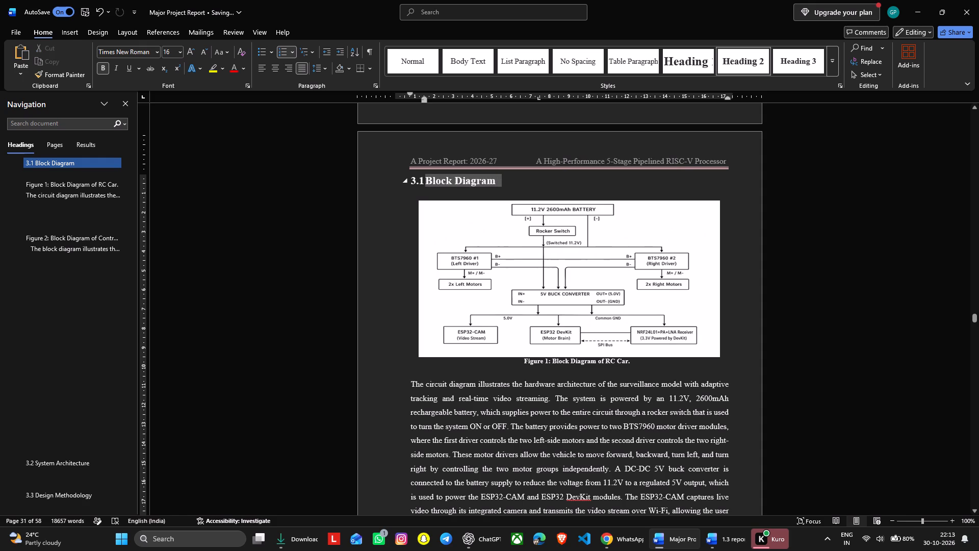
left_click_drag(442, 179, 415, 180)
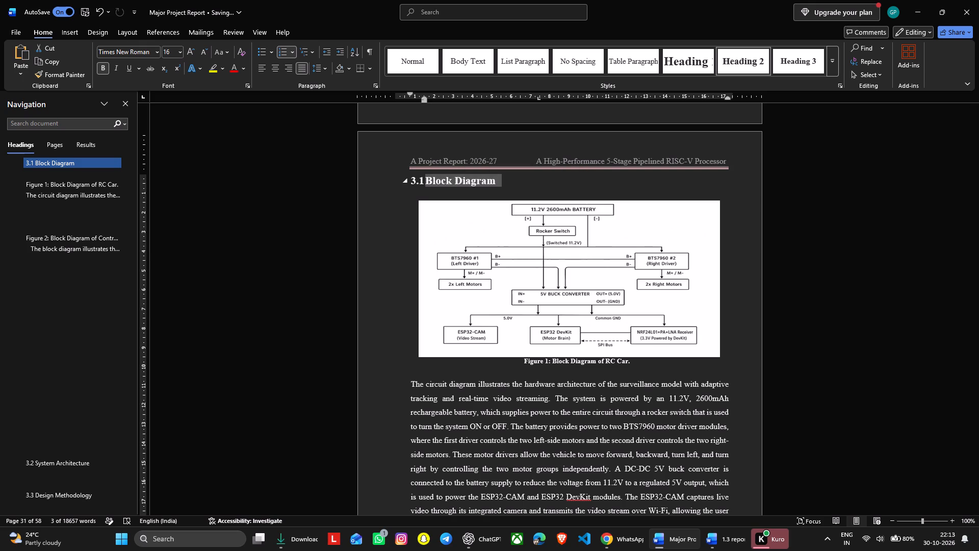
key("ctrl+c")
Extend the section 3.1 heading to read "Block Diagram of RC Car".
left_click(515, 179)
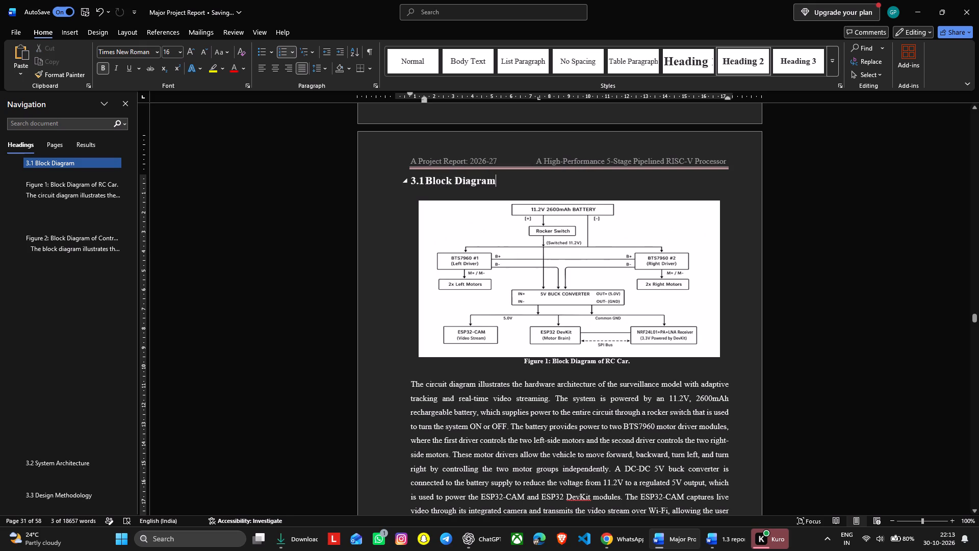
key("space")
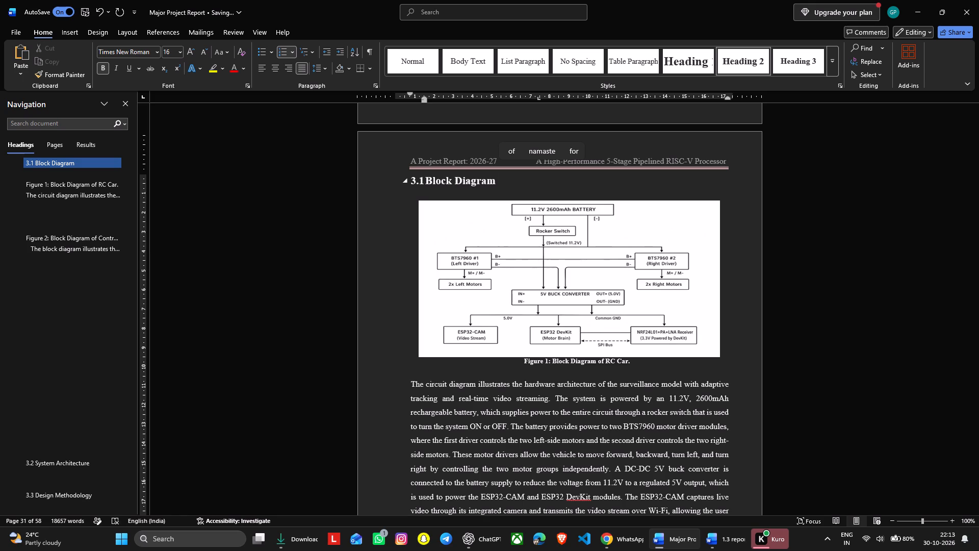
type("of")
key("space")
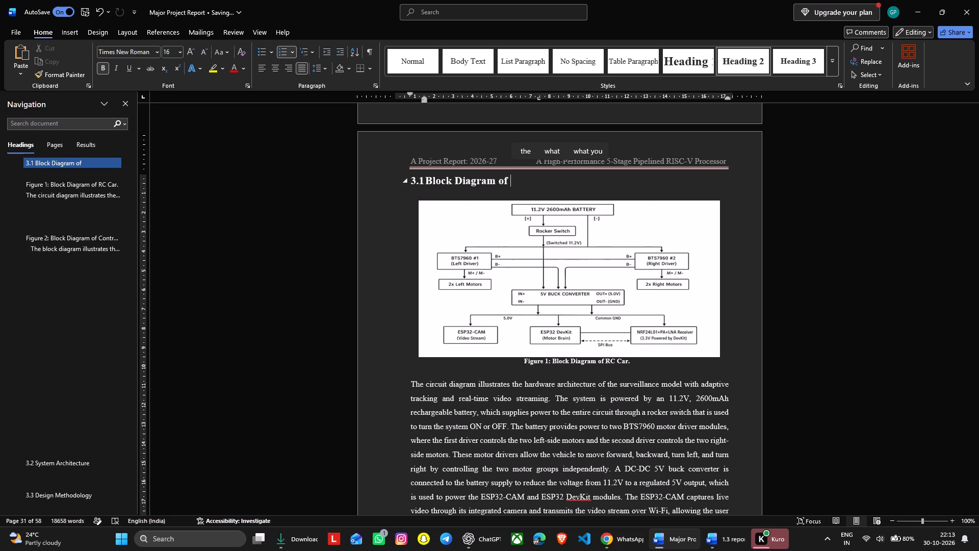
key("shift+r")
key("shift+c")
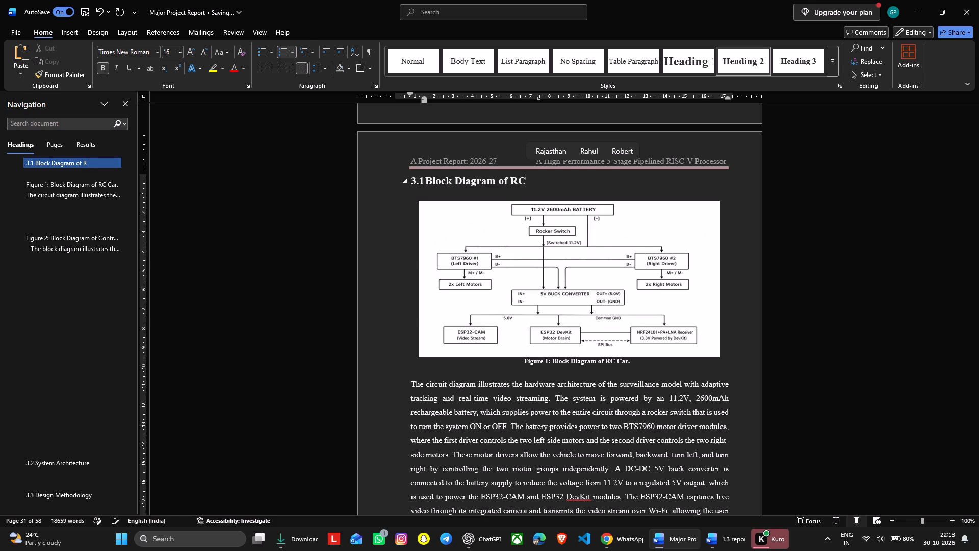
key("space")
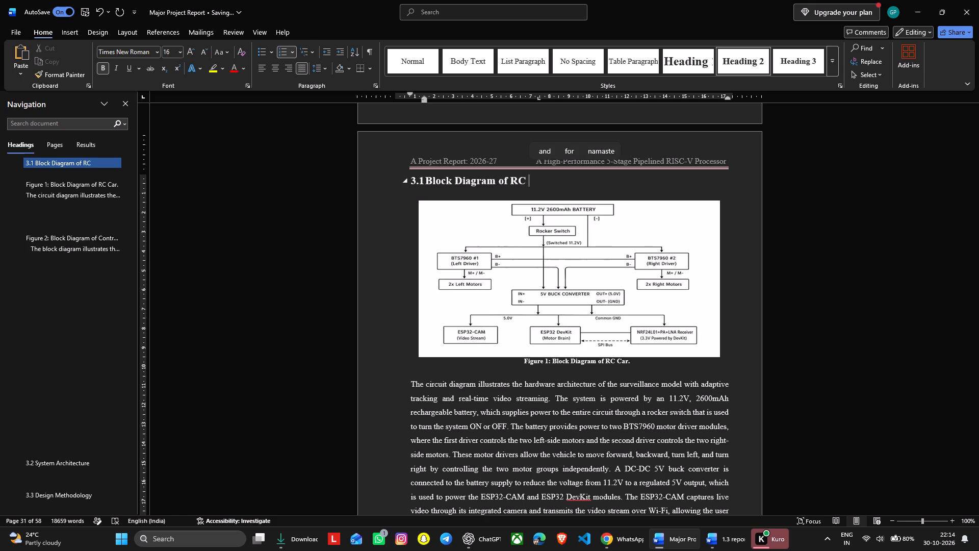
type("Car")
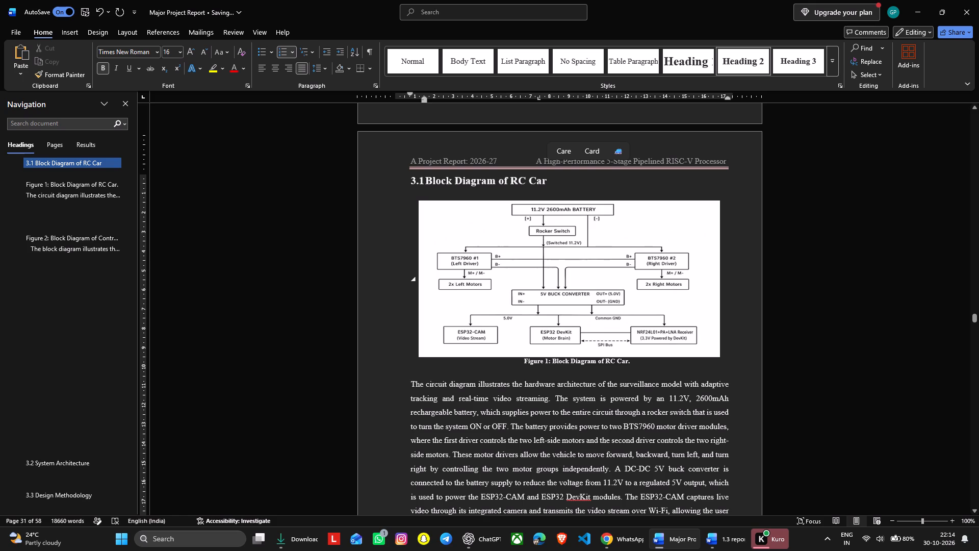
Paste the copied "Block Diagram" heading above the controller block diagram at the top of page 32.
scroll(512, 208, "down", 3)
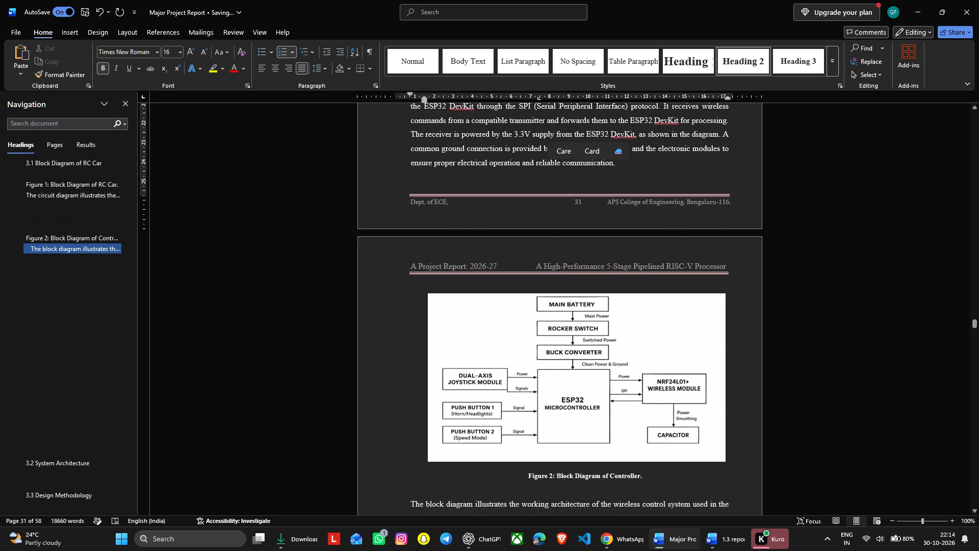
scroll(512, 208, "up", 1)
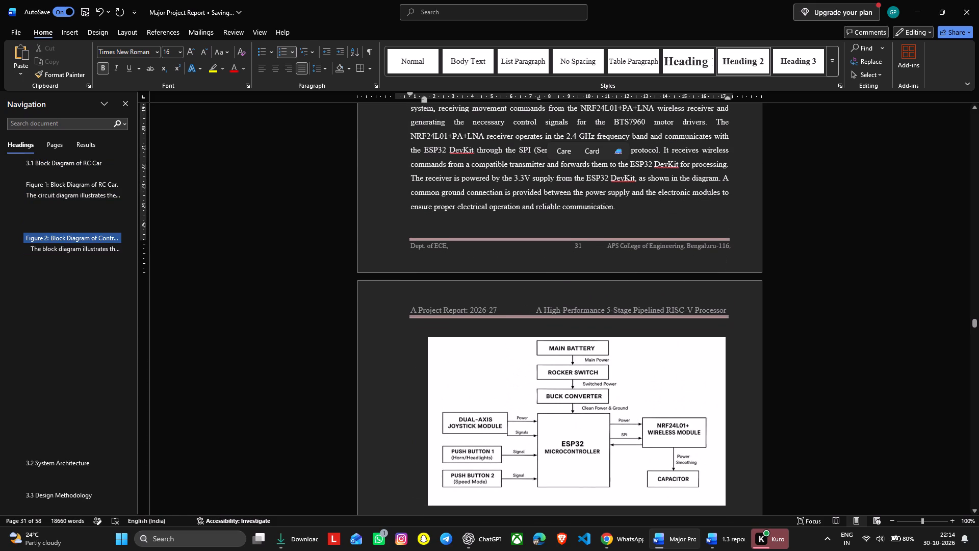
left_click(432, 330)
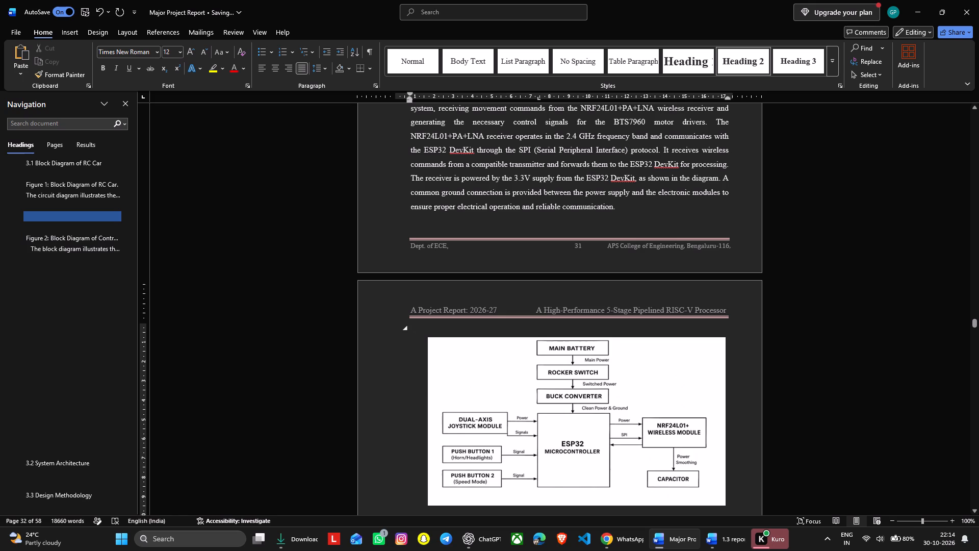
key("ctrl+v")
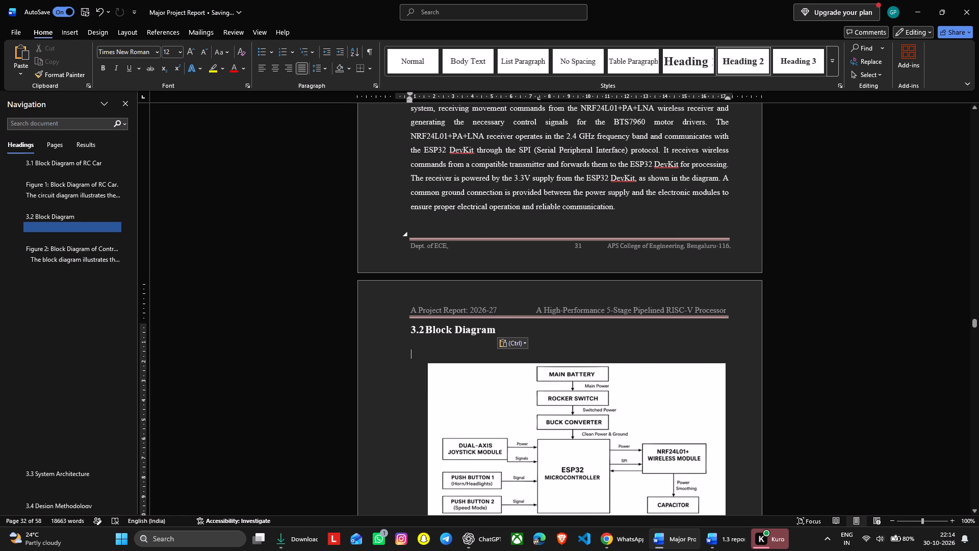
Extend the pasted section 3.2 heading to read "Block Diagram of Controller".
scroll(548, 235, "up", 1)
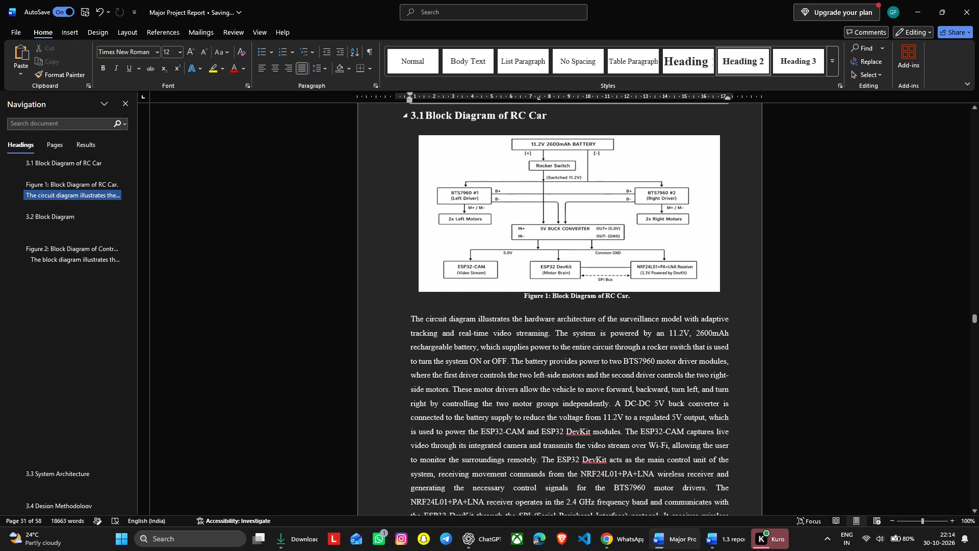
left_click_drag(542, 116, 484, 115)
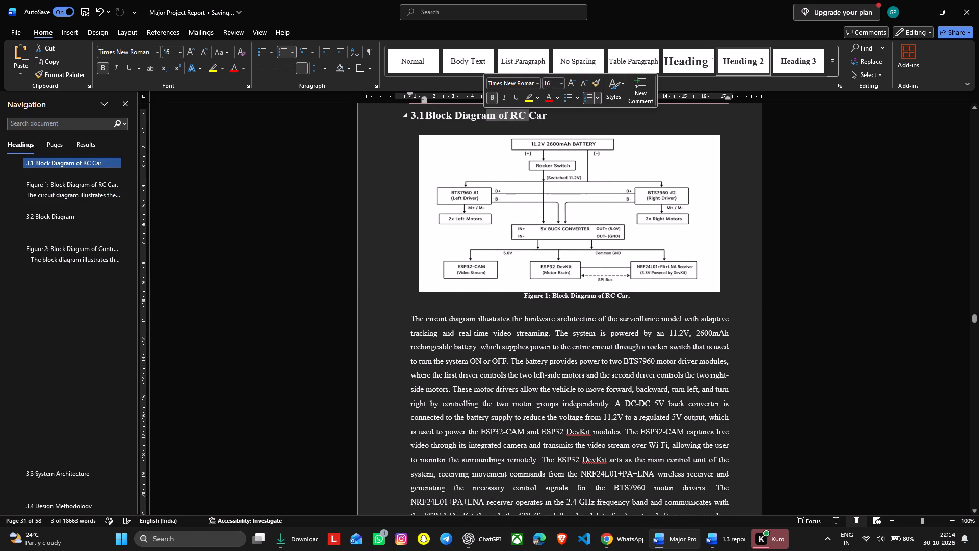
left_click(581, 123)
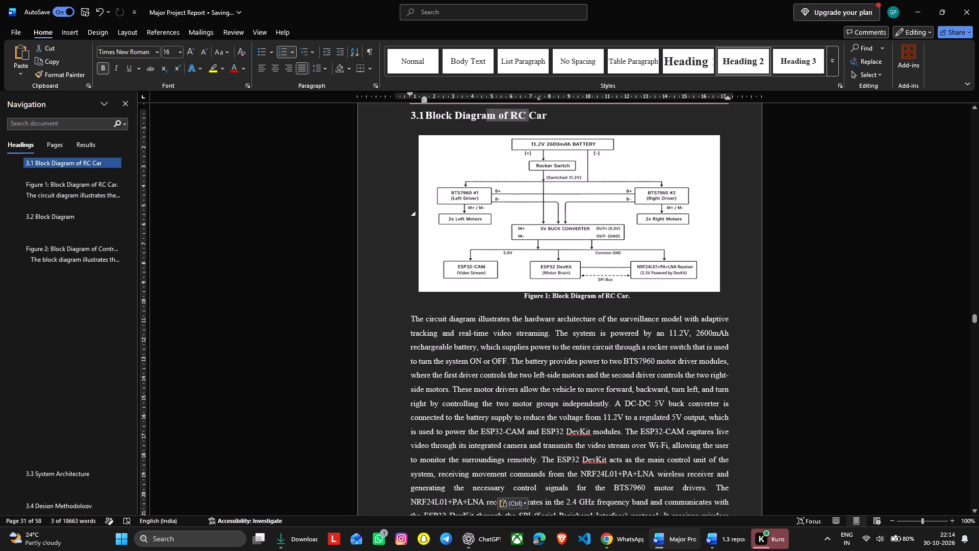
scroll(581, 123, "down", 2)
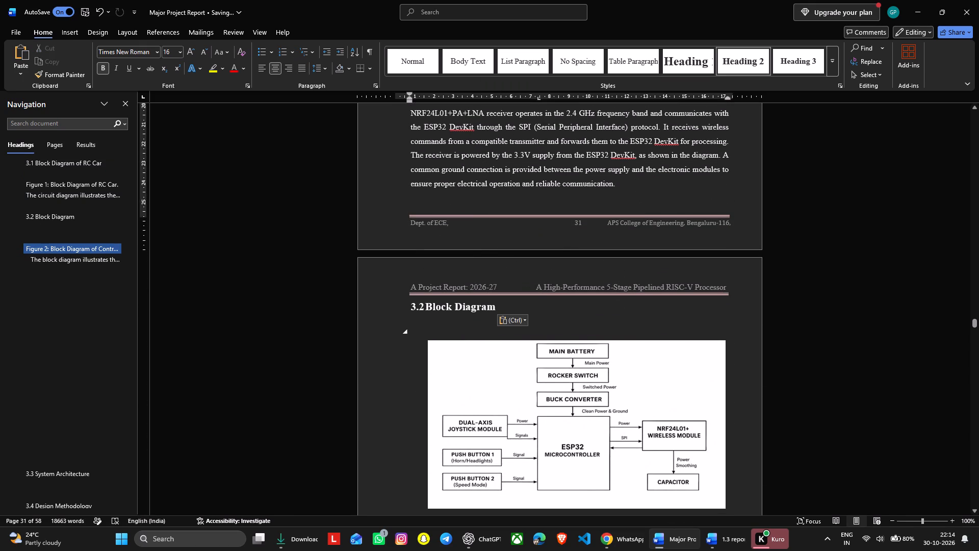
left_click_drag(502, 303, 434, 301)
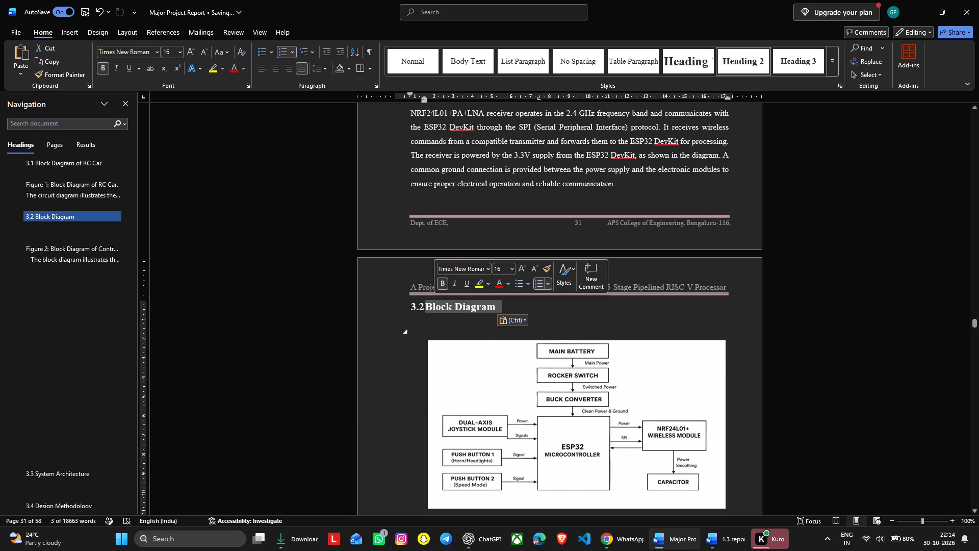
left_click(562, 303)
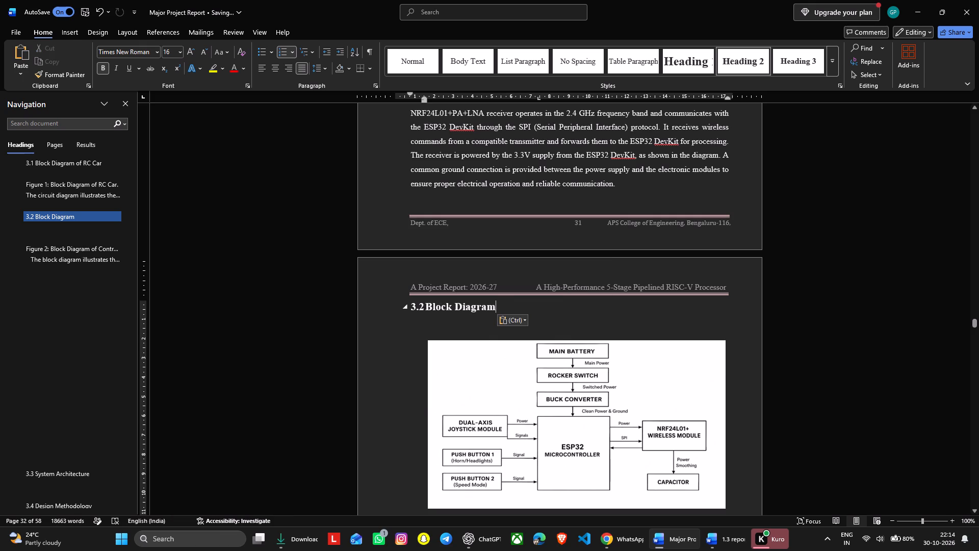
key("space")
scroll(518, 308, "down", 1)
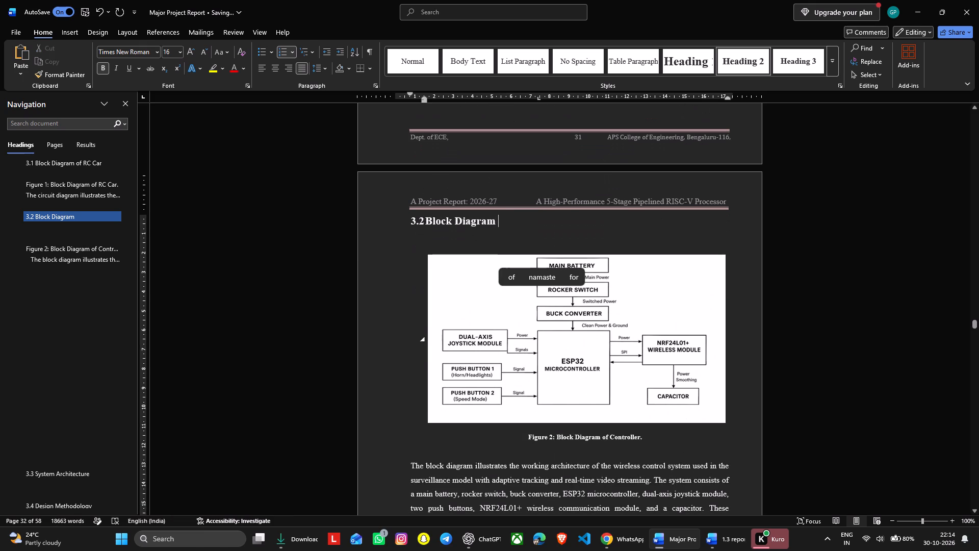
type("of")
key("space")
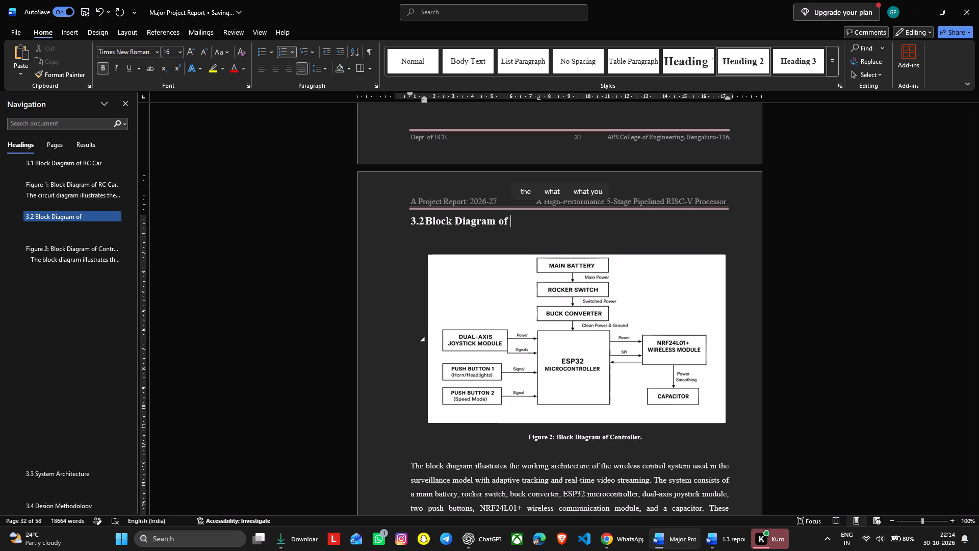
key("shift+c")
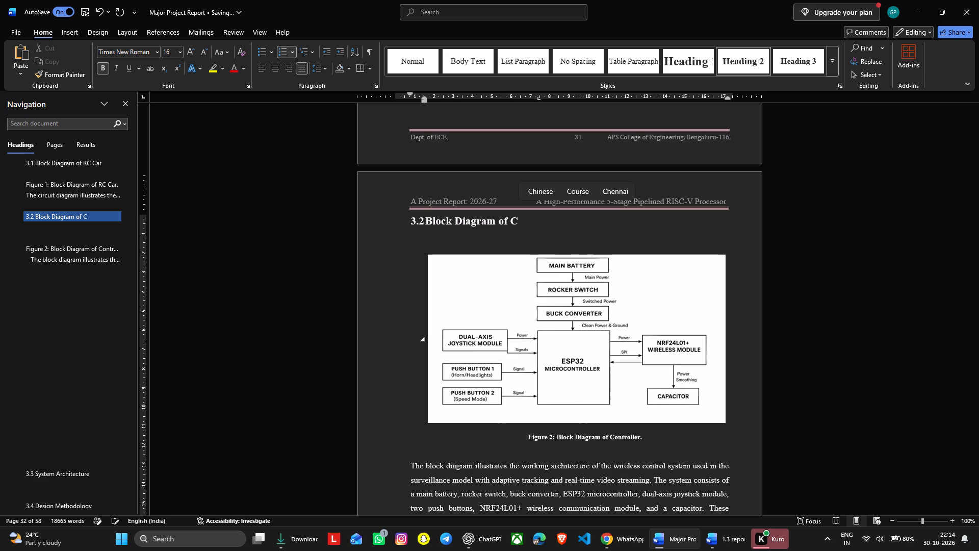
type("ontroller")
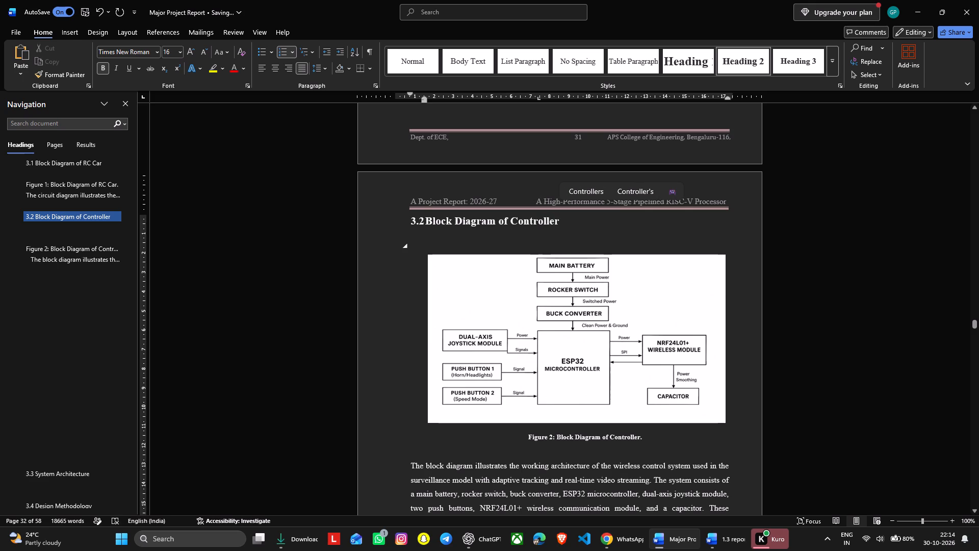
Replace the empty line between the section 3.2 heading and the controller diagram with a new unnumbered blank line.
left_click(447, 240)
left_click(447, 240)
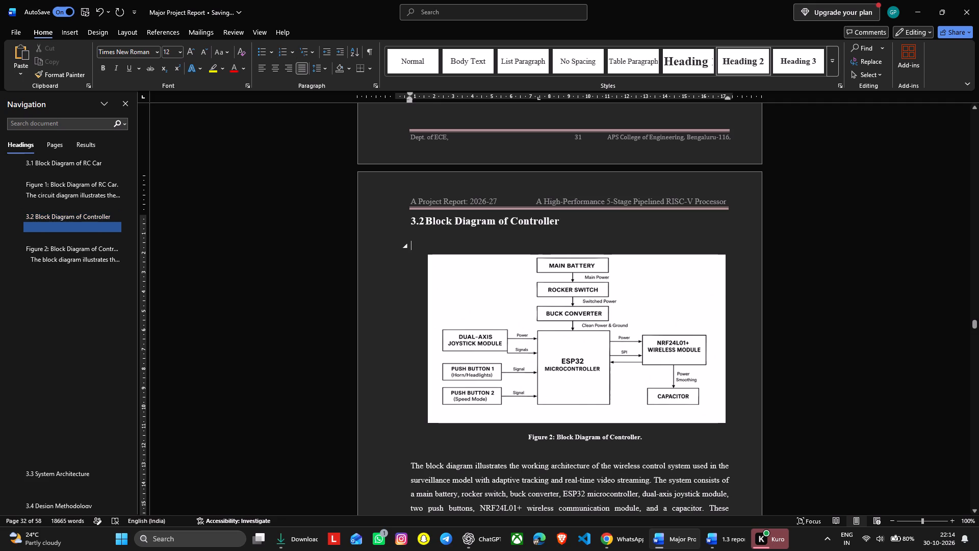
key("BackSpace")
key("BackSpace")
key("BackSpace")
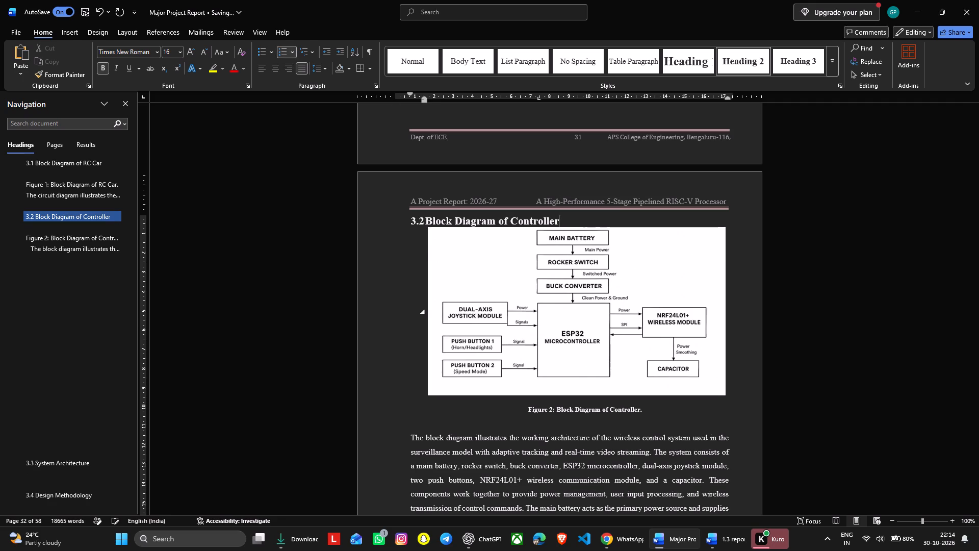
key("Return")
key("BackSpace")
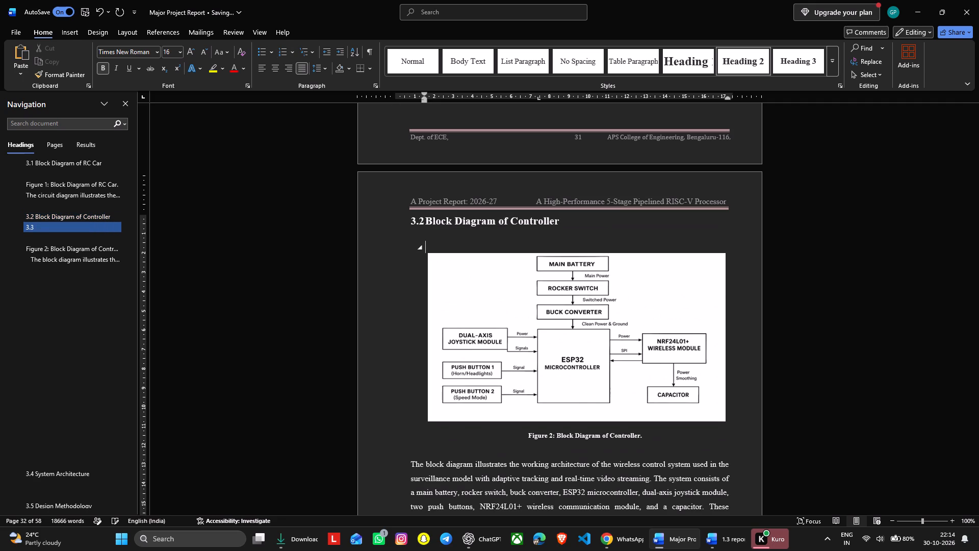
Delete the end of the controller description, from "Based on the joystick position" through "required.", so no text runs onto page 33.
scroll(447, 240, "down", 1)
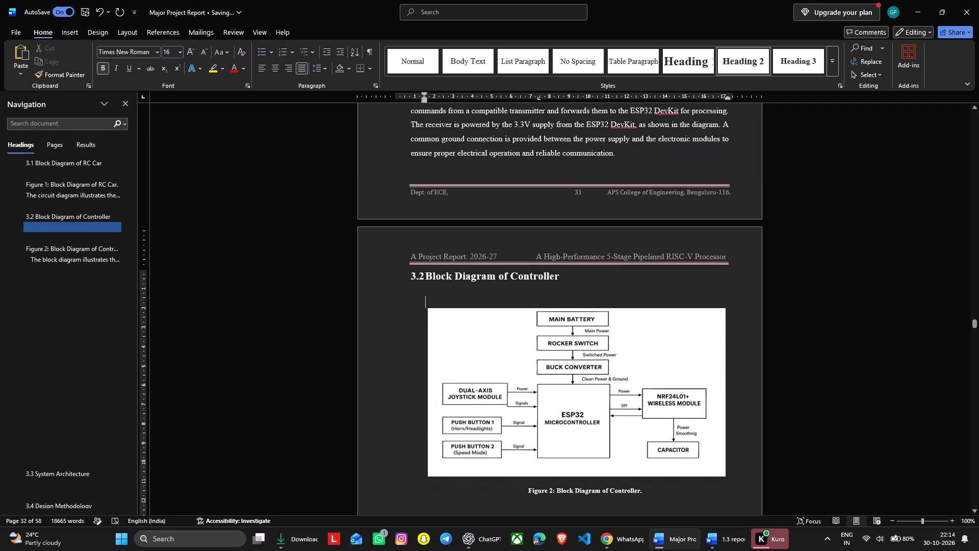
scroll(447, 240, "down", 1)
scroll(447, 240, "right", 1)
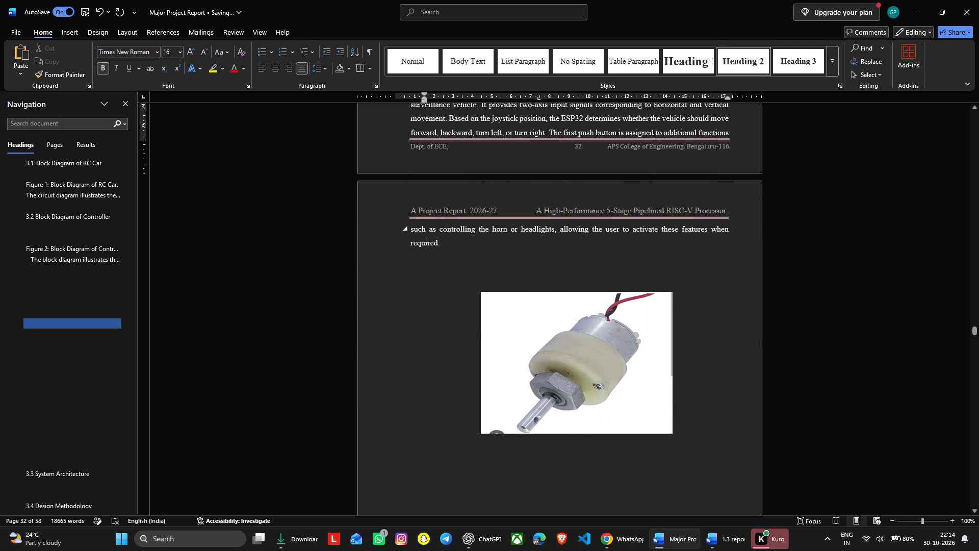
scroll(447, 240, "right", 1)
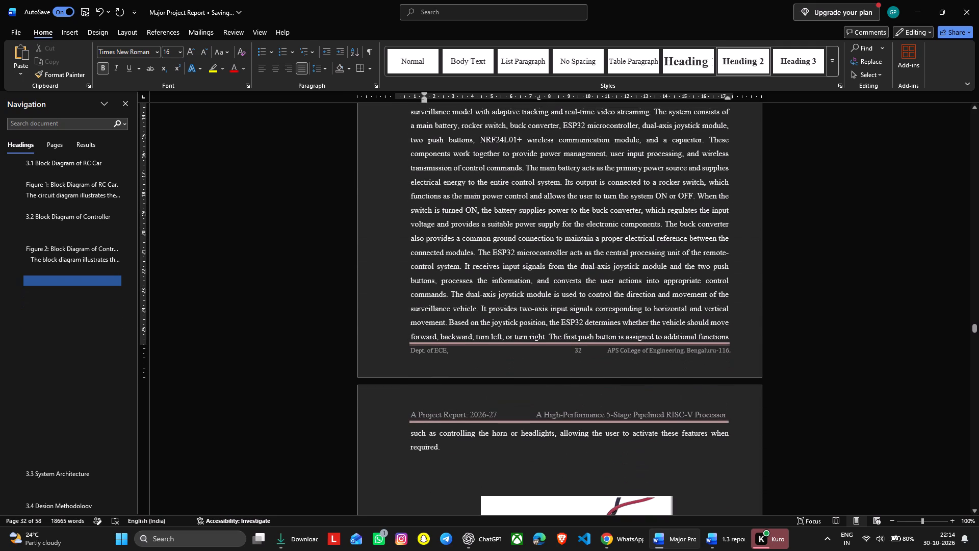
scroll(500, 372, "down", 1)
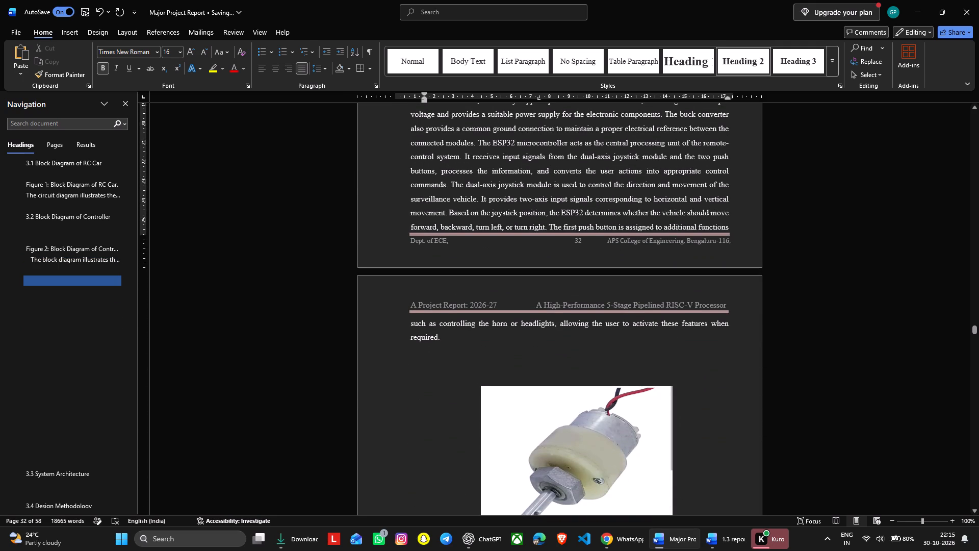
scroll(573, 225, "up", 1)
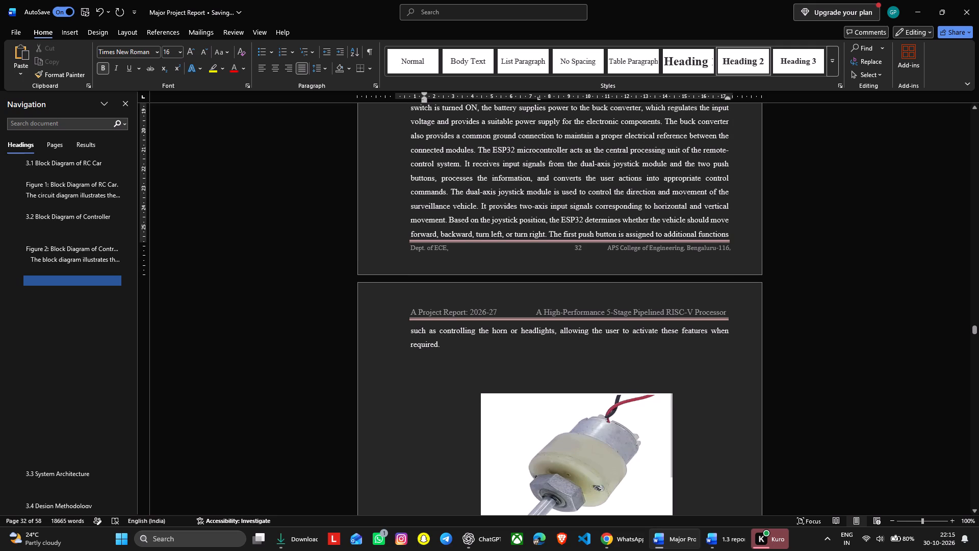
left_click(481, 207)
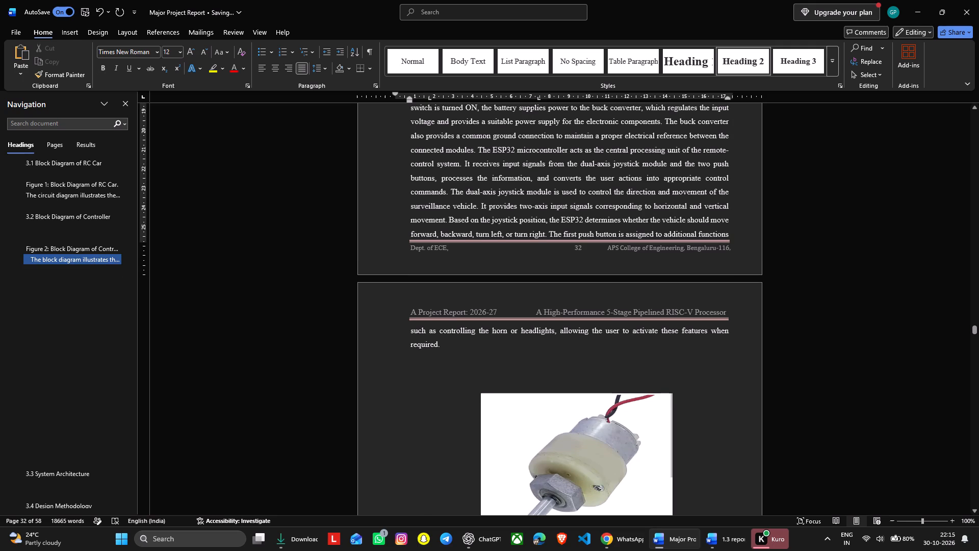
left_click_drag(449, 219, 704, 330)
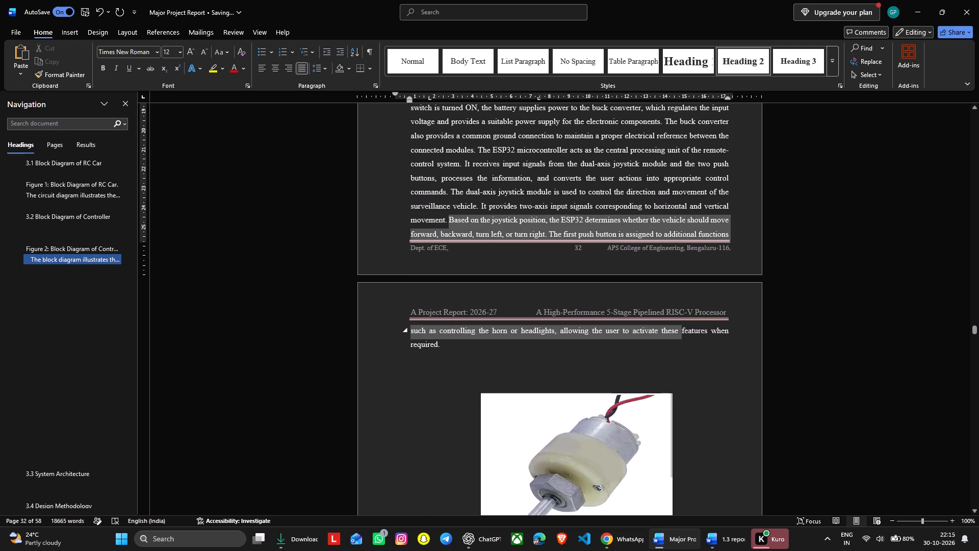
left_click_drag(704, 330, 719, 336)
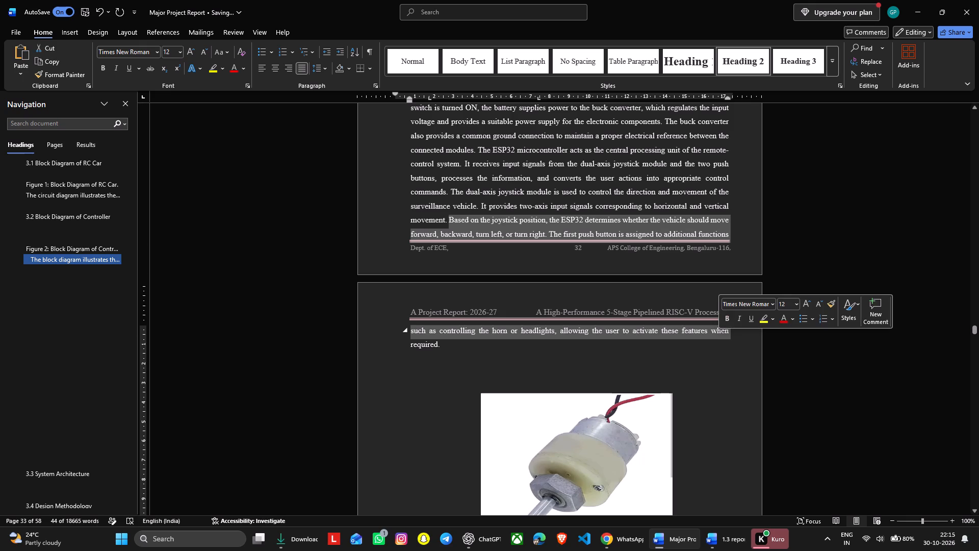
key("BackSpace")
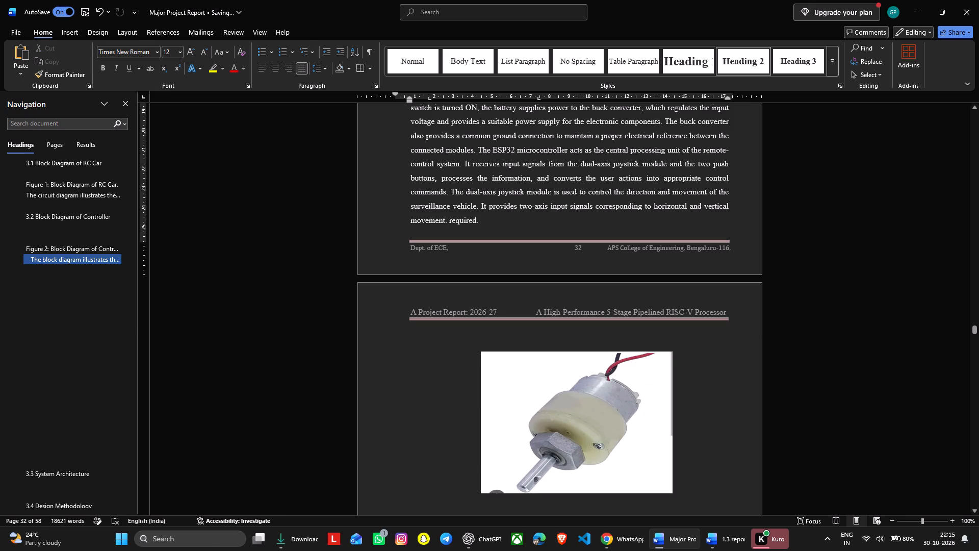
left_click_drag(502, 228, 456, 229)
key("BackSpace")
scroll(456, 229, "down", 1)
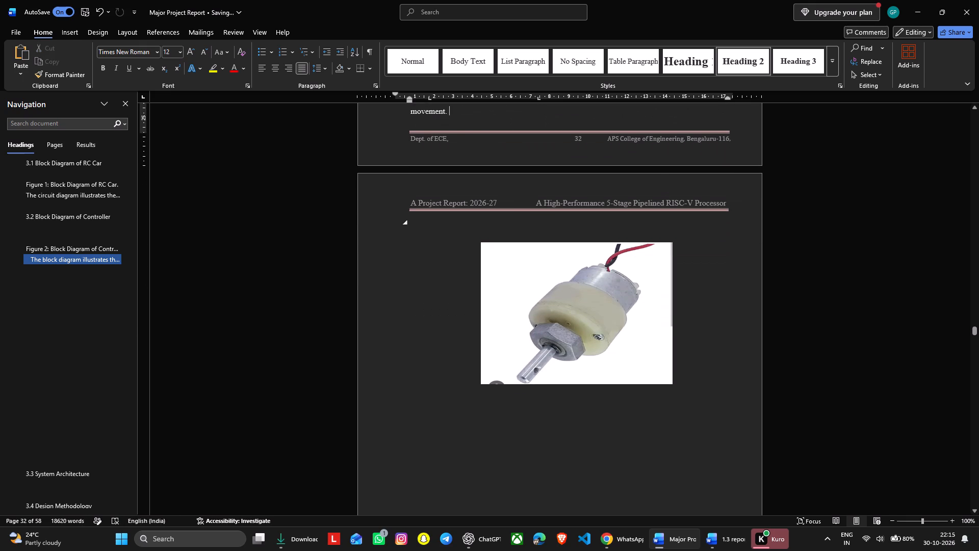
scroll(430, 221, "up", 2)
scroll(430, 221, "down", 1)
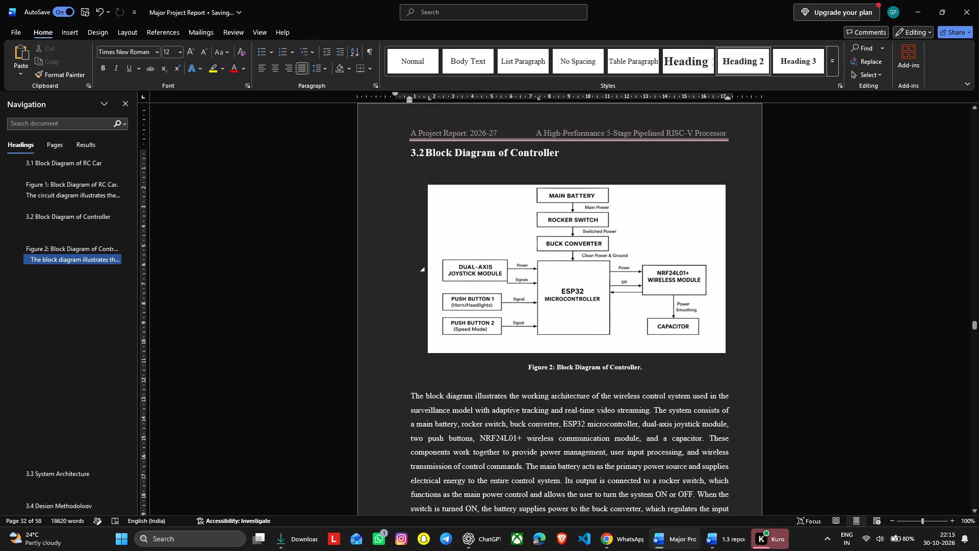
Start a heading numbered 3.3 on the empty line above the motor image on page 33.
scroll(430, 221, "down", 2)
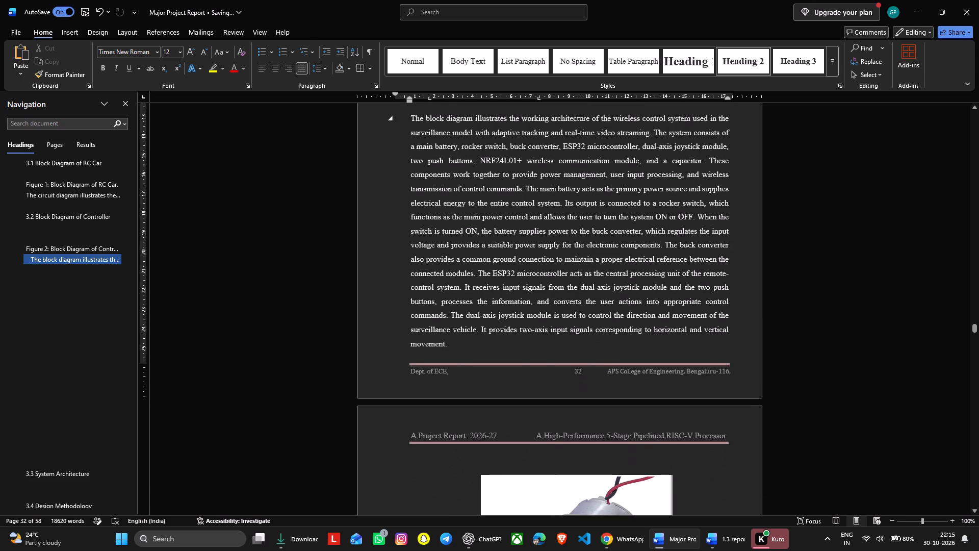
scroll(430, 221, "down", 1)
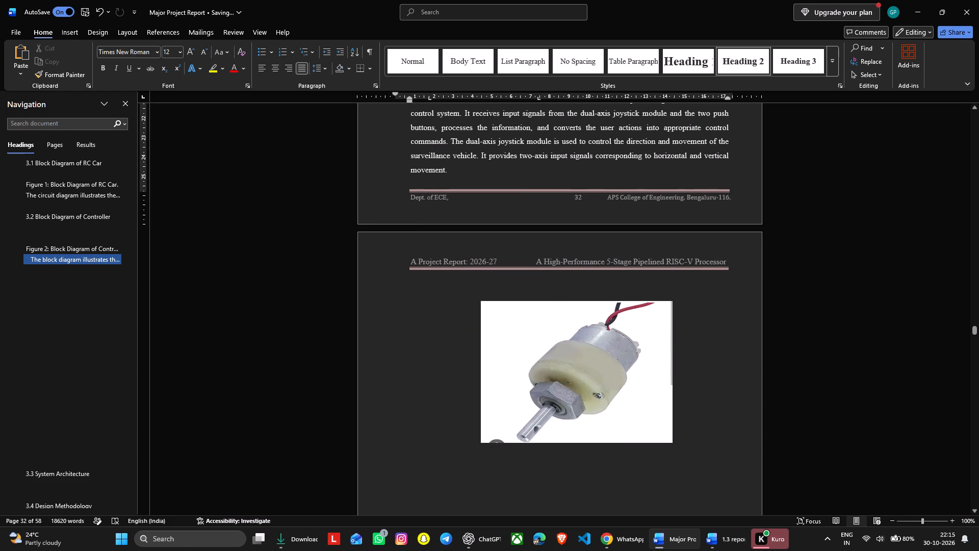
left_click(439, 279)
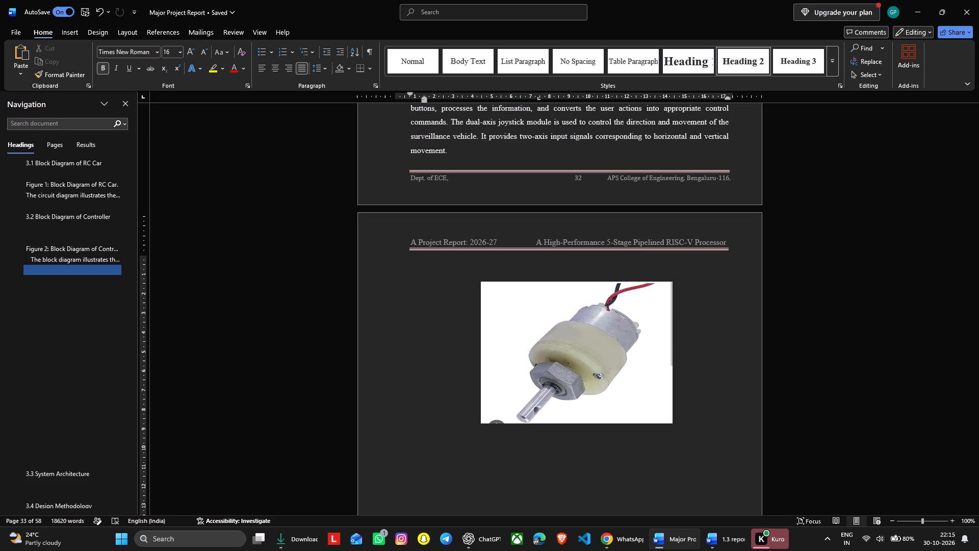
key("3")
type(".3")
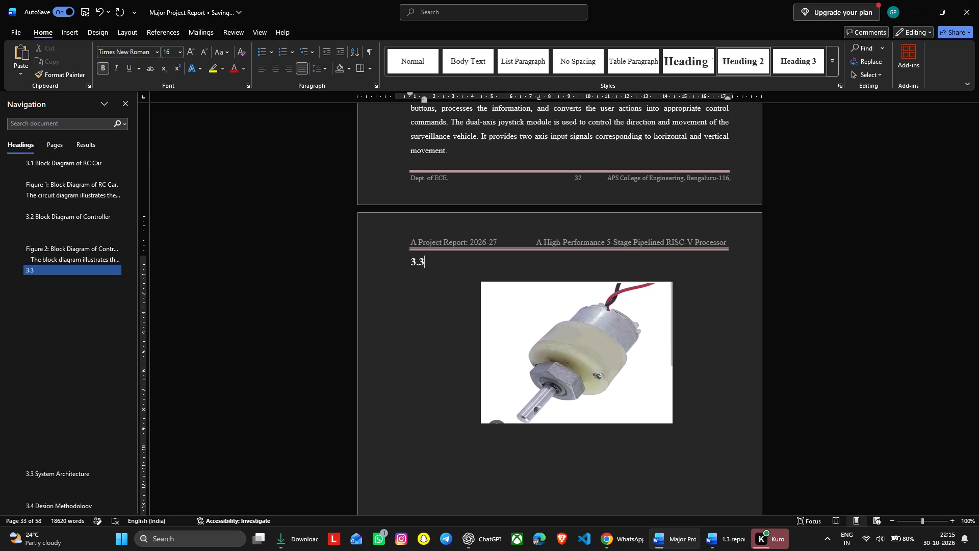
scroll(470, 229, "up", 1)
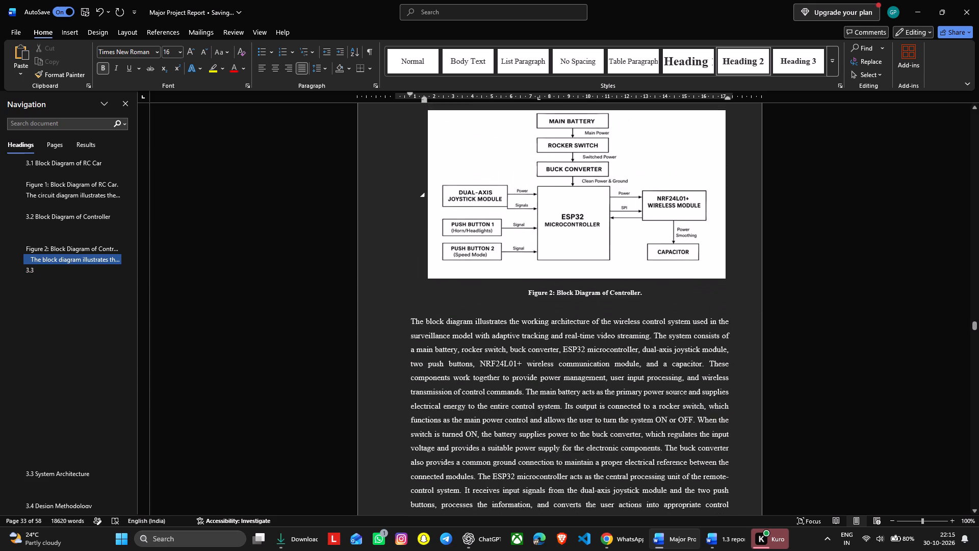
scroll(470, 229, "up", 1)
key("space")
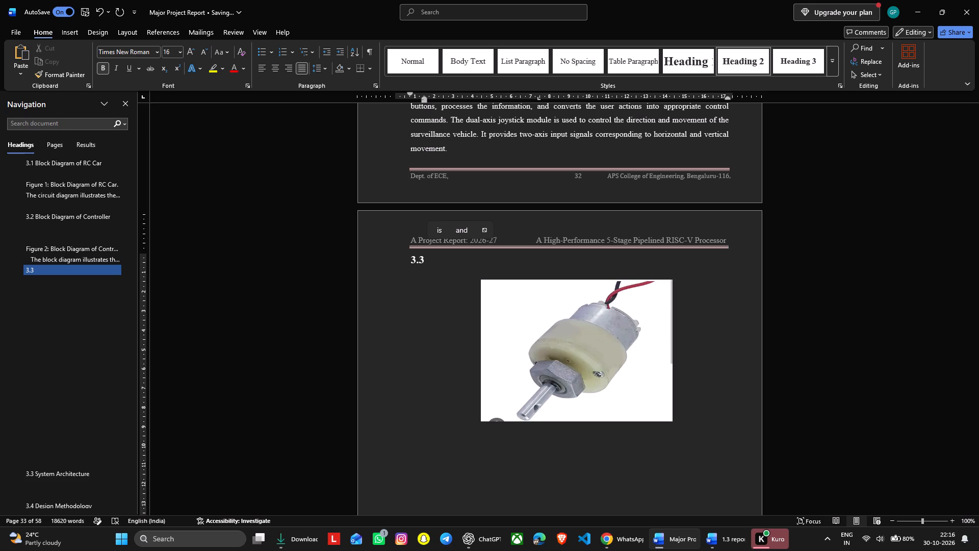
Enter "Hardware and Software requirements" as the title of the 3.3 heading.
key("shift+h")
type("ar")
key("d")
type("ware")
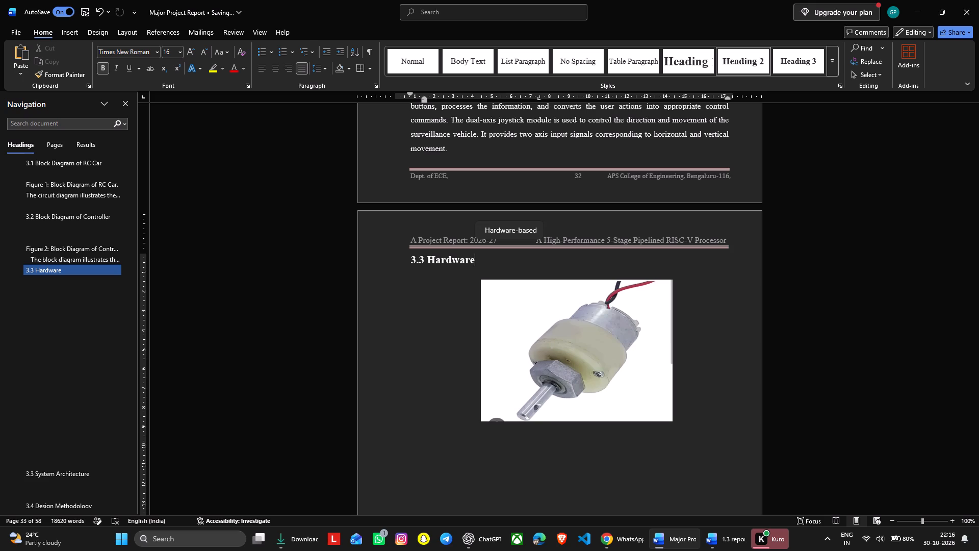
key("space")
type("and")
key("space")
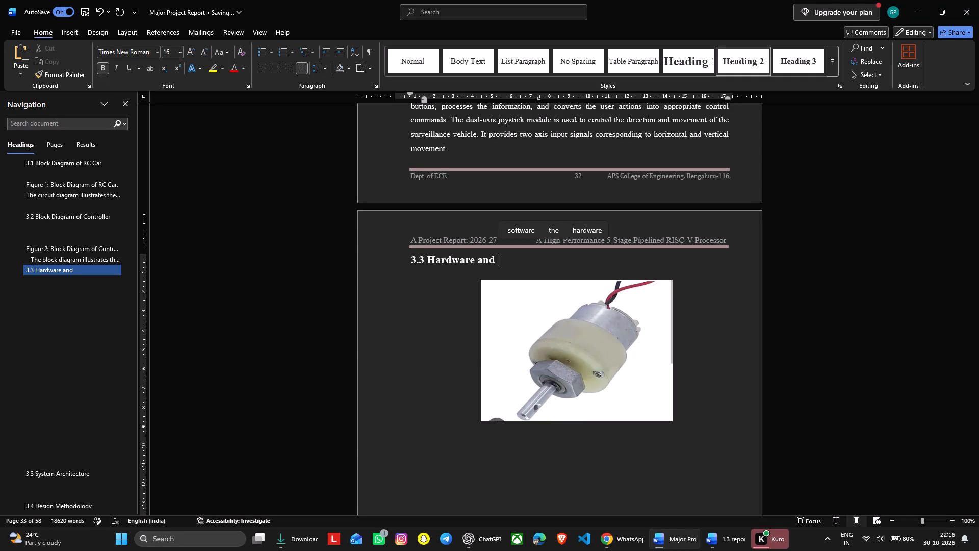
type("soft")
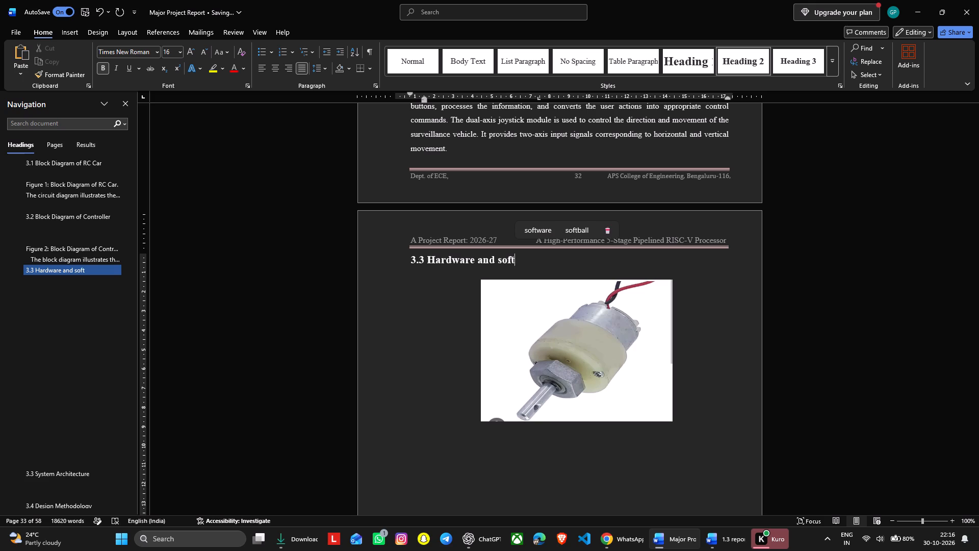
key("BackSpace")
key("BackSpace")
key("BackSpace")
key("BackSpace")
key("shift+s")
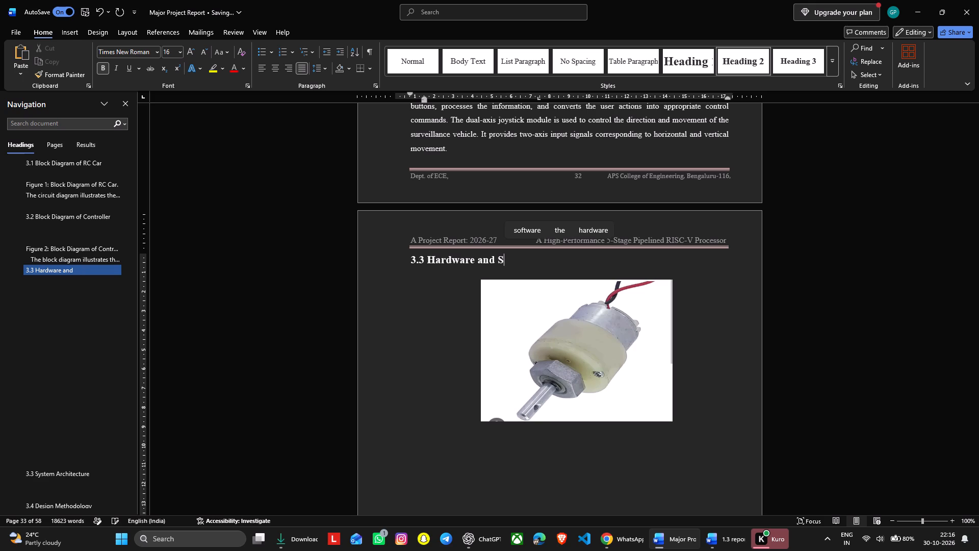
type("oft")
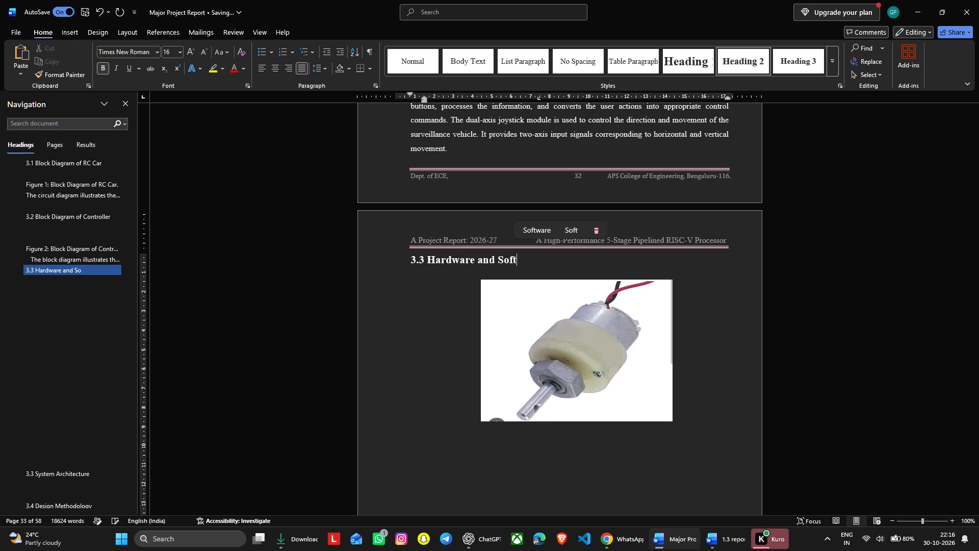
key("space")
key("BackSpace")
type("ware")
key("space")
type("requ")
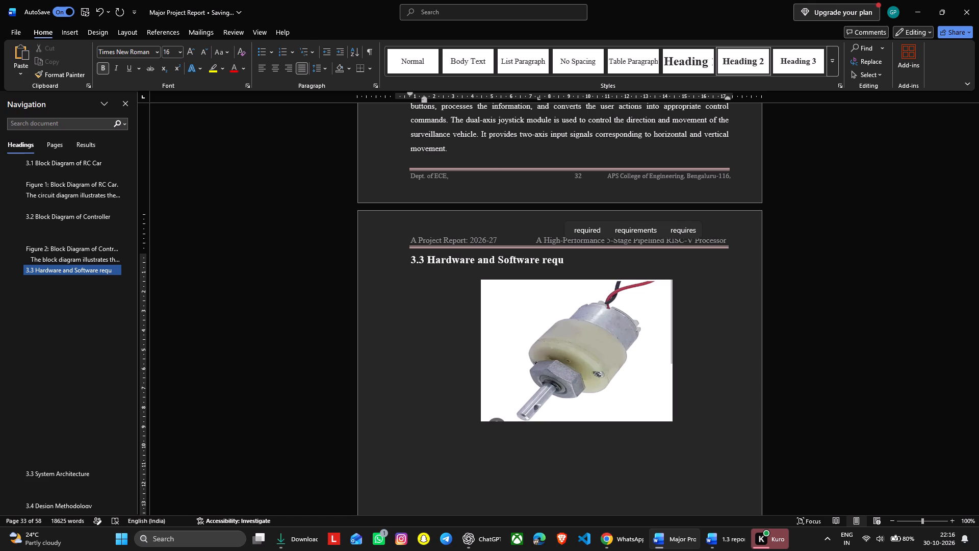
left_click(625, 229)
Capitalize the first letter of "requirements" in the 3.3 heading.
left_click(549, 262)
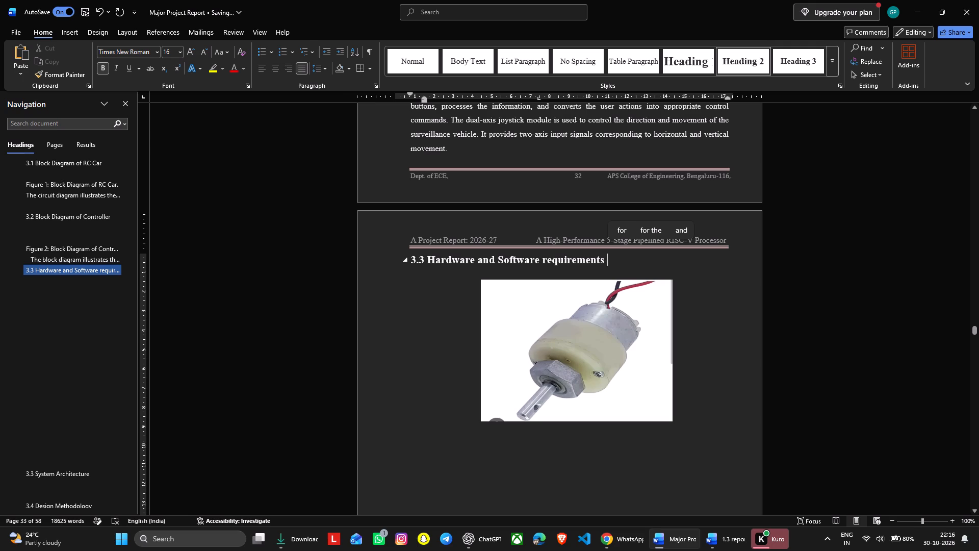
key("BackSpace")
key("shift+r")
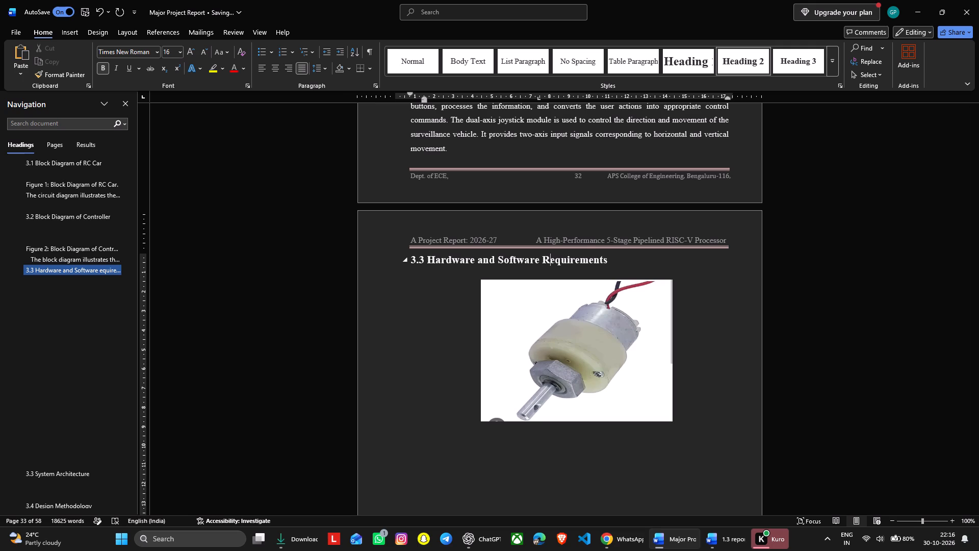
Add a new line below the 3.3 heading, replacing its automatic number with the subheading number 3.1.1.
scroll(532, 367, "down", 1)
left_click(617, 163)
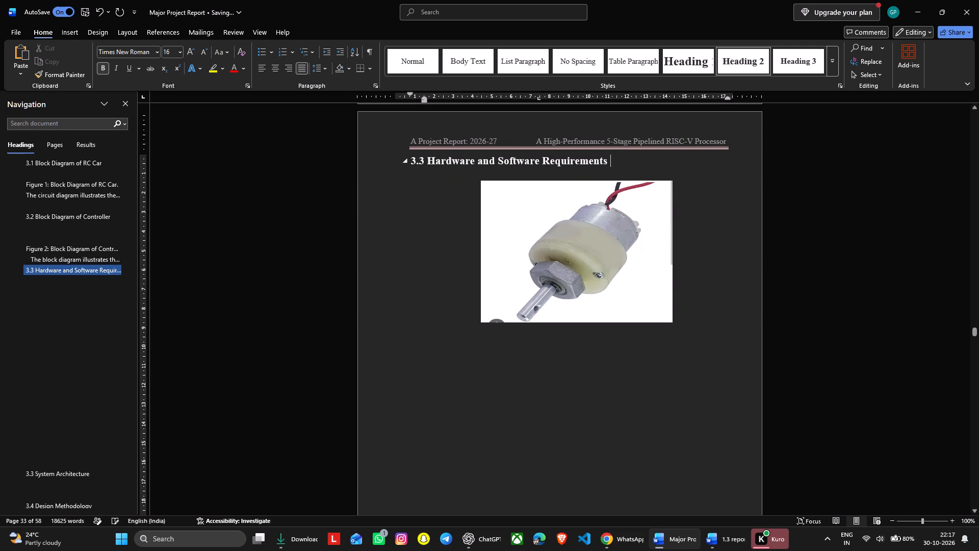
key("Return")
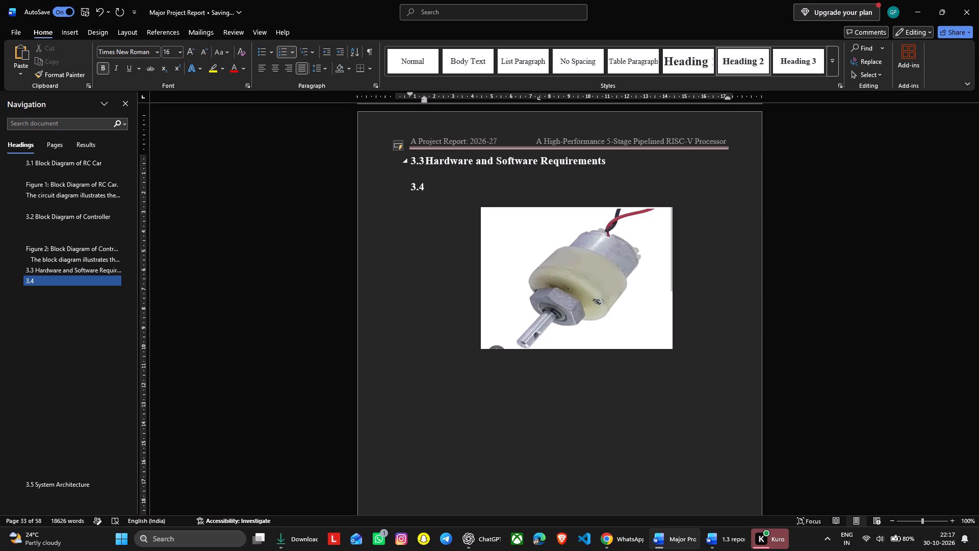
key("BackSpace")
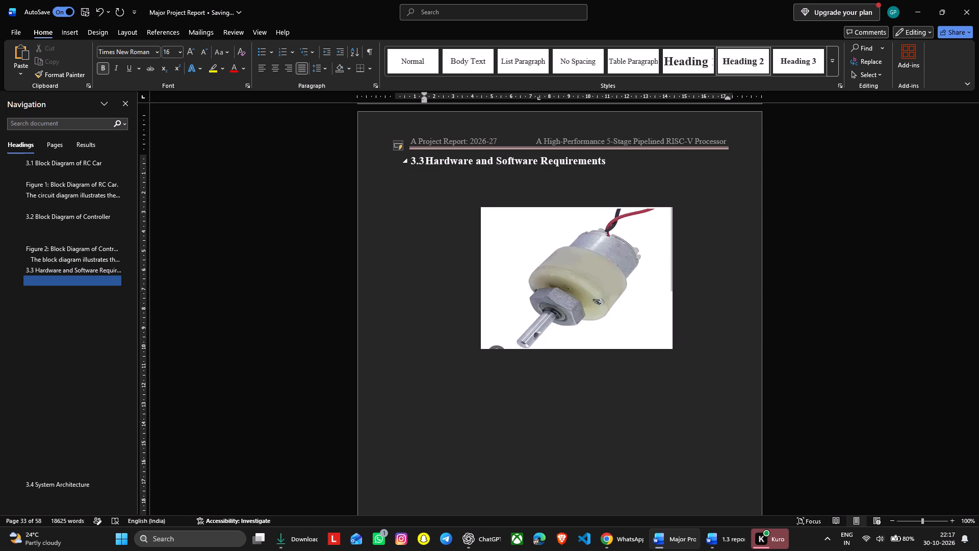
key("BackSpace")
type("3.")
type("1.1")
key("Return")
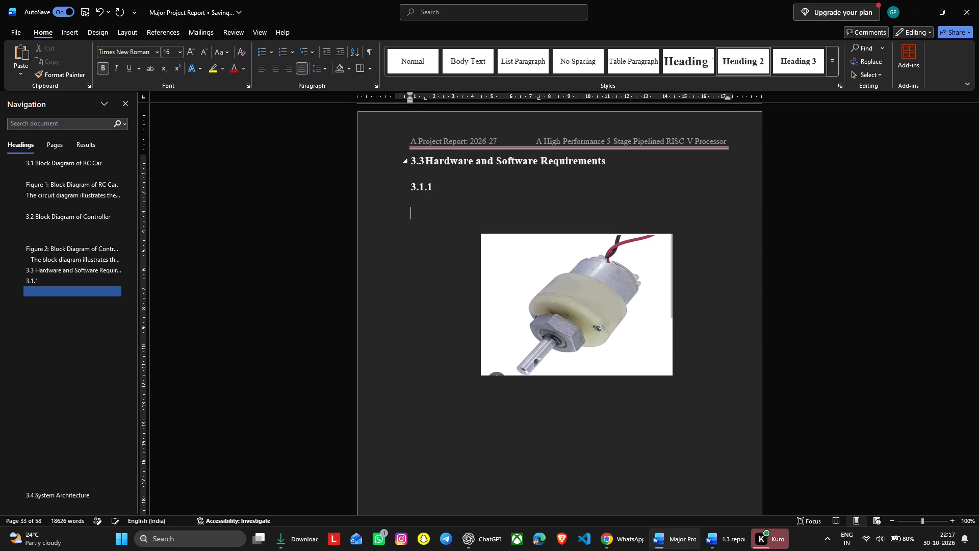
key("BackSpace")
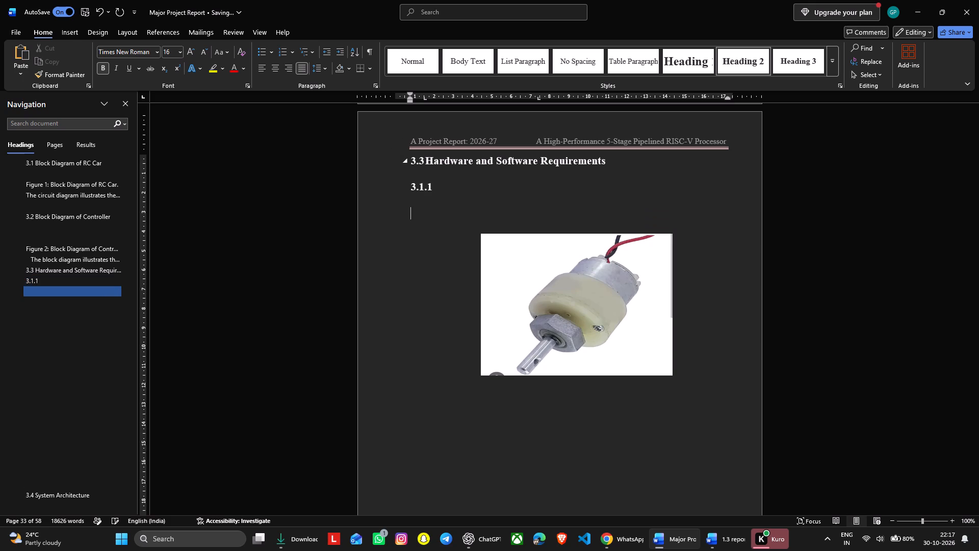
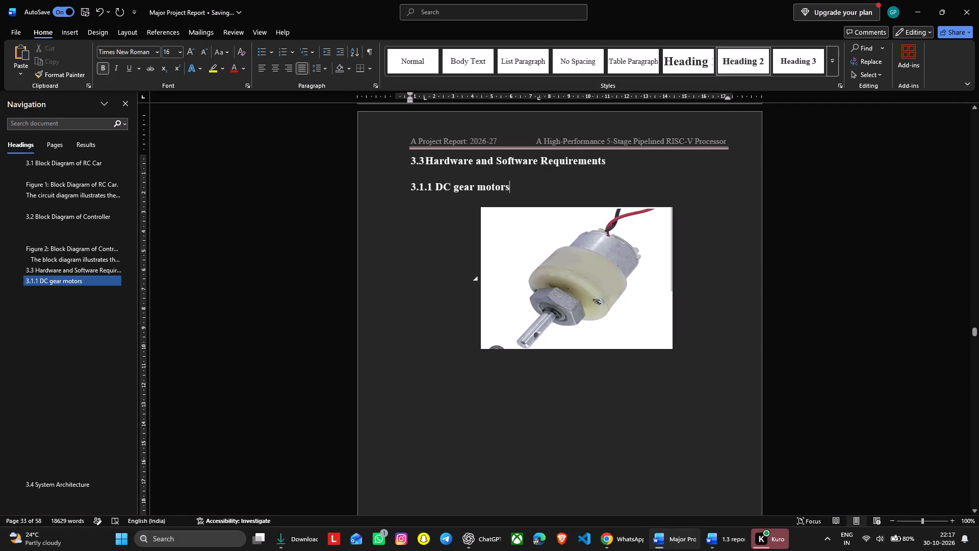
Reduce the font size of the whole "3.1.1 DC gear motors" subheading to 14, including its number.
left_click_drag(512, 189, 437, 189)
left_click(536, 156)
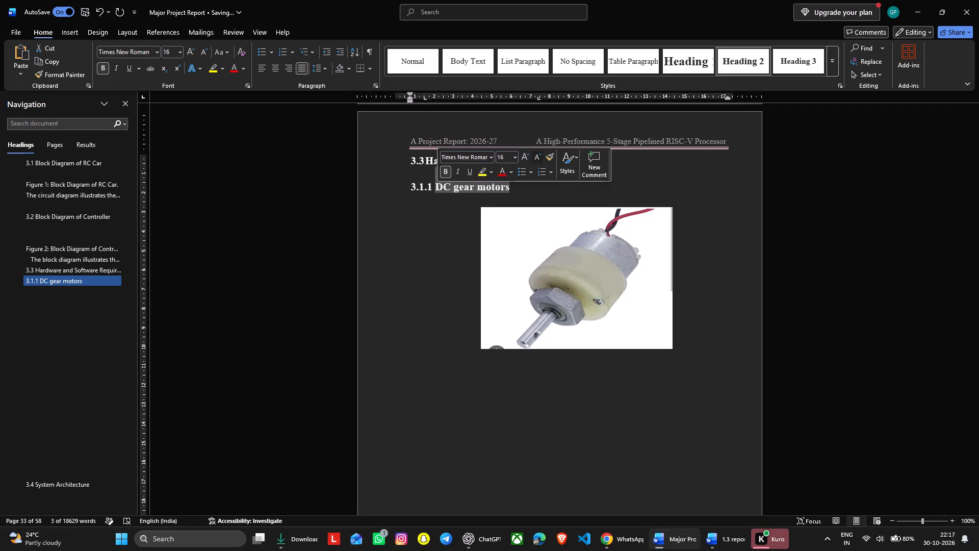
left_click_drag(433, 187, 405, 189)
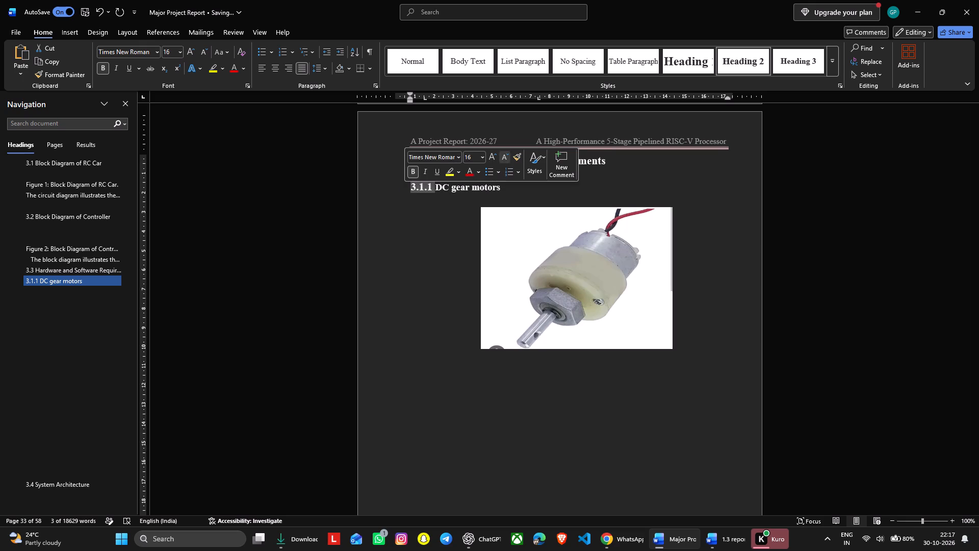
left_click(503, 155)
left_click(405, 303)
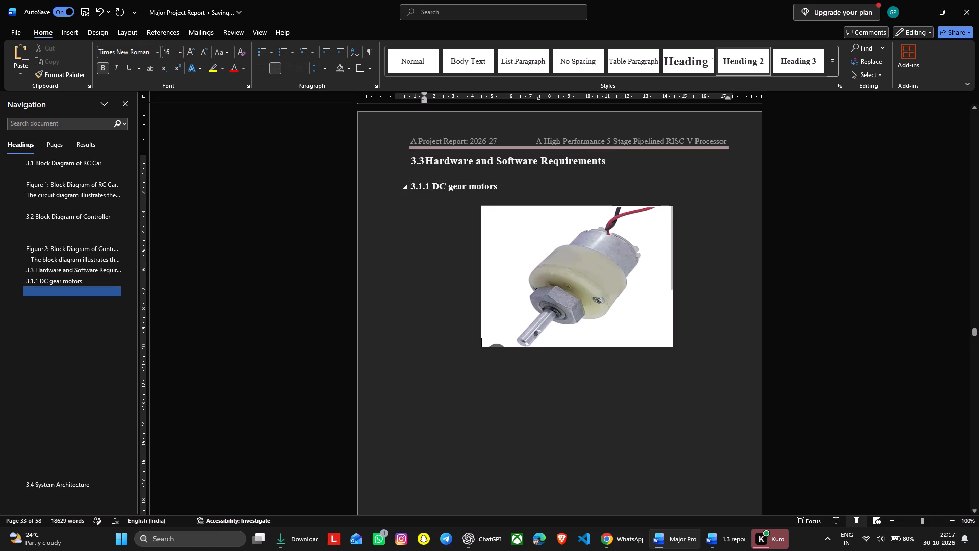
Remove the space before the "3.1.1 DC gear motors" subheading paragraph.
left_click(427, 179)
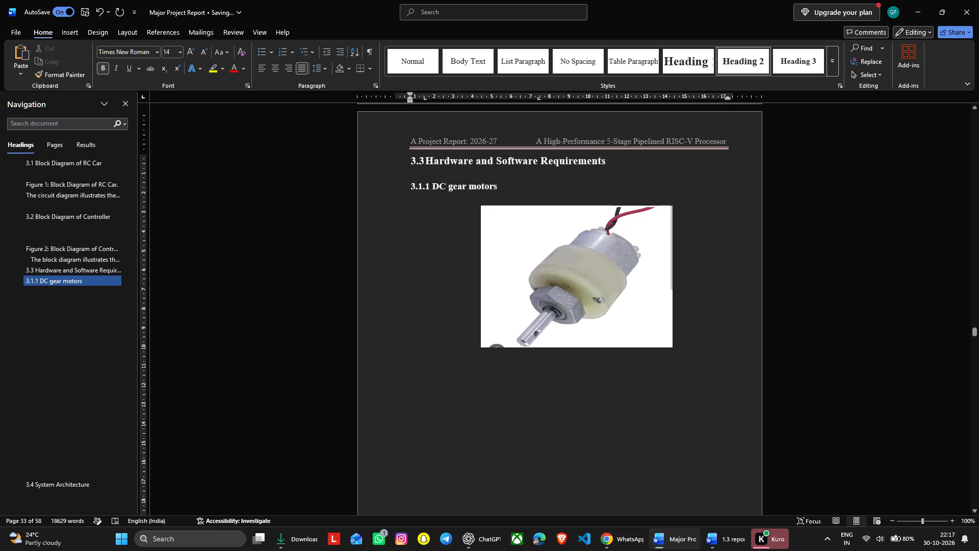
left_click(410, 177)
left_click_drag(410, 177, 427, 173)
left_click(427, 173)
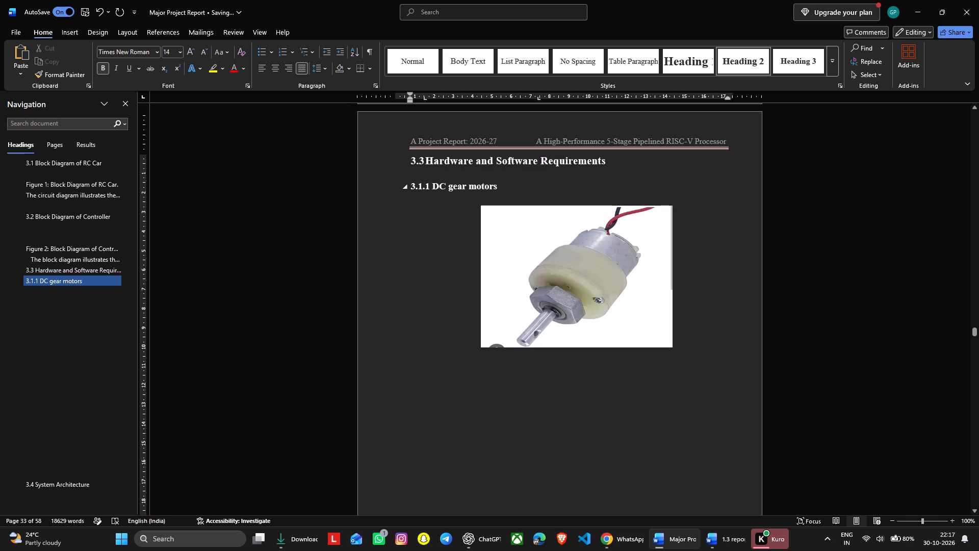
left_click(499, 184)
left_click_drag(503, 185, 394, 184)
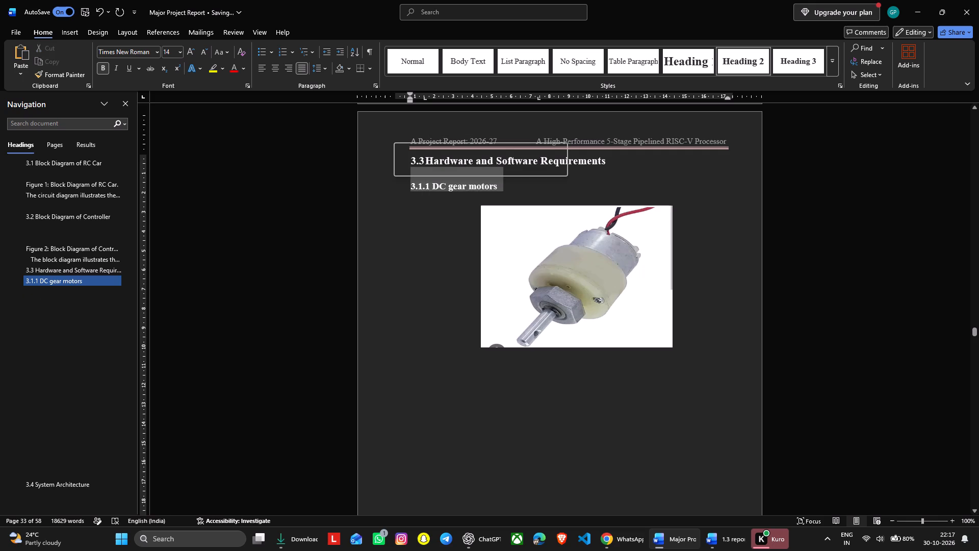
left_click(325, 70)
left_click(336, 184)
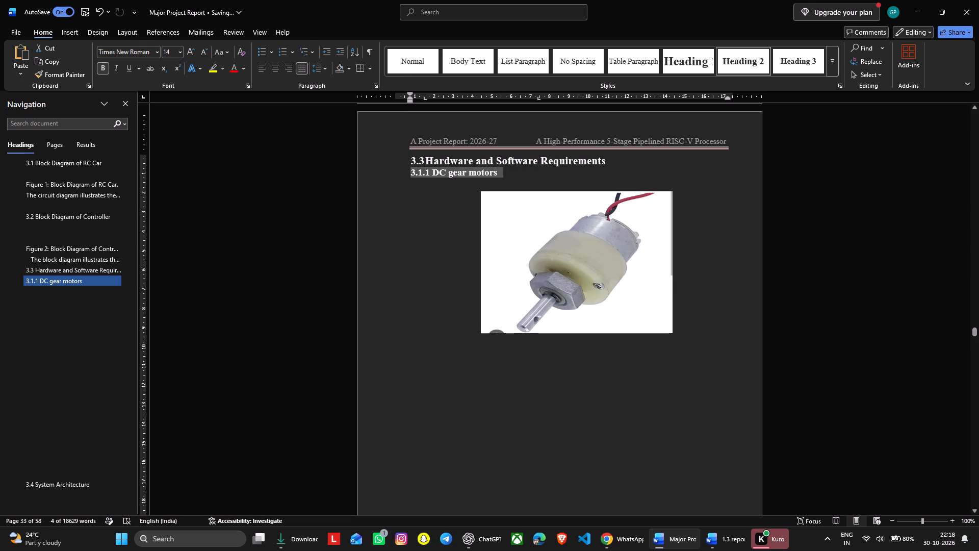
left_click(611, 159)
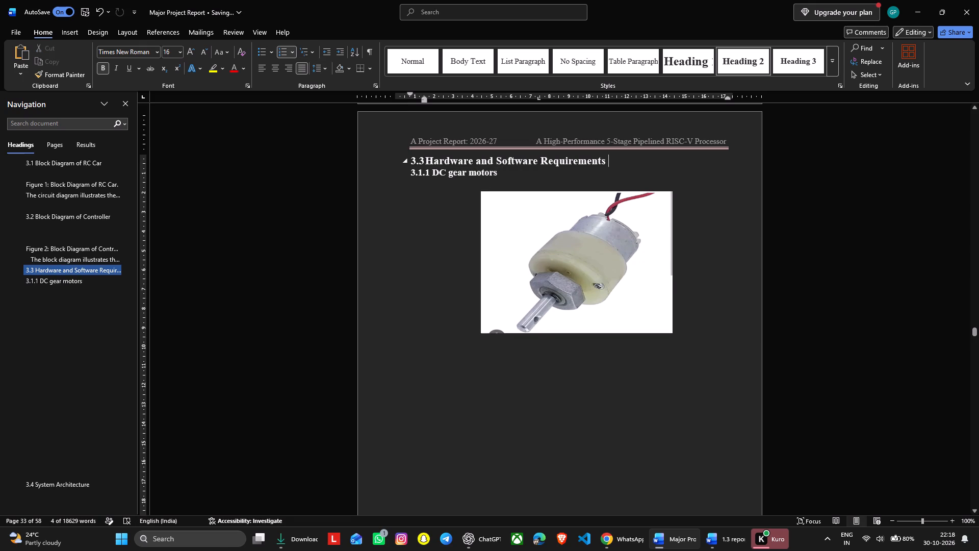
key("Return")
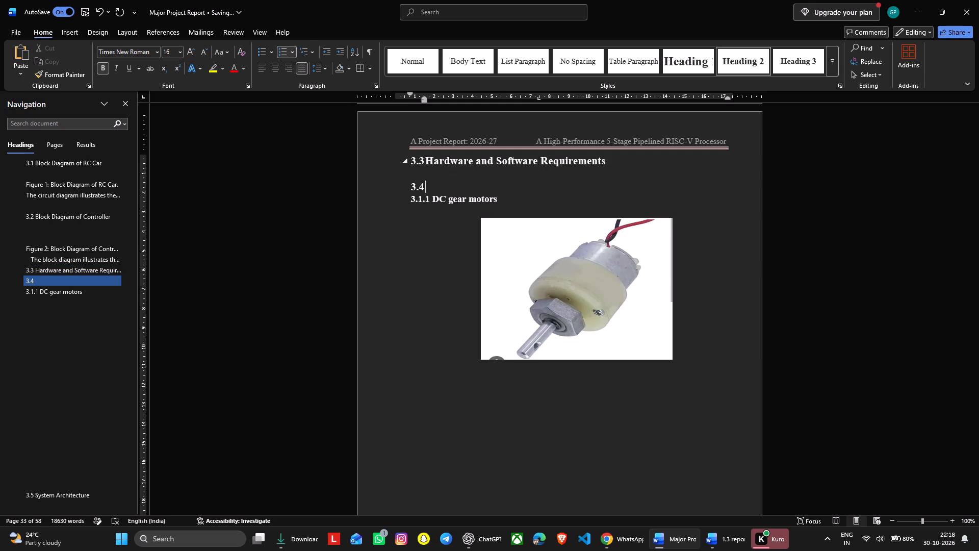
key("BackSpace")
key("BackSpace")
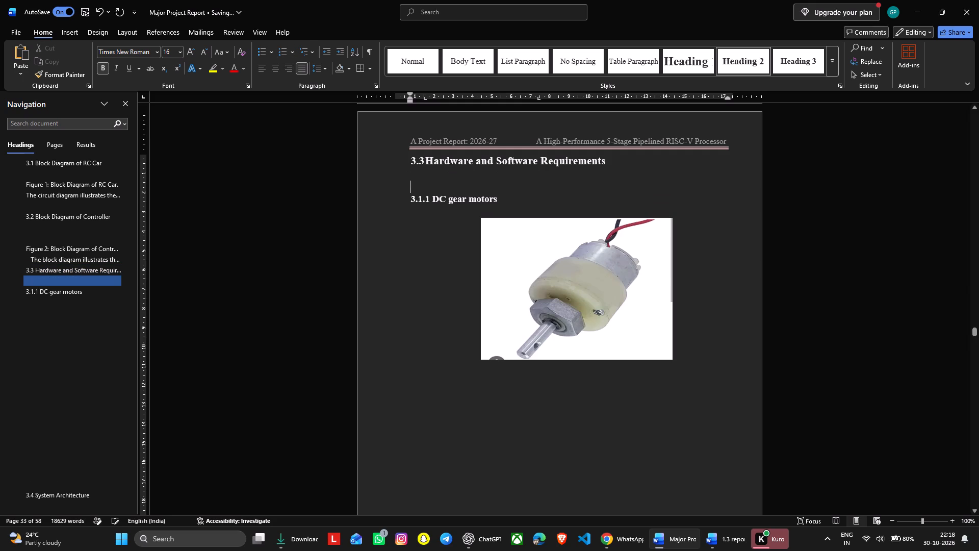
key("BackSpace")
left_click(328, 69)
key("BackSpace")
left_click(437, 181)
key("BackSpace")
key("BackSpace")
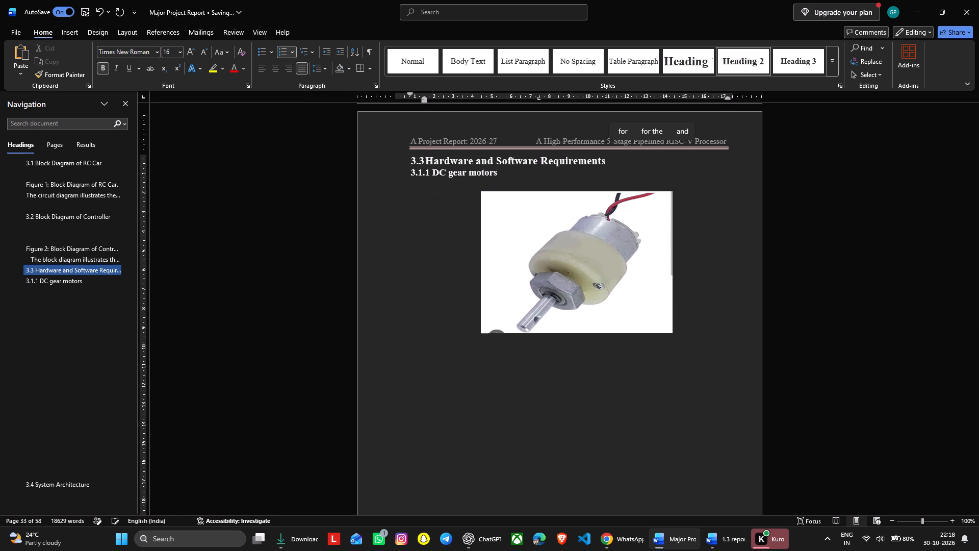
Insert an unnumbered blank line between the 3.3 heading and the 3.1.1 subheading, removing the space before that line.
key("Return")
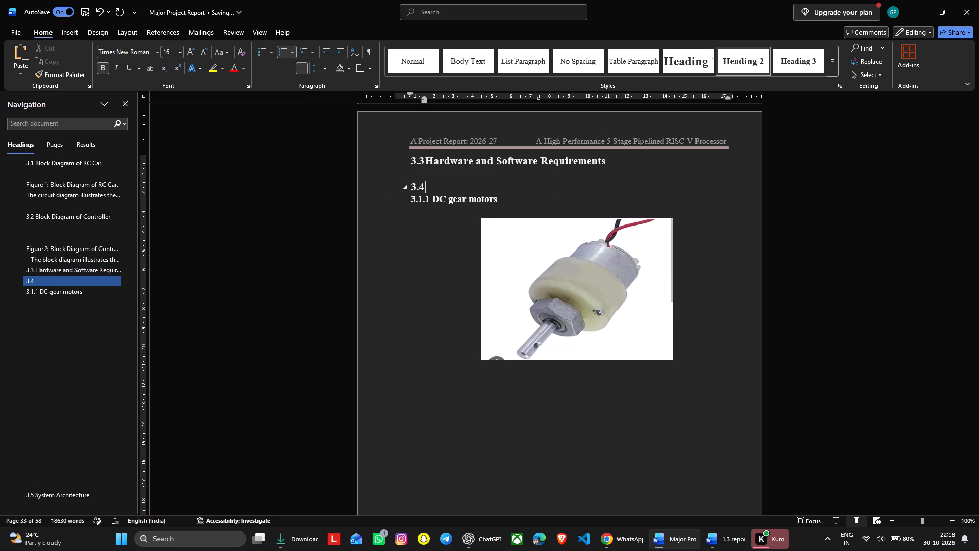
key("BackSpace")
key("BackSpace")
key("BackSpace")
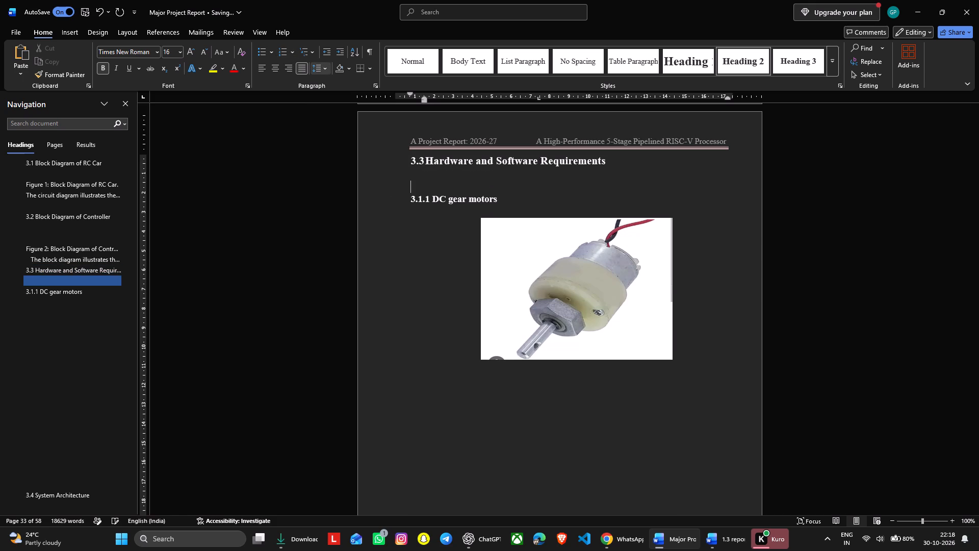
left_click(327, 67)
left_click(337, 187)
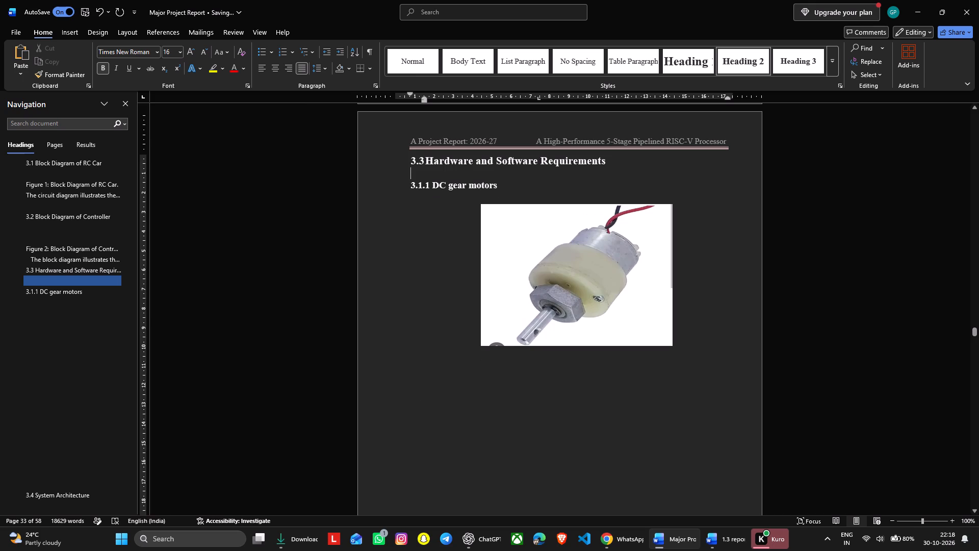
Place the cursor on an empty line below the DC gear motor image on page 33.
left_click(488, 426)
scroll(488, 426, "down", 1)
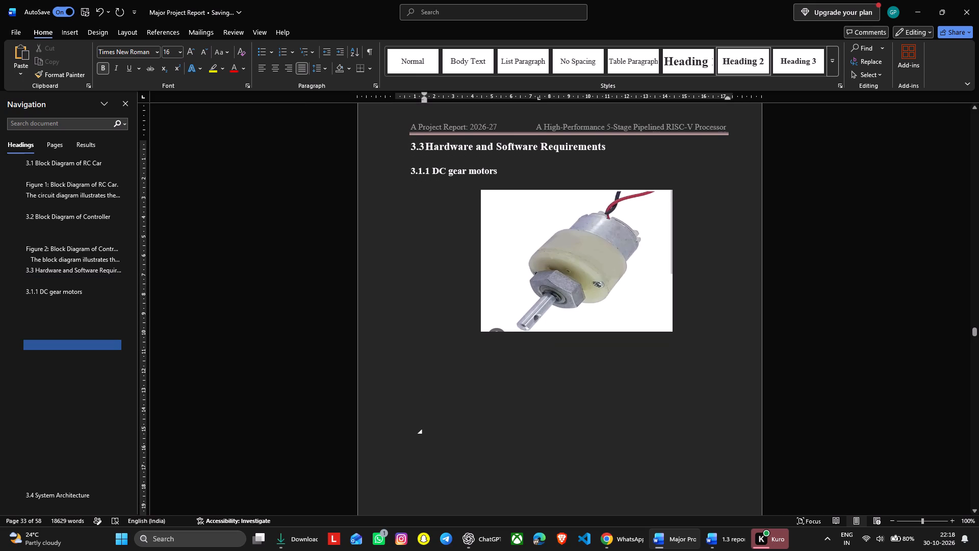
scroll(488, 426, "down", 1)
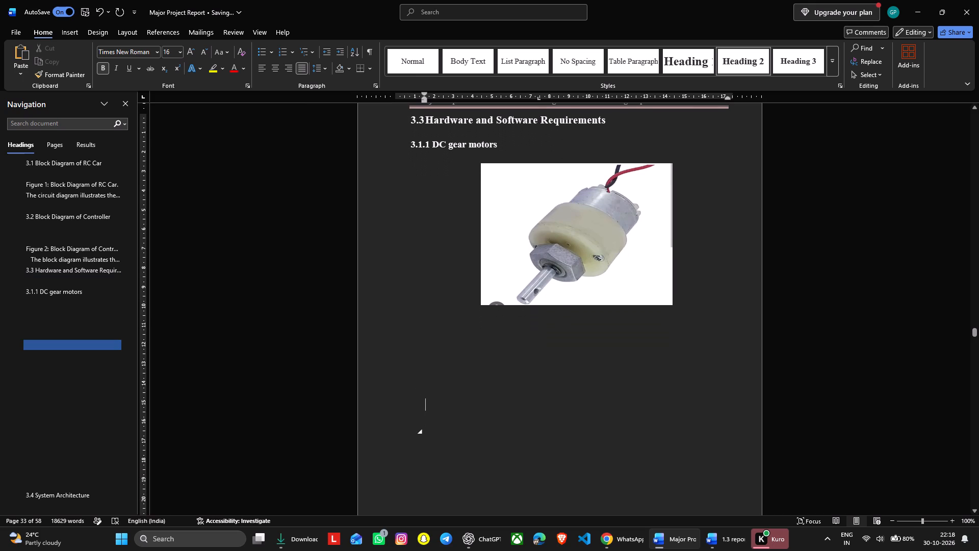
scroll(488, 426, "down", 1)
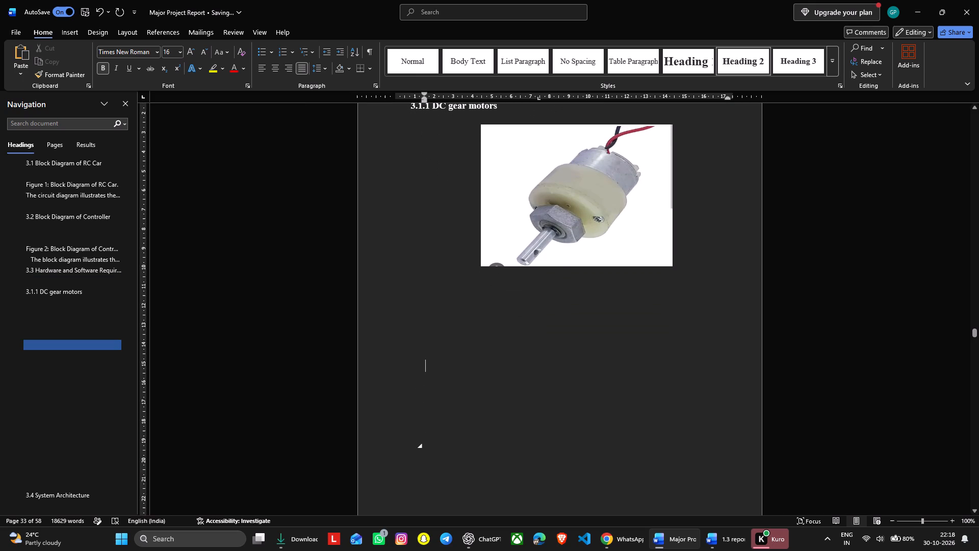
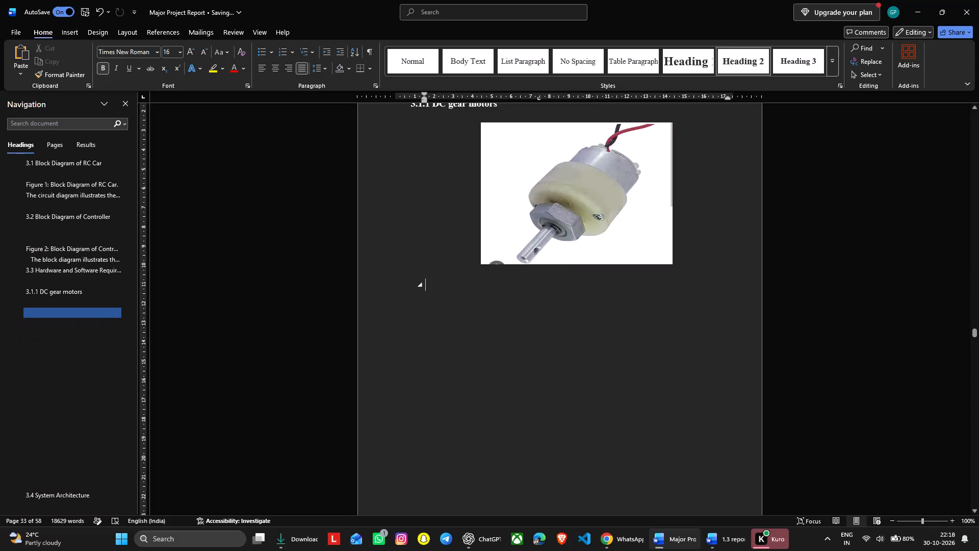
Paste the copied DC geared motor description on the empty line below the motor image on page 33.
key("ctrl+v")
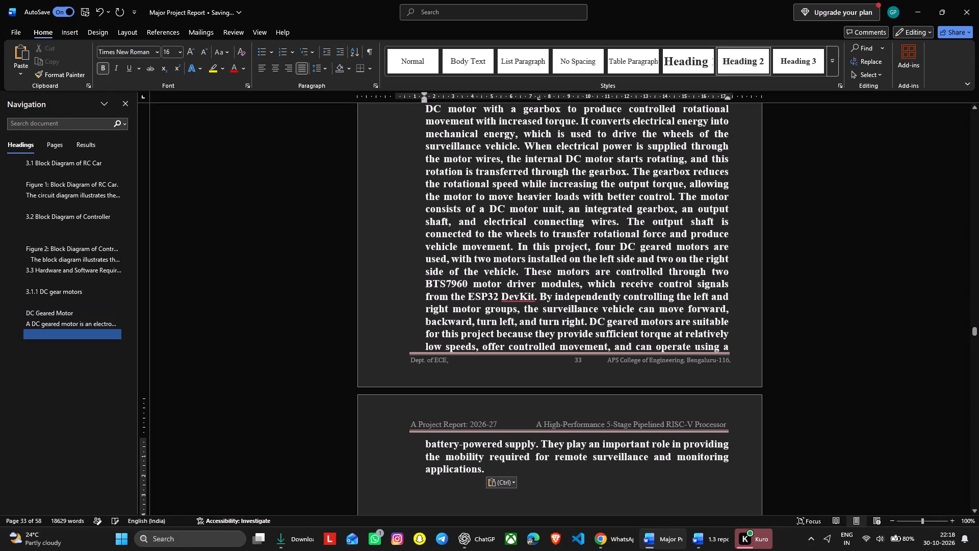
Delete the pasted "DC Geared Motor" title text above the description and clear that line's indent.
scroll(480, 335, "up", 1)
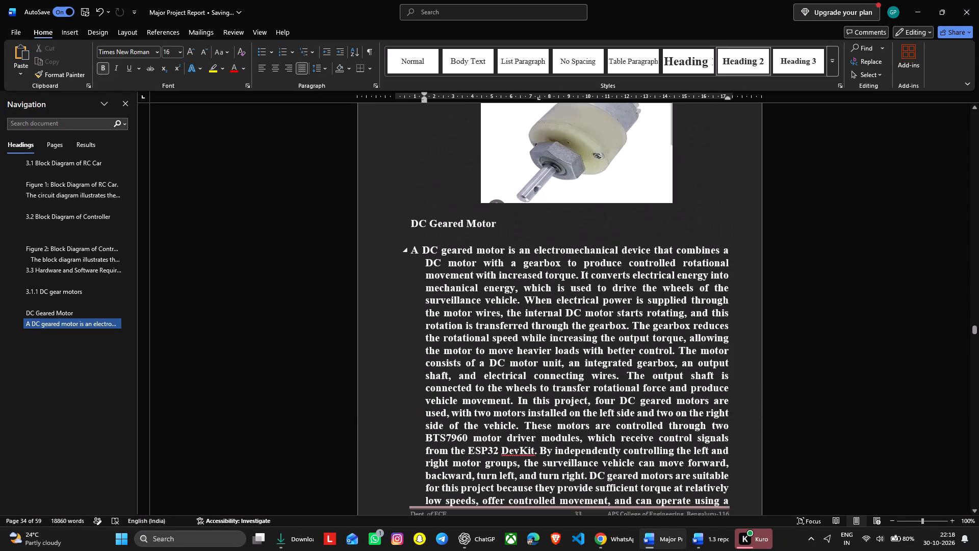
left_click_drag(499, 226, 455, 226)
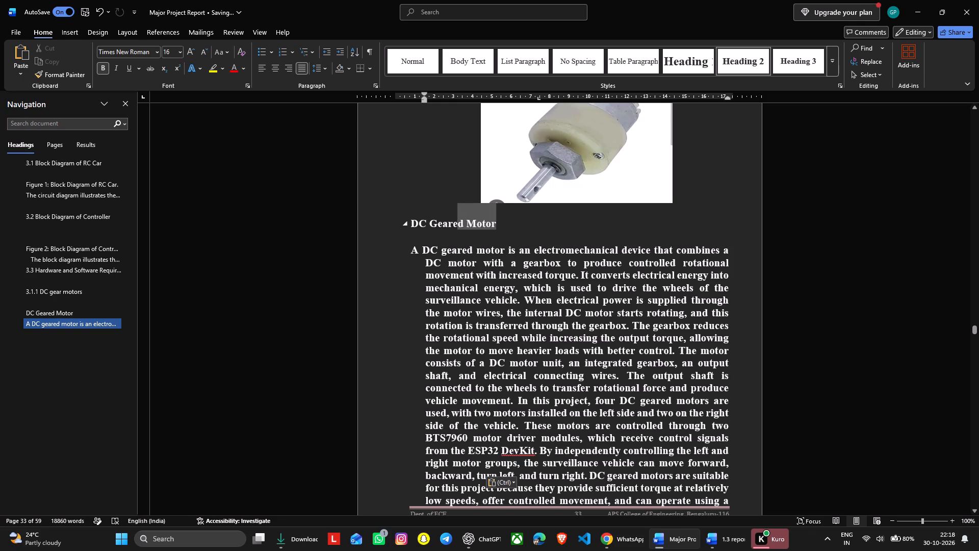
left_click_drag(455, 226, 405, 226)
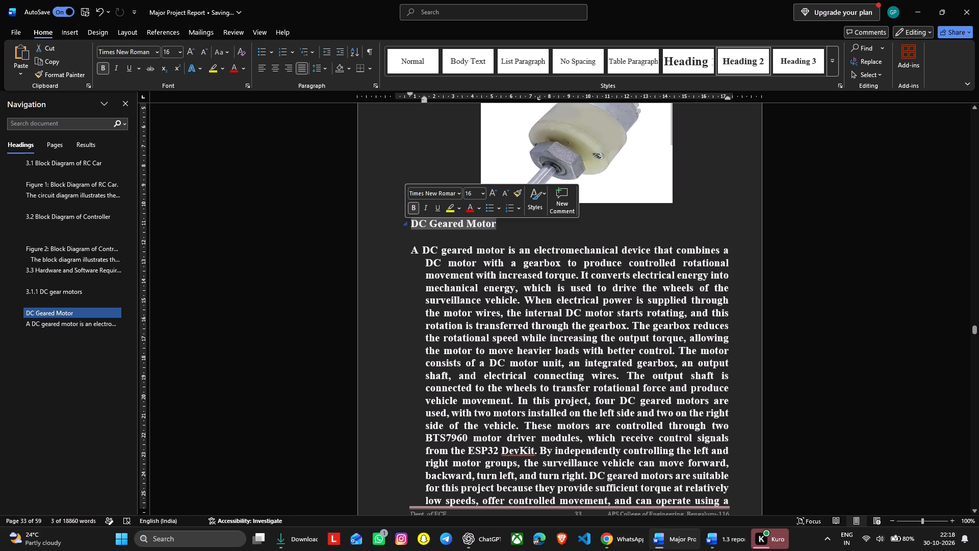
key("BackSpace")
key("BackSpace")
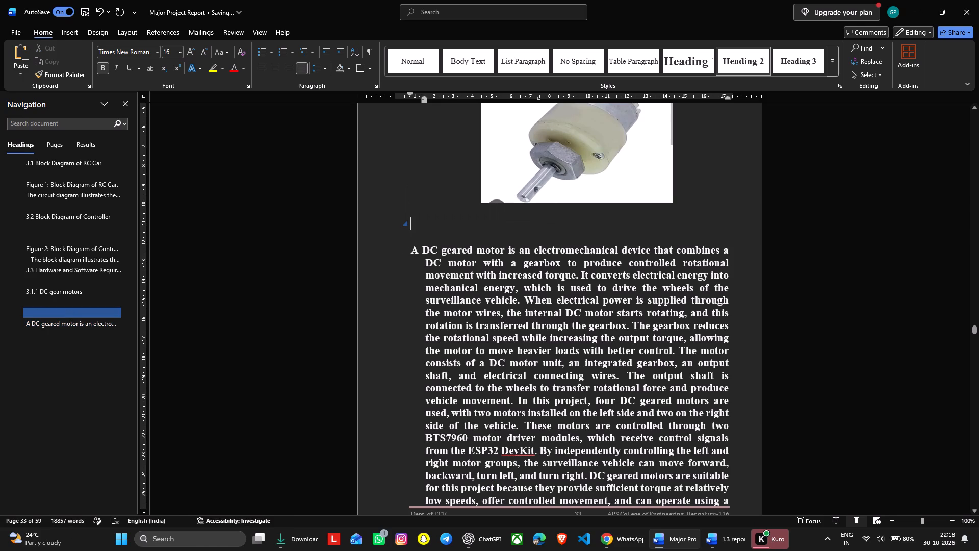
key("BackSpace")
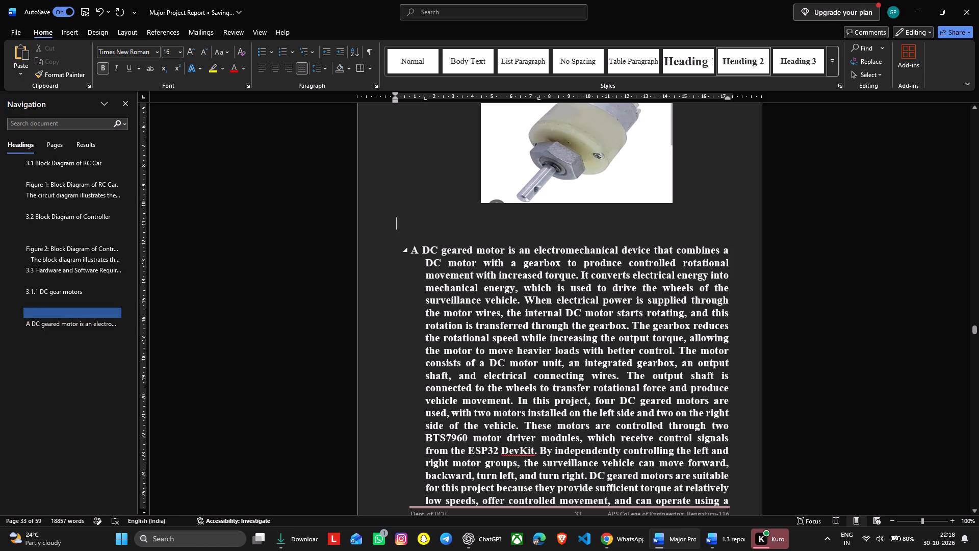
Remove the hanging indent from the DC geared motor description and delete the empty line between it and the image.
left_click(410, 251)
key("BackSpace")
key("BackSpace")
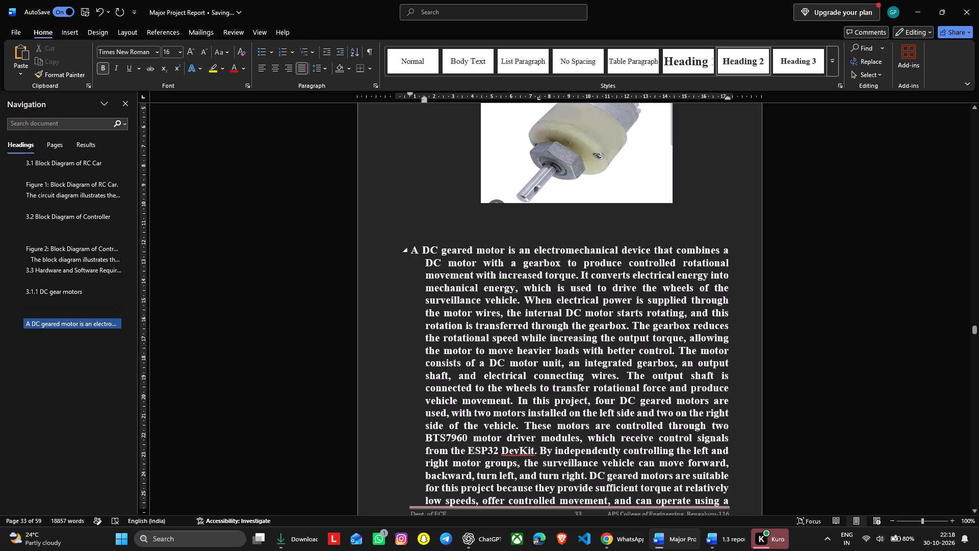
key("BackSpace")
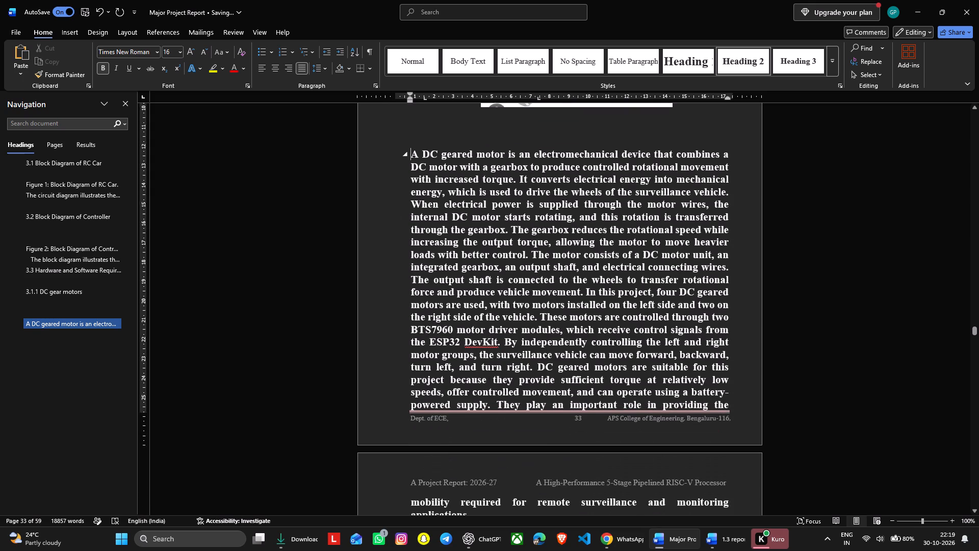
left_click(410, 251)
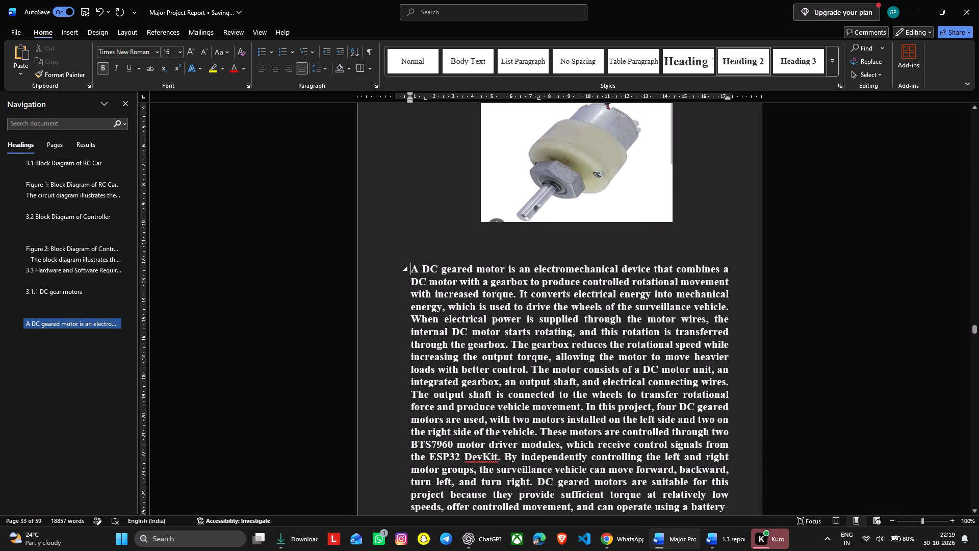
left_click(412, 246)
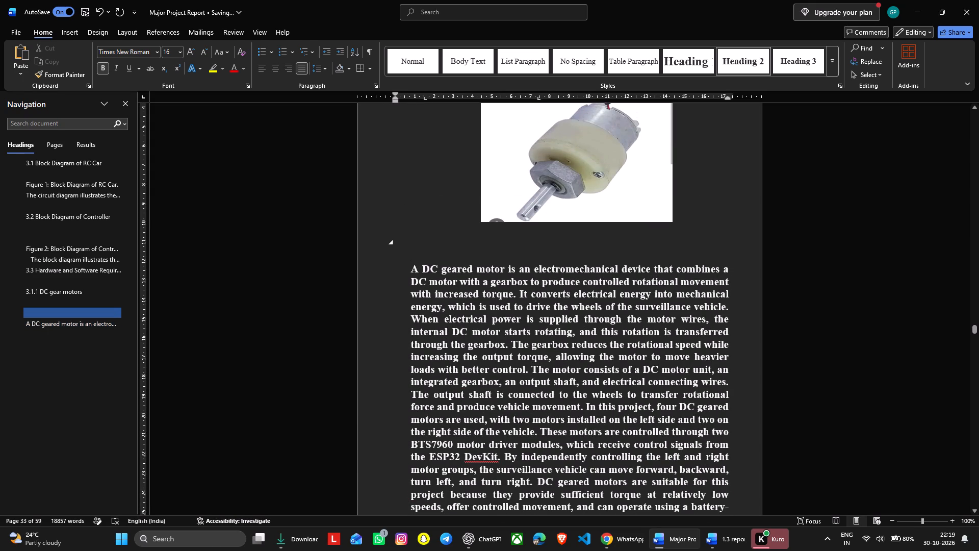
key("BackSpace")
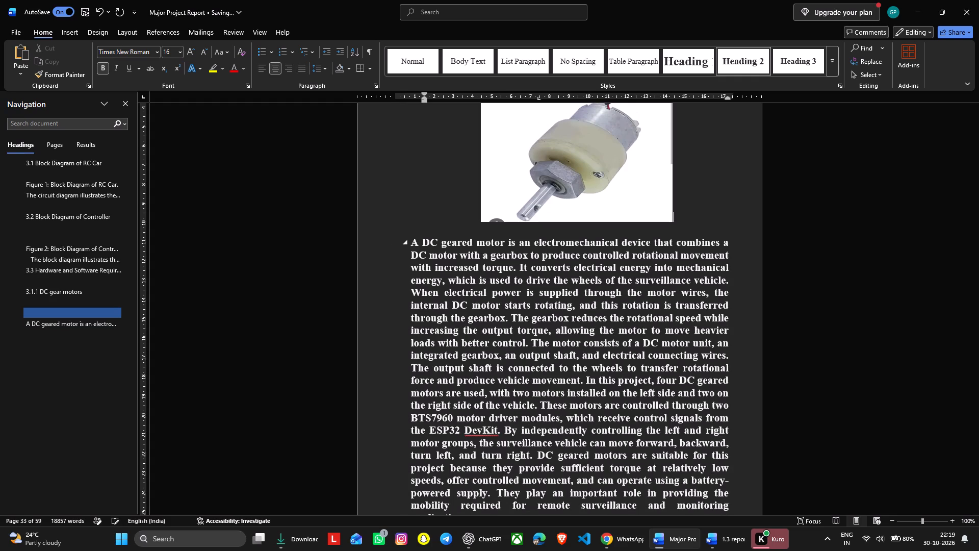
Remove the bold formatting from the whole DC geared motor description and reduce its font size to 12.
left_click_drag(412, 241, 414, 242)
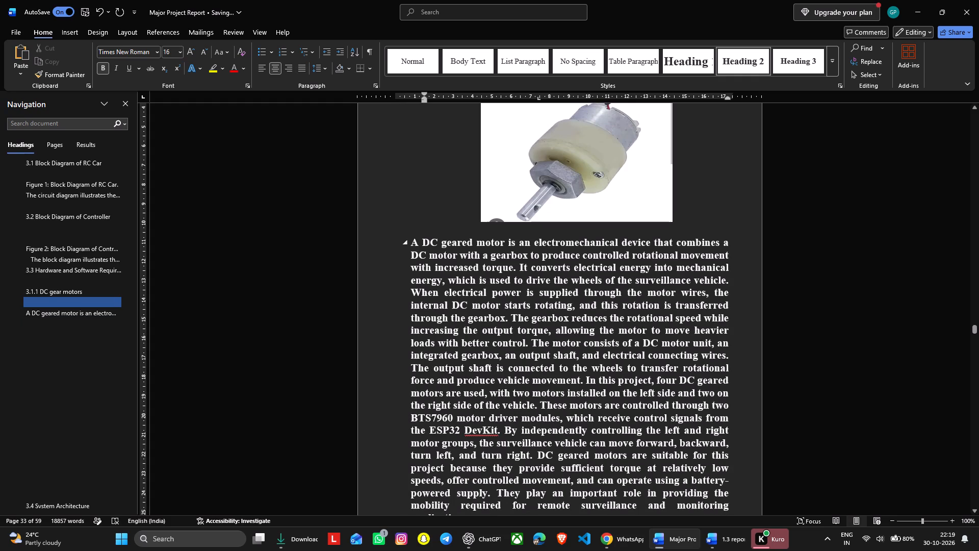
left_click_drag(414, 242, 589, 526)
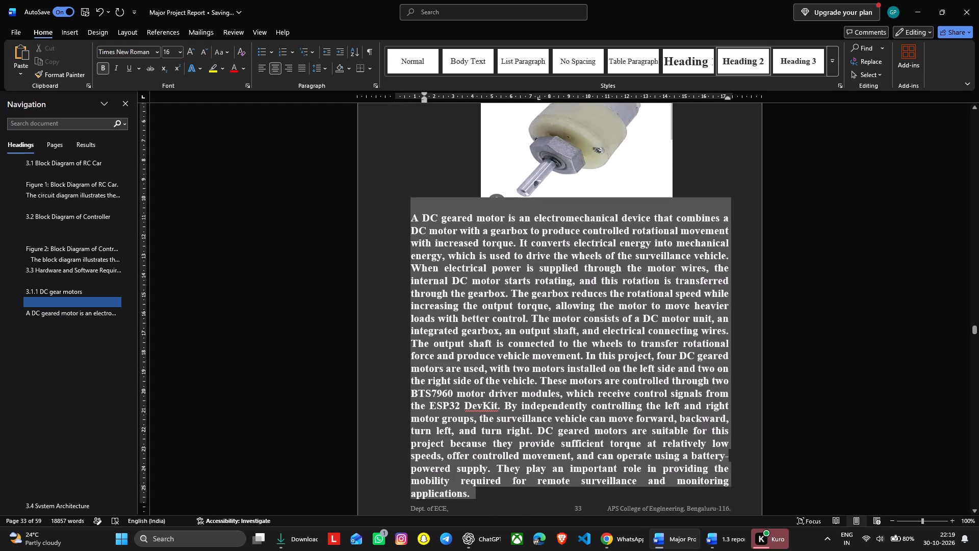
left_click_drag(589, 526, 548, 375)
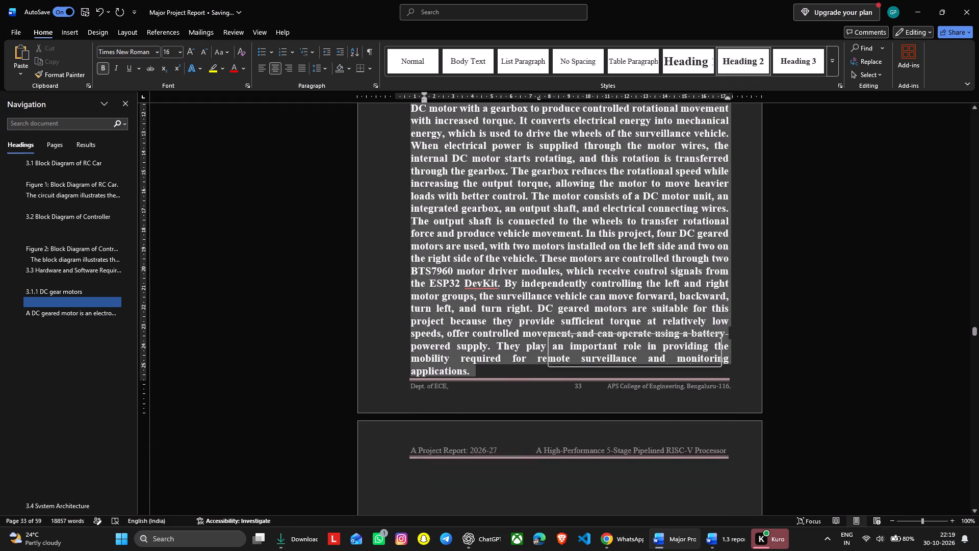
left_click(554, 356)
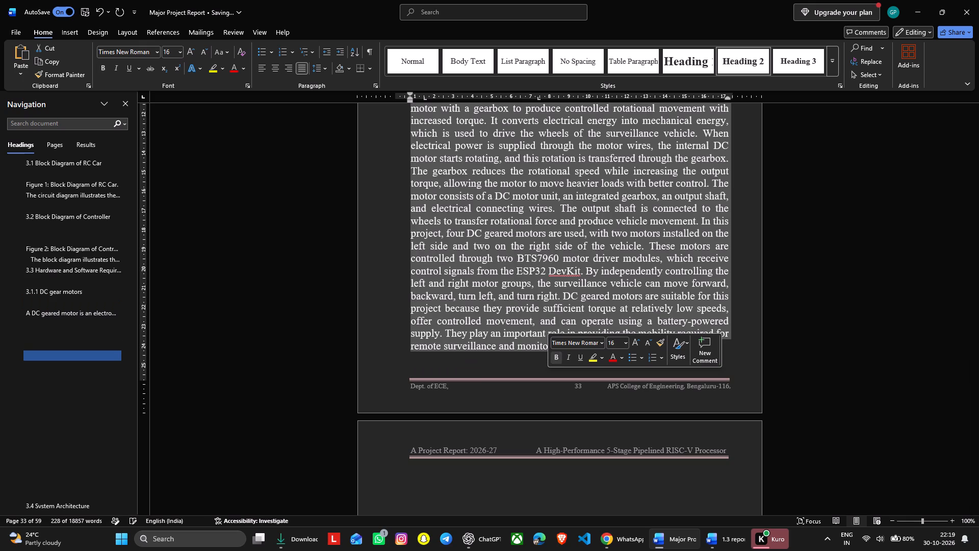
left_click(646, 341)
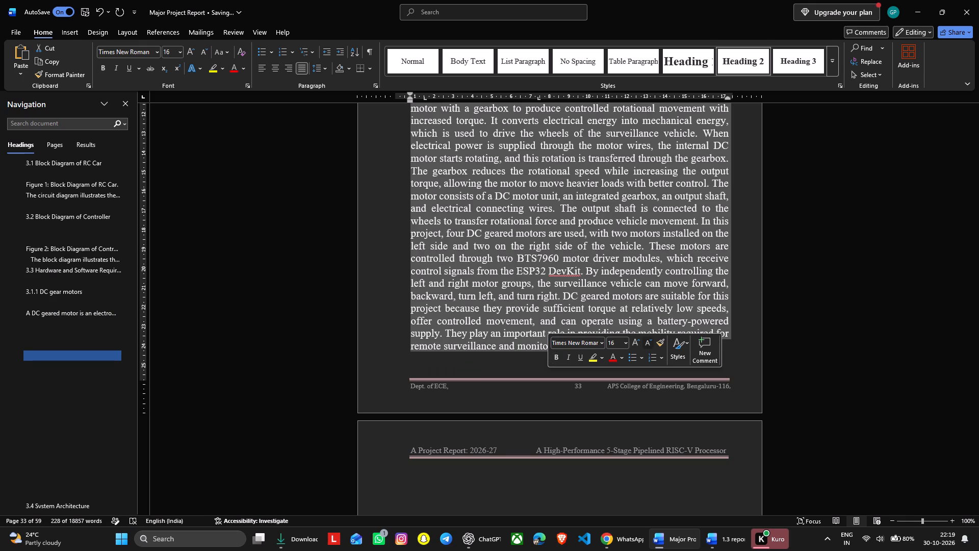
left_click(646, 341)
left_click(637, 296)
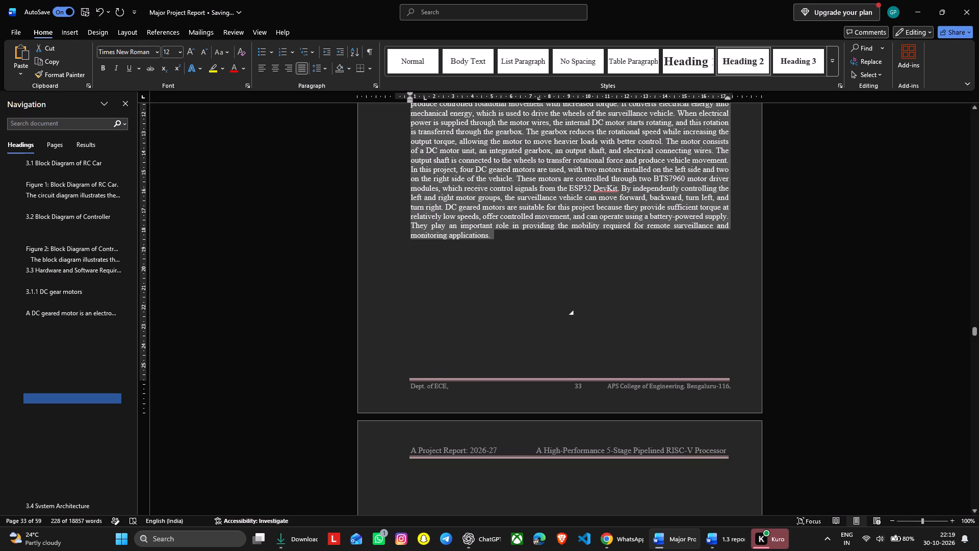
Review the layout of page 33, from the 3.3 heading and motor image to the end of the description.
scroll(621, 273, "up", 1)
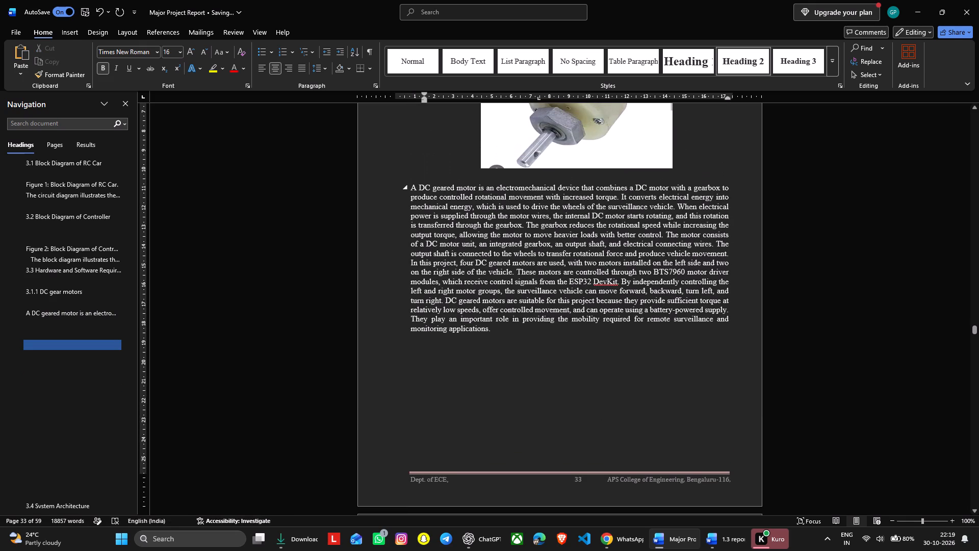
scroll(621, 273, "up", 1)
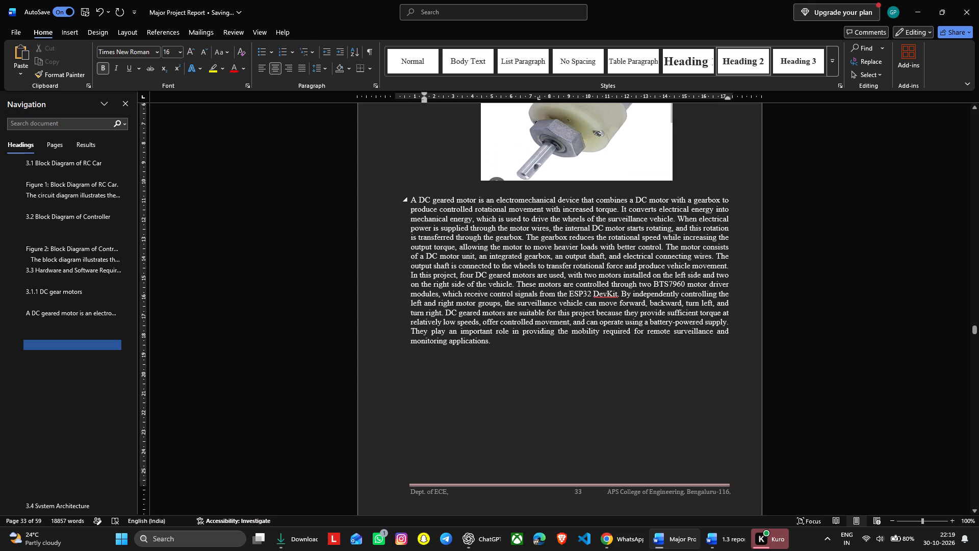
left_click(455, 406)
scroll(519, 341, "up", 1)
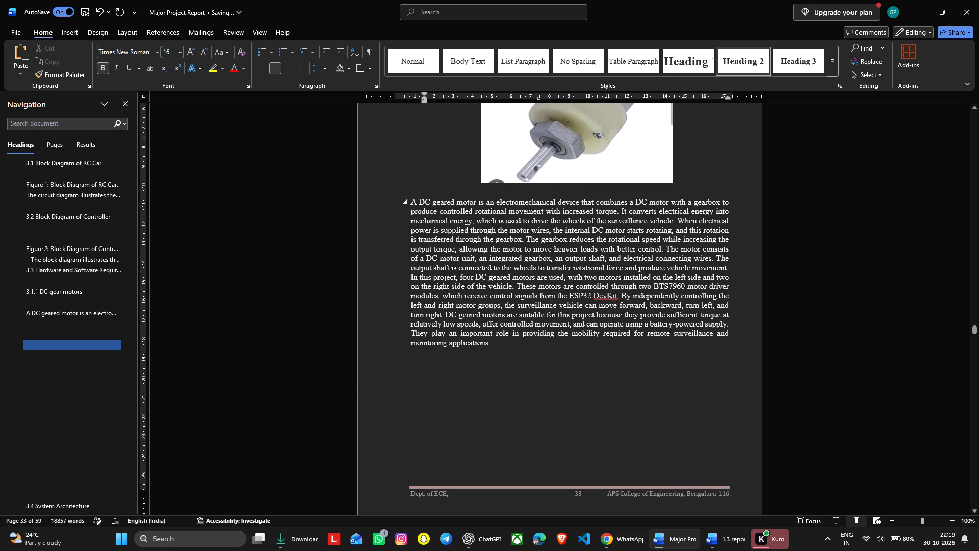
scroll(519, 341, "up", 1)
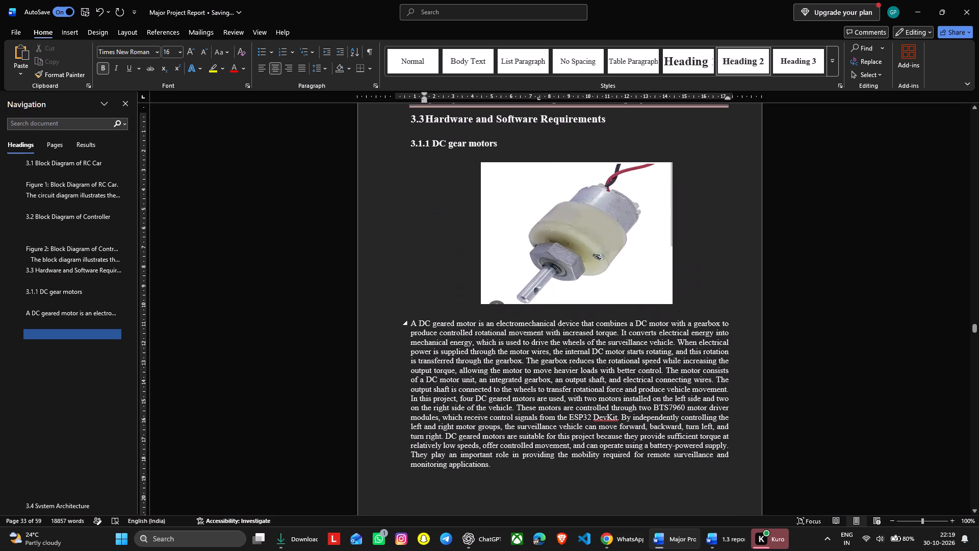
left_click_drag(432, 325, 403, 322)
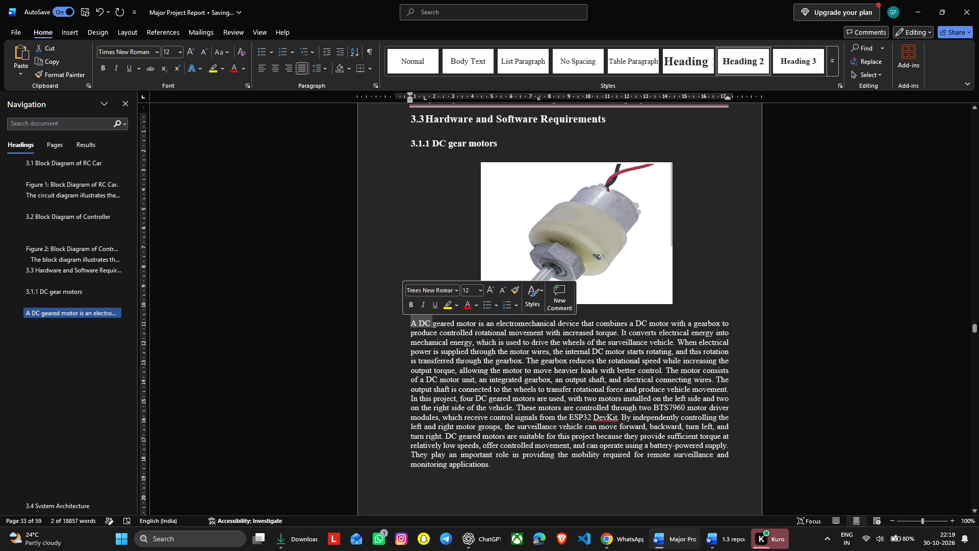
left_click(415, 246)
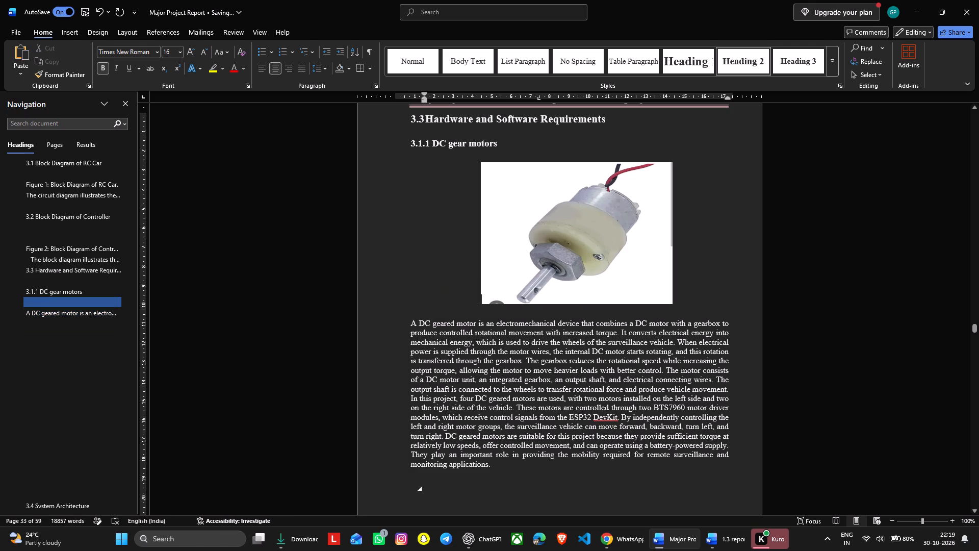
scroll(500, 492, "down", 1)
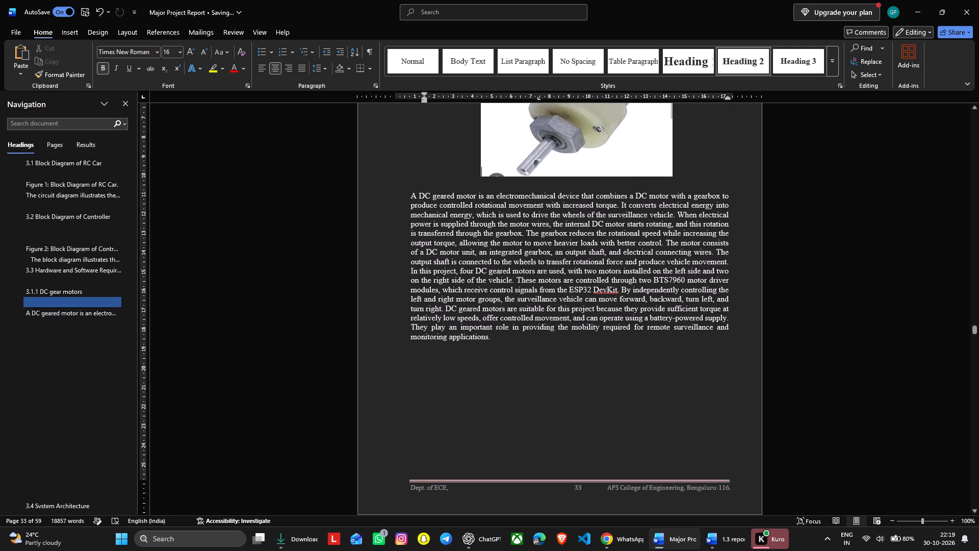
scroll(500, 492, "down", 1)
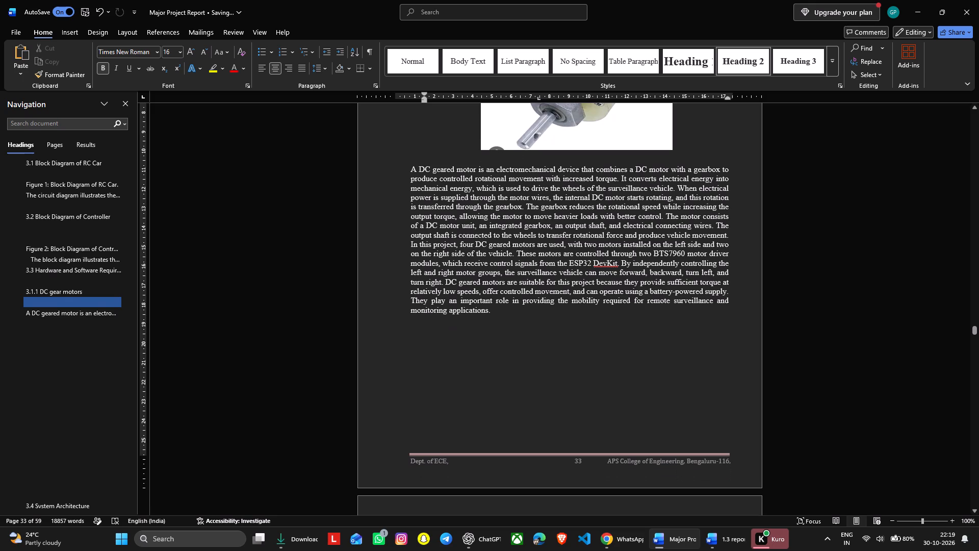
scroll(500, 492, "down", 1)
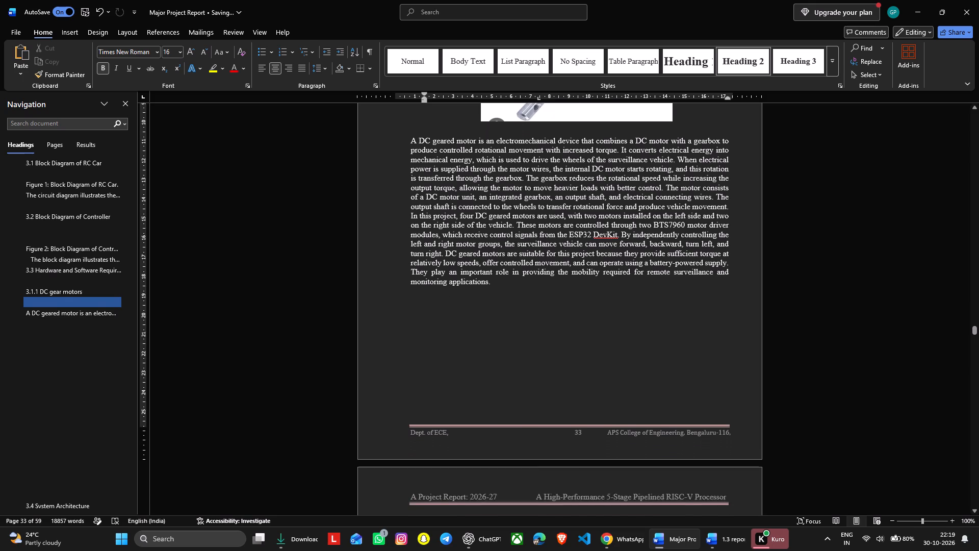
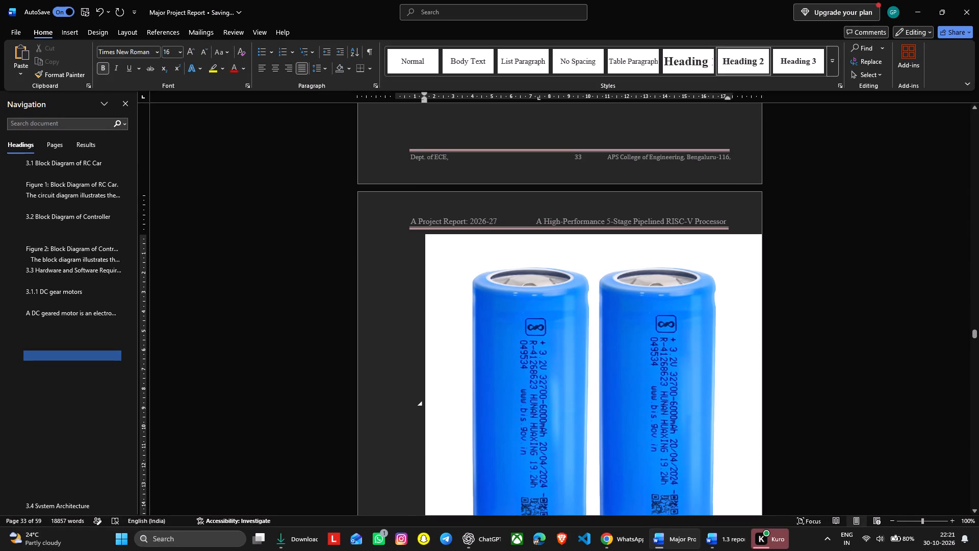
Shrink the picture of the two blue batteries on page 34 to about 10.8 cm wide and 10 cm tall.
left_click_drag(426, 395, 424, 384)
left_click_drag(424, 384, 421, 364)
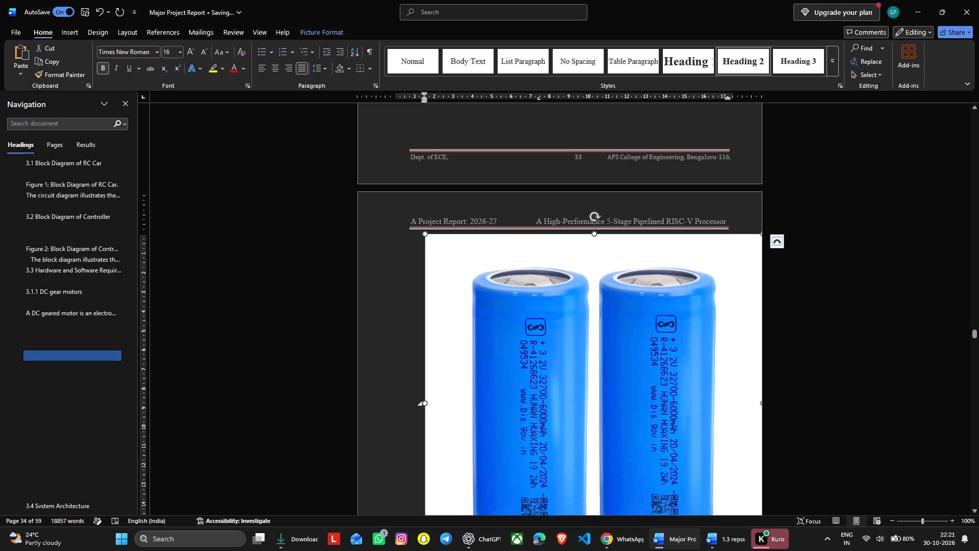
left_click_drag(424, 403, 485, 397)
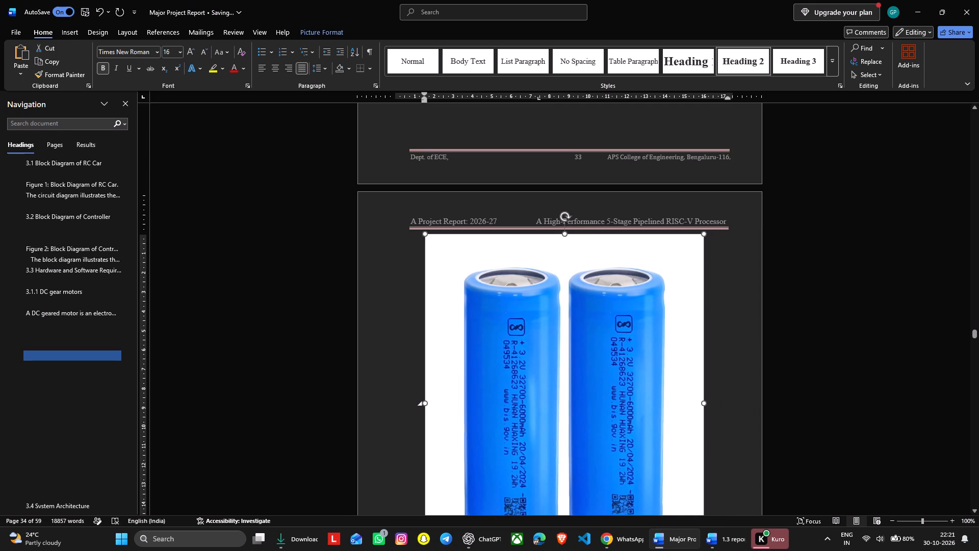
left_click_drag(485, 397, 491, 396)
scroll(492, 395, "down", 2)
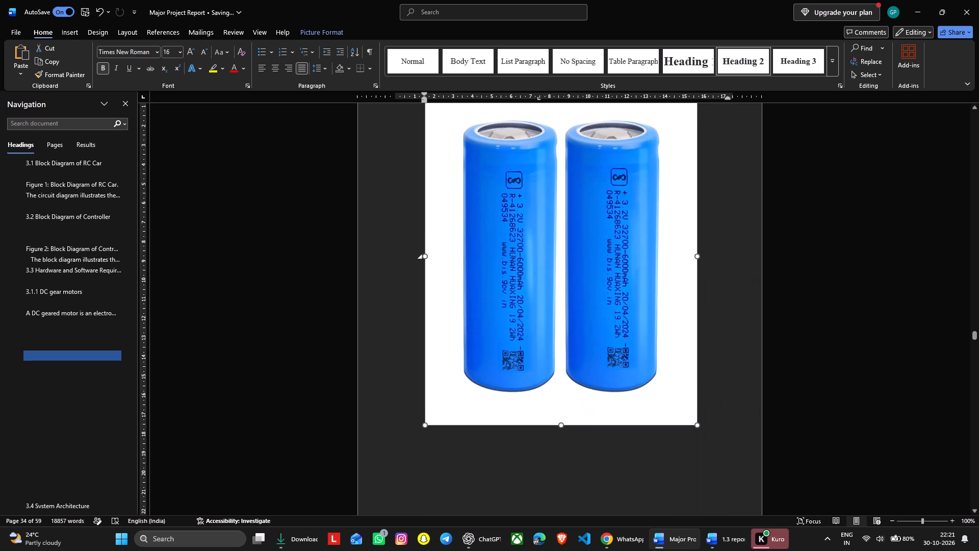
left_click_drag(559, 428, 559, 328)
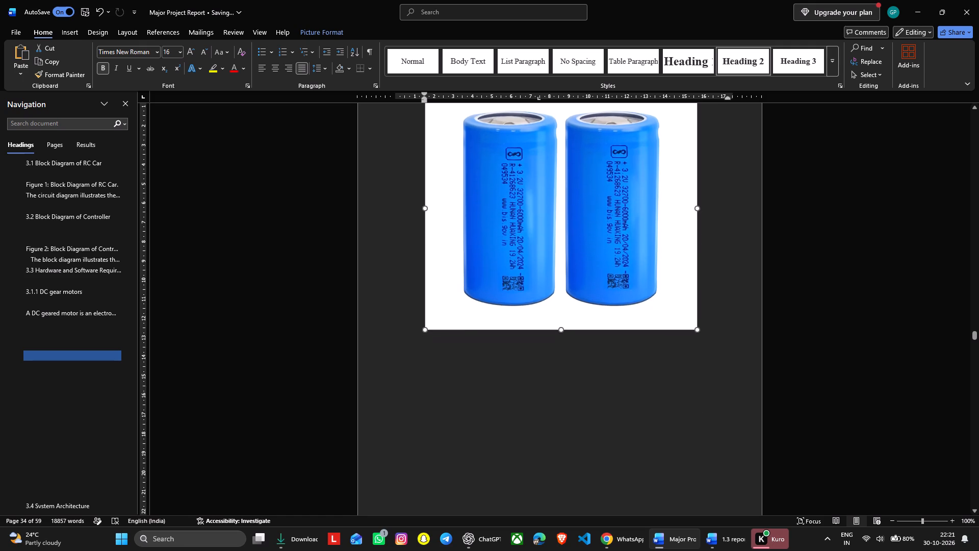
left_click_drag(559, 328, 552, 279)
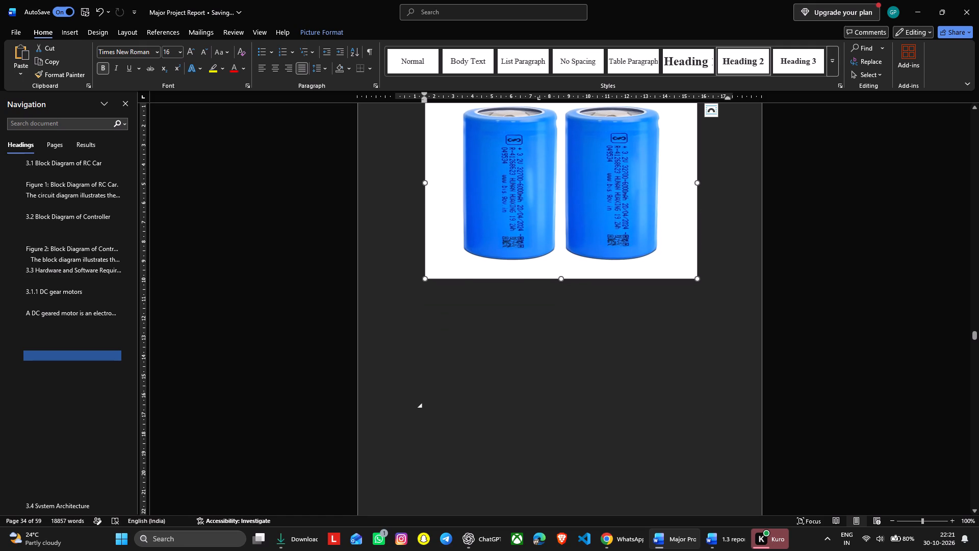
scroll(571, 400, "down", 2)
scroll(571, 400, "up", 3)
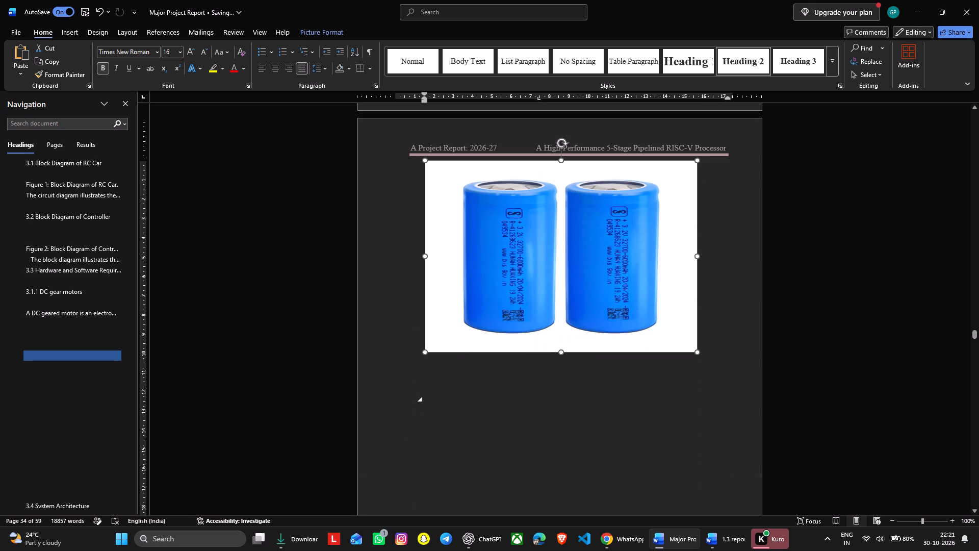
scroll(571, 400, "up", 2)
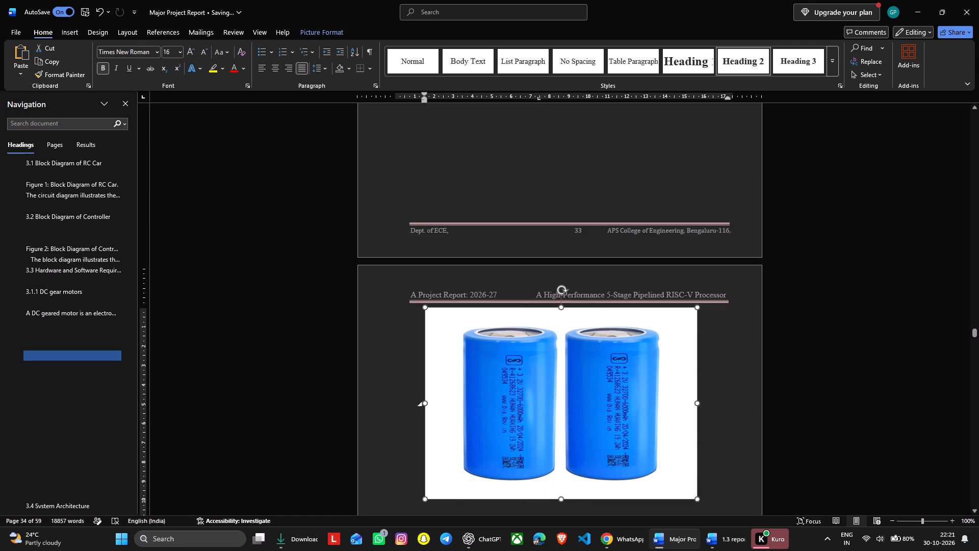
scroll(551, 290, "up", 1)
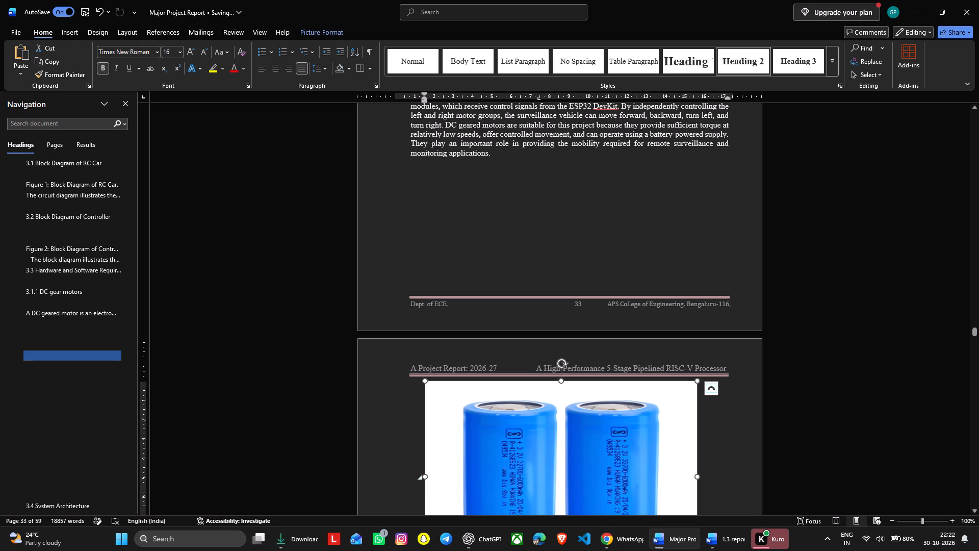
left_click_drag(424, 473, 492, 472)
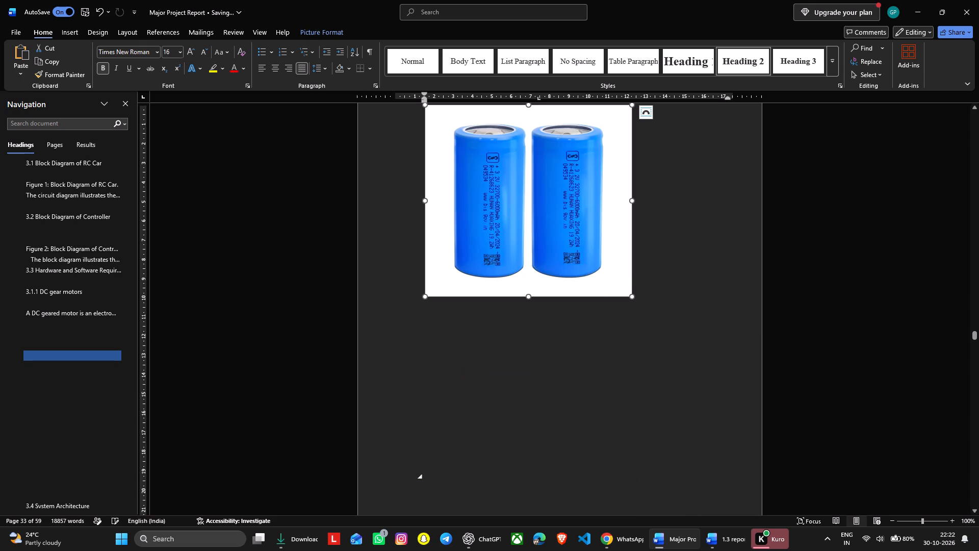
Shrink the motor picture under 3.1.1 DC gear motors to about 8 cm wide and 5.6 cm tall.
scroll(508, 442, "up", 3)
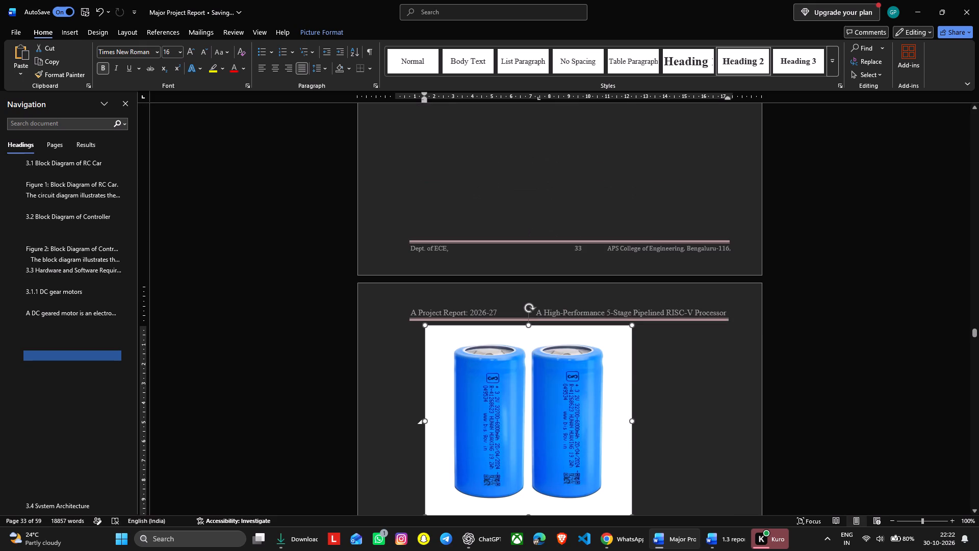
scroll(526, 488, "down", 1)
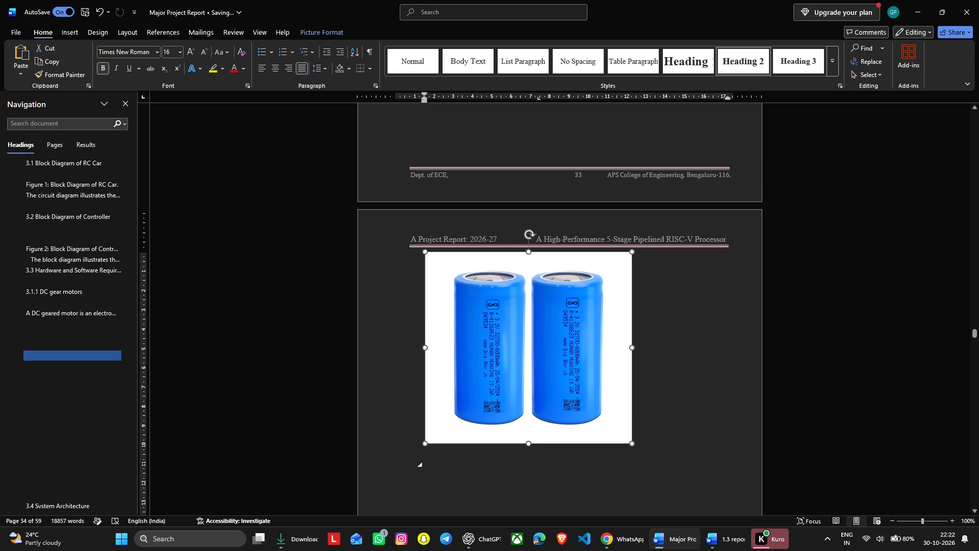
scroll(526, 444, "up", 4)
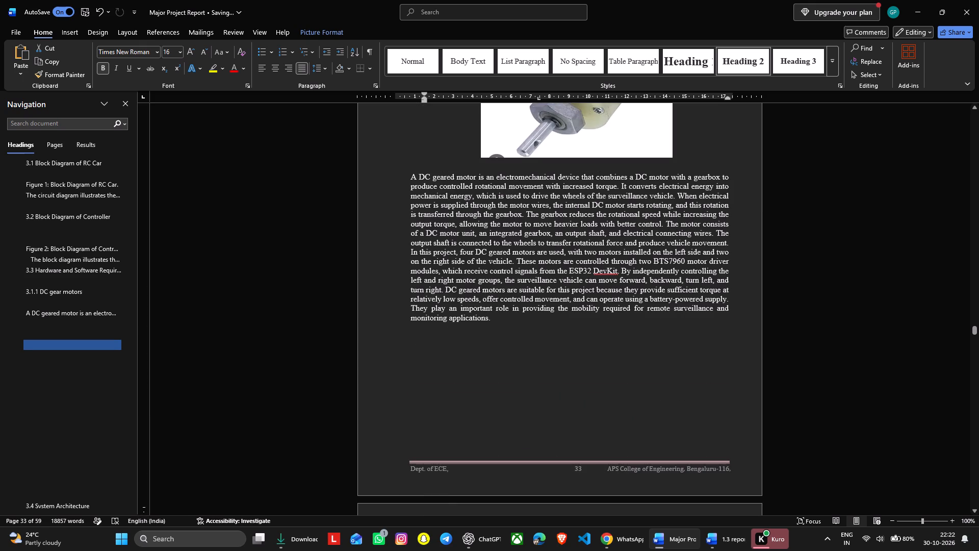
scroll(500, 413, "up", 1)
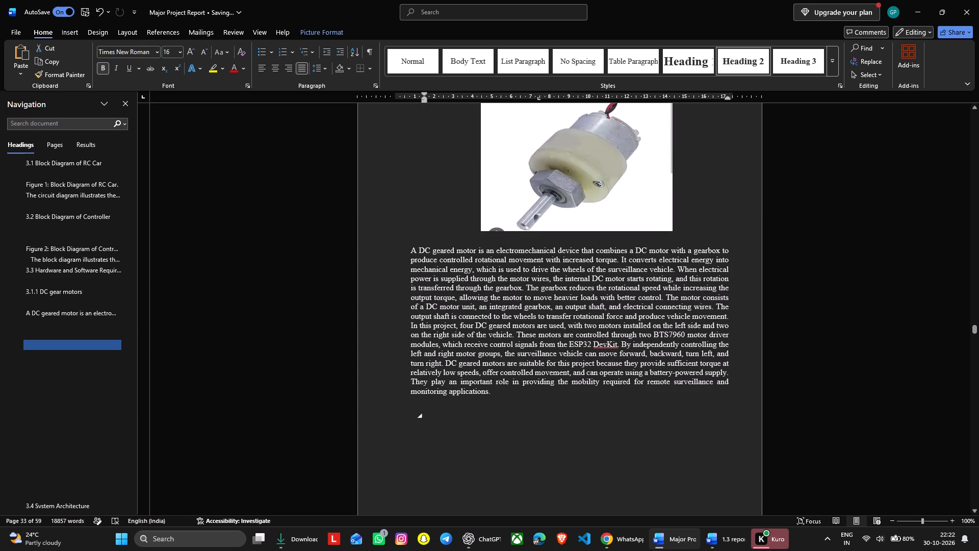
scroll(500, 420, "up", 2)
scroll(500, 421, "down", 3)
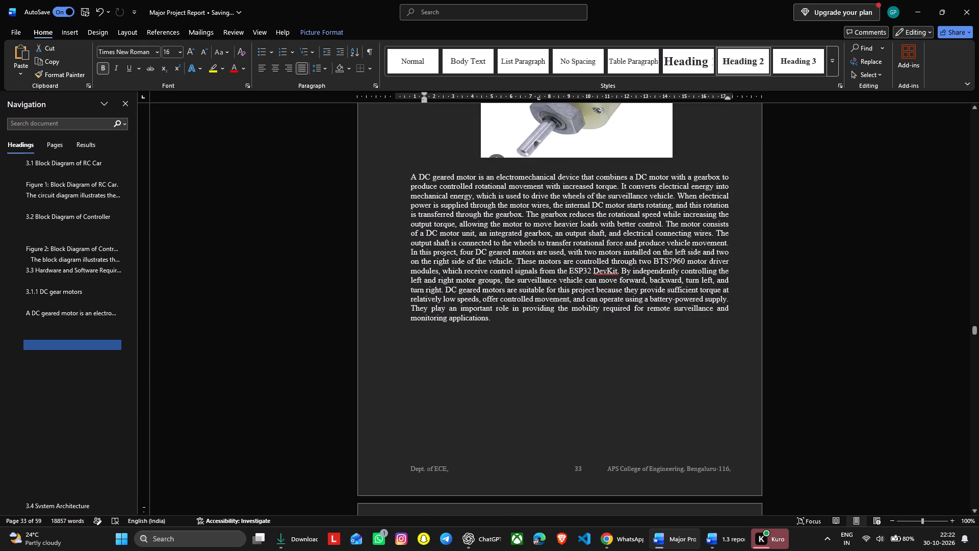
scroll(500, 421, "down", 2)
scroll(500, 421, "up", 5)
scroll(489, 440, "down", 2)
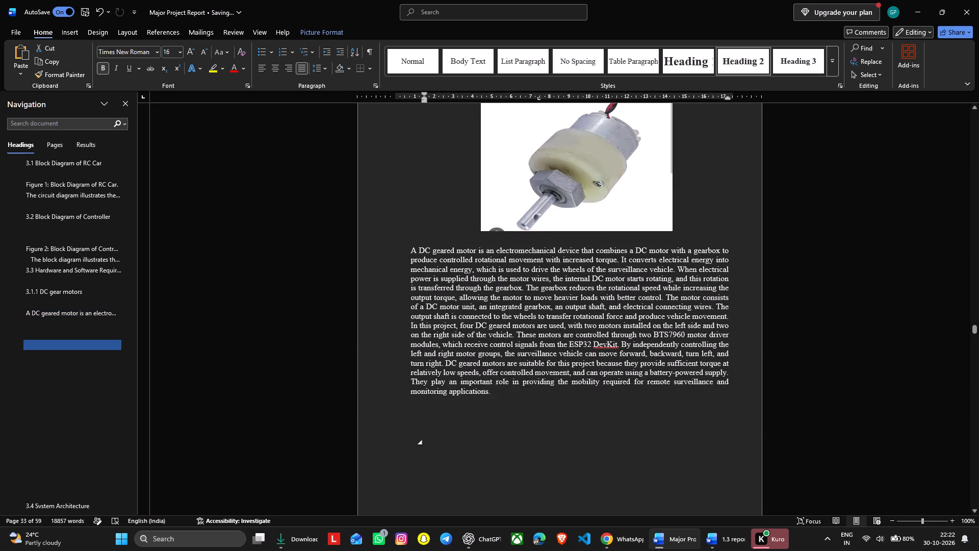
scroll(489, 440, "down", 1)
scroll(489, 440, "up", 3)
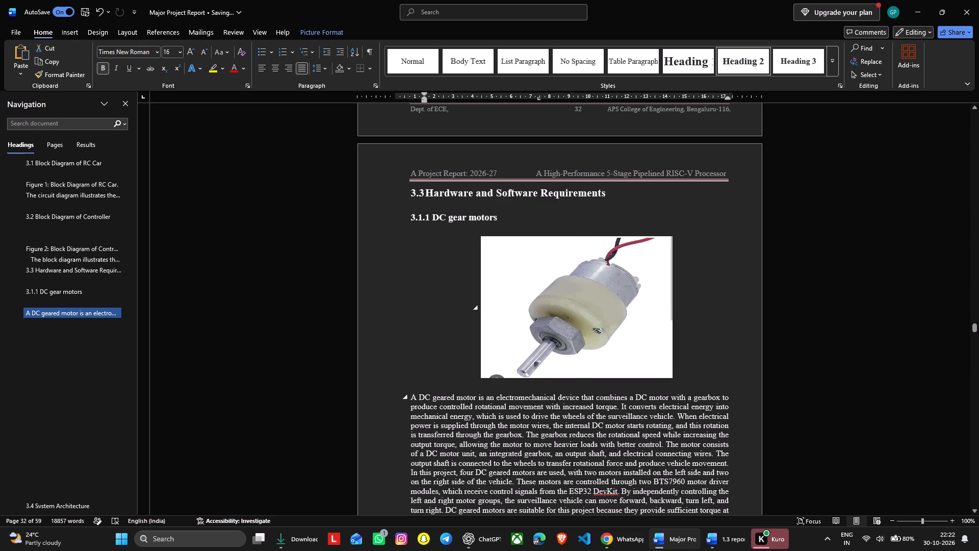
left_click(579, 352)
left_click_drag(579, 377, 579, 366)
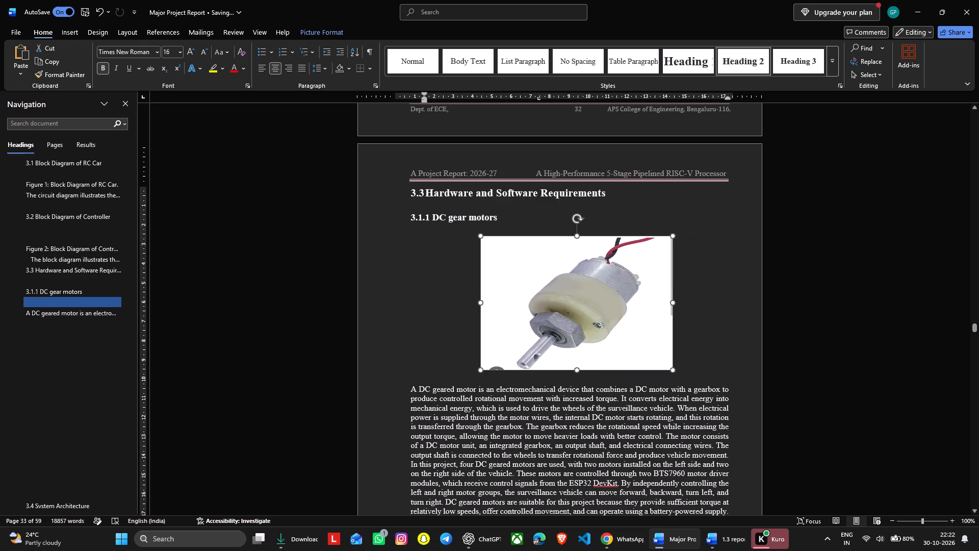
left_click_drag(579, 366, 580, 342)
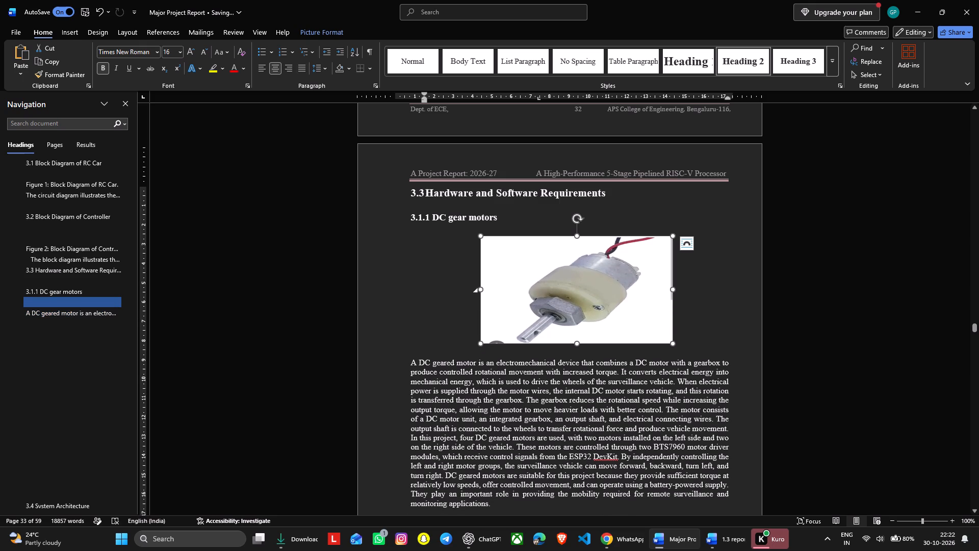
left_click_drag(482, 290, 503, 298)
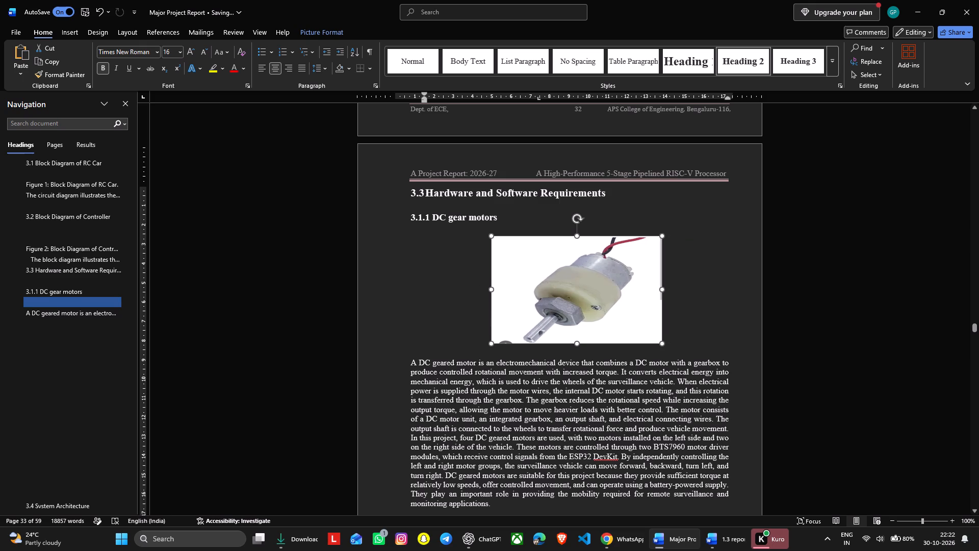
left_click_drag(503, 298, 518, 304)
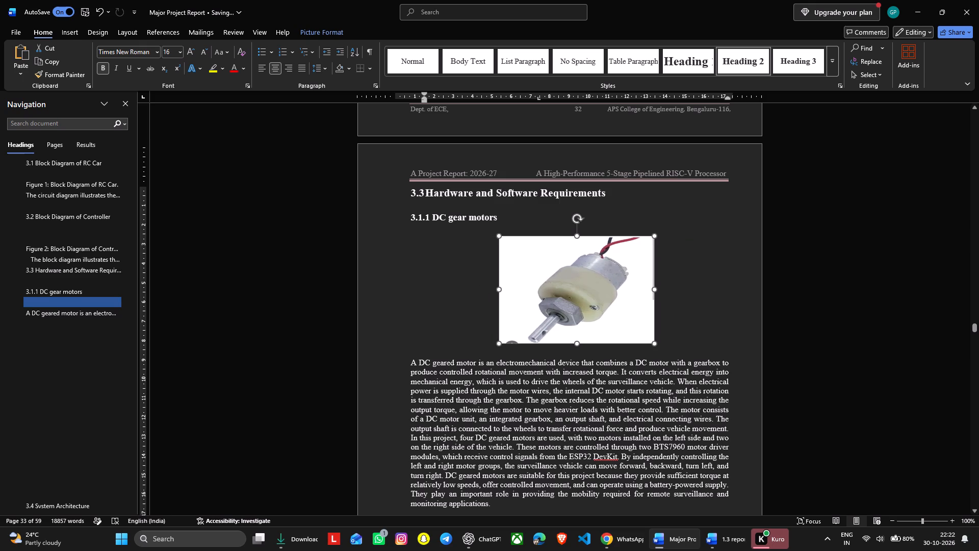
left_click(709, 283)
Reduce the picture of the two blue batteries further to about 8 cm wide and 7 cm tall.
scroll(699, 291, "down", 2)
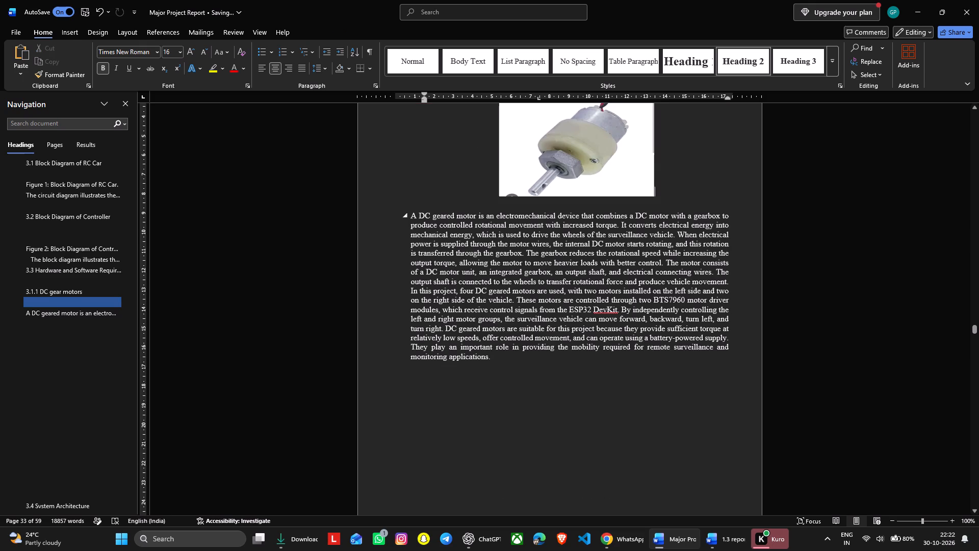
scroll(695, 296, "down", 2)
scroll(647, 336, "up", 2)
scroll(647, 336, "down", 2)
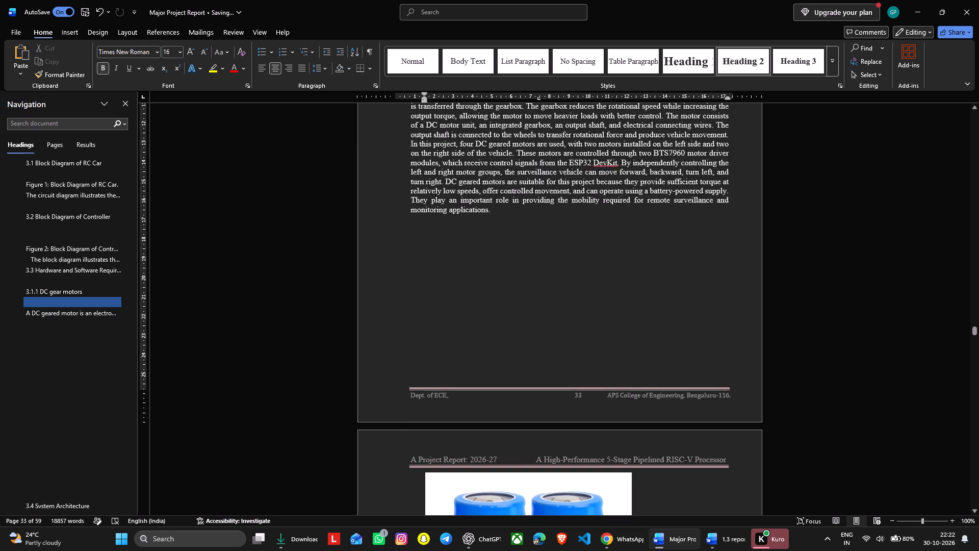
scroll(647, 336, "down", 2)
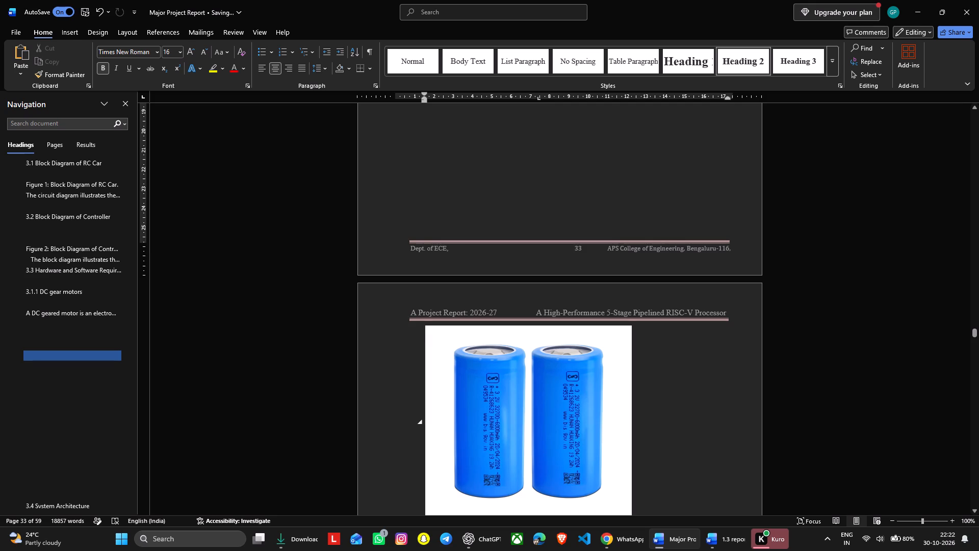
left_click(485, 416)
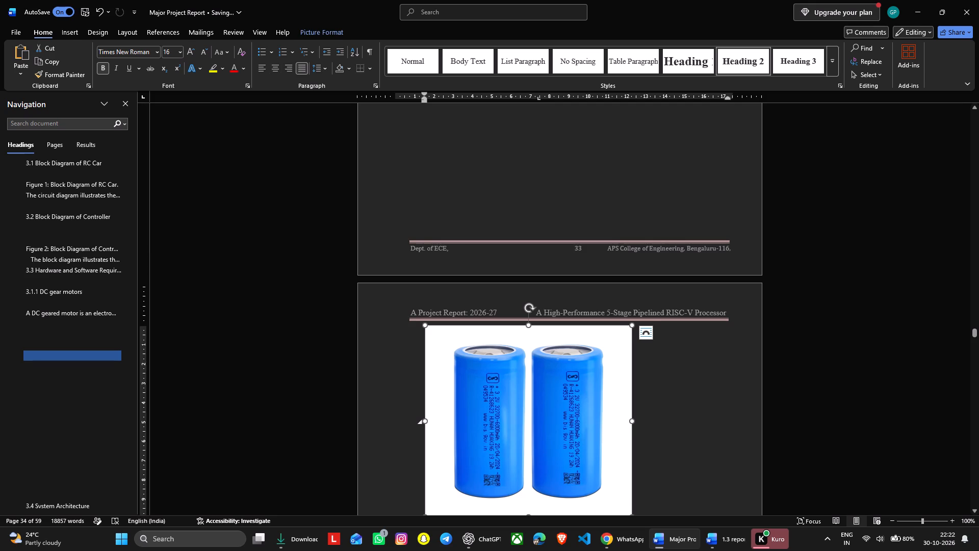
left_click_drag(425, 420, 475, 423)
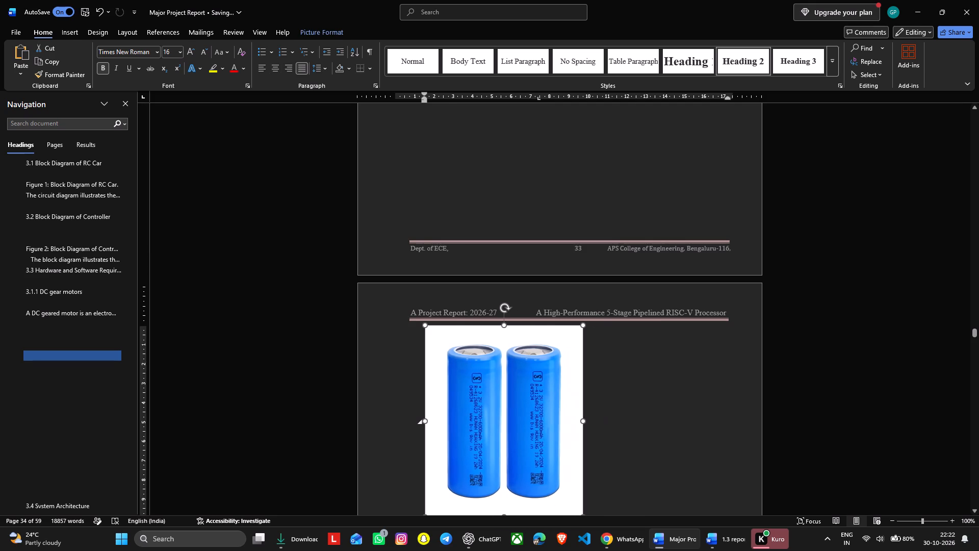
left_click_drag(475, 423, 480, 423)
scroll(505, 408, "down", 2)
left_click_drag(501, 370, 500, 370)
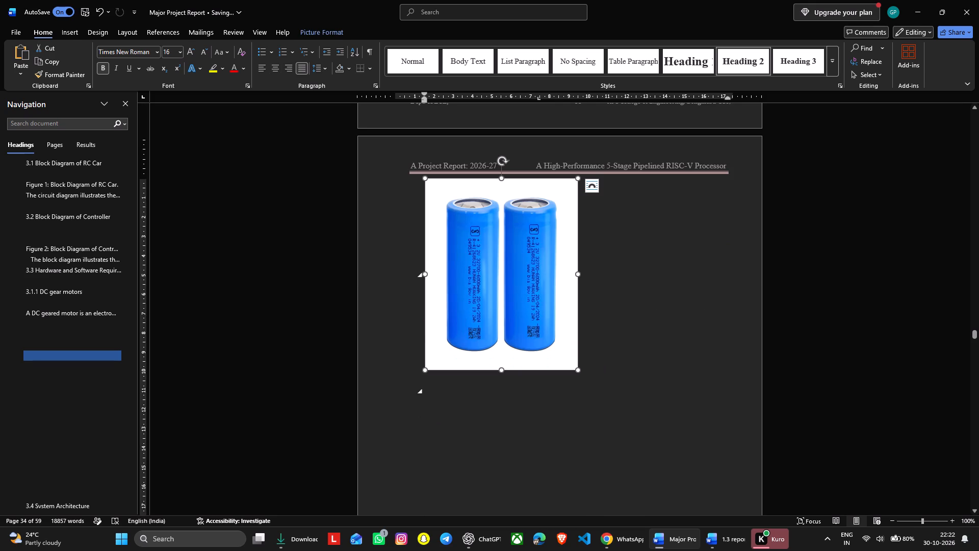
left_click_drag(500, 370, 504, 312)
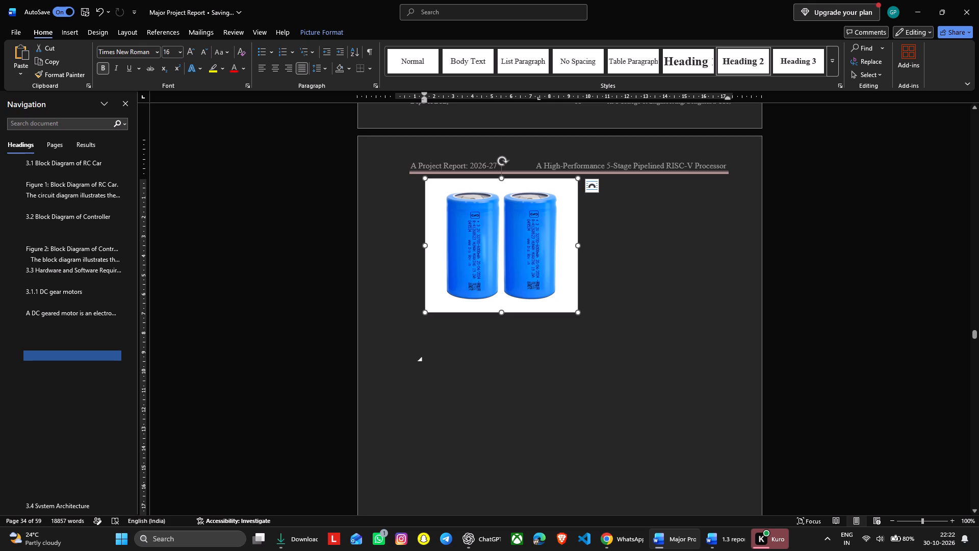
Remove the blank lines and indent before the battery picture to bring it onto page 33 below the DC geared motor description.
scroll(506, 340, "up", 2)
left_click(419, 231)
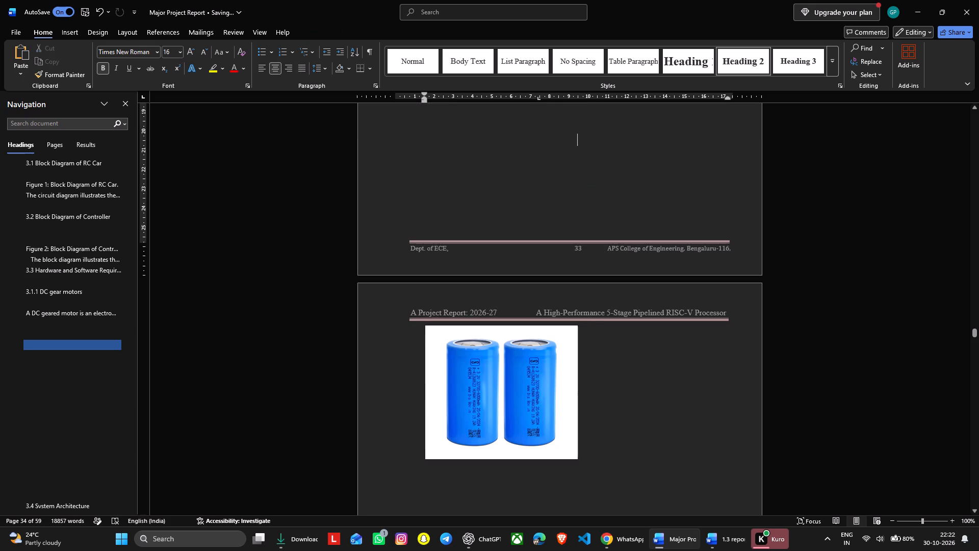
key("BackSpace")
key("BackSpace")
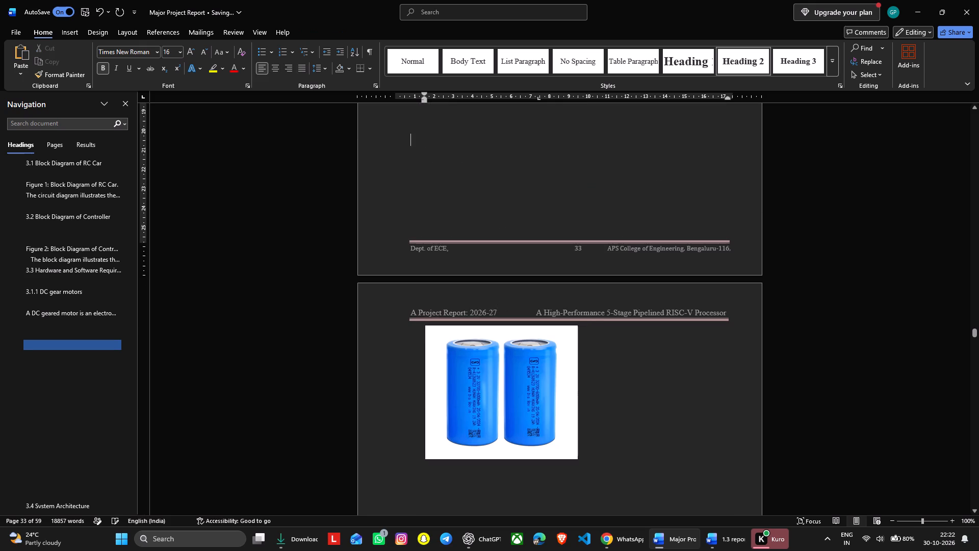
key("Down")
key("Down")
key("Down")
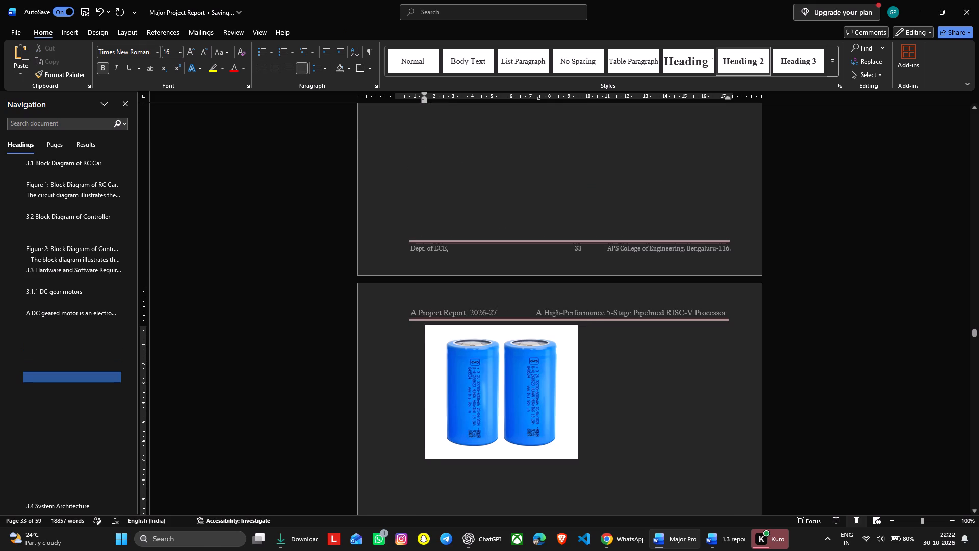
key("Up")
key("Up")
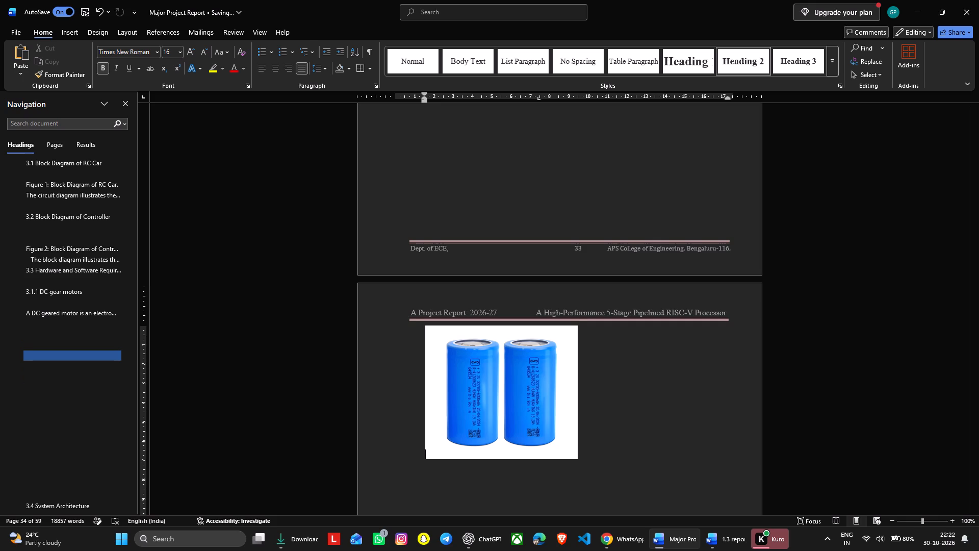
key("BackSpace")
key("BackSpace")
key("BackSpace")
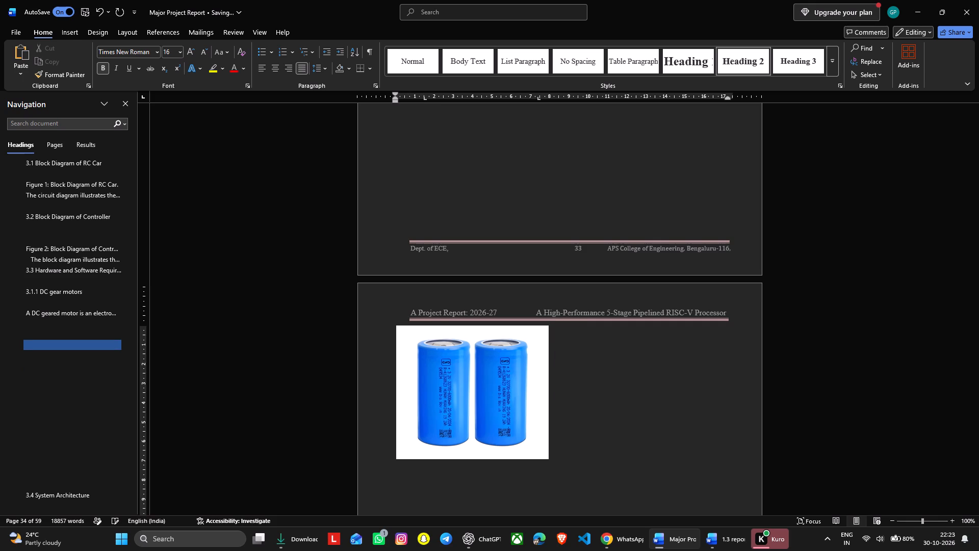
key("BackSpace")
scroll(420, 234, "up", 1)
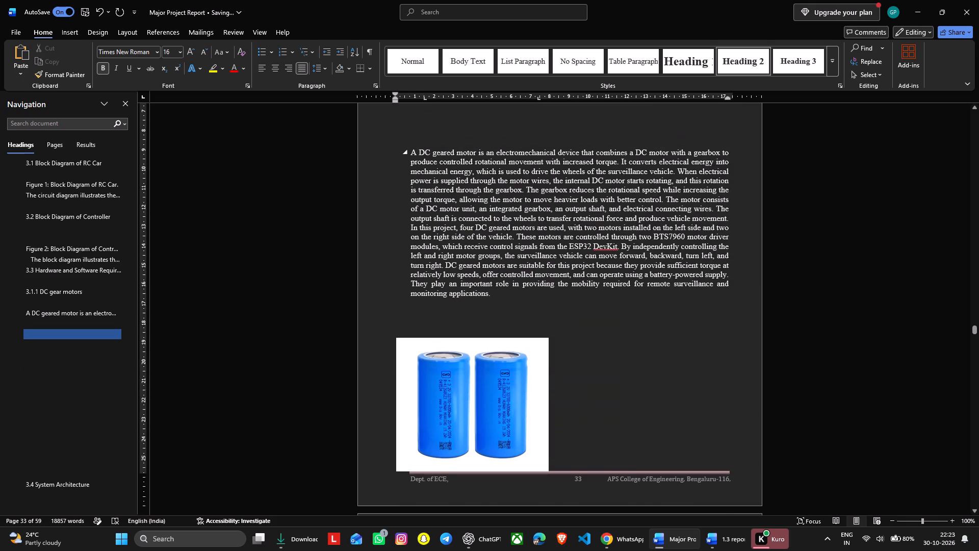
scroll(420, 234, "up", 1)
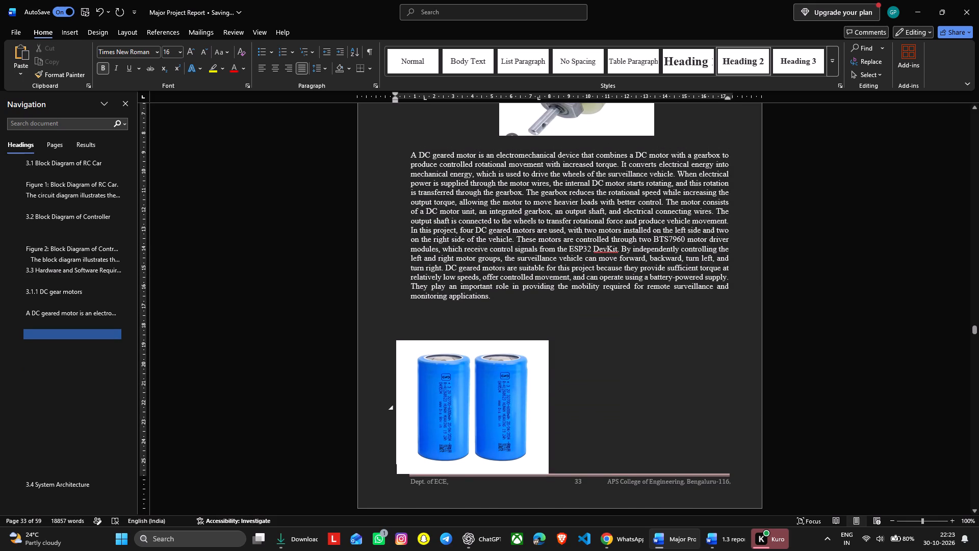
Remove the remaining blank line above the picture of the two blue batteries on page 33.
key("BackSpace")
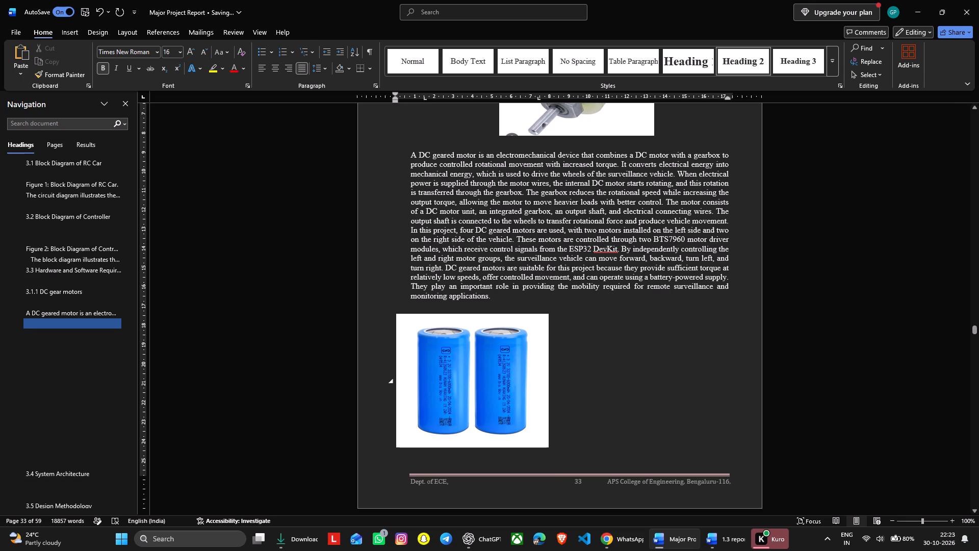
Centre the picture of the two blue batteries horizontally below the DC geared motor description.
scroll(469, 244, "down", 1)
scroll(469, 244, "up", 1)
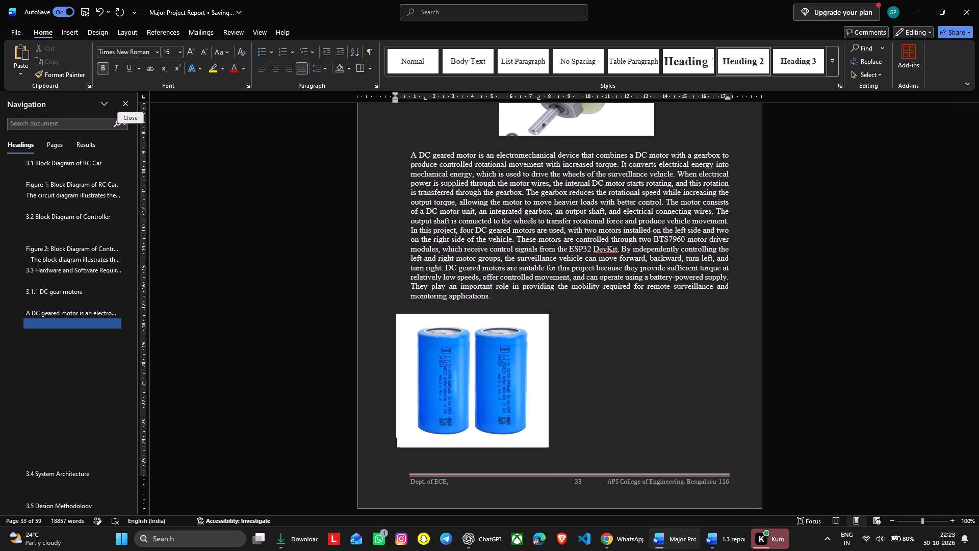
left_click(458, 397)
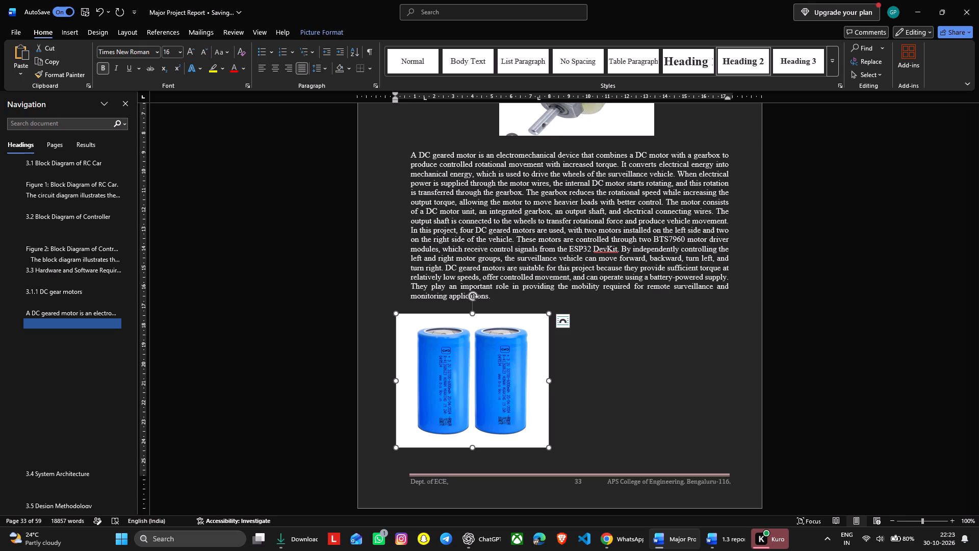
left_click(277, 70)
left_click(432, 397)
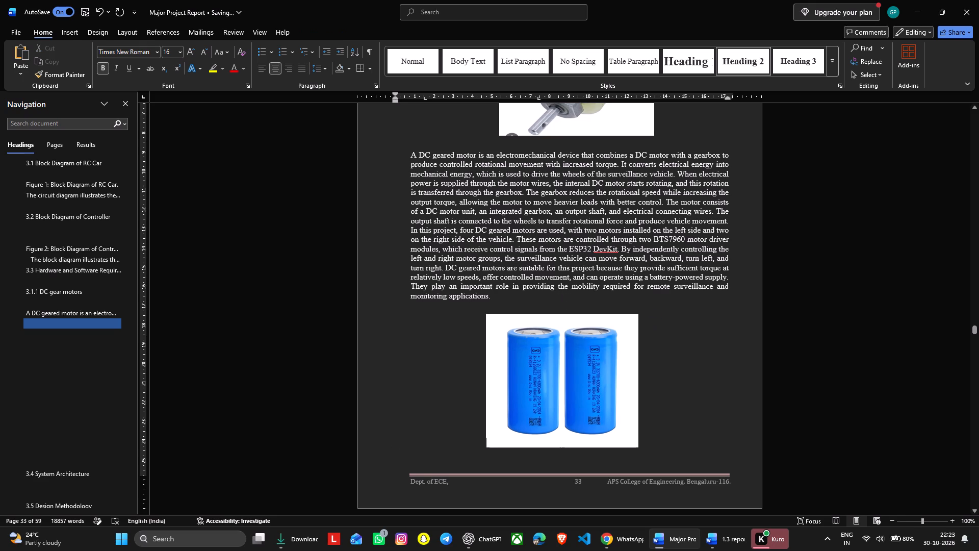
scroll(433, 383, "up", 2)
scroll(433, 383, "down", 1)
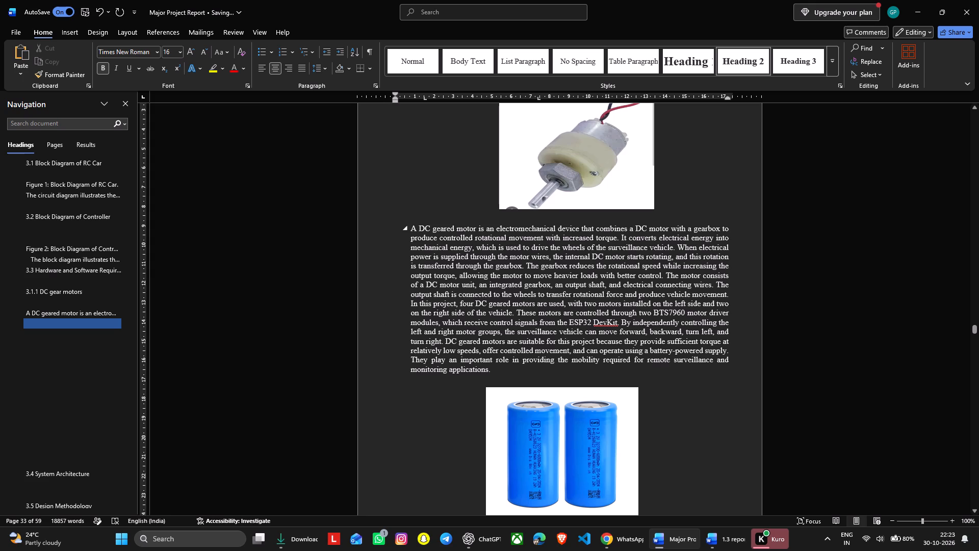
Widen the battery picture slightly to about 8.3 cm and keep it centred on the page.
left_click(628, 457)
left_click_drag(638, 457, 640, 457)
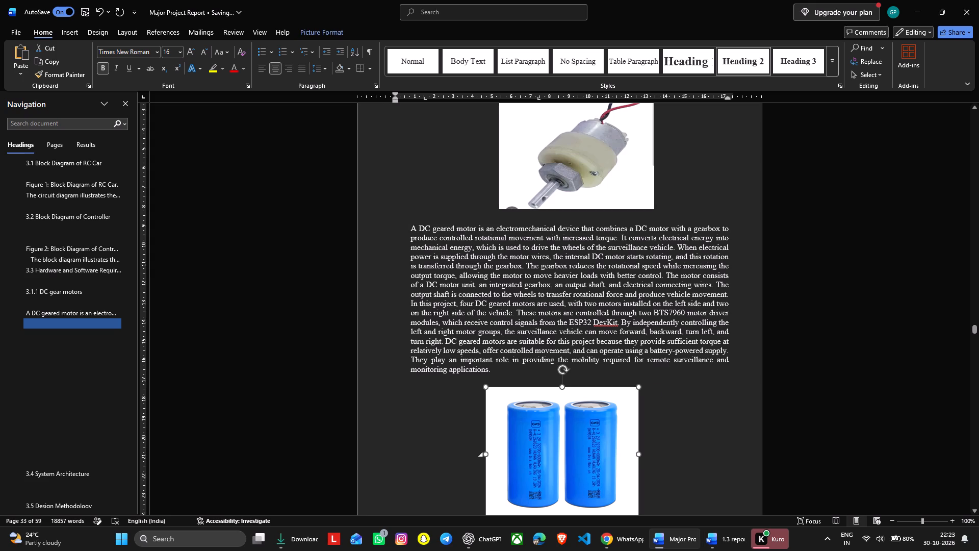
left_click_drag(640, 457, 645, 458)
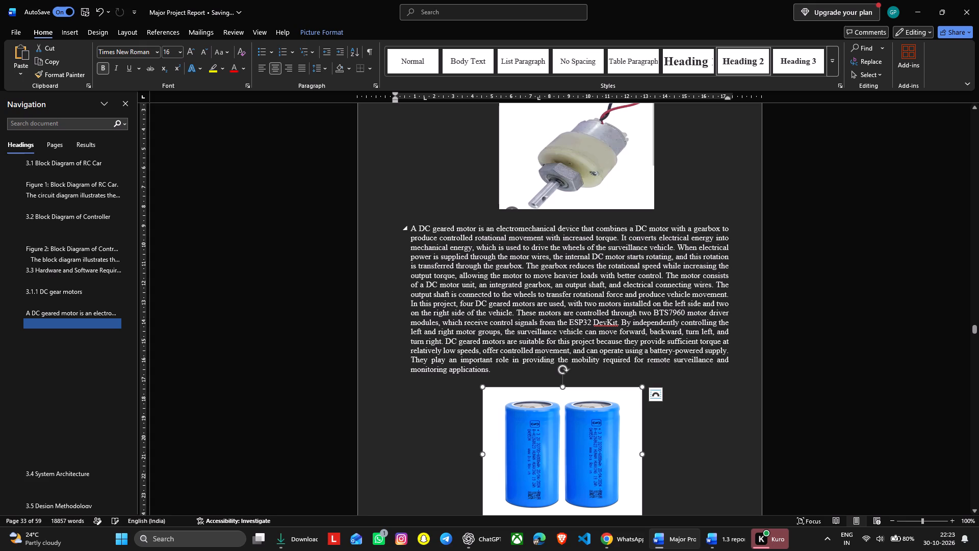
left_click(272, 66)
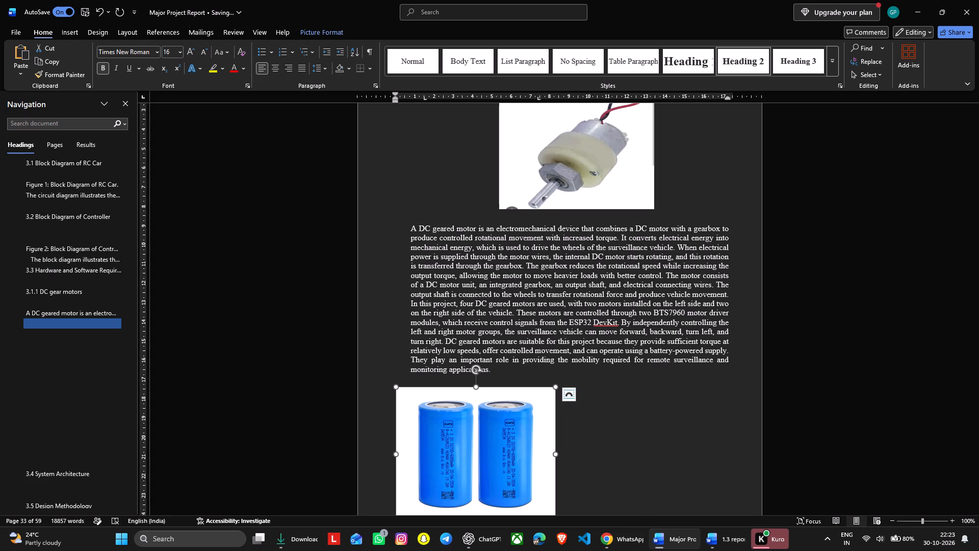
left_click(276, 68)
left_click(448, 440)
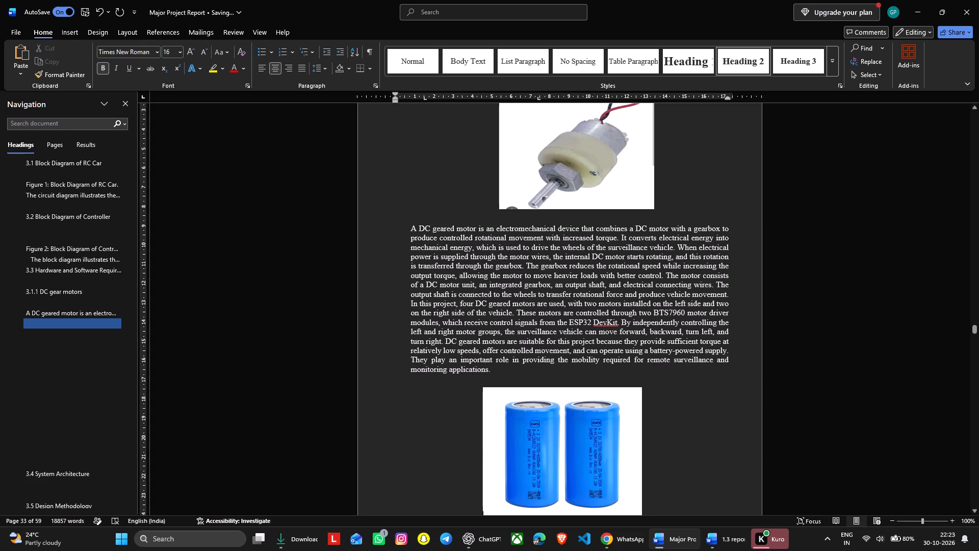
Review the layout of page 33, from the motor picture and its description down to the battery picture and following page.
scroll(441, 435, "down", 4)
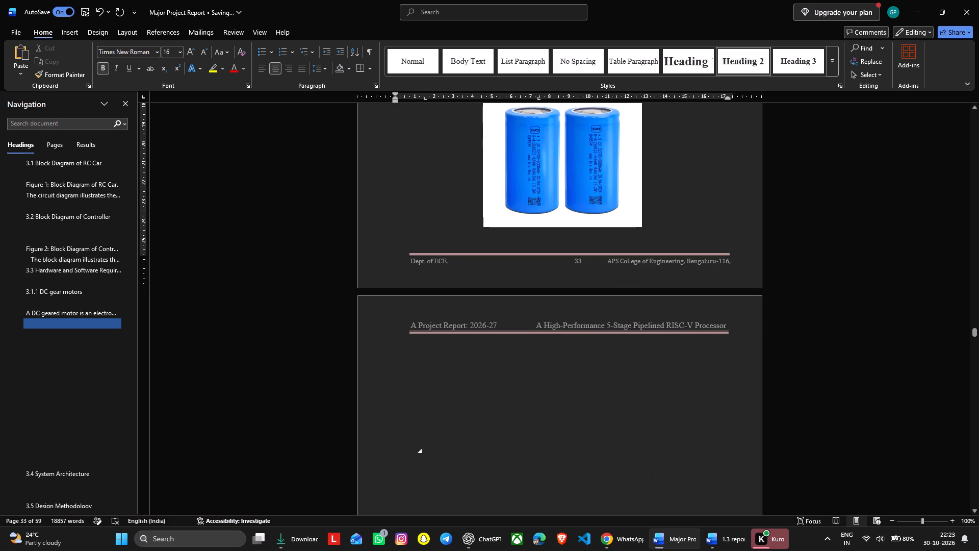
scroll(436, 433, "up", 2)
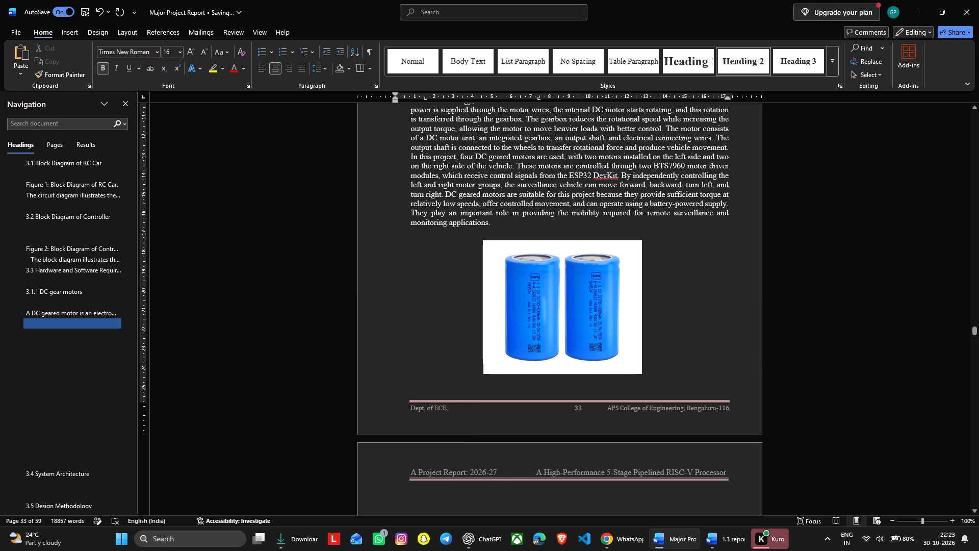
scroll(436, 432, "up", 4)
scroll(436, 432, "down", 1)
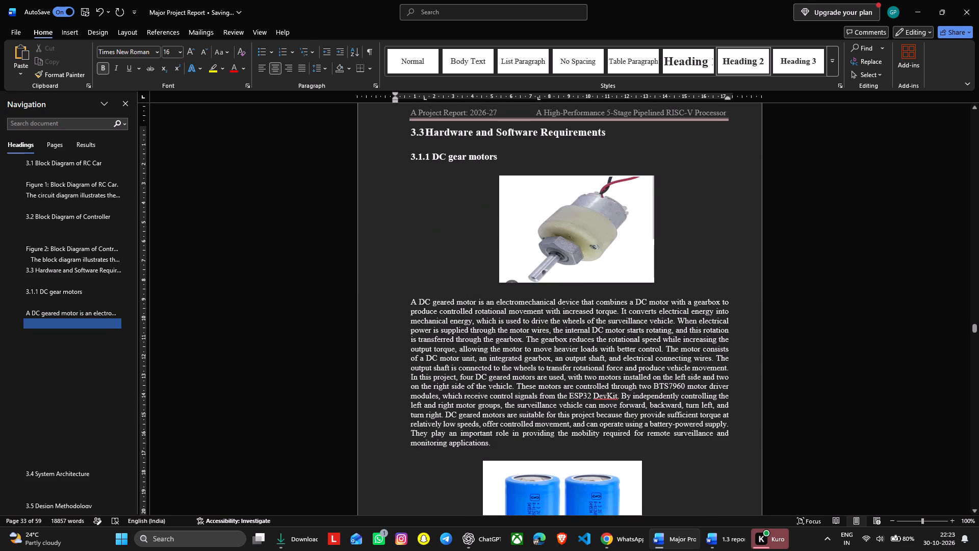
left_click(552, 230)
scroll(525, 229, "down", 1)
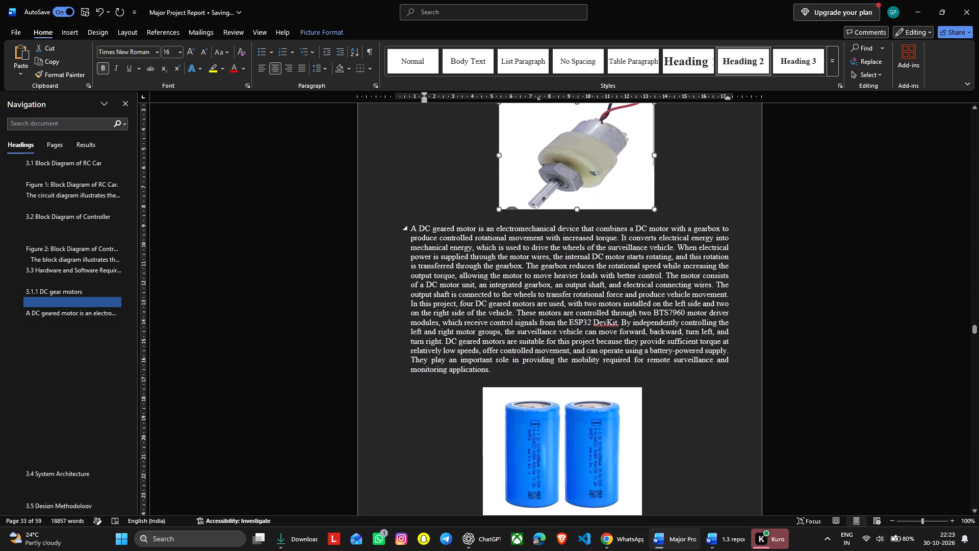
scroll(524, 230, "down", 1)
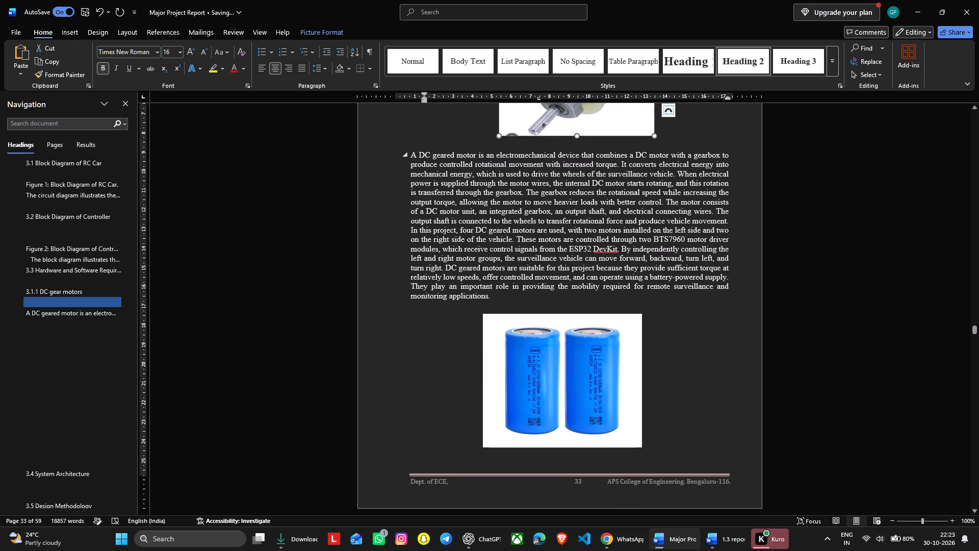
Set the line spacing of the whole DC geared motor description paragraph to 1.5.
left_click(517, 299)
scroll(517, 300, "up", 2)
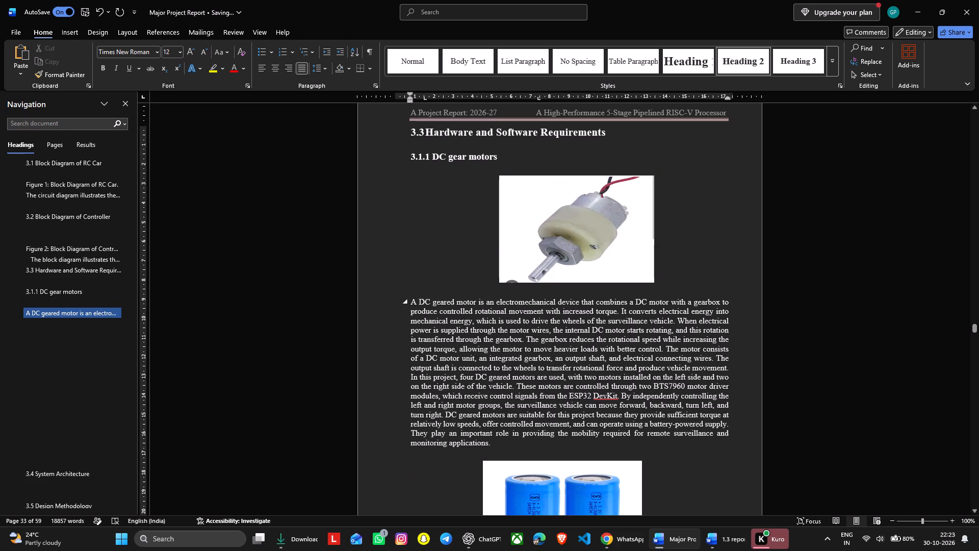
left_click(412, 297)
left_click_drag(412, 297, 539, 429)
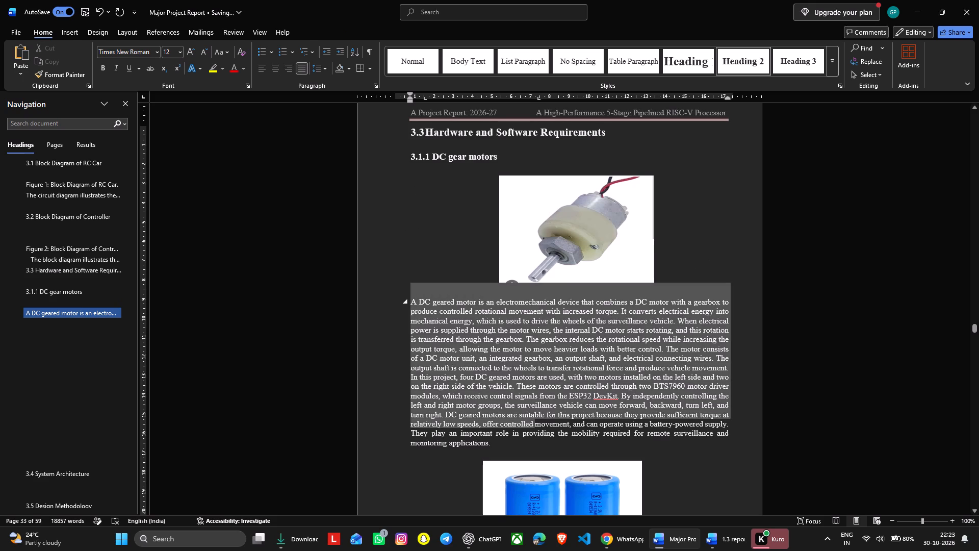
left_click_drag(539, 429, 544, 440)
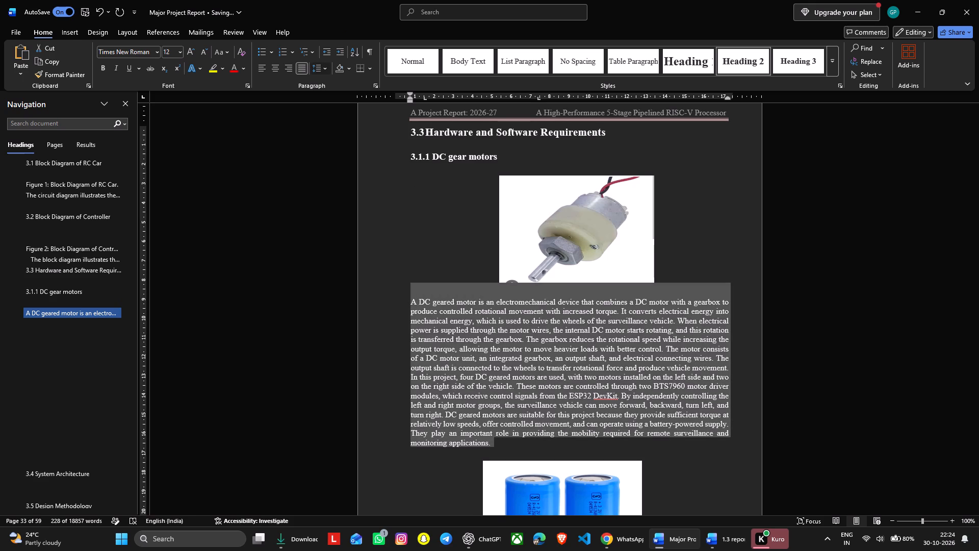
left_click(325, 70)
left_click(339, 113)
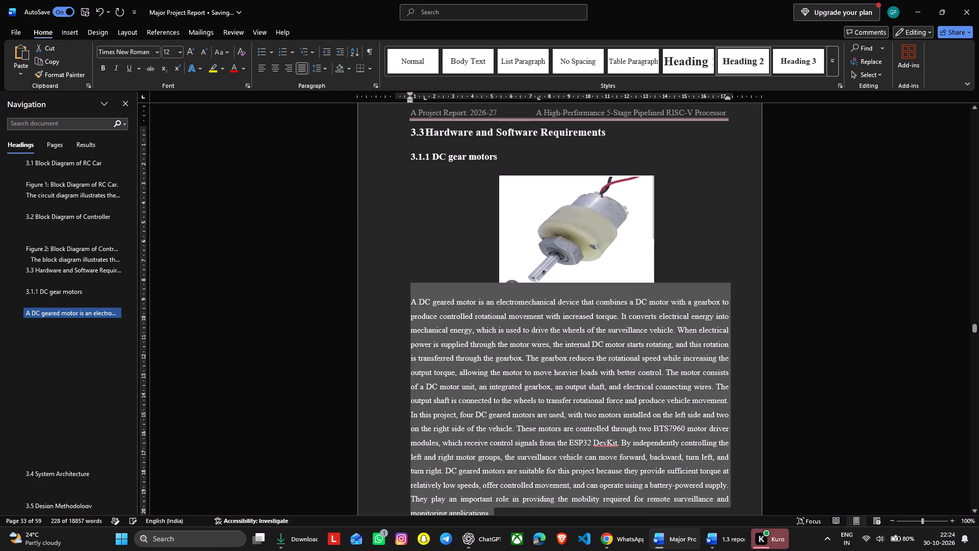
left_click(403, 196)
Delete the end of the DC geared motor description, from "These motors are controlled through two BTS7960" to "monitoring applications.".
scroll(427, 236, "down", 3)
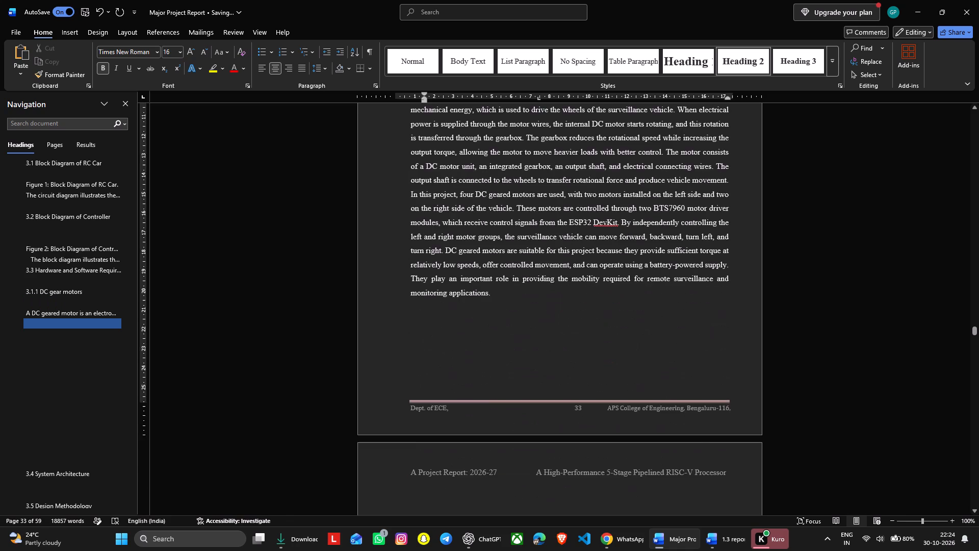
scroll(428, 237, "up", 3)
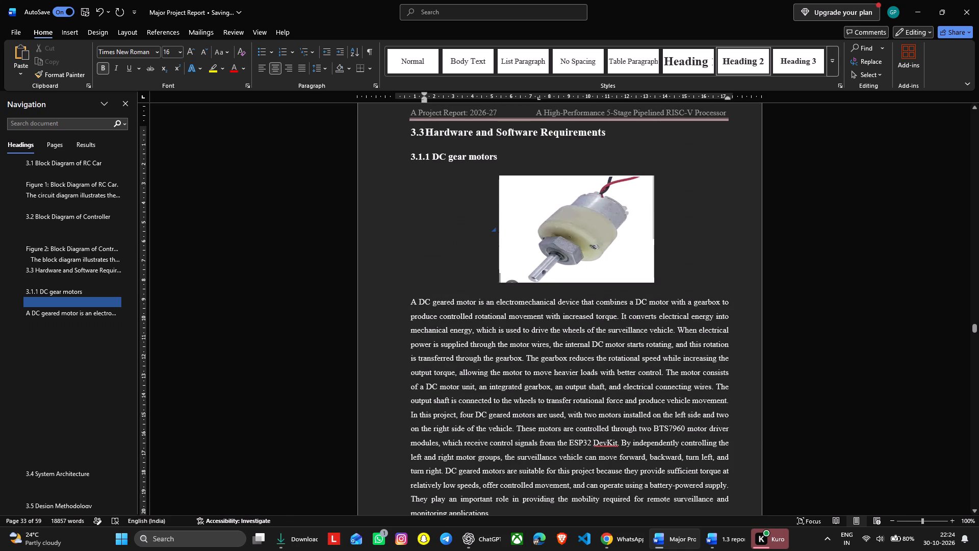
scroll(493, 252, "down", 1)
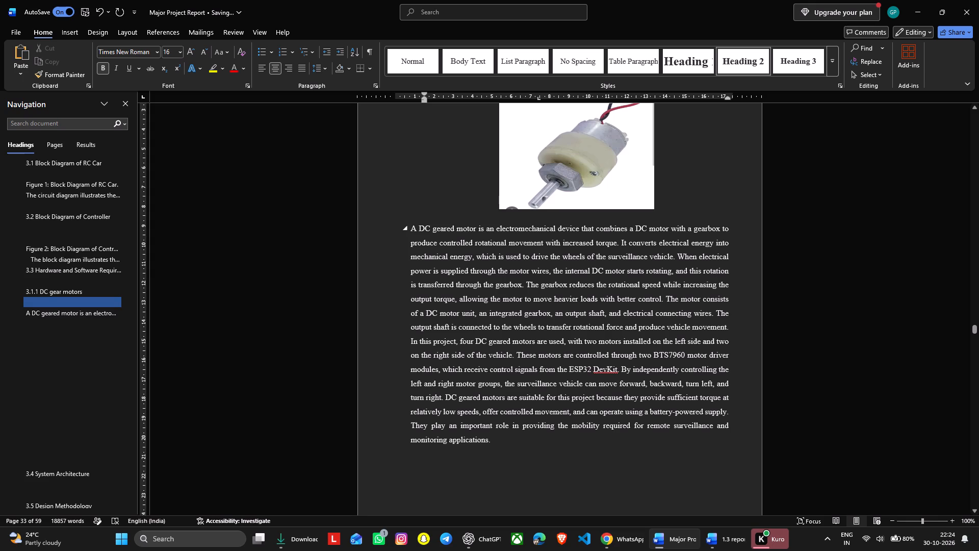
left_click(517, 352)
left_click_drag(517, 352, 594, 441)
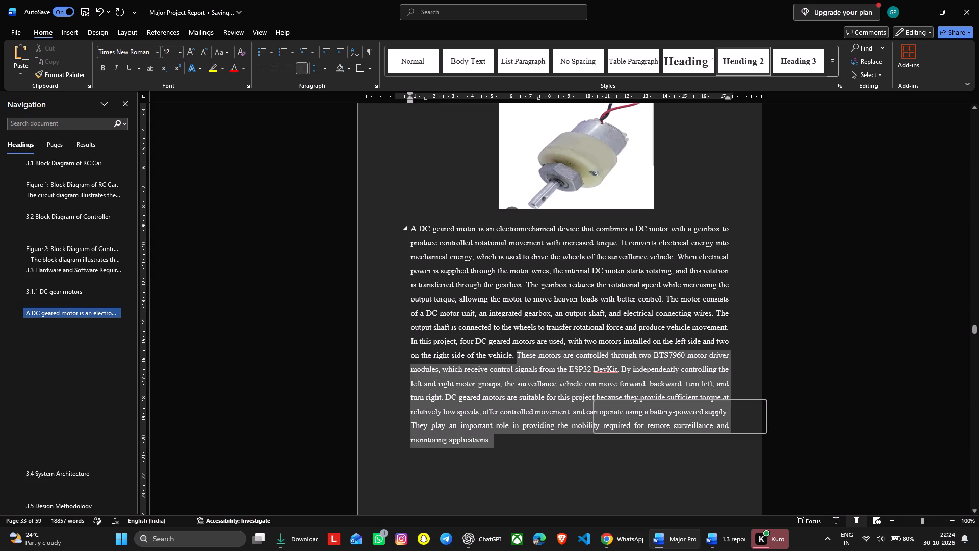
key("BackSpace")
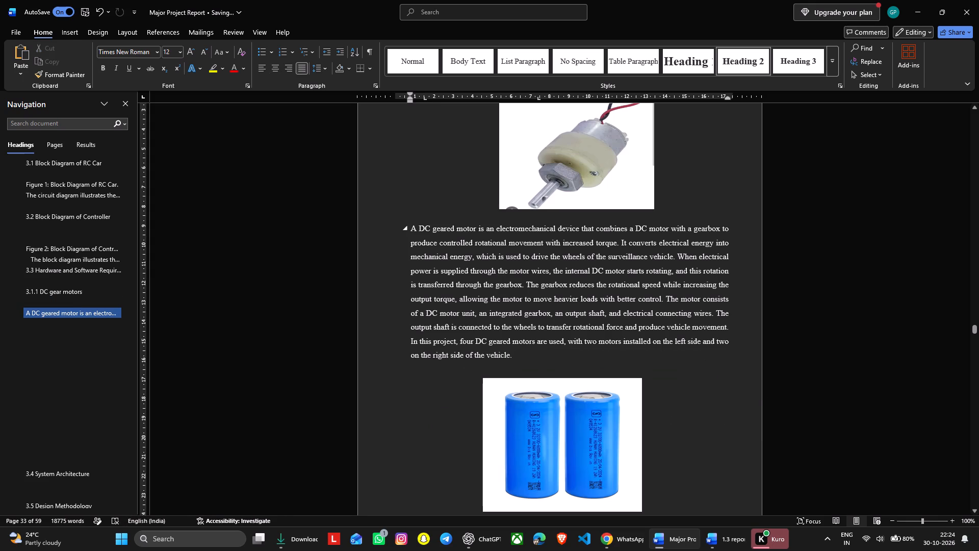
Review how the shortened motor description and the battery picture sit together on page 33.
scroll(438, 275, "down", 2)
scroll(438, 275, "up", 4)
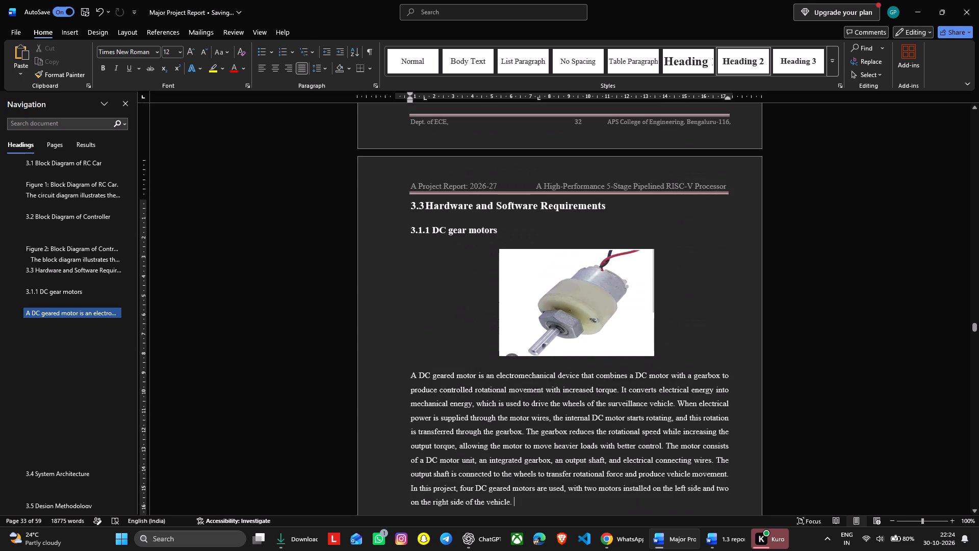
scroll(438, 275, "down", 3)
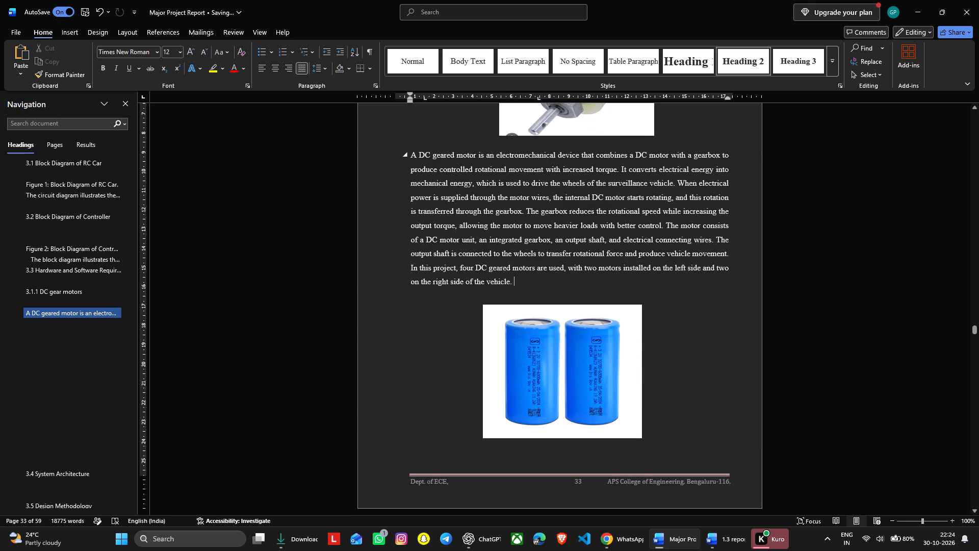
Start a new heading line numbered 3.1.2 between the motor description and the battery picture.
left_click(527, 290)
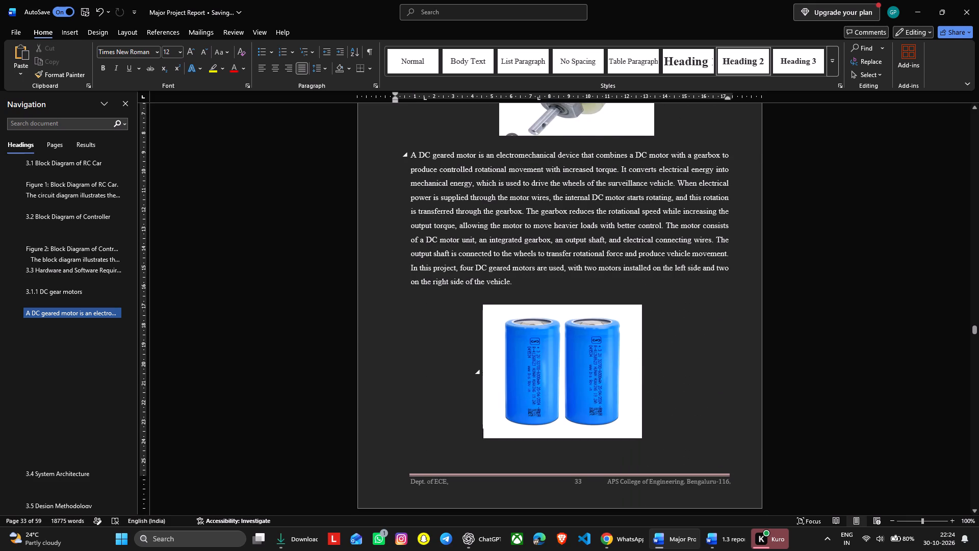
left_click(525, 274)
left_click(521, 288)
scroll(523, 288, "up", 1)
key("Return")
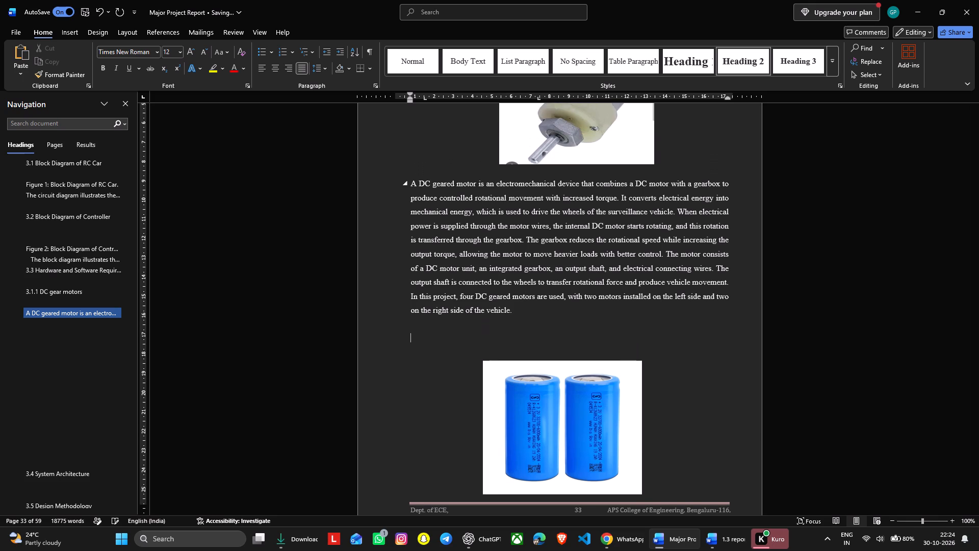
scroll(523, 288, "up", 1)
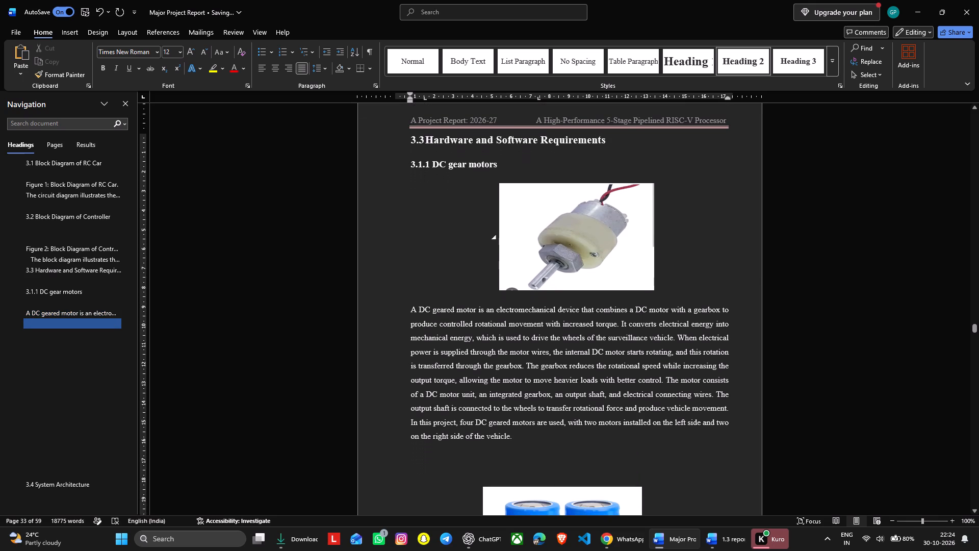
scroll(523, 288, "up", 1)
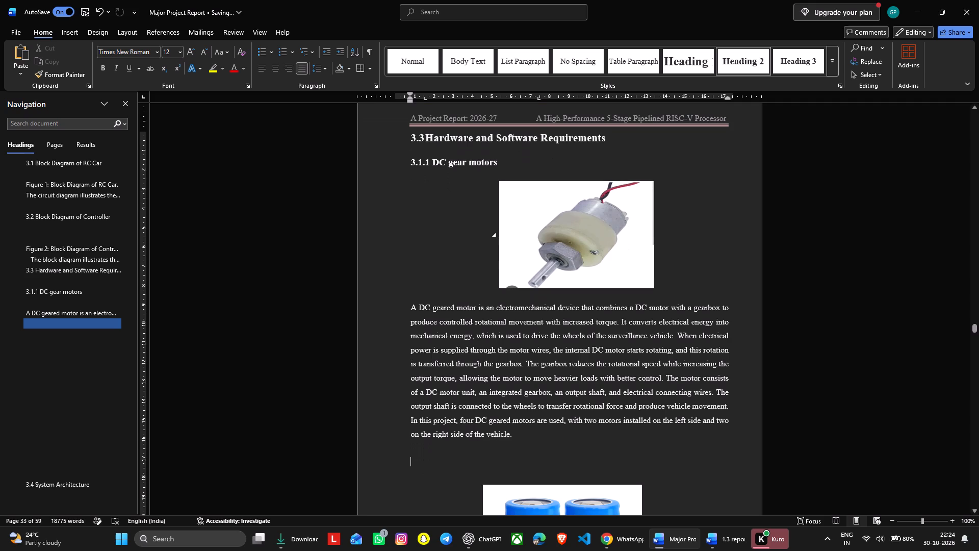
type("3.")
type("1.2")
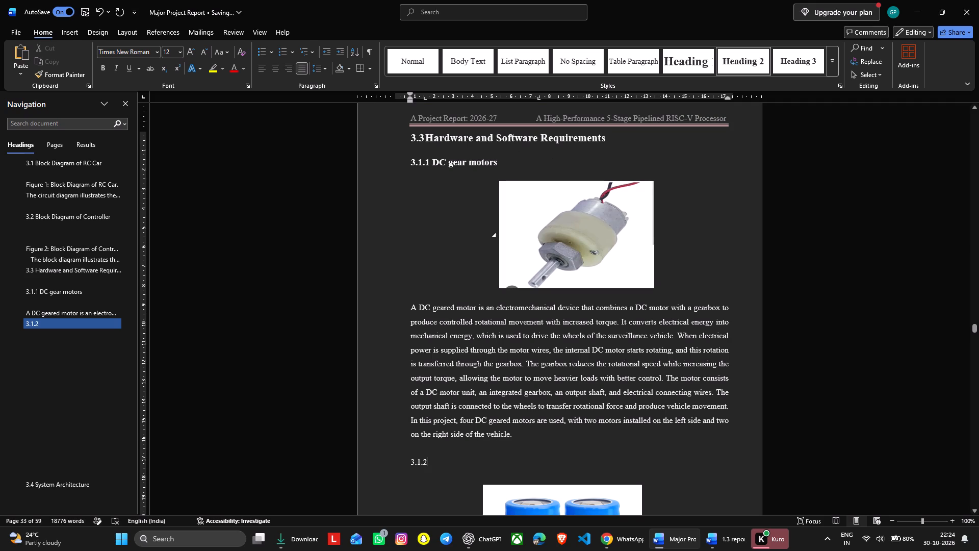
left_click(496, 163)
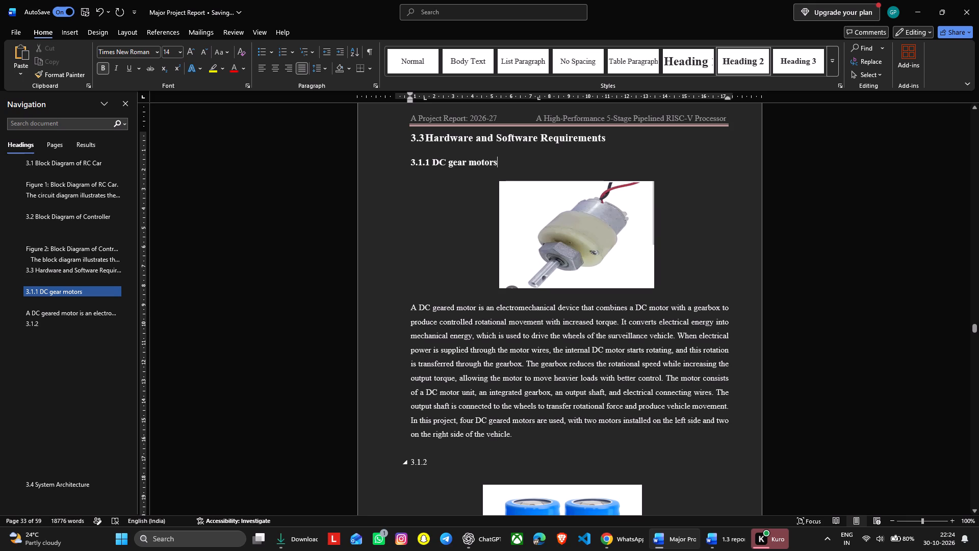
key("space")
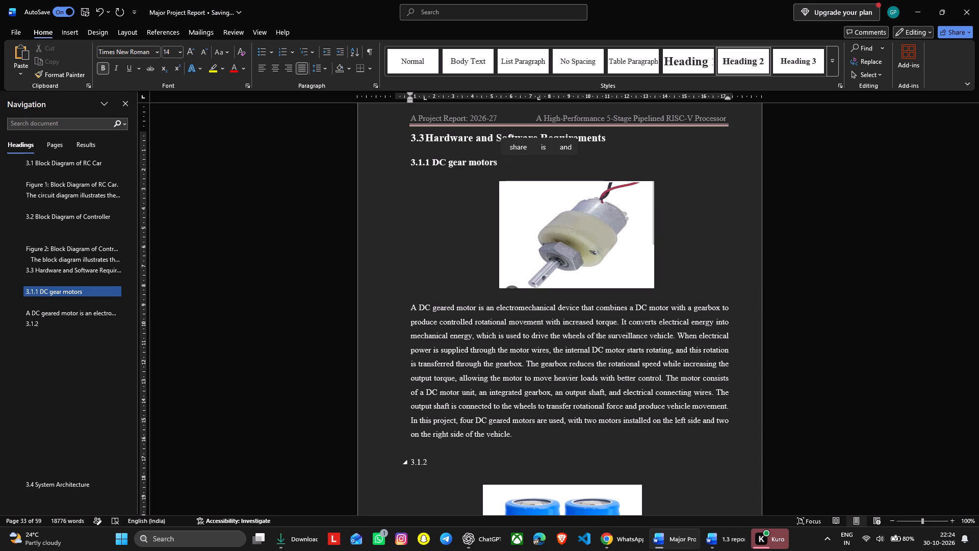
left_click(440, 465)
key("space")
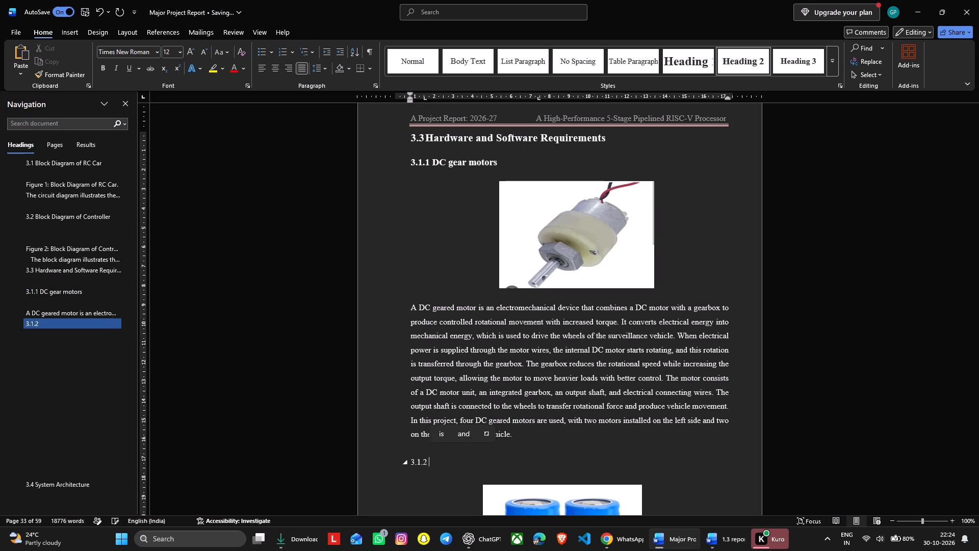
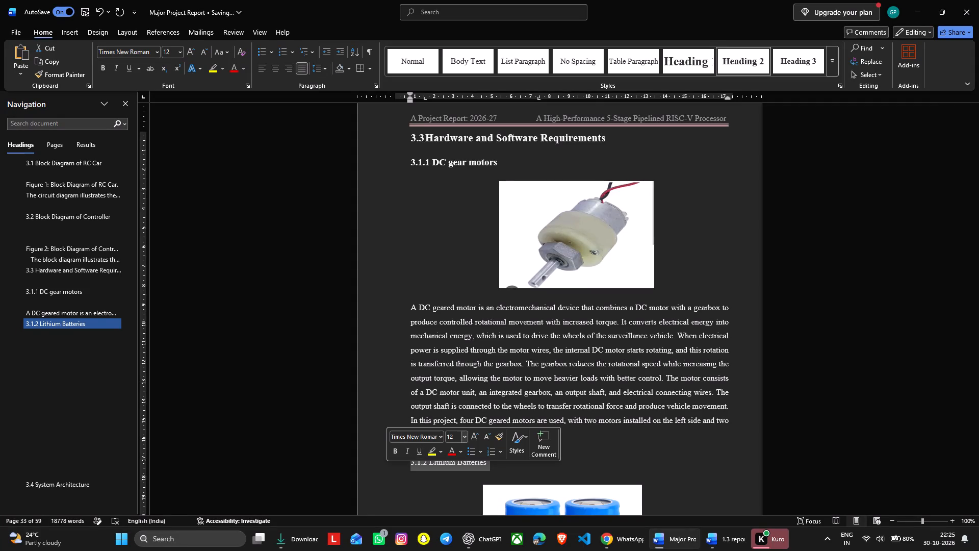
Increase the font size of the "3.1.2 Lithium Batteries" heading to 14.
left_click(475, 438)
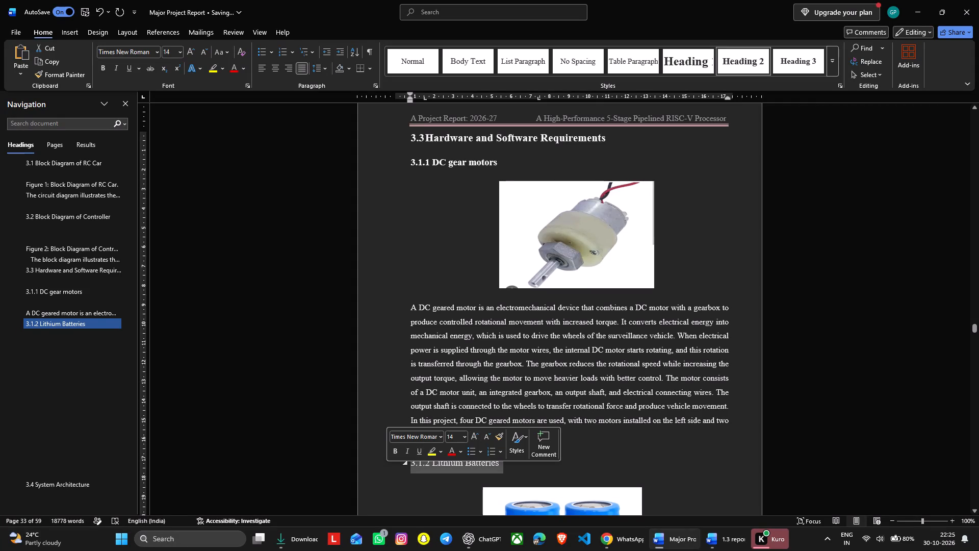
left_click(590, 469)
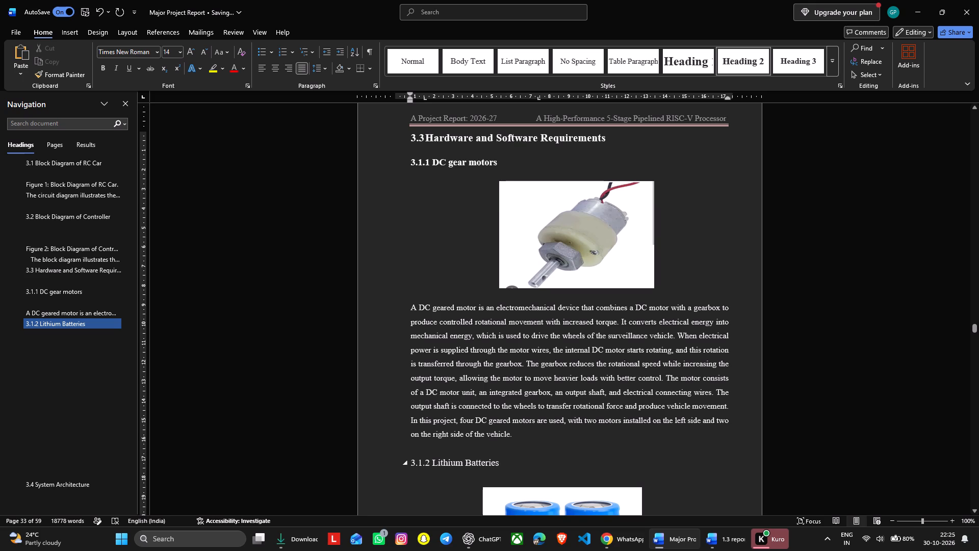
Remove the space before the "3.1.2 Lithium Batteries" heading paragraph.
left_click(499, 462)
left_click_drag(499, 462, 394, 462)
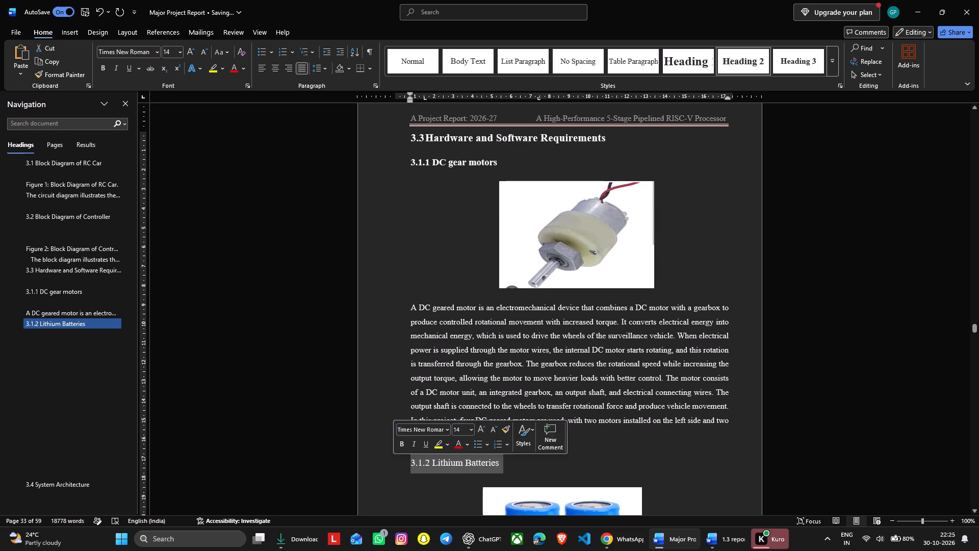
left_click(327, 70)
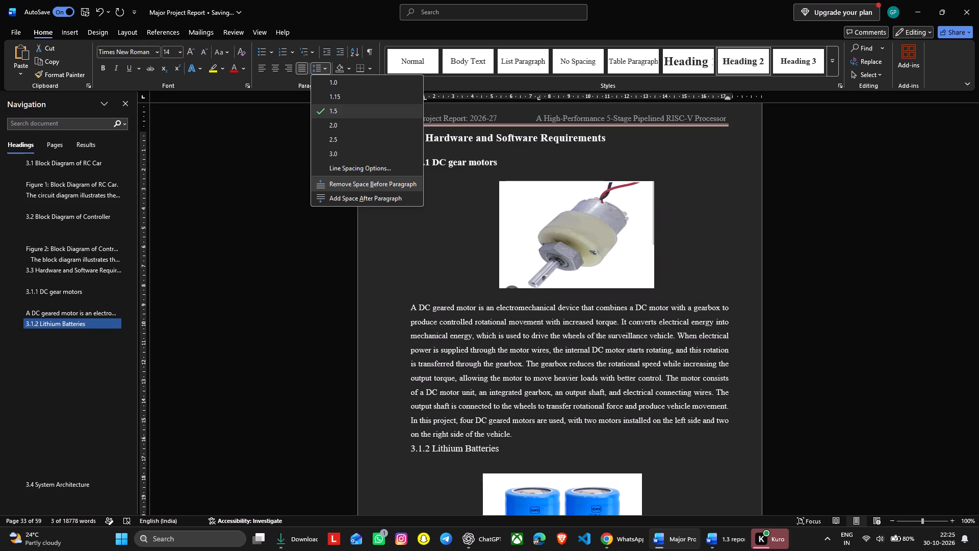
left_click(368, 184)
left_click(545, 457)
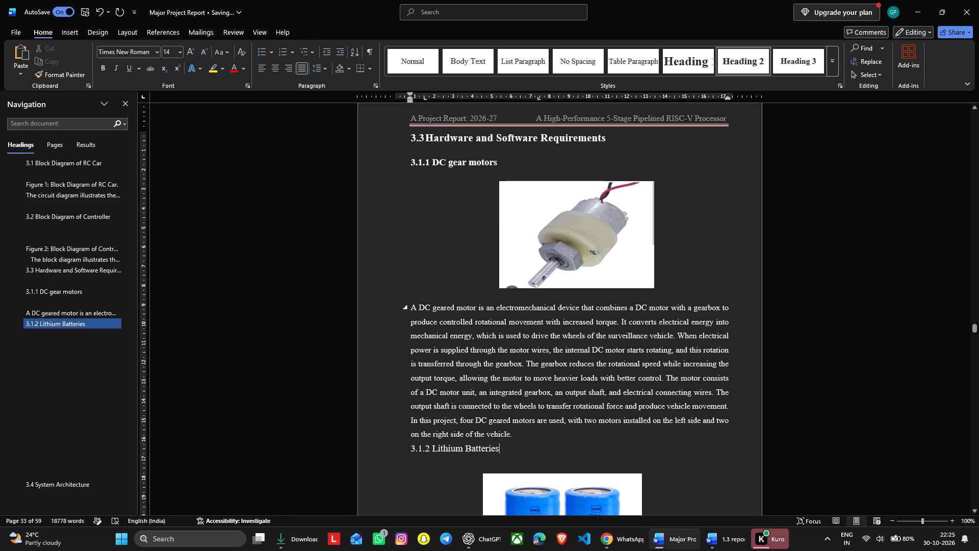
Make the whole "3.1.2 Lithium Batteries" heading bold.
left_click(521, 436)
left_click(503, 450)
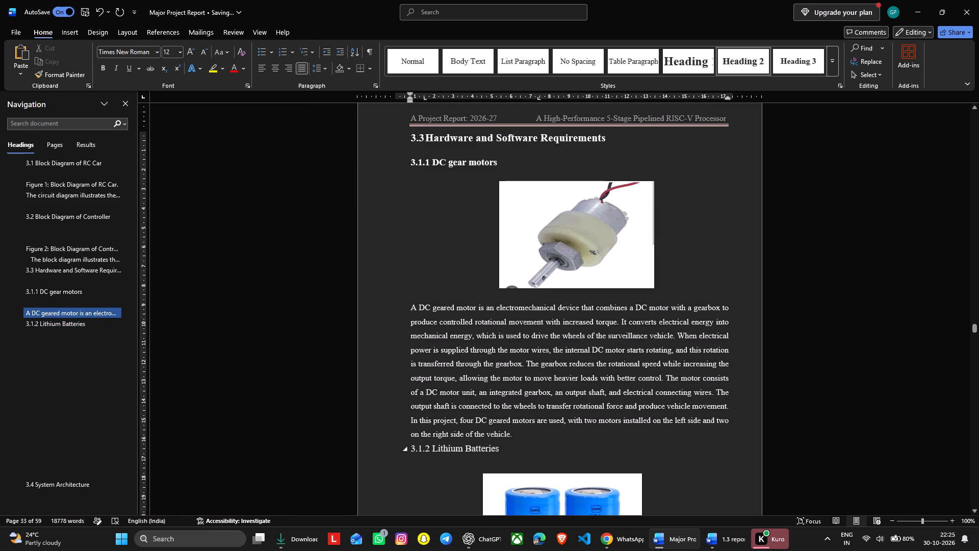
left_click_drag(503, 450, 387, 444)
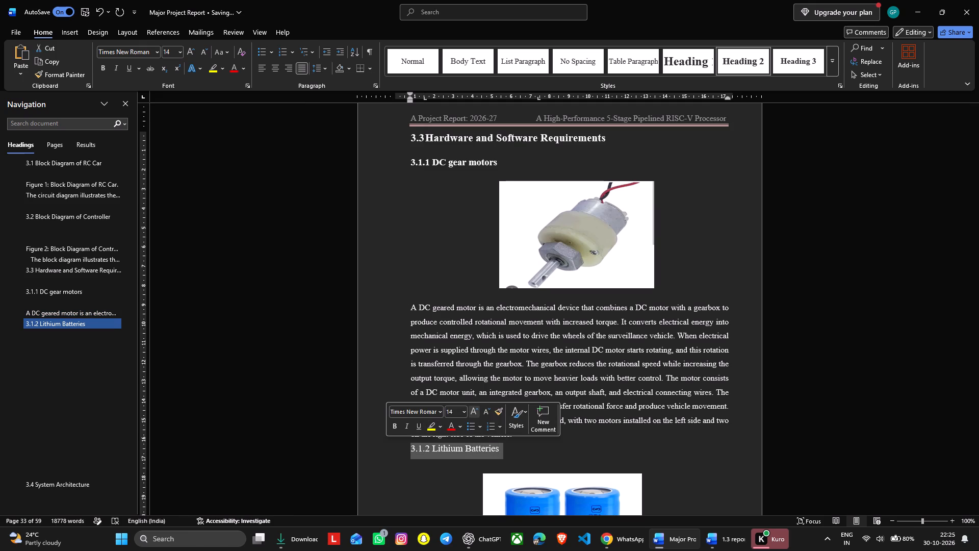
left_click(398, 425)
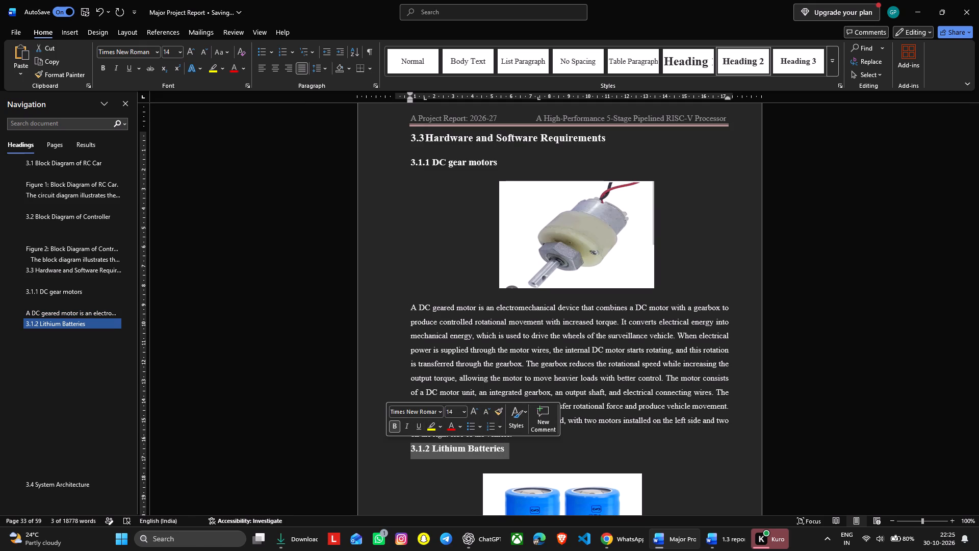
left_click(554, 453)
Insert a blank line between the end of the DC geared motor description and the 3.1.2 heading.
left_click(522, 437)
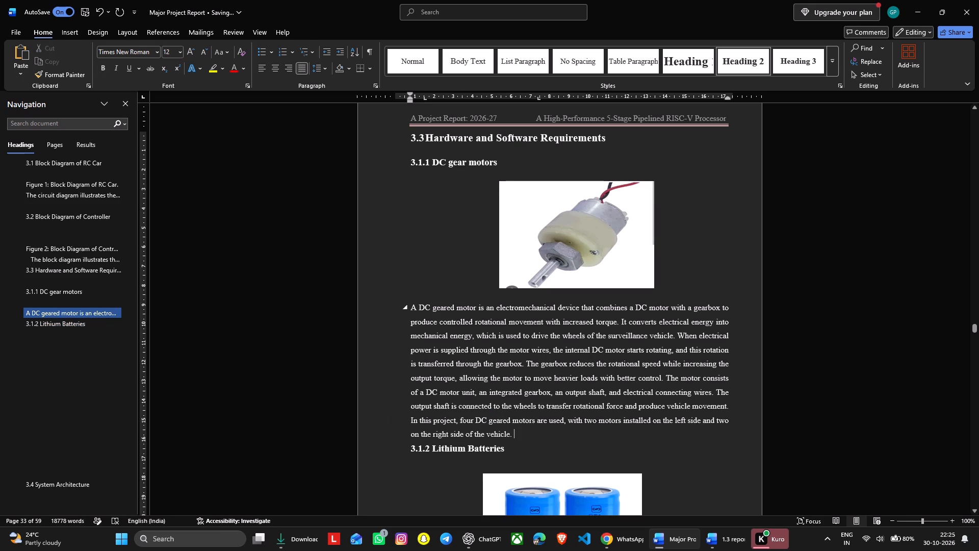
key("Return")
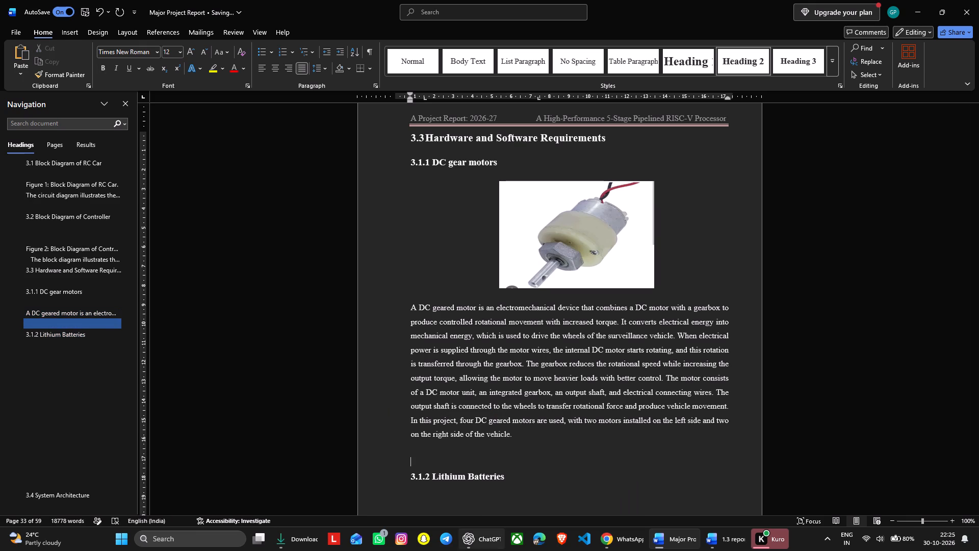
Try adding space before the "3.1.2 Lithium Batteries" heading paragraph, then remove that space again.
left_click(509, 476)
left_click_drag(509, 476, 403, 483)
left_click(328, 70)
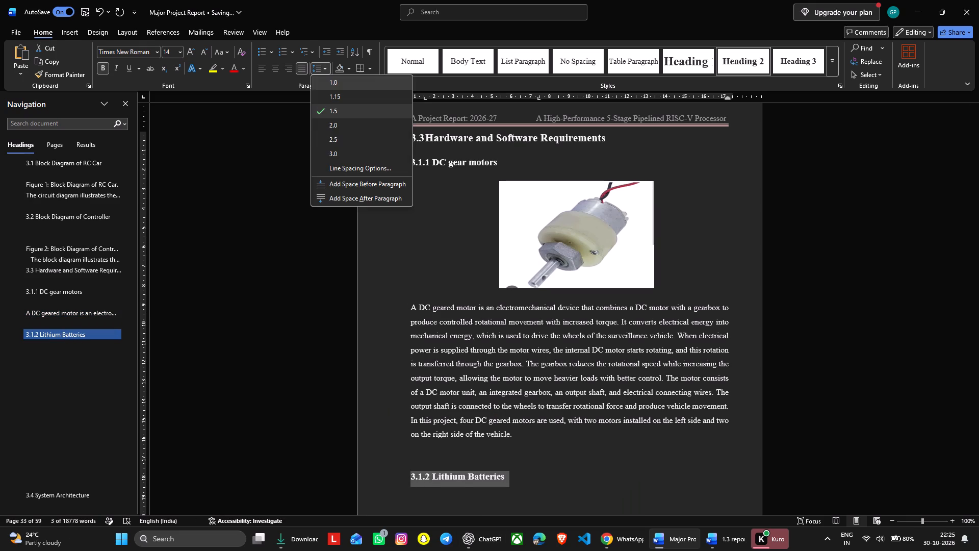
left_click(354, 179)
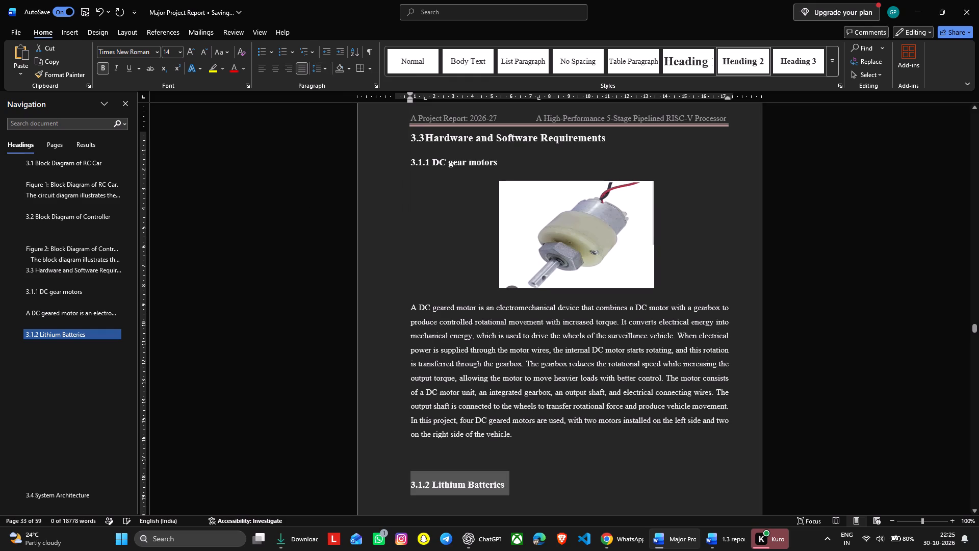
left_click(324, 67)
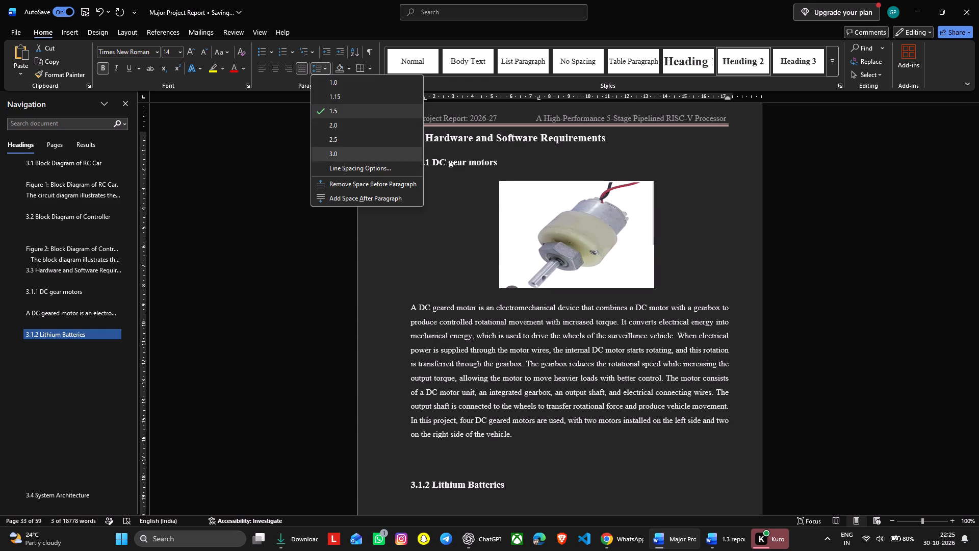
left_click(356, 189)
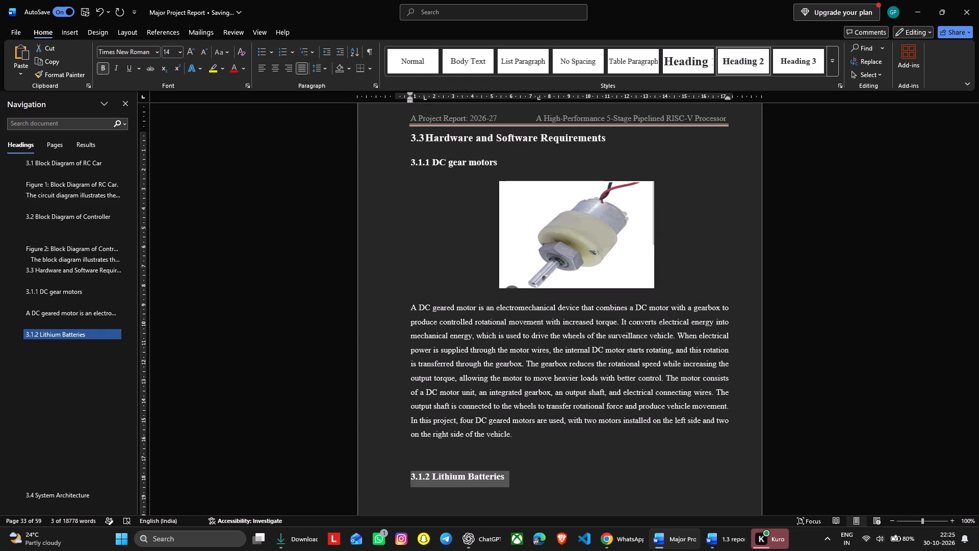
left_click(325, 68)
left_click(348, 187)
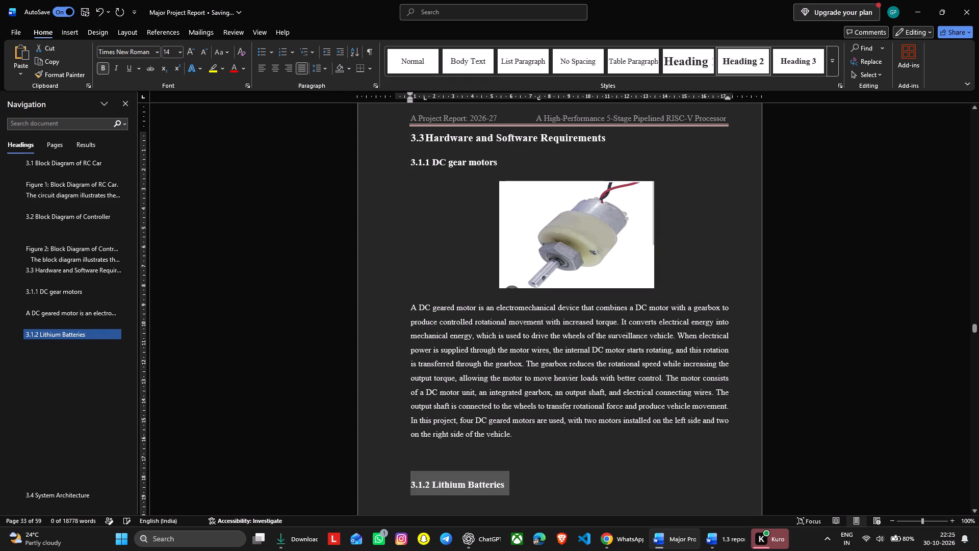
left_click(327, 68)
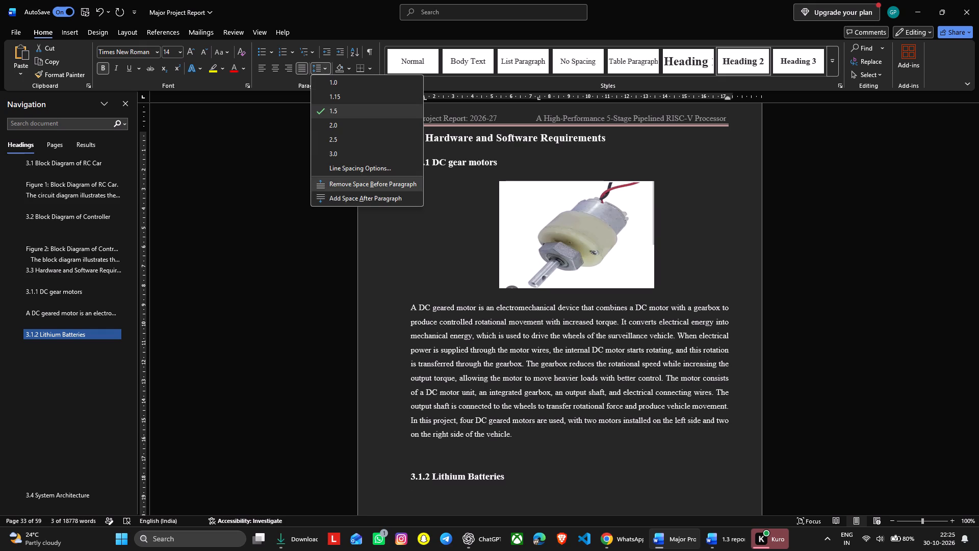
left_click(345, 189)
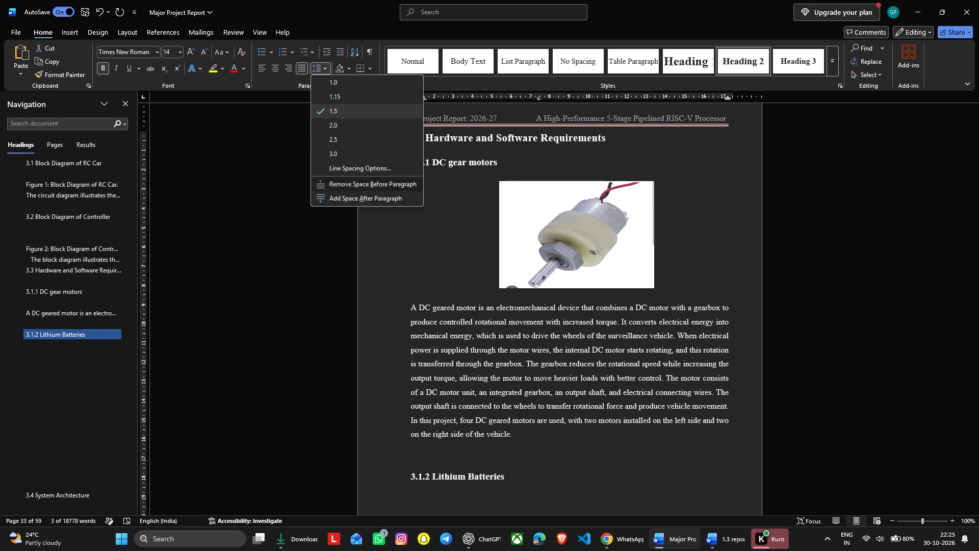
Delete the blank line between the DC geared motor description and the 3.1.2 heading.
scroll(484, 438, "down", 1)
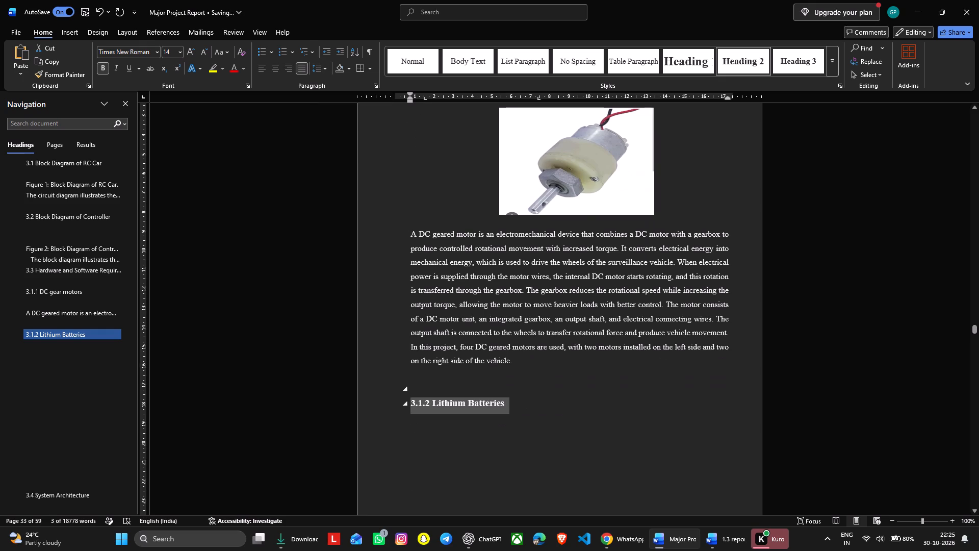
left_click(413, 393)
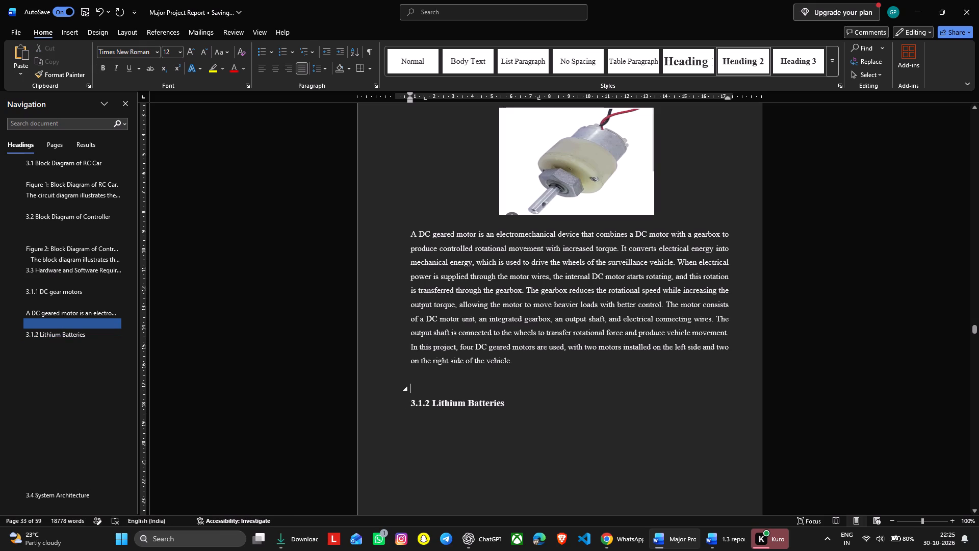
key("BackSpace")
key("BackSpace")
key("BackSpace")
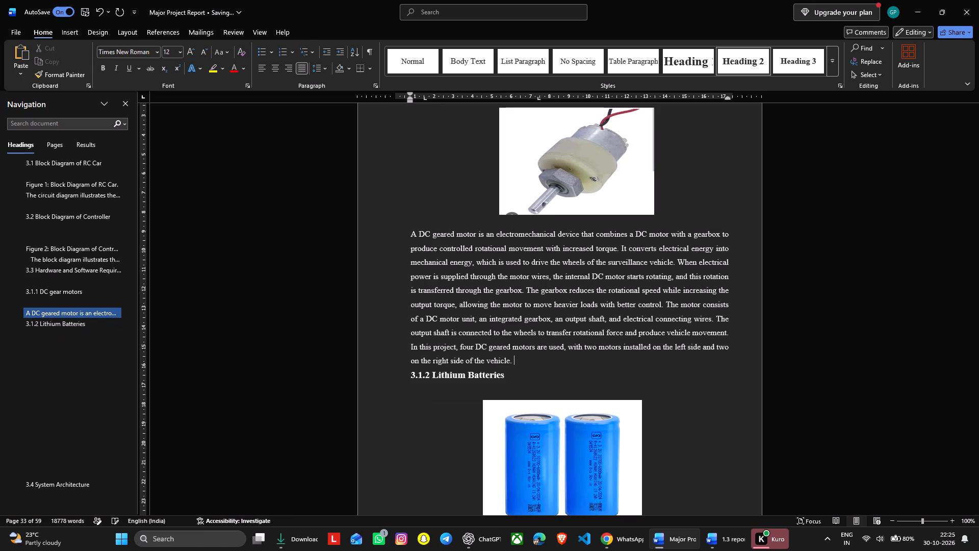
Insert a blank line after the DC geared motor description and remove the space before that new paragraph.
key("Return")
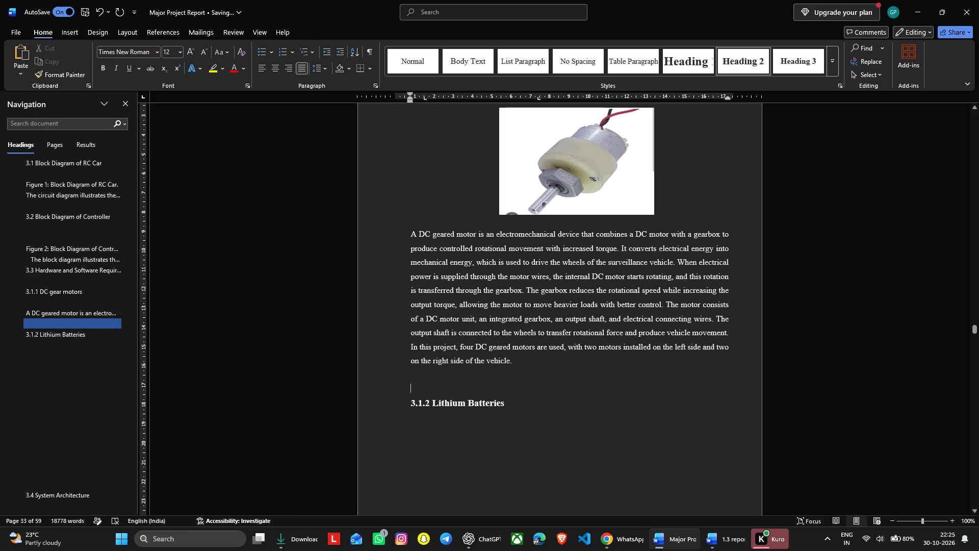
left_click(326, 71)
left_click(354, 182)
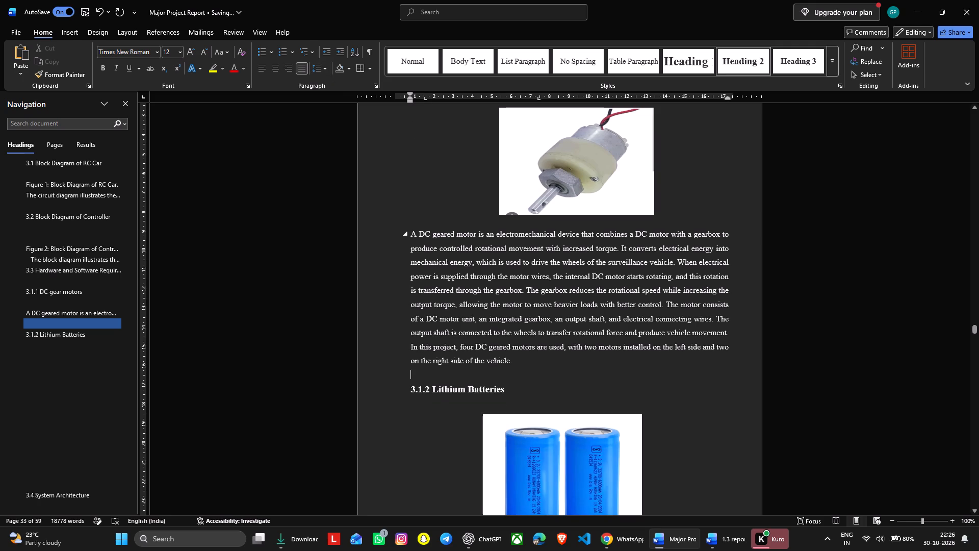
Slightly reduce the height of the lithium battery picture from its bottom edge, keeping its width.
scroll(566, 361, "down", 3)
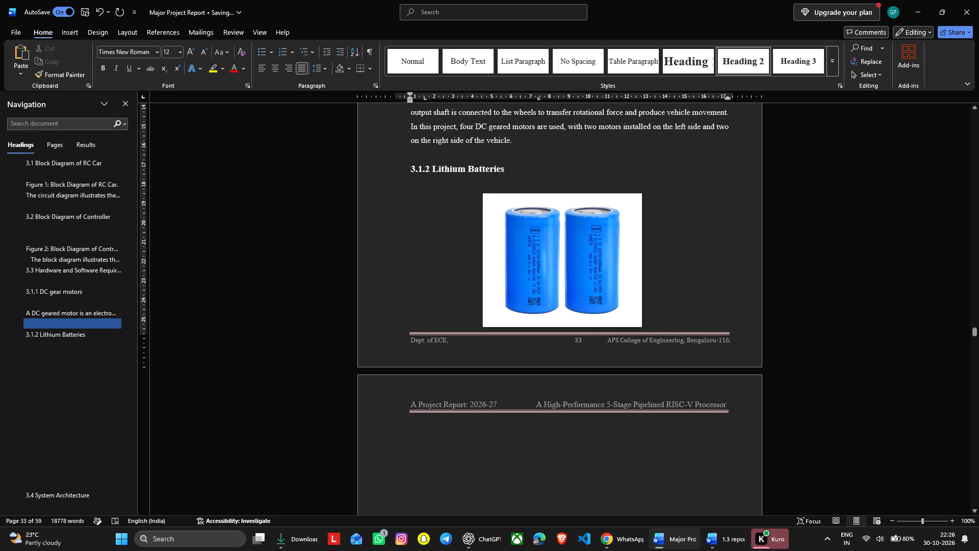
scroll(551, 360, "down", 2)
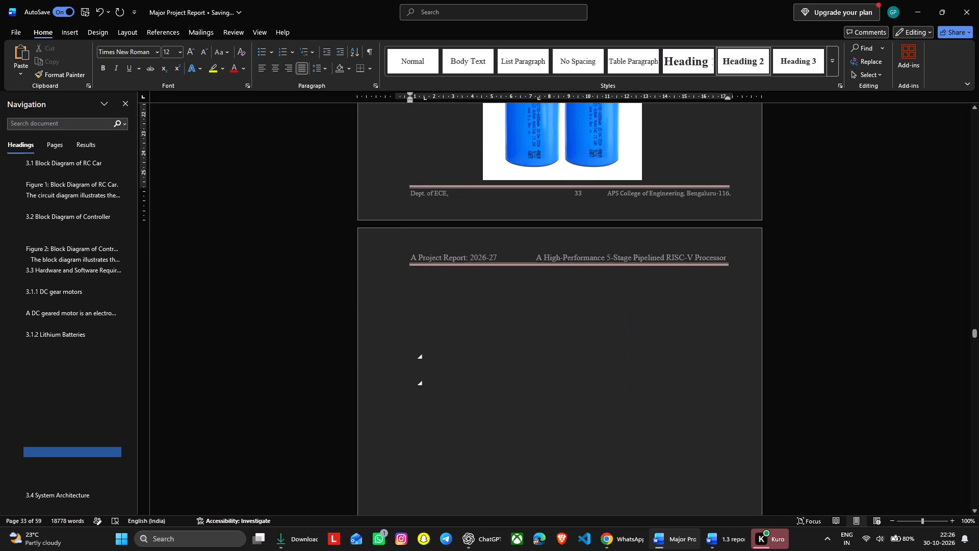
scroll(549, 362, "up", 2)
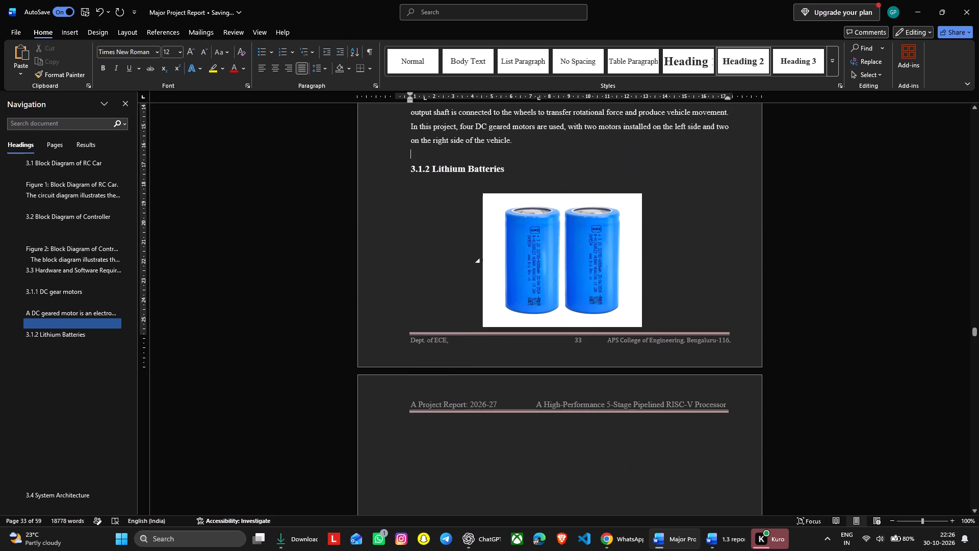
left_click(574, 298)
left_click_drag(564, 328, 564, 322)
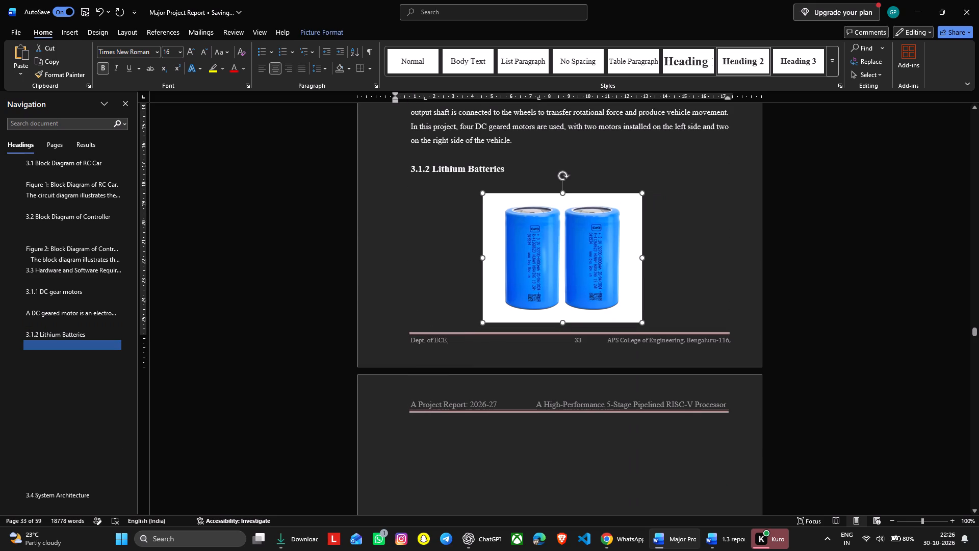
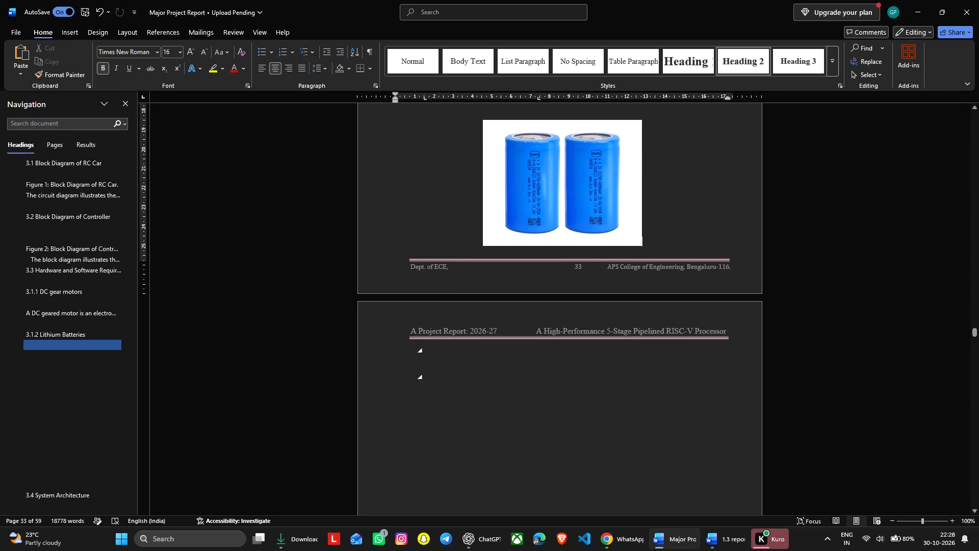
left_click(436, 354)
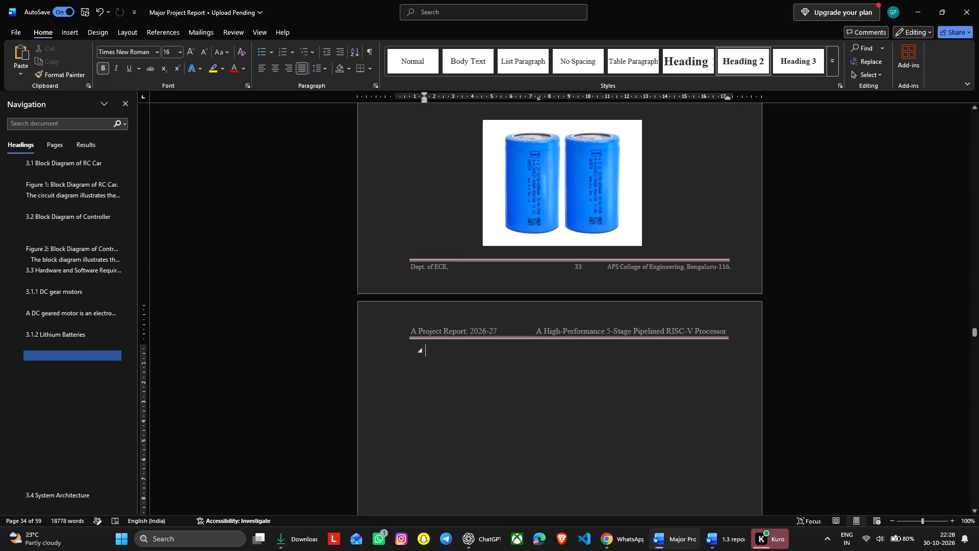
key("ctrl+v")
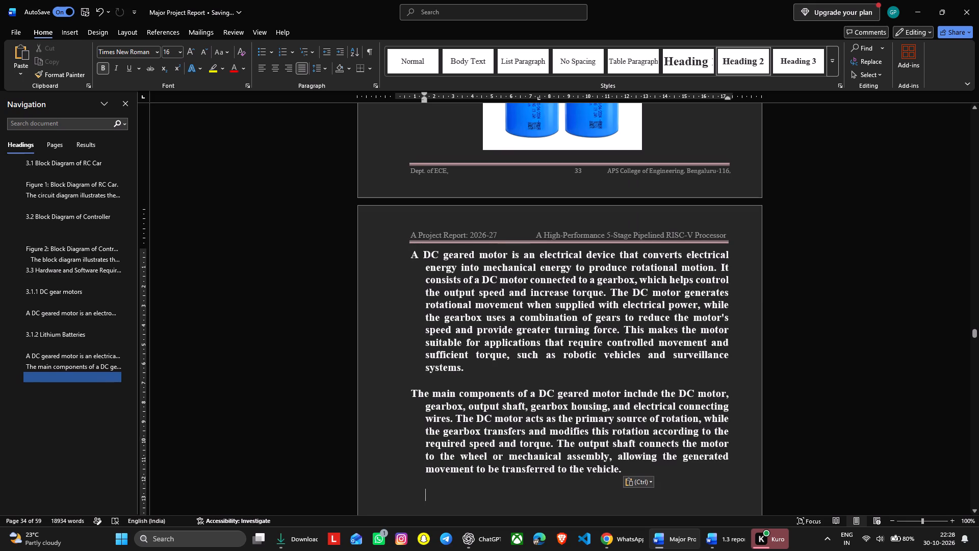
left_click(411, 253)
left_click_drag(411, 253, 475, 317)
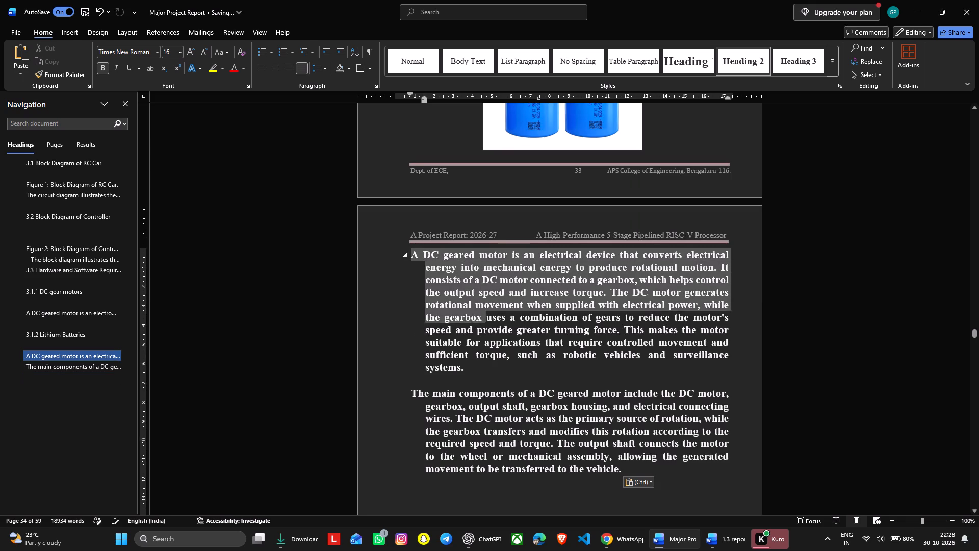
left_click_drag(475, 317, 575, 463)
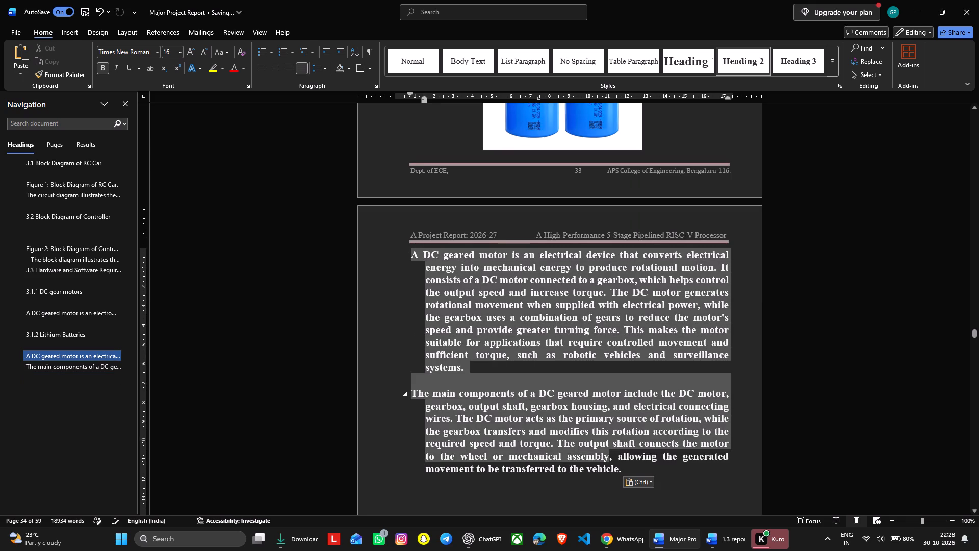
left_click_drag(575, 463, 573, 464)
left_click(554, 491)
Remove the hanging indent from the second pasted paragraph, beginning "The main components of a DC geared motor".
left_click(413, 394)
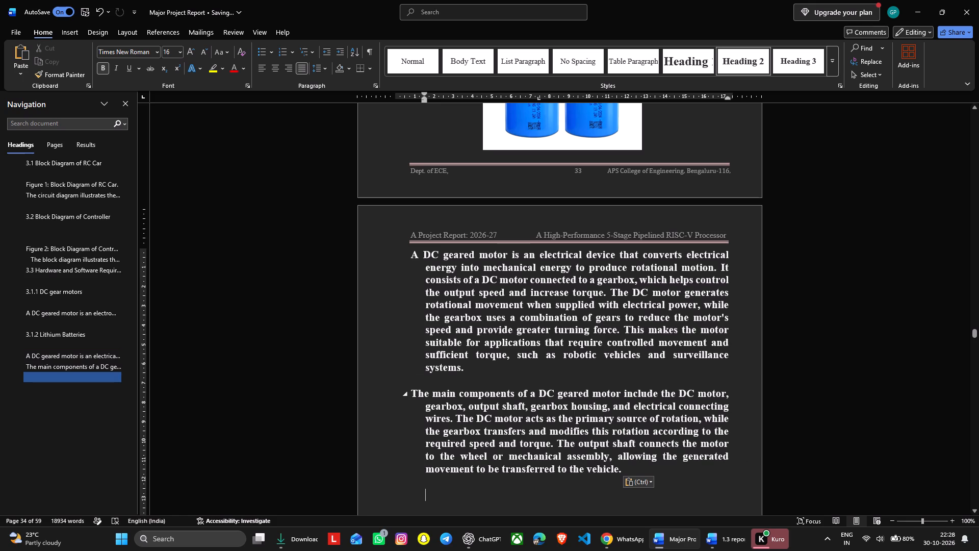
key("BackSpace")
key("BackSpace")
key("BackSpace")
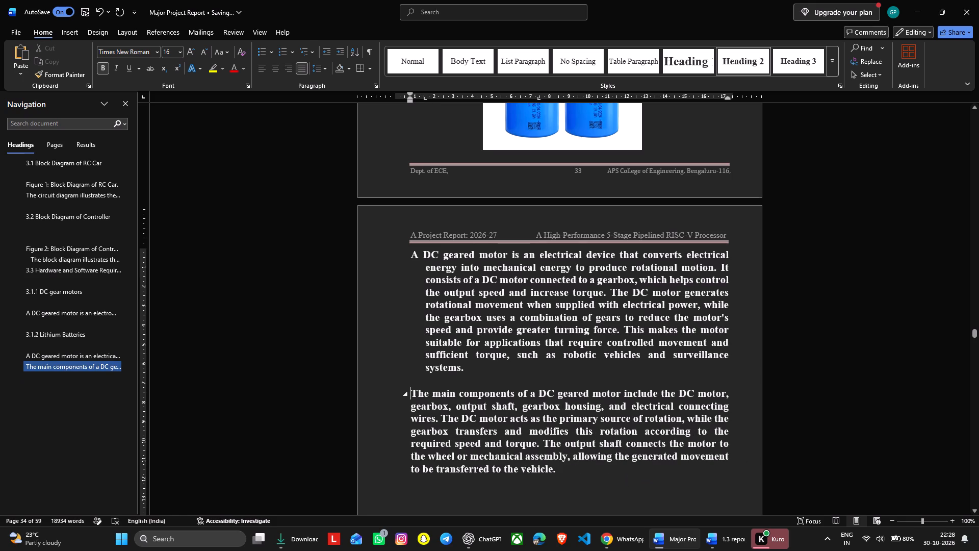
left_click(414, 387)
left_click(413, 383)
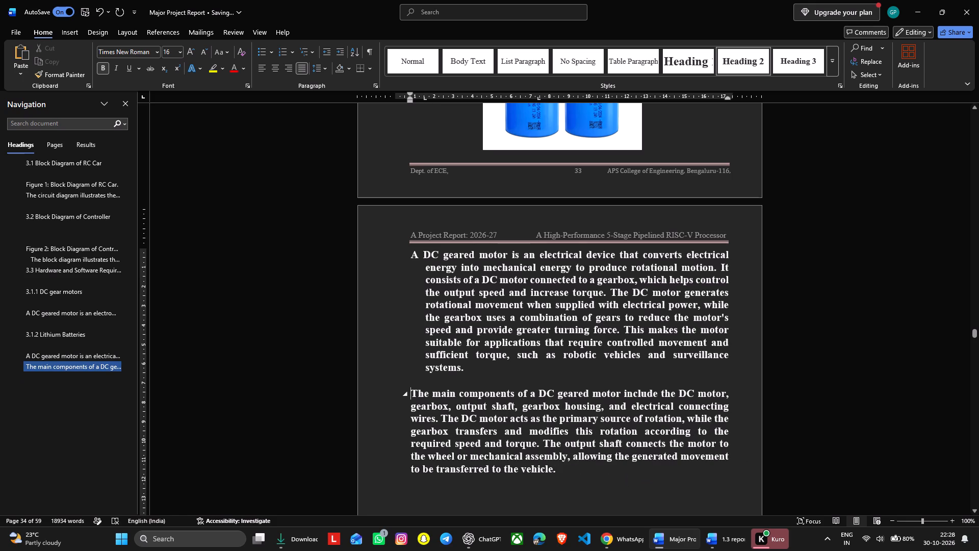
left_click(413, 383)
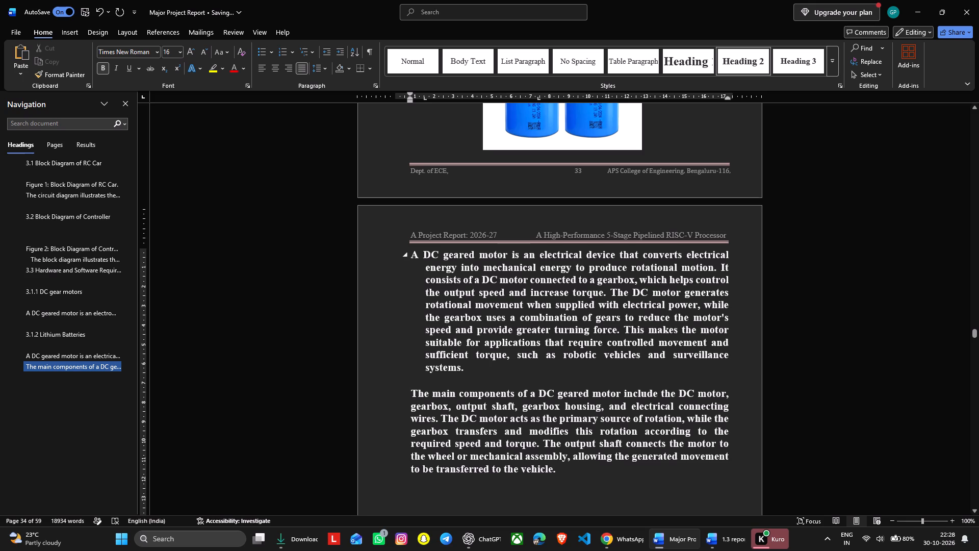
Insert five spaces before "A DC geared motor is an electrical device" to line up the first pasted paragraph's opening line.
left_click(414, 256)
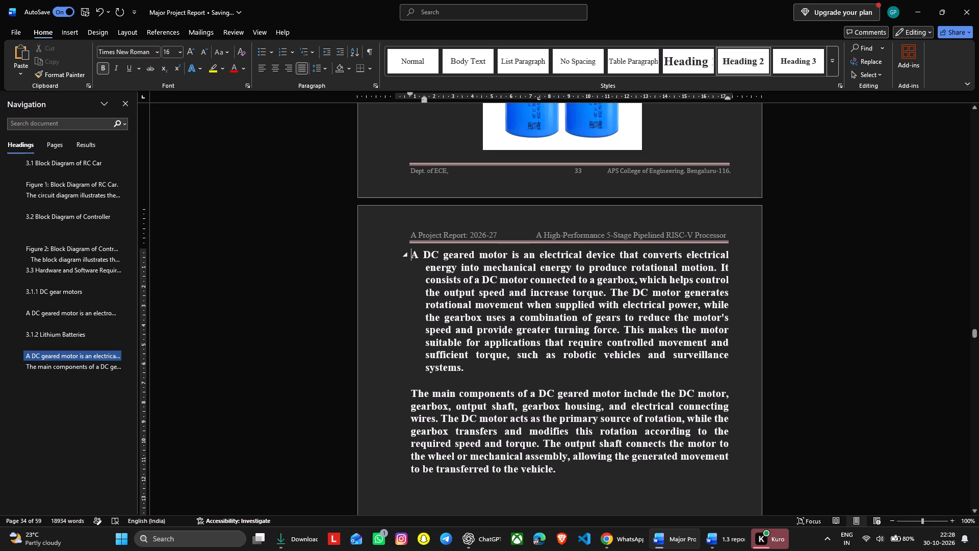
key("space")
key("space")
key("space")
key("space")
key("space")
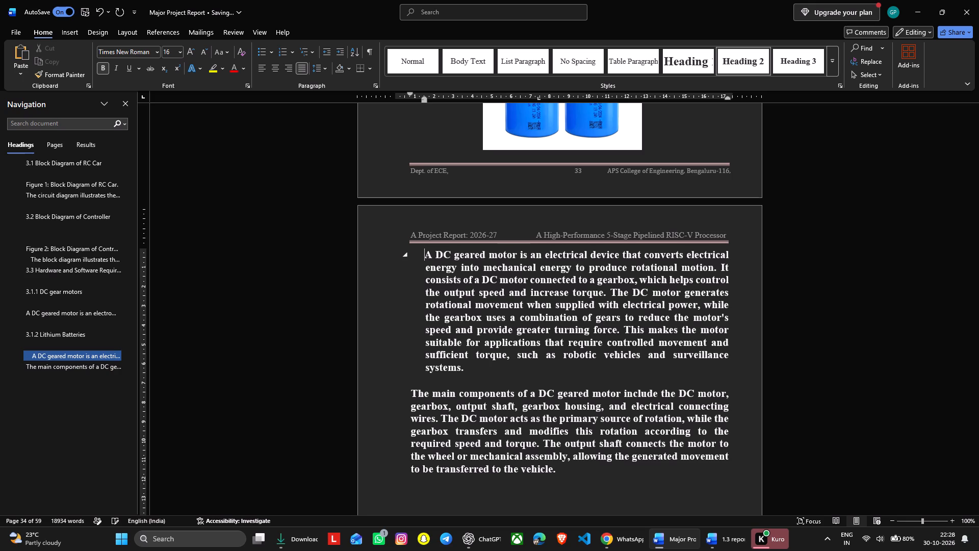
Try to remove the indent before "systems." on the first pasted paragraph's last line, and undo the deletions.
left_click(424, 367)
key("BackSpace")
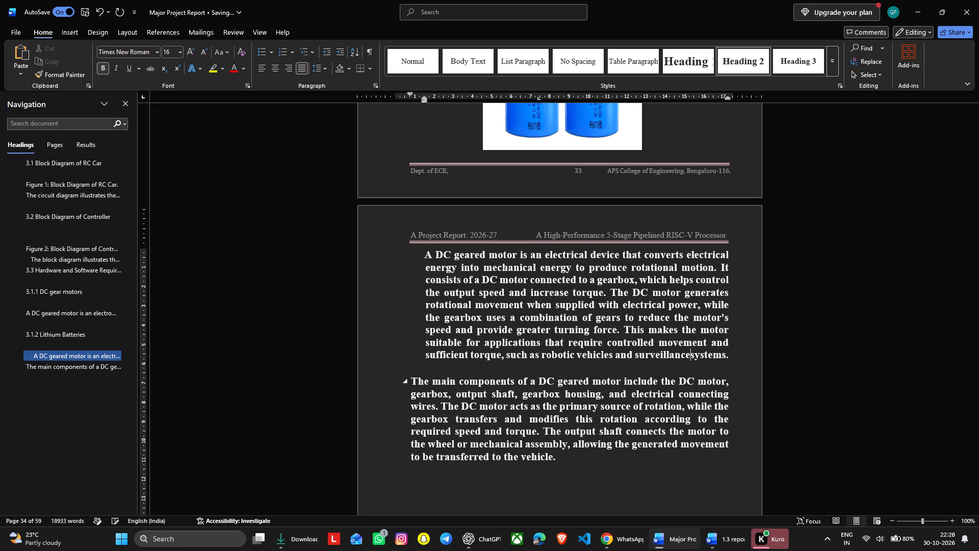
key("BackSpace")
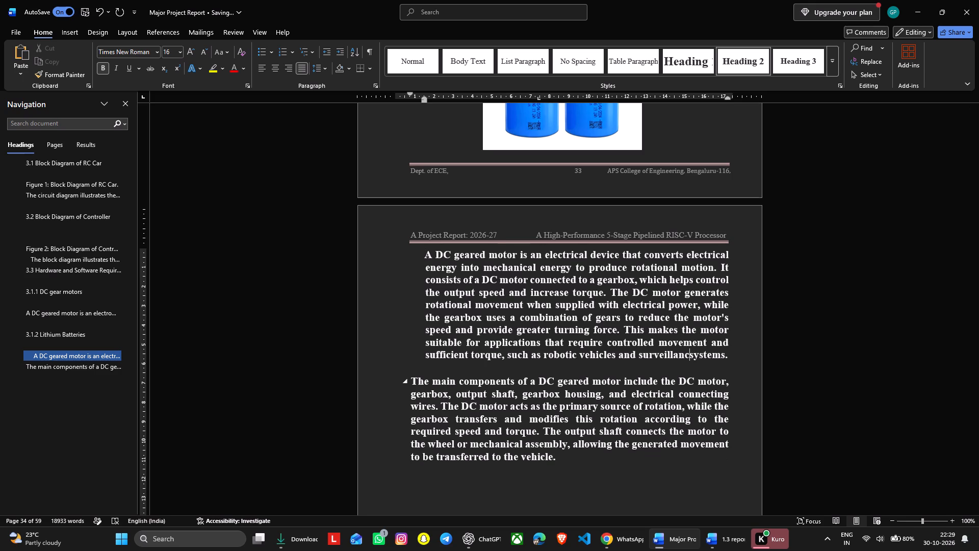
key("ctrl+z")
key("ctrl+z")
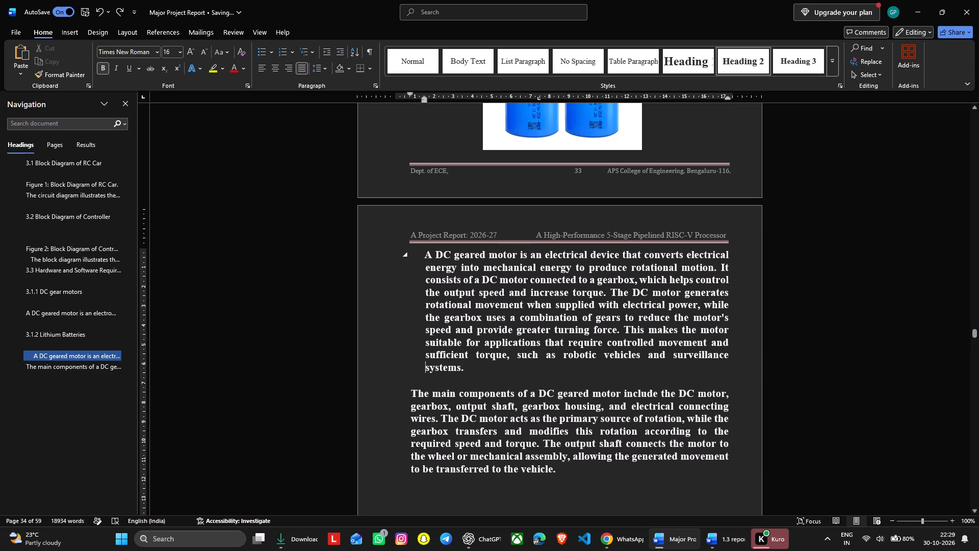
Format the first pasted DC geared motor paragraph as justified, non-bold text at font size 12.
left_click_drag(425, 255, 470, 368)
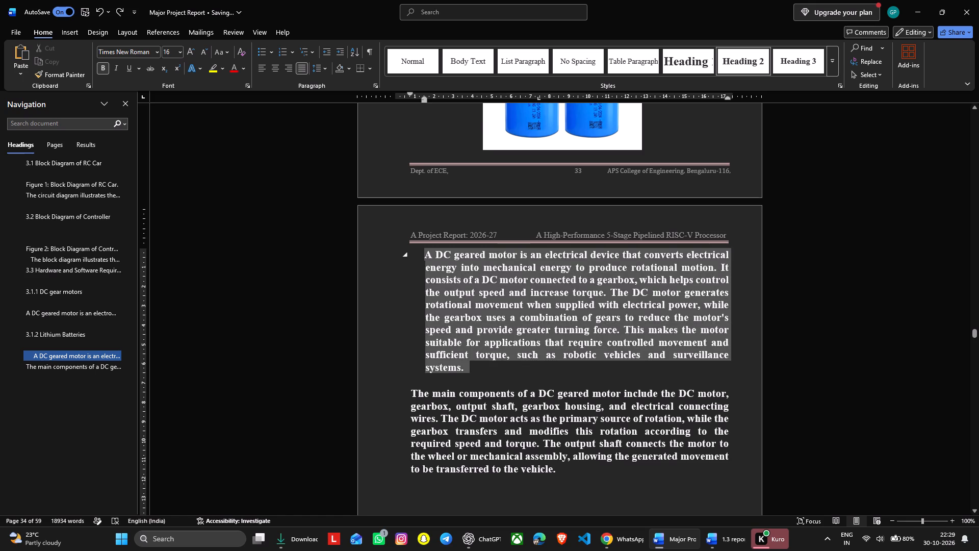
left_click_drag(470, 368, 470, 370)
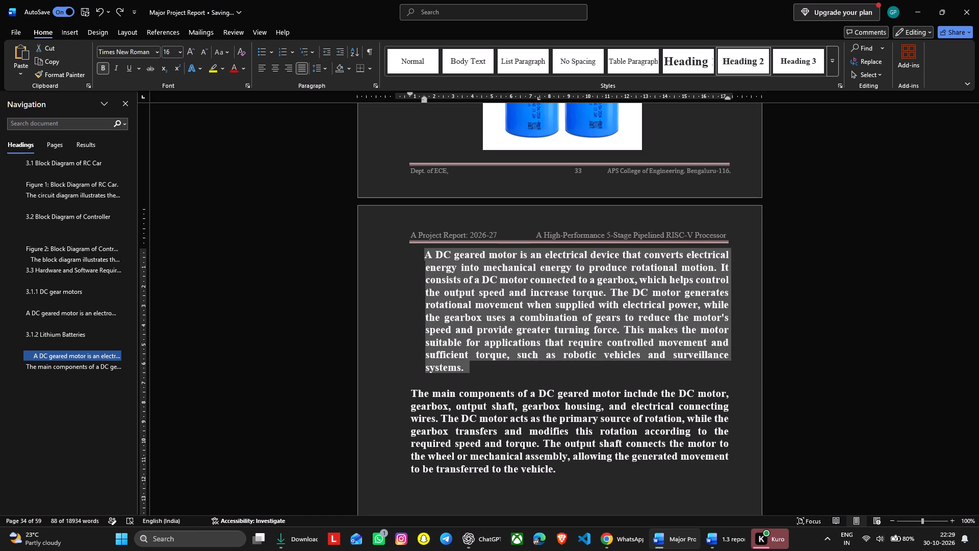
left_click(267, 67)
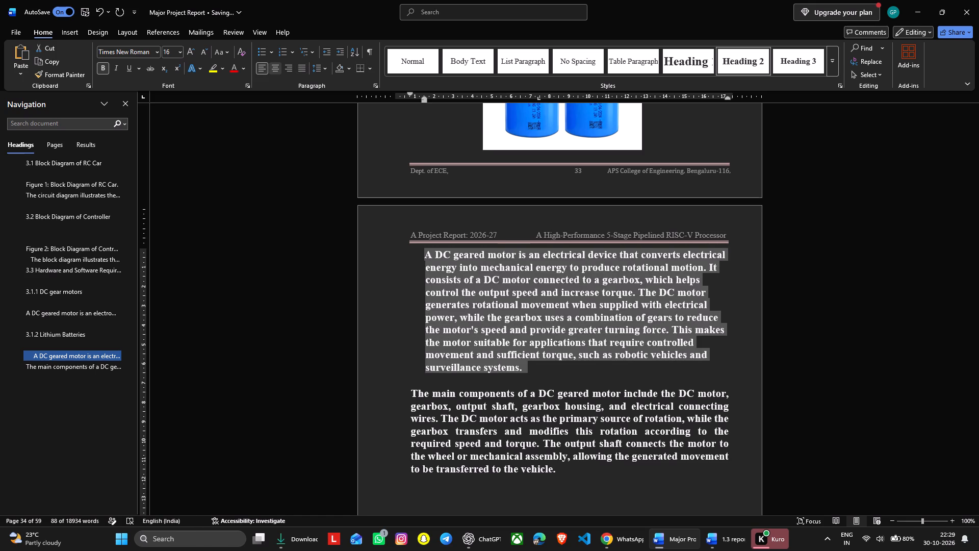
left_click(301, 69)
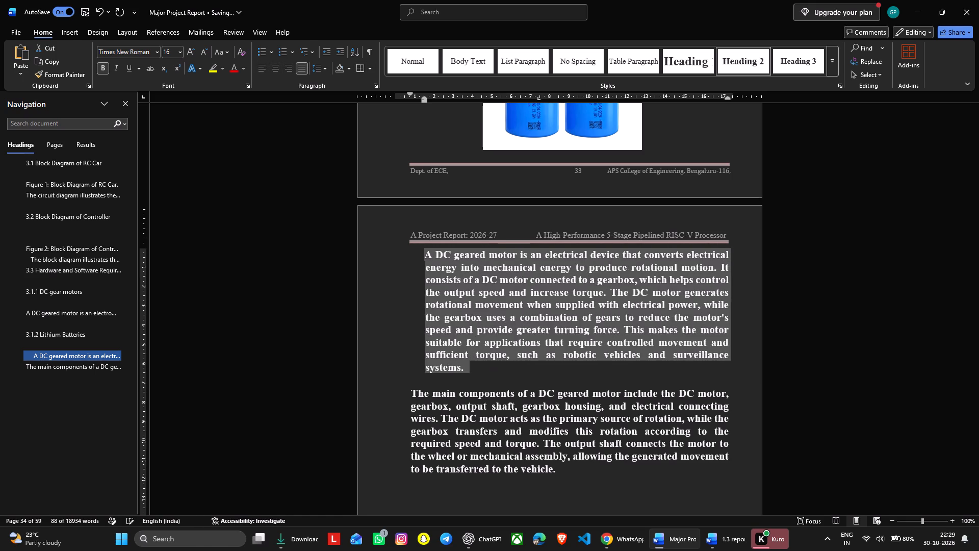
scroll(389, 221, "up", 2)
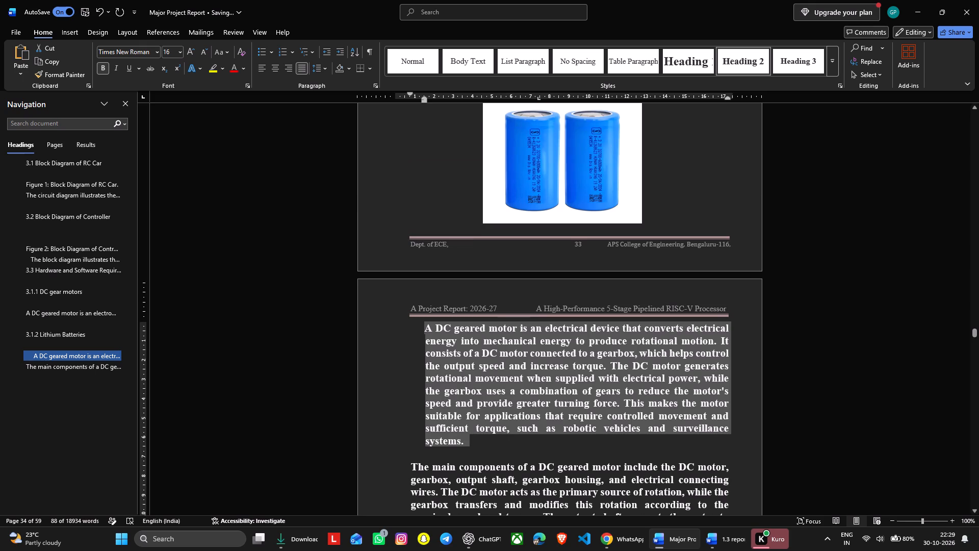
scroll(389, 221, "down", 1)
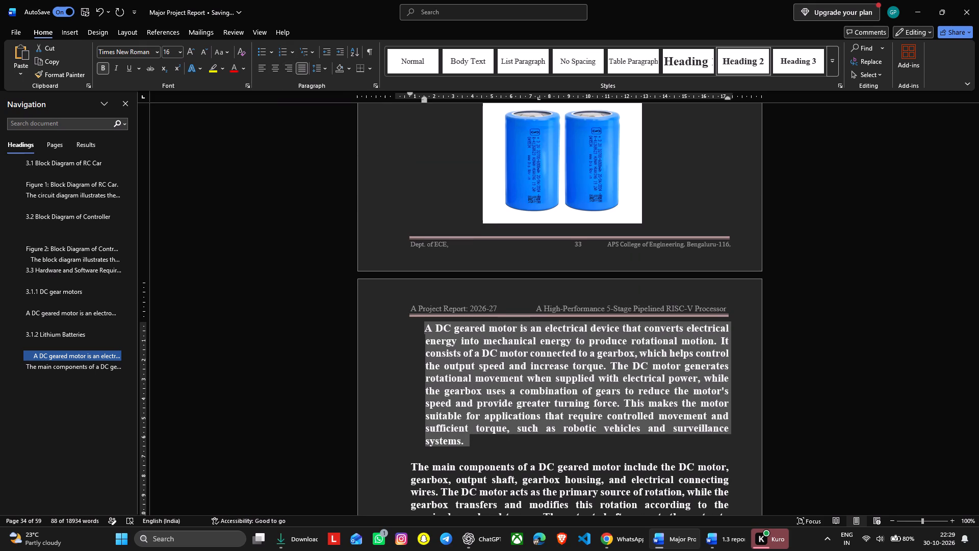
left_click(104, 70)
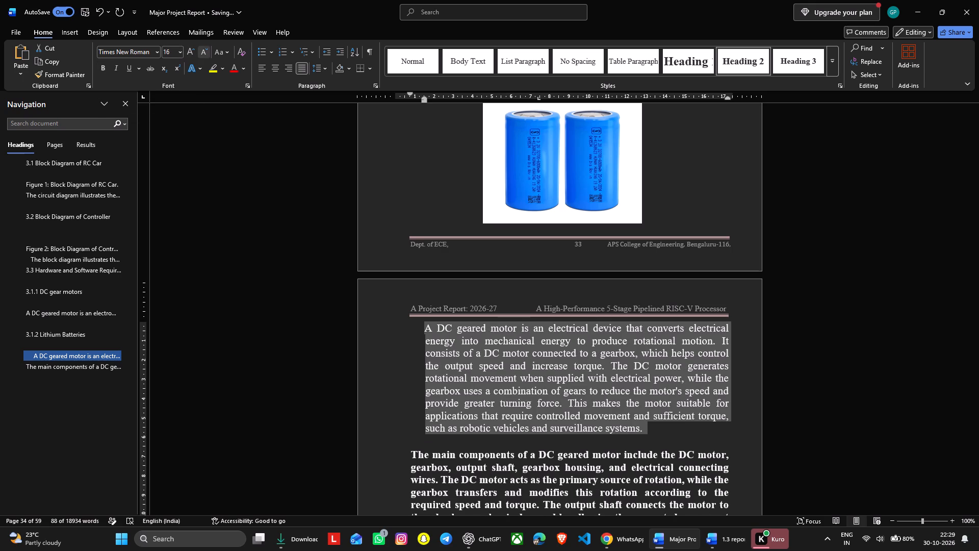
double_click(201, 53)
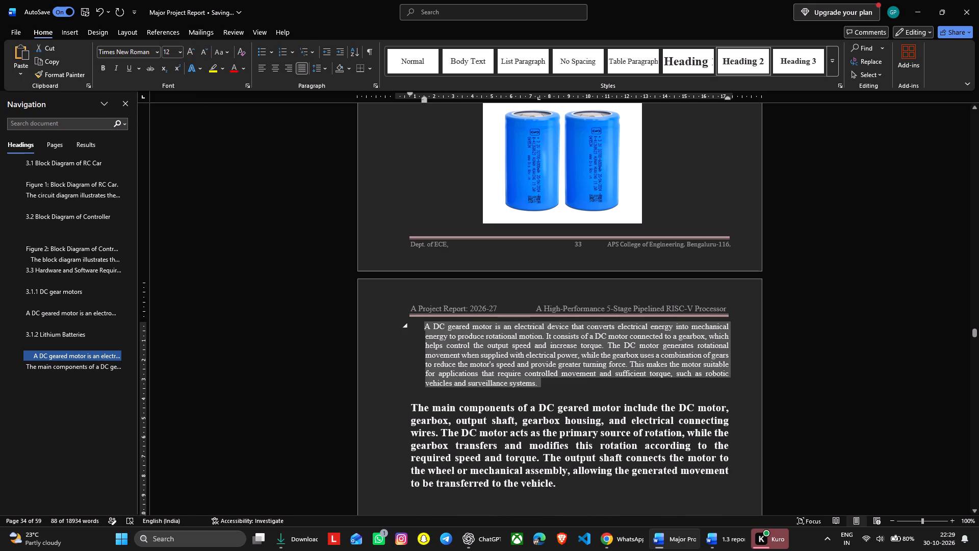
Remove the leading spaces and the hanging indent from the paragraph beginning "A DC geared motor is an electrical device" so it sits flush with the margin.
left_click(421, 327)
key("BackSpace")
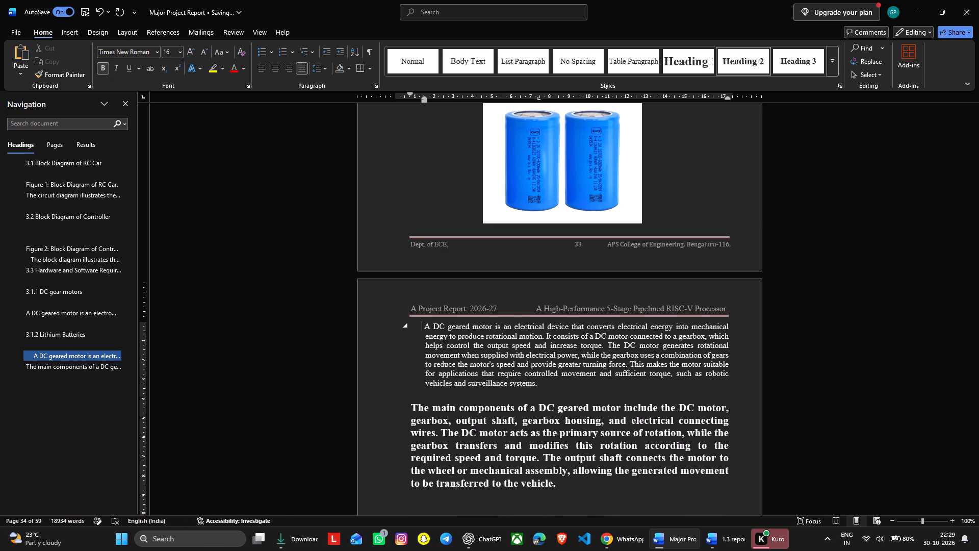
key("BackSpace")
key("BackSpace")
key("BackSpace")
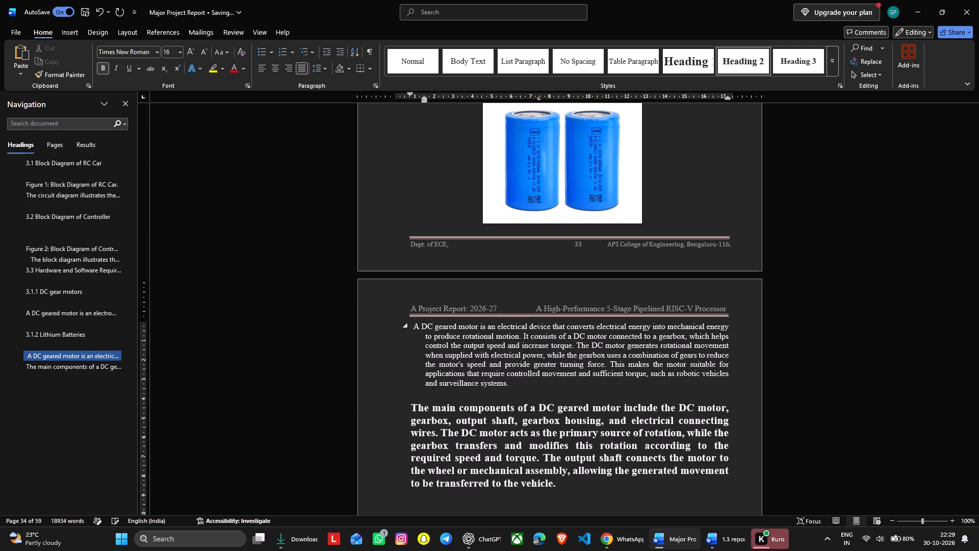
key("BackSpace")
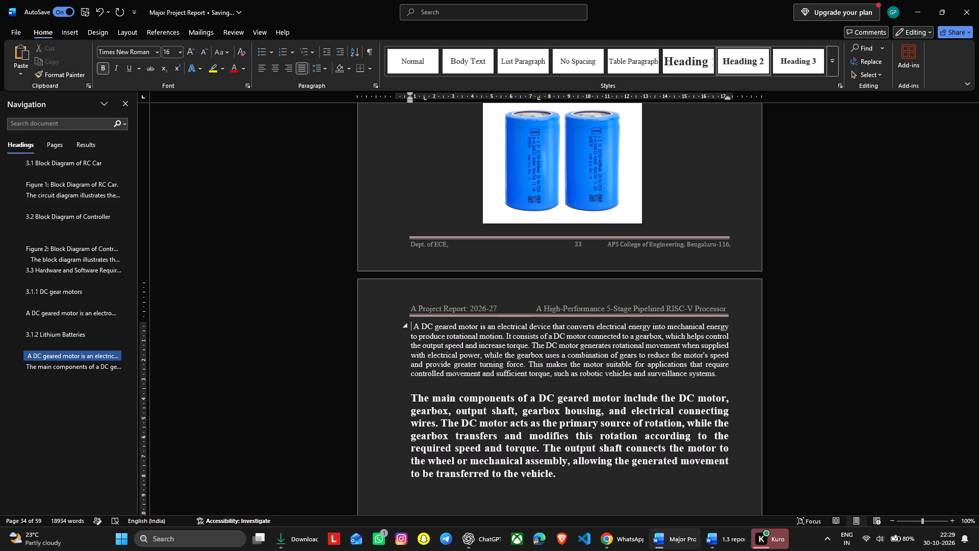
key("Right")
key("BackSpace")
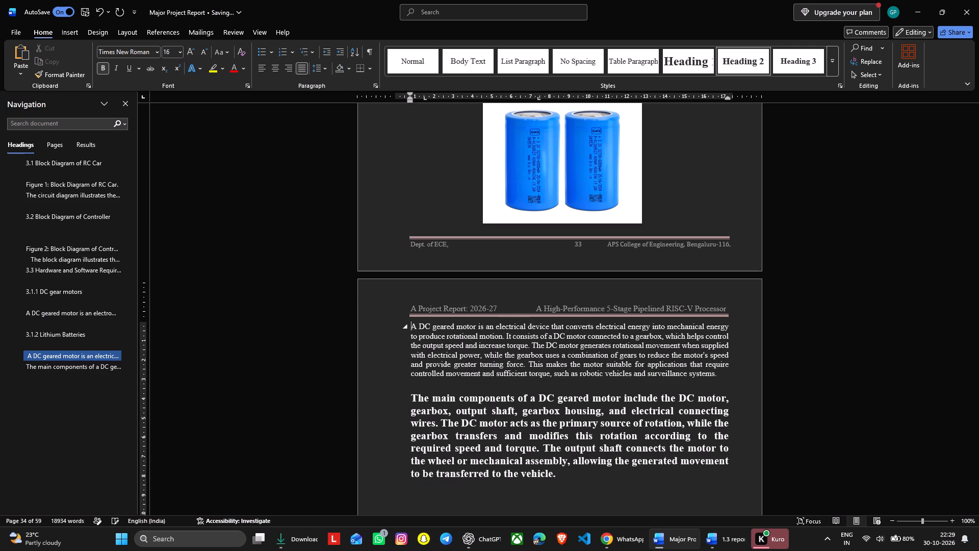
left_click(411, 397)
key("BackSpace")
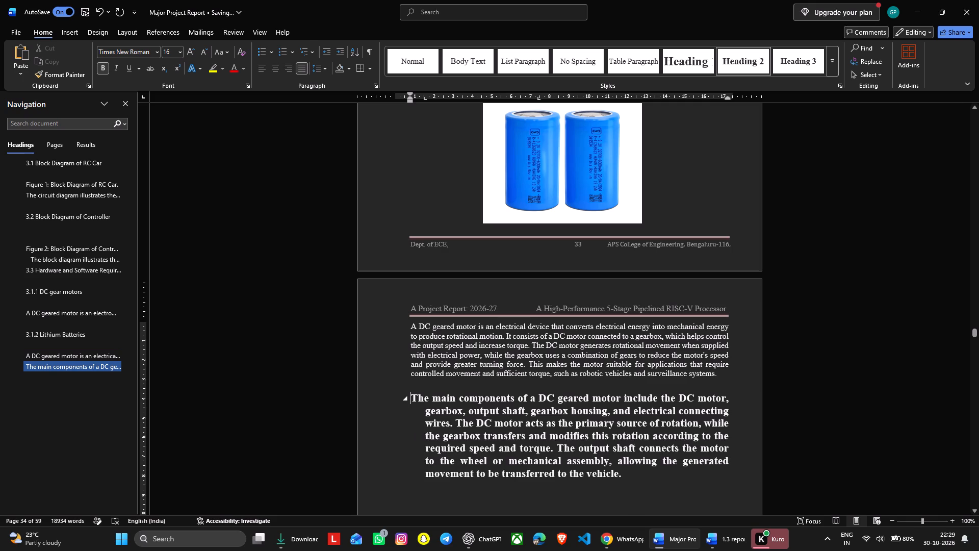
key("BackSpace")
Format the paragraph beginning "The main components of a DC geared motor" as non-bold text at font size 12.
left_click(411, 397)
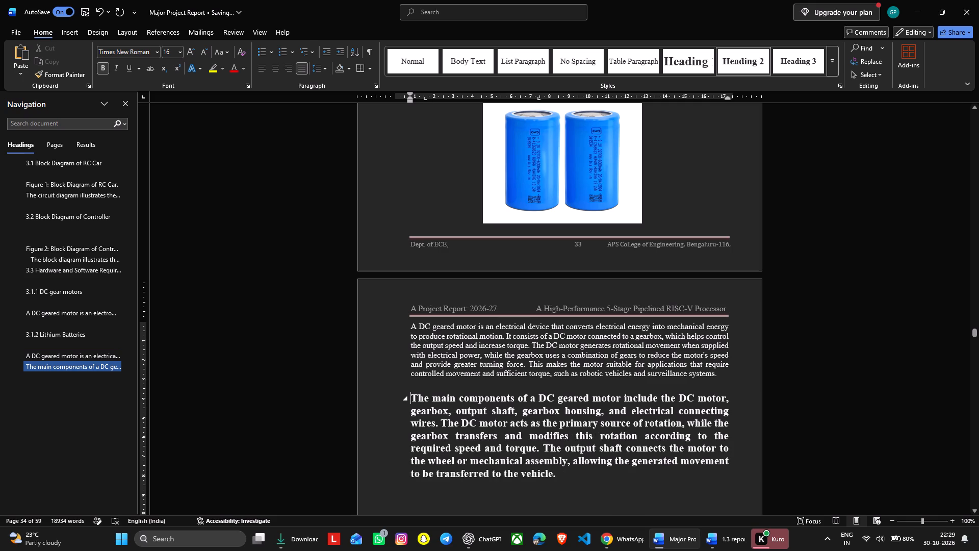
left_click_drag(411, 397, 569, 485)
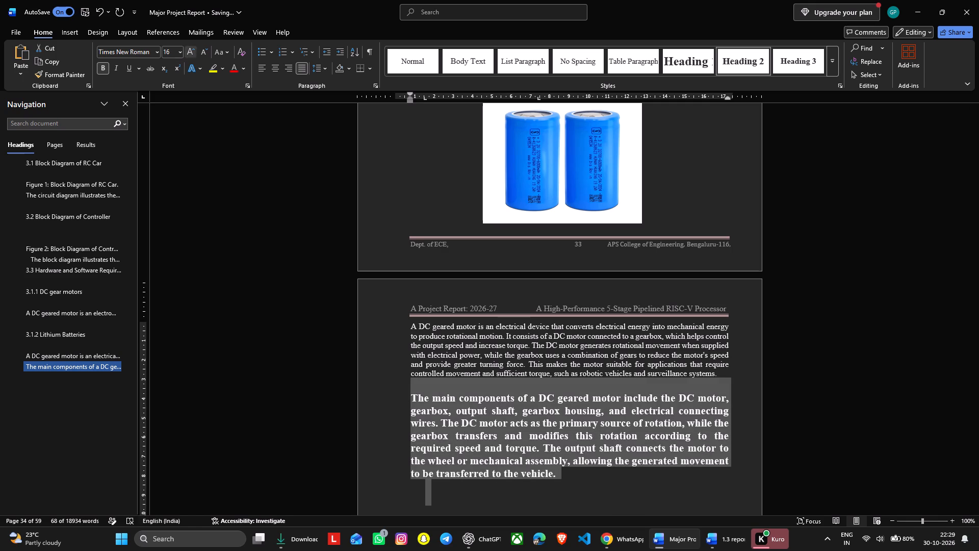
double_click(204, 55)
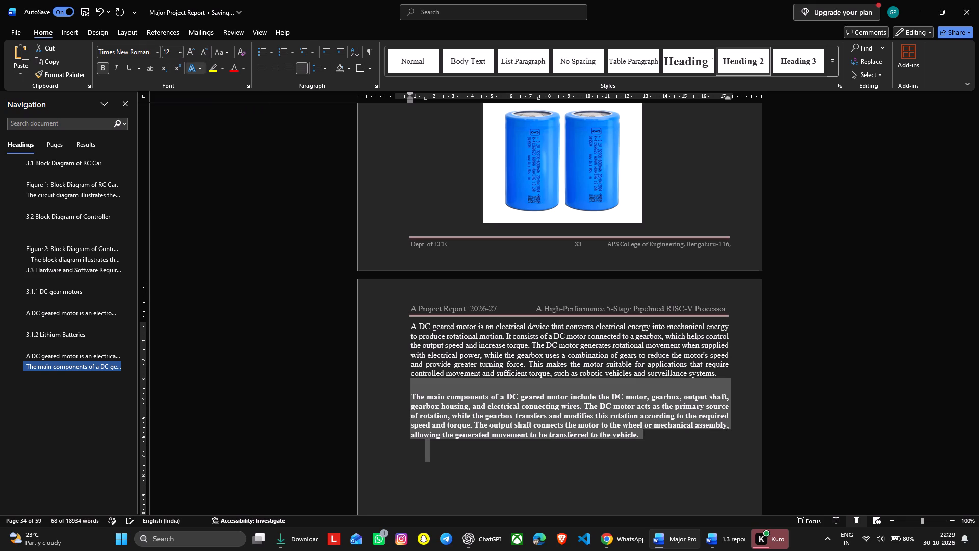
left_click(104, 68)
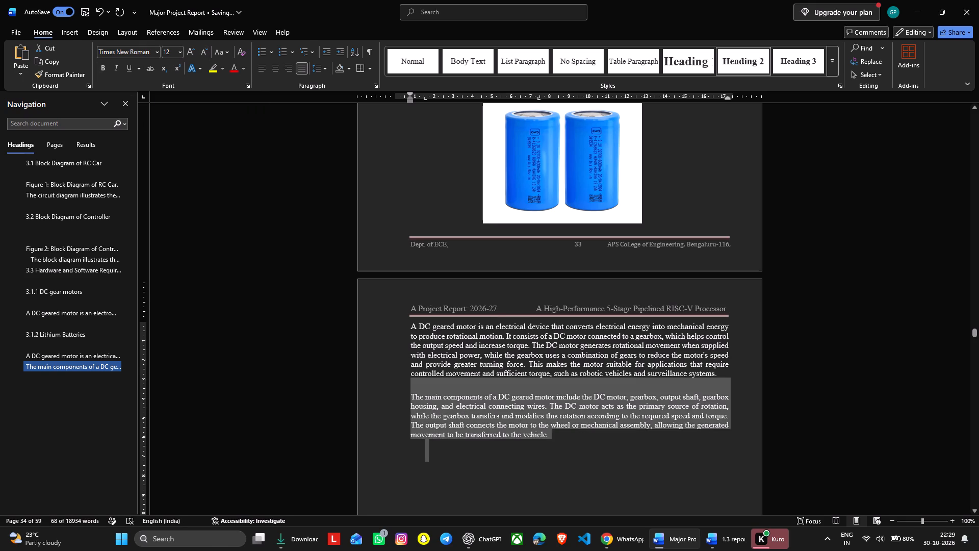
Remove the space before the paragraph beginning "The main components of a DC geared motor".
left_click(455, 390)
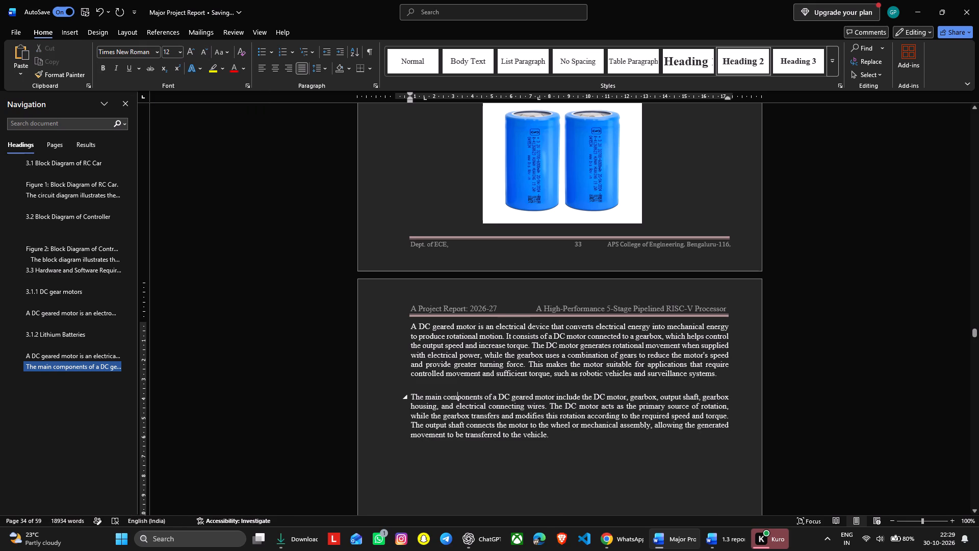
left_click(413, 395)
left_click_drag(413, 395, 527, 423)
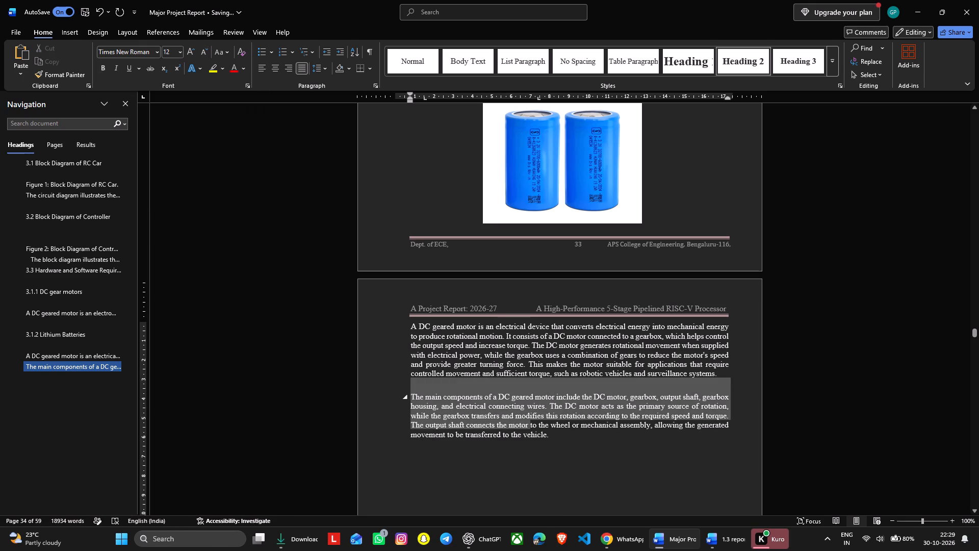
left_click_drag(527, 423, 553, 439)
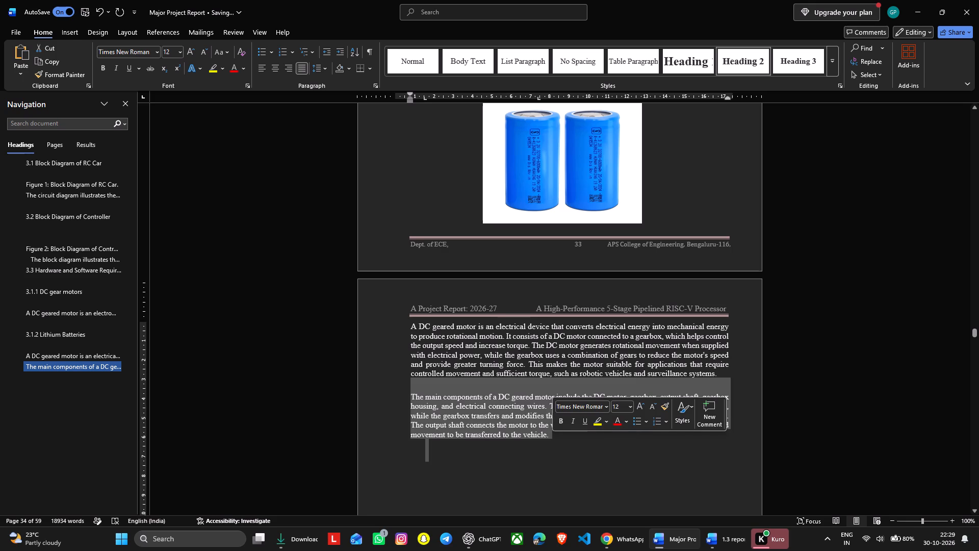
left_click(325, 65)
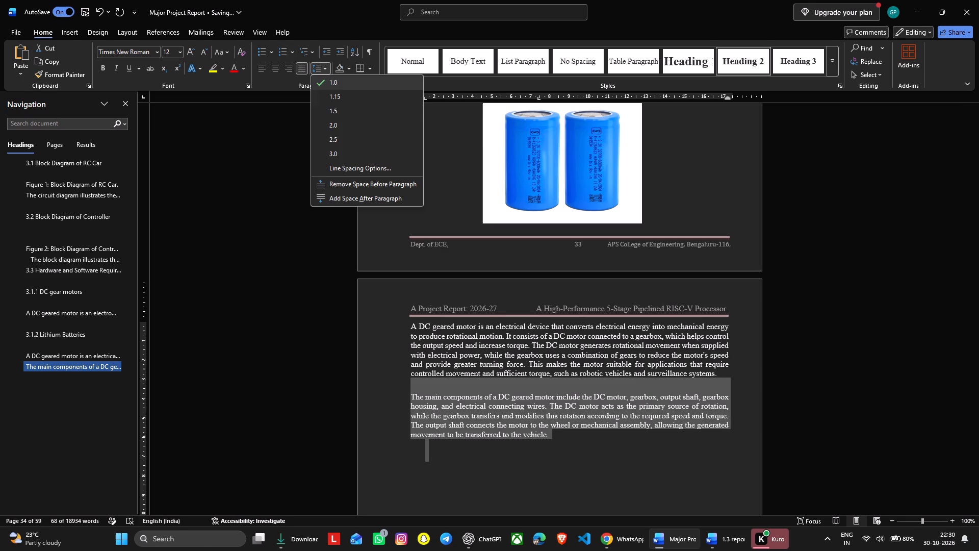
left_click(353, 187)
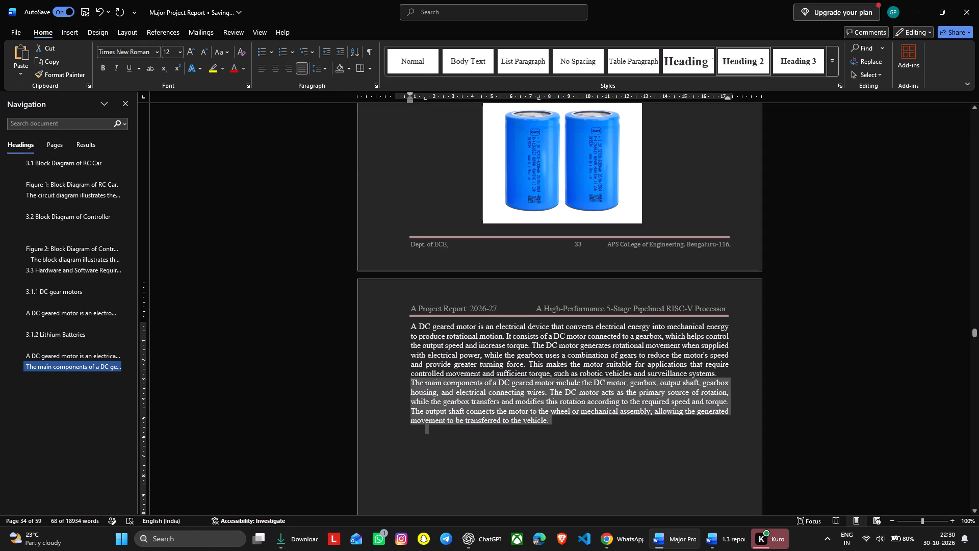
left_click(329, 230)
Set the line spacing of both DC geared motor paragraphs below the battery image to 1.5.
left_click(412, 326)
left_click_drag(412, 326, 559, 424)
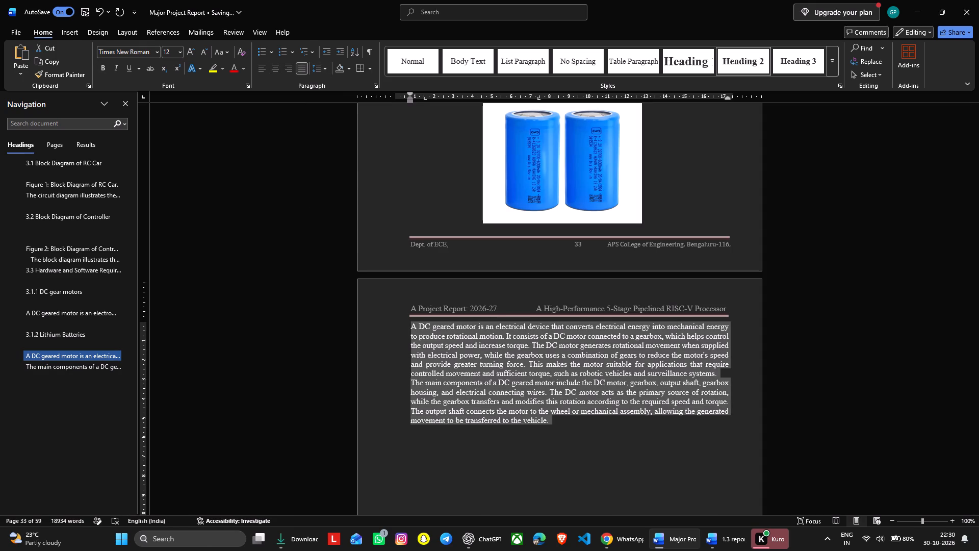
left_click(325, 67)
left_click(331, 108)
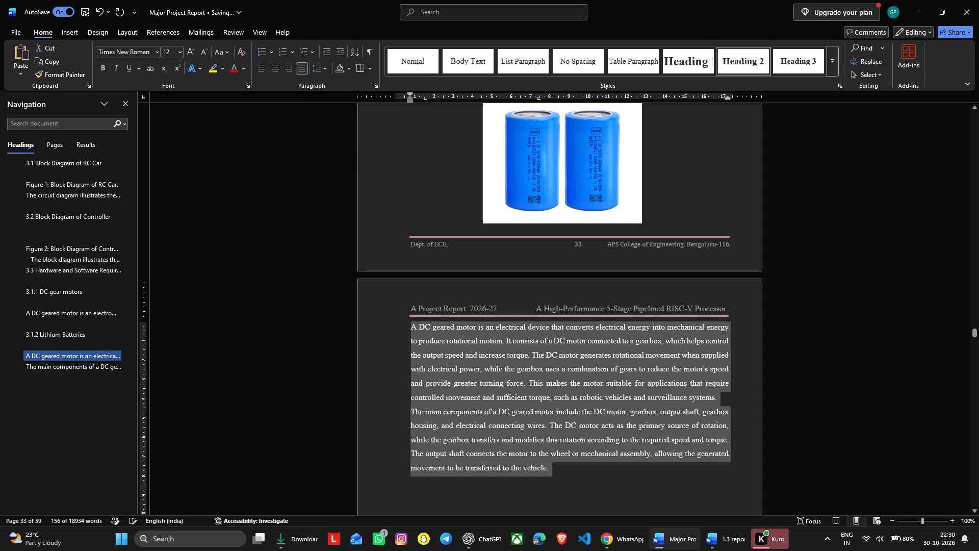
left_click(408, 265)
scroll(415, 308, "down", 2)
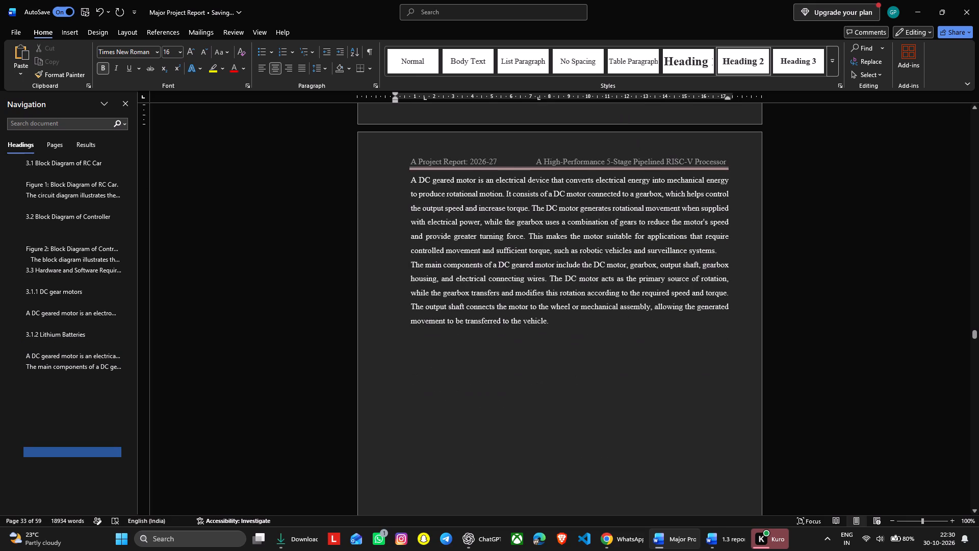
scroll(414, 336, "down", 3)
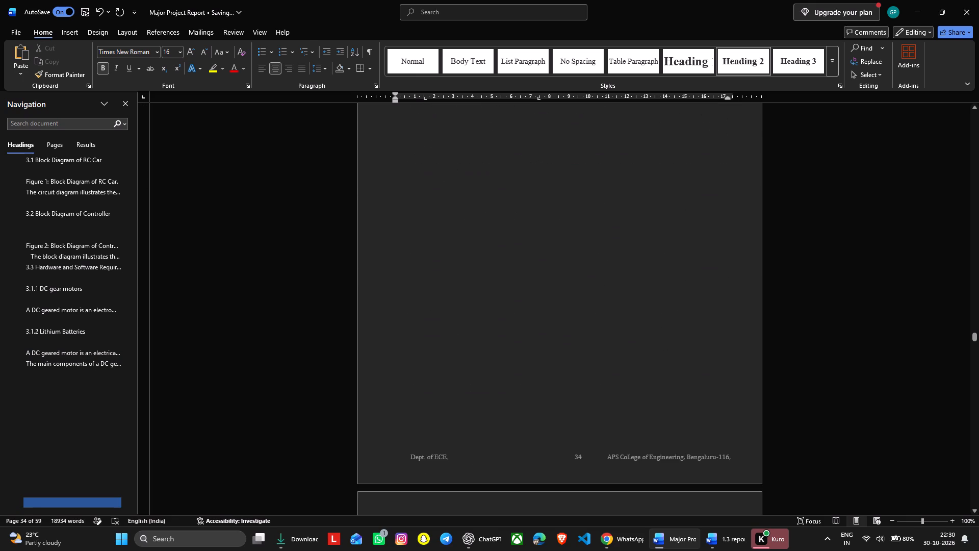
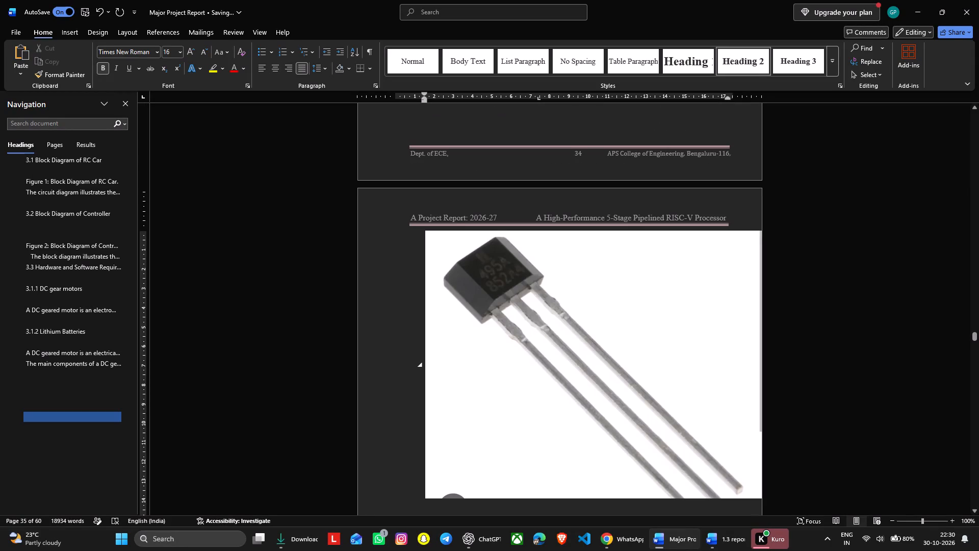
Shrink the three-pin sensor picture to about half the text width and half its height.
left_click(426, 350)
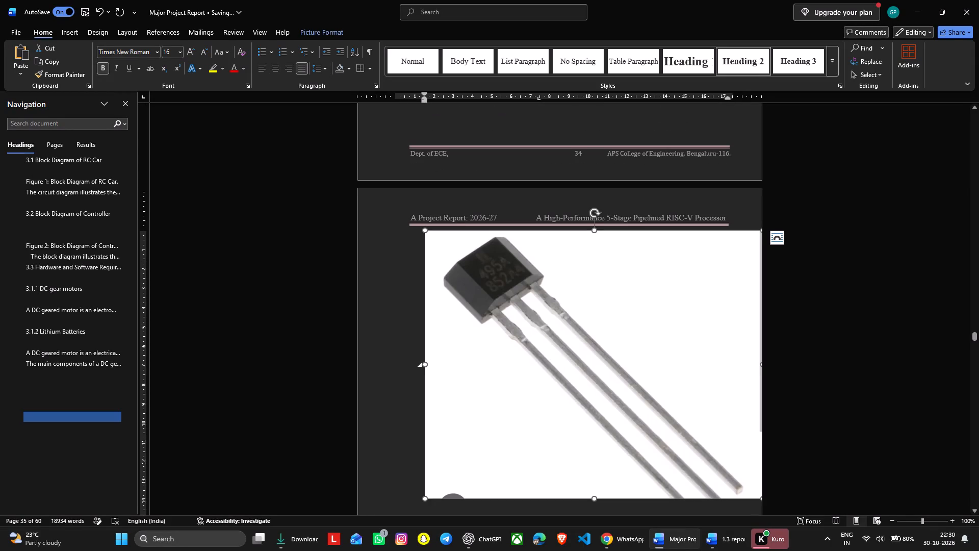
left_click_drag(425, 365, 570, 366)
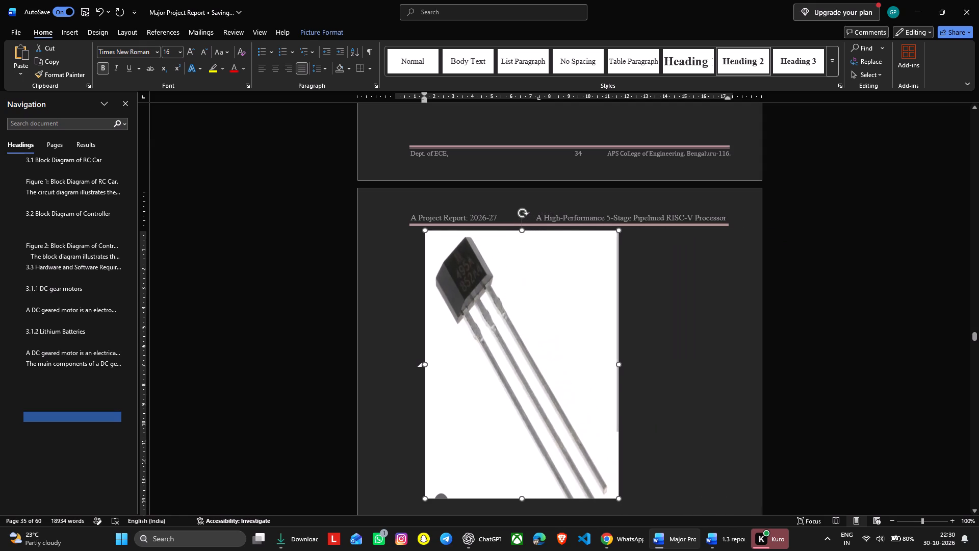
left_click_drag(524, 497, 525, 380)
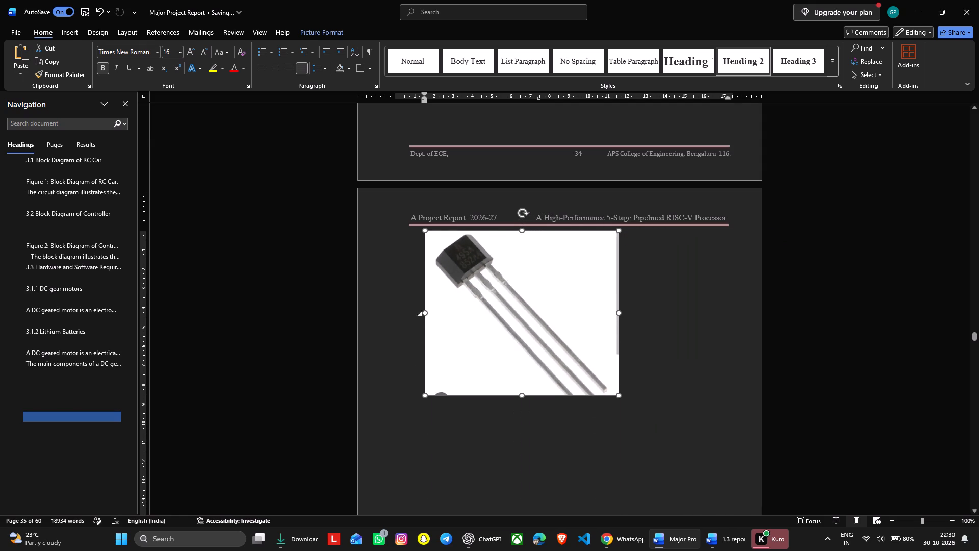
left_click_drag(525, 380, 528, 365)
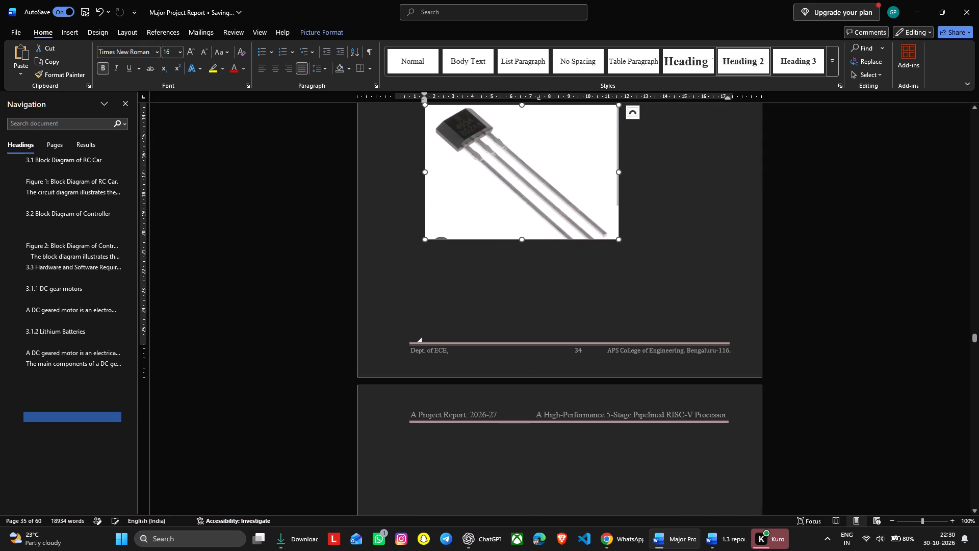
scroll(488, 279, "up", 2)
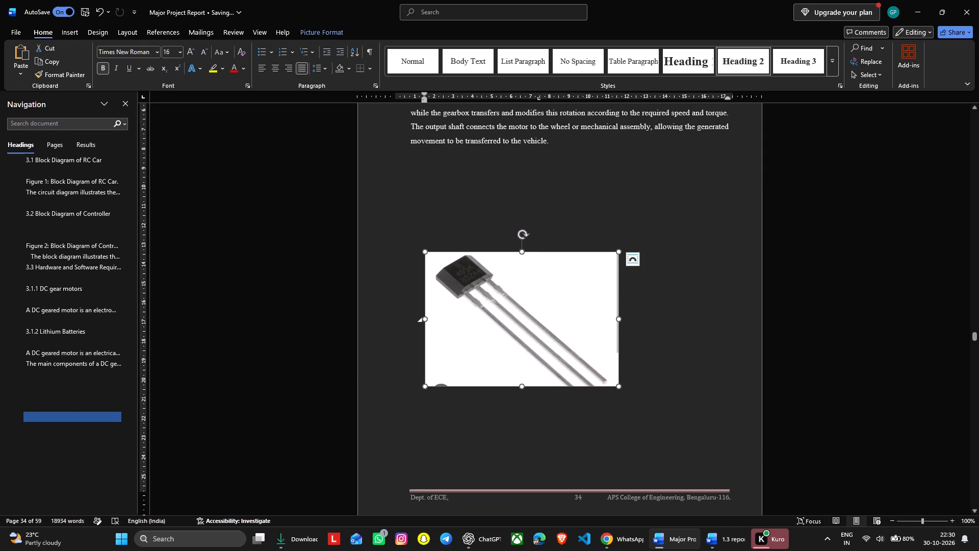
left_click_drag(425, 317, 460, 320)
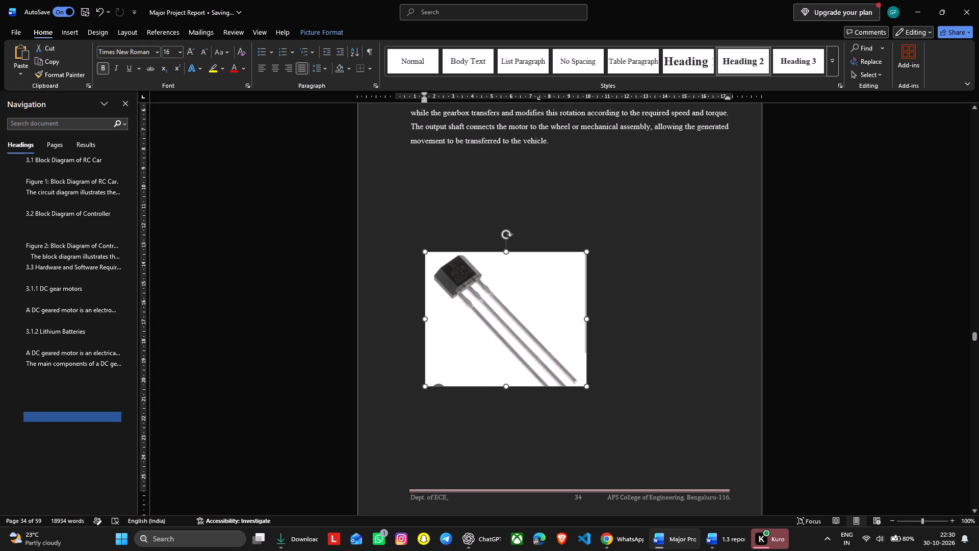
Move the sensor picture up to just below the DC geared motor paragraphs and centre it on the page.
left_click_drag(483, 311, 491, 283)
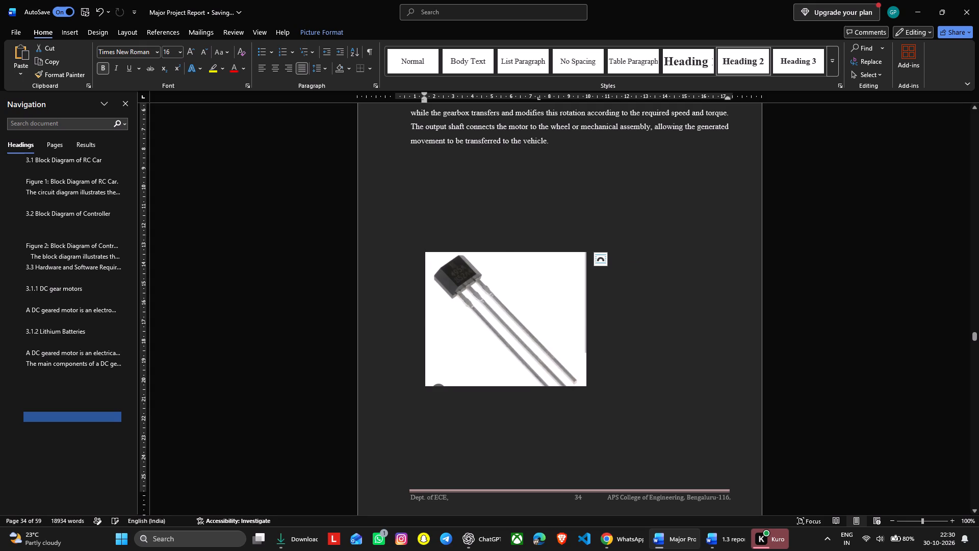
left_click_drag(468, 254, 479, 192)
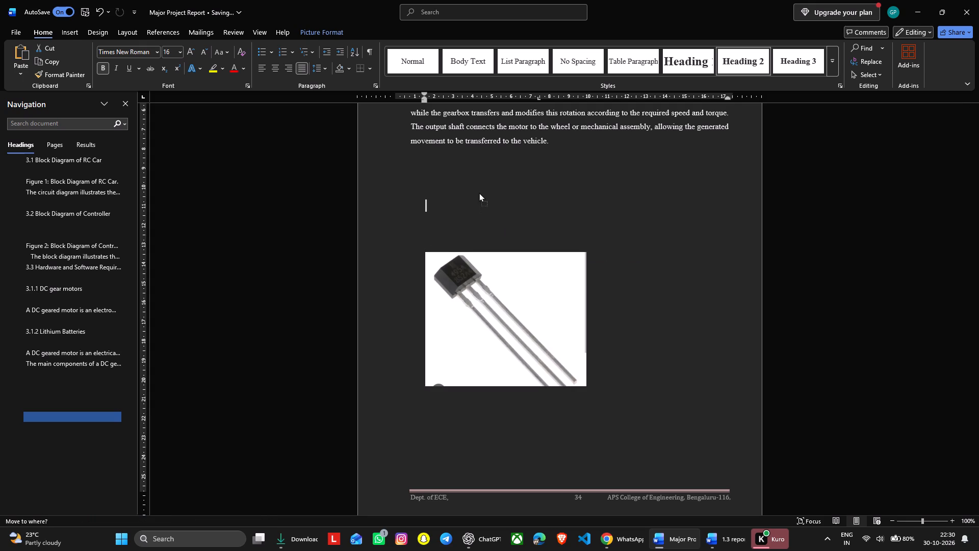
left_click_drag(479, 192, 479, 192)
left_click_drag(472, 185, 472, 180)
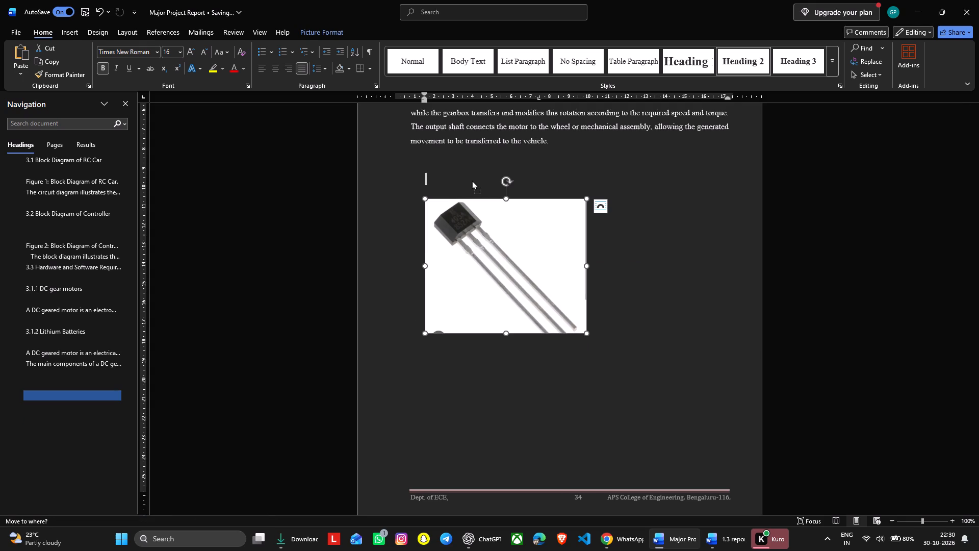
left_click_drag(472, 180, 472, 167)
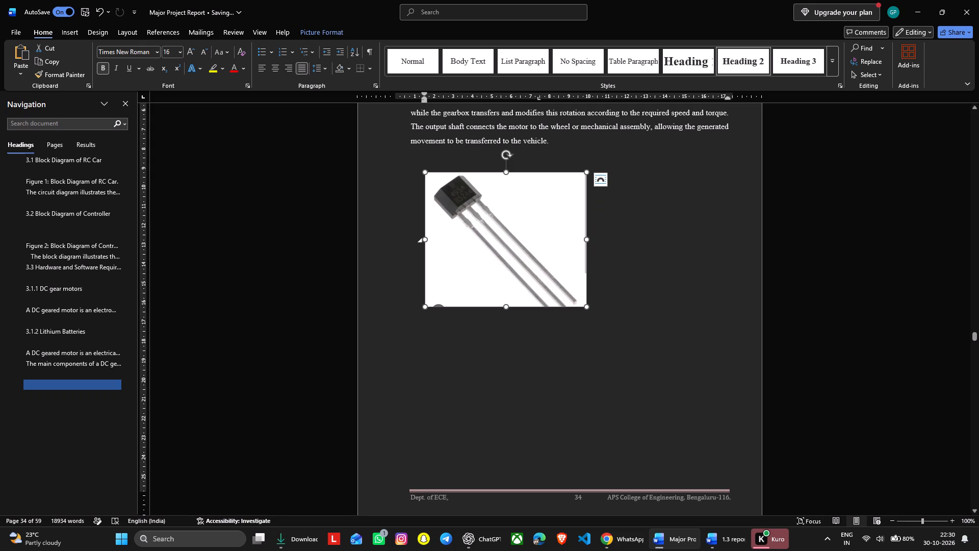
left_click(280, 71)
left_click(429, 241)
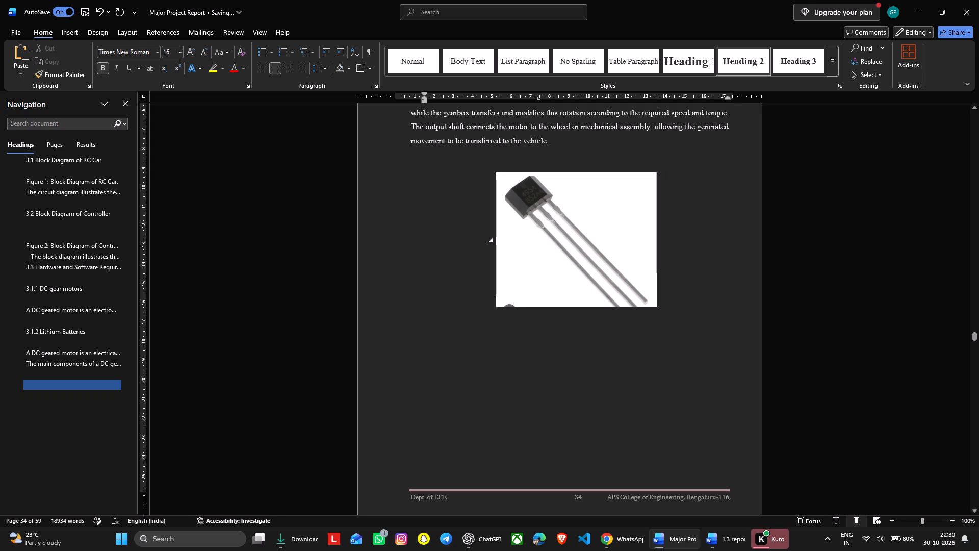
Add a heading line numbered 3.1.3 between the DC geared motor text and the sensor picture.
left_click(507, 156)
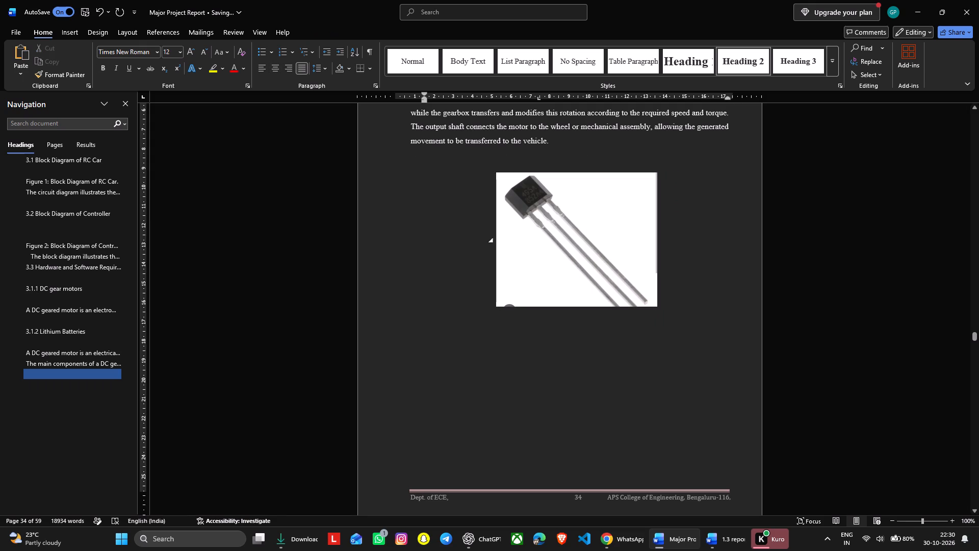
left_click(567, 149)
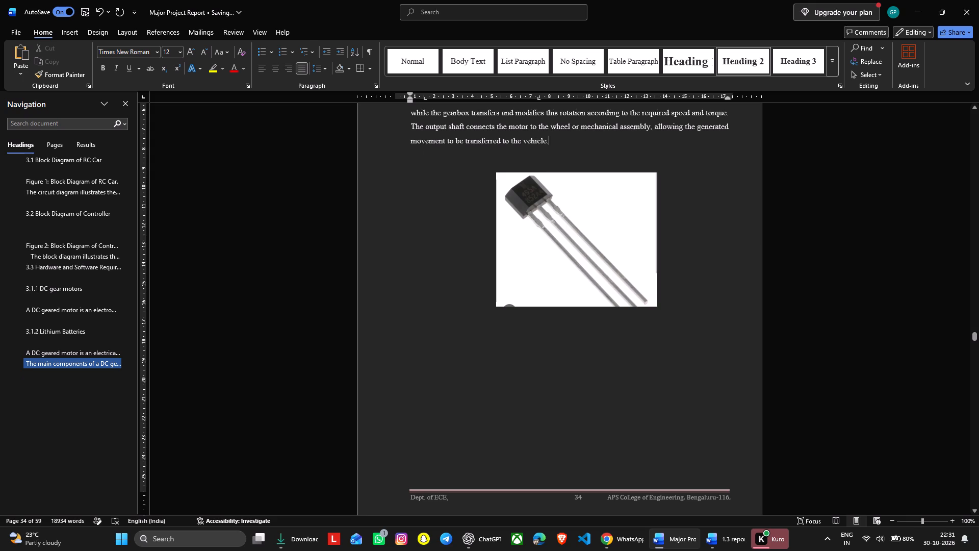
key("Return")
key("Return")
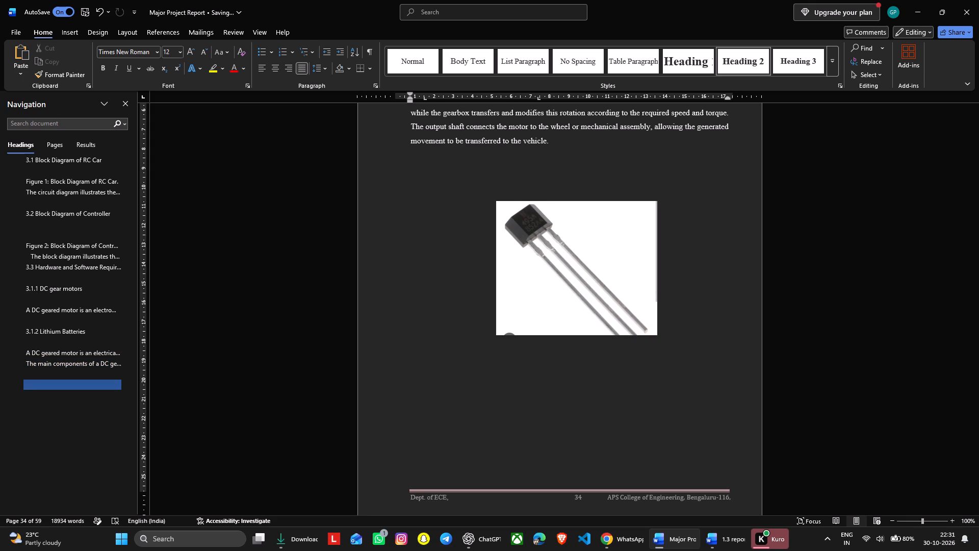
type("3.")
scroll(568, 149, "right", 1)
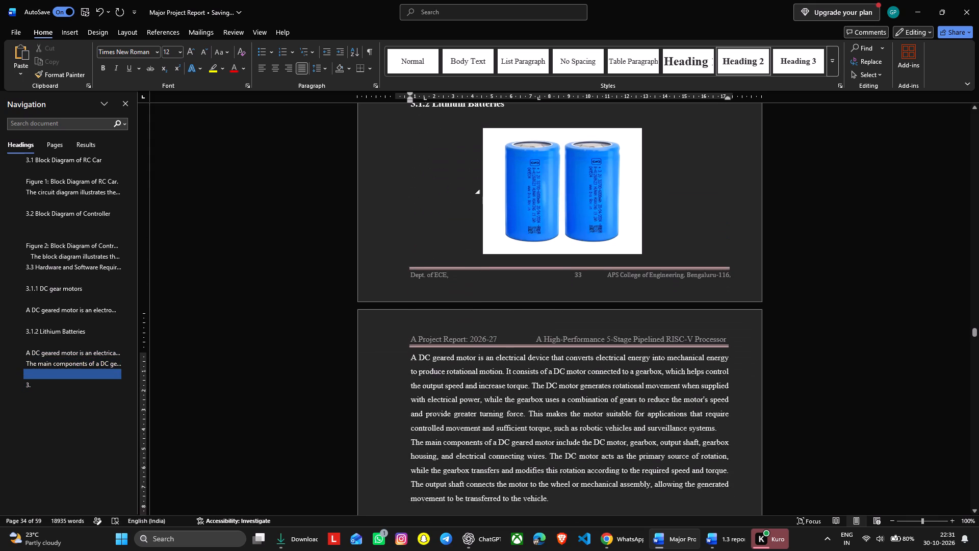
scroll(568, 149, "right", 1)
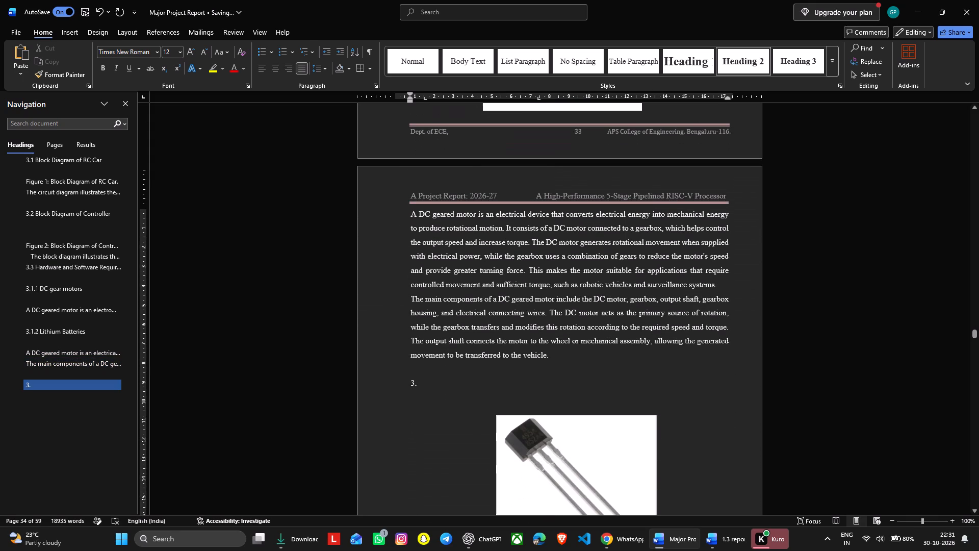
type("1.3")
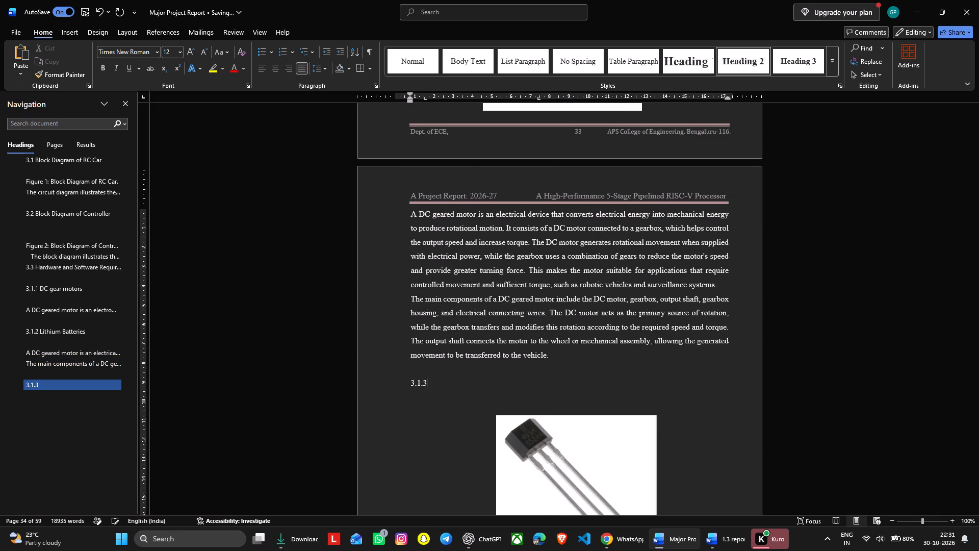
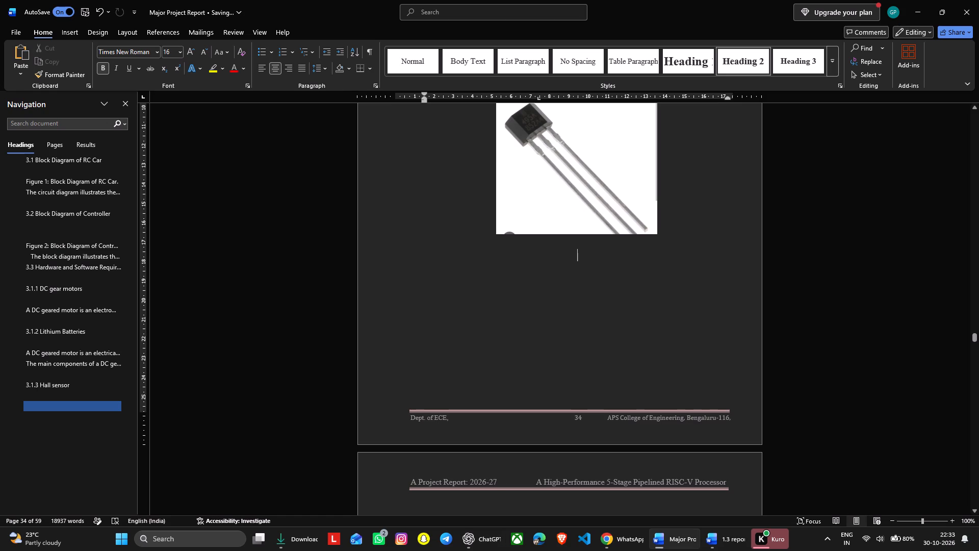
left_click(421, 263)
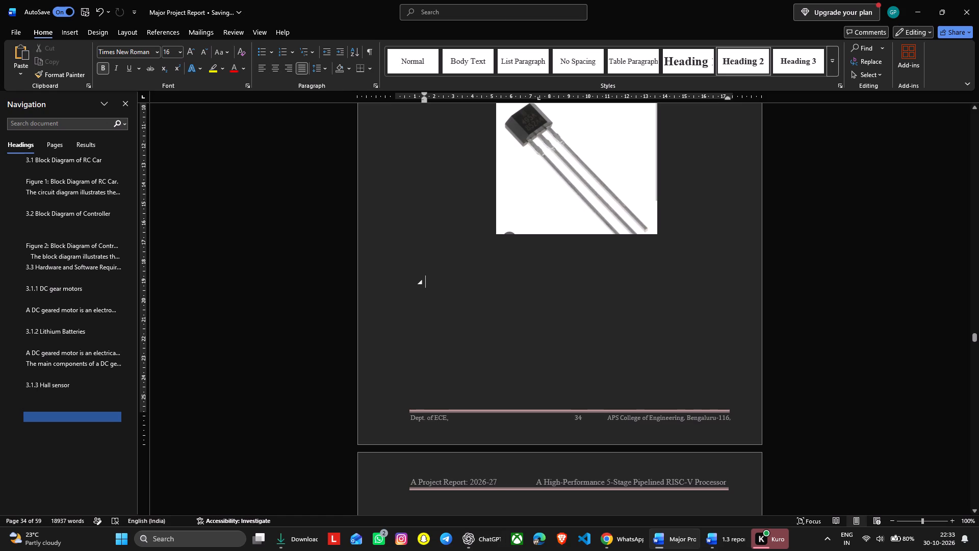
key("ctrl+v")
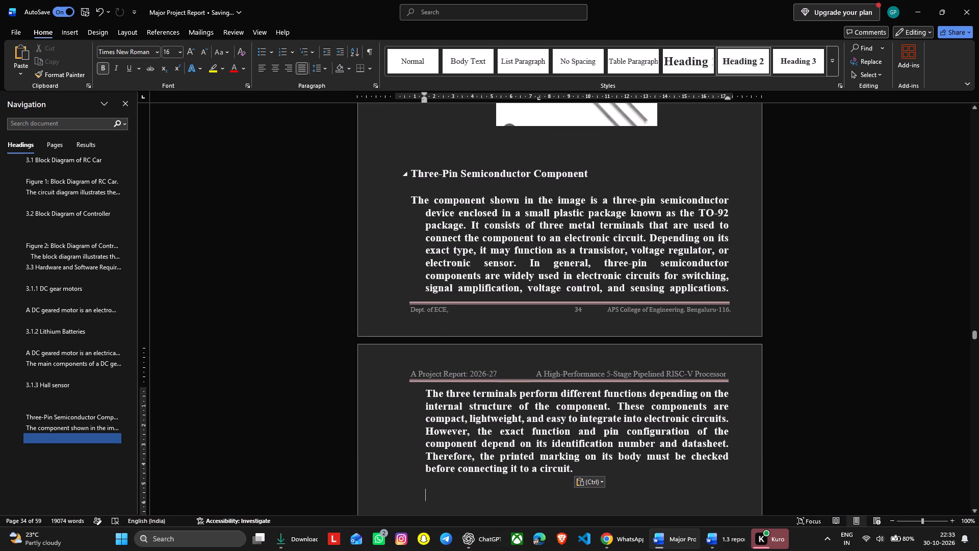
Delete the pasted title line "Three-Pin Semiconductor Component" above the description.
left_click(590, 176)
left_click_drag(590, 176, 407, 169)
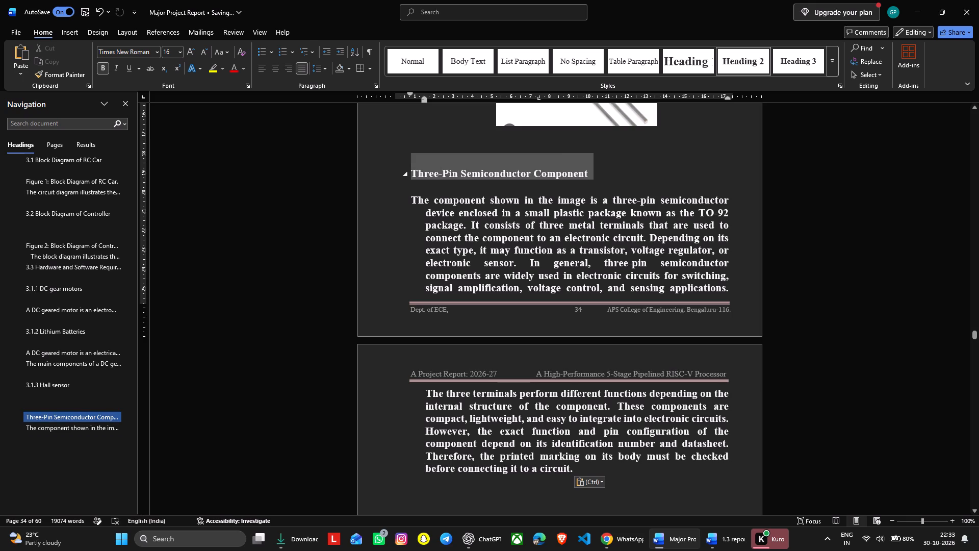
left_click_drag(407, 169, 405, 170)
key("BackSpace")
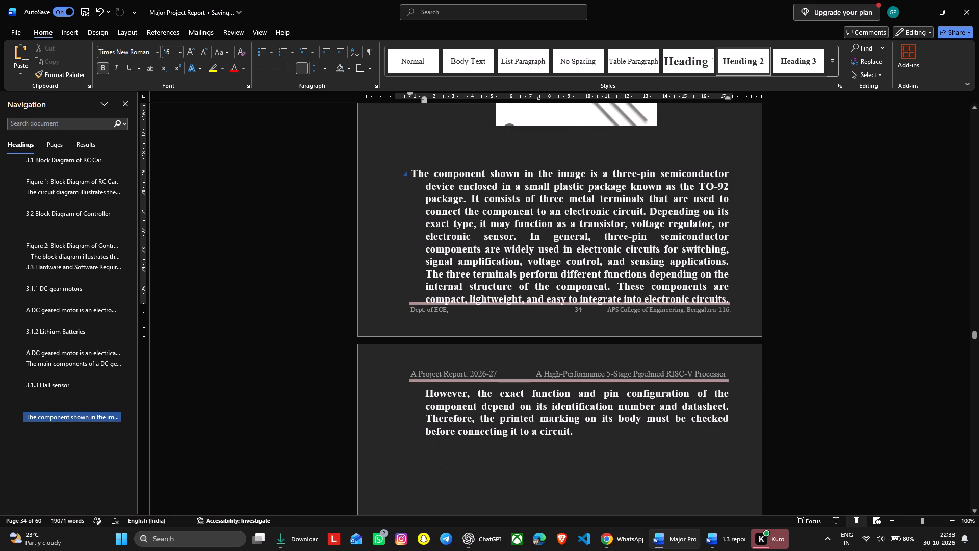
Set the whole Hall sensor description paragraph to 12 pt.
scroll(405, 170, "up", 1)
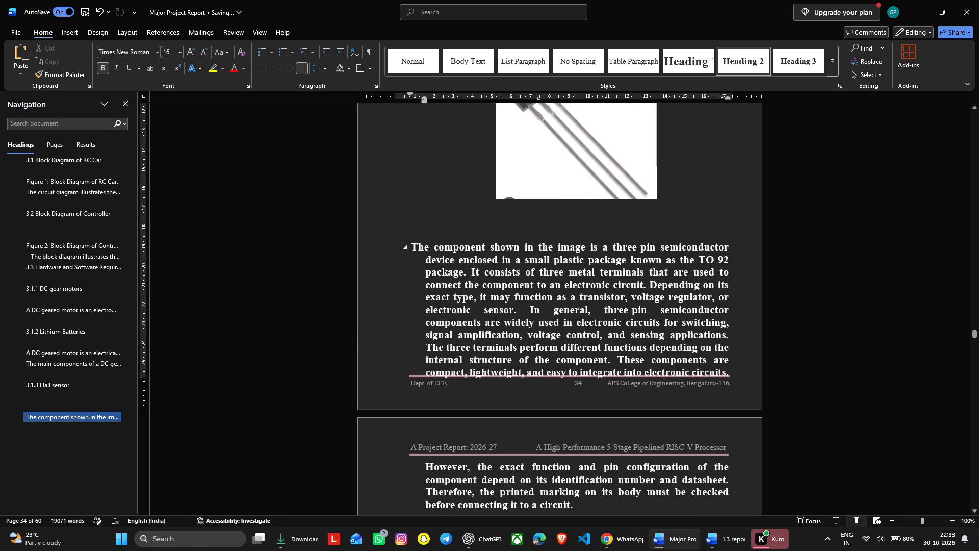
left_click(410, 244)
left_click_drag(410, 244, 589, 506)
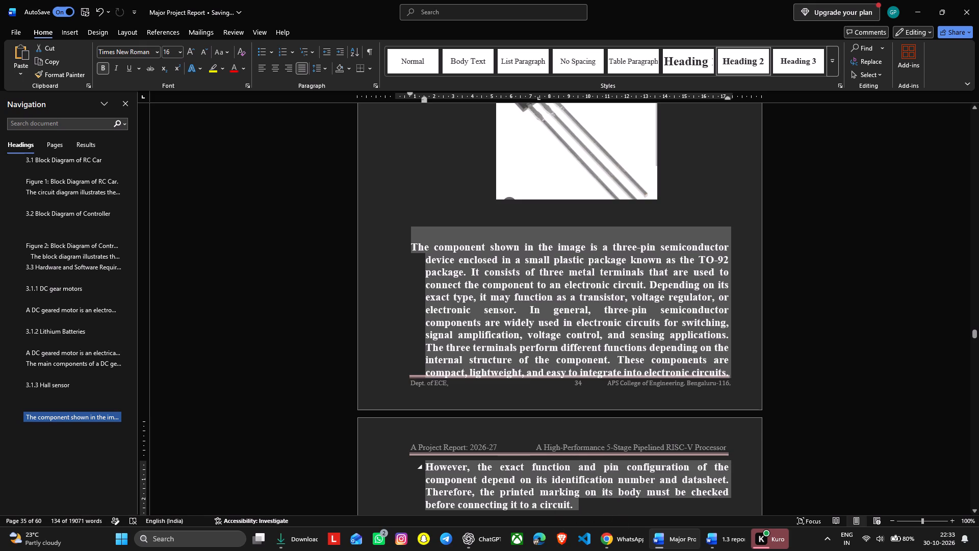
Reduce the font size of the selected Hall sensor description paragraph to 12 pt.
left_click(201, 51)
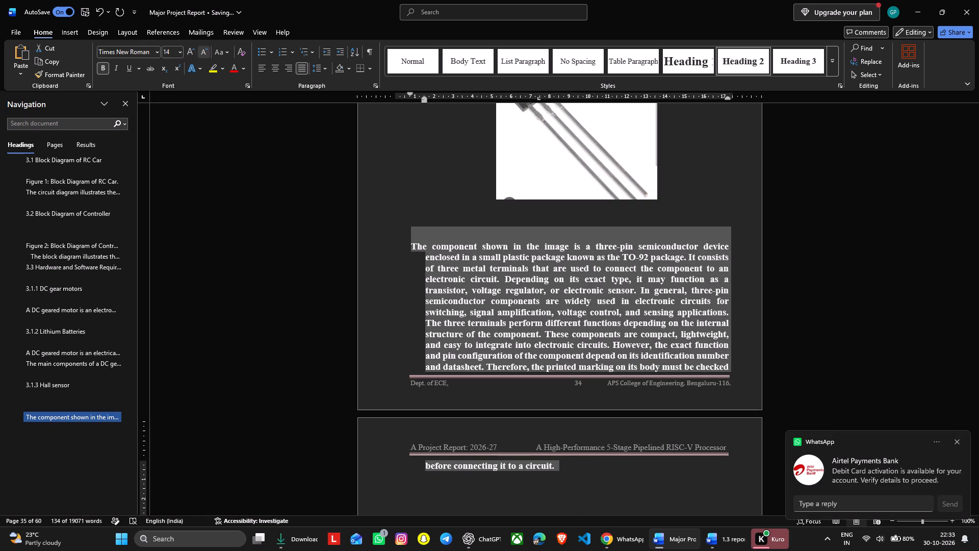
left_click(201, 51)
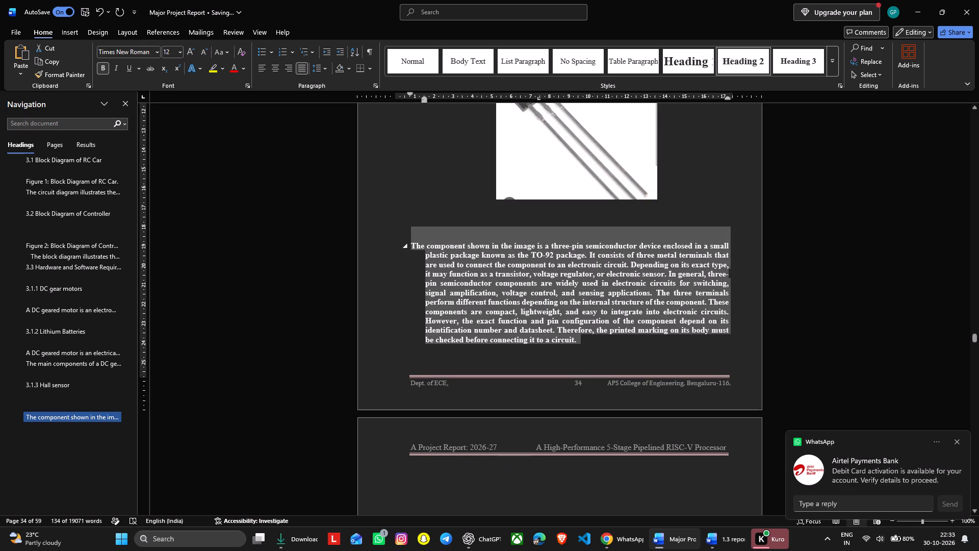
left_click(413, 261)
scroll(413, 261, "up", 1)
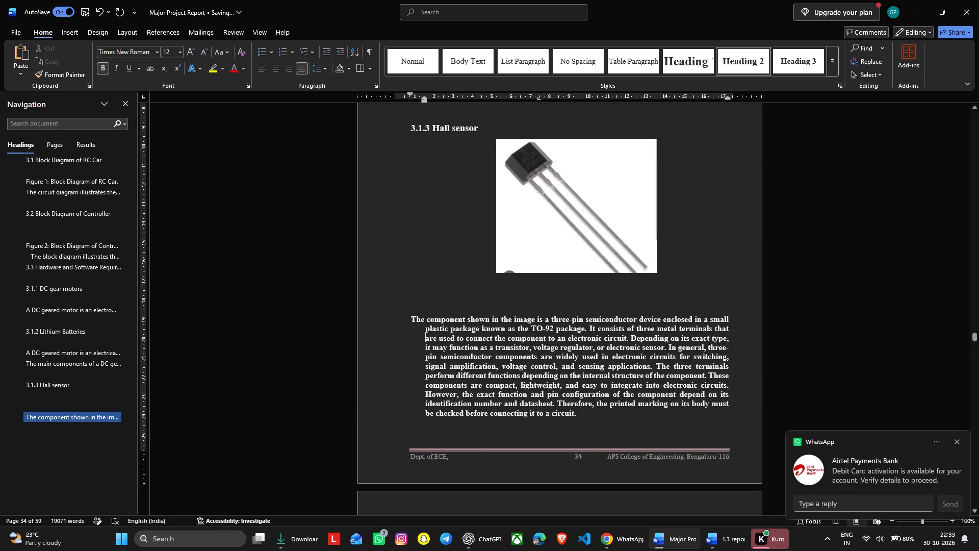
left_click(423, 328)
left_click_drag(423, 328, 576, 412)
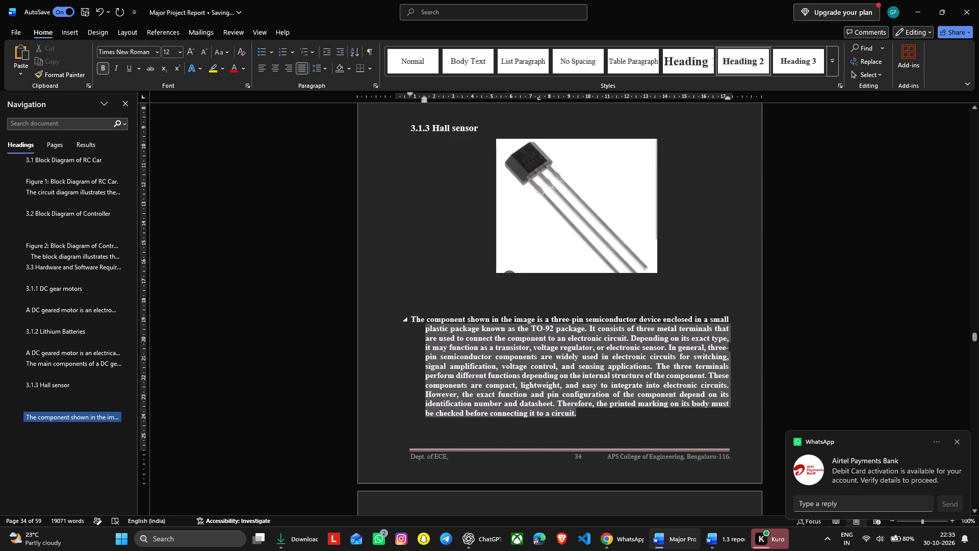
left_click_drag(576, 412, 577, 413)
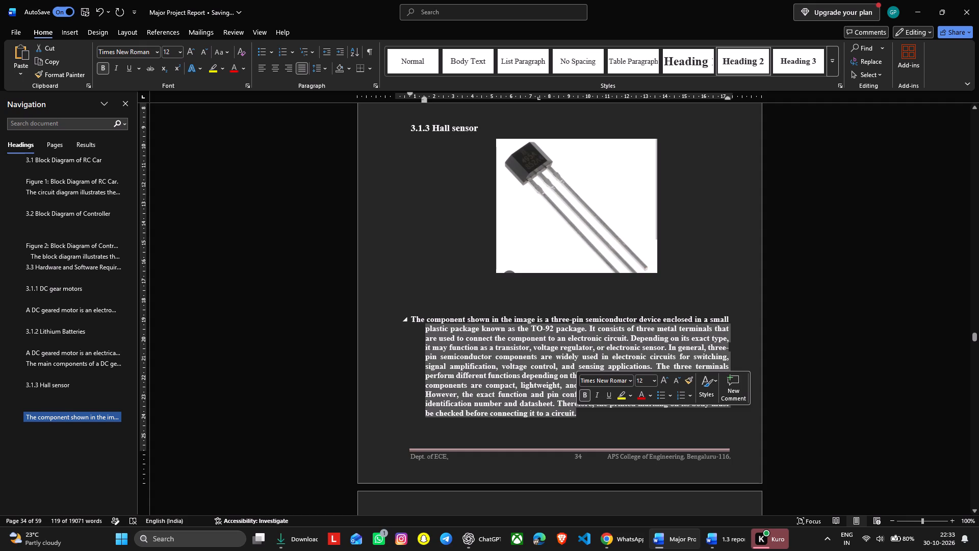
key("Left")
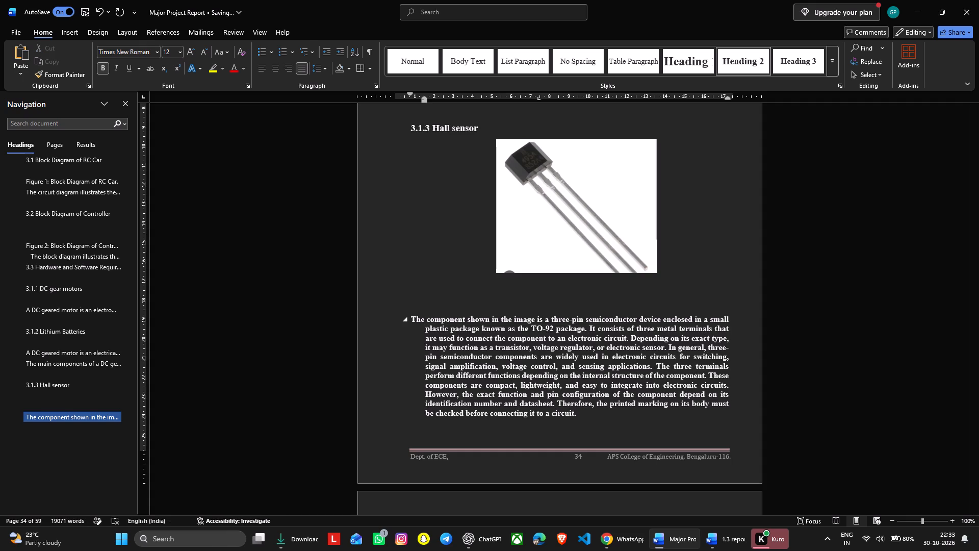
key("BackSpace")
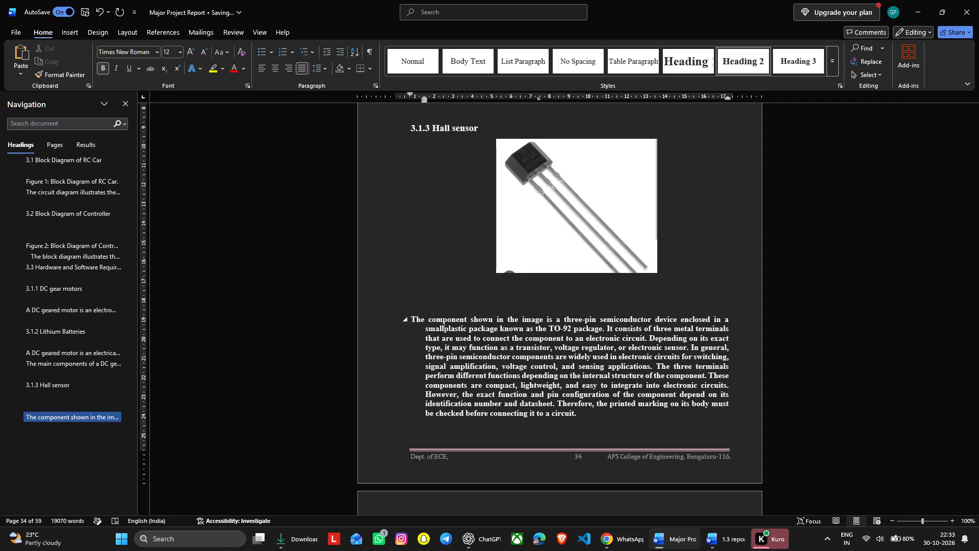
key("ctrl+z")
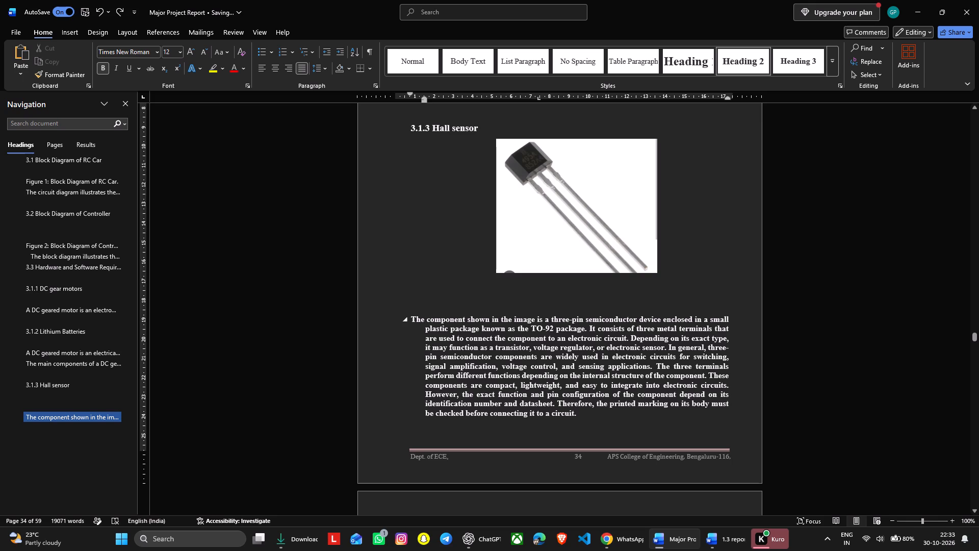
Indent the first line of the Hall sensor description with seven spaces so it lines up with the lines below.
left_click(413, 321)
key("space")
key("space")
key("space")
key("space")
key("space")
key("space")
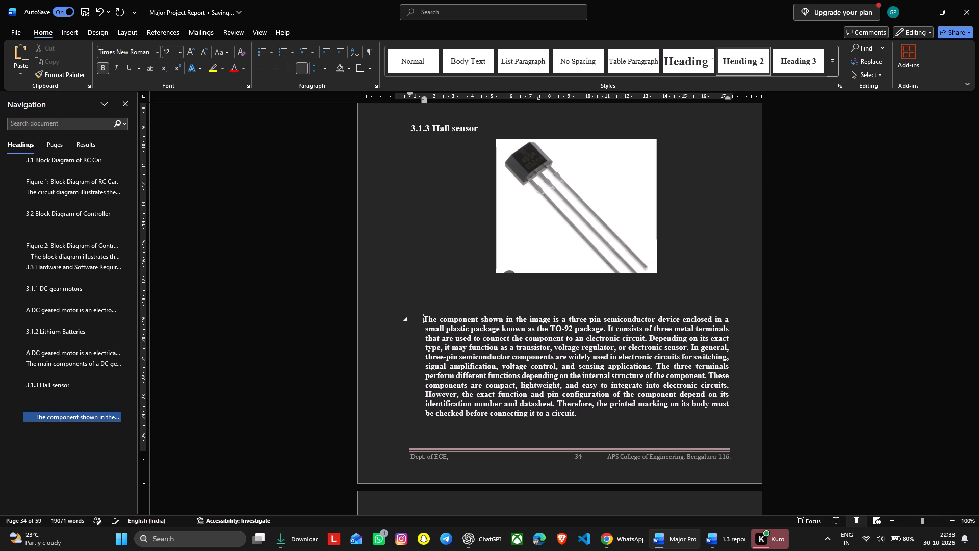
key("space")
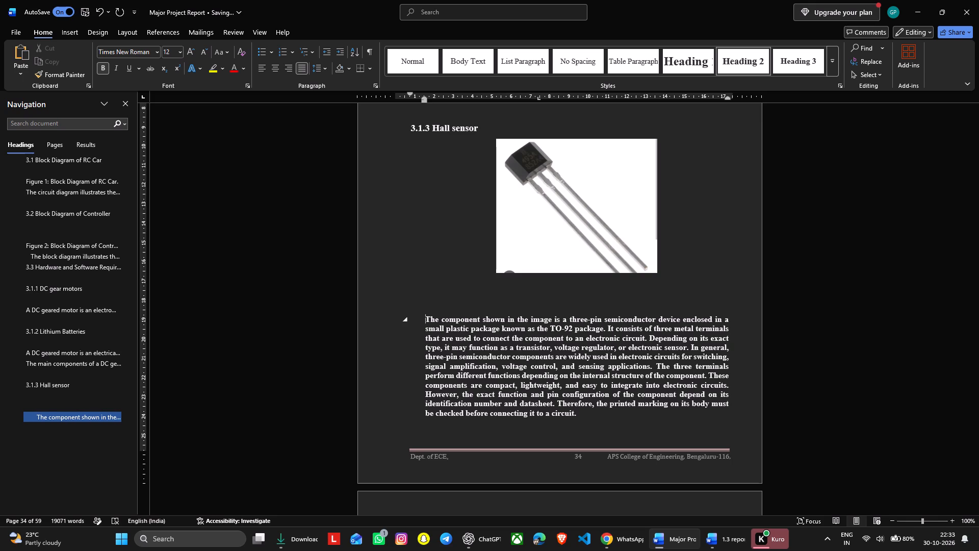
Move the left indent of the whole Hall sensor description paragraph outward to about the page's left text margin.
left_click(427, 317)
left_click_drag(427, 317, 548, 392)
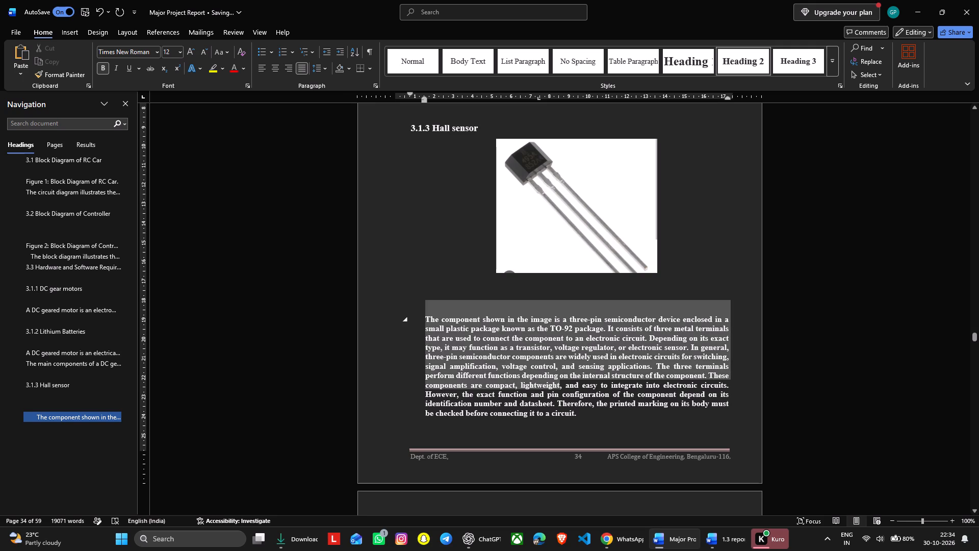
left_click_drag(548, 392, 617, 416)
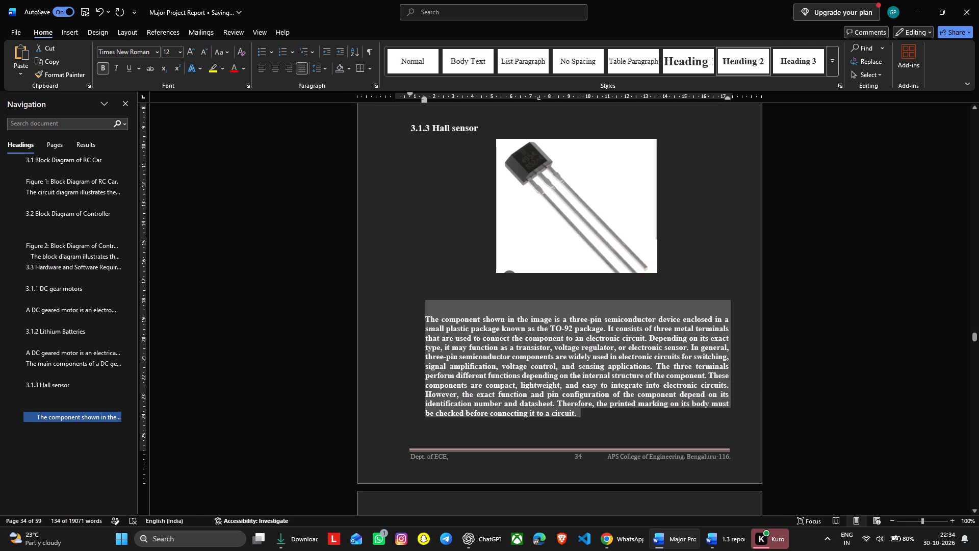
left_click_drag(424, 96, 407, 97)
left_click_drag(424, 97, 418, 102)
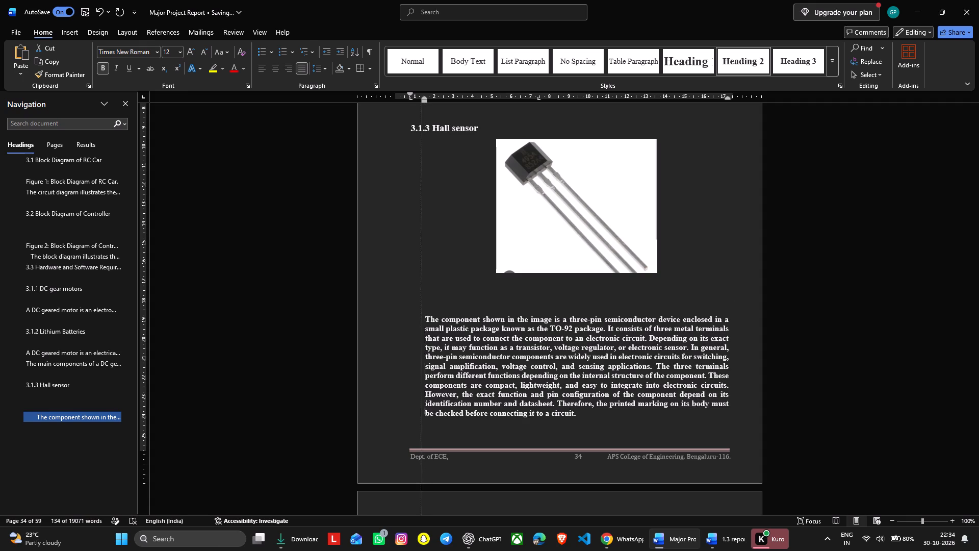
left_click_drag(418, 102, 406, 101)
left_click(420, 233)
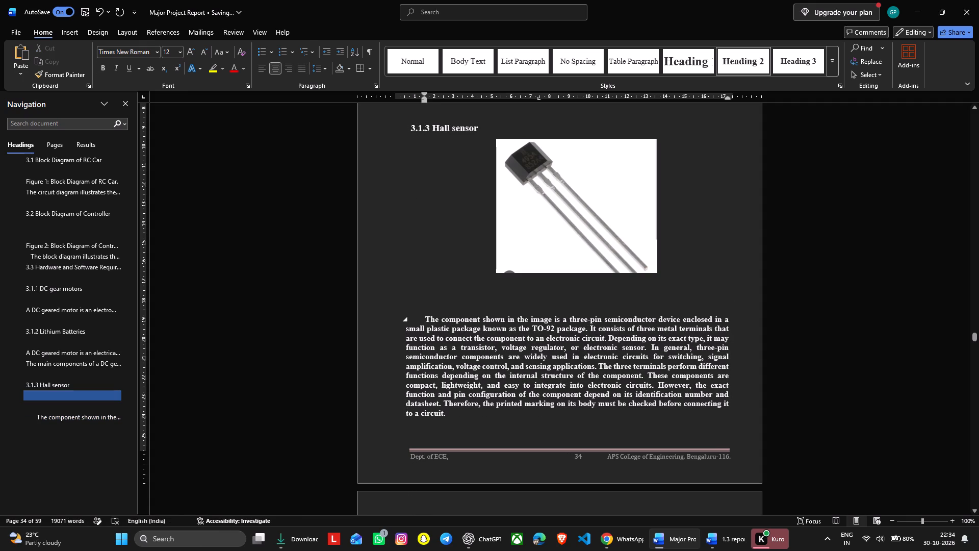
Remove the leading space and first-line indent so the Hall sensor description's first line starts flush with the rest.
left_click(426, 319)
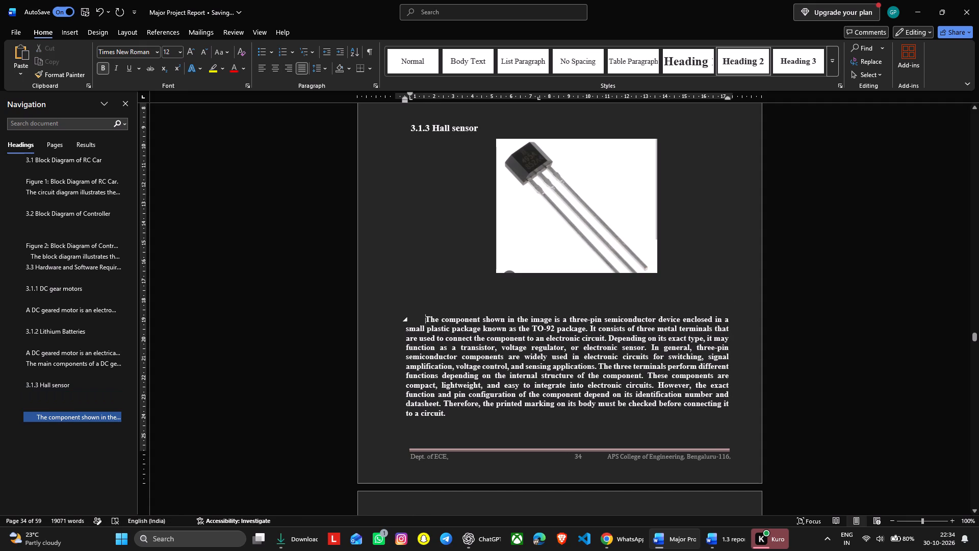
key("BackSpace")
key("BackSpace")
key("BackSpace")
key("BackSpace")
key("BackSpace")
key("BackSpace")
key("BackSpace")
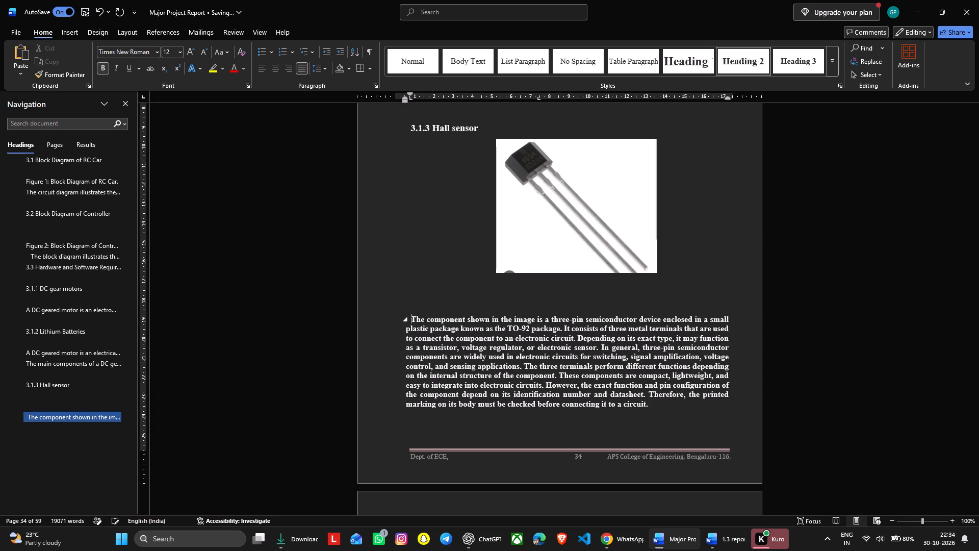
key("BackSpace")
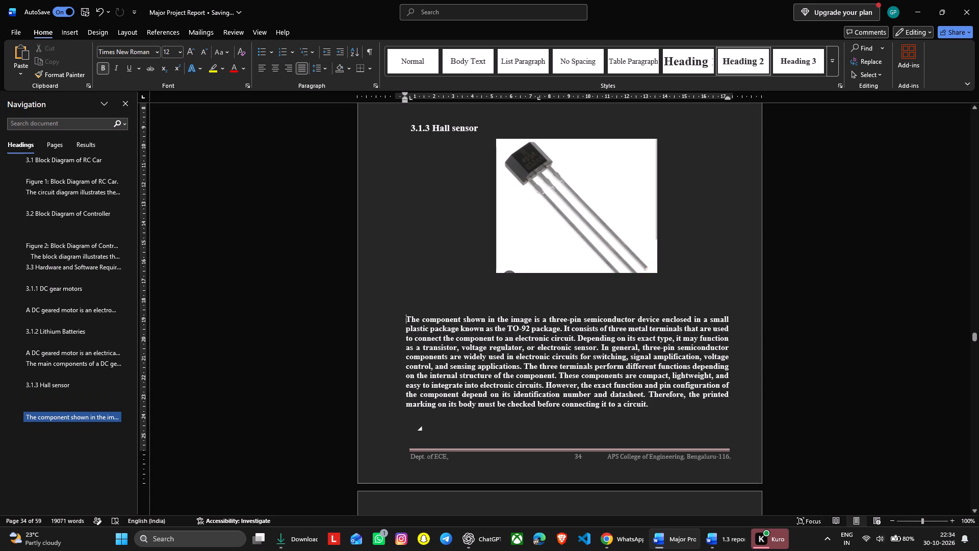
Remove the bold formatting from the Hall sensor description paragraph.
left_click(657, 411)
left_click_drag(657, 411, 409, 319)
left_click(417, 301)
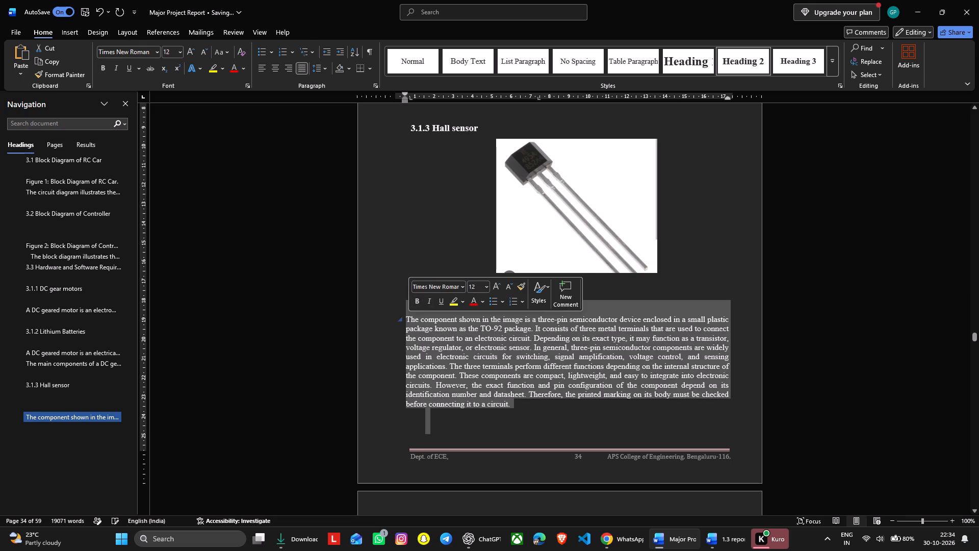
left_click(399, 247)
left_click(419, 308)
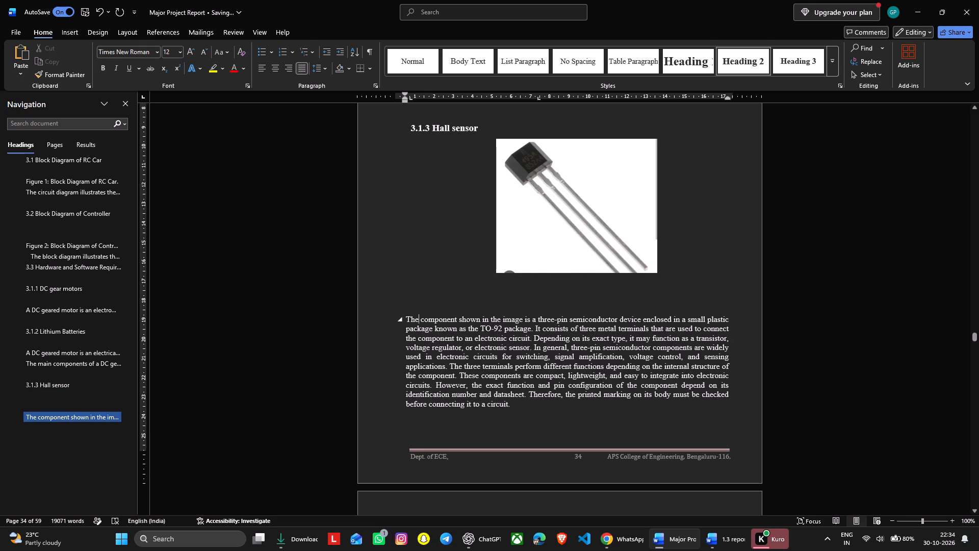
Delete the empty line between the Hall sensor picture and its description paragraph.
left_click(430, 303)
left_click(466, 298)
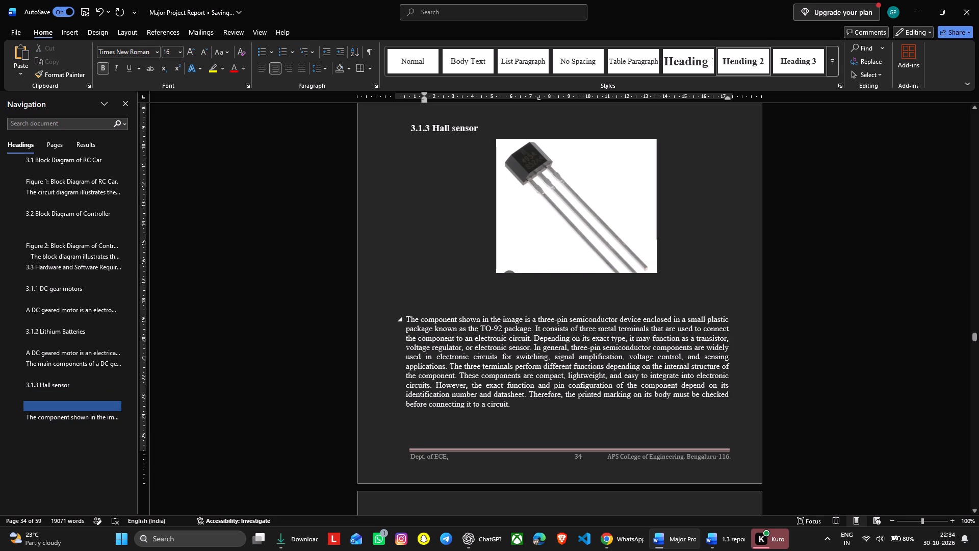
key("BackSpace")
key("BackSpace")
key("BackSpace")
key("BackSpace")
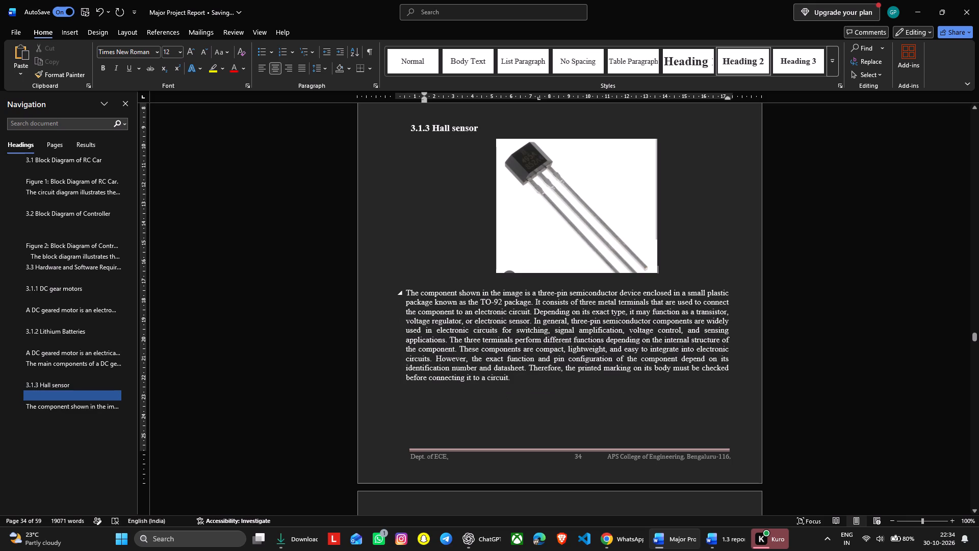
Set the line spacing of the whole Hall sensor description paragraph to 1.5.
left_click(514, 414)
left_click(407, 293)
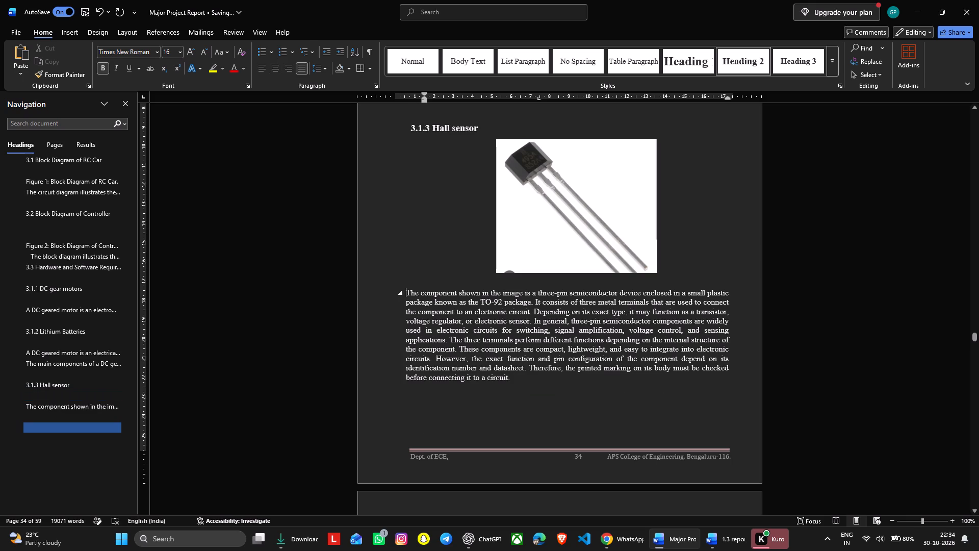
left_click_drag(407, 293, 535, 385)
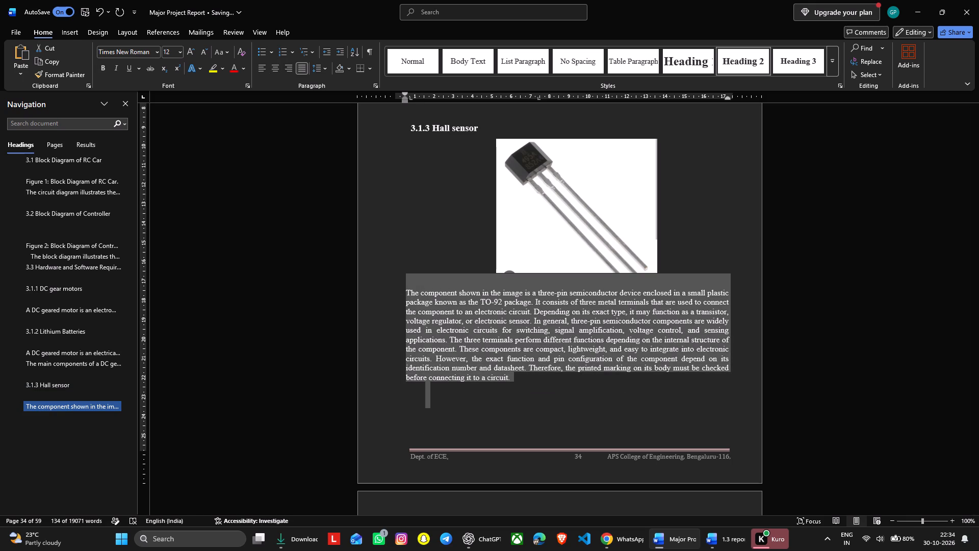
left_click(324, 72)
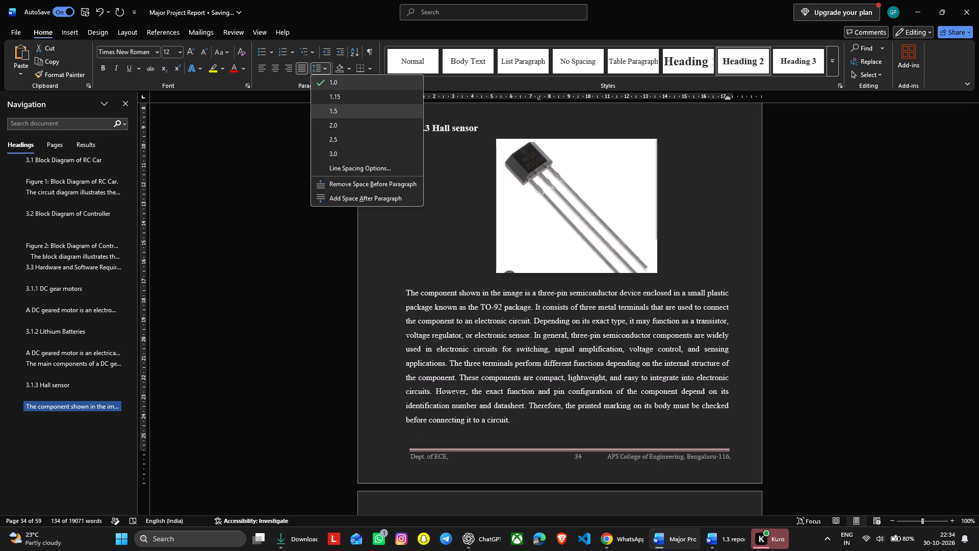
left_click(341, 113)
left_click(392, 189)
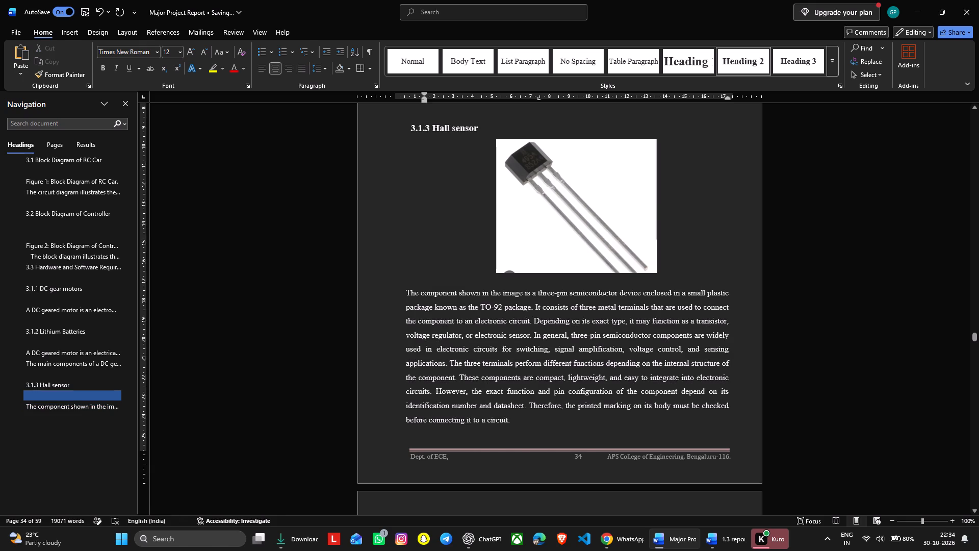
Place the text cursor in the empty lines near the top of the blank page after the Hall sensor description.
scroll(385, 196, "up", 1)
scroll(385, 196, "down", 4)
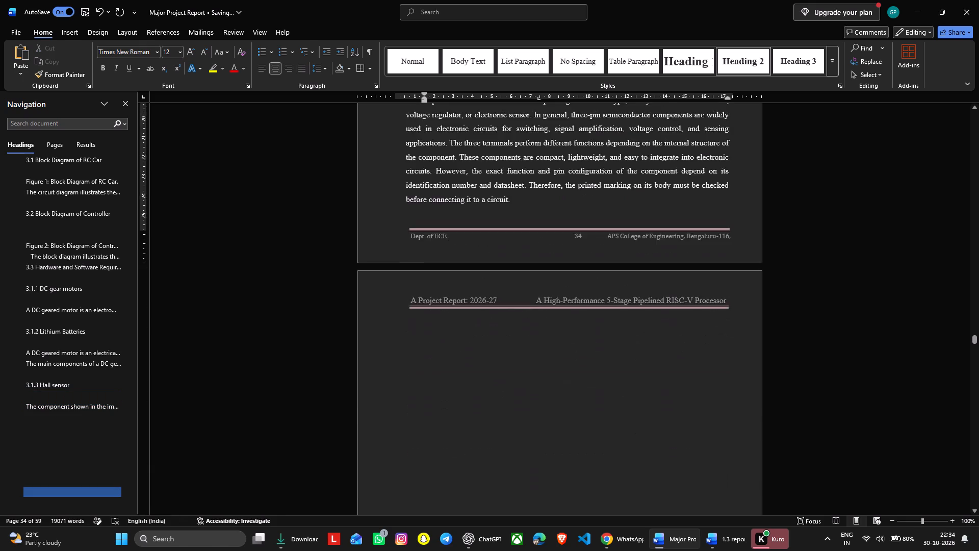
scroll(385, 196, "down", 3)
scroll(384, 197, "up", 2)
scroll(384, 200, "down", 3)
scroll(392, 205, "up", 5)
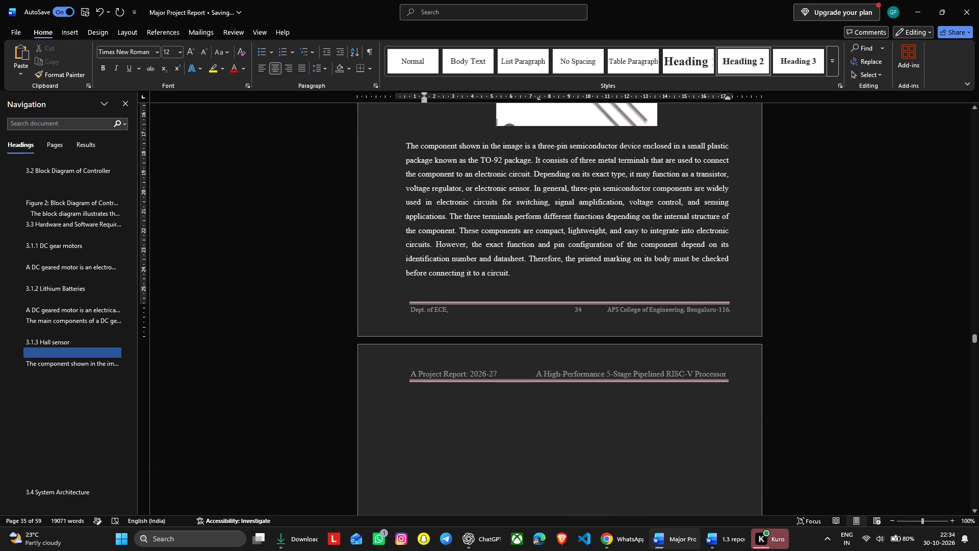
scroll(525, 418, "down", 1)
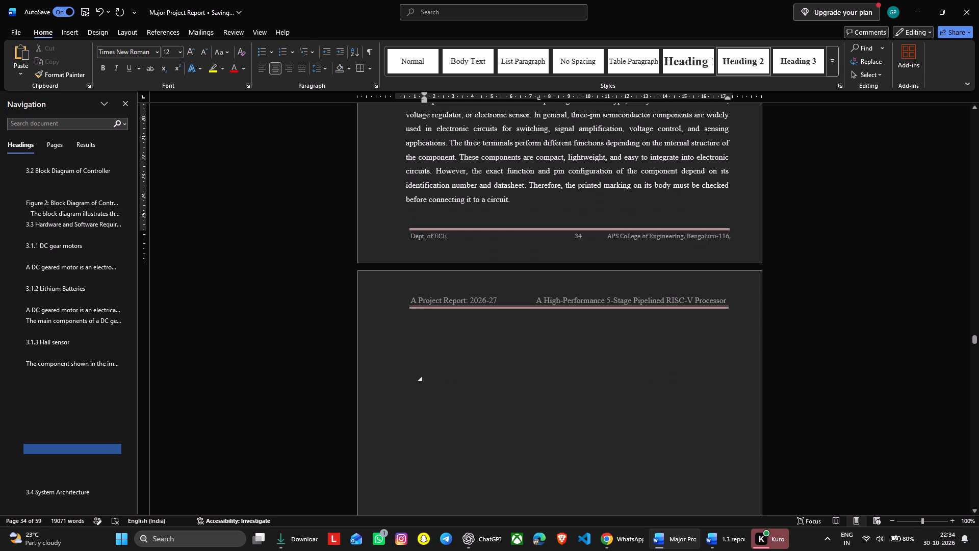
left_click(479, 342)
left_click(481, 360)
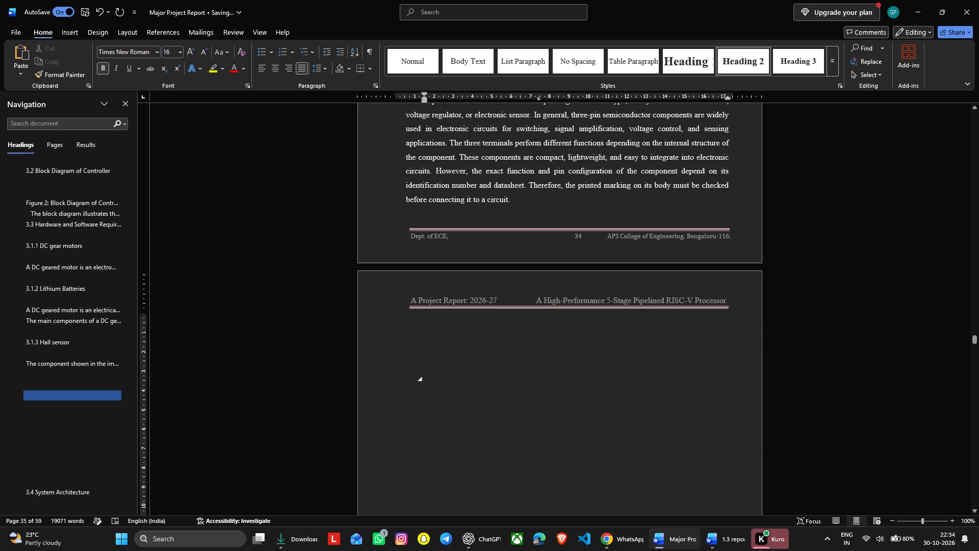
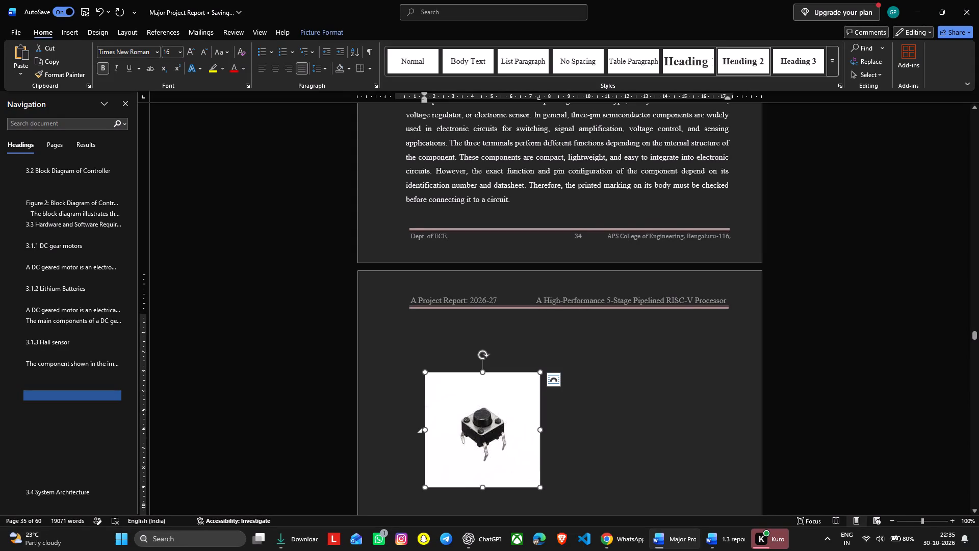
Stretch the push button picture horizontally so its frame is somewhat wider than it is tall, keeping its height.
left_click_drag(542, 430, 625, 429)
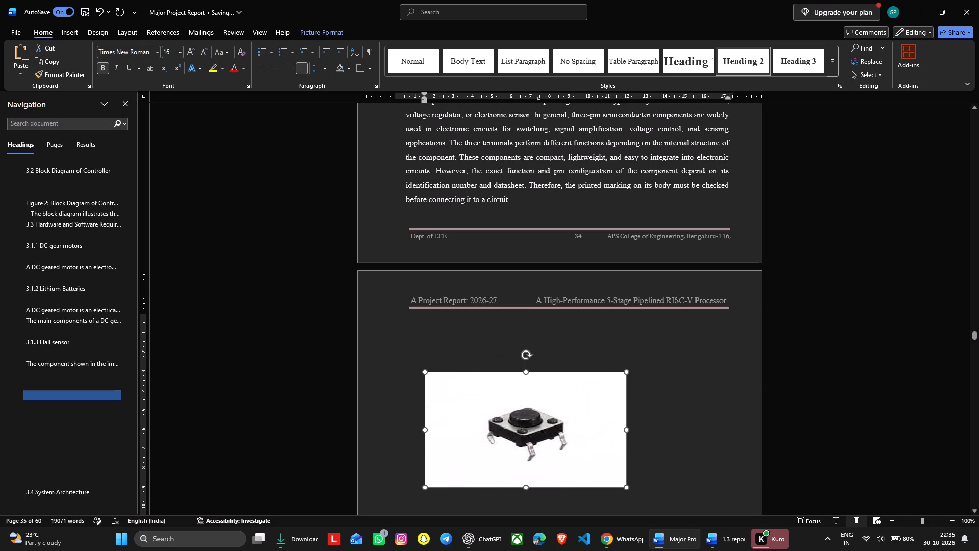
left_click_drag(625, 429, 624, 430)
left_click_drag(425, 427, 483, 433)
Enter the heading number 3.1.4 on the empty line above the push button picture, continuing the numbering after the Hall sensor heading.
left_click(447, 318)
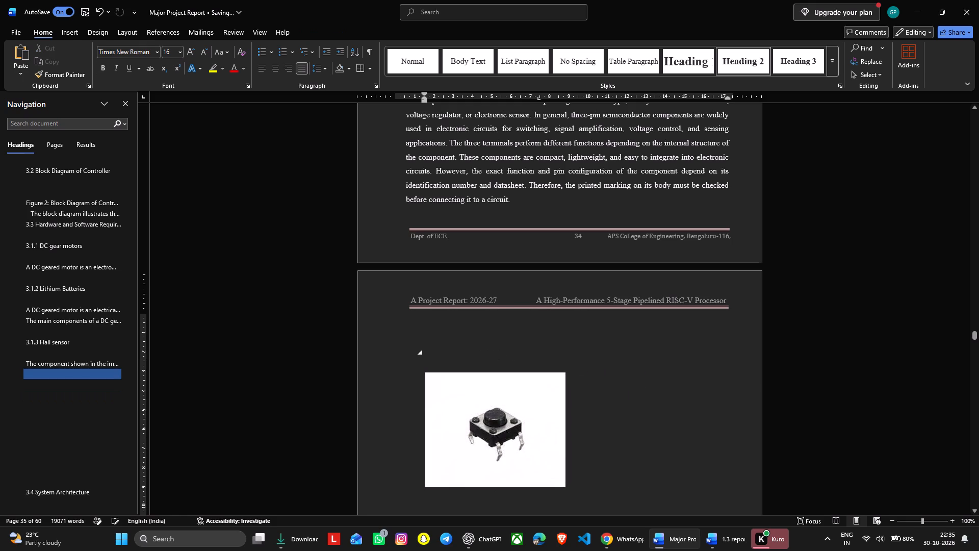
type("3.3")
key("period")
key("3")
scroll(452, 343, "right", 1)
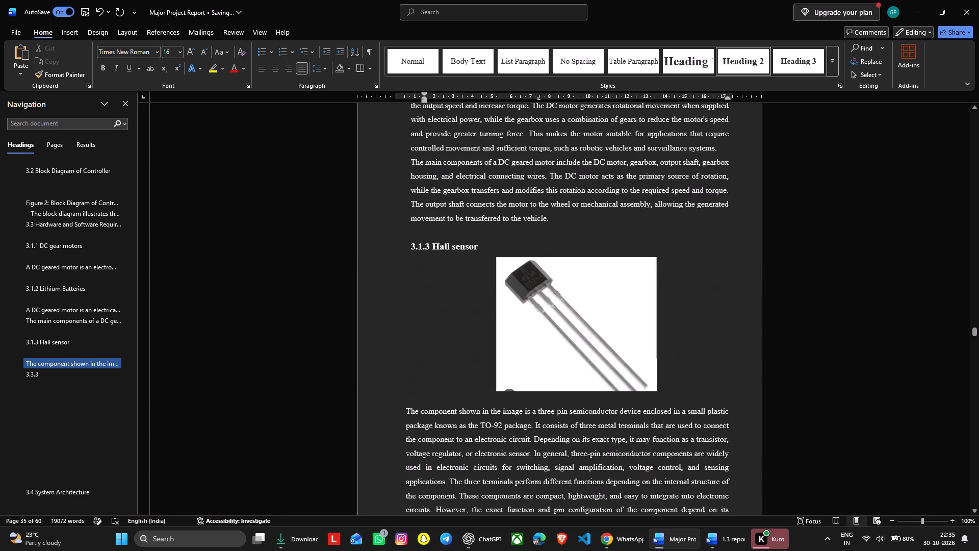
scroll(452, 343, "right", 1)
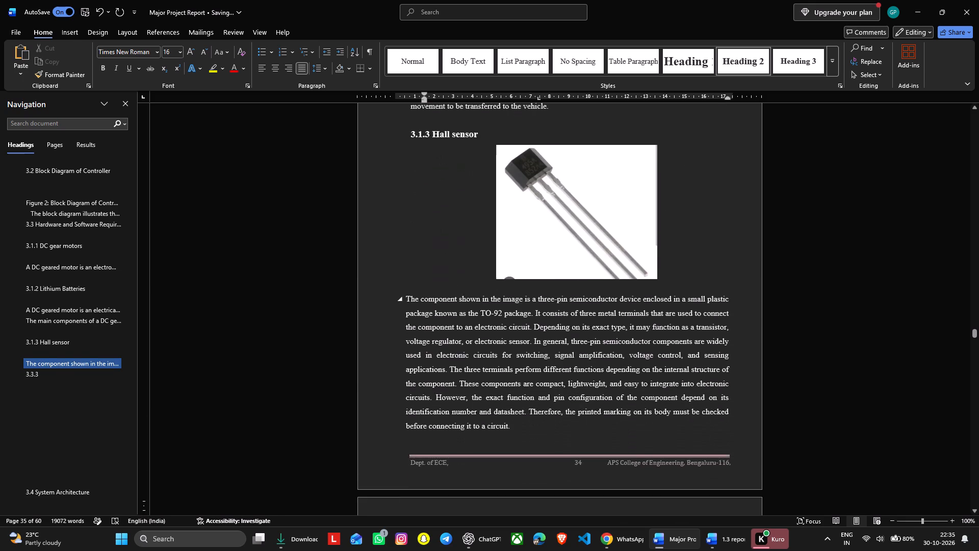
scroll(452, 343, "right", 1)
key("BackSpace")
key("BackSpace")
key("BackSpace")
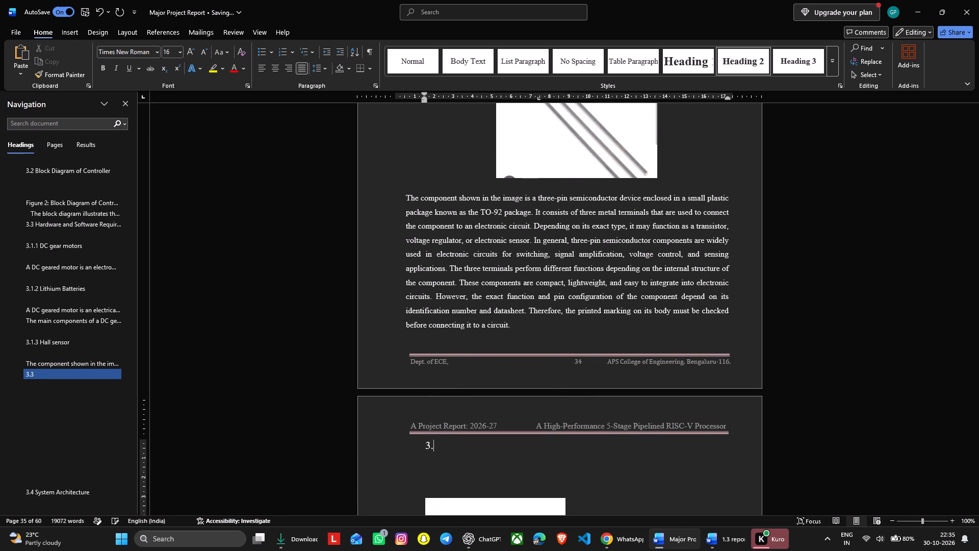
type("1.4")
scroll(452, 343, "up", 2)
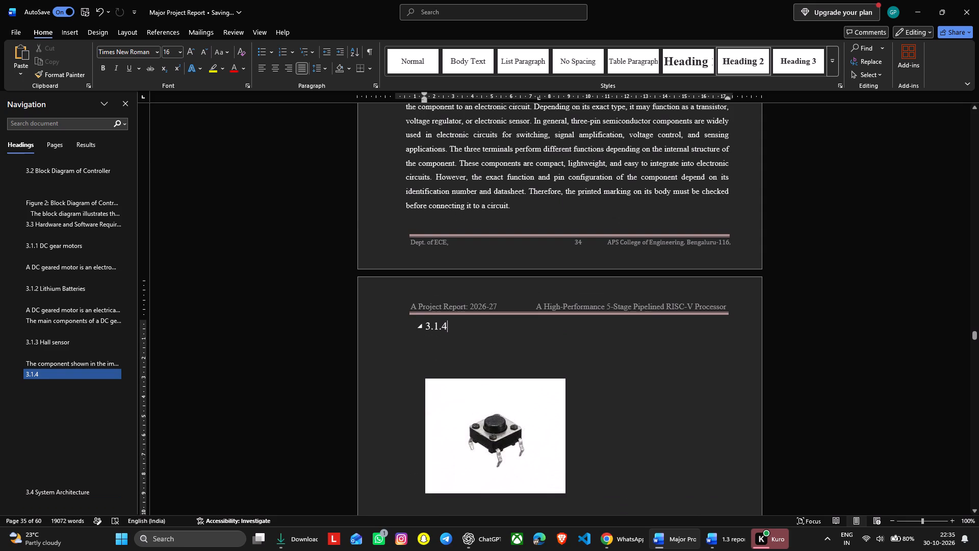
key("space")
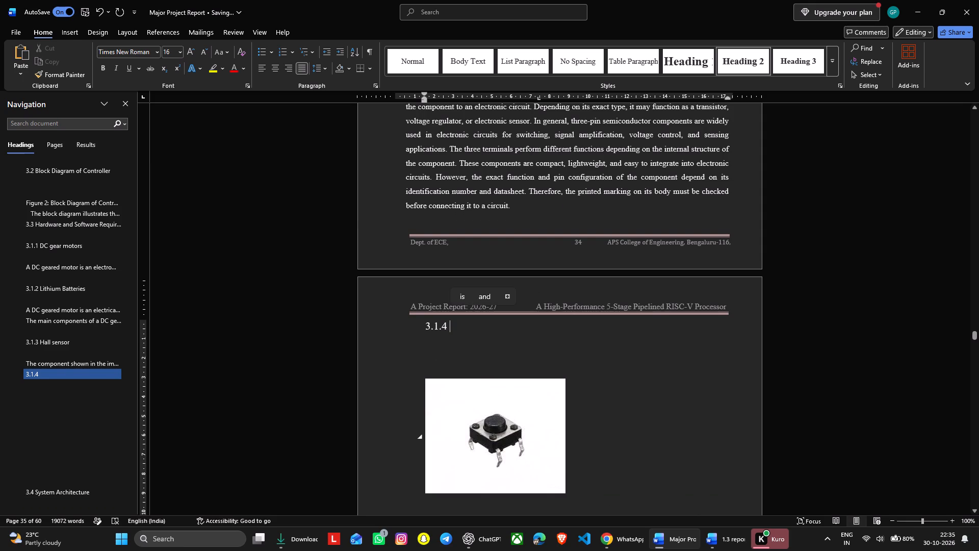
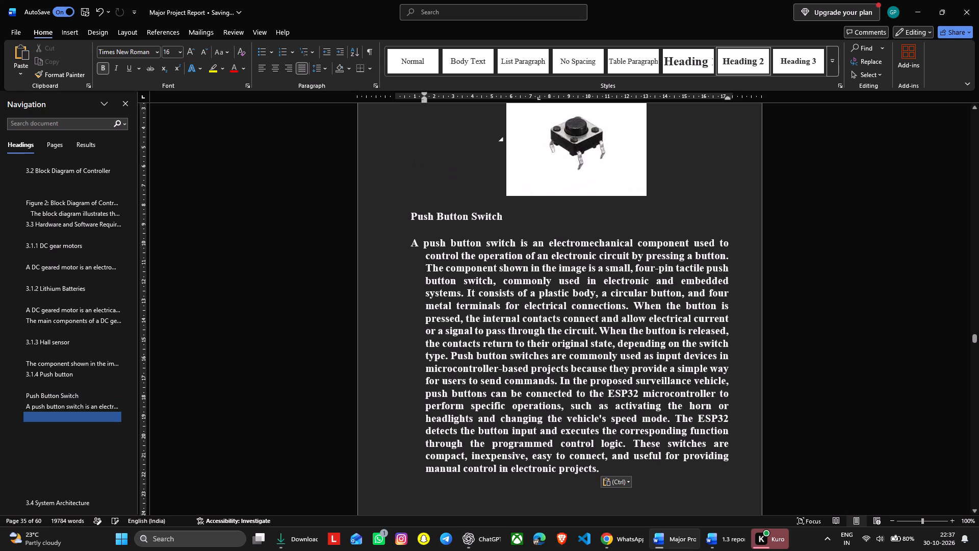
left_click(509, 221)
left_click_drag(506, 219, 379, 217)
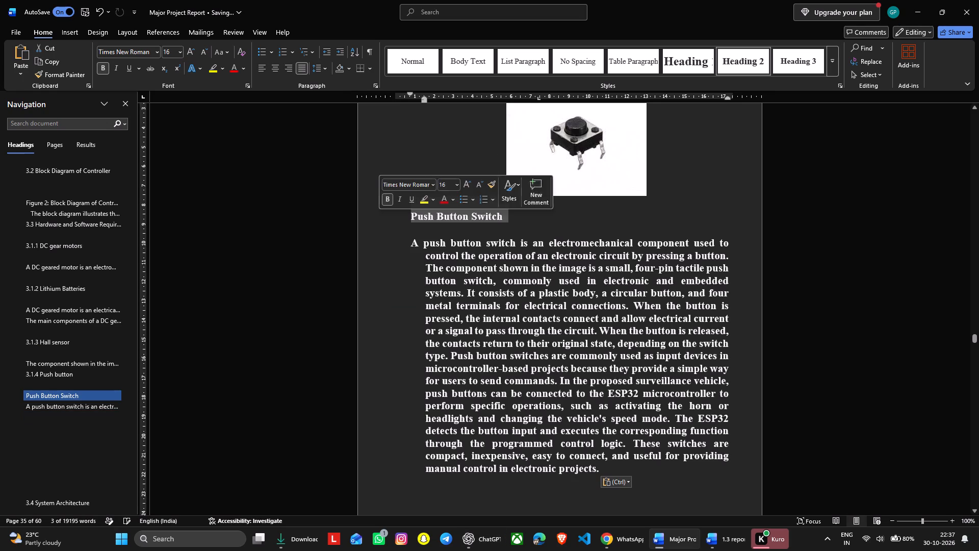
key("BackSpace")
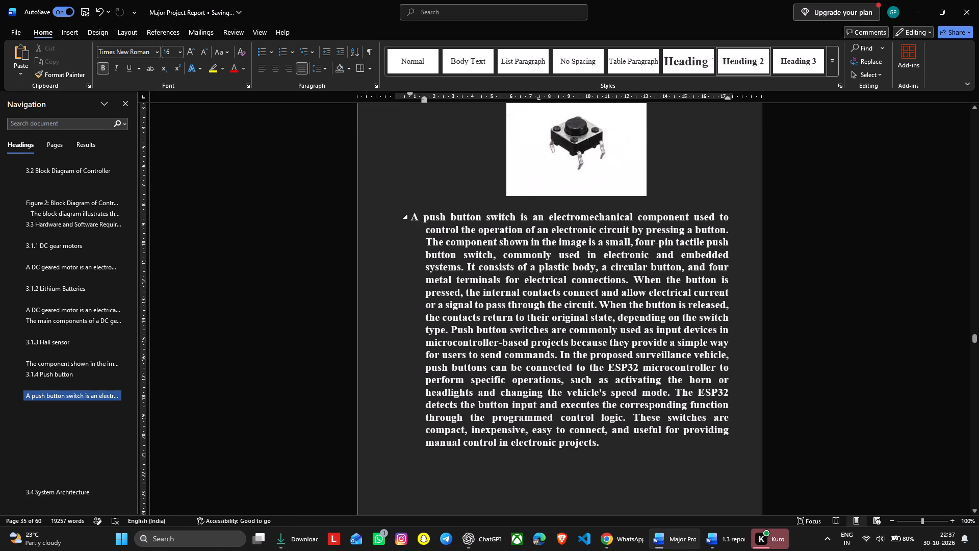
Insert leading spaces before the push button description so its first line starts level with the lines below.
key("space")
key("space")
key("space")
key("space")
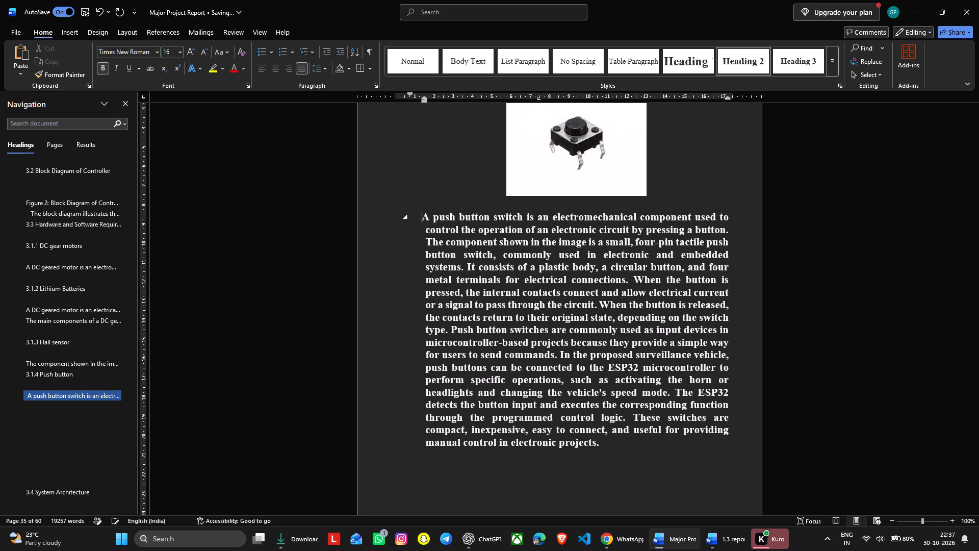
key("space")
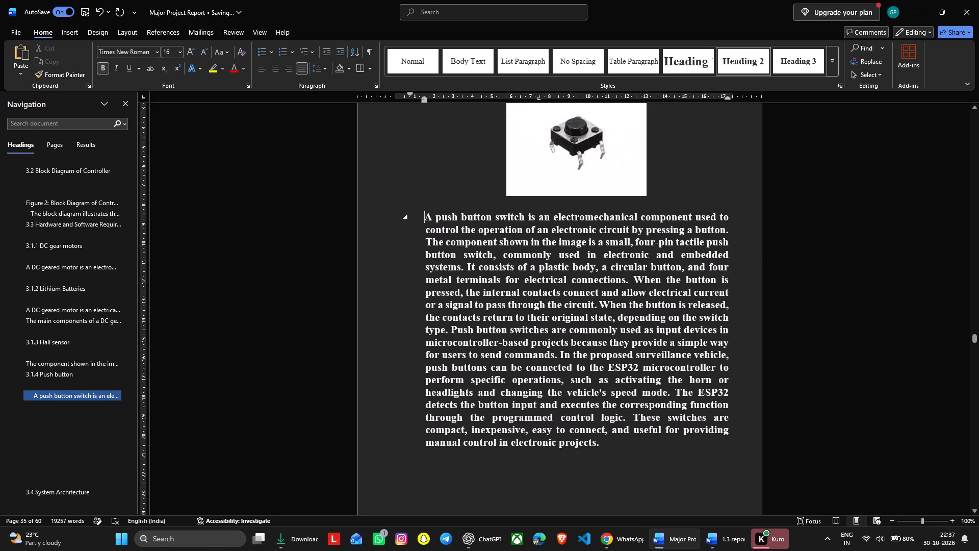
Format the push button description as 12 pt non-bold text with 1.5 line spacing.
left_click(427, 218)
left_click_drag(427, 218, 669, 457)
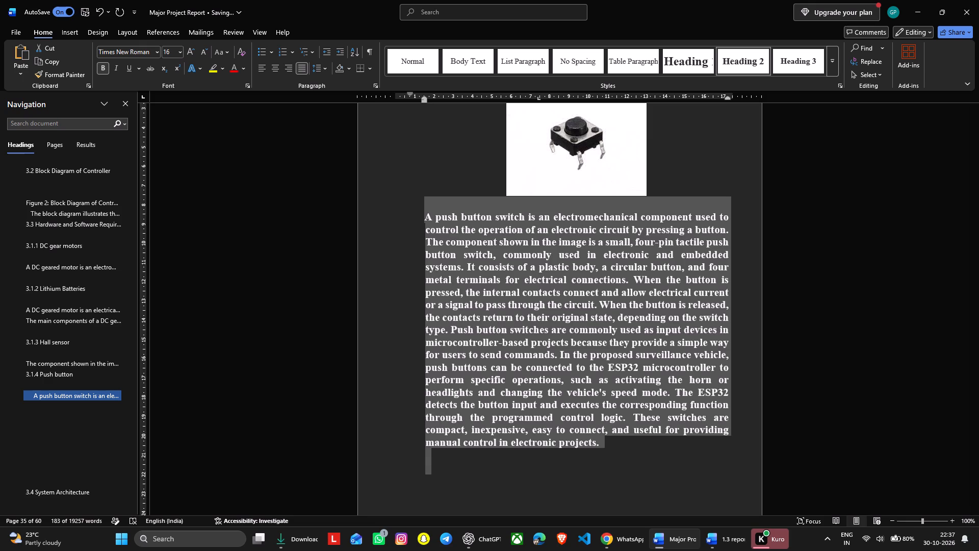
left_click(200, 53)
left_click(200, 53)
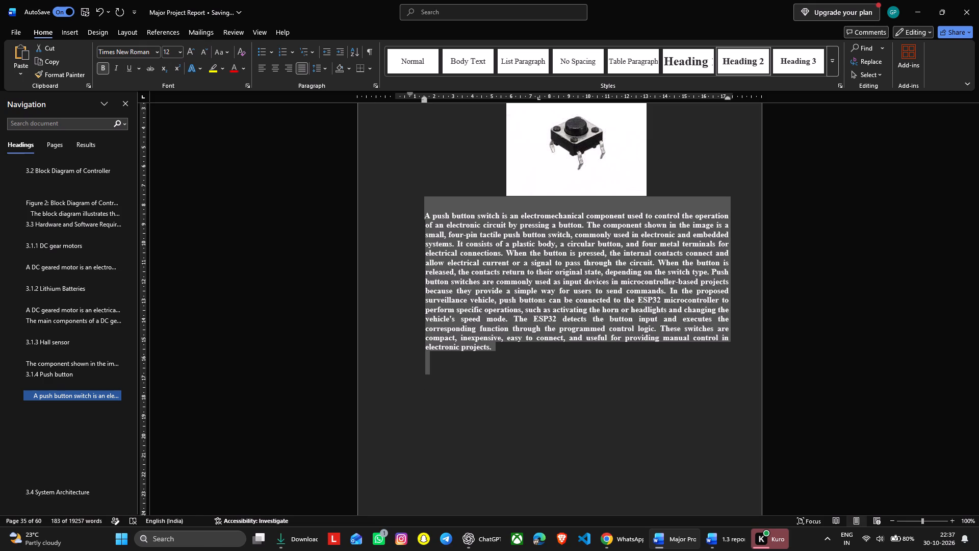
left_click(103, 66)
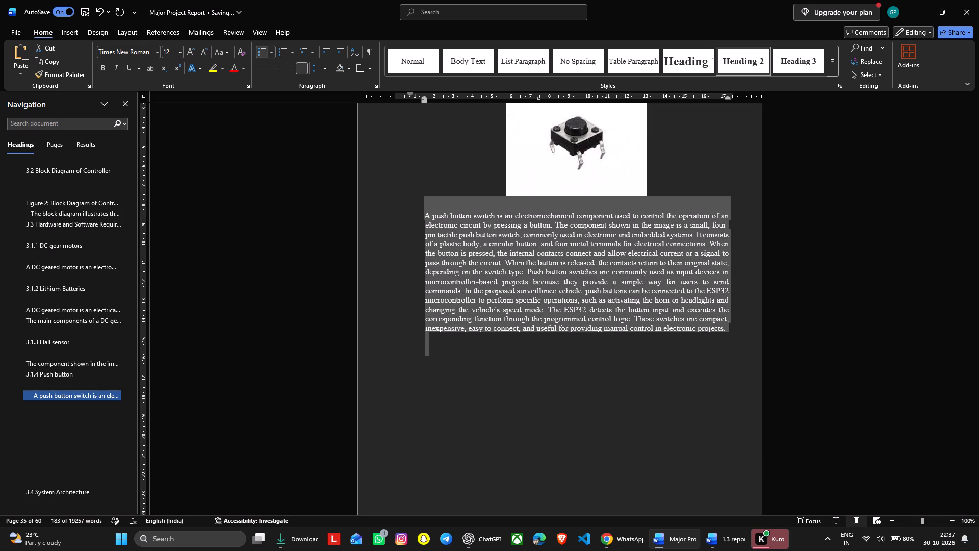
left_click(324, 71)
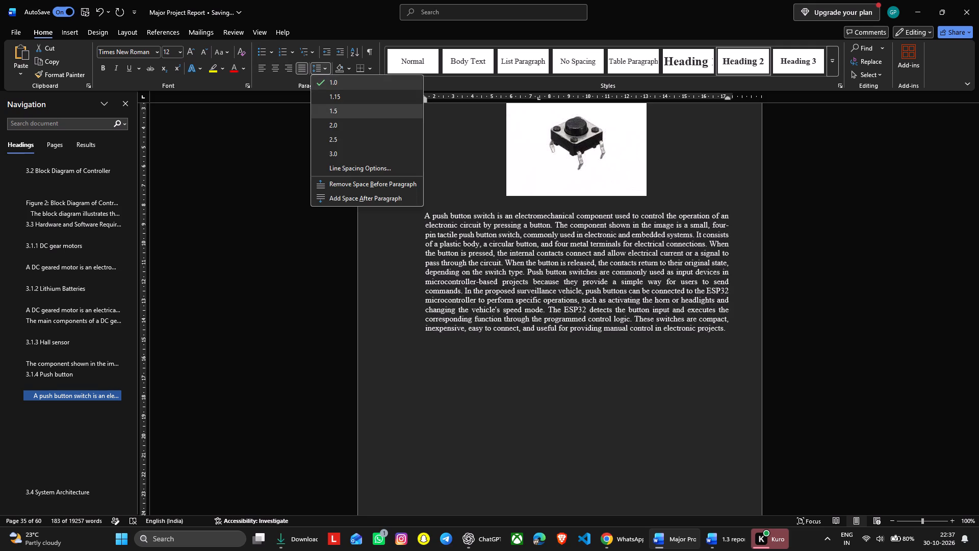
left_click(336, 111)
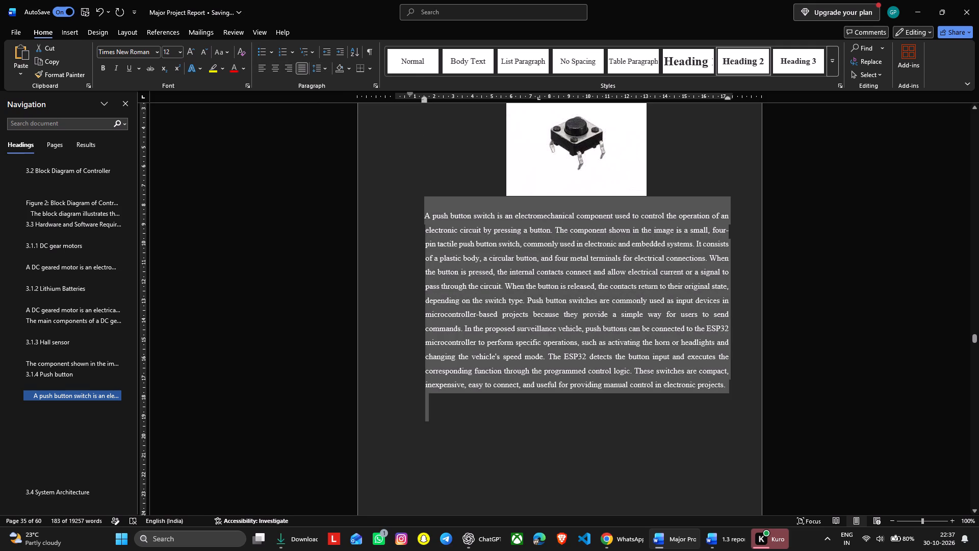
Reduce the left indent of the push button description so the paragraph starts further out than its heading.
scroll(372, 141, "up", 1)
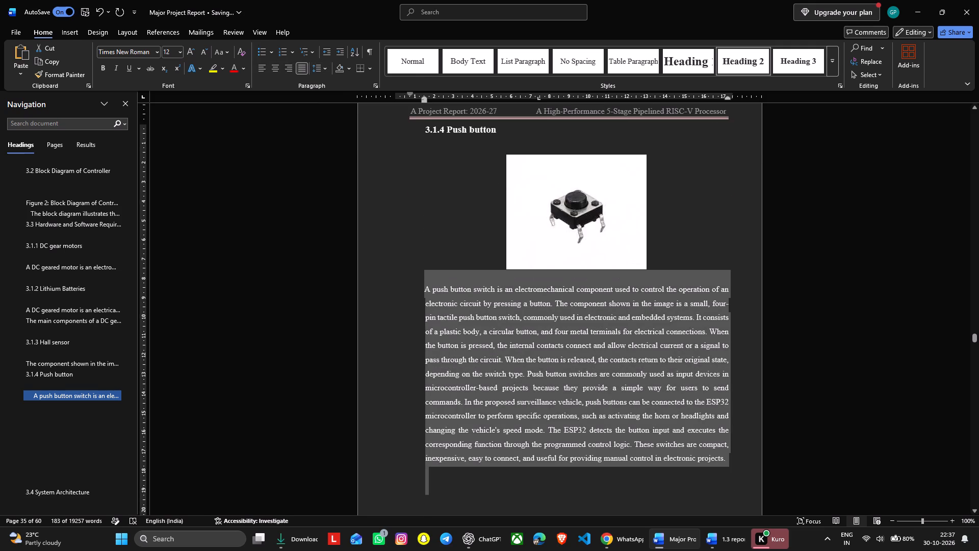
scroll(374, 141, "up", 1)
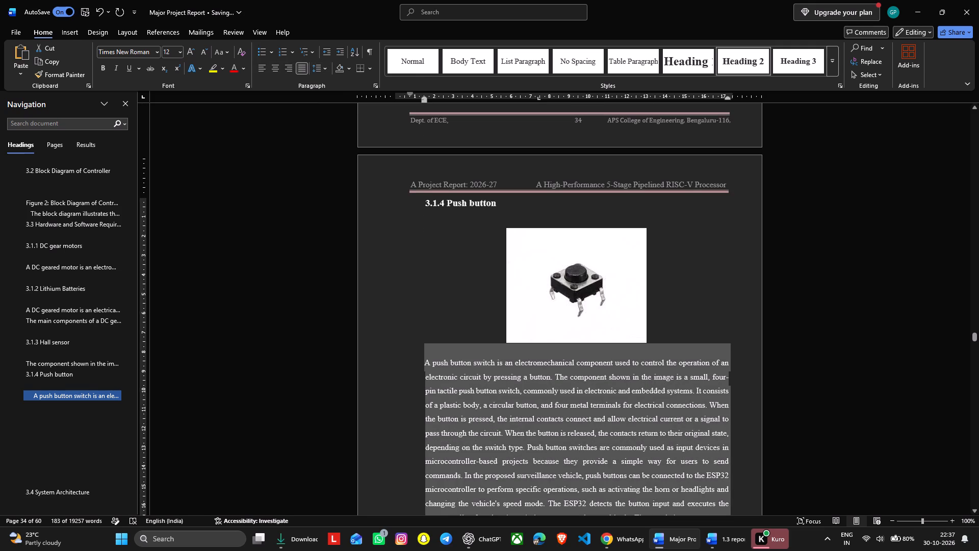
left_click_drag(424, 98, 411, 98)
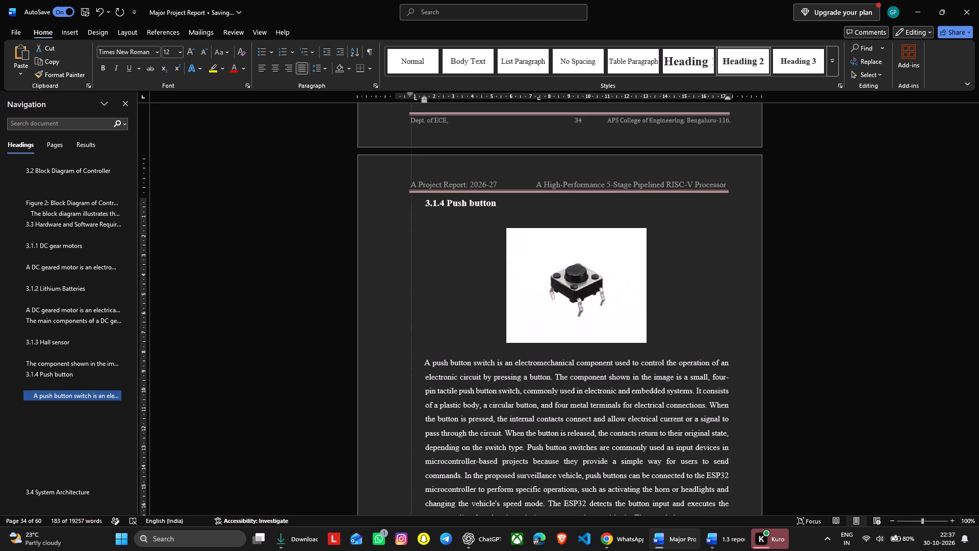
left_click_drag(411, 98, 406, 97)
left_click_drag(423, 99, 408, 99)
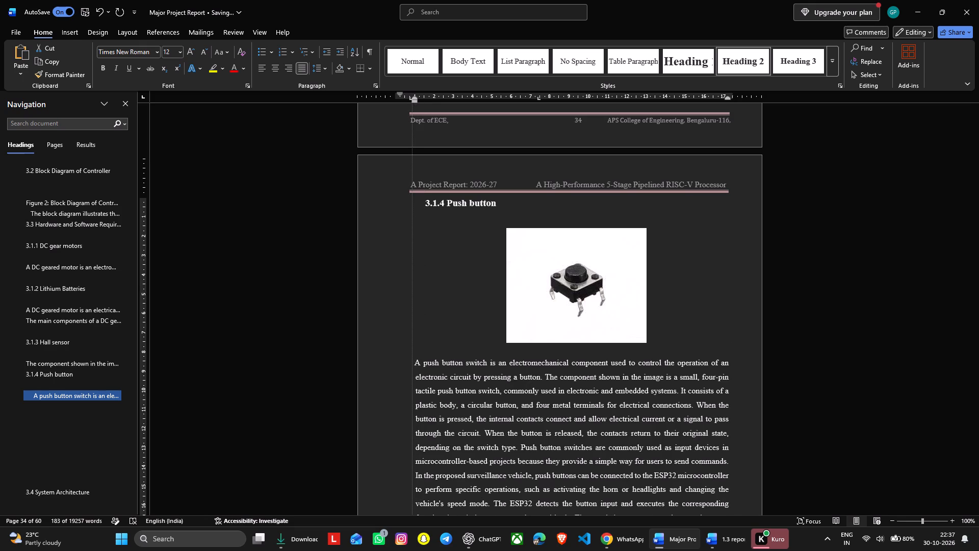
left_click_drag(408, 99, 407, 95)
left_click(400, 191)
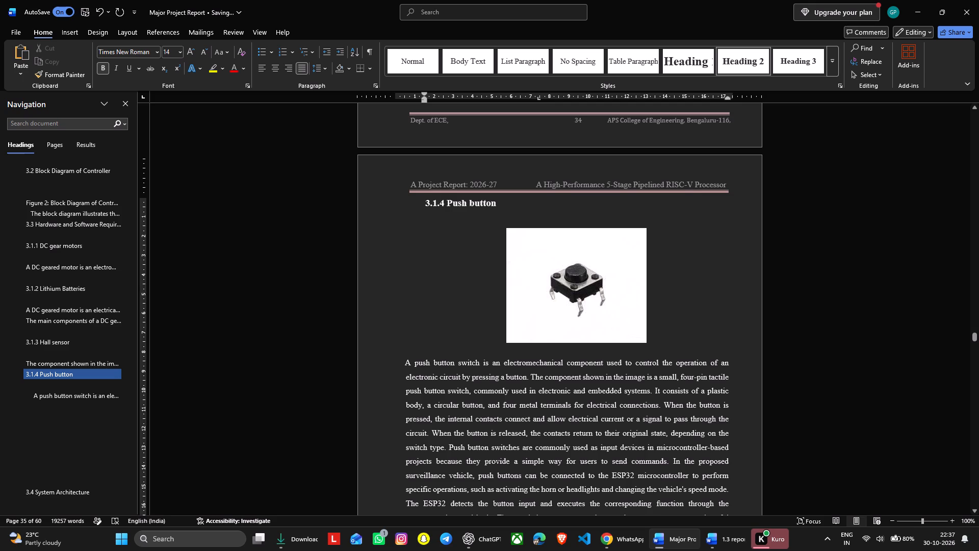
Fine-tune the hanging indent of the push button description so its lines start level with the page header text.
left_click(401, 362)
left_click_drag(401, 362, 404, 363)
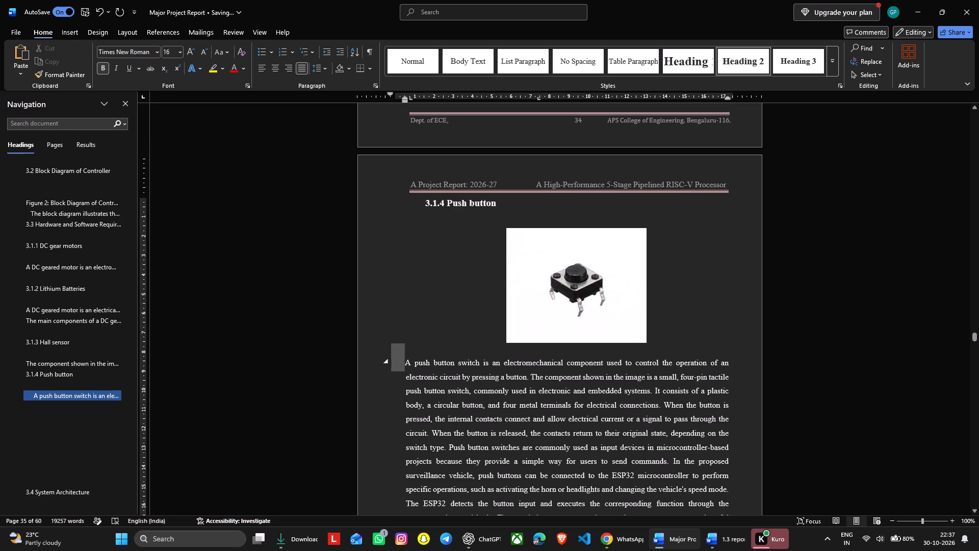
left_click_drag(404, 363, 631, 472)
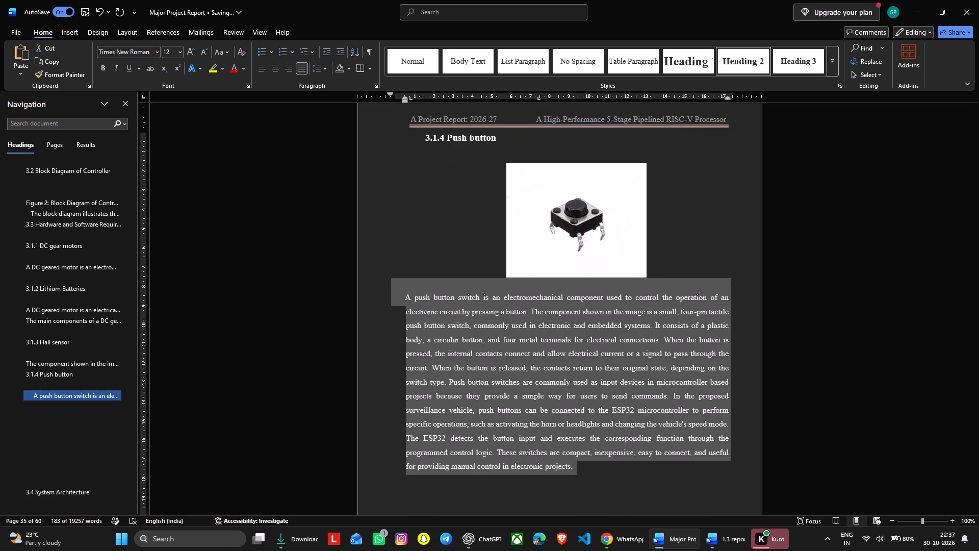
left_click_drag(404, 98, 409, 99)
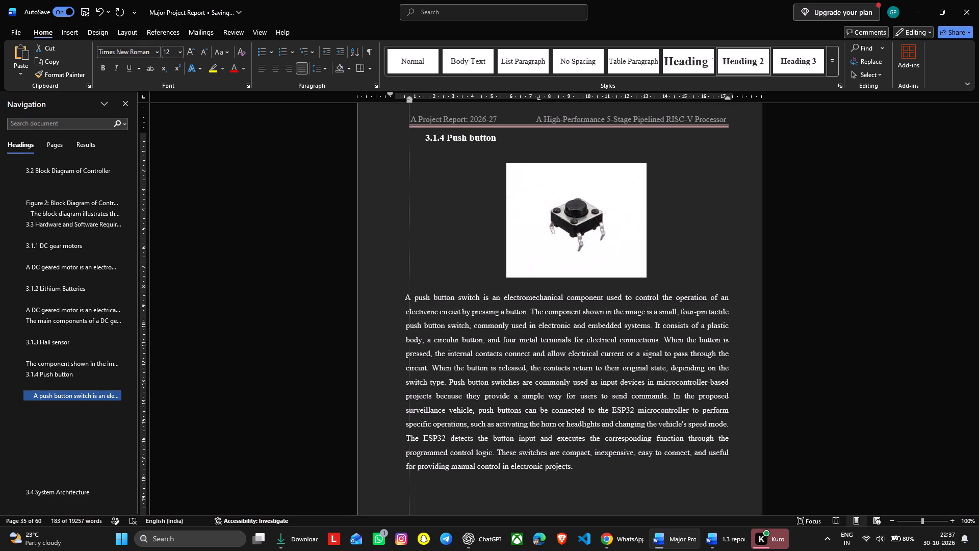
left_click_drag(409, 99, 411, 99)
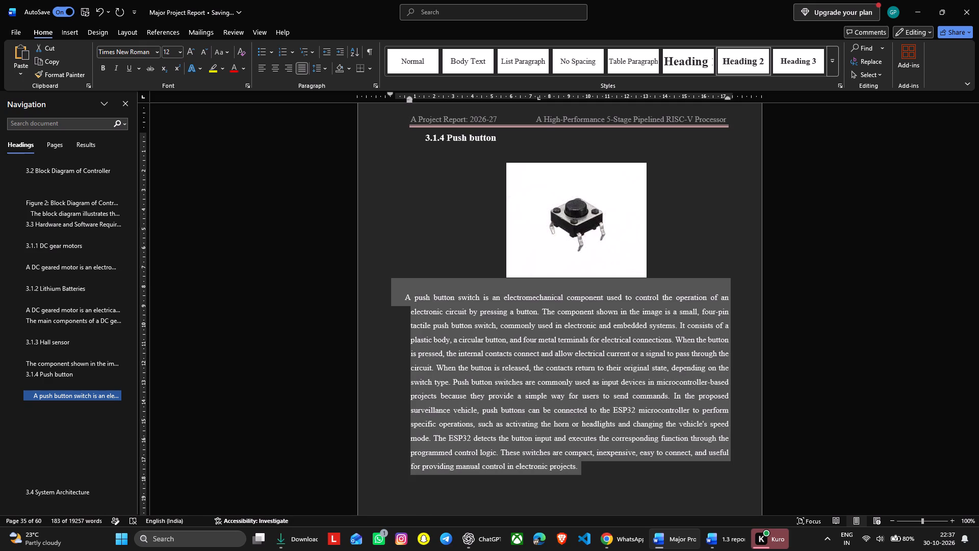
left_click_drag(411, 99, 410, 104)
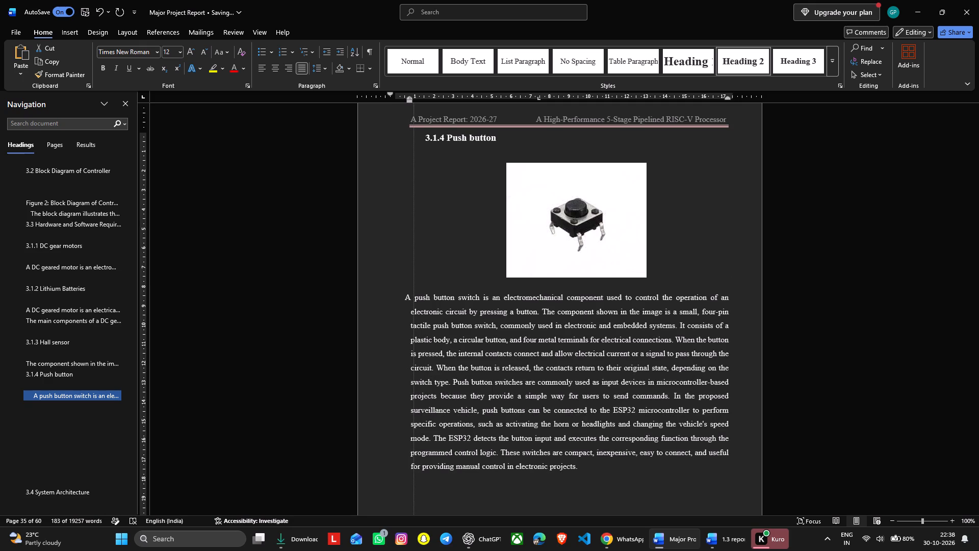
left_click_drag(410, 104, 405, 119)
left_click_drag(405, 119, 405, 129)
left_click(409, 96)
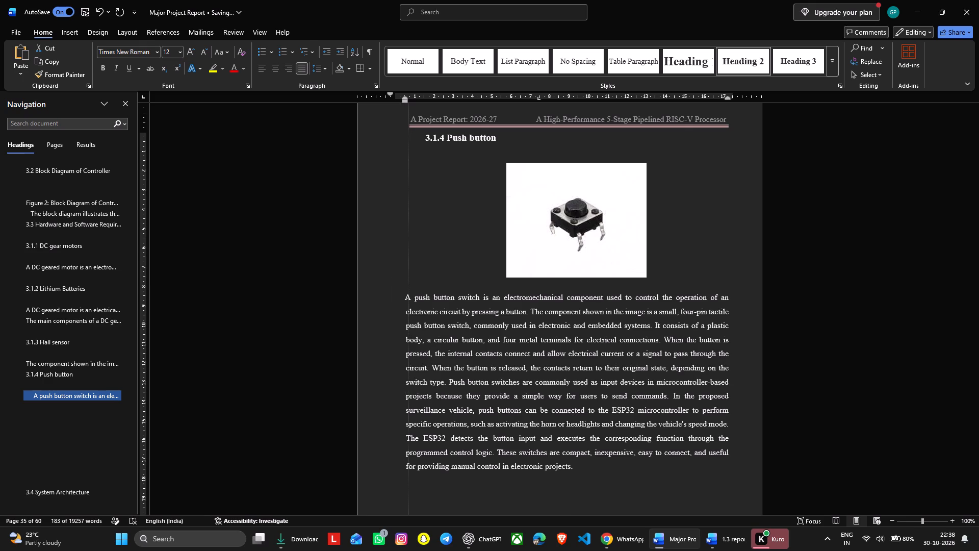
left_click(391, 153)
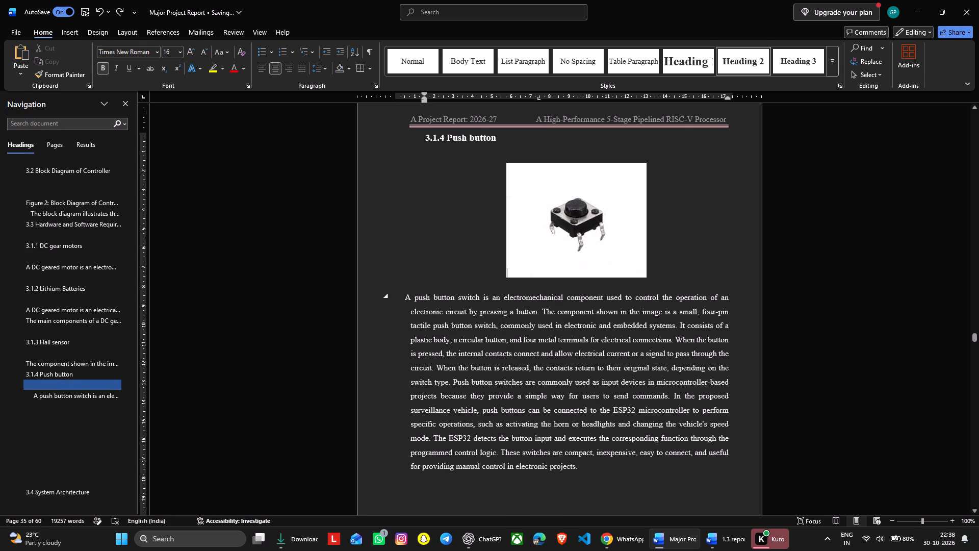
Change the whole push button description from justified to left alignment and reapply 1.5 line spacing.
left_click(401, 295)
left_click(402, 295)
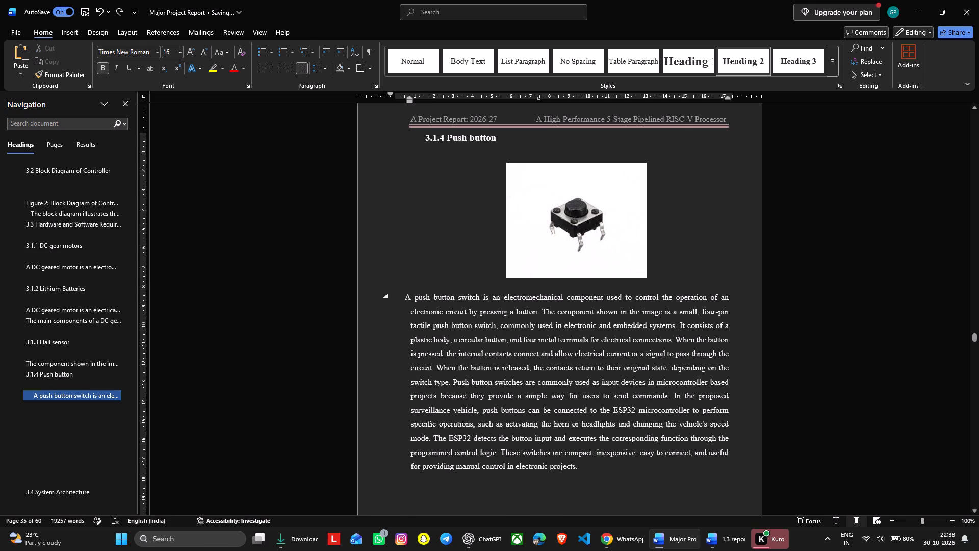
left_click(403, 296)
left_click_drag(403, 296, 497, 390)
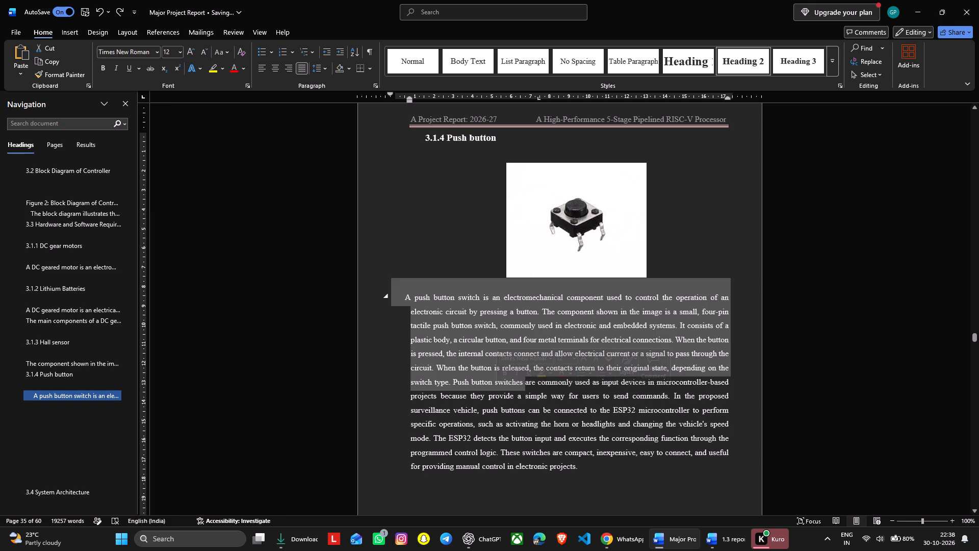
left_click(380, 216)
left_click_drag(580, 464, 530, 419)
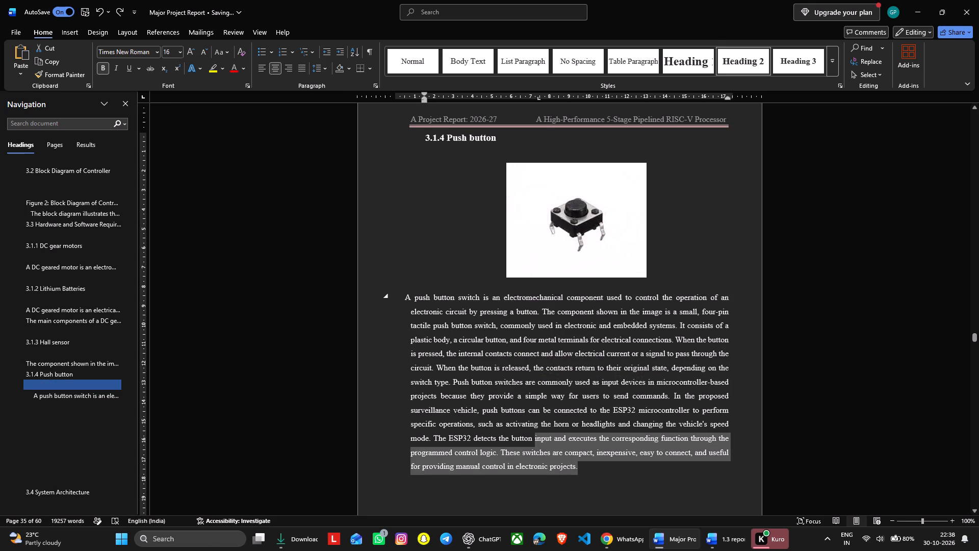
left_click_drag(530, 419, 410, 302)
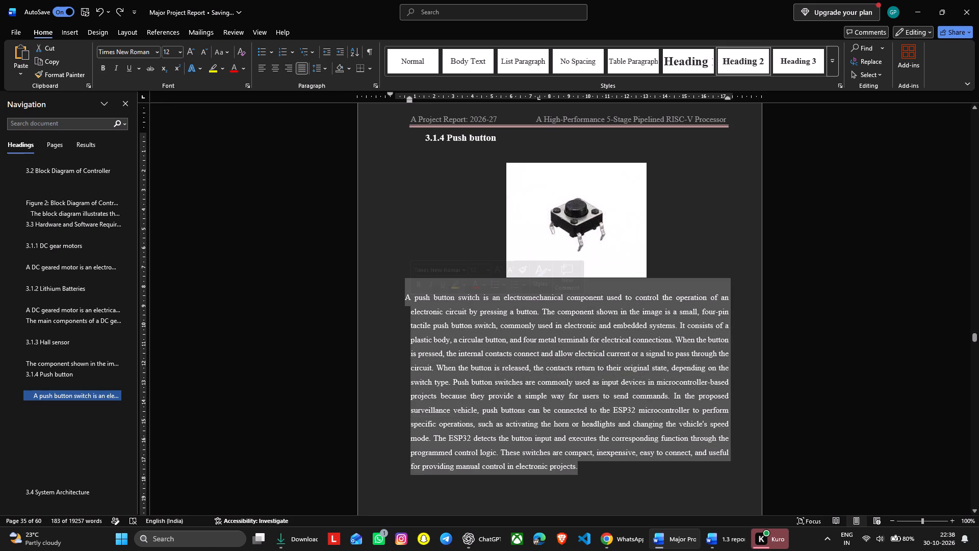
left_click(302, 70)
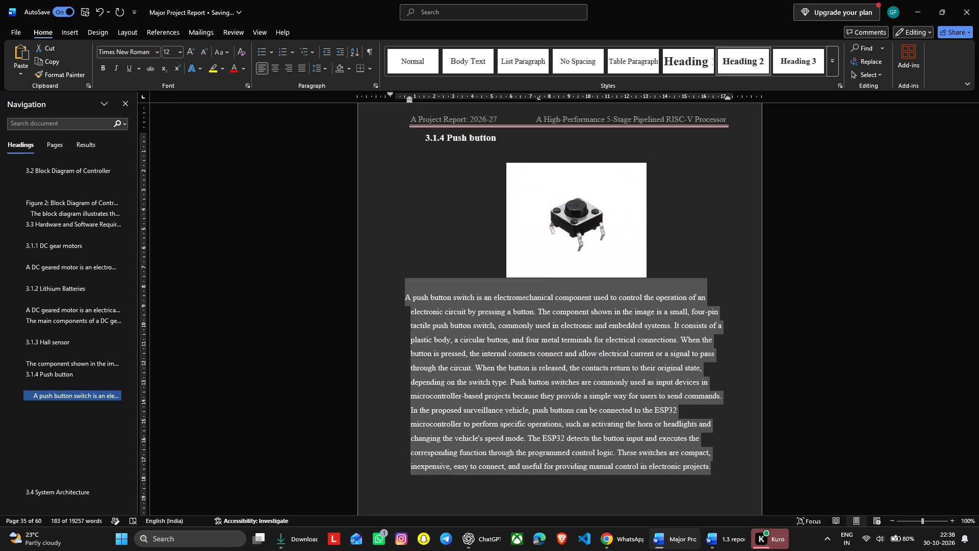
left_click(329, 70)
left_click(338, 115)
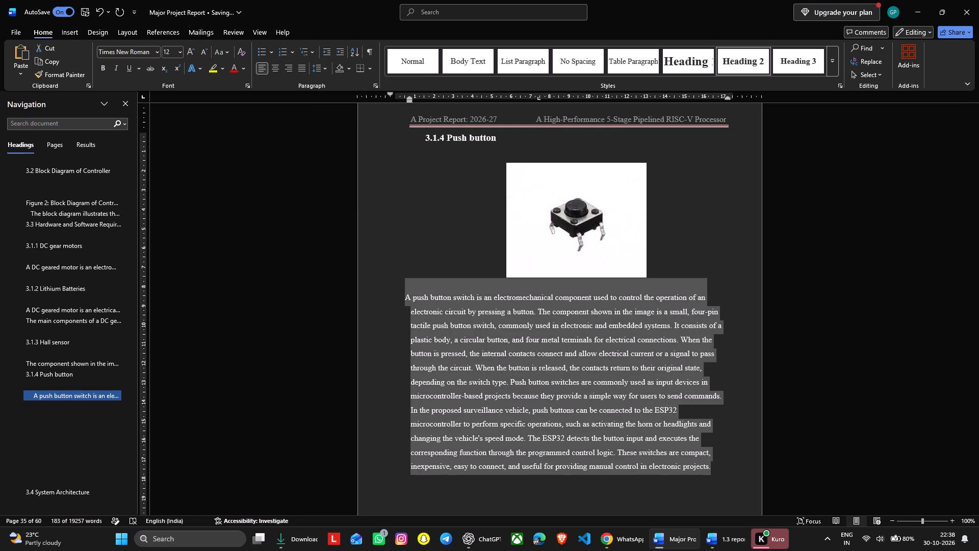
Adjust the push button description's indents so its first line lines up with the remaining lines at the page margin.
left_click(408, 98)
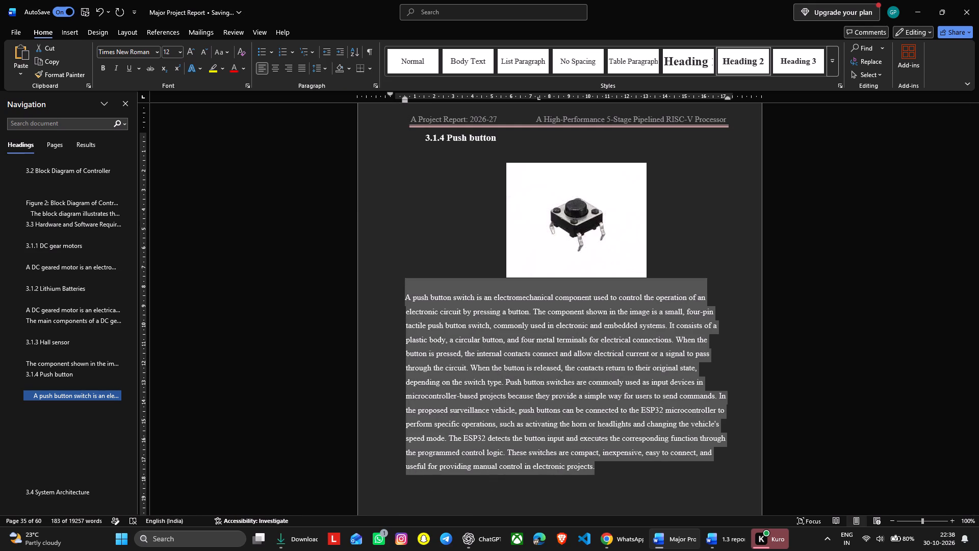
left_click(405, 99)
left_click(404, 183)
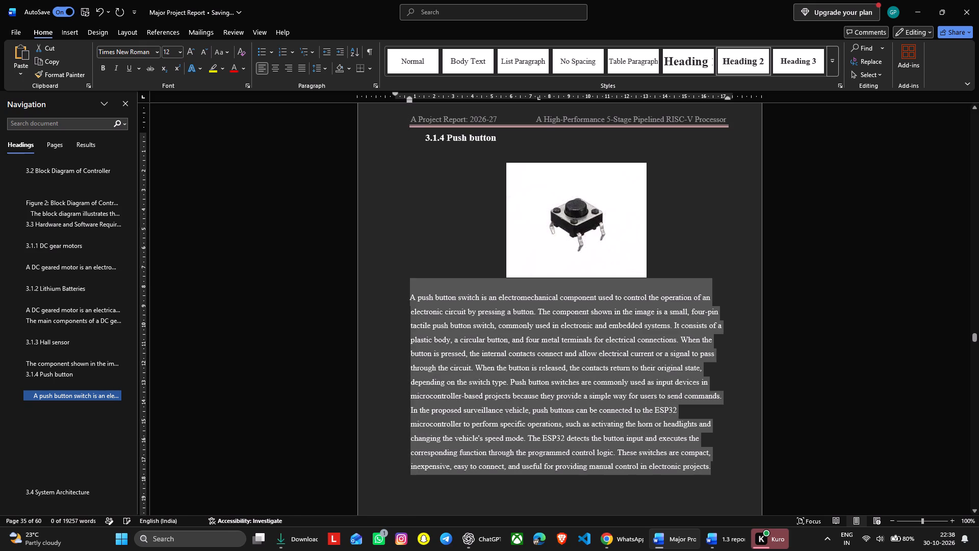
Check the layout of the formatted 3.1.4 Push button entry and the remaining space on its page.
scroll(410, 201, "down", 1)
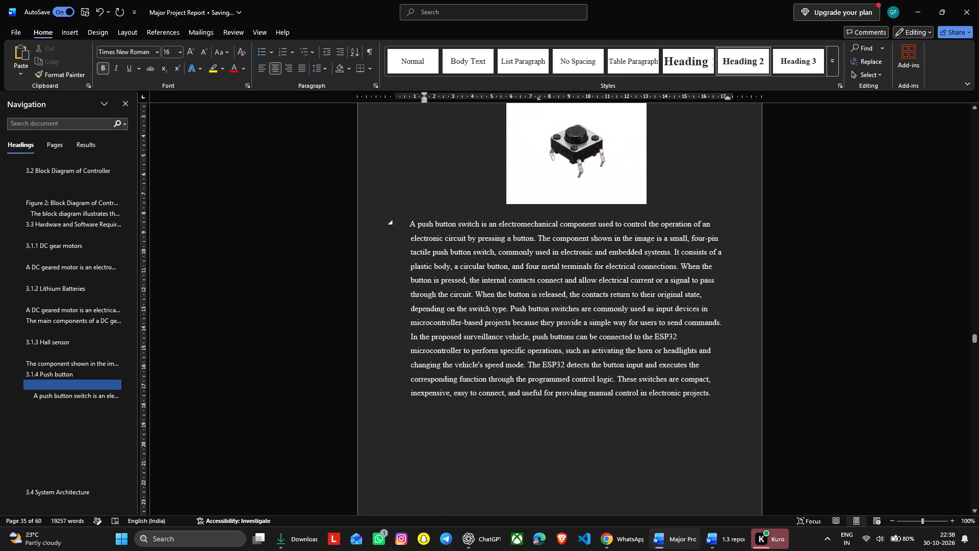
scroll(414, 205, "up", 2)
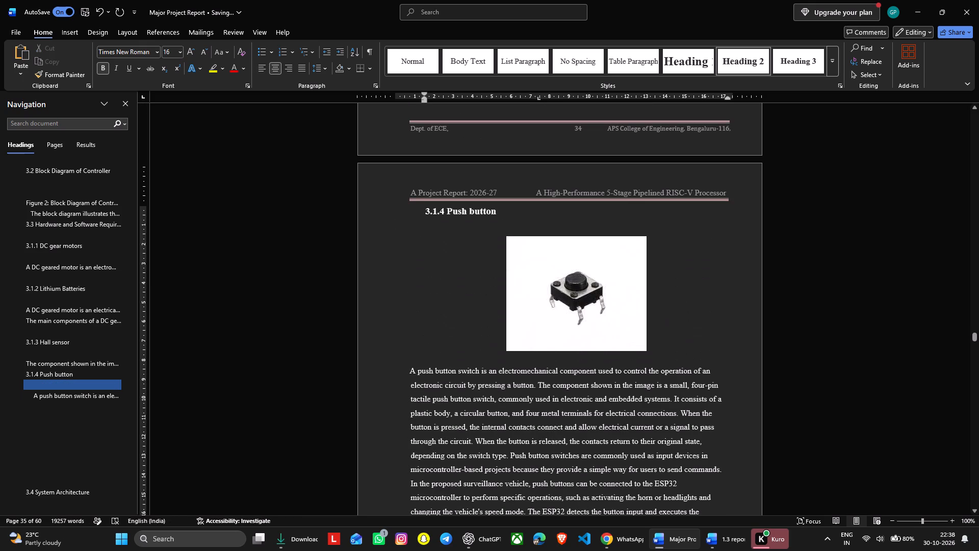
scroll(414, 205, "down", 1)
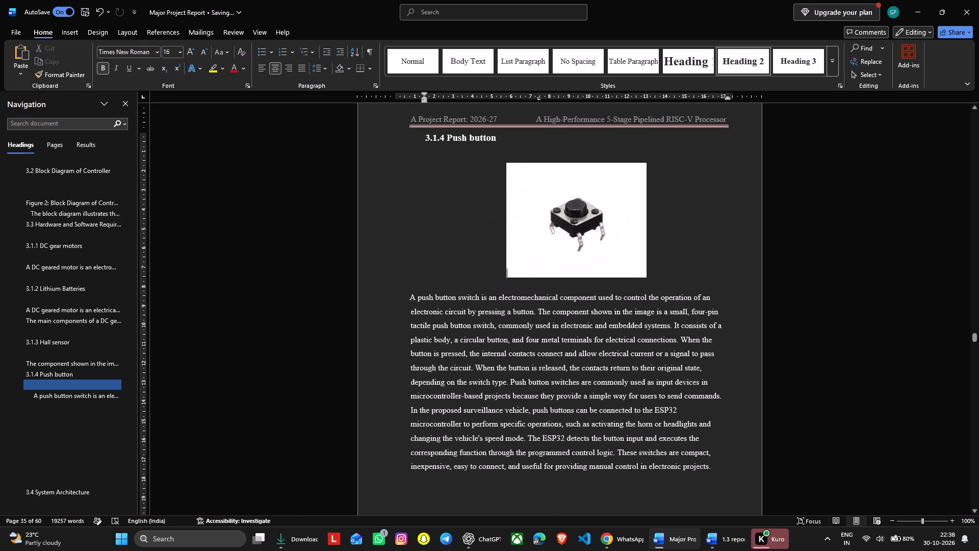
scroll(414, 205, "down", 3)
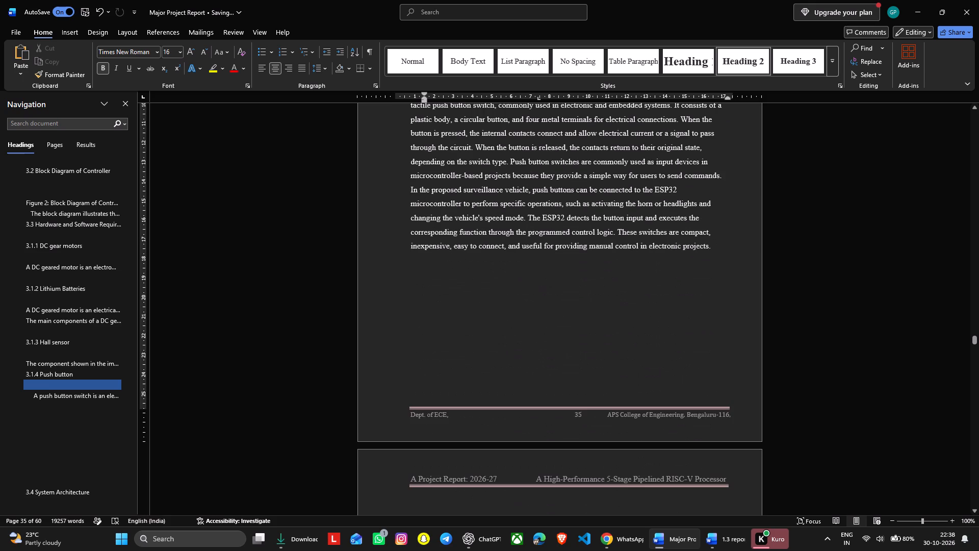
Check the line spacing setting of the whole push button description under 3.1.4.
scroll(414, 205, "down", 1)
scroll(414, 205, "up", 2)
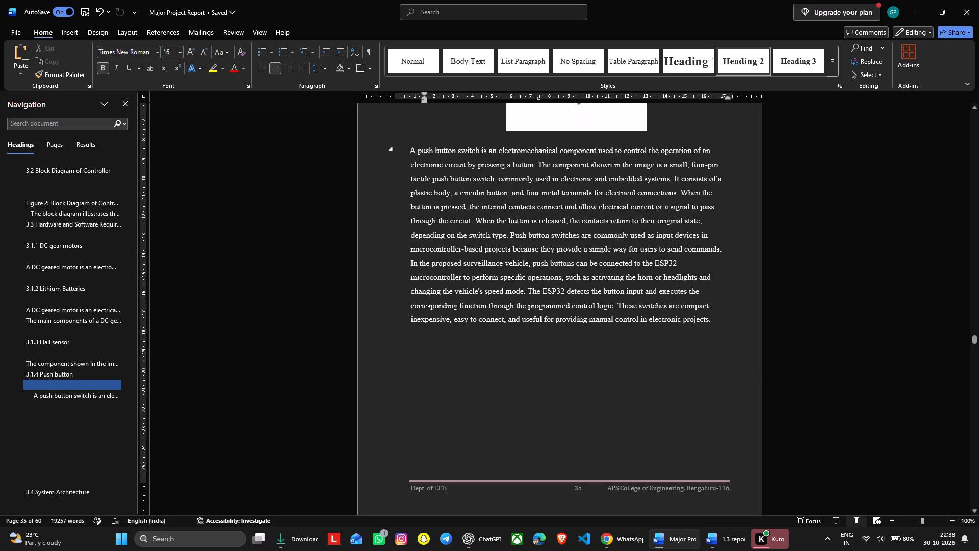
left_click_drag(408, 148, 718, 323)
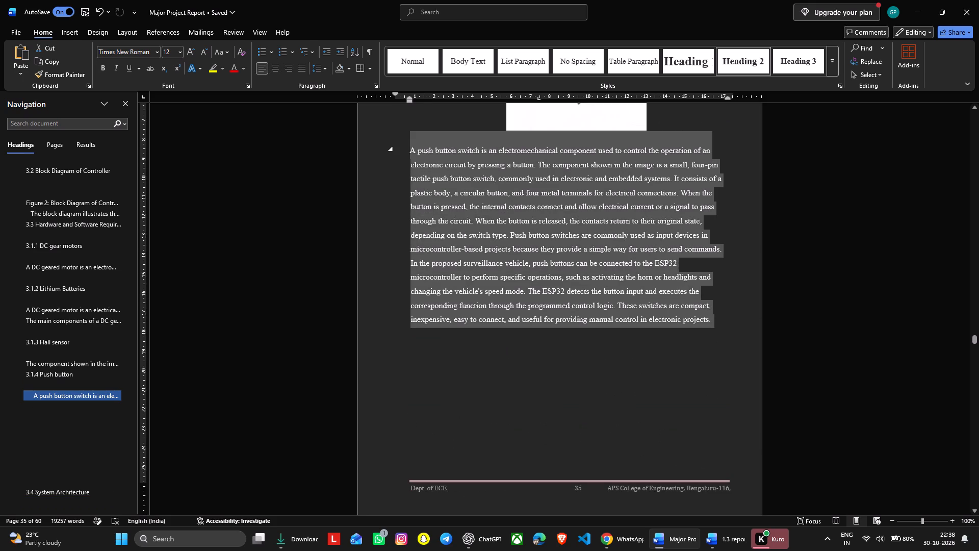
left_click(327, 66)
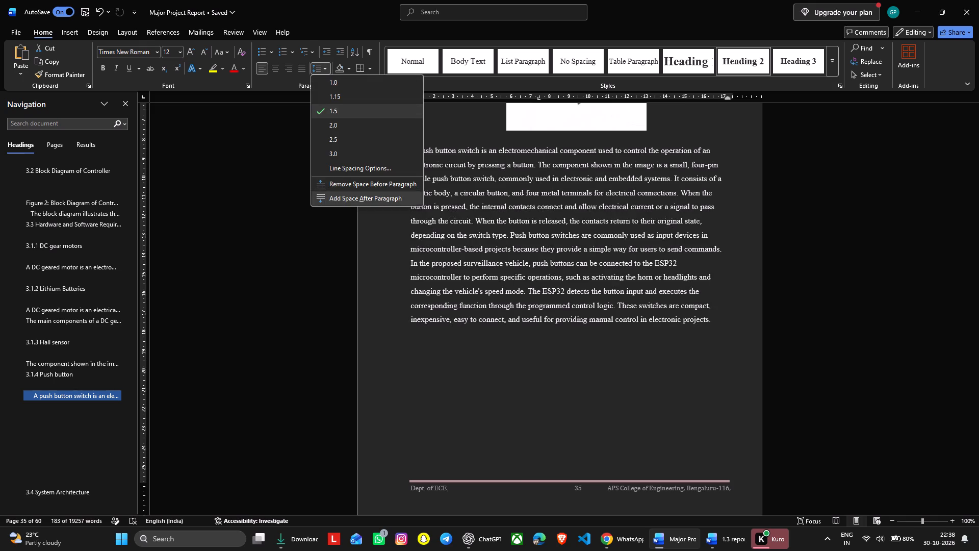
left_click(377, 260)
Review the 3.1.4 Push button page against the preceding Hall sensor description for consistent layout.
scroll(383, 233, "up", 2)
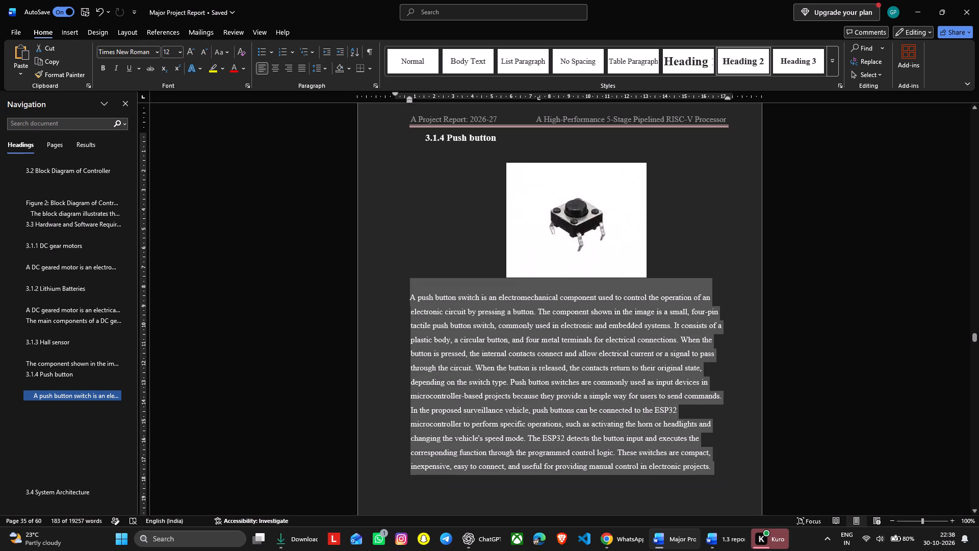
left_click(386, 226)
scroll(383, 222, "up", 5)
scroll(383, 221, "down", 1)
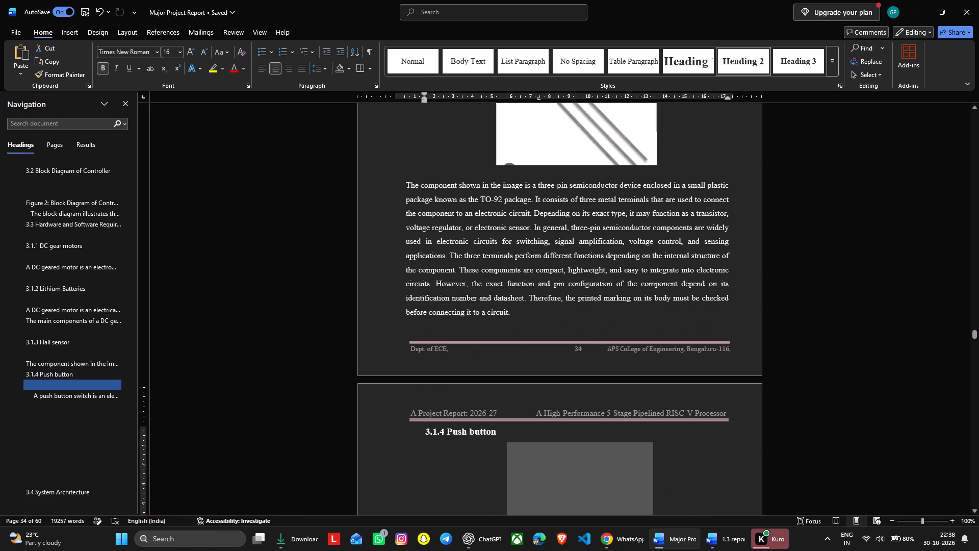
scroll(383, 221, "down", 7)
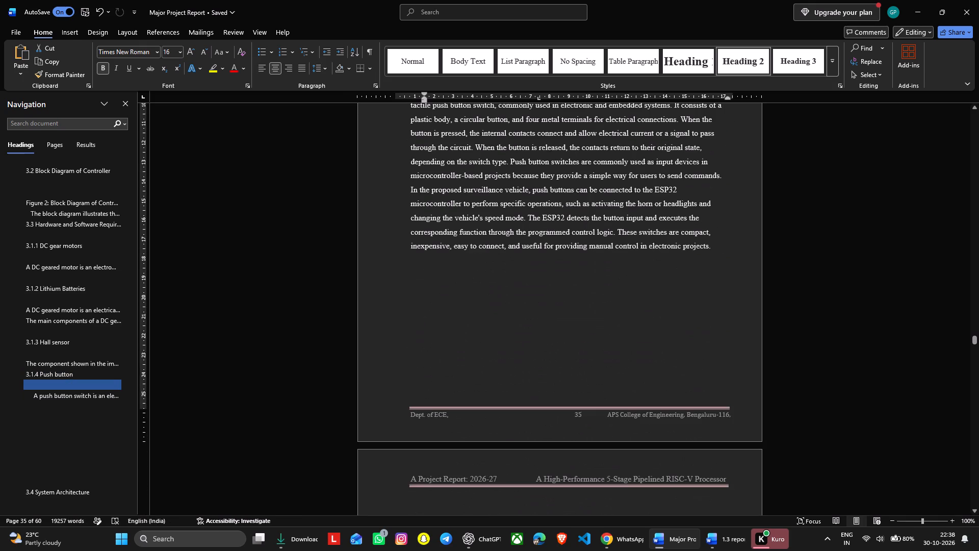
Place the insertion point in the empty paragraph below the push button description.
left_click(566, 281)
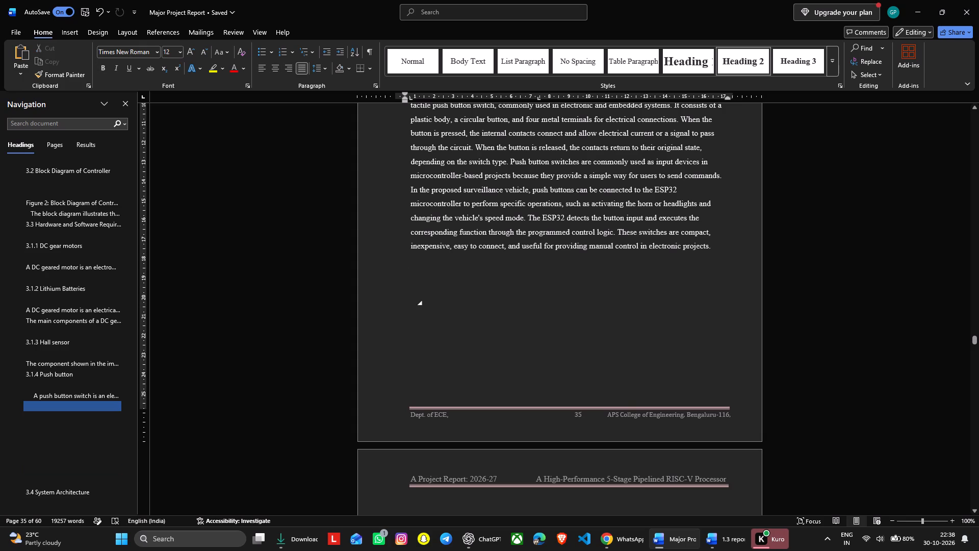
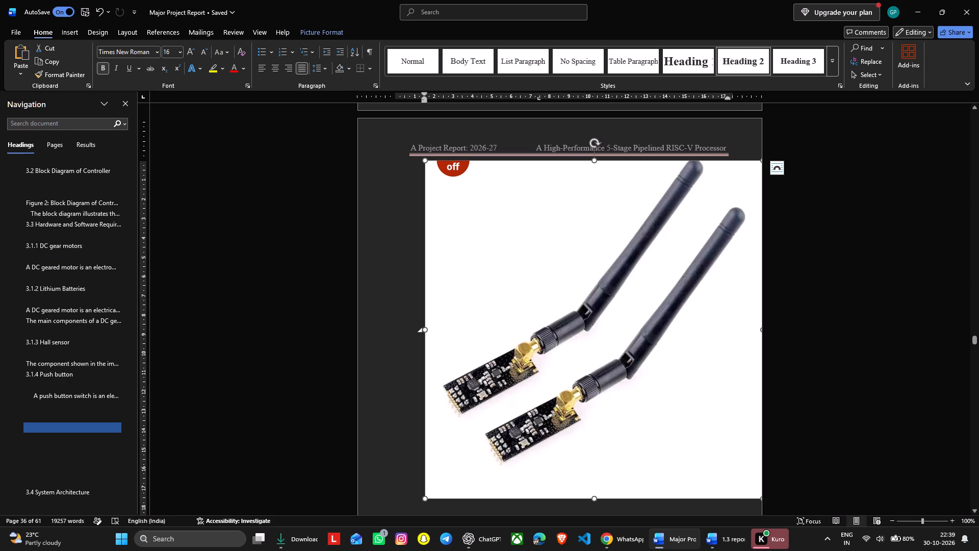
left_click_drag(425, 330, 556, 334)
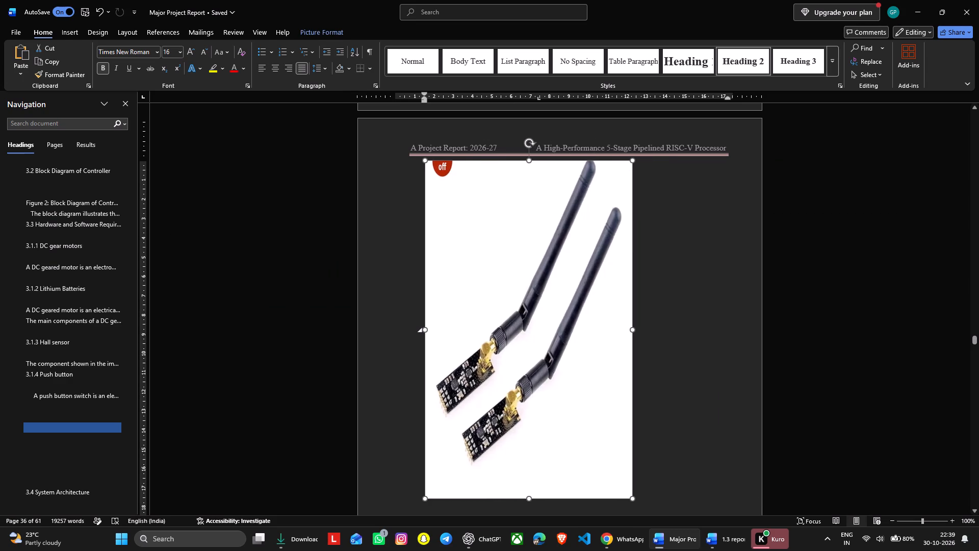
left_click_drag(556, 334, 586, 338)
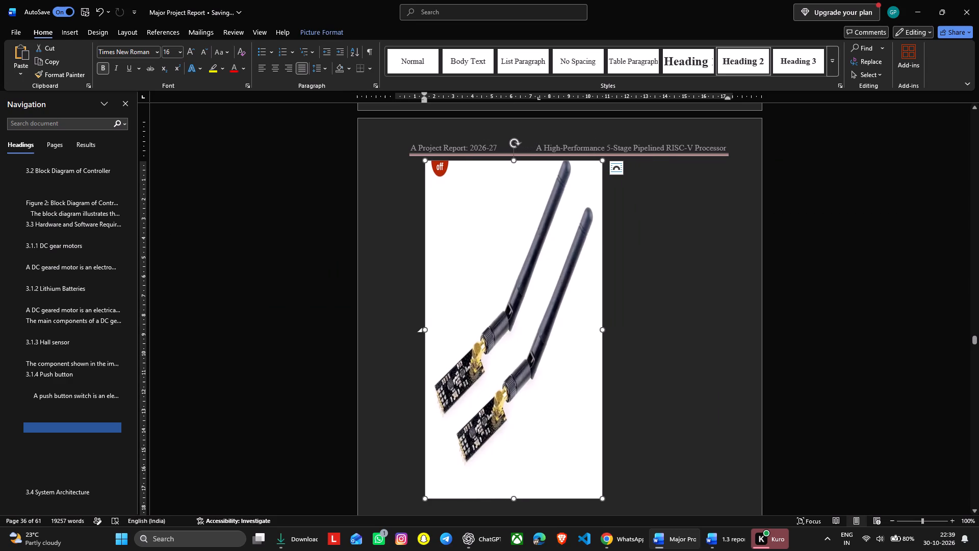
left_click_drag(513, 496, 509, 271)
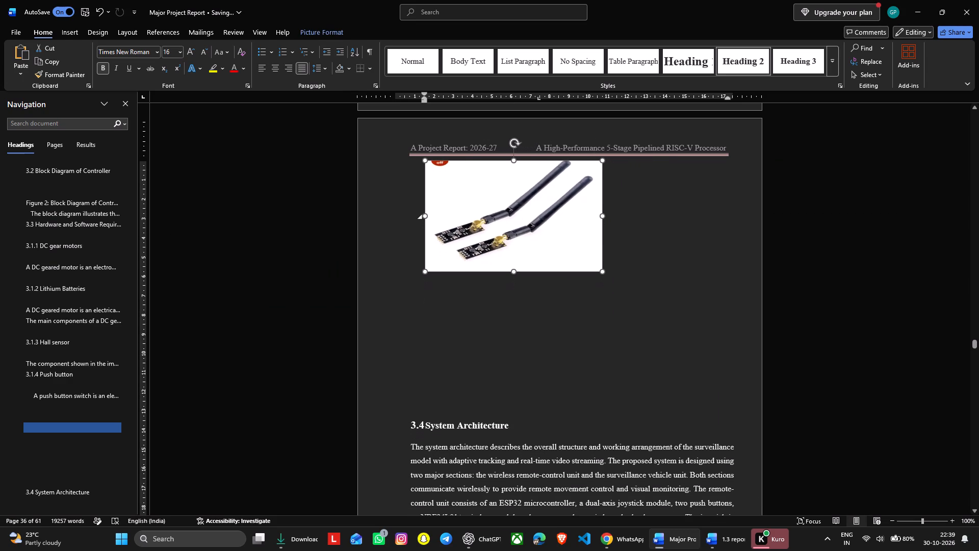
left_click_drag(509, 271, 509, 278)
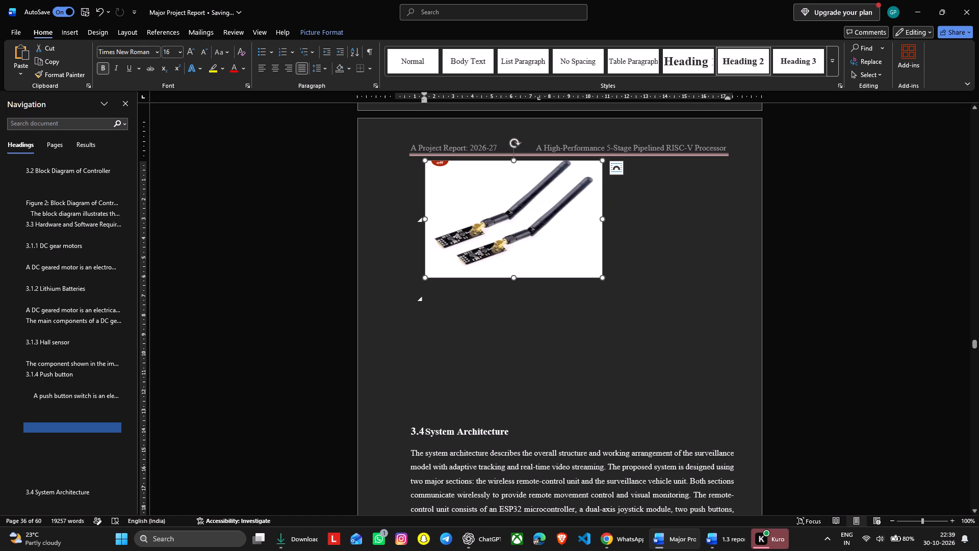
left_click_drag(426, 220, 449, 223)
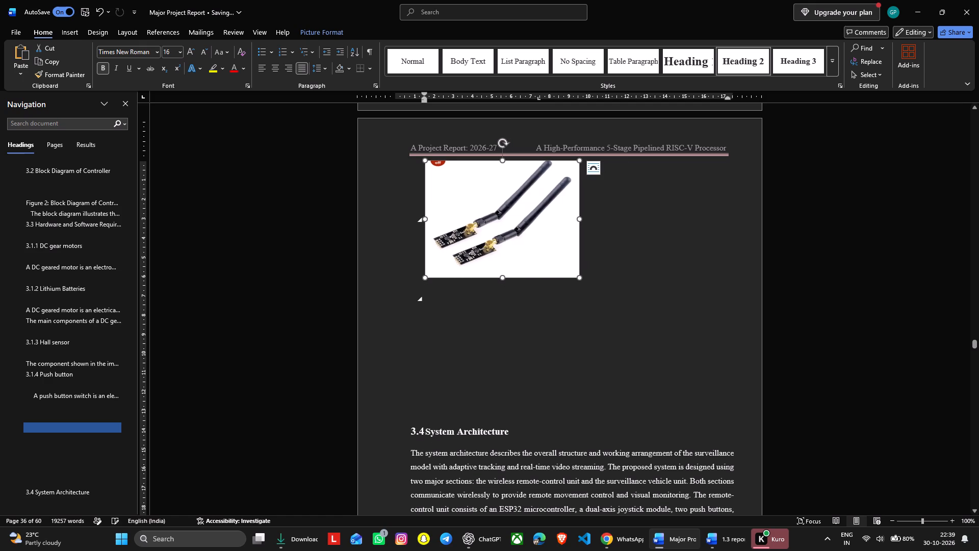
Delete the empty paragraphs between the push button description and the antenna module picture to bring the picture onto page 35.
scroll(420, 191, "up", 3)
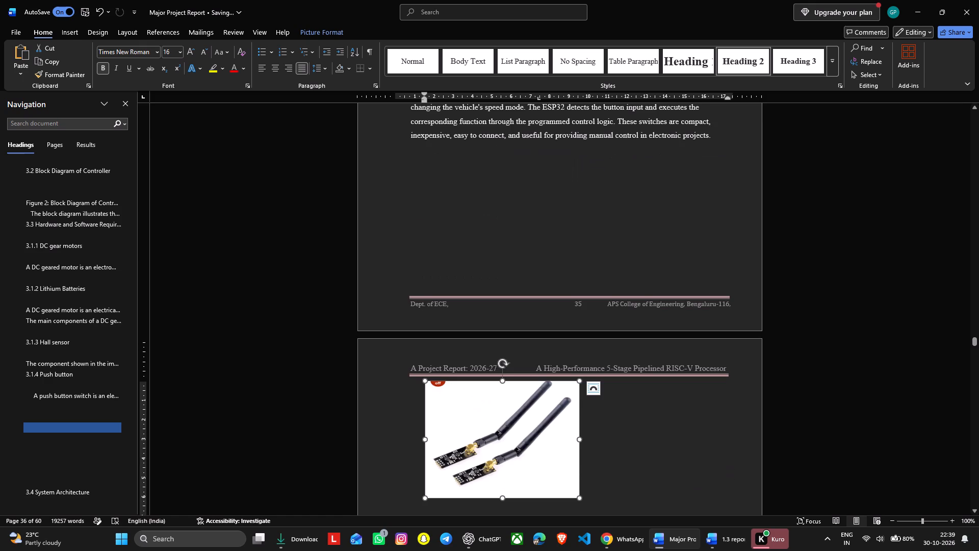
left_click(411, 282)
left_click(414, 294)
left_click(414, 294)
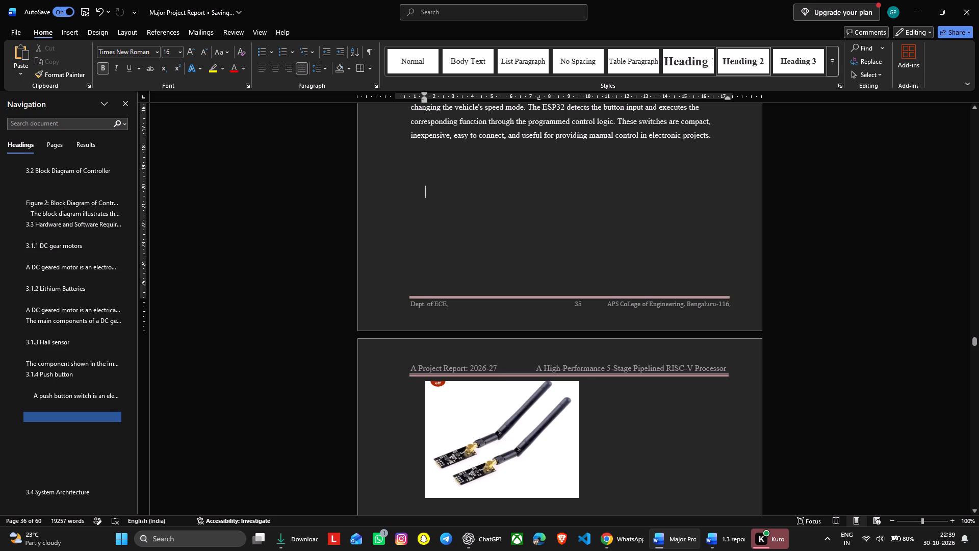
left_click(422, 291)
key("BackSpace")
key("BackSpace")
key("BackSpace")
key("BackSpace")
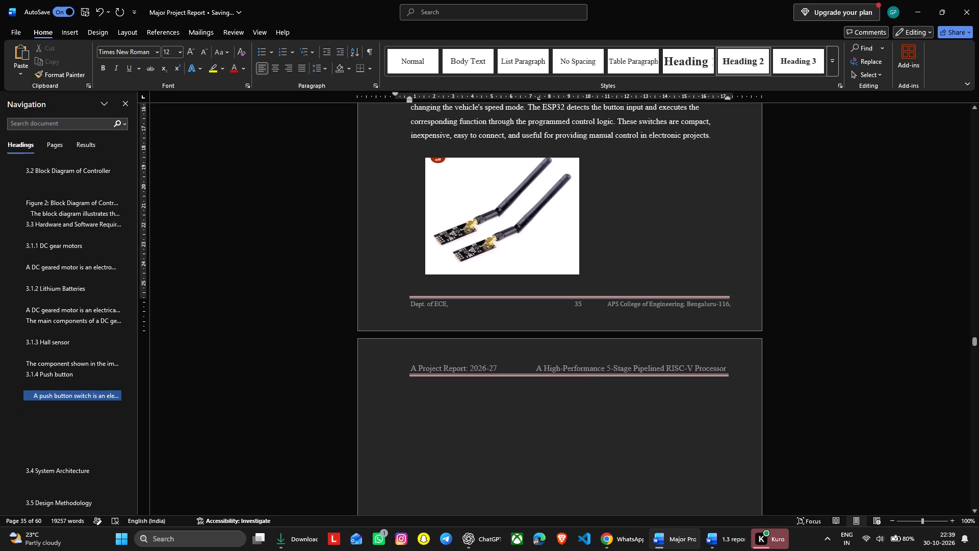
Center the antenna module picture below the push button description and narrow it slightly to about 7.5 cm.
scroll(486, 189, "up", 2)
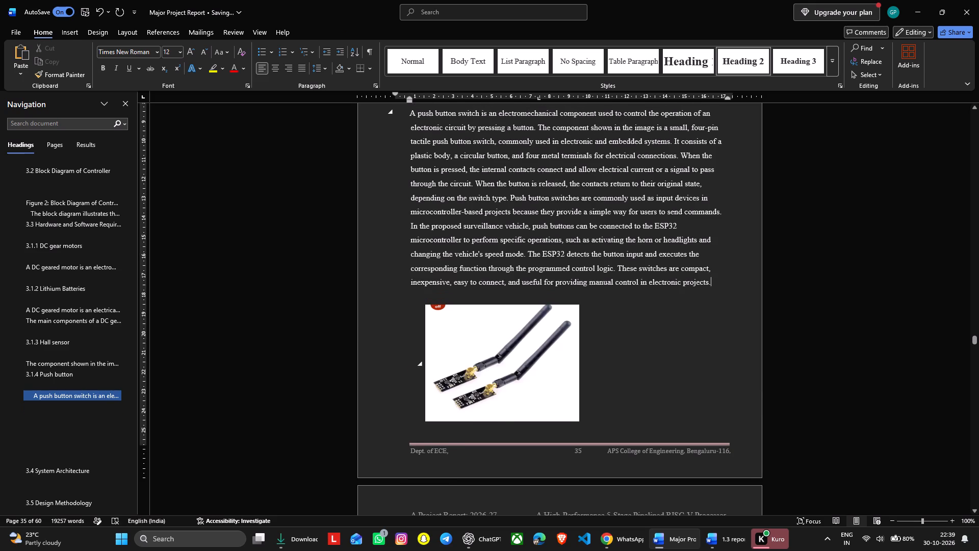
left_click(531, 352)
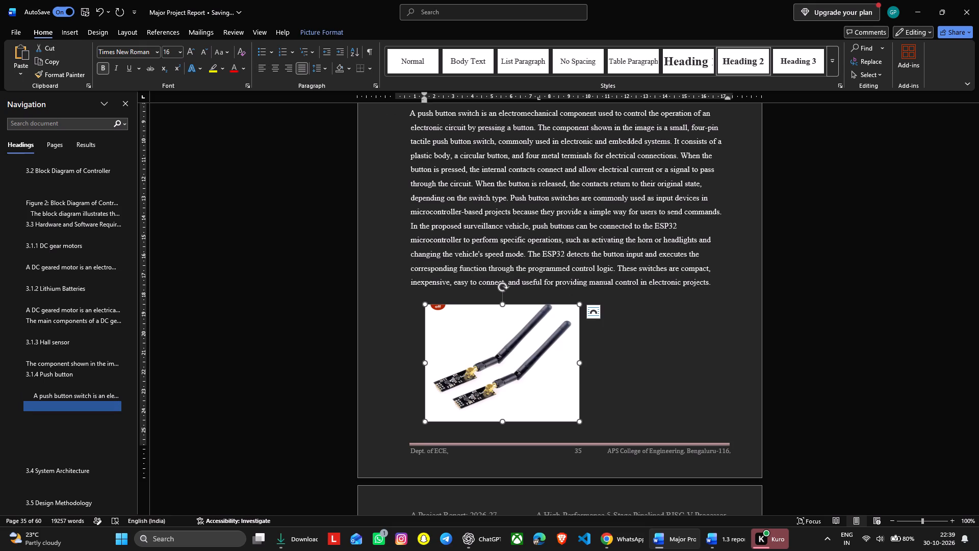
left_click(278, 72)
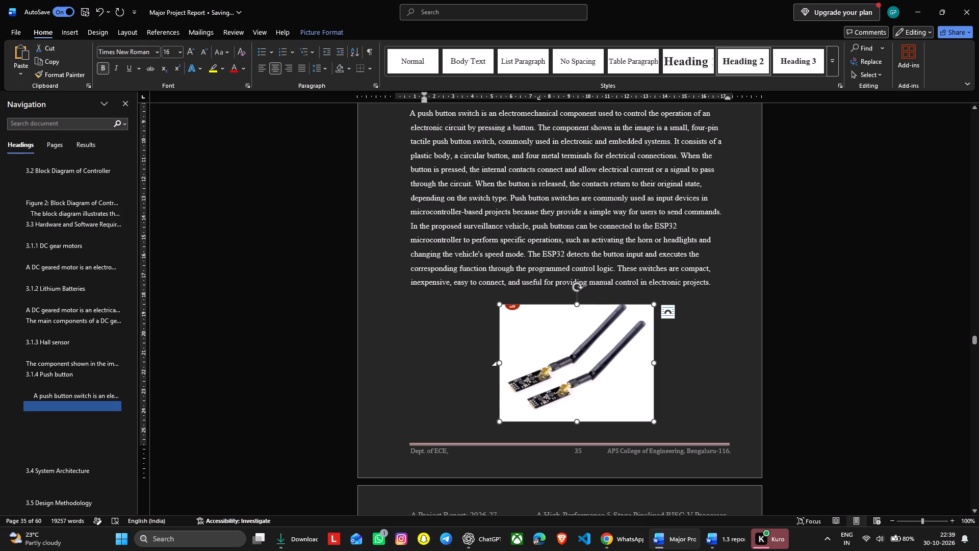
left_click_drag(499, 363, 509, 362)
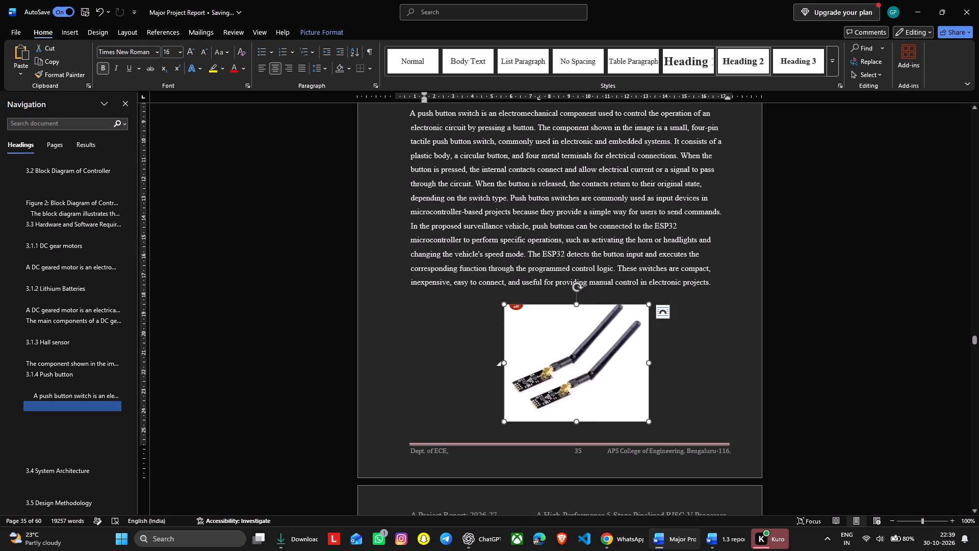
left_click_drag(509, 340, 499, 396)
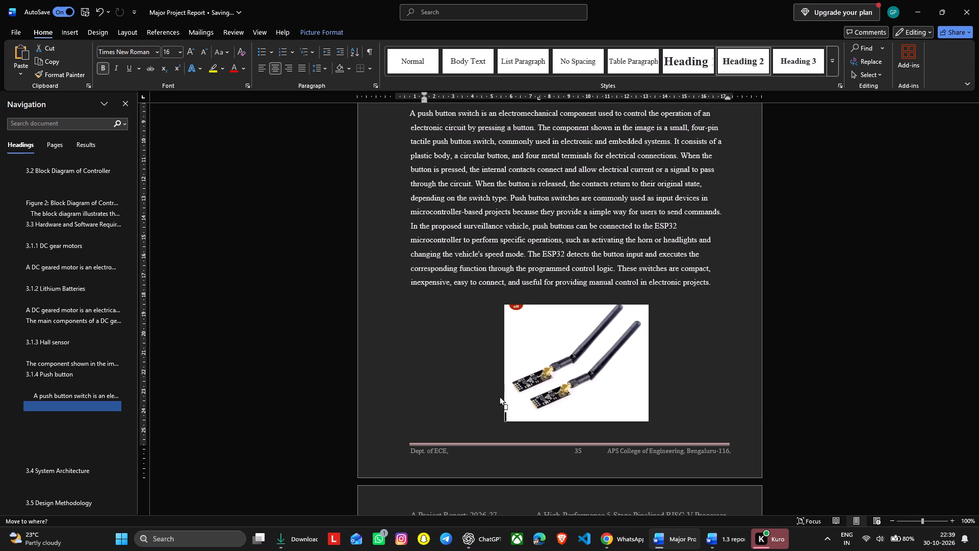
left_click_drag(499, 396, 498, 396)
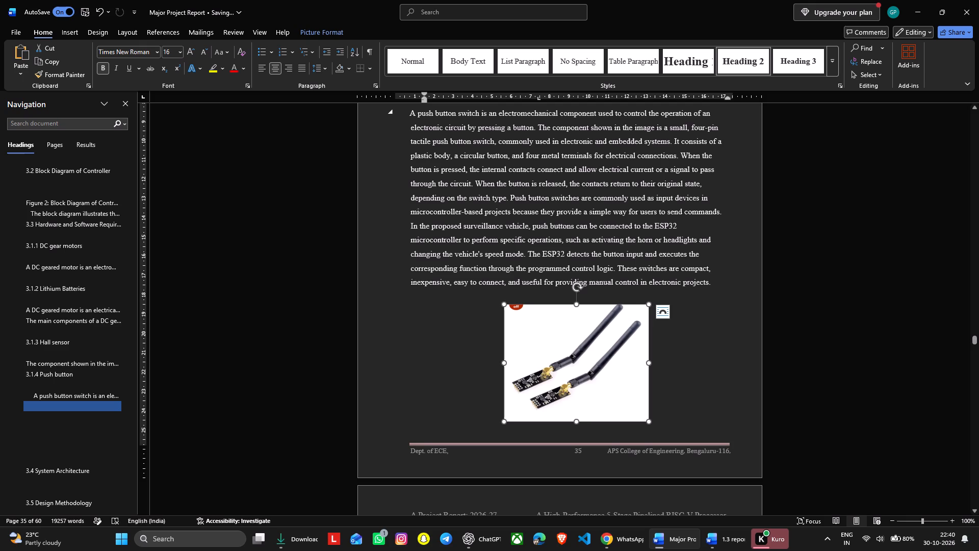
Insert a new paragraph between the push button description and the antenna module picture, starting its heading with the number 3.1.5.
left_click(728, 292)
left_click(723, 281)
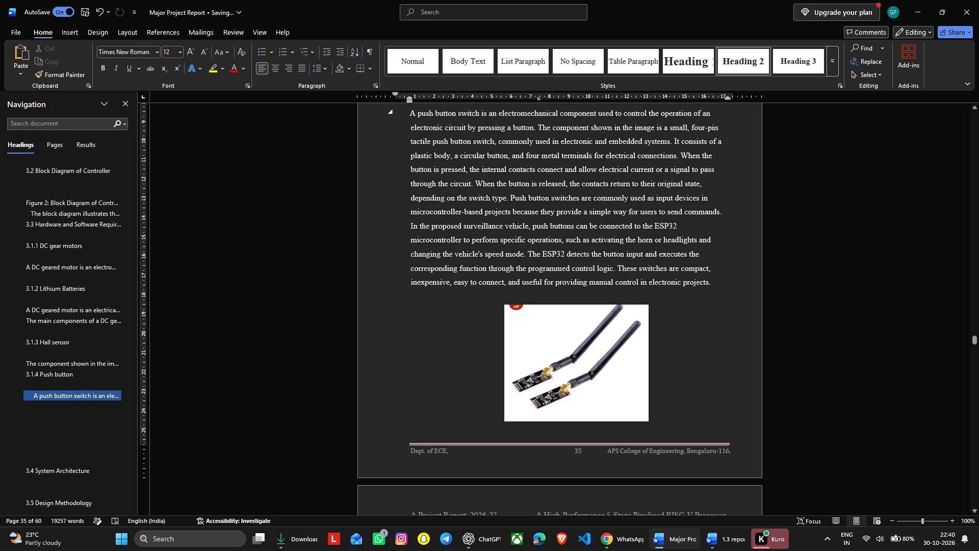
key("Return")
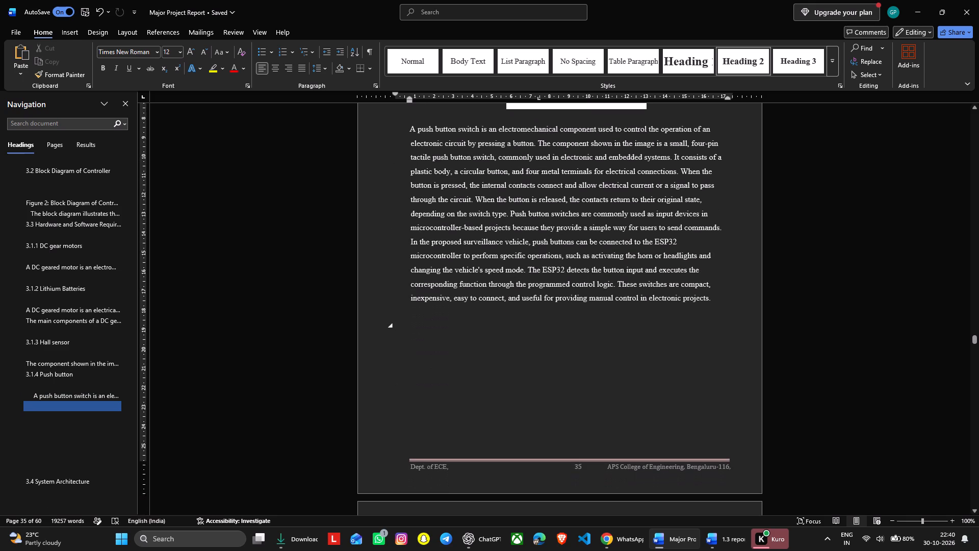
key("3")
key("period")
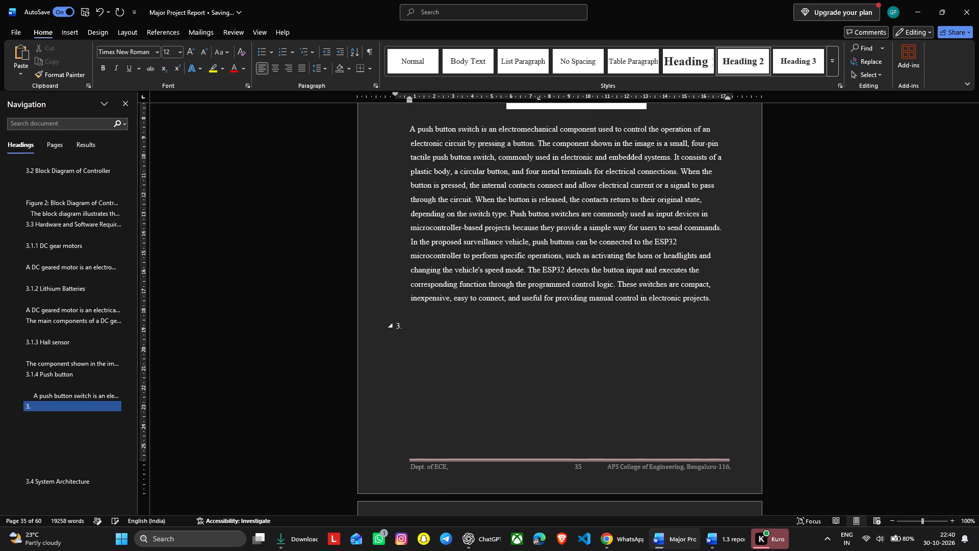
type("1.")
key("5")
key("space")
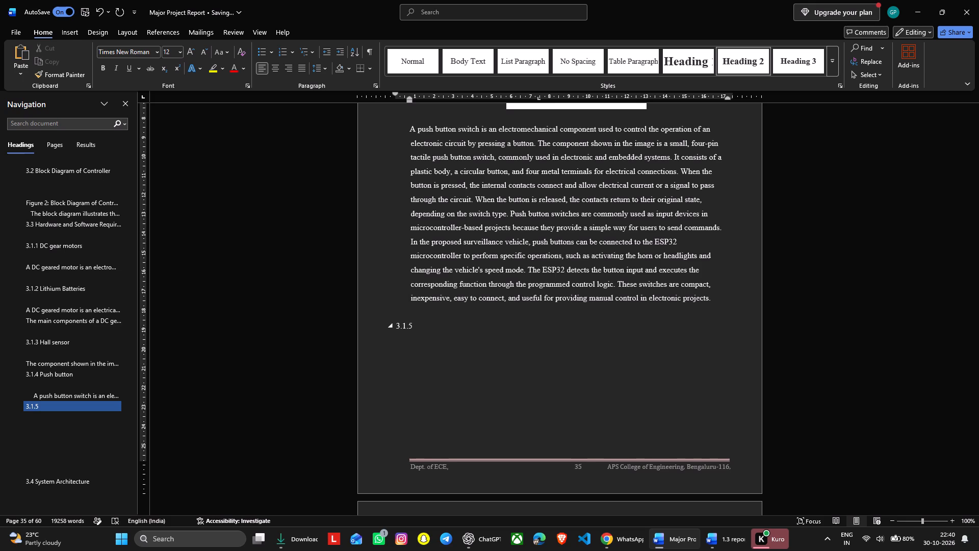
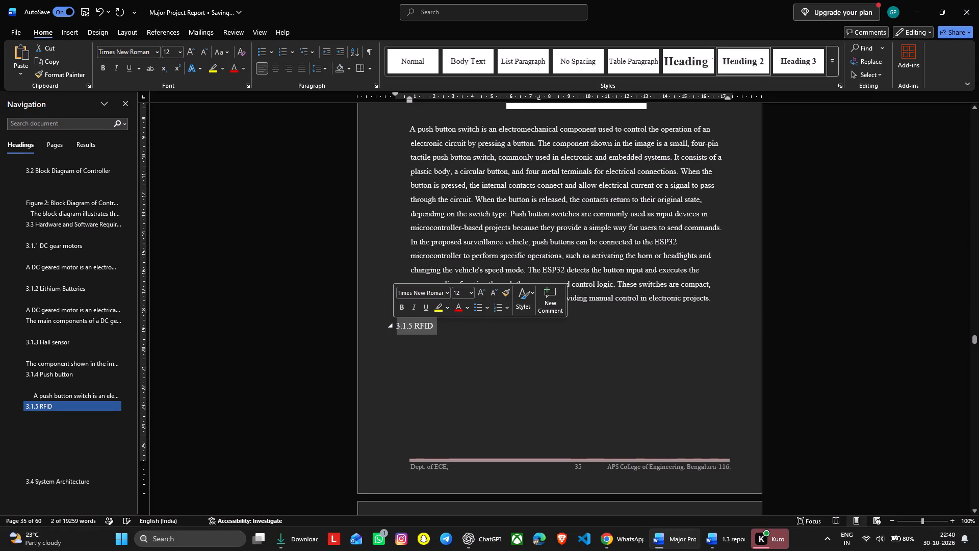
Make the 3.1.5 RFID heading bold and enlarge it to 14 pt.
left_click(403, 308)
left_click(484, 294)
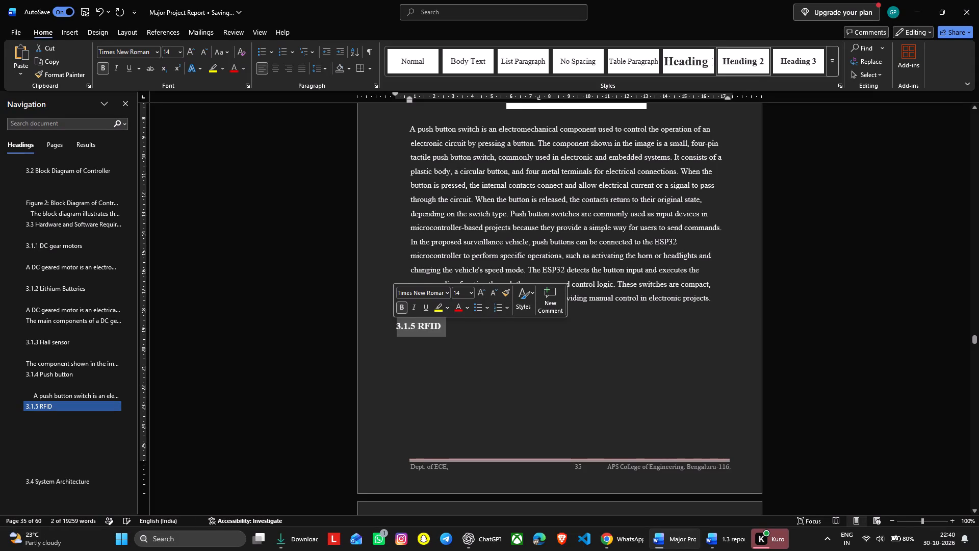
left_click(455, 382)
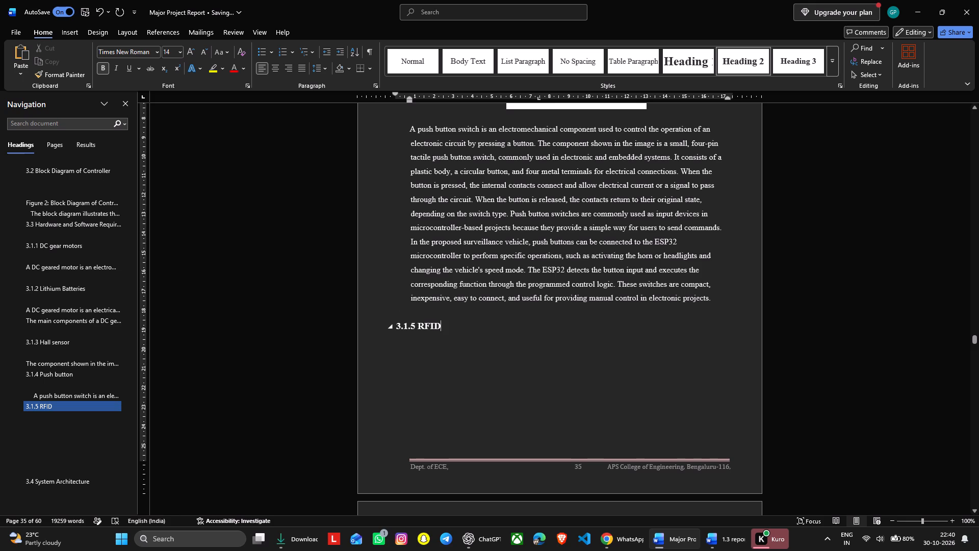
Remove the paragraph space before the 3.1.5 RFID heading.
left_click(440, 327)
left_click_drag(440, 327, 391, 325)
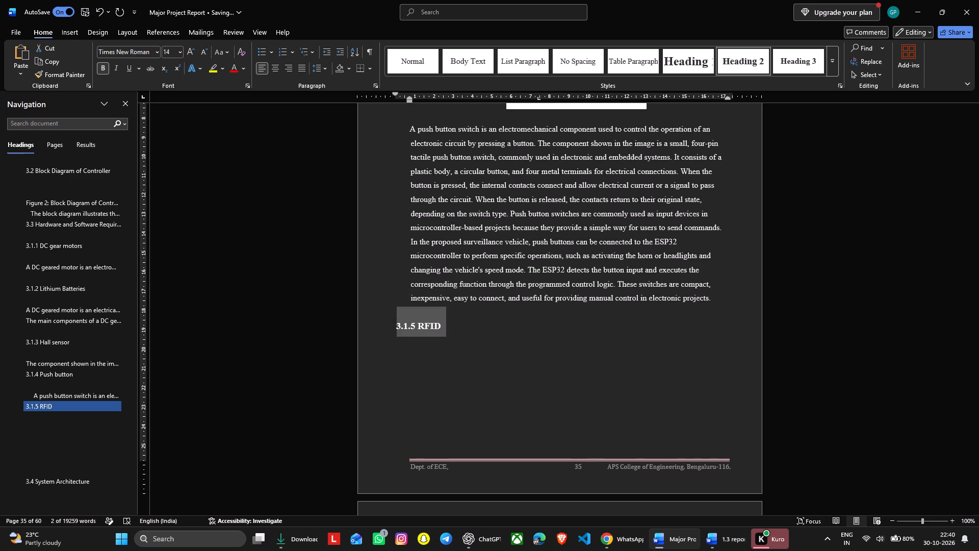
left_click(325, 70)
left_click(352, 184)
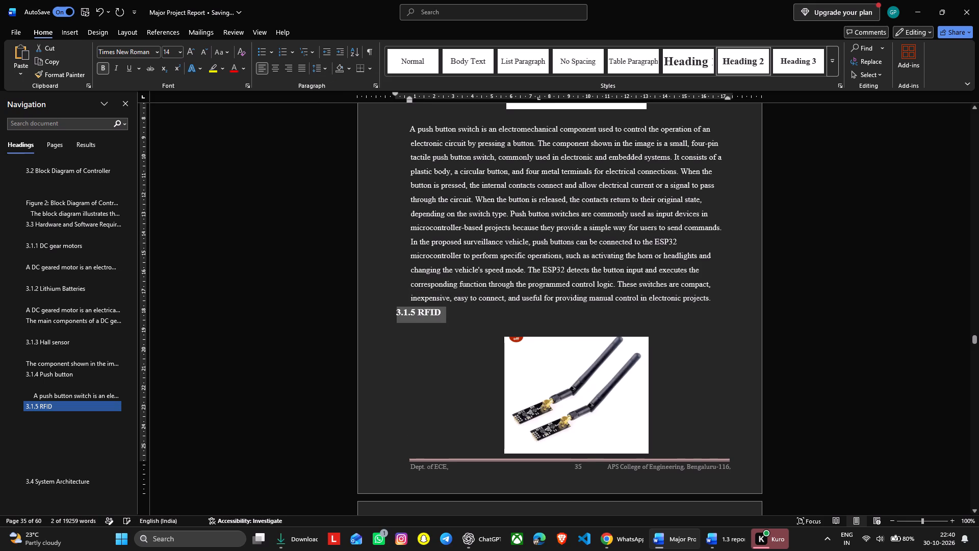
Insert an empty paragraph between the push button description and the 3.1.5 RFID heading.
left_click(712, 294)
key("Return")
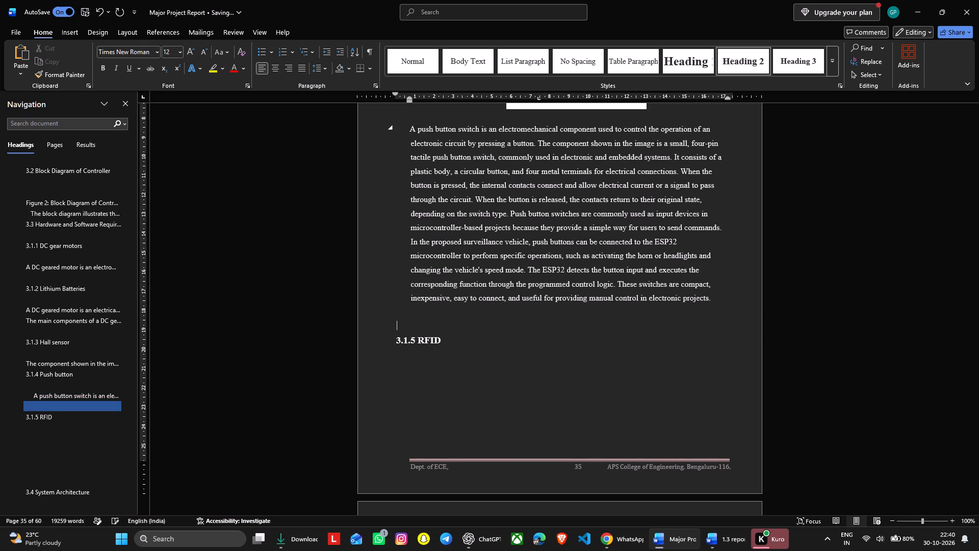
Toggle the paragraph spacing above the 3.1.5 RFID heading, ending with space added before it.
left_click(398, 340)
left_click_drag(398, 340, 434, 340)
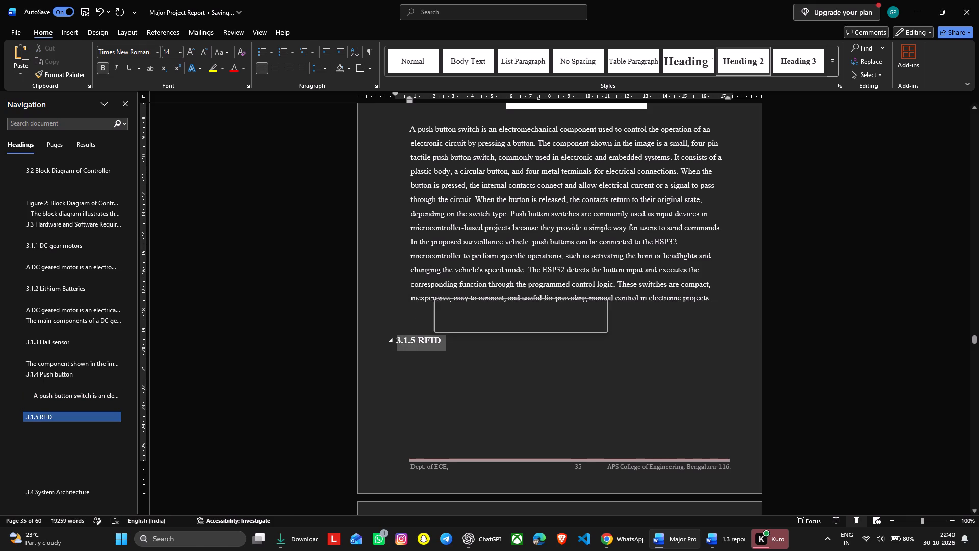
left_click(327, 70)
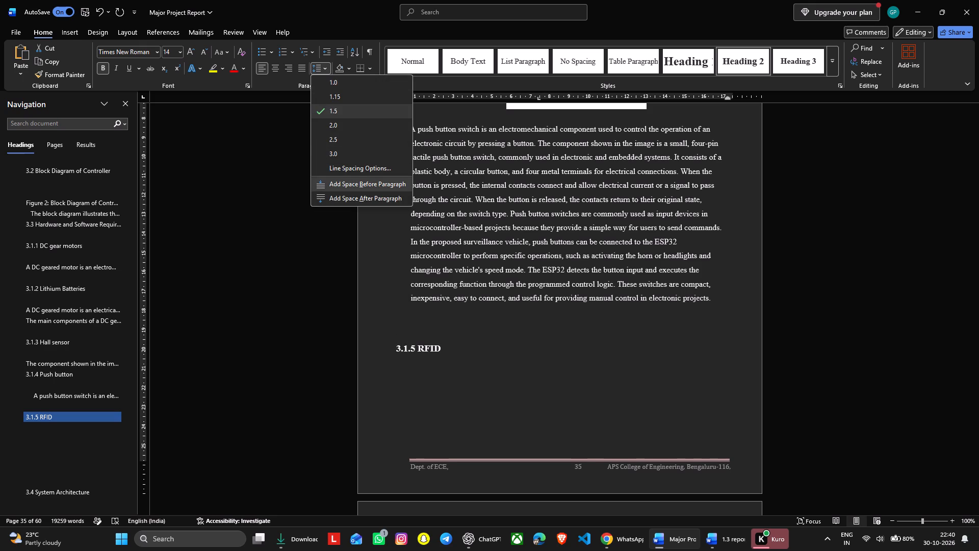
left_click(348, 188)
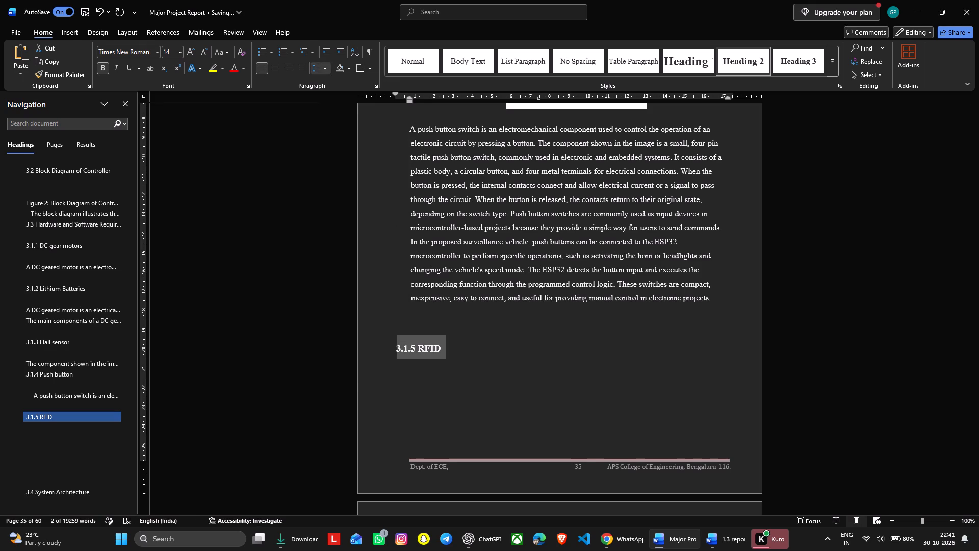
left_click(325, 69)
left_click(354, 181)
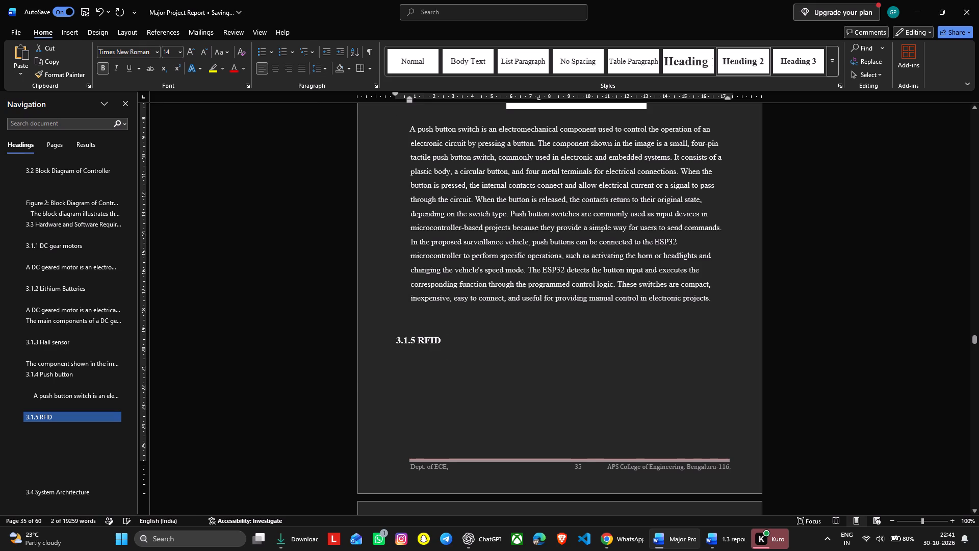
left_click(325, 68)
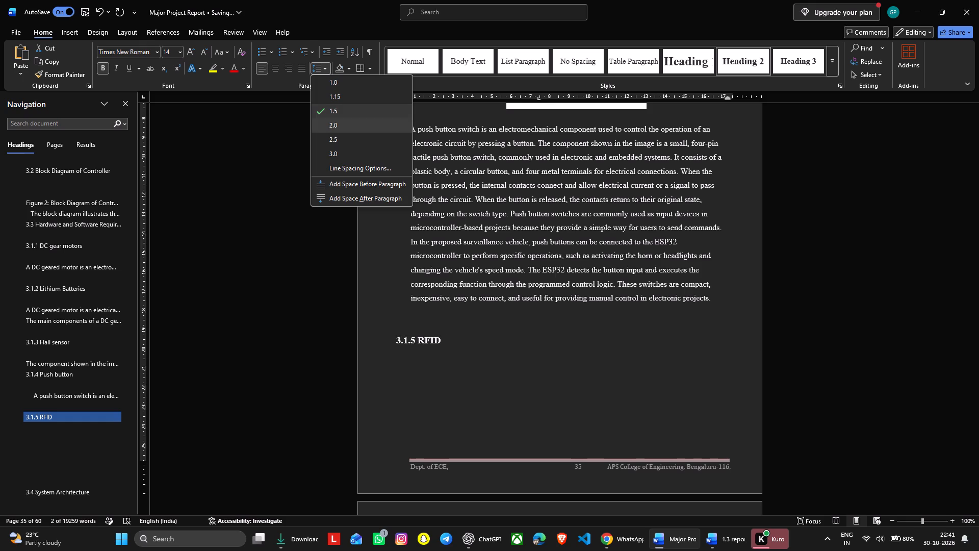
left_click(357, 184)
left_click(464, 354)
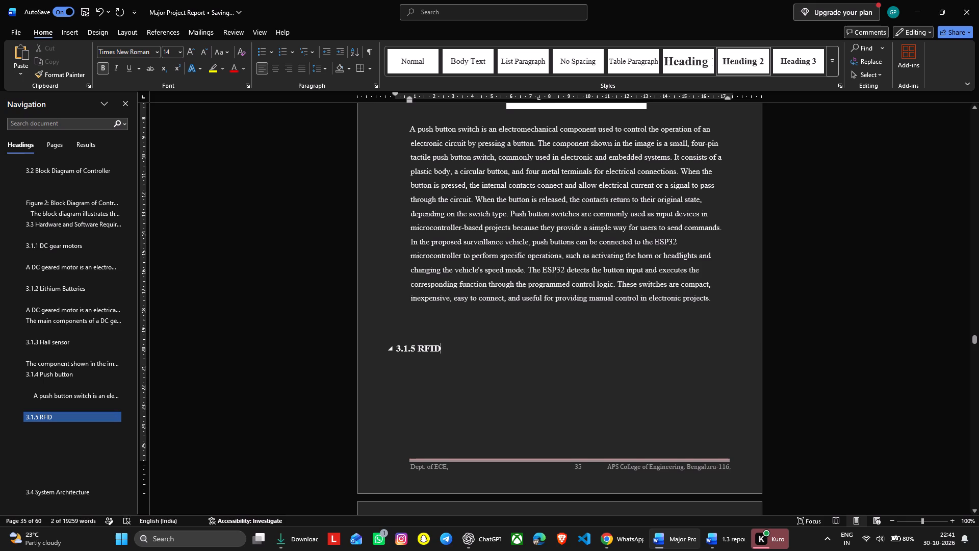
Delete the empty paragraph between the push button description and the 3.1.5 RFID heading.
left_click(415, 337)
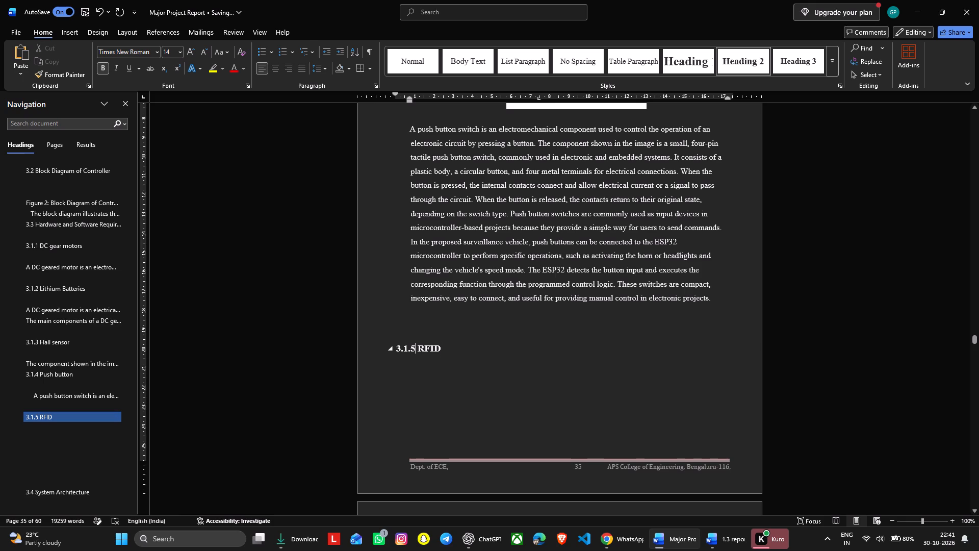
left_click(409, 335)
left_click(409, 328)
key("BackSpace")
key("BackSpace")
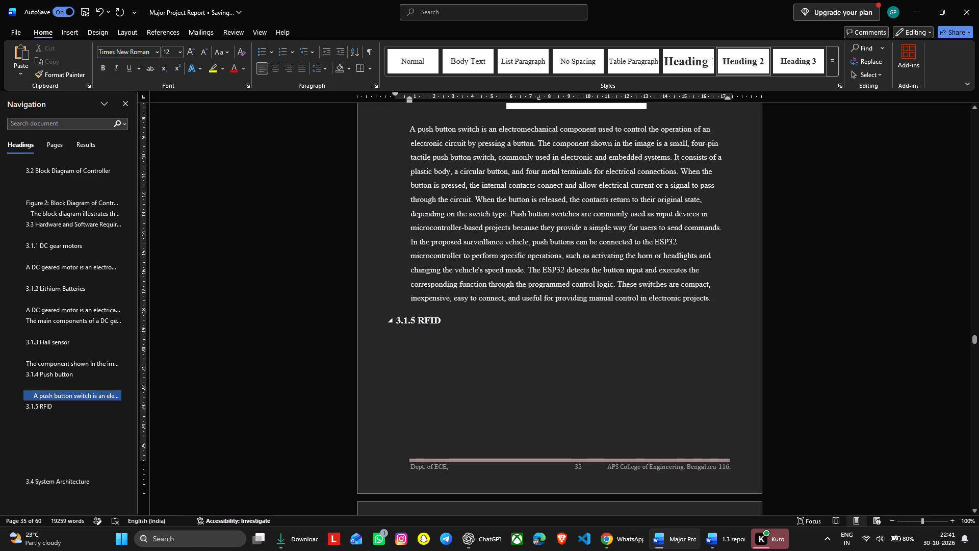
Shift the 3.1.5 RFID heading inward by inserting three spaces in front of its number.
left_click(396, 323)
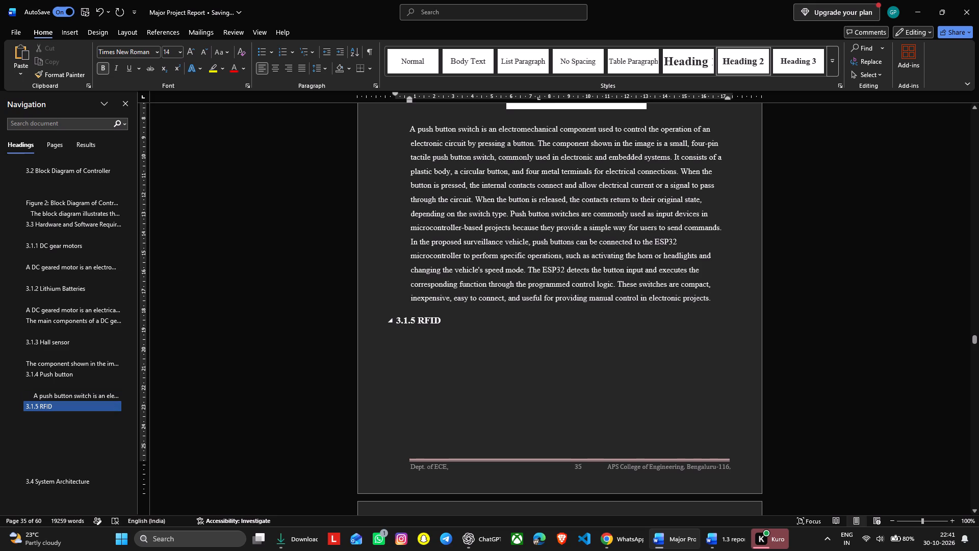
key("space")
key("space")
key("space")
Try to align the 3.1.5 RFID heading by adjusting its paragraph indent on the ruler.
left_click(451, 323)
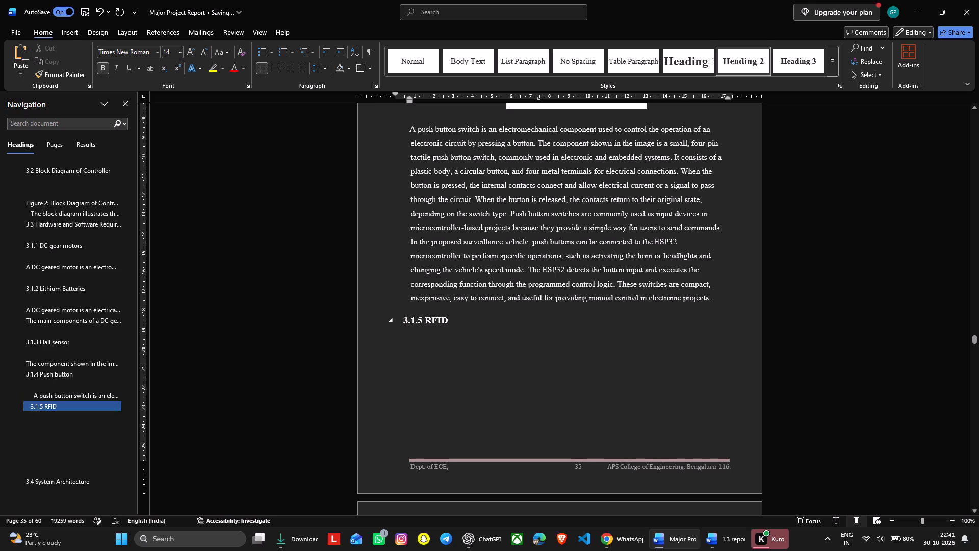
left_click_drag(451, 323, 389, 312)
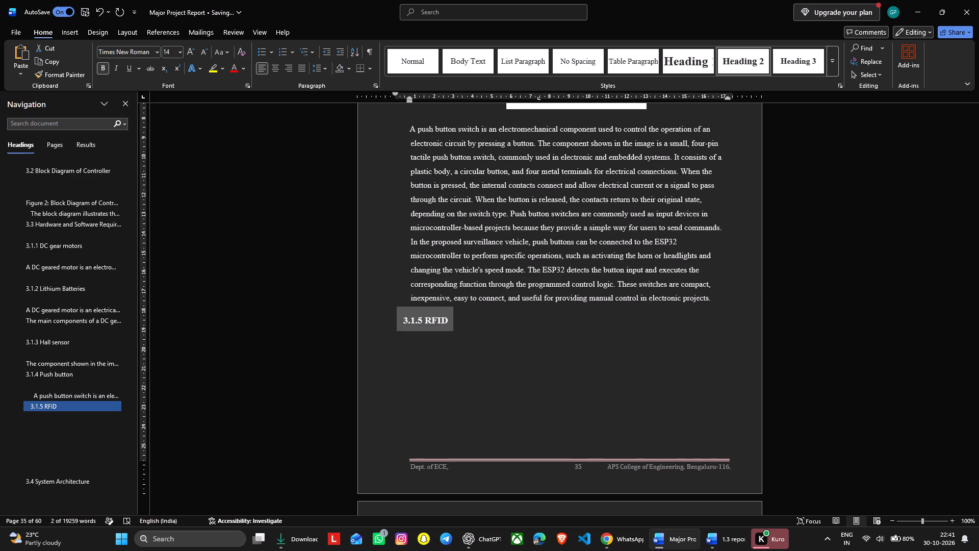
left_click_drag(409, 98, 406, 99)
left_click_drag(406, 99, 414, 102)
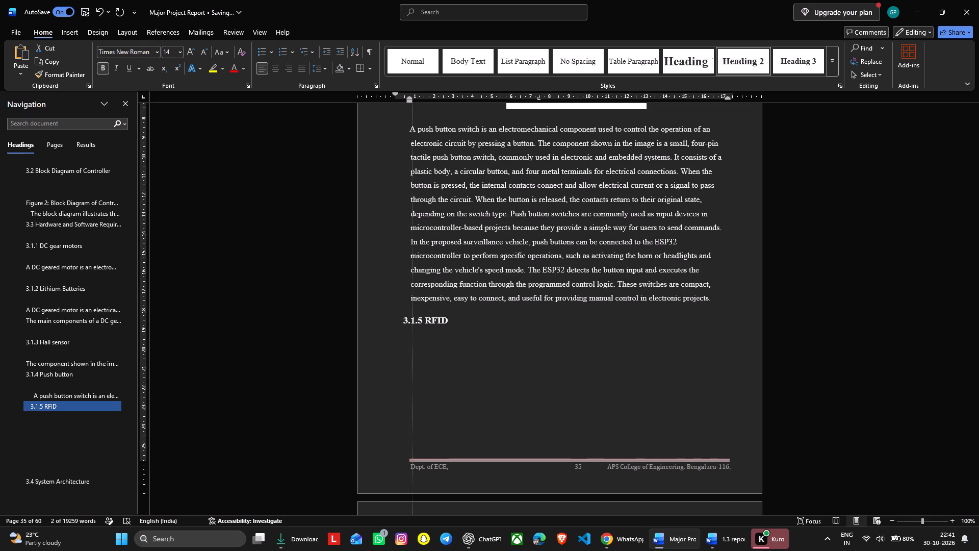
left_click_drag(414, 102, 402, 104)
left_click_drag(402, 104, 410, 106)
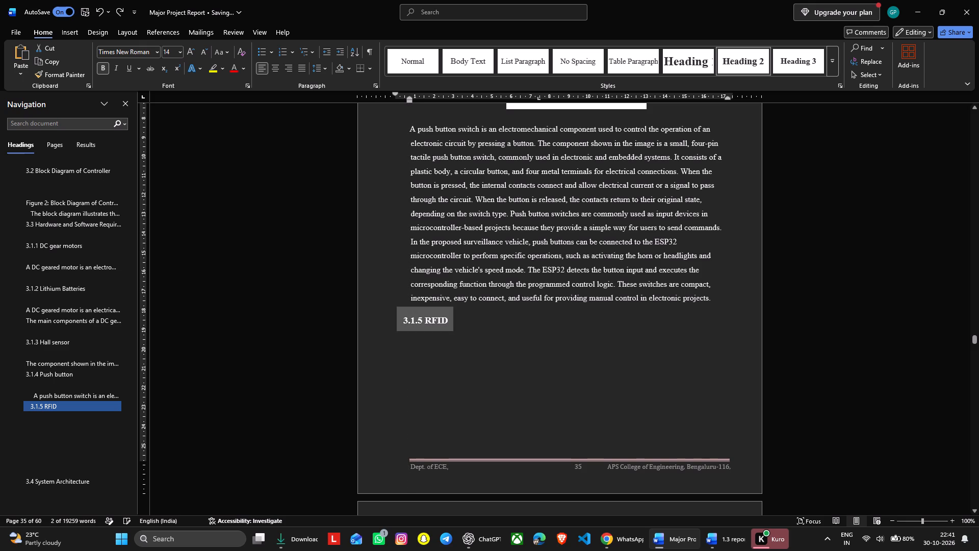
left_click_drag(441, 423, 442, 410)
Add three more spaces before the 3.1.5 RFID heading to align it with the push button description's left edge.
left_click(405, 314)
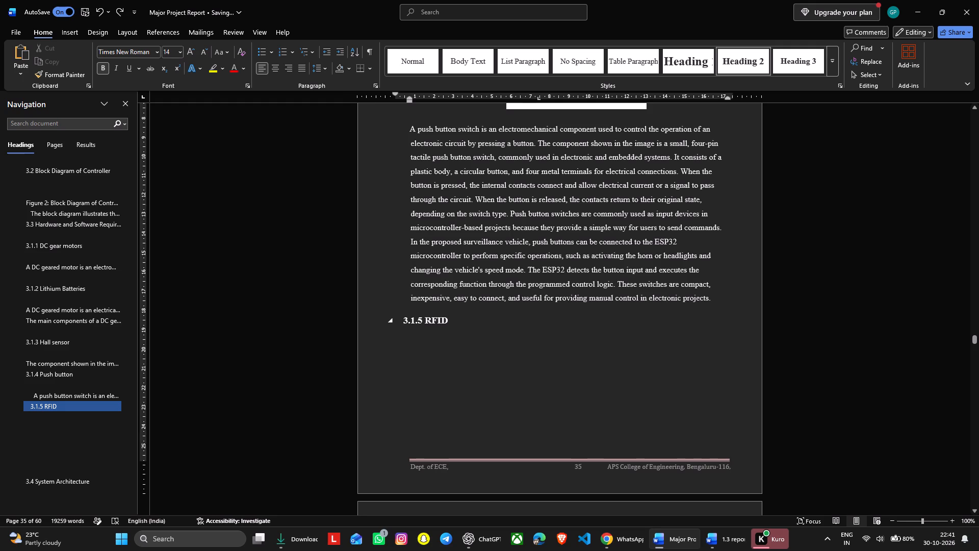
key("space")
key("space")
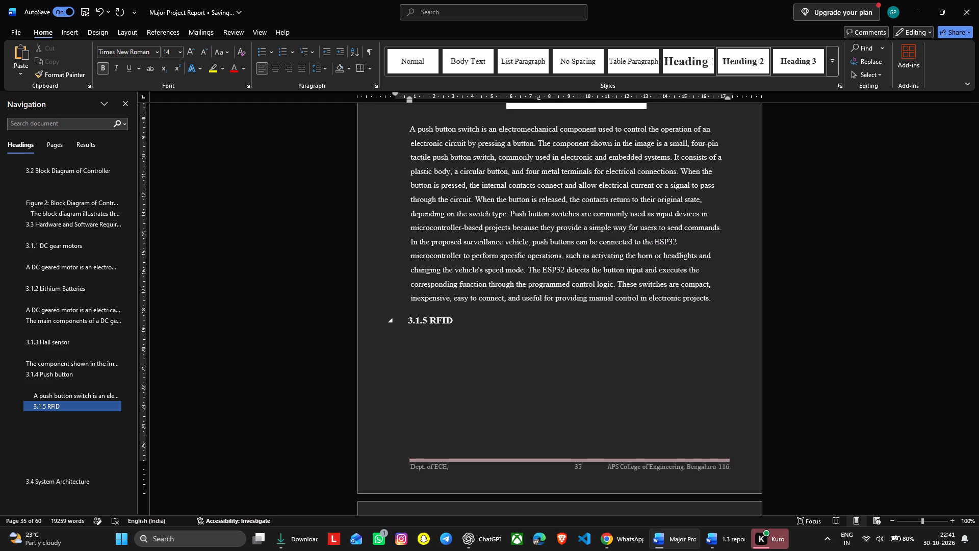
key("space")
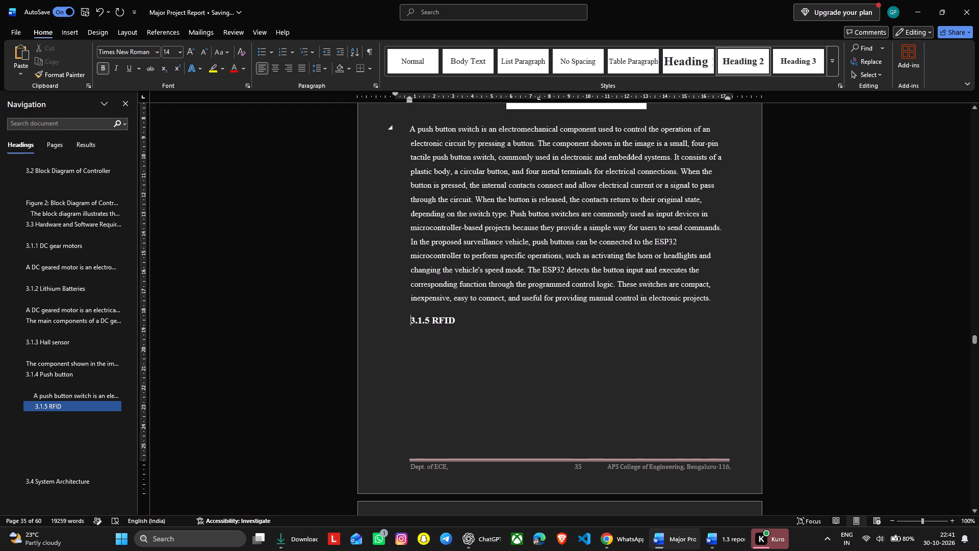
Justify the push button description below the picture in section 3.1.4.
scroll(424, 332, "up", 2)
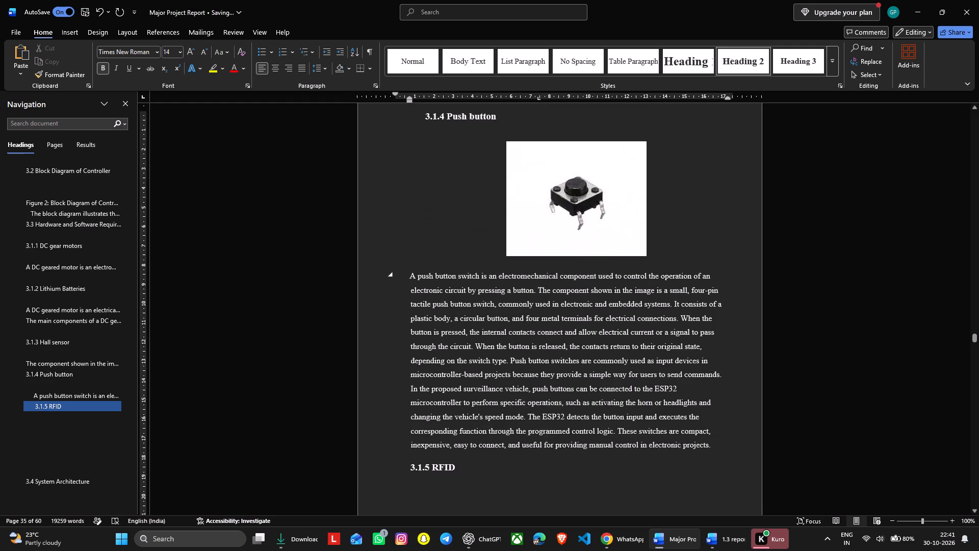
scroll(426, 322, "up", 1)
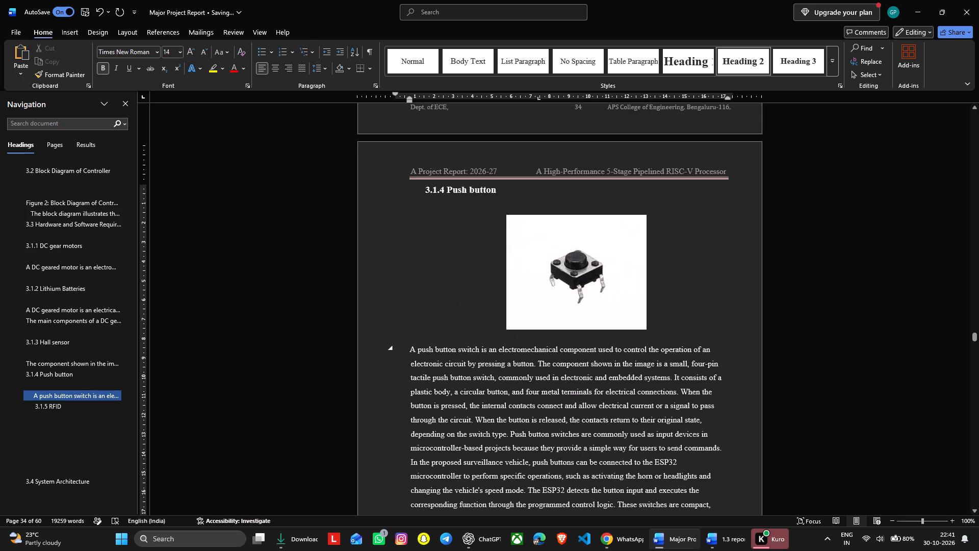
left_click(409, 344)
left_click_drag(409, 344, 698, 462)
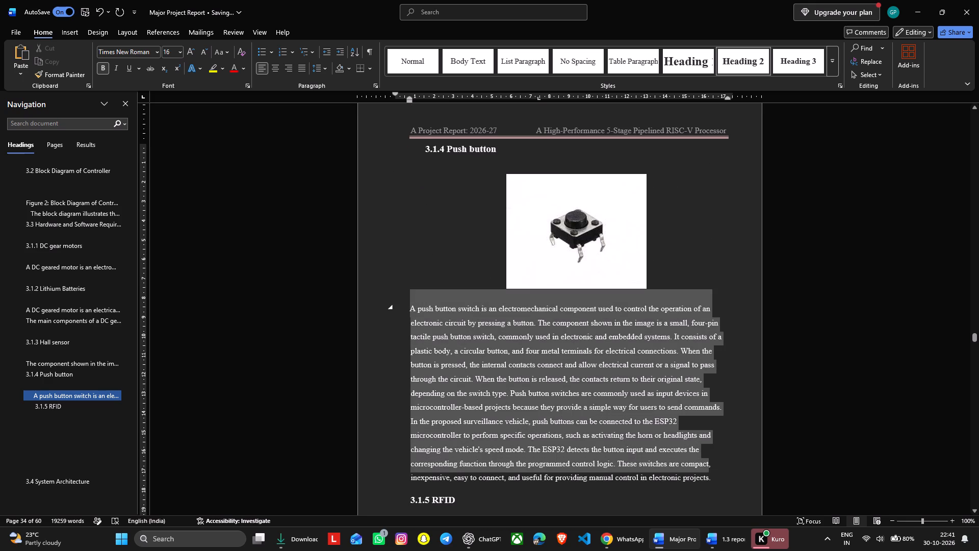
left_click_drag(698, 462, 718, 479)
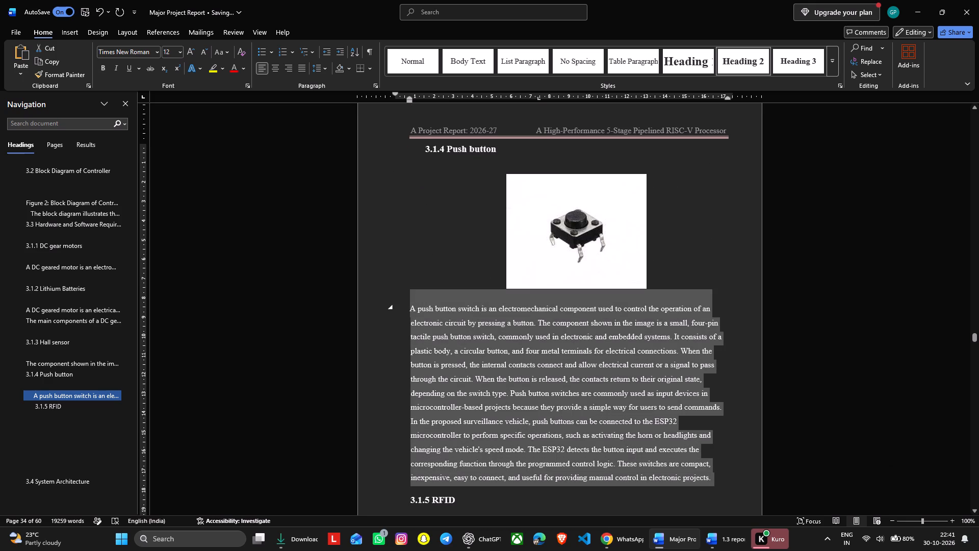
left_click(304, 68)
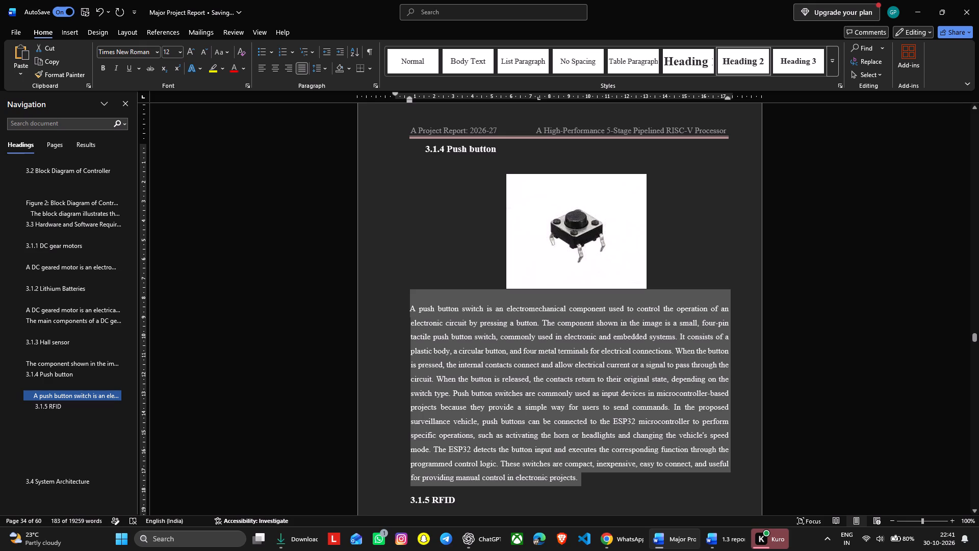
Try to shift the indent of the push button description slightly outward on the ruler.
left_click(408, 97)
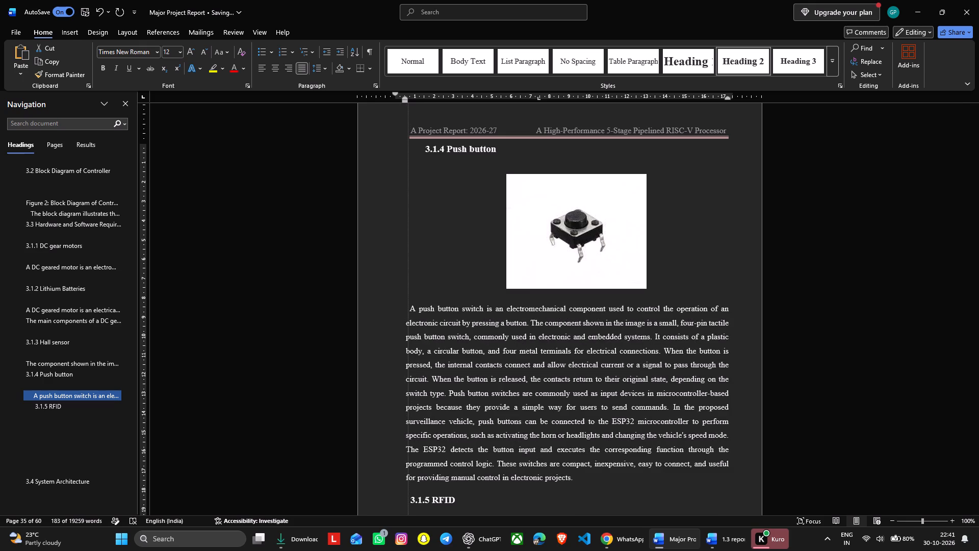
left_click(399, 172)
Review the alignment of the component descriptions in sections 3.1.1 to 3.1.4.
scroll(402, 170, "down", 1)
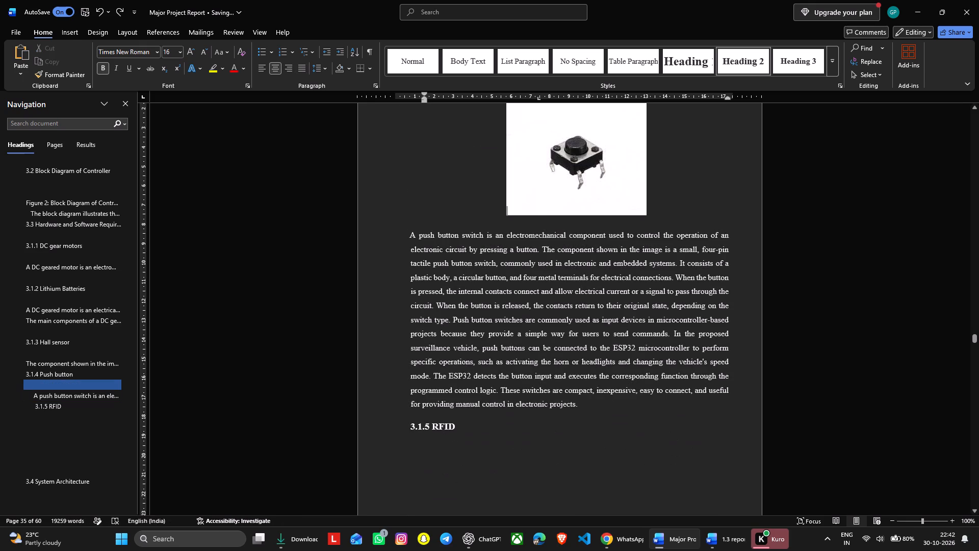
scroll(405, 163, "up", 5)
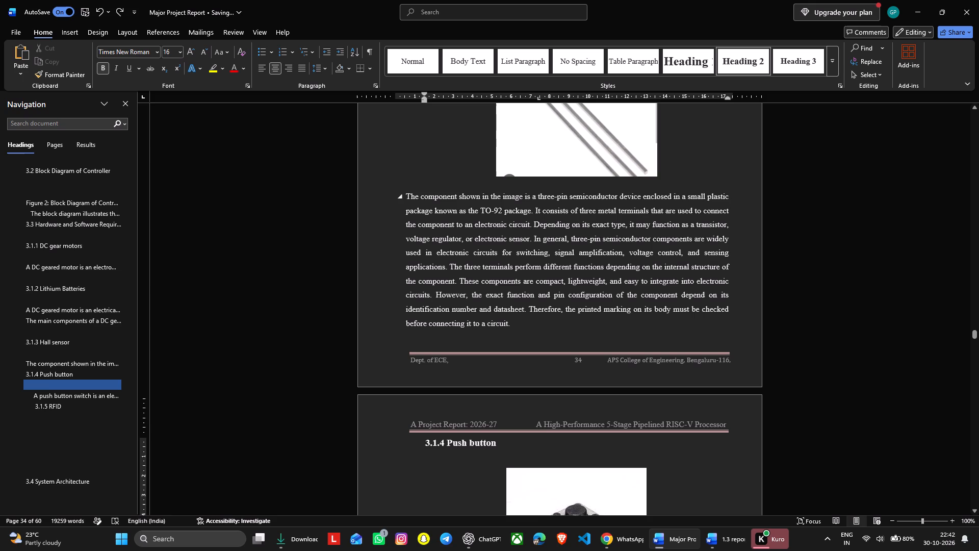
left_click_drag(405, 188, 535, 328)
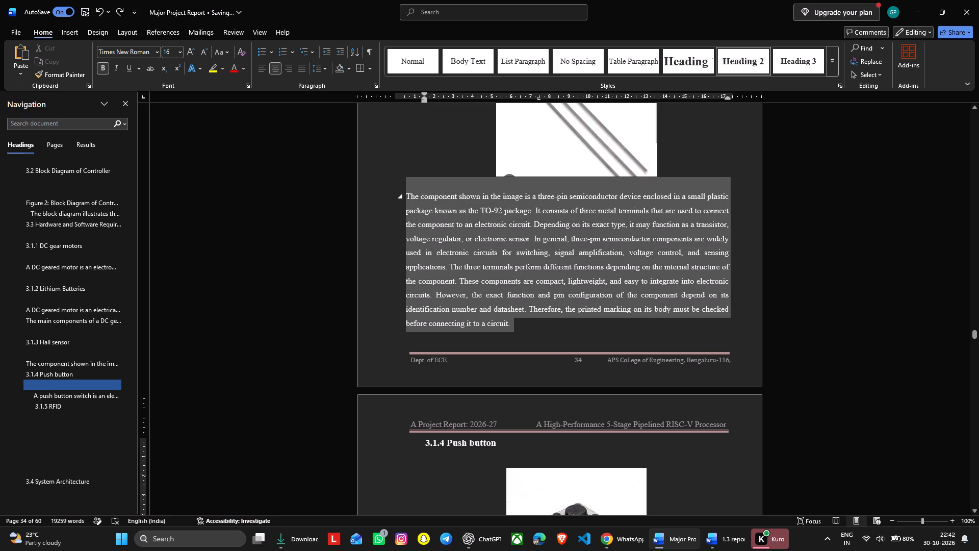
left_click_drag(535, 328, 535, 325)
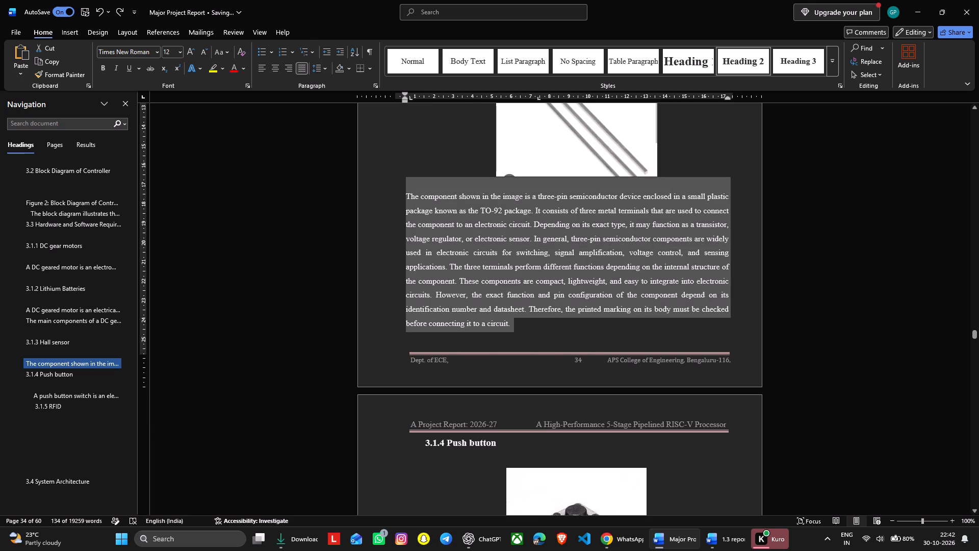
left_click(467, 152)
scroll(467, 152, "up", 5)
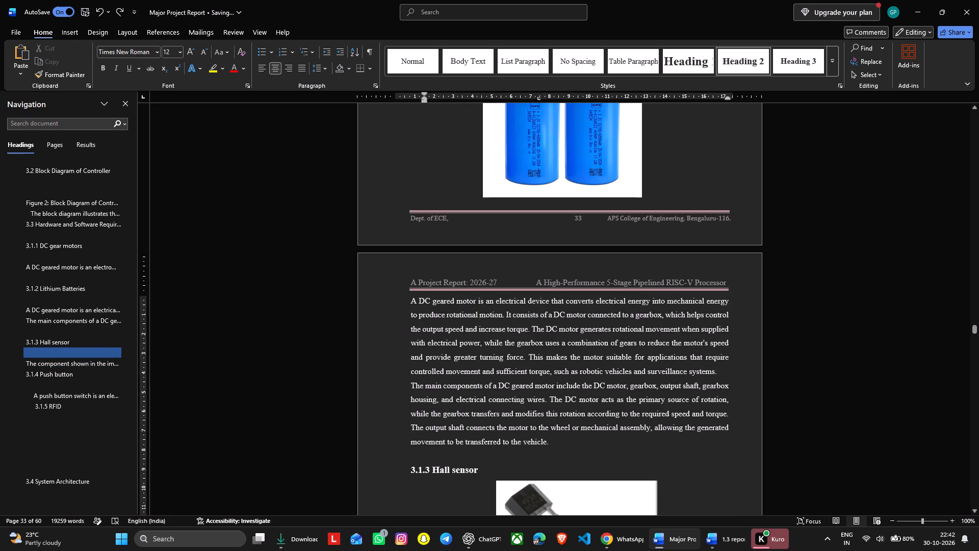
scroll(467, 142, "up", 4)
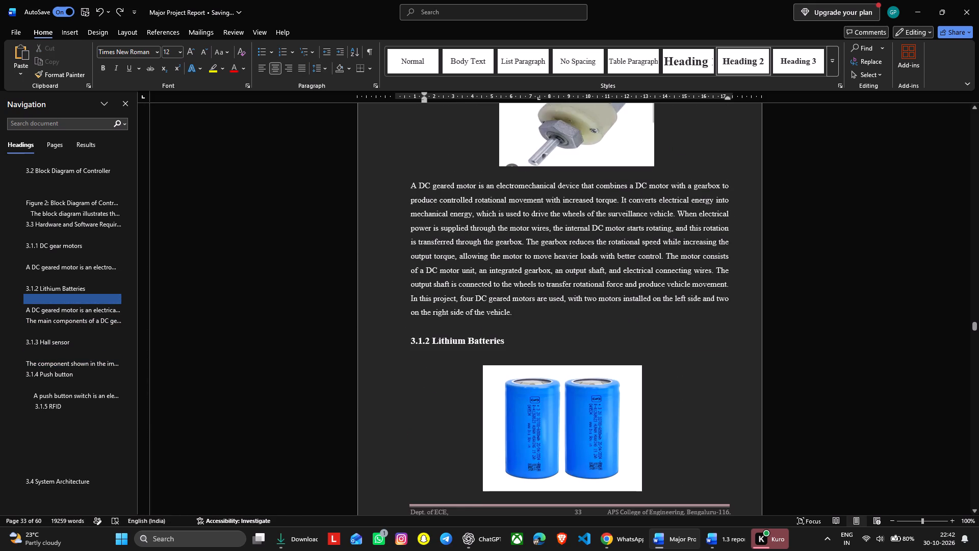
Reduce the width and height of the antenna module picture so it fits on page 35 below the 3.1.5 RFID heading.
scroll(463, 107, "down", 7)
scroll(601, 364, "down", 8)
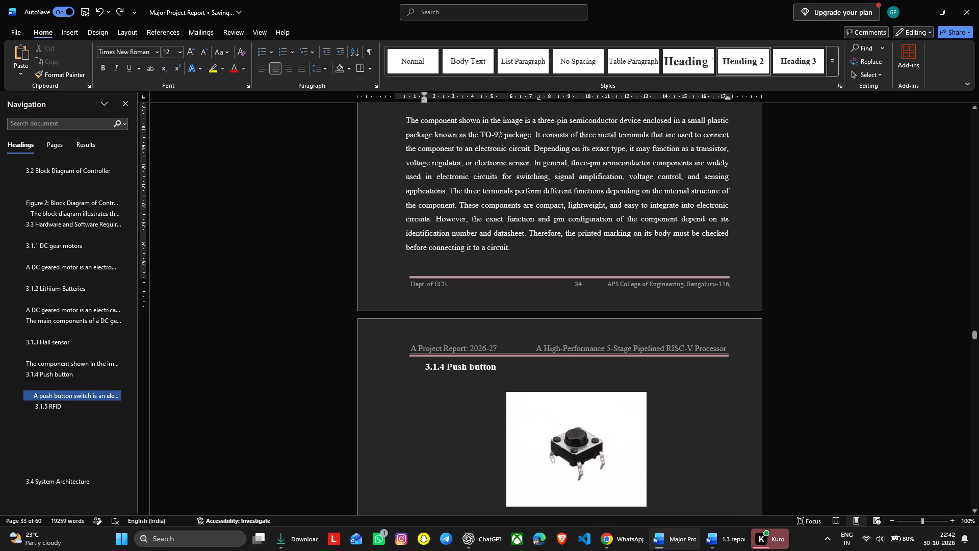
scroll(599, 311, "down", 8)
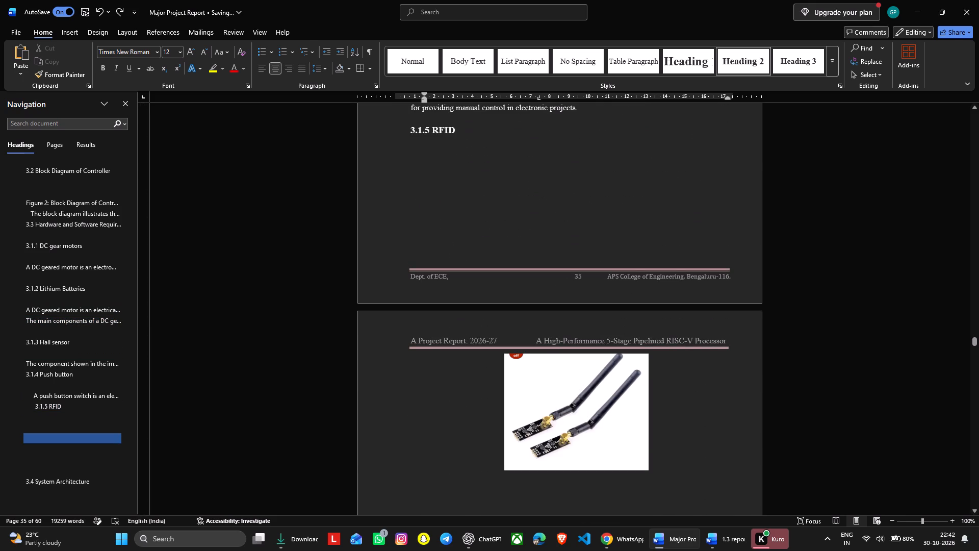
left_click(593, 432)
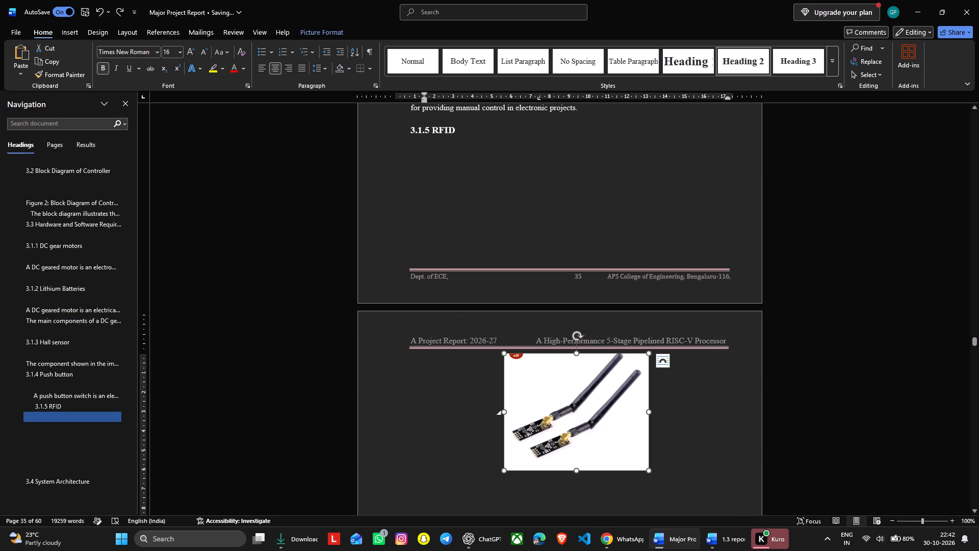
left_click_drag(504, 411, 513, 415)
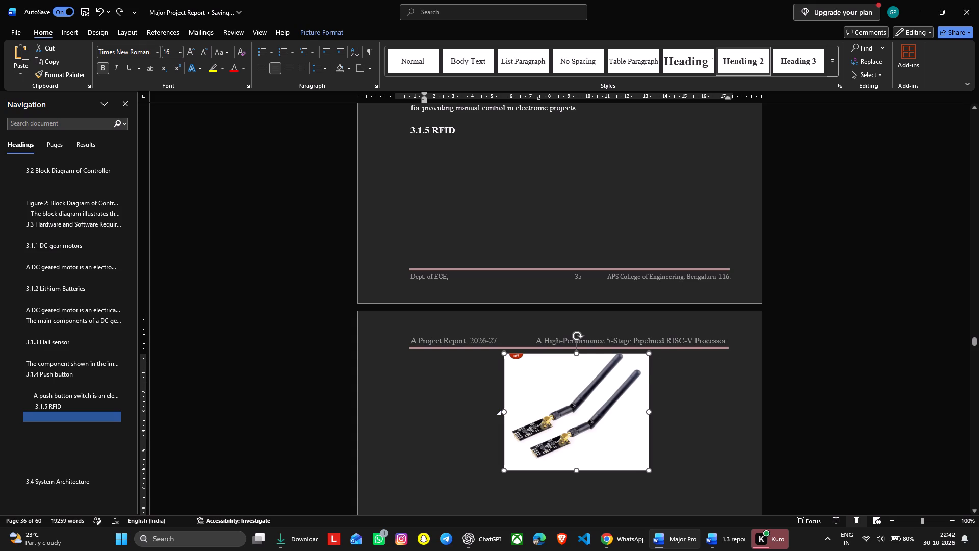
left_click_drag(513, 415, 519, 415)
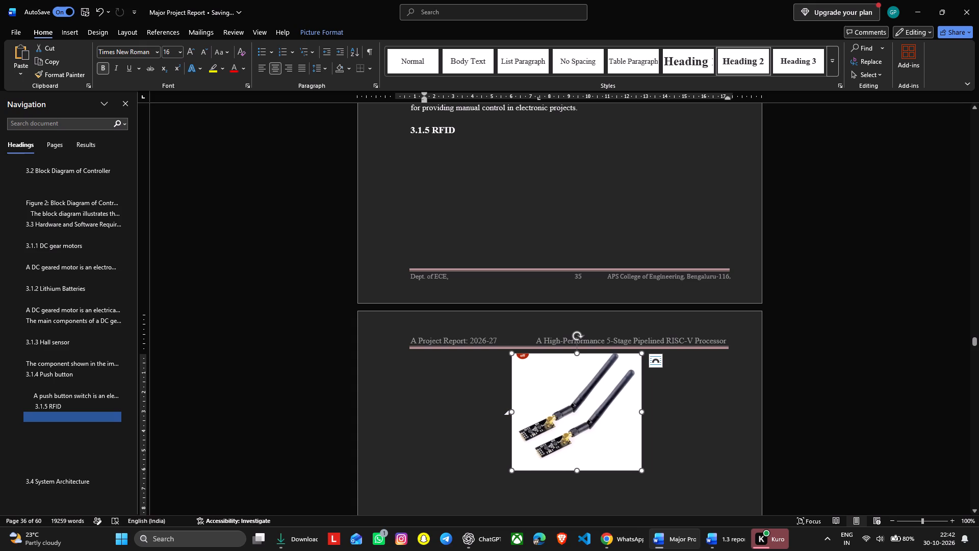
left_click_drag(577, 469, 577, 453)
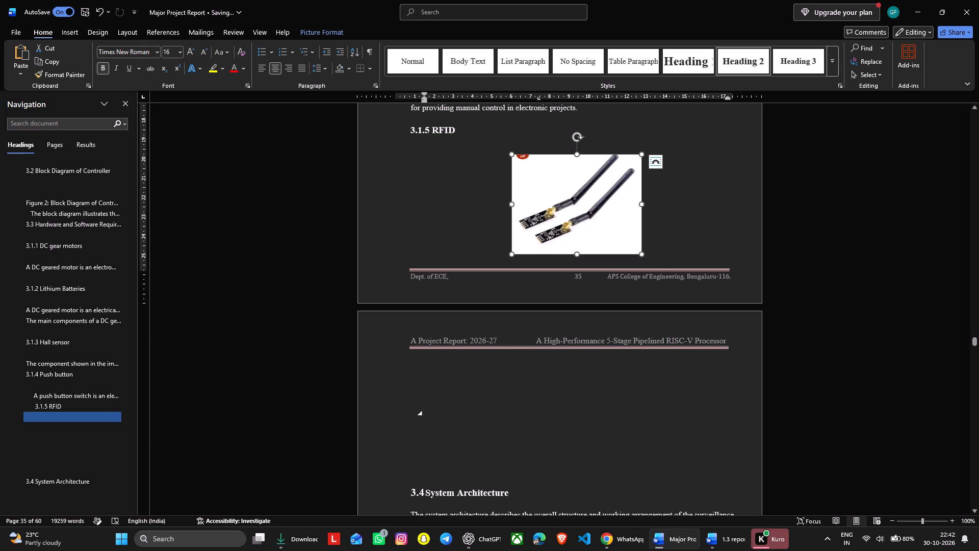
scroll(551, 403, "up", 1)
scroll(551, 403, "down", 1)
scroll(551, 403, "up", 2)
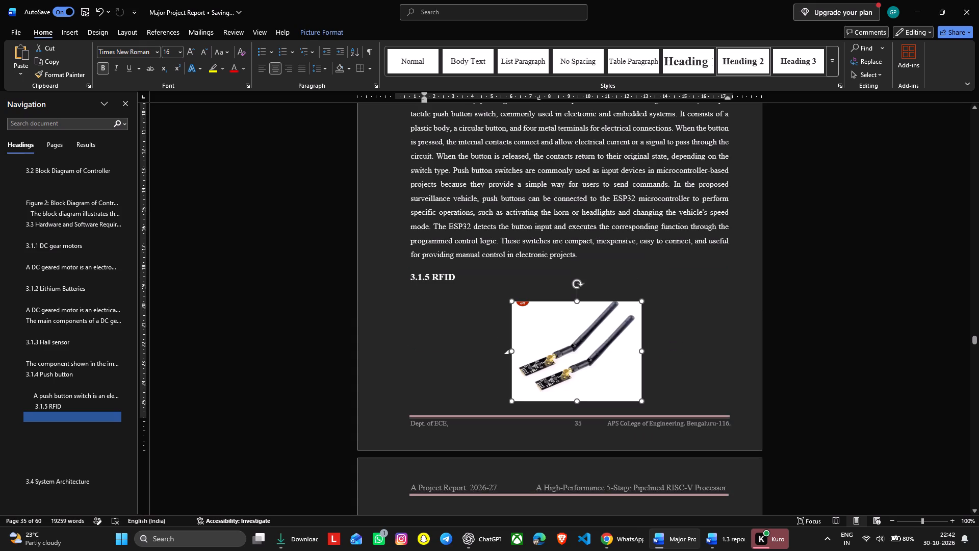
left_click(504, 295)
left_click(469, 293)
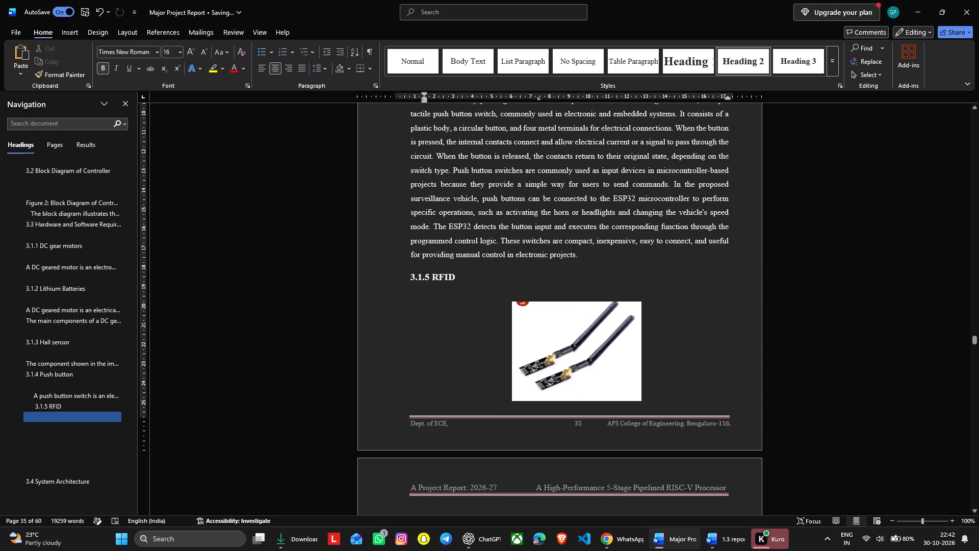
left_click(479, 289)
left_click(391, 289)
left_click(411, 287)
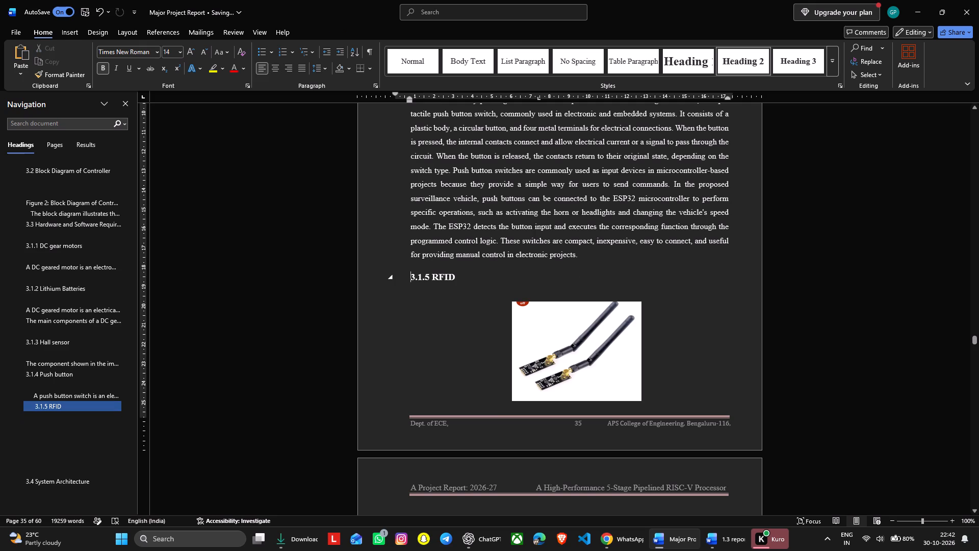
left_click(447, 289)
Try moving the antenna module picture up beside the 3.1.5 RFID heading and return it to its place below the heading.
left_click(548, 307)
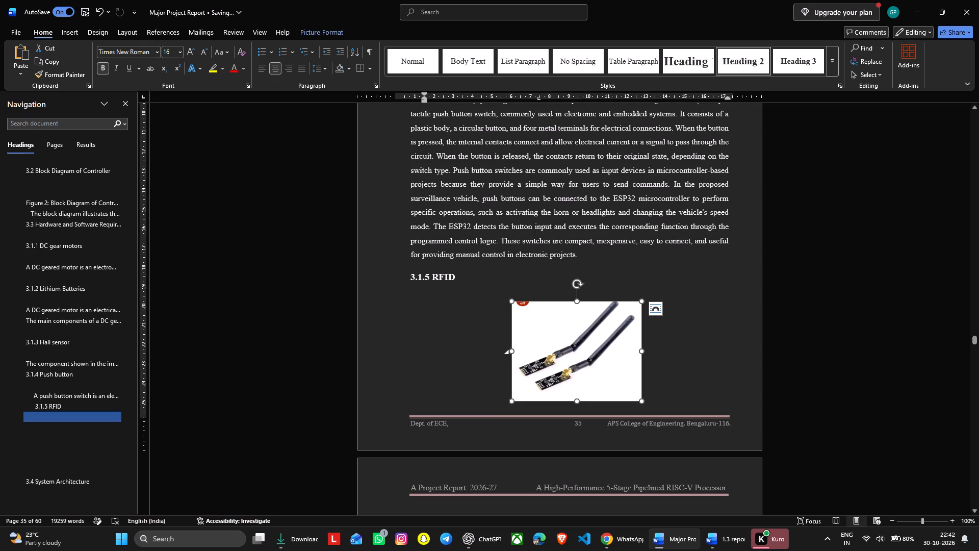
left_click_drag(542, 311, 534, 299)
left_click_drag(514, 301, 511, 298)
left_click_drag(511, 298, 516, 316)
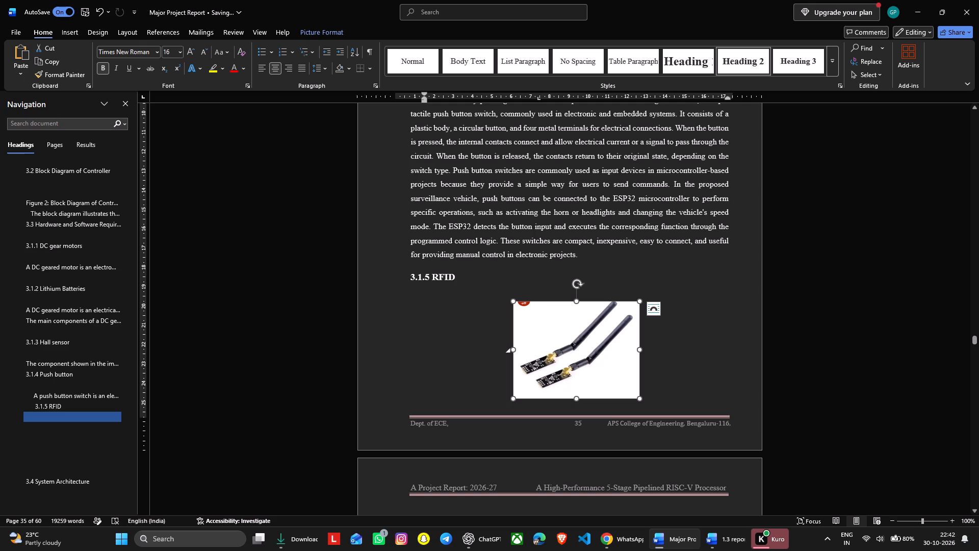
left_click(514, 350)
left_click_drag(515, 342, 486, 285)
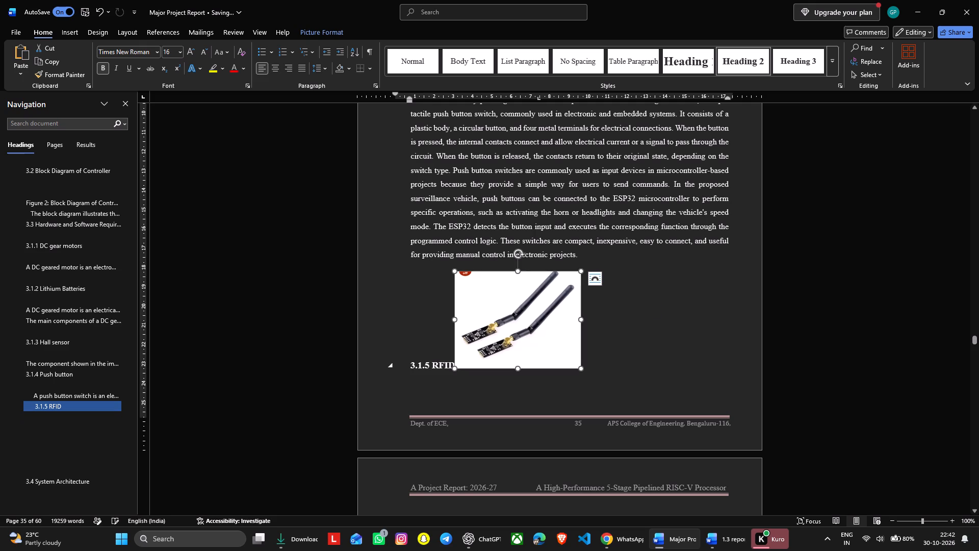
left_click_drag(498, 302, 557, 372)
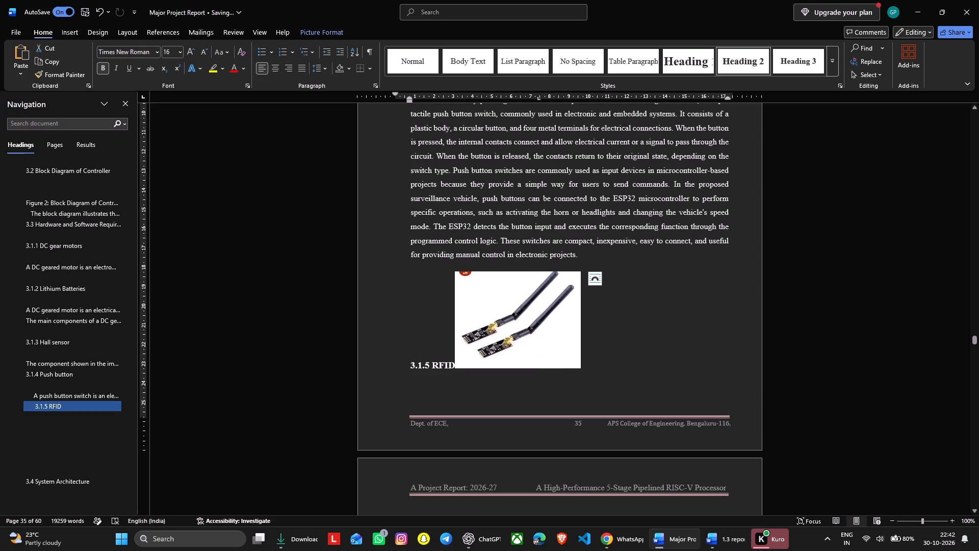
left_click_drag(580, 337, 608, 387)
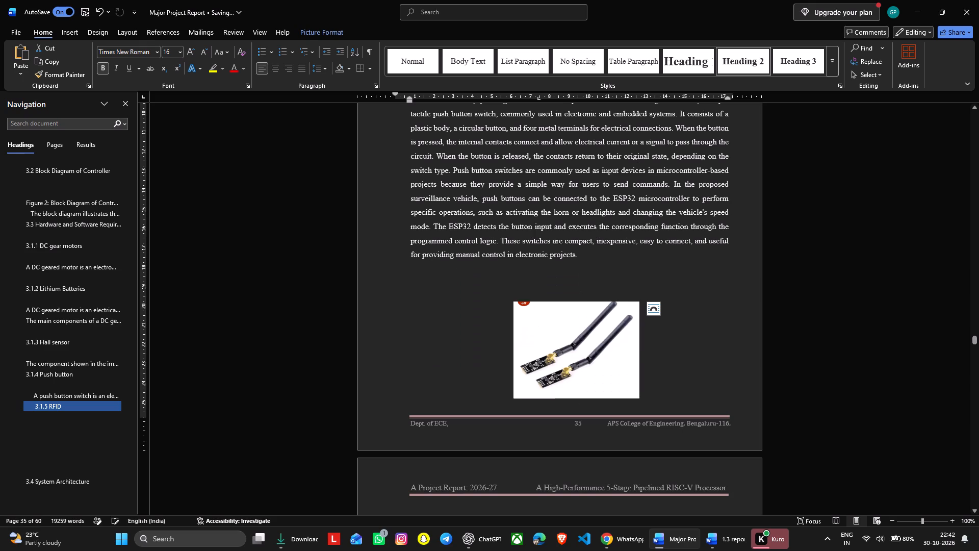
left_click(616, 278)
Widen the antenna module picture and increase its height slightly, keeping it between the 3.1.5 RFID heading and the page footer.
scroll(613, 278, "down", 1)
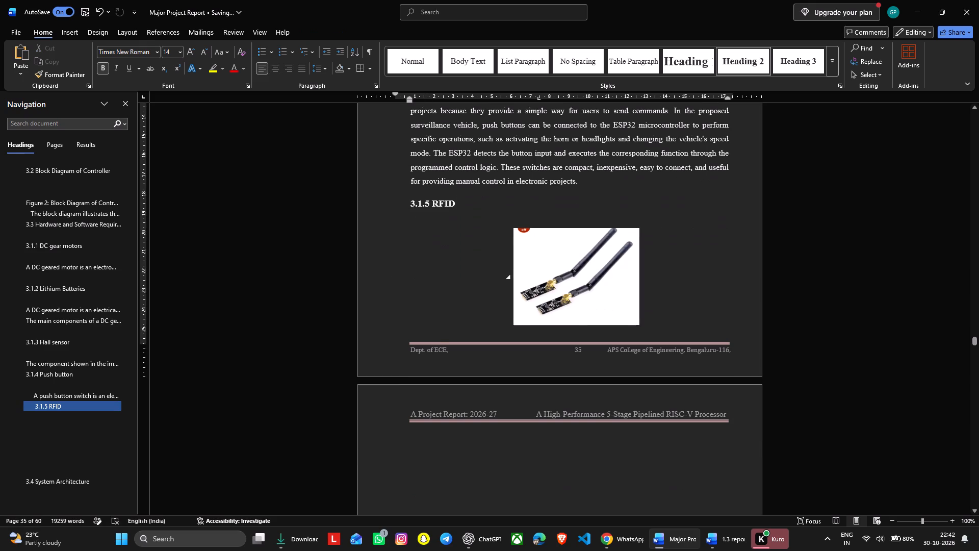
left_click(522, 274)
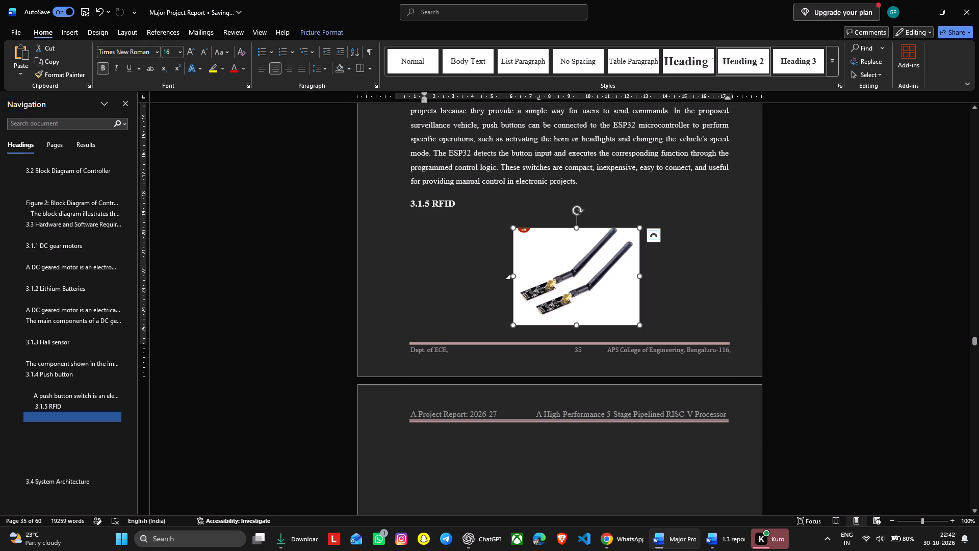
left_click_drag(514, 278, 501, 275)
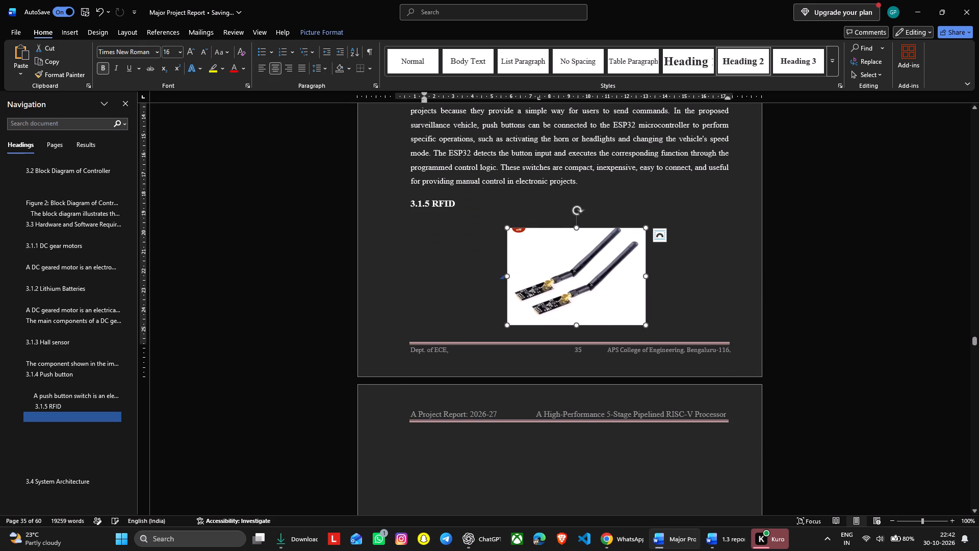
left_click_drag(577, 325, 578, 333)
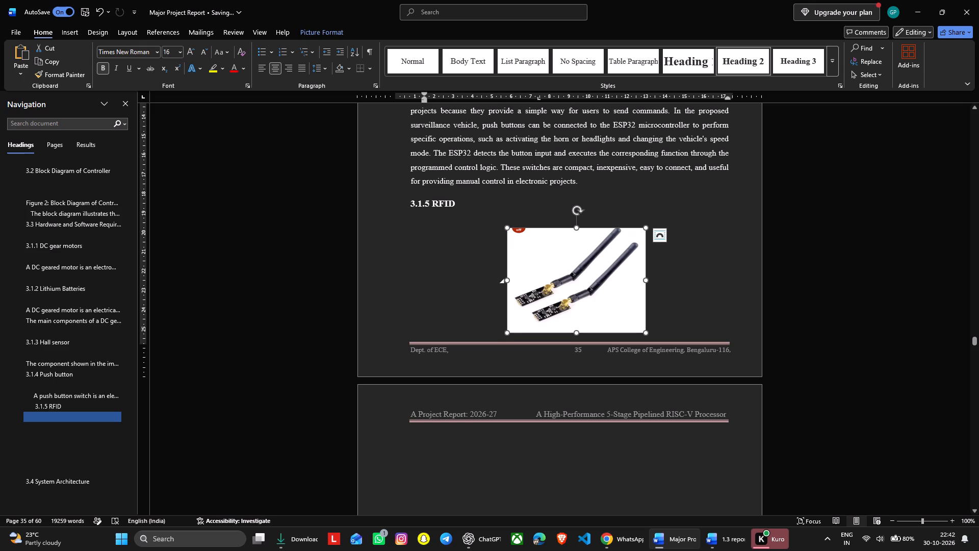
left_click(576, 227)
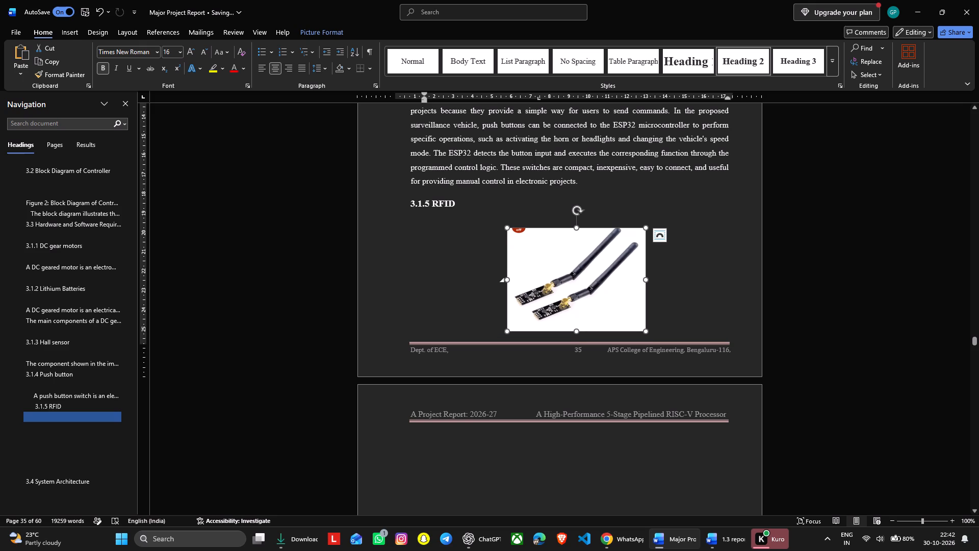
left_click(686, 262)
Add the NRF24L01 wireless transceiver description from another window at the start of page 36, after the antenna module picture.
scroll(686, 262, "down", 1)
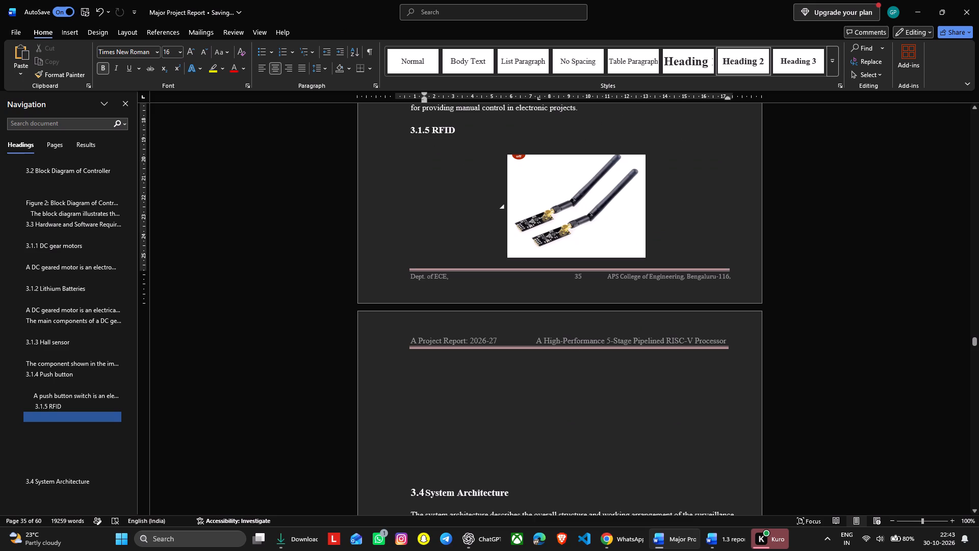
scroll(673, 259, "down", 1)
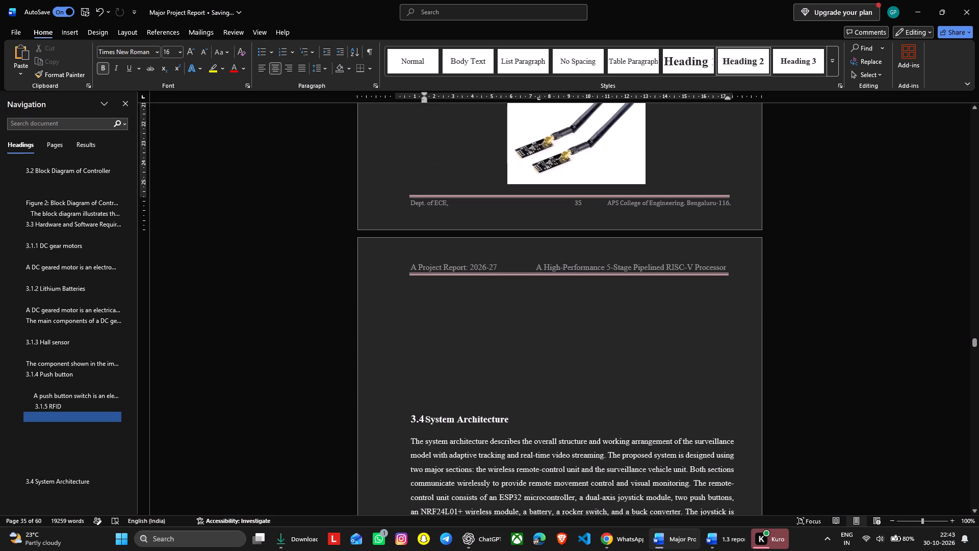
left_click(435, 288)
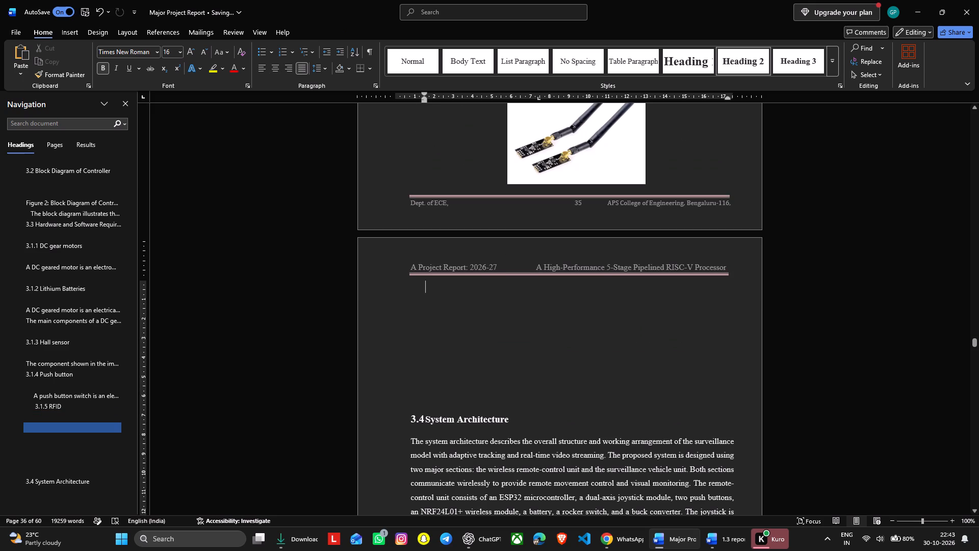
left_click(416, 285)
left_click_drag(426, 287, 413, 287)
key("alt+Tab")
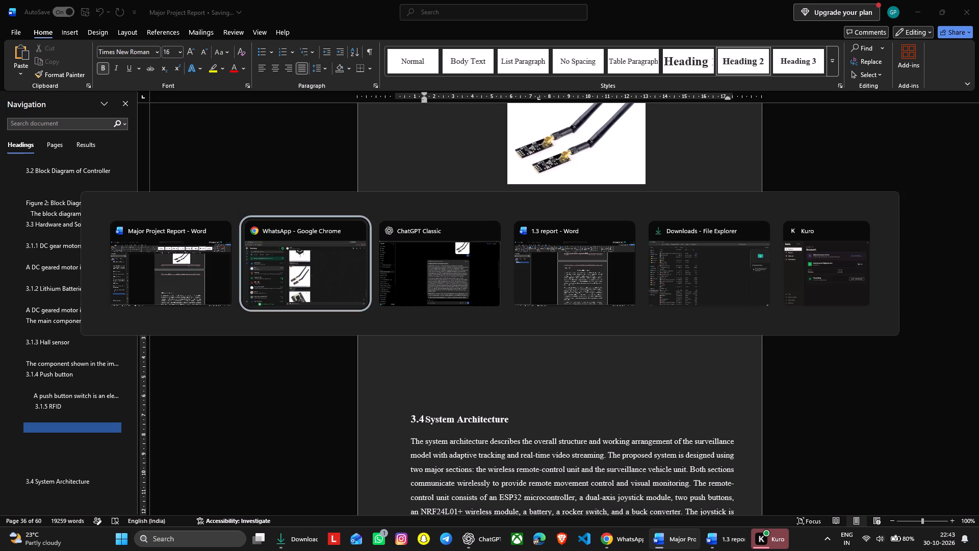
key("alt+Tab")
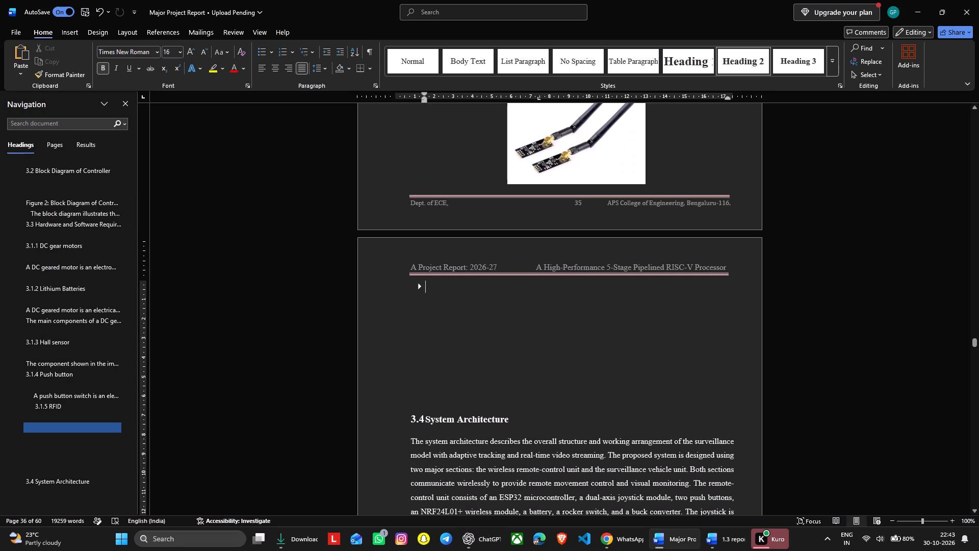
Paste the copied NRF24L01 wireless transceiver description at the start of page 36.
key("ctrl+v")
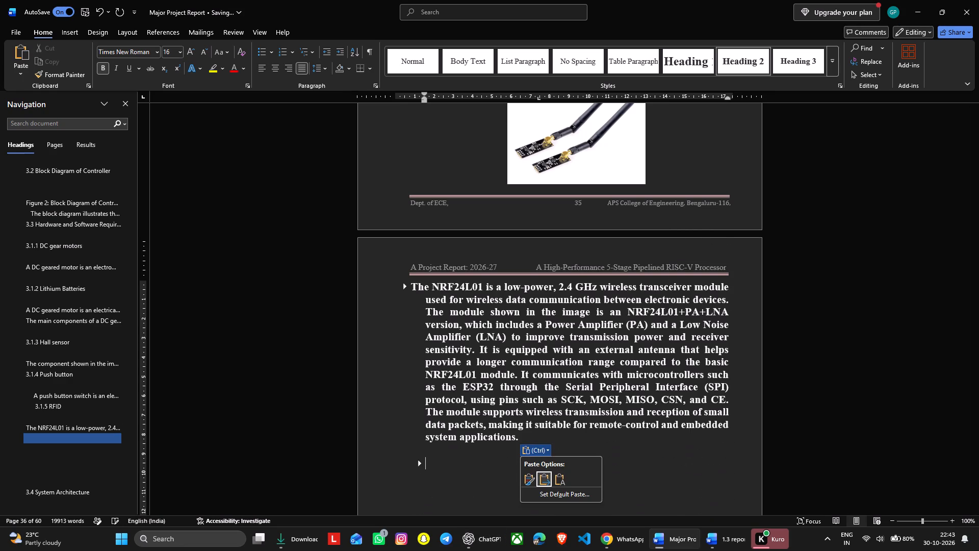
Reduce the whole NRF24L01 description paragraph to 12 pt and remove its bold formatting.
scroll(584, 391, "down", 1)
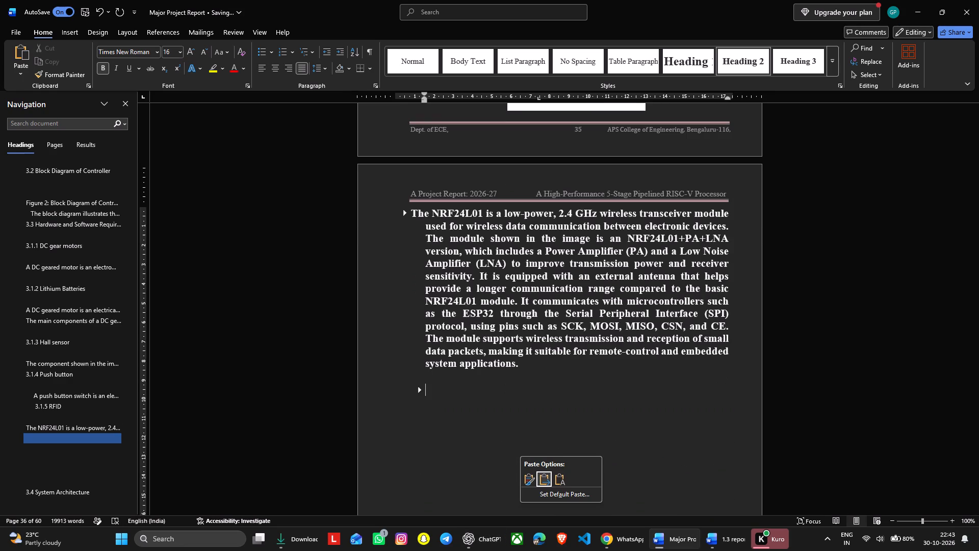
left_click(509, 372)
left_click_drag(521, 367, 436, 265)
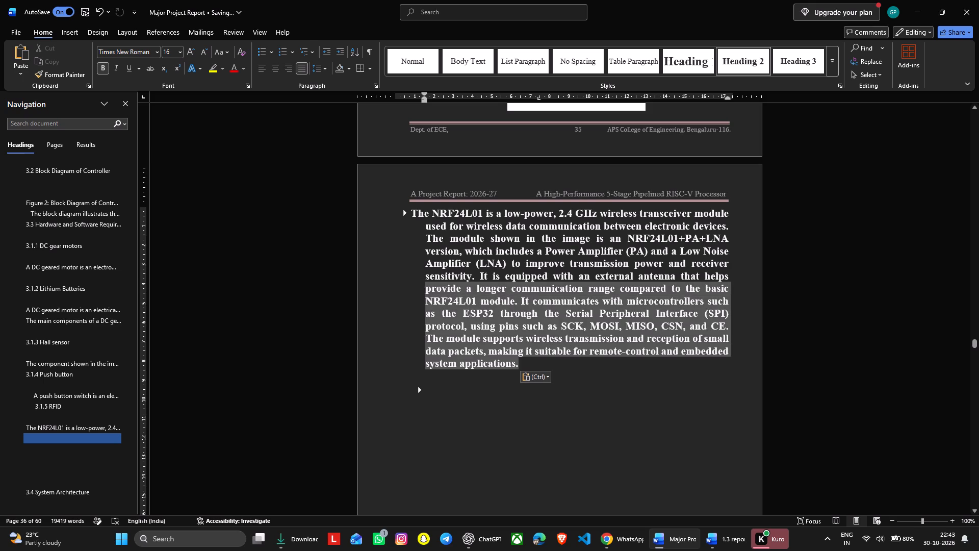
left_click_drag(436, 265, 408, 216)
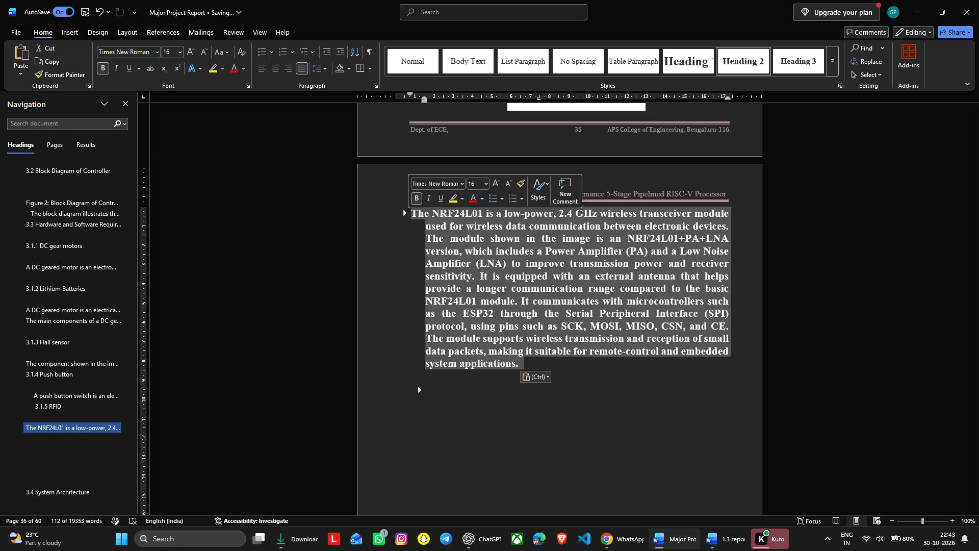
double_click(506, 182)
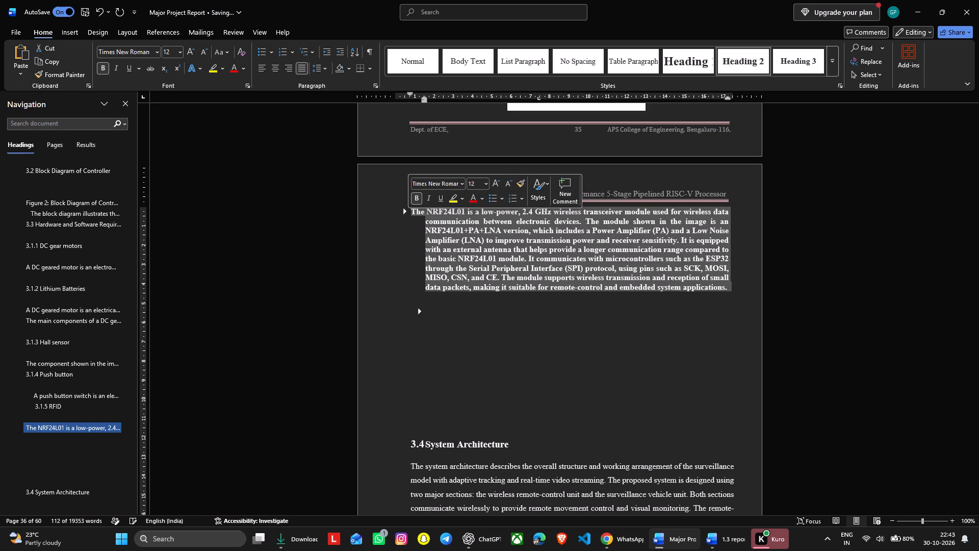
left_click(417, 198)
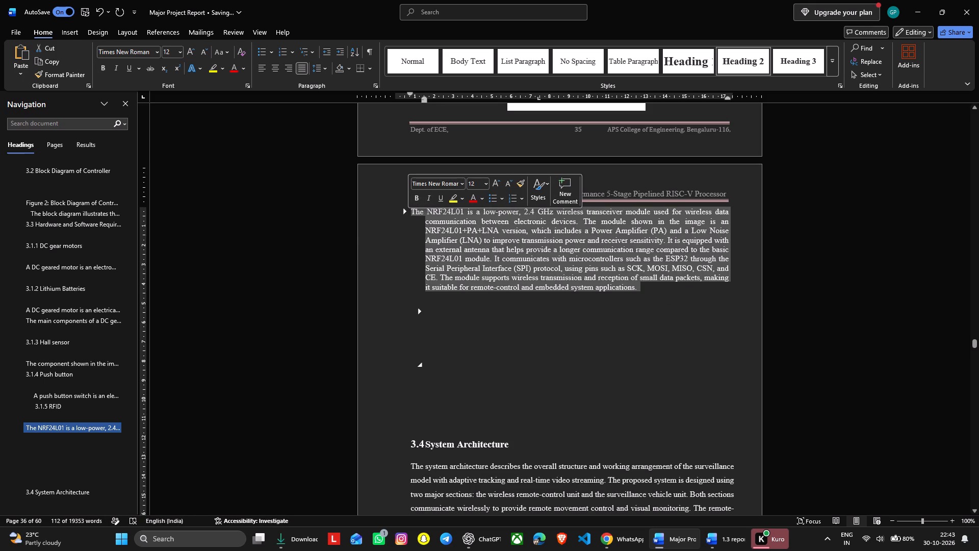
Insert seven spaces before the NRF24L01 description so its first line aligns with the indented lines below.
scroll(449, 337, "up", 1)
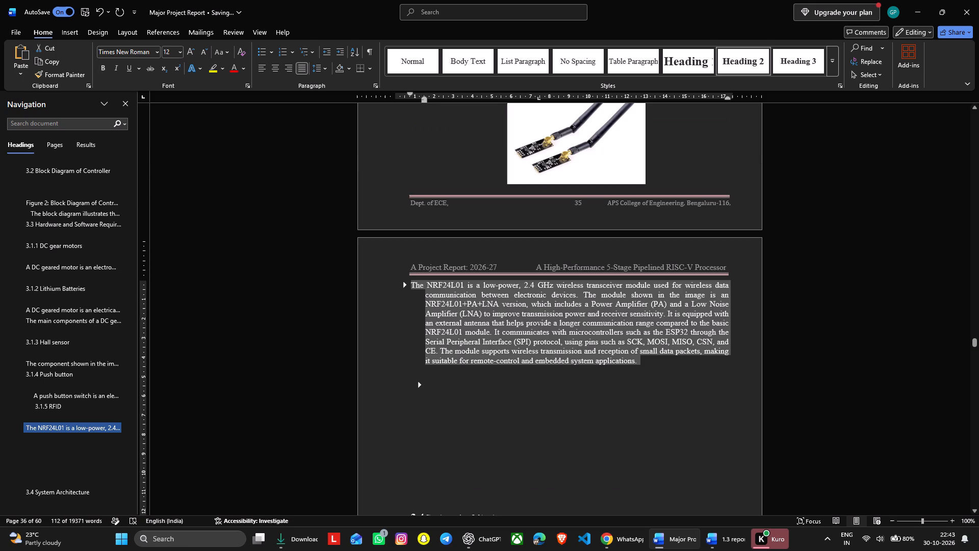
left_click(423, 291)
left_click(410, 286)
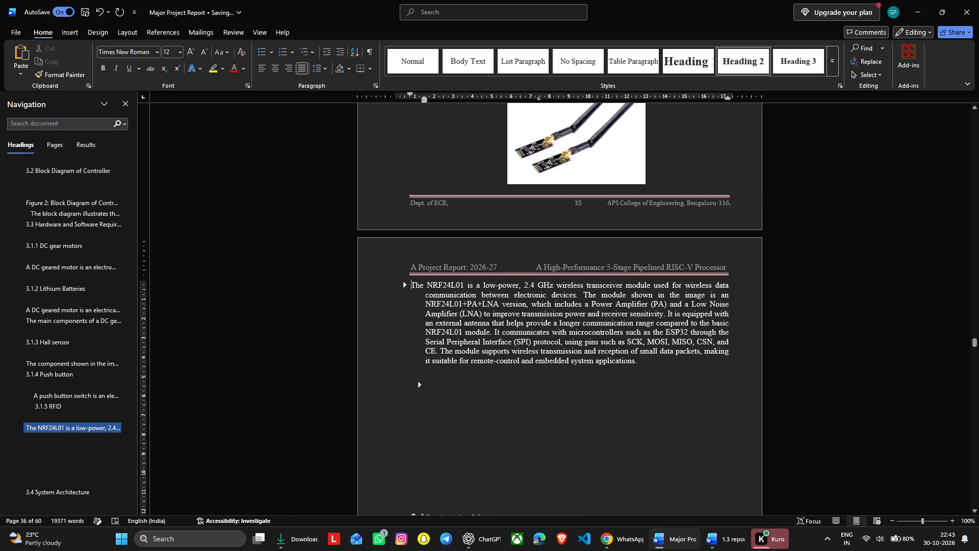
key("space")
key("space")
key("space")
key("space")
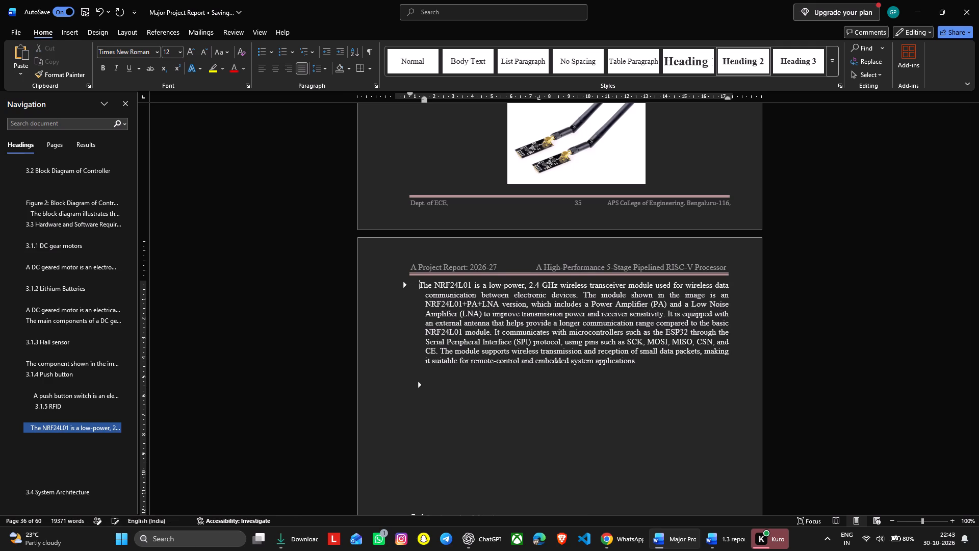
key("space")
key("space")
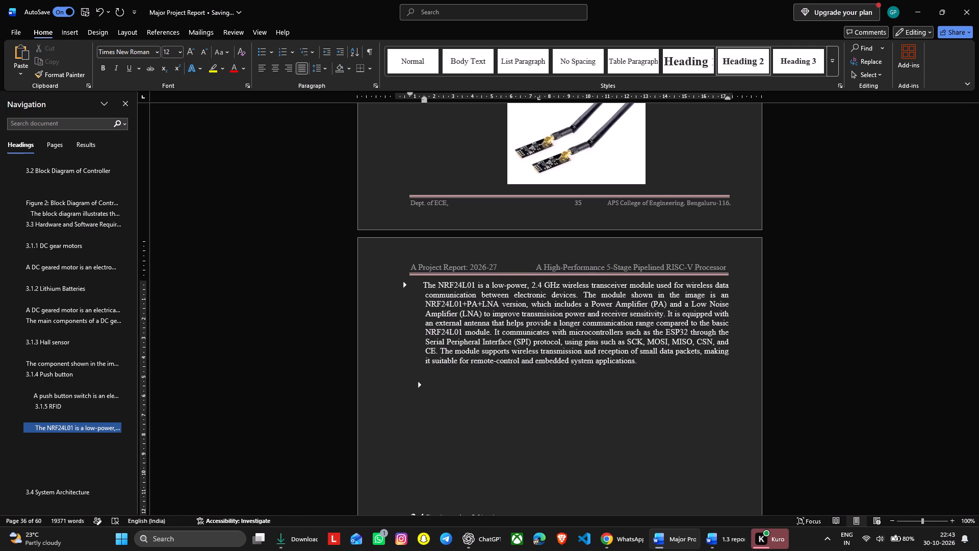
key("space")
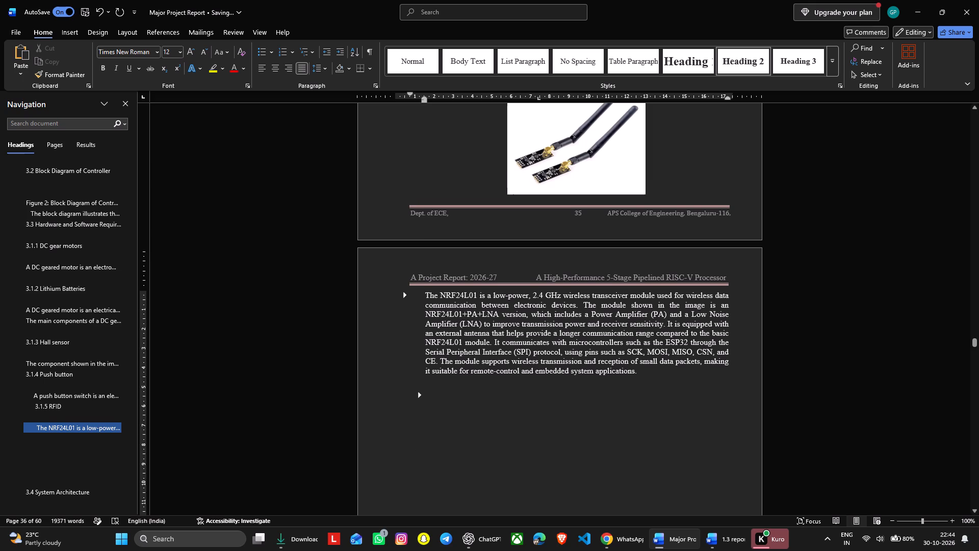
Try to shift the left indent of the whole NRF24L01 description paragraph outward to the page margin.
left_click_drag(644, 374, 426, 295)
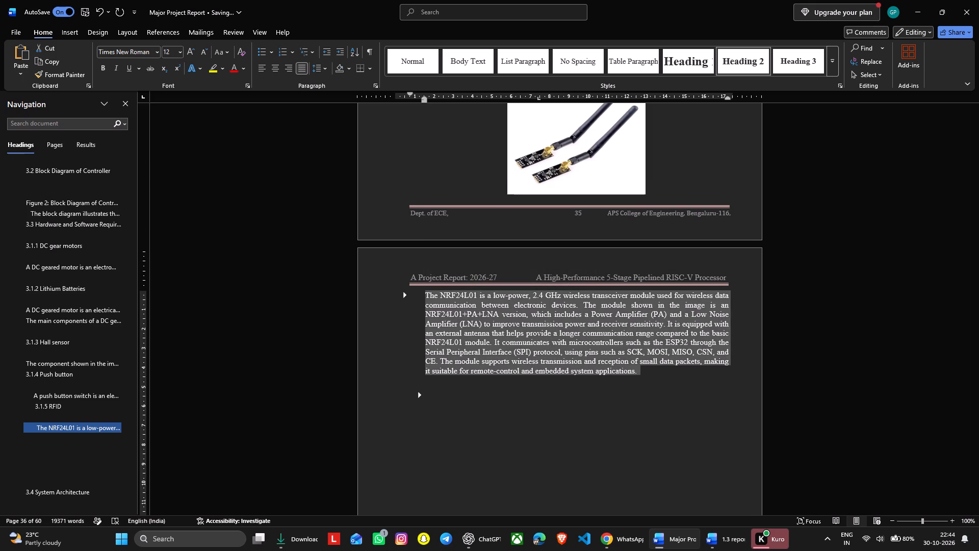
left_click_drag(424, 99, 406, 105)
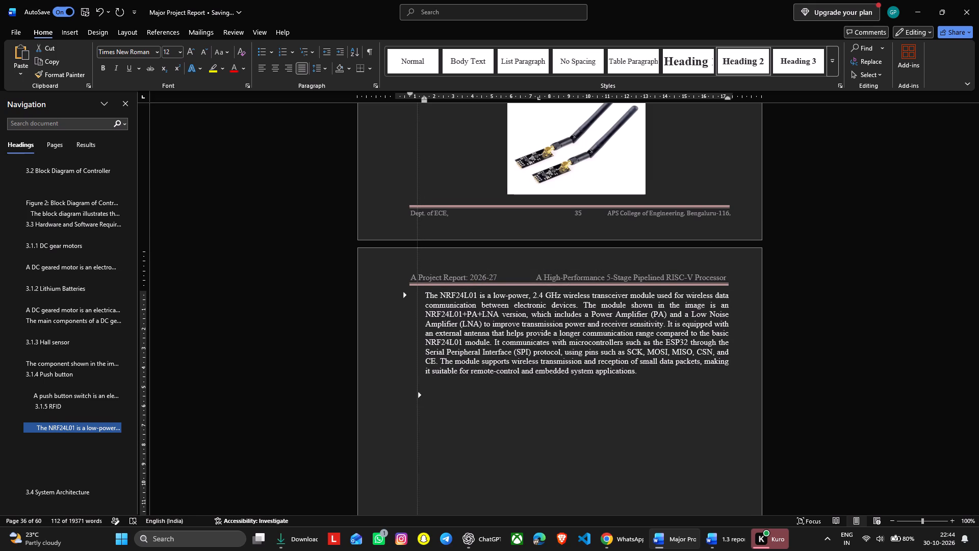
left_click_drag(406, 105, 404, 105)
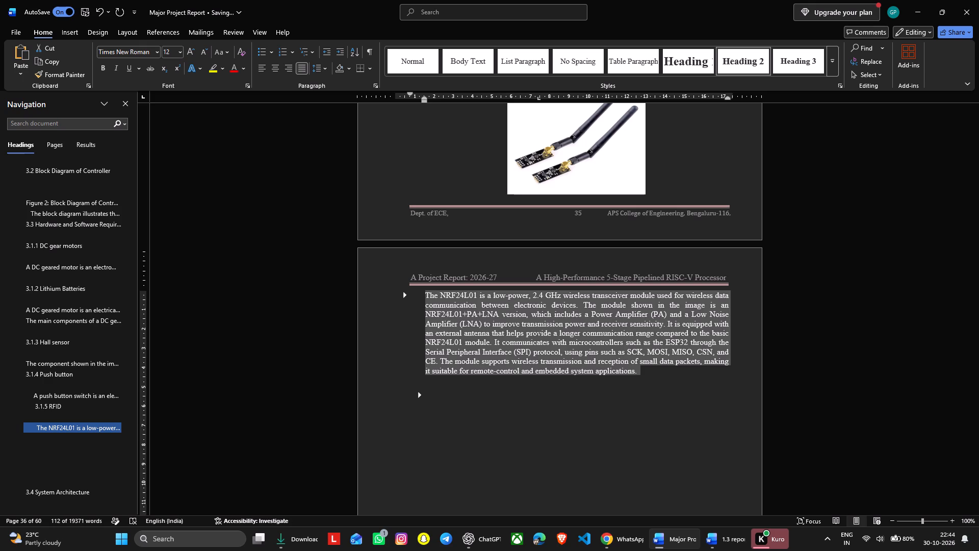
Reduce the left indent of the NRF24L01 description so its text lines up with the page header's left edge.
left_click_drag(425, 99, 409, 102)
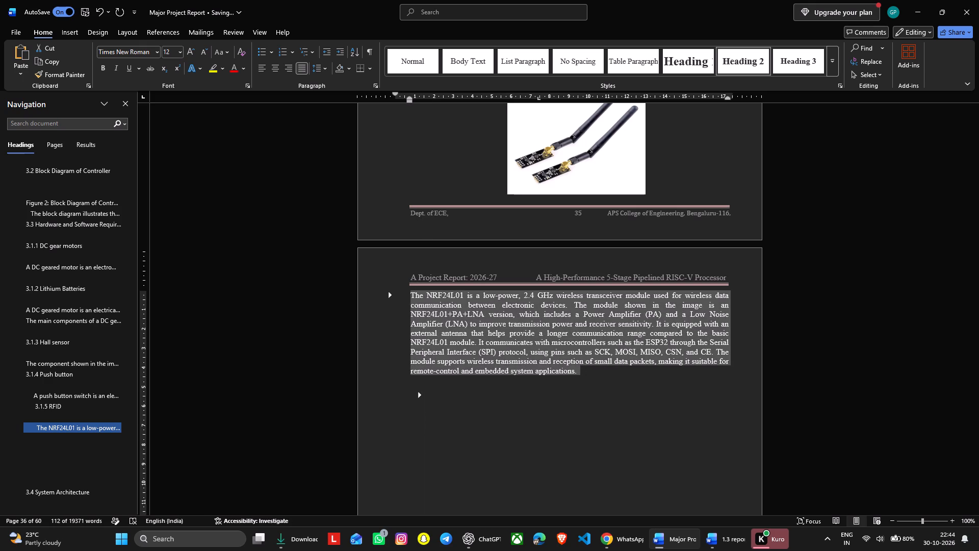
left_click(529, 455)
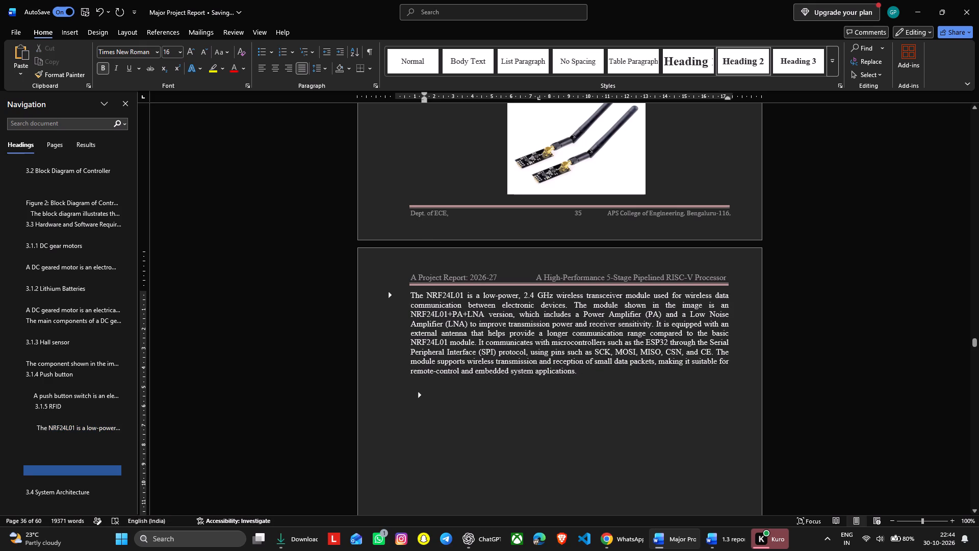
Add a blank paragraph directly below the NRF24L01 description on page 36, above the 3.4 System Architecture heading.
scroll(513, 344, "down", 1)
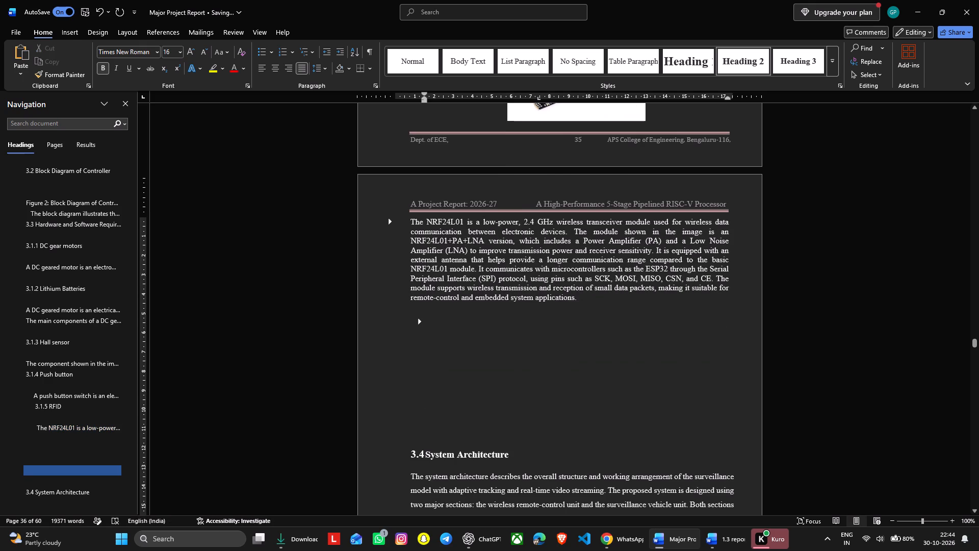
left_click(589, 299)
key("Return")
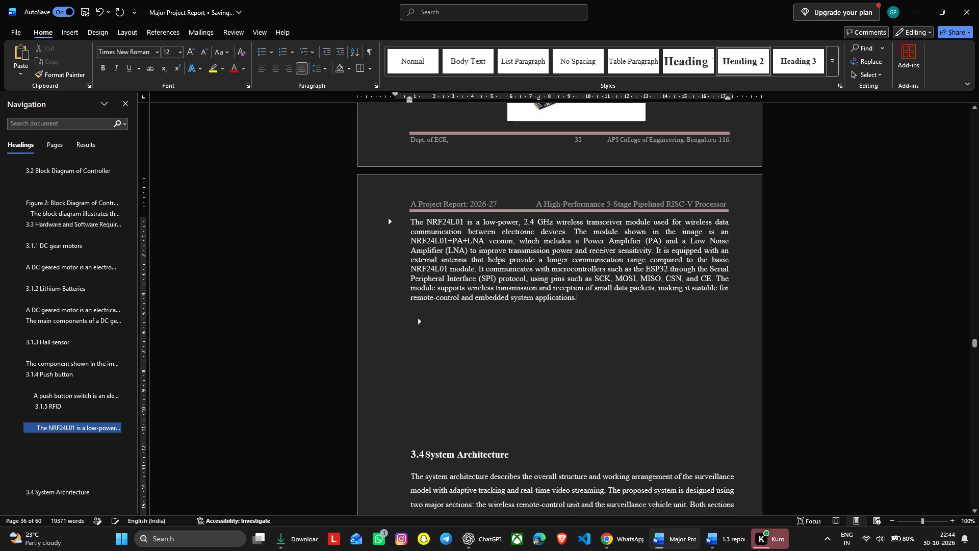
key("Return")
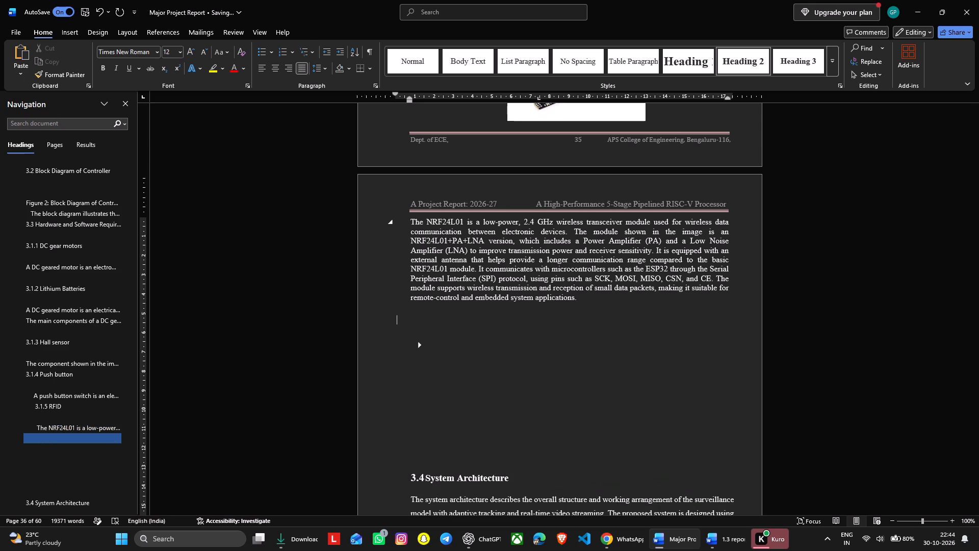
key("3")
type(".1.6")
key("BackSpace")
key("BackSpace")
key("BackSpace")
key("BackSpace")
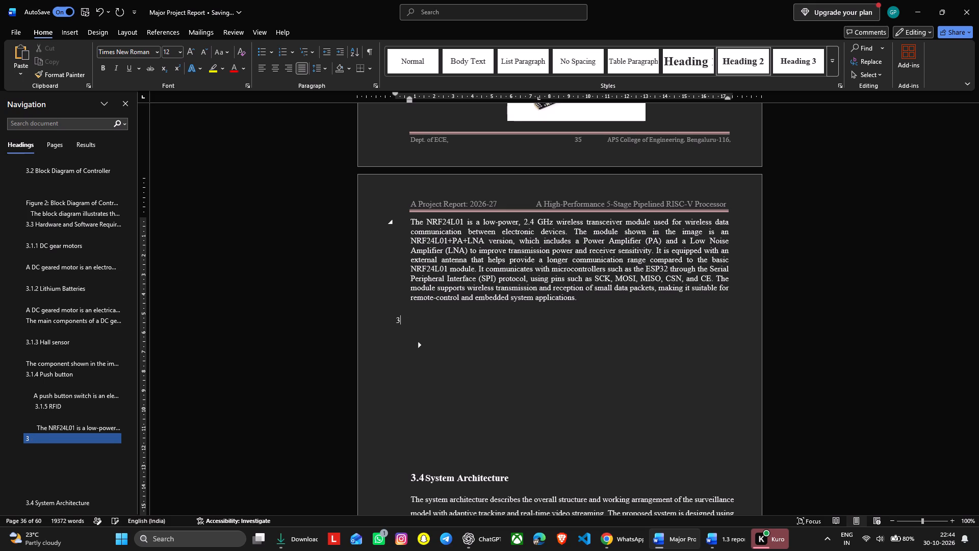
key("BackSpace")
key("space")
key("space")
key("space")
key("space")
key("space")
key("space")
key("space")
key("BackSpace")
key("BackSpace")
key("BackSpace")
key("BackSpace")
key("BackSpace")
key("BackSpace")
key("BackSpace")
Start the next heading below the NRF24L01 description with the number 3.1.6, tab-indented in line with the description's left edge.
key("Tab")
type("3.1.6")
key("space")
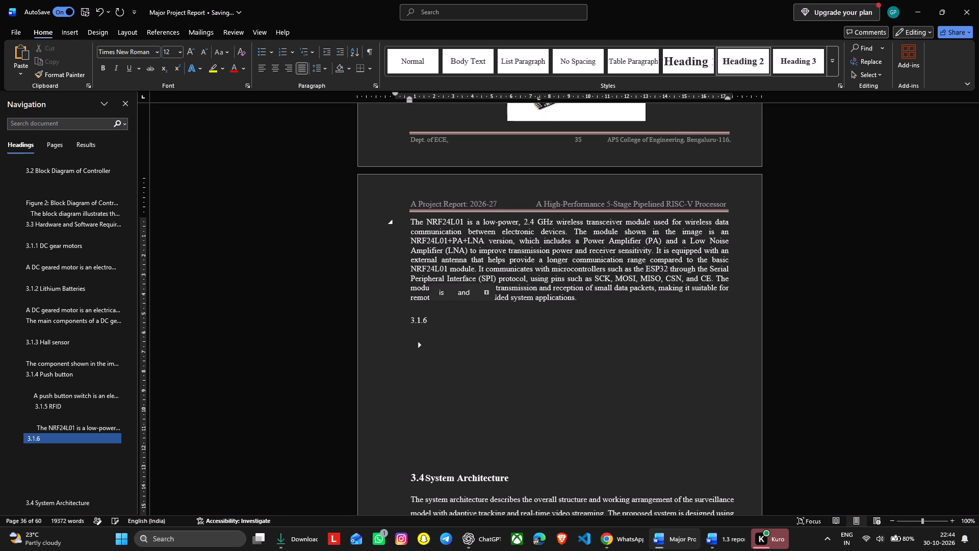
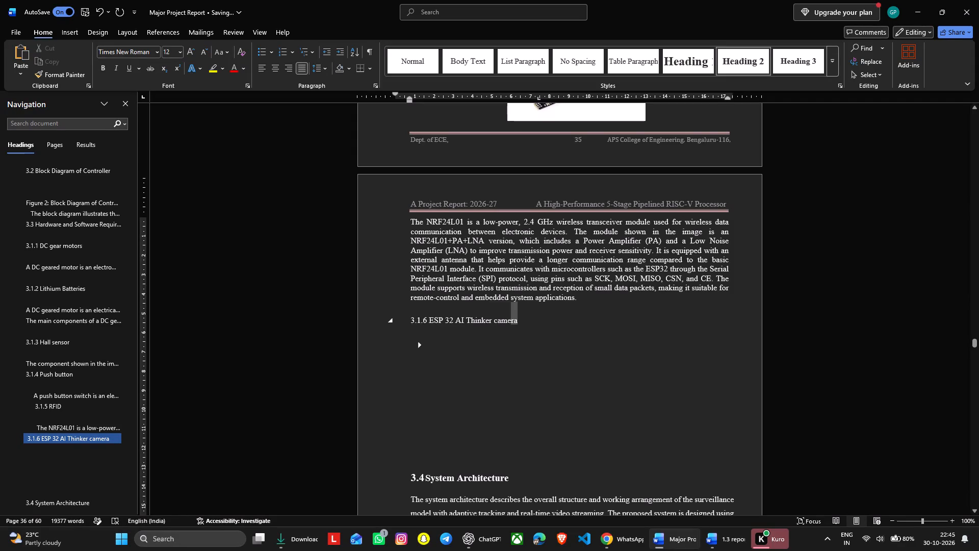
Make the "3.1.6 ESP 32 AI Thinker camera" heading bold and set its font size to 14.
left_click_drag(505, 319, 409, 318)
left_click(416, 304)
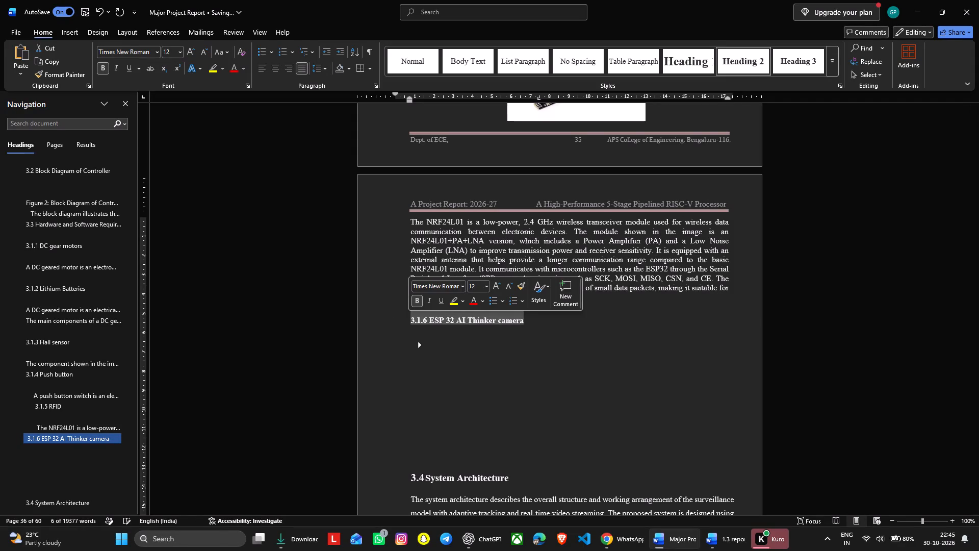
left_click(494, 285)
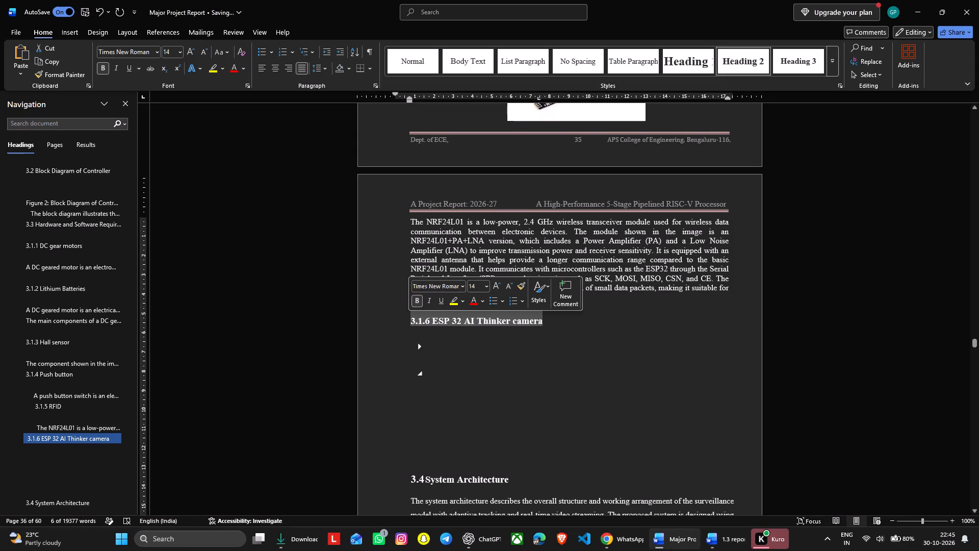
left_click(531, 361)
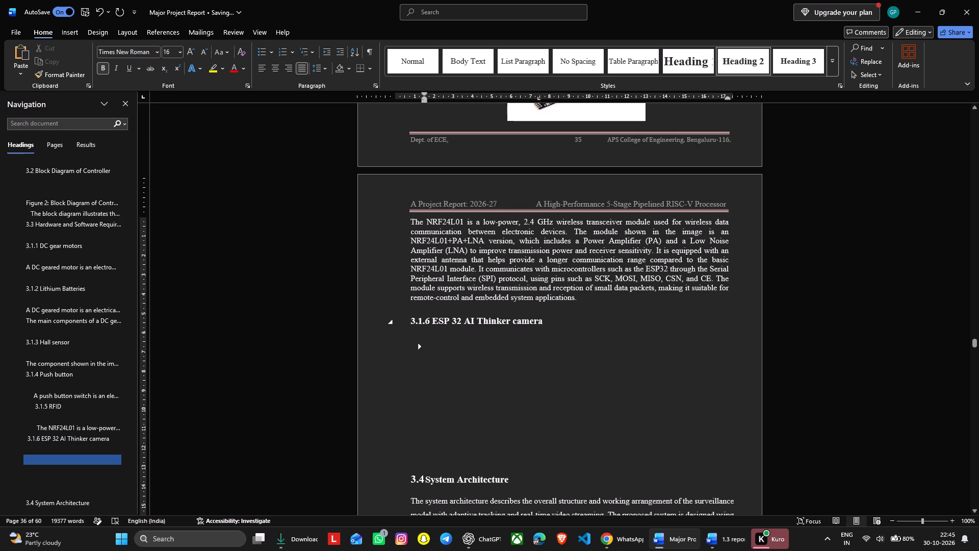
Set the line spacing of the 3.1.6 ESP 32 AI Thinker camera heading to 1.5.
left_click(413, 314)
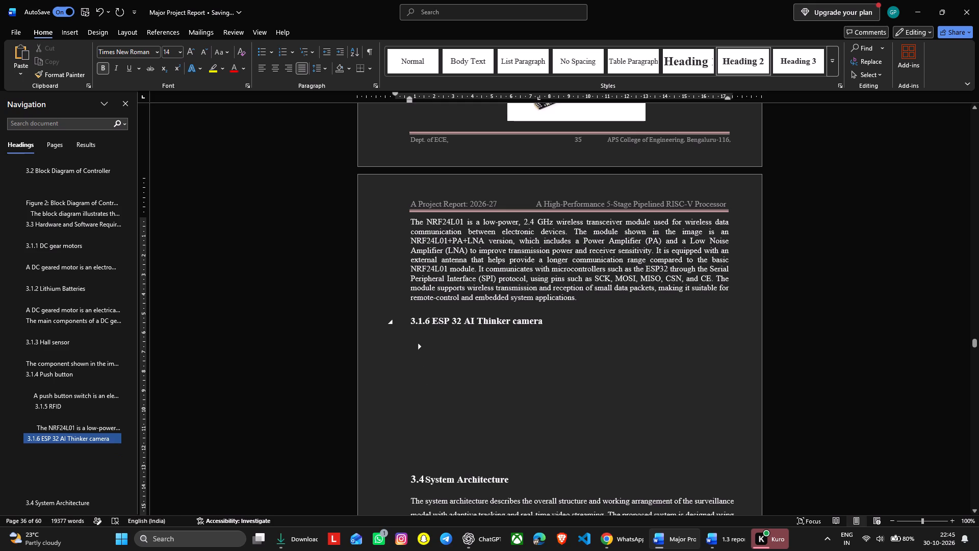
left_click(415, 309)
left_click(552, 322)
left_click_drag(555, 325, 378, 325)
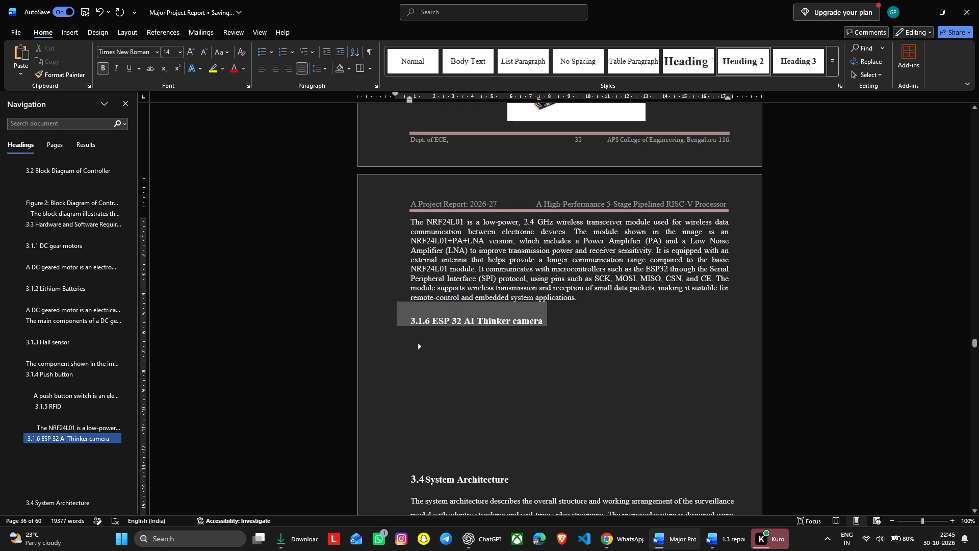
left_click_drag(378, 325, 378, 325)
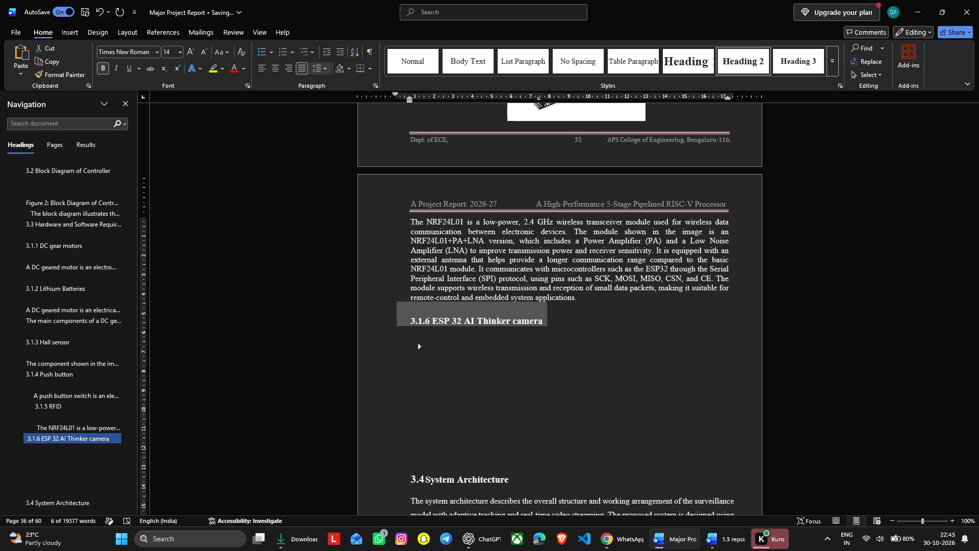
left_click(325, 71)
left_click(344, 117)
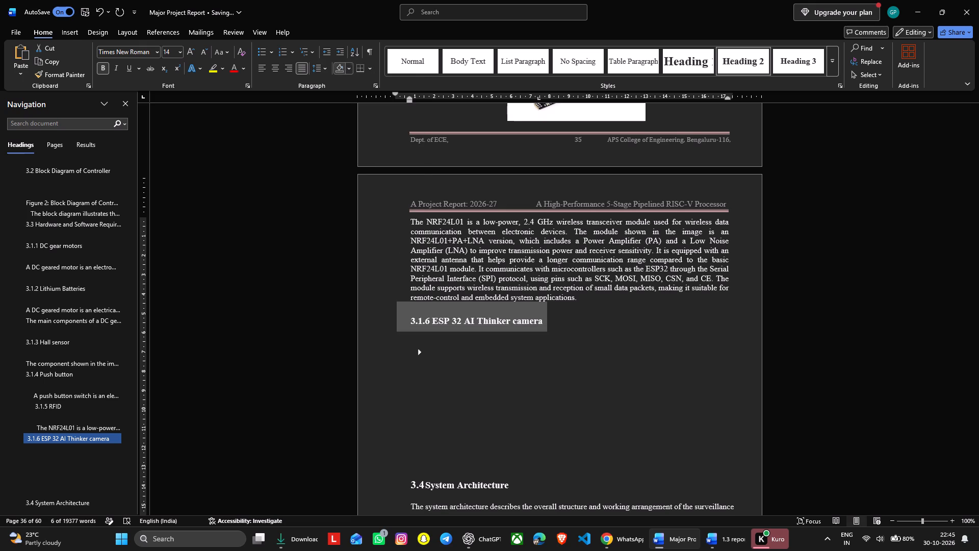
Remove the space before the 3.1.6 ESP 32 AI Thinker camera heading paragraph.
left_click(329, 70)
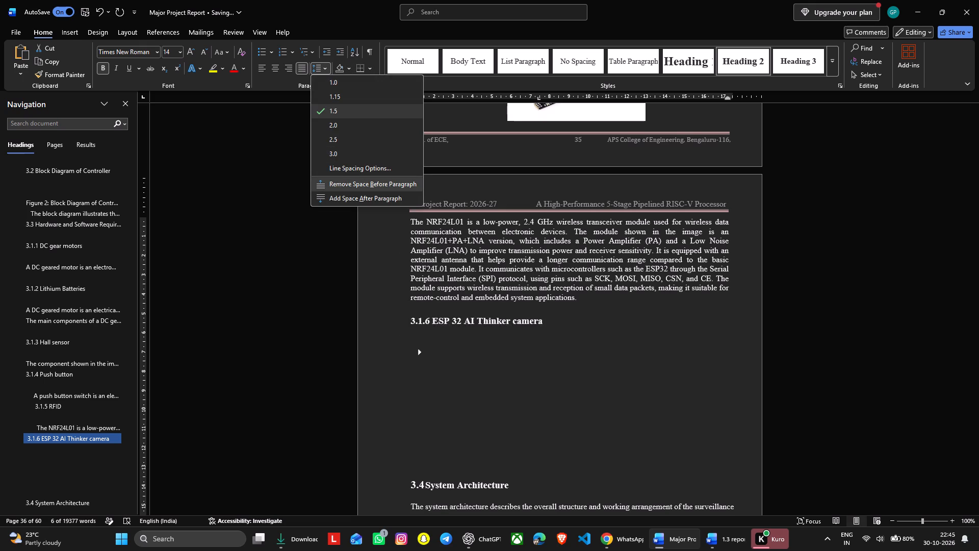
left_click(343, 182)
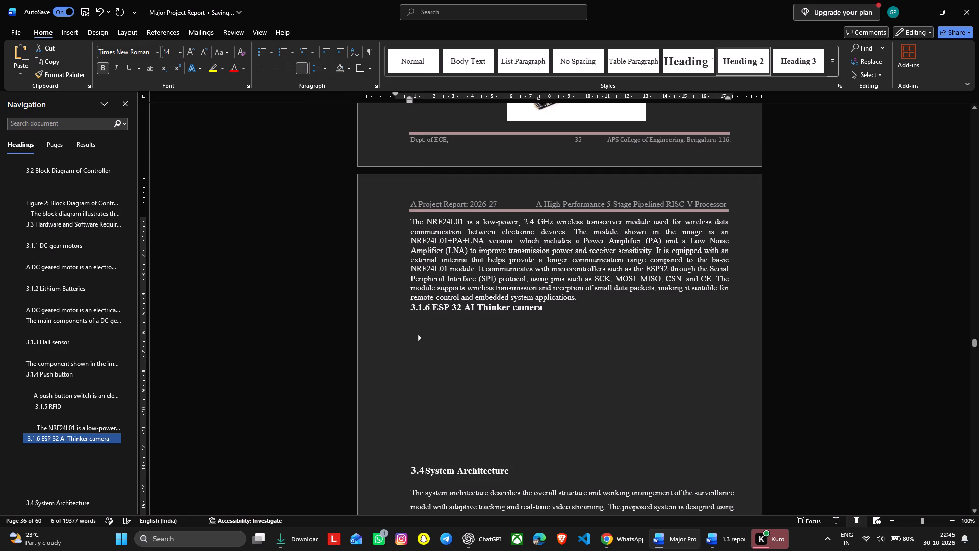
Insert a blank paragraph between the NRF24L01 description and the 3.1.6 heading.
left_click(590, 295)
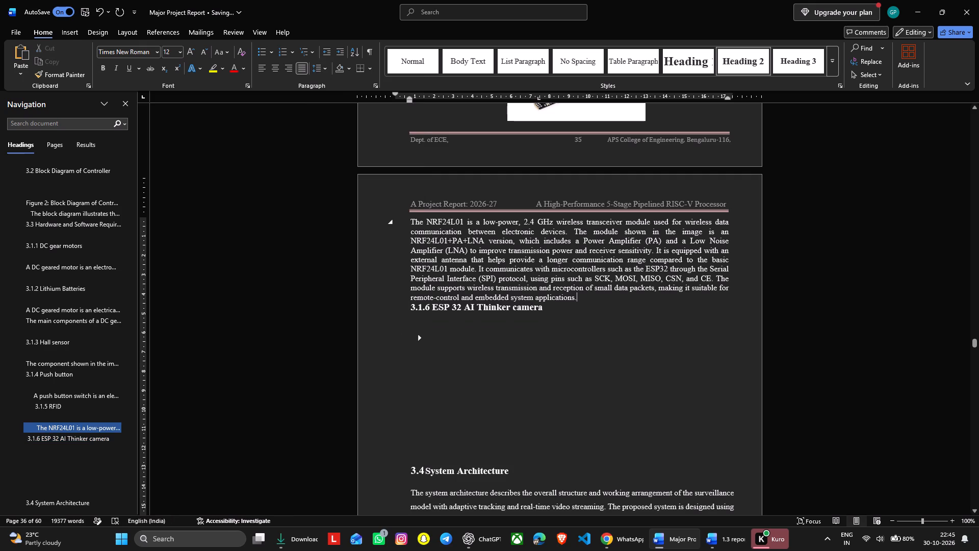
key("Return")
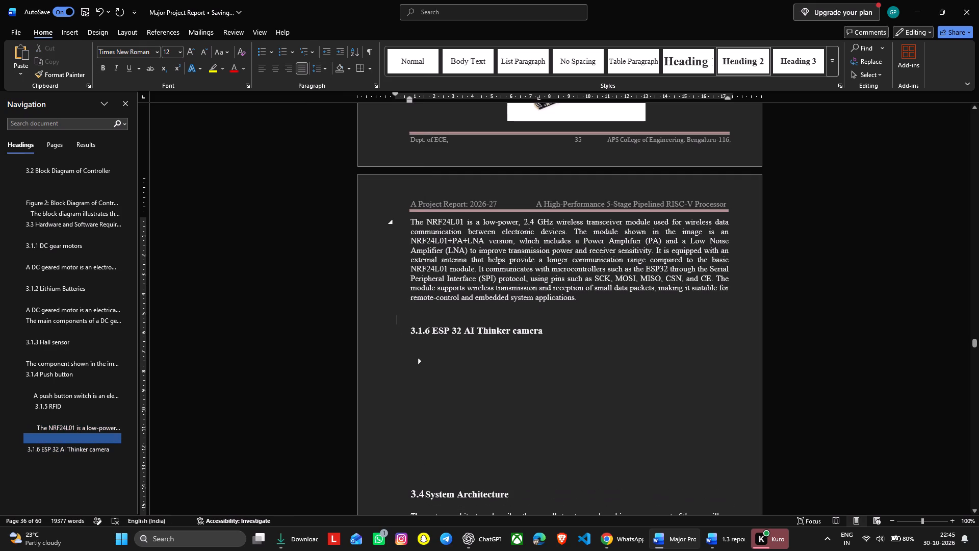
Add space before the 3.1.6 ESP 32 AI Thinker camera heading paragraph.
left_click(544, 337)
left_click_drag(544, 337, 405, 338)
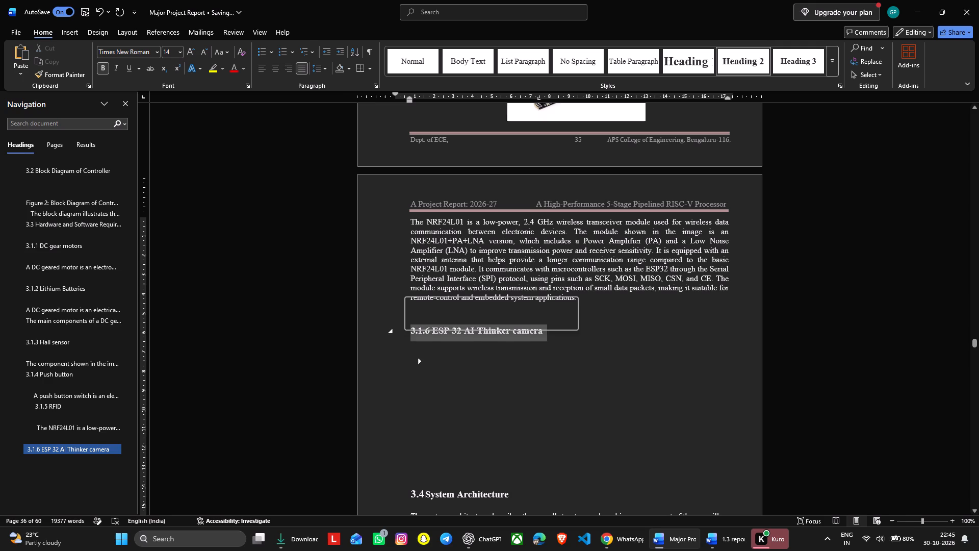
left_click(325, 70)
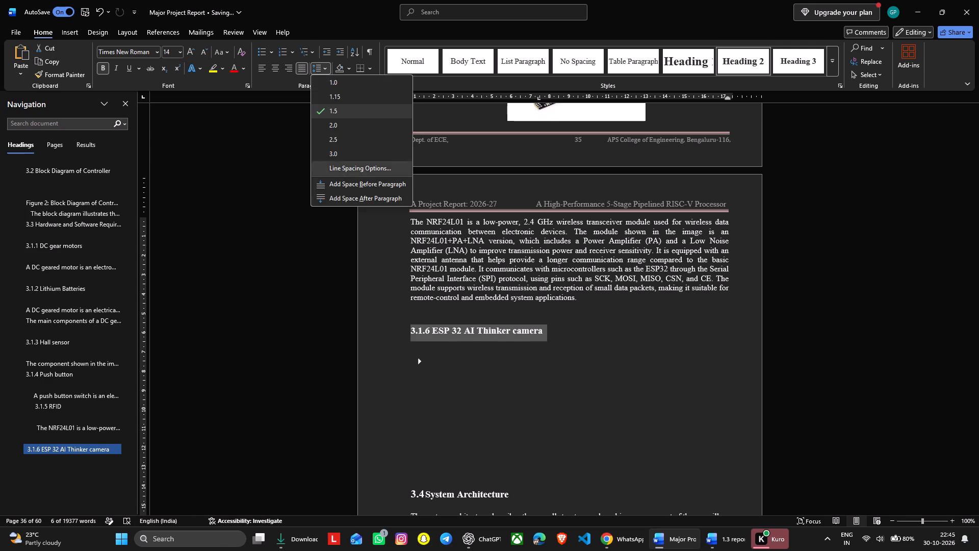
left_click(363, 187)
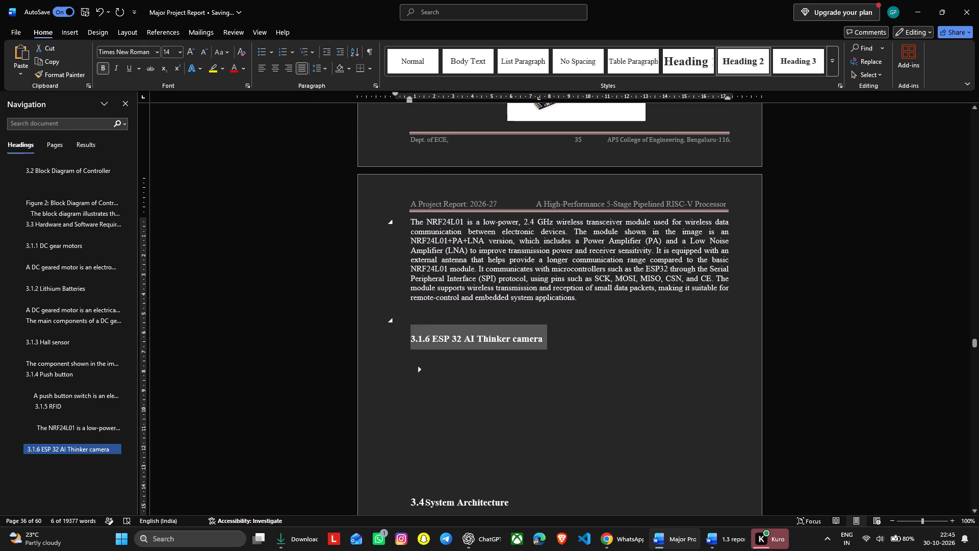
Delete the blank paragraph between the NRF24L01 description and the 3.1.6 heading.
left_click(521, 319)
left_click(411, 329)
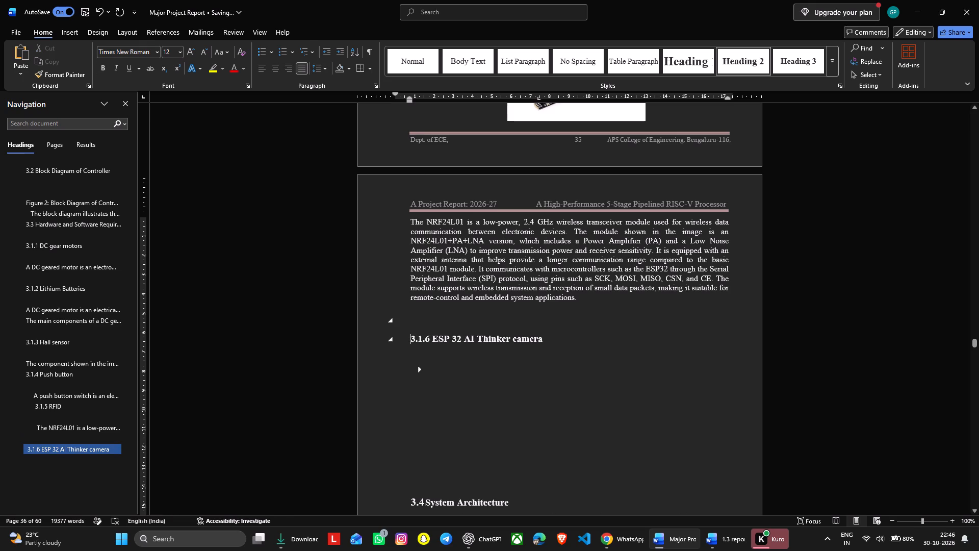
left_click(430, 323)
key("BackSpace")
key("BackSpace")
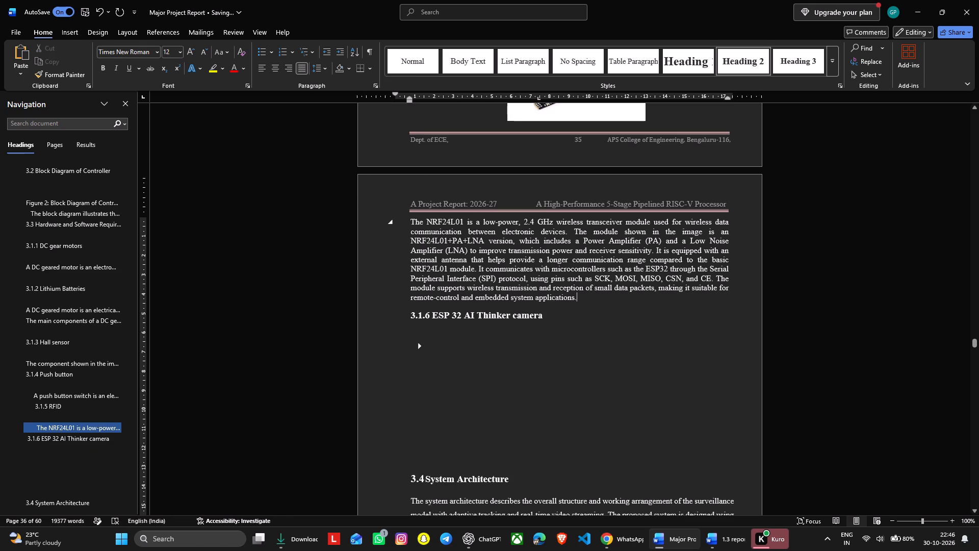
Set the line spacing of the whole NRF24L01 description paragraph on page 36 to 1.5.
left_click(408, 221)
left_click_drag(409, 220, 608, 306)
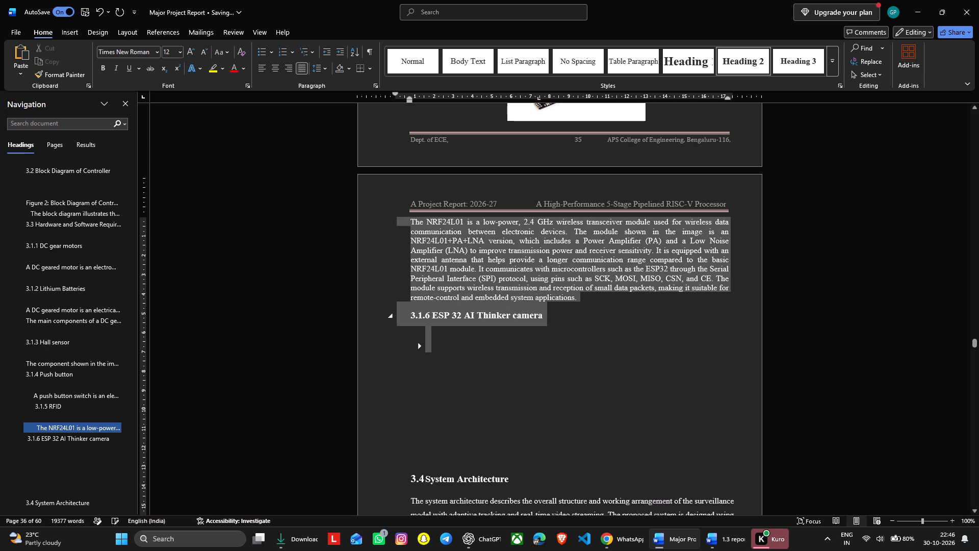
left_click_drag(608, 306, 609, 295)
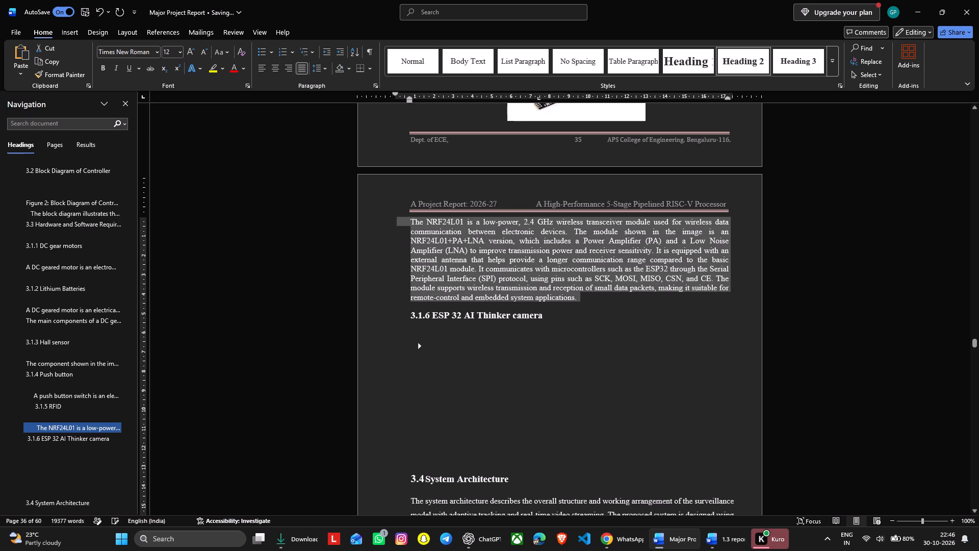
left_click(594, 347)
left_click(579, 298)
left_click_drag(579, 298, 565, 295)
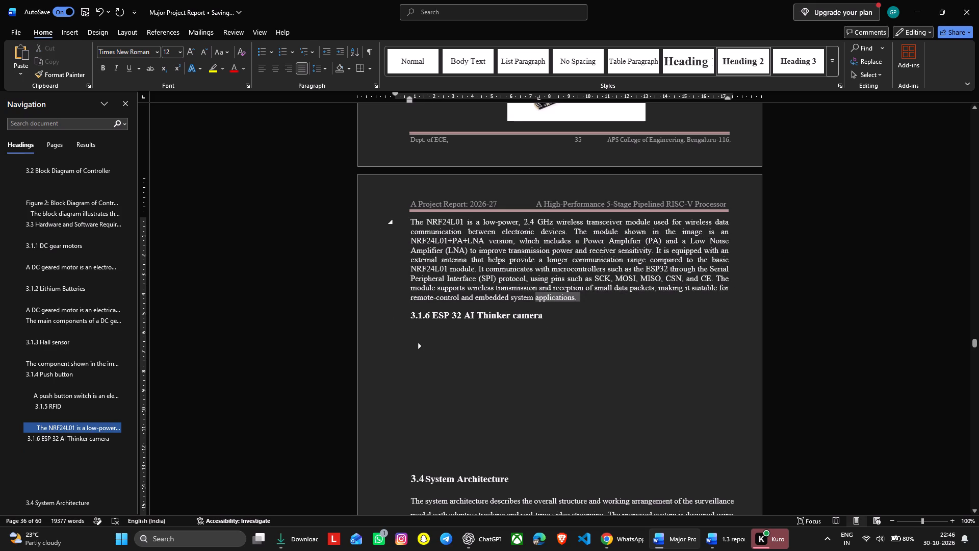
left_click_drag(565, 295, 414, 222)
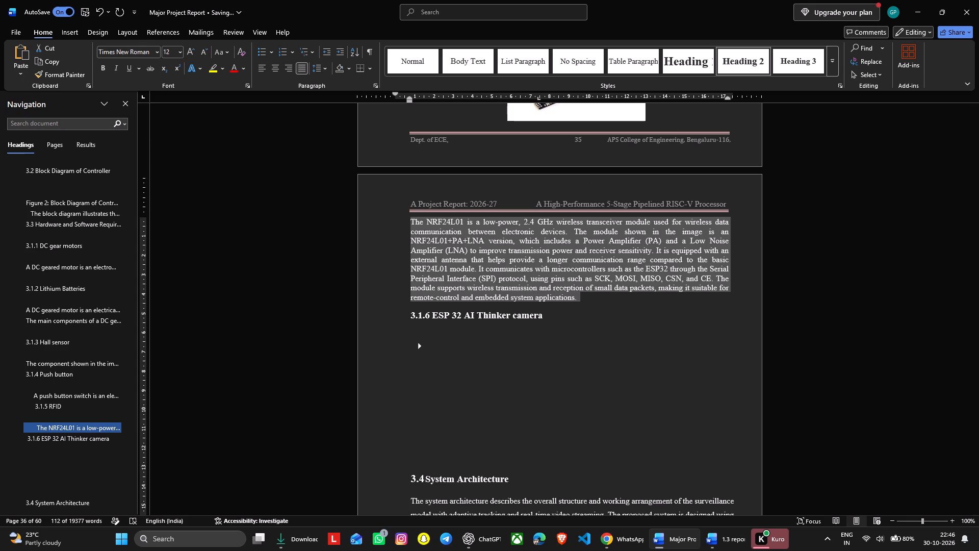
left_click(325, 64)
left_click(329, 112)
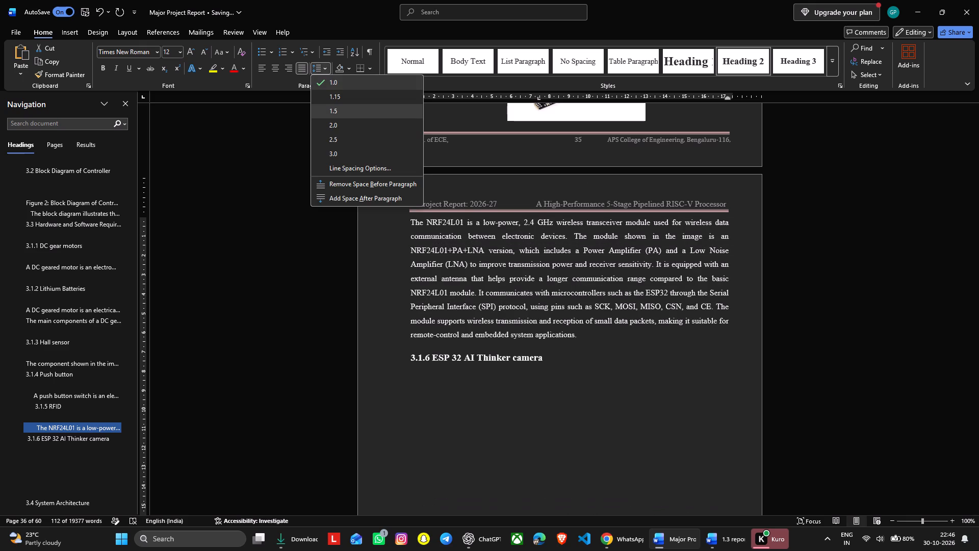
left_click(630, 434)
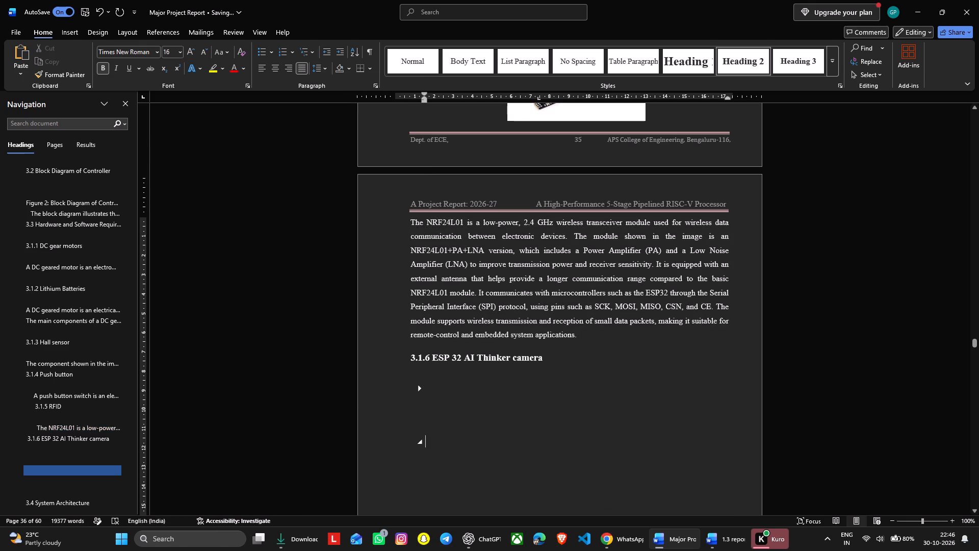
Review the layout from the 3.1.5 RFID section through the 3.1.6 ESP 32 AI Thinker camera heading to 3.4 System Architecture.
scroll(627, 399, "up", 1)
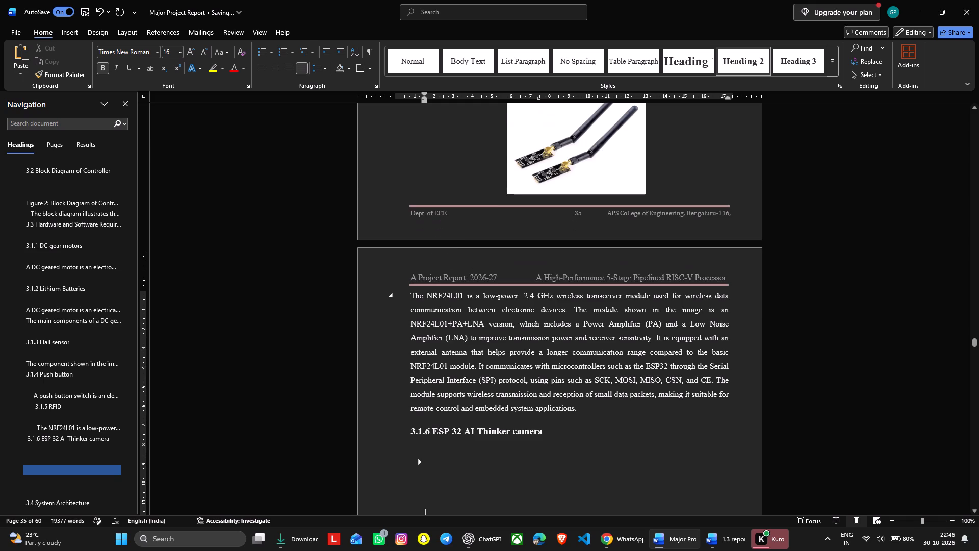
scroll(599, 392, "up", 1)
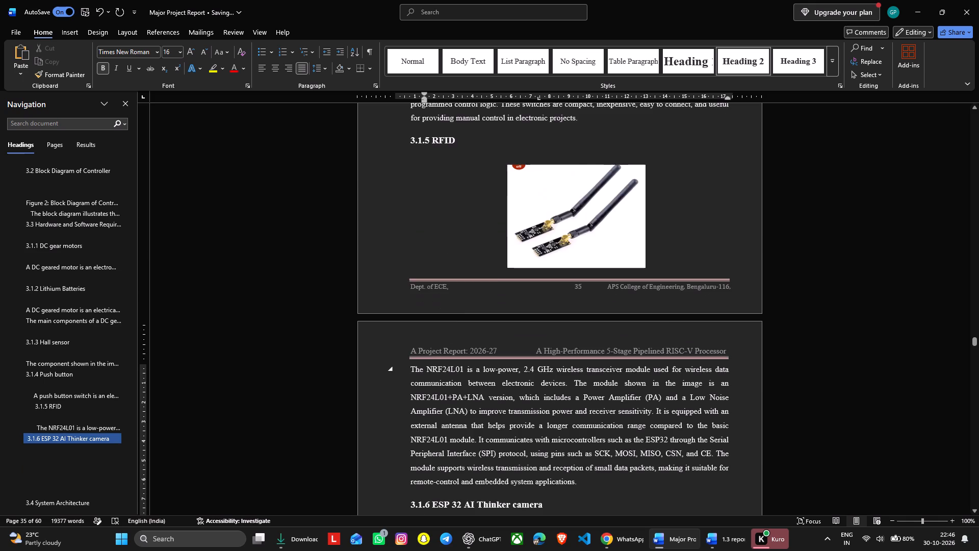
scroll(599, 391, "up", 1)
scroll(599, 391, "down", 4)
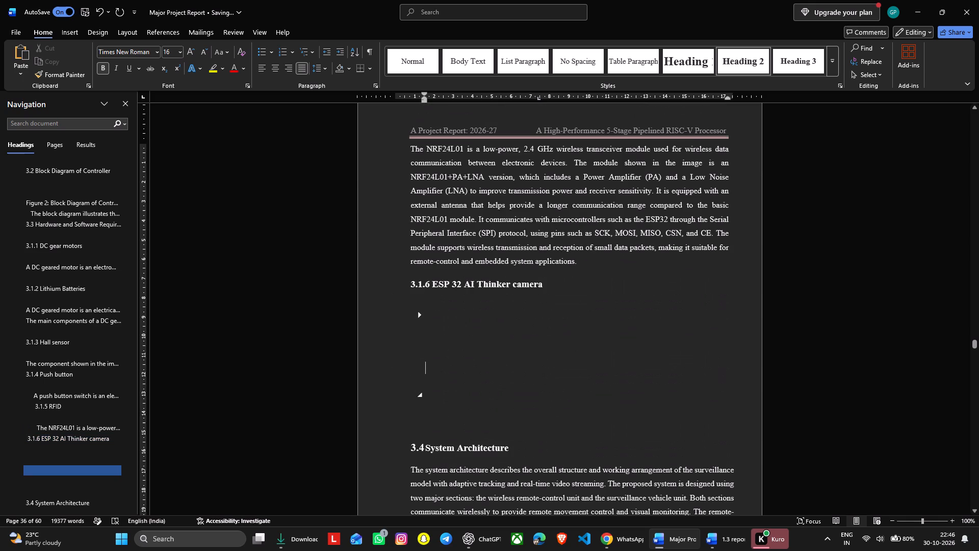
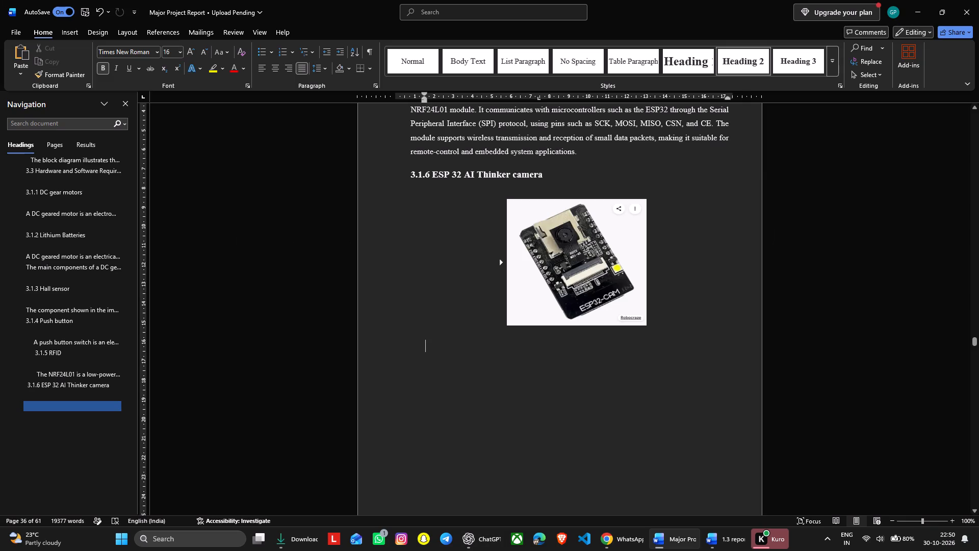
key("ctrl+v")
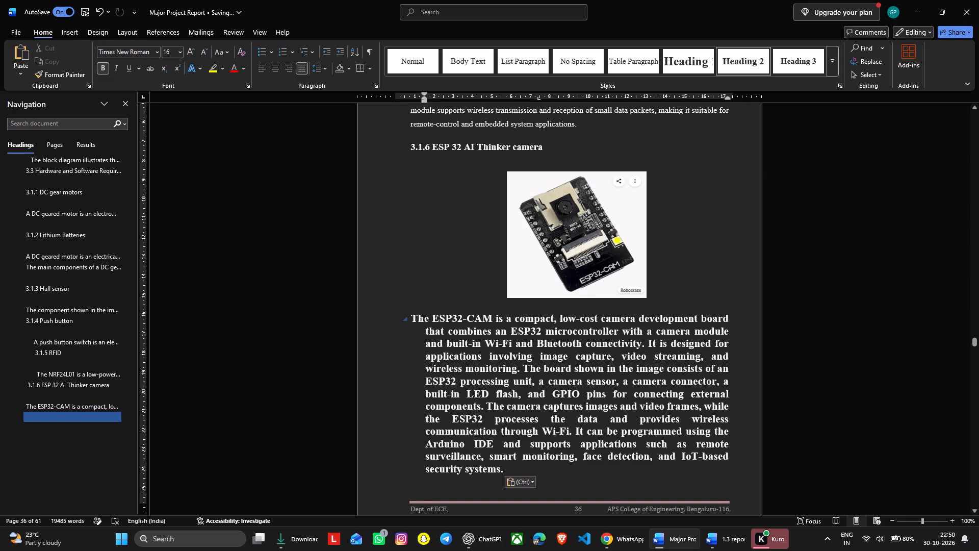
Reduce the pasted ESP32-CAM description to 12 pt and remove its bold formatting.
left_click_drag(410, 312, 551, 432)
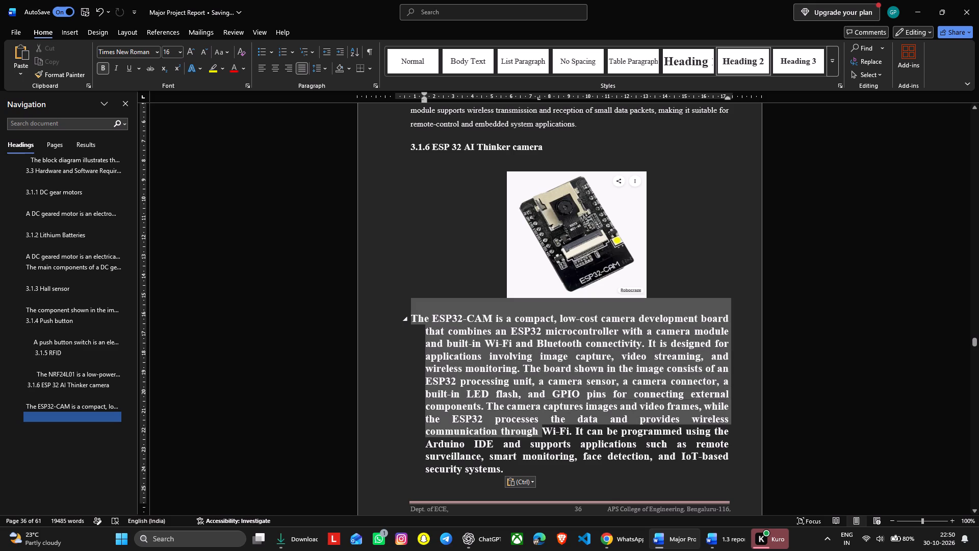
left_click_drag(551, 432, 560, 472)
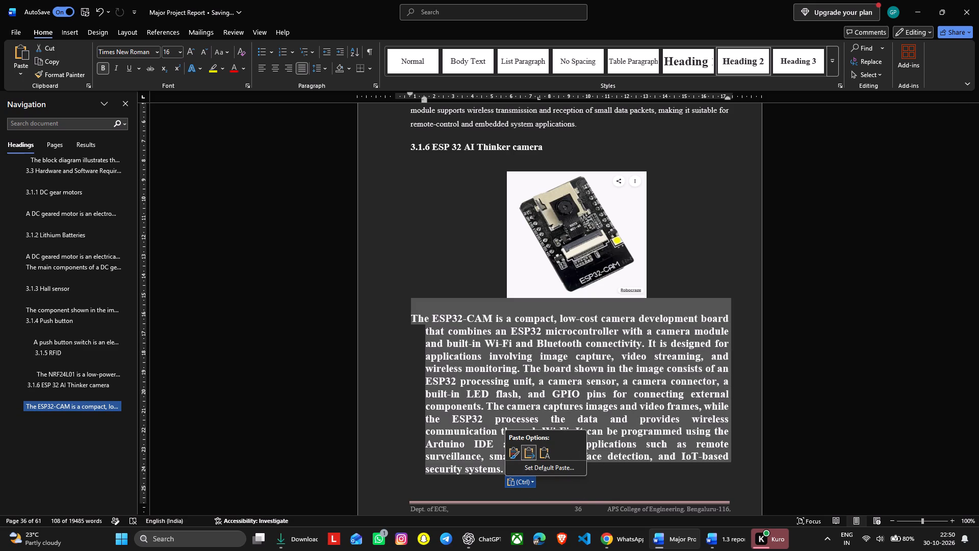
left_click(203, 53)
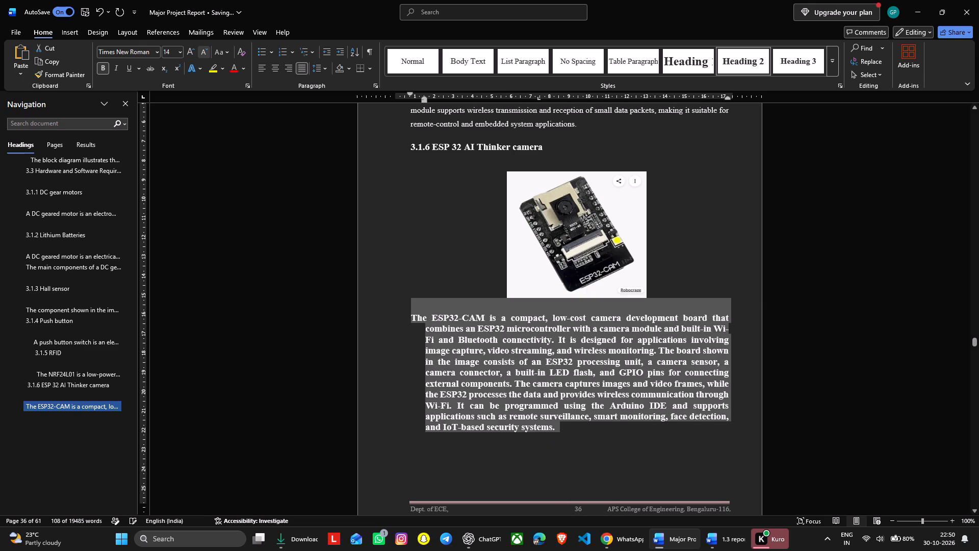
left_click(203, 53)
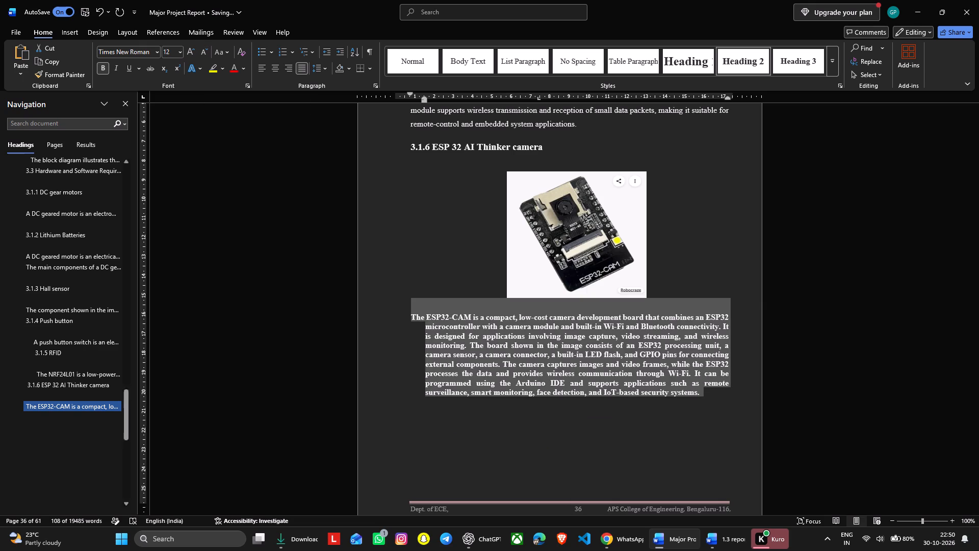
left_click(101, 69)
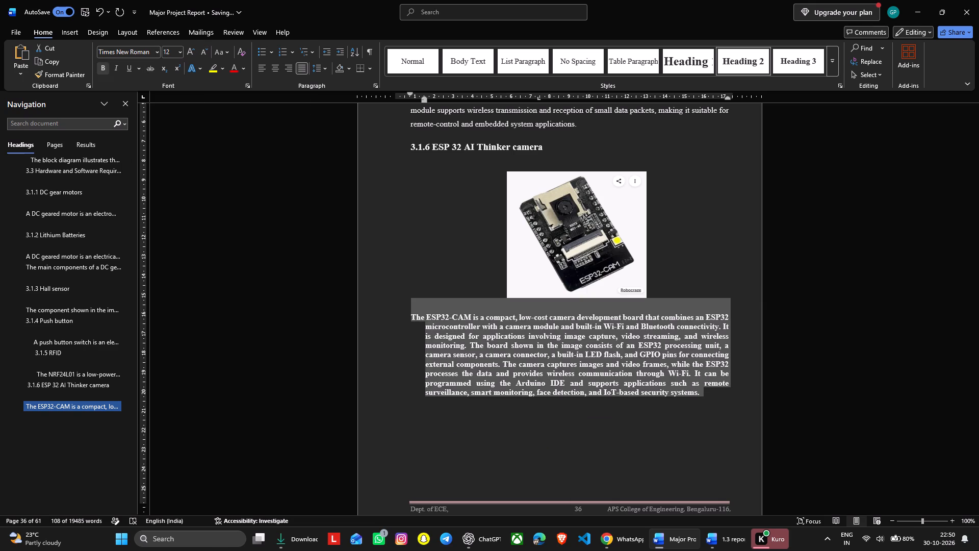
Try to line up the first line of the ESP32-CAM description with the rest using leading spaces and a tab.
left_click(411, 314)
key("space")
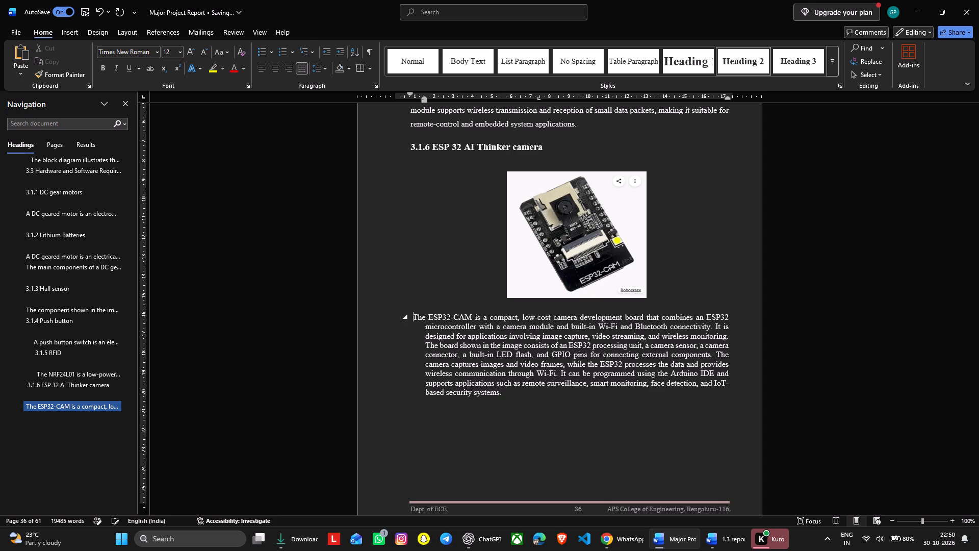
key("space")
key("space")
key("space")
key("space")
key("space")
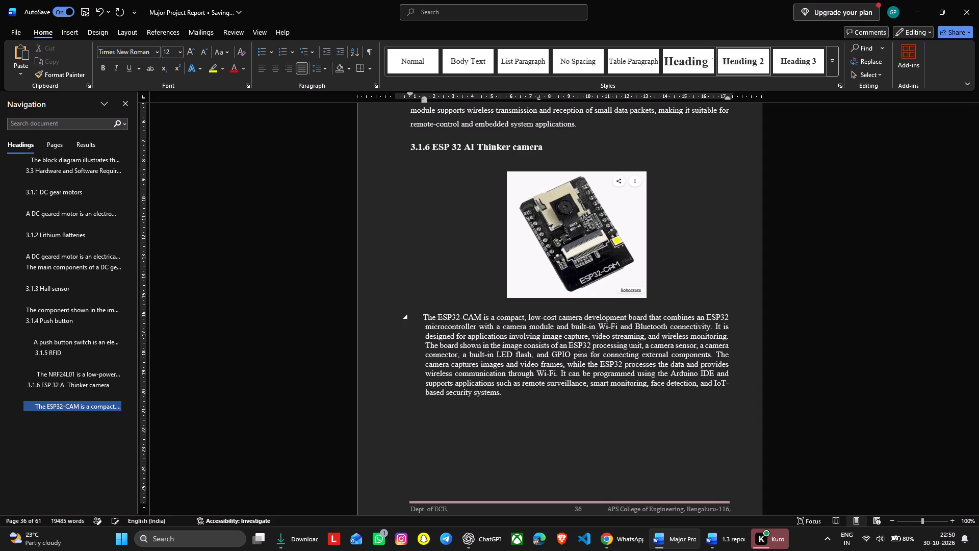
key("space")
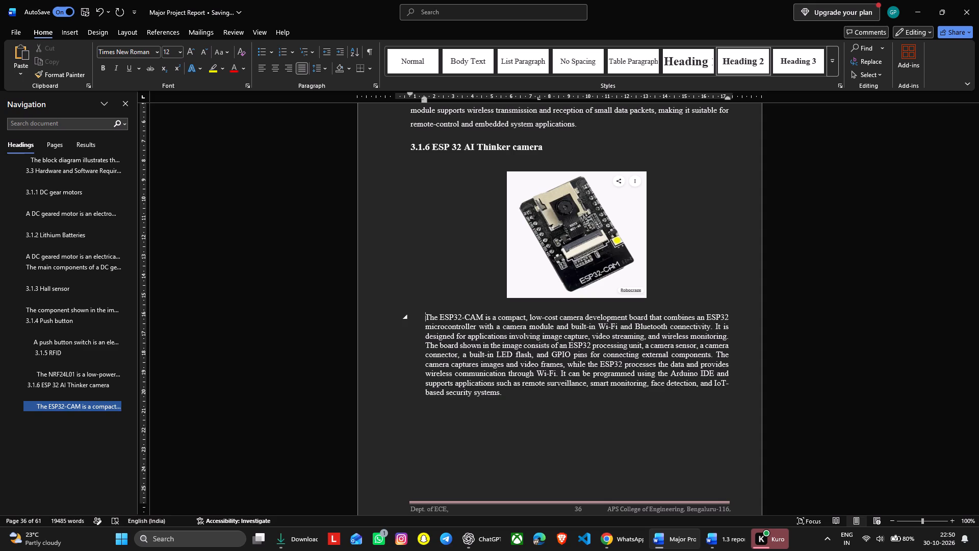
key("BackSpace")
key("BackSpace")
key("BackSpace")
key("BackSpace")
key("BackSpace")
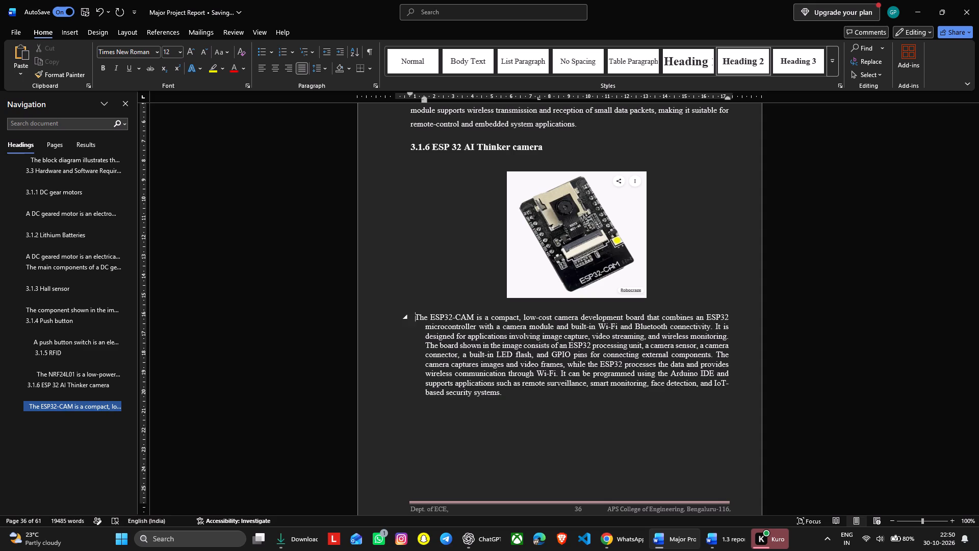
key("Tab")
Increase the line spacing of the ESP32-CAM description to match the NRF24L01 paragraph above heading 3.1.6.
scroll(417, 323, "up", 1)
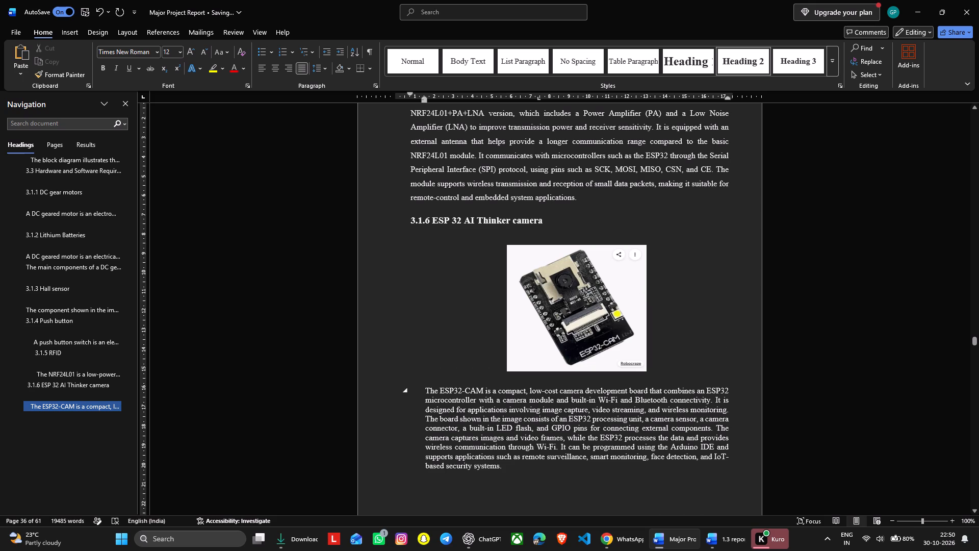
left_click(426, 390)
left_click_drag(426, 390, 524, 469)
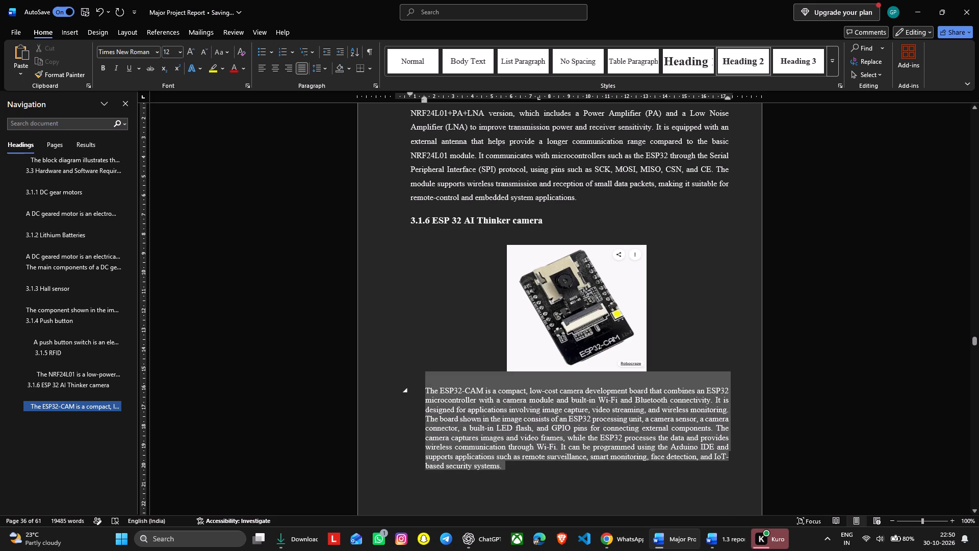
left_click_drag(524, 469, 525, 470)
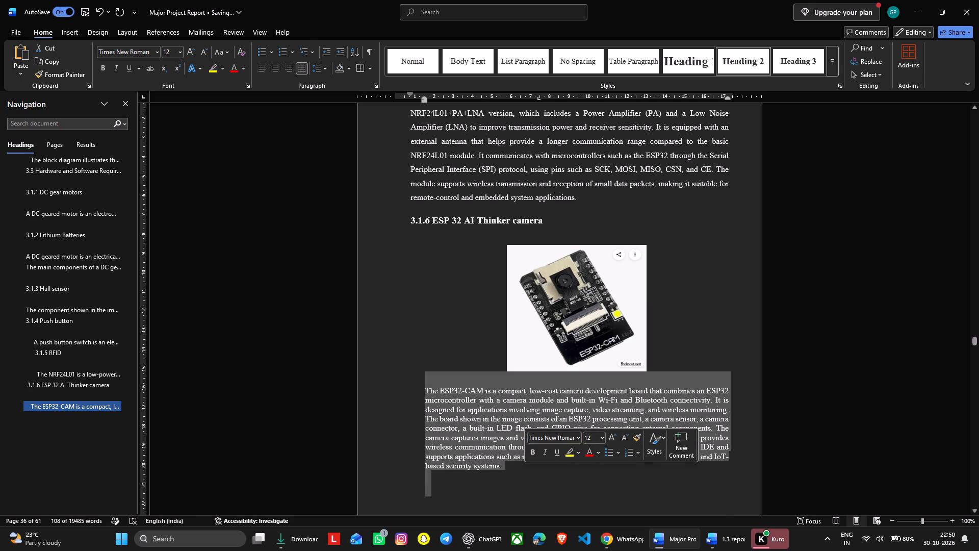
left_click(327, 73)
left_click(343, 116)
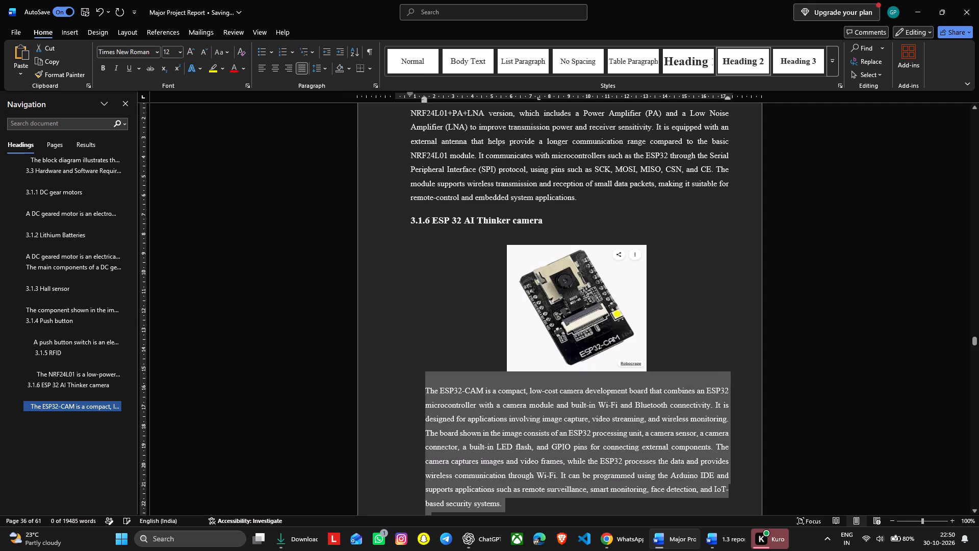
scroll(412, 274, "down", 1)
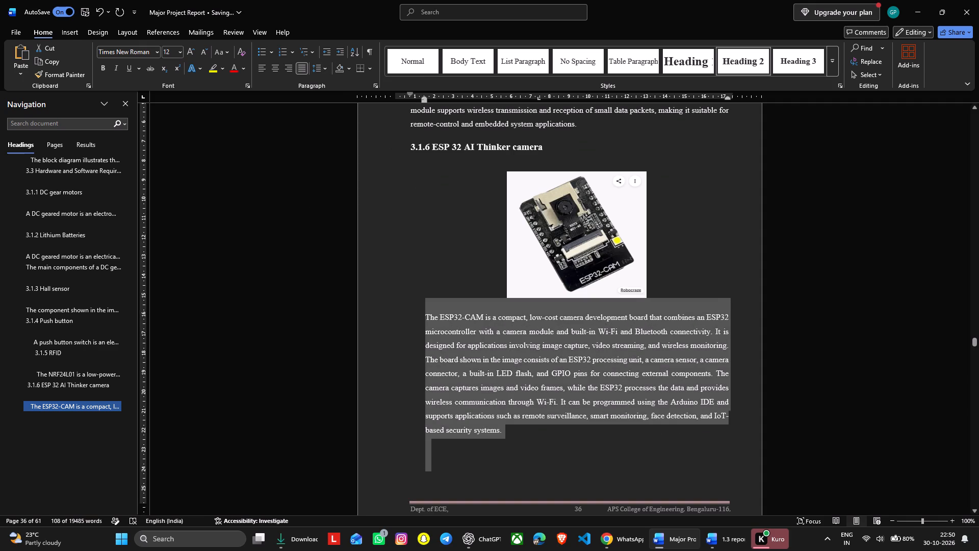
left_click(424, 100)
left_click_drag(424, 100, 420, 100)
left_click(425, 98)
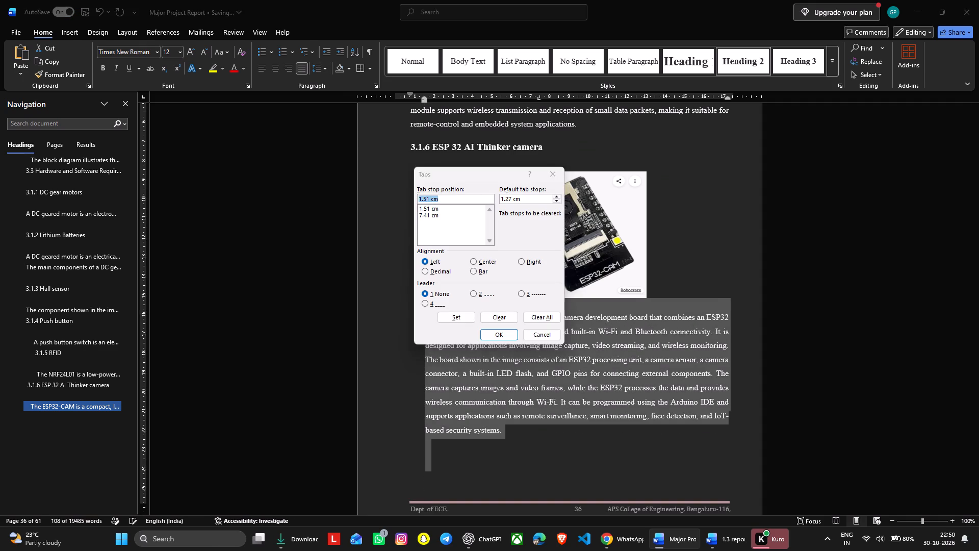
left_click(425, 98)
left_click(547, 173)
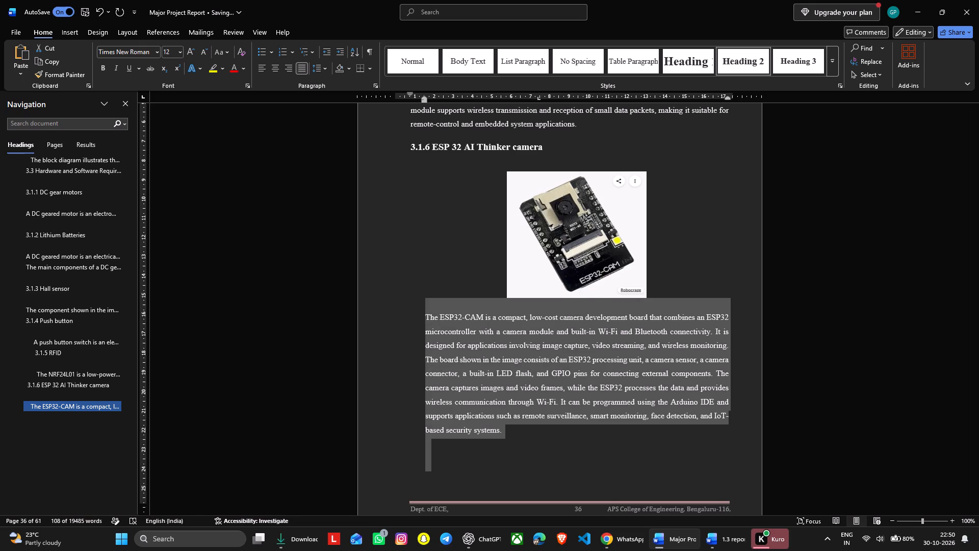
Move the hanging indent of the ESP32-CAM description out to the text margin, in line with the 3.1.6 heading.
left_click_drag(424, 97, 422, 96)
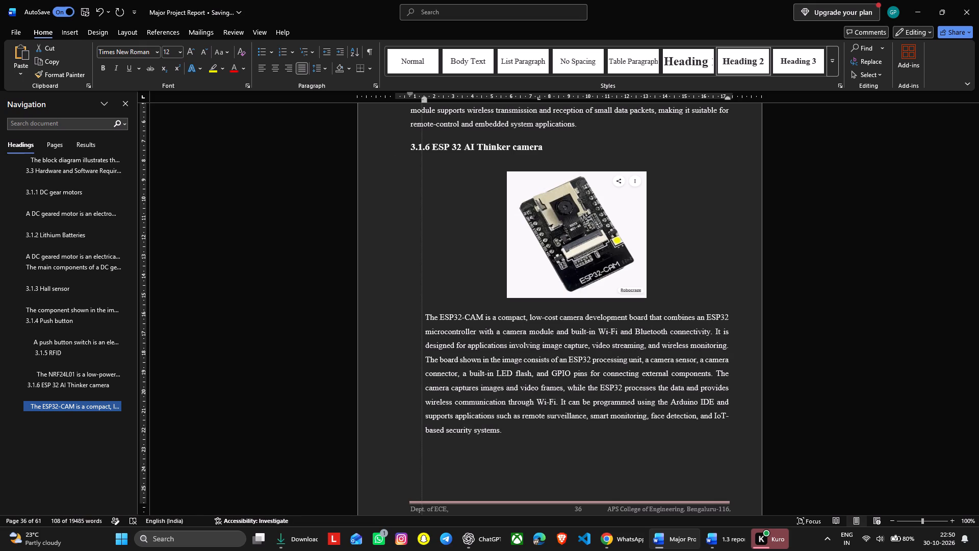
left_click_drag(422, 96, 408, 102)
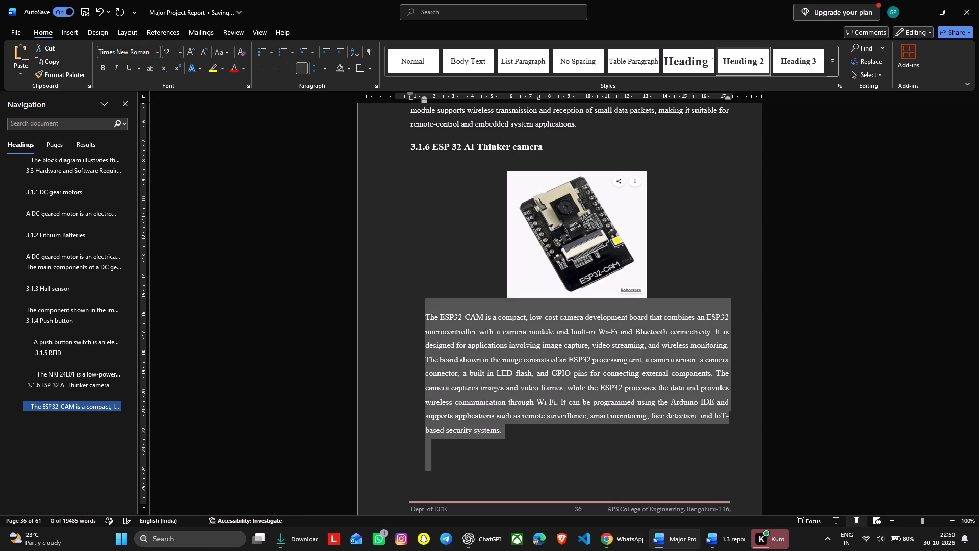
left_click_drag(423, 96, 411, 98)
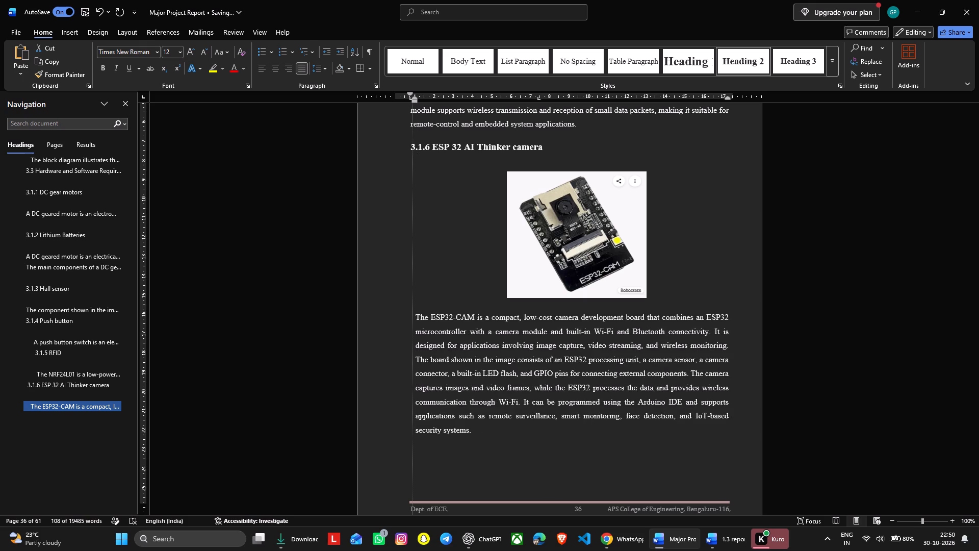
left_click_drag(411, 98, 408, 98)
left_click(429, 207)
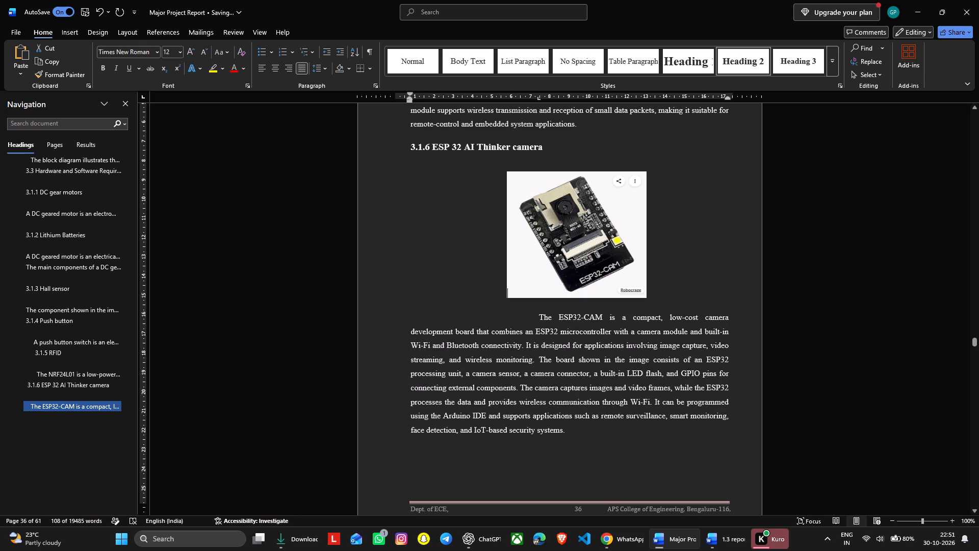
Delete the leading tab and spaces before "The ESP32-CAM" so the first line starts flush at the margin.
left_click(538, 316)
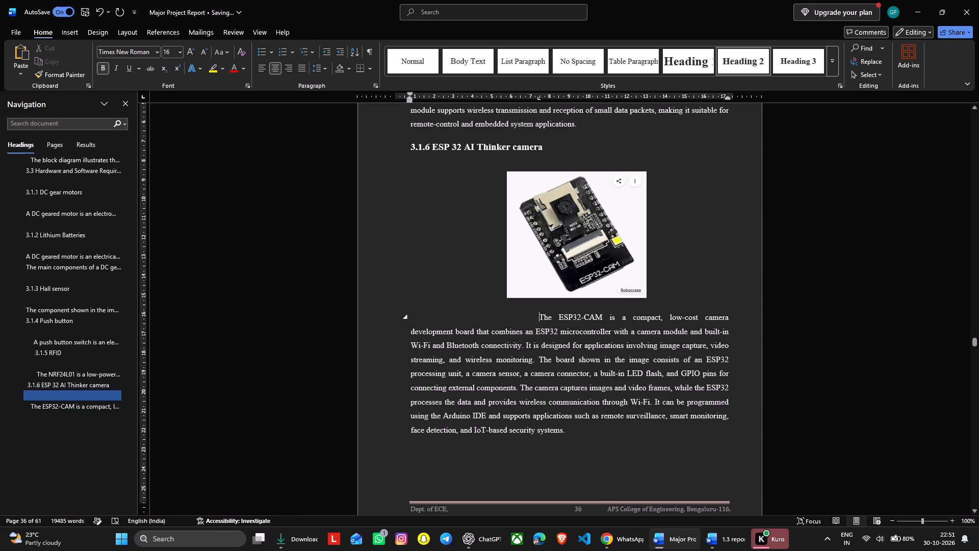
key("BackSpace")
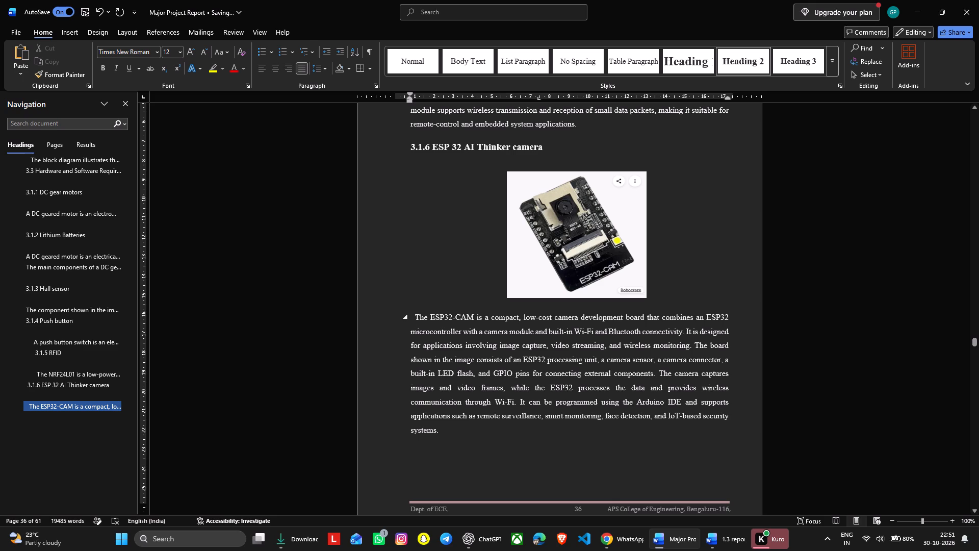
key("BackSpace")
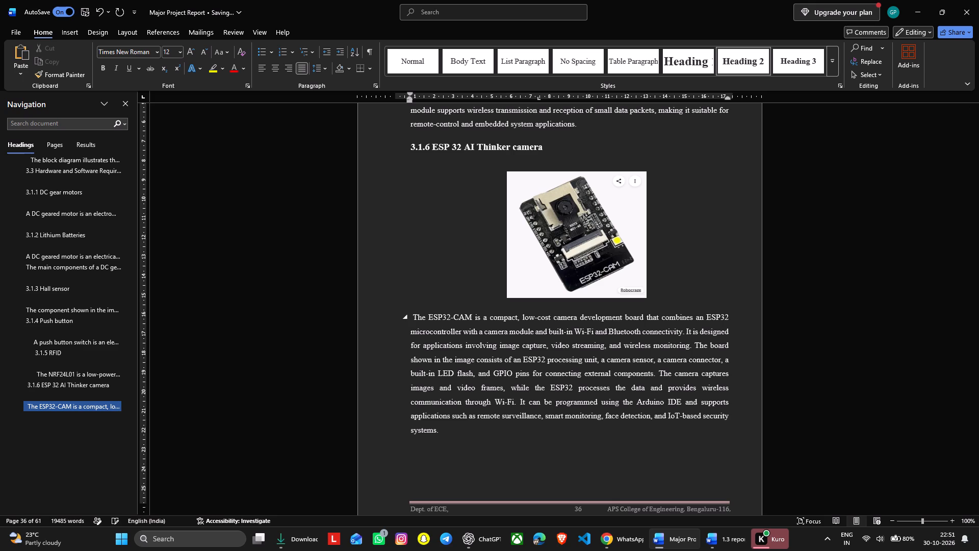
key("BackSpace")
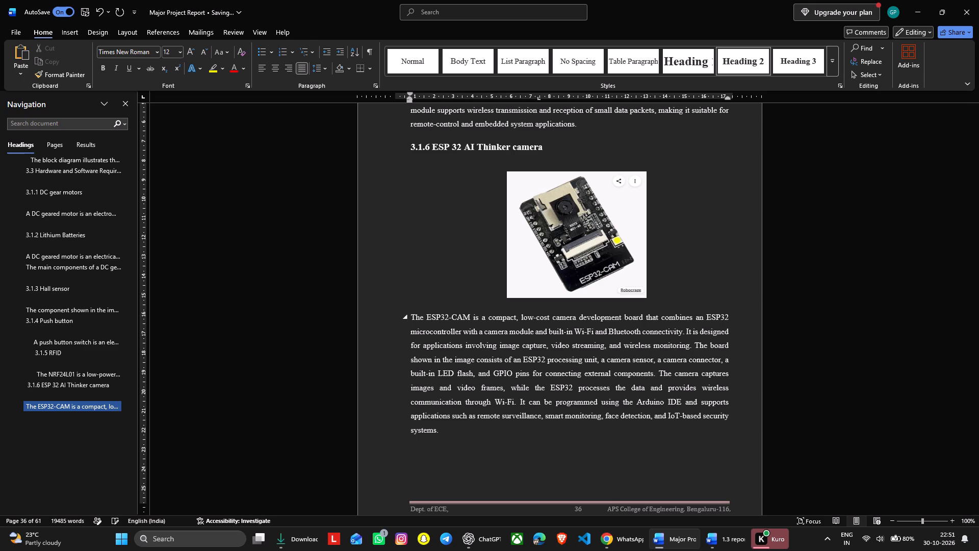
Check the layout of the 3.1.6 section on page 36 and the space after it on page 37.
scroll(481, 450, "down", 1)
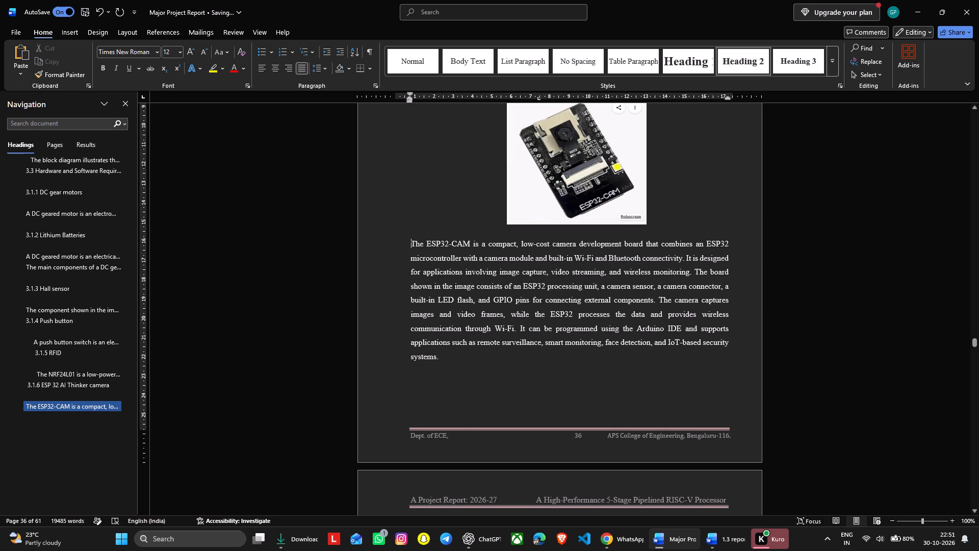
scroll(479, 454, "down", 2)
scroll(476, 460, "up", 3)
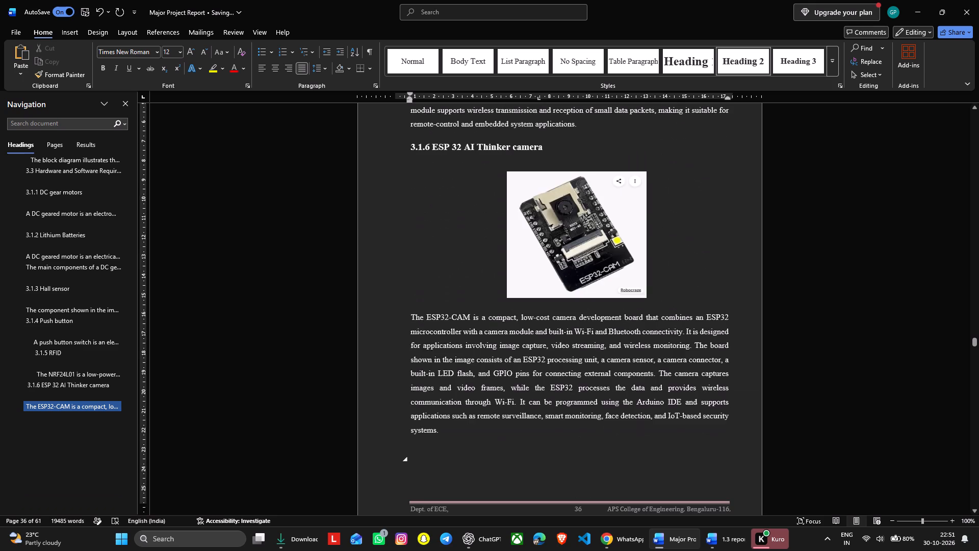
scroll(475, 462, "up", 2)
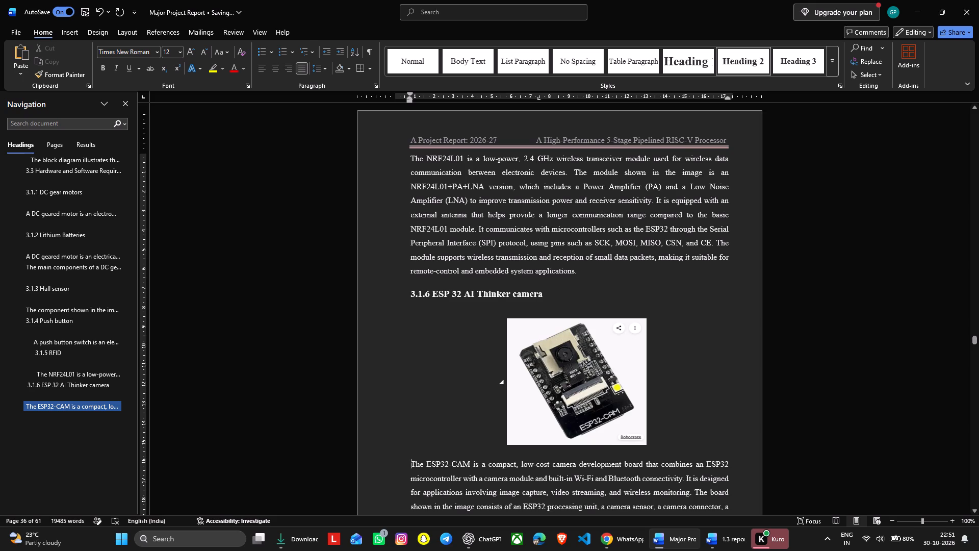
scroll(597, 332, "down", 4)
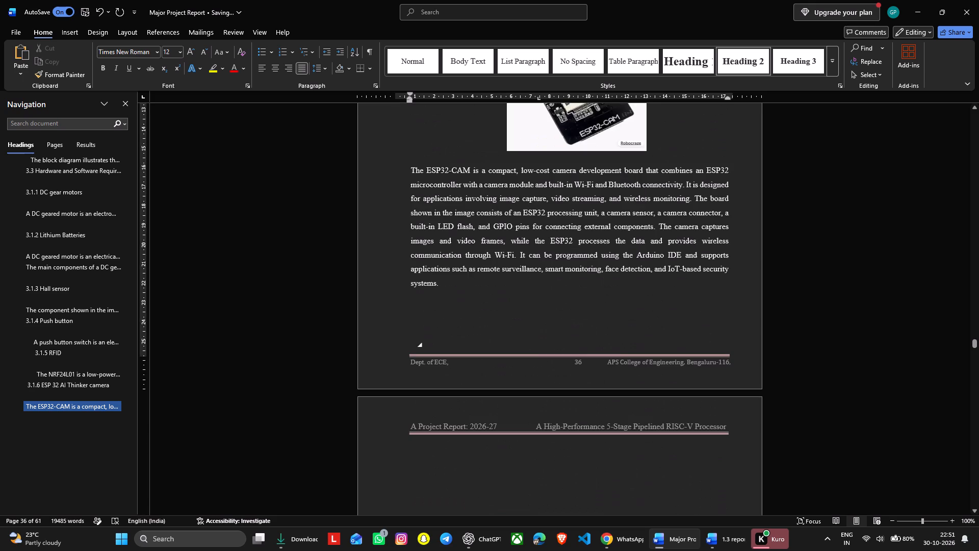
scroll(597, 332, "down", 1)
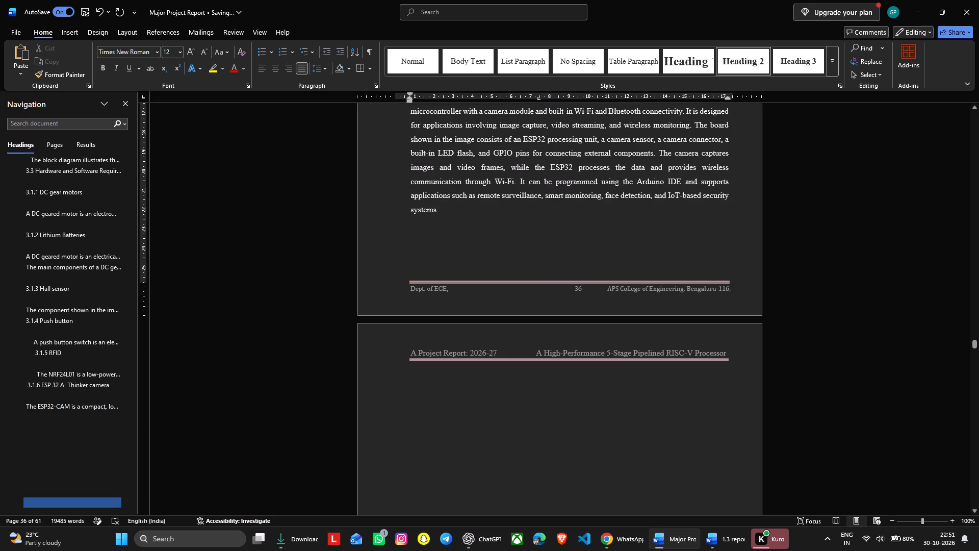
scroll(589, 346, "down", 1)
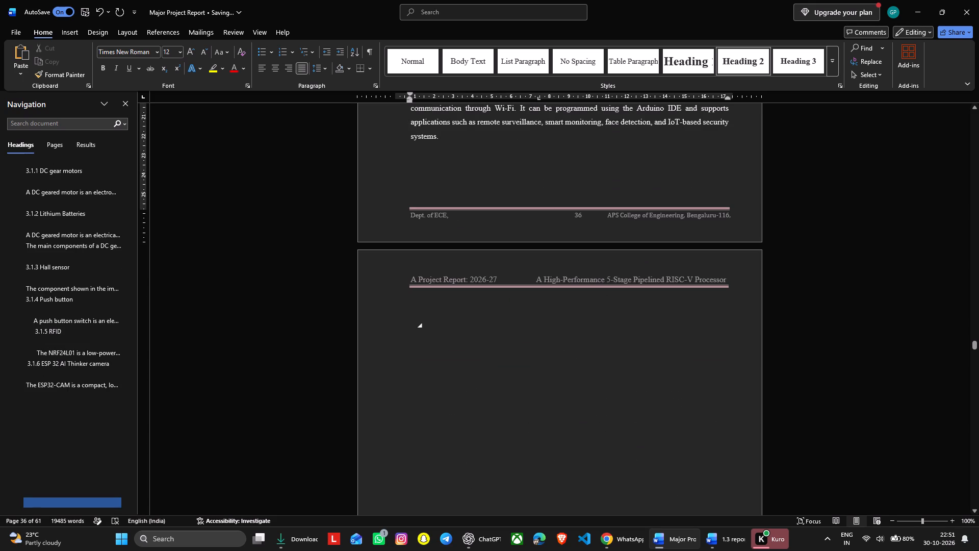
Place the insertion point on the first blank line at the top of page 37.
left_click(433, 314)
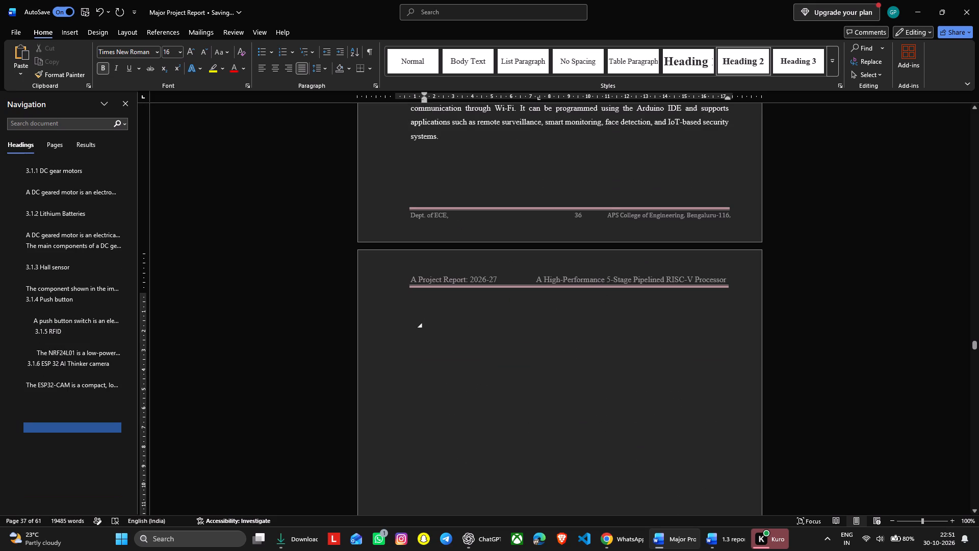
left_click_drag(434, 308, 433, 302)
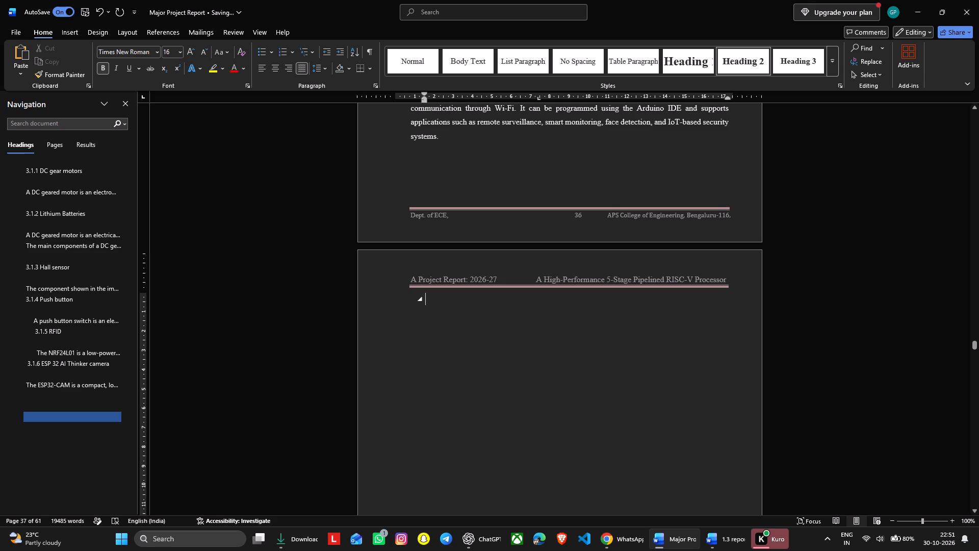
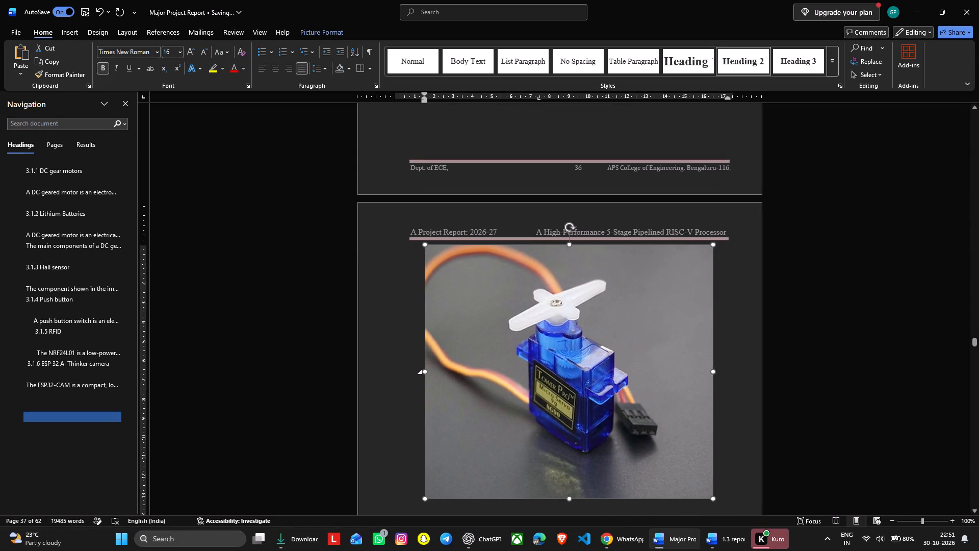
Shrink the servo motor picture on page 37 to about half the text width and shift it down to leave a blank line above.
left_click_drag(475, 379, 533, 385)
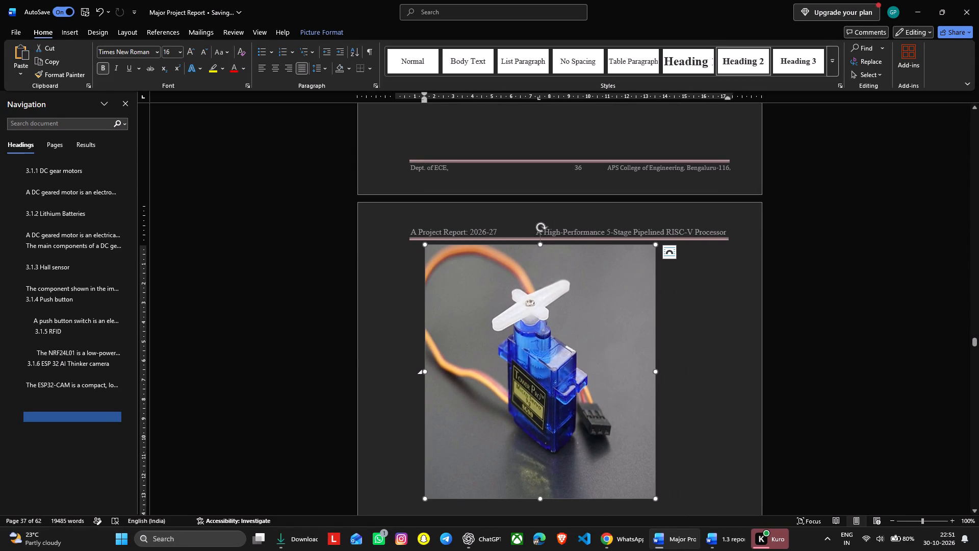
left_click_drag(541, 502, 545, 367)
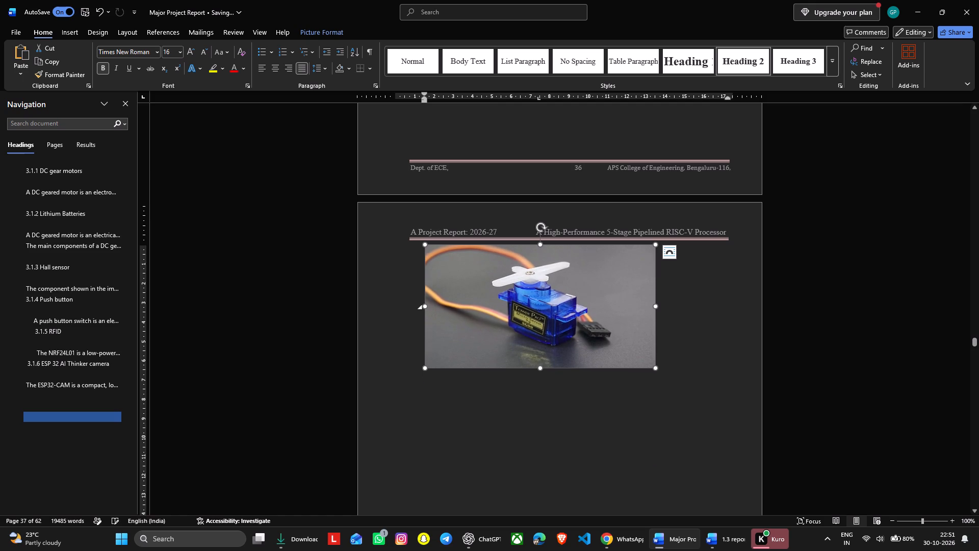
left_click_drag(568, 283, 577, 316)
left_click_drag(424, 272, 423, 357)
left_click_drag(423, 357, 423, 375)
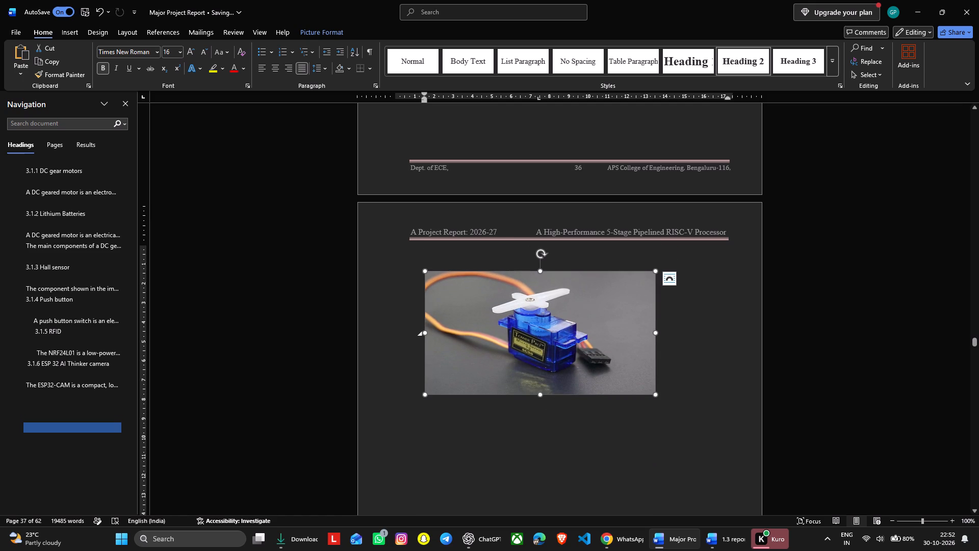
left_click_drag(425, 330, 491, 352)
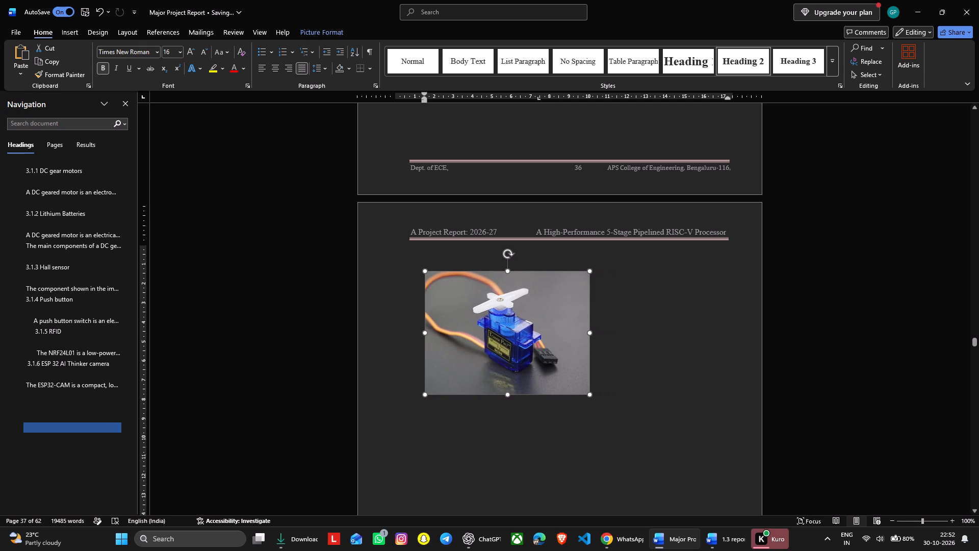
left_click_drag(491, 352, 490, 353)
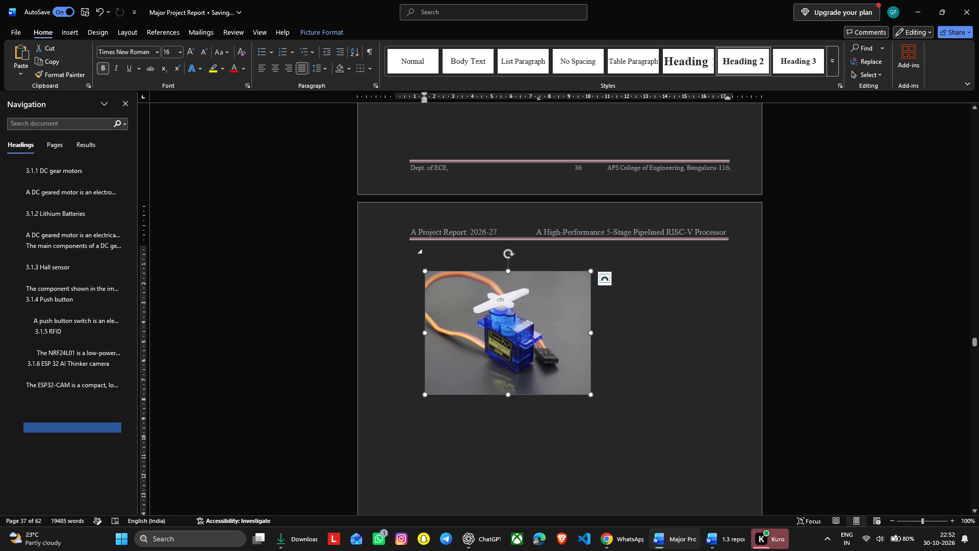
Enter the heading number 3.1.7 on the blank line above the servo motor picture.
left_click(444, 254)
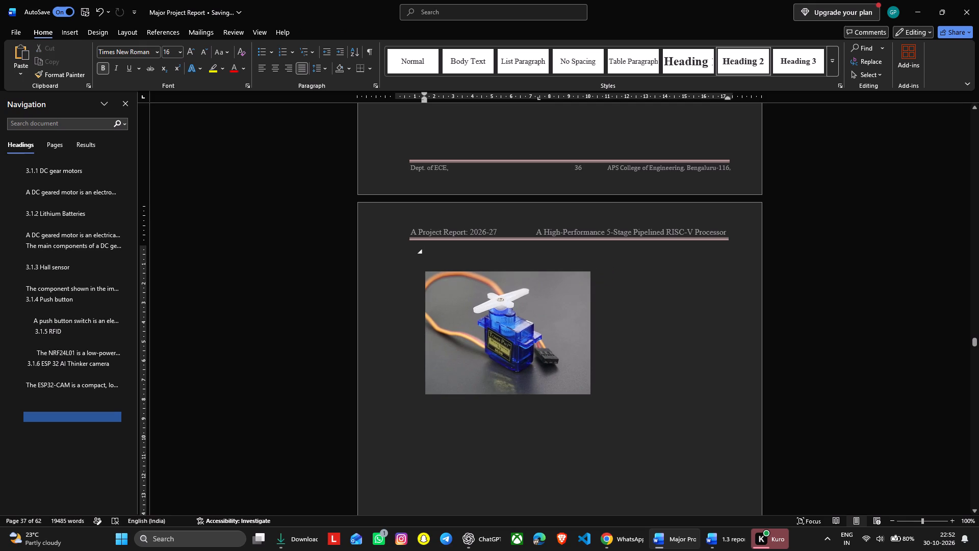
key("3")
type(".1.7")
key("space")
Centre the servo motor picture below 3.1.7 and reduce its height slightly and its width to about two-fifths of the text width.
left_click(450, 317)
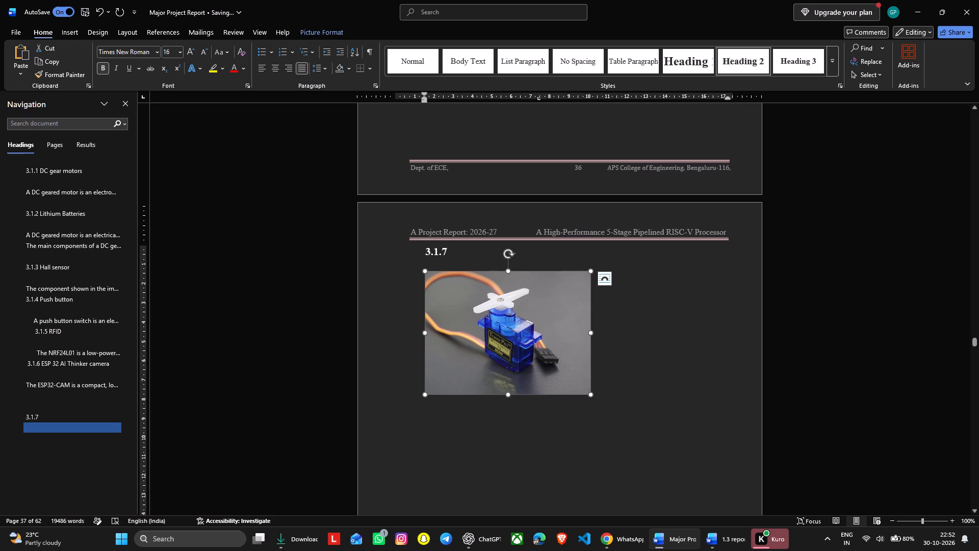
left_click(276, 67)
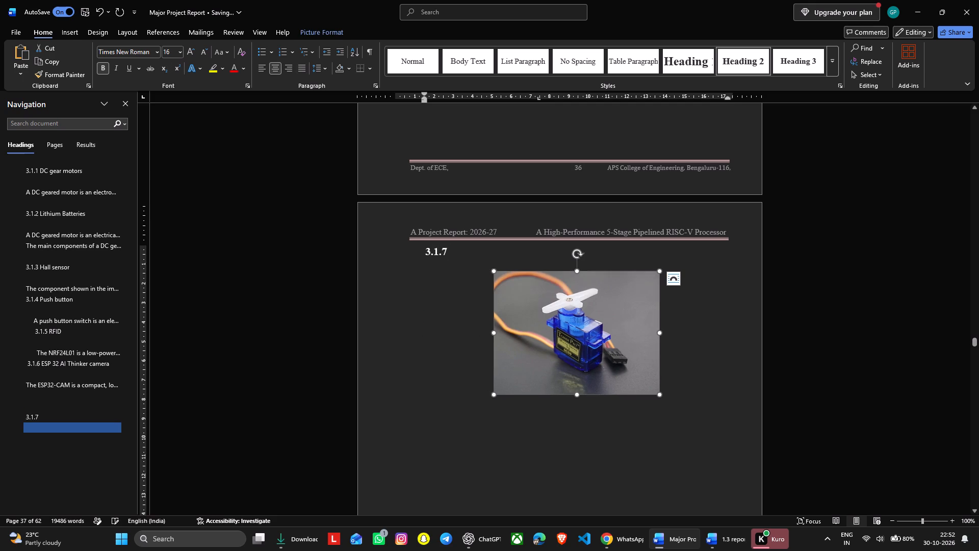
left_click_drag(580, 393, 577, 385)
left_click_drag(660, 328, 658, 328)
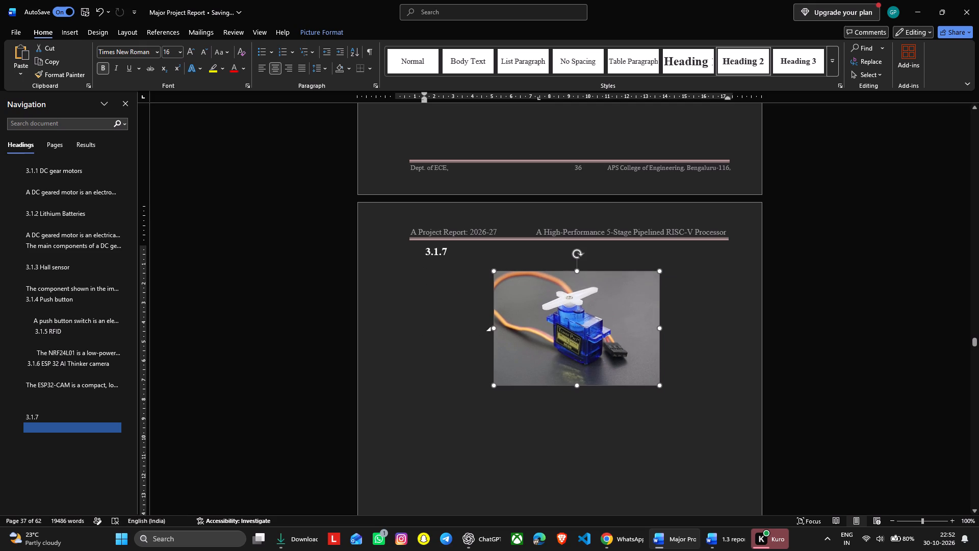
left_click_drag(658, 328, 625, 329)
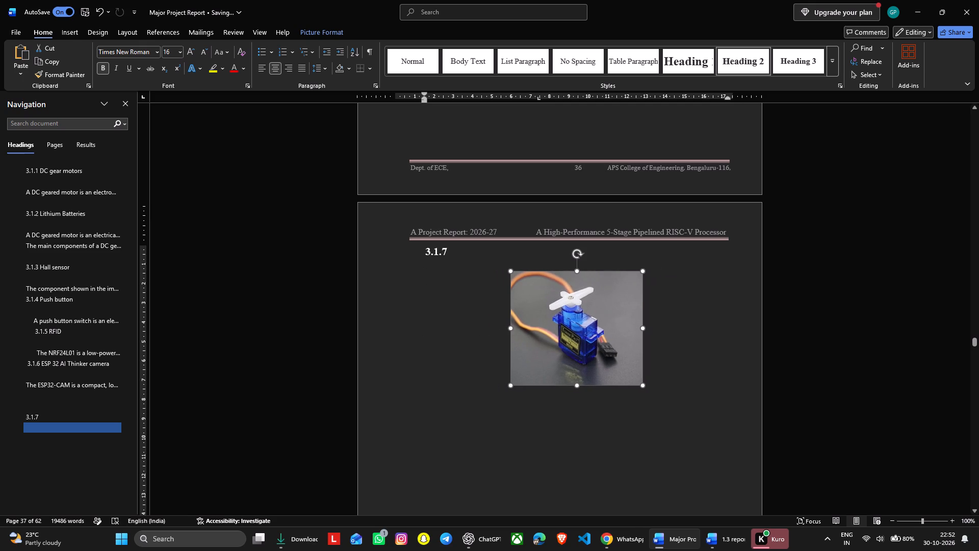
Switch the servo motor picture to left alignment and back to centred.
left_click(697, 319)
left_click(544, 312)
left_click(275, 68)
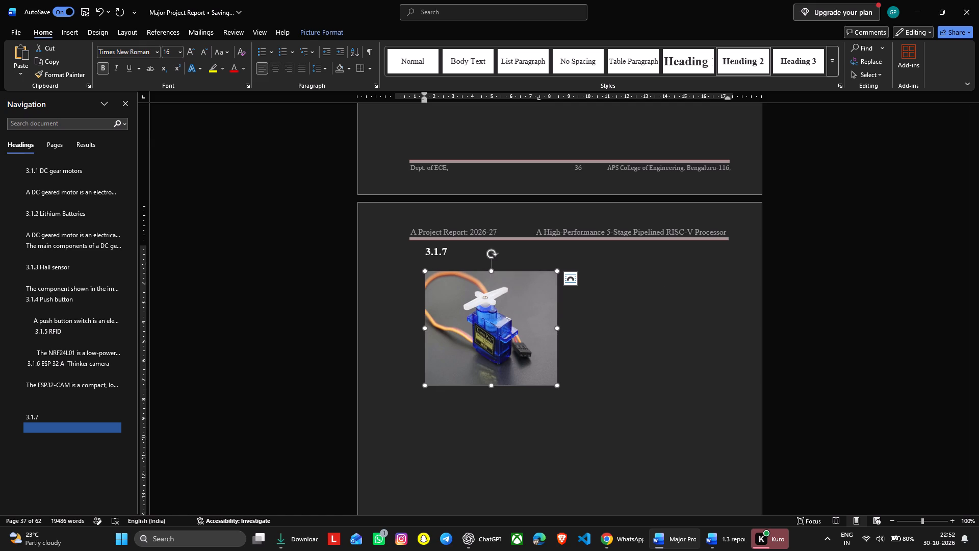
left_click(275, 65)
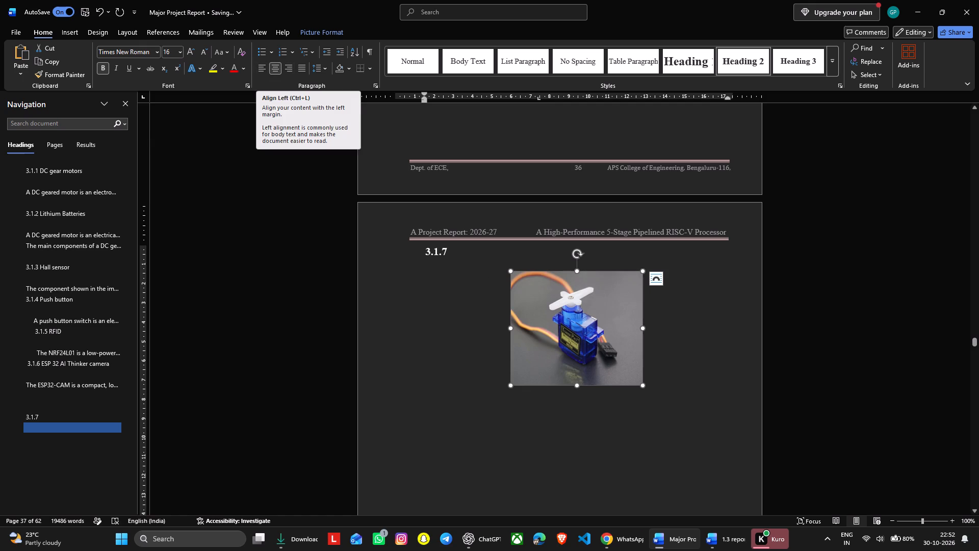
Place the insertion point after the heading number 3.1.7 to continue the heading.
scroll(402, 283, "up", 1)
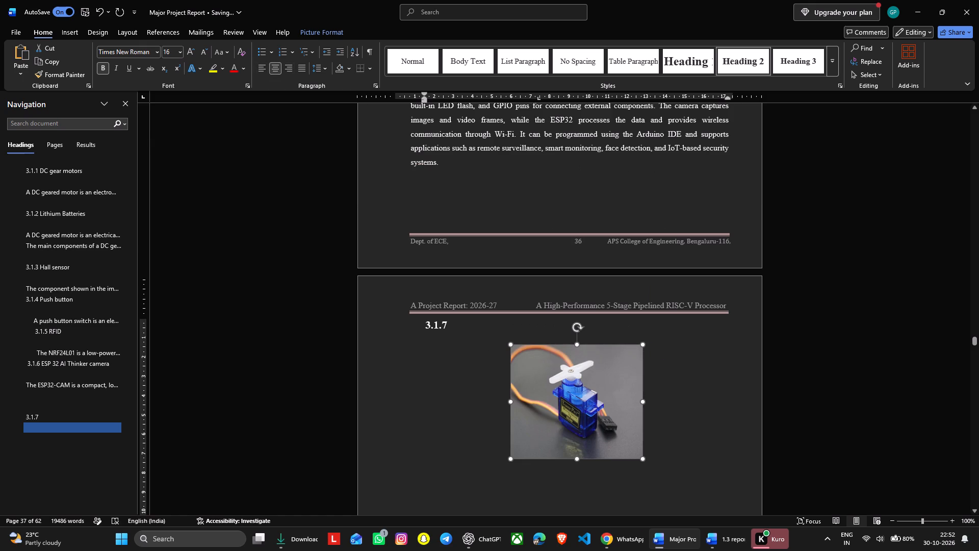
scroll(408, 272, "down", 1)
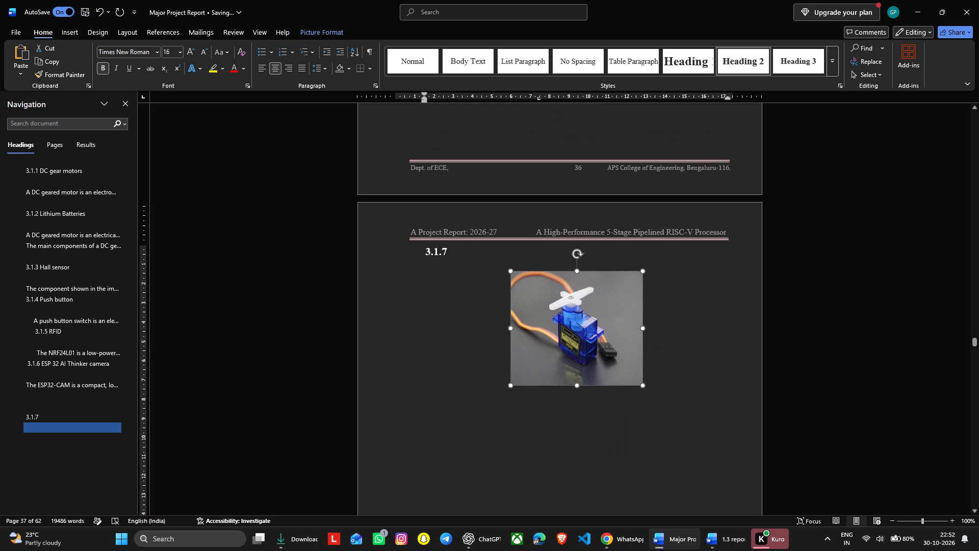
scroll(411, 269, "down", 1)
scroll(410, 269, "up", 2)
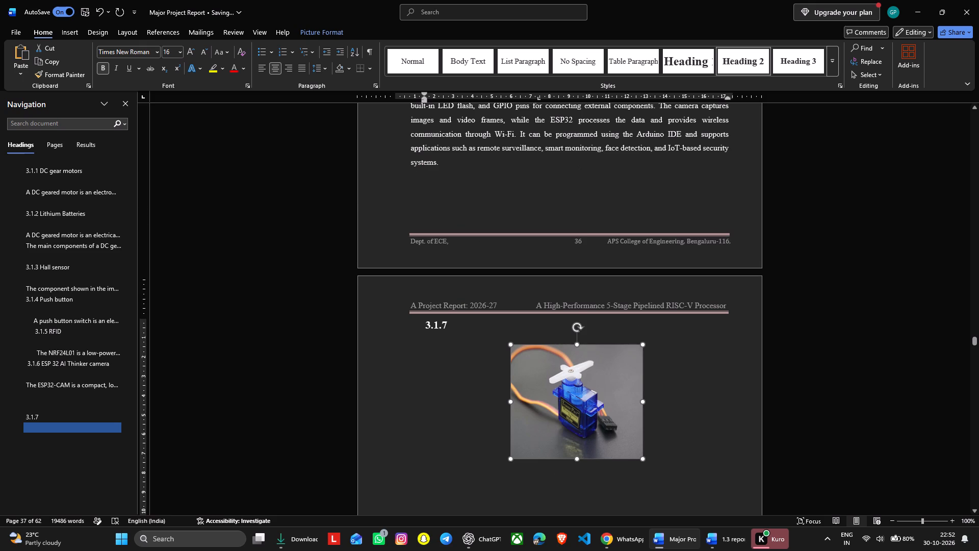
scroll(411, 306, "down", 2)
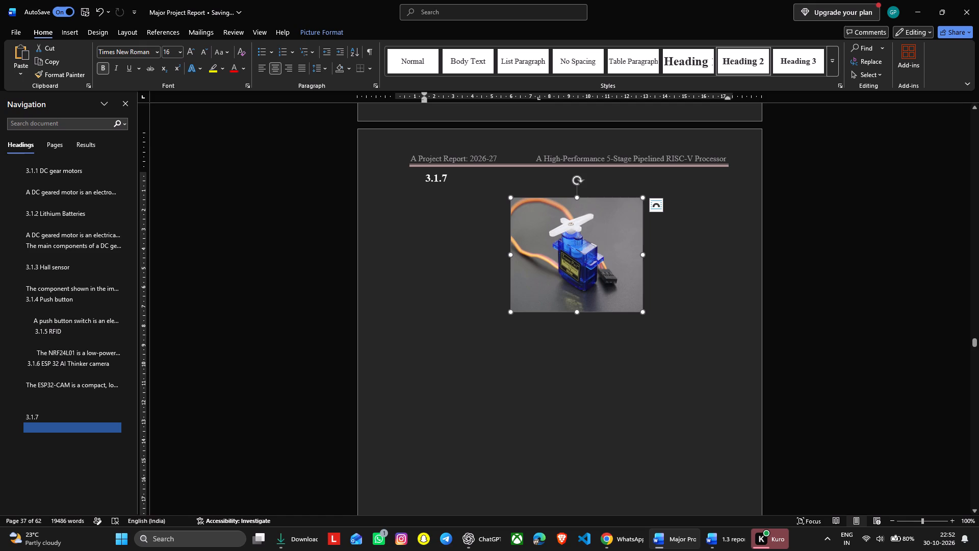
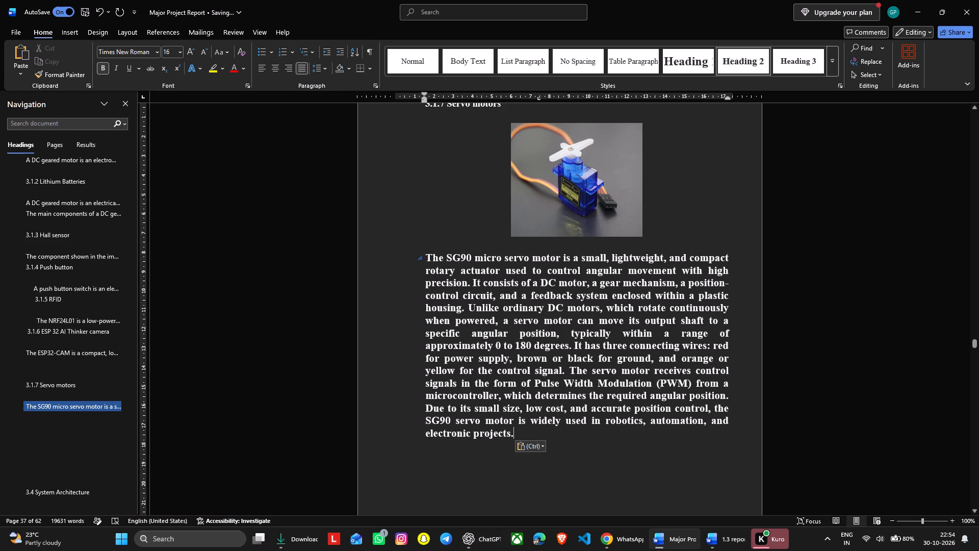
Format the pasted SG90 servo motor paragraph with 1.5 line spacing, 12 pt size and no bold.
left_click_drag(428, 257, 552, 436)
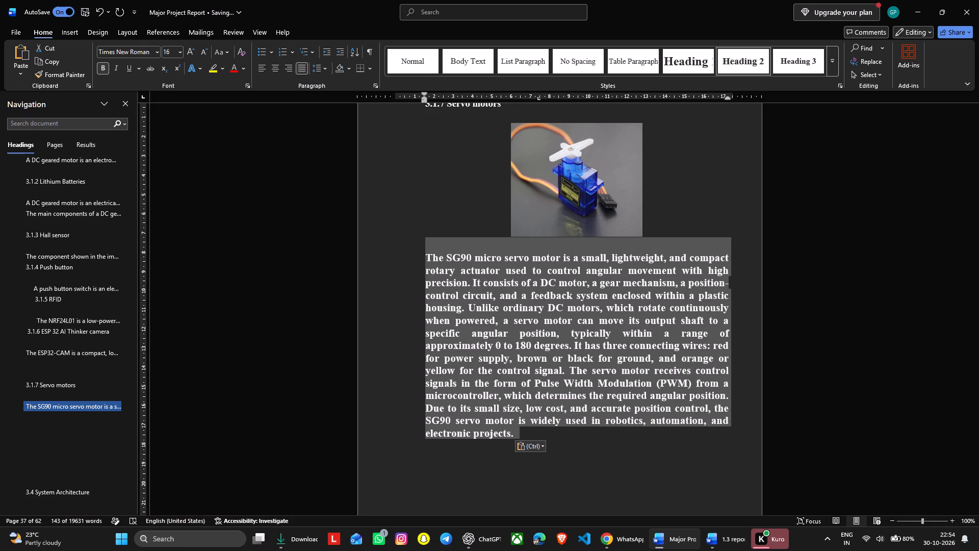
left_click(326, 67)
left_click(332, 115)
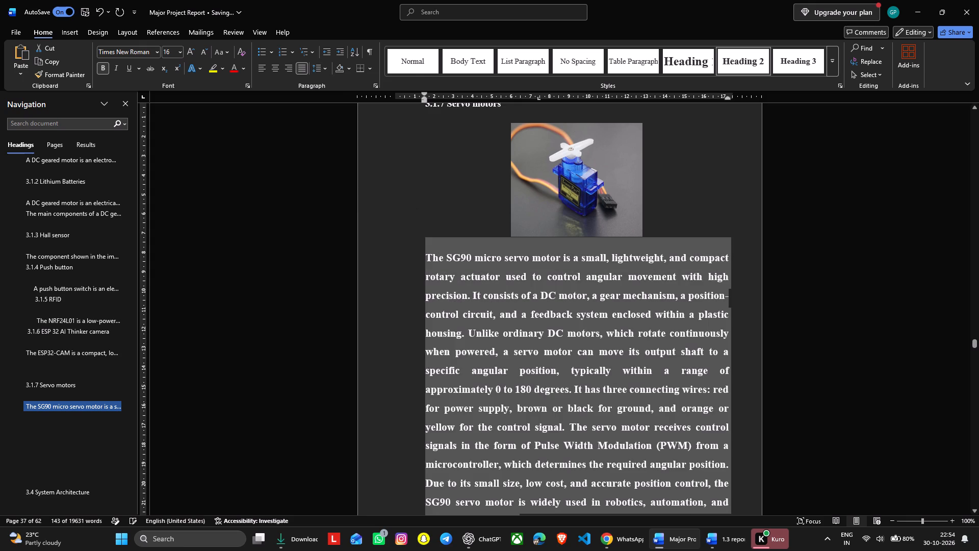
double_click(205, 54)
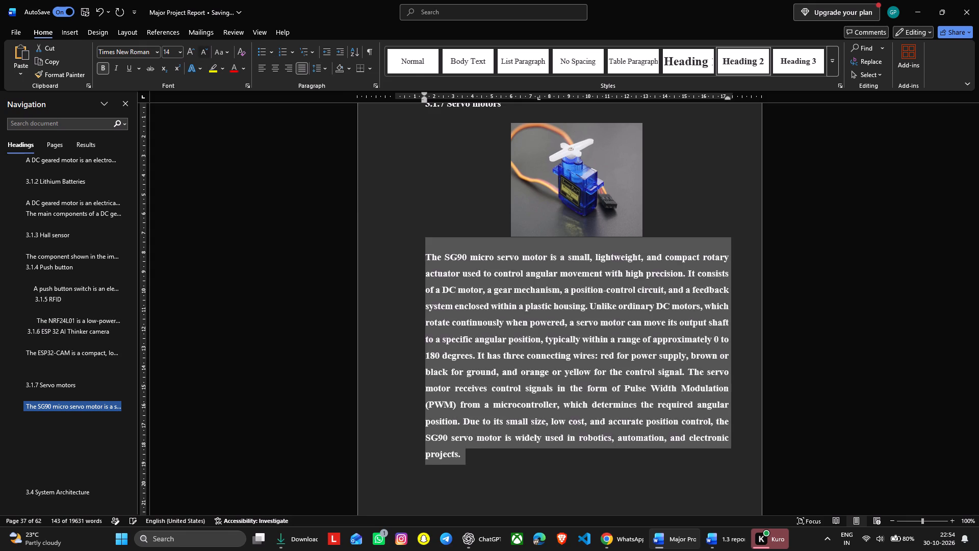
left_click(100, 68)
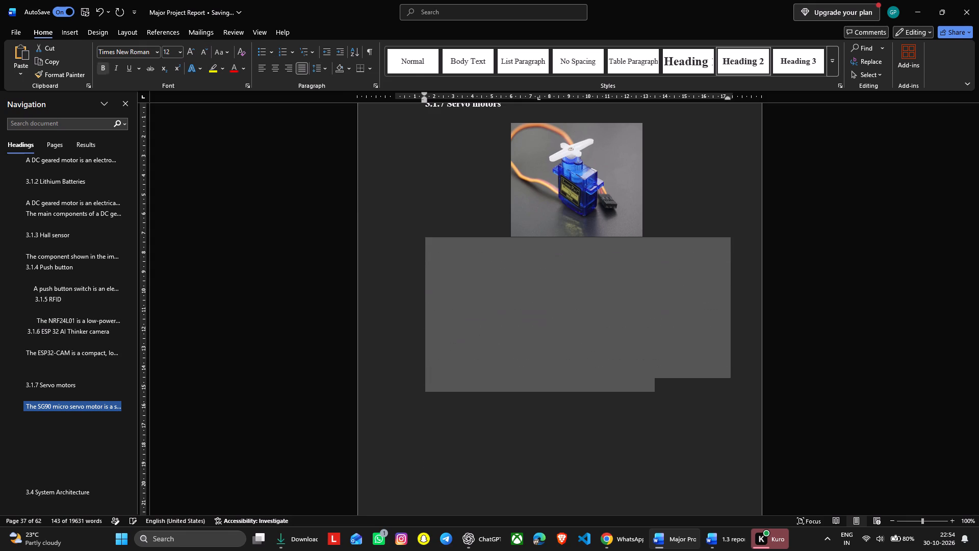
left_click(363, 255)
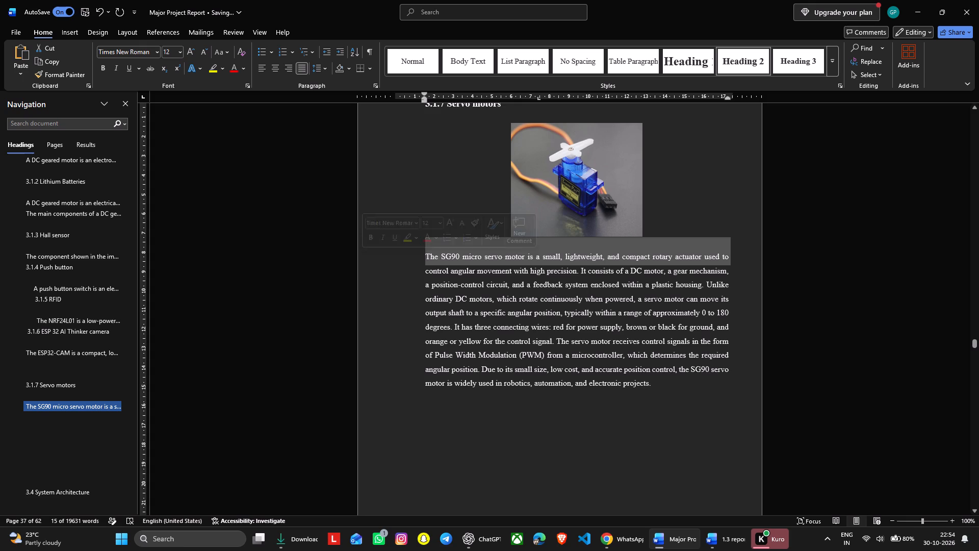
left_click(389, 287)
left_click(493, 402)
Check the layout of section 3.1.6 and remove the first-line indent of the heading 3.1.7 Servo motors.
scroll(495, 364, "up", 1)
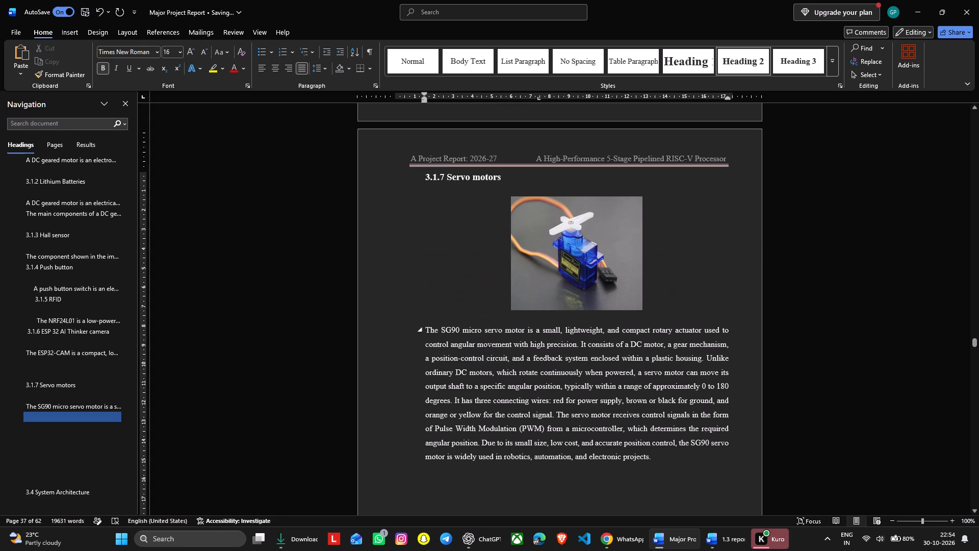
scroll(495, 352, "down", 1)
scroll(495, 352, "up", 2)
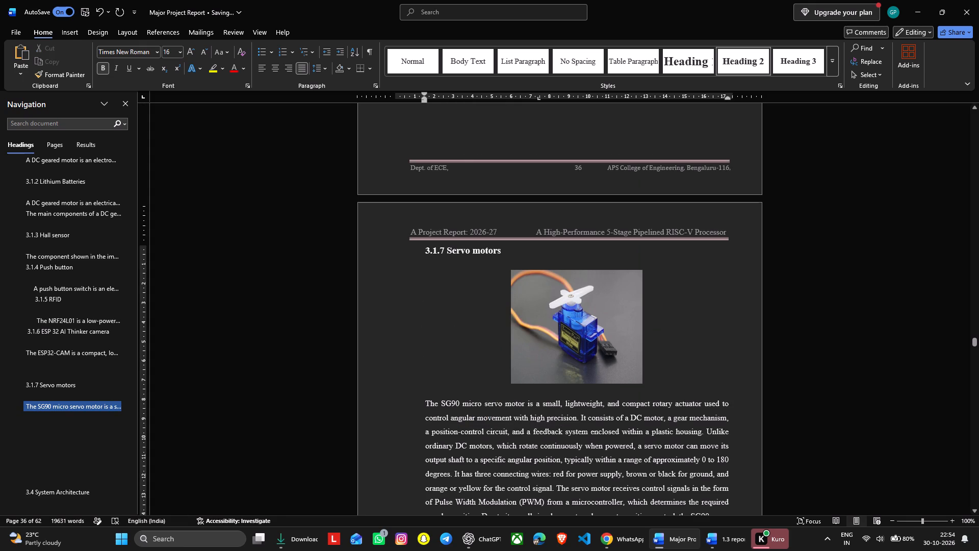
scroll(443, 356, "up", 2)
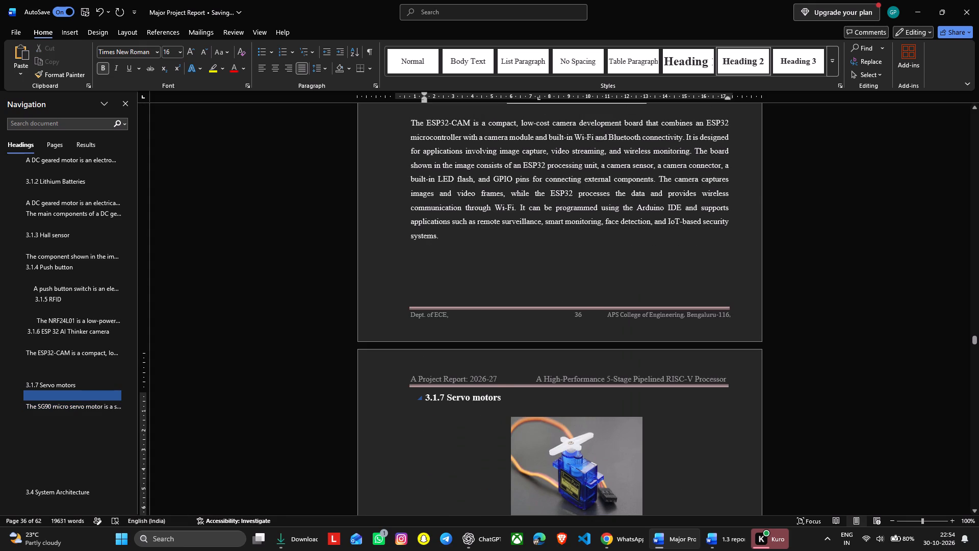
scroll(422, 399, "up", 5)
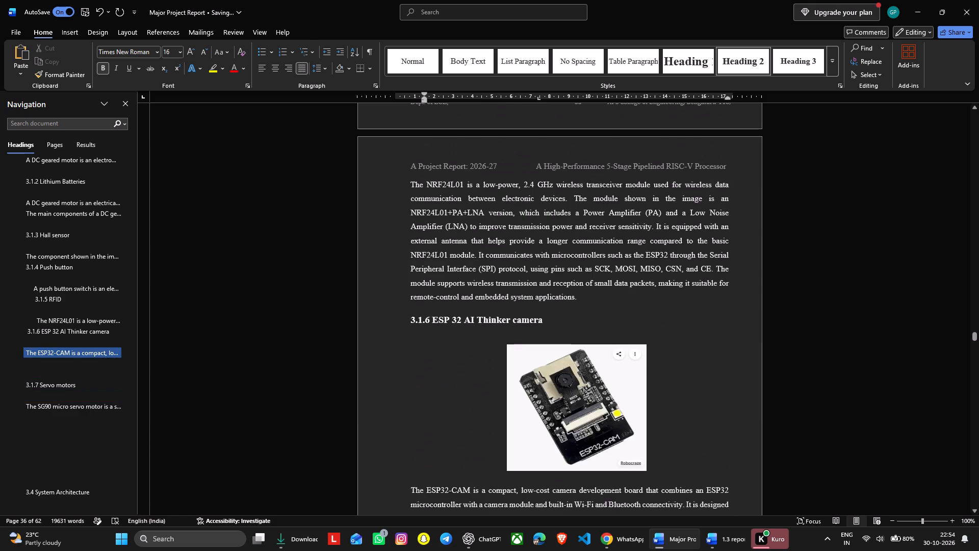
scroll(422, 398, "up", 1)
scroll(422, 398, "down", 7)
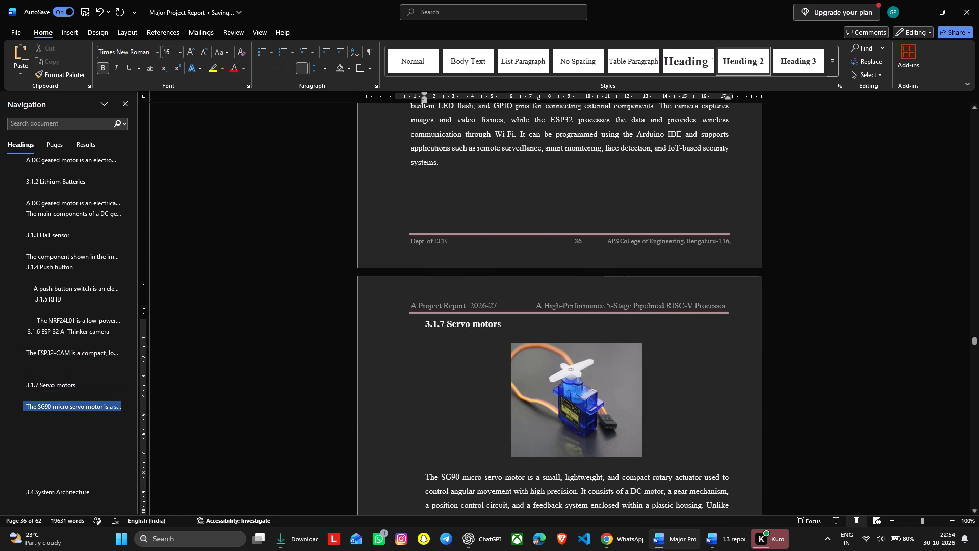
left_click(425, 325)
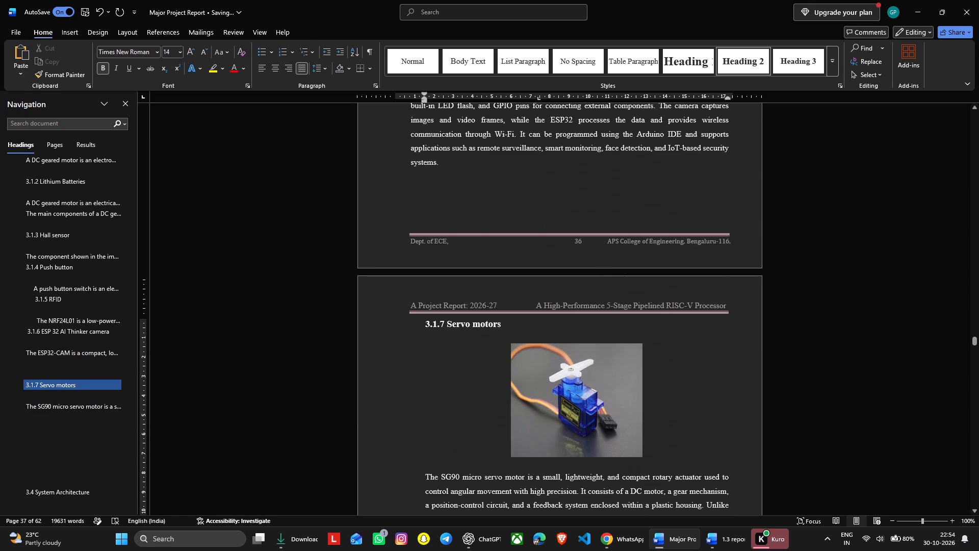
key("BackSpace")
Remove the left and first-line indents of the SG90 servo motor paragraph so it starts at the page's text margin.
scroll(434, 344, "down", 1)
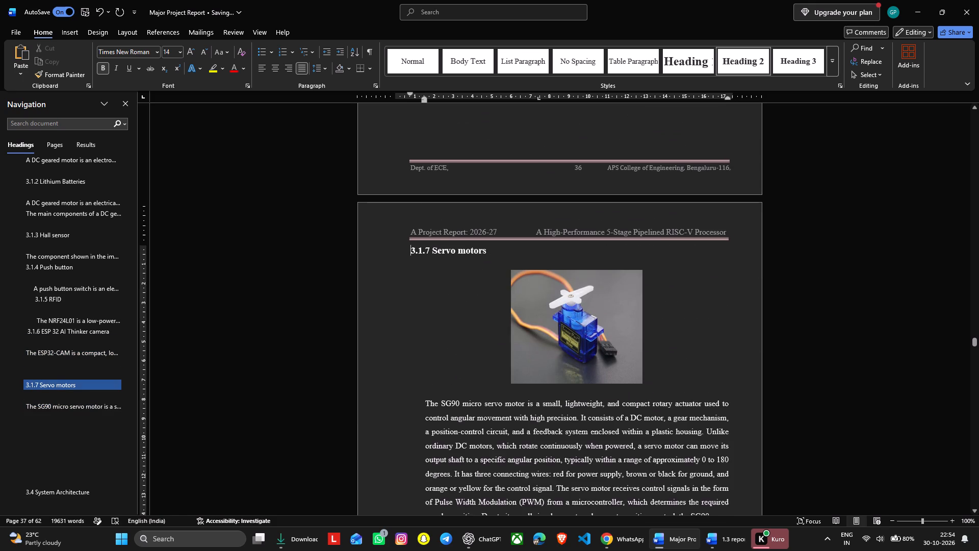
scroll(434, 344, "down", 1)
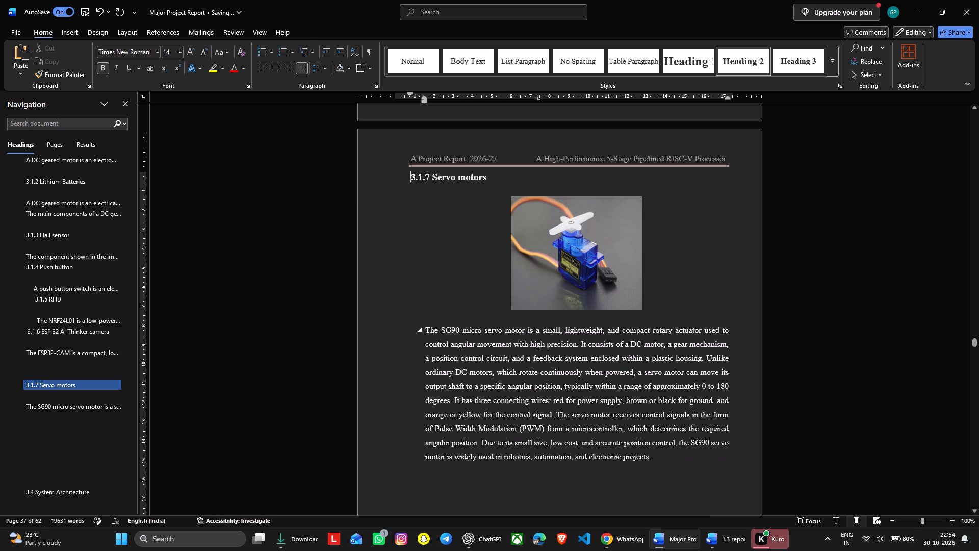
left_click_drag(425, 332, 655, 460)
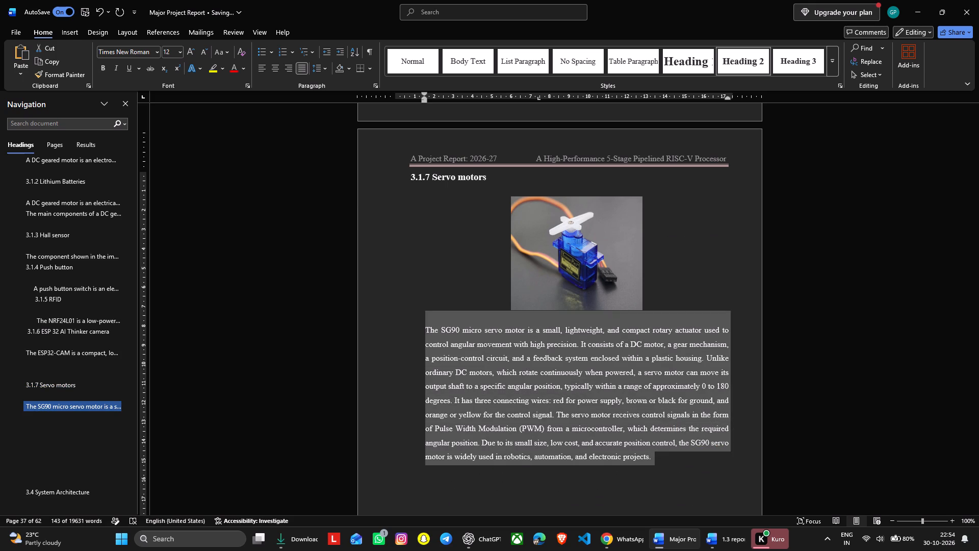
left_click_drag(424, 98, 413, 99)
left_click_drag(424, 99, 413, 104)
left_click_drag(413, 104, 408, 91)
left_click_drag(423, 97, 423, 97)
left_click_drag(423, 97, 411, 97)
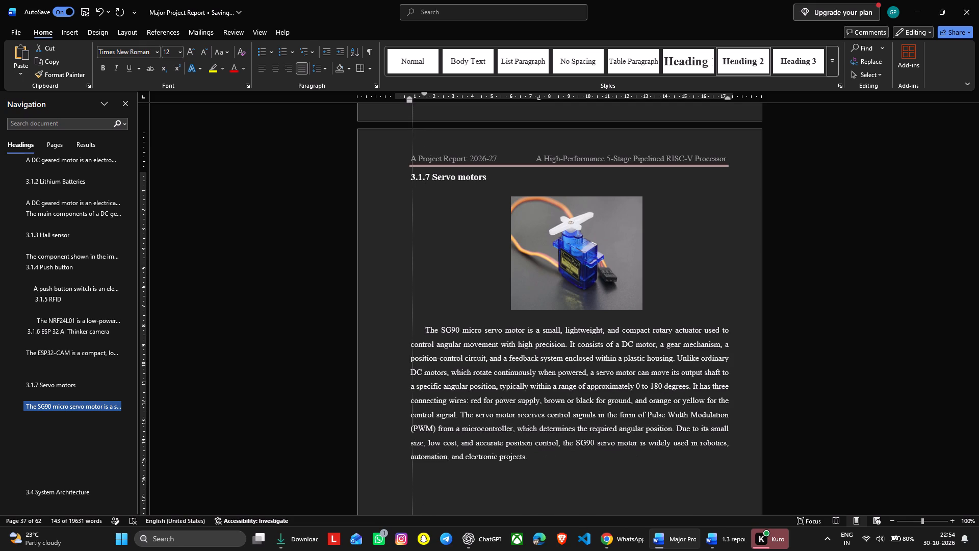
left_click_drag(411, 97, 410, 106)
left_click(425, 322)
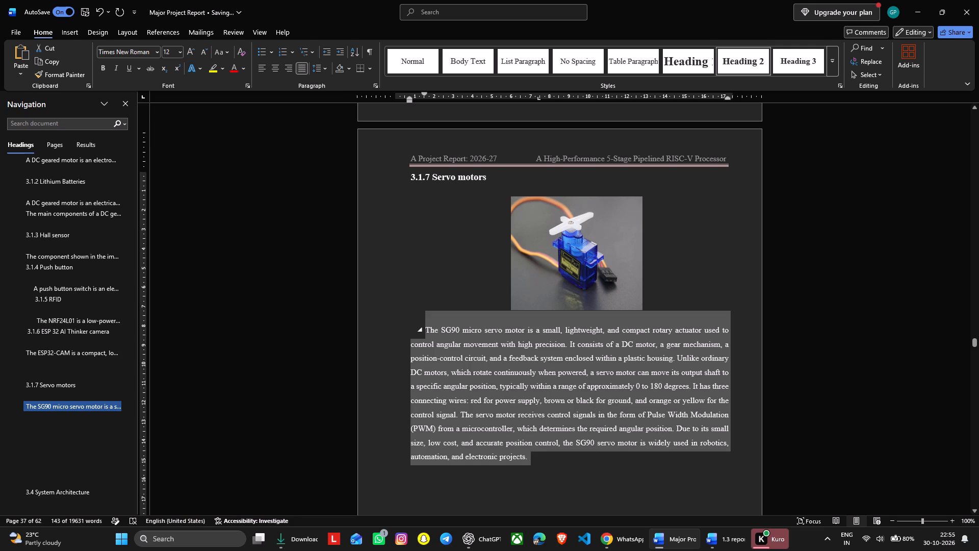
key("BackSpace")
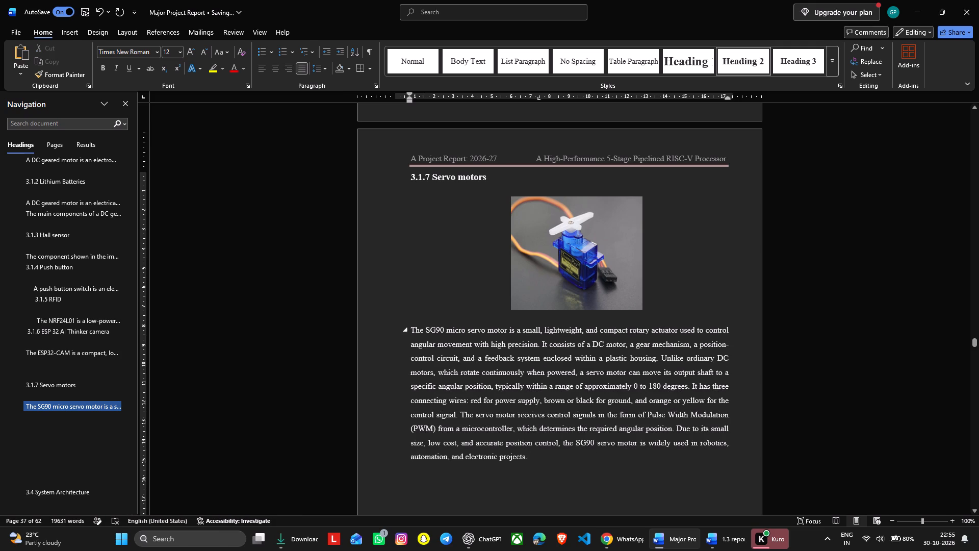
Reapply justified alignment and 1.5 line spacing to the whole SG90 servo motor paragraph.
left_click(626, 492)
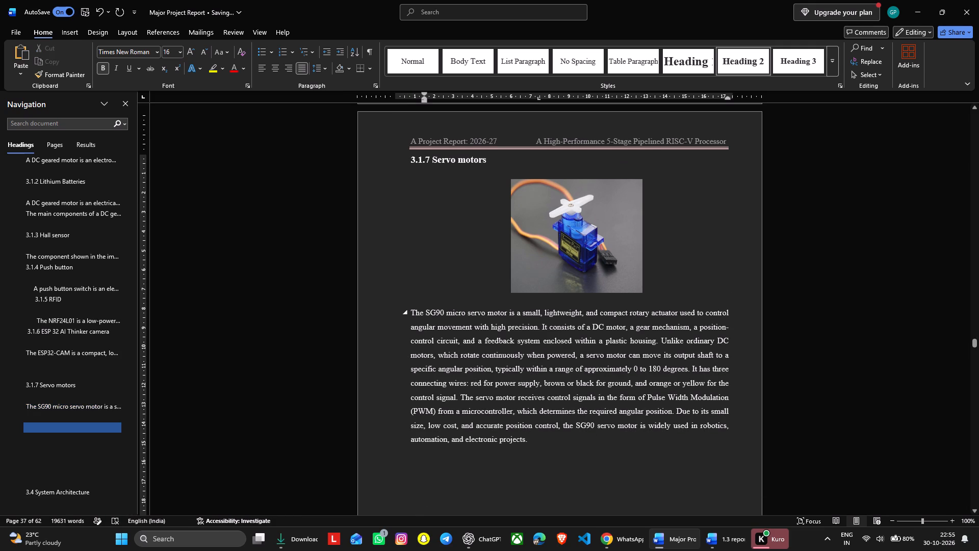
left_click_drag(527, 437, 420, 310)
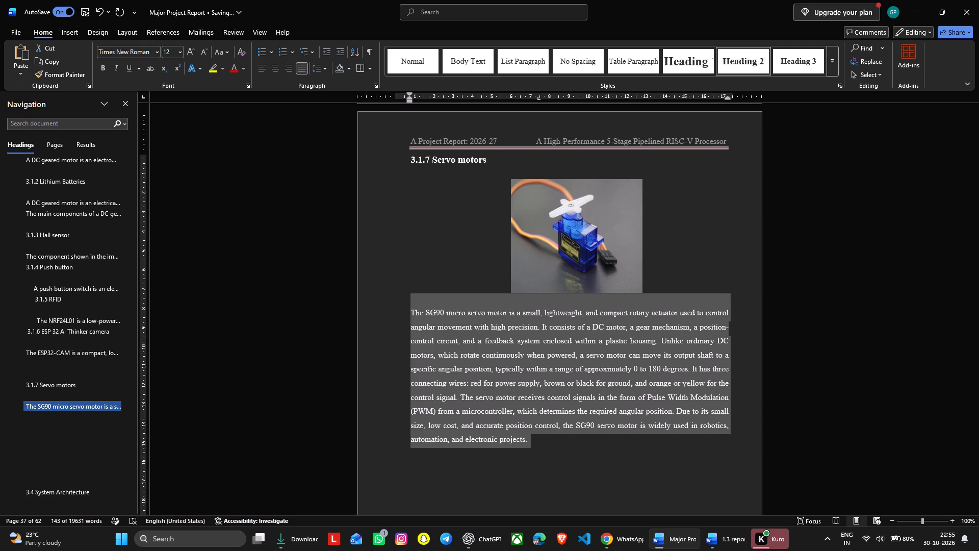
double_click(304, 68)
left_click(329, 71)
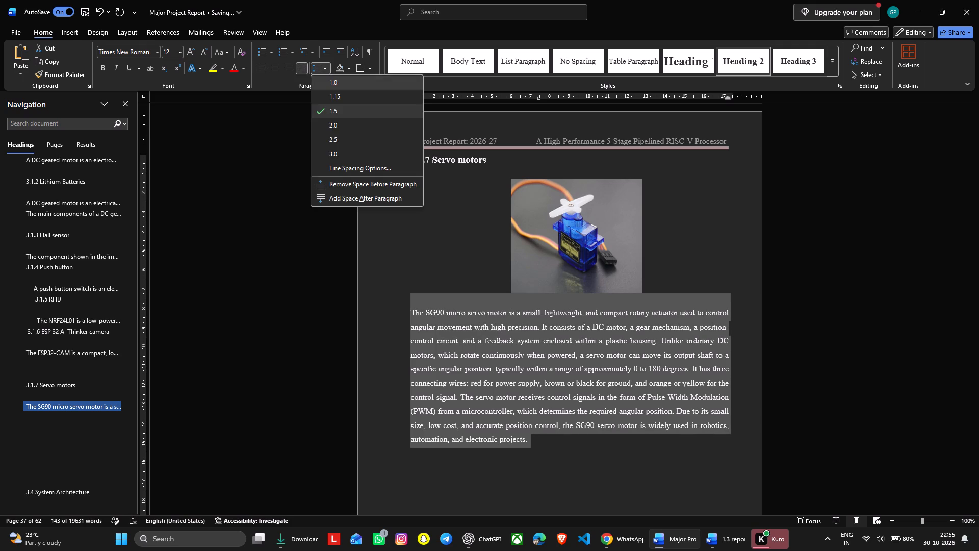
left_click(337, 110)
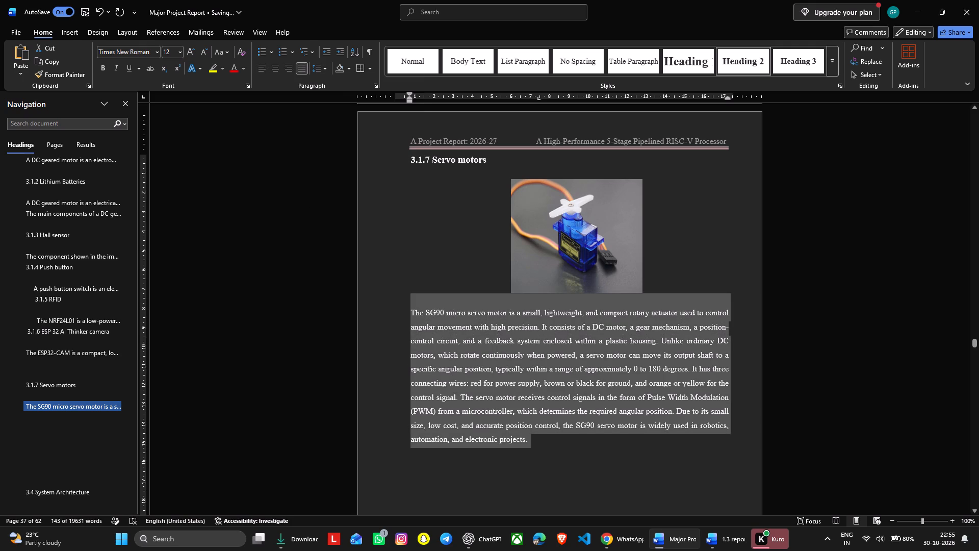
left_click(275, 206)
scroll(447, 365, "down", 3)
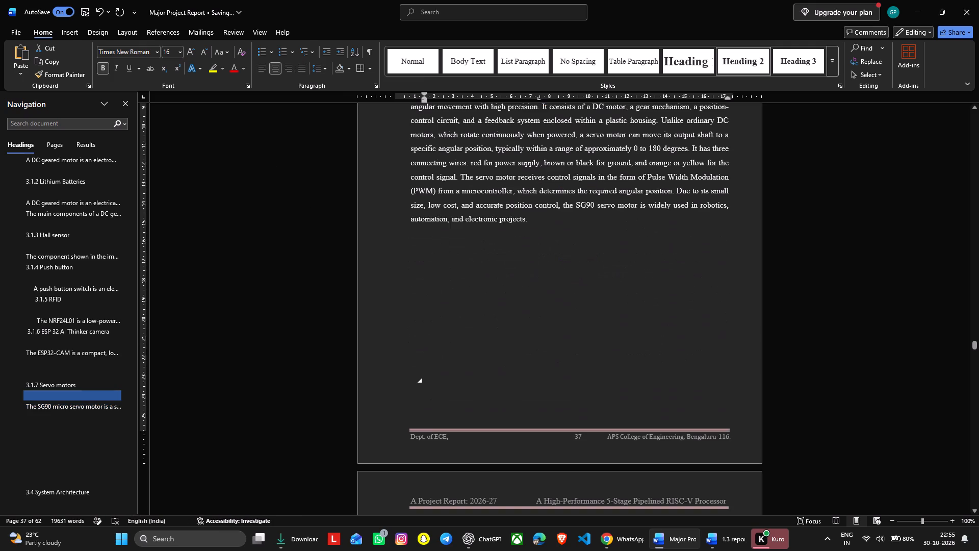
Delete the empty paragraphs between the SG90 servo motor paragraph and heading 3.4 System Architecture, keeping the paragraph's final full stop.
scroll(447, 365, "down", 3)
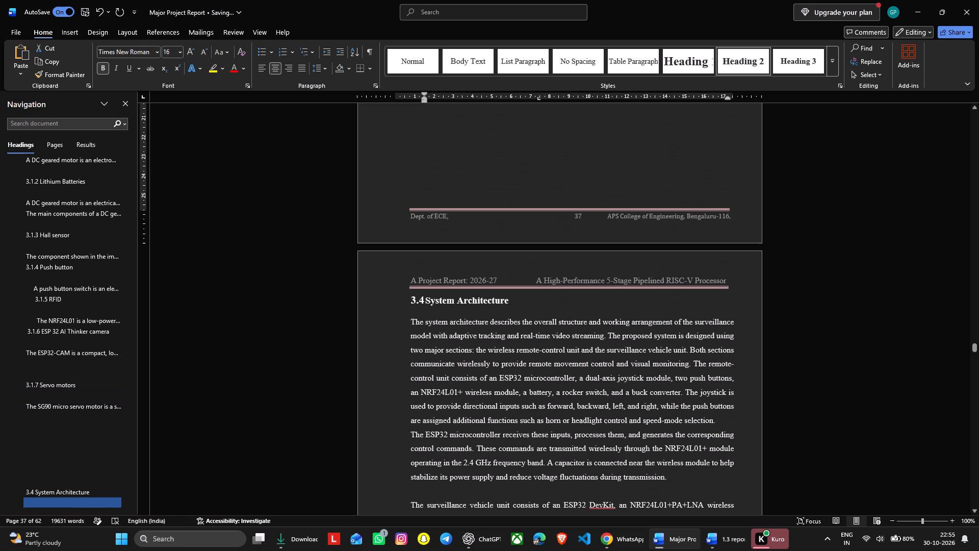
left_click(409, 299)
left_click(416, 201)
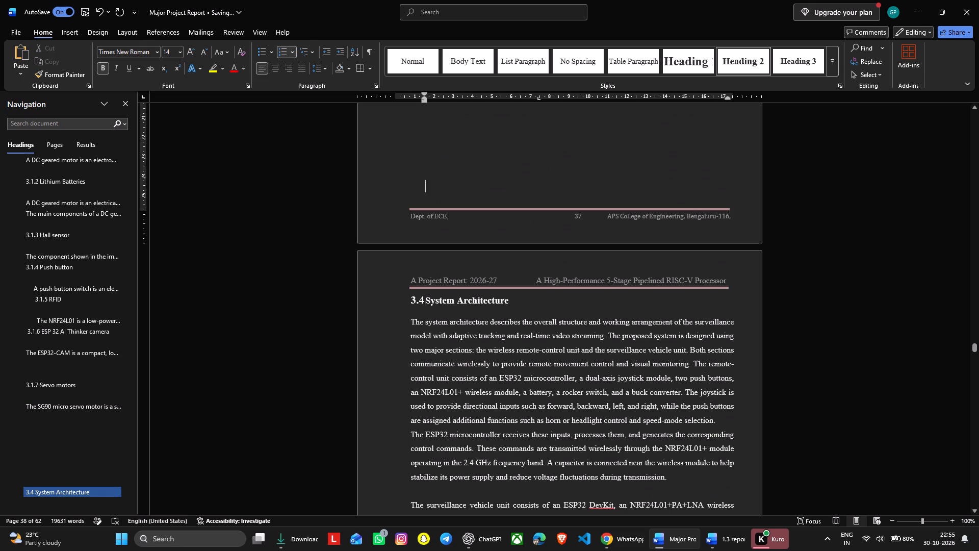
key("BackSpace")
key("BackSpace")
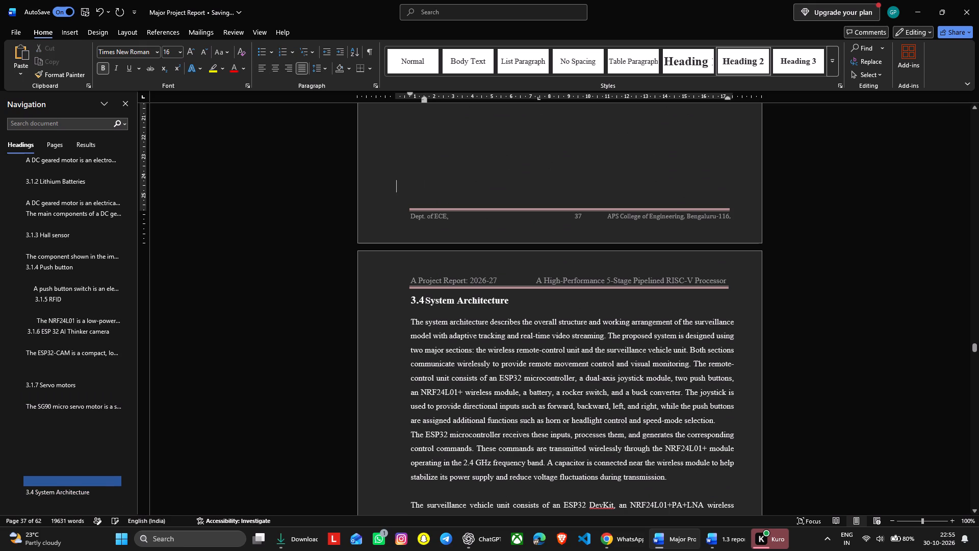
key("BackSpace")
key("BackSpace")
key("BackSpace")
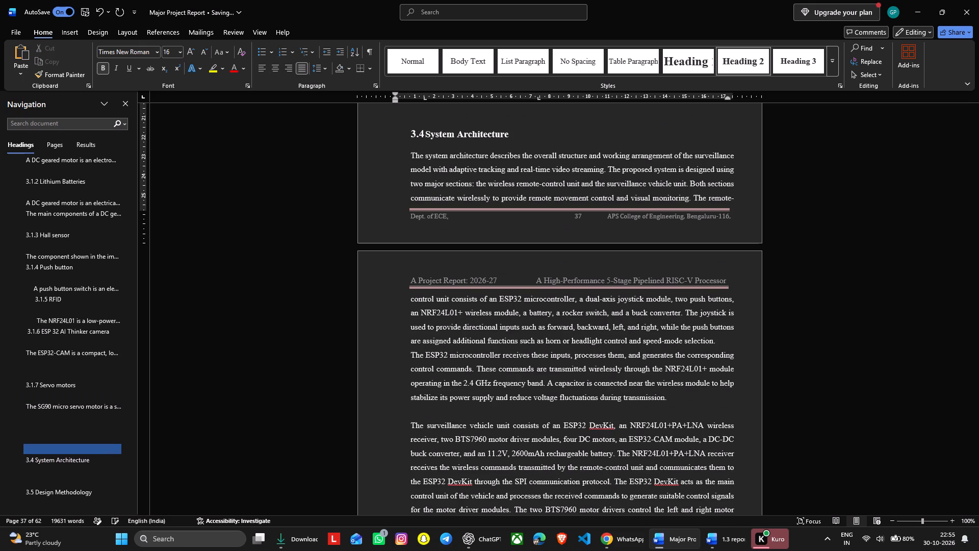
scroll(440, 217, "up", 1)
key("BackSpace")
key("BackSpace")
key("BackSpace")
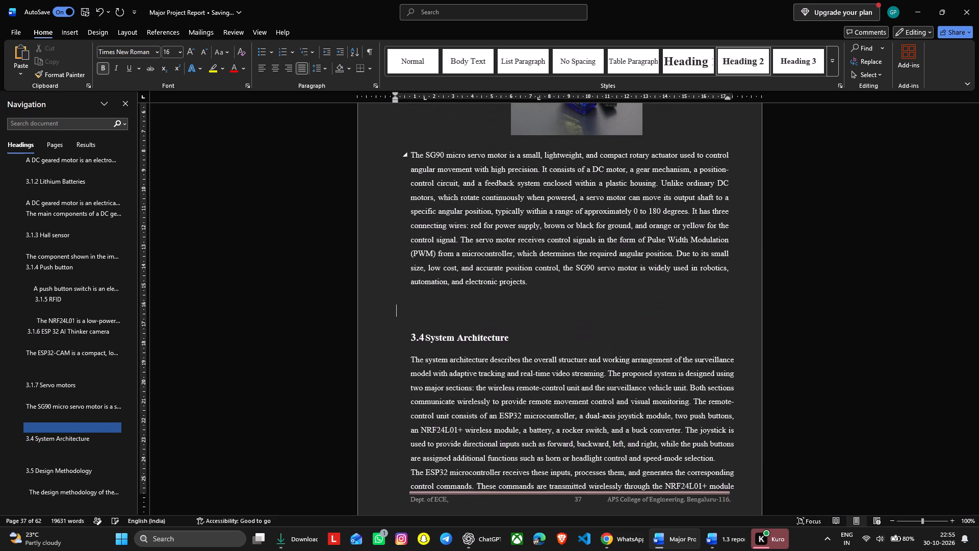
key("BackSpace")
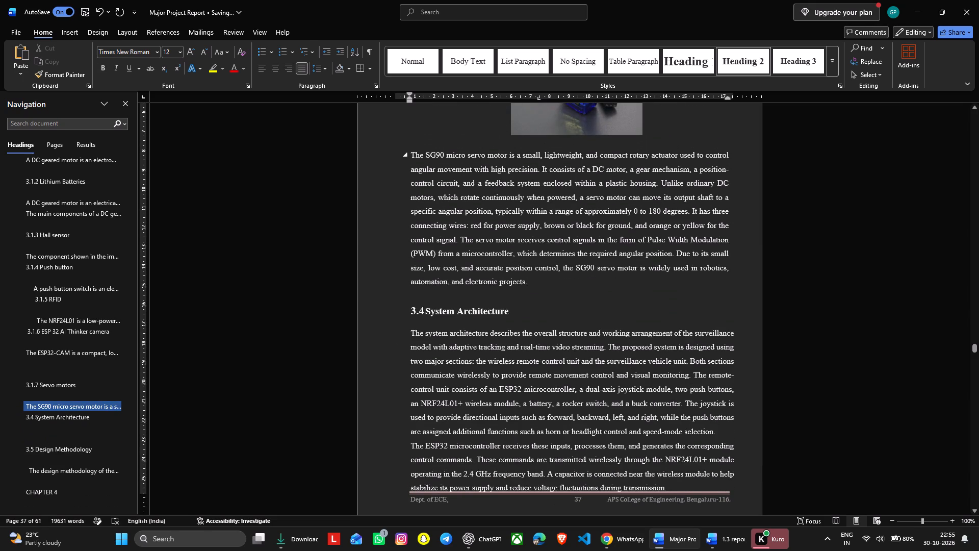
key("BackSpace")
key("period")
Insert two blank lines after the last System Architecture paragraph to push heading 3.5 Design Methodology onto the next page.
scroll(561, 339, "down", 4)
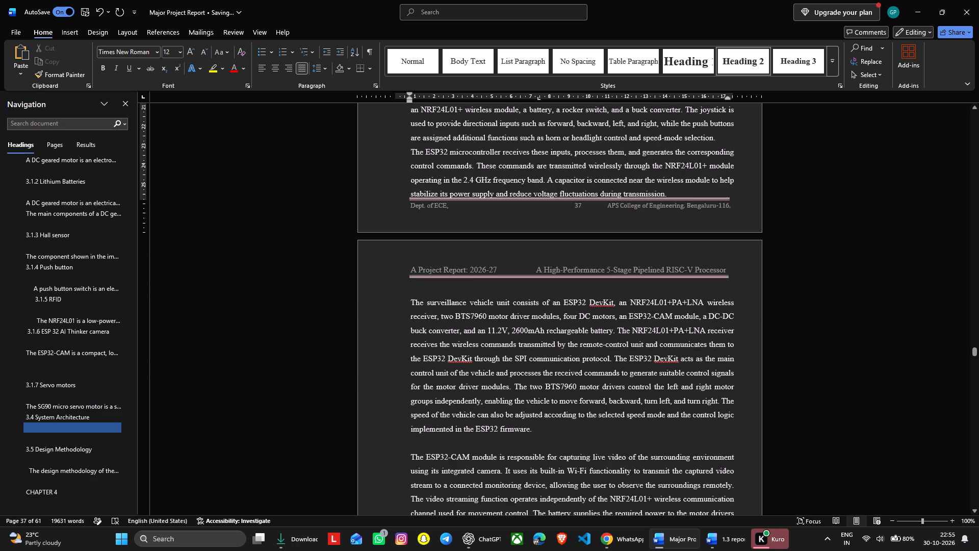
scroll(556, 327, "down", 4)
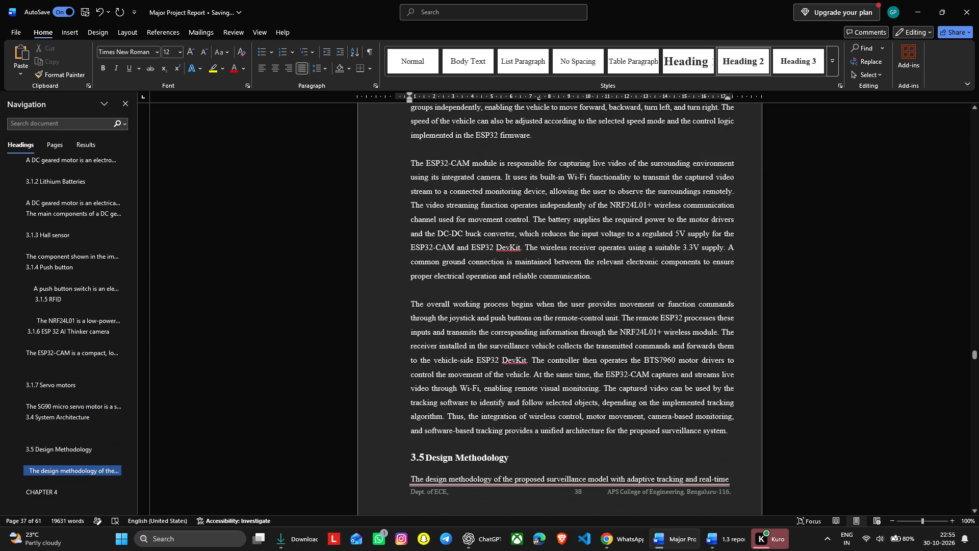
scroll(549, 372, "down", 1)
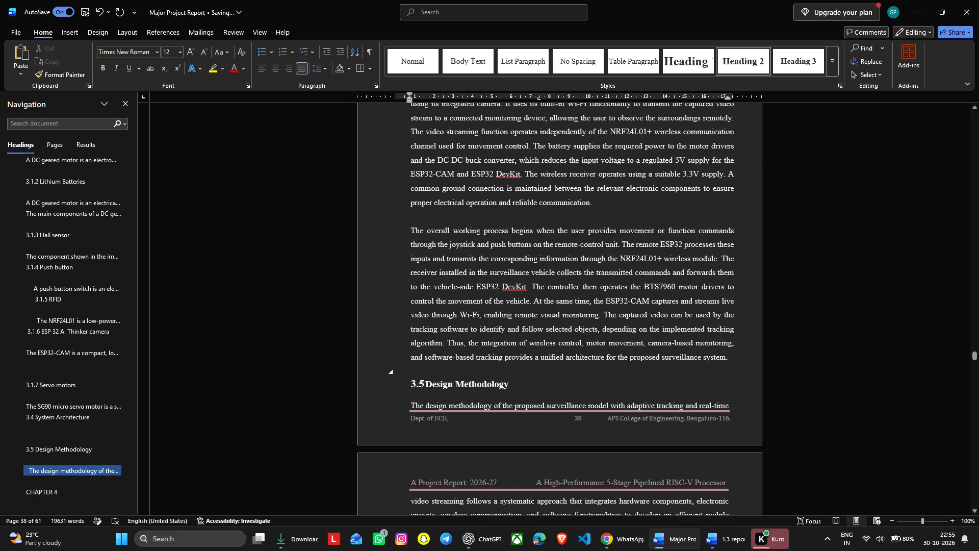
left_click(735, 360)
key("Return")
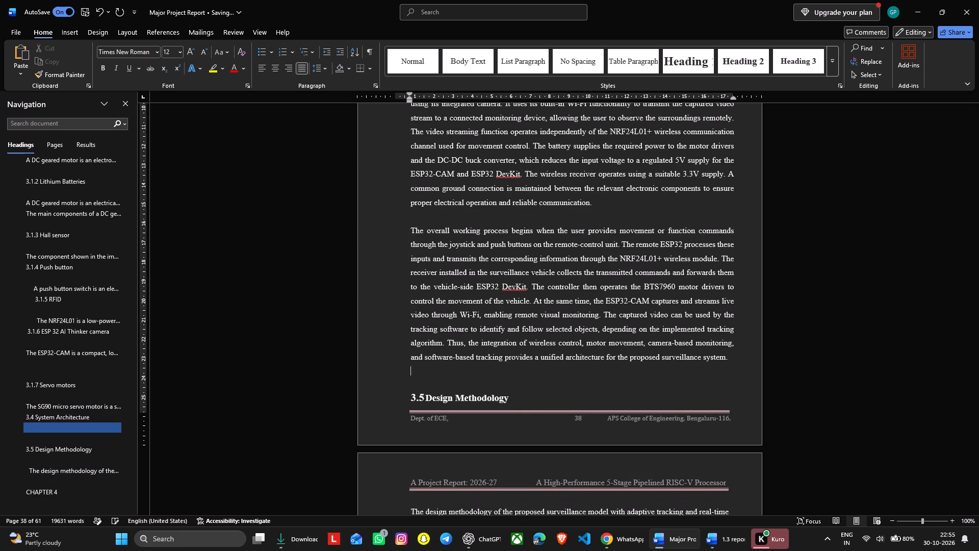
key("Return")
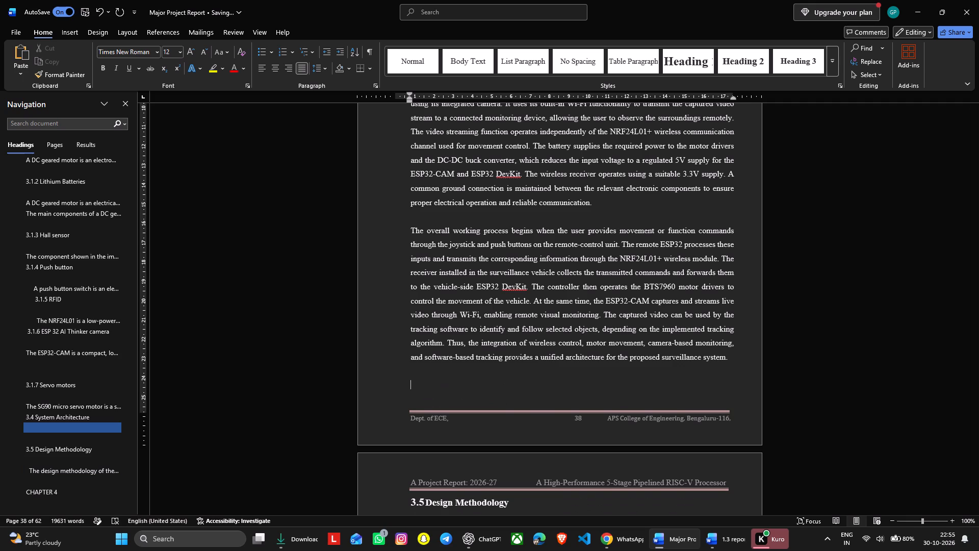
Review the report's layout backwards from section 3.4 System Architecture to the Chapter 1 Introduction page.
scroll(735, 360, "down", 4)
scroll(737, 365, "up", 9)
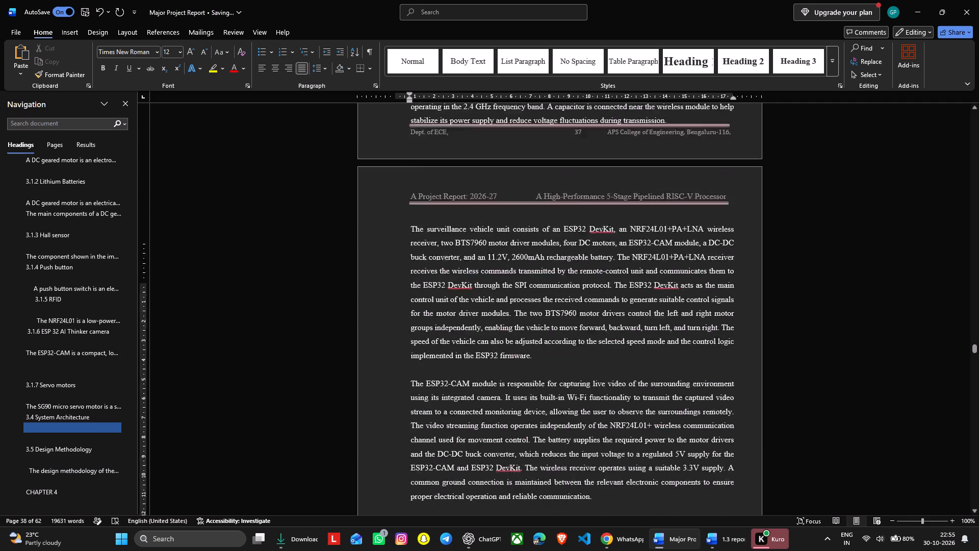
scroll(737, 365, "up", 20)
scroll(737, 365, "up", 8)
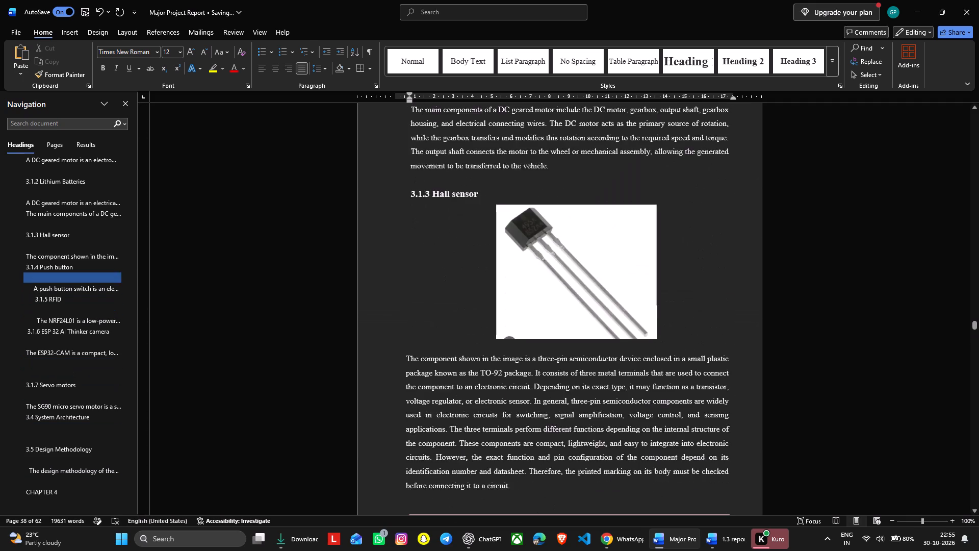
scroll(737, 365, "up", 15)
scroll(737, 365, "up", 14)
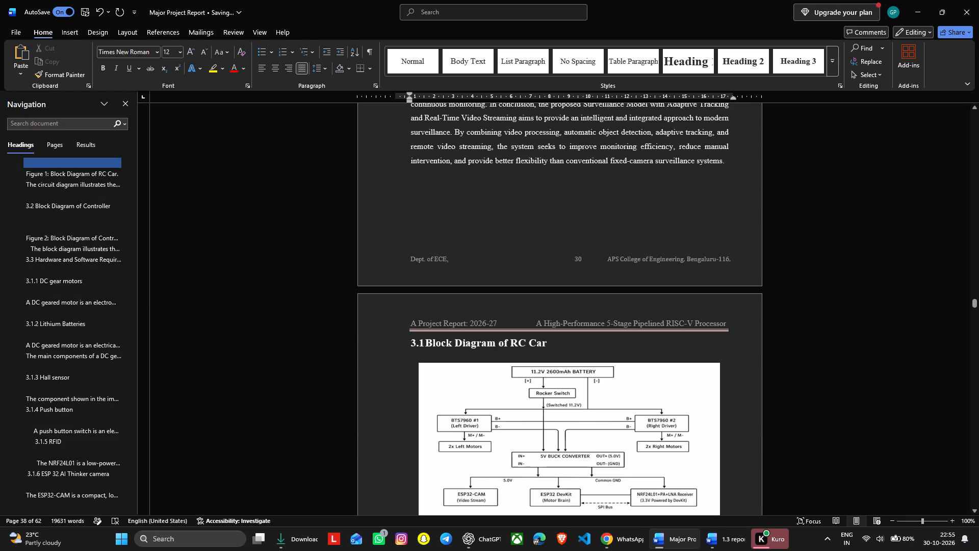
scroll(737, 365, "up", 20)
scroll(737, 365, "up", 7)
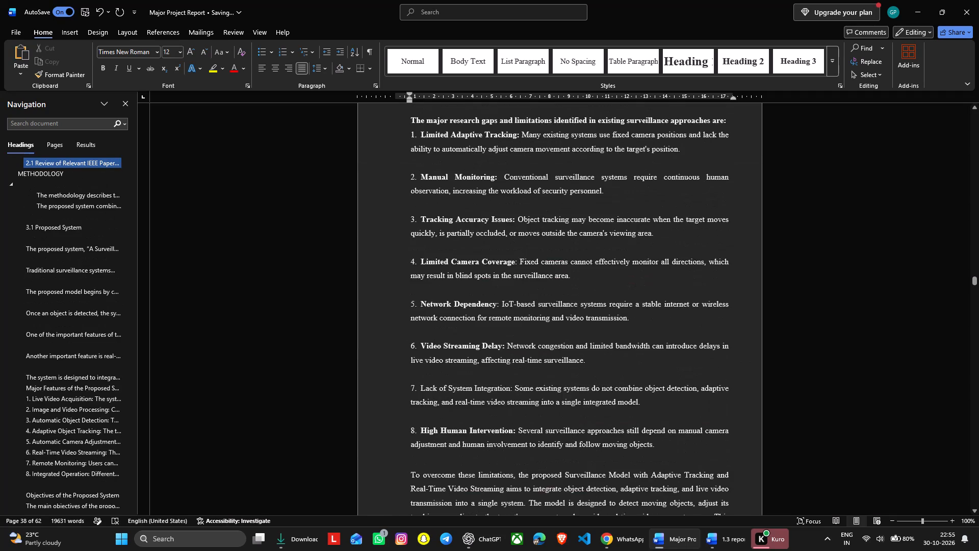
scroll(737, 365, "up", 16)
scroll(737, 365, "up", 14)
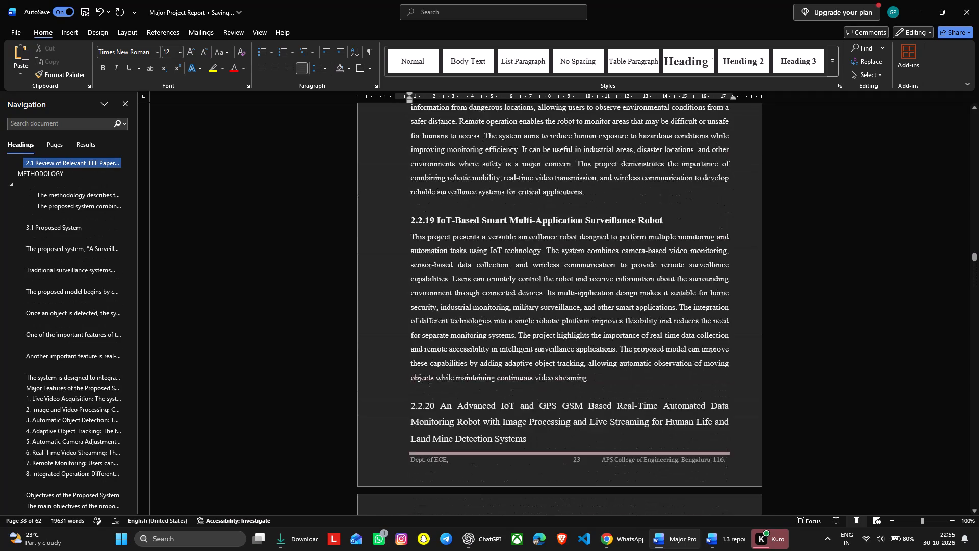
scroll(737, 365, "up", 15)
scroll(737, 365, "up", 15)
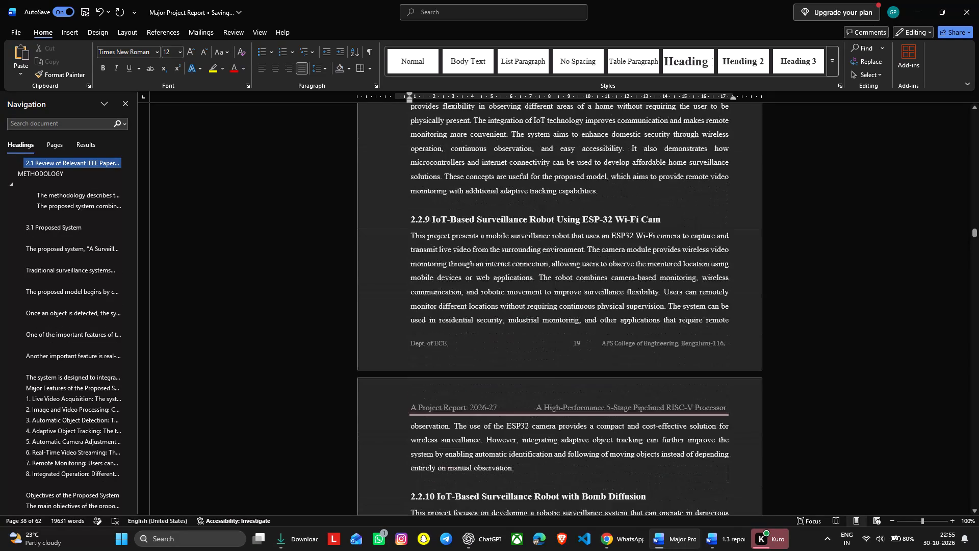
scroll(737, 365, "up", 15)
scroll(737, 365, "up", 16)
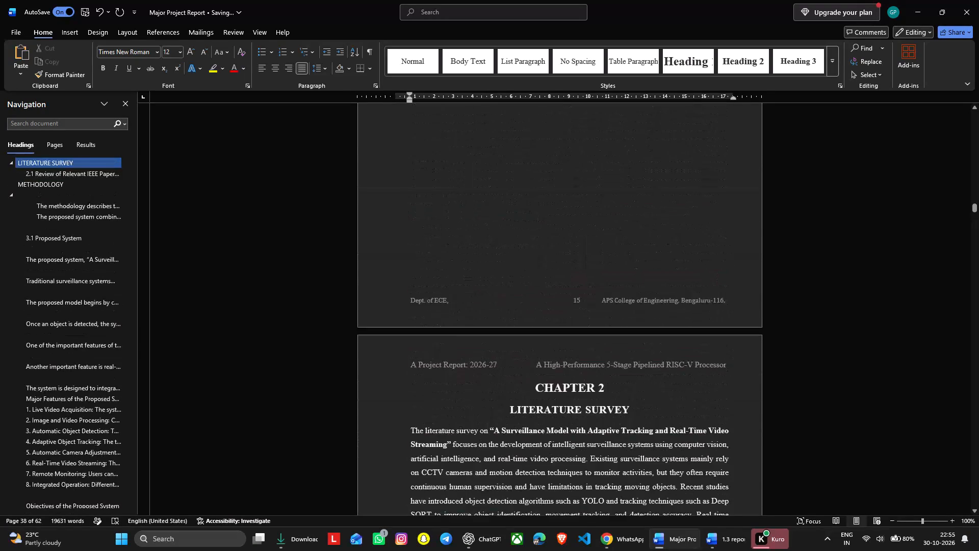
scroll(737, 365, "up", 17)
scroll(737, 365, "up", 15)
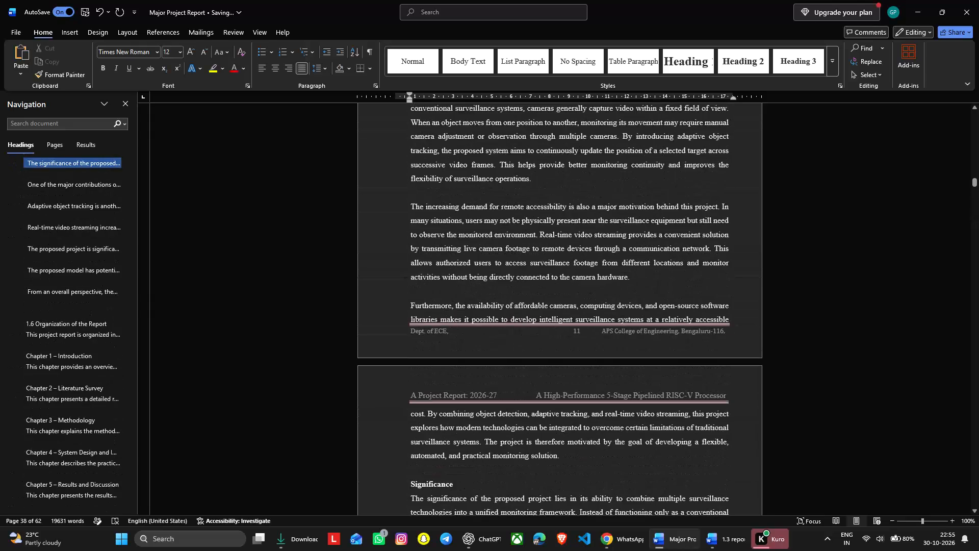
scroll(737, 365, "up", 13)
scroll(737, 365, "up", 17)
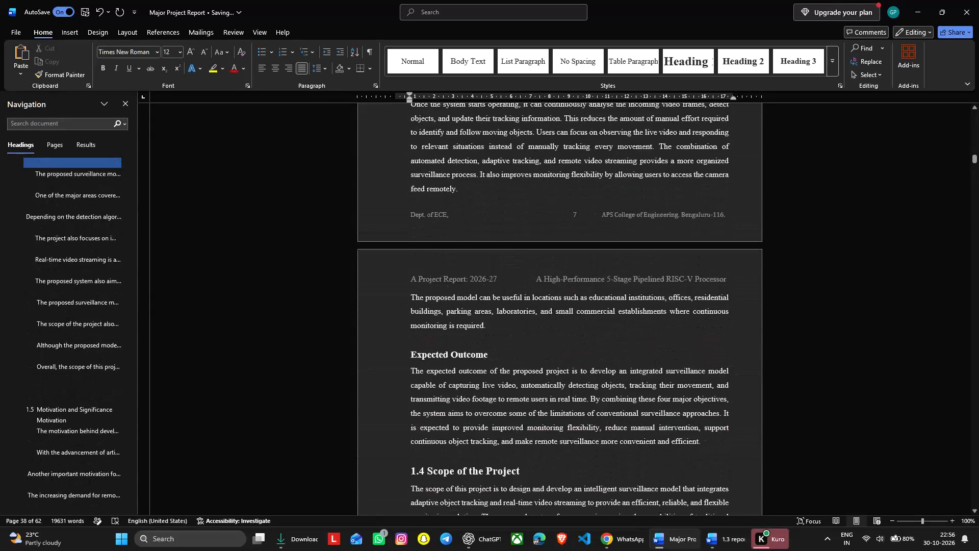
scroll(737, 365, "up", 18)
scroll(737, 365, "up", 16)
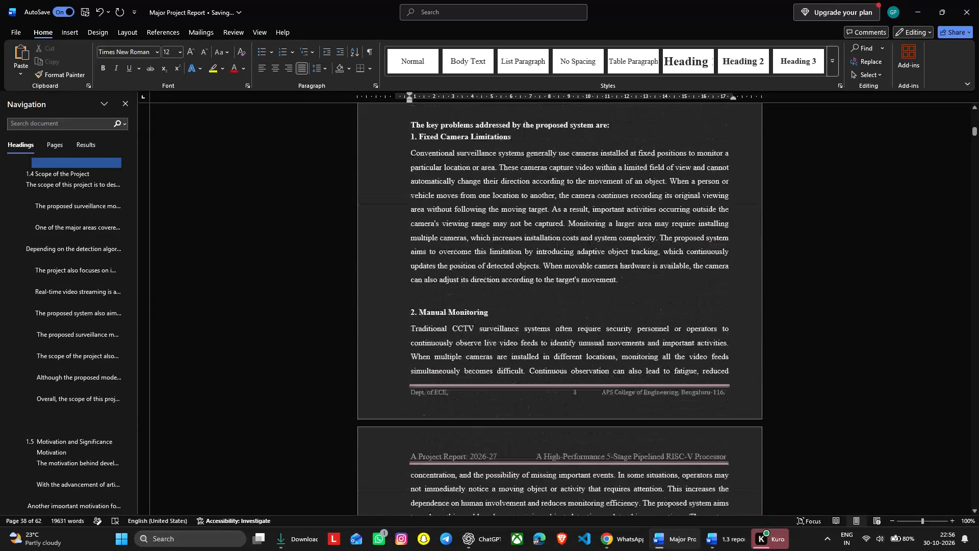
scroll(737, 365, "up", 18)
scroll(737, 365, "up", 3)
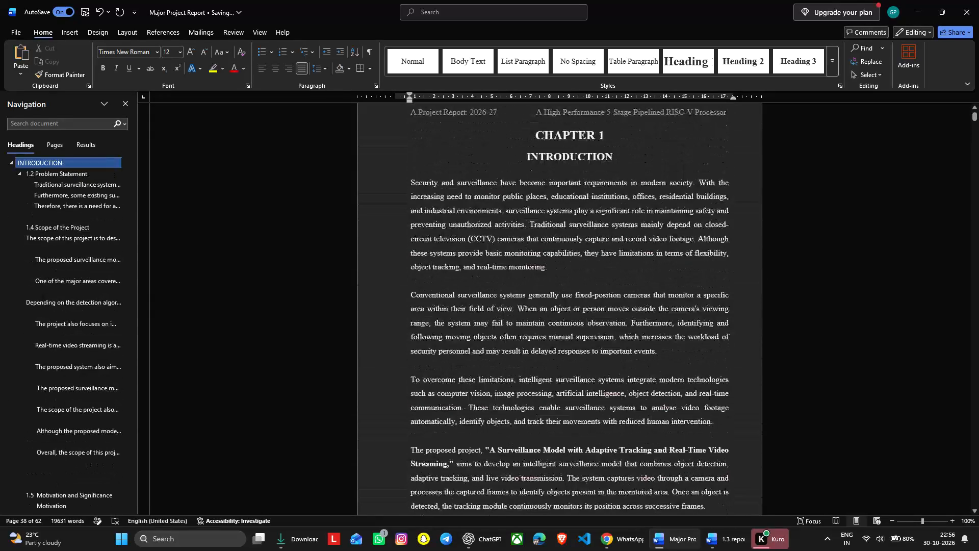
scroll(737, 365, "up", 6)
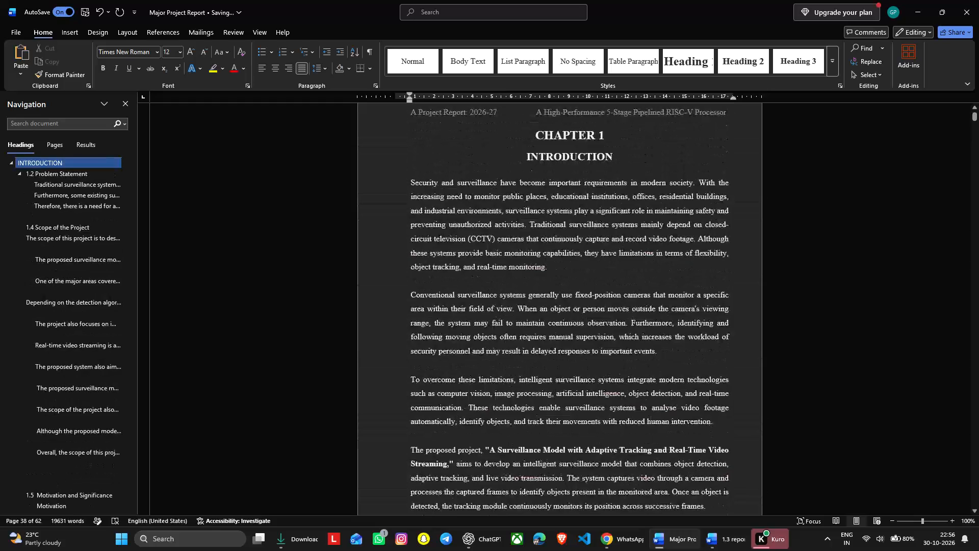
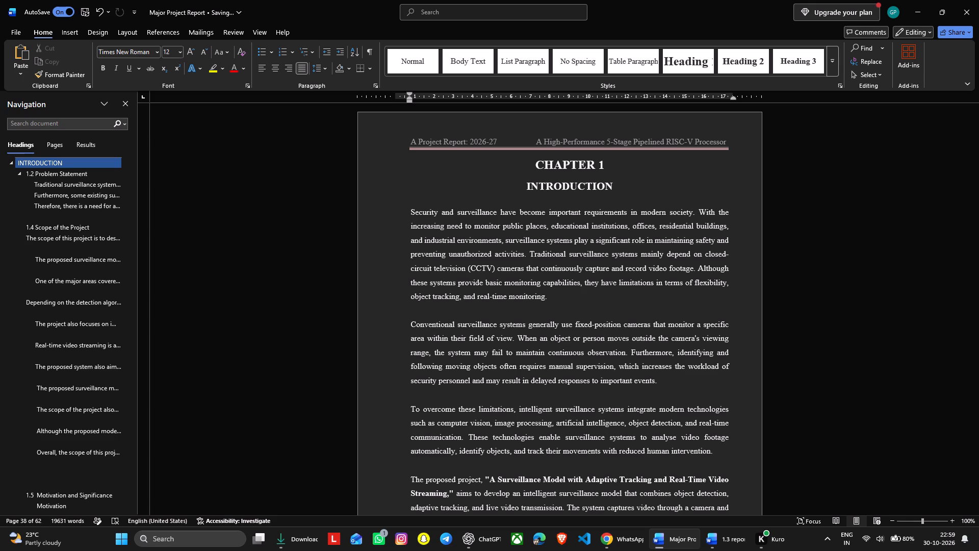
Review the first two pages of Chapter 1, from the Introduction text to section 1.1 Background of the Project.
scroll(661, 279, "down", 2)
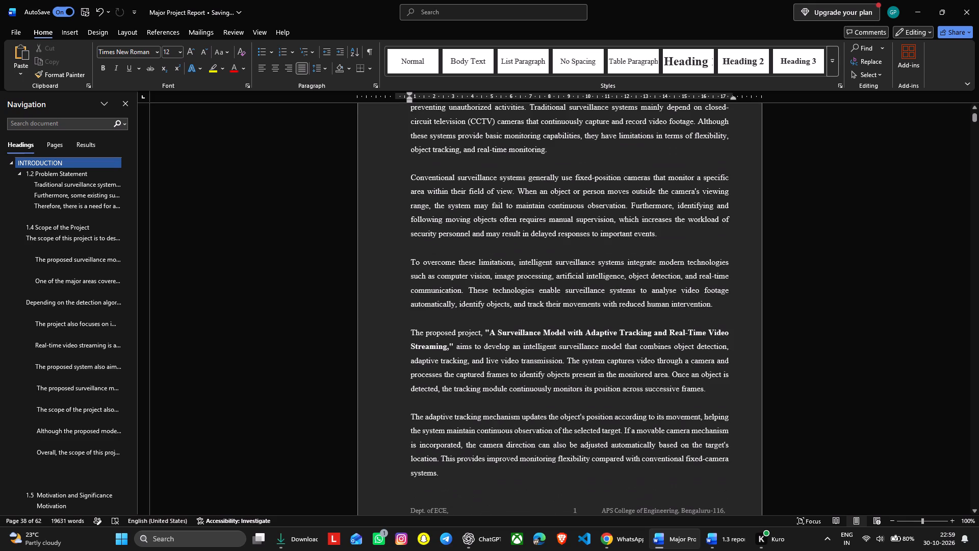
scroll(659, 281, "down", 2)
scroll(613, 321, "down", 3)
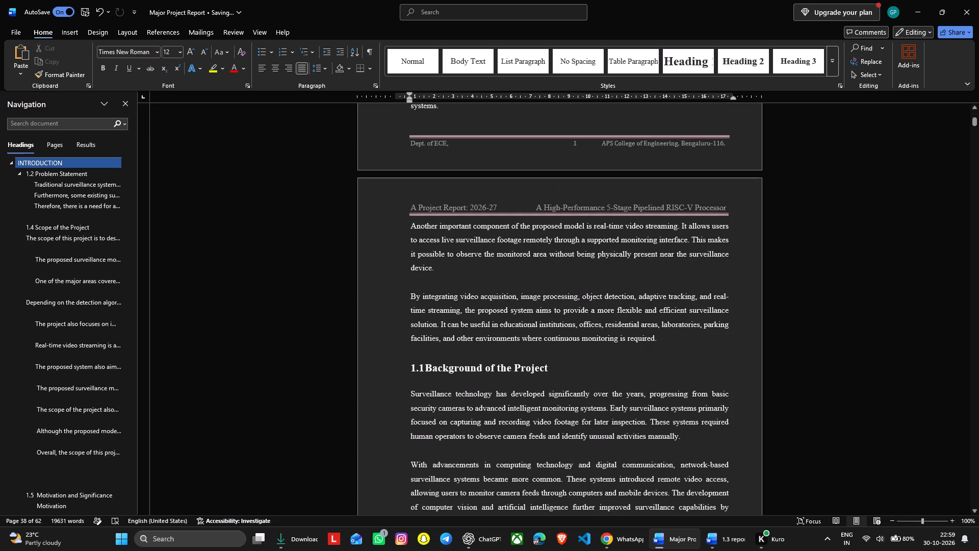
scroll(536, 330, "down", 2)
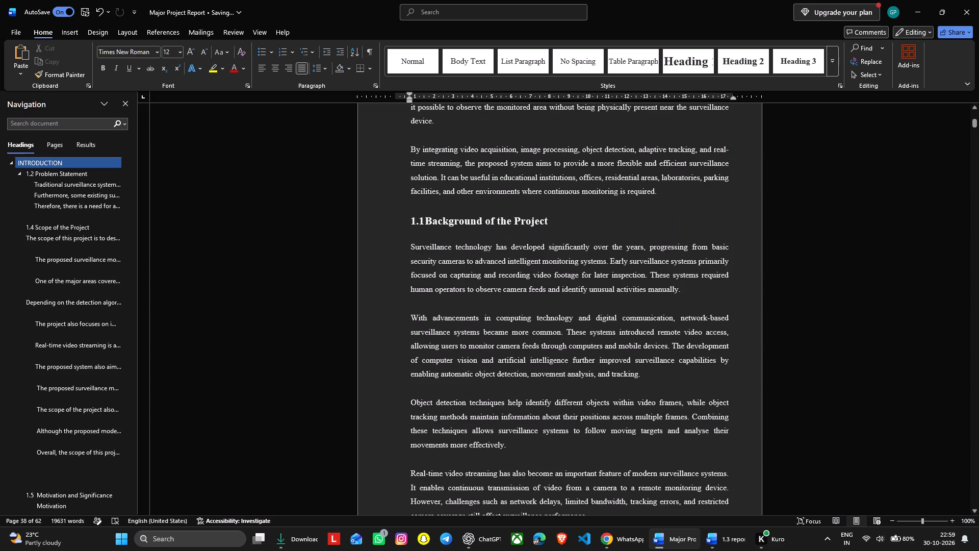
scroll(533, 332, "down", 2)
scroll(533, 332, "up", 6)
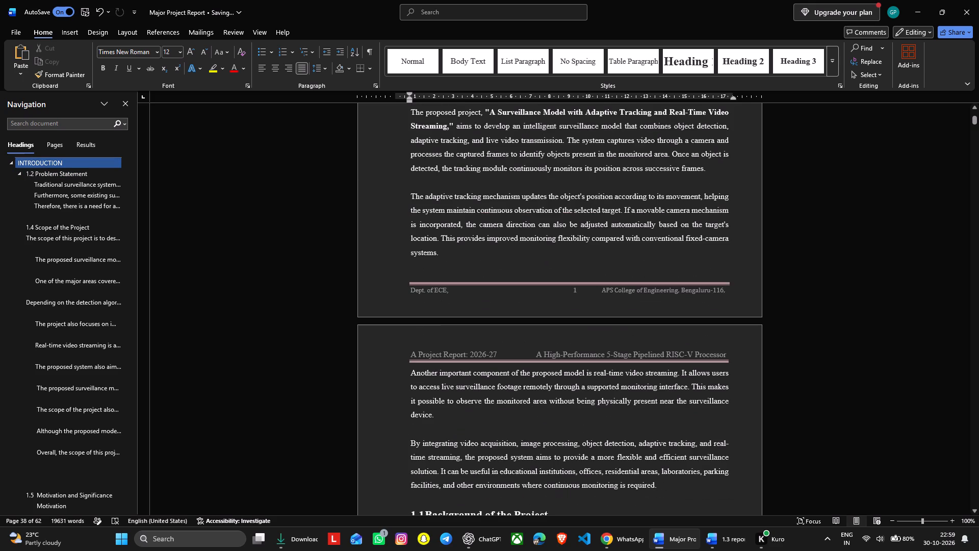
scroll(445, 289, "up", 5)
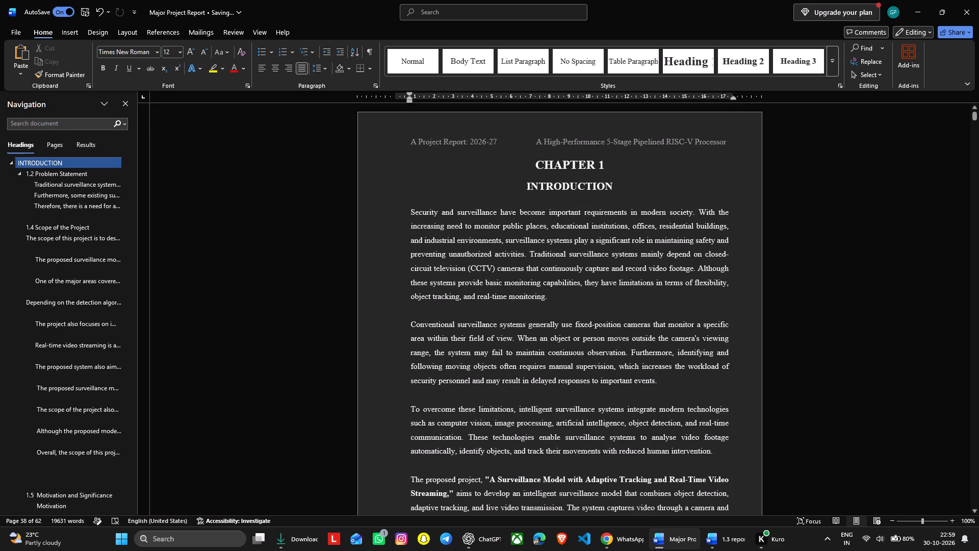
left_click(483, 272)
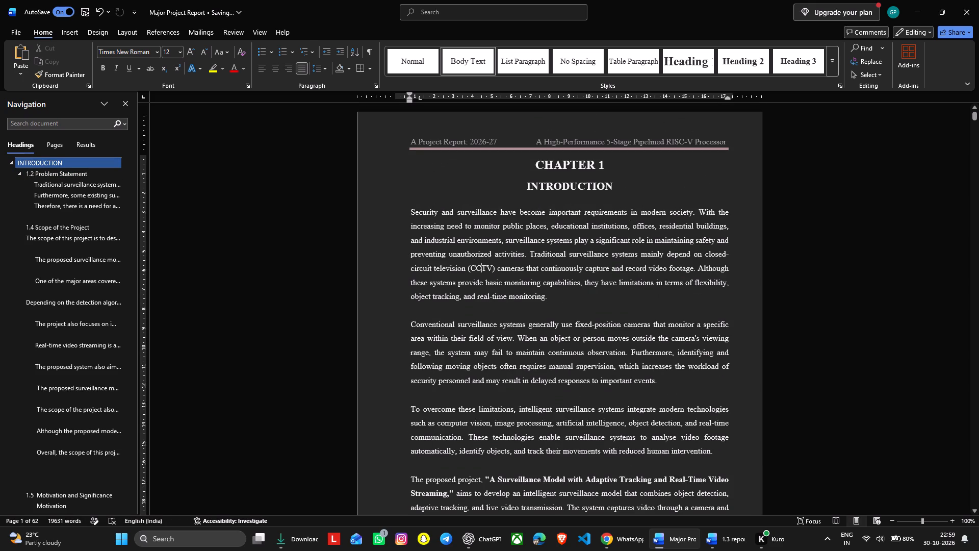
Insert a space between the number and the title in heading 1.1 Background of the Project.
scroll(483, 302, "down", 4)
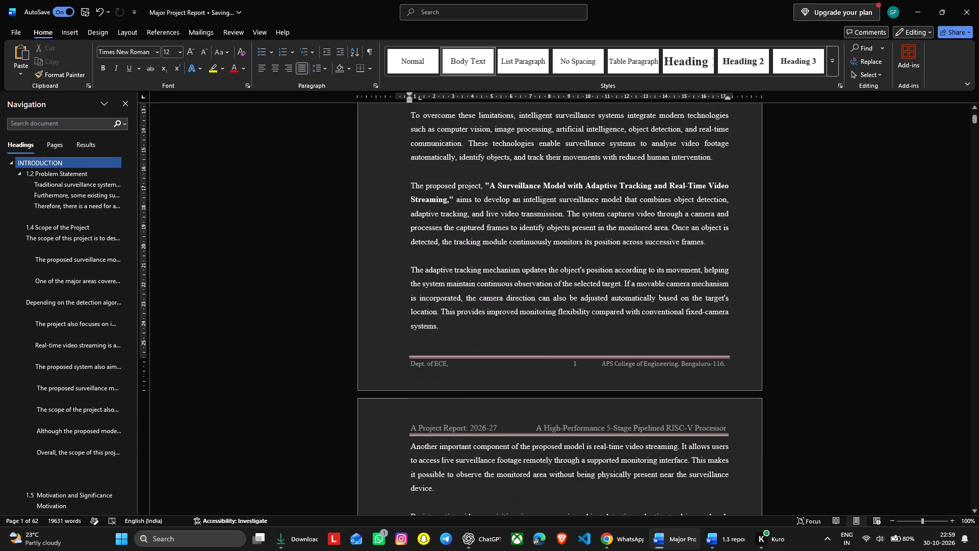
scroll(471, 308, "down", 5)
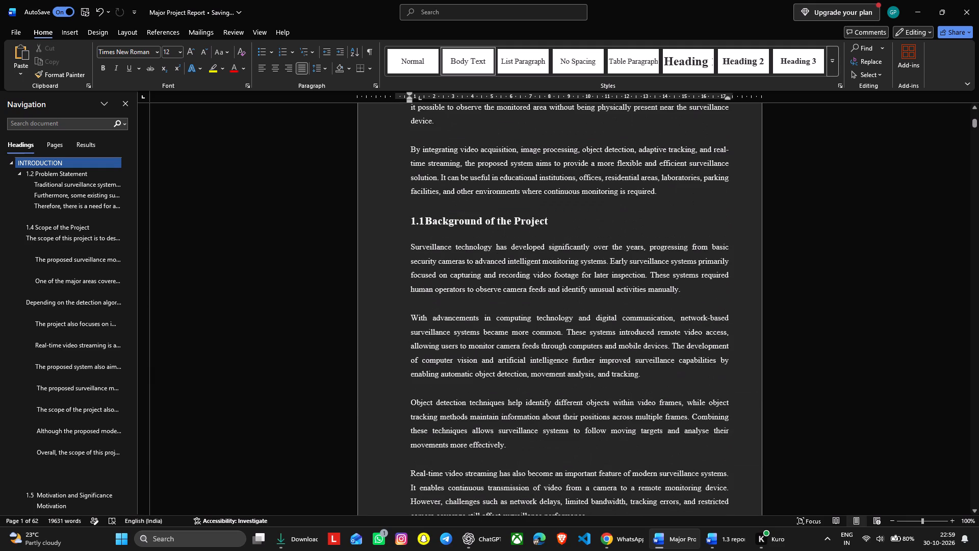
left_click(469, 223)
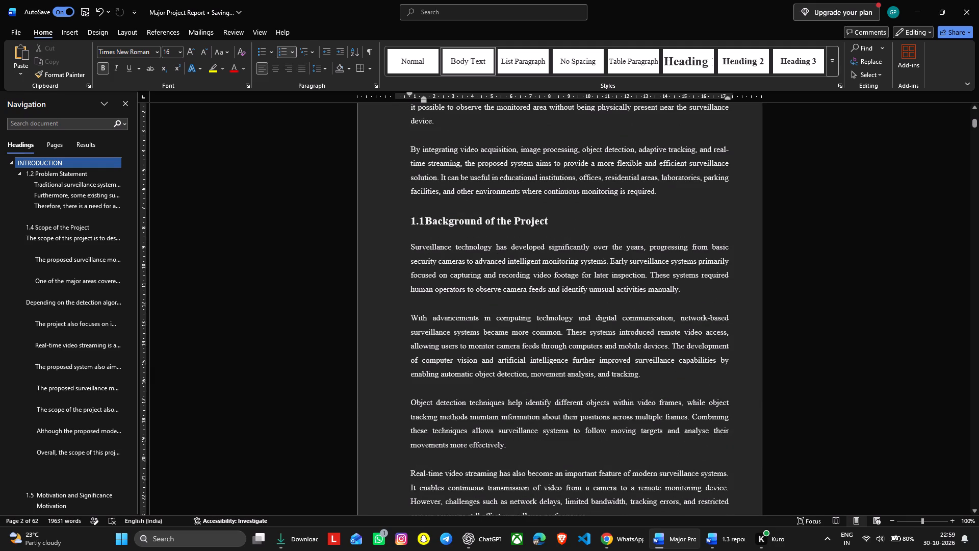
left_click(427, 224)
key("space")
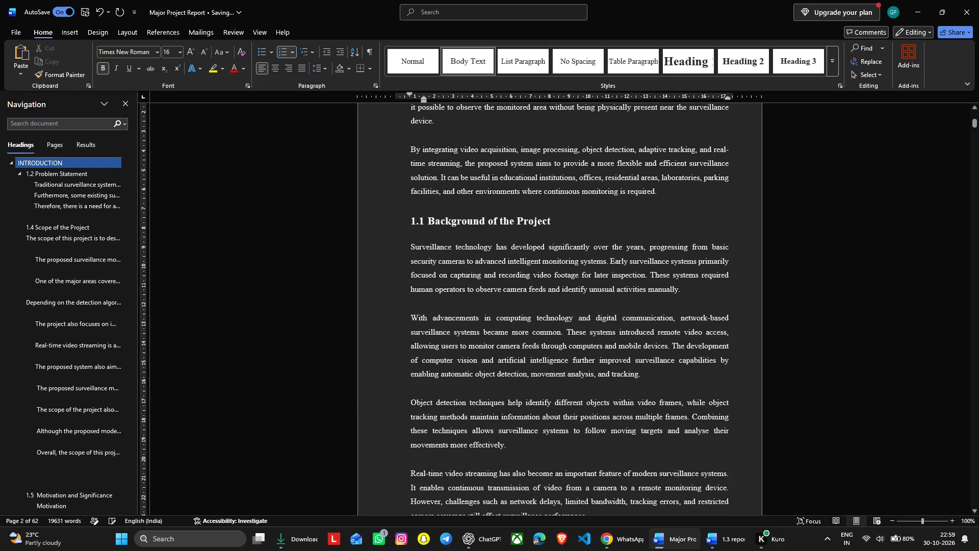
Look over the pages around heading 1.1 and check the formatting of the CHAPTER 1 and INTRODUCTION title lines.
scroll(455, 284, "down", 2)
scroll(455, 284, "up", 3)
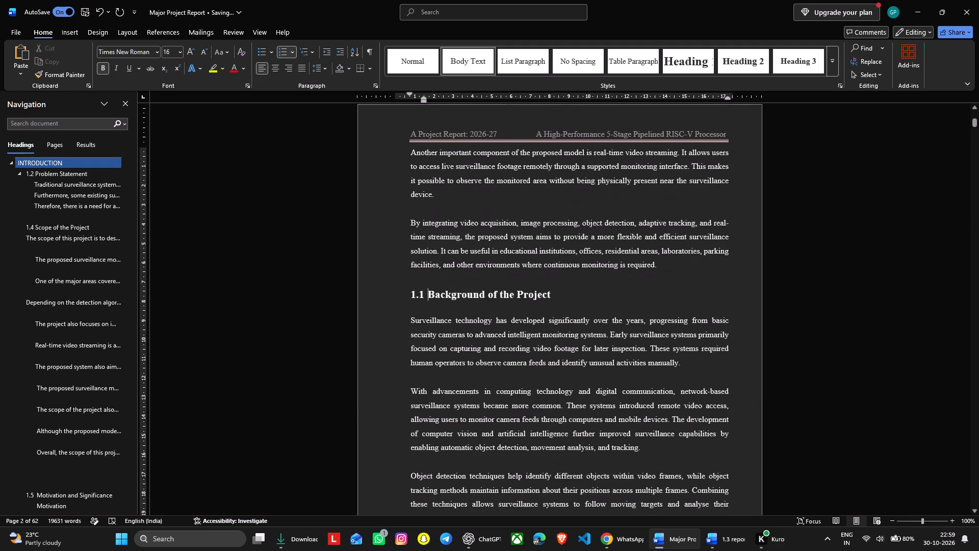
scroll(464, 297, "down", 6)
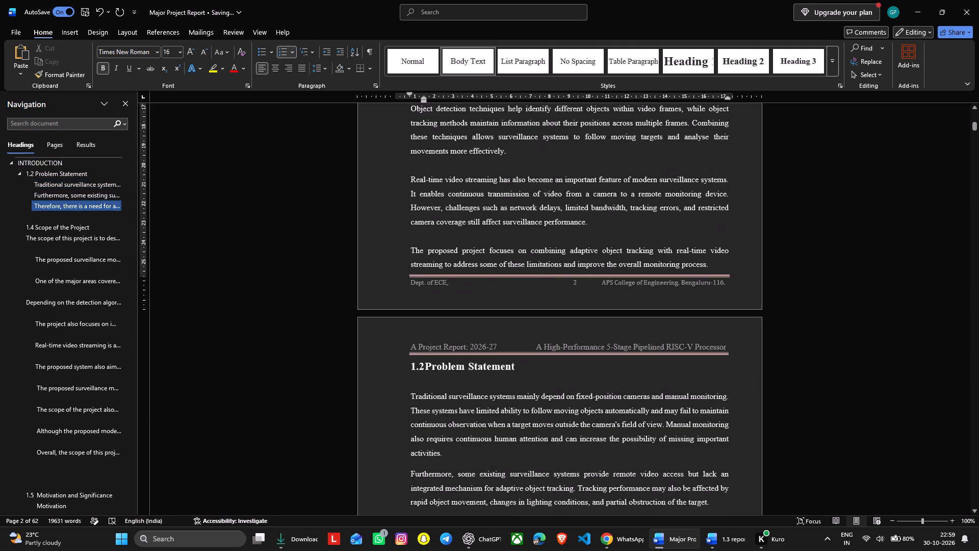
scroll(465, 299, "up", 18)
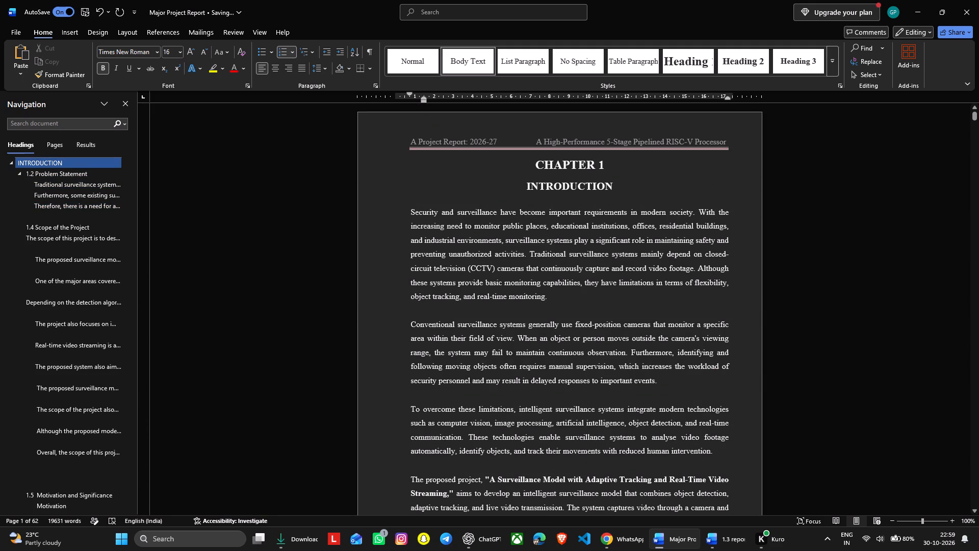
left_click_drag(578, 190, 574, 193)
left_click(580, 161)
Insert a space between the number and the title in heading 1.2 Problem Statement.
scroll(546, 243, "down", 4)
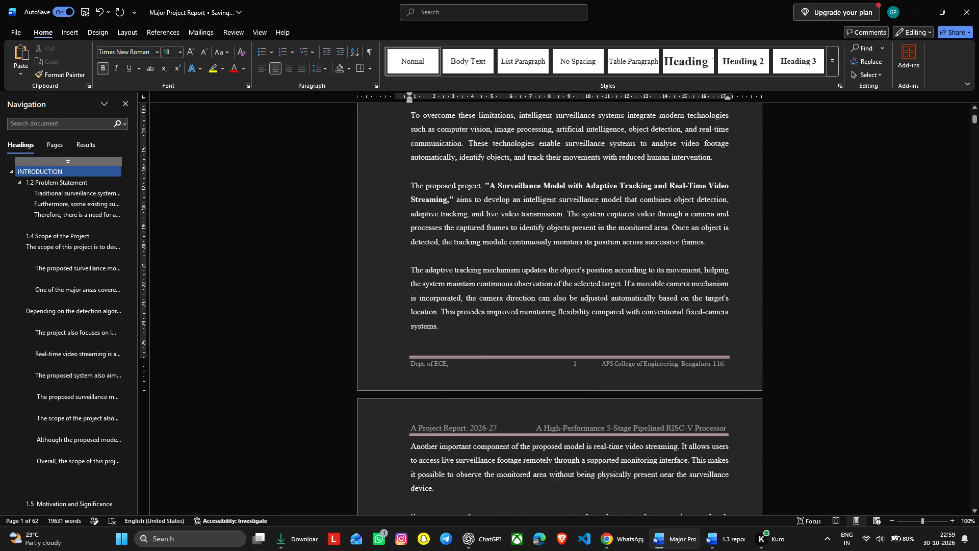
scroll(546, 244, "down", 14)
scroll(523, 264, "up", 4)
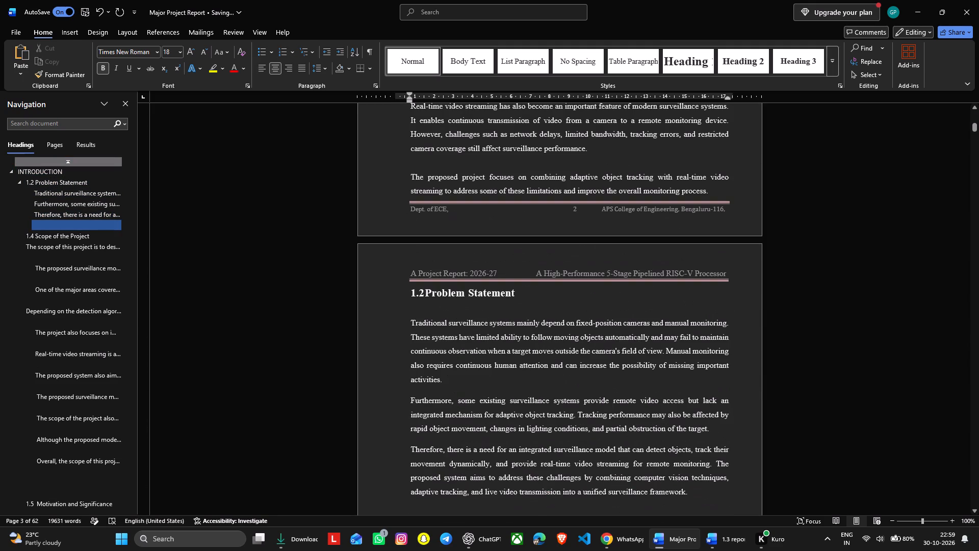
left_click(427, 295)
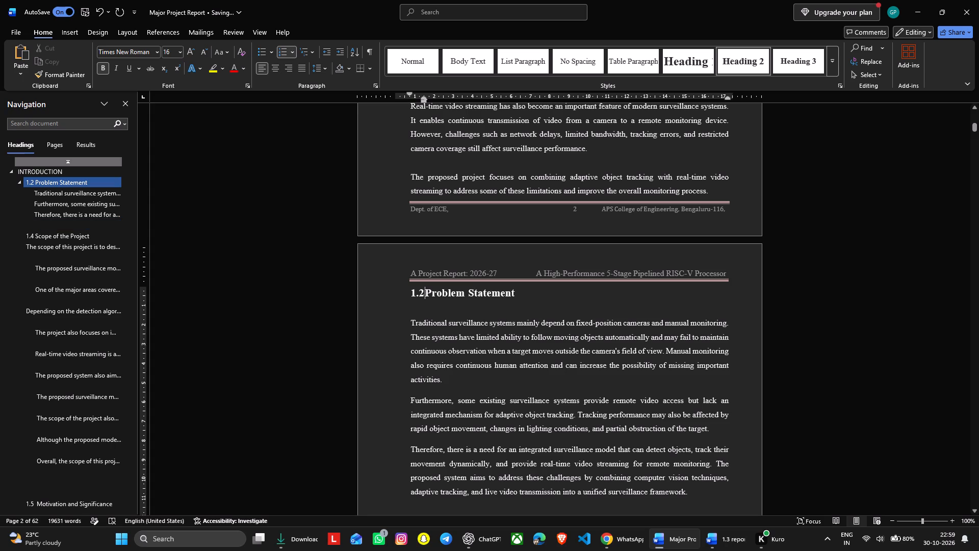
key("space")
left_click(459, 294)
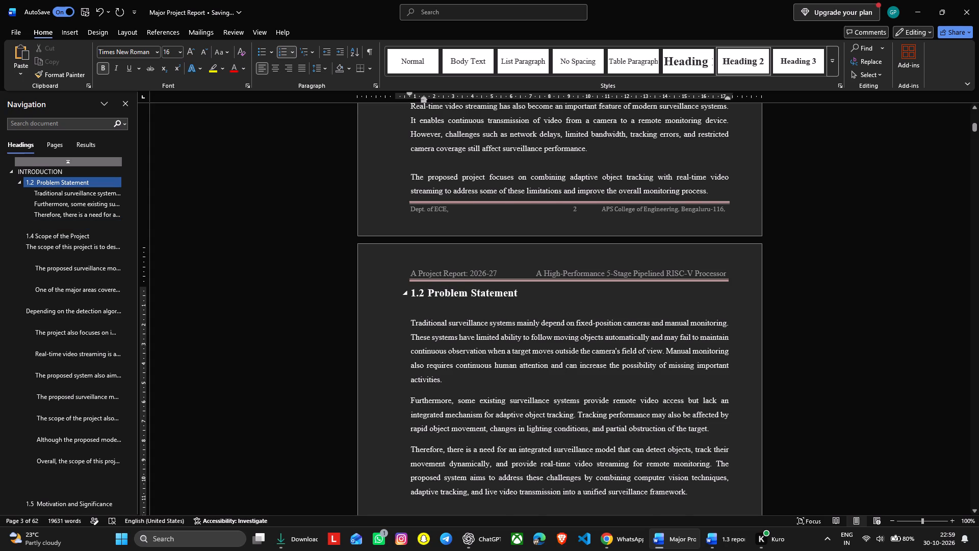
Enlarge the line "The key problems addressed by the proposed system are:" to 14 pt and add a blank line below it.
scroll(467, 315, "down", 3)
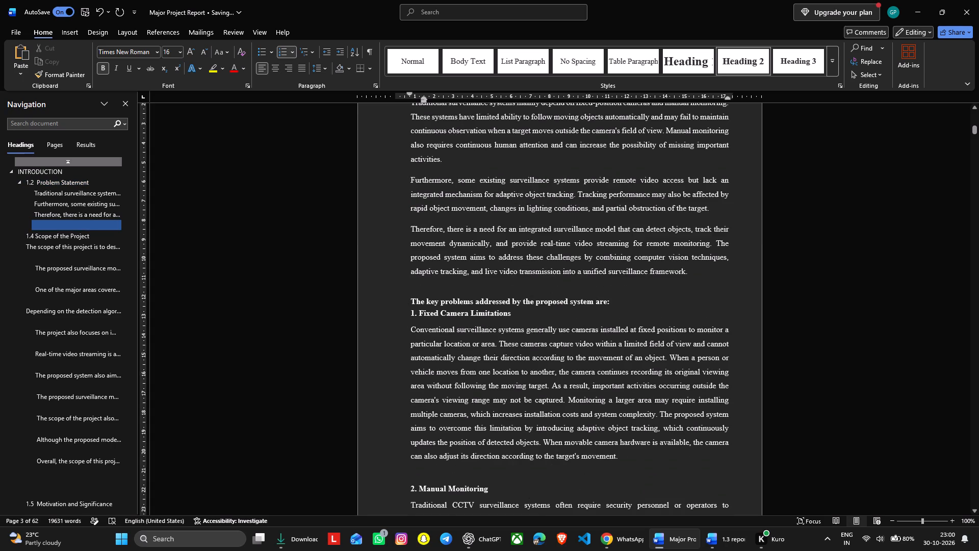
left_click_drag(617, 303, 420, 304)
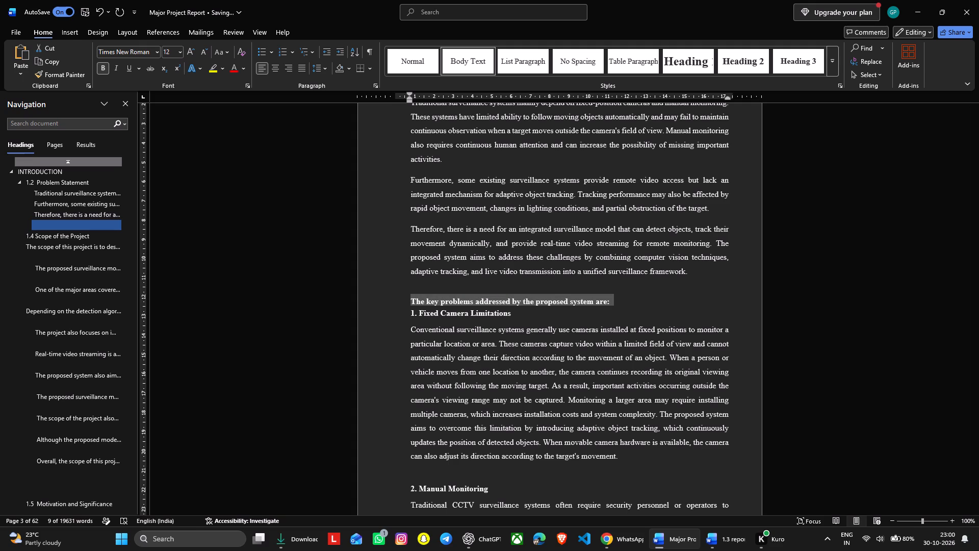
left_click(189, 53)
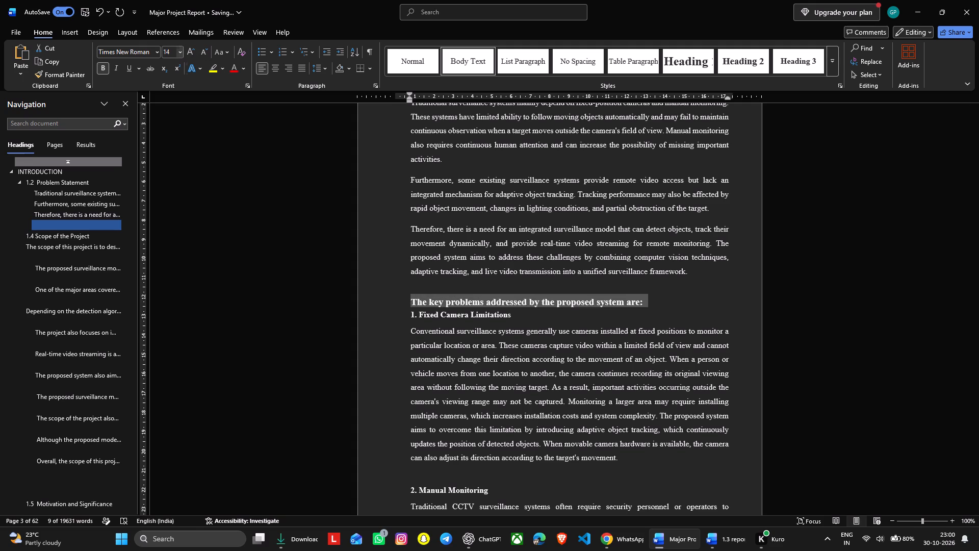
left_click(651, 305)
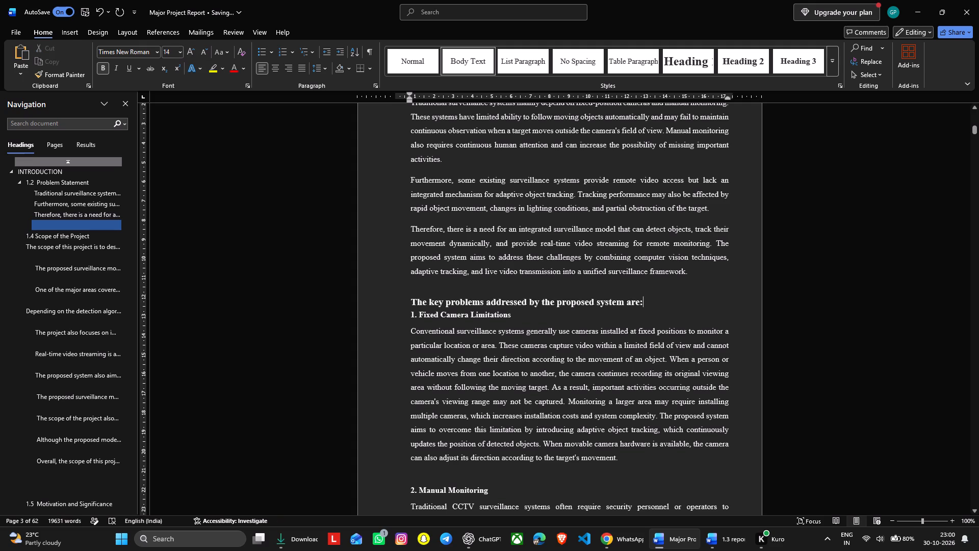
key("Return")
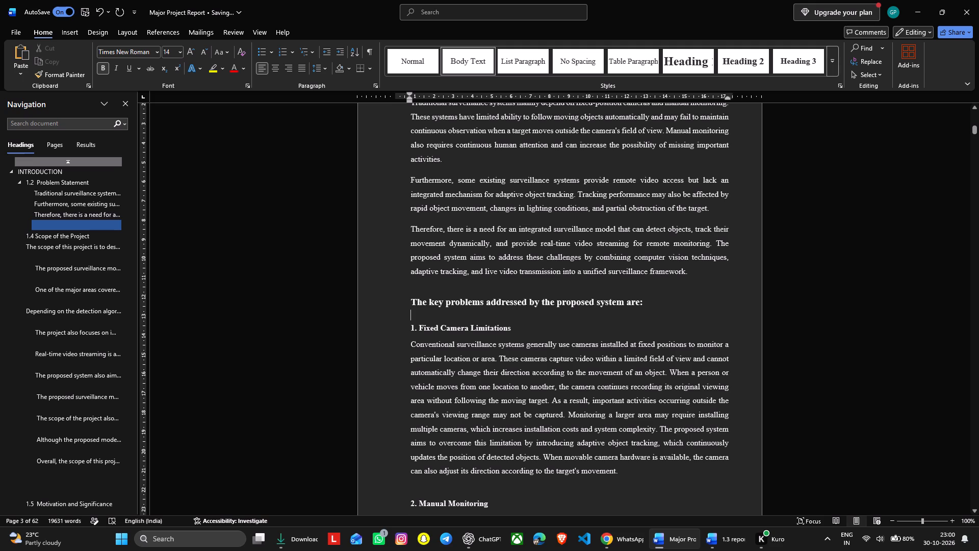
Enlarge the subheadings "1. Fixed Camera Limitations" and "2. Manual Monitoring" to 14 pt.
left_click_drag(517, 327, 409, 331)
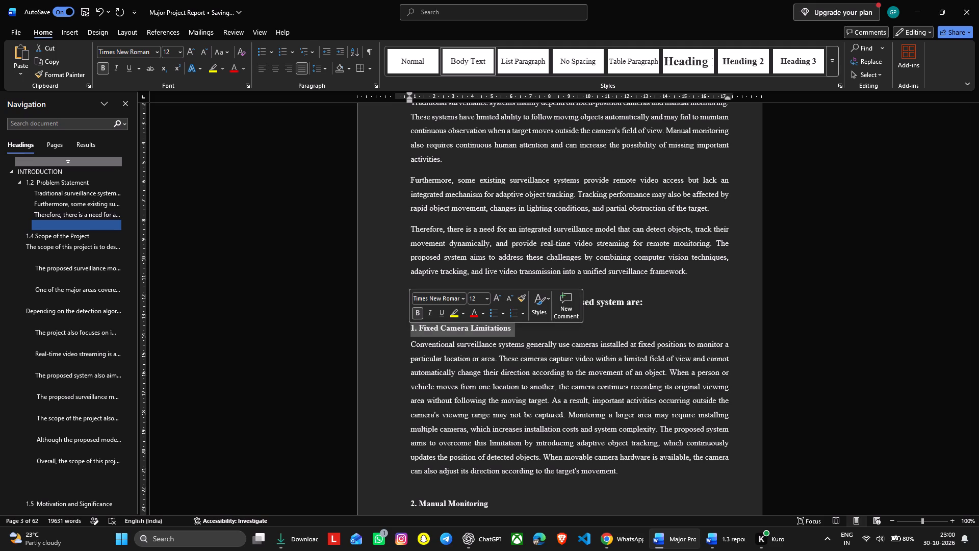
left_click(497, 301)
left_click(519, 329)
scroll(548, 340, "down", 1)
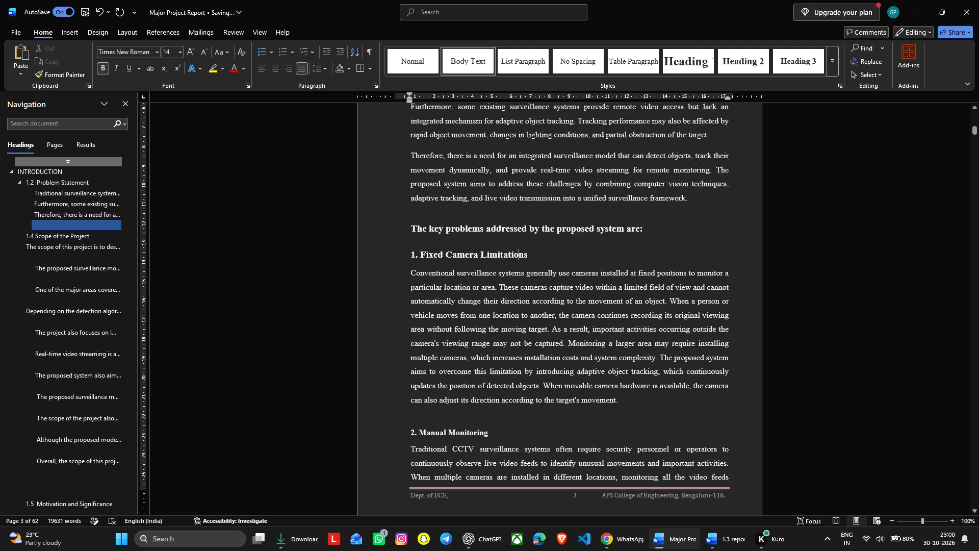
scroll(537, 345, "down", 2)
left_click_drag(494, 286, 404, 293)
left_click(488, 261)
Enlarge the subheadings "3. Lack of Adaptive Tracking" and "4. Limited Monitoring Flexibility" to 14 pt.
scroll(497, 317, "down", 2)
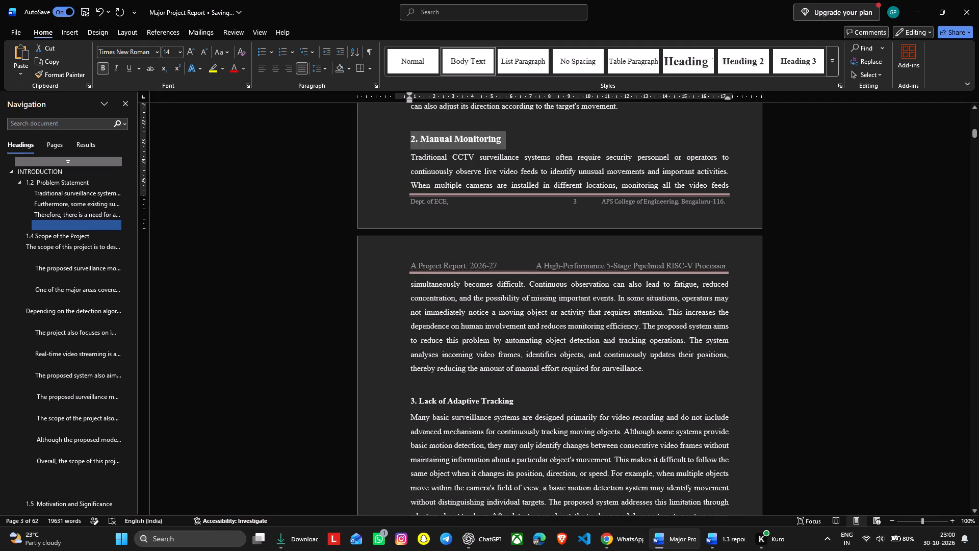
left_click_drag(521, 397, 410, 399)
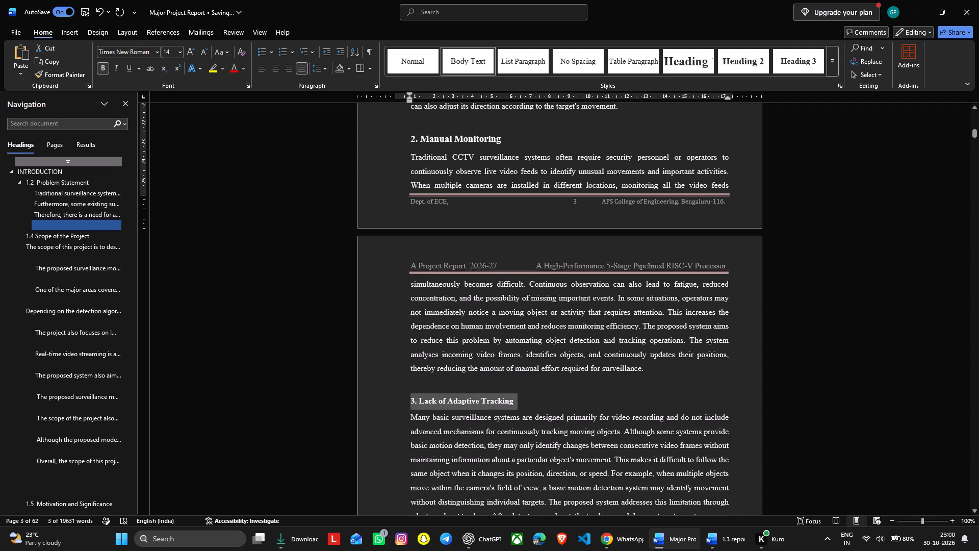
left_click_drag(410, 399, 413, 398)
left_click(500, 366)
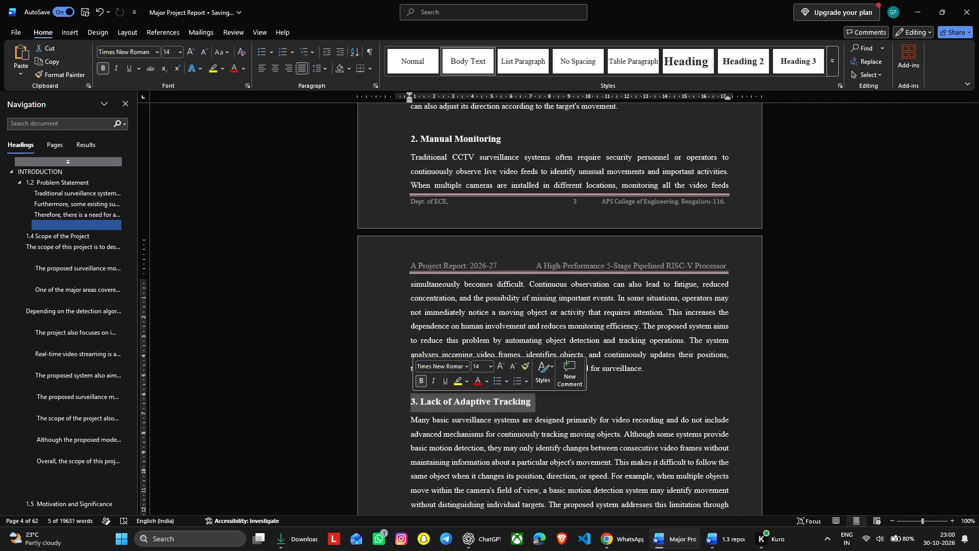
scroll(591, 398, "down", 4)
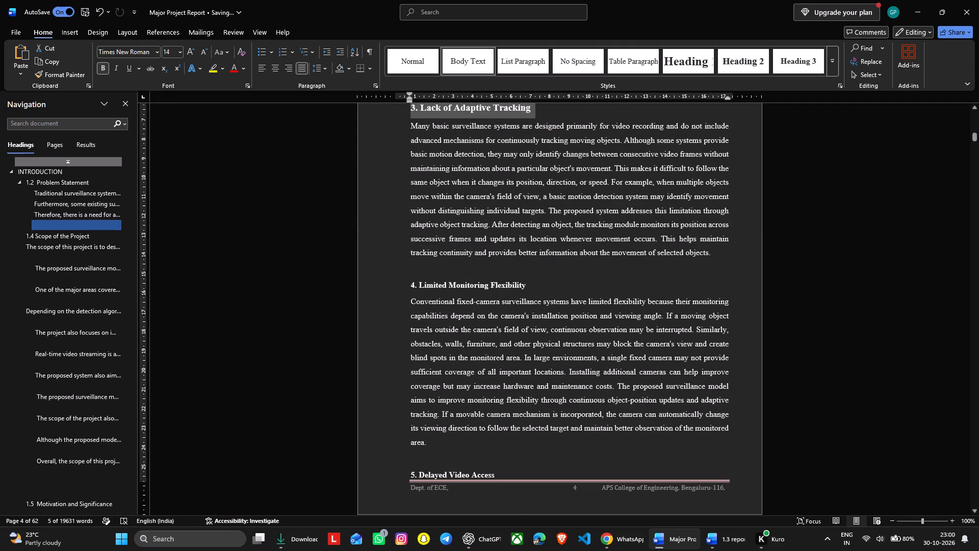
left_click_drag(533, 286, 409, 289)
left_click(500, 256)
Insert a blank line above "5. Delayed Video Access" to push that subheading onto the next page with its paragraph.
scroll(503, 333, "down", 2)
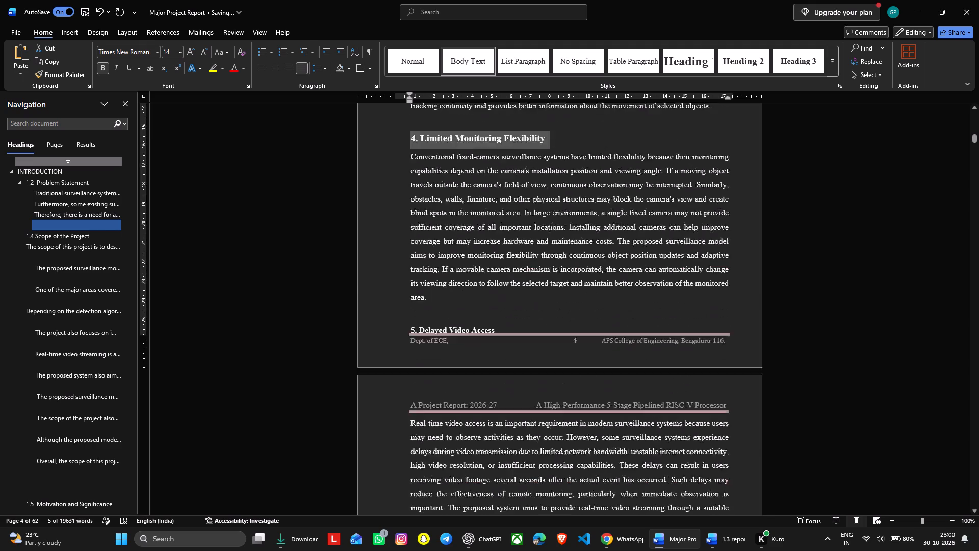
scroll(503, 337, "down", 1)
left_click(431, 241)
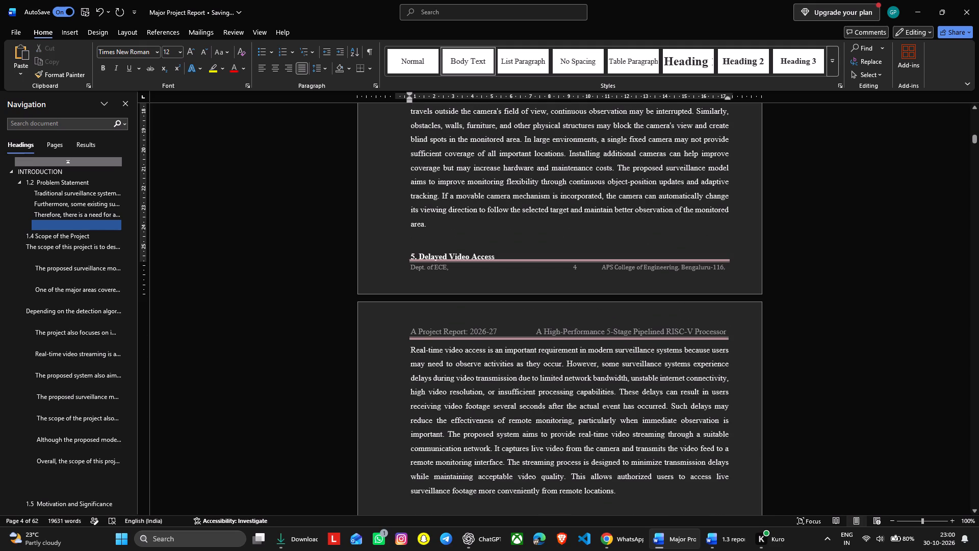
key("Return")
Enlarge the subheadings "5. Delayed Video Access" and "6. Lack of Integration" to 14 pt.
left_click_drag(500, 349, 413, 356)
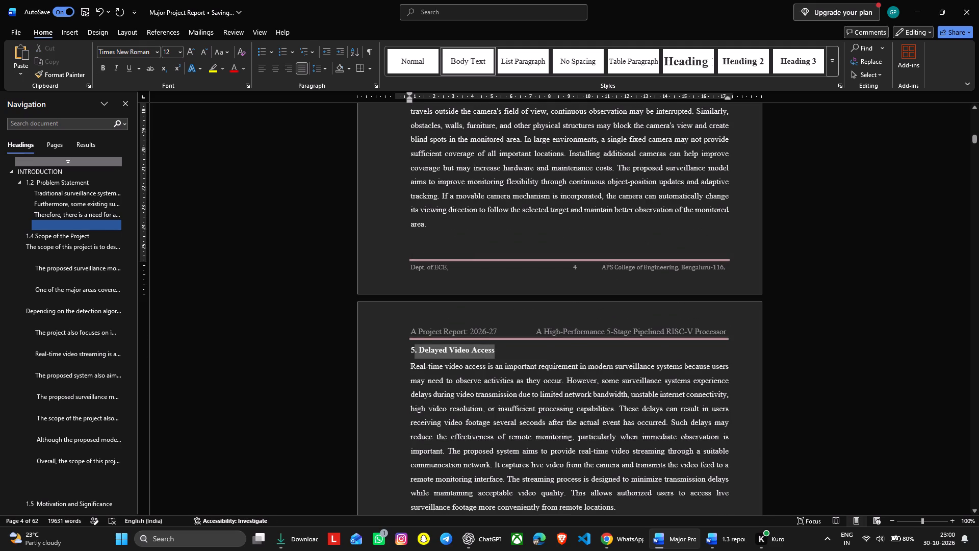
left_click_drag(413, 356, 406, 356)
left_click(492, 324)
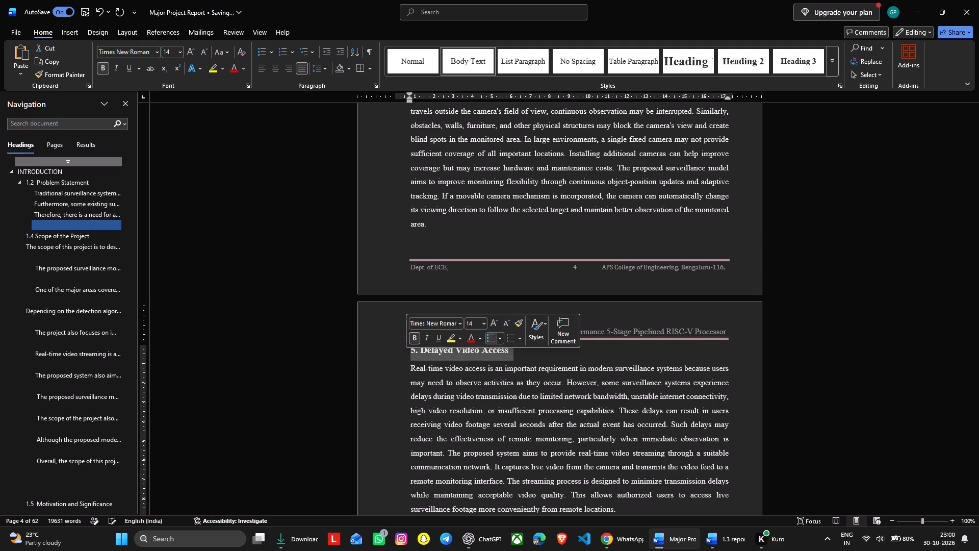
scroll(500, 358, "down", 3)
left_click_drag(495, 320, 393, 320)
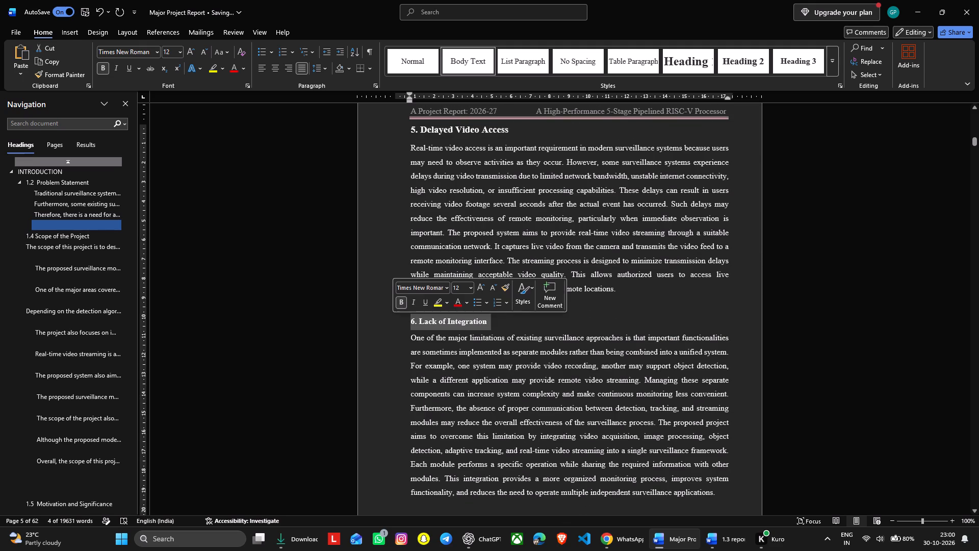
left_click(480, 290)
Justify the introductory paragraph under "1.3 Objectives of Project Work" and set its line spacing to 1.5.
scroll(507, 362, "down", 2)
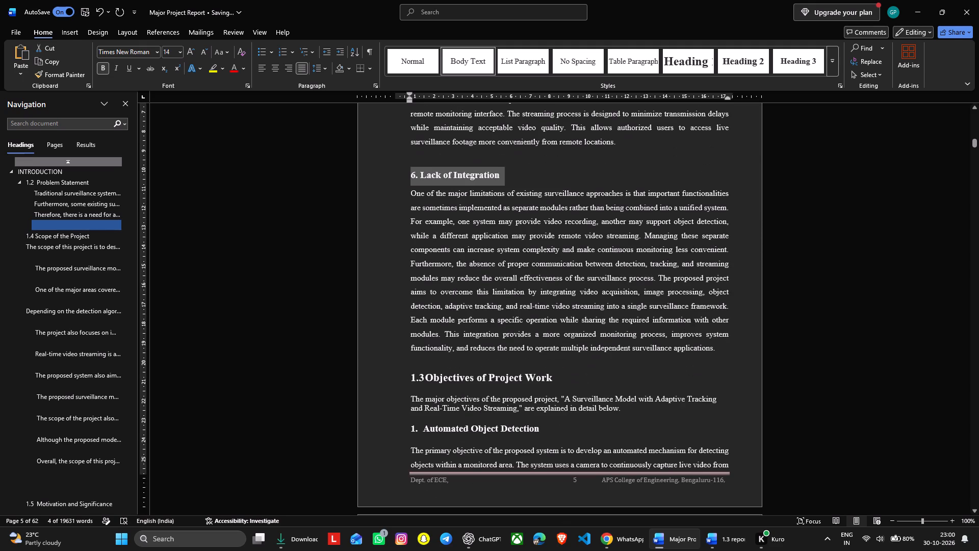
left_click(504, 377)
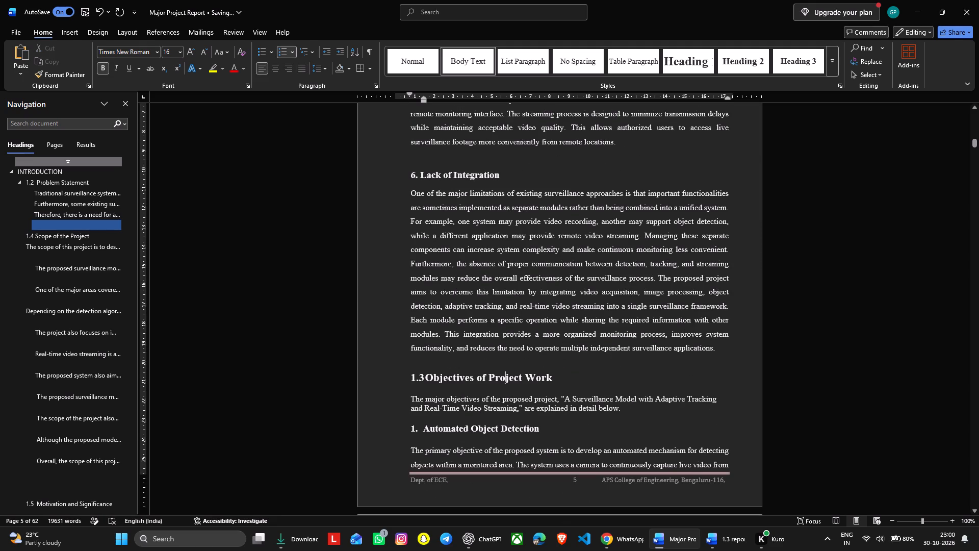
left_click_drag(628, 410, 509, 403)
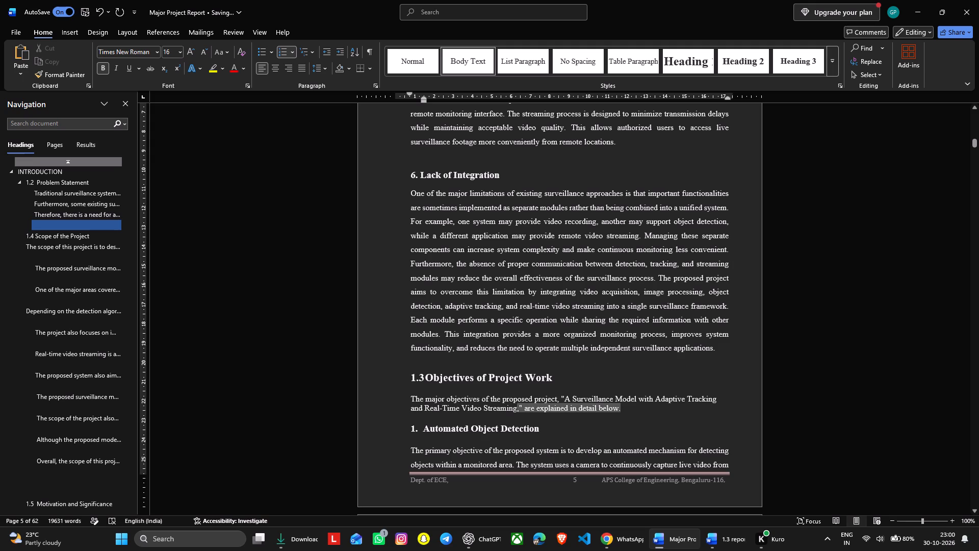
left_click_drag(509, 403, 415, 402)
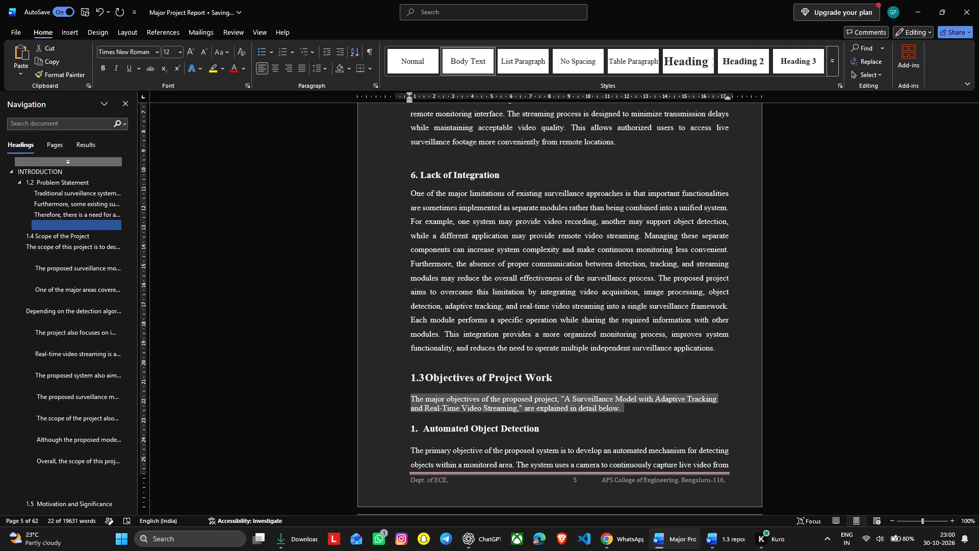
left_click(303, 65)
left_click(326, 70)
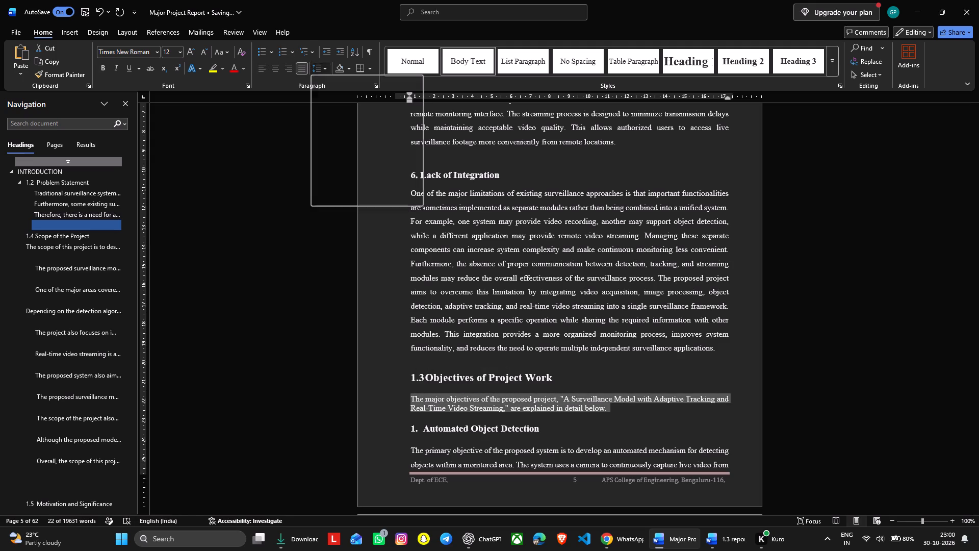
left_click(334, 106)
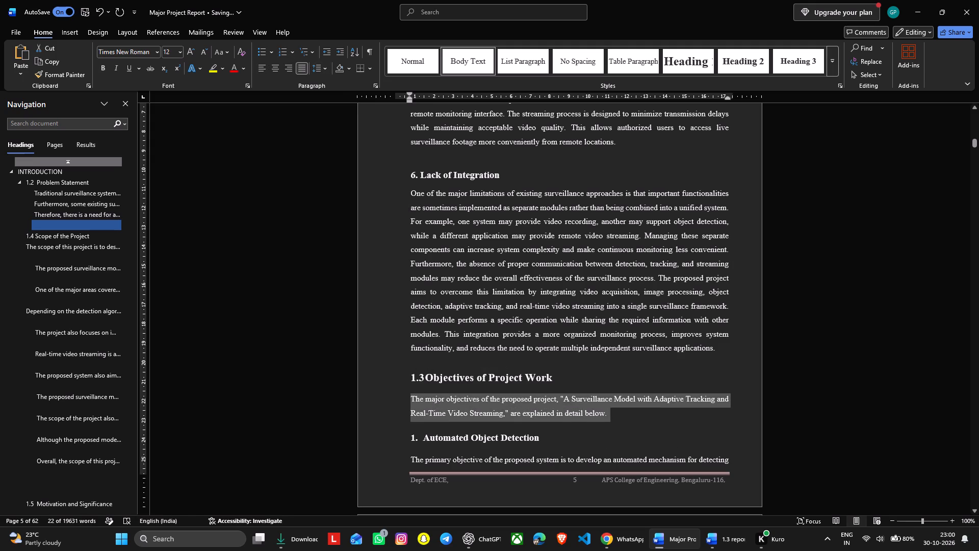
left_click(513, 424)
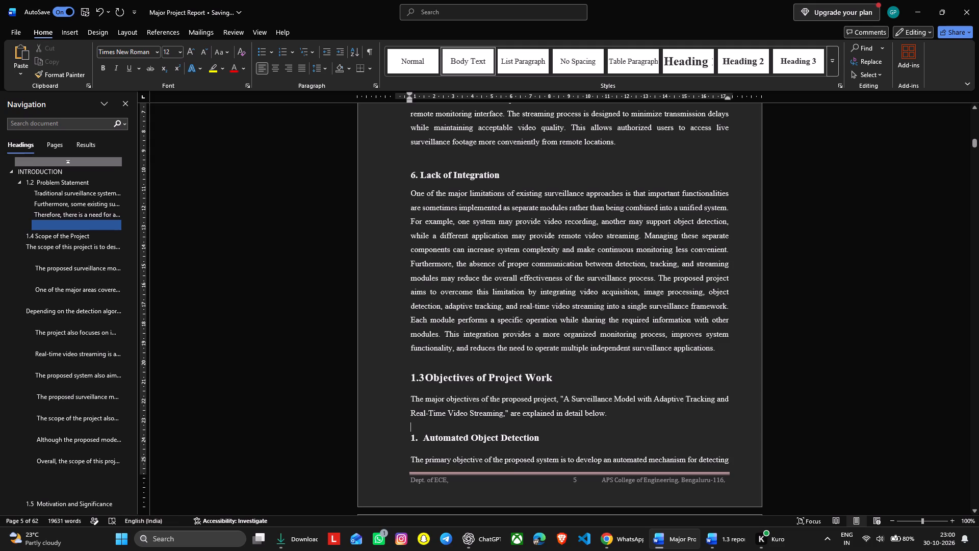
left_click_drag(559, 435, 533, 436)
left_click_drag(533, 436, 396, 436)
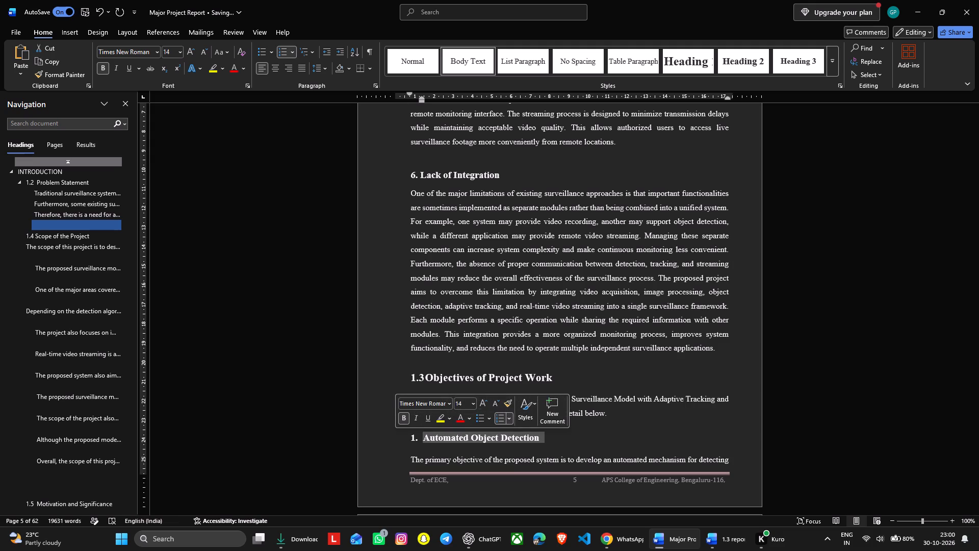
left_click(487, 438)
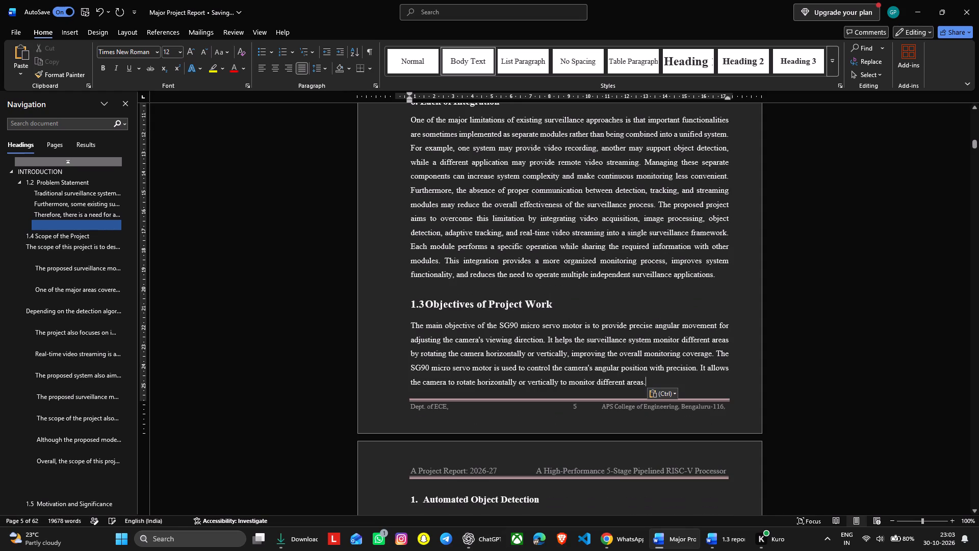
Remove the blank line above the subheading "1. Automated Object Detection".
left_click(473, 484)
key("BackSpace")
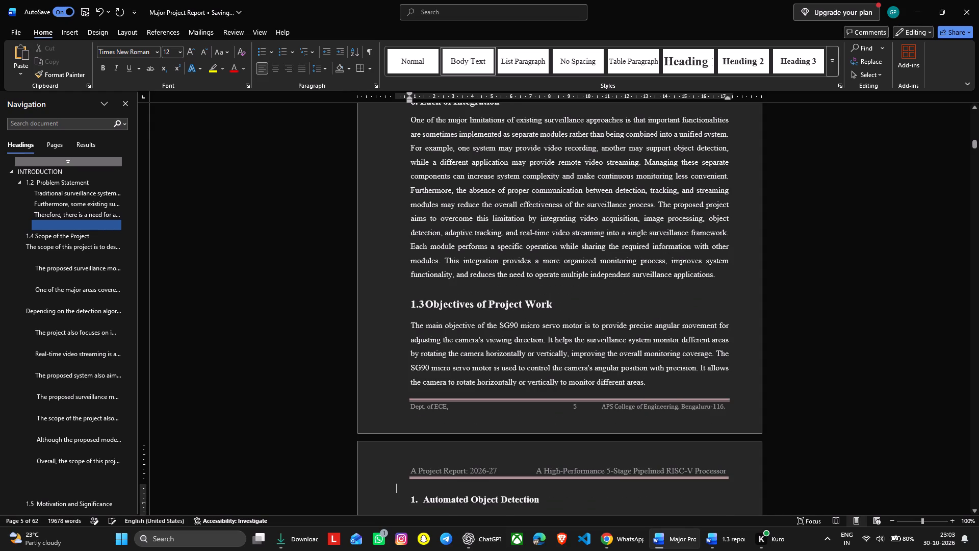
key("BackSpace")
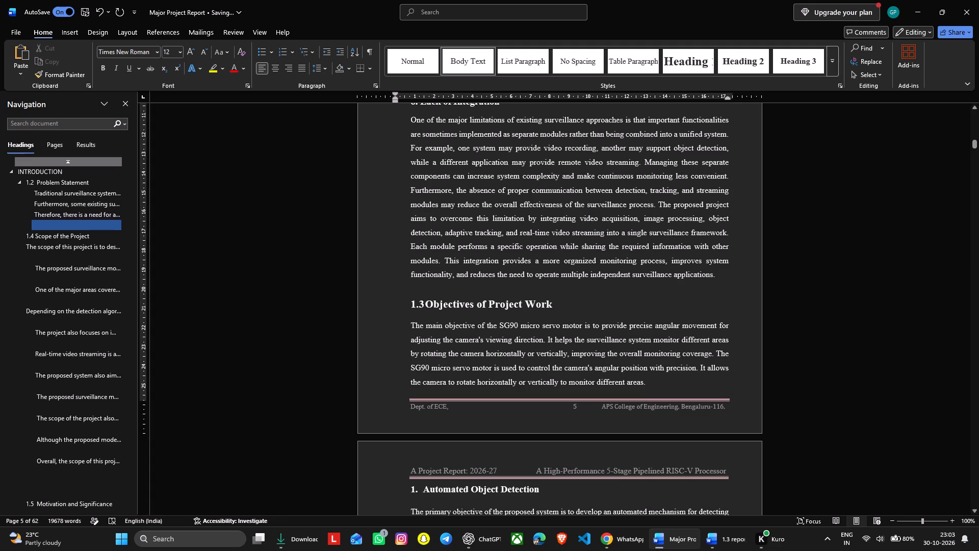
Insert a space between the number 1.3 and "Objectives of Project Work" in the heading.
left_click(426, 306)
key("space")
Compare the font formatting of heading 1.3 and its subheadings "1. Automated Object Detection" and "2. Adaptive Object Tracking".
scroll(470, 368, "down", 2)
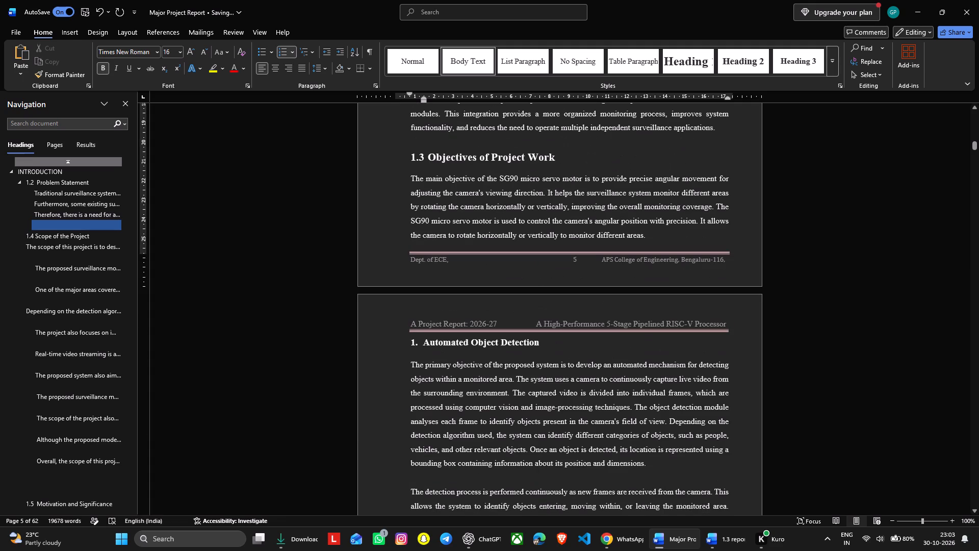
left_click(447, 345)
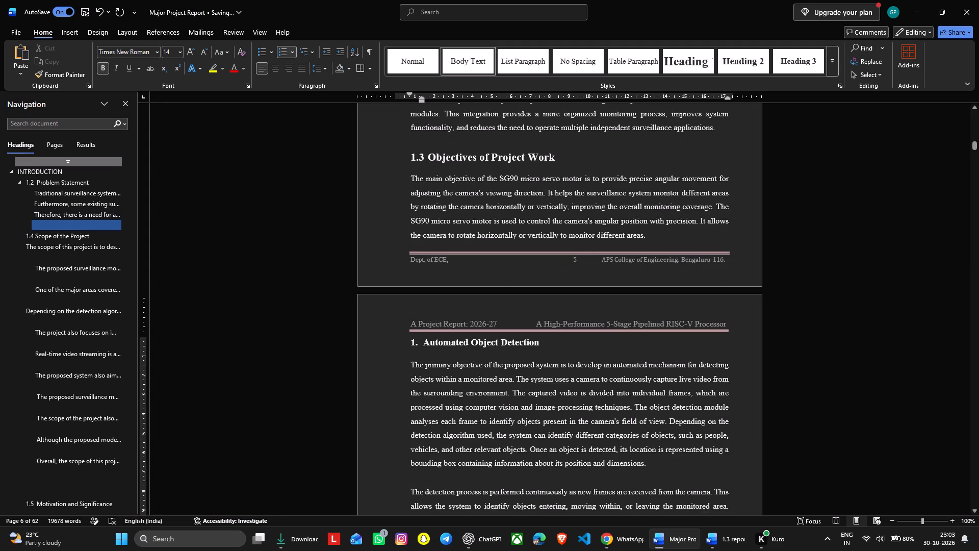
left_click(459, 159)
scroll(511, 299, "down", 1)
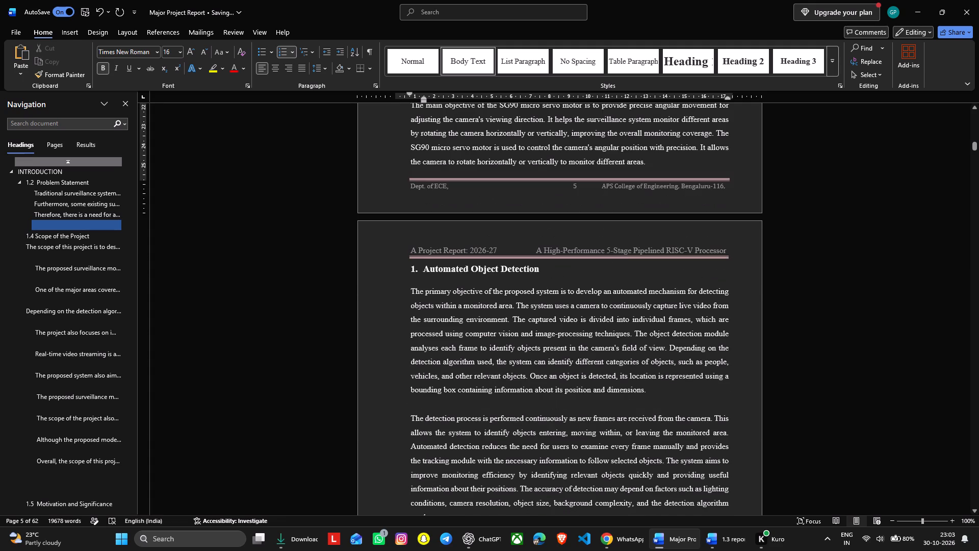
scroll(540, 320, "down", 4)
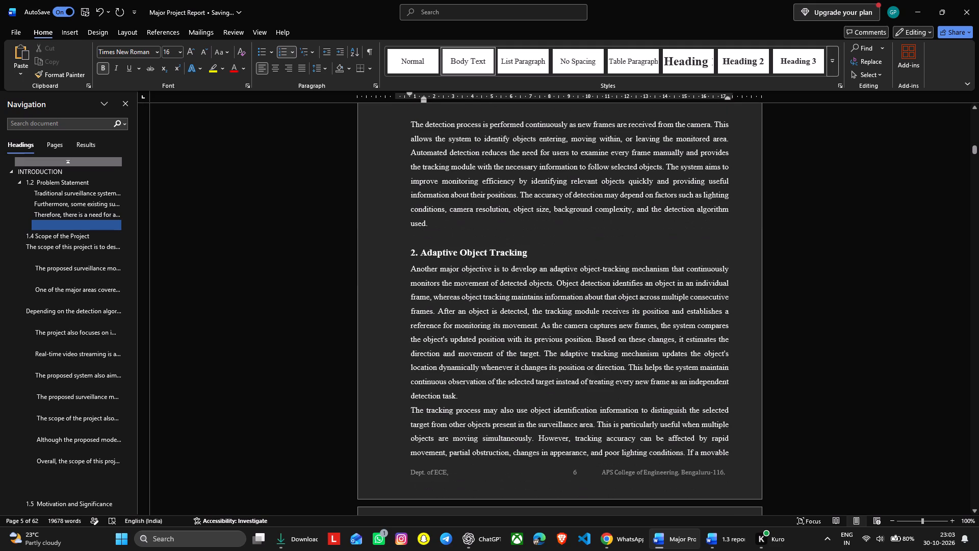
left_click(505, 251)
scroll(526, 330, "down", 1)
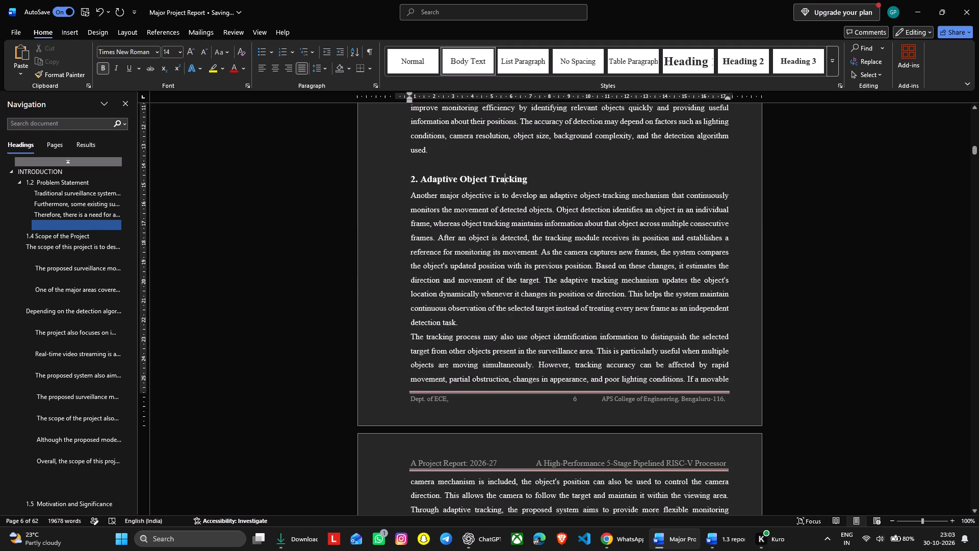
Remove the extra blank line above the subheading "3. Real-Time Video Streaming", leaving a single blank line.
scroll(527, 331, "down", 3)
left_click(477, 333)
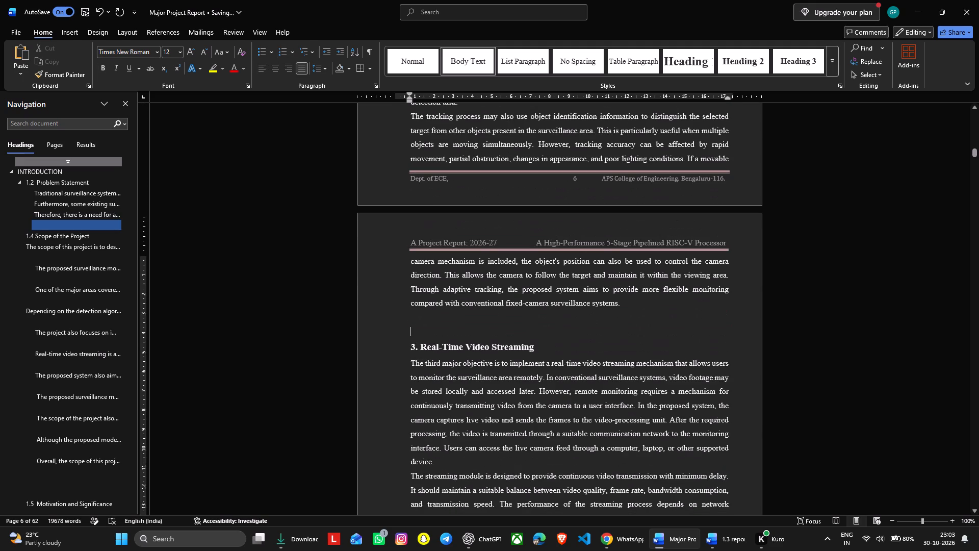
key("BackSpace")
key("BackSpace")
left_click(478, 330)
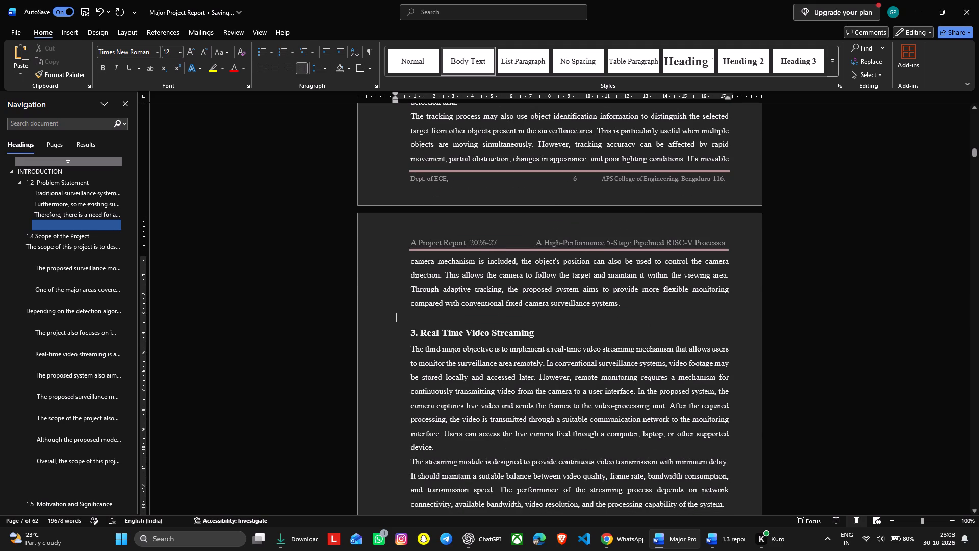
Under subheading 4, break the "Once the system starts operating" paragraph before "to identify and follow", moving the rest to the following page.
scroll(494, 345, "down", 3)
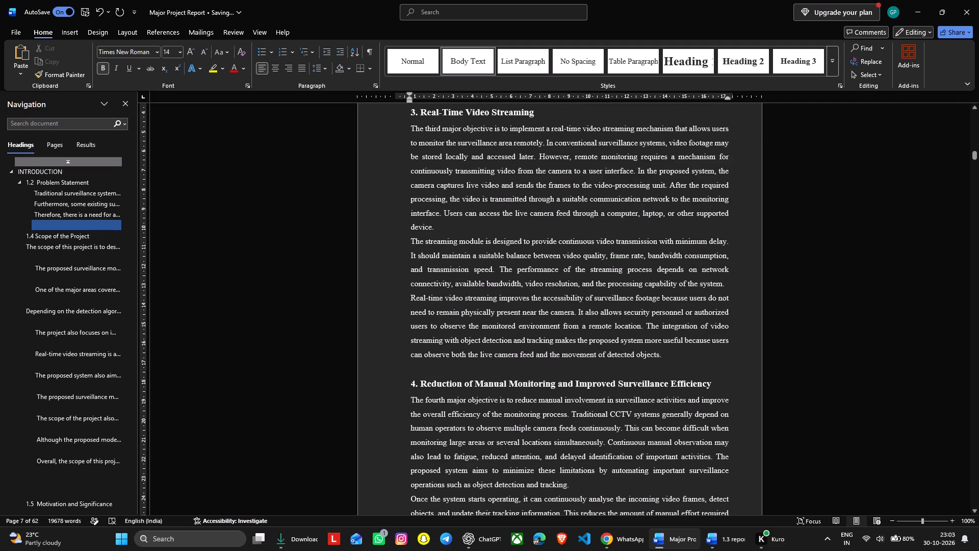
left_click(470, 382)
scroll(502, 381, "down", 3)
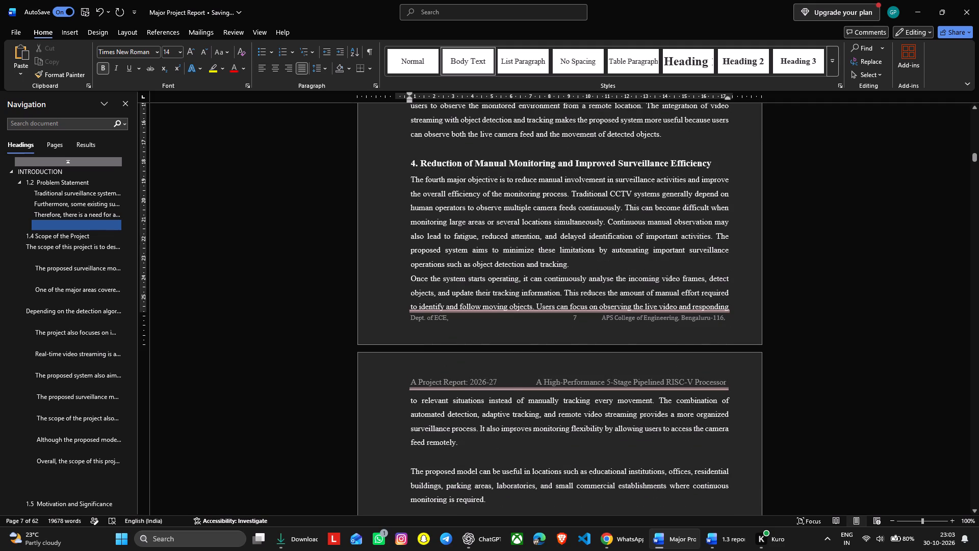
left_click(730, 294)
key("Return")
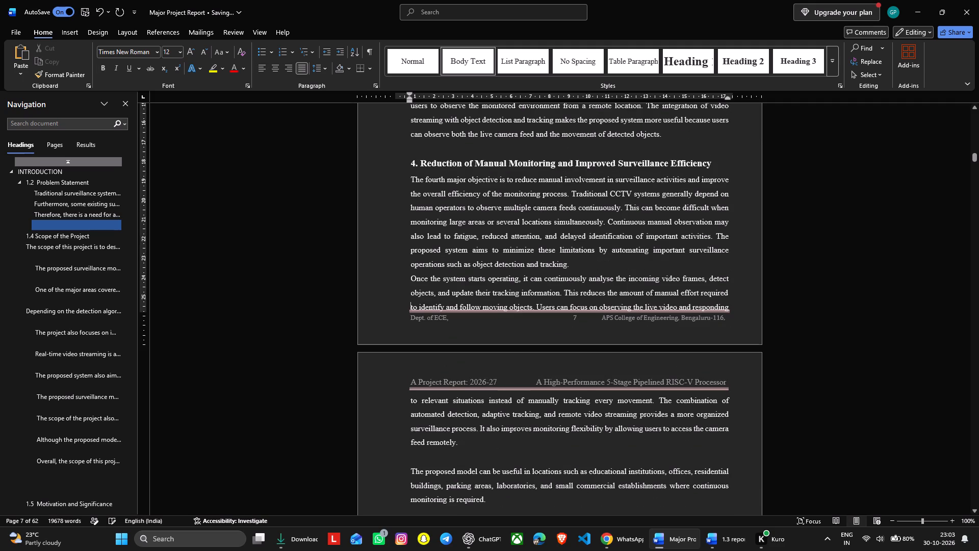
key("Return")
Join the paragraph starting "The proposed model can be useful" to the end of the preceding paragraph, separated by a single space.
scroll(654, 397, "down", 2)
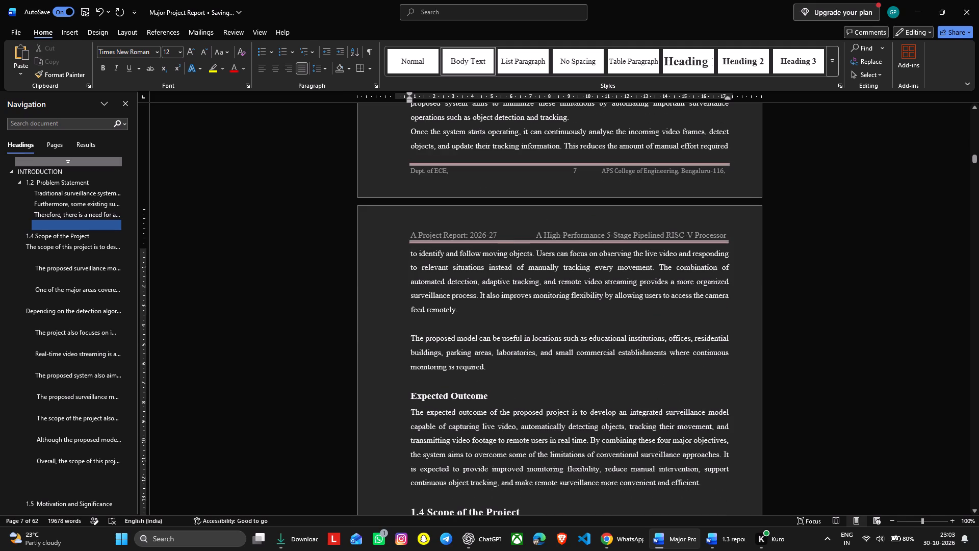
left_click(436, 329)
key("BackSpace")
key("BackSpace")
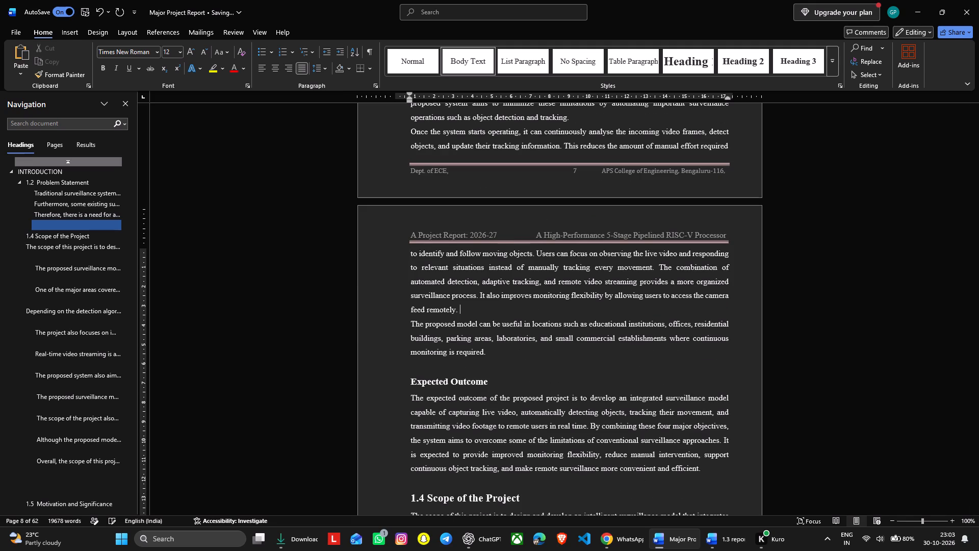
key("BackSpace")
key("Down")
key("Left")
key("Left")
key("Left")
key("Left")
key("Left")
key("Left")
key("Left")
key("Left")
key("Left")
key("Left")
key("Left")
key("Left")
key("Left")
key("BackSpace")
key("BackSpace")
key("space")
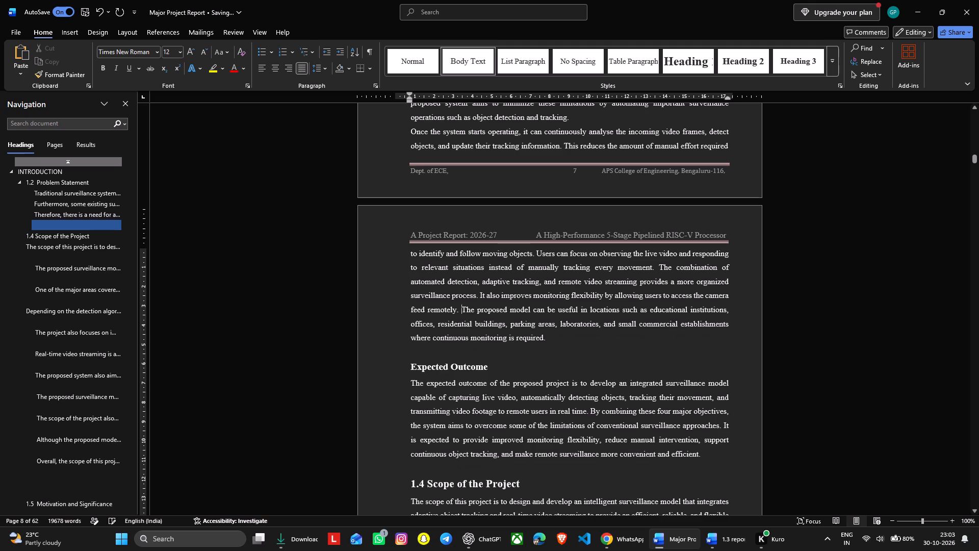
In section 1.4, break the automatic object detection paragraph before "every video frame manually", moving the rest to the following page.
left_click(467, 367)
scroll(500, 408, "down", 1)
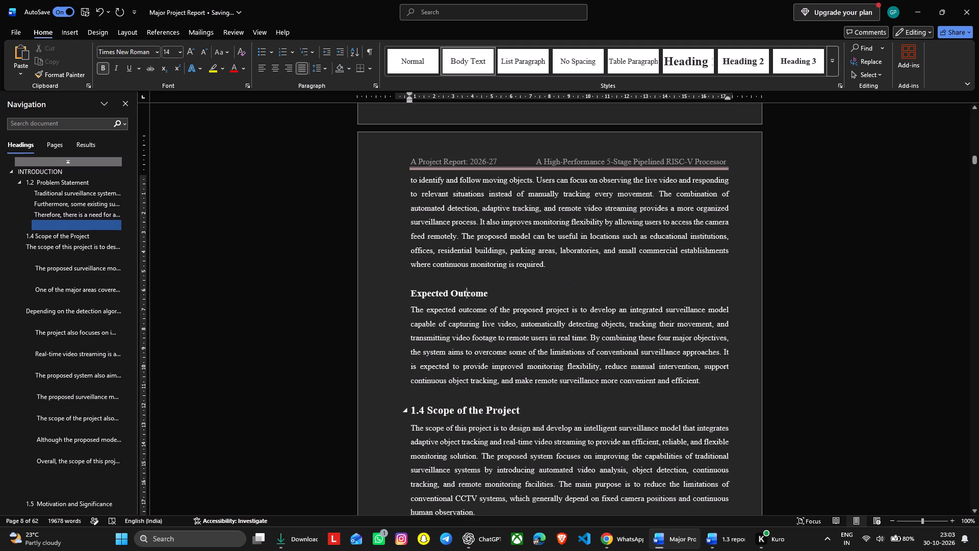
scroll(523, 410, "down", 2)
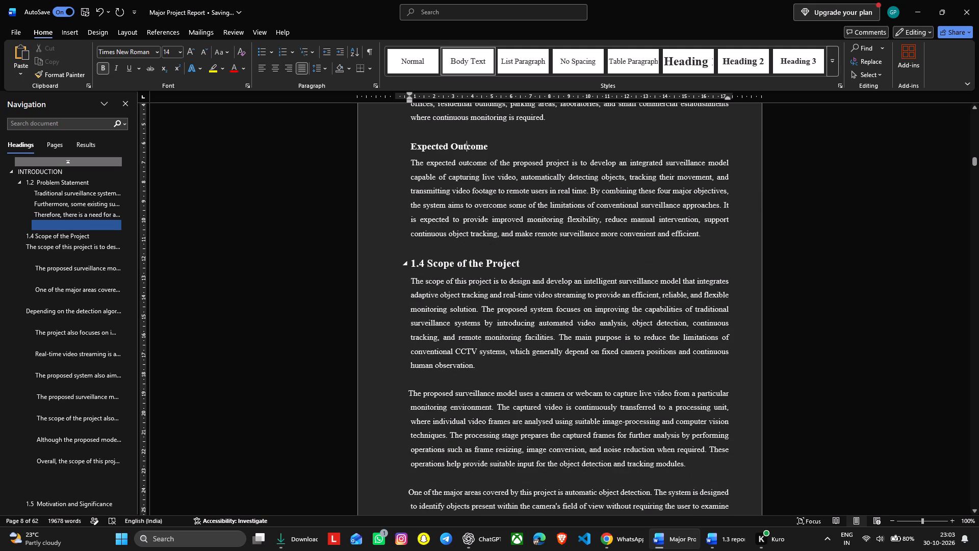
left_click(494, 264)
scroll(514, 327, "down", 1)
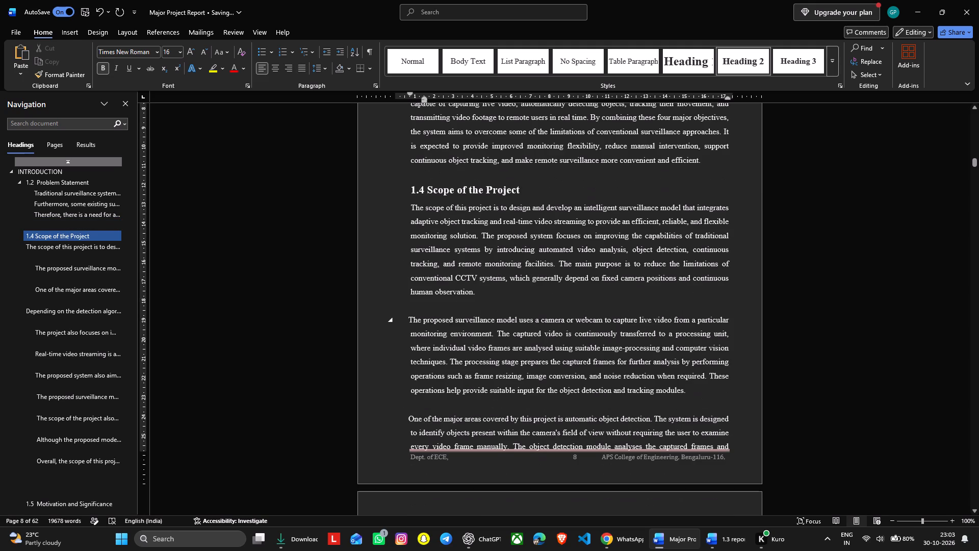
scroll(460, 327, "down", 1)
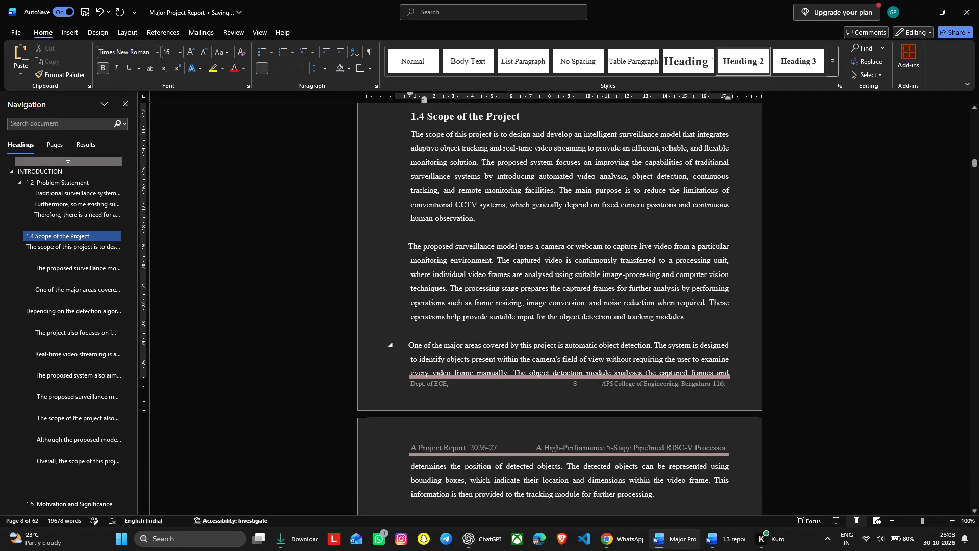
left_click_drag(729, 358, 735, 358)
key("Return")
key("Return")
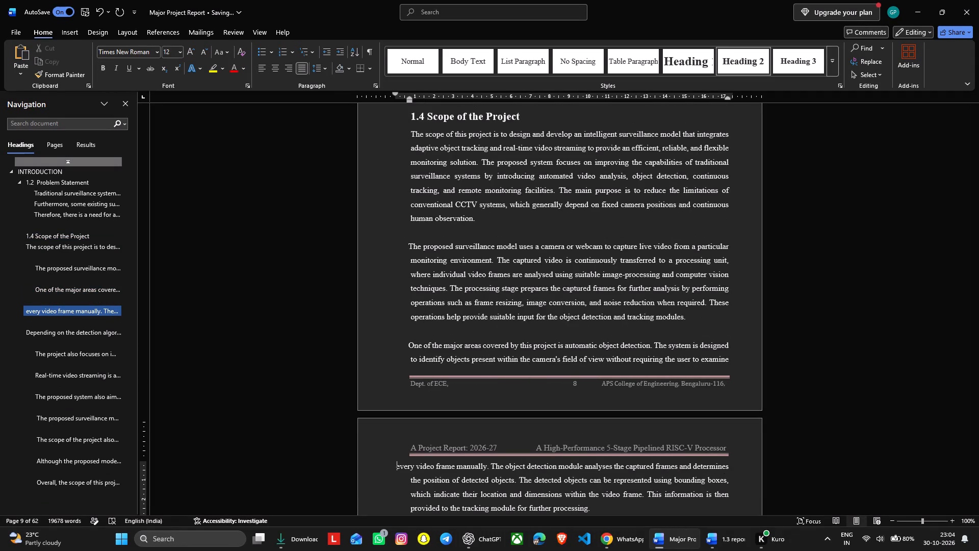
Align the first-line indent of the split-off "every video frame manually" paragraph with the left edge of its other lines.
left_click_drag(395, 91, 407, 93)
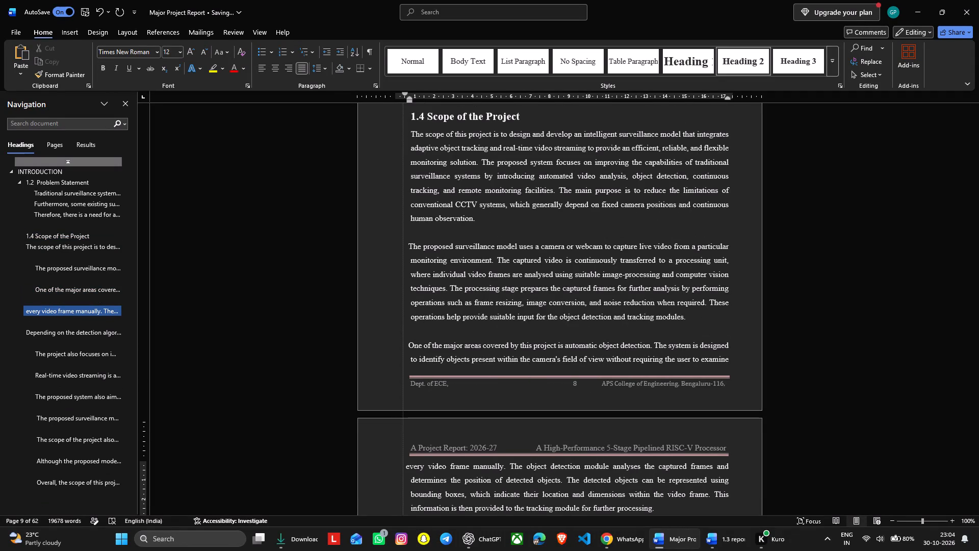
left_click_drag(407, 93, 408, 95)
Review the remaining section 1.4 paragraphs through to heading 1.5 Motivation and Significance for spacing and page flow.
scroll(535, 382, "down", 2)
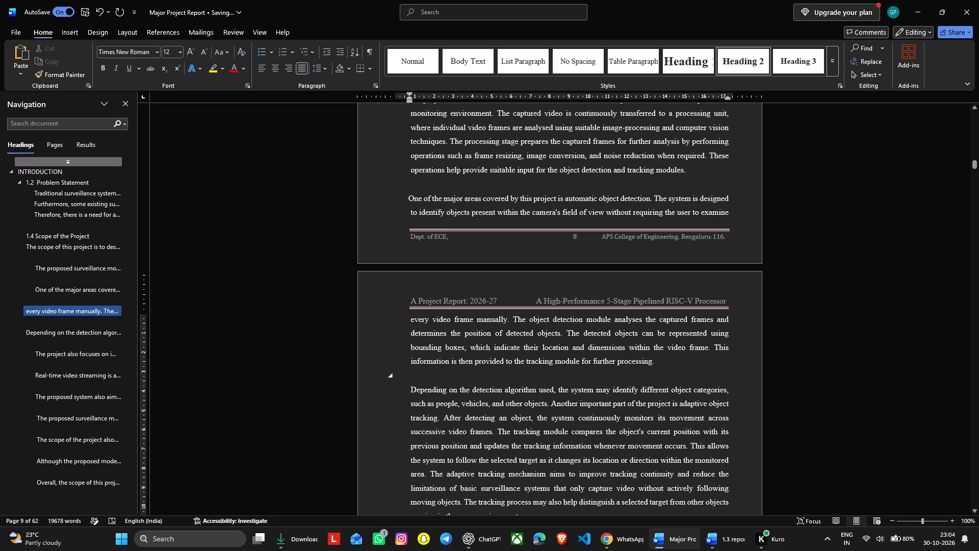
scroll(521, 395, "down", 1)
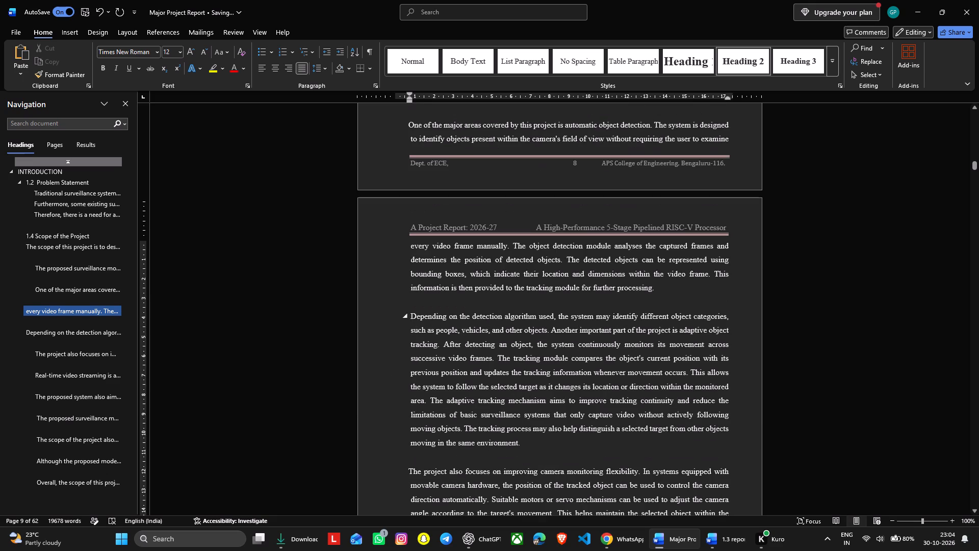
scroll(521, 396, "down", 4)
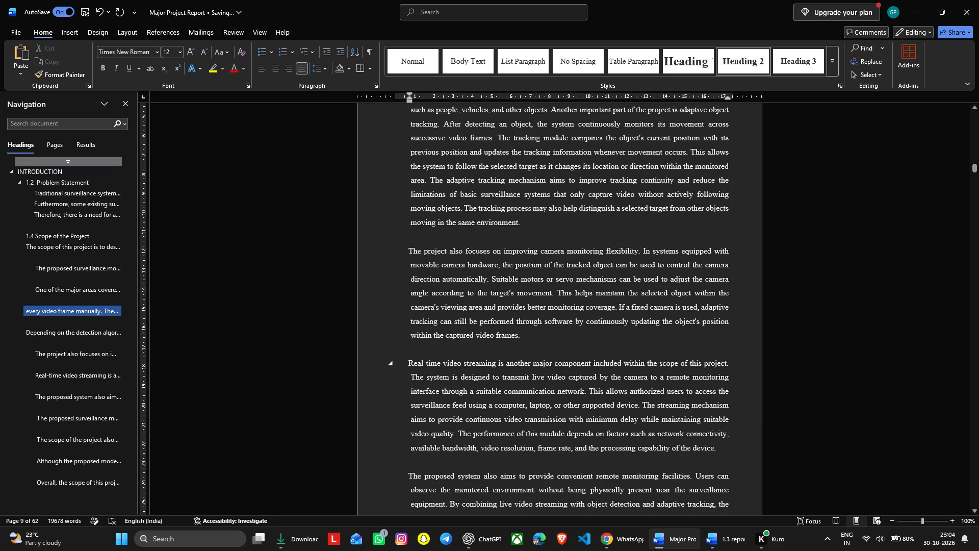
scroll(518, 397, "down", 7)
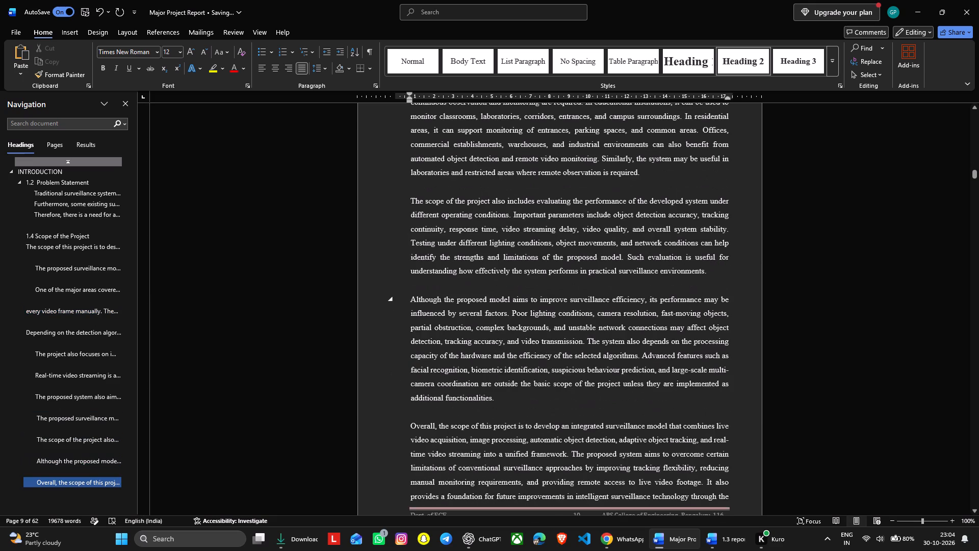
scroll(518, 397, "down", 5)
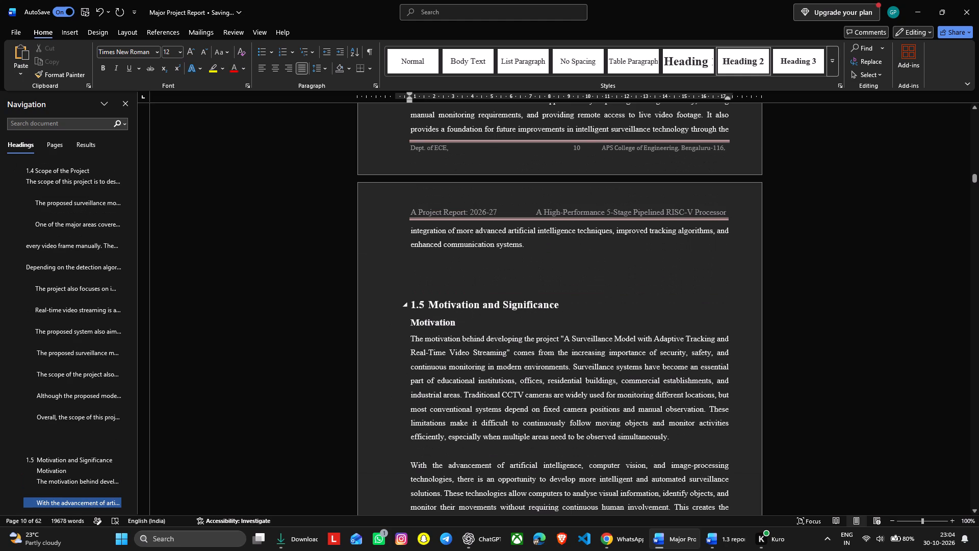
Delete the two extra blank lines above heading 1.5 Motivation and Significance.
left_click(441, 289)
key("Delete")
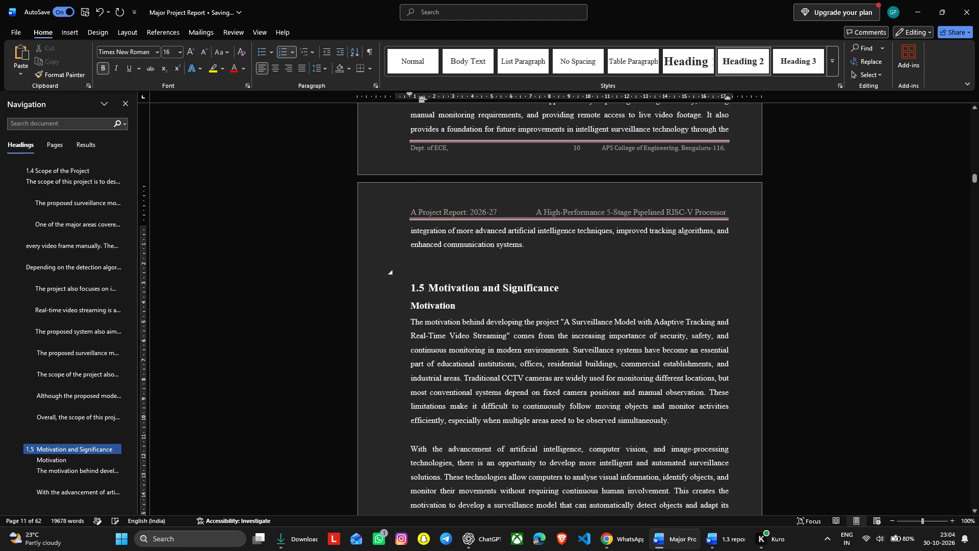
left_click(434, 277)
key("Delete")
left_click(523, 269)
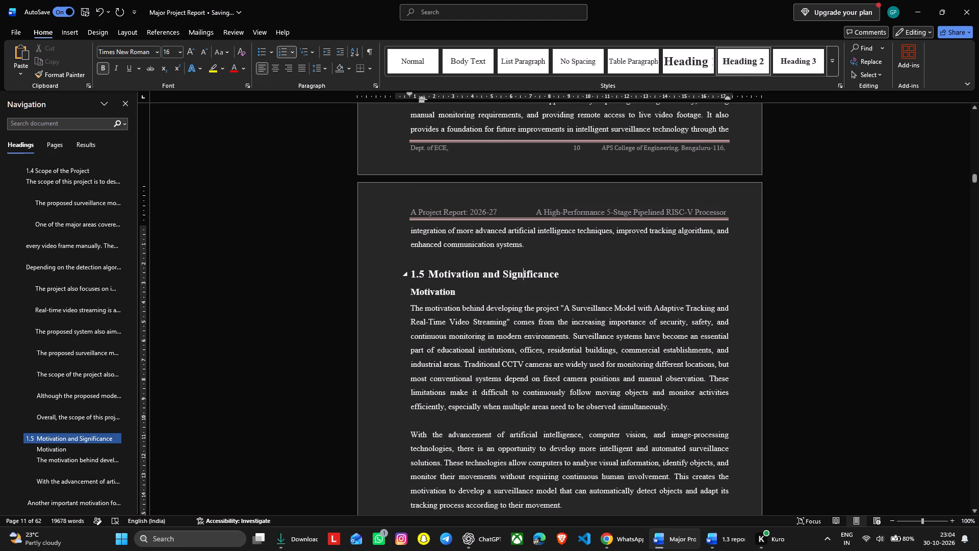
left_click(444, 295)
Delete the blank line above the paragraph starting "Furthermore, the availability of affordable cameras" at the start of page 12.
scroll(499, 327, "down", 4)
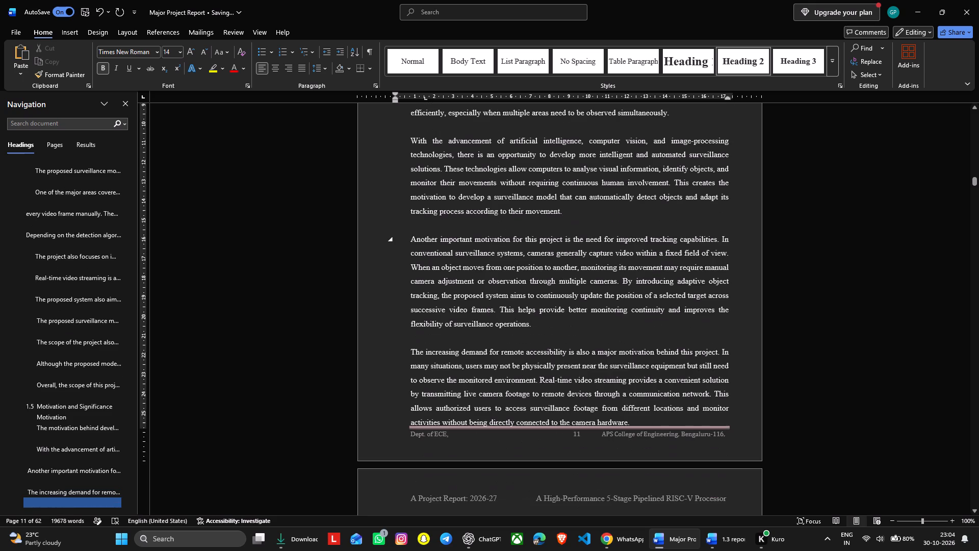
scroll(501, 330, "down", 3)
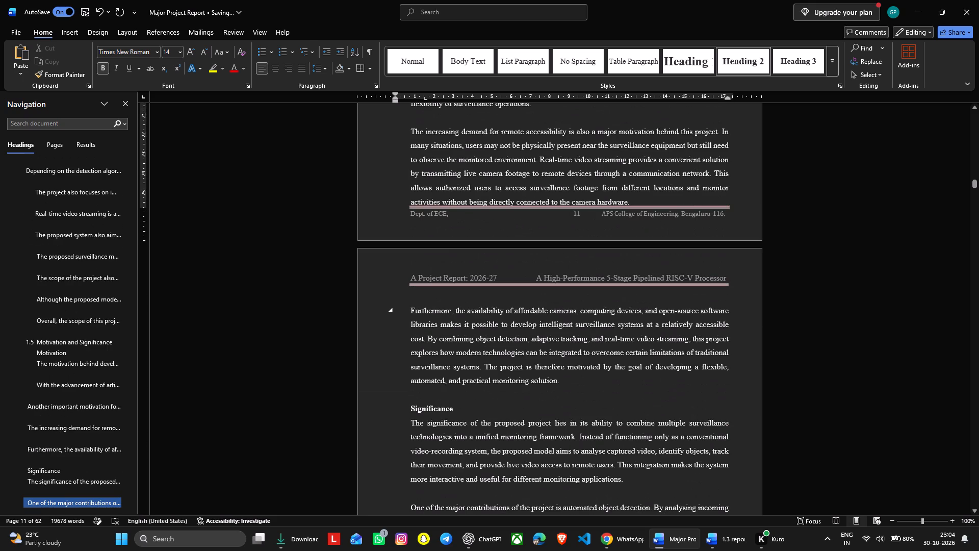
left_click(485, 299)
key("Delete")
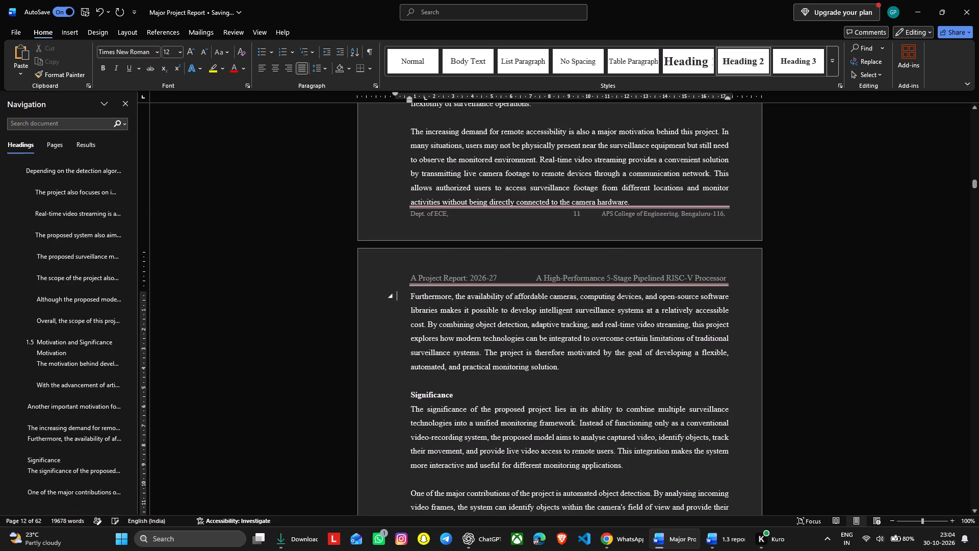
Set the Significance subheading in section 1.5 to 14 pt.
scroll(509, 347, "down", 1)
left_click(443, 323)
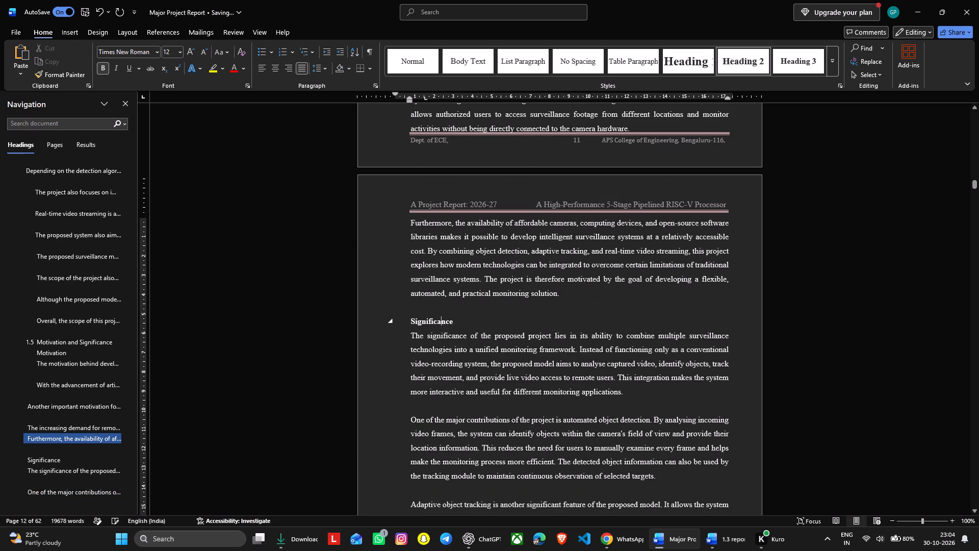
left_click_drag(461, 321, 411, 322)
left_click(499, 292)
left_click(500, 331)
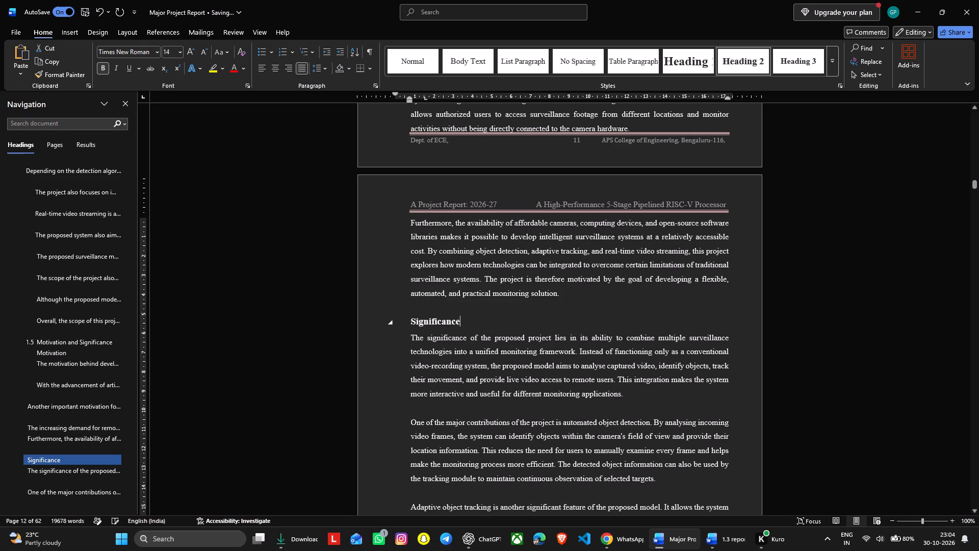
Review the paragraphs under Significance, across pages 12 and 13, for spacing and page flow.
scroll(502, 333, "down", 5)
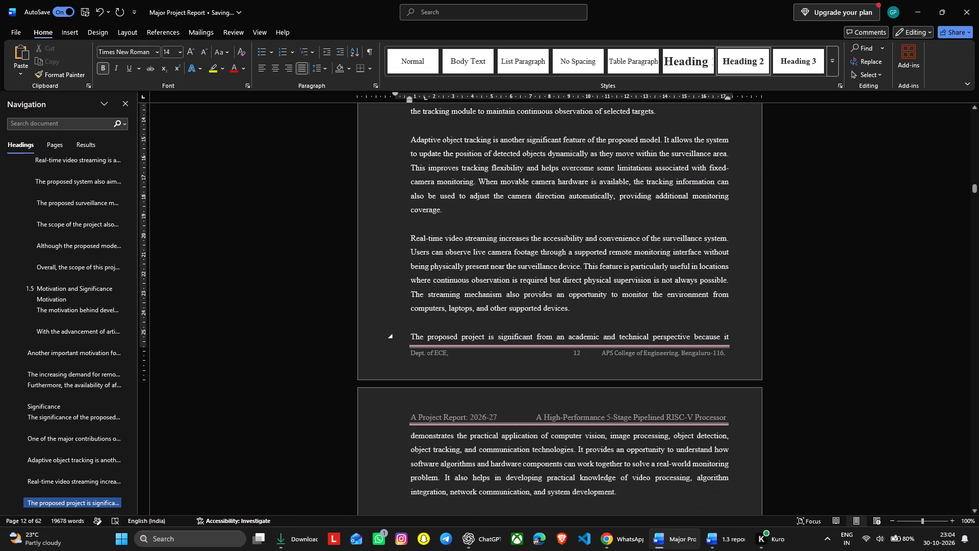
scroll(542, 335, "down", 2)
scroll(542, 335, "up", 4)
scroll(542, 335, "down", 8)
scroll(542, 335, "up", 5)
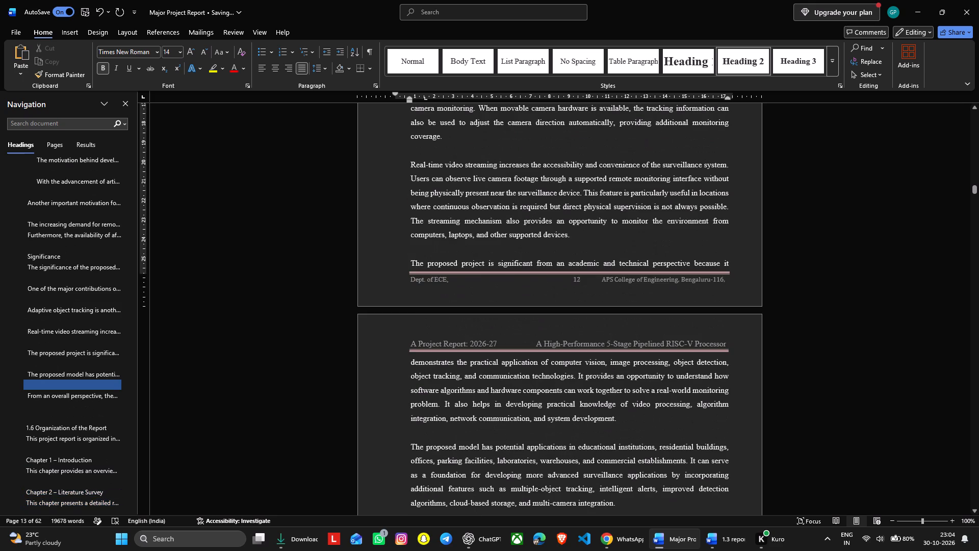
Join the paragraph starting "One of the major contributions" to the end of the preceding Significance paragraph, separated by a single space.
scroll(489, 334, "up", 3)
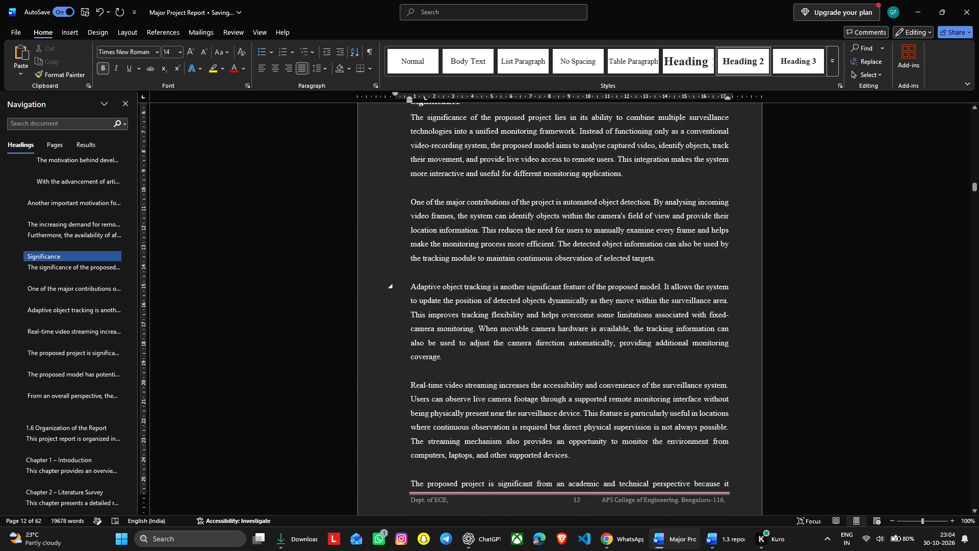
scroll(485, 326, "up", 1)
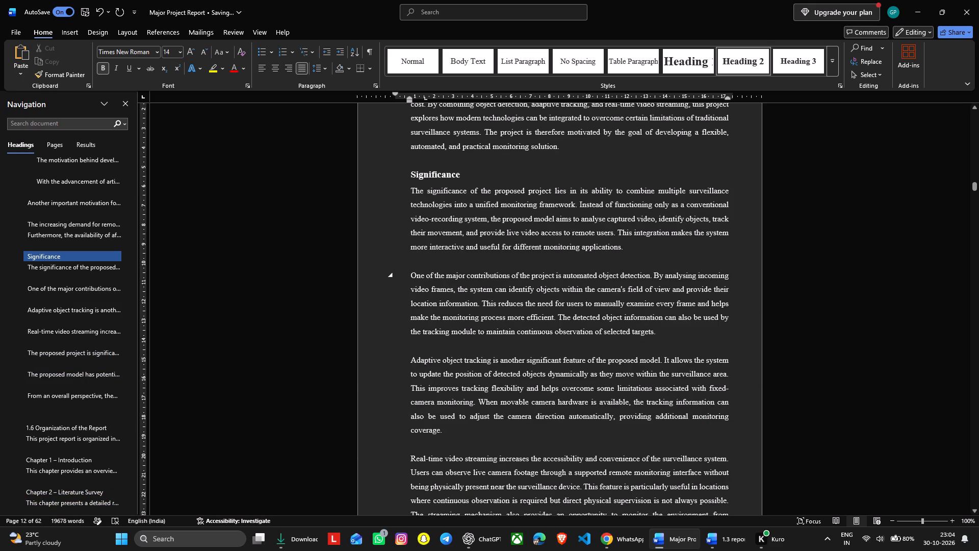
left_click(413, 275)
key("BackSpace")
key("BackSpace")
key("BackSpace")
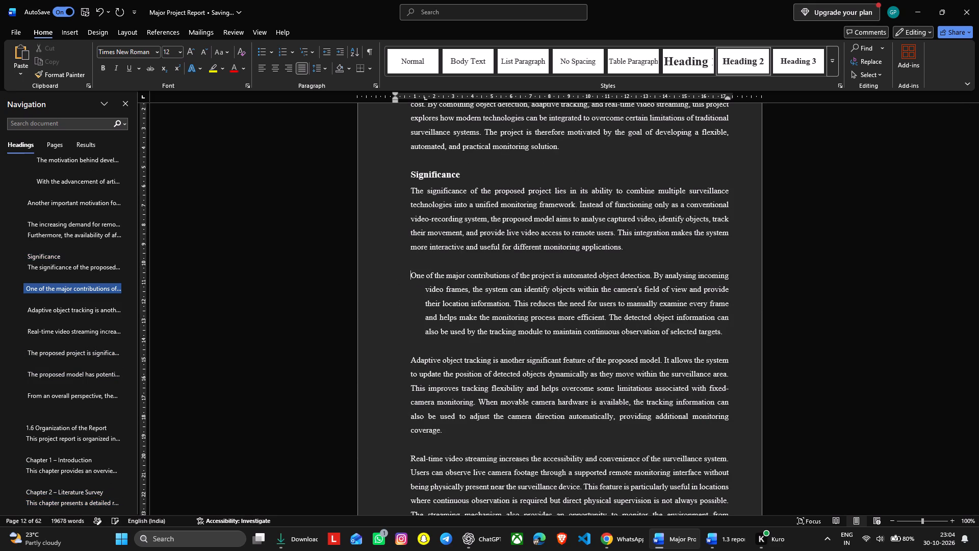
key("BackSpace")
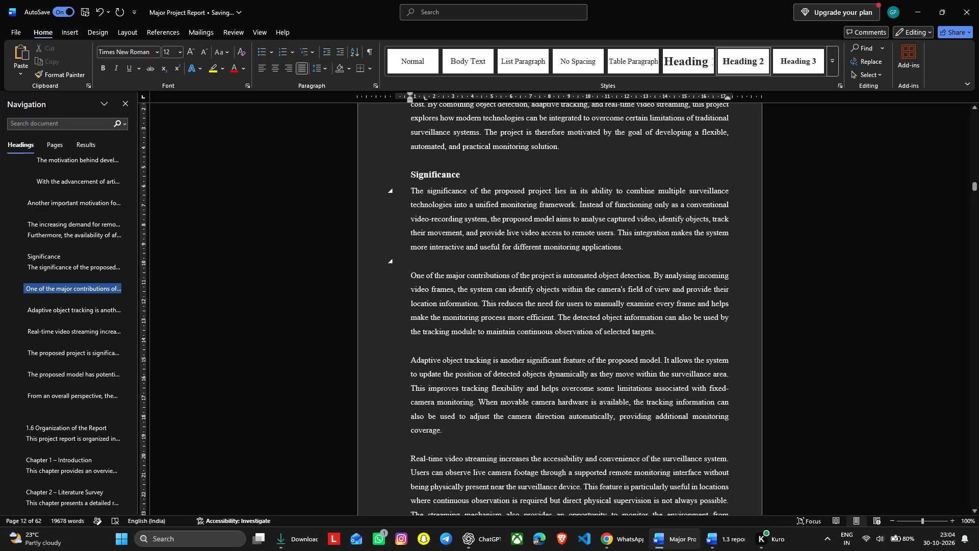
left_click(658, 248)
left_click(657, 248)
key("Delete")
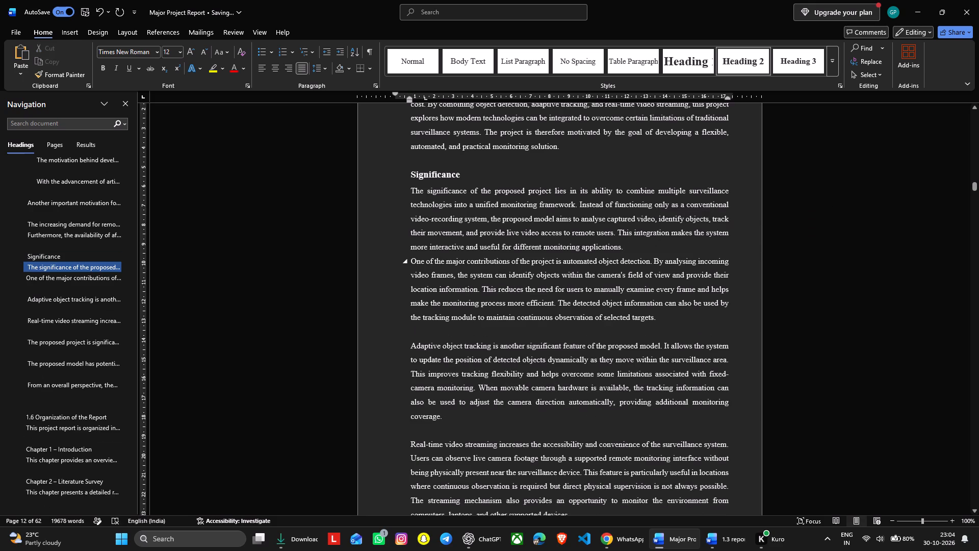
key("Right")
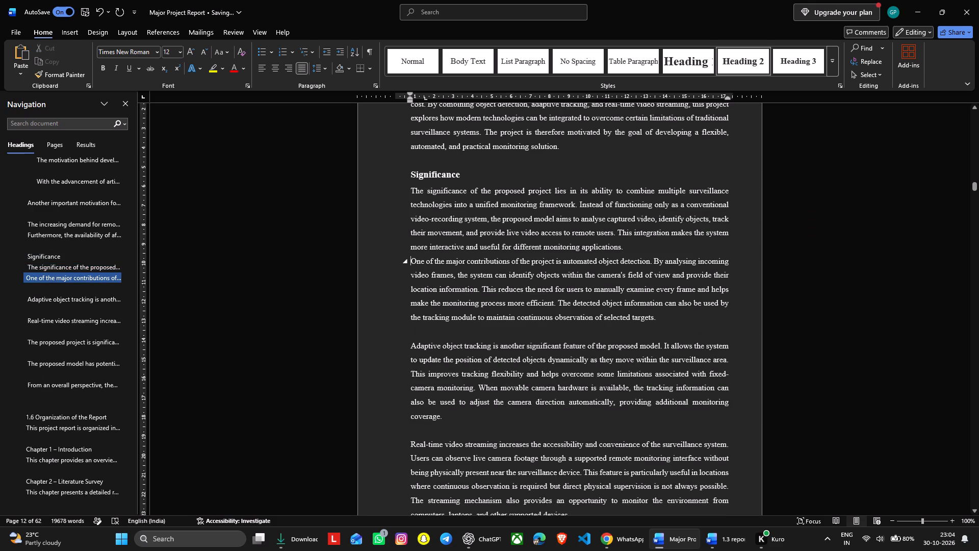
key("BackSpace")
key("BackSpace")
double_click(659, 249)
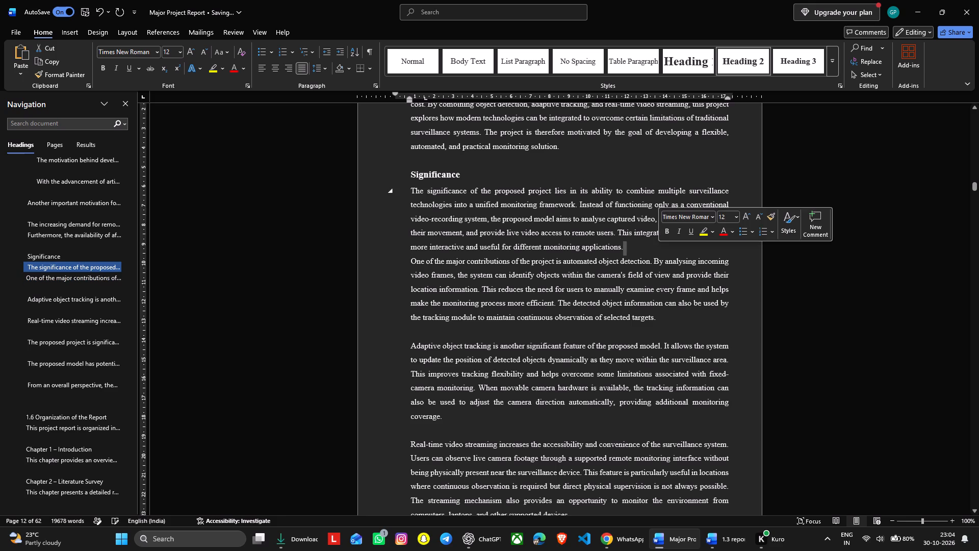
key("Delete")
key("space")
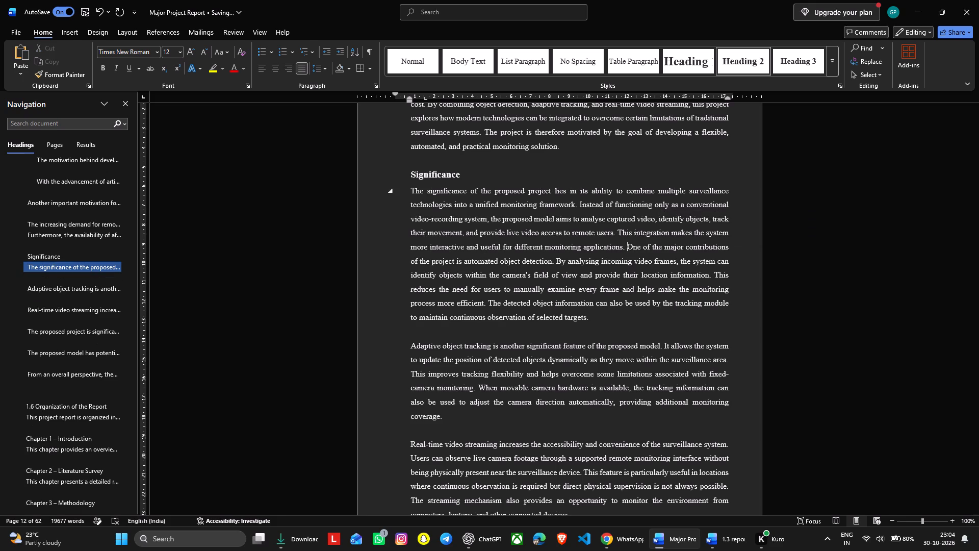
Join the paragraph starting "Real-time video streaming increases" to the end of the adaptive object tracking paragraph, separated by a single space.
scroll(565, 338, "down", 1)
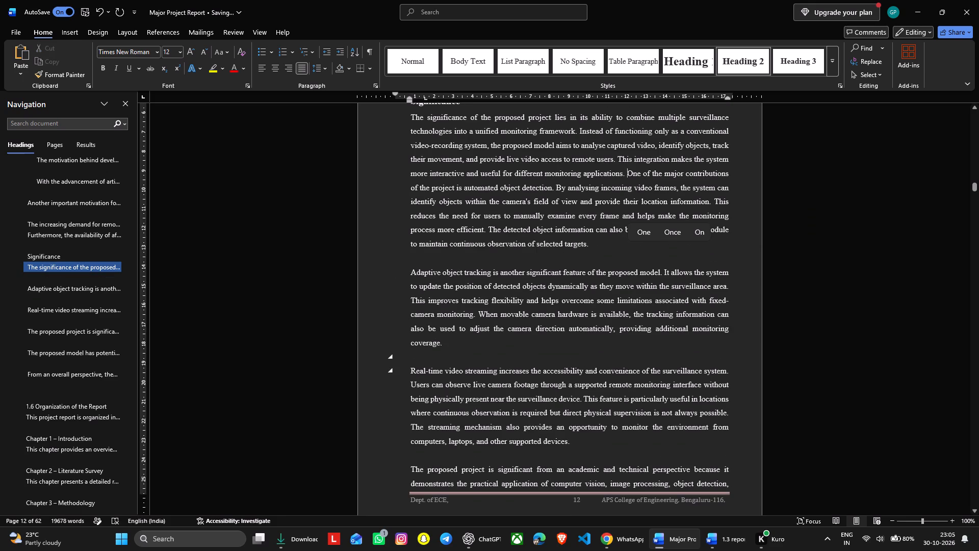
left_click(411, 369)
key("BackSpace")
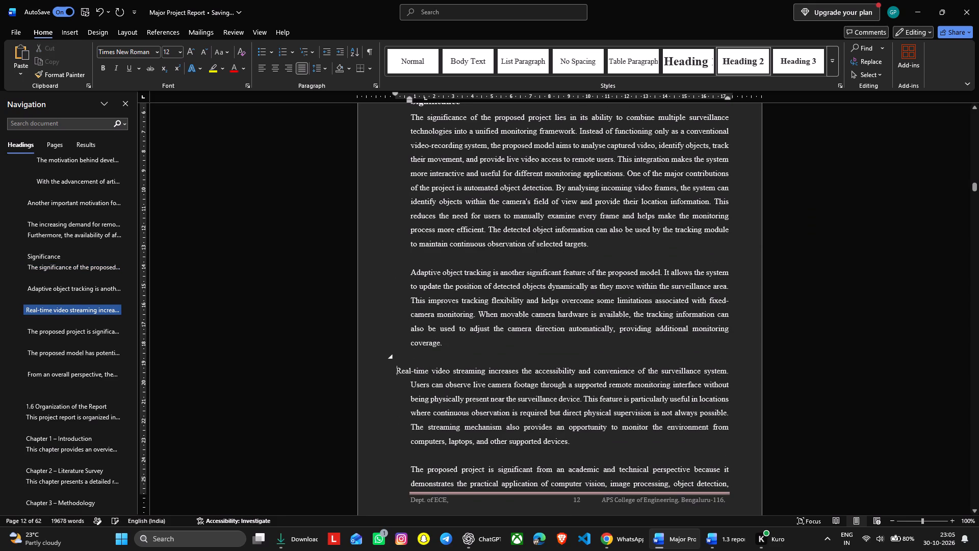
key("BackSpace")
key("BackSpace")
key("BackSpace")
key("BackSpace")
key("BackSpace")
key("BackSpace")
double_click(445, 358)
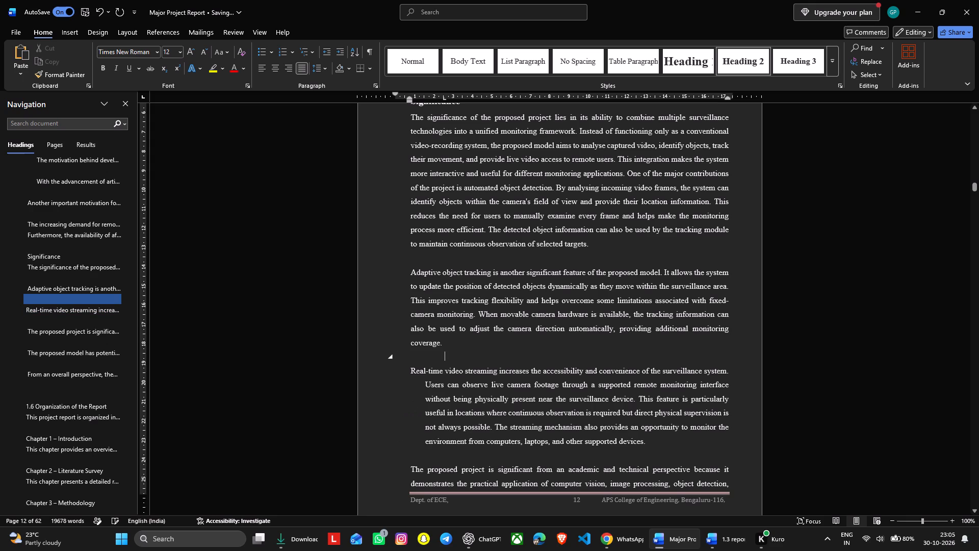
left_click(445, 358)
key("Delete")
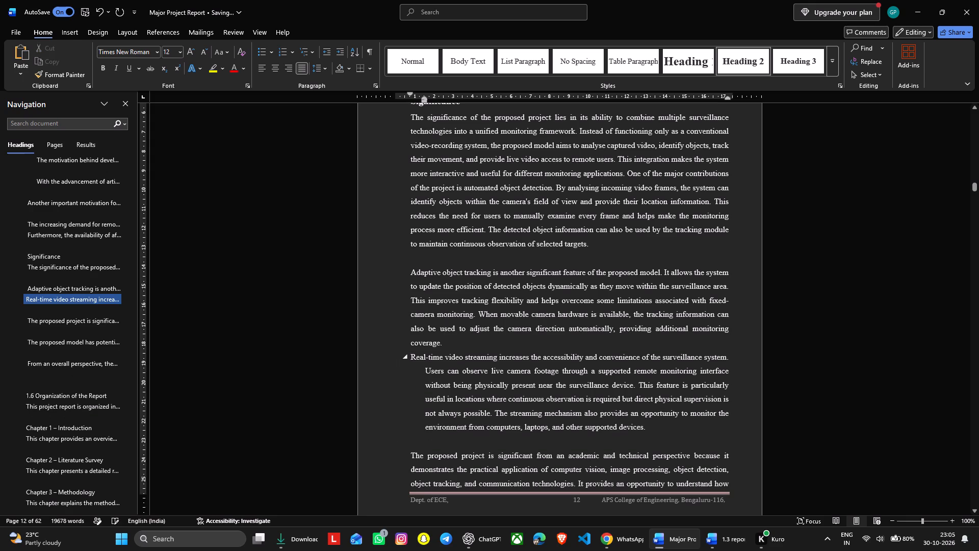
double_click(454, 342)
key("Delete")
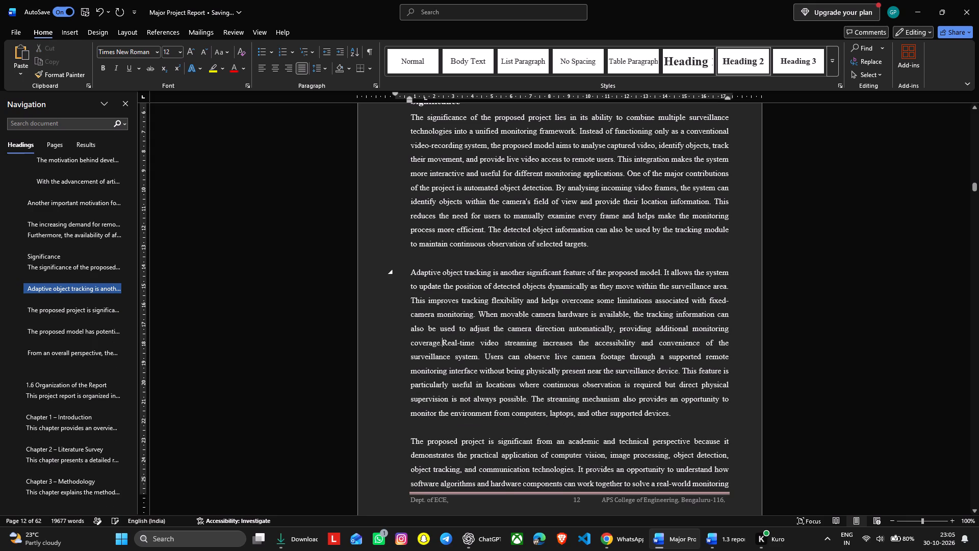
key("space")
Check the line spacing of the blank line above the "Adaptive object tracking" paragraph.
scroll(479, 370, "down", 1)
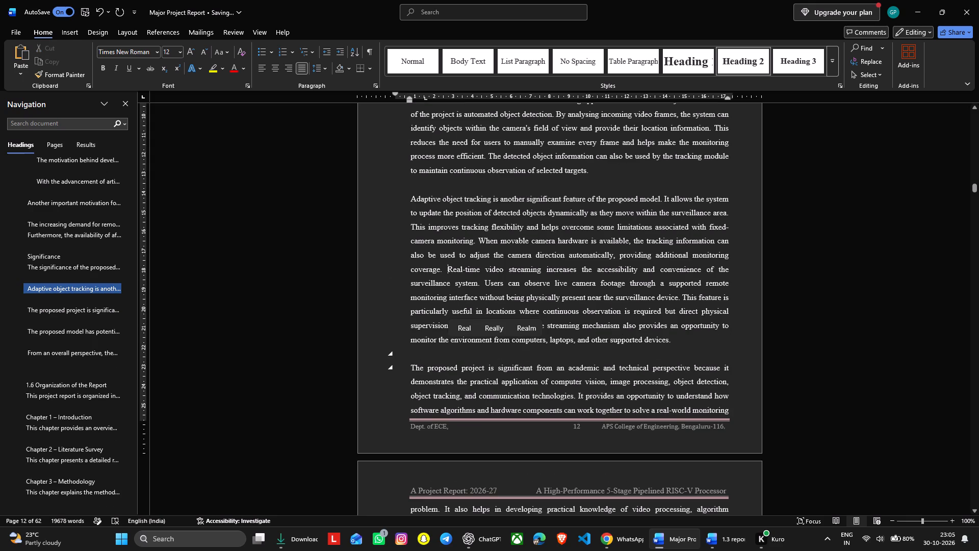
scroll(563, 369, "up", 1)
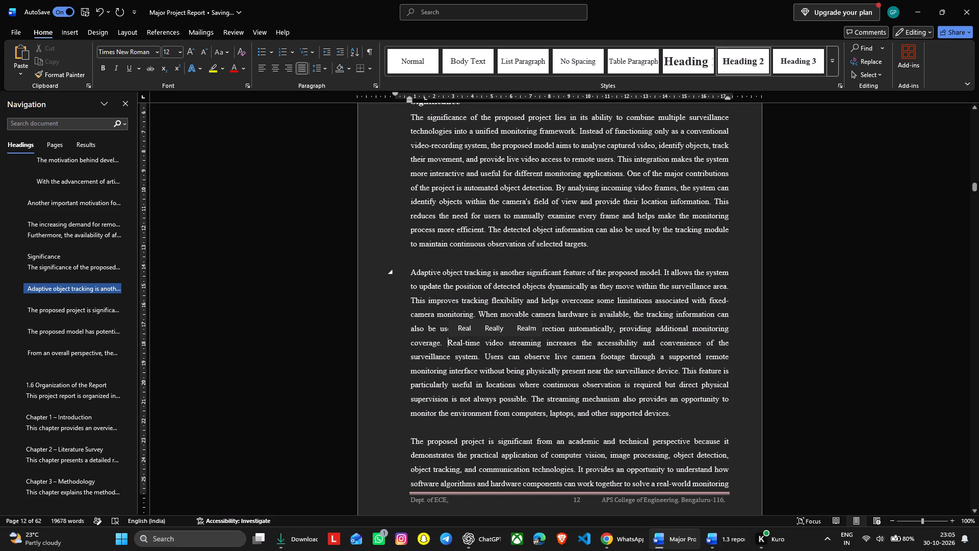
left_click(491, 258)
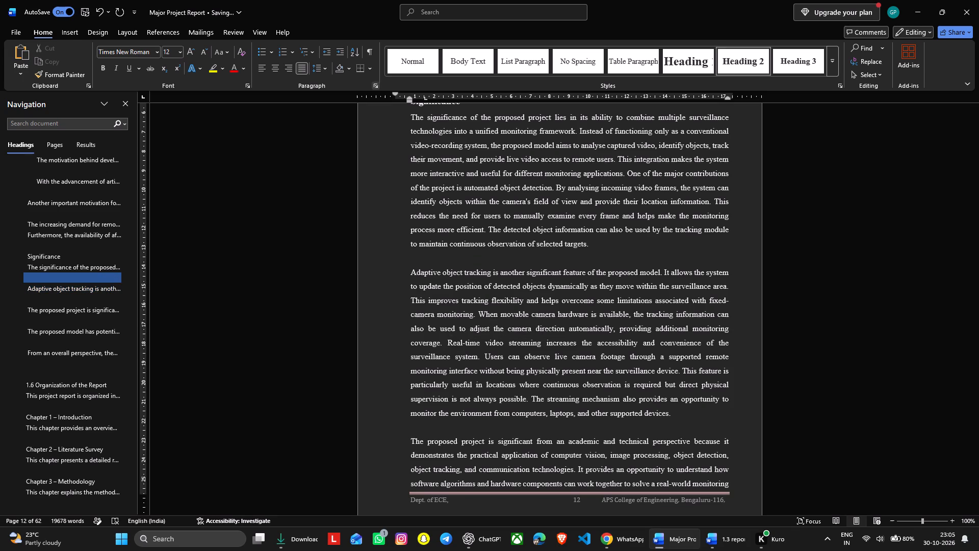
left_click(324, 71)
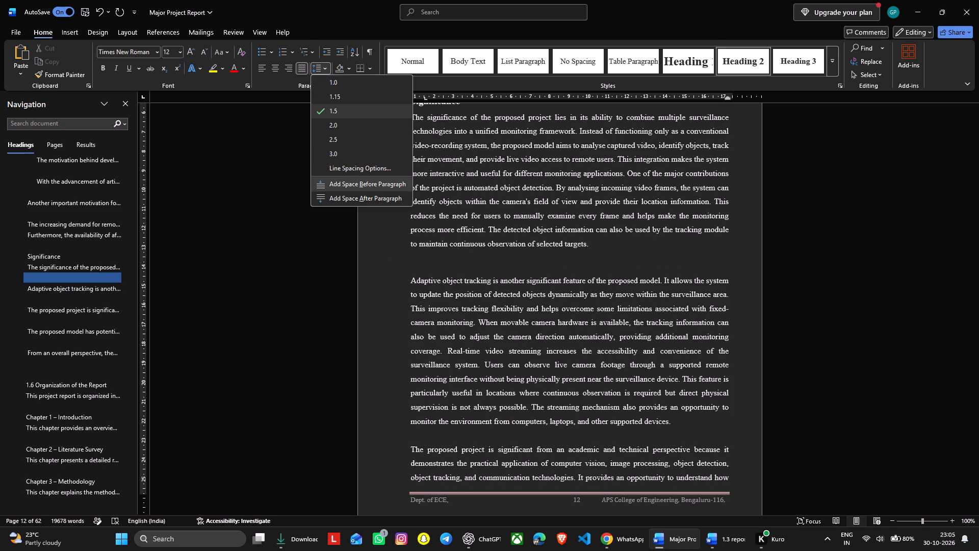
left_click(435, 255)
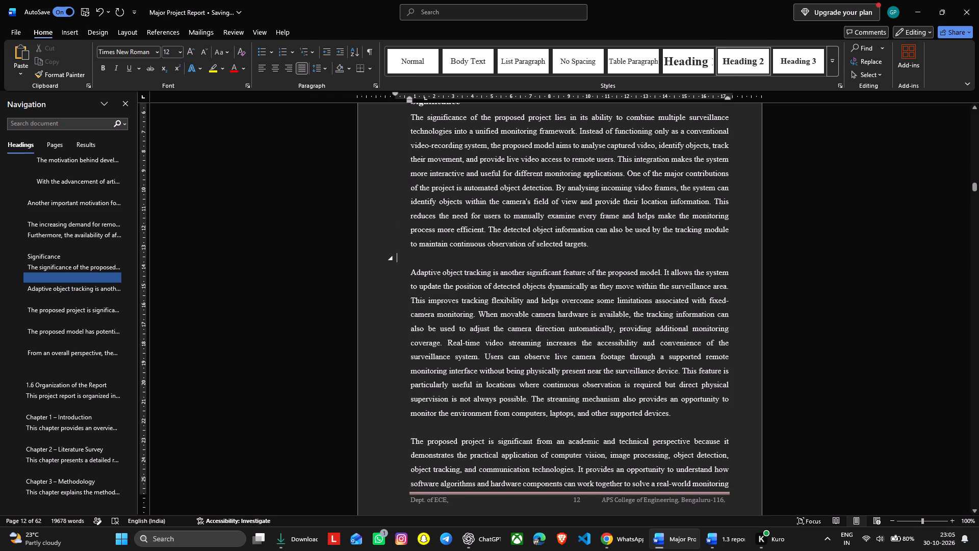
Check the line spacing of the blank line above heading 1.6 Organization of the Report.
scroll(465, 310, "down", 2)
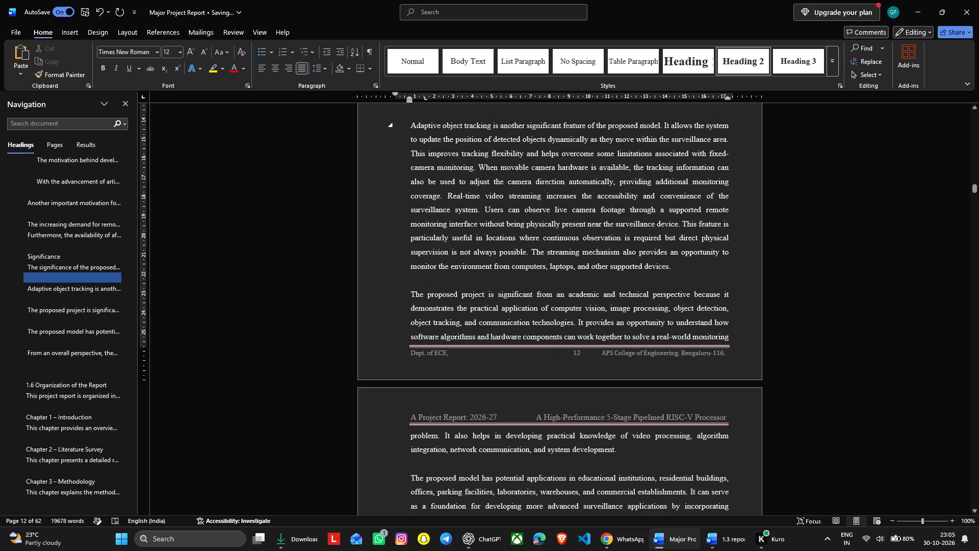
scroll(468, 326, "down", 2)
scroll(518, 329, "down", 3)
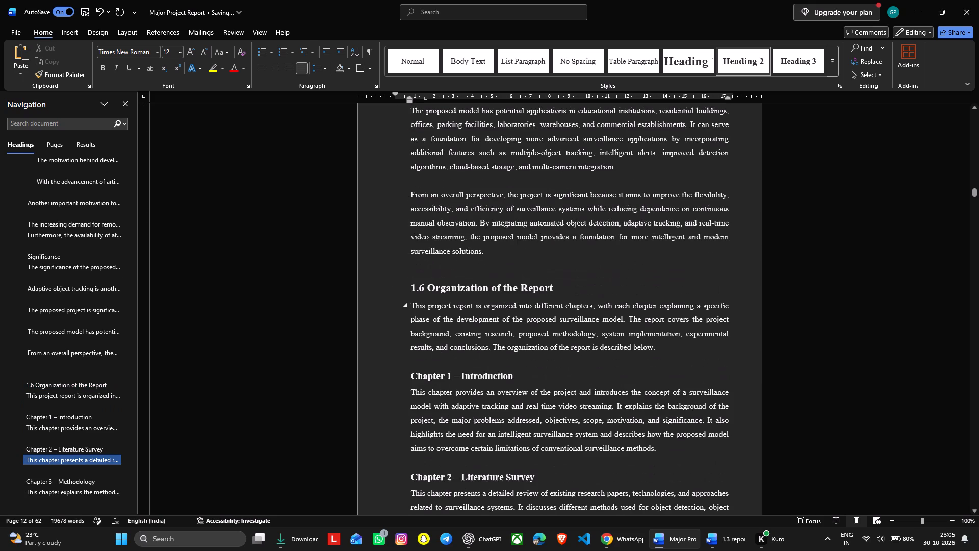
left_click(443, 270)
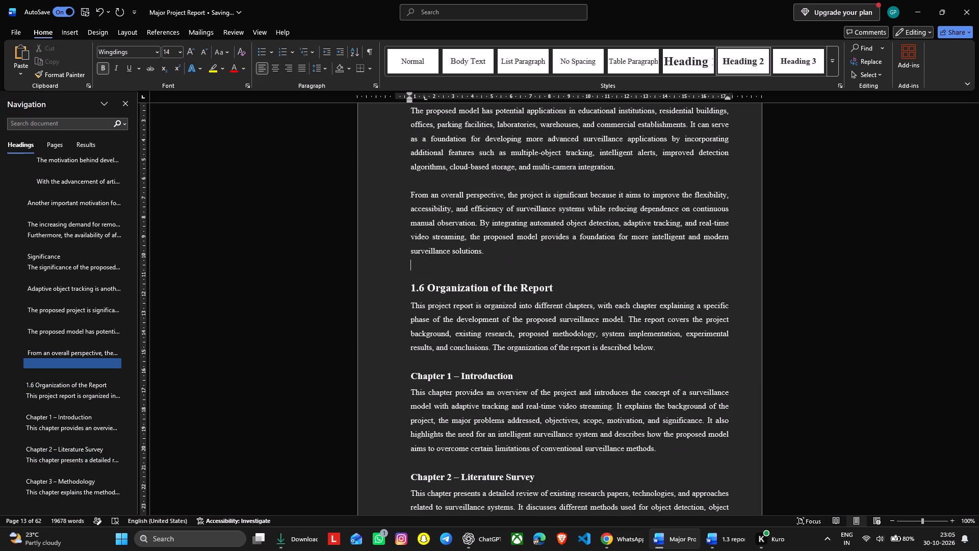
left_click(327, 65)
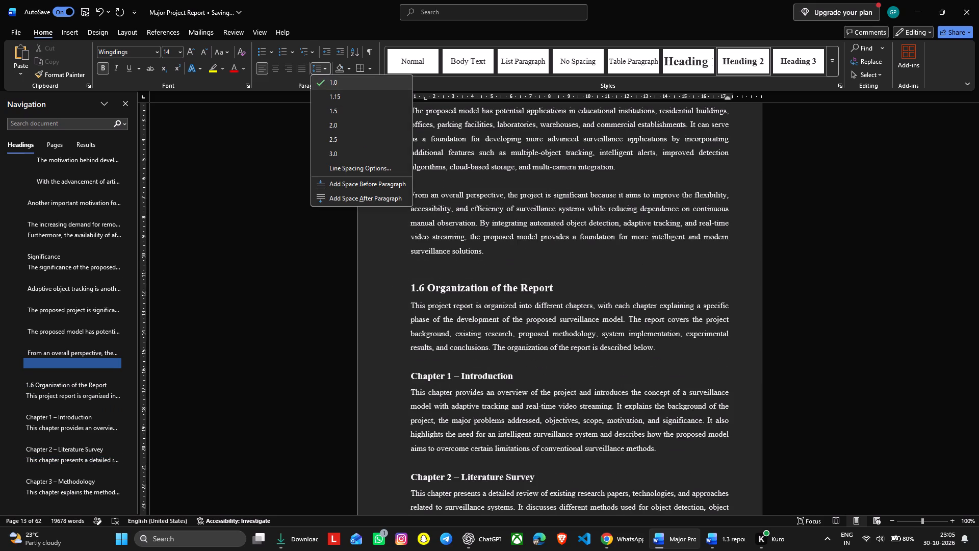
key("Down")
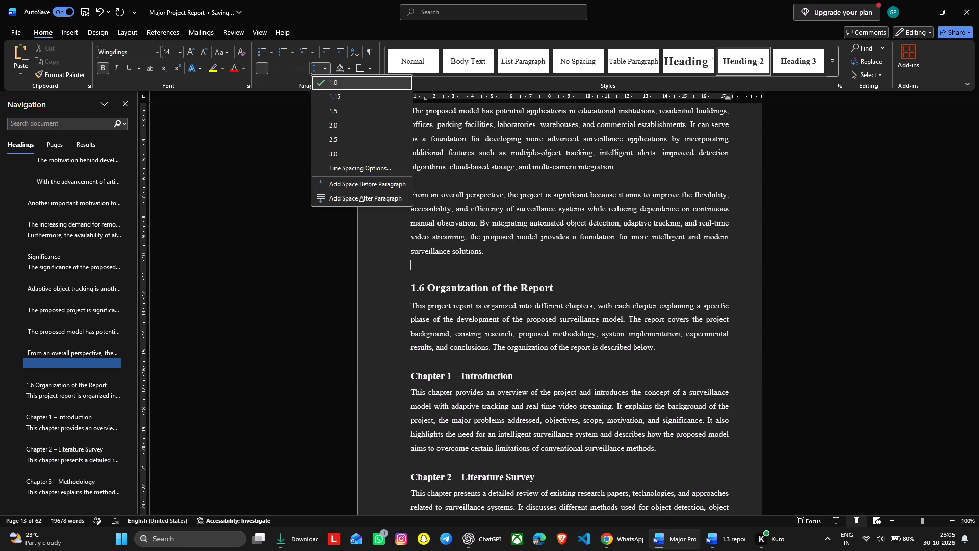
left_click(447, 287)
Check the line spacing of heading 1.6 Organization of the Report.
left_click(447, 287)
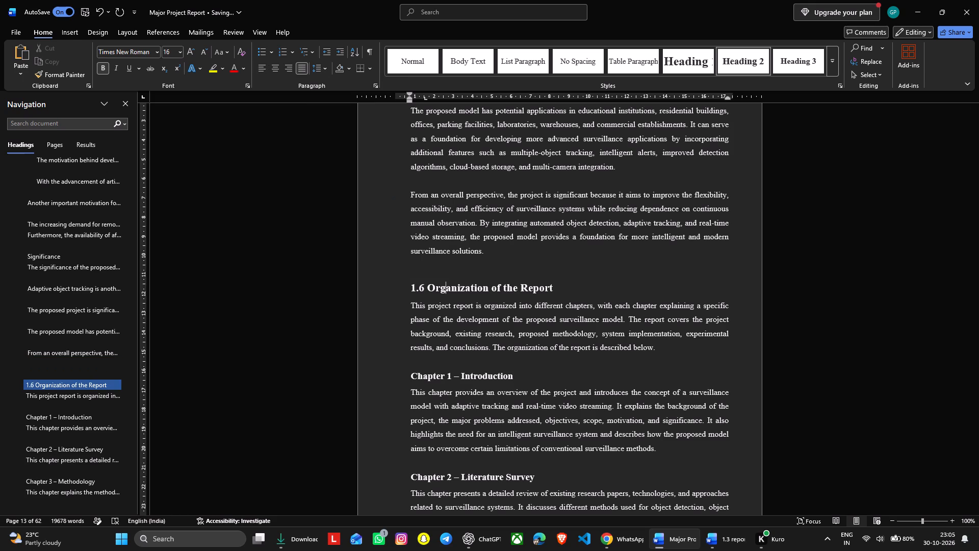
left_click(325, 71)
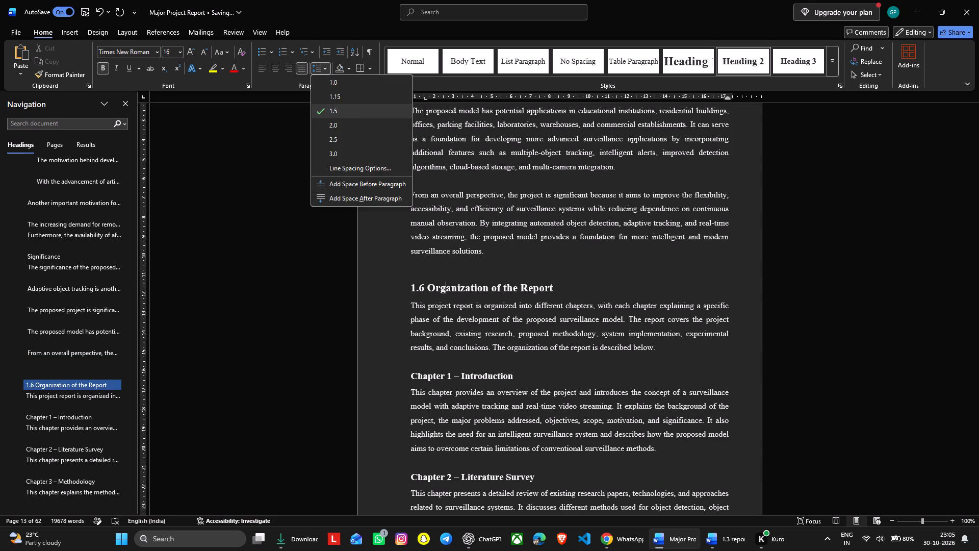
Delete the extra blank line directly above heading 1.6 Organization of the Report.
left_click(451, 266)
left_click(436, 273)
key("Delete")
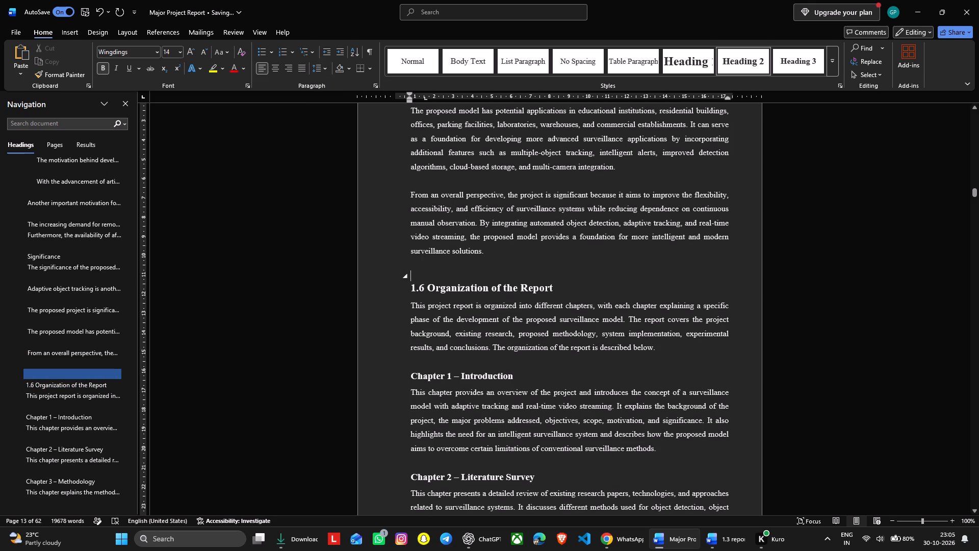
Check the font formatting of the headings in section 1.6 and the line spacing of the blank line above Chapter 2 – Literature Survey.
left_click(473, 275)
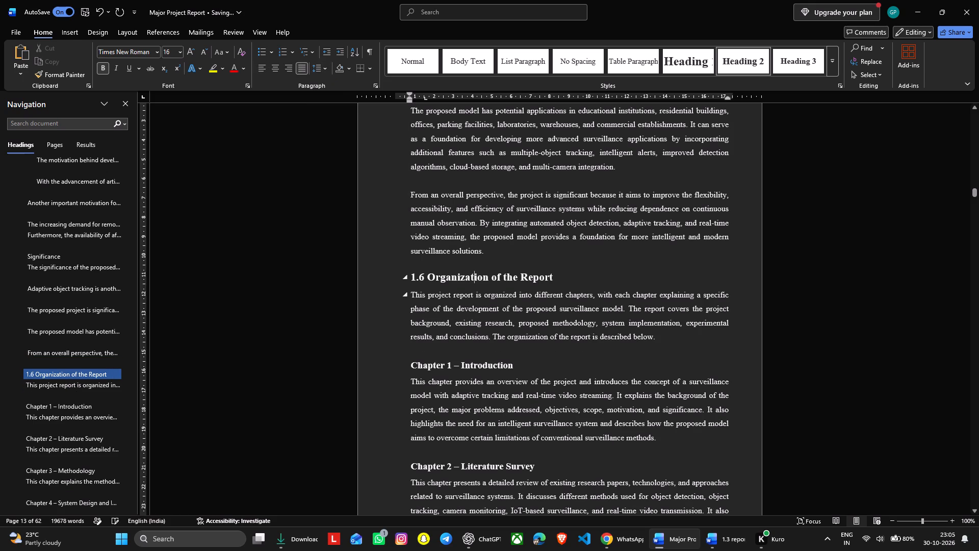
scroll(526, 331, "down", 1)
left_click(484, 295)
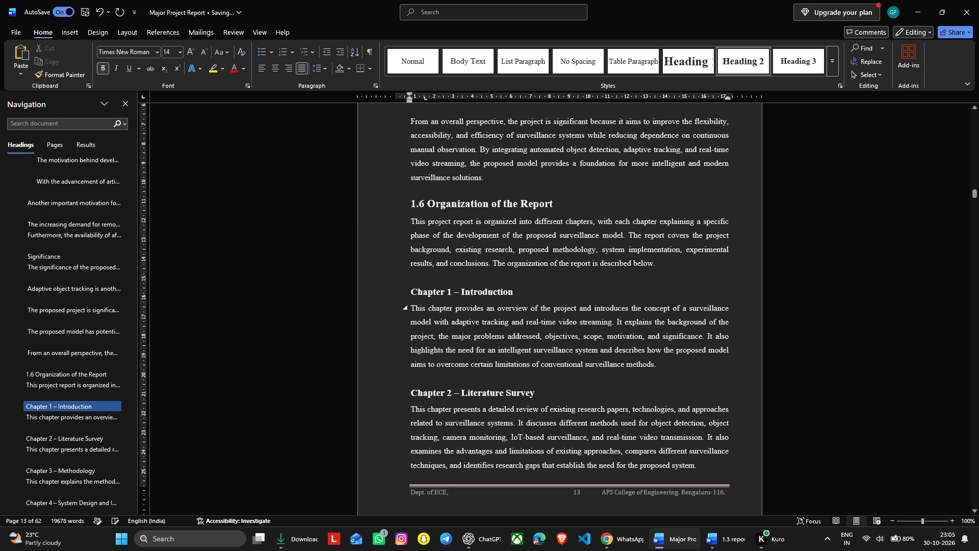
scroll(501, 330, "down", 1)
left_click(501, 325)
scroll(503, 323, "down", 2)
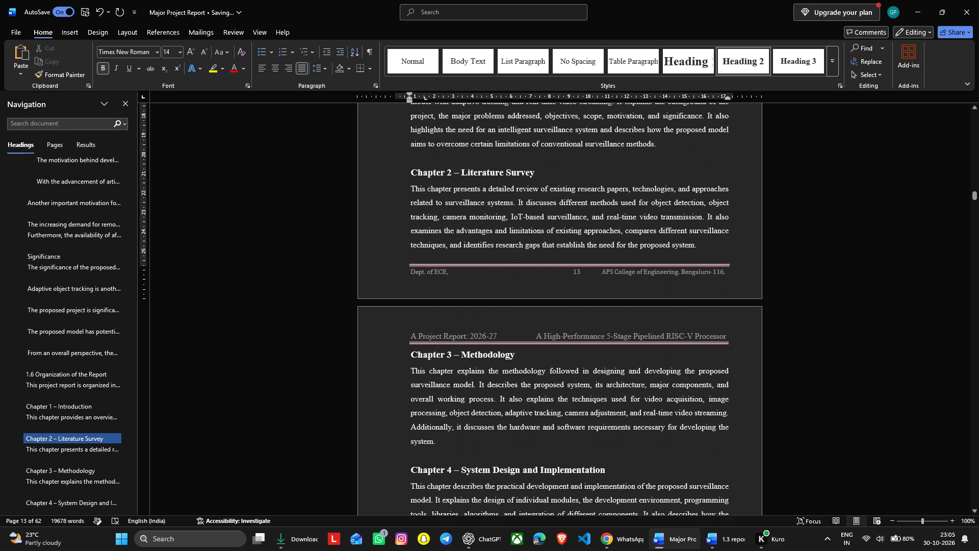
left_click(486, 354)
scroll(487, 343, "up", 1)
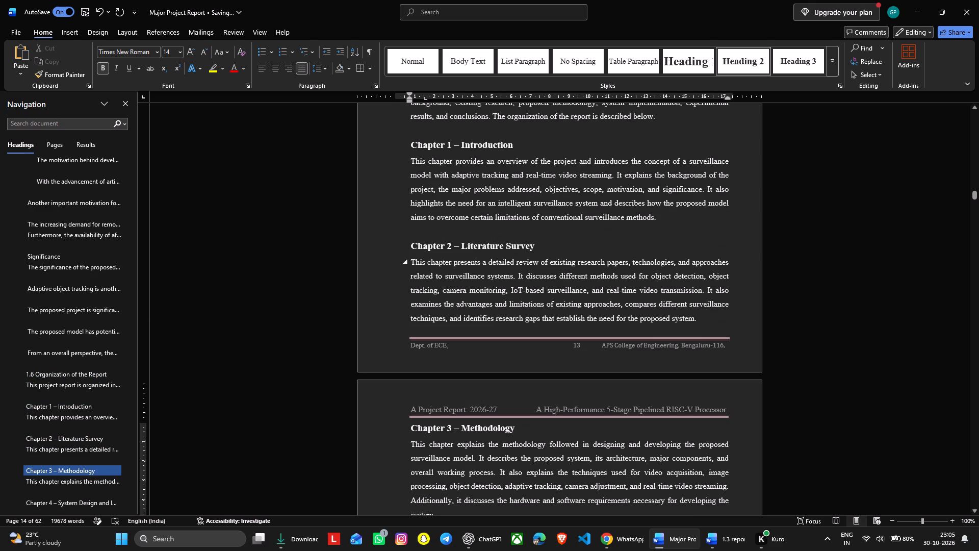
left_click(414, 230)
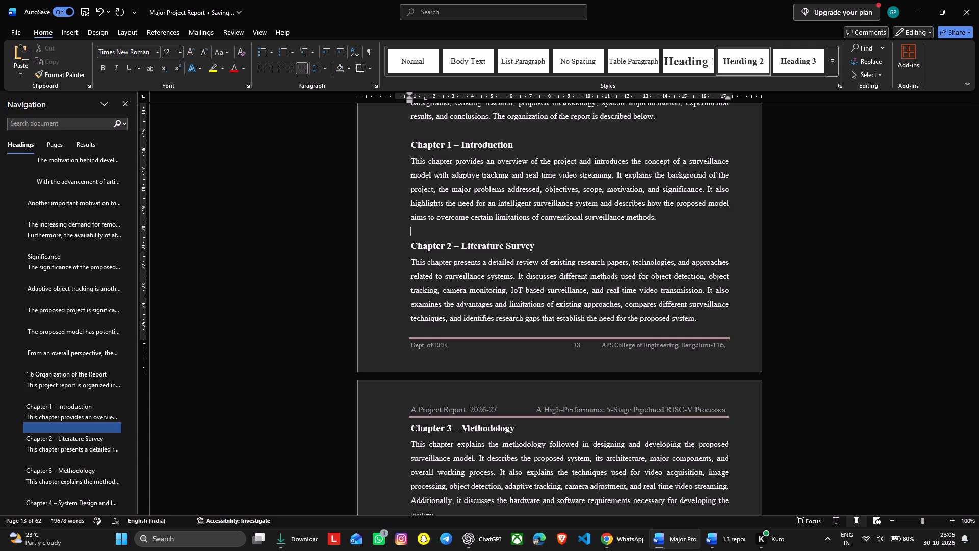
left_click(326, 69)
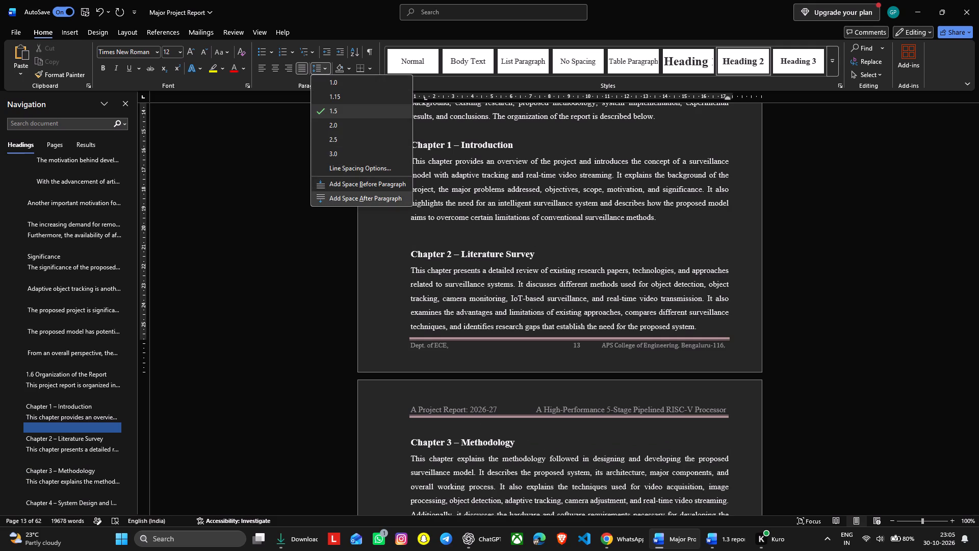
left_click(550, 232)
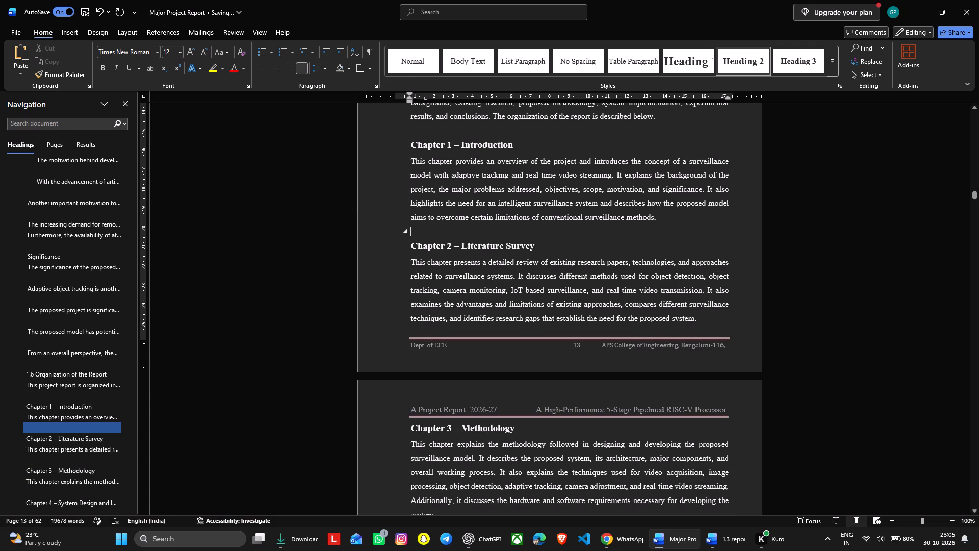
Remove the surplus blank lines between the Chapter 6 – Conclusion and Future Enhancements paragraph and the References heading.
scroll(536, 314, "down", 4)
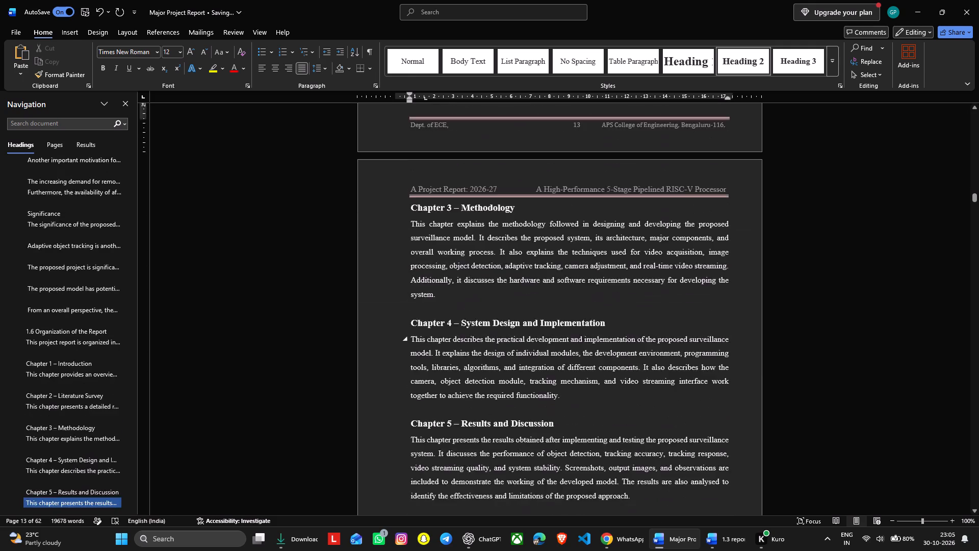
scroll(476, 338, "down", 4)
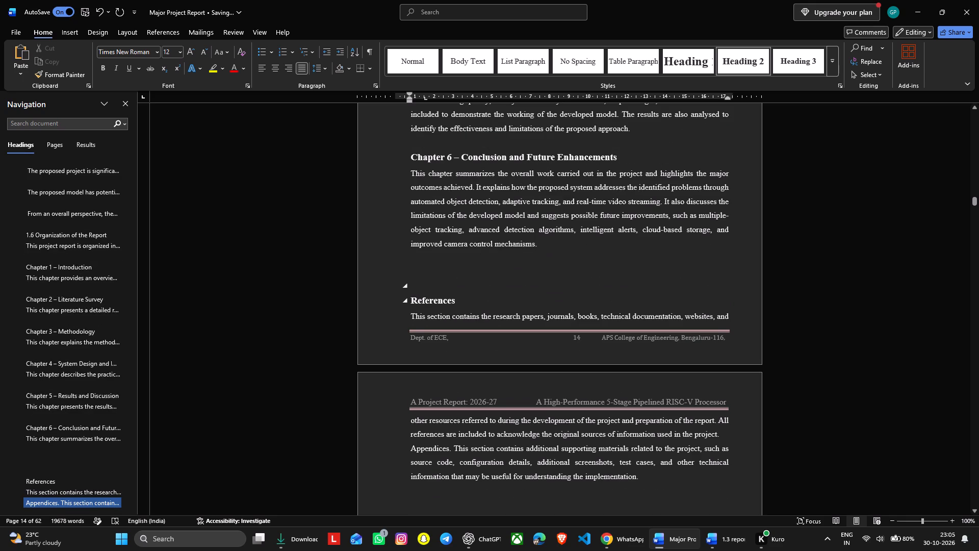
left_click(430, 288)
key("BackSpace")
key("BackSpace")
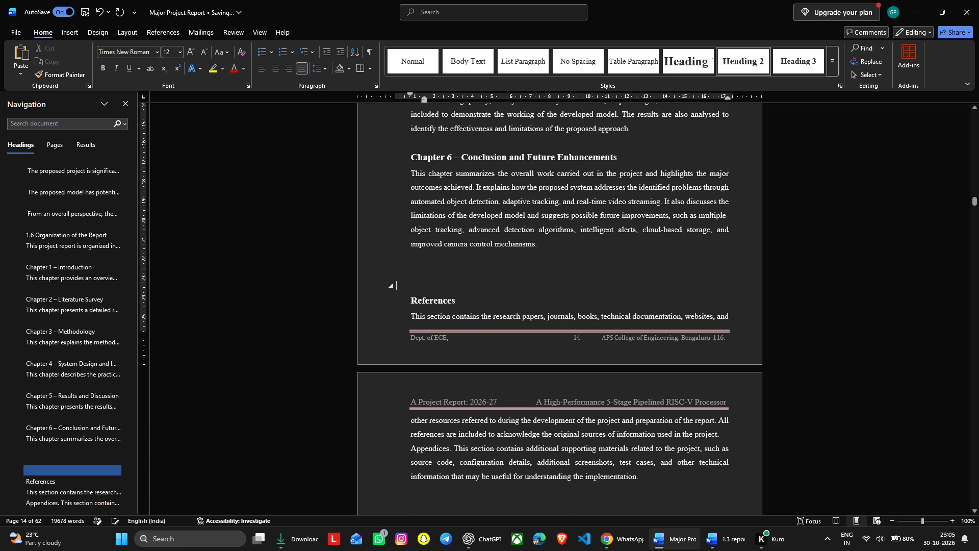
key("BackSpace")
key("BackSpace")
Delete the References heading, its paragraph and the Appendices paragraph at the end of section 1.6.
scroll(524, 367, "down", 2)
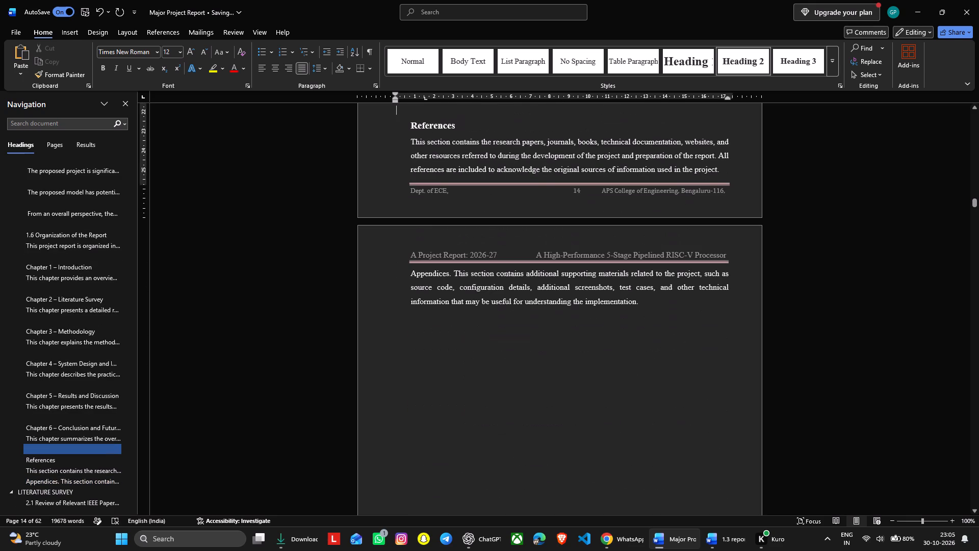
scroll(524, 370, "up", 3)
scroll(524, 370, "down", 11)
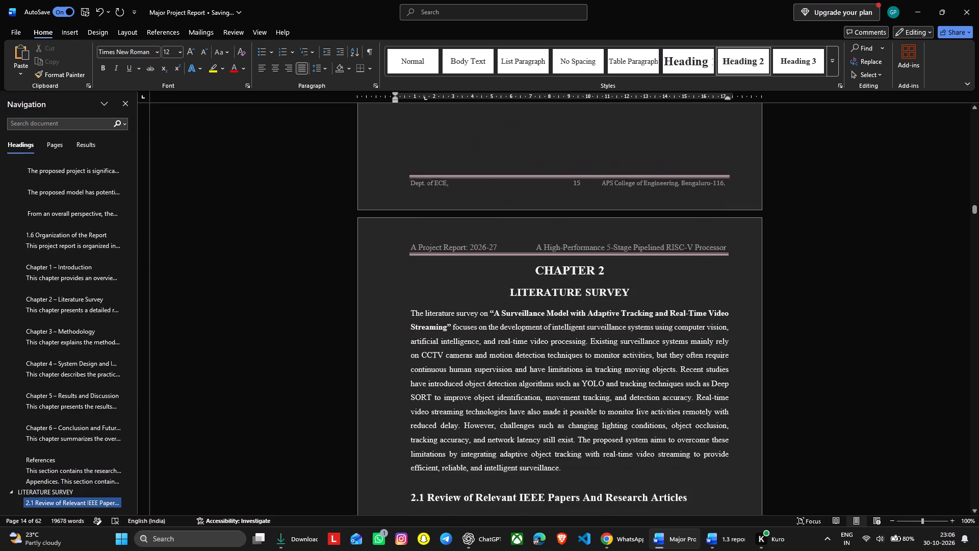
scroll(524, 369, "up", 9)
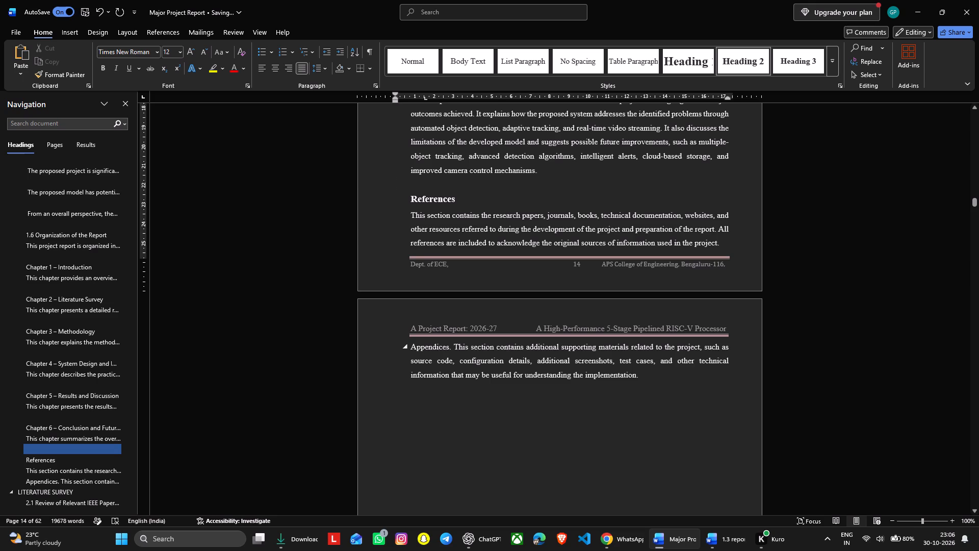
scroll(525, 369, "up", 1)
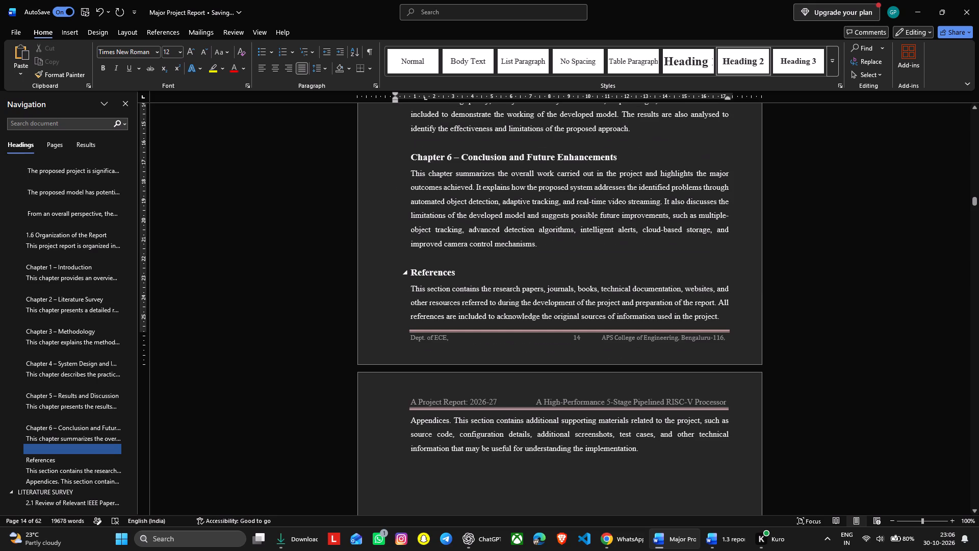
left_click_drag(413, 272, 637, 442)
key("Delete")
Check the font formatting of the CHAPTER 2 title, the LITERATURE SURVEY title and heading 2.1.
scroll(580, 411, "down", 2)
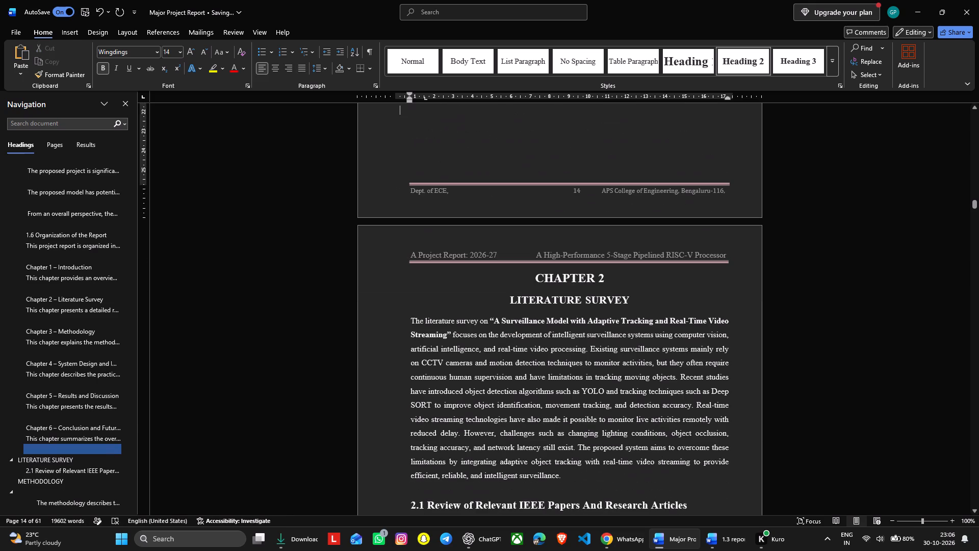
left_click(562, 279)
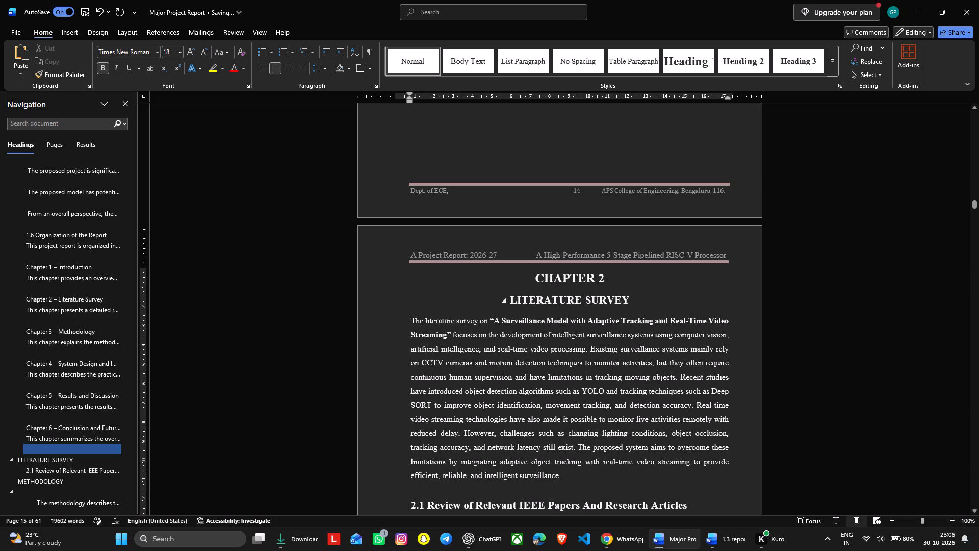
left_click(569, 297)
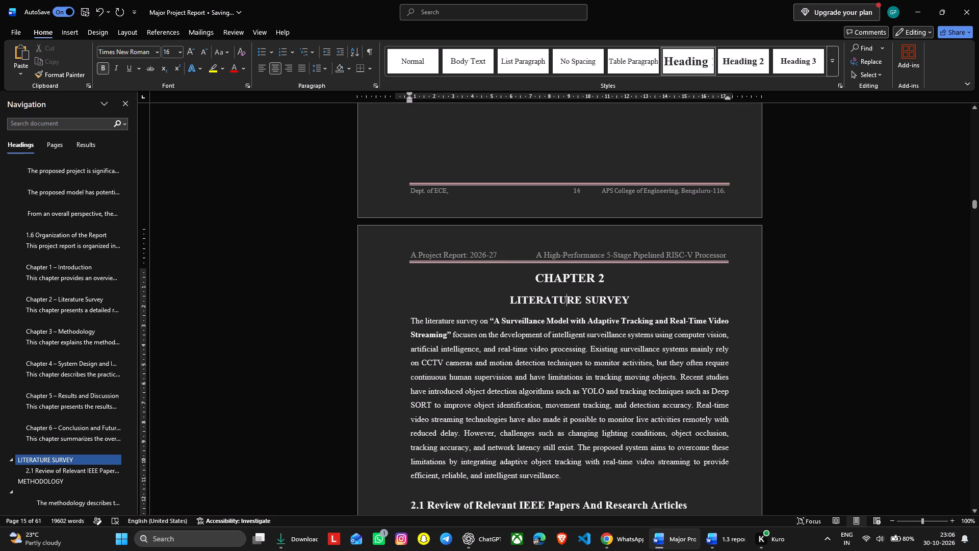
left_click(570, 280)
scroll(583, 370, "down", 2)
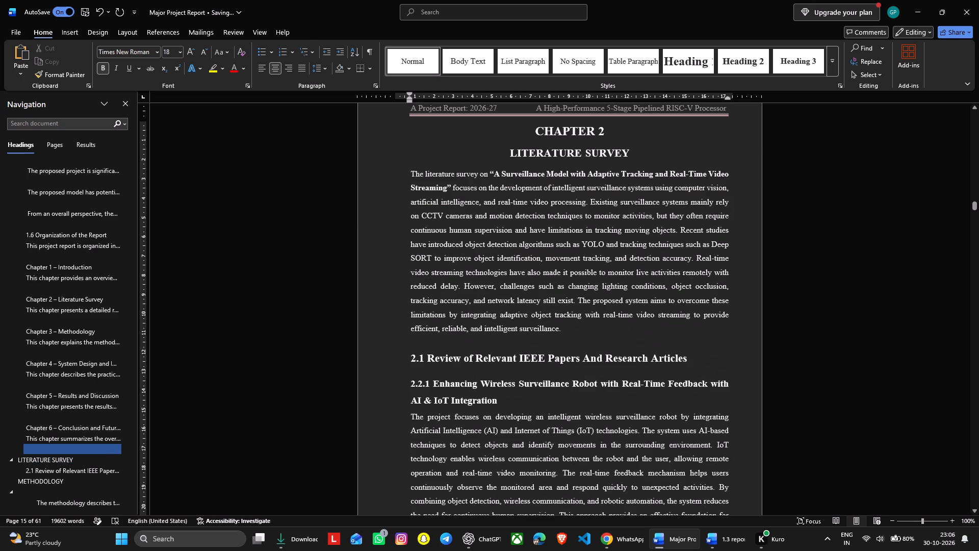
scroll(560, 394, "down", 1)
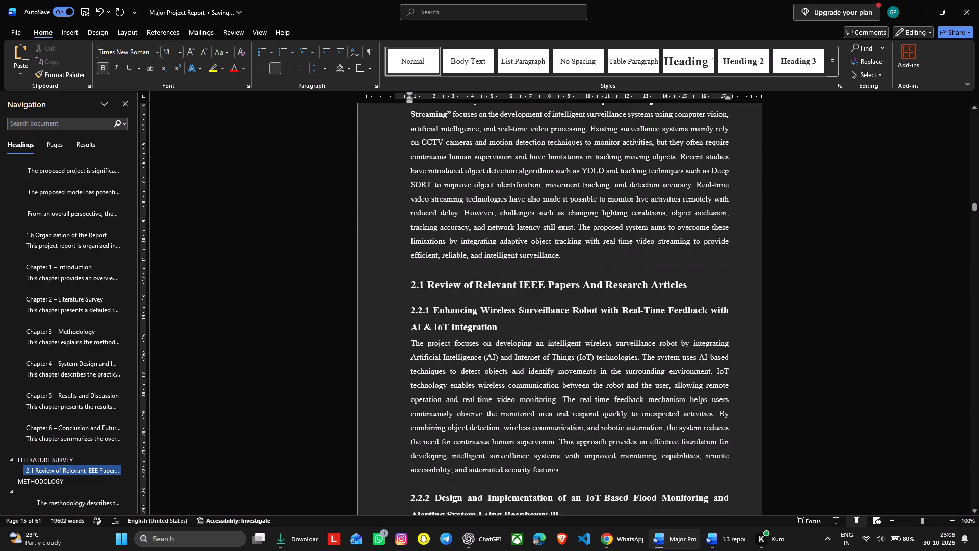
left_click(510, 286)
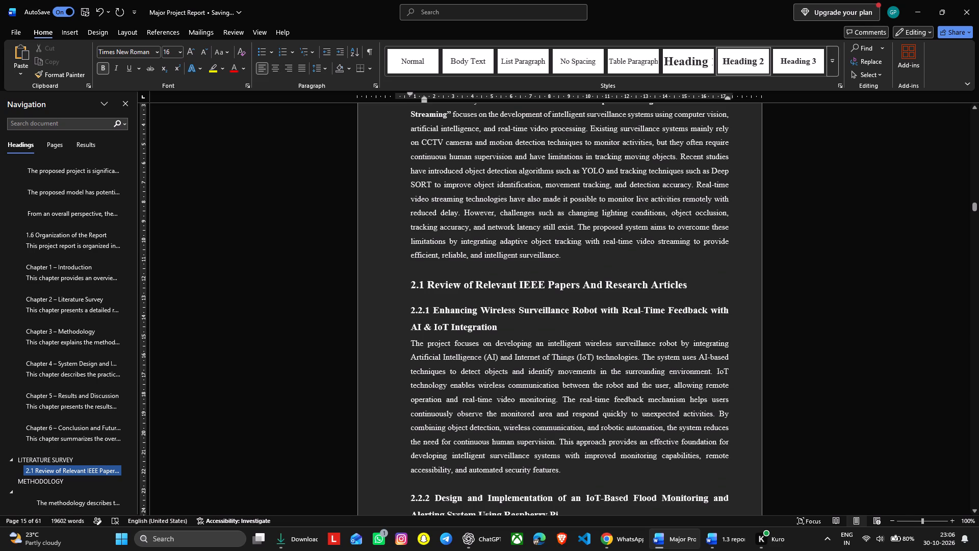
Check the heading and body text formatting of the literature survey subsections from 2.2.1 through 2.2.9.
left_click(499, 314)
scroll(513, 350, "down", 2)
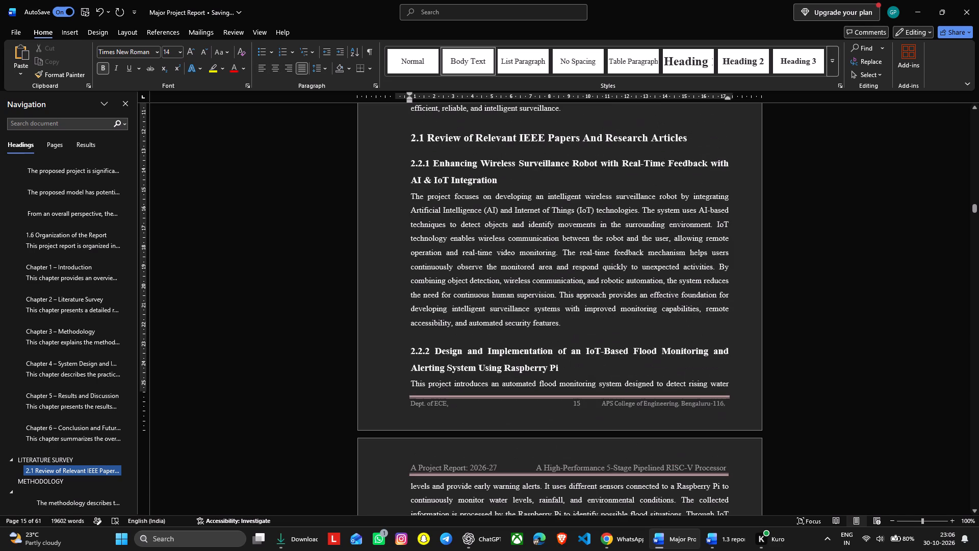
scroll(513, 350, "down", 3)
scroll(513, 350, "up", 2)
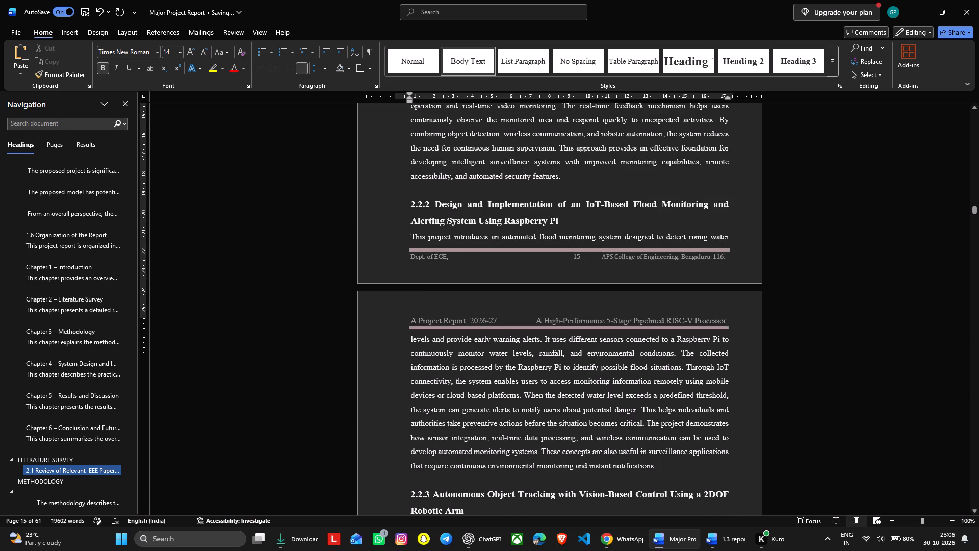
left_click(533, 237)
scroll(538, 329, "down", 1)
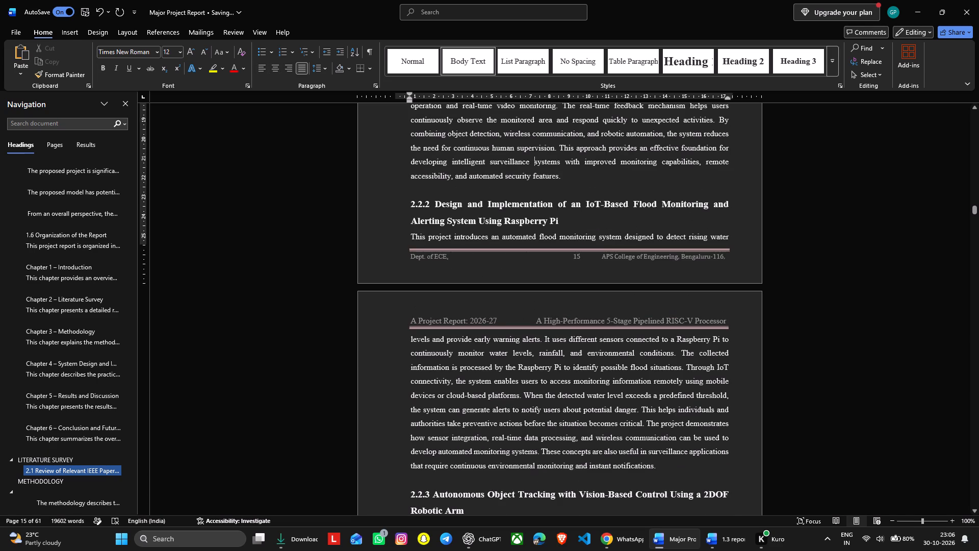
scroll(575, 419, "down", 1)
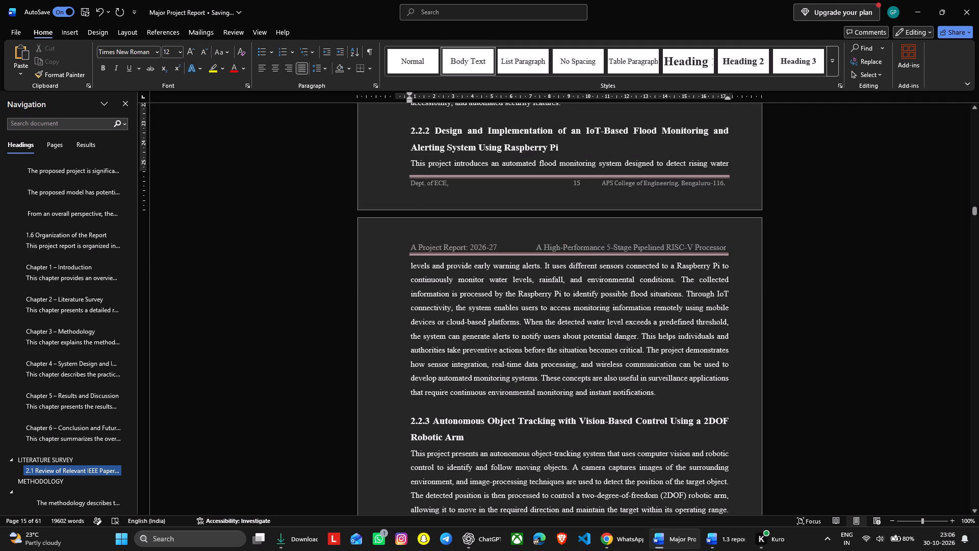
scroll(501, 427, "down", 2)
left_click(477, 279)
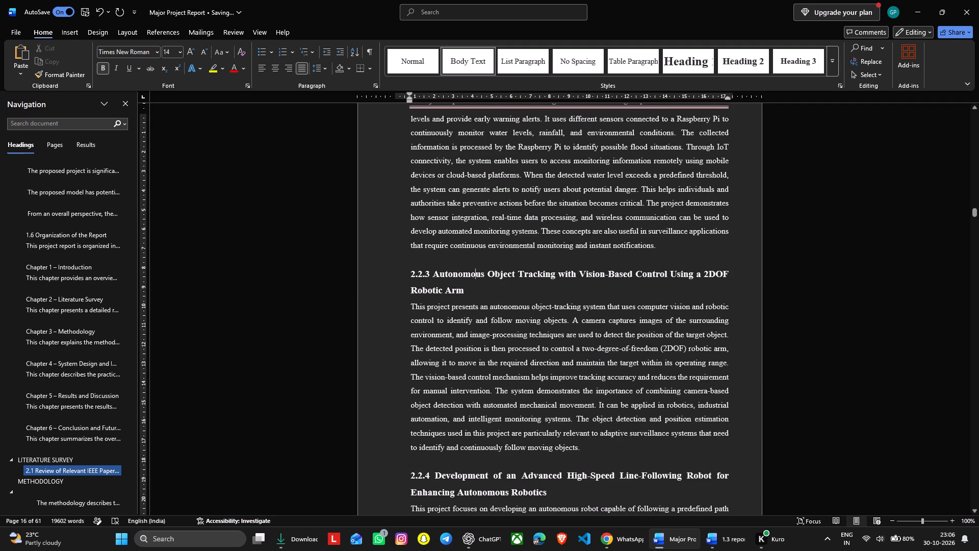
scroll(479, 303, "down", 1)
scroll(500, 346, "down", 1)
left_click(506, 329)
scroll(540, 349, "down", 3)
left_click(467, 398)
scroll(539, 395, "down", 2)
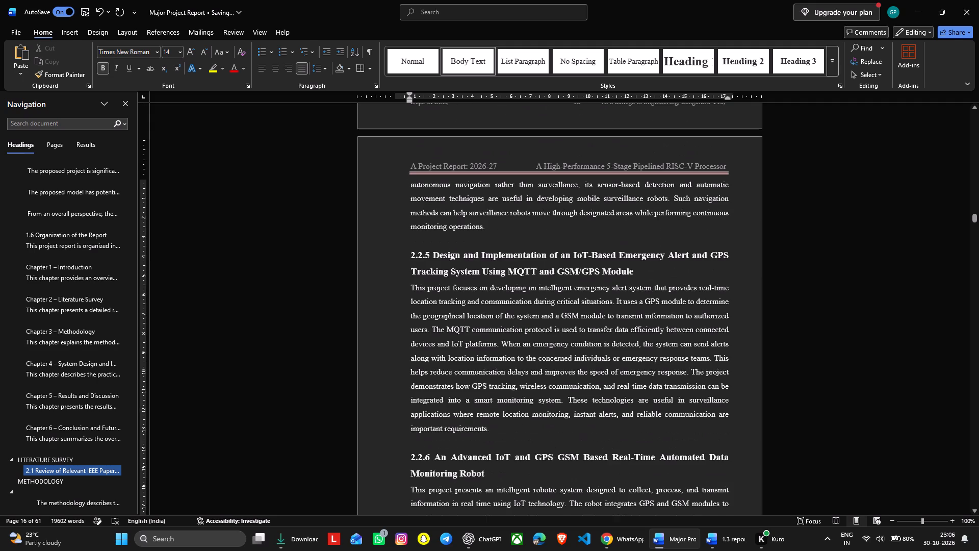
scroll(552, 395, "down", 2)
left_click(475, 317)
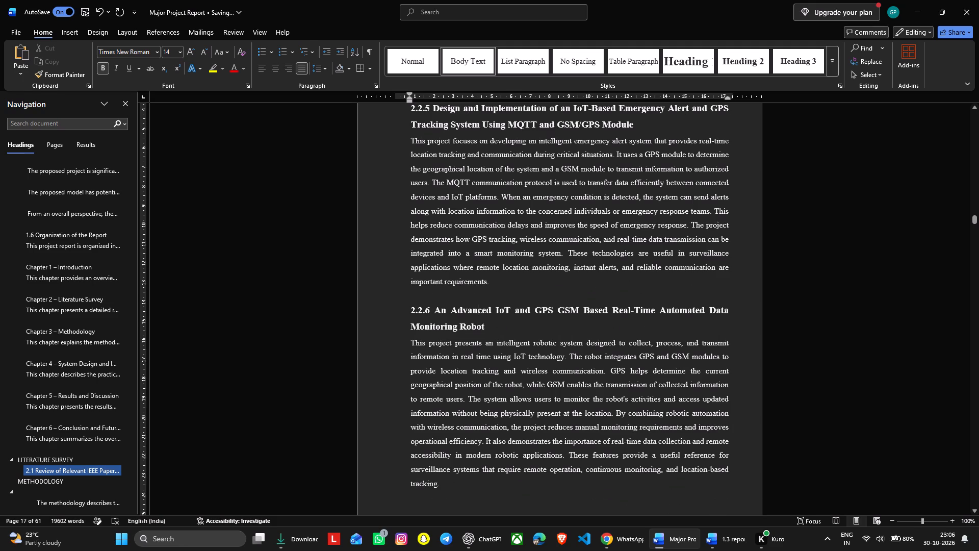
scroll(480, 336, "down", 3)
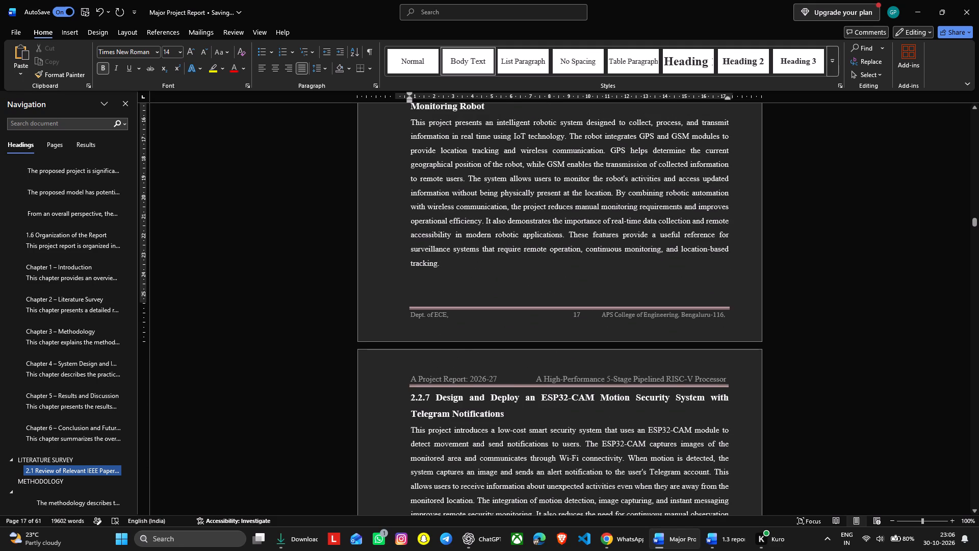
scroll(452, 387, "down", 5)
scroll(472, 336, "down", 2)
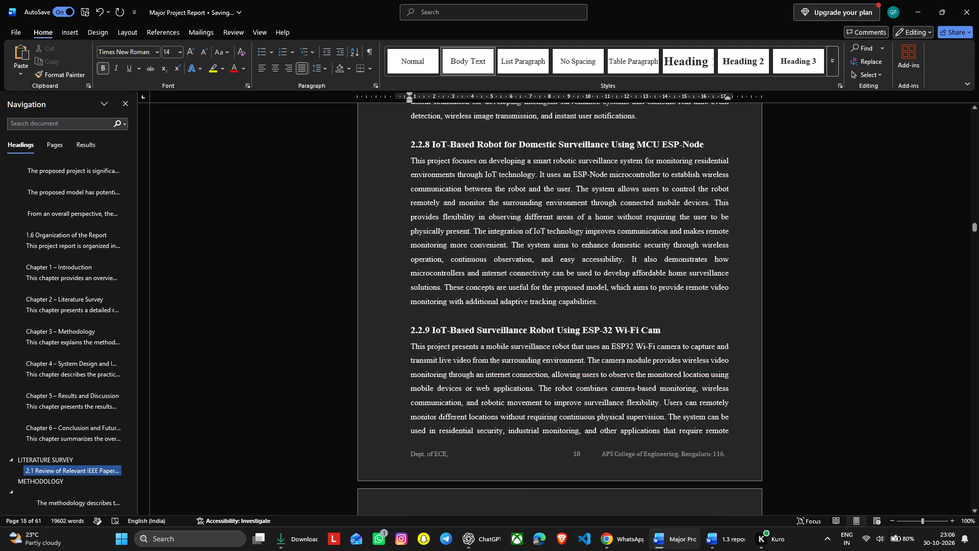
Correct the flagged phrase in the last line of section 2.2.10 to the suggested "remote-control".
scroll(483, 324, "down", 5)
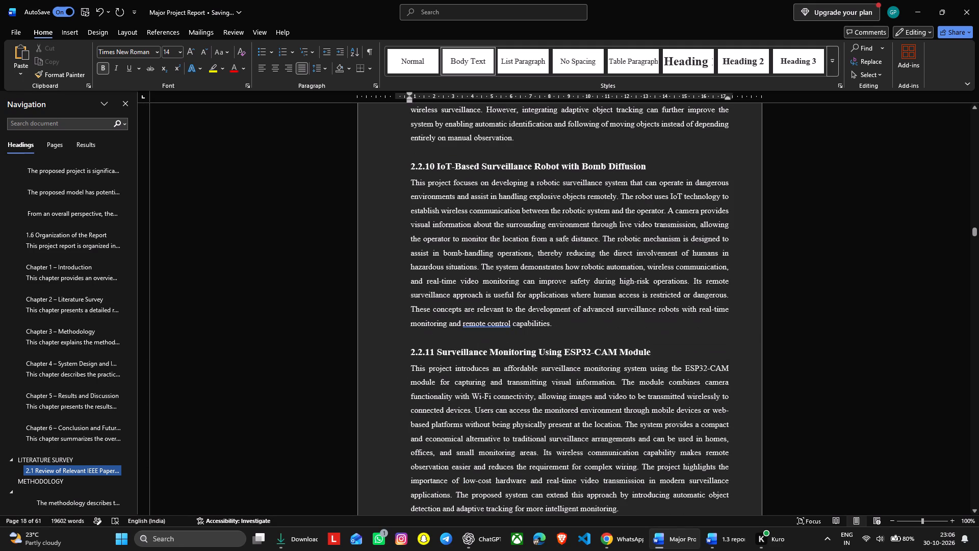
right_click(494, 324)
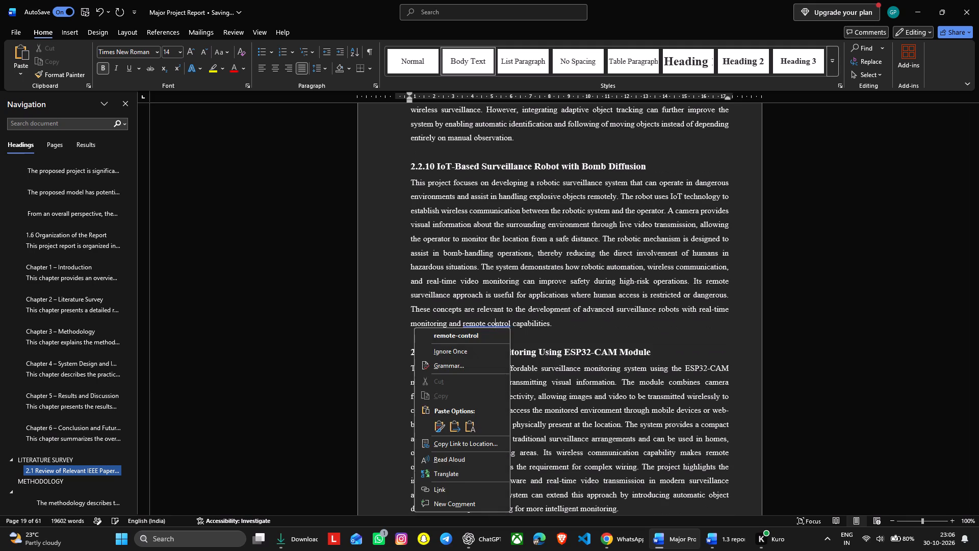
left_click(467, 335)
Review the heading formatting and page flow of the literature survey entries from 2.2.11 to 2.2.19.
scroll(543, 383, "down", 1)
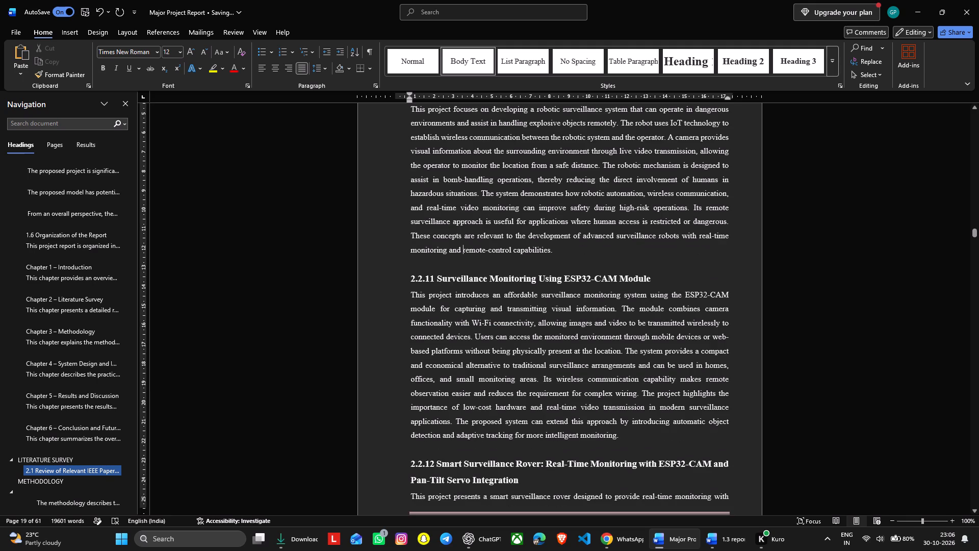
left_click(460, 278)
scroll(505, 370, "down", 3)
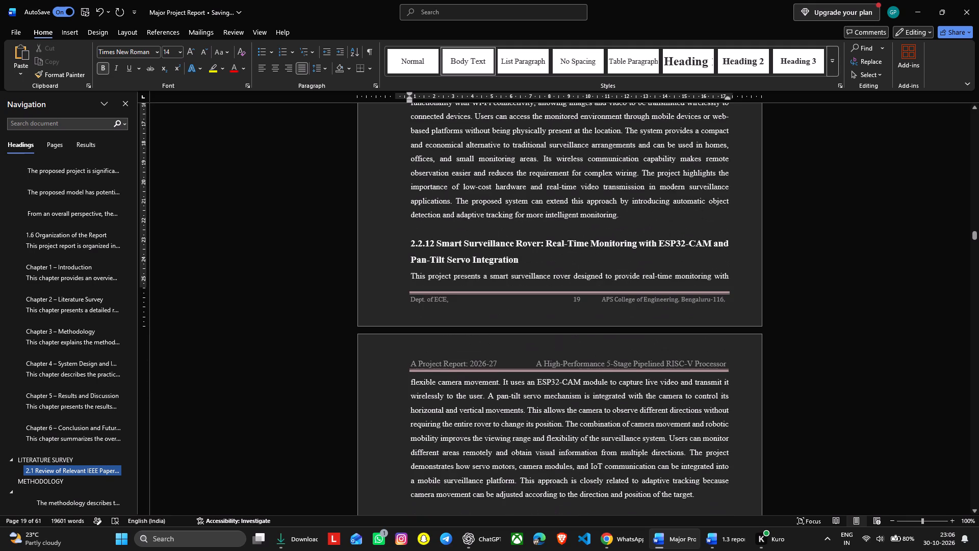
left_click(481, 266)
scroll(517, 332, "down", 3)
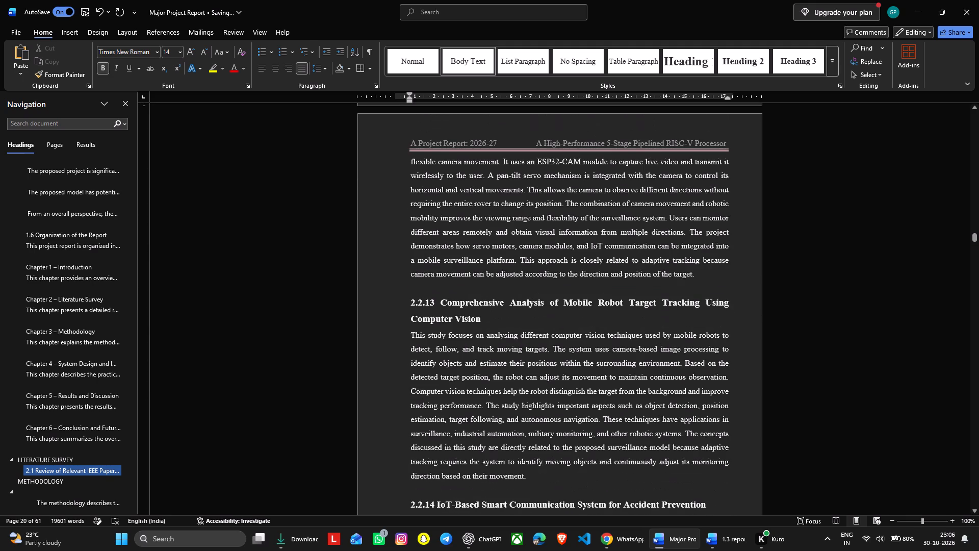
left_click(495, 304)
scroll(565, 345, "down", 5)
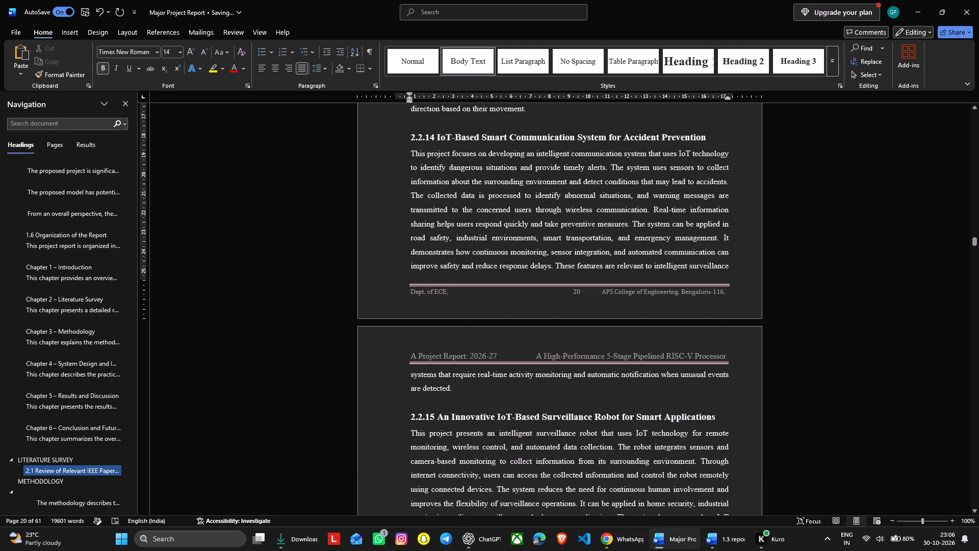
scroll(565, 348, "down", 2)
scroll(565, 348, "up", 4)
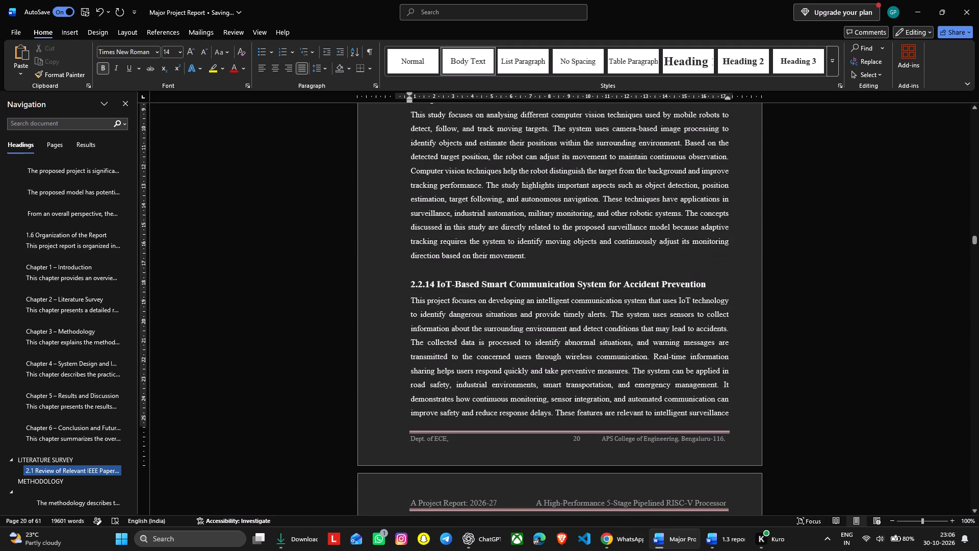
scroll(540, 355, "down", 6)
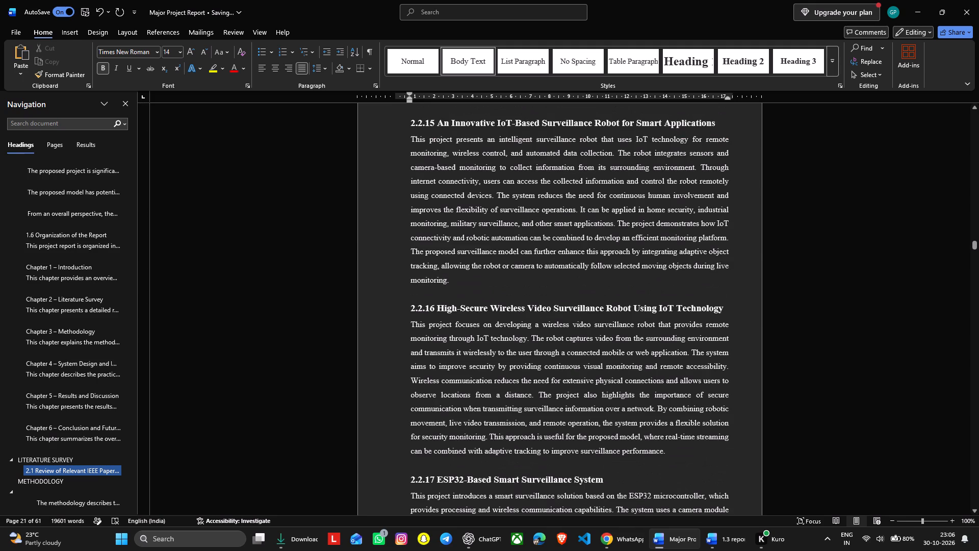
left_click(483, 308)
scroll(505, 349, "down", 4)
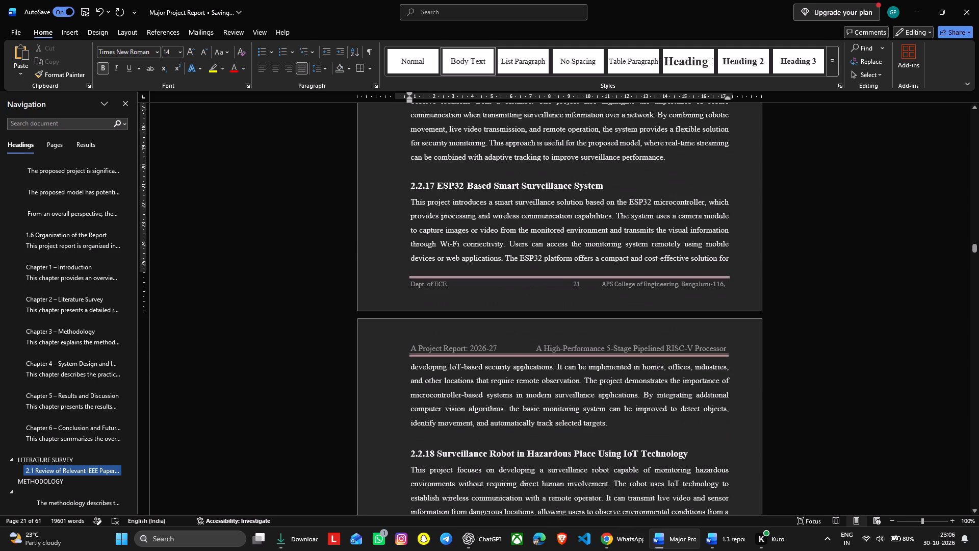
left_click(495, 391)
scroll(507, 387, "down", 2)
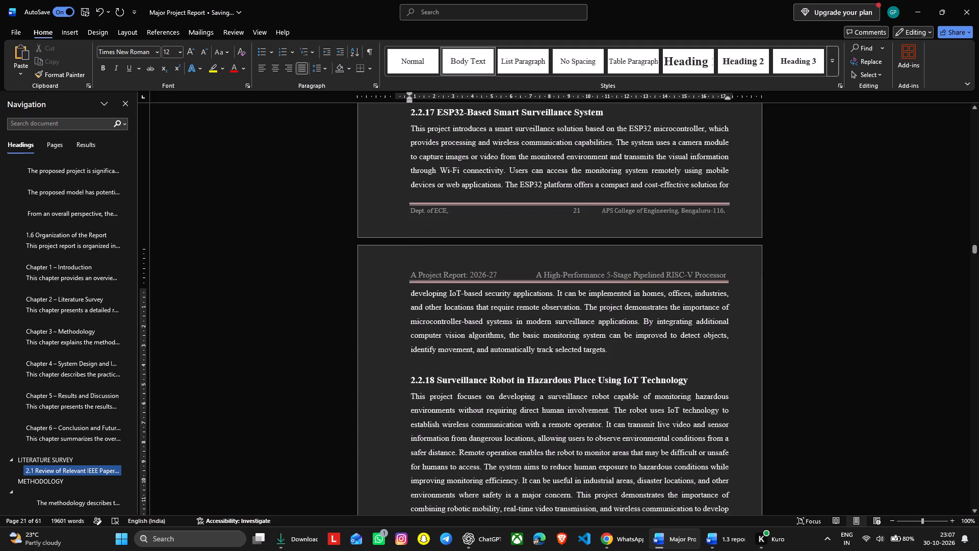
scroll(507, 388, "down", 1)
left_click(468, 230)
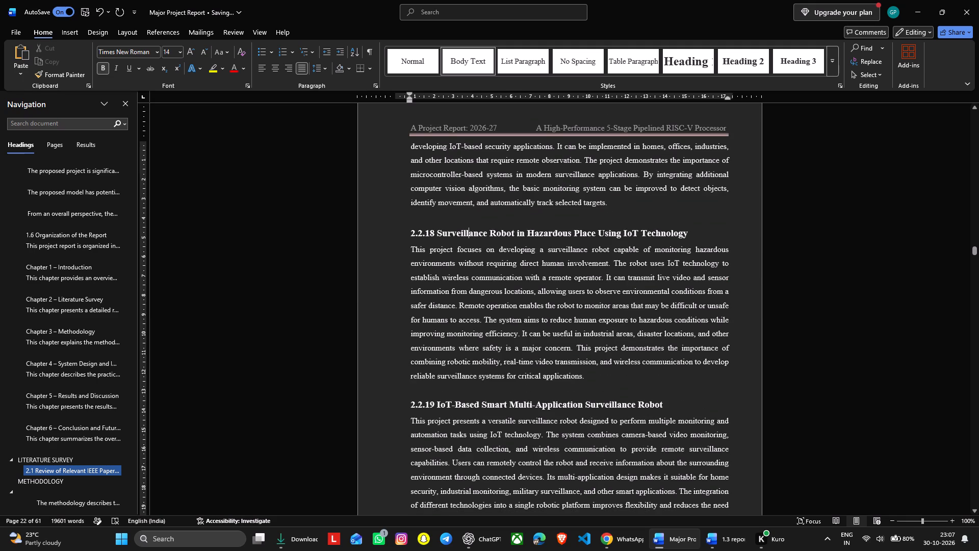
scroll(511, 311, "down", 3)
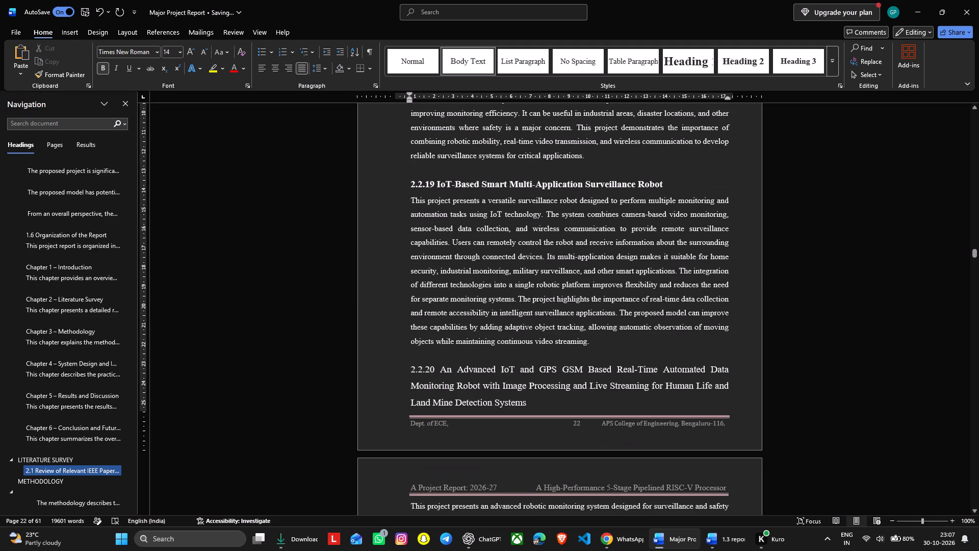
left_click(463, 185)
Make the whole three-line heading 2.2.20 An Advanced IoT and GPS GSM Based Real-Time Automated Data Monitoring Robot bold.
scroll(495, 279, "down", 1)
left_click(486, 293)
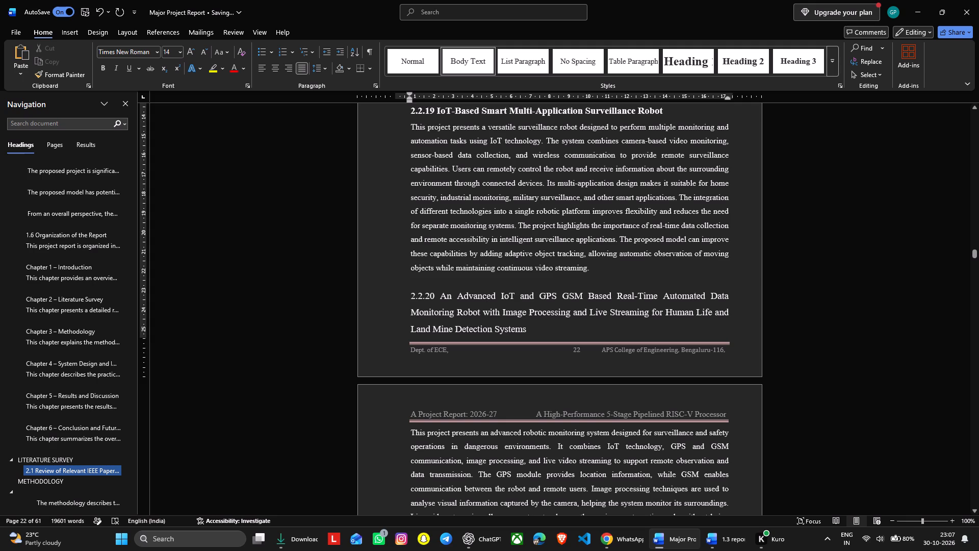
left_click_drag(413, 295, 461, 309)
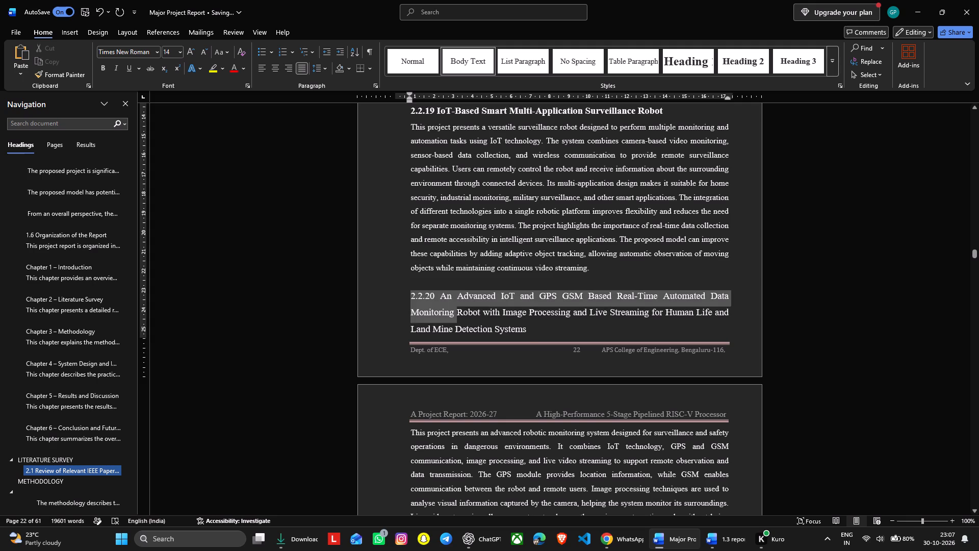
left_click_drag(461, 309, 524, 325)
left_click(533, 306)
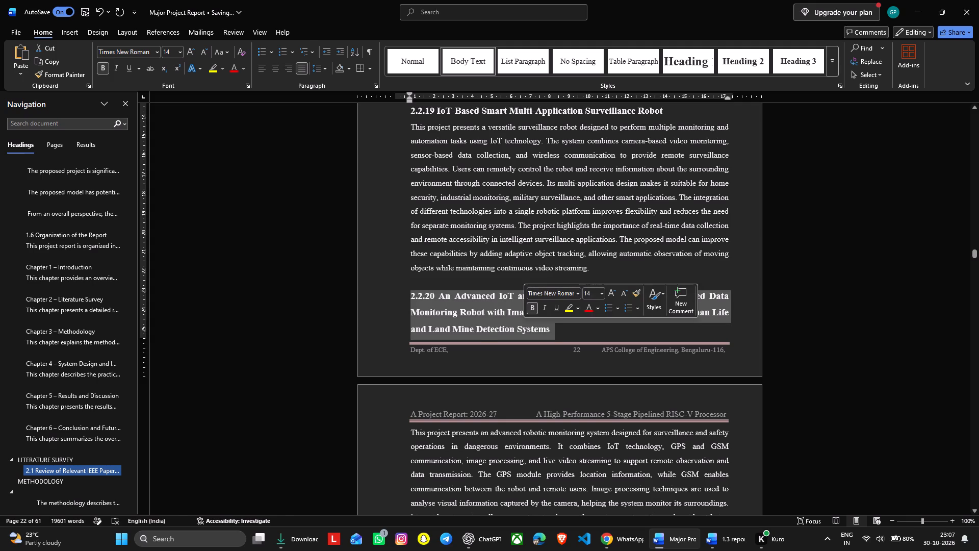
left_click(577, 332)
Check the formatting of heading 2.3 Existing Methods and Techniques and of heading 2.2.20 before it.
scroll(571, 333, "down", 2)
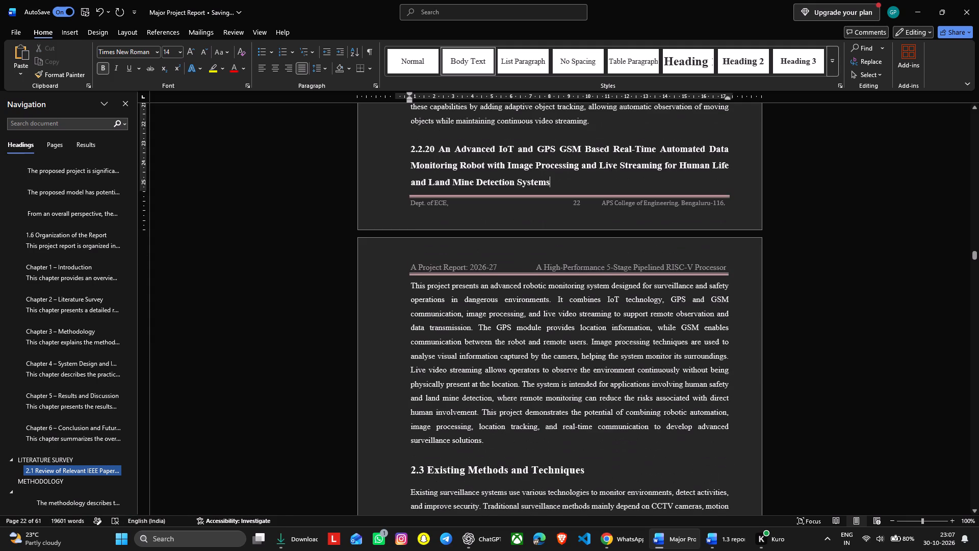
scroll(513, 364, "down", 2)
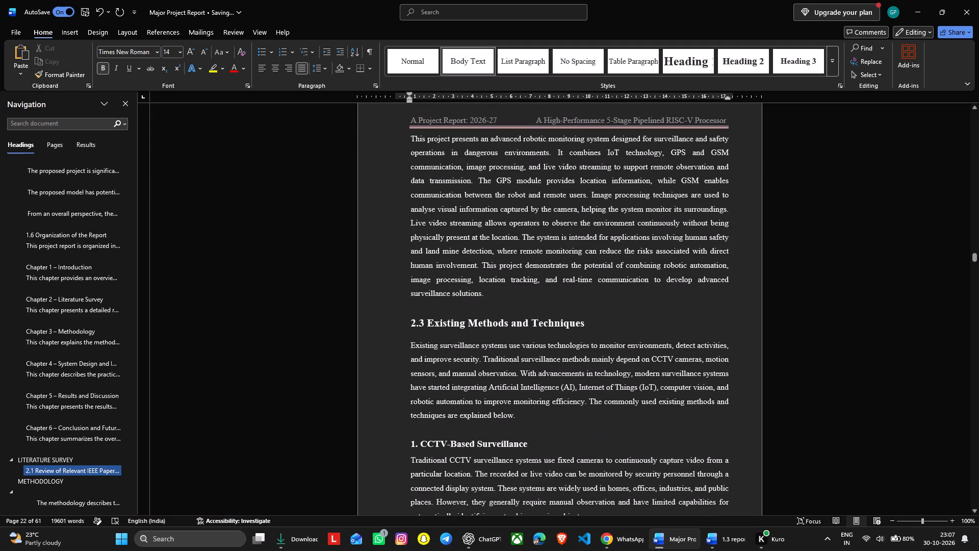
left_click(430, 309)
left_click(462, 321)
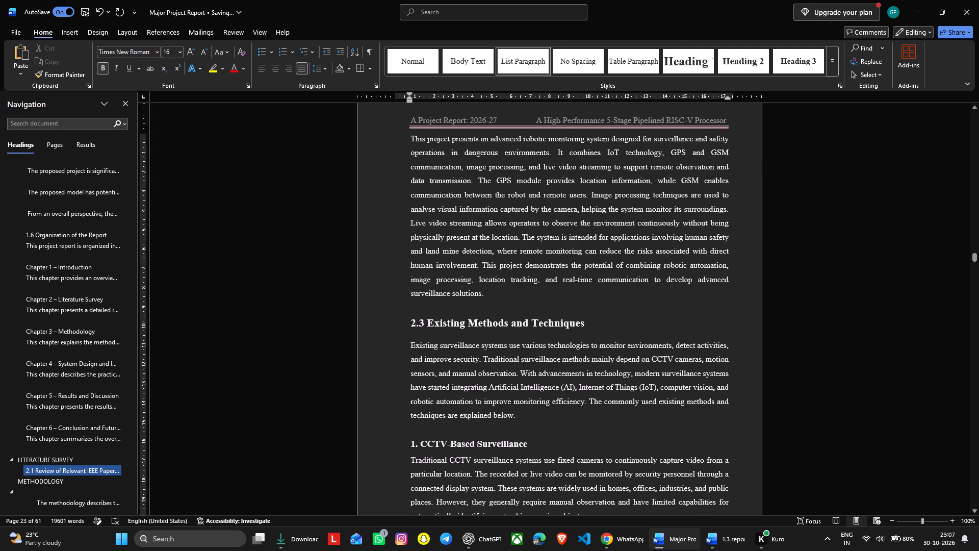
scroll(462, 322, "up", 3)
left_click(421, 223)
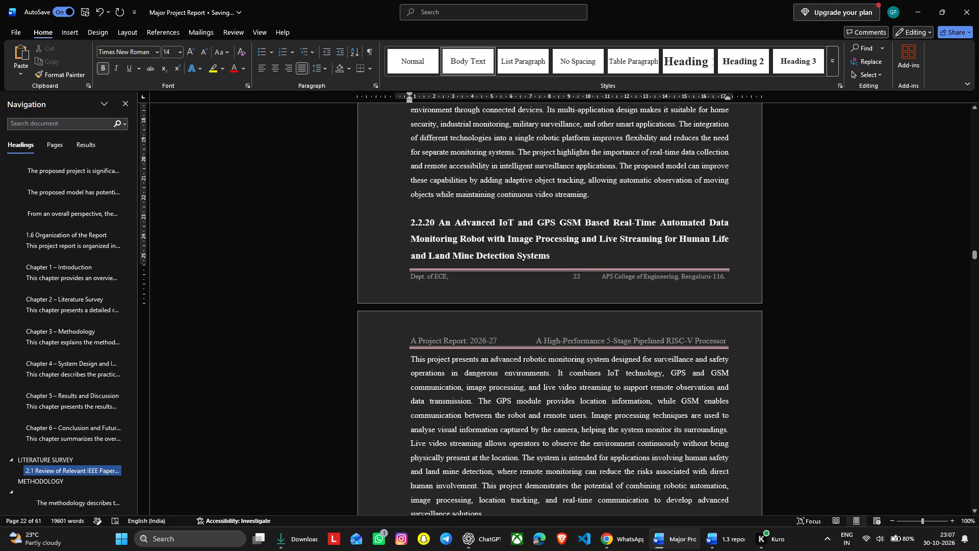
Check the formatting of headings 2.2.20, 2.3 Existing Methods and Techniques and 1. CCTV-Based Surveillance.
left_click(529, 229)
scroll(435, 314, "down", 3)
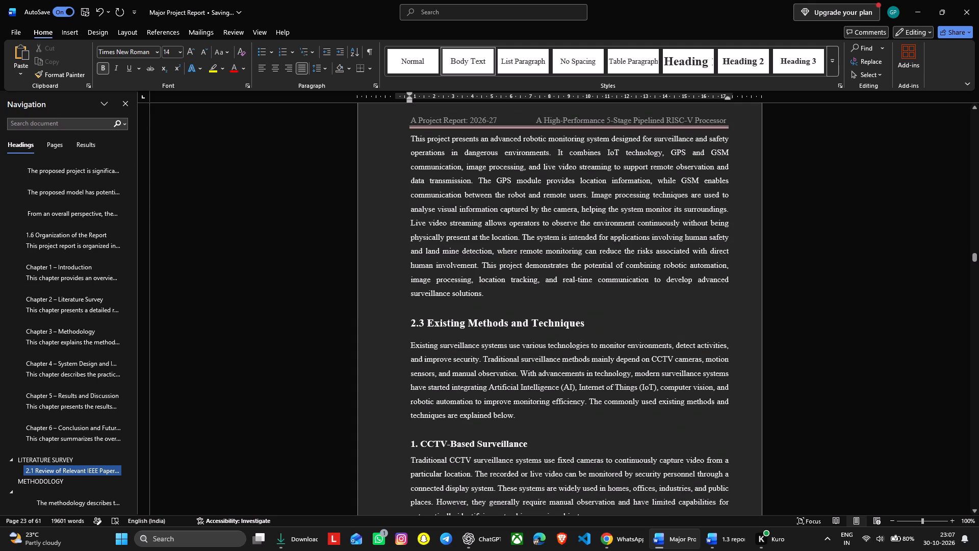
left_click(446, 319)
scroll(579, 347, "down", 2)
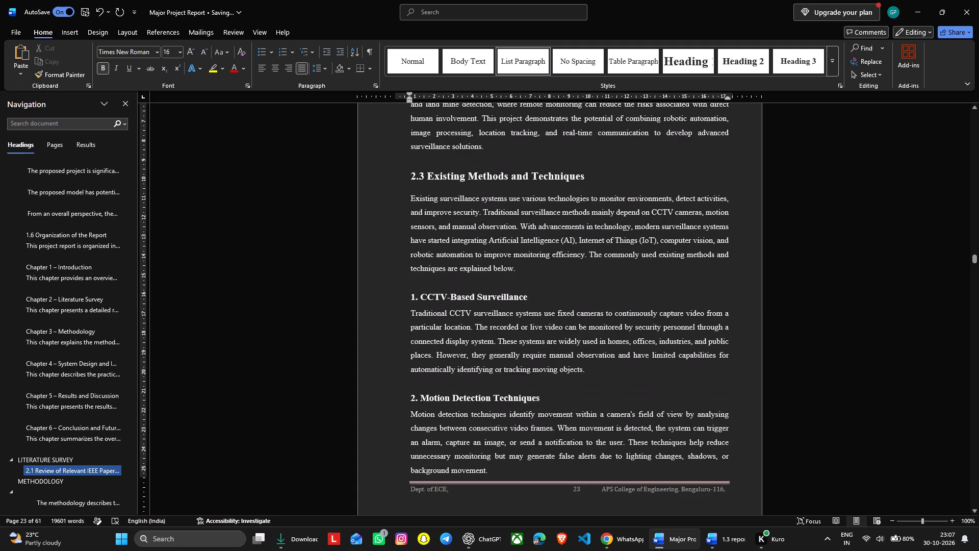
left_click(437, 297)
scroll(469, 343, "down", 1)
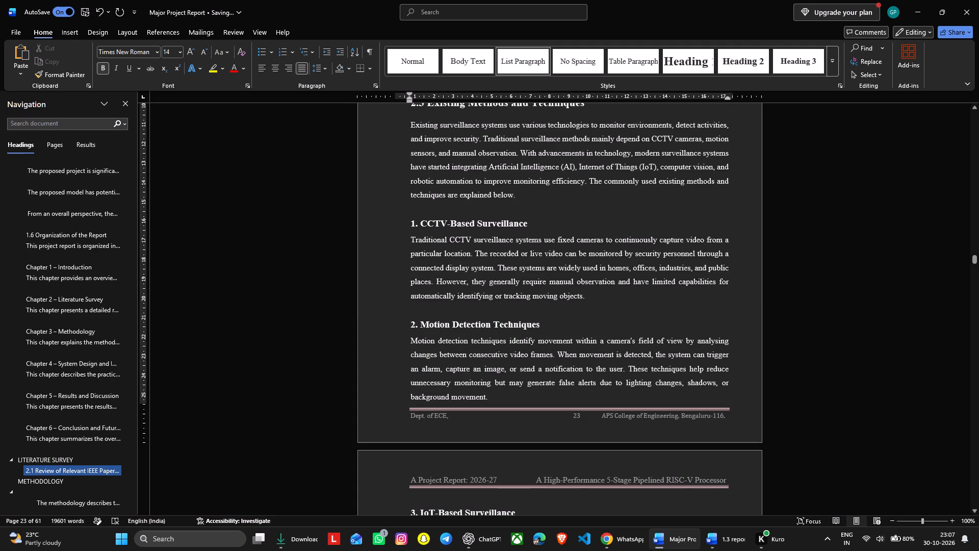
Delete the empty line above heading 3. IoT-Based Surveillance at the top of its page.
scroll(472, 347, "down", 2)
left_click(463, 350)
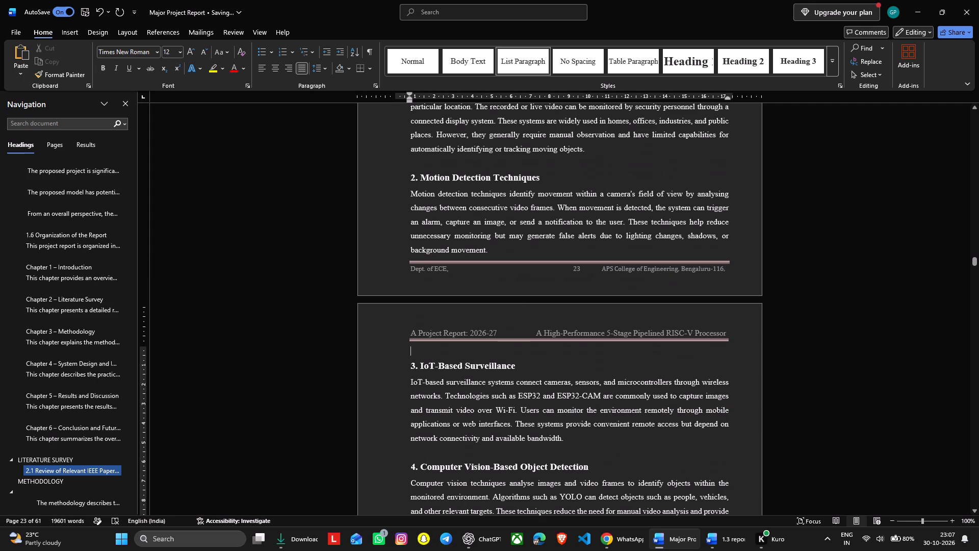
key("Delete")
Check the formatting of headings 4. Computer Vision-Based Object Detection and 2.3 Comparison of Existing Approaches, and the spacing of the sections between them.
scroll(486, 370, "down", 2)
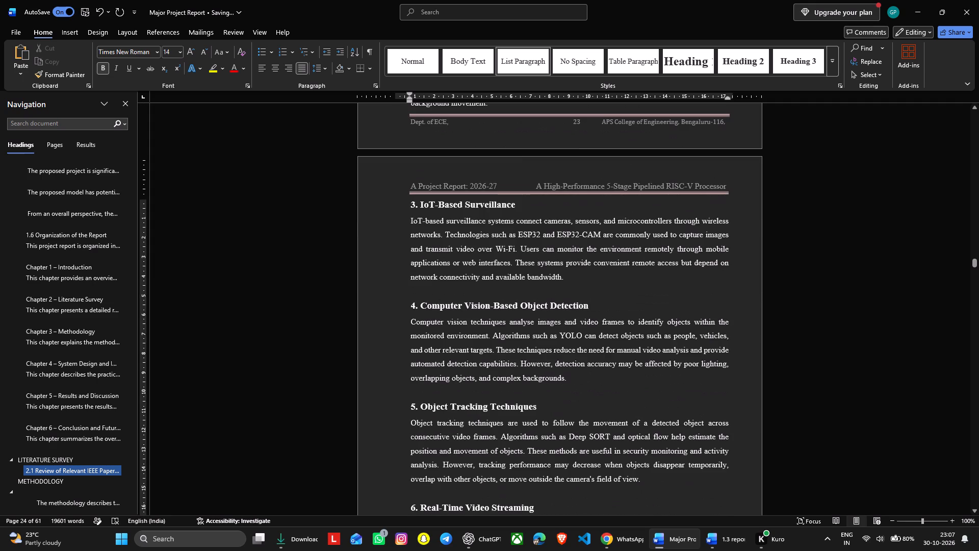
left_click(458, 308)
scroll(489, 394, "down", 2)
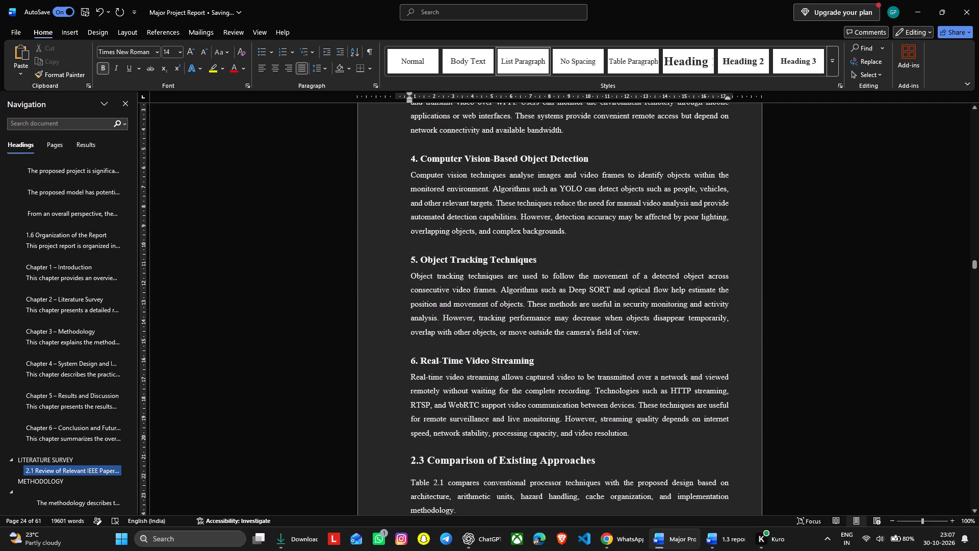
scroll(491, 401, "down", 2)
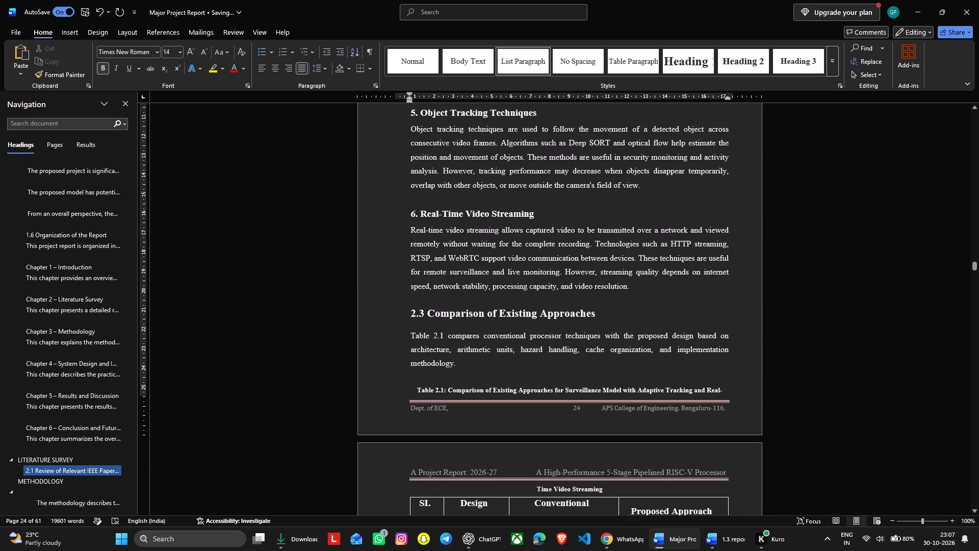
left_click(450, 319)
left_click_drag(603, 315, 592, 312)
left_click_drag(592, 312, 408, 310)
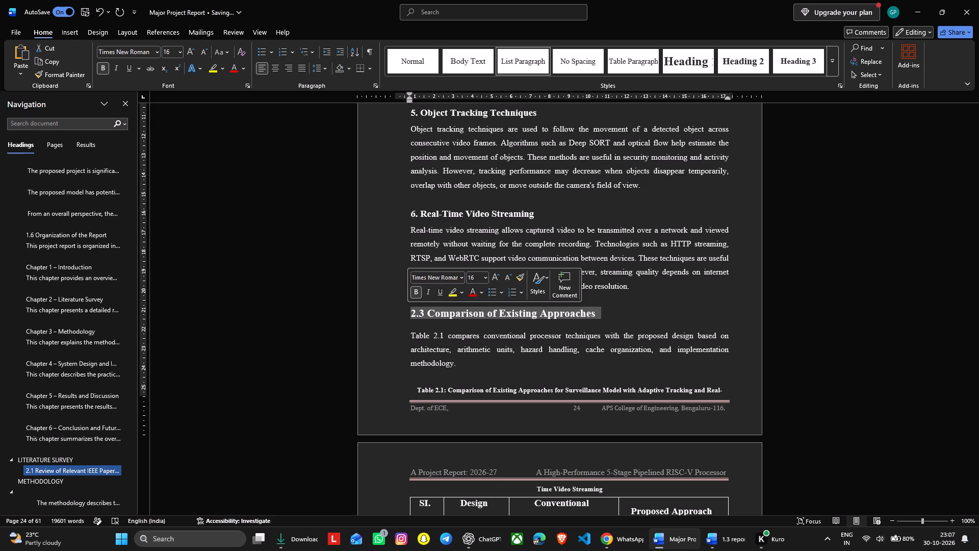
left_click(486, 320)
left_click(448, 310)
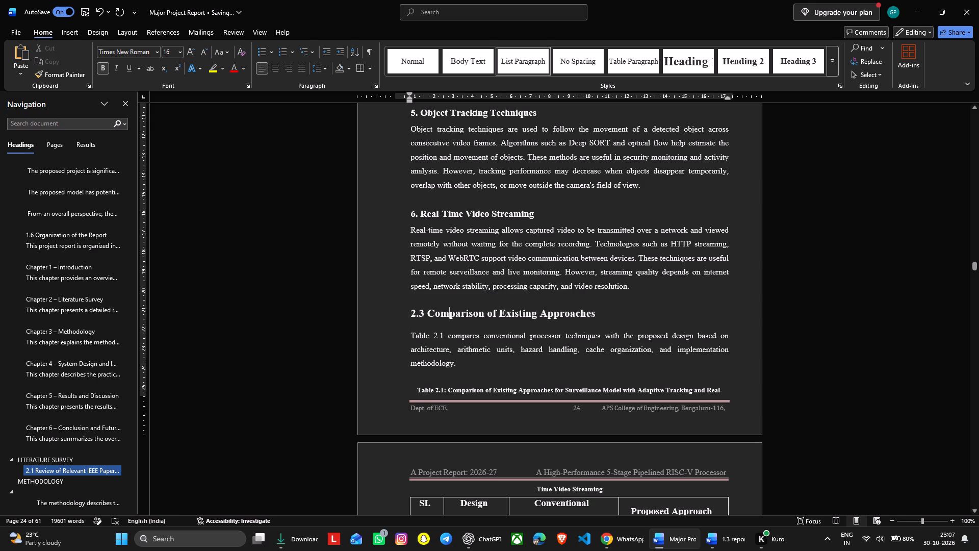
Insert a blank line after the paragraph introducing Table 2.1 so the whole caption moves onto the table's page.
scroll(493, 342, "down", 1)
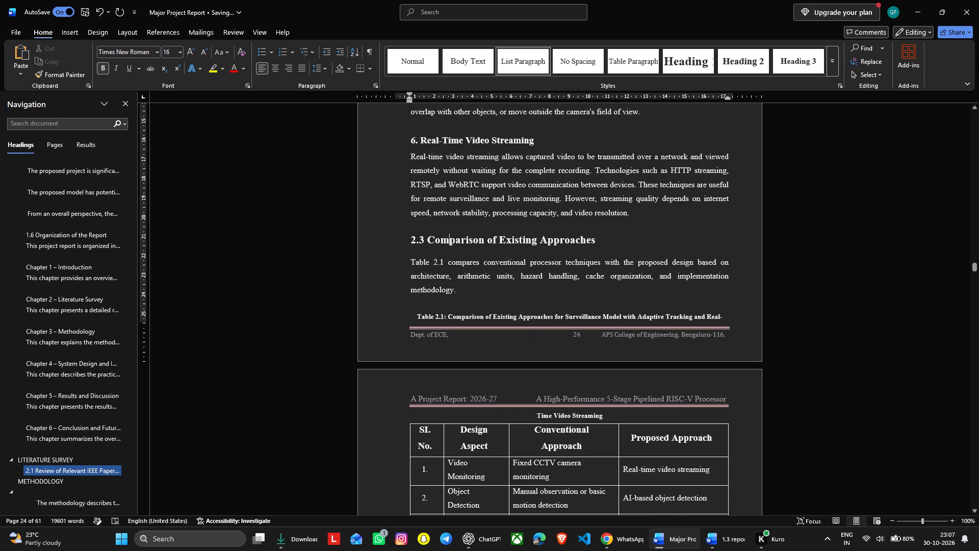
left_click(467, 290)
key("Return")
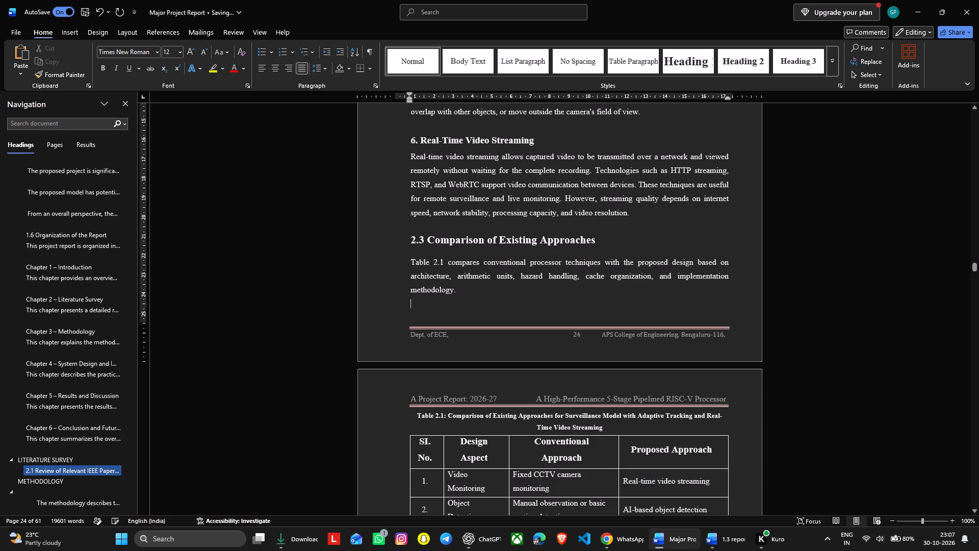
Review the layout of Table 2.1, heading 2.4 Research Gaps and Limitations, and the numbered list of research gaps.
scroll(513, 330, "down", 3)
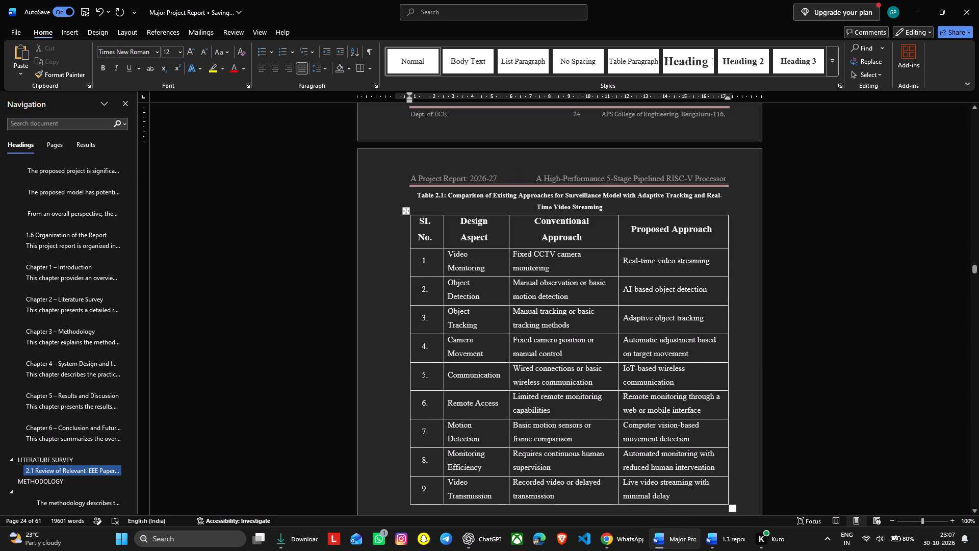
scroll(528, 364, "down", 4)
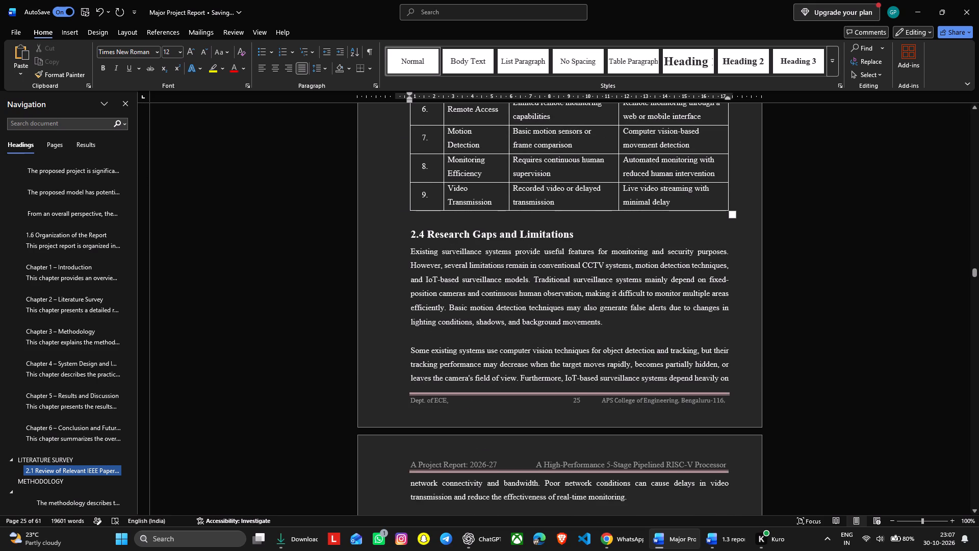
left_click(455, 234)
scroll(466, 269, "down", 2)
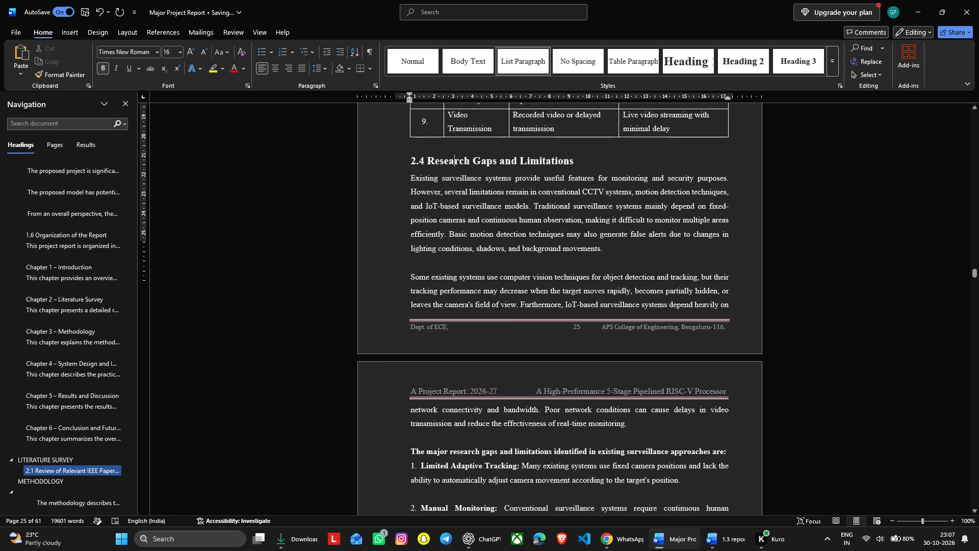
scroll(489, 336, "down", 1)
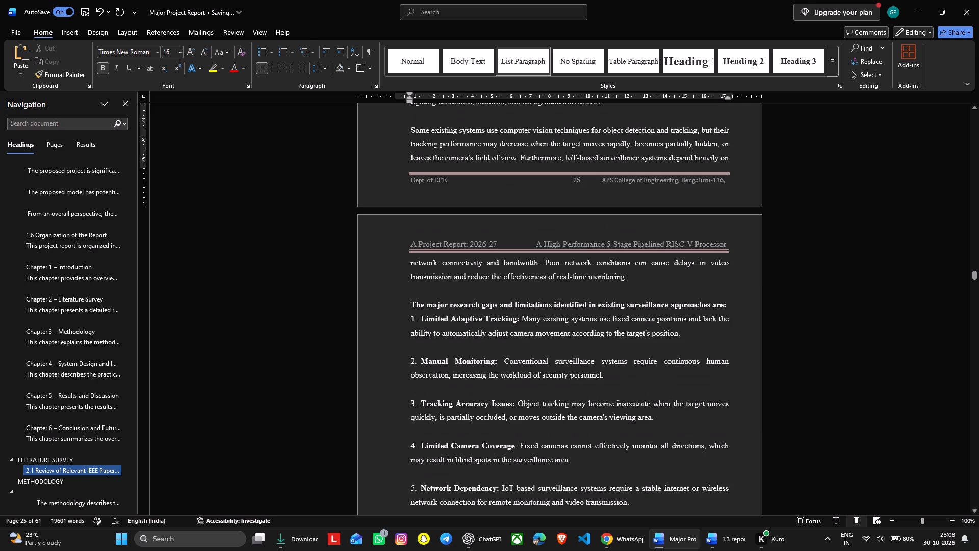
left_click(458, 320)
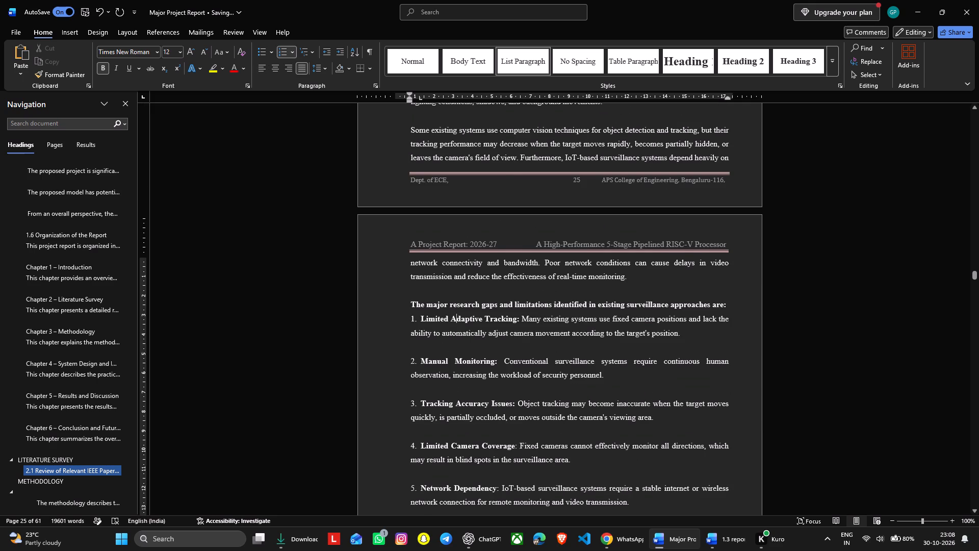
scroll(471, 335, "down", 2)
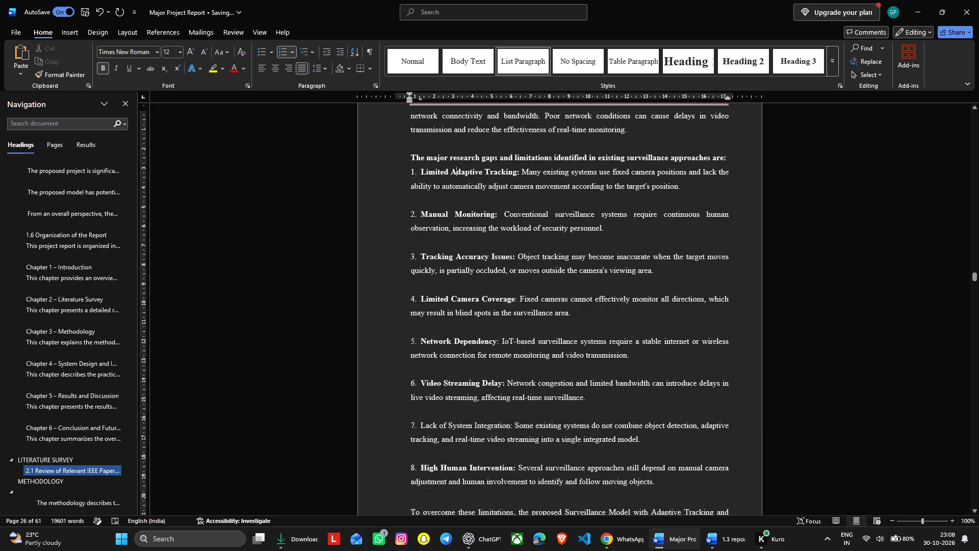
left_click(414, 159)
scroll(484, 310, "down", 1)
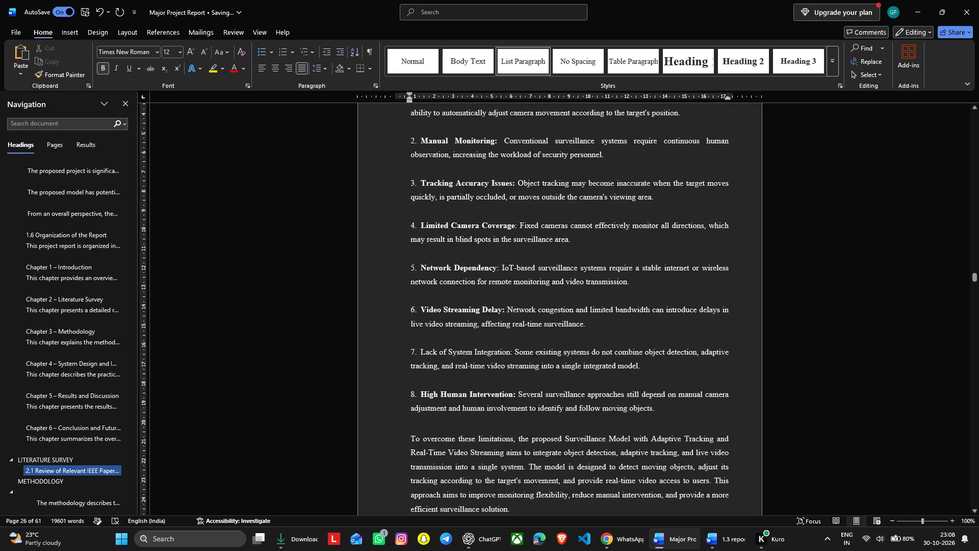
Insert a blank line between CHAPTER 3 and METHODOLOGY and reduce its font size to 6.
scroll(487, 317, "down", 5)
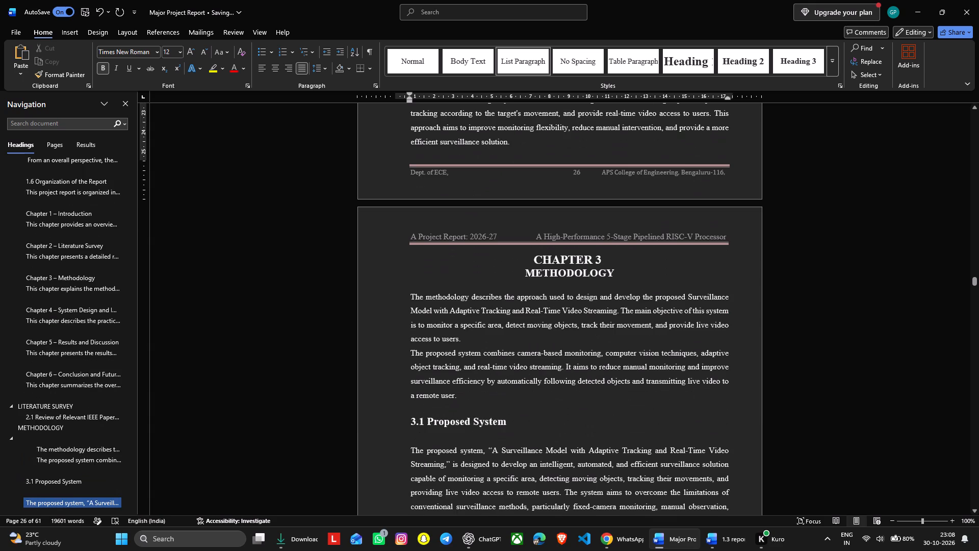
left_click(559, 258)
left_click(602, 259)
key("Return")
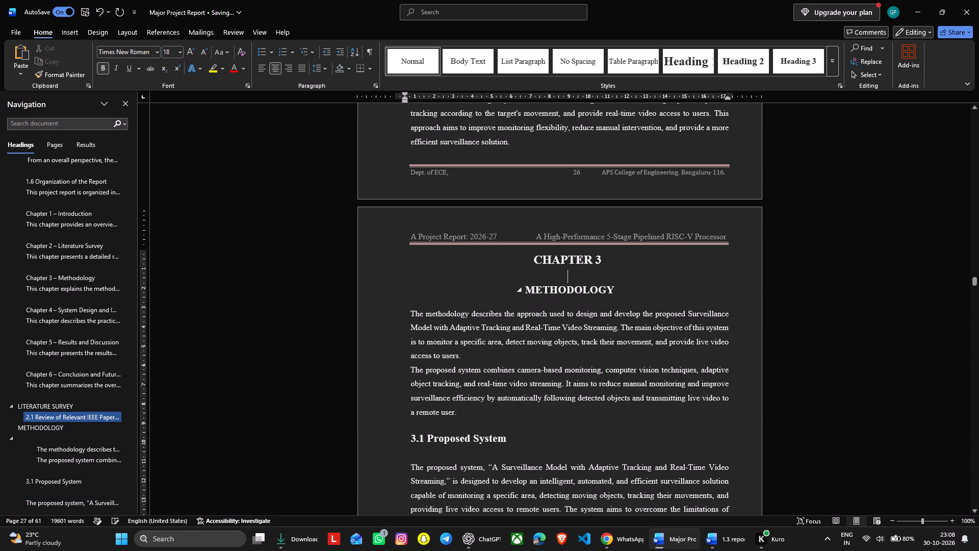
triple_click(207, 52)
triple_click(207, 52)
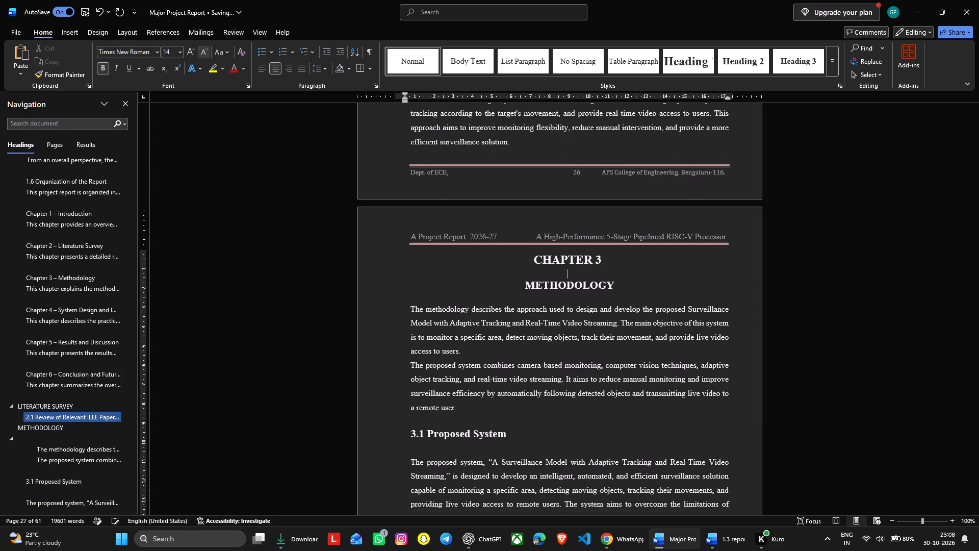
left_click(207, 52)
double_click(207, 52)
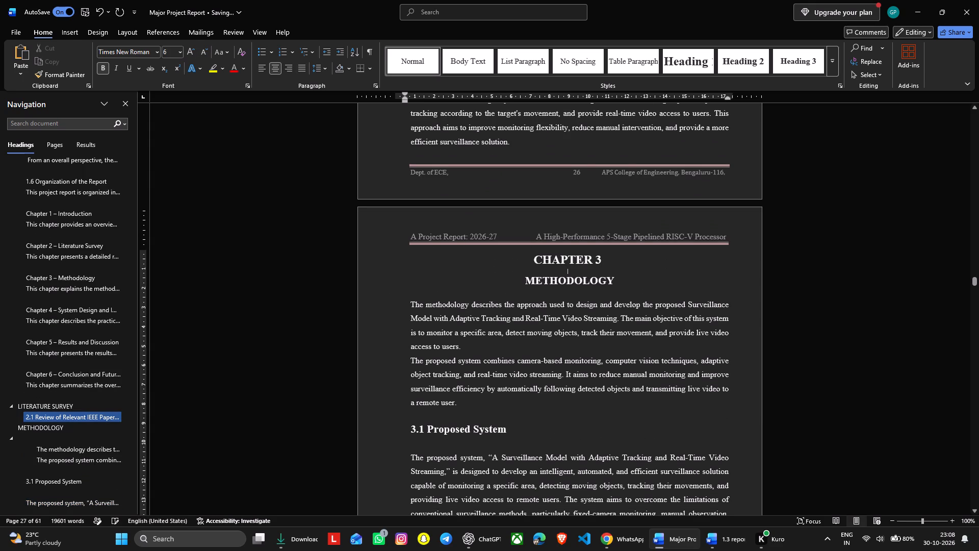
Merge the Chapter 3 paragraph beginning "The proposed system combines" into the introductory paragraph above it, after "access to users.".
scroll(460, 338, "down", 2)
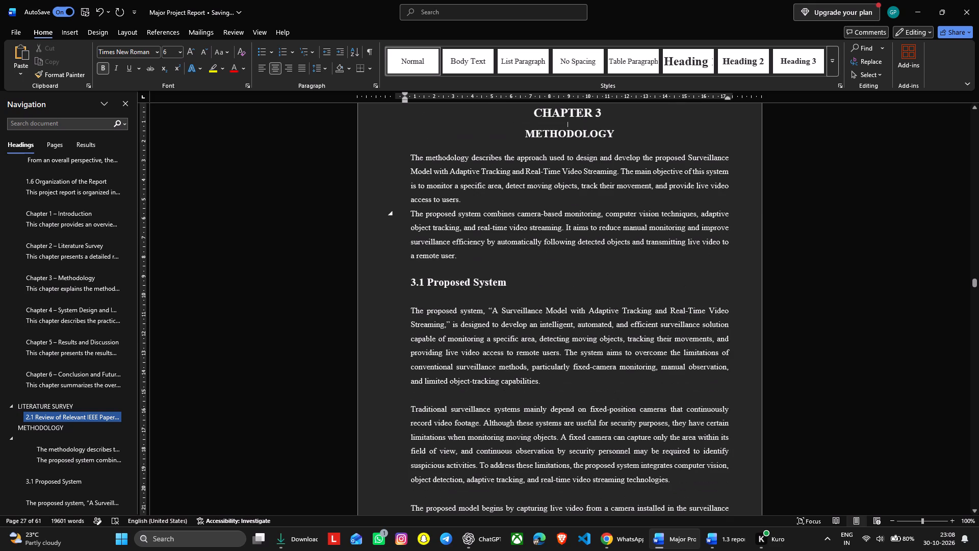
left_click(408, 215)
key("BackSpace")
key("BackSpace")
key("BackSpace")
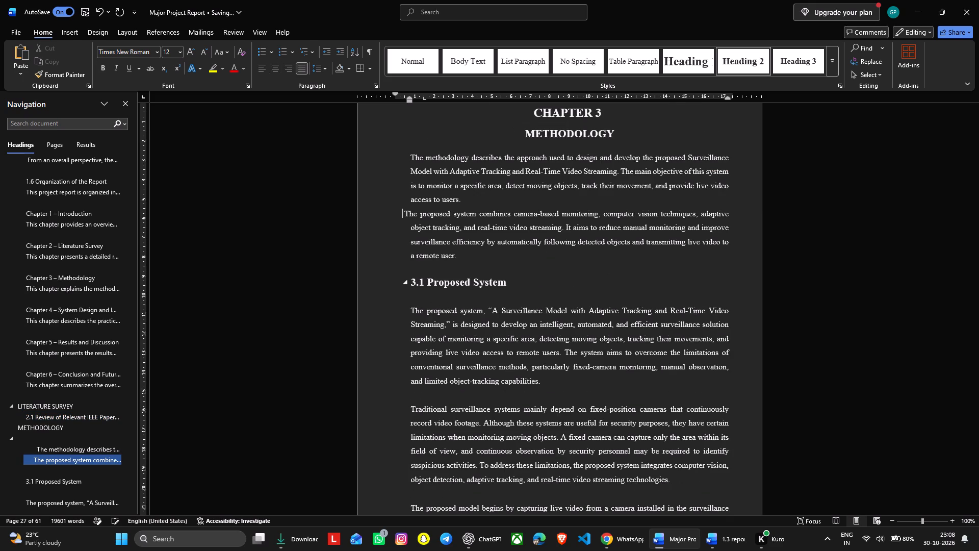
key("BackSpace")
key("BackSpace")
key("BackSpace")
key("BackSpace")
key("BackSpace")
key("BackSpace")
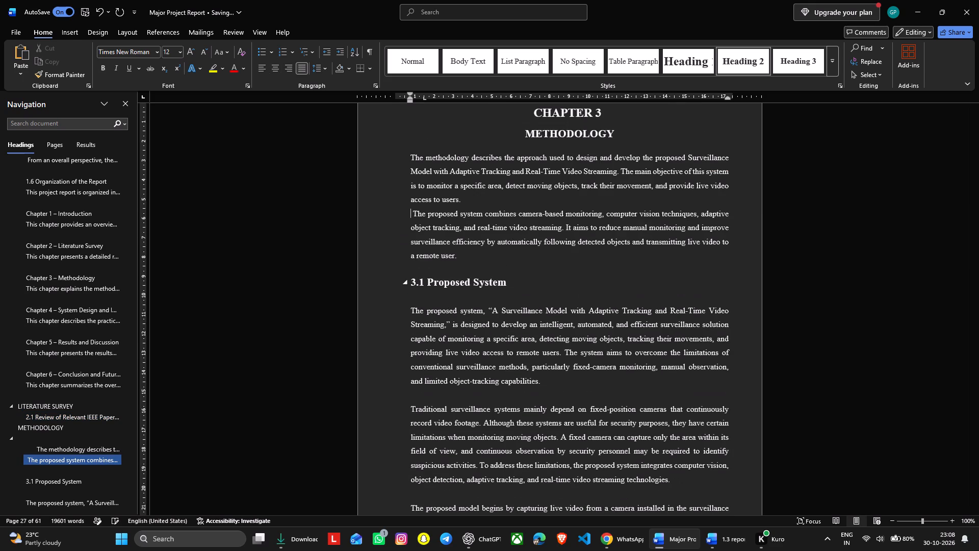
double_click(480, 202)
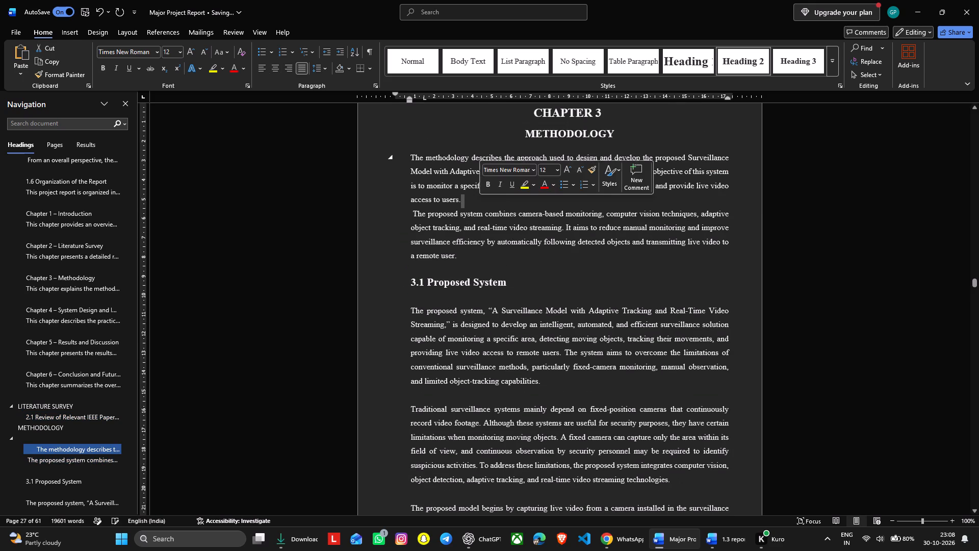
key("BackSpace")
key("Right")
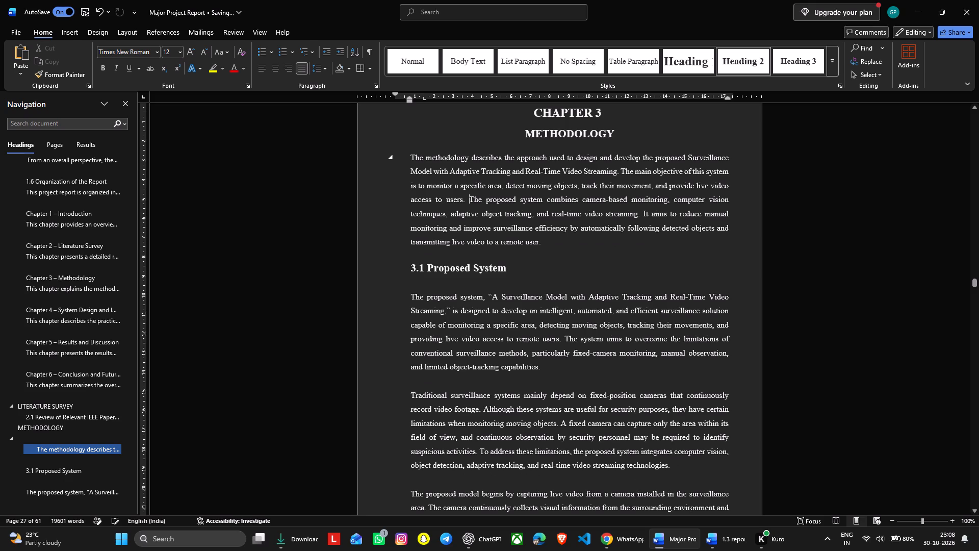
Remove the blank line between heading 3.1 Proposed System and its first paragraph.
scroll(450, 255, "down", 2)
scroll(451, 260, "up", 2)
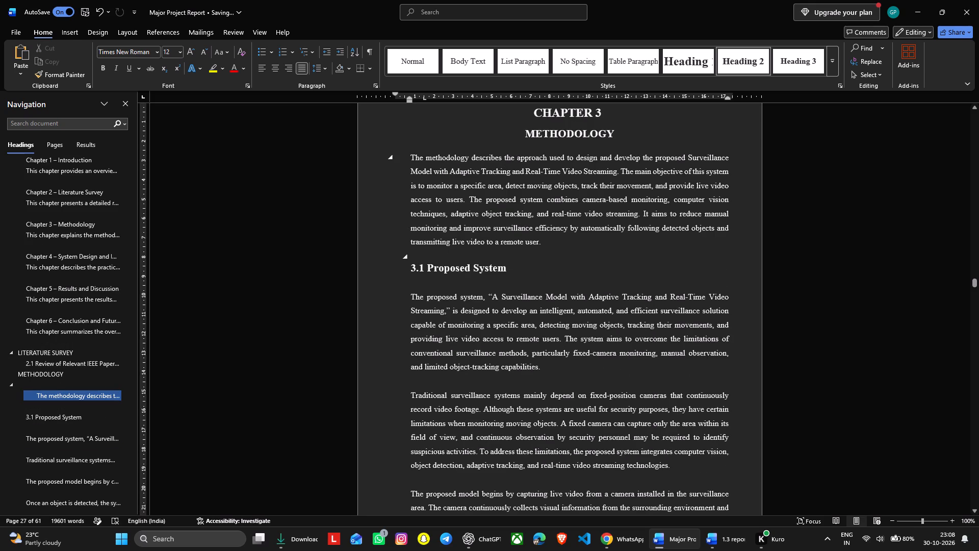
left_click(446, 255)
left_click(440, 284)
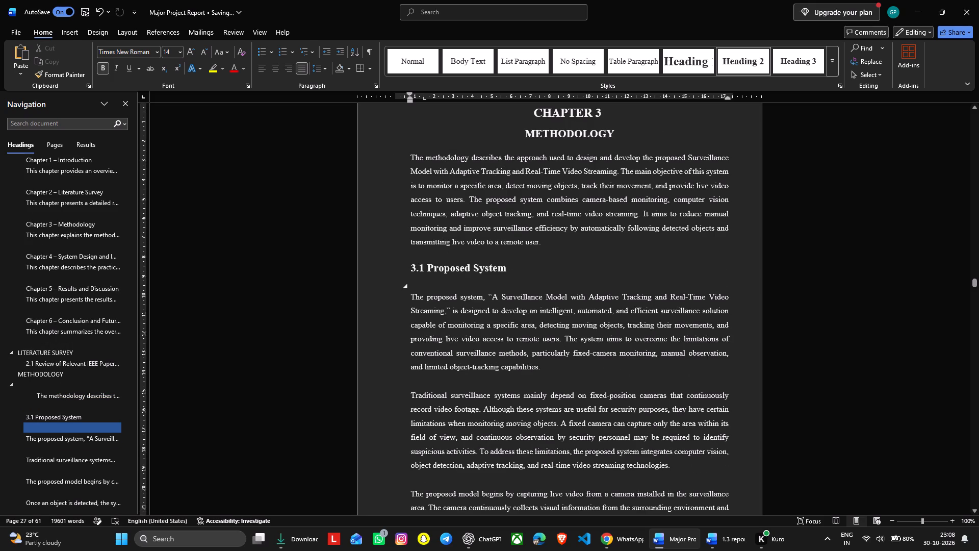
key("BackSpace")
key("BackSpace")
key("BackSpace")
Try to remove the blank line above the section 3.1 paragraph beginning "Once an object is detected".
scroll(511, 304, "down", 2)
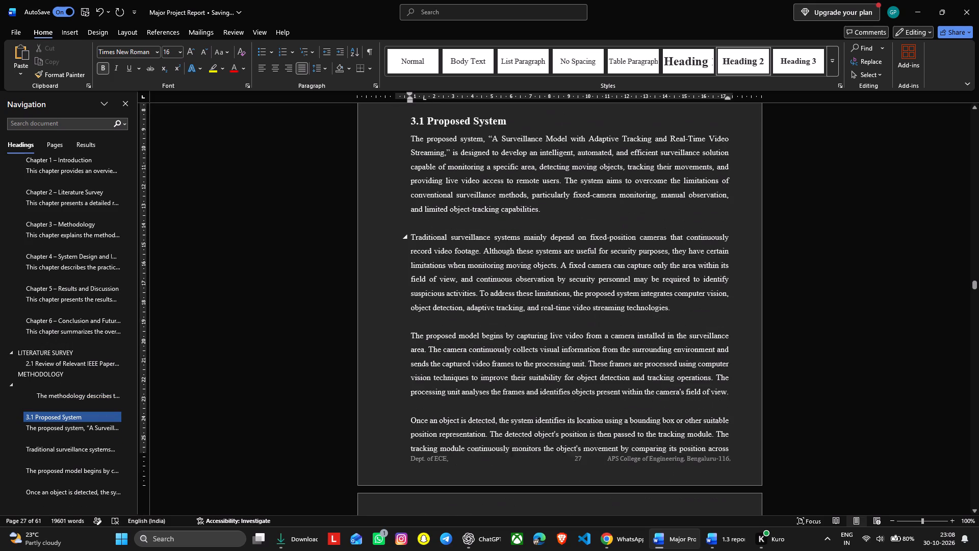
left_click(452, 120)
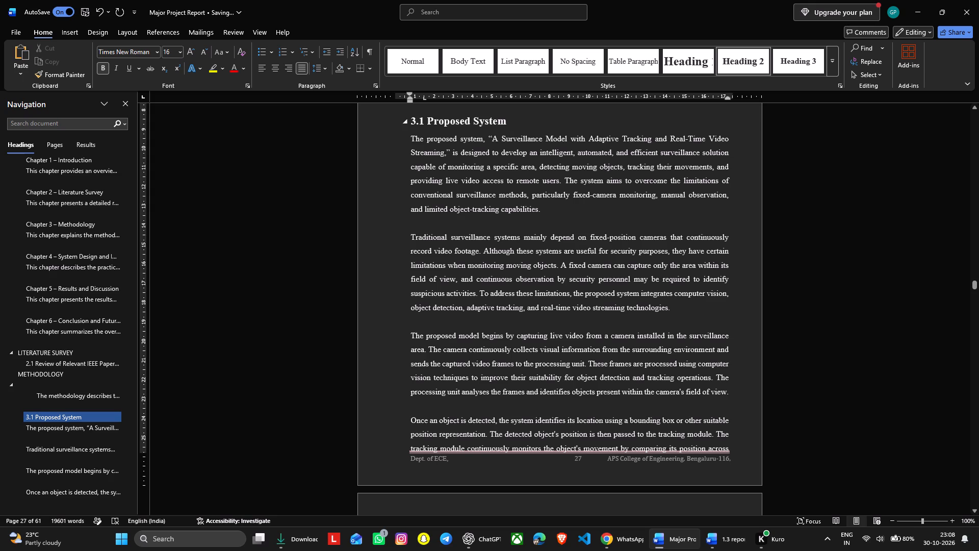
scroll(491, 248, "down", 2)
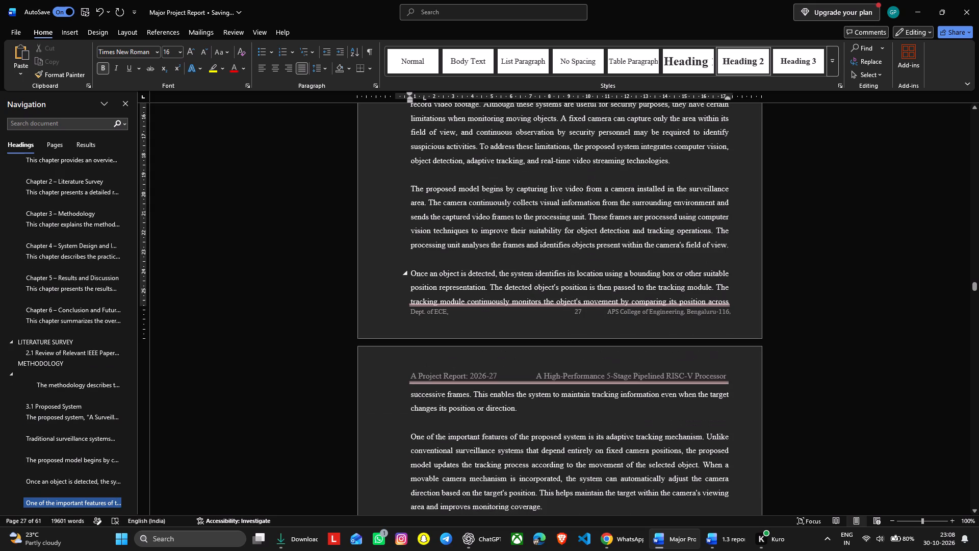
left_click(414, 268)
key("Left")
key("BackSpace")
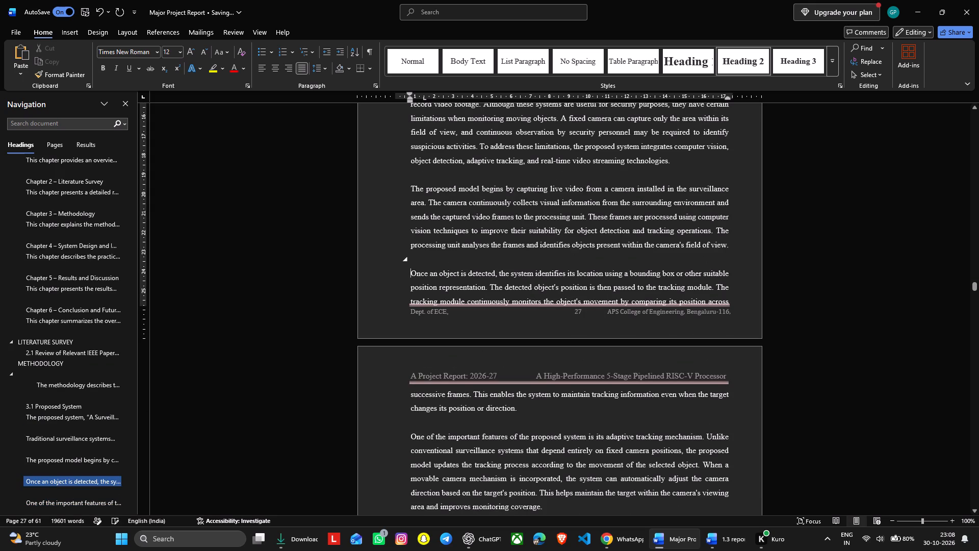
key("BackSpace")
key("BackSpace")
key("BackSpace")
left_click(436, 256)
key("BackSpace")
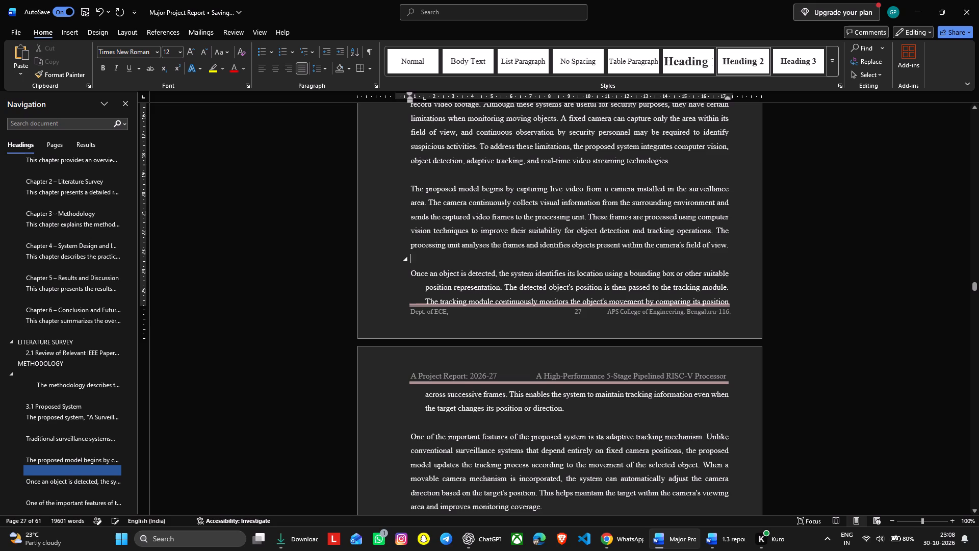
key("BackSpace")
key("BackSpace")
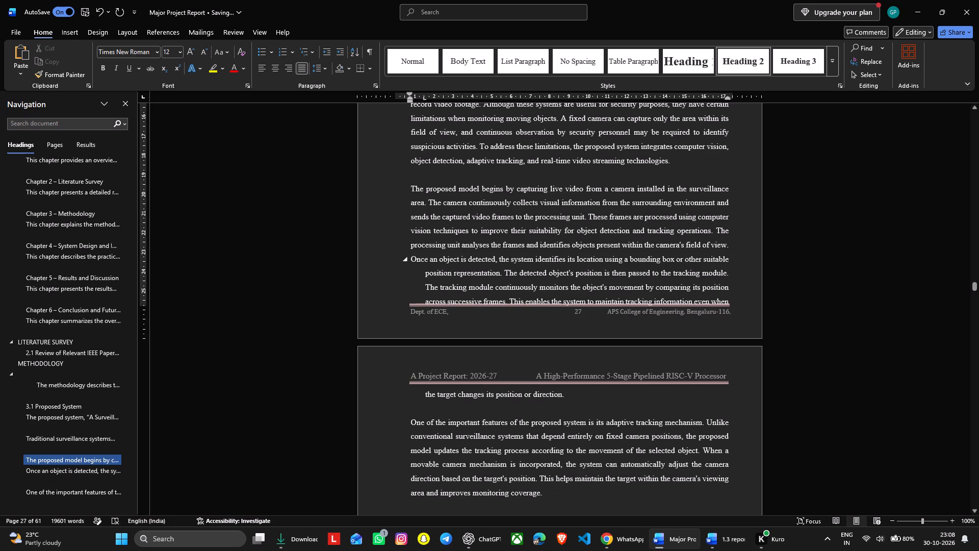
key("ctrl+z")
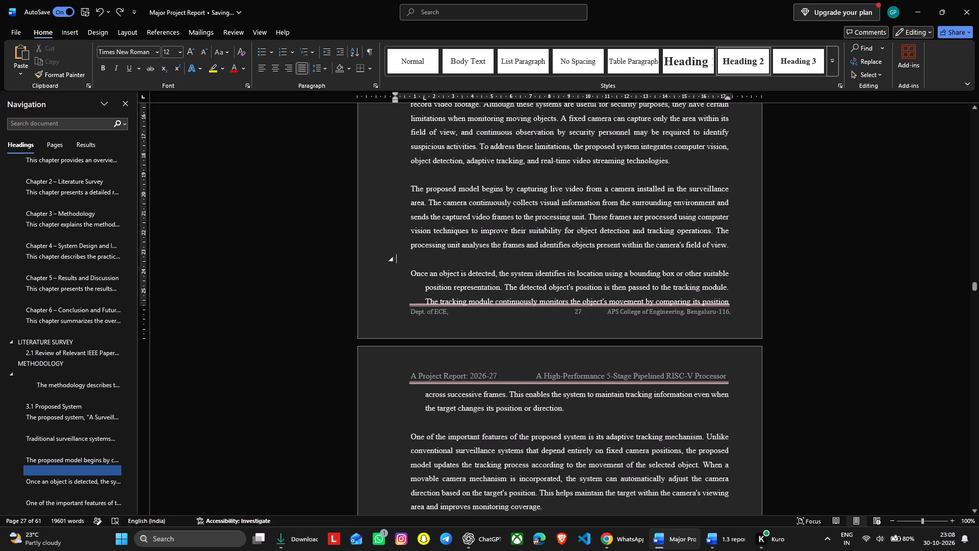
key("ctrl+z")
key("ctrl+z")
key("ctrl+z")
Remove the blank line between the paragraphs beginning "The proposed model begins" and "Once an object is detected".
left_click(423, 261)
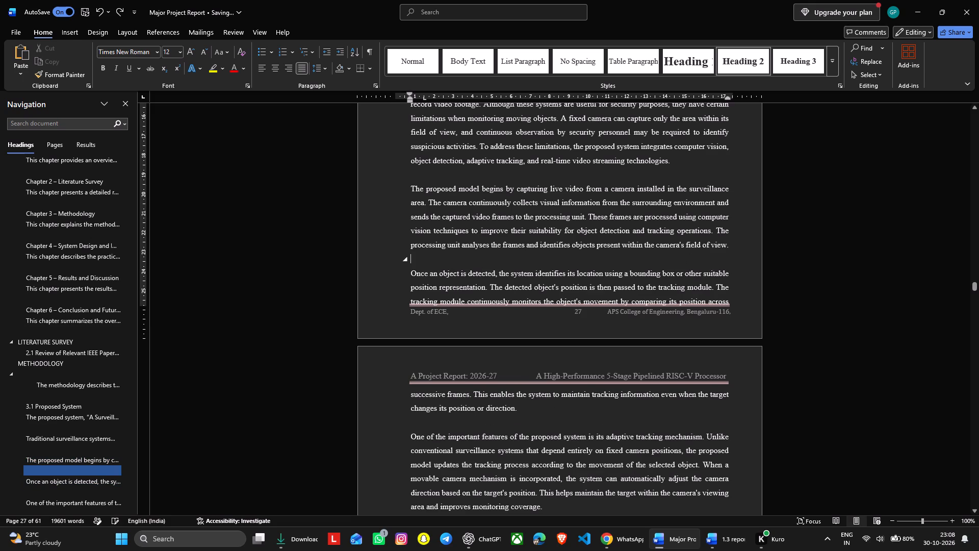
key("Delete")
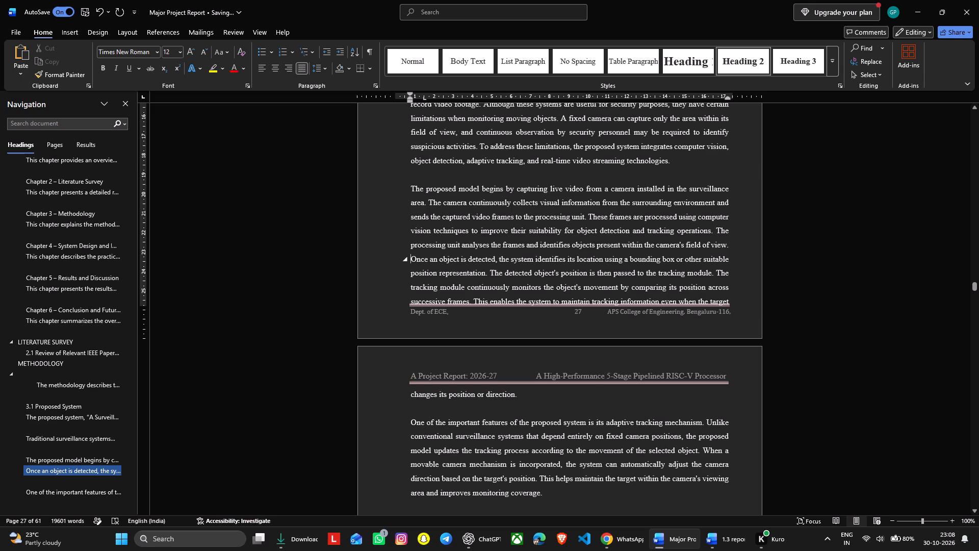
Break the "Once an object is detected" paragraph after "comparing its position across", moving the remaining text onto the following page.
left_click(729, 287)
key("Return")
key("Return")
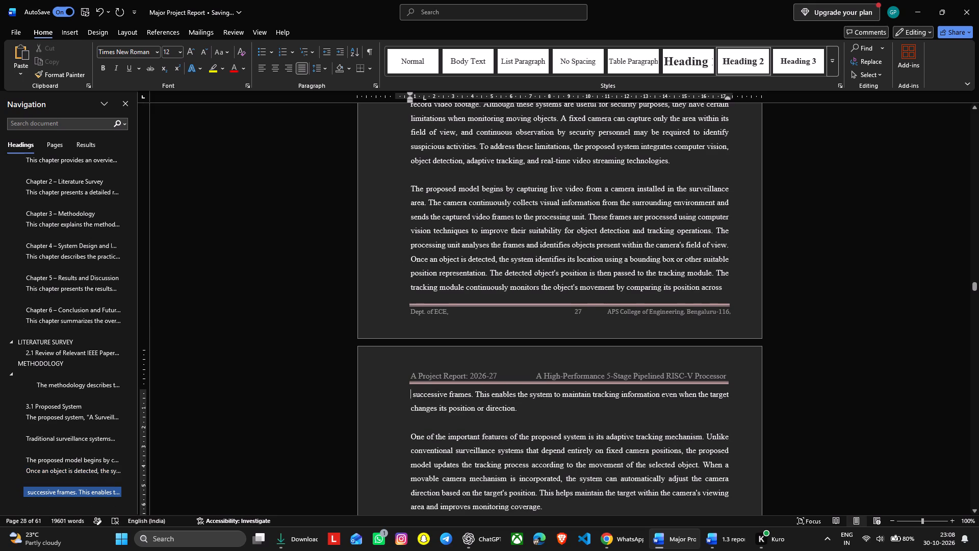
Insert a blank line above the heading "Major Features of the Proposed System".
scroll(426, 434, "down", 2)
scroll(498, 384, "down", 3)
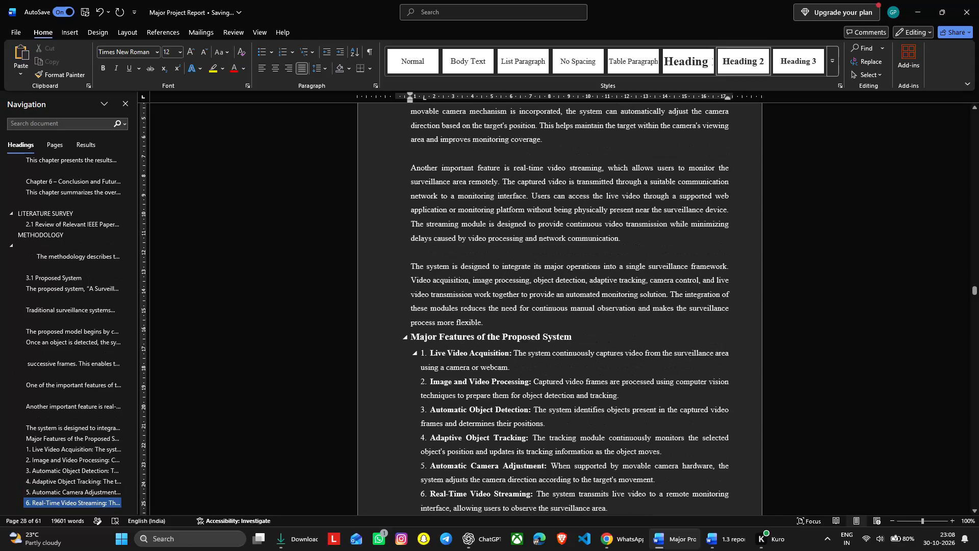
left_click(474, 337)
left_click_drag(488, 322, 493, 325)
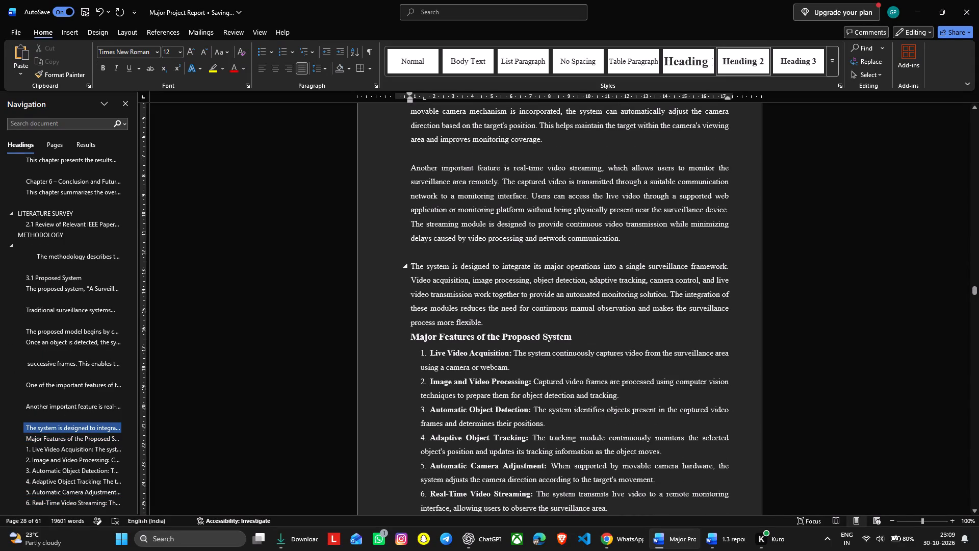
key("Return")
left_click(562, 352)
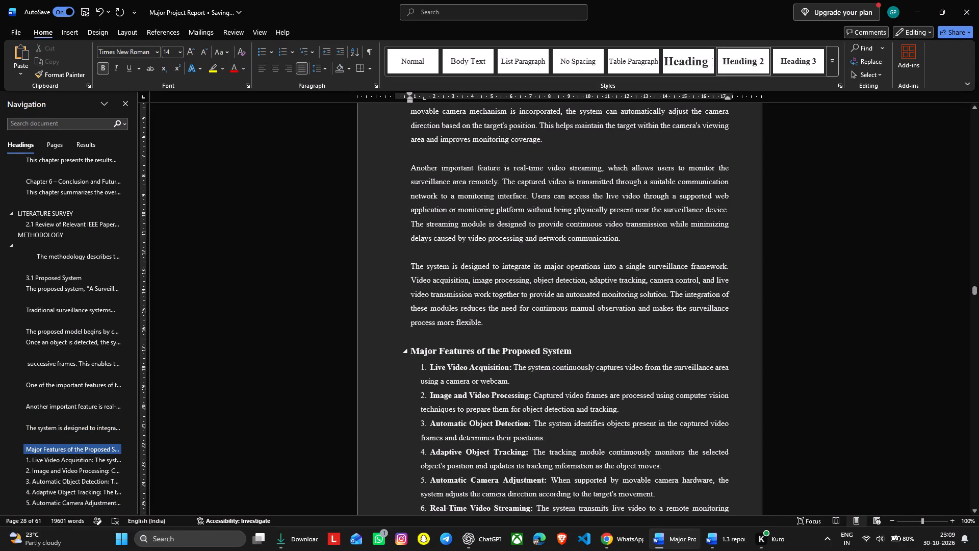
Make the list numbers 1 to 8 bold under "Major Features of the Proposed System".
scroll(526, 387, "down", 1)
left_click(475, 378)
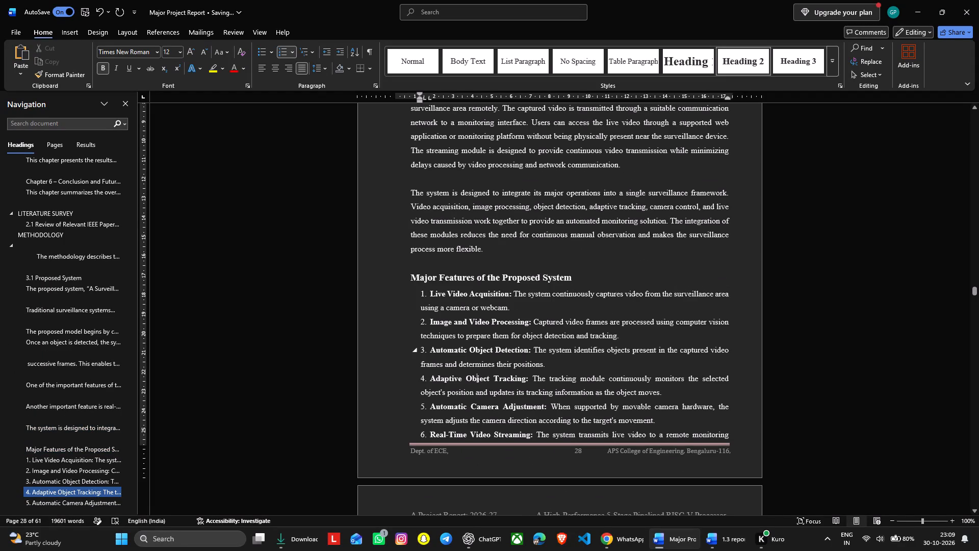
left_click(540, 345)
double_click(327, 69)
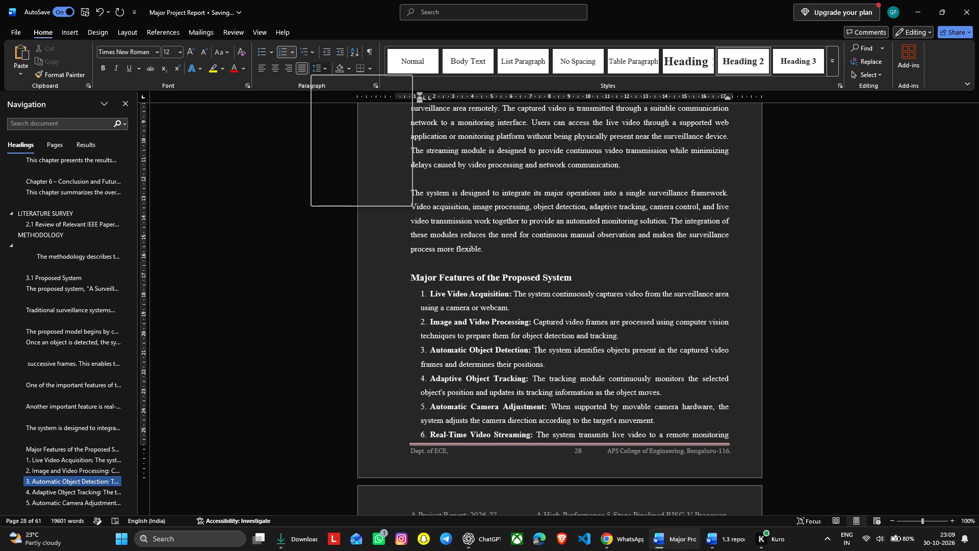
left_click(459, 277)
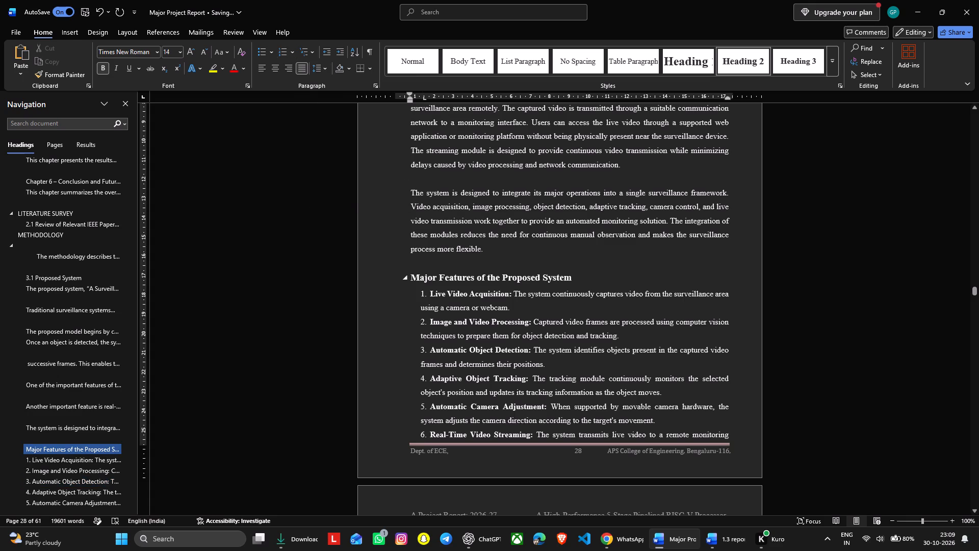
left_click(457, 292)
scroll(475, 343, "down", 1)
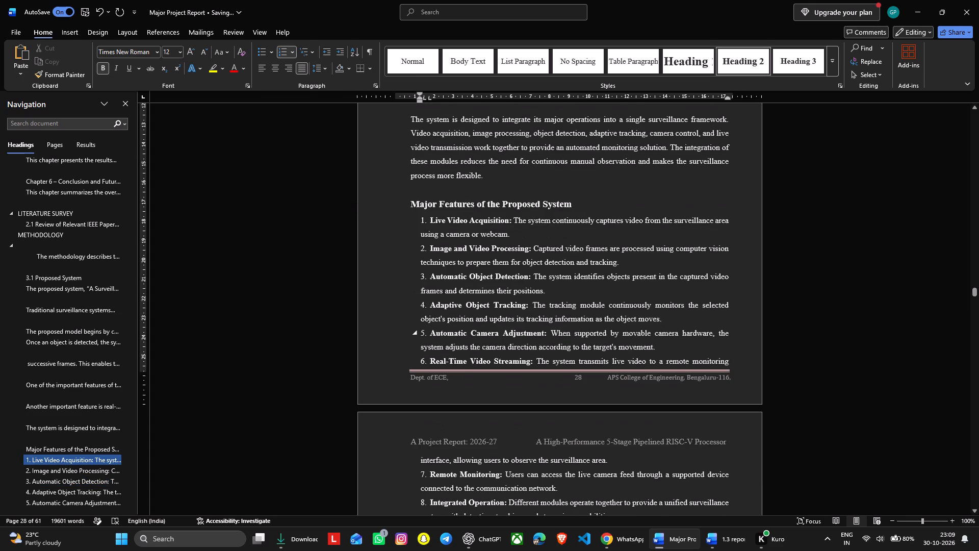
scroll(464, 353, "down", 1)
left_click(423, 289)
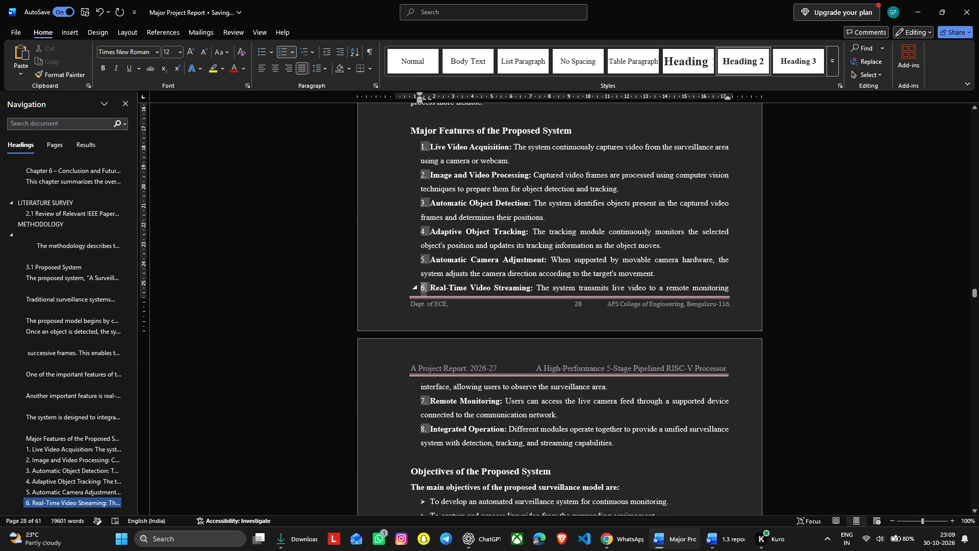
left_click(103, 68)
left_click(495, 218)
Make the numbers of the research gaps and limitations list in Chapter 2 bold.
scroll(493, 218, "up", 7)
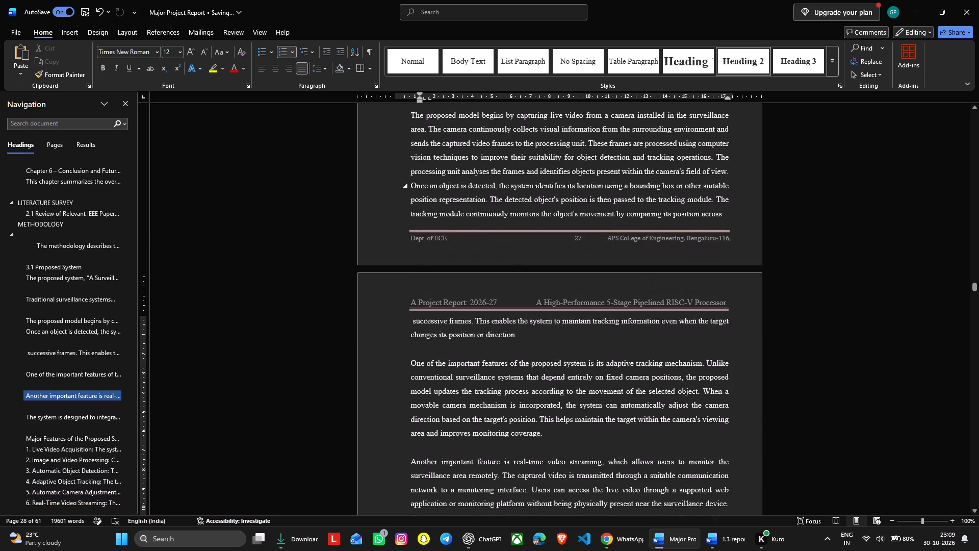
scroll(492, 216, "up", 11)
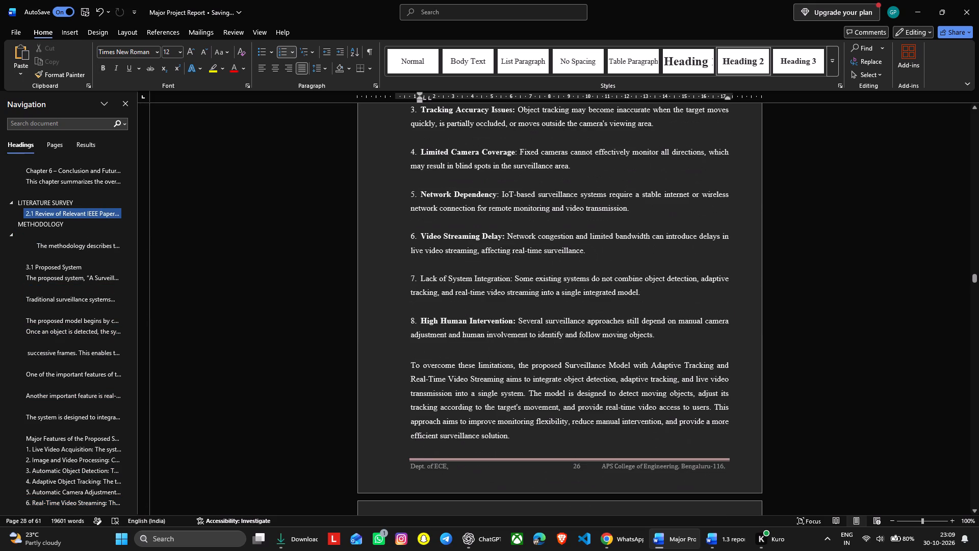
left_click(413, 198)
left_click(101, 71)
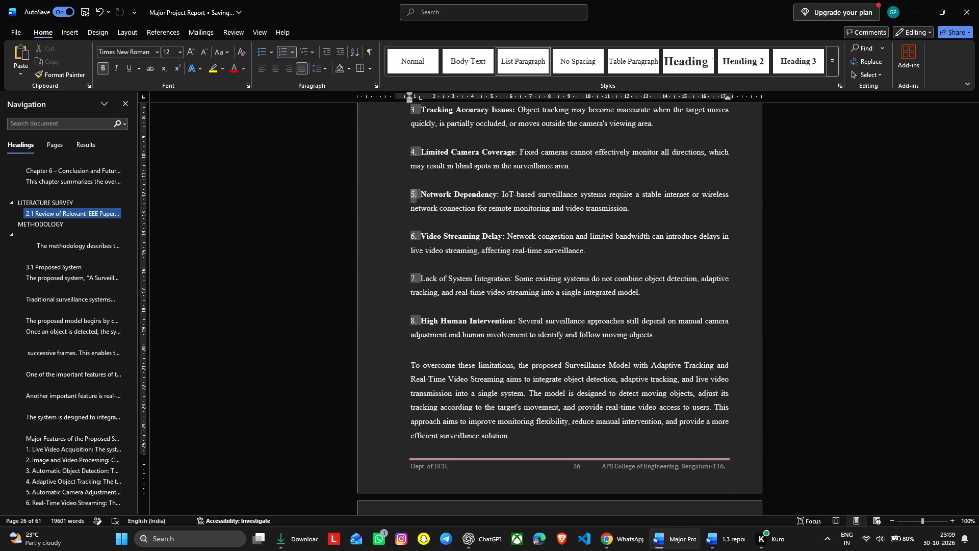
left_click(476, 229)
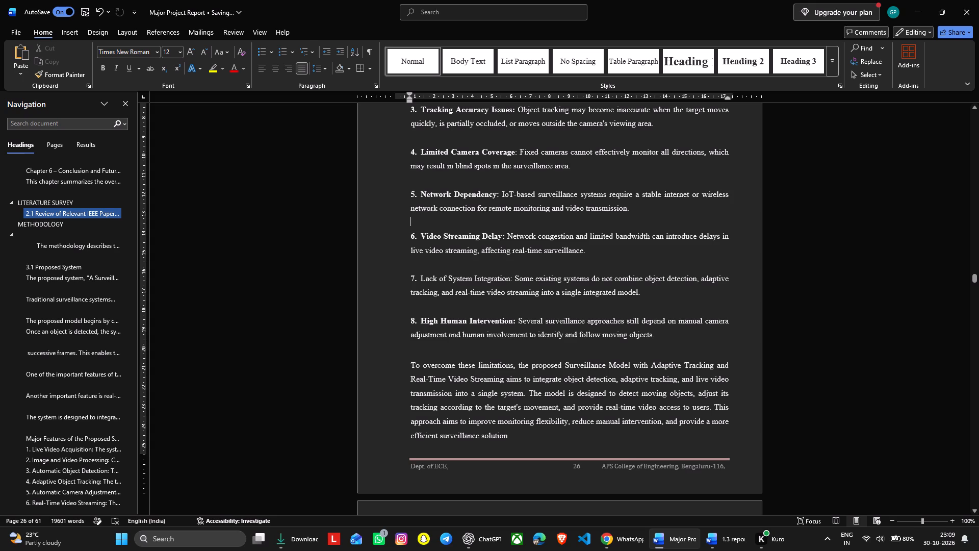
left_click(415, 238)
left_click(498, 249)
Review the page layout from Table 2.1 and the research gaps list through Chapter 3's "Advantages of the Proposed System" section.
scroll(497, 248, "down", 4)
scroll(498, 248, "up", 15)
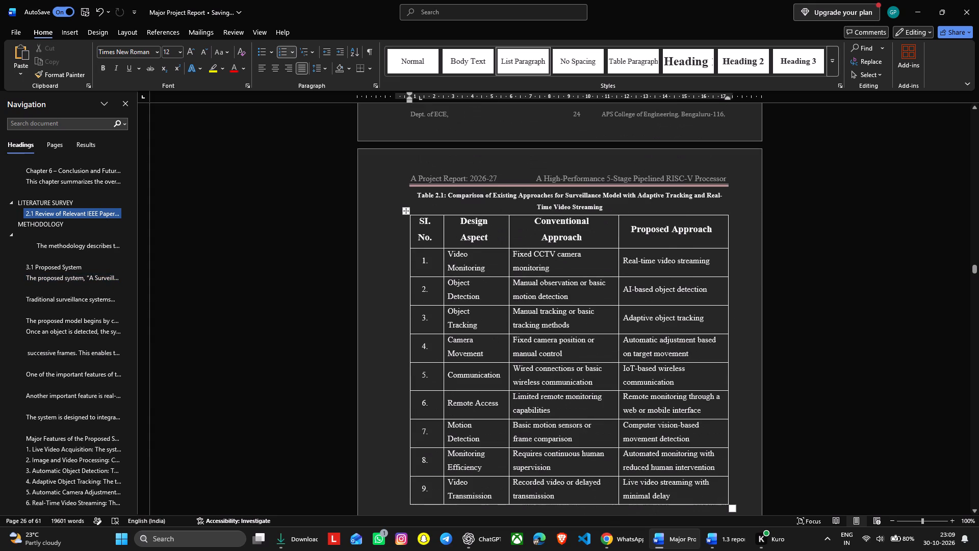
left_click(428, 260)
left_click(470, 240)
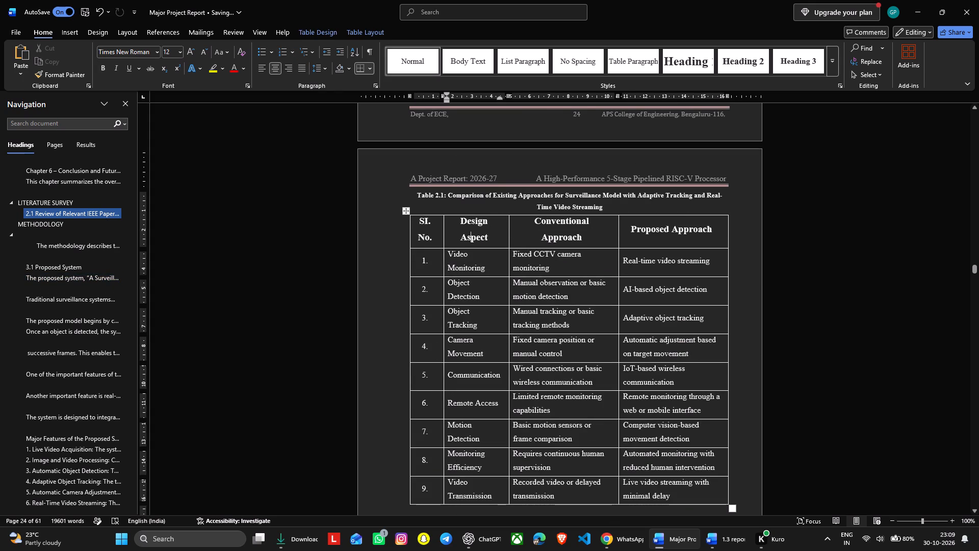
scroll(545, 241, "up", 5)
scroll(451, 286, "down", 13)
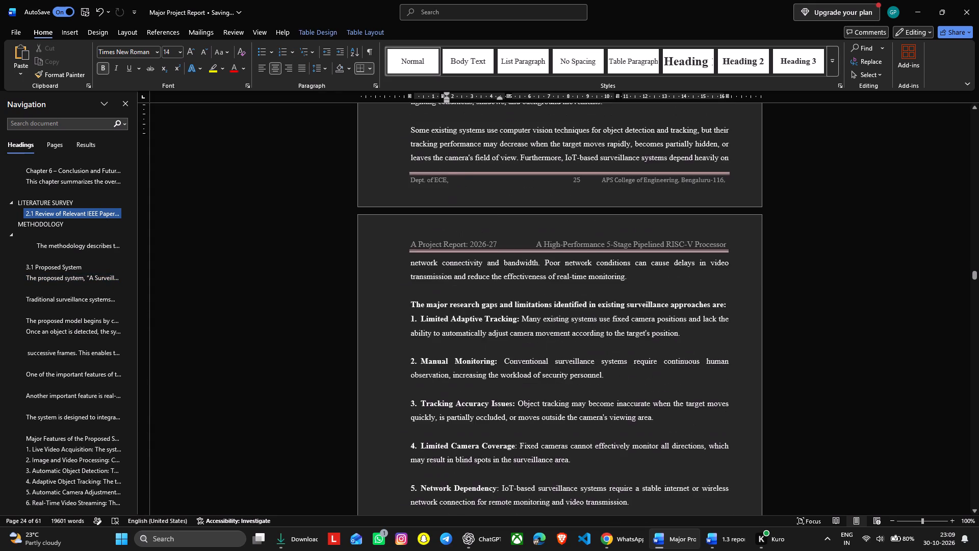
scroll(457, 284, "down", 8)
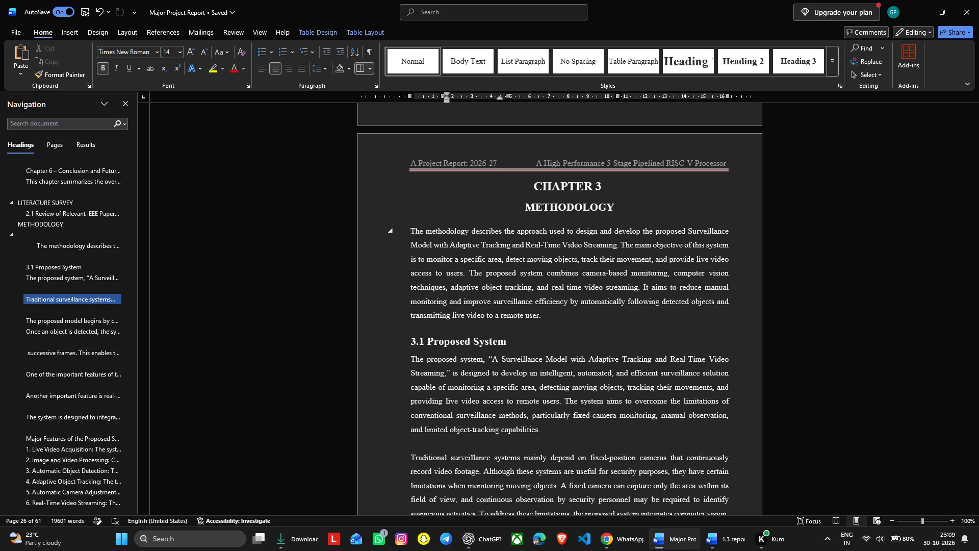
scroll(484, 338, "down", 5)
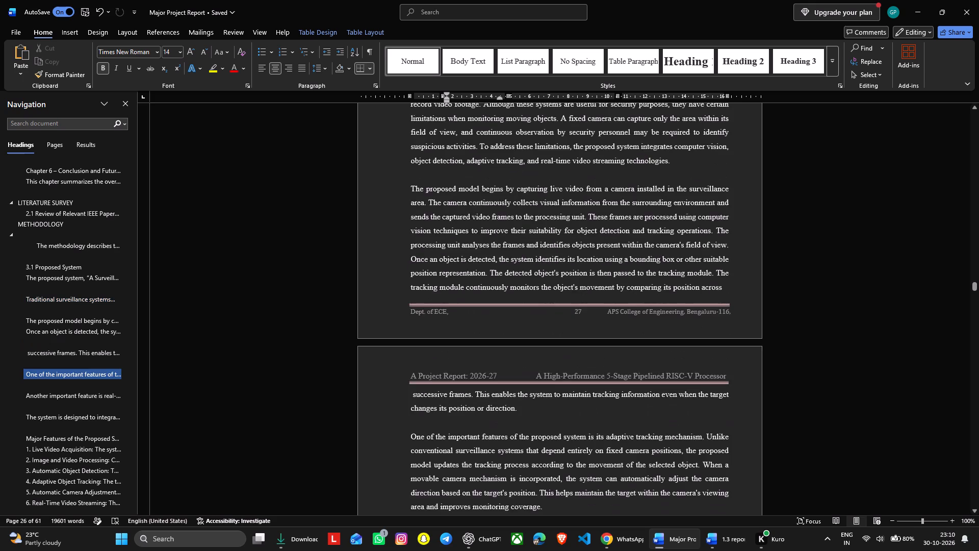
scroll(482, 342, "down", 10)
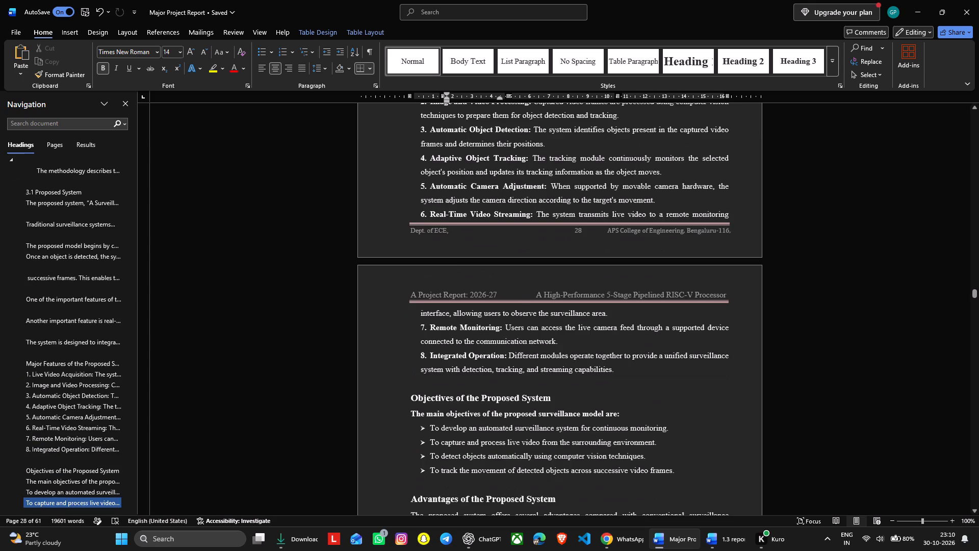
scroll(493, 309, "down", 1)
left_click(469, 255)
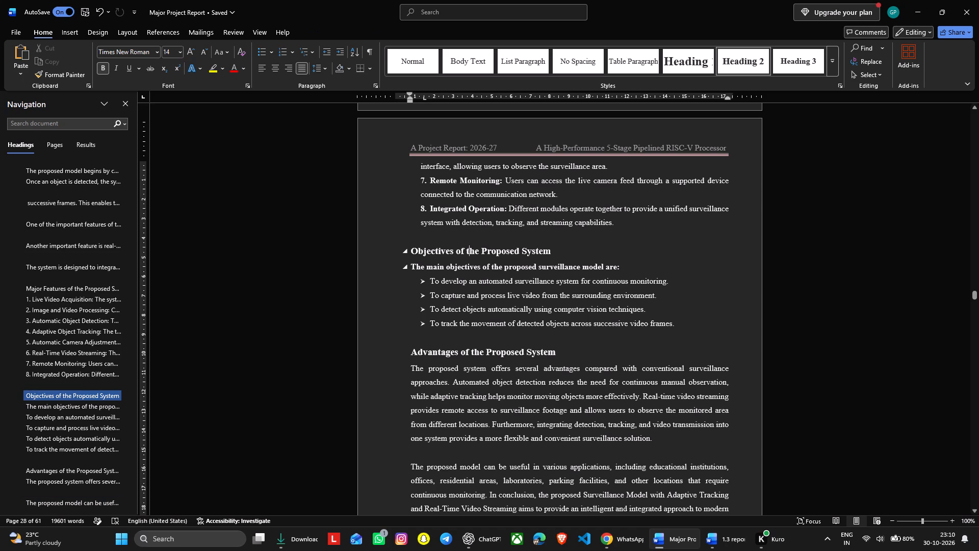
scroll(459, 264, "up", 4)
scroll(459, 264, "down", 5)
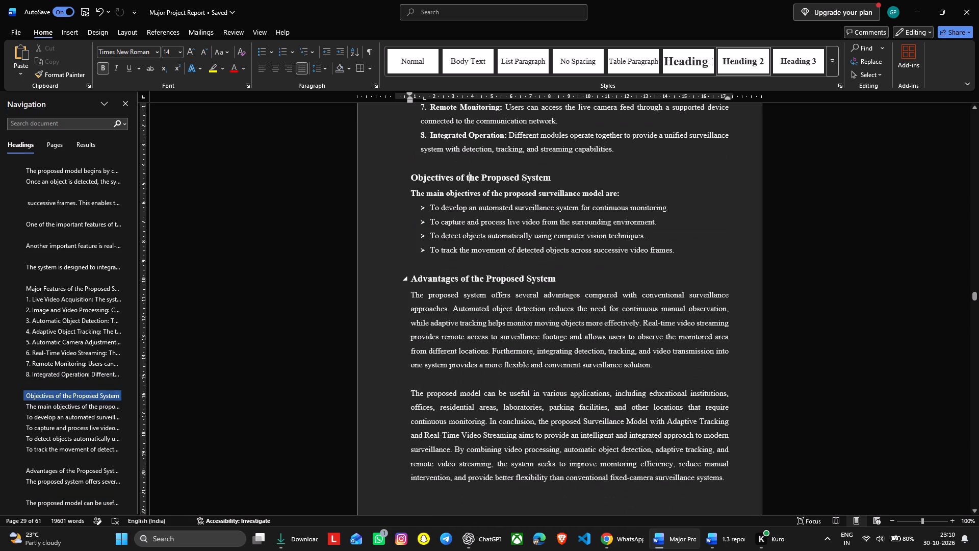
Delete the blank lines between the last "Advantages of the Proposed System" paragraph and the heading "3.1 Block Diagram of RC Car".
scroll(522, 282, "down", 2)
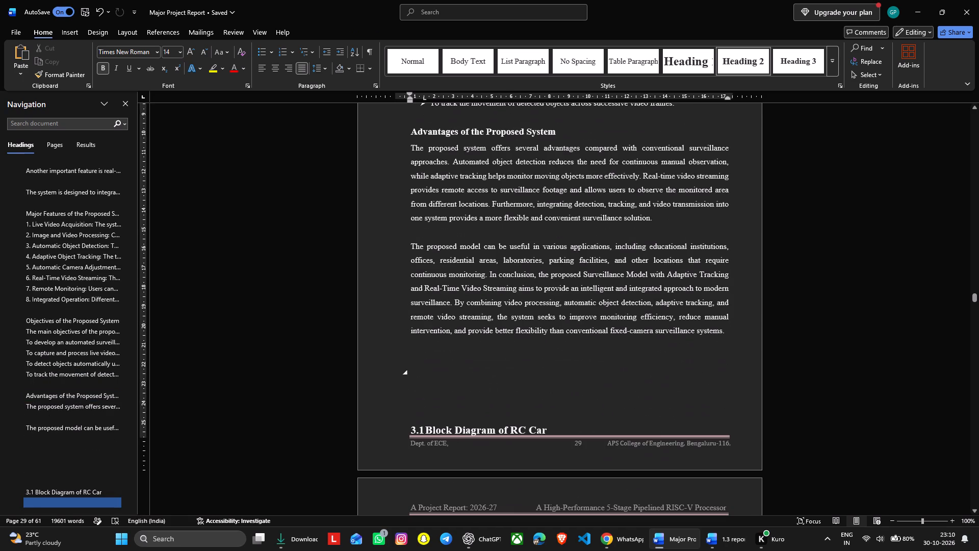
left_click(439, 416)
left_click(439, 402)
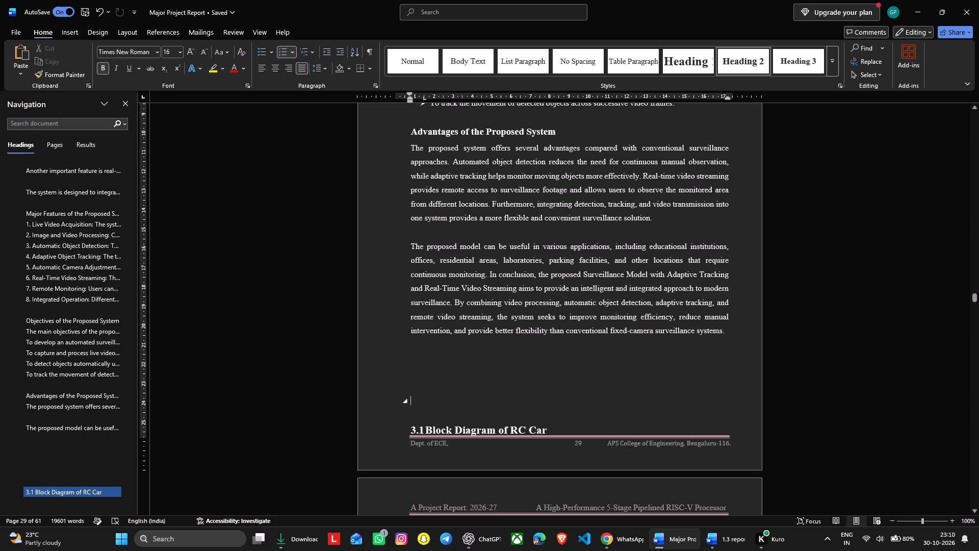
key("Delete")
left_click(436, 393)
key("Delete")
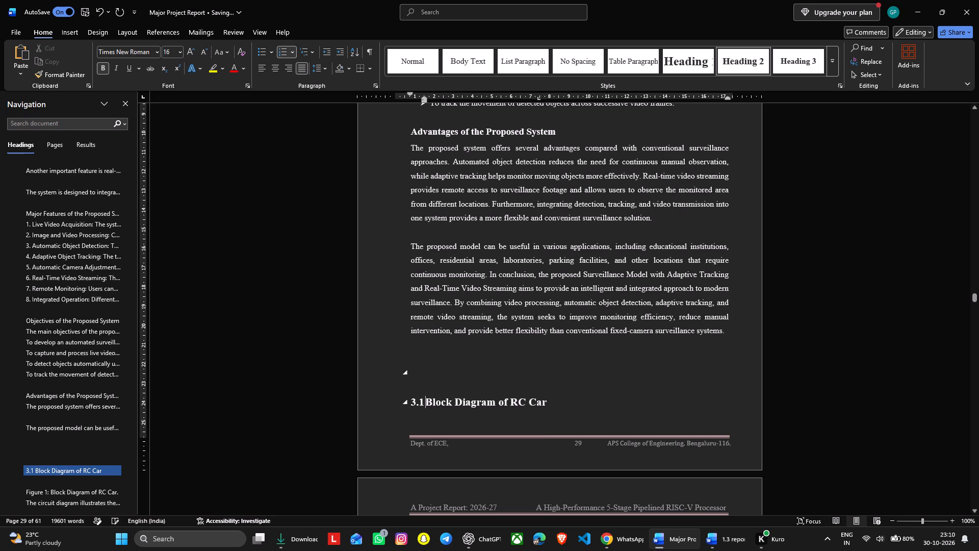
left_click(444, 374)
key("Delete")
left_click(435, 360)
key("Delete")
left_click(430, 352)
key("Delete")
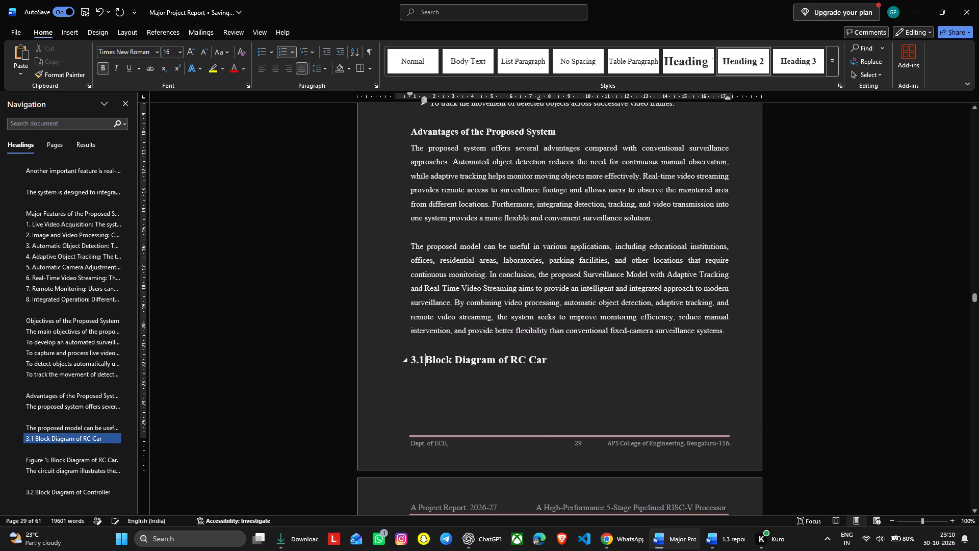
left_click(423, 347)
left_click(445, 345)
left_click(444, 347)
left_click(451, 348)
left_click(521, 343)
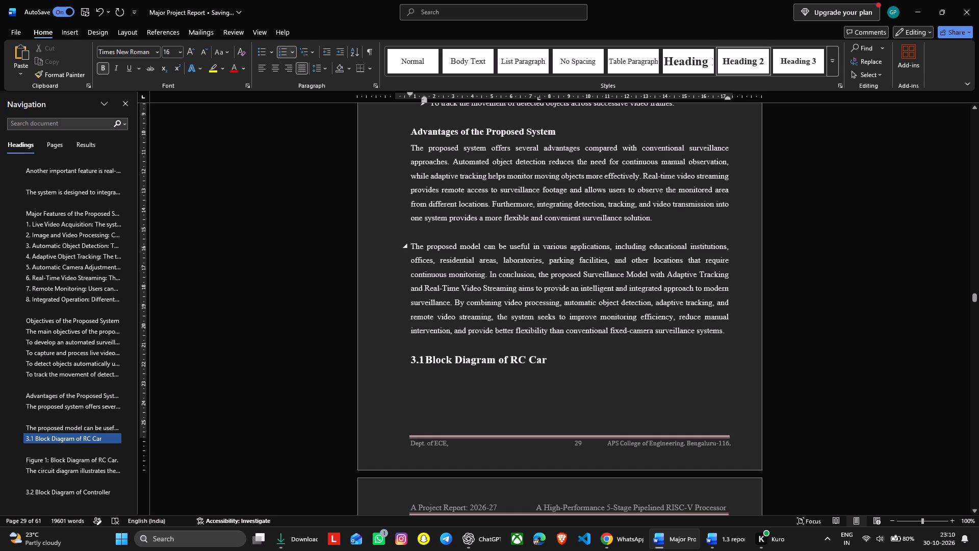
Insert six blank lines after the last "Advantages of the Proposed System" paragraph to push heading 3.1 onto the next page.
left_click(732, 329)
key("Return")
key("Return")
key("Return")
key("Return")
key("Return")
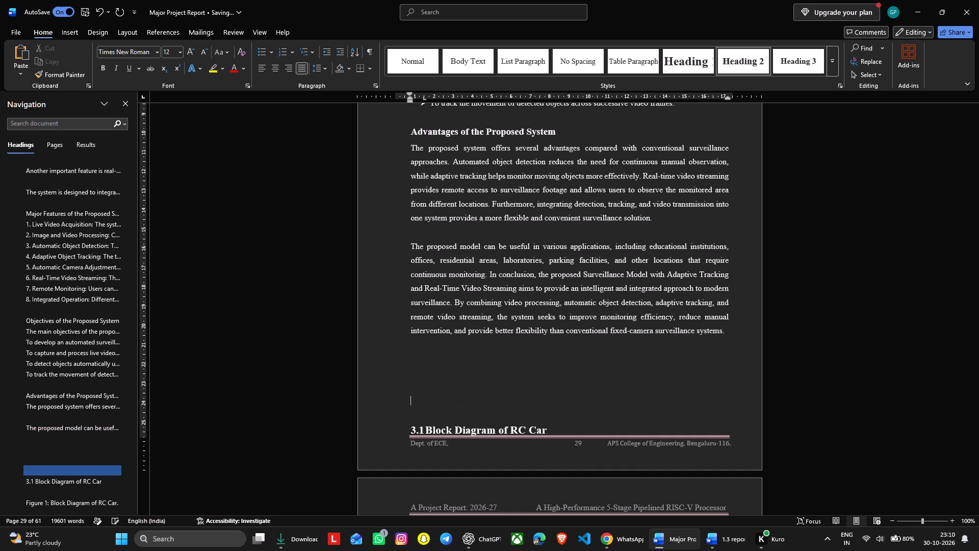
key("Return")
Split the first "Advantages of the Proposed System" paragraph before "Real-time video streaming provides", leaving a blank line between the two parts.
scroll(797, 364, "down", 2)
scroll(587, 358, "up", 3)
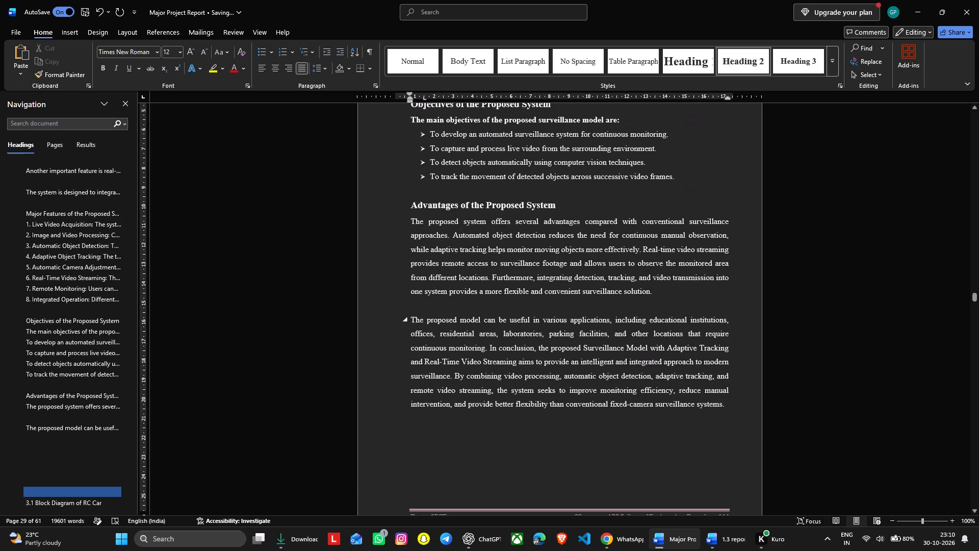
left_click(642, 250)
key("Return")
key("Return")
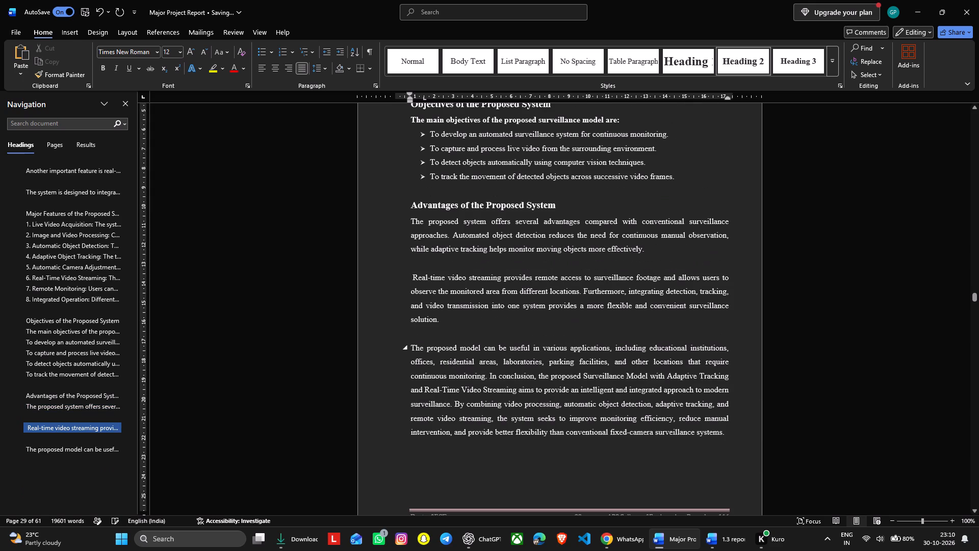
Split the paragraph on the proposed model's applications before "By combining video processing", leaving a blank line between the two parts.
scroll(619, 420, "down", 1)
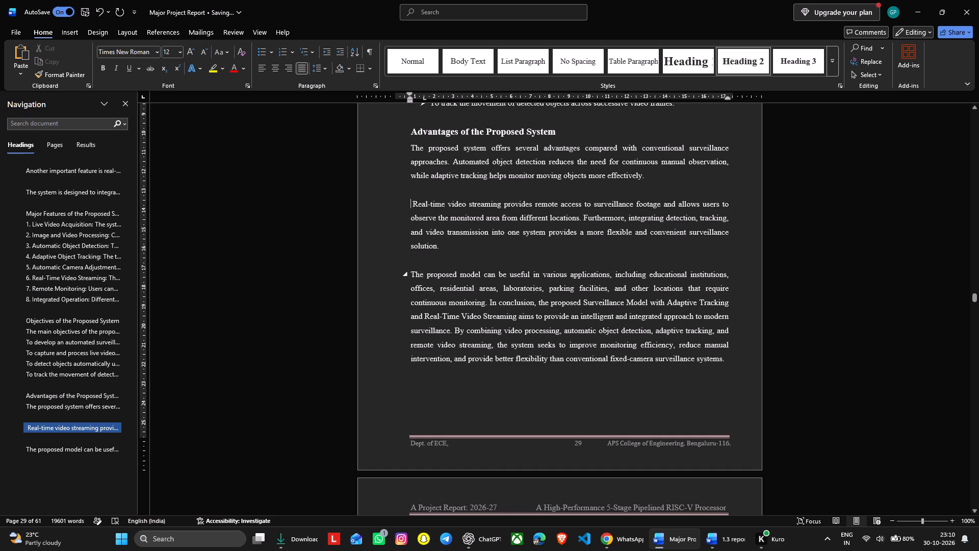
left_click(453, 329)
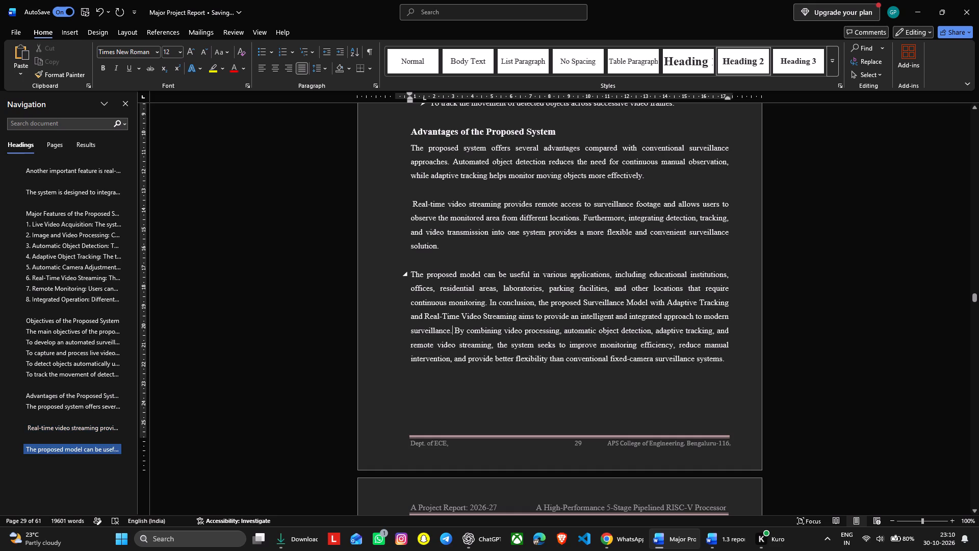
key("Return")
key("Return")
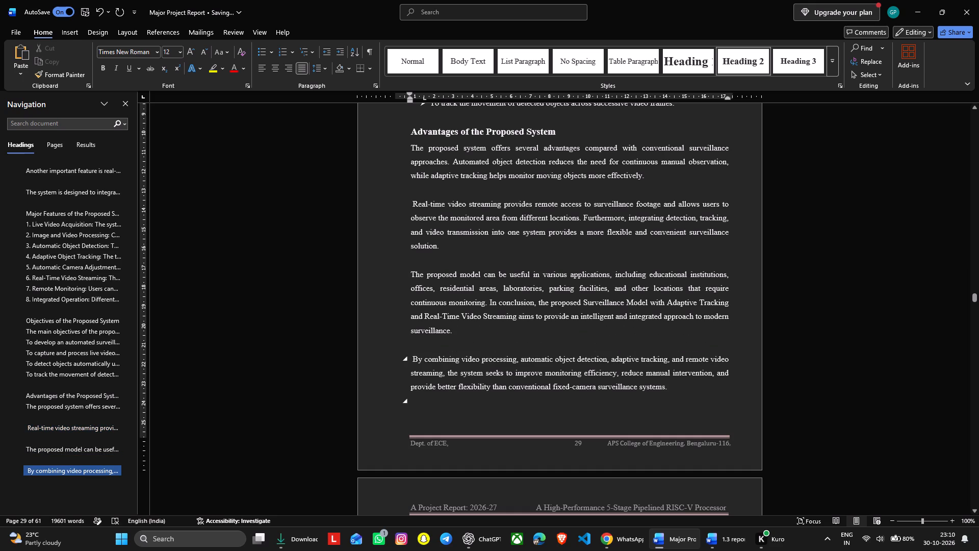
left_click(549, 412)
Insert a blank line below the heading "Objectives of the Proposed System".
scroll(607, 373, "up", 1)
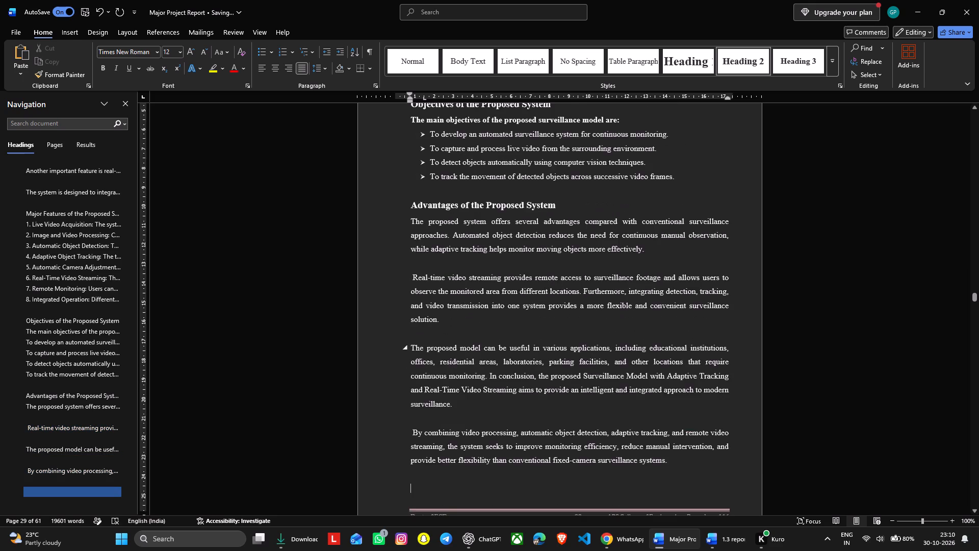
scroll(606, 370, "up", 1)
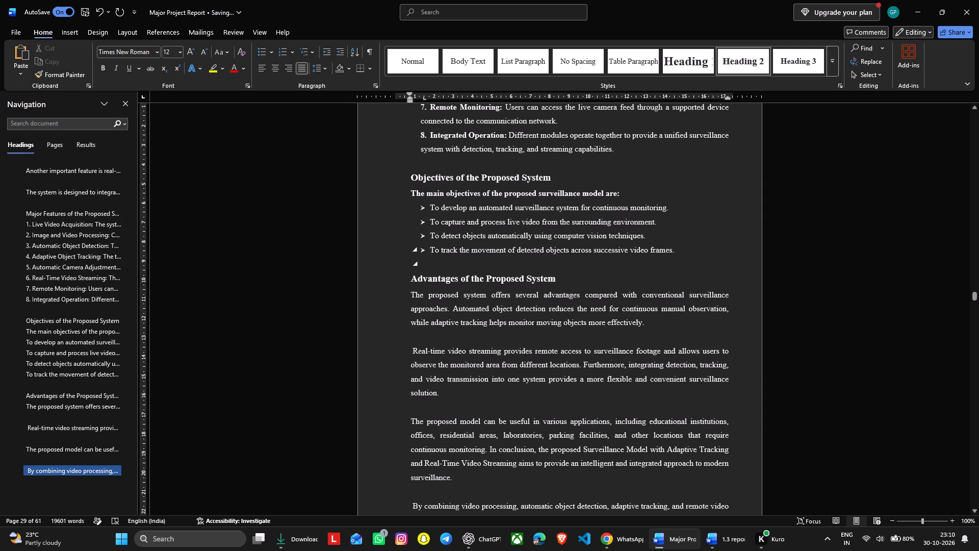
left_click(526, 248)
scroll(489, 251, "up", 1)
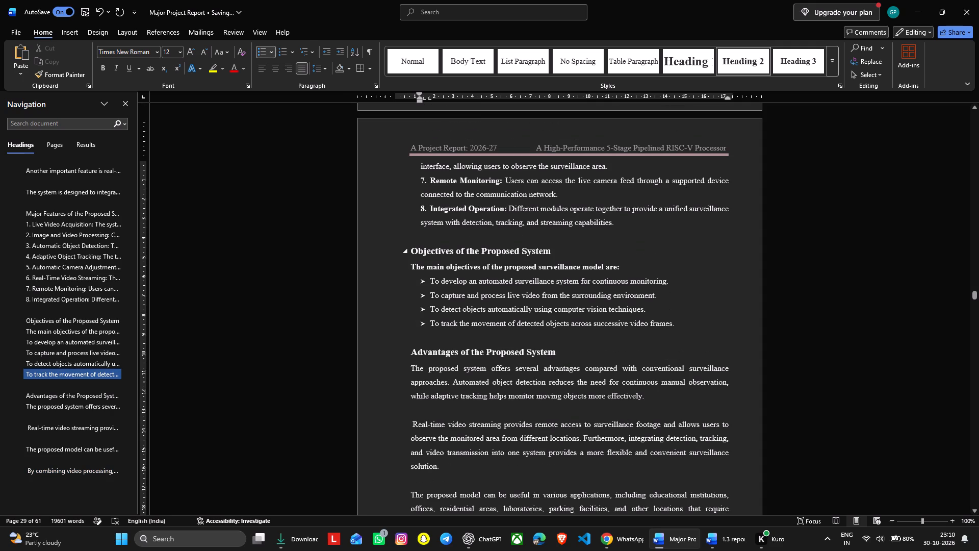
left_click(558, 252)
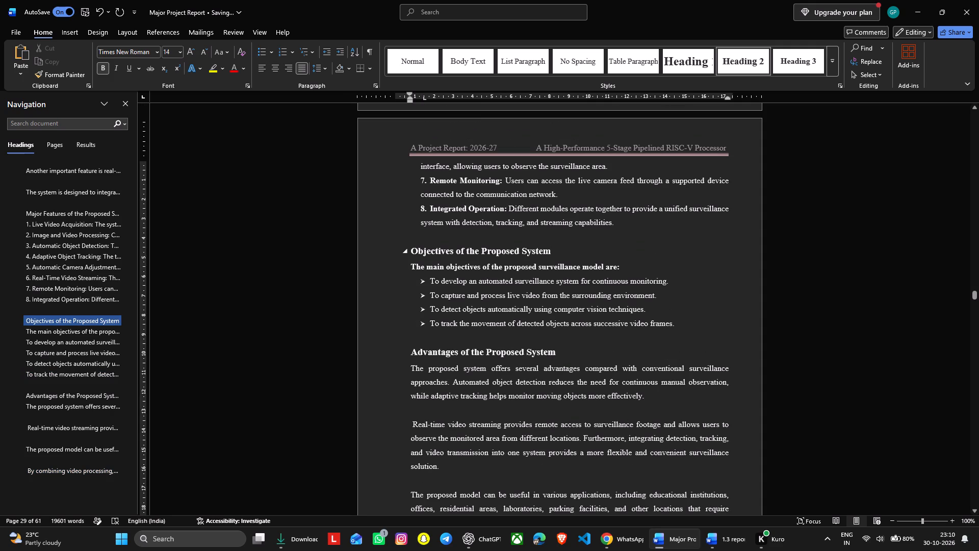
key("Return")
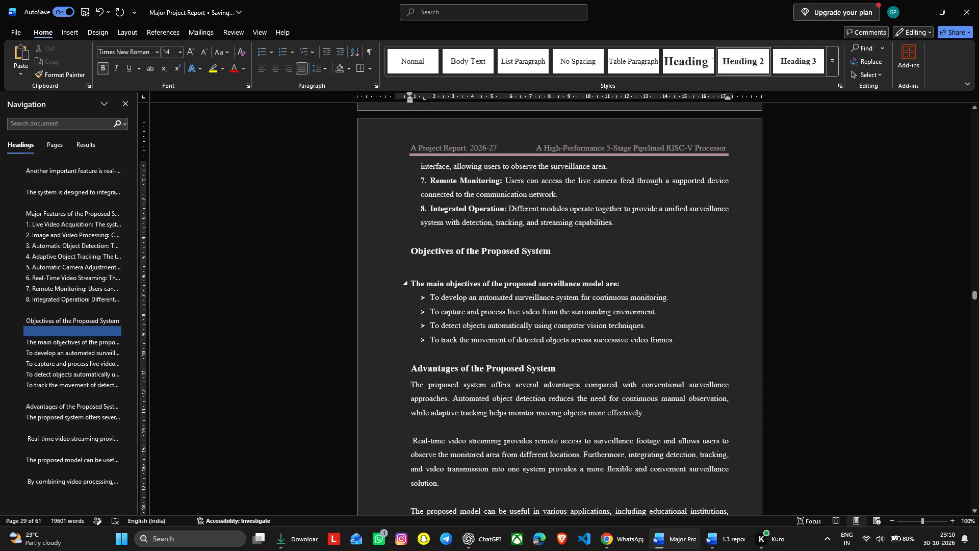
Delete the blank lines above "3.1 Block Diagram of RC Car" so the intact heading starts at the top of page 30.
scroll(591, 303, "down", 2)
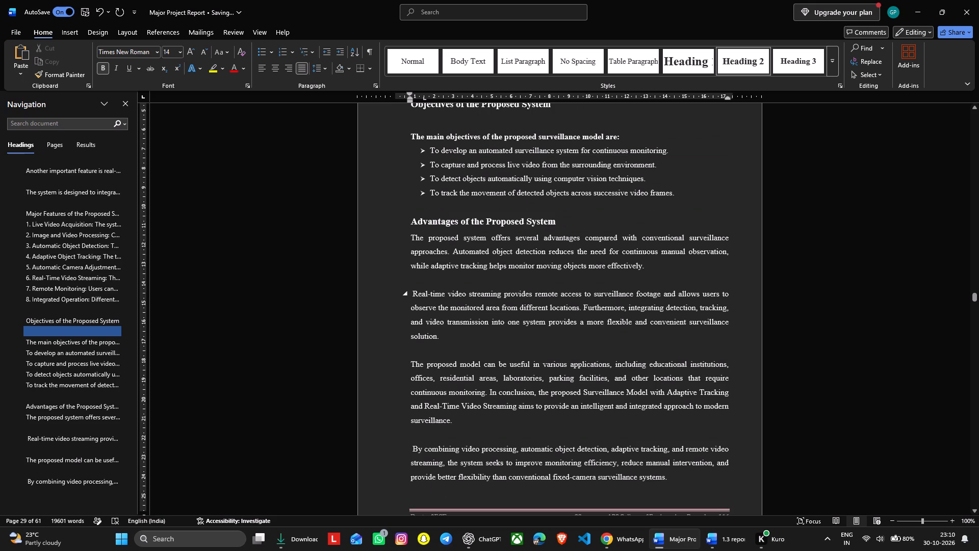
scroll(476, 340, "down", 3)
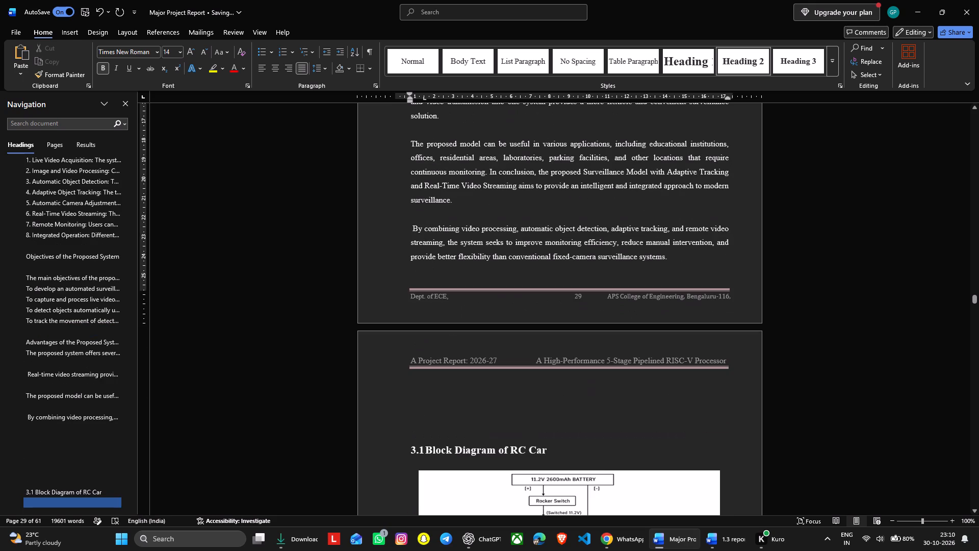
left_click(437, 433)
left_click(436, 422)
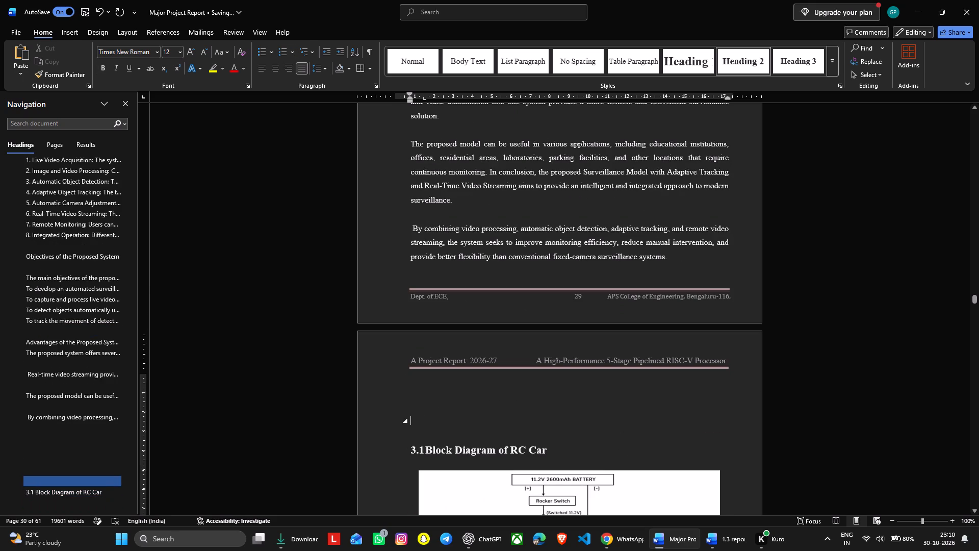
key("Delete")
key("Delete")
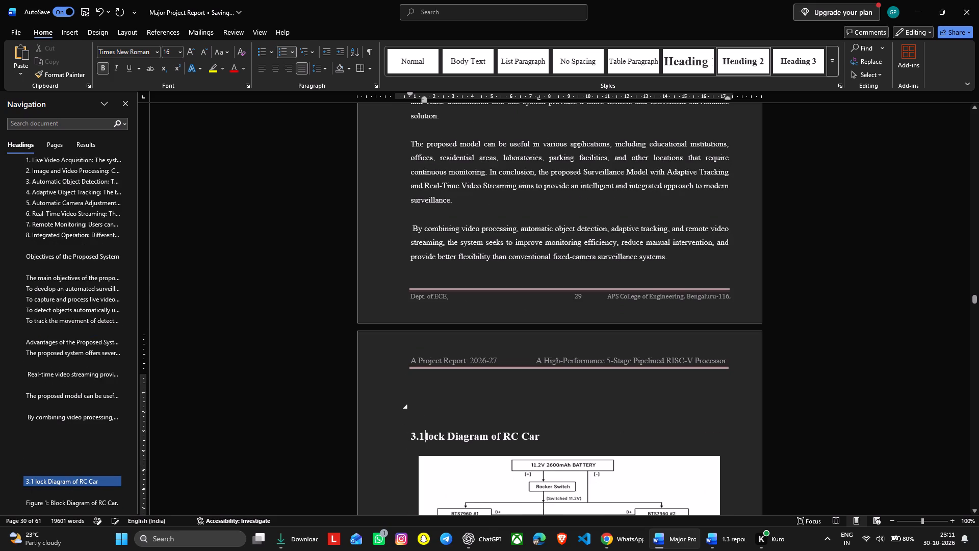
key("ctrl+z")
key("Up")
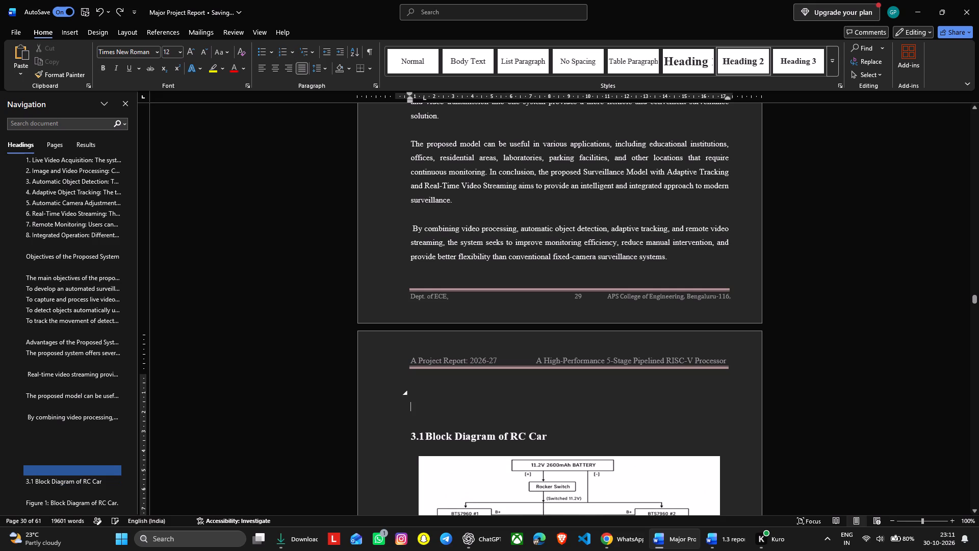
key("Delete")
left_click(425, 394)
key("Delete")
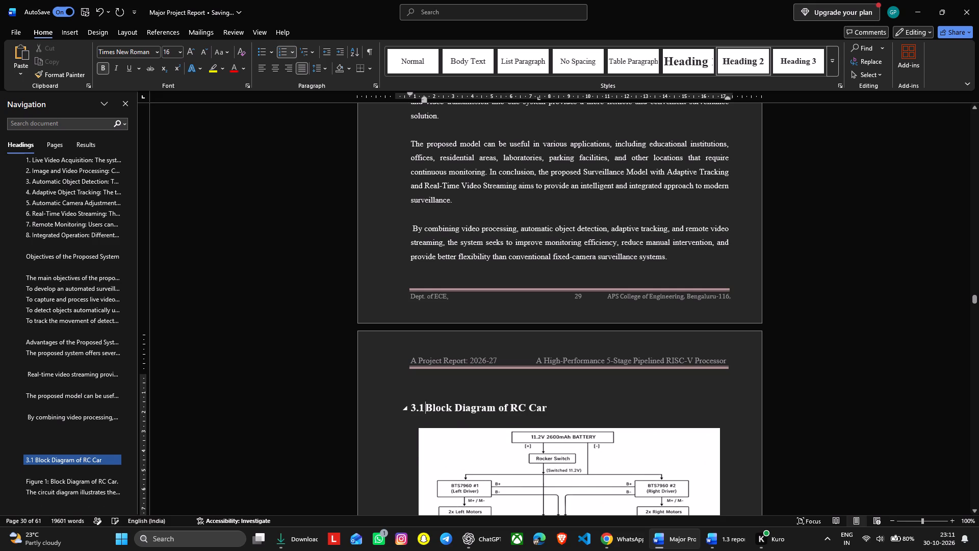
left_click(418, 389)
key("Delete")
key("ctrl+z")
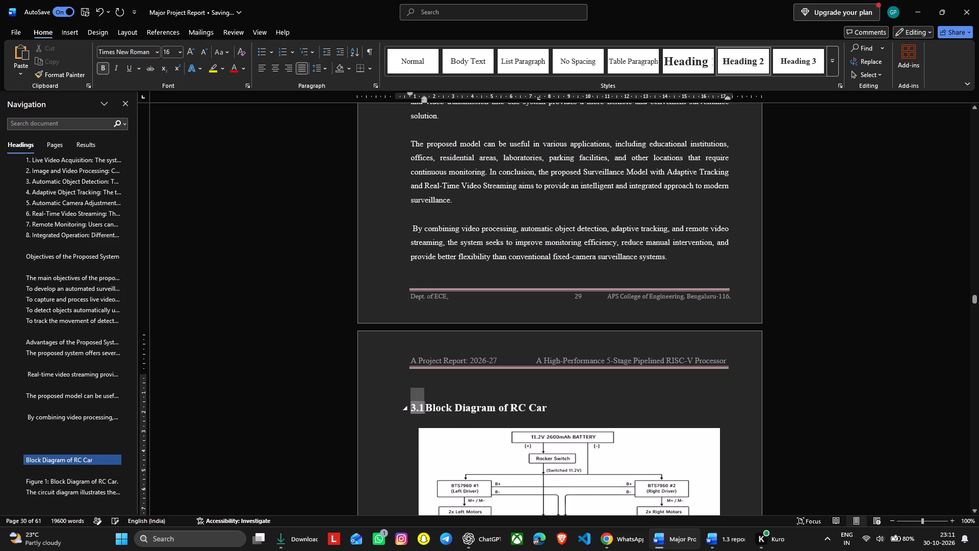
left_click(421, 383)
key("Delete")
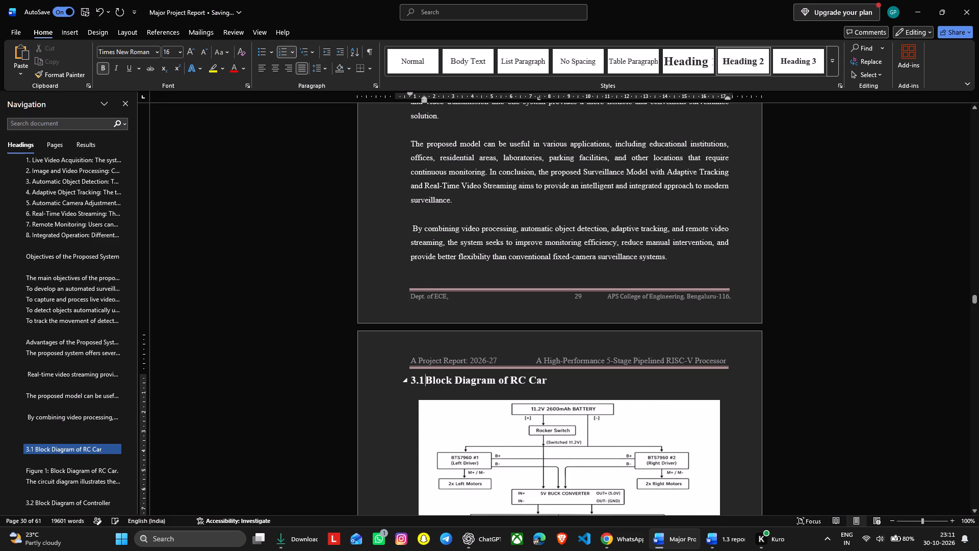
Replace "circuit" with "Block" in the opening sentence of the description below Figure 1: Block Diagram of RC Car.
scroll(526, 386, "down", 3)
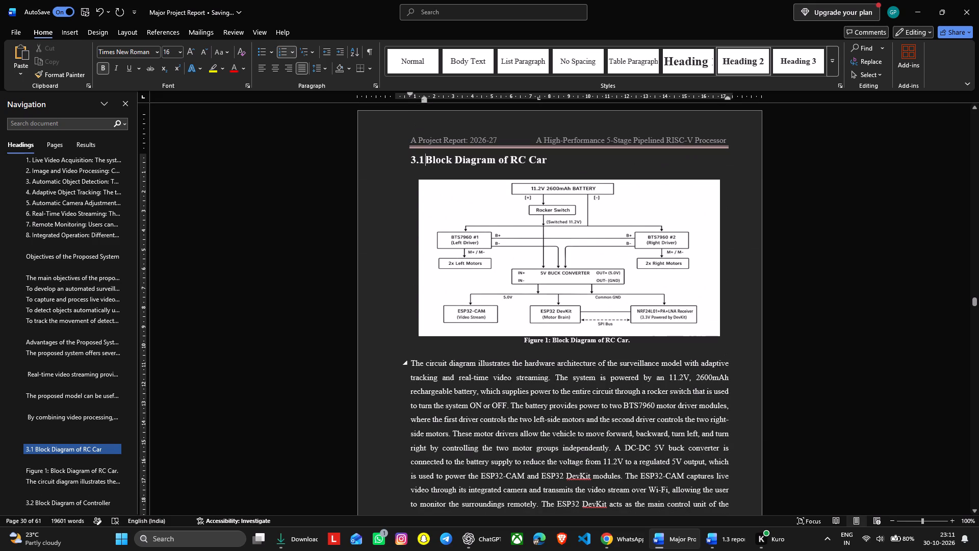
left_click(563, 343)
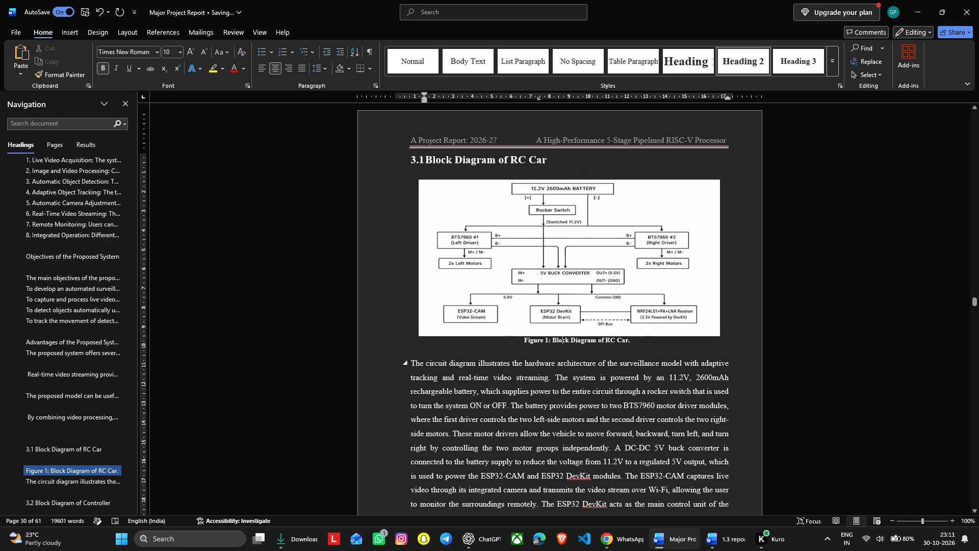
scroll(555, 389, "down", 2)
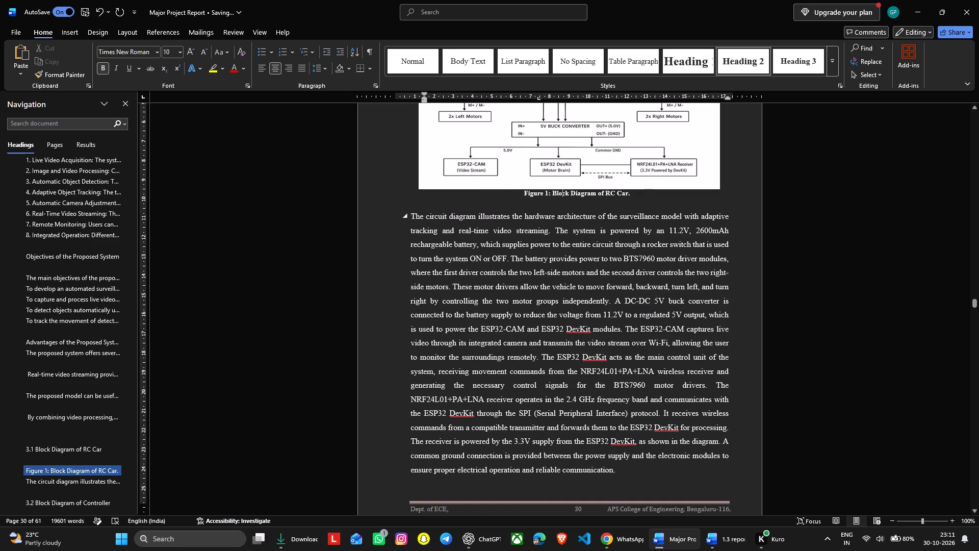
scroll(545, 368, "down", 1)
scroll(544, 368, "up", 1)
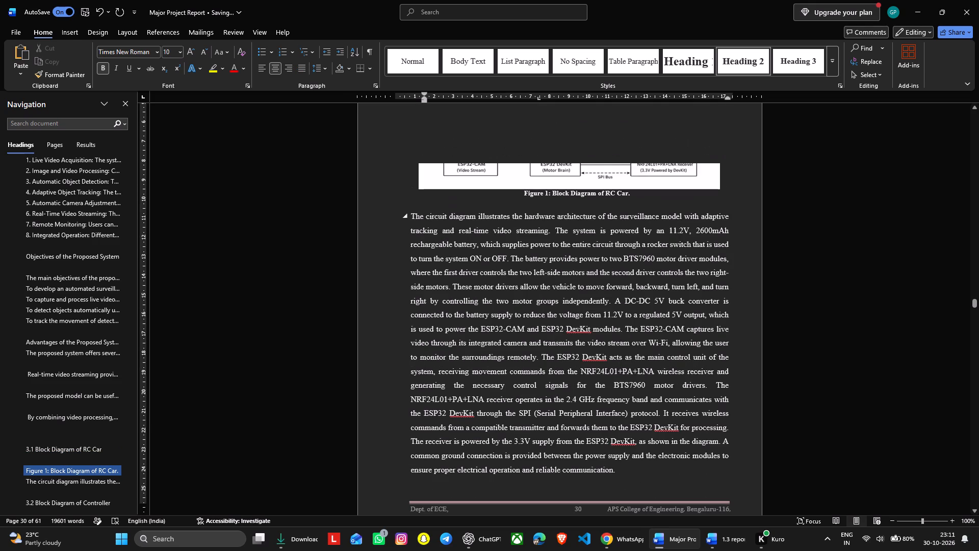
scroll(533, 370, "up", 1)
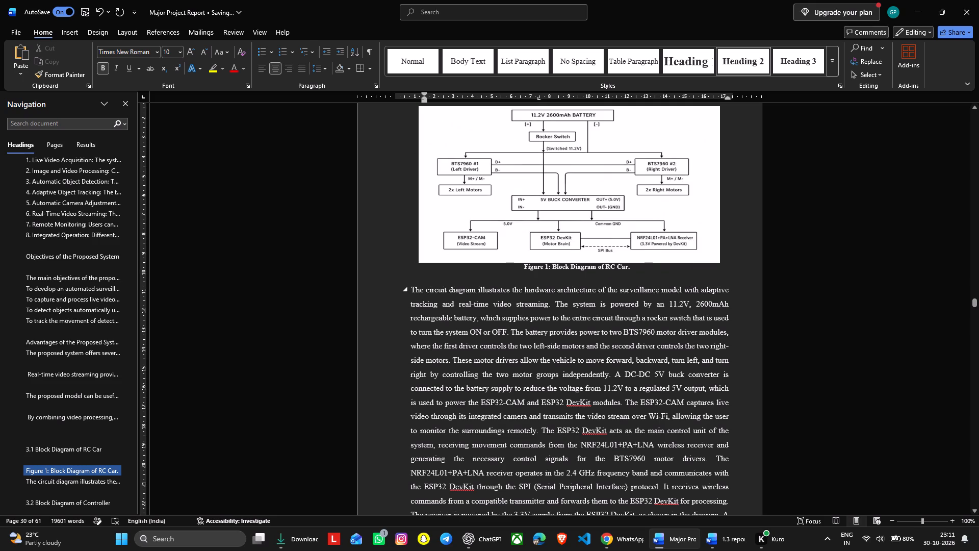
left_click_drag(430, 291, 435, 292)
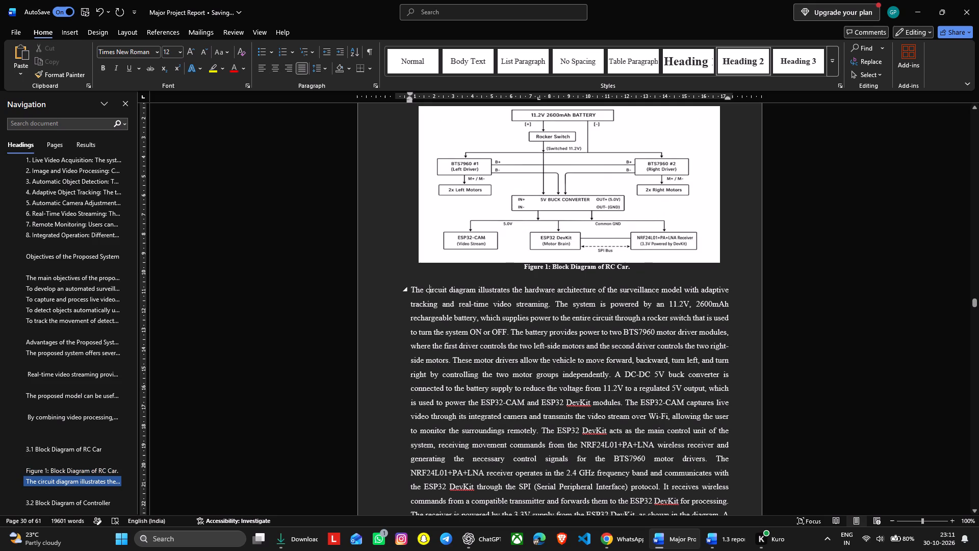
key("BackSpace")
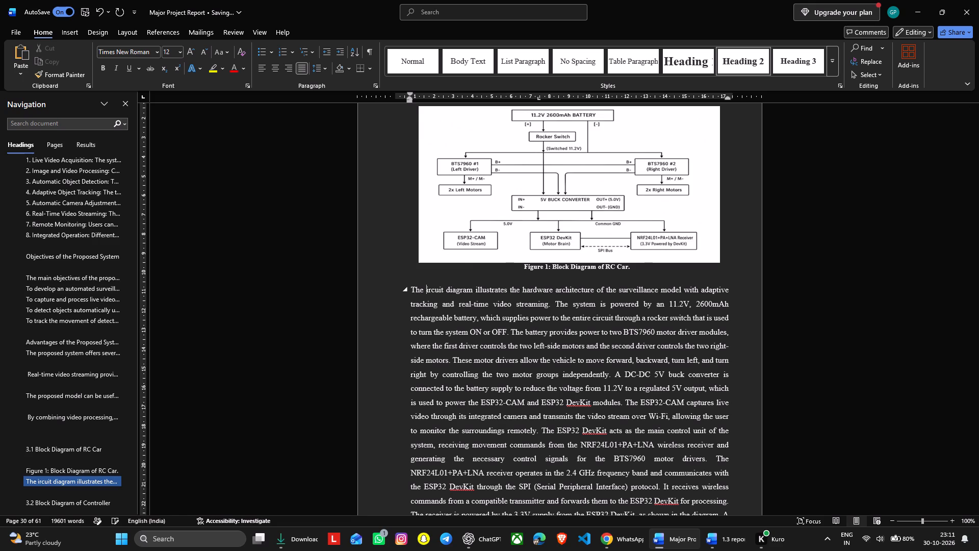
key("b")
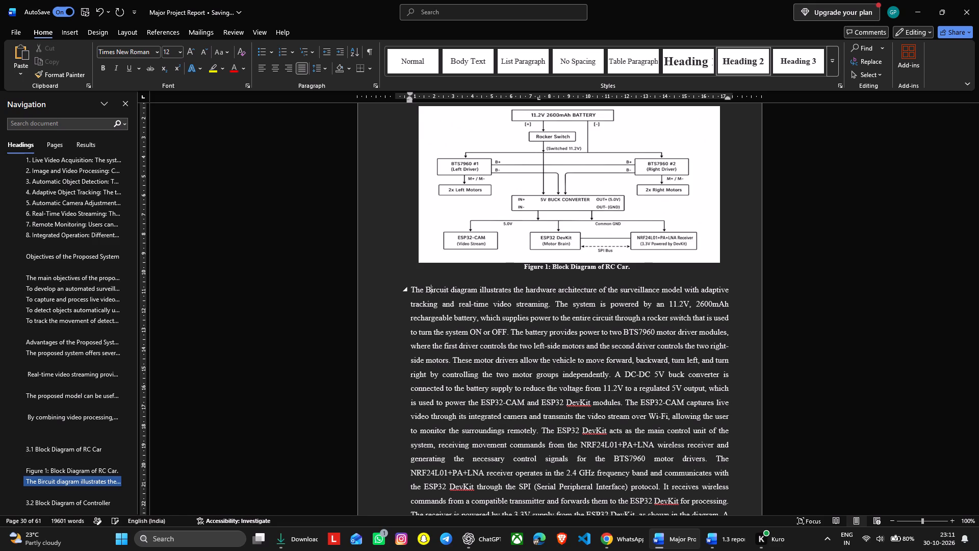
key("Right")
key("Right")
key("Right")
key("Right")
key("Right")
key("Right")
key("BackSpace")
key("BackSpace")
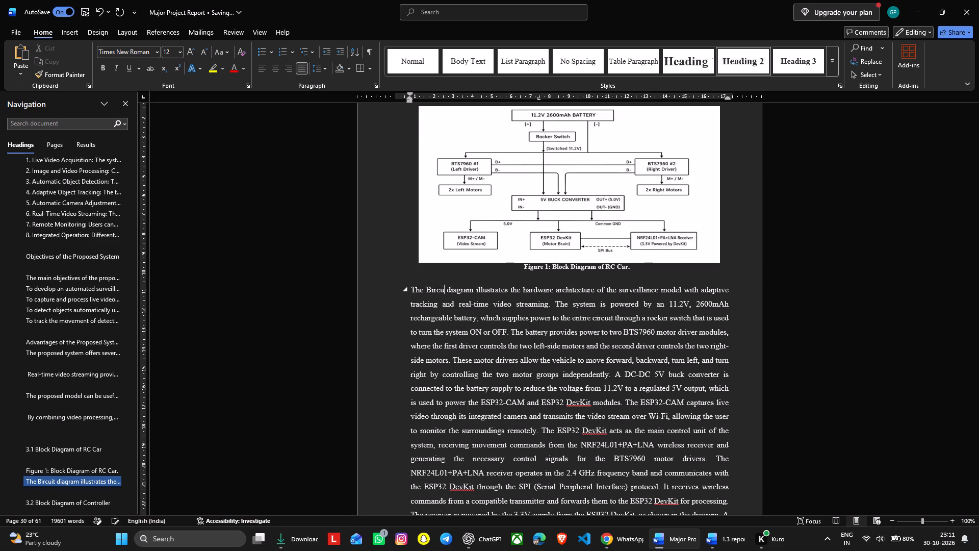
key("BackSpace")
key("BackSpace")
key("BackSpace")
key("BackSpace")
type("OL")
key("BackSpace")
key("BackSpace")
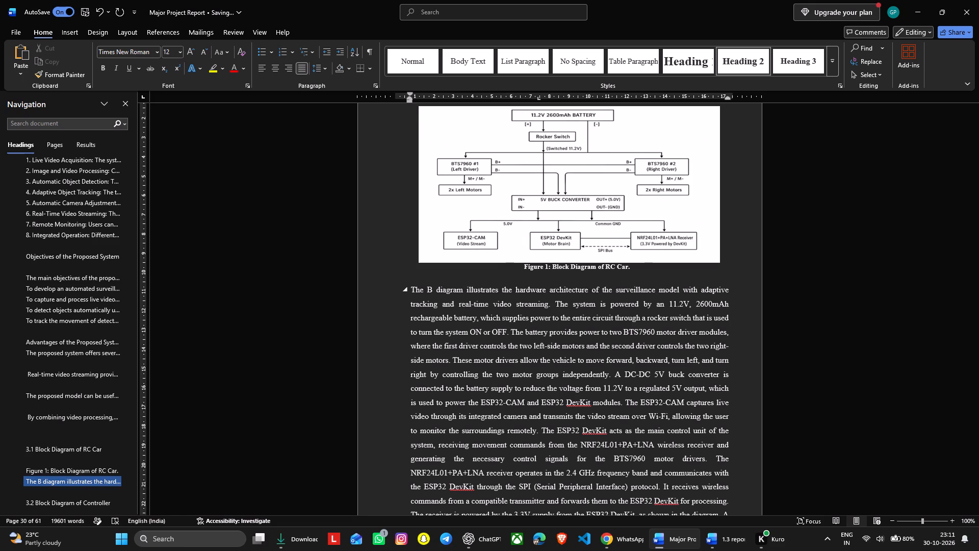
type("locl")
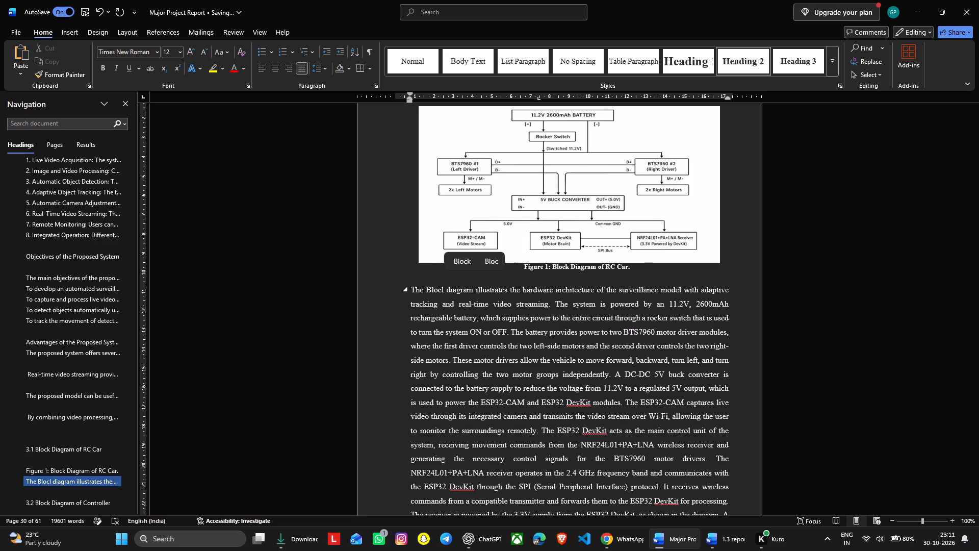
key("BackSpace")
key("k")
Capitalize "diagram" as "Diagram" in the opening sentence of the description below Figure 1.
key("Right")
key("Right")
key("Right")
key("Left")
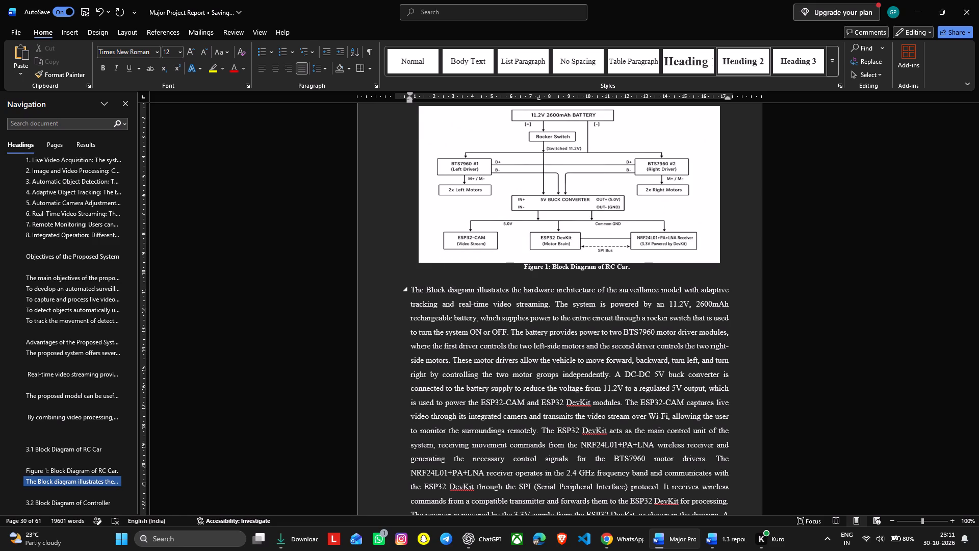
key("BackSpace")
key("d")
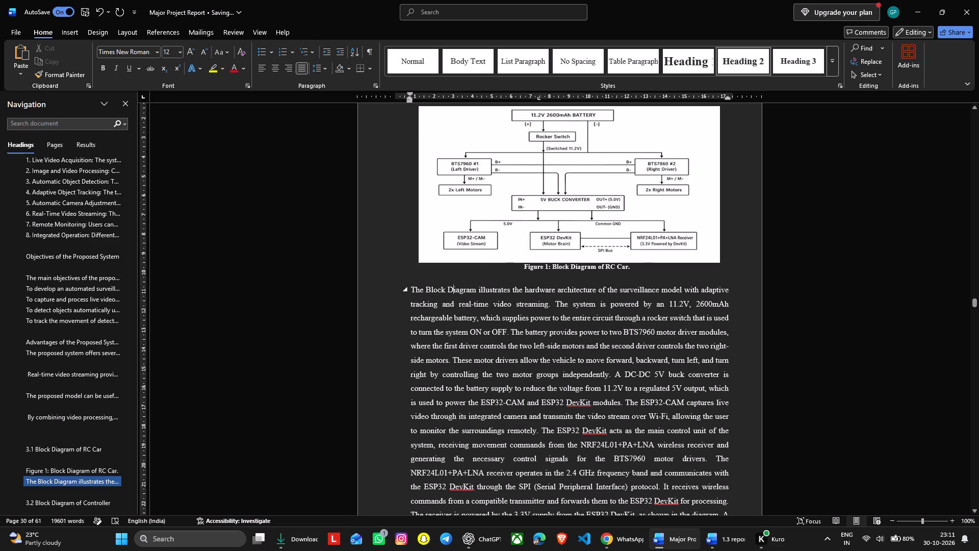
Delete the blank line between the heading "3.2 Block Diagram of Controller" and the controller diagram.
scroll(614, 397, "down", 4)
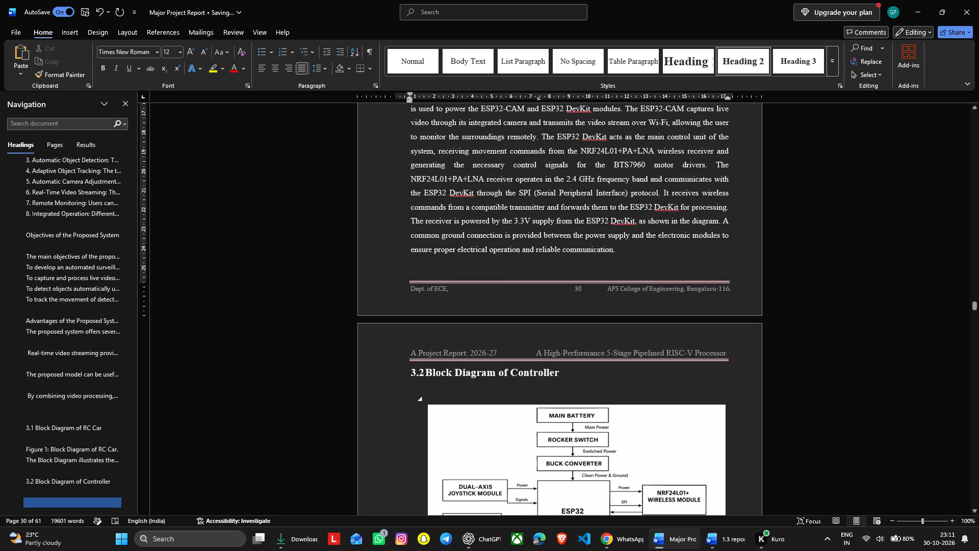
left_click(471, 395)
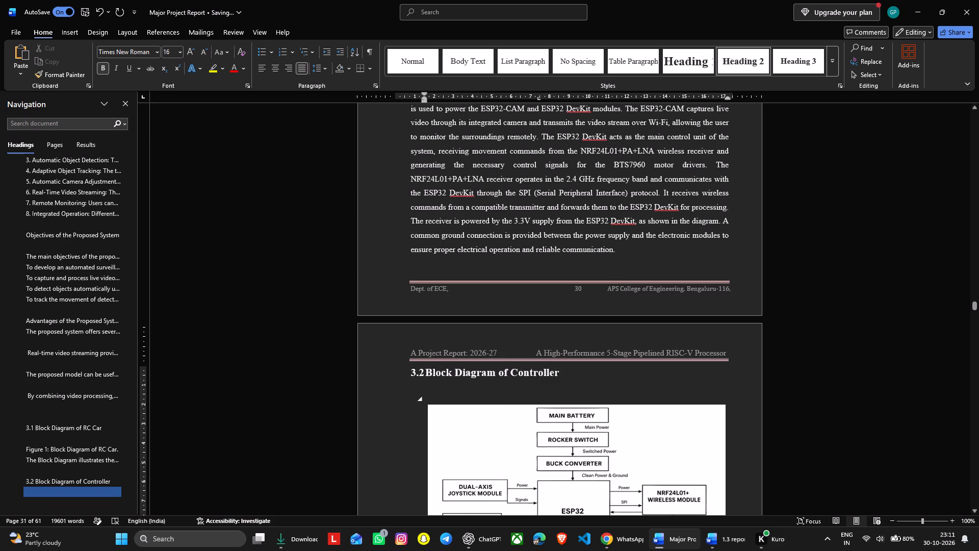
key("Delete")
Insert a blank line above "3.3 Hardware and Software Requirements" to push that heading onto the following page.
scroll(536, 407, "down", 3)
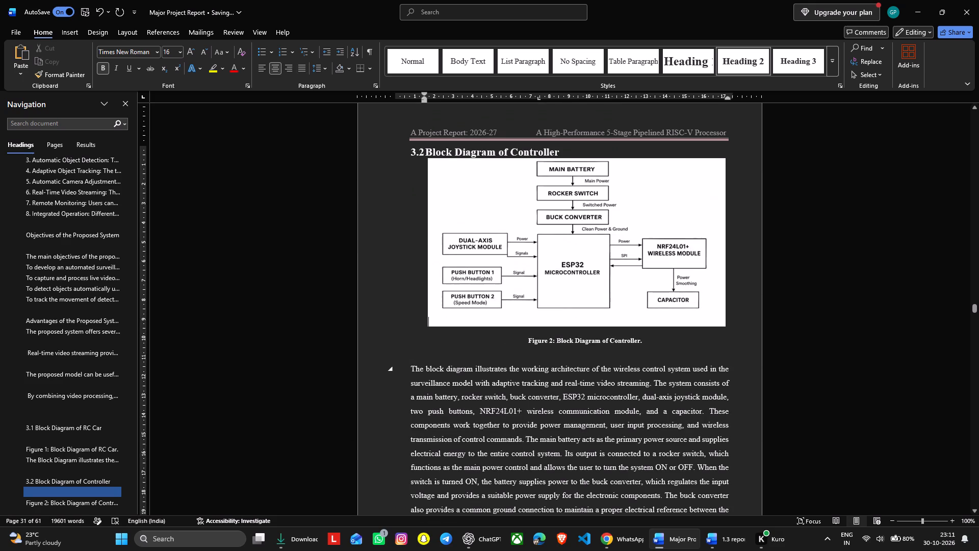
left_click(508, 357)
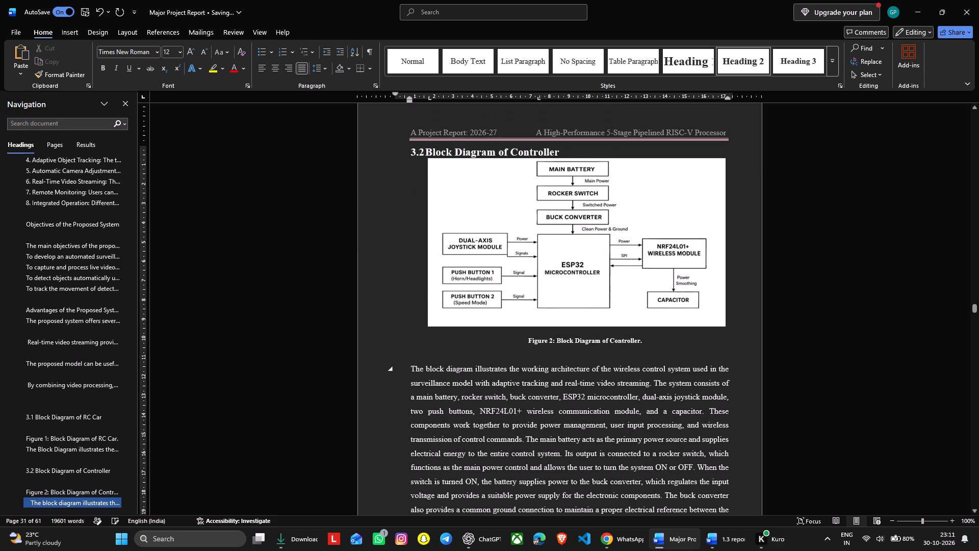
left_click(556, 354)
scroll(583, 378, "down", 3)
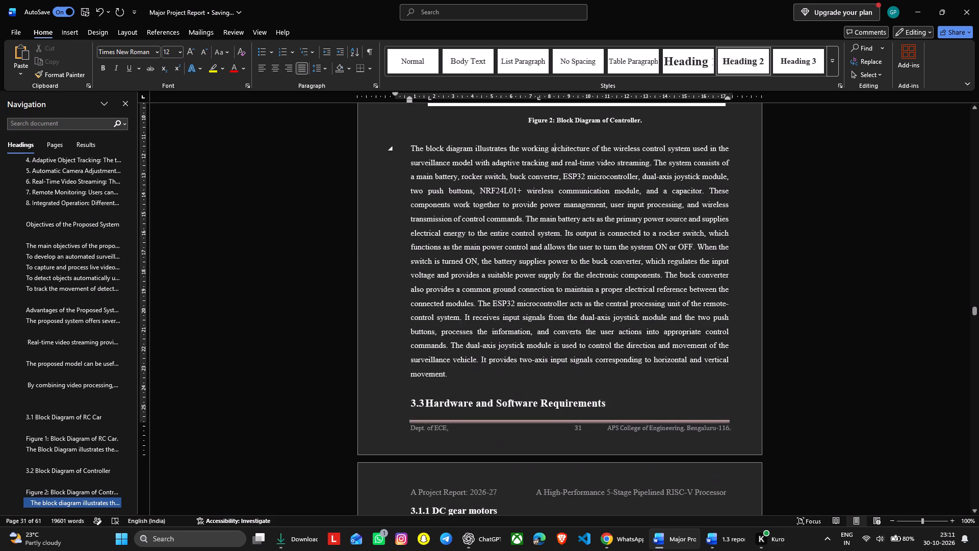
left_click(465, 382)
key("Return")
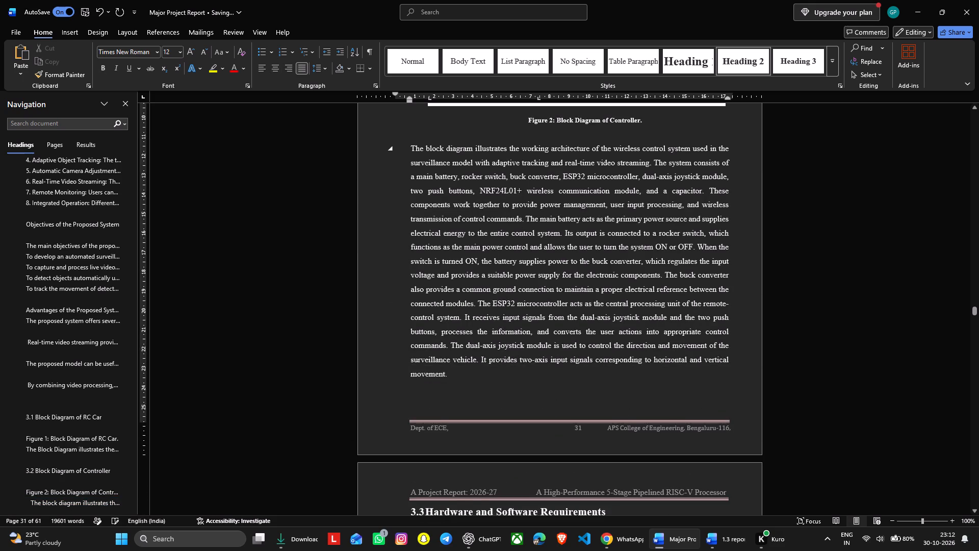
Split the controller description before "When the switch is turned ON" and align the new paragraph's first line with its other lines.
left_click(698, 249)
key("Return")
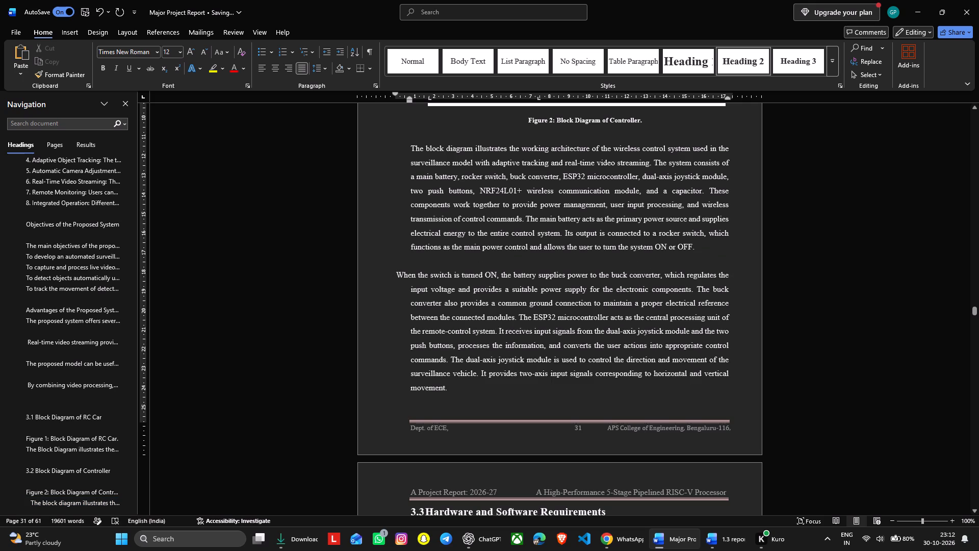
left_click_drag(395, 92, 408, 93)
Stretch the controller block diagram picture slightly taller by extending its lower edge.
scroll(502, 394, "up", 1)
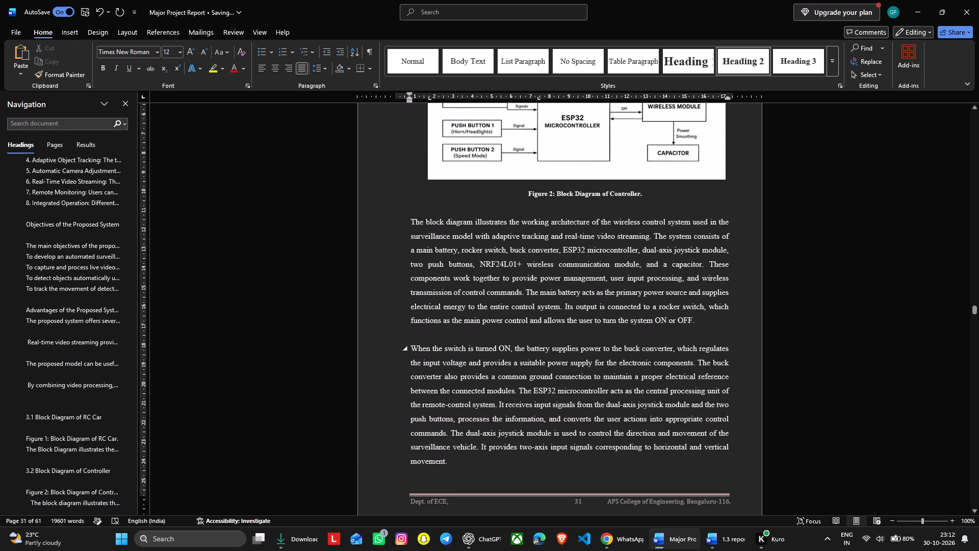
scroll(501, 397, "up", 1)
left_click(570, 190)
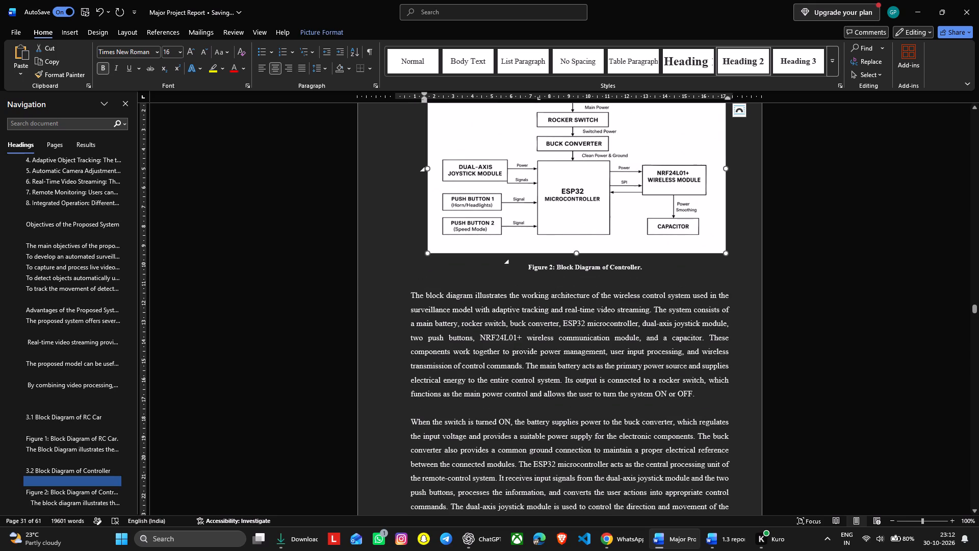
left_click_drag(578, 253, 574, 267)
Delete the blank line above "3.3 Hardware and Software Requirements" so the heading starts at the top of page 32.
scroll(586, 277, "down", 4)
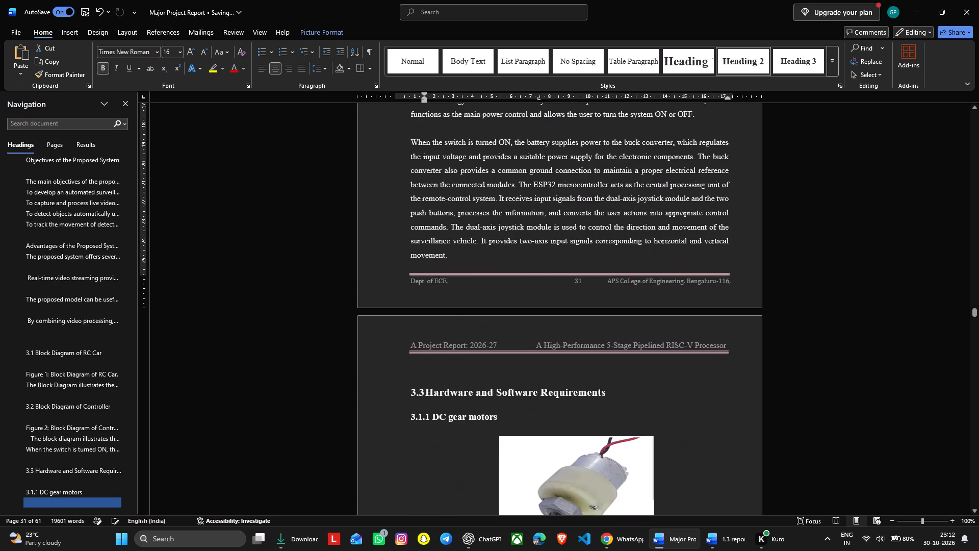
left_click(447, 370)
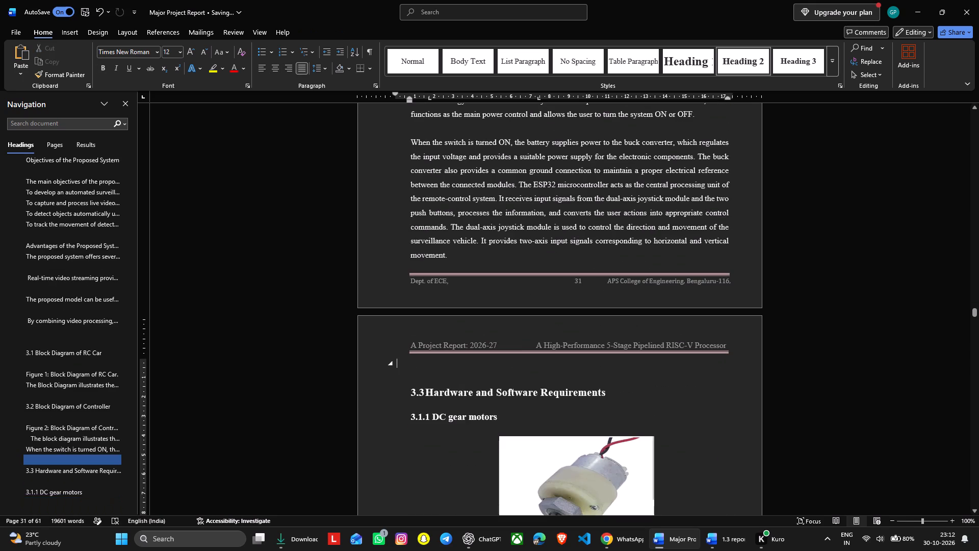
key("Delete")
Insert a space between the number 3.3 and the heading text "Hardware and Software Requirements".
scroll(478, 404, "down", 2)
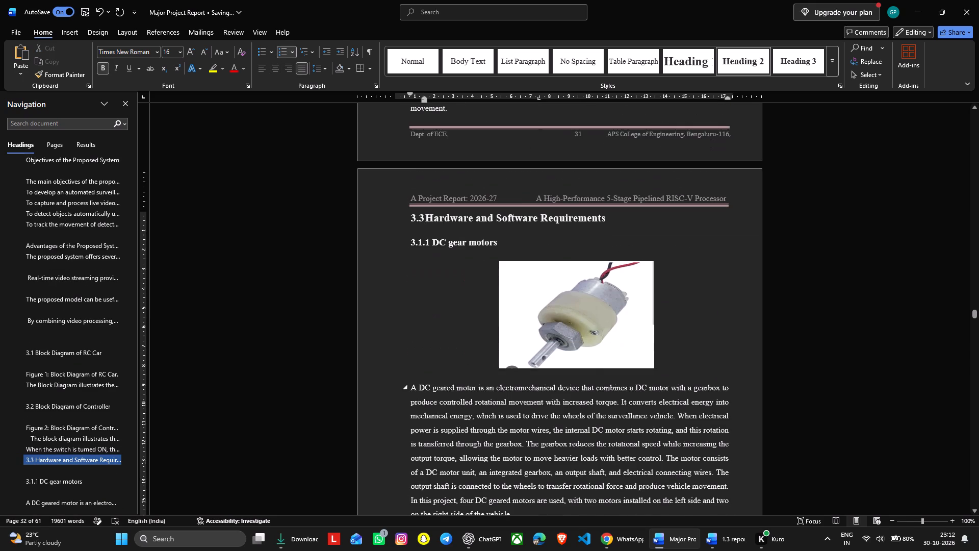
scroll(466, 414, "down", 1)
scroll(598, 372, "down", 1)
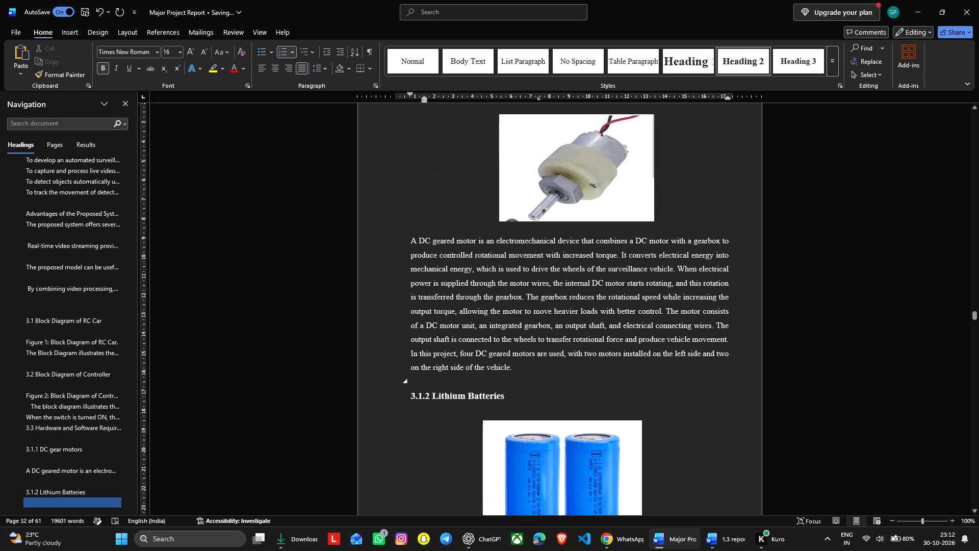
scroll(597, 386, "down", 4)
scroll(597, 394, "up", 4)
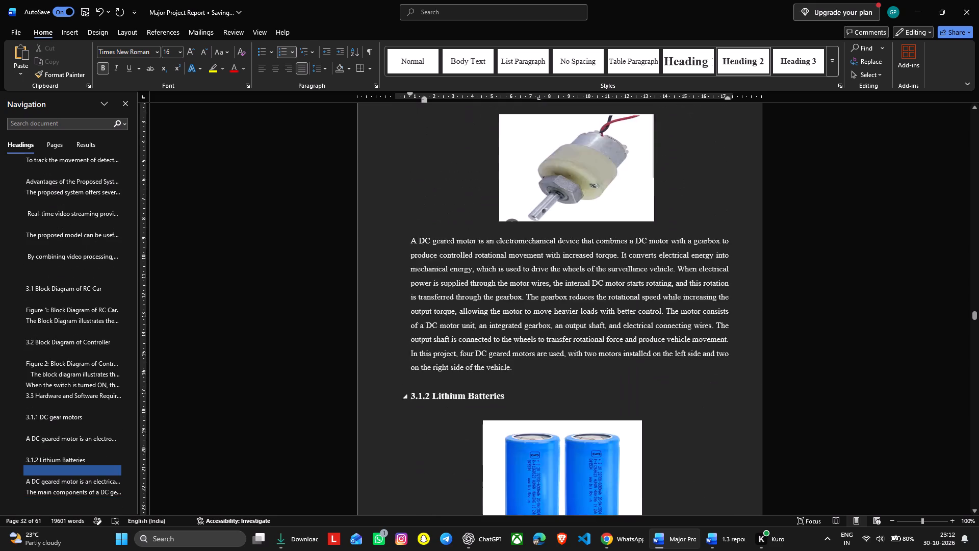
scroll(597, 394, "up", 1)
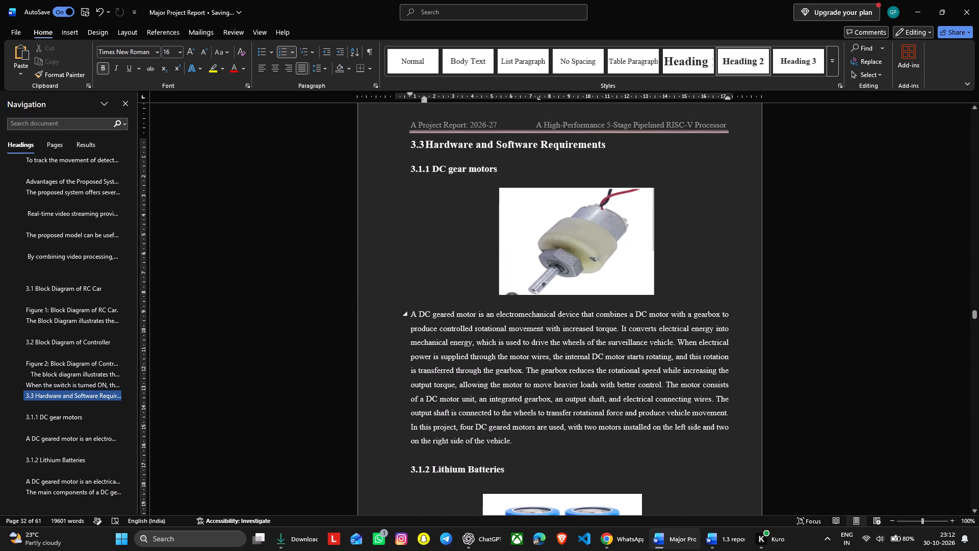
scroll(533, 175, "up", 2)
scroll(549, 249, "down", 2)
key("space")
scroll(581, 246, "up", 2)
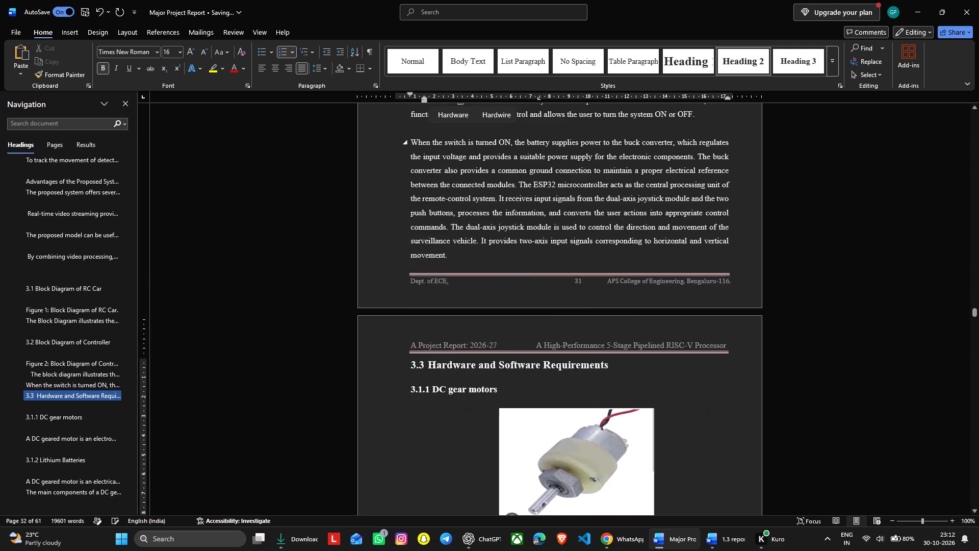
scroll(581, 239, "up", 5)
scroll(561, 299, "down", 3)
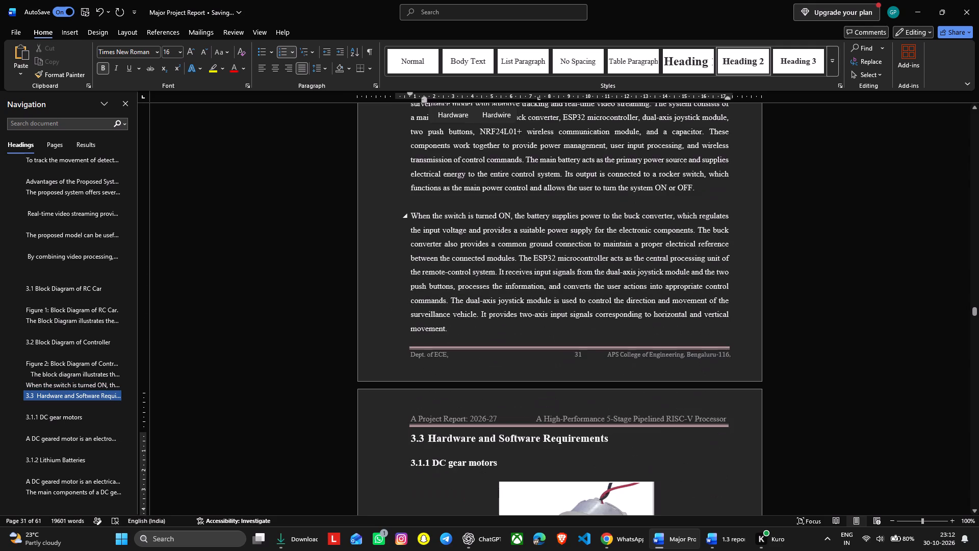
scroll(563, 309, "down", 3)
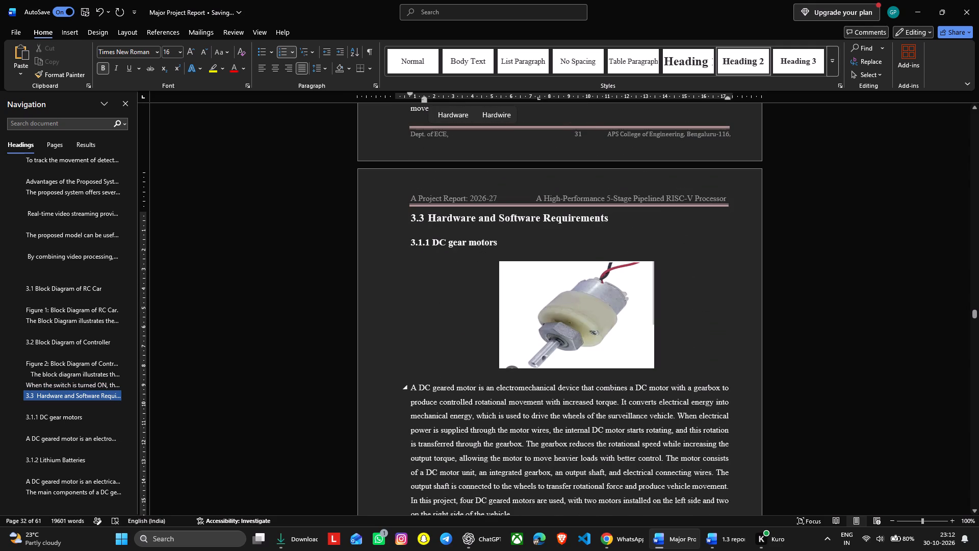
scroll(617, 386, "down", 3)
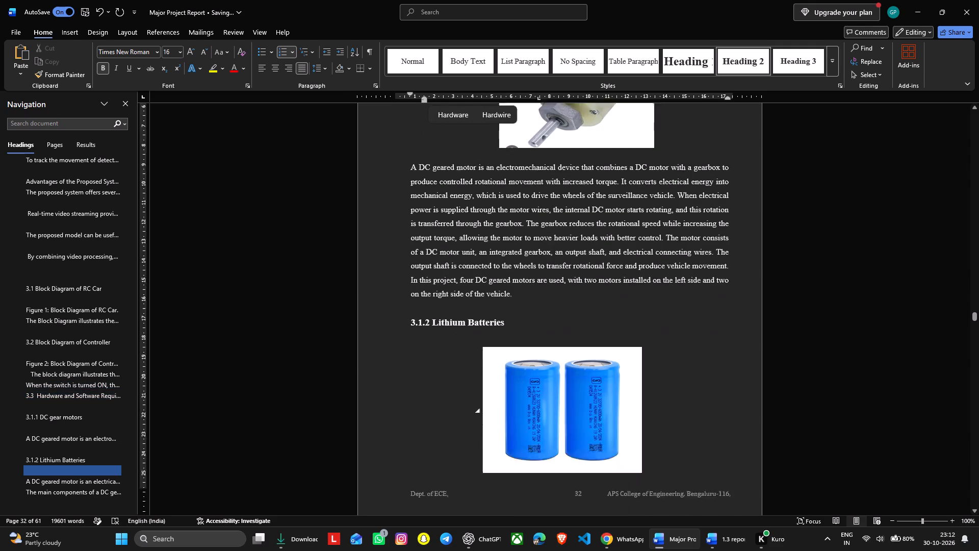
Remove the space before the battery picture's paragraph so the picture sits directly under the "3.1.2 Lithium Batteries" heading.
scroll(615, 385, "down", 2)
left_click(500, 192)
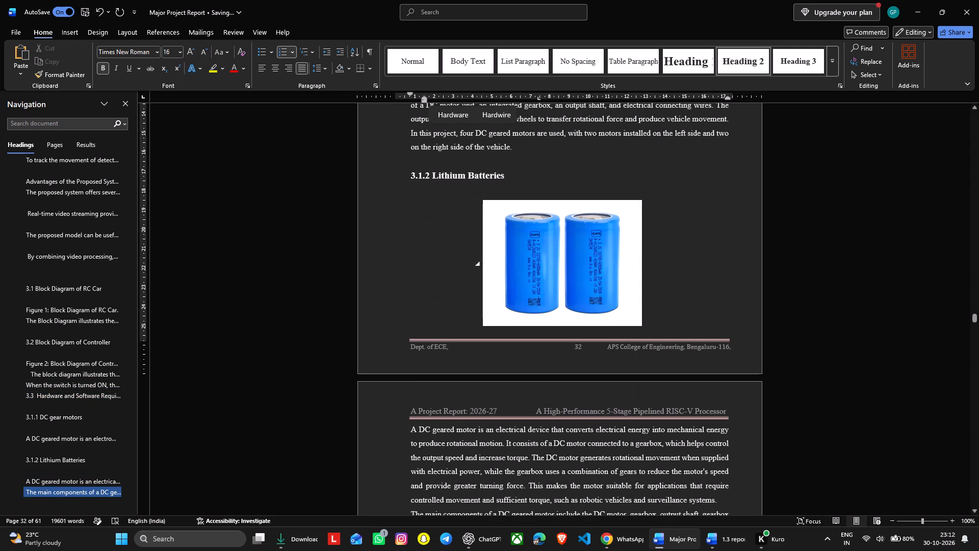
left_click(498, 190)
left_click(522, 218)
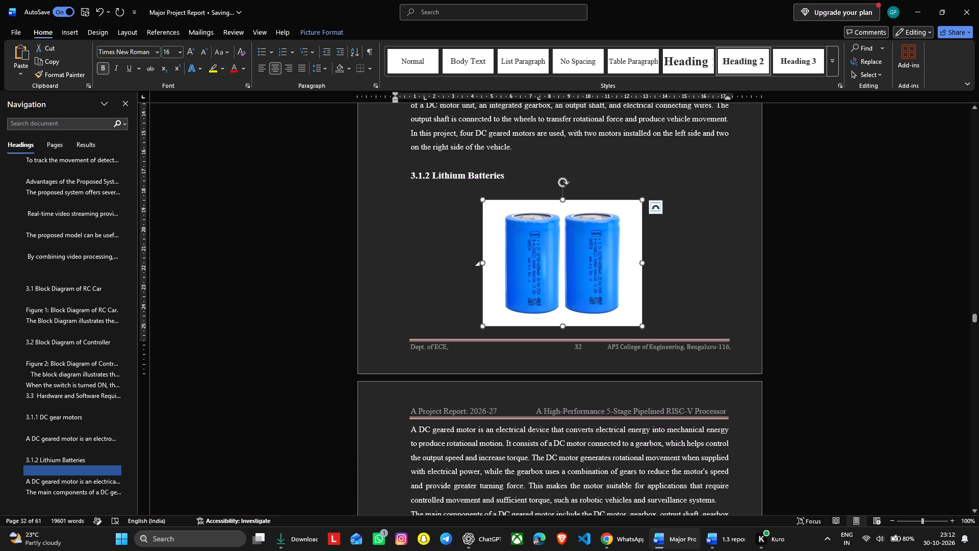
left_click_drag(530, 200, 526, 191)
left_click(509, 184)
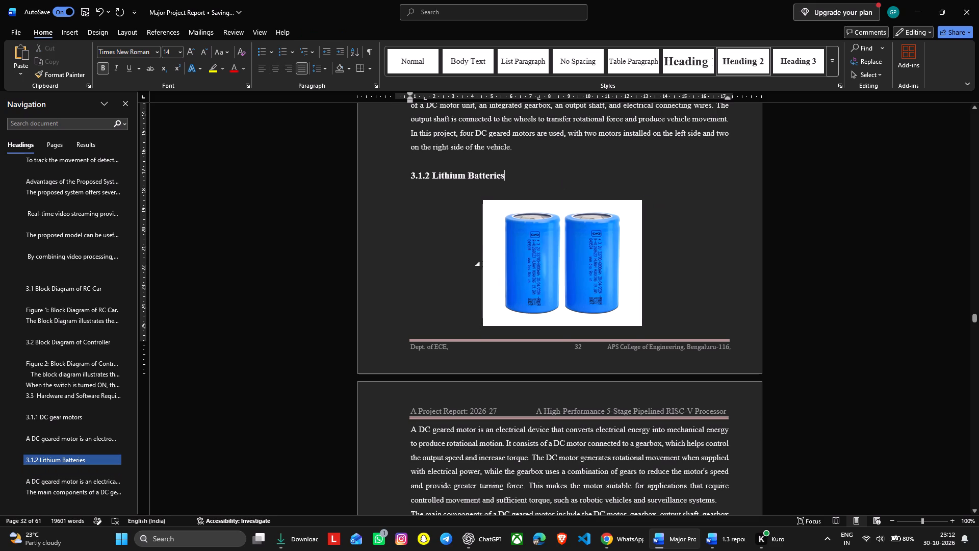
left_click(517, 196)
left_click(529, 202)
key("Up")
key("Up")
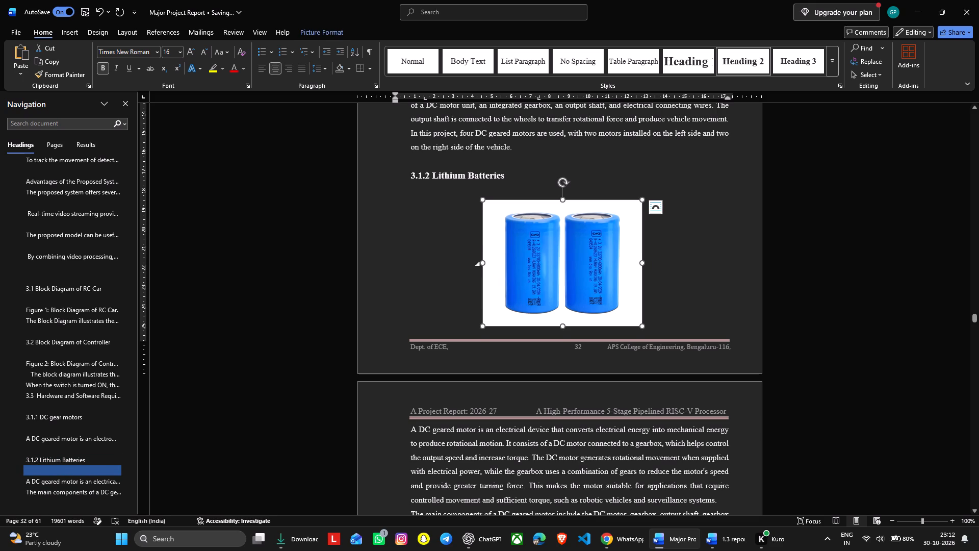
key("Up")
key("Up")
key("Up")
left_click(505, 186)
double_click(504, 190)
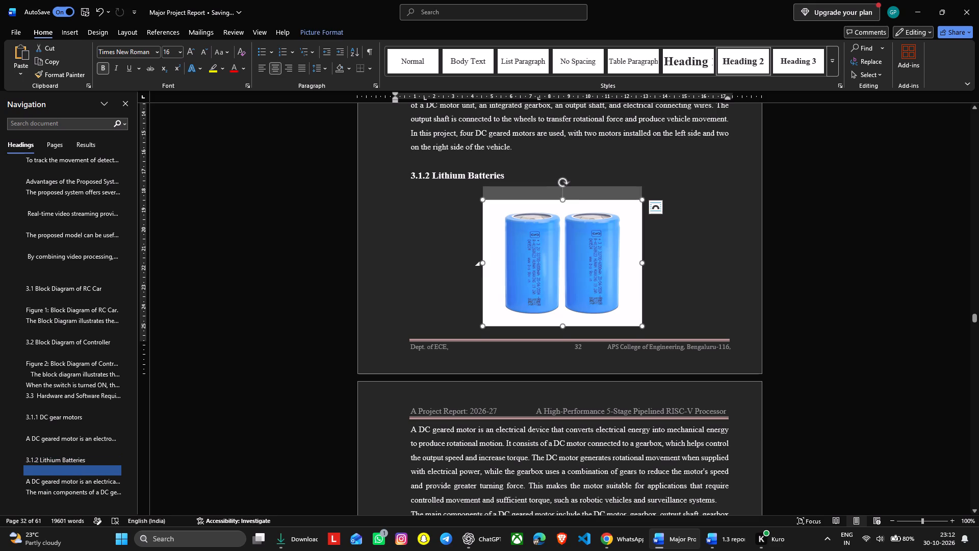
left_click(349, 72)
left_click(350, 72)
left_click(327, 73)
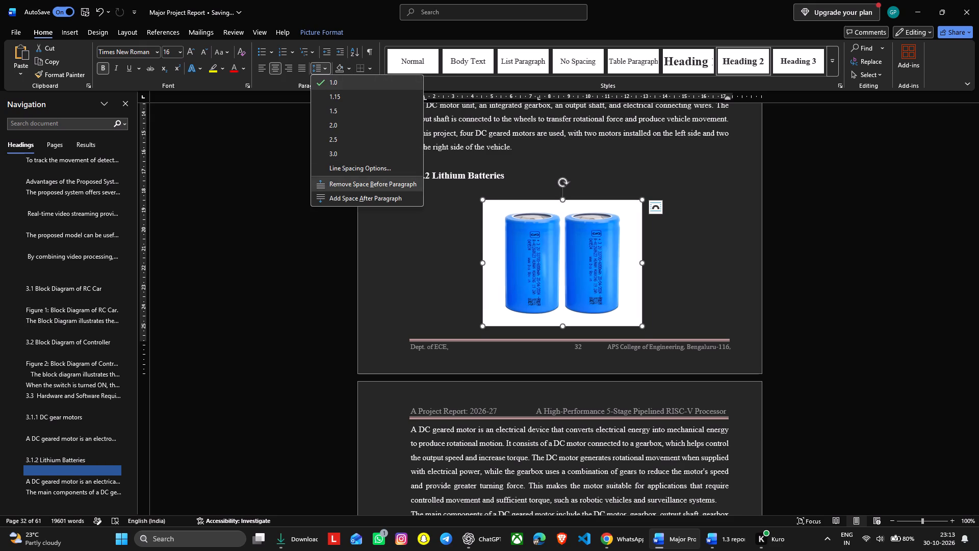
left_click(345, 183)
left_click(681, 238)
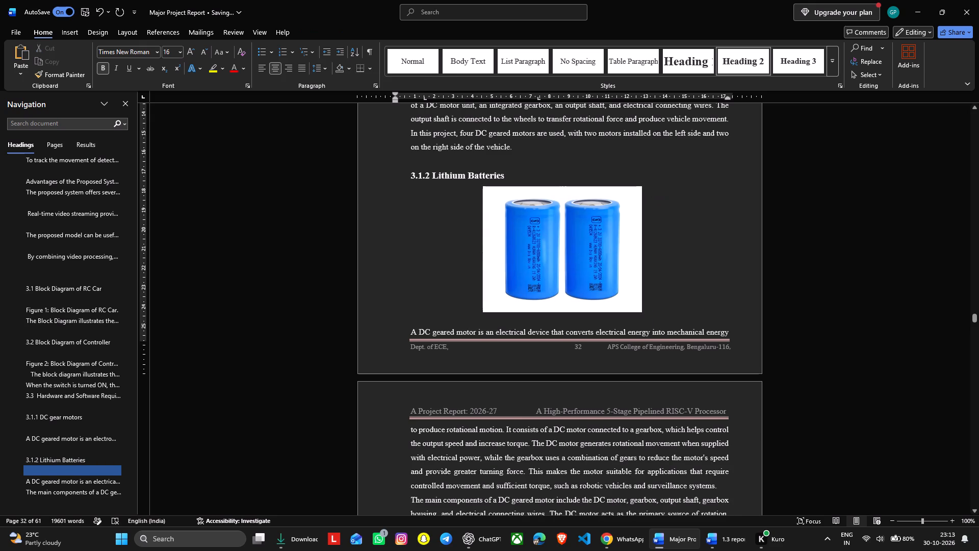
Insert a blank line below the lithium batteries picture so the following paragraph starts on page 33.
scroll(525, 355, "down", 4)
scroll(546, 333, "up", 2)
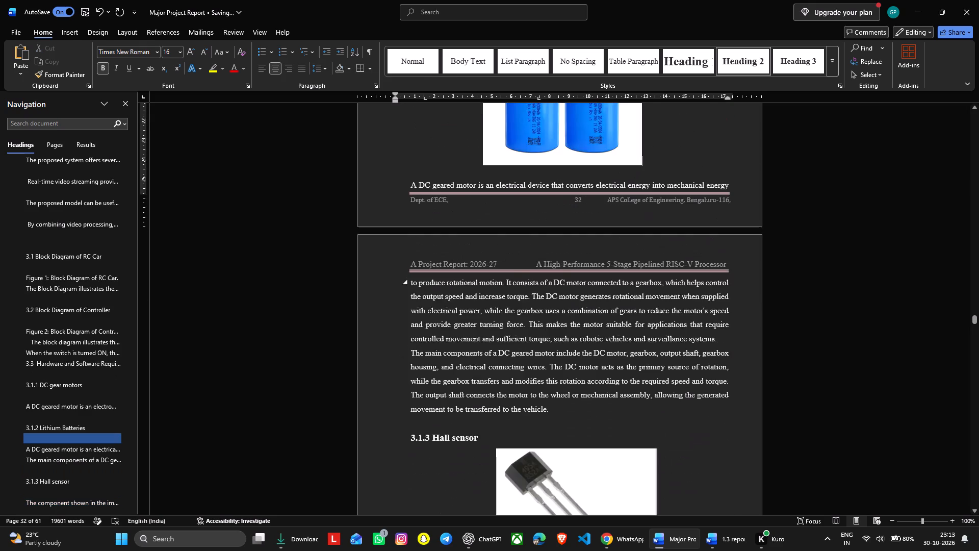
scroll(576, 308, "up", 2)
left_click_drag(655, 295, 663, 292)
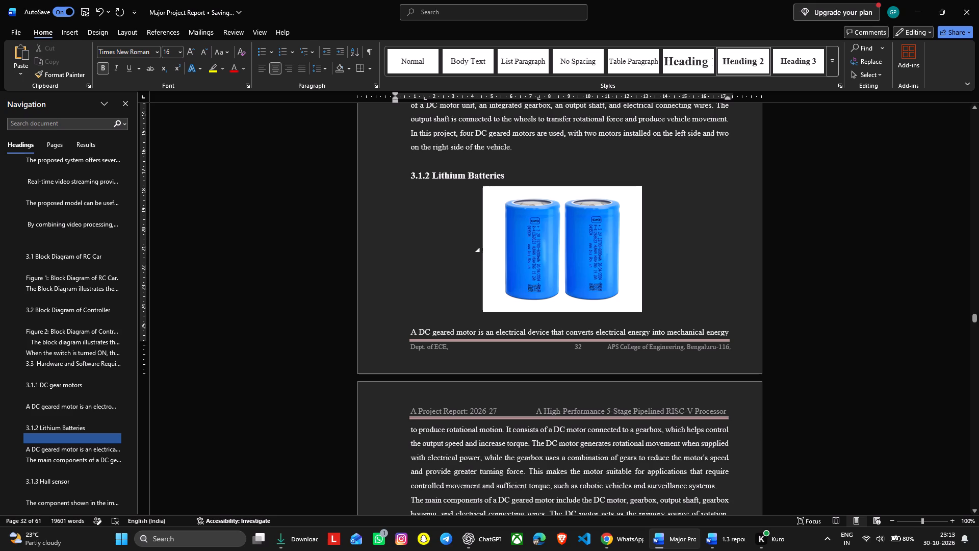
key("Return")
Remove the left indent of the heading "3.1.4 Push button" so it lines up with the page's text margin.
scroll(655, 321, "down", 3)
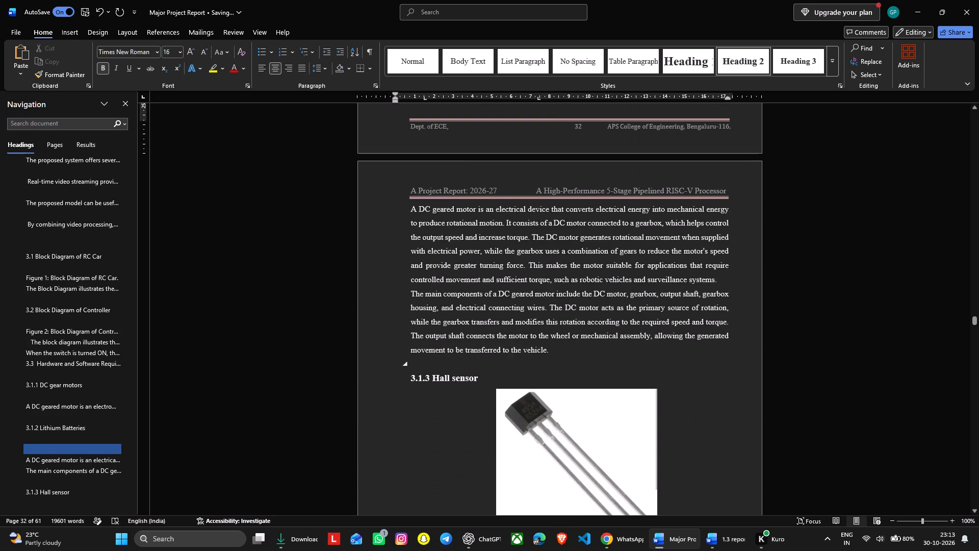
scroll(561, 394, "down", 2)
left_click(555, 382)
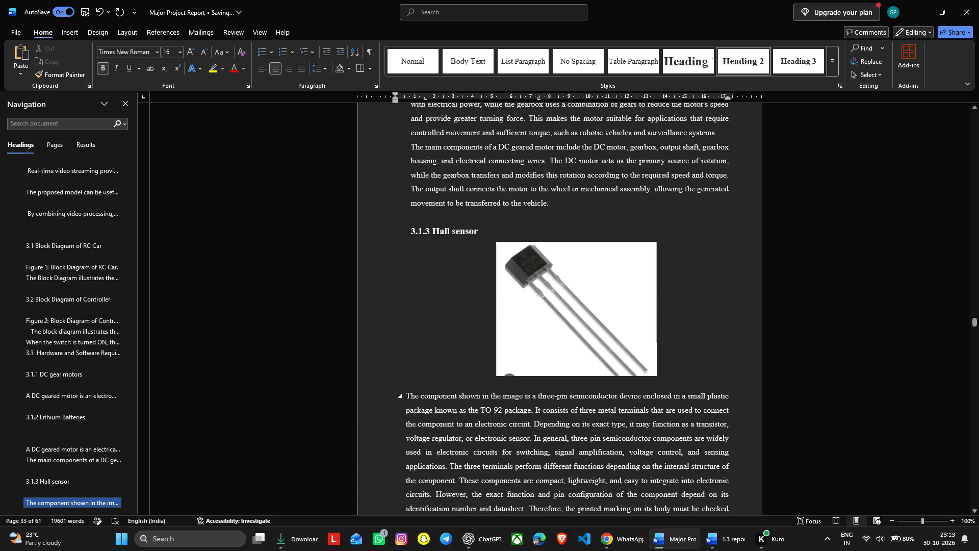
scroll(599, 368, "down", 4)
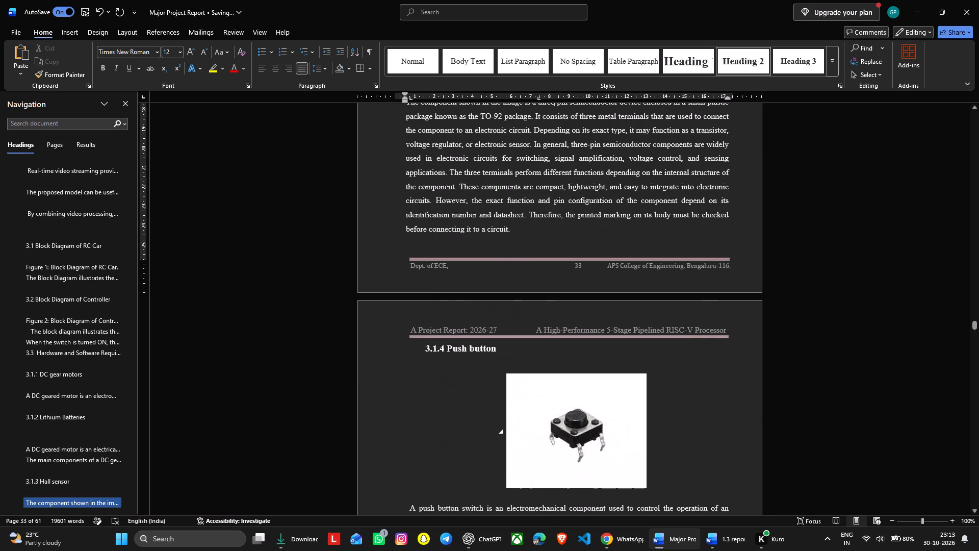
left_click(427, 349)
key("BackSpace")
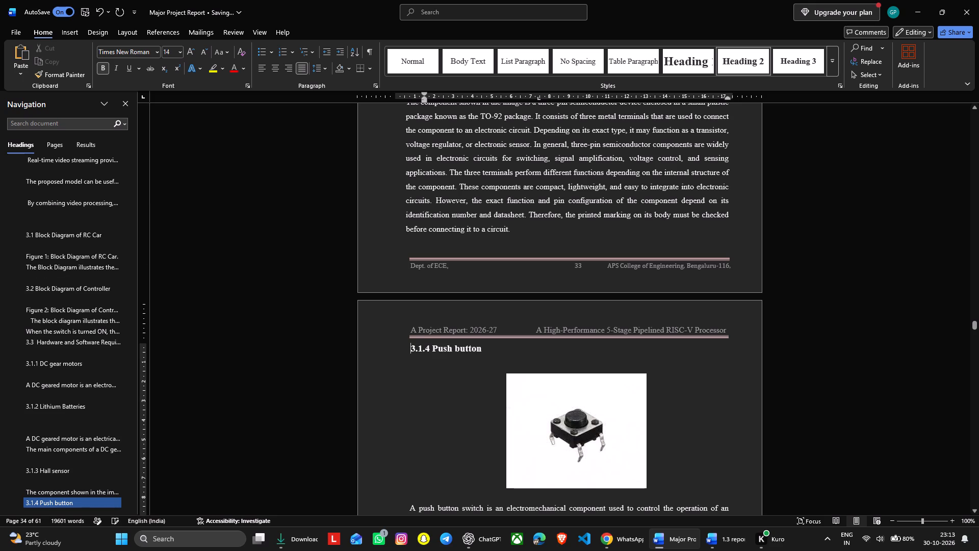
Add a new centred line below the DC gear motor picture and enter the caption label "Figure 3:".
scroll(429, 373, "up", 3)
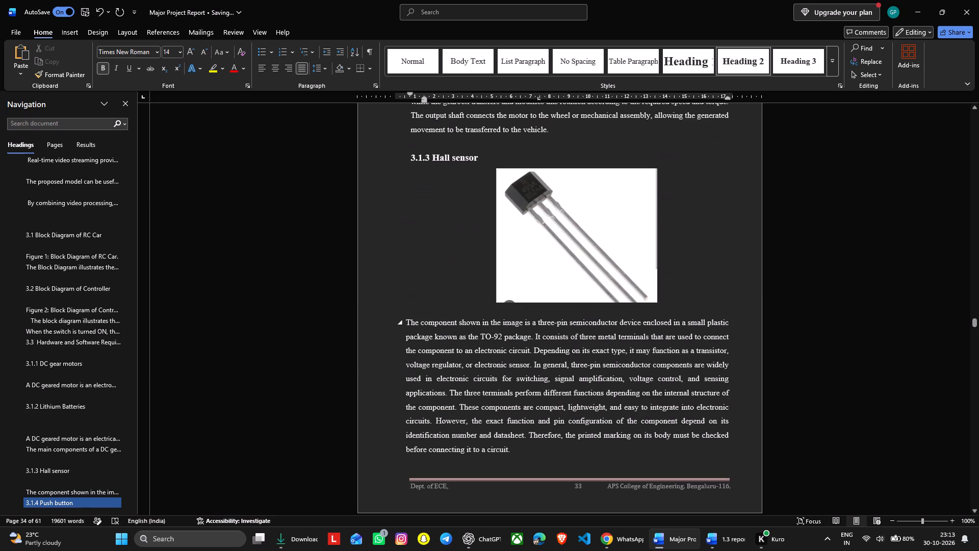
left_click(410, 160)
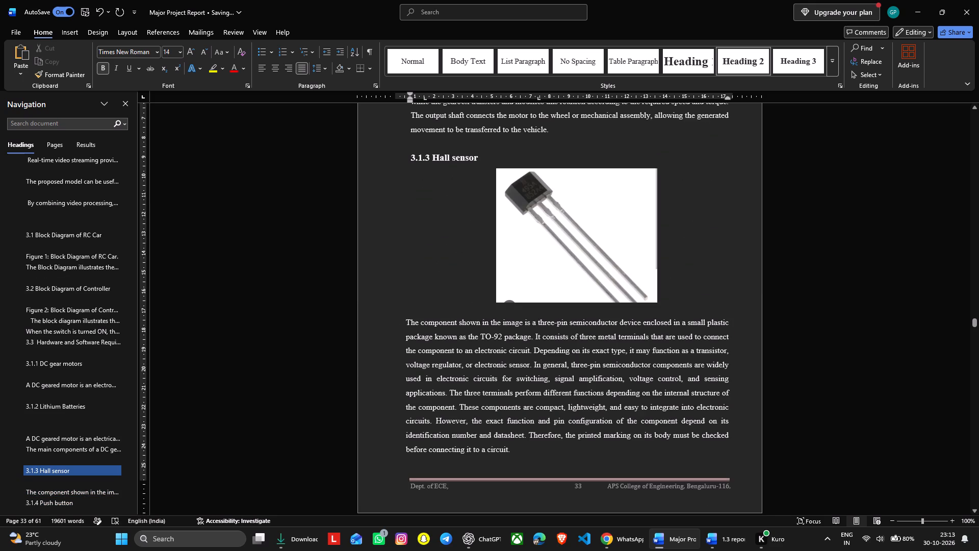
scroll(421, 215, "up", 7)
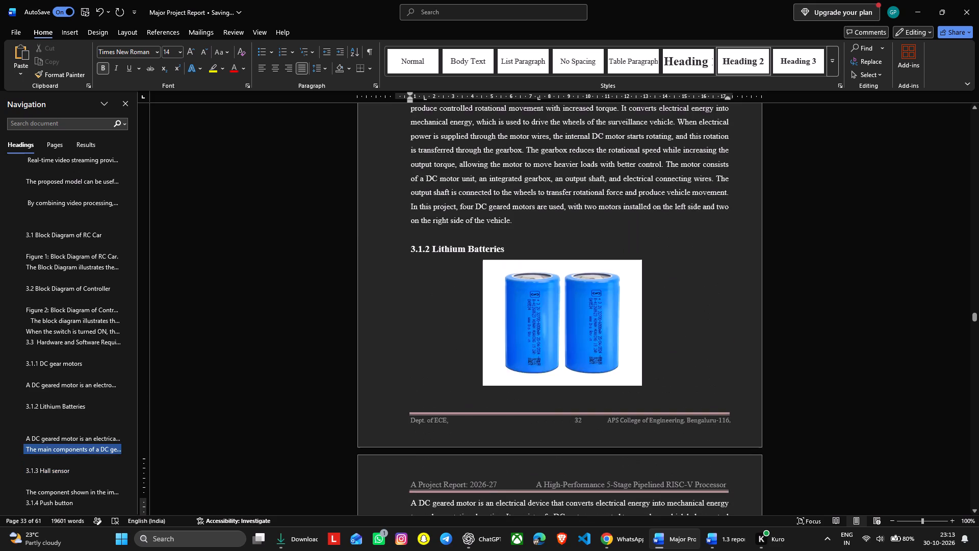
scroll(457, 226, "up", 3)
left_click(557, 300)
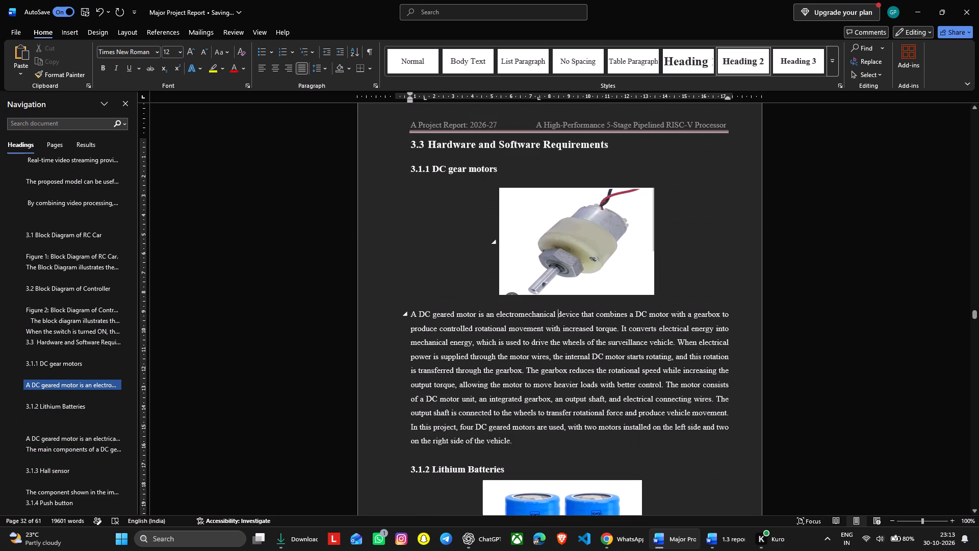
left_click(657, 292)
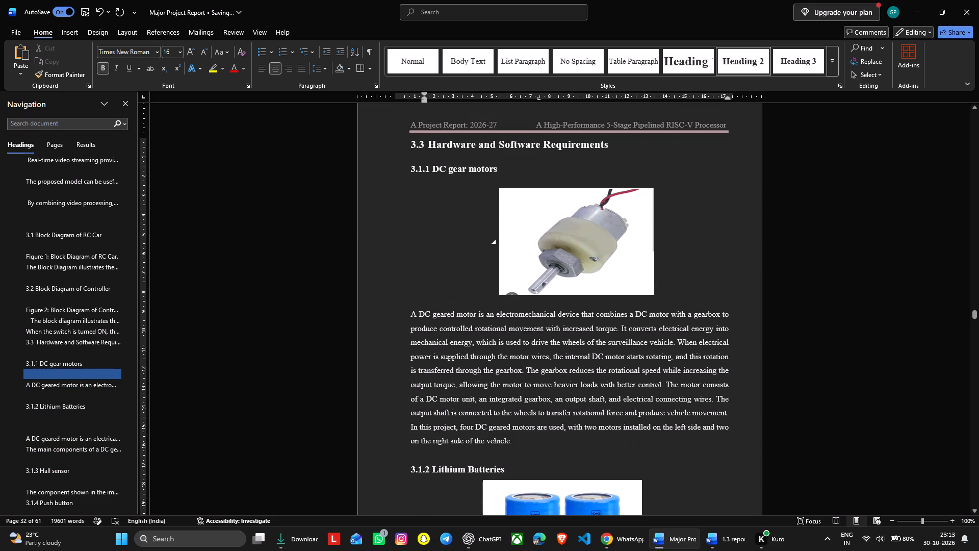
key("Return")
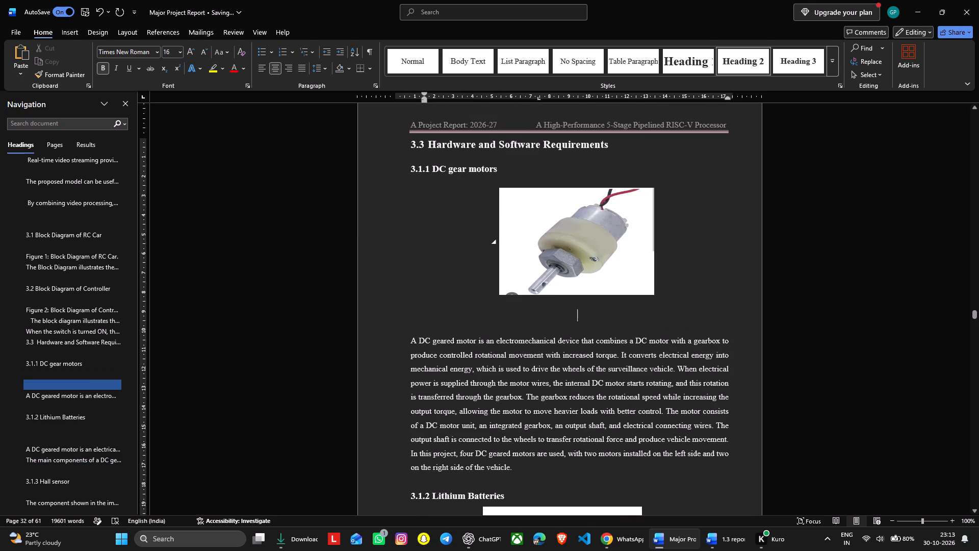
type("igure")
key("space")
type("3")
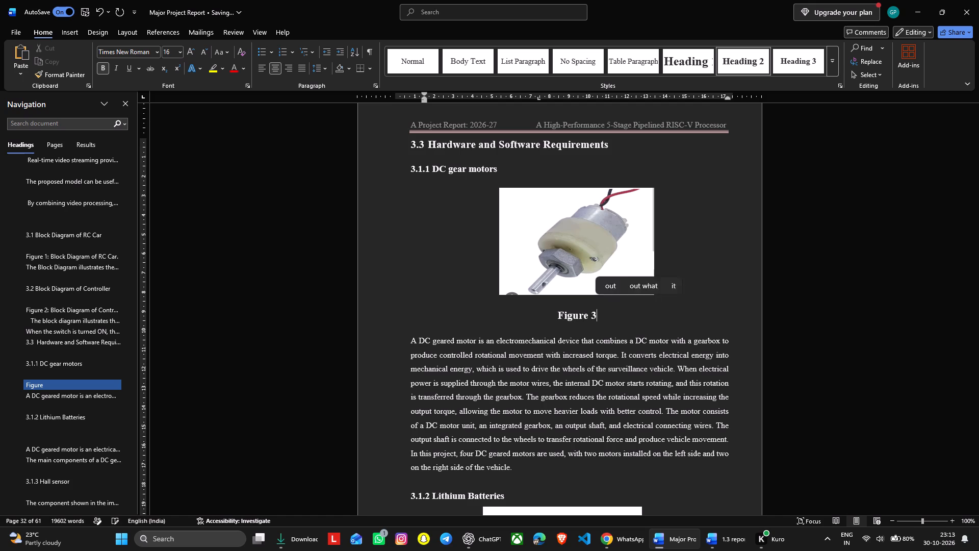
type(":")
key("space")
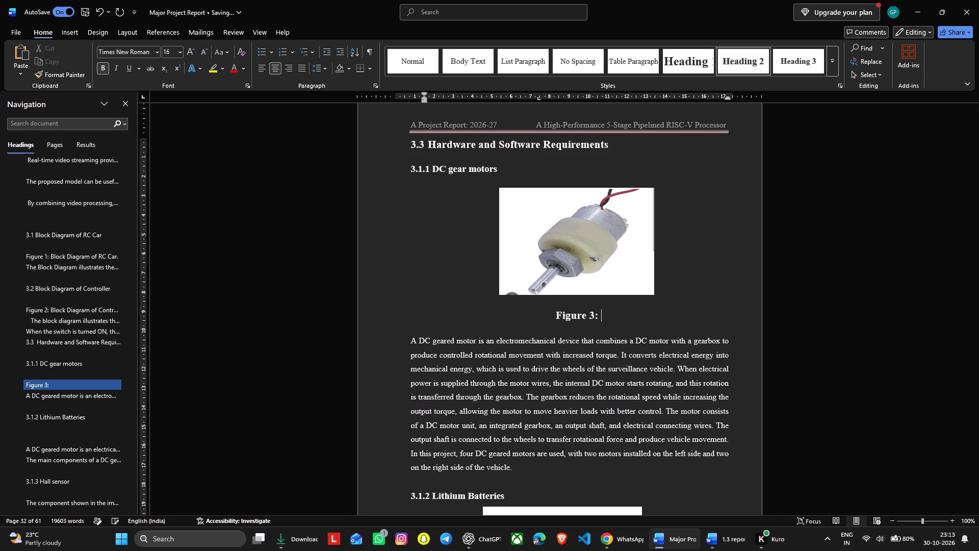
Complete the Figure 3 caption by copying "DC gear motors" from the 3.1.1 heading and ending it with a period.
left_click_drag(434, 169, 489, 171)
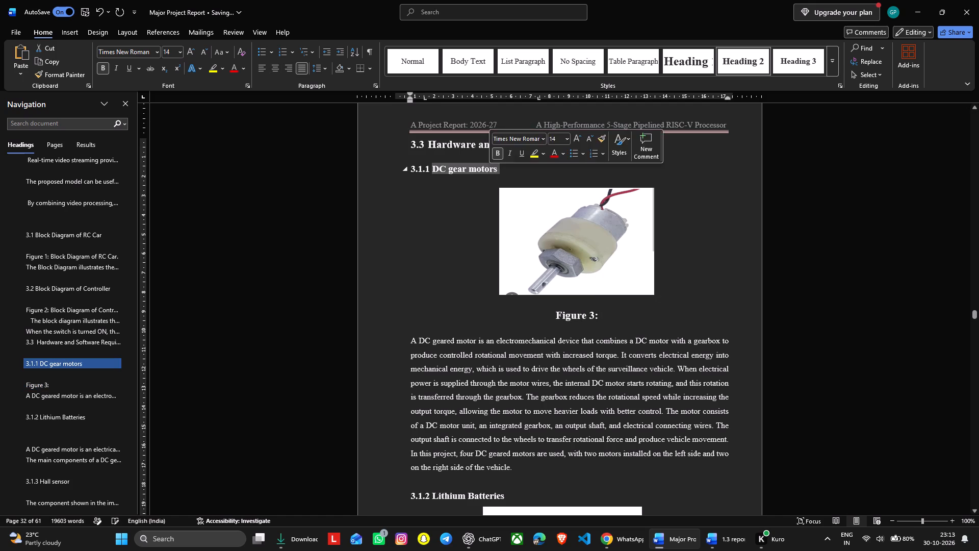
key("ctrl+c")
left_click(602, 314)
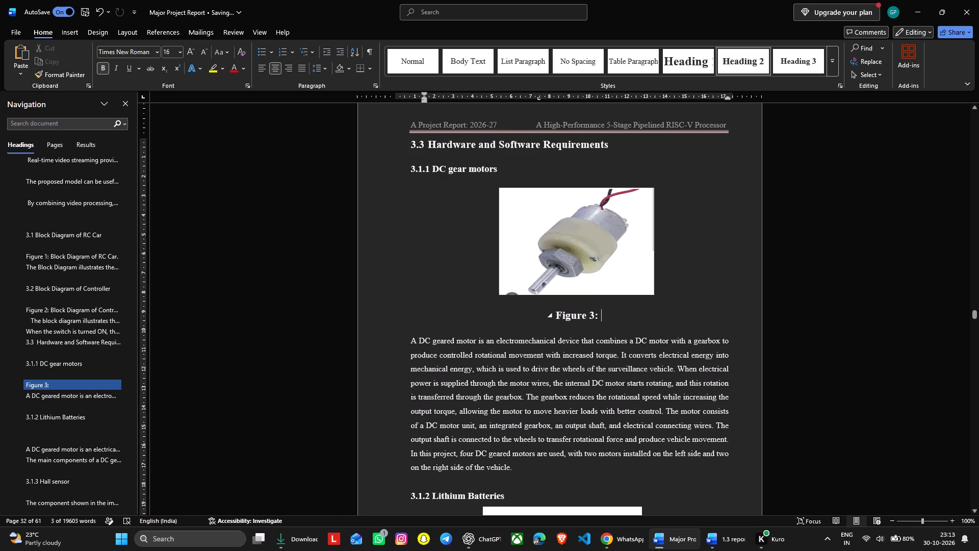
key("ctrl+v")
key("period")
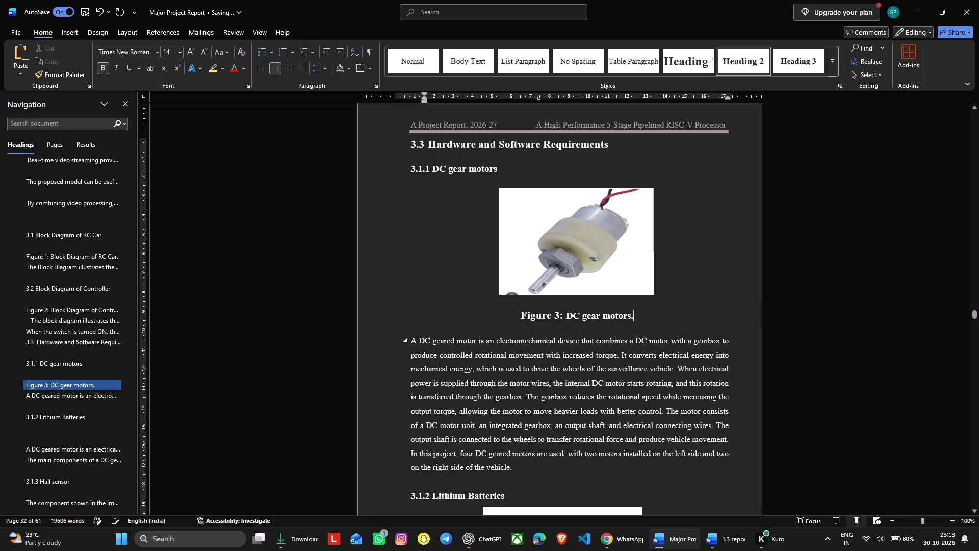
Set the caption "Figure 3: DC gear motors." to font size 10 and remove the space before its paragraph.
left_click_drag(641, 318, 511, 319)
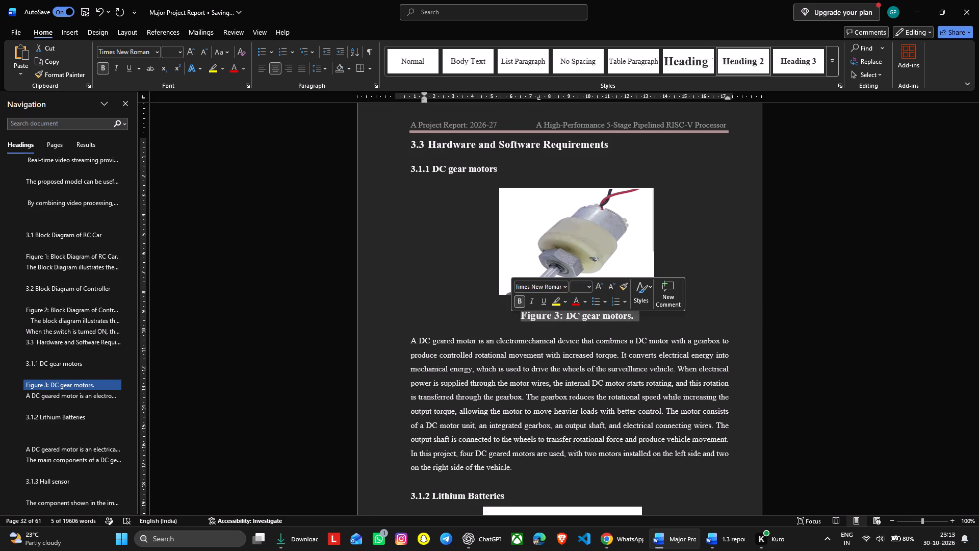
left_click(519, 298)
left_click(517, 299)
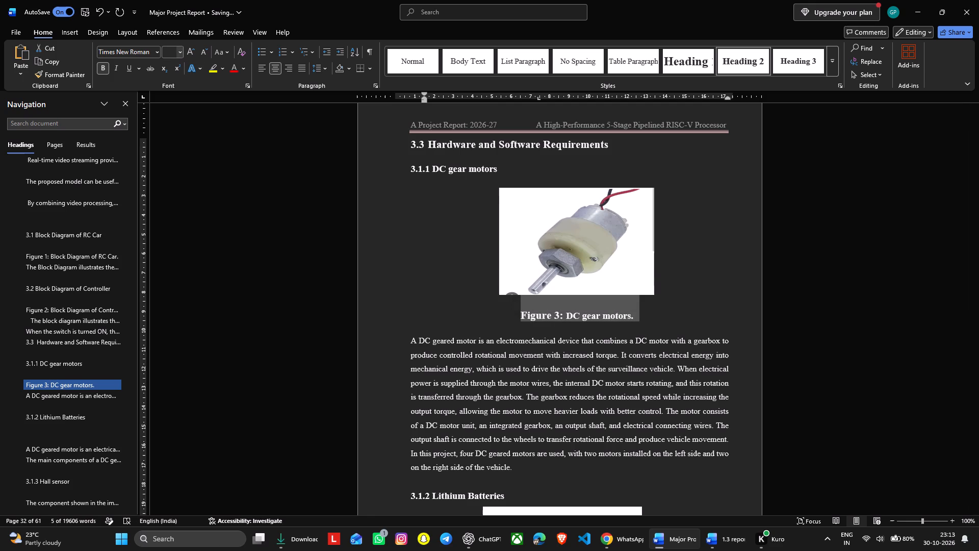
left_click(178, 54)
left_click(174, 88)
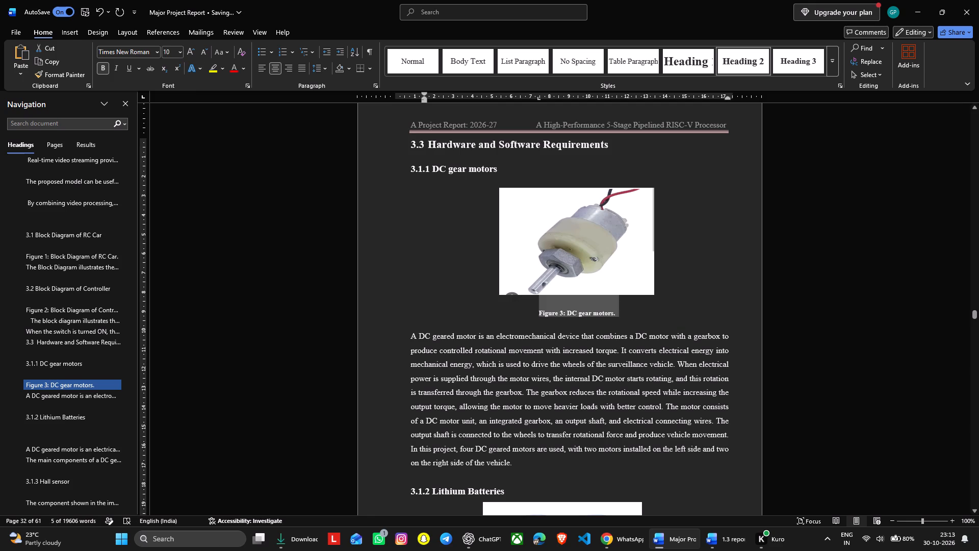
left_click(327, 70)
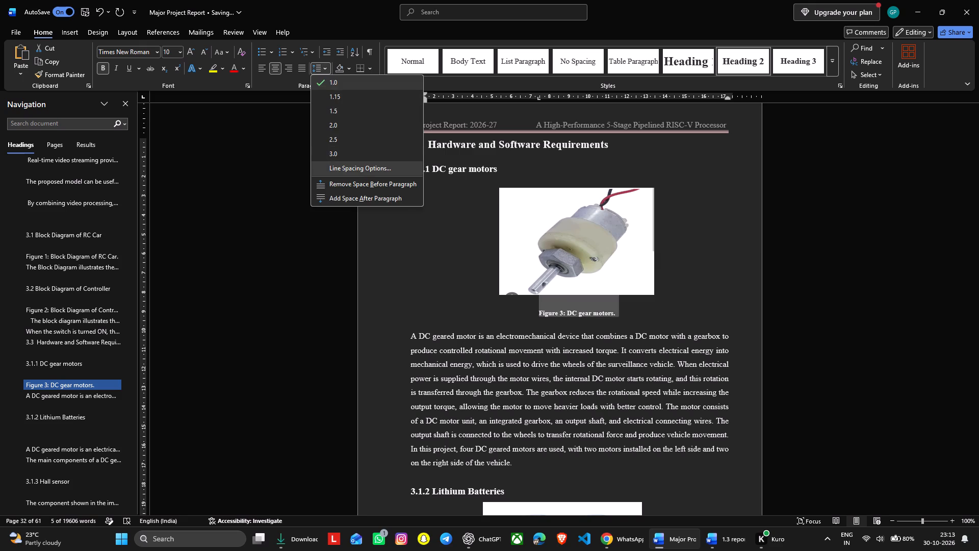
left_click(347, 183)
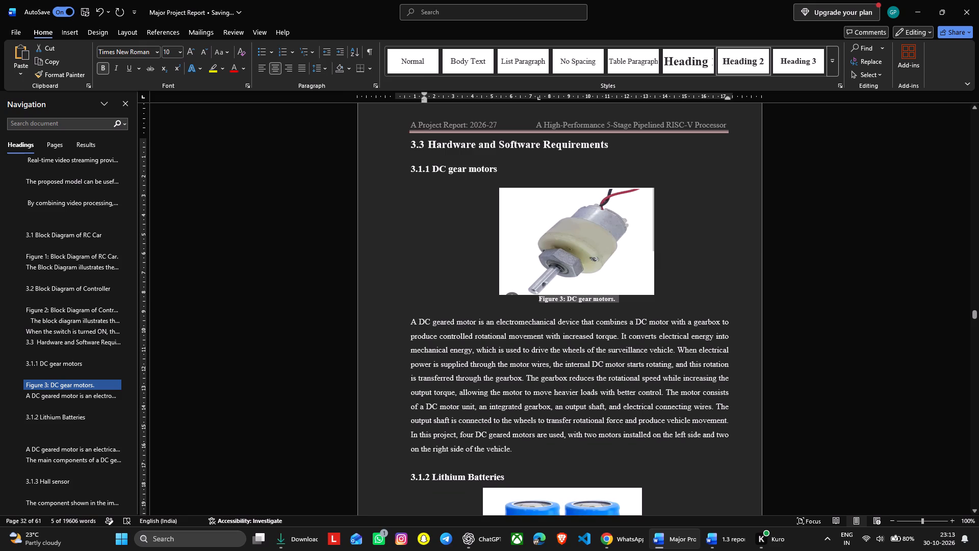
left_click(590, 307)
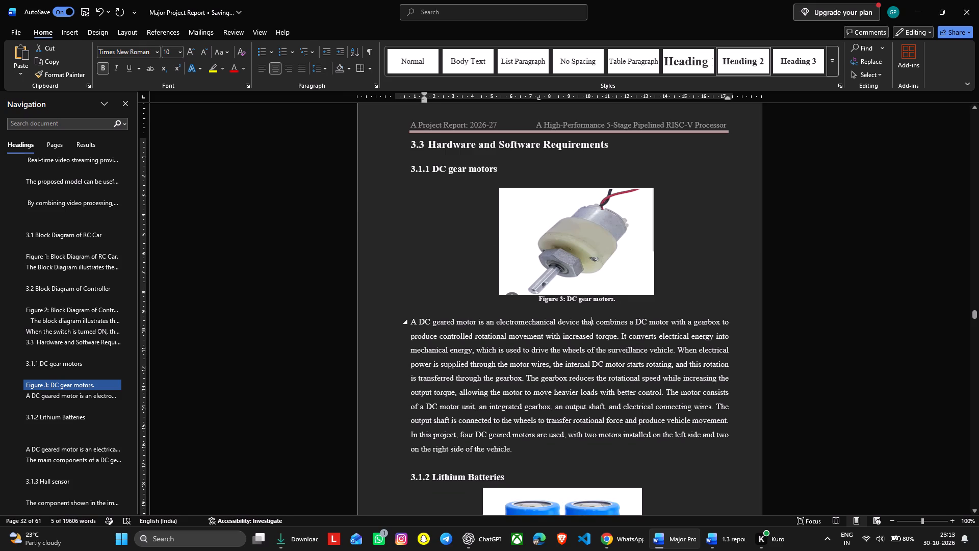
Enter the caption label "Figure 4:" on the empty line below the lithium batteries picture.
scroll(627, 302, "up", 1)
scroll(626, 302, "down", 1)
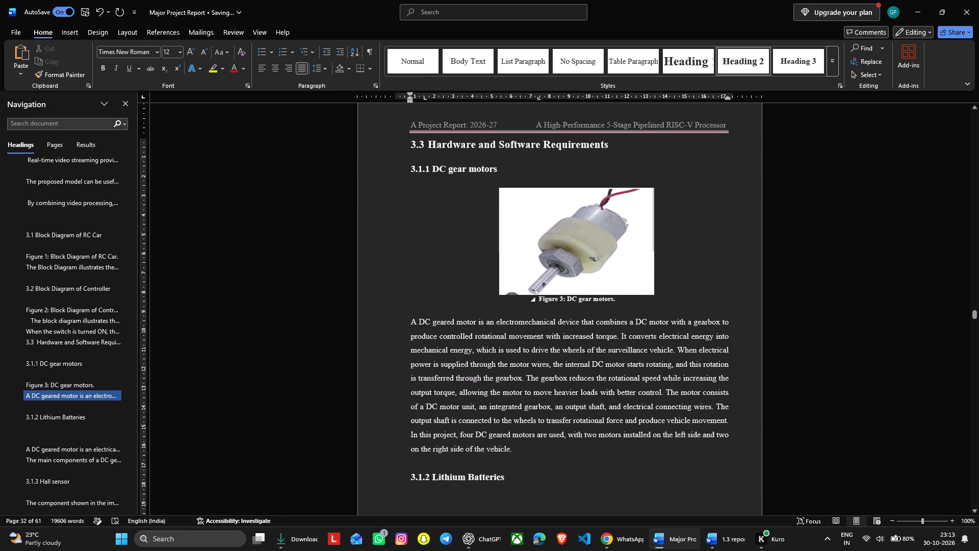
scroll(626, 302, "down", 3)
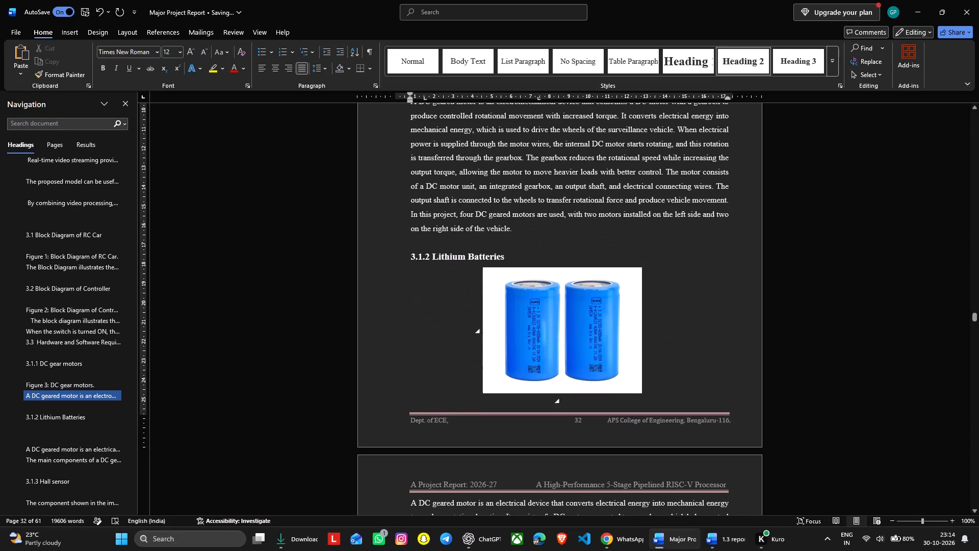
left_click(558, 400)
left_click(557, 404)
left_click(562, 402)
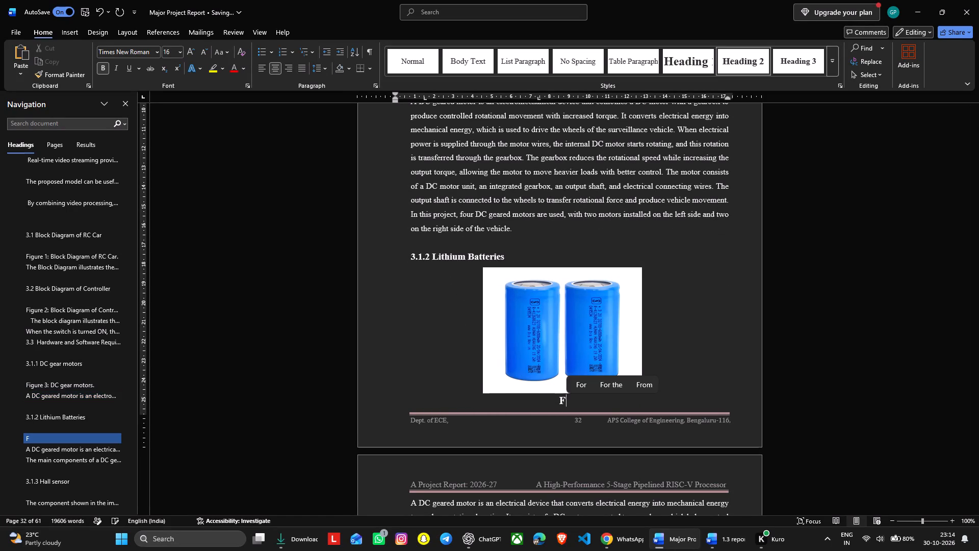
type("igure")
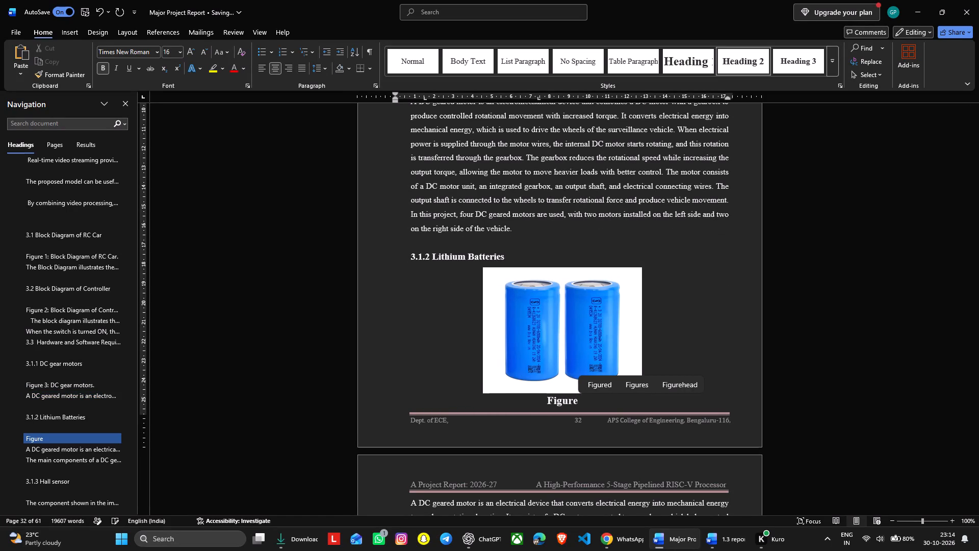
key("space")
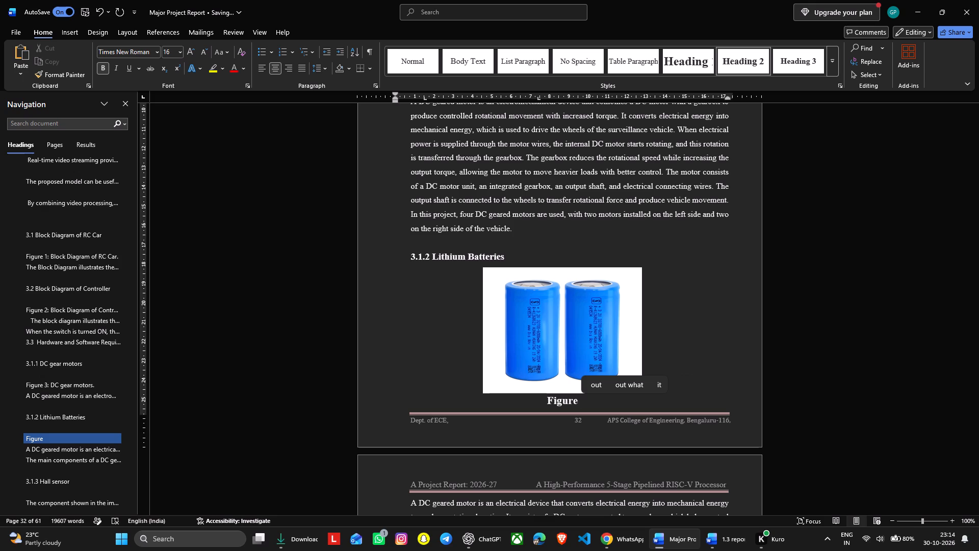
key("4")
type(":")
key("space")
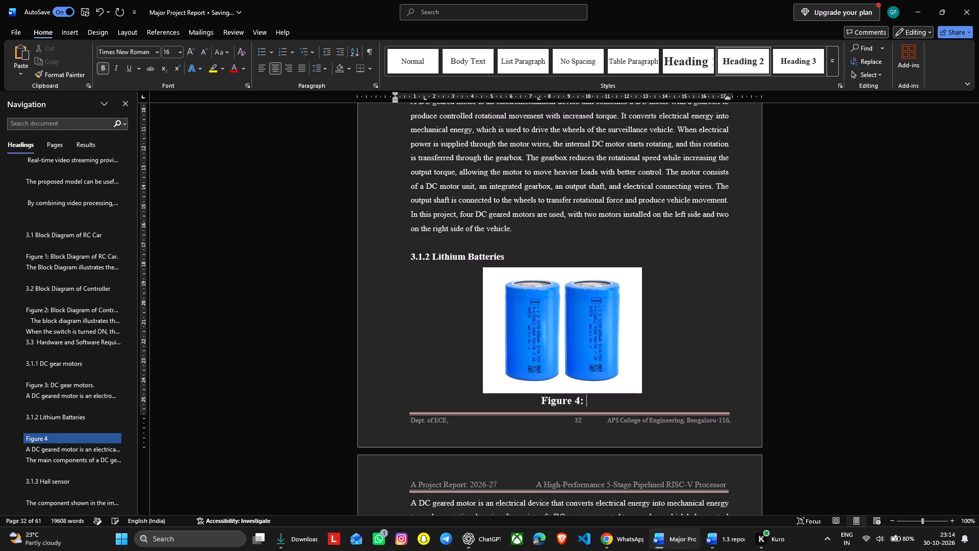
Copy "Lithium Batteries" from the 3.1.2 heading into the Figure 4 caption after its label.
left_click_drag(433, 260, 507, 261)
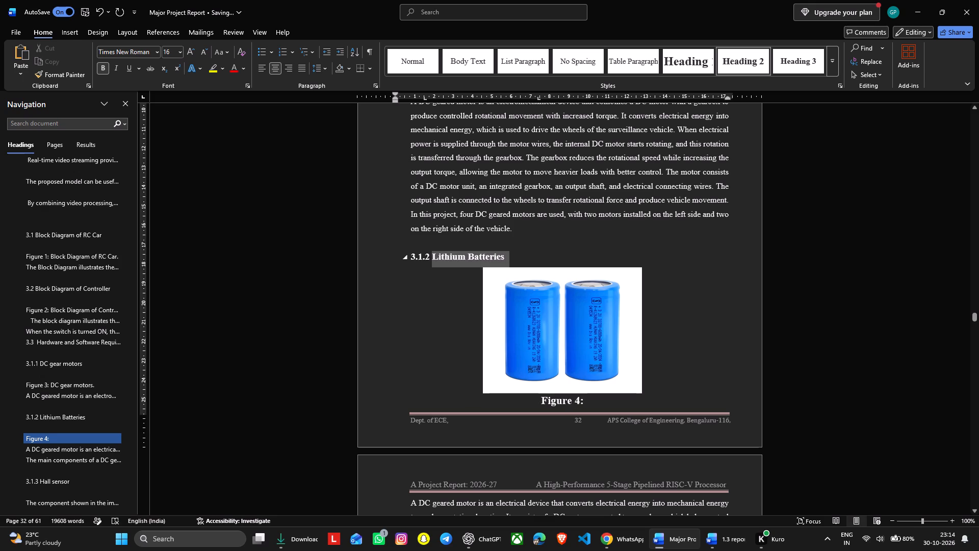
left_click_drag(507, 261, 507, 261)
key("ctrl+c")
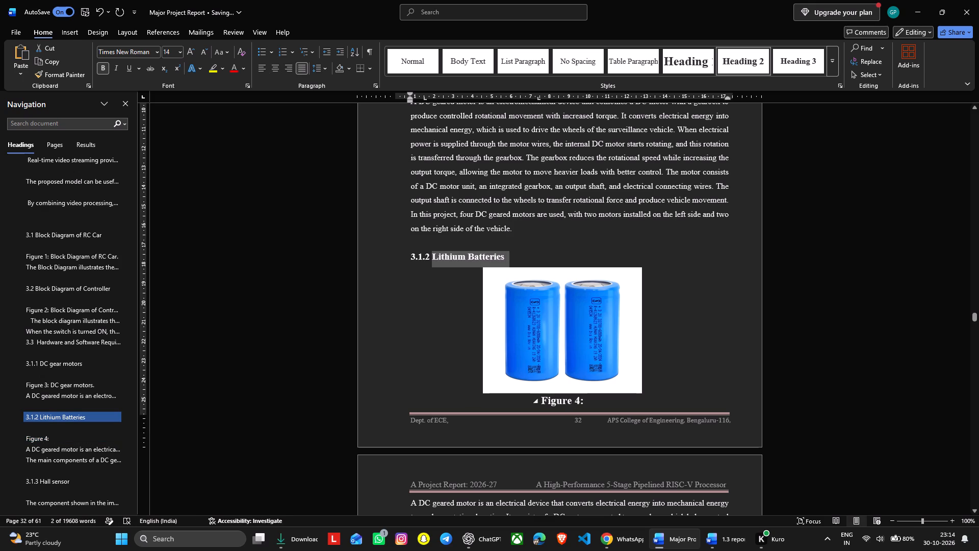
left_click(596, 405)
key("ctrl+v")
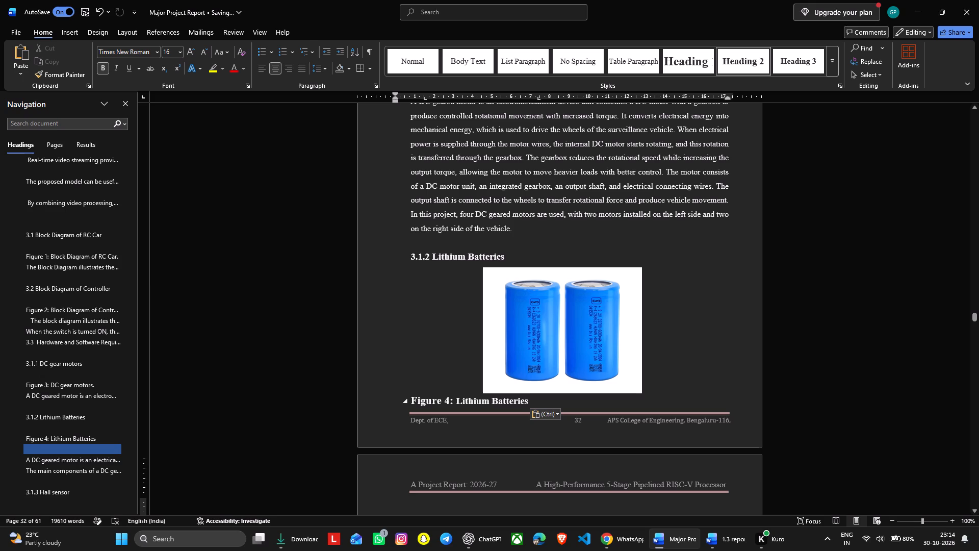
Set the Figure 4 caption to font size 10, centre it, and end it with a period.
left_click_drag(533, 401, 416, 399)
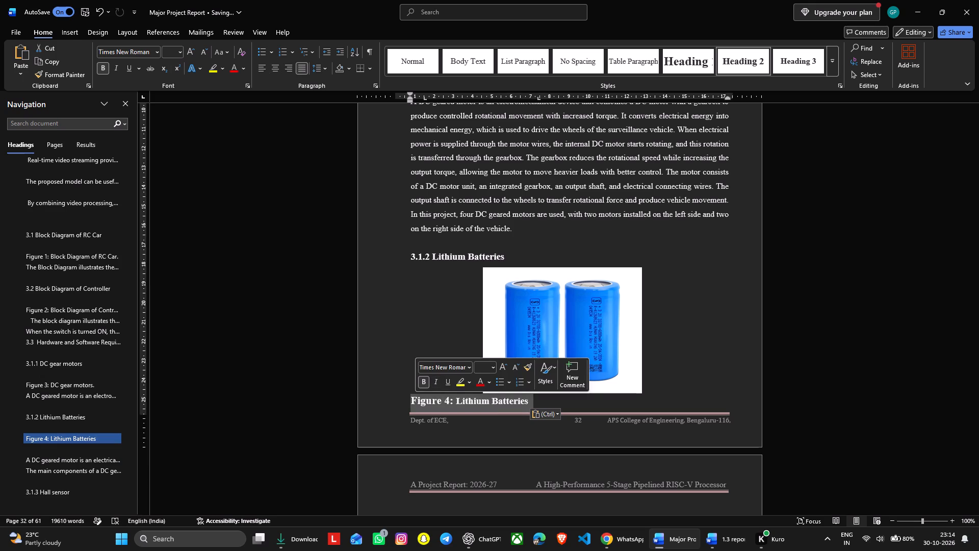
left_click(181, 53)
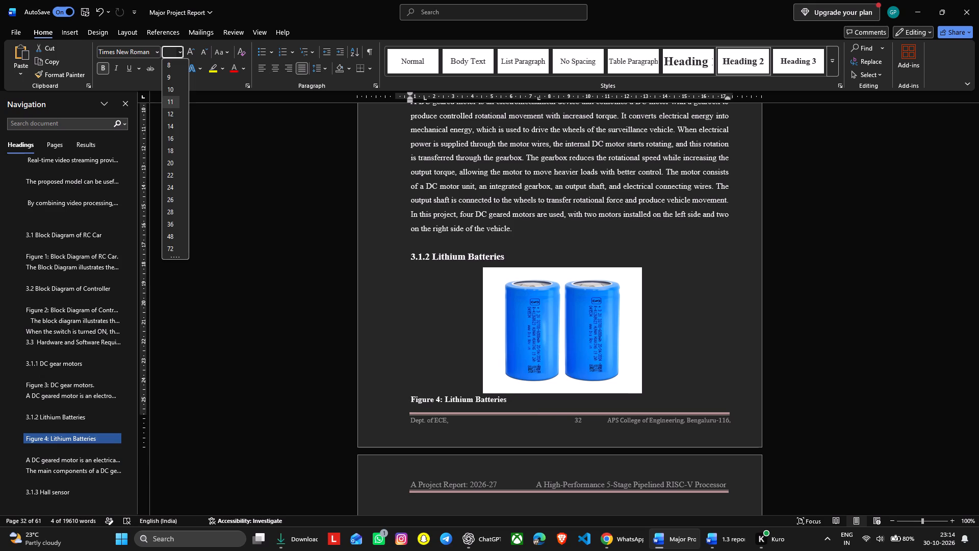
left_click(174, 91)
left_click(272, 66)
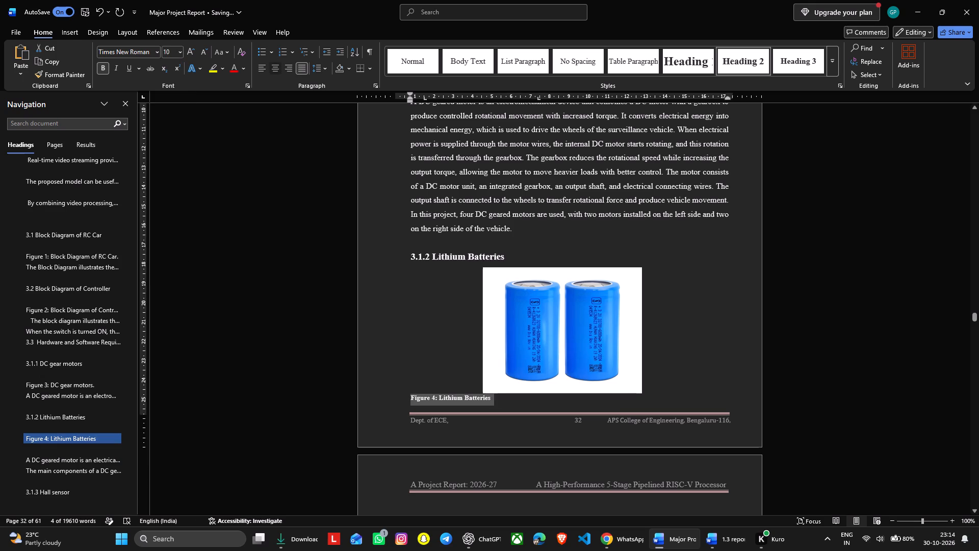
left_click(612, 400)
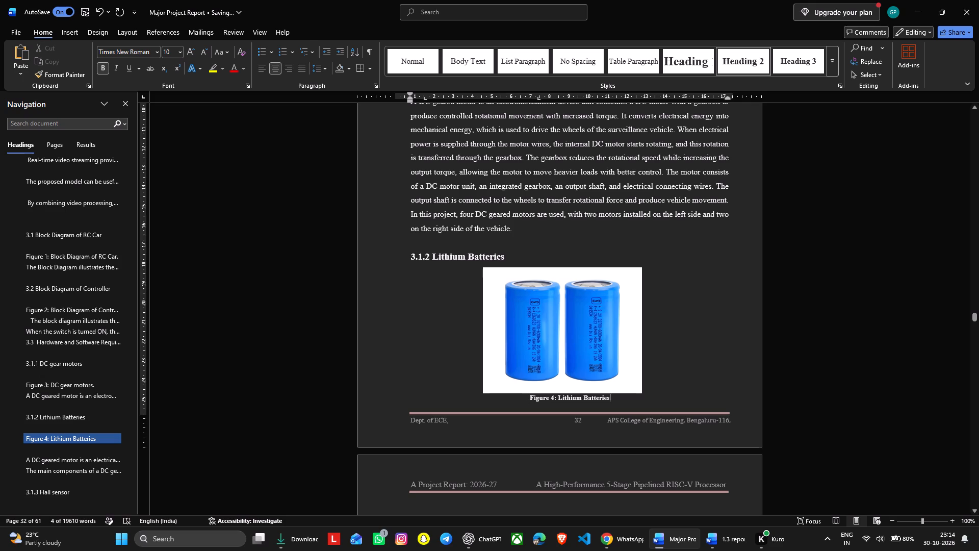
key("period")
Insert an extra space between the number and title in headings 3.2 "Block Diagram of Controller" and 3.1 "Block Diagram of RC Car".
scroll(610, 400, "up", 5)
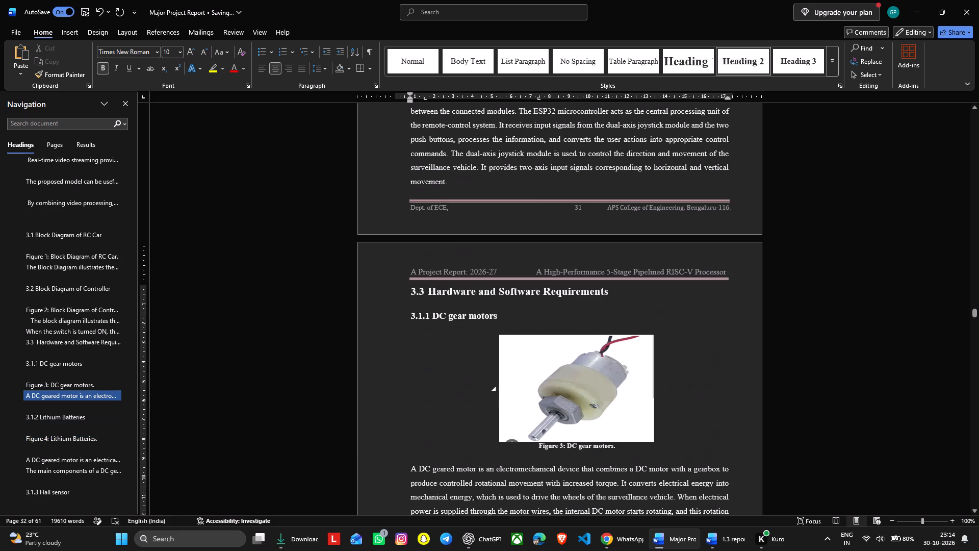
scroll(575, 407, "up", 1)
scroll(488, 347, "up", 2)
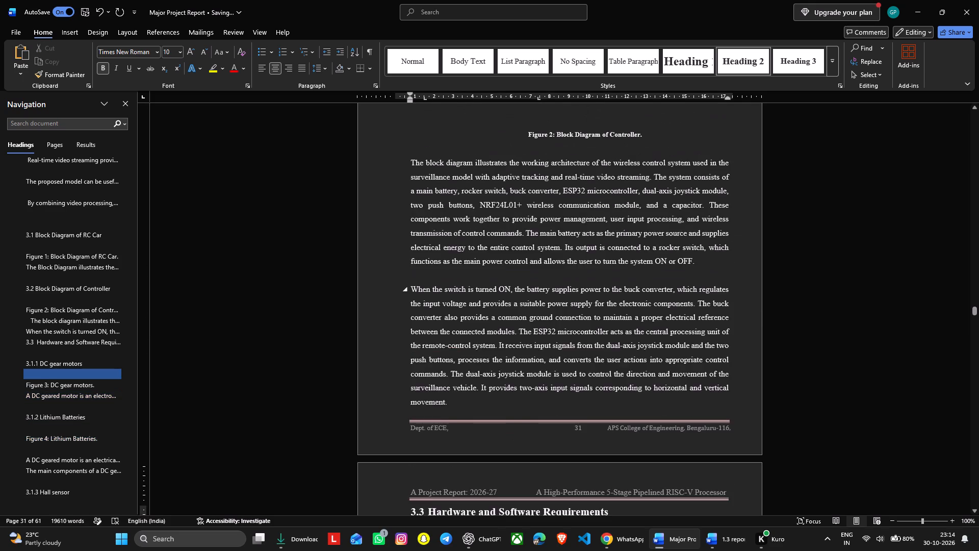
scroll(489, 338, "up", 6)
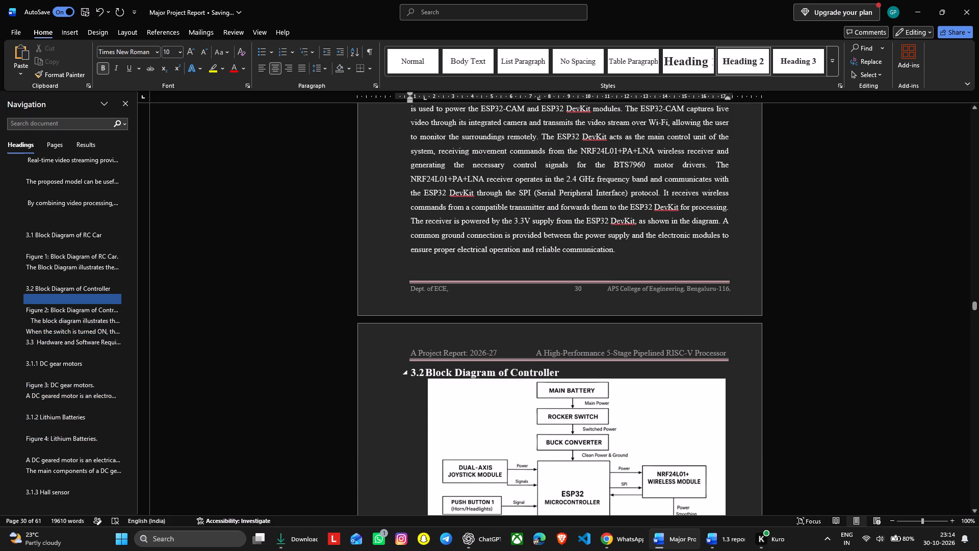
left_click(427, 374)
key("space")
scroll(475, 358, "up", 3)
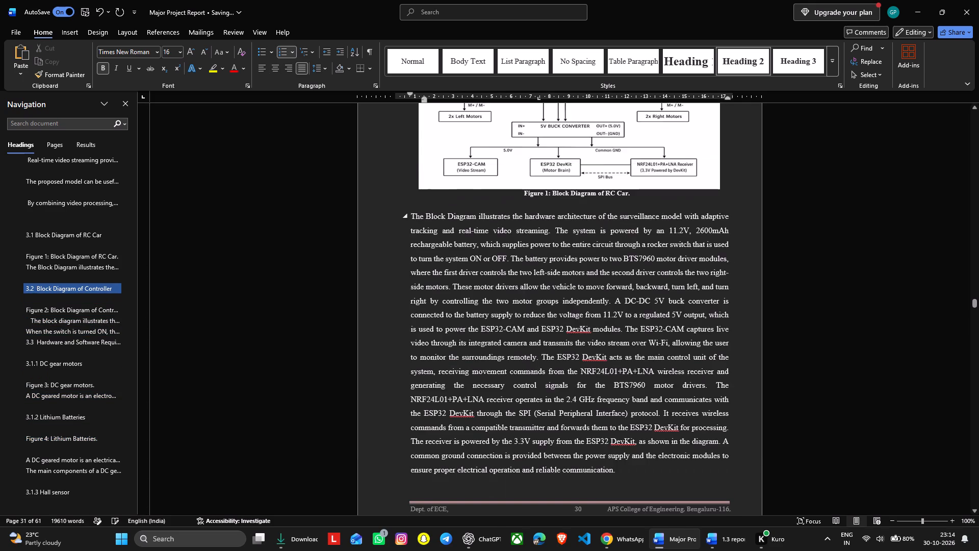
scroll(475, 352, "up", 3)
left_click(424, 235)
key("space")
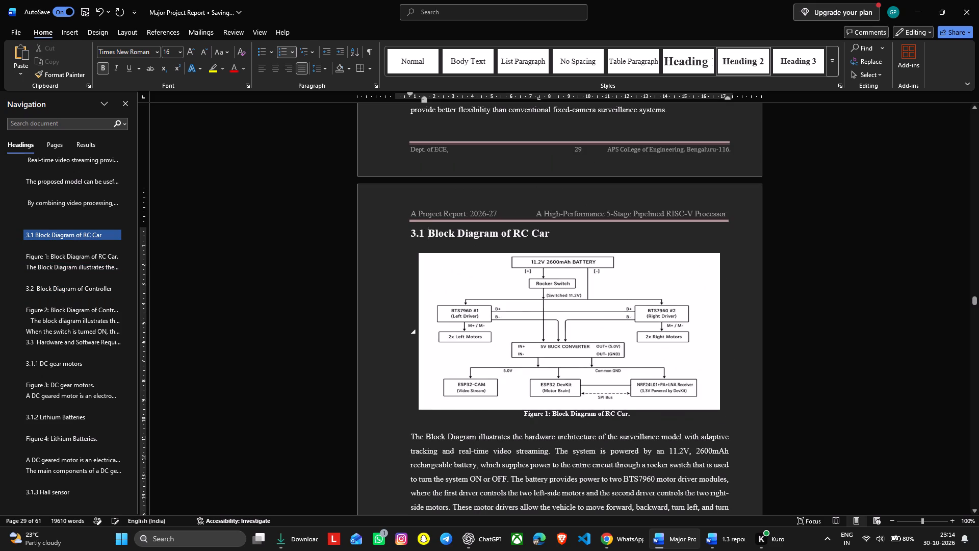
Add a new centred line below the Hall sensor picture and enter the caption label "Figure 5:".
scroll(411, 350, "down", 14)
scroll(455, 364, "down", 1)
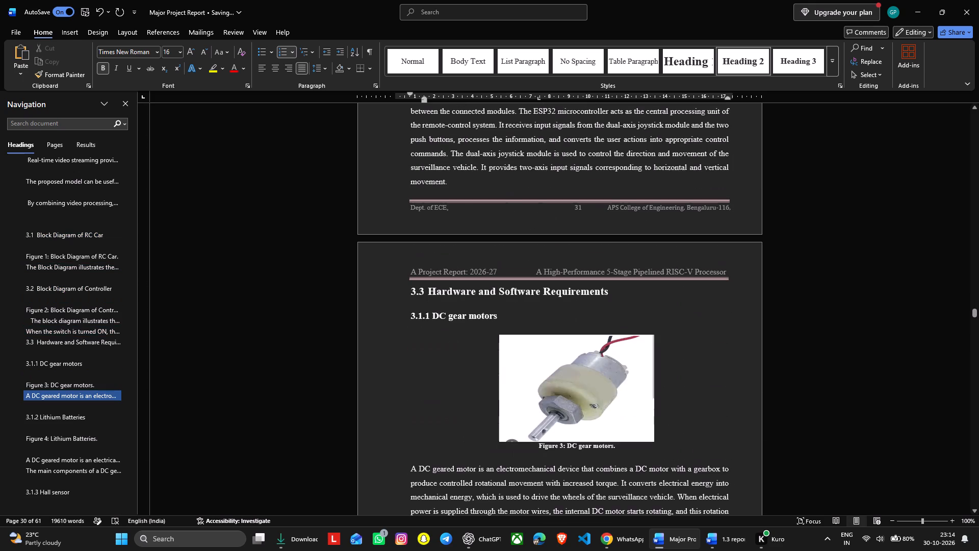
scroll(455, 365, "down", 1)
scroll(511, 364, "down", 2)
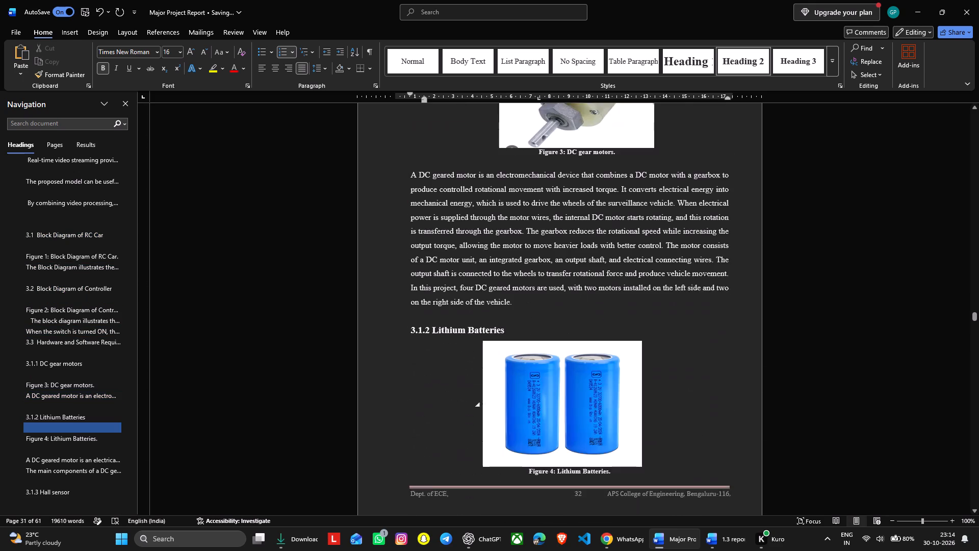
scroll(512, 366, "down", 7)
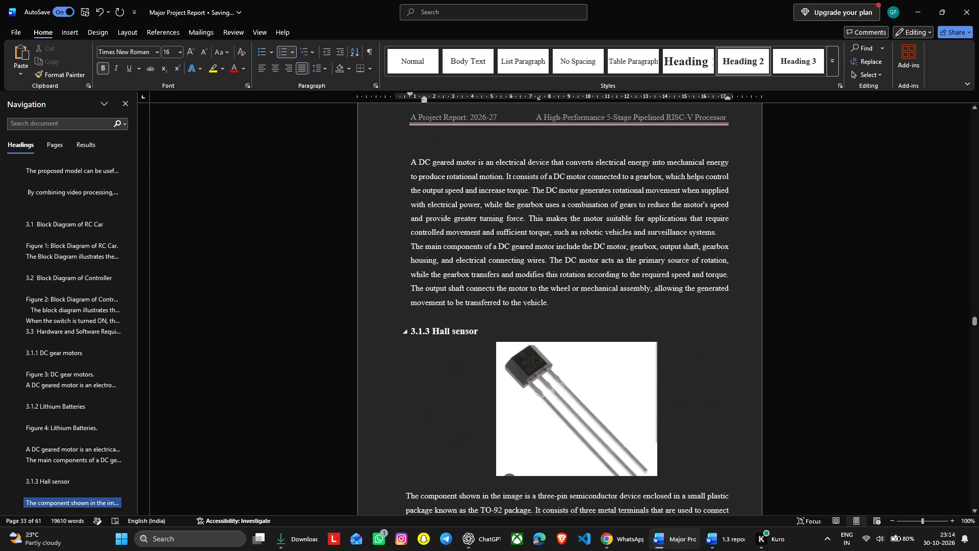
scroll(530, 372, "down", 1)
left_click(581, 407)
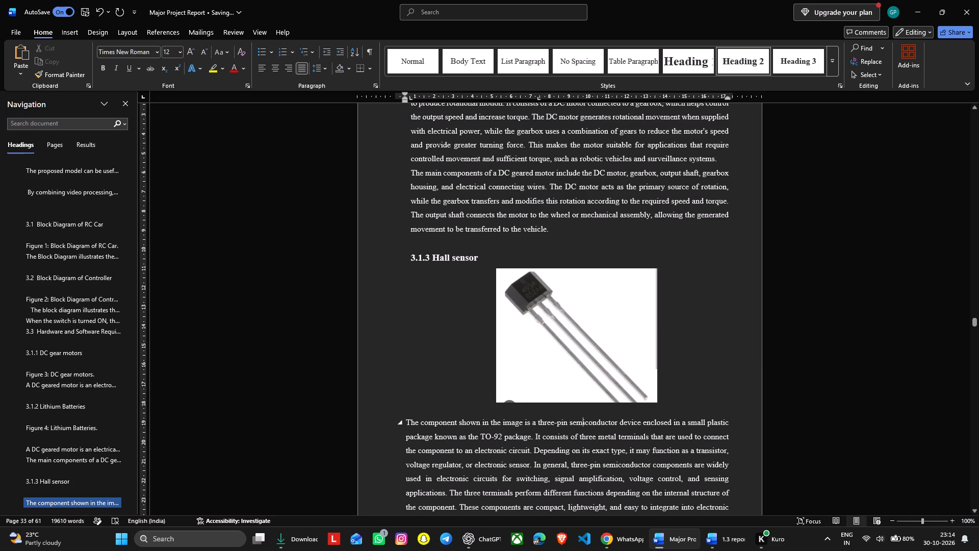
left_click(671, 397)
key("Return")
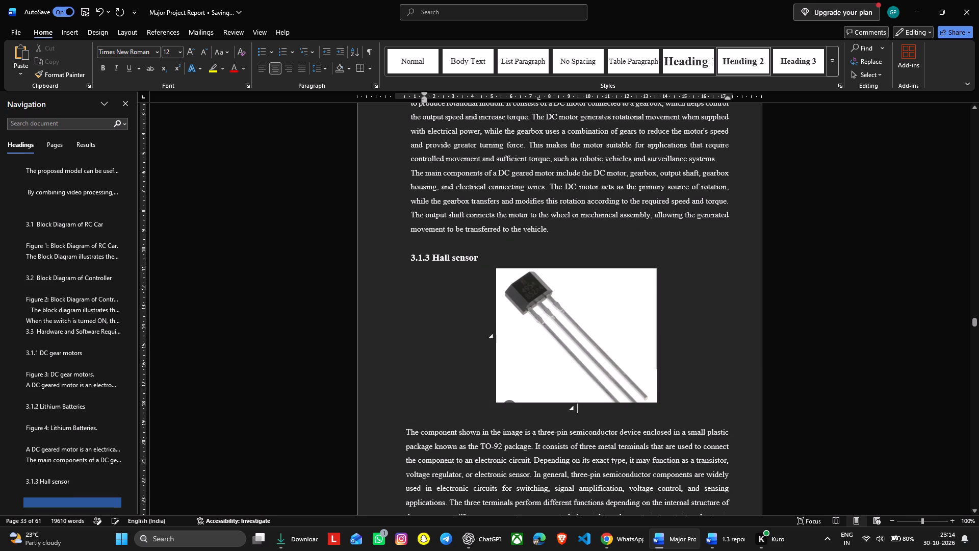
type("igure")
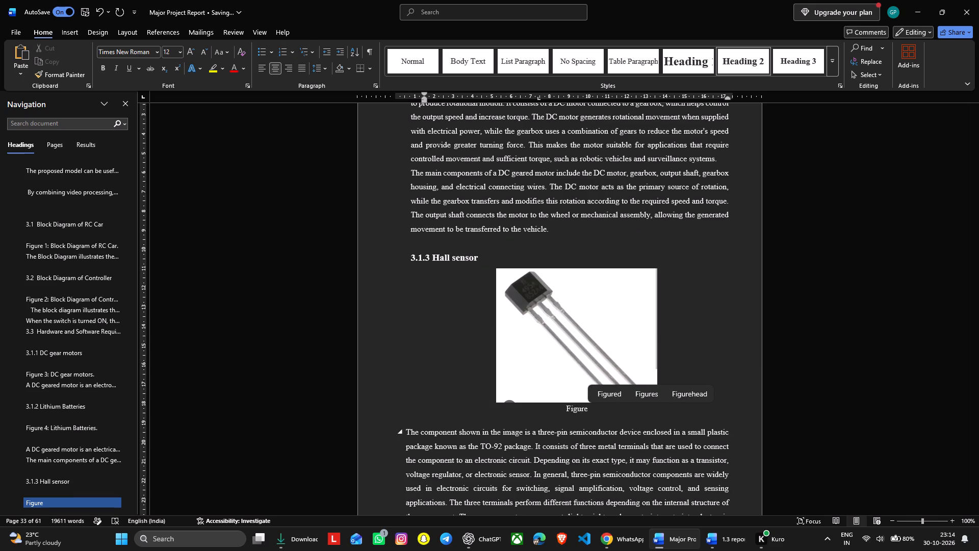
key("space")
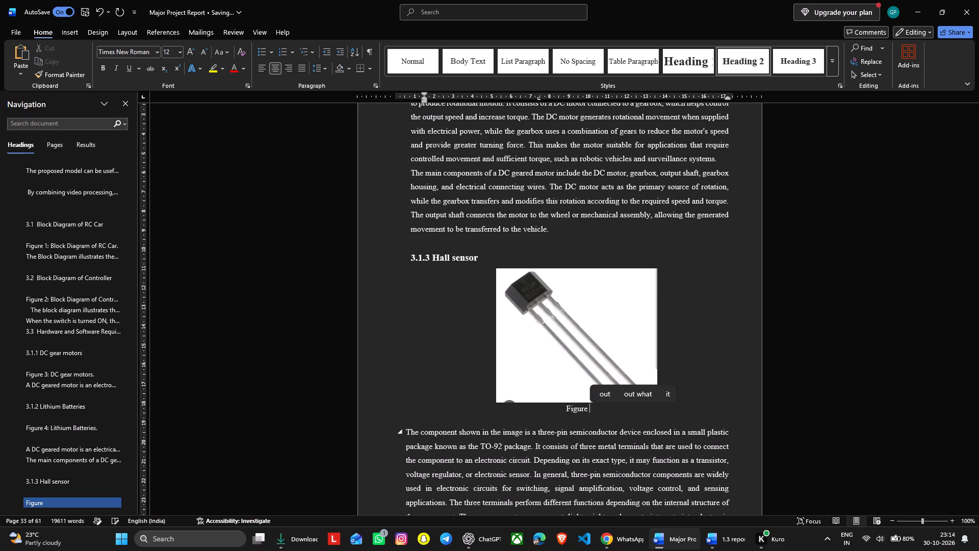
type("5")
type(":")
key("space")
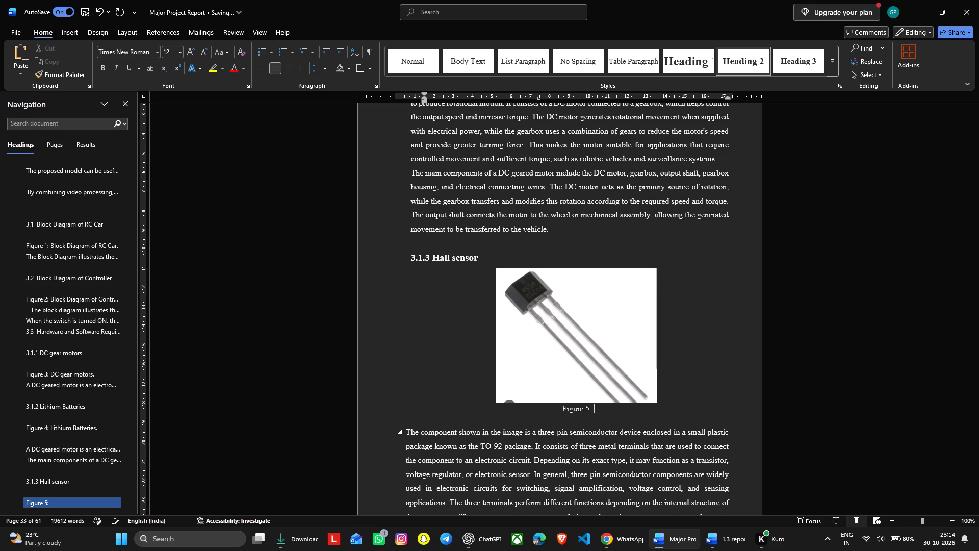
Complete the Figure 5 caption by copying "Hall sensor" from the 3.1.3 heading and ending it with a period.
left_click_drag(434, 260, 479, 262)
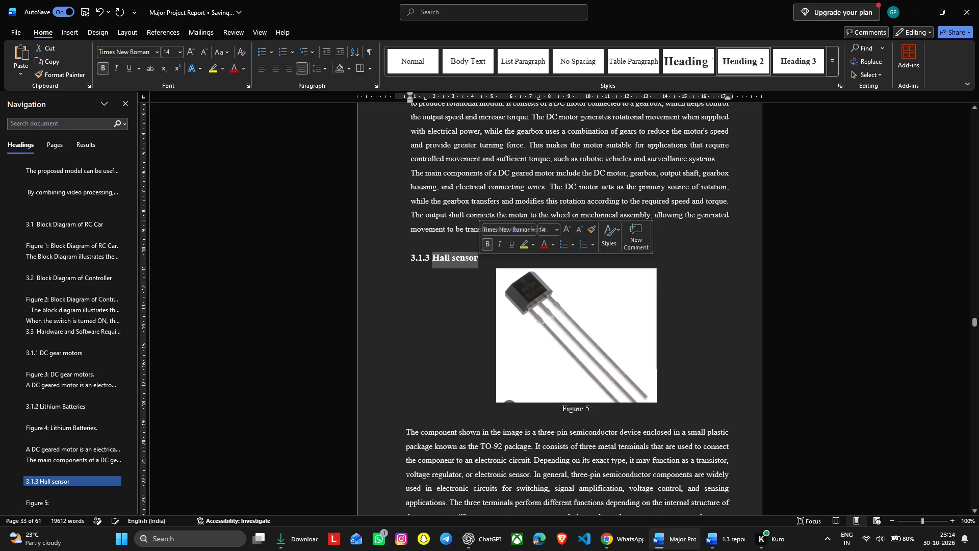
key("ctrl+c")
left_click(602, 411)
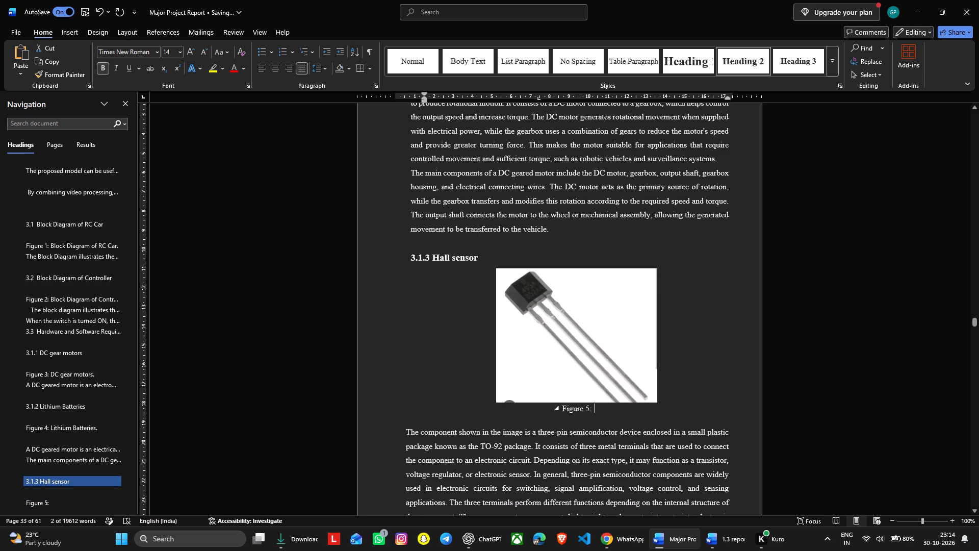
key("ctrl+v")
key("period")
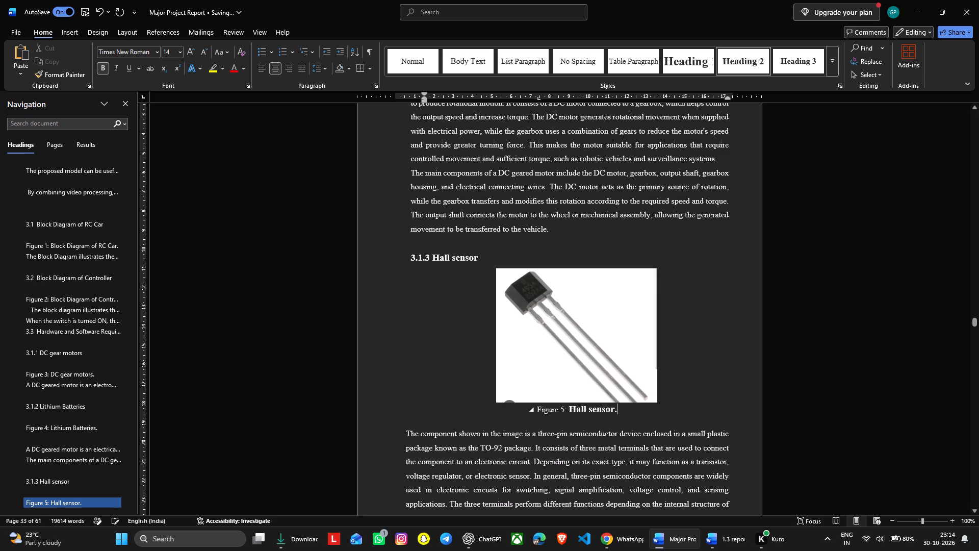
Make the whole caption "Figure 5: Hall sensor." bold and set its font size to 10.
left_click_drag(625, 410, 526, 407)
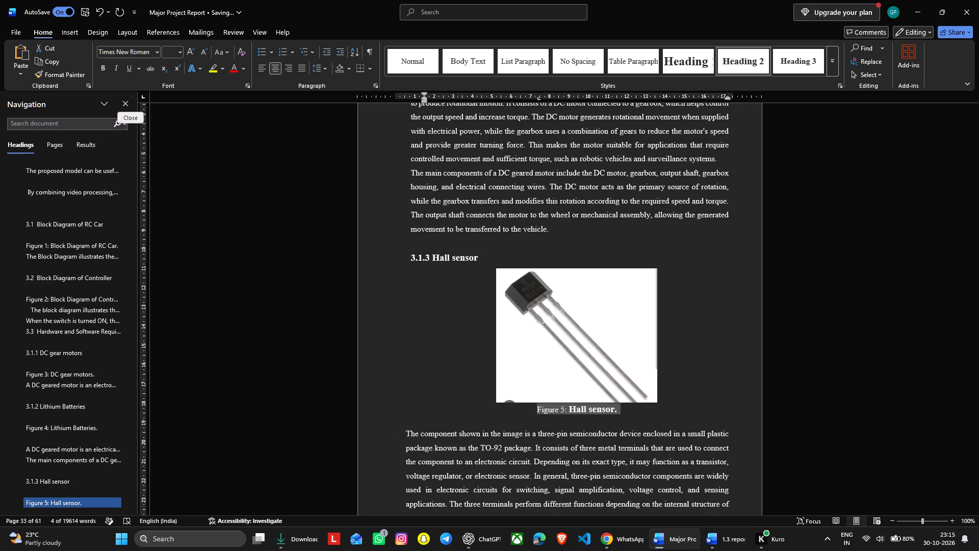
left_click(102, 68)
left_click(179, 52)
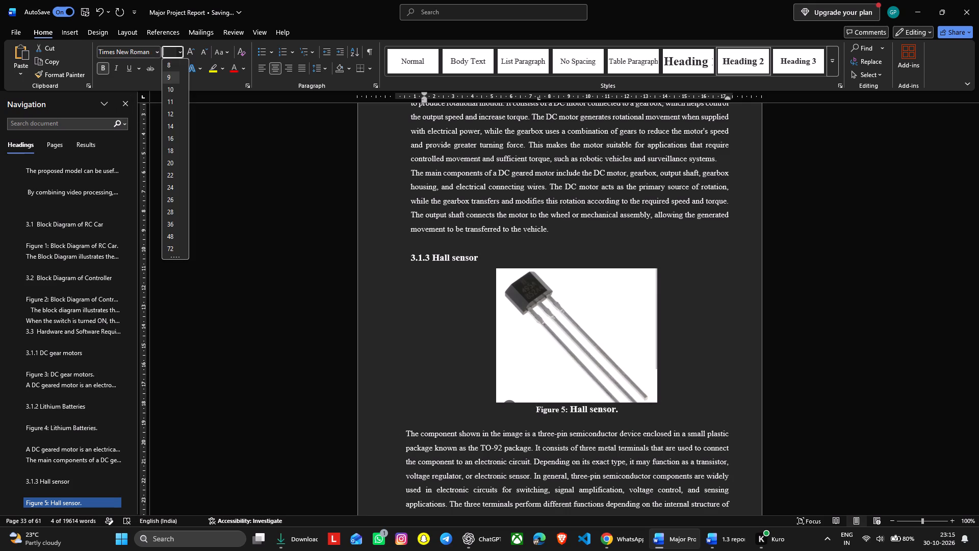
left_click(170, 93)
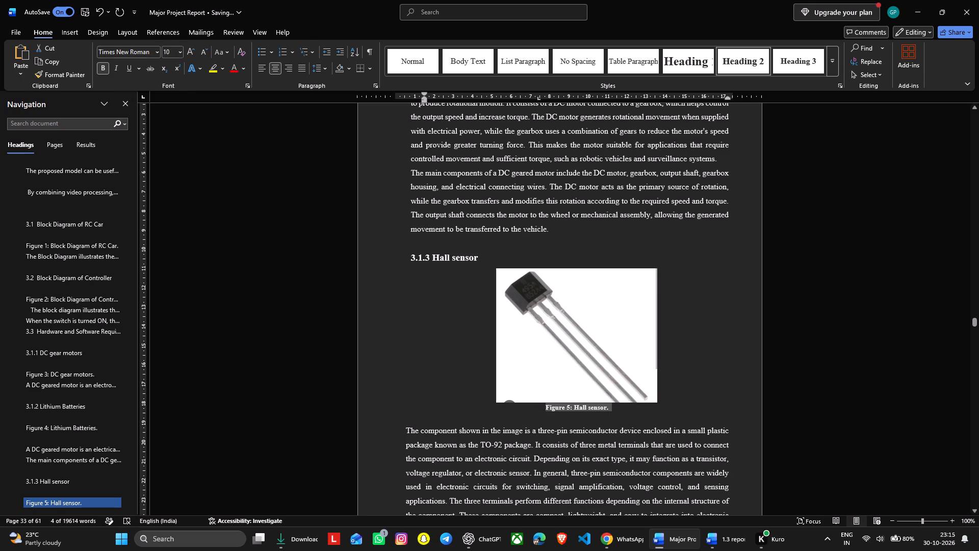
left_click(539, 414)
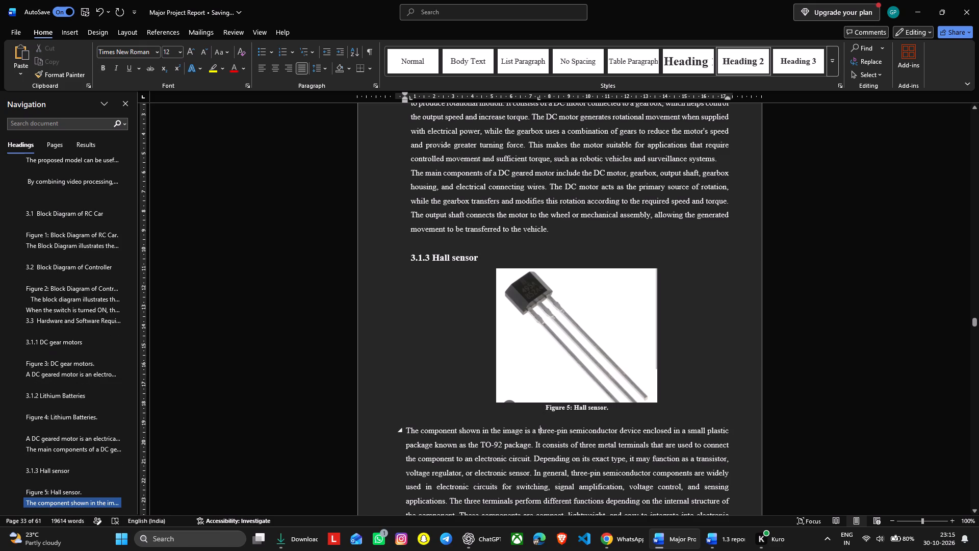
left_click(575, 422)
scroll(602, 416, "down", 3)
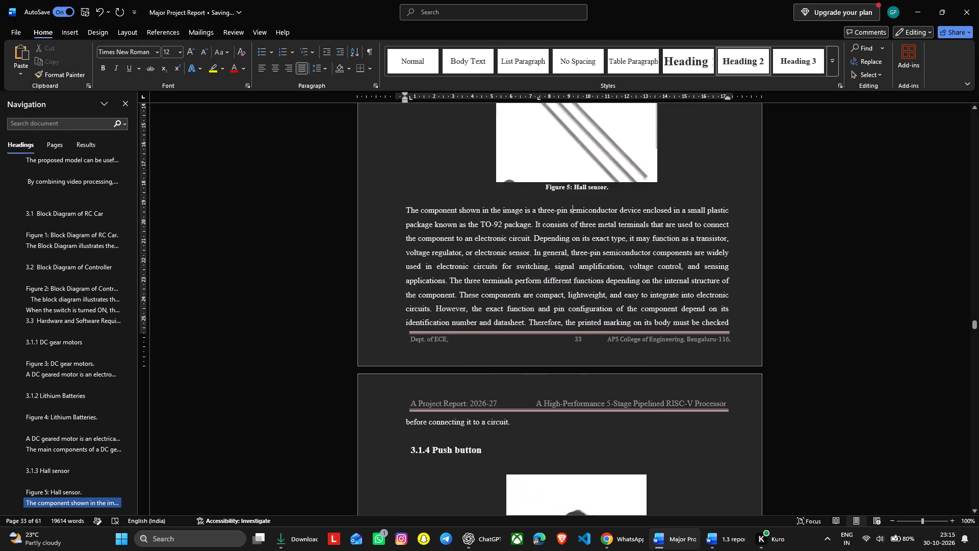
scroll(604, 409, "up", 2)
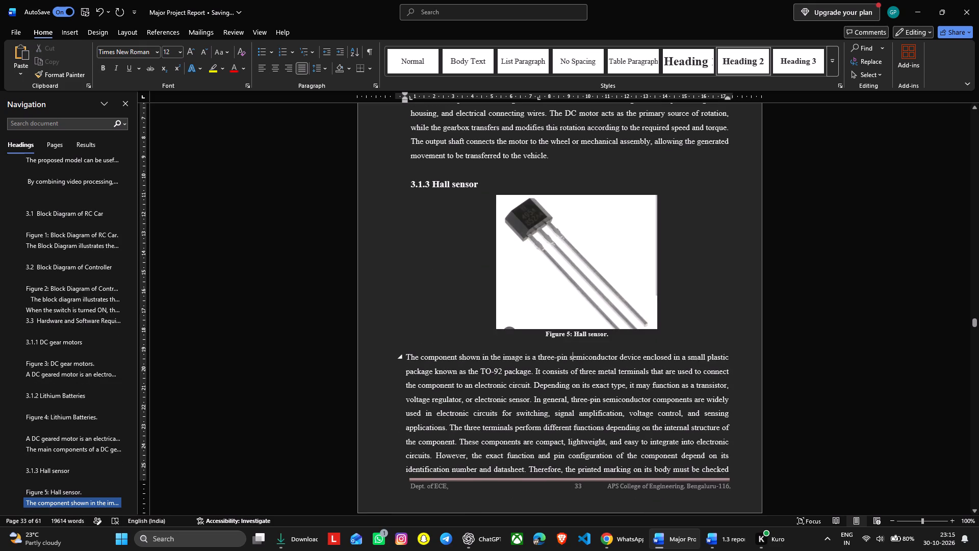
Delete the empty line at the top of page 33, above the paragraph beginning "A DC geared motor is an electrical device".
scroll(535, 468, "down", 1)
left_click(578, 242)
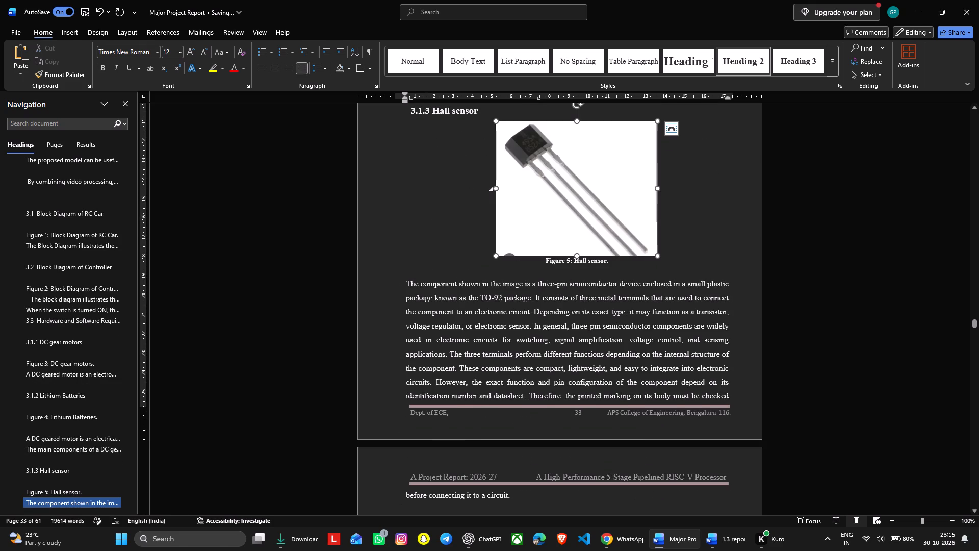
scroll(572, 240, "up", 3)
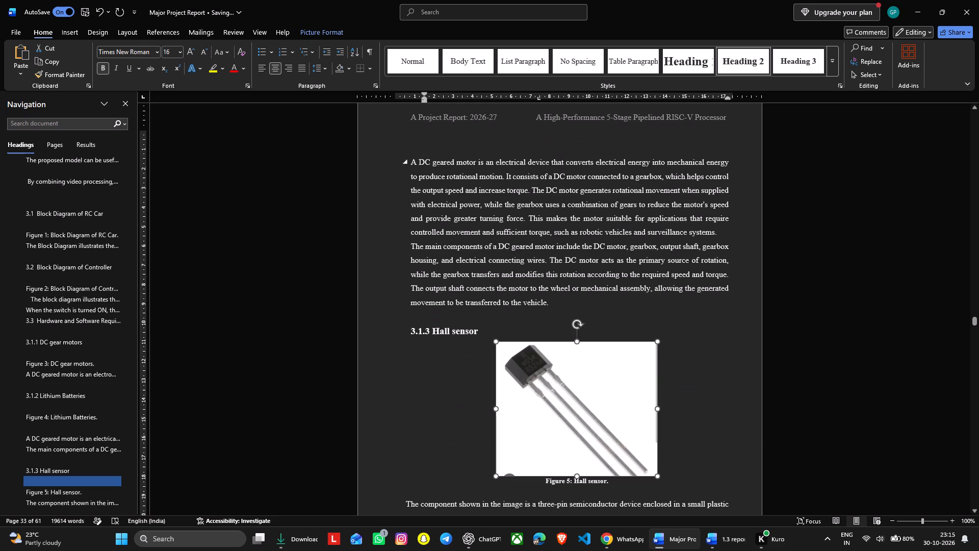
scroll(574, 243, "up", 2)
left_click(450, 291)
left_click(444, 290)
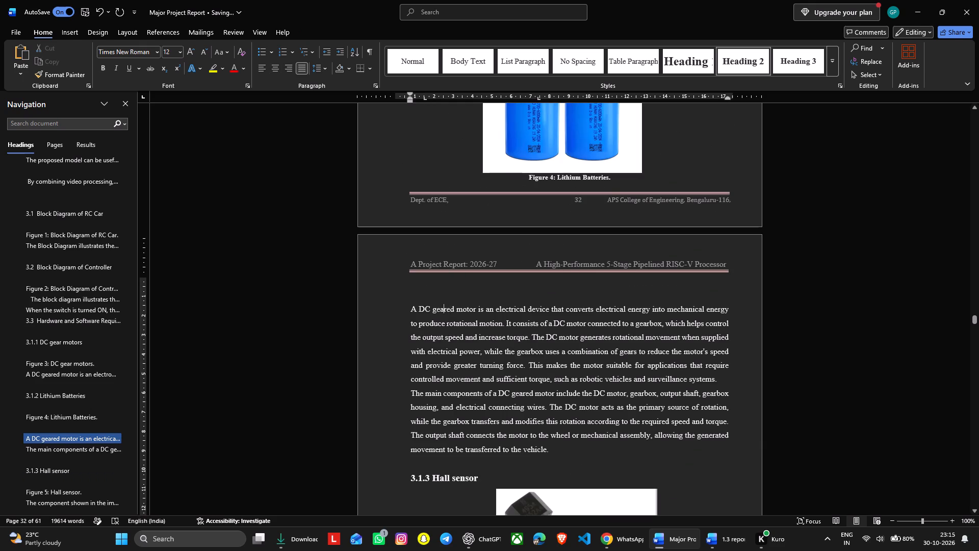
left_click(416, 286)
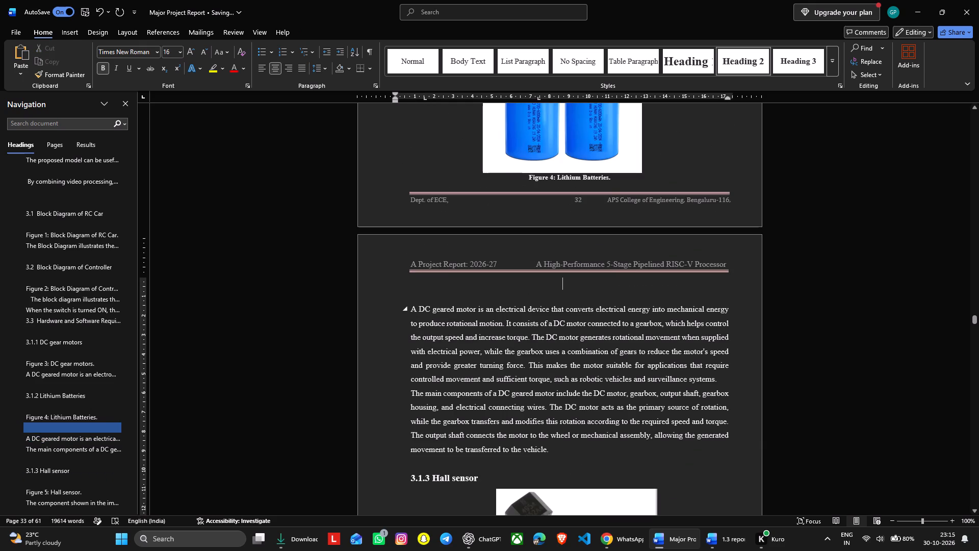
key("Delete")
Remove the space before the paragraph that holds the push button picture under heading 3.1.4.
scroll(511, 357, "down", 7)
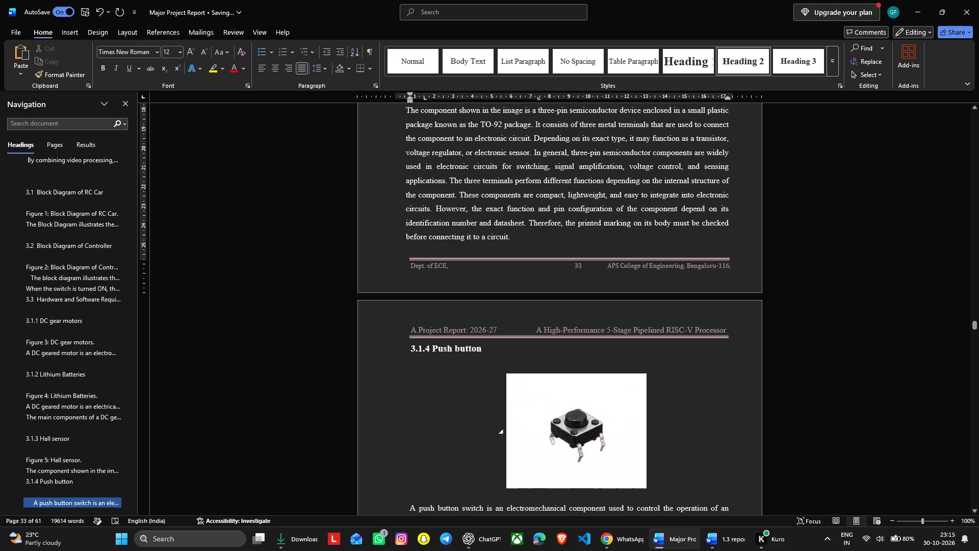
scroll(506, 400, "down", 1)
left_click(536, 421)
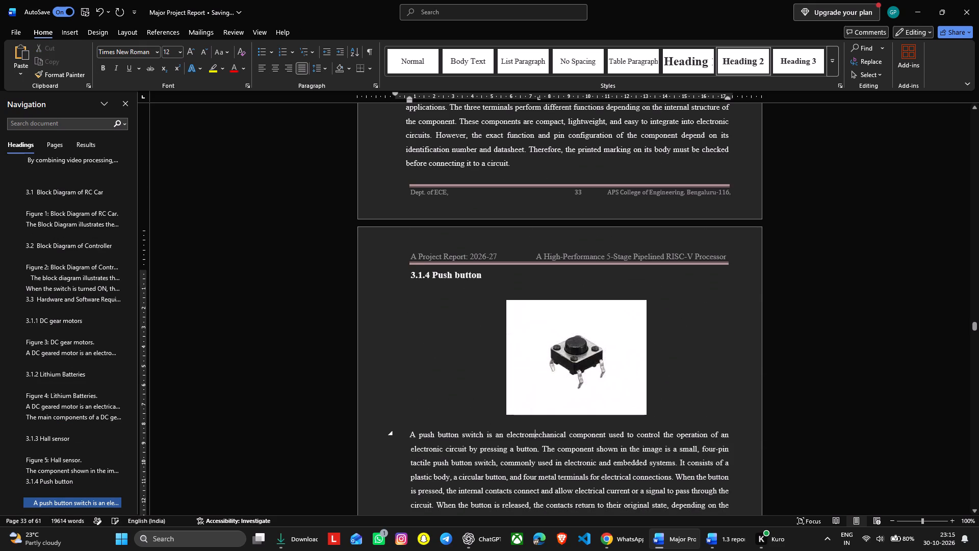
left_click(656, 413)
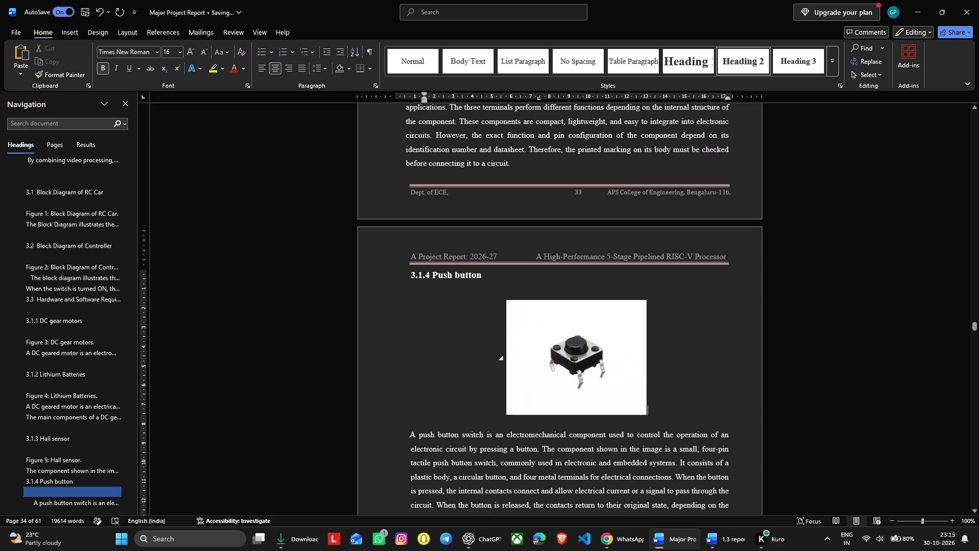
left_click(505, 291)
left_click_drag(538, 322, 534, 310)
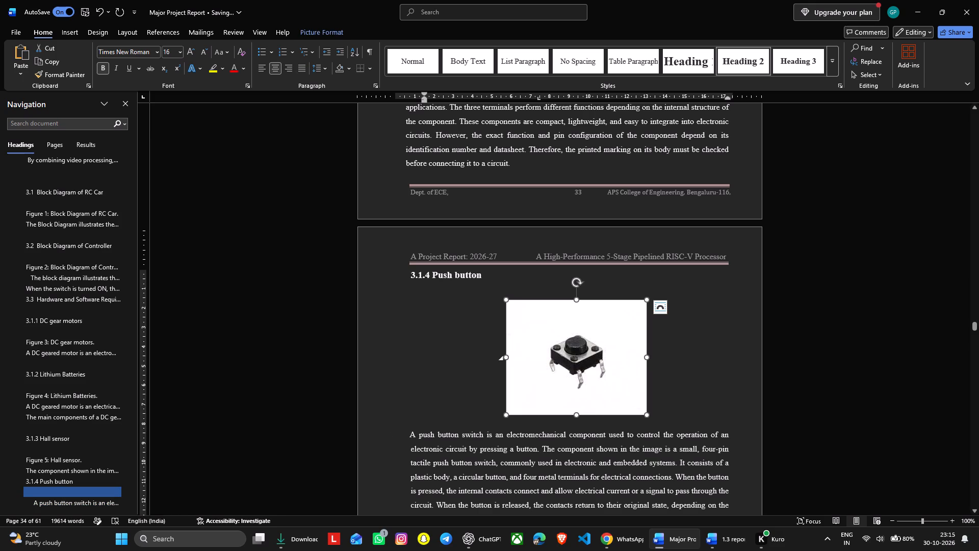
left_click_drag(534, 303, 533, 296)
left_click(519, 287)
left_click(518, 287)
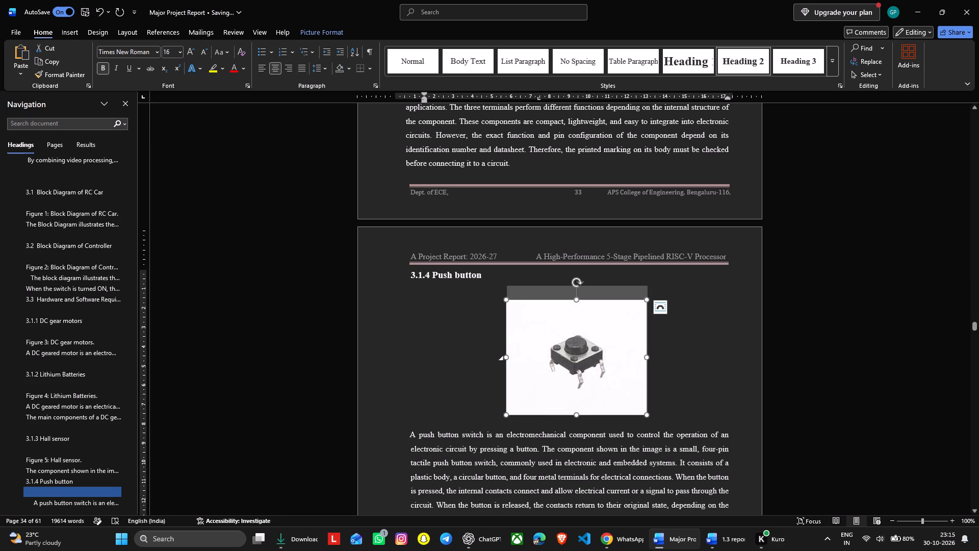
left_click(327, 68)
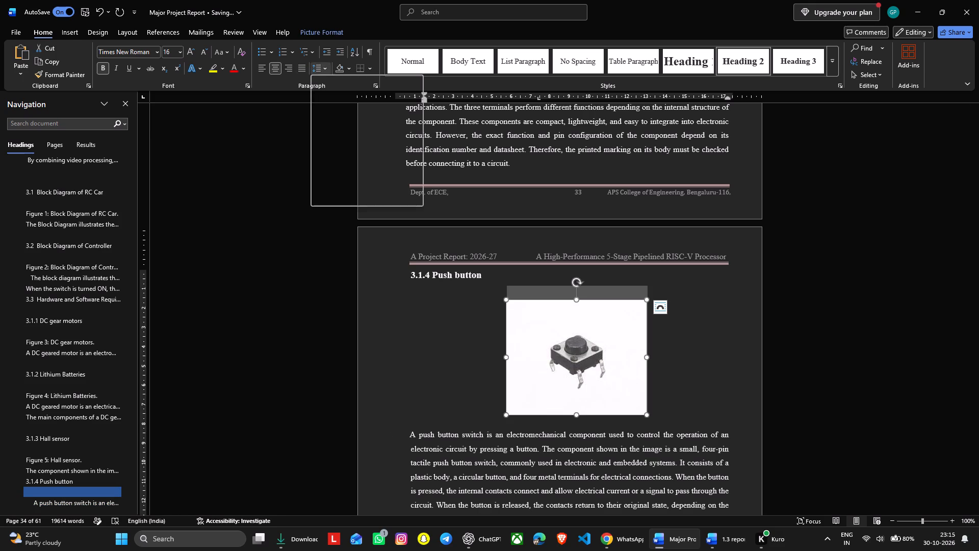
left_click(353, 183)
left_click(462, 311)
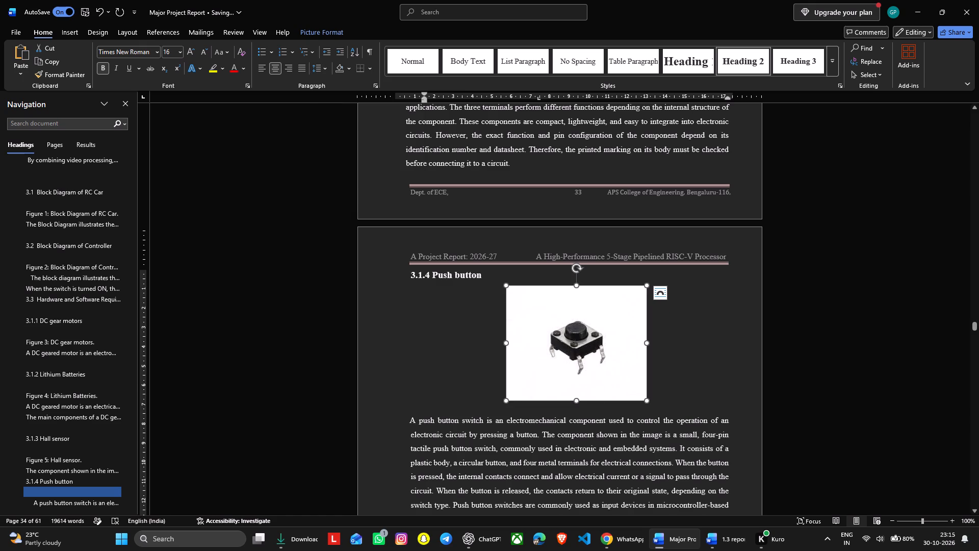
Remove the paragraph space before the DC gear motors picture and insert a blank line between it and heading 3.1.1.
scroll(469, 308, "up", 5)
scroll(523, 287, "up", 2)
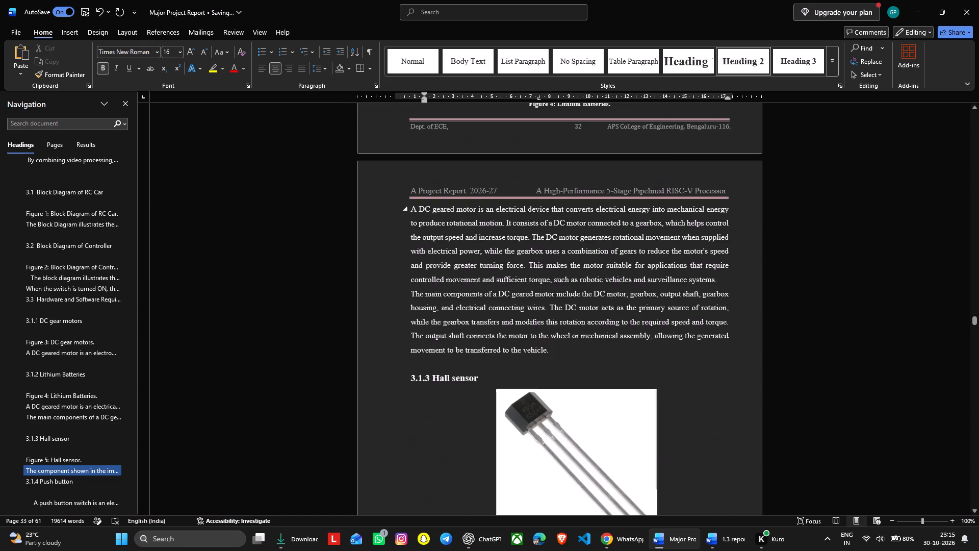
scroll(522, 286, "up", 8)
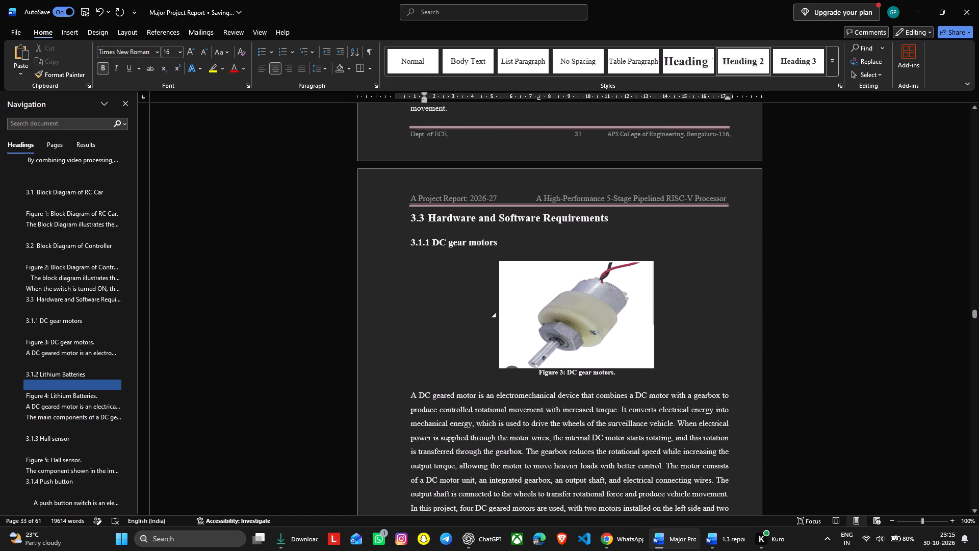
left_click(530, 293)
left_click(326, 72)
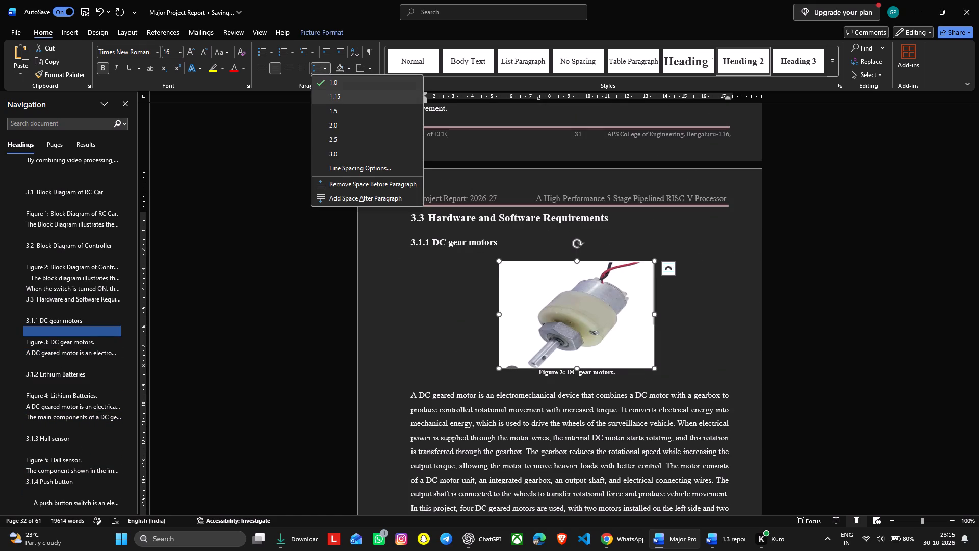
left_click(357, 187)
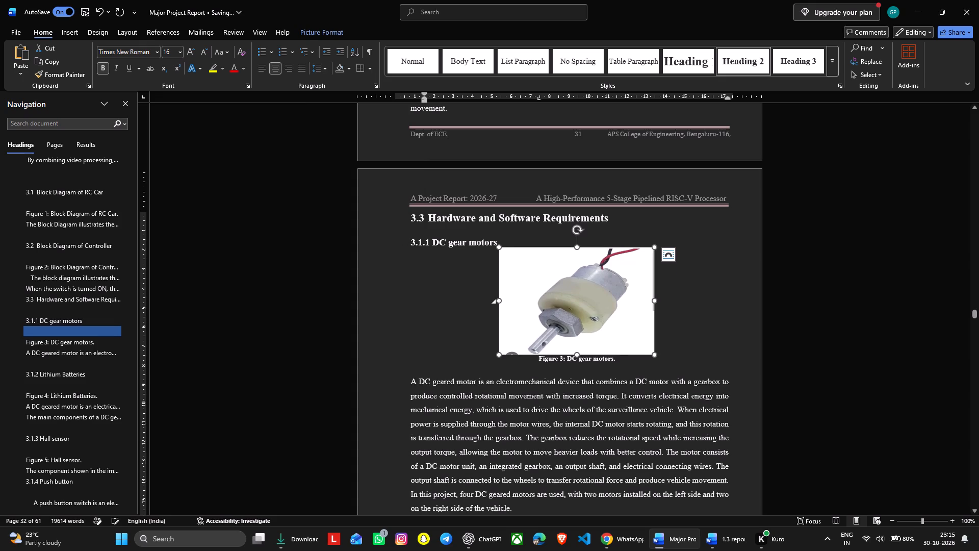
left_click(500, 240)
key("Return")
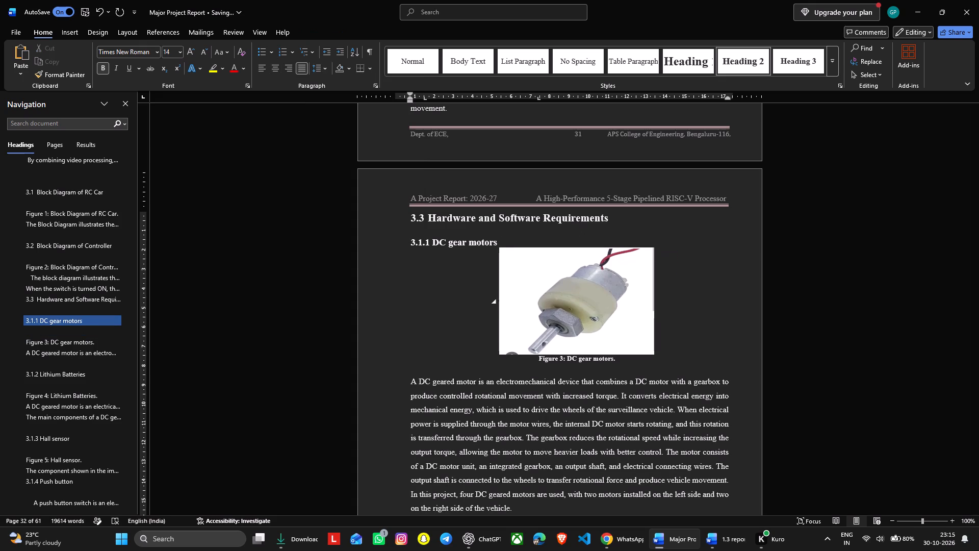
Insert a blank line between heading 3.1.2 "Lithium Batteries" and its picture, and reduce that line's font size to 6.
scroll(437, 303, "down", 4)
left_click(518, 252)
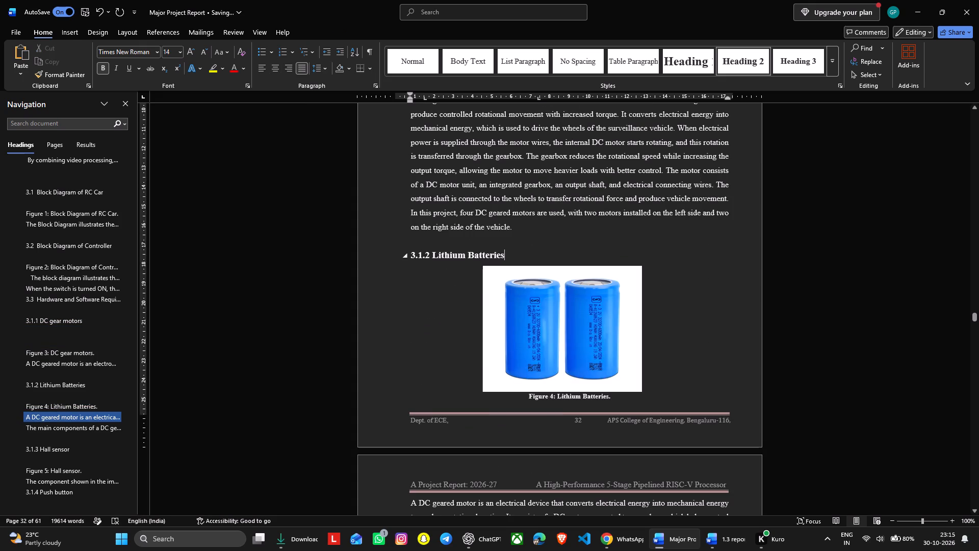
key("Return")
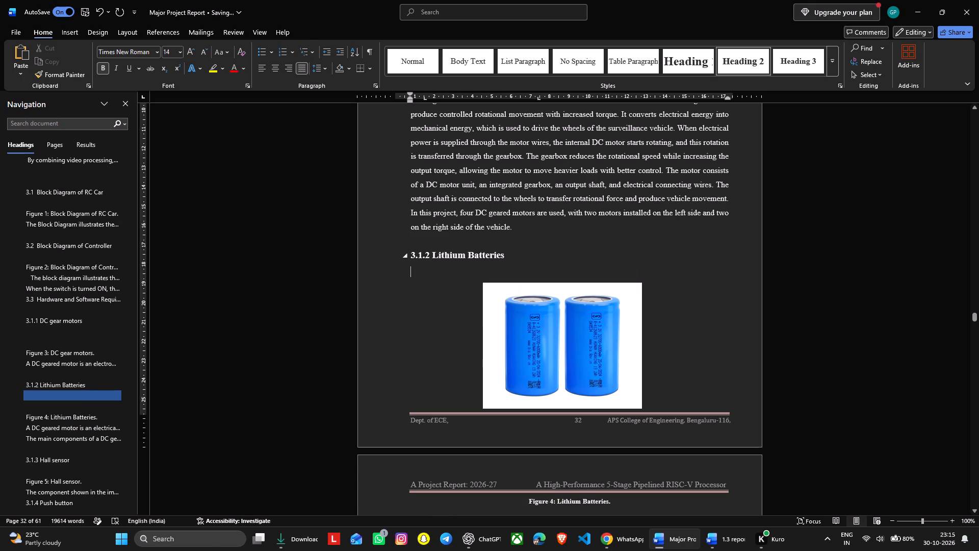
triple_click(202, 52)
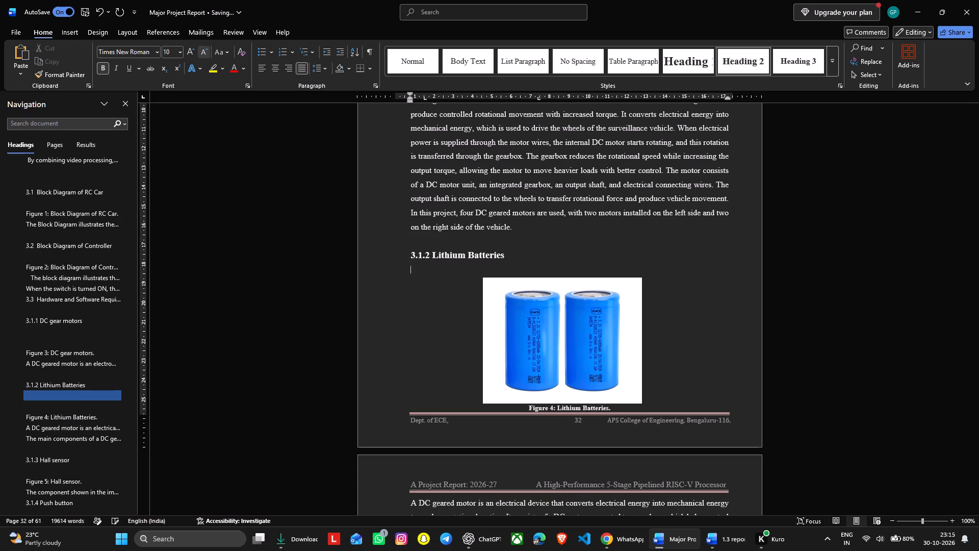
triple_click(201, 56)
left_click(201, 56)
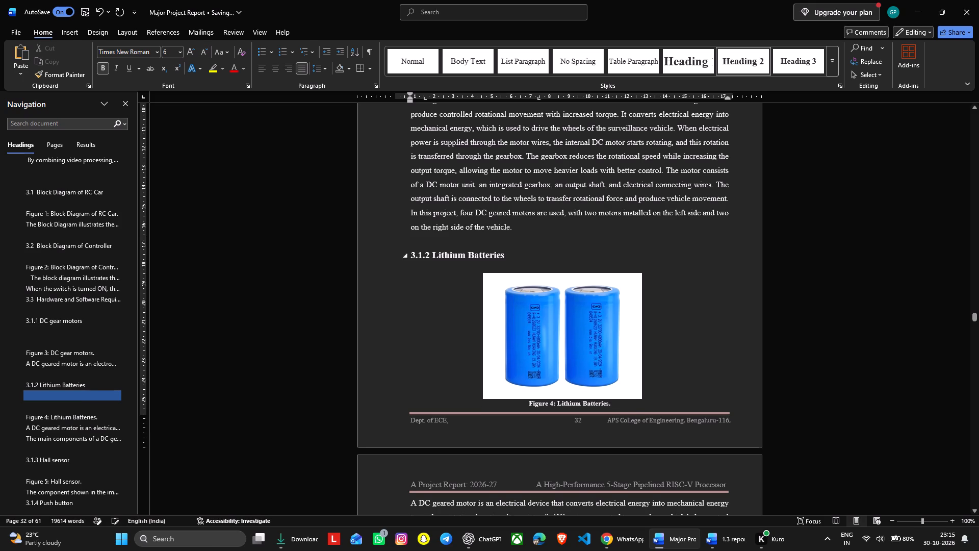
Add a new centred line below the push button picture and enter the caption label "Figure 6:".
scroll(479, 337, "down", 5)
scroll(575, 362, "down", 2)
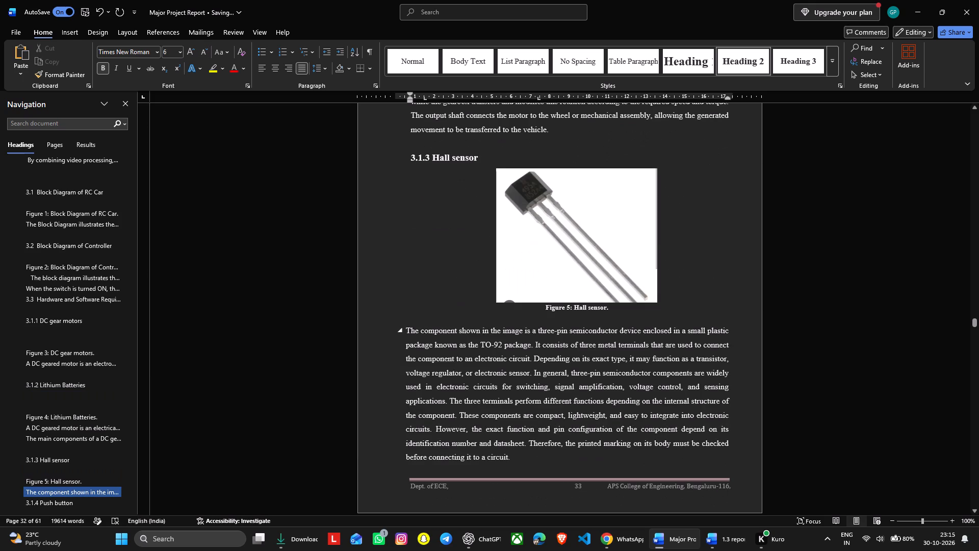
left_click(580, 318)
scroll(597, 337, "down", 2)
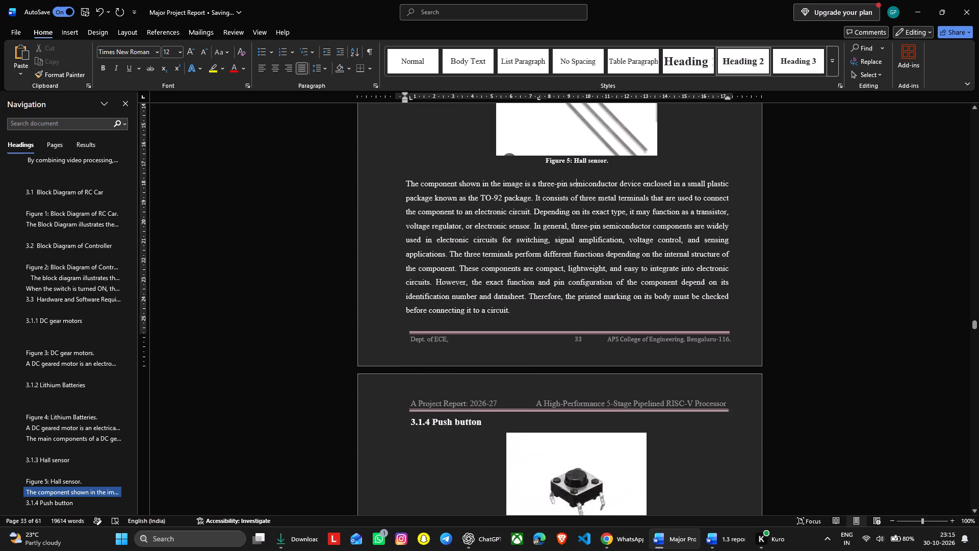
scroll(596, 339, "down", 1)
scroll(556, 370, "down", 4)
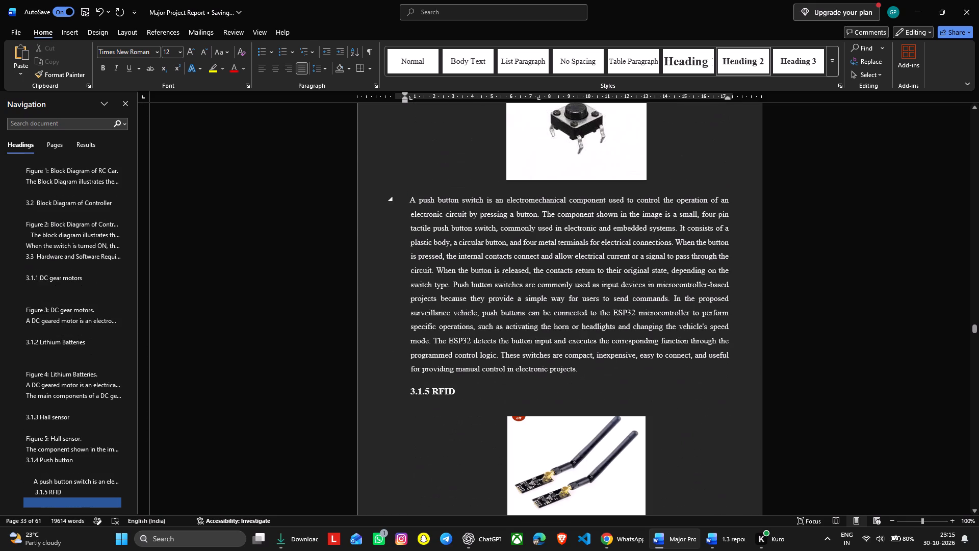
left_click_drag(653, 161, 653, 166)
key("Return")
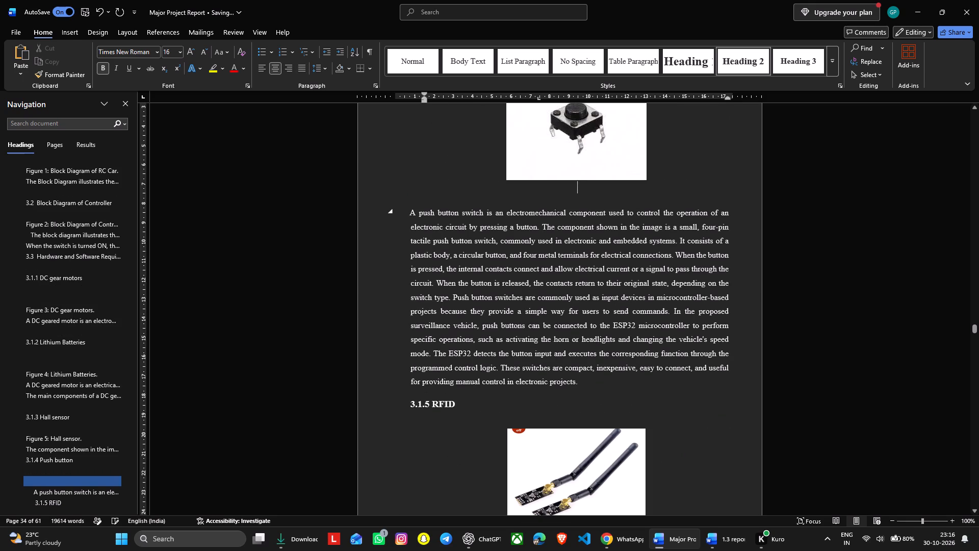
type("igure 6")
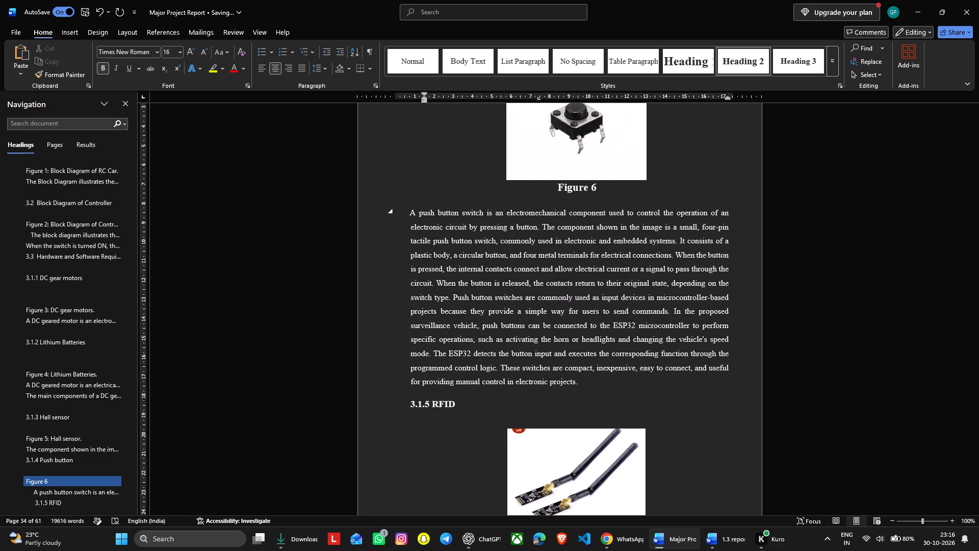
type(":")
key("space")
scroll(528, 220, "up", 3)
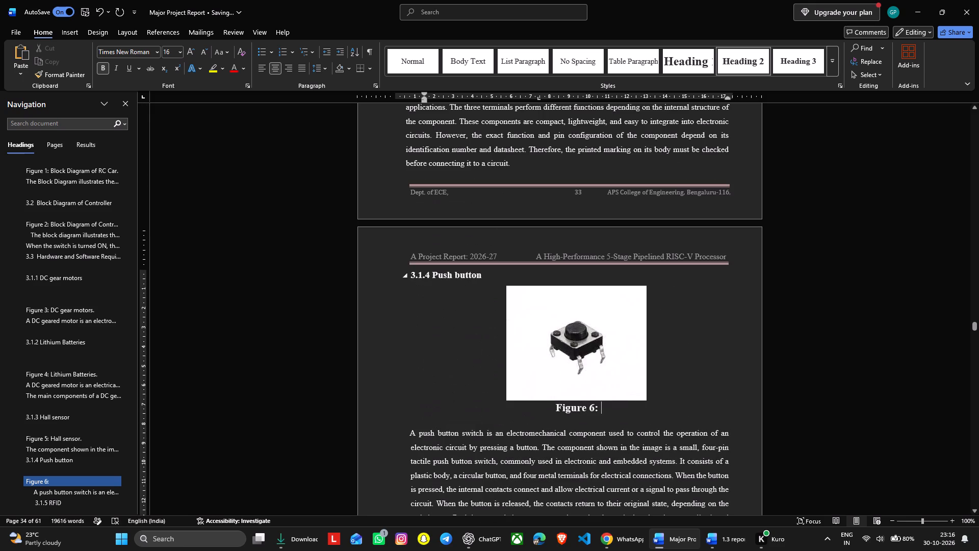
Copy "Push button" from the 3.1.4 heading into the Figure 6 caption after its label.
left_click_drag(432, 274, 483, 277)
key("ctrl+c")
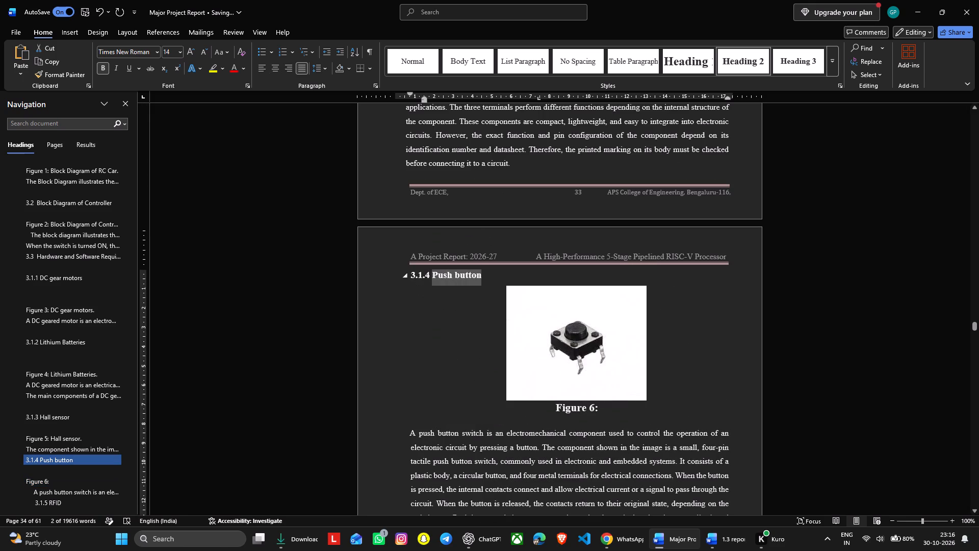
left_click(616, 404)
key("ctrl+v")
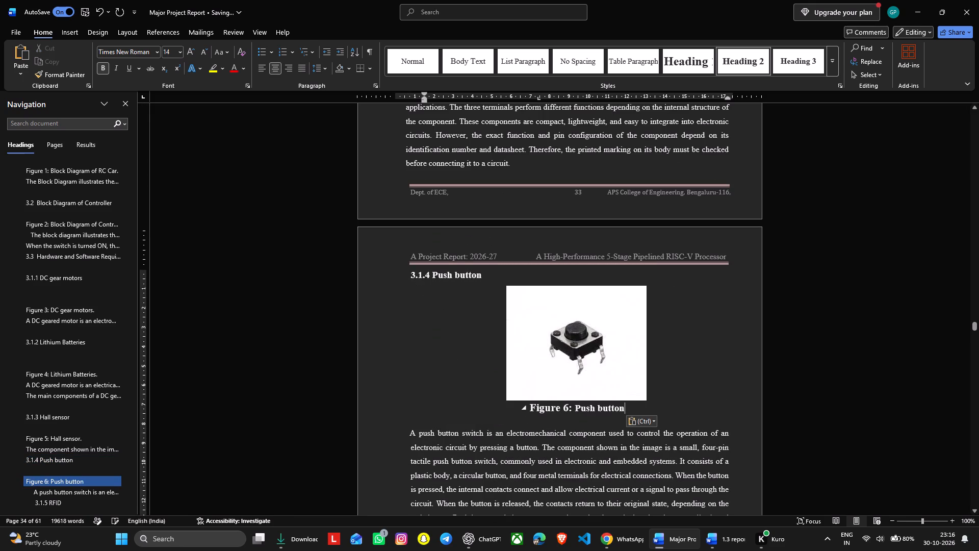
End the Figure 6 "Push button" caption with a full stop and set the whole caption's font size to 10.
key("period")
left_click_drag(631, 410, 530, 403)
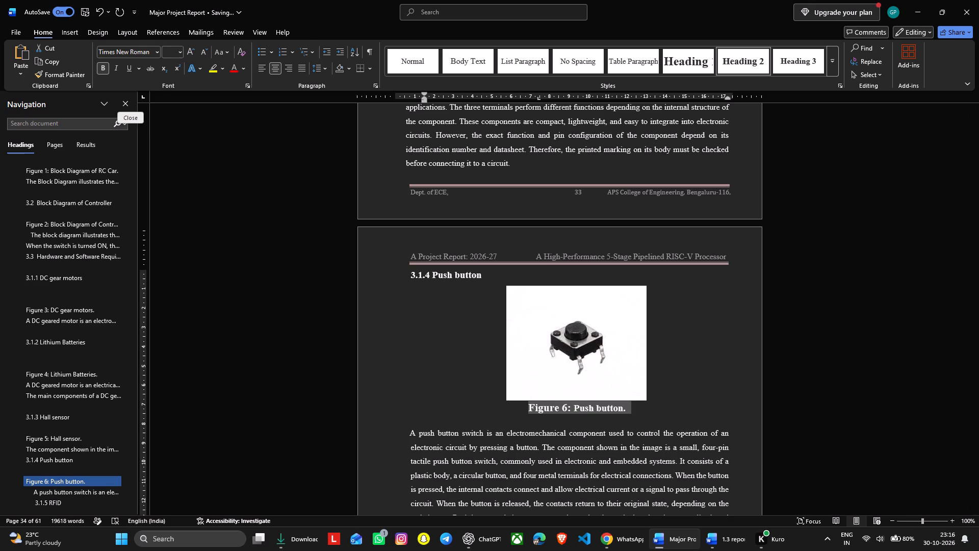
left_click(180, 53)
left_click(173, 90)
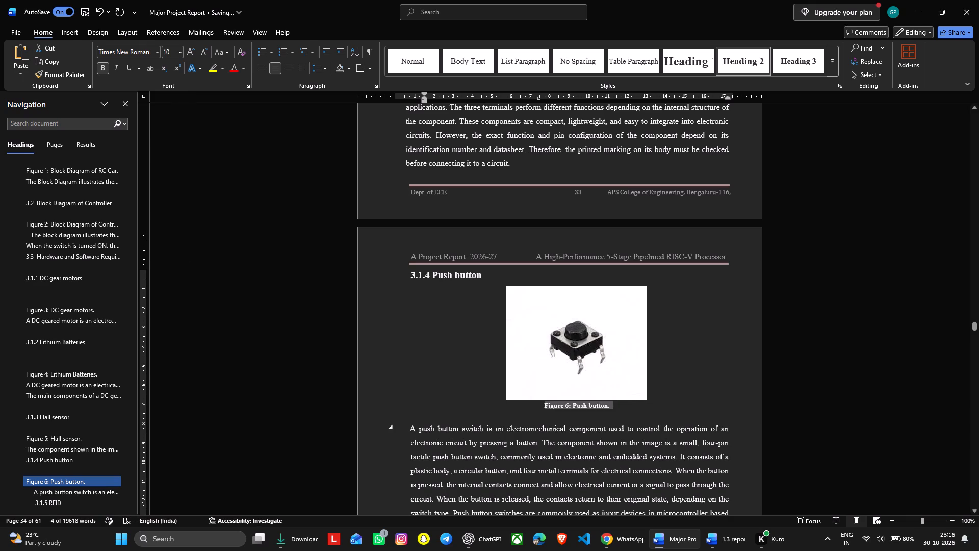
left_click(572, 439)
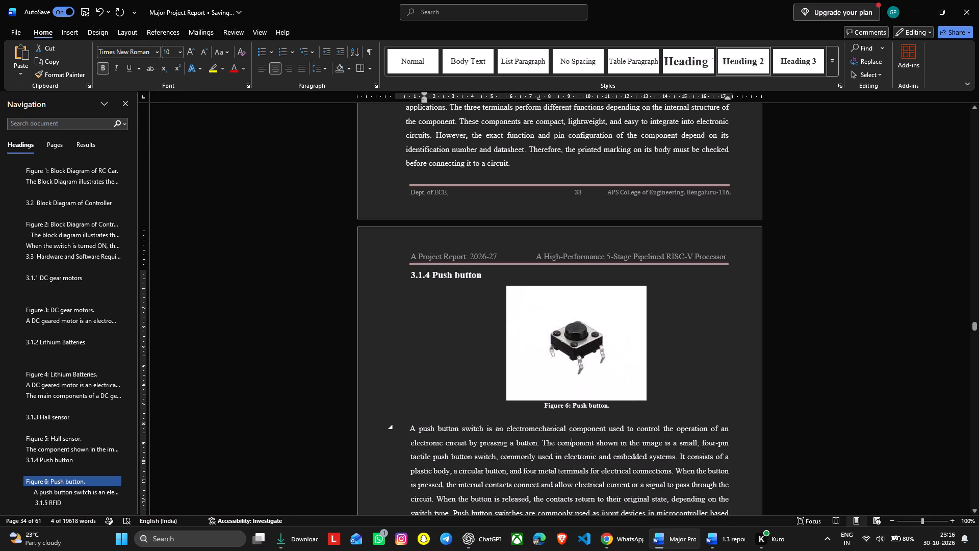
Remove the paragraph space before the picture under heading 3.1.5 RFID.
scroll(596, 455, "down", 4)
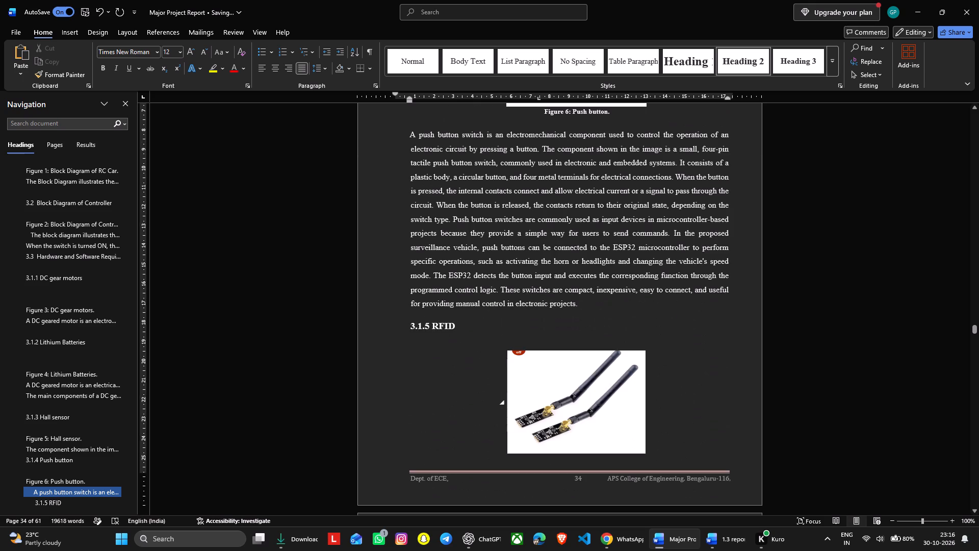
left_click(518, 345)
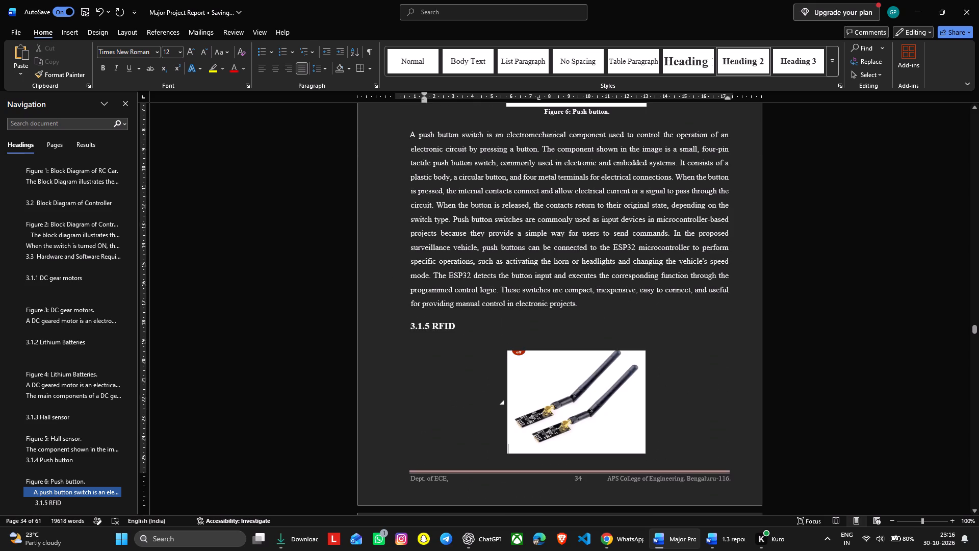
left_click(511, 336)
left_click(563, 393)
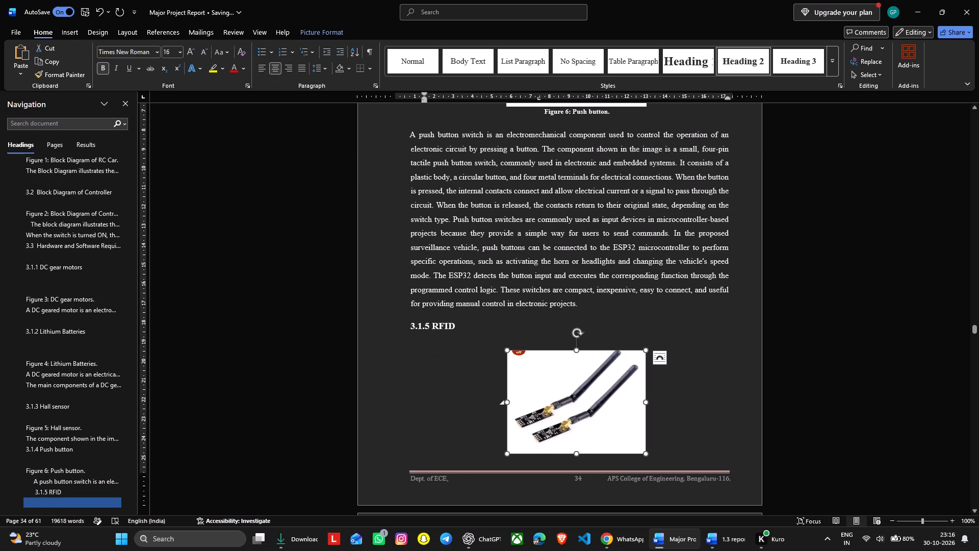
left_click(325, 70)
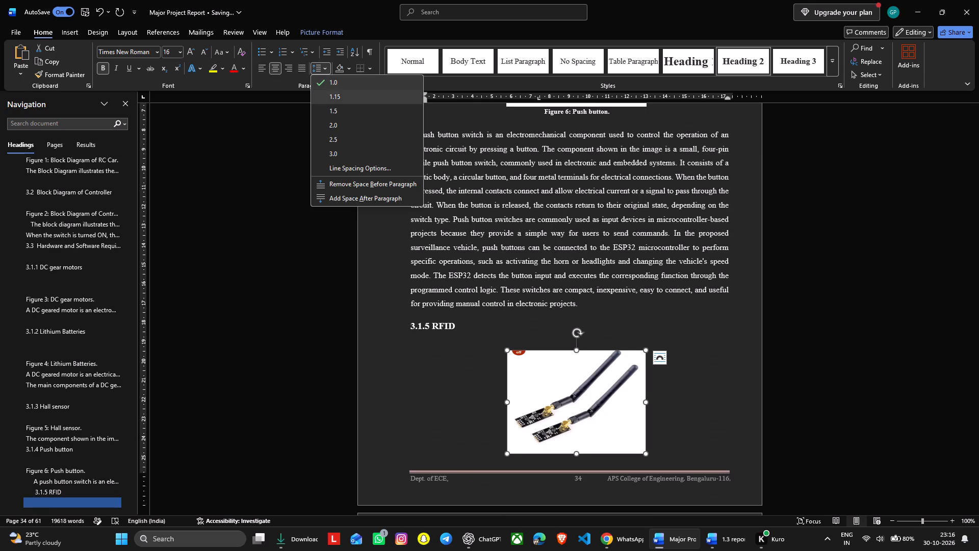
left_click(344, 188)
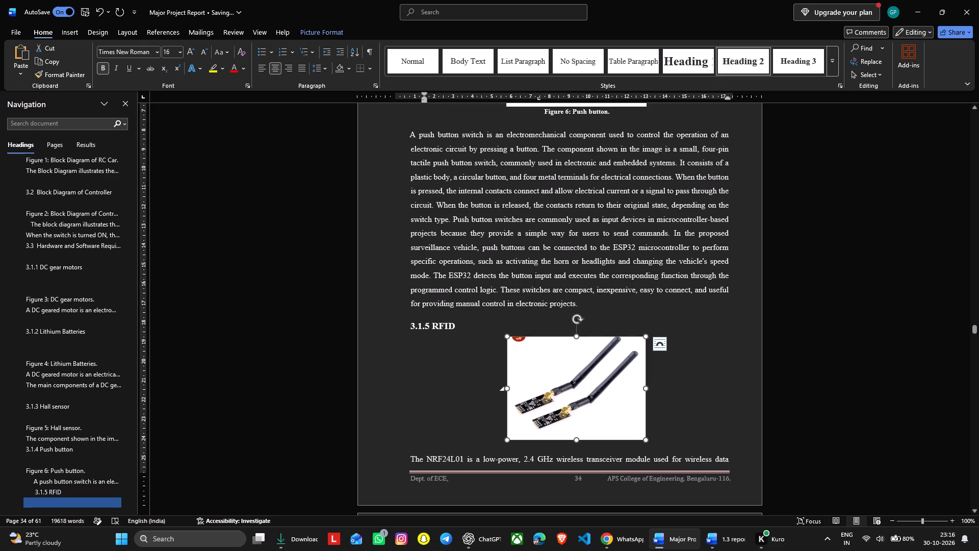
Add a caption line below the RFID picture reading "Figure 7: RFID.", copying the name from the 3.1.5 heading.
left_click(672, 437)
key("Return")
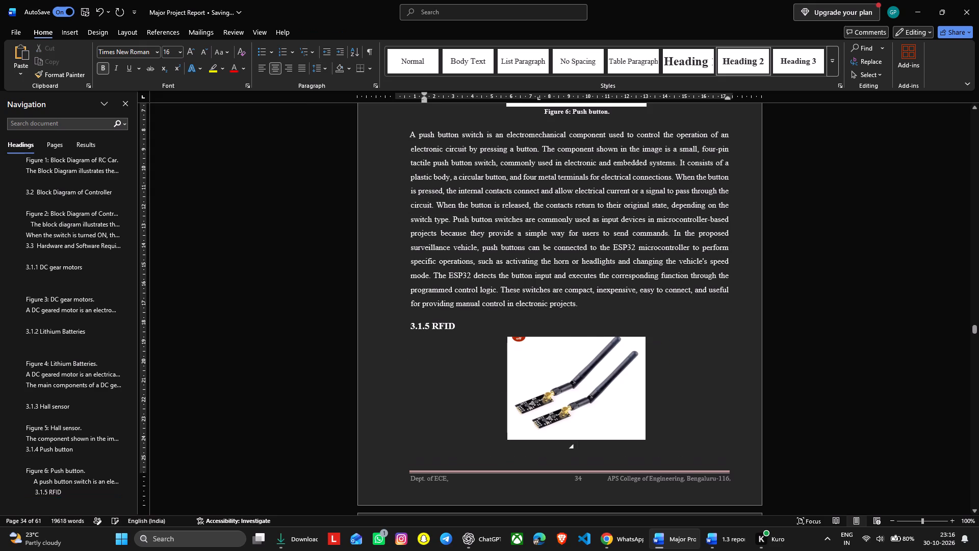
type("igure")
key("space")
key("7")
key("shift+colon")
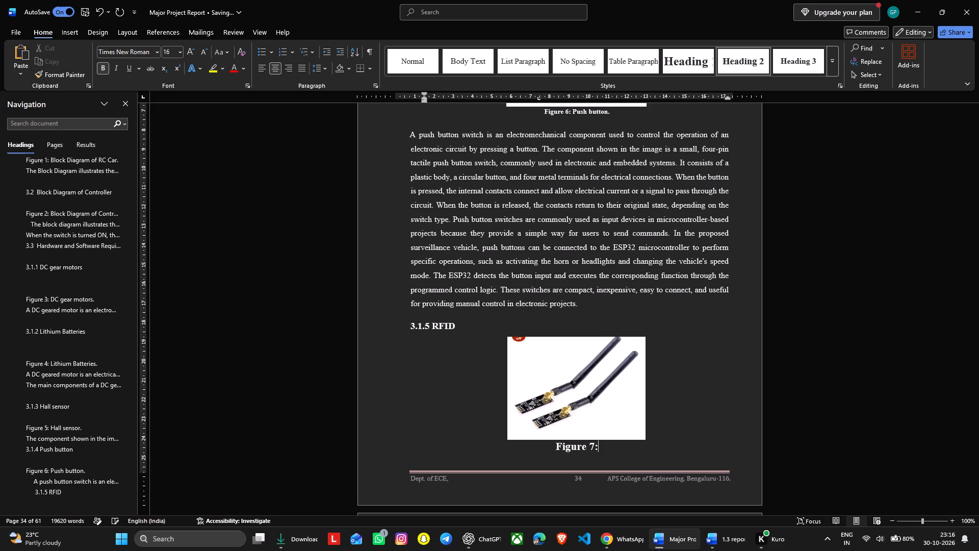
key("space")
left_click_drag(435, 328, 453, 330)
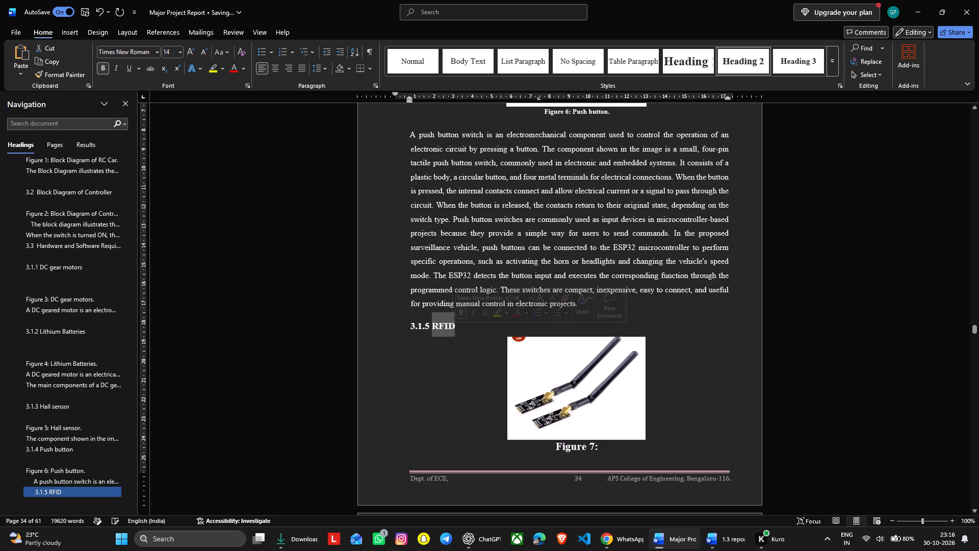
key("ctrl+c")
left_click(604, 452)
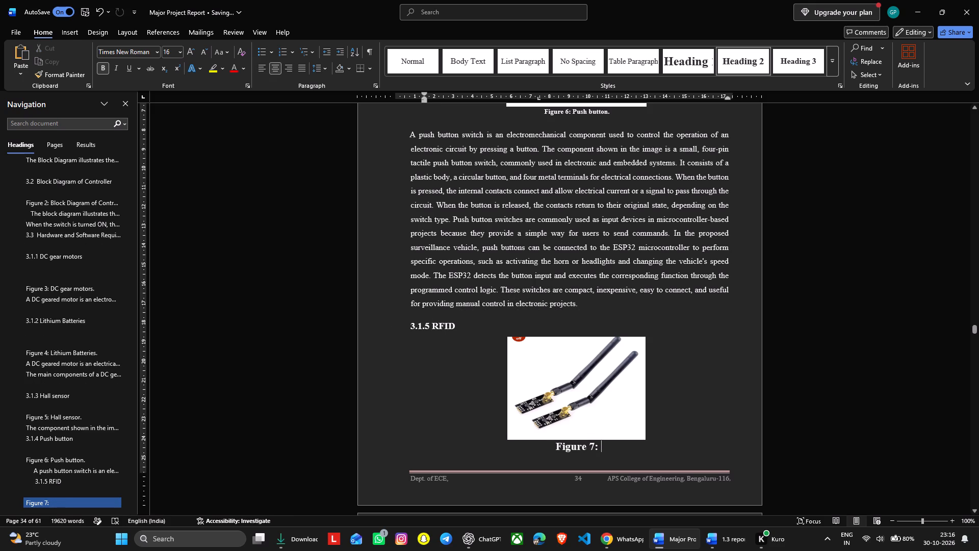
key("ctrl+v")
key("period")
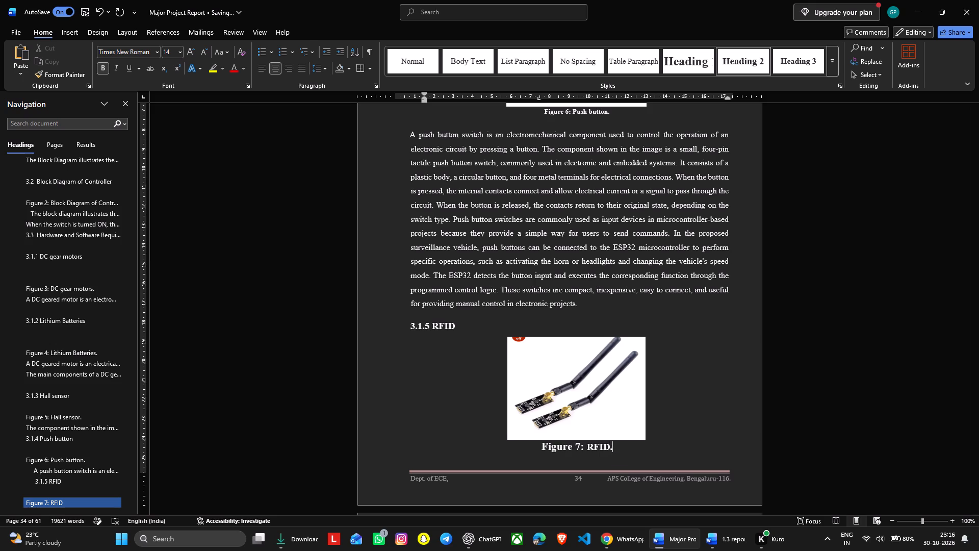
Select the whole Figure 7 caption below the RFID picture for formatting.
left_click_drag(617, 447, 551, 449)
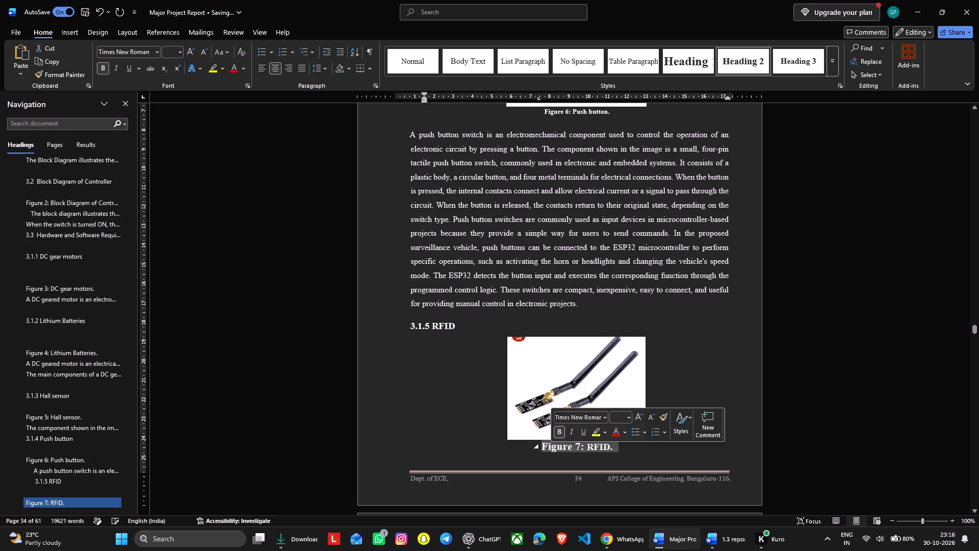
Set the font size of the caption "Figure 7: RFID." to 10.
left_click(181, 53)
left_click(178, 90)
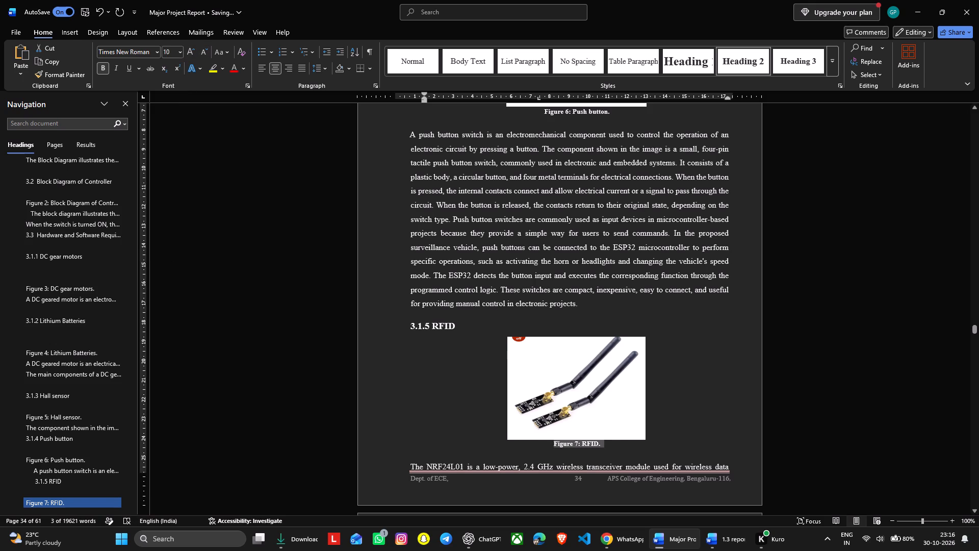
Enlarge the RFID picture under heading 3.1.5 slightly, keeping its proportions, so it fills more of the remaining page space.
left_click(602, 366)
left_click_drag(645, 439, 649, 450)
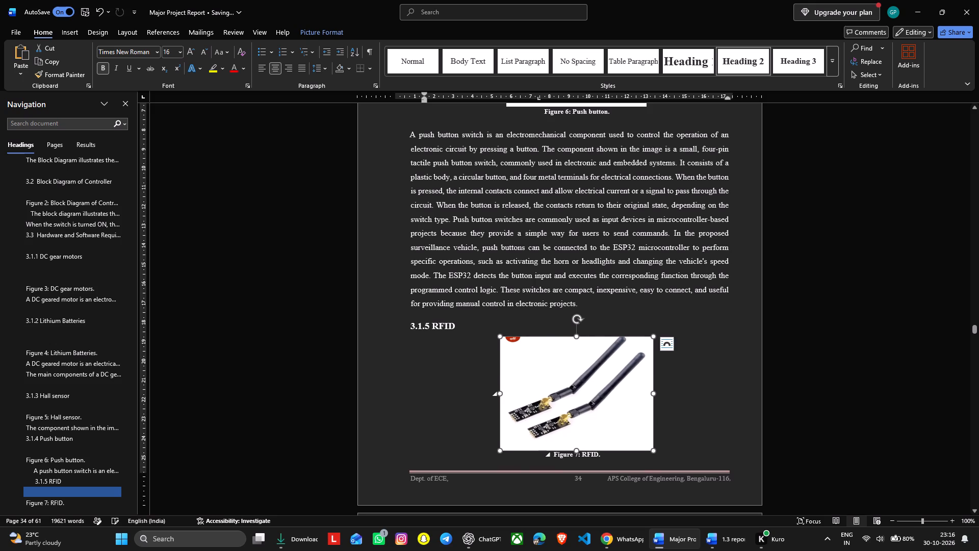
left_click(694, 419)
scroll(694, 419, "up", 2)
scroll(654, 375, "up", 3)
scroll(654, 374, "down", 4)
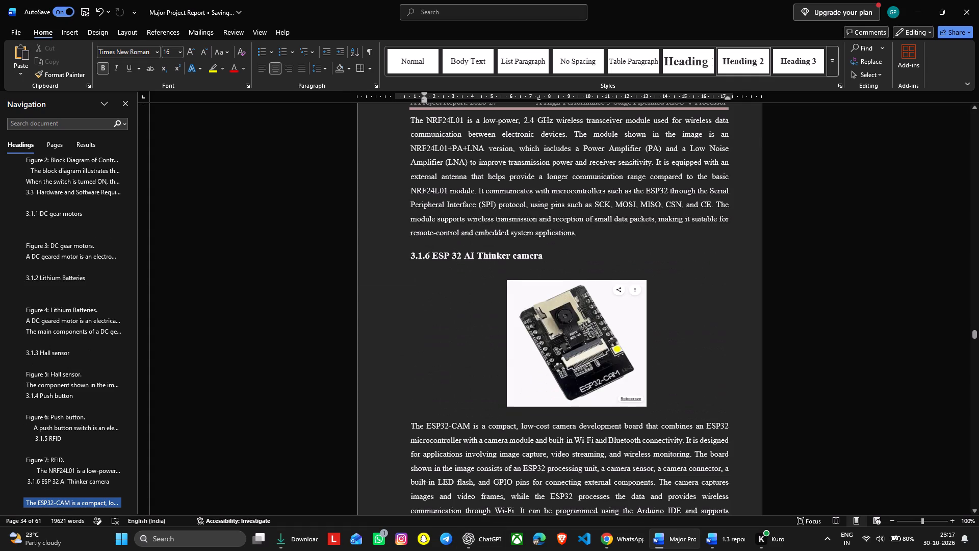
left_click(563, 304)
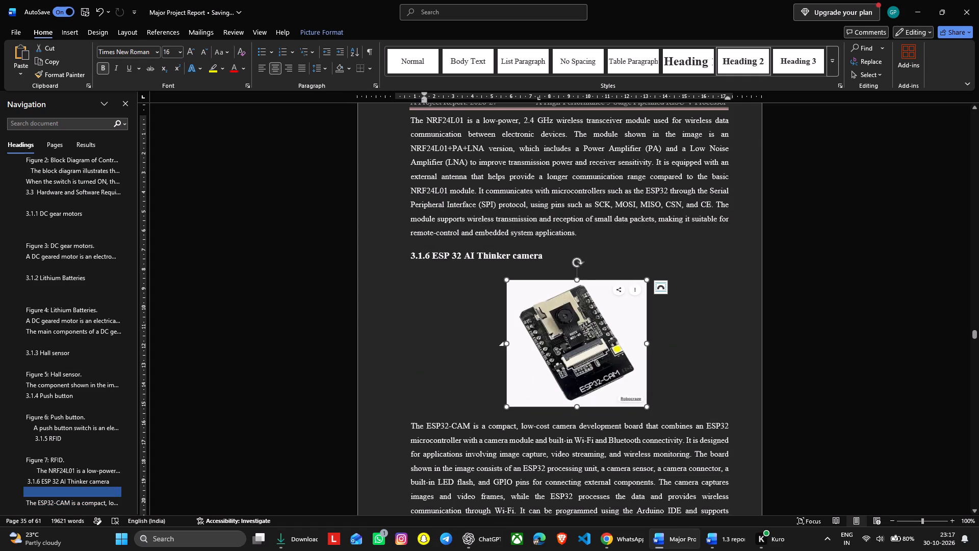
left_click(323, 67)
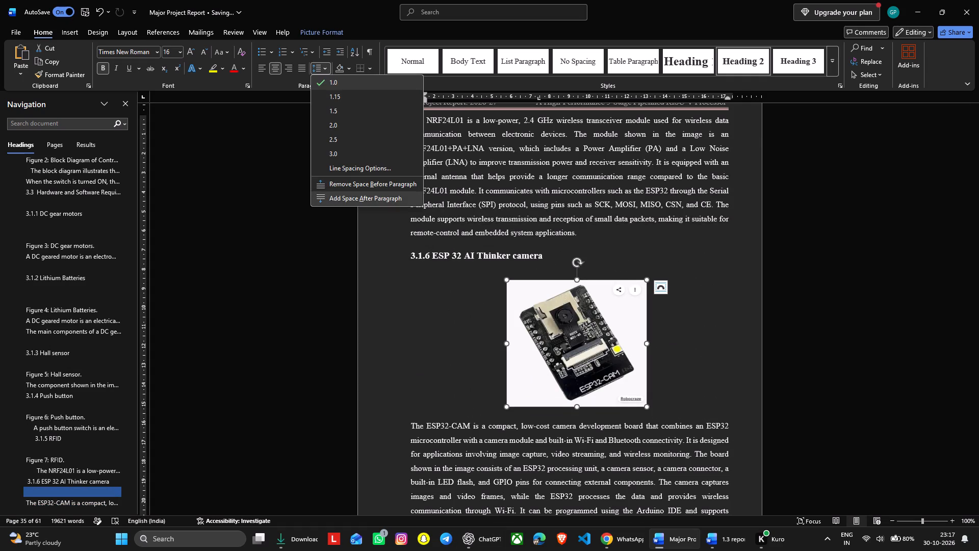
left_click(348, 182)
Add the caption "Figure 8: ESP 32 AI Thinker camera." below the ESP32-CAM picture, copying the component name from the 3.1.6 heading.
left_click(689, 388)
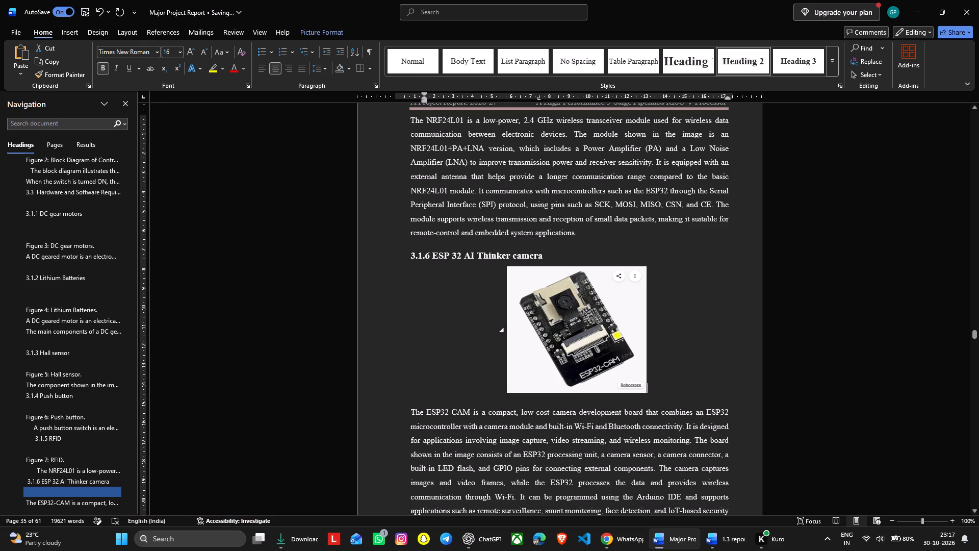
key("Return")
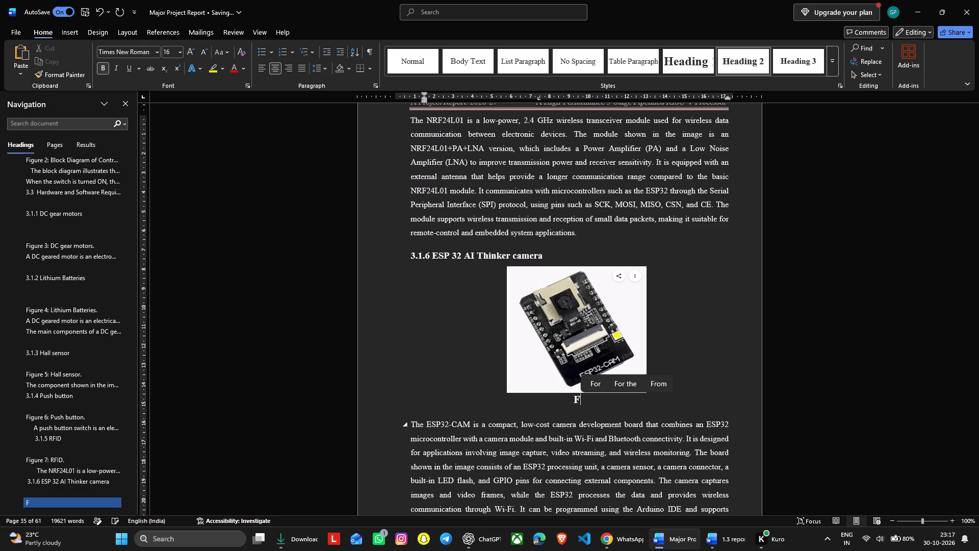
type("igure 8:")
key("space")
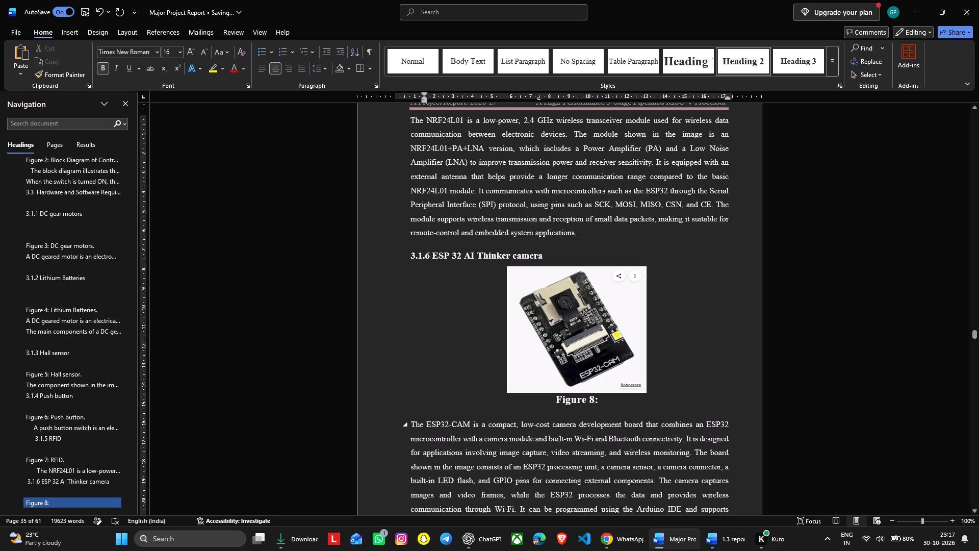
left_click_drag(433, 257, 526, 259)
key("ctrl+c")
left_click(616, 406)
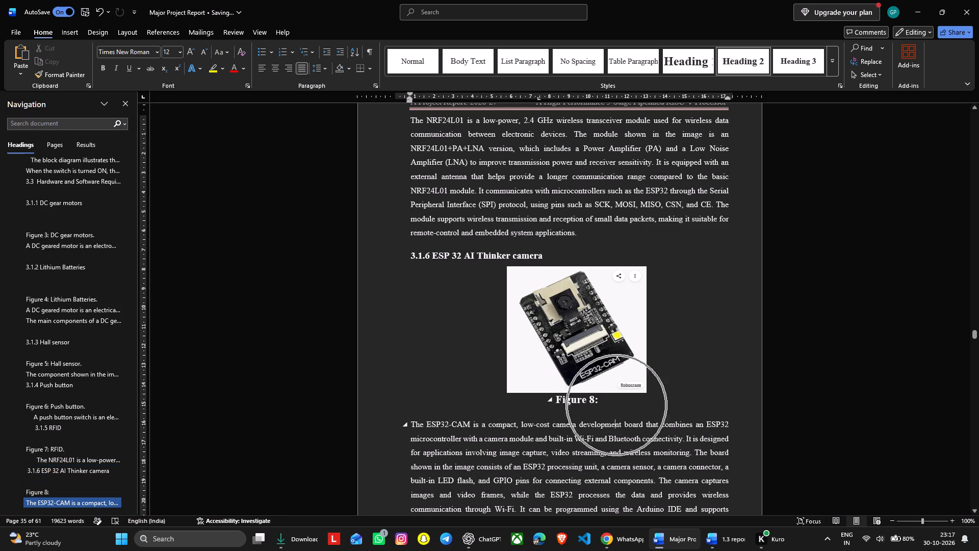
left_click(614, 396)
key("ctrl+v")
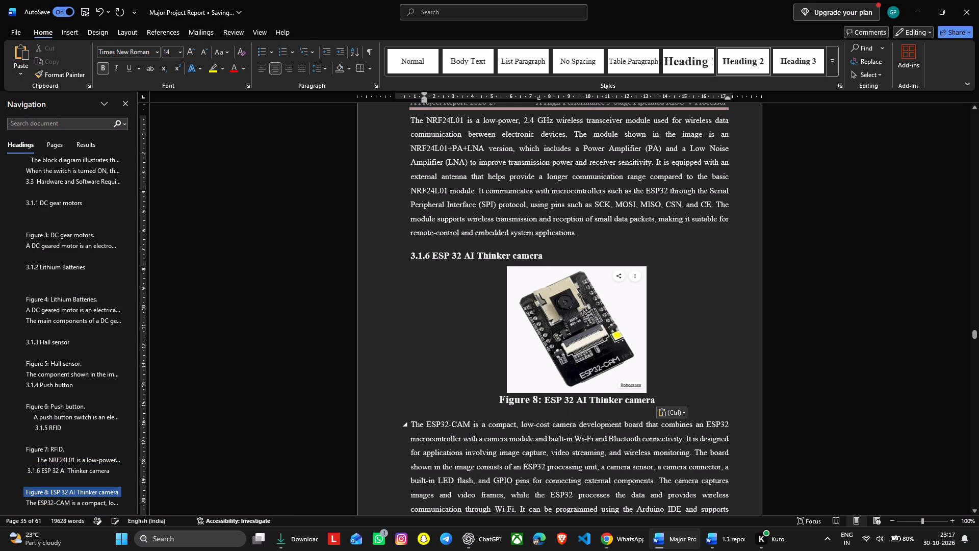
key("period")
Set the font size of the caption "Figure 8: ESP 32 AI Thinker camera." to 10.
left_click_drag(660, 403, 503, 406)
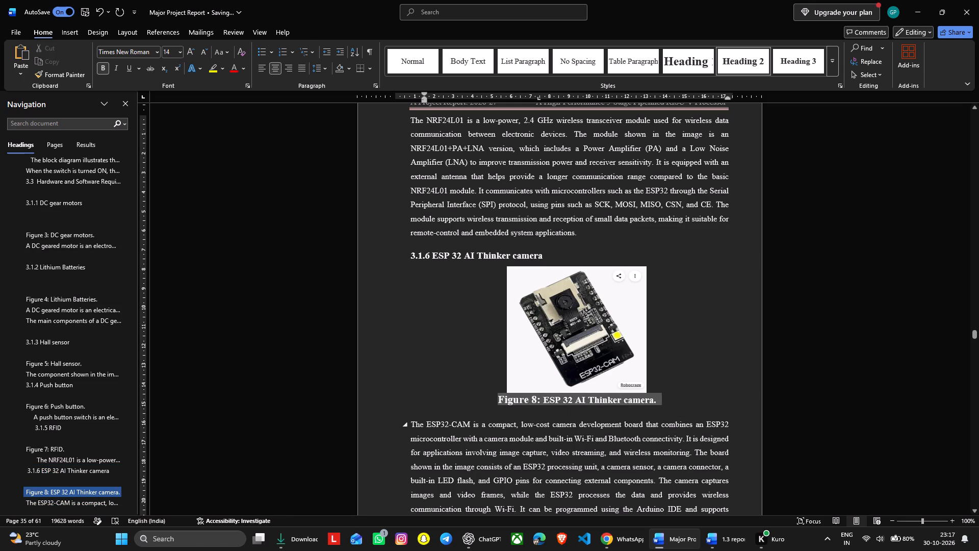
left_click_drag(503, 406, 505, 403)
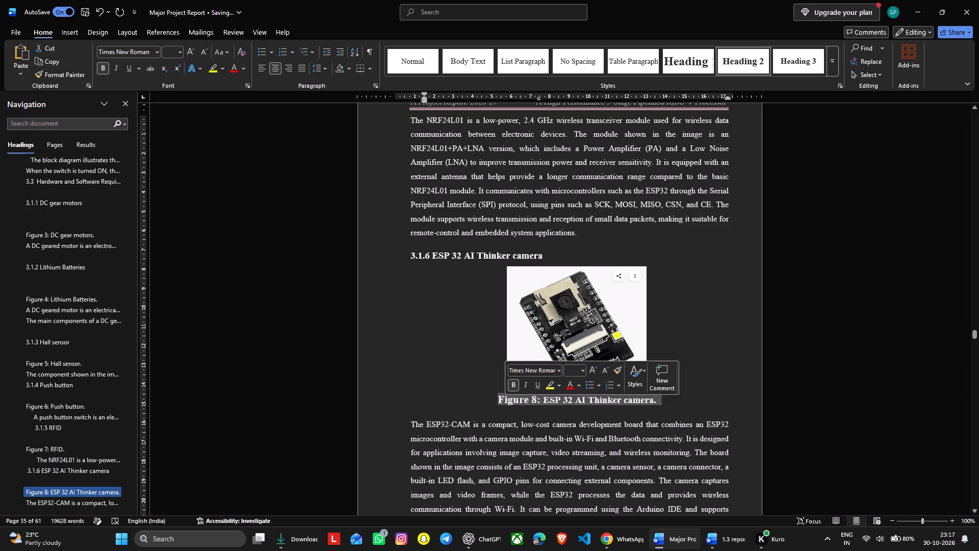
left_click(181, 54)
left_click(176, 92)
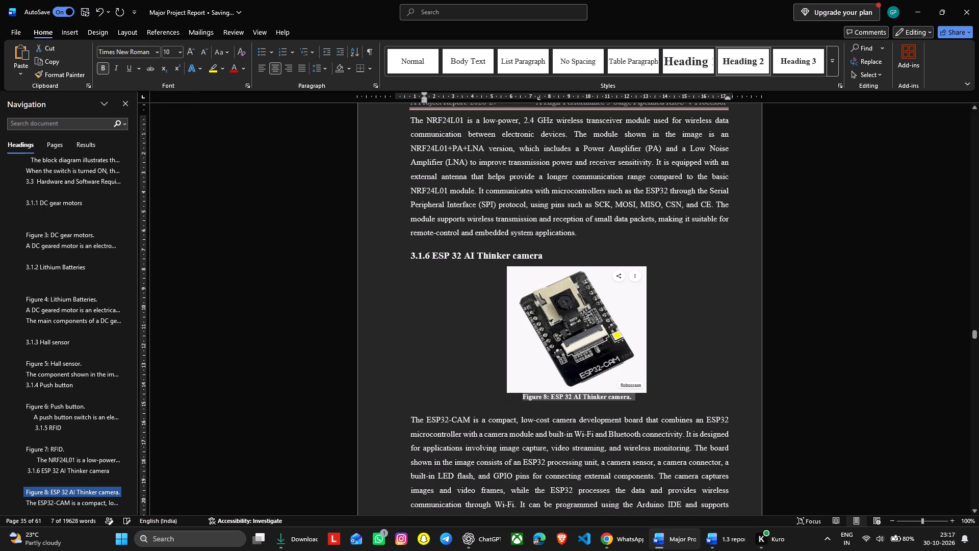
left_click(584, 416)
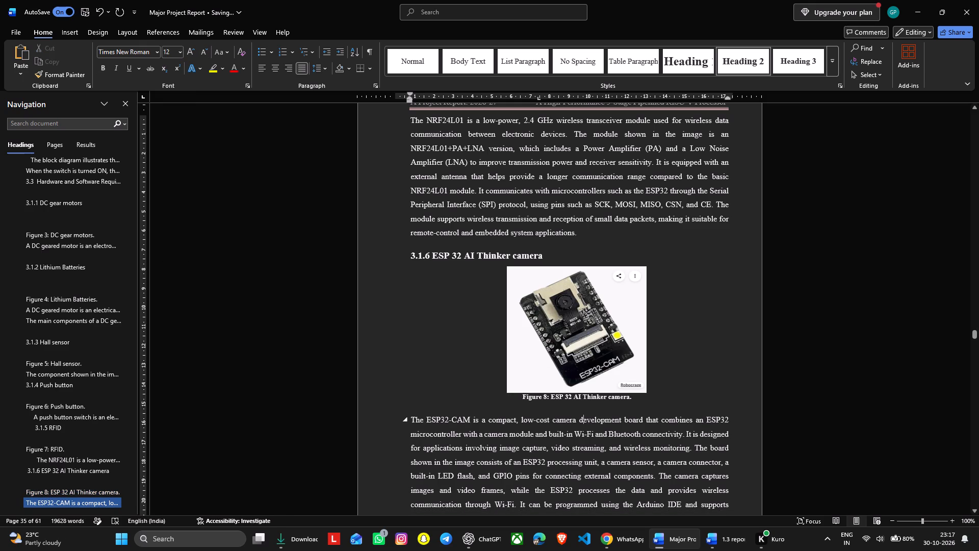
Examine how section 3.1.6 fills page 35 and where heading 3.1.7 falls on the following page.
scroll(523, 413, "down", 2)
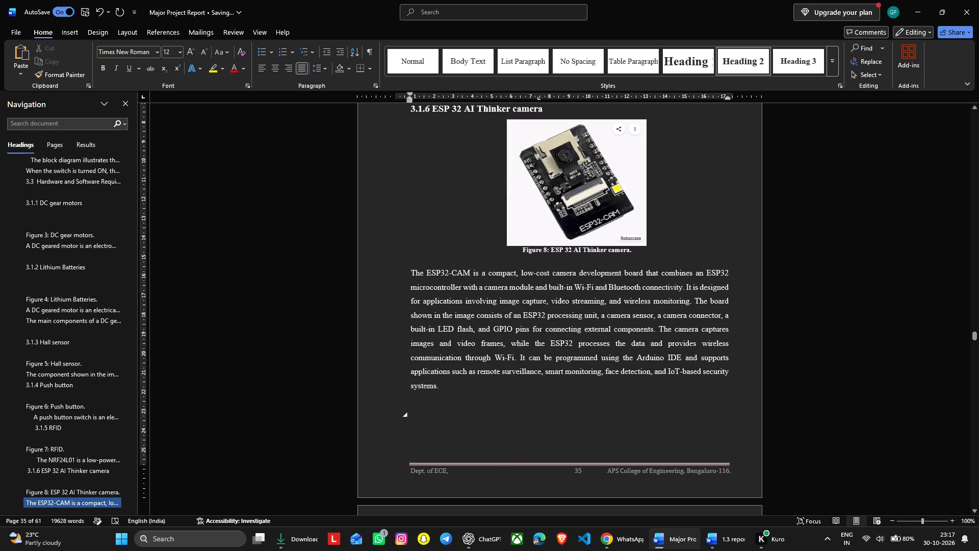
scroll(524, 413, "up", 3)
left_click(430, 332)
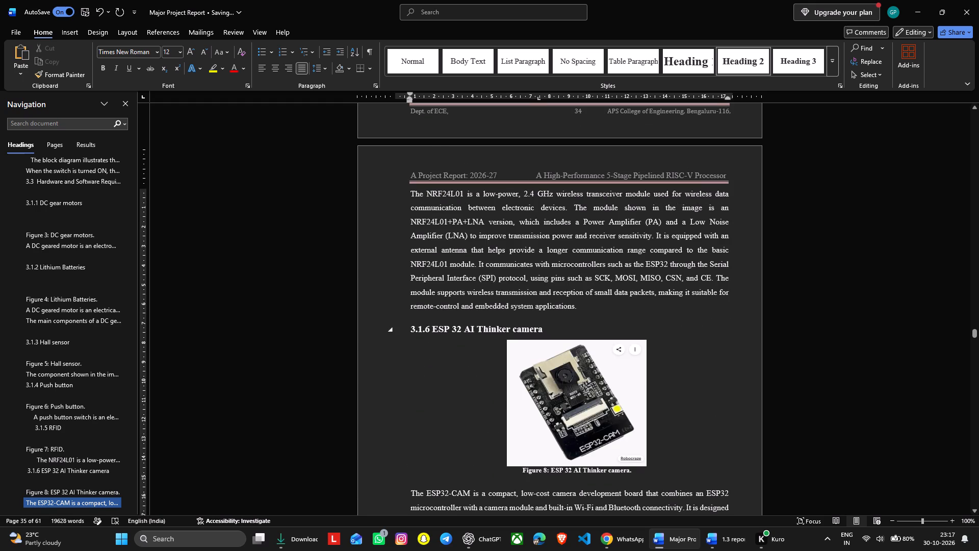
key("Right")
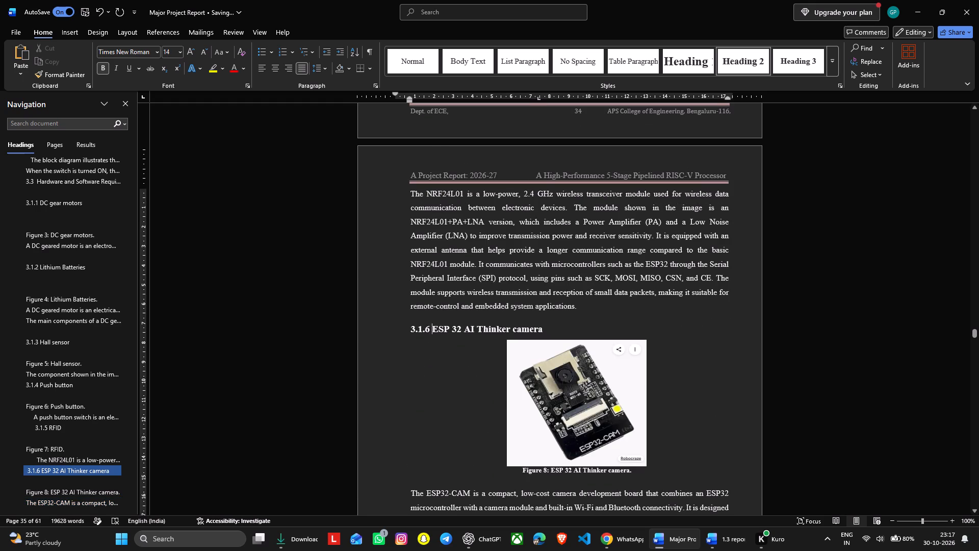
scroll(424, 376, "up", 3)
scroll(424, 376, "down", 7)
scroll(446, 382, "up", 2)
scroll(448, 382, "down", 3)
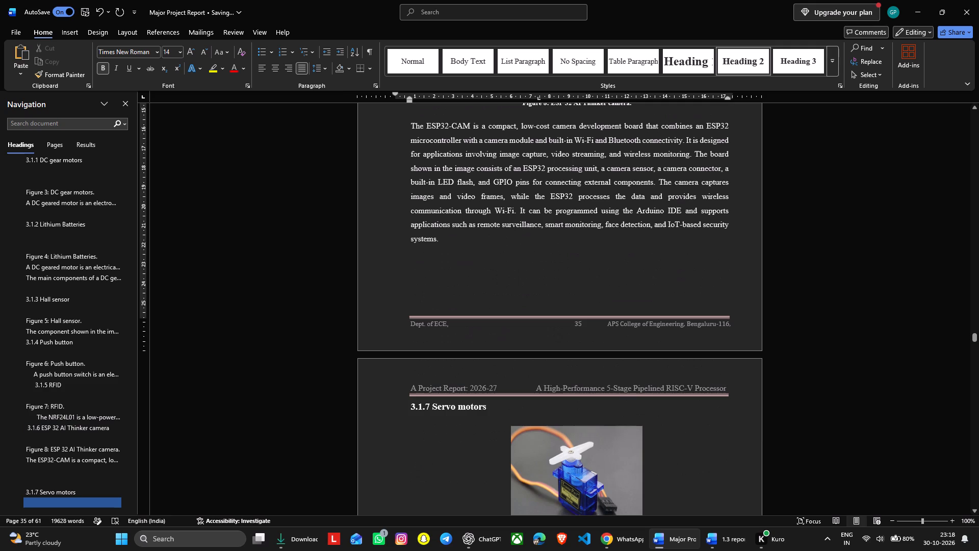
scroll(465, 303, "up", 4)
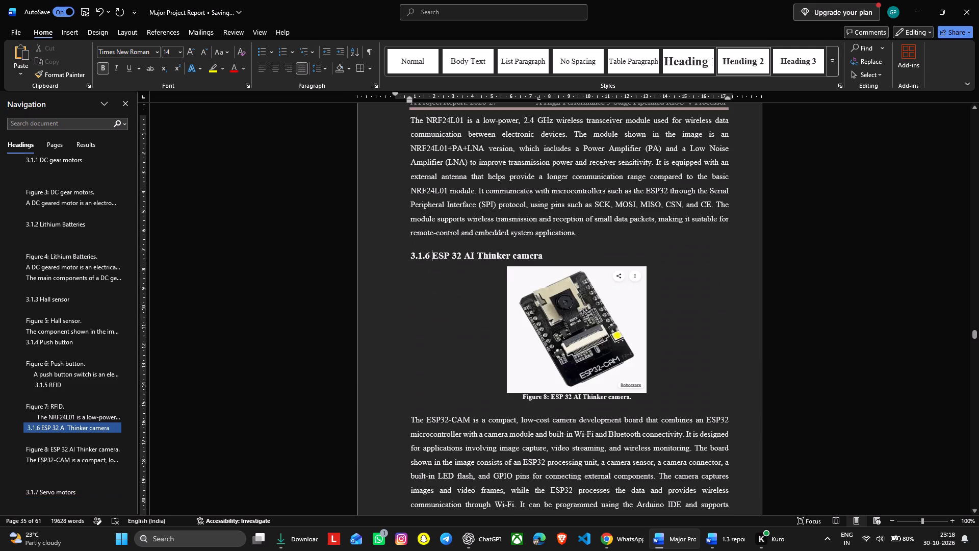
scroll(512, 354, "down", 4)
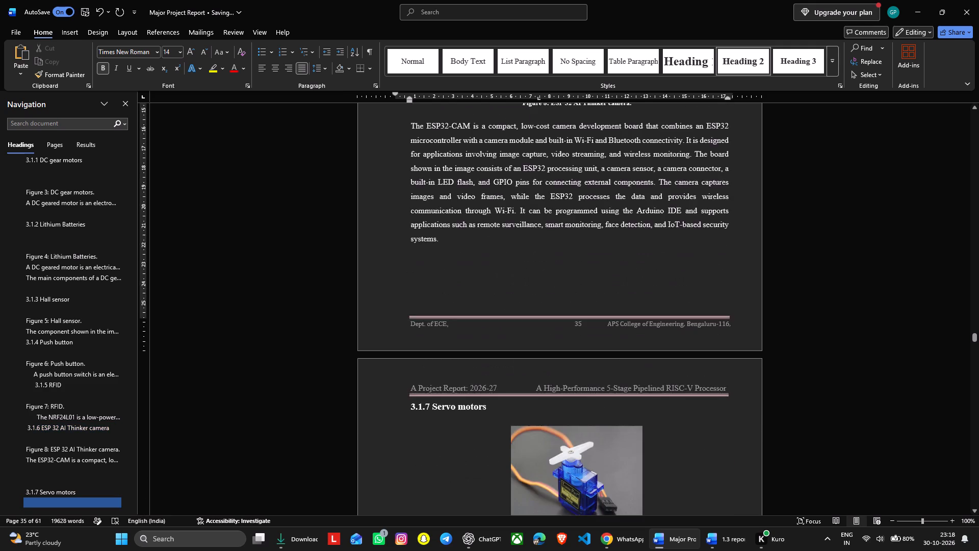
Enlarge the ESP32-CAM picture under heading 3.1.6 by roughly a quarter, keeping its proportions, to use more of the page's empty space.
scroll(515, 369, "up", 4)
left_click(535, 343)
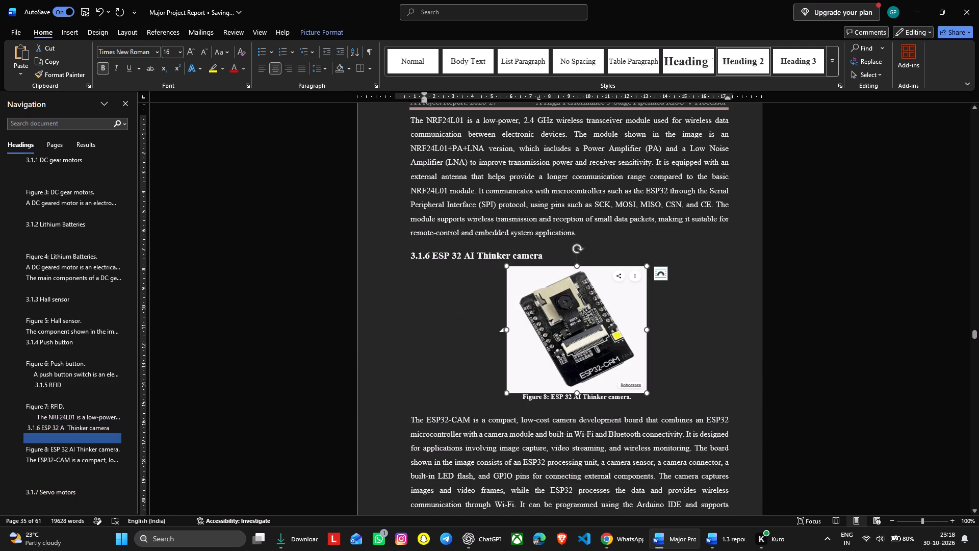
left_click_drag(646, 390, 658, 428)
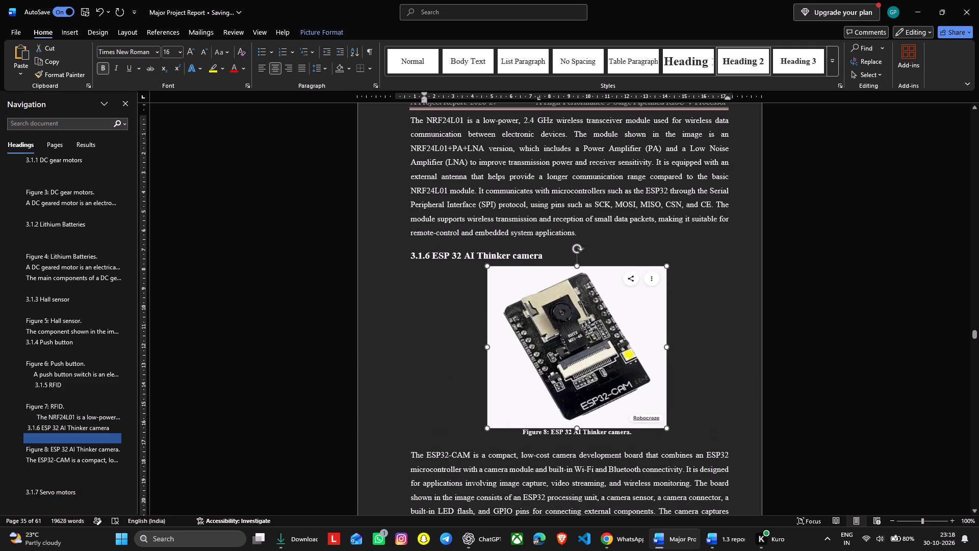
left_click_drag(658, 428, 658, 427)
scroll(658, 424, "down", 4)
scroll(658, 423, "up", 5)
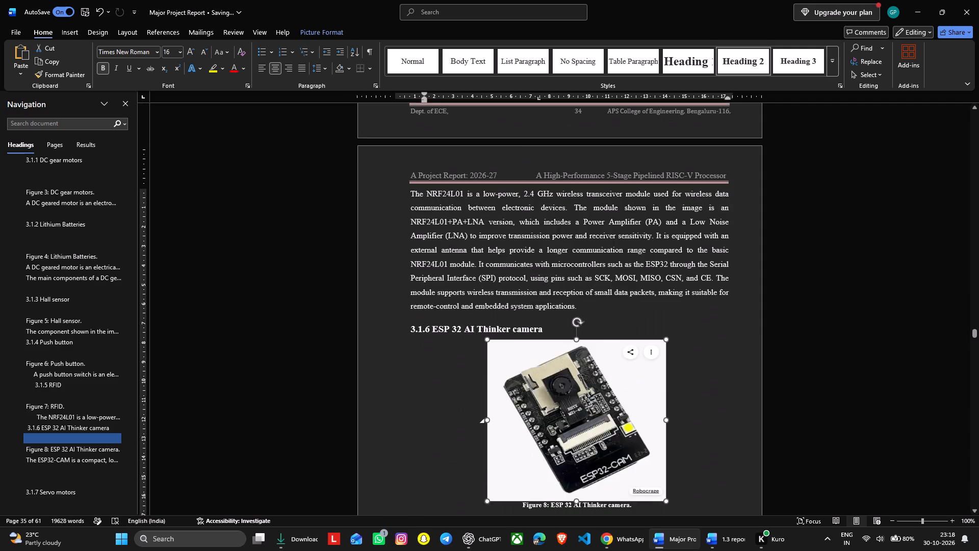
scroll(657, 422, "up", 3)
scroll(657, 422, "down", 7)
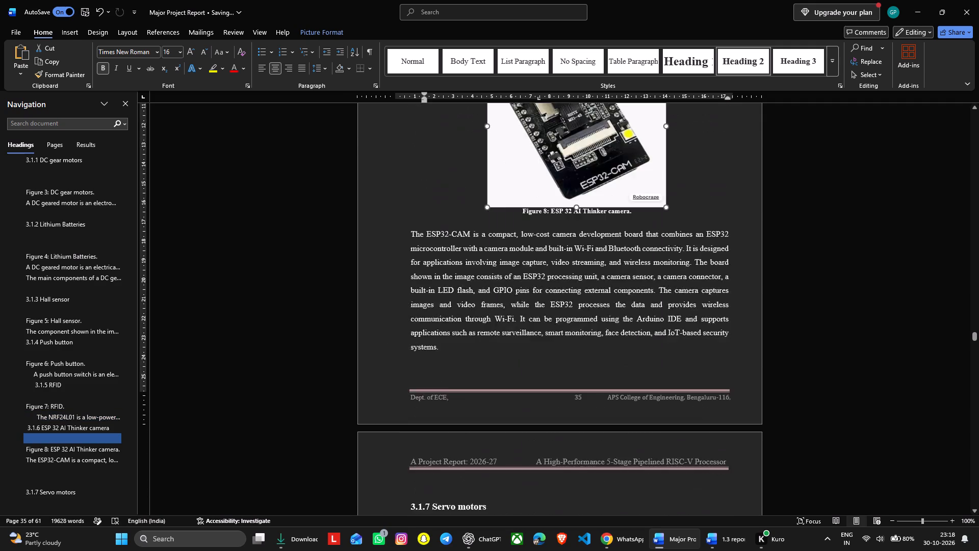
Insert a blank line between the heading "3.1.6 ESP 32 AI Thinker camera" and its picture.
scroll(657, 422, "up", 4)
left_click(551, 331)
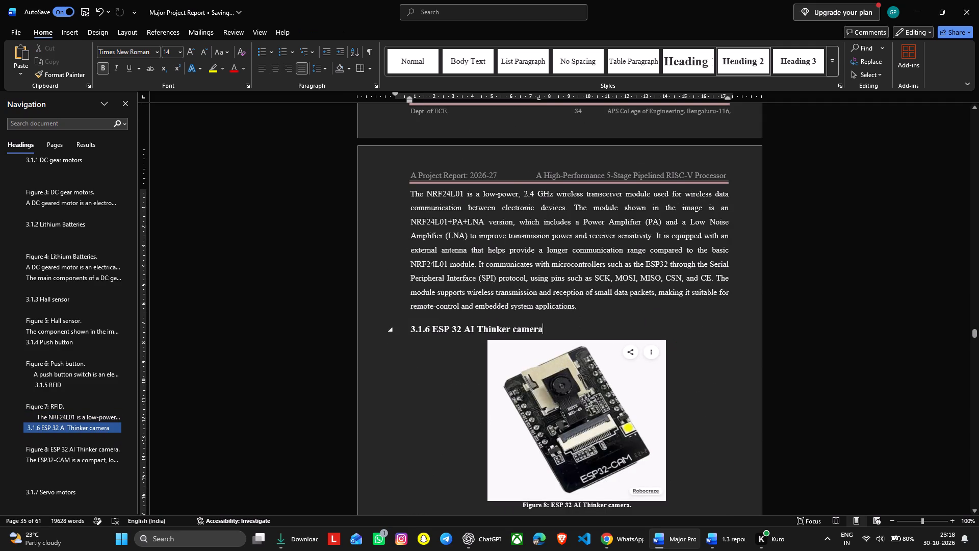
key("Return")
Delete the empty lines above the heading "3.1.7 Servo motors" so it starts at the top of its page, keeping the heading number intact.
scroll(575, 393, "down", 4)
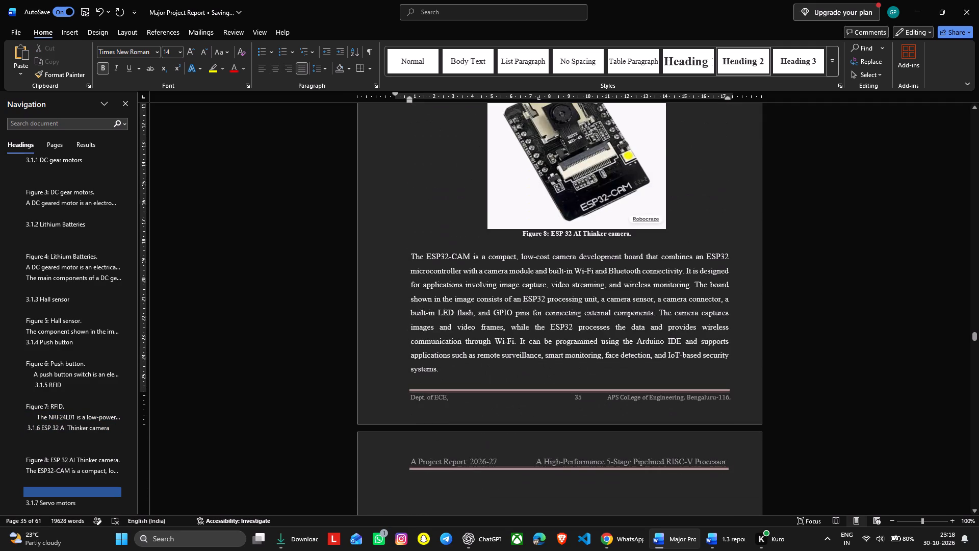
scroll(576, 394, "down", 3)
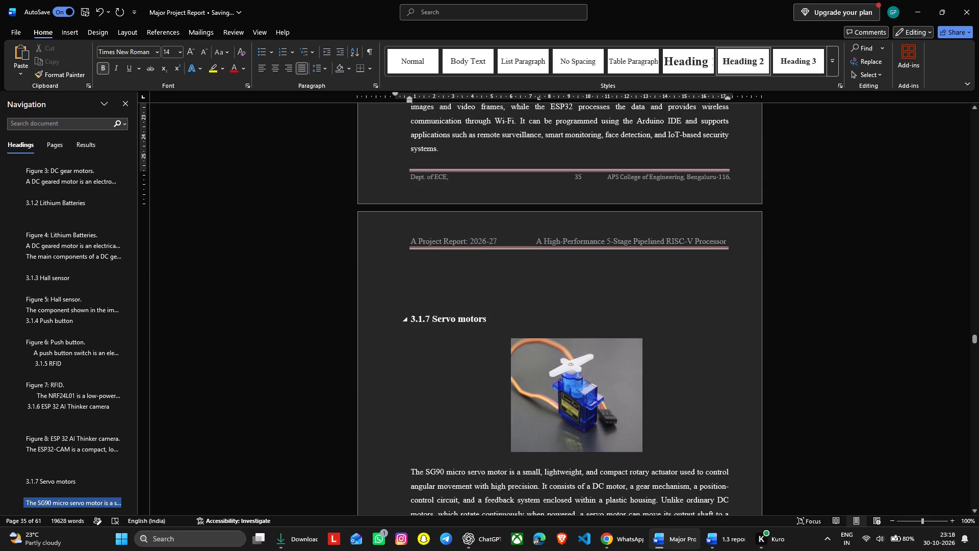
left_click(447, 304)
left_click(413, 298)
key("Delete")
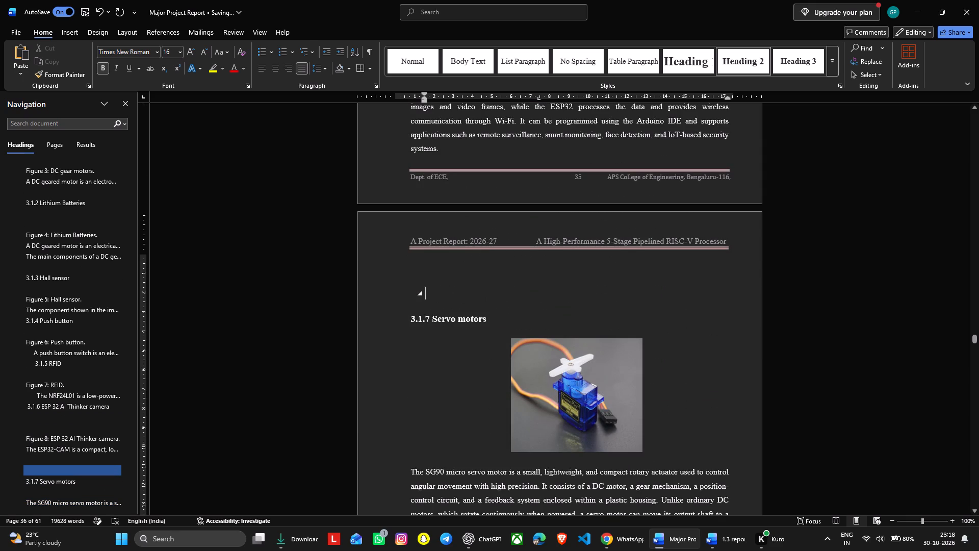
left_click(427, 273)
key("Delete")
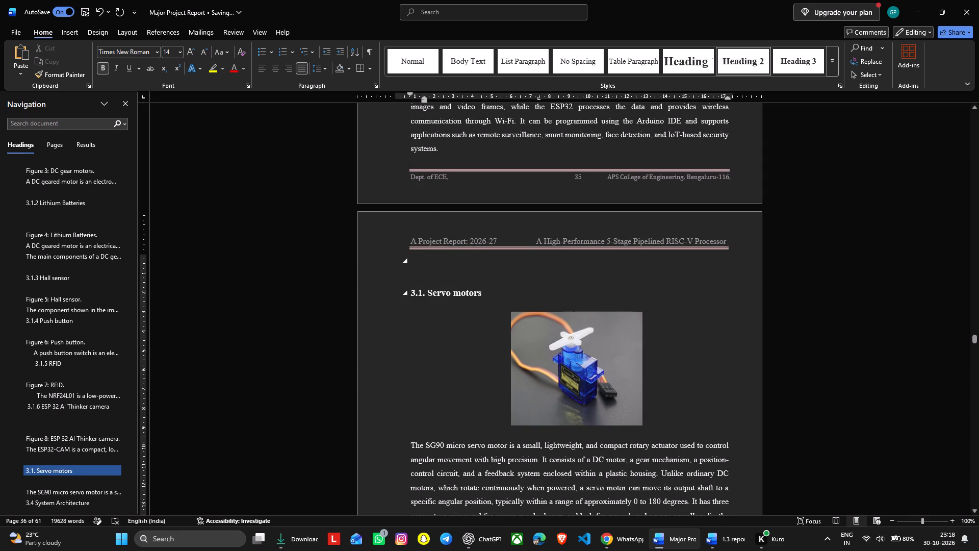
key("ctrl+z")
key("Up")
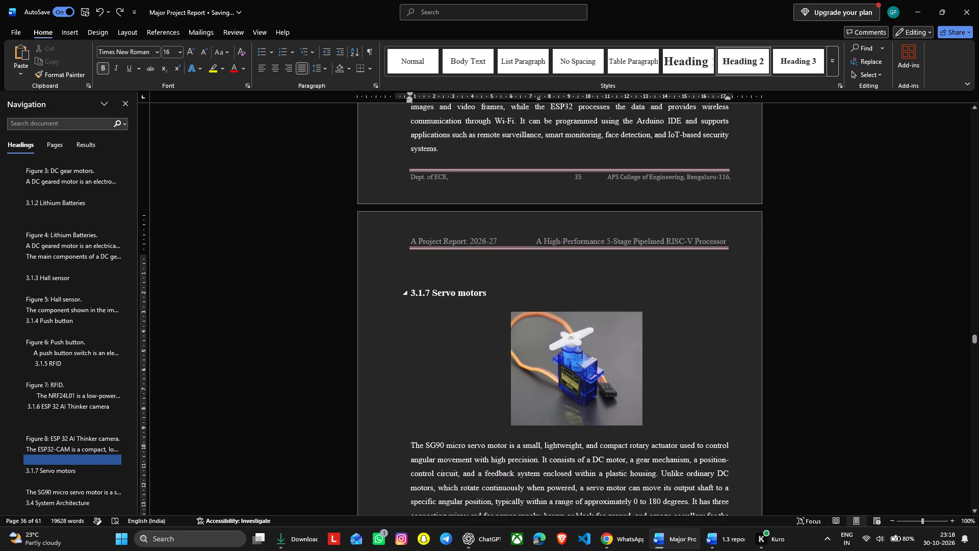
key("Delete")
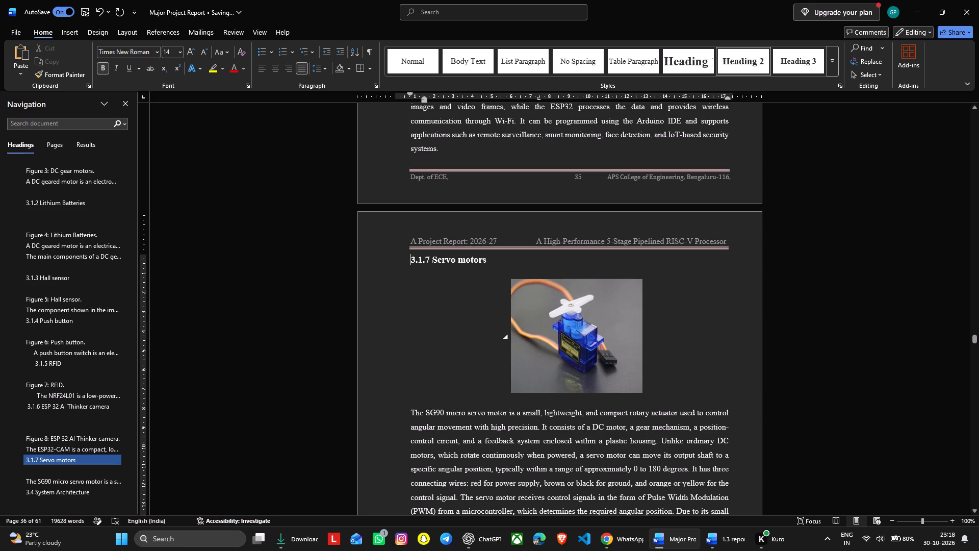
Remove the paragraph space before the servo motor picture under heading 3.1.7.
left_click(602, 320)
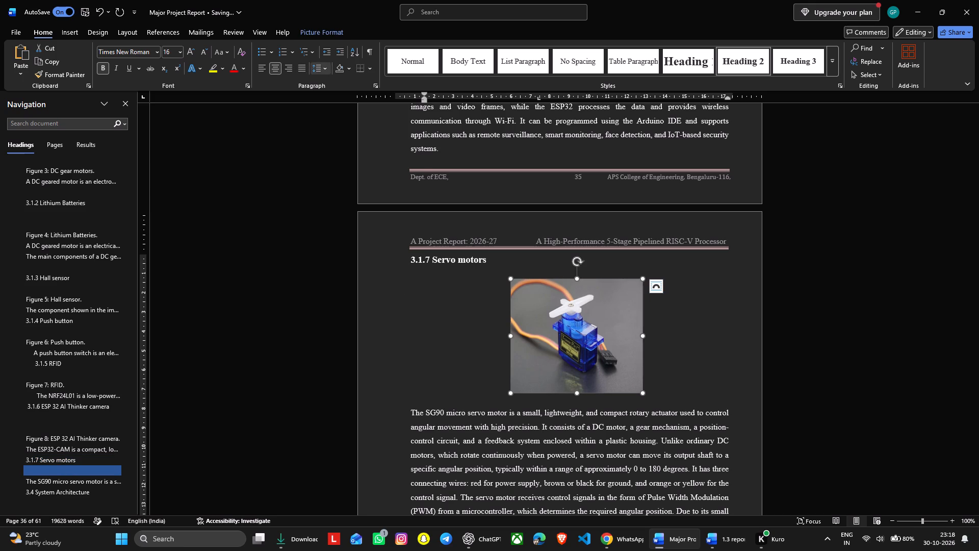
left_click(326, 70)
left_click(355, 182)
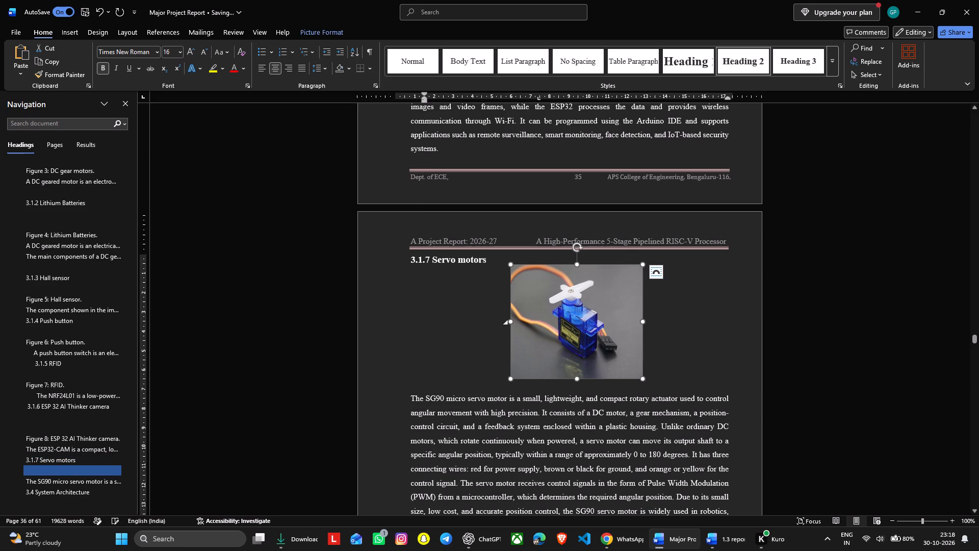
Start a caption on a new line below the servo motor picture with the label "Figure 9:".
left_click(677, 364)
key("Return")
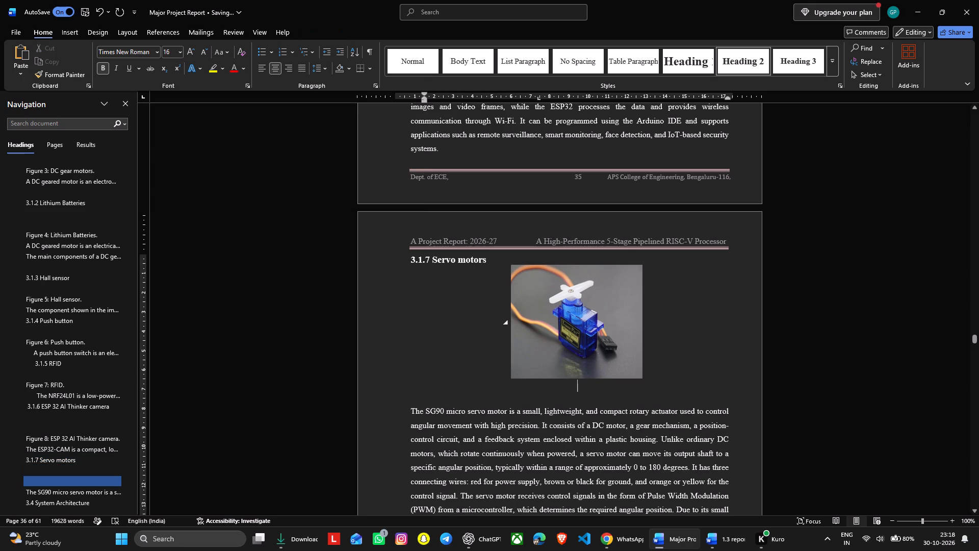
type("igure: 9")
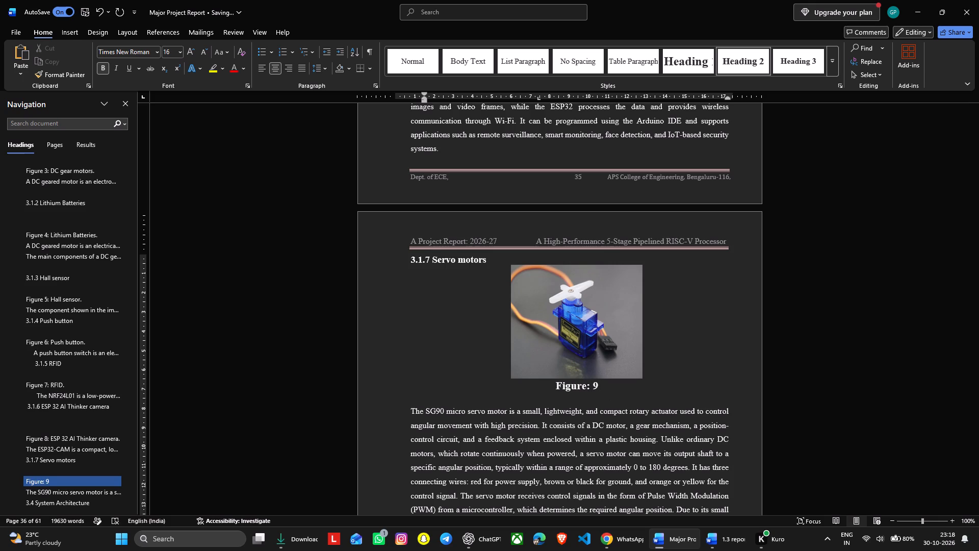
key("BackSpace")
key("BackSpace")
key("BackSpace")
key("space")
key("space")
type("9:")
key("space")
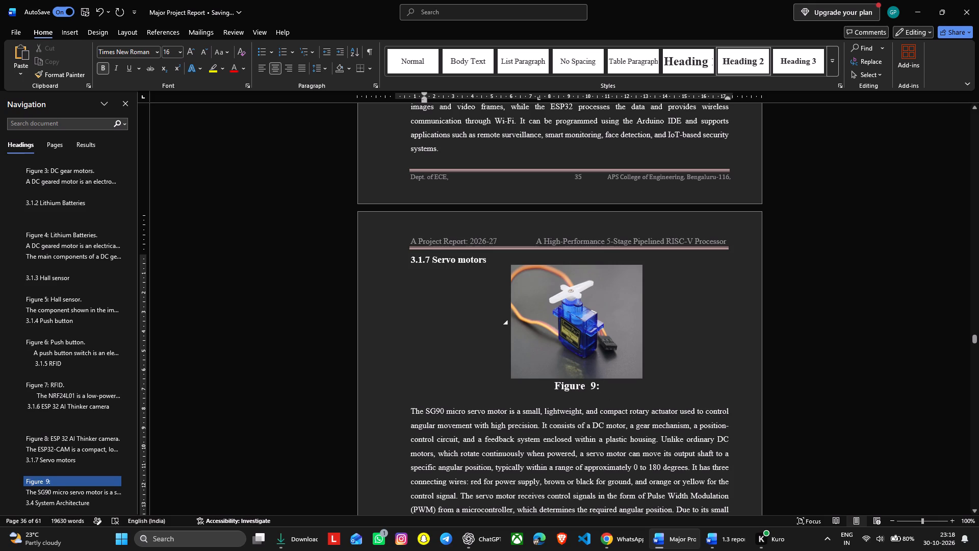
Complete the Figure 9 caption with "Servo motors." copied from the 3.1.7 heading, and remove the extra space before the 9.
left_click_drag(434, 259, 476, 263)
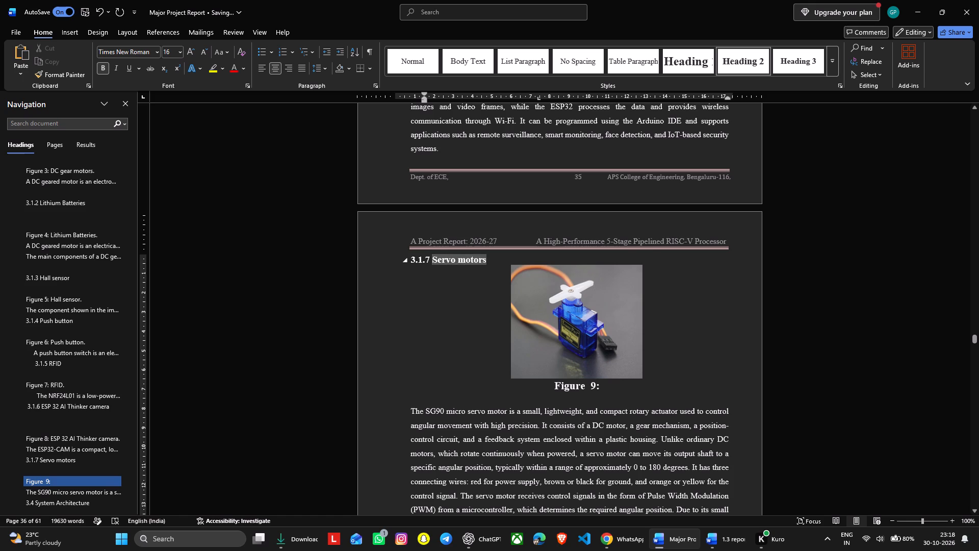
left_click_drag(476, 263, 476, 263)
key("ctrl+c")
left_click(615, 386)
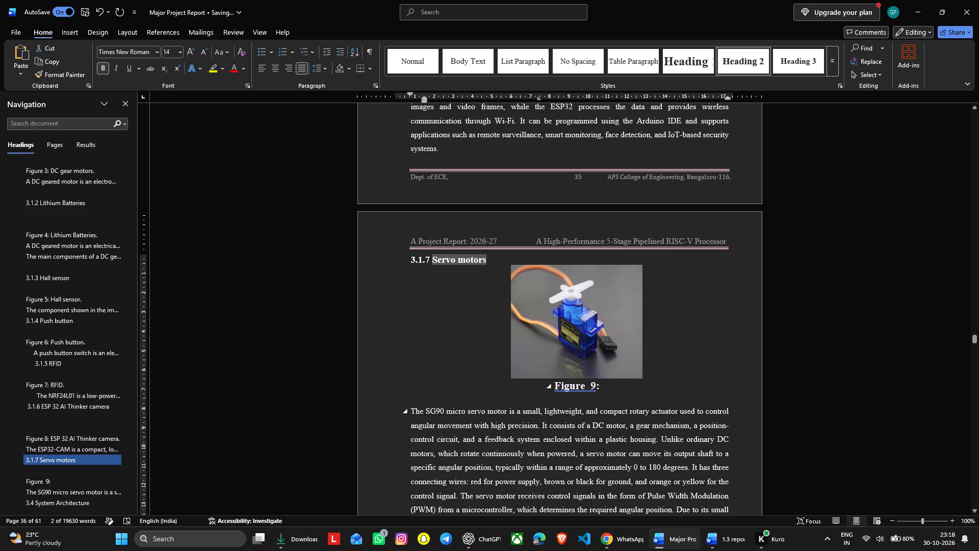
key("ctrl+v")
key("period")
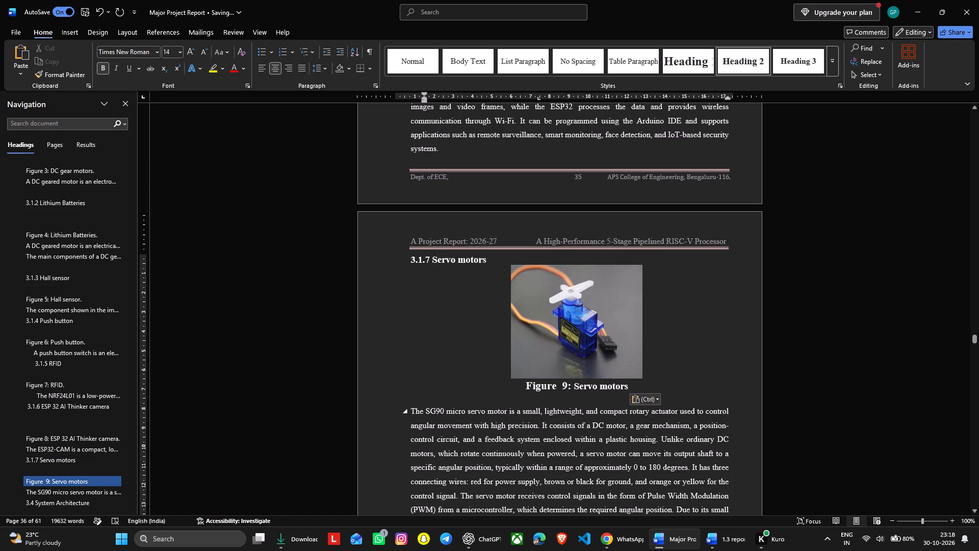
left_click(564, 388)
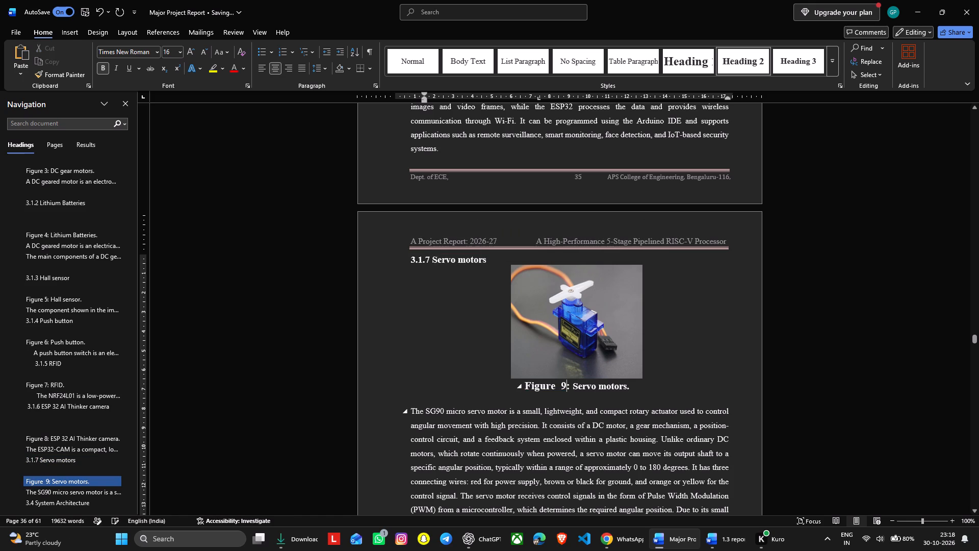
key("Left")
key("BackSpace")
Set the font size of the whole caption "Figure 9: Servo motors." to 10.
left_click_drag(636, 387, 529, 379)
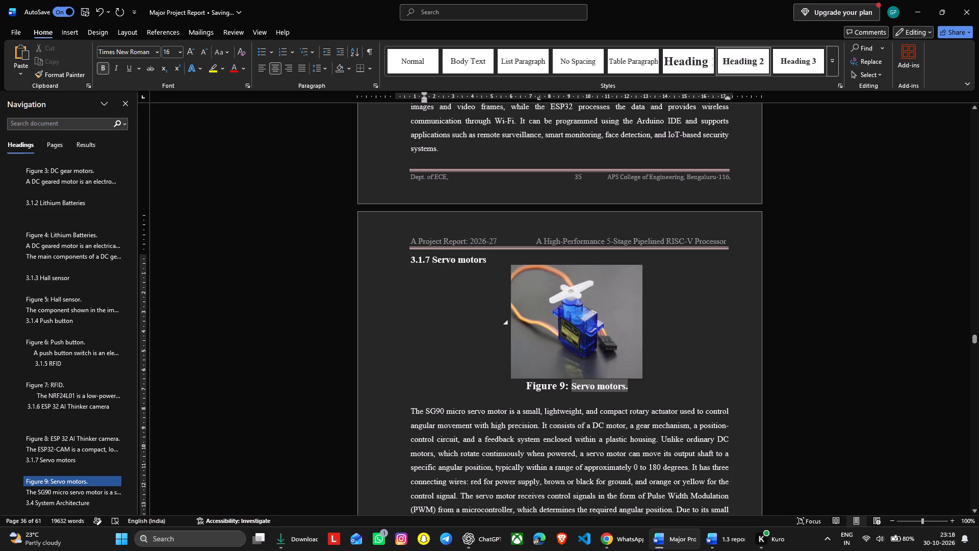
left_click_drag(529, 379, 529, 383)
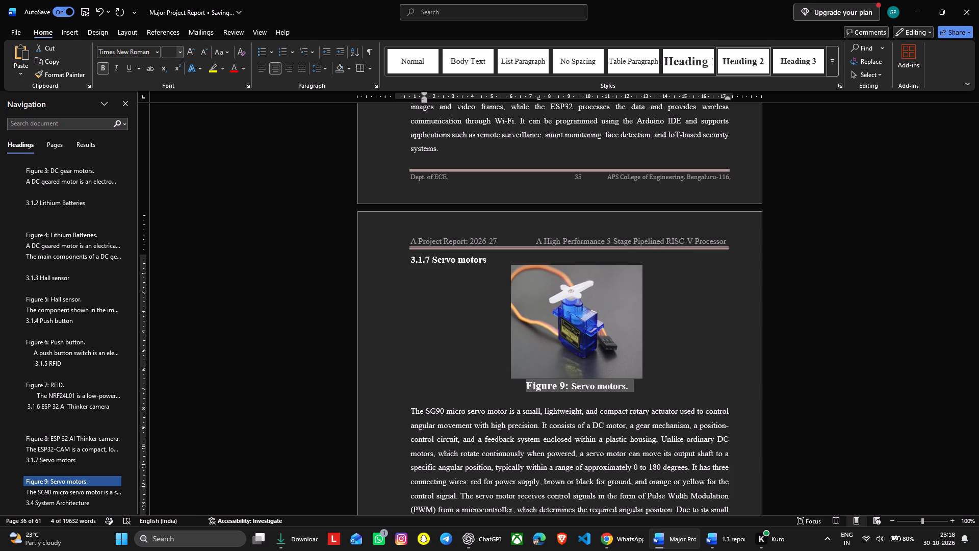
left_click(182, 55)
left_click(178, 90)
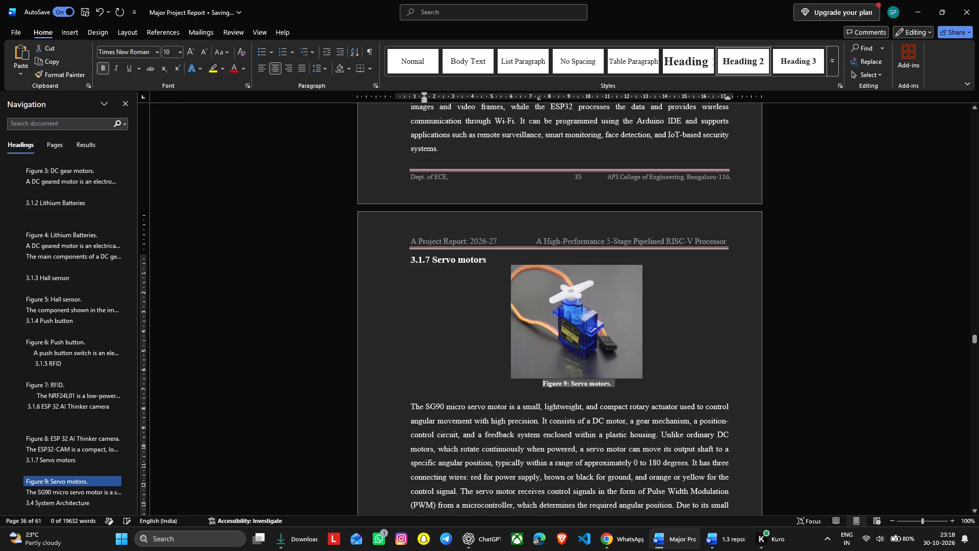
left_click(486, 385)
Insert a space between the number 3.4 and the heading text "System Architecture".
scroll(518, 405, "down", 2)
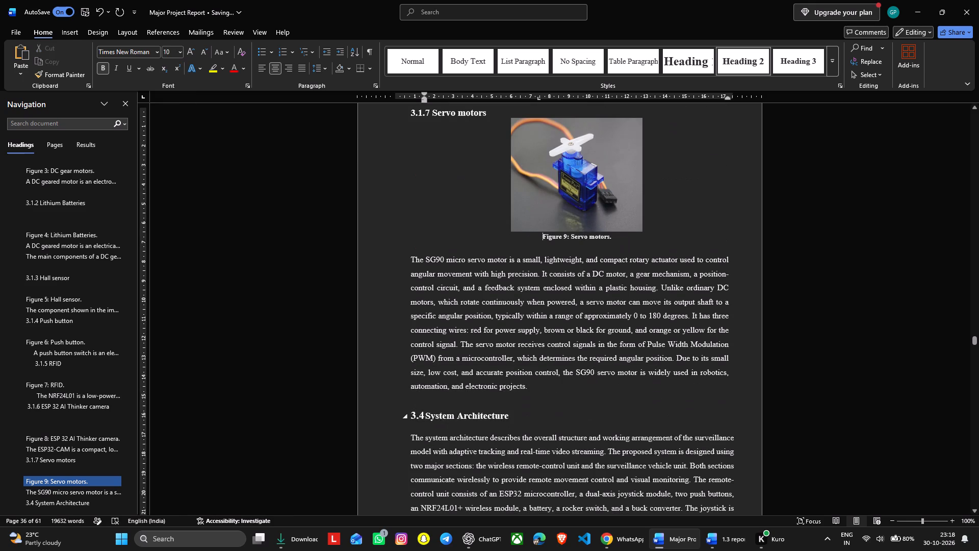
scroll(516, 408, "down", 1)
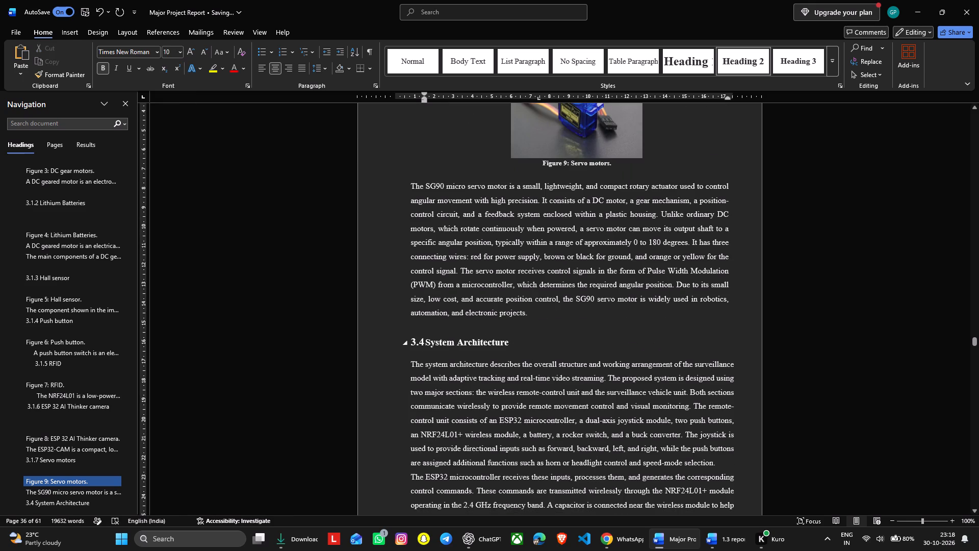
left_click(425, 342)
key("space")
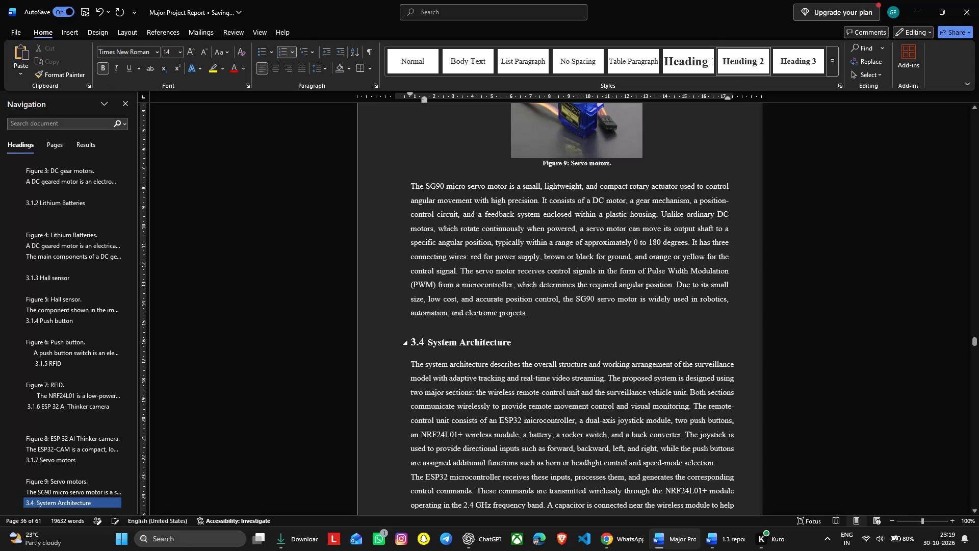
Increase the font size of the heading text "System Architecture" to 16.
left_click(473, 346)
left_click_drag(517, 340, 513, 341)
left_click_drag(513, 341, 394, 340)
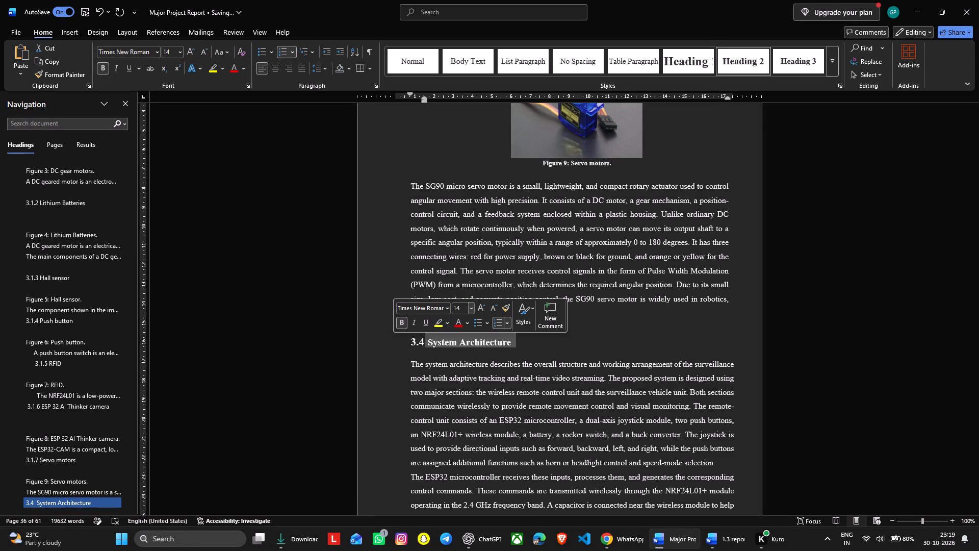
left_click(477, 309)
left_click(419, 341)
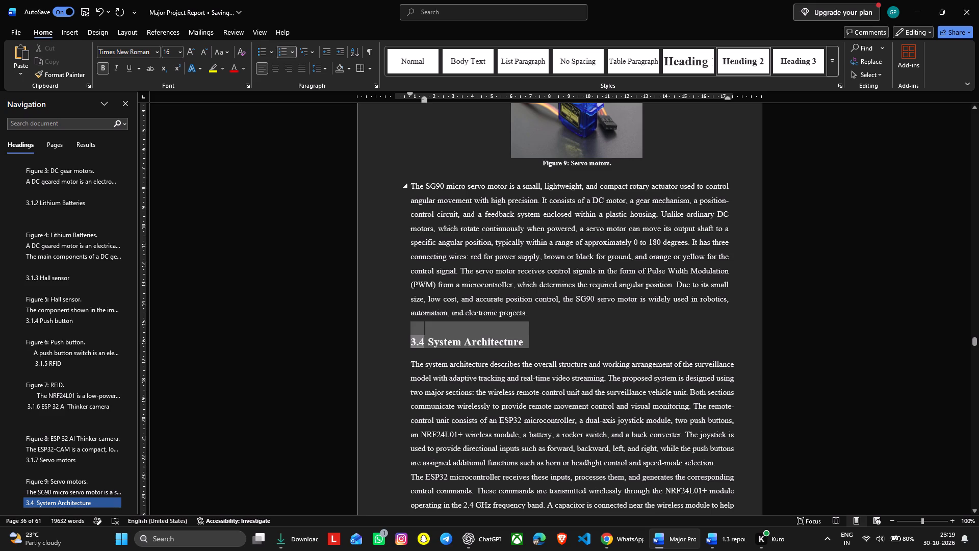
left_click(421, 347)
left_click(443, 341)
left_click(417, 341)
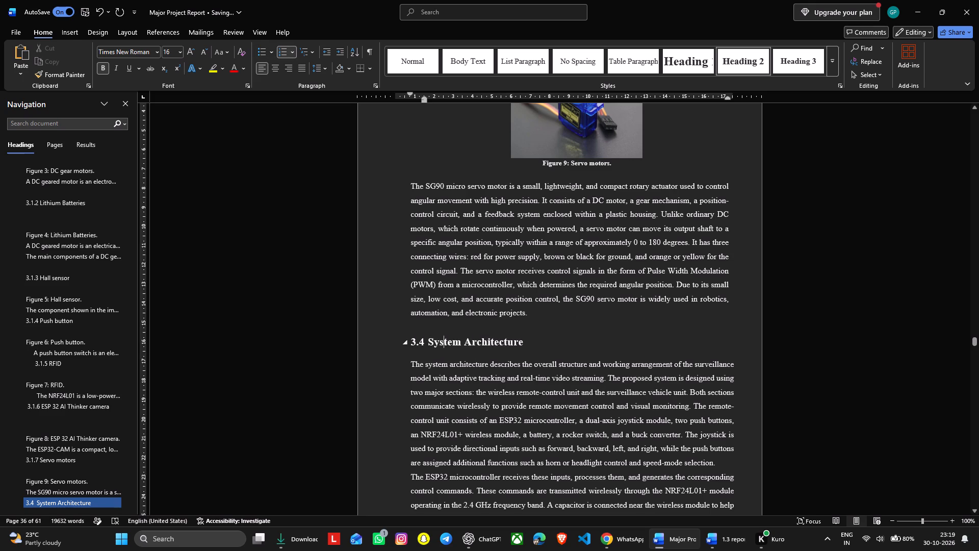
left_click(451, 359)
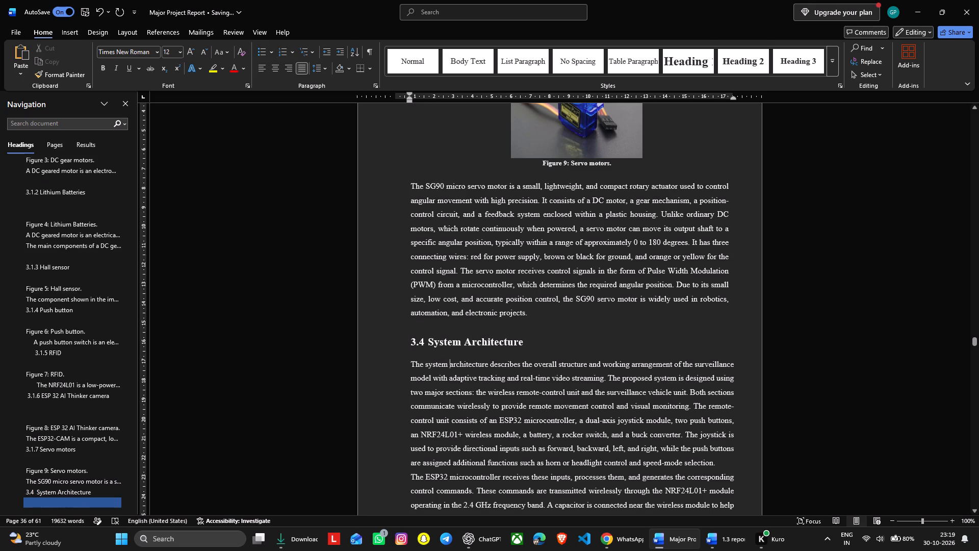
left_click(475, 349)
left_click(494, 342)
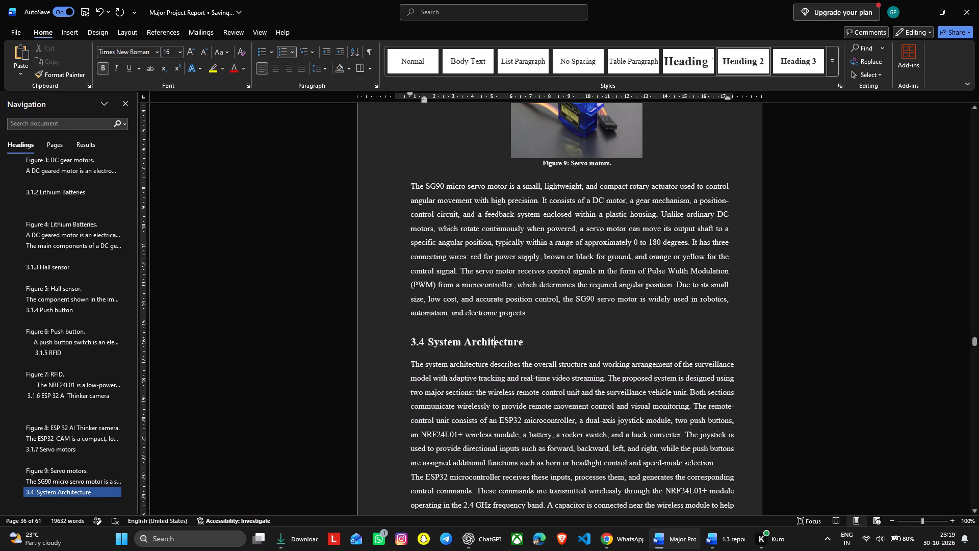
Delete the empty line at the top of page 37, above the paragraph starting "The surveillance vehicle unit".
scroll(547, 381, "down", 2)
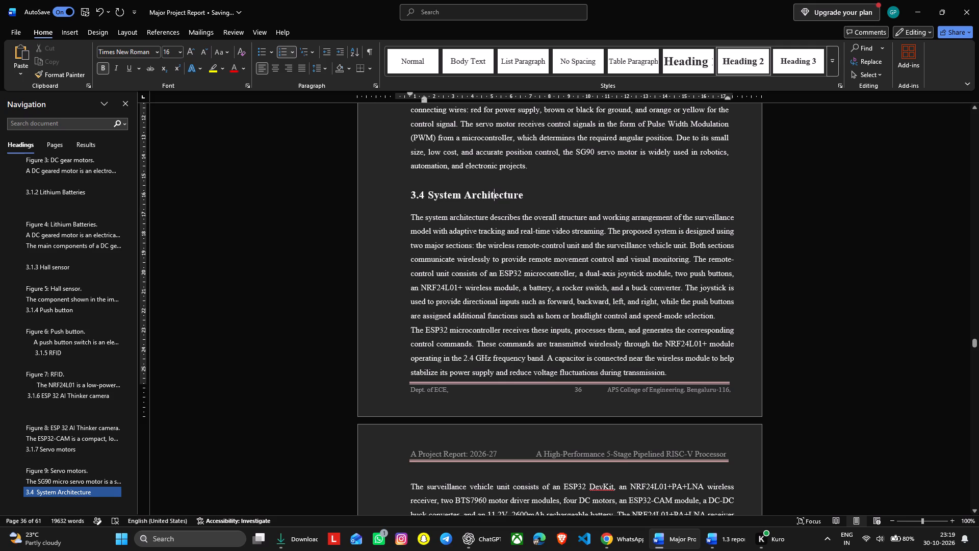
left_click(553, 294)
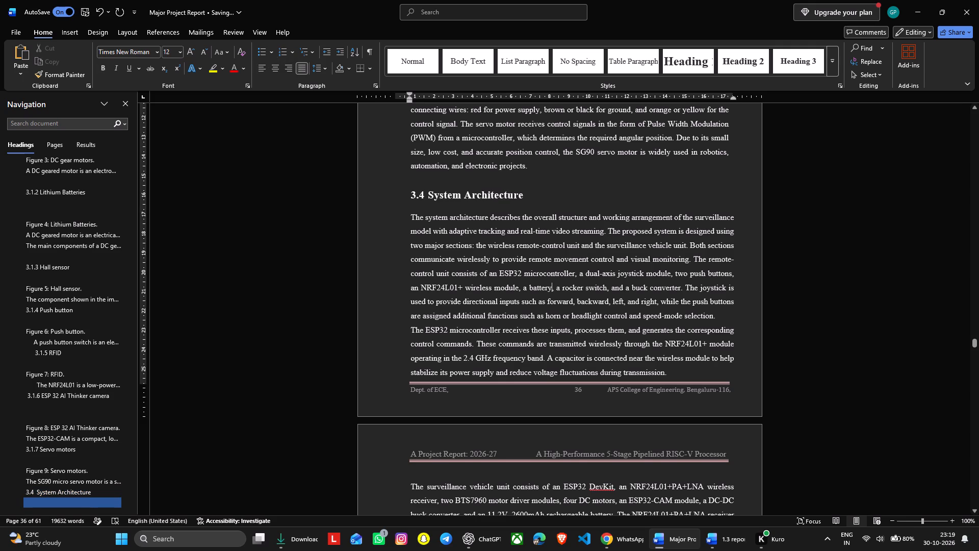
scroll(632, 333, "down", 1)
left_click(462, 402)
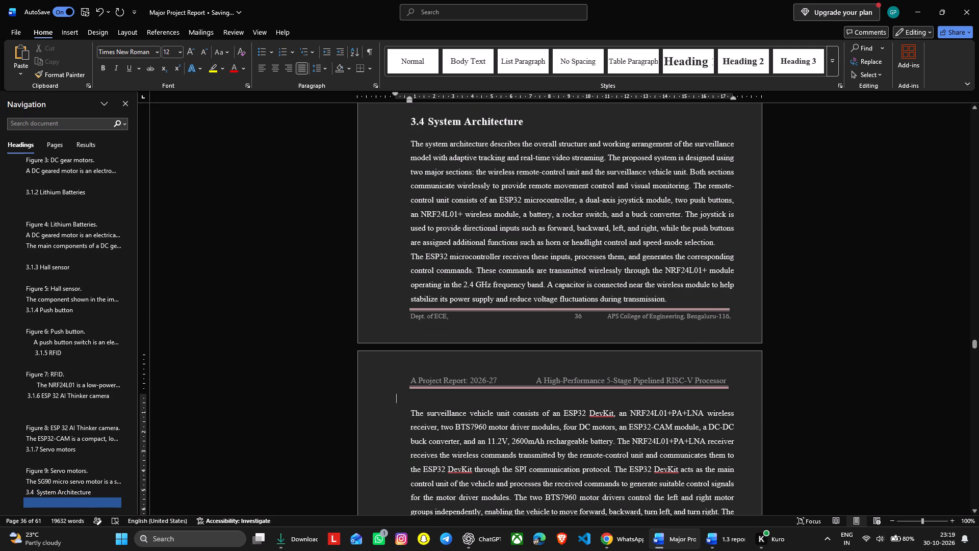
key("Delete")
Check the paragraph spacing and page breaks from section 3.4 System Architecture through the start of 3.5 Design Methodology.
scroll(503, 412, "down", 3)
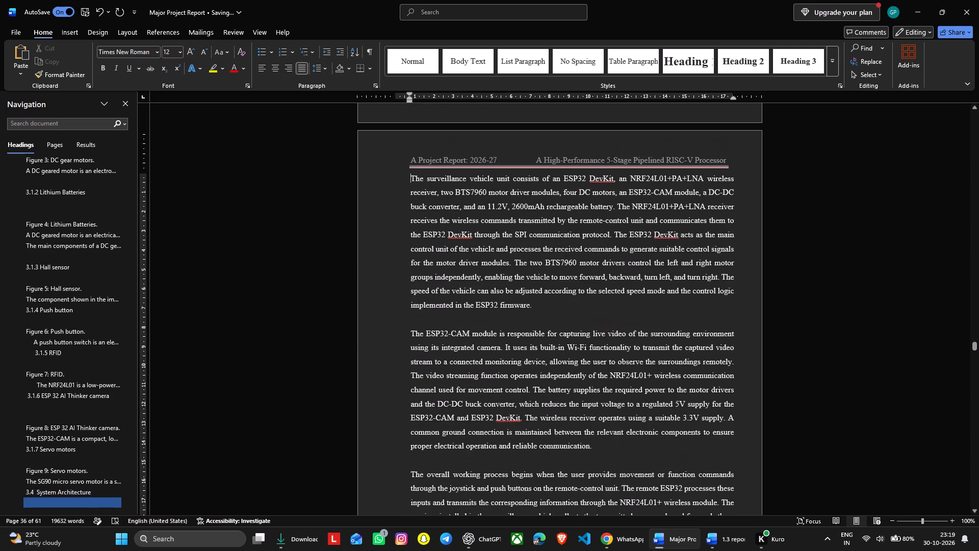
scroll(519, 424, "down", 4)
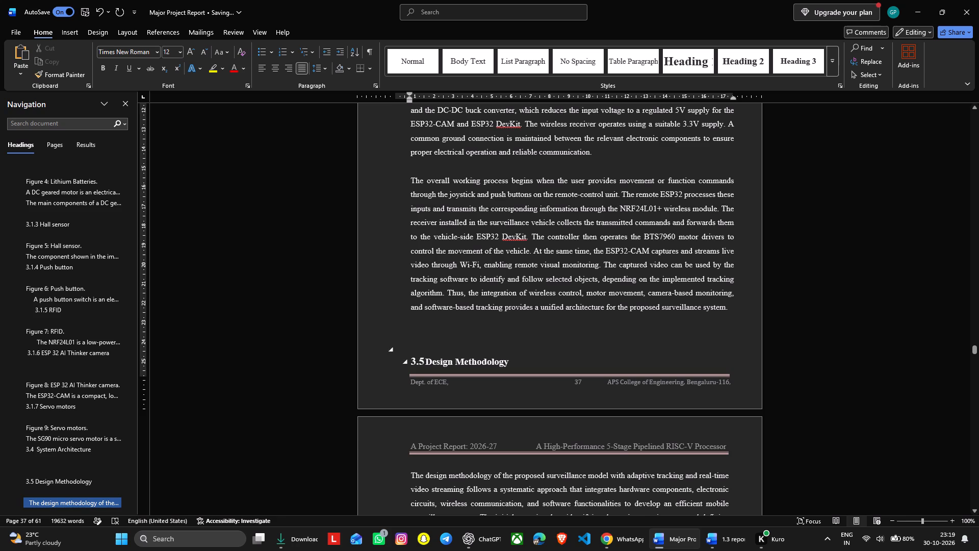
scroll(436, 342, "up", 3)
scroll(440, 341, "down", 5)
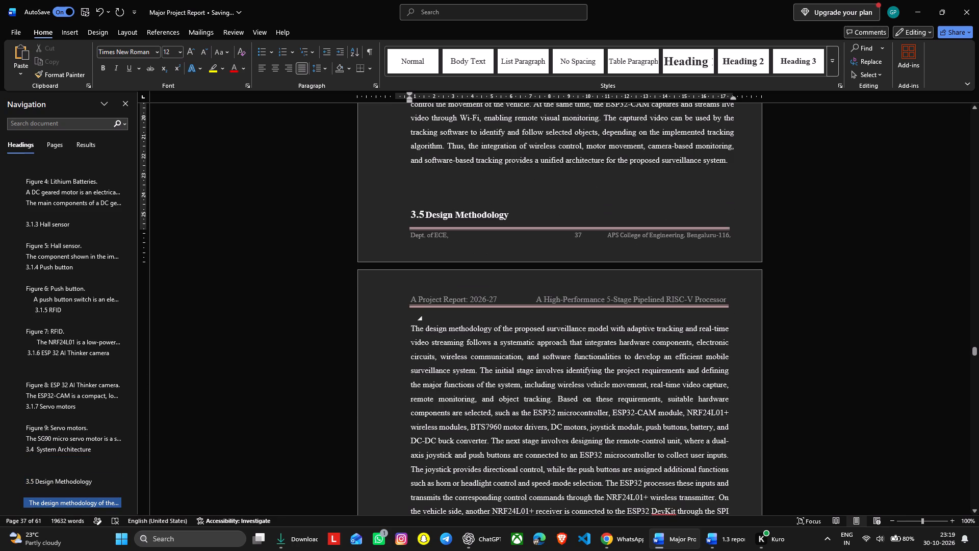
scroll(521, 391, "up", 7)
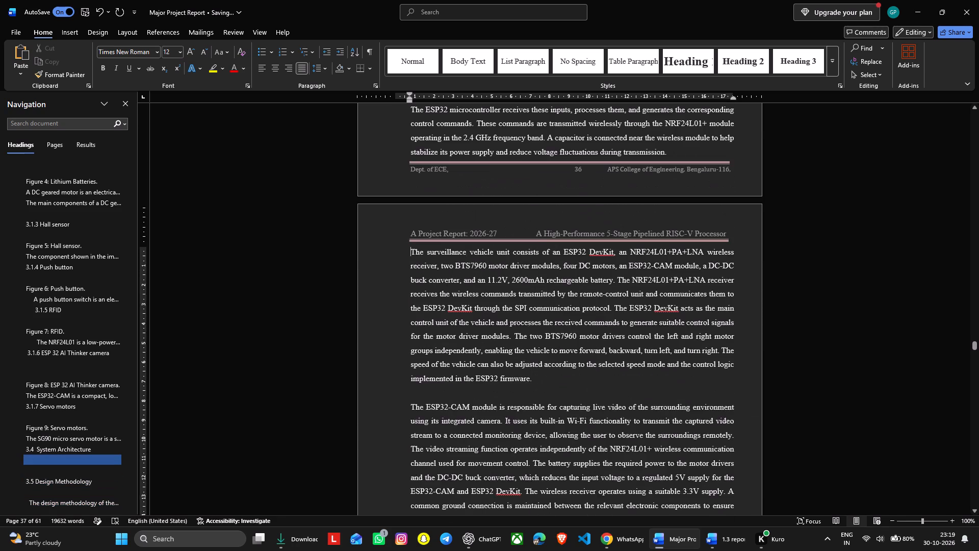
scroll(521, 391, "down", 5)
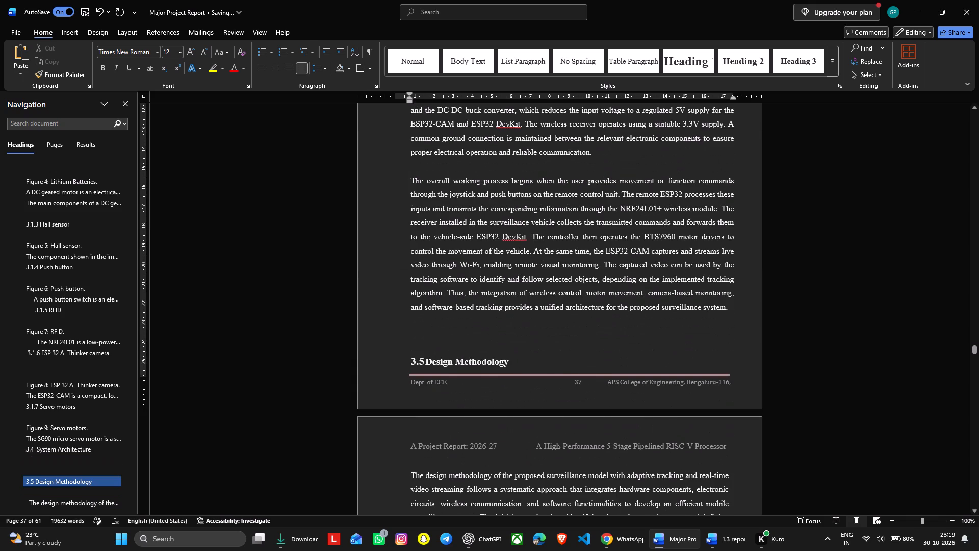
scroll(522, 390, "up", 6)
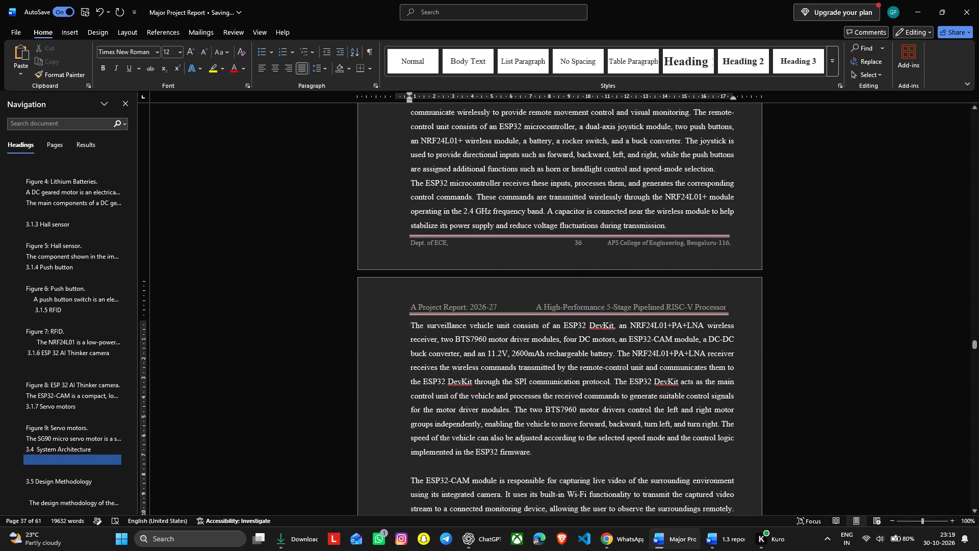
Insert a blank line in section 3.4 before the paragraph starting "The ESP32 microcontroller receives these inputs".
scroll(517, 388, "up", 1)
left_click(723, 244)
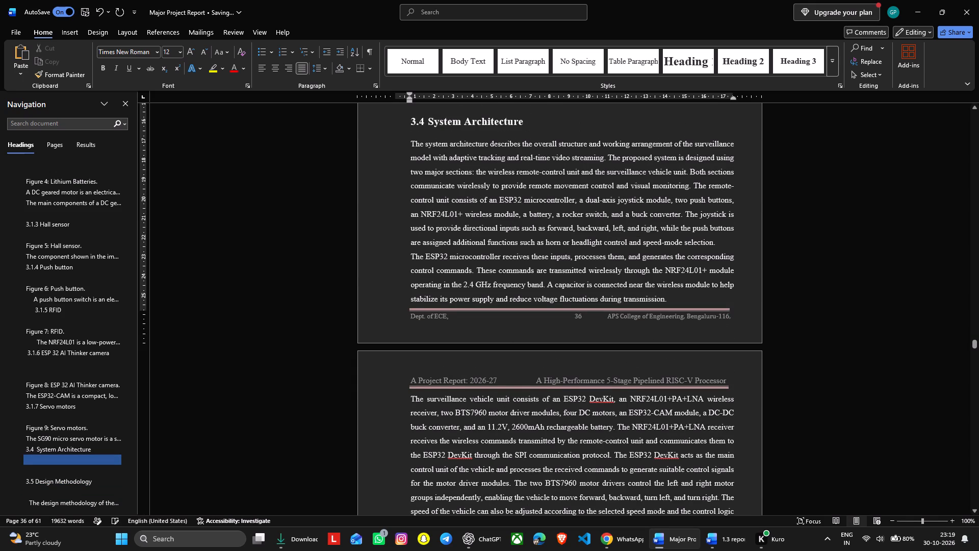
key("Return")
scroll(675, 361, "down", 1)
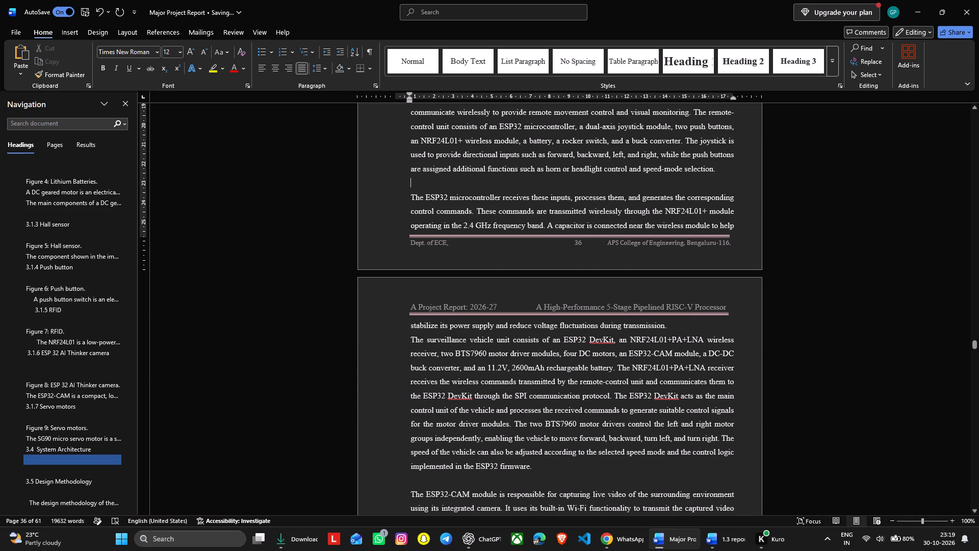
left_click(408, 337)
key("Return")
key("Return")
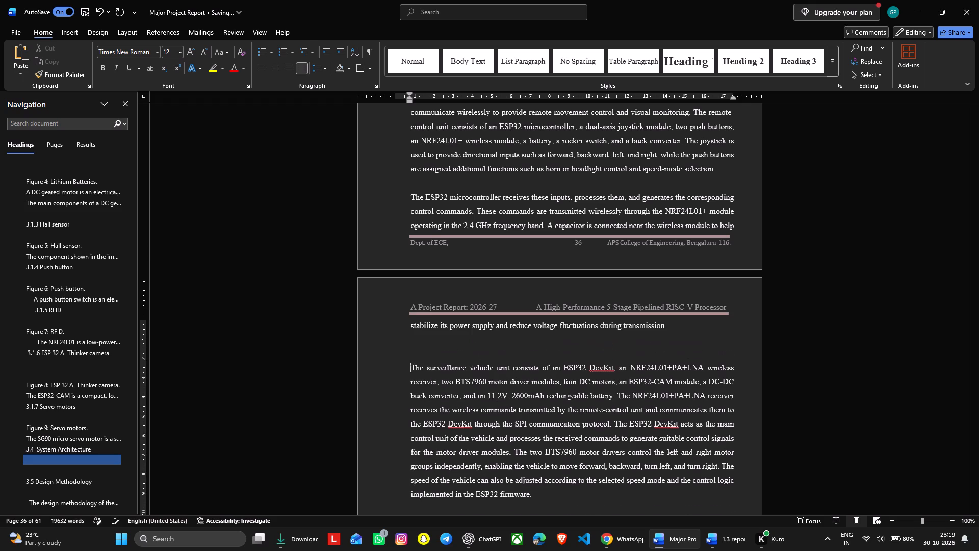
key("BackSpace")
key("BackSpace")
Join the paragraph starting "The surveillance vehicle unit" to the end of the preceding paragraph, separated by one space.
key("BackSpace")
key("BackSpace")
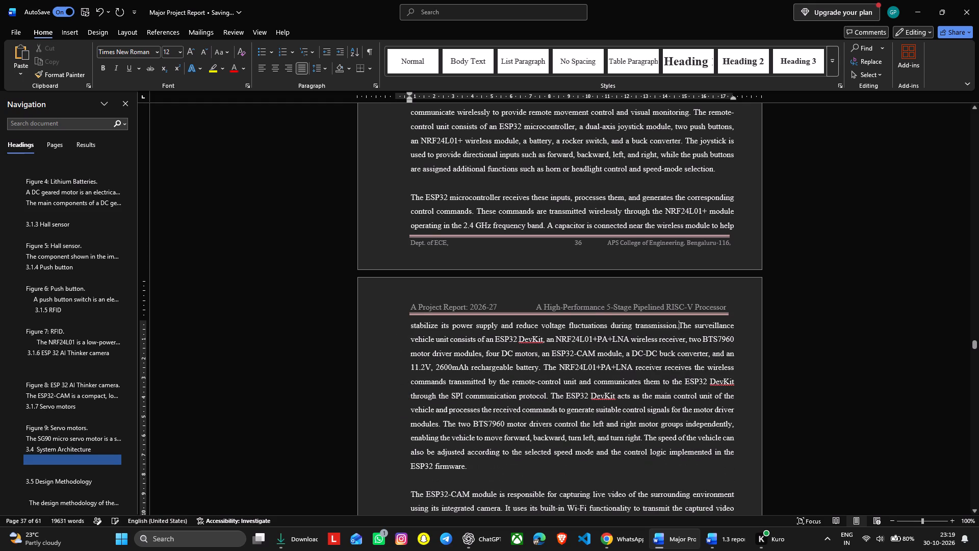
key("space")
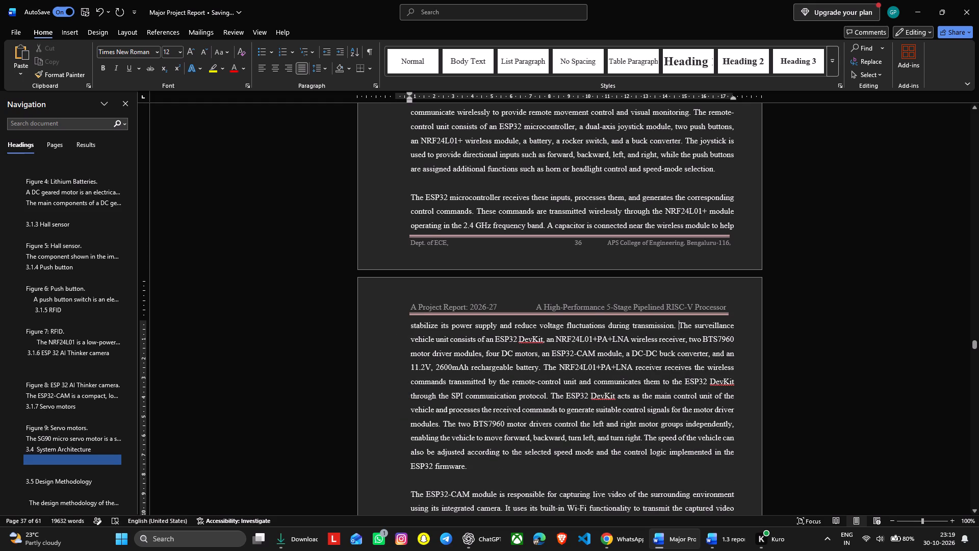
Start a separate paragraph, preceded by a blank line, at "The NRF24L01+PA+LNA receiver receives the wireless commands" in section 3.4.
left_click(546, 369)
key("Left")
key("Return")
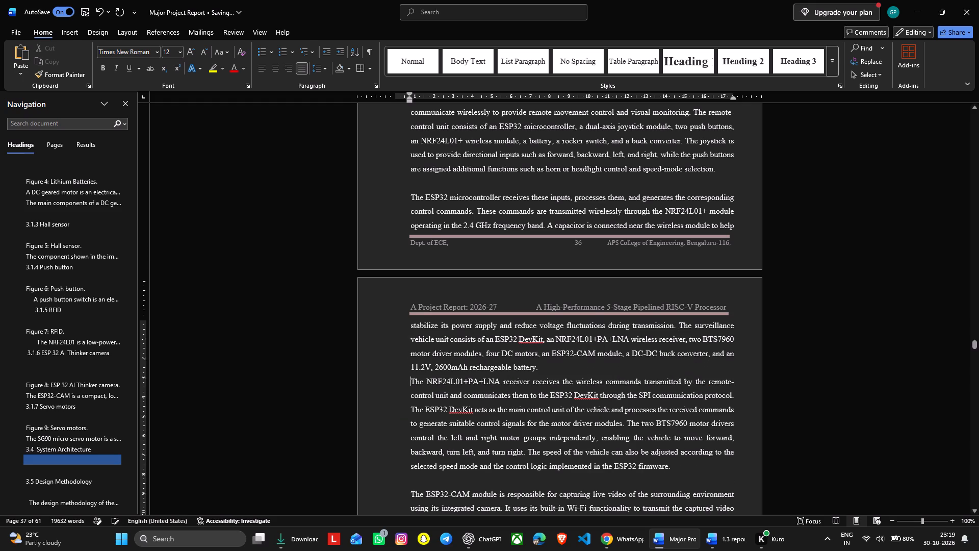
key("Return")
Join the paragraph starting "The overall working process begins" to the end of the preceding paragraph, separated by one space.
scroll(573, 404, "down", 6)
scroll(603, 393, "up", 3)
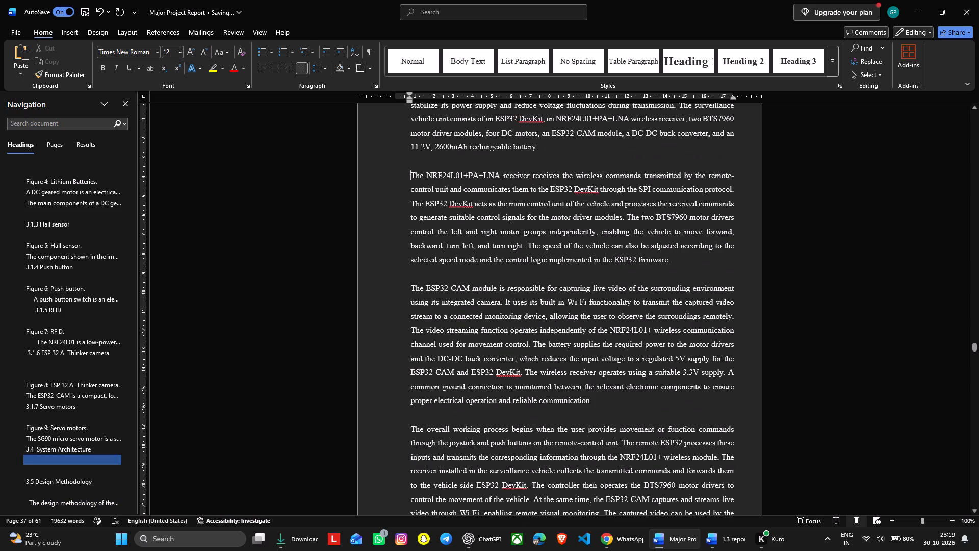
scroll(534, 371, "down", 4)
scroll(538, 376, "up", 5)
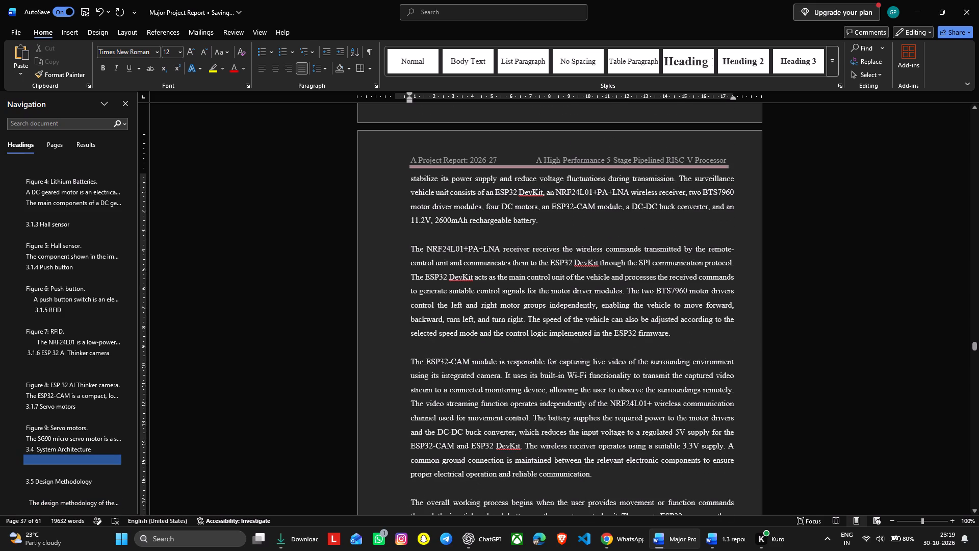
scroll(460, 393, "down", 1)
left_click(410, 423)
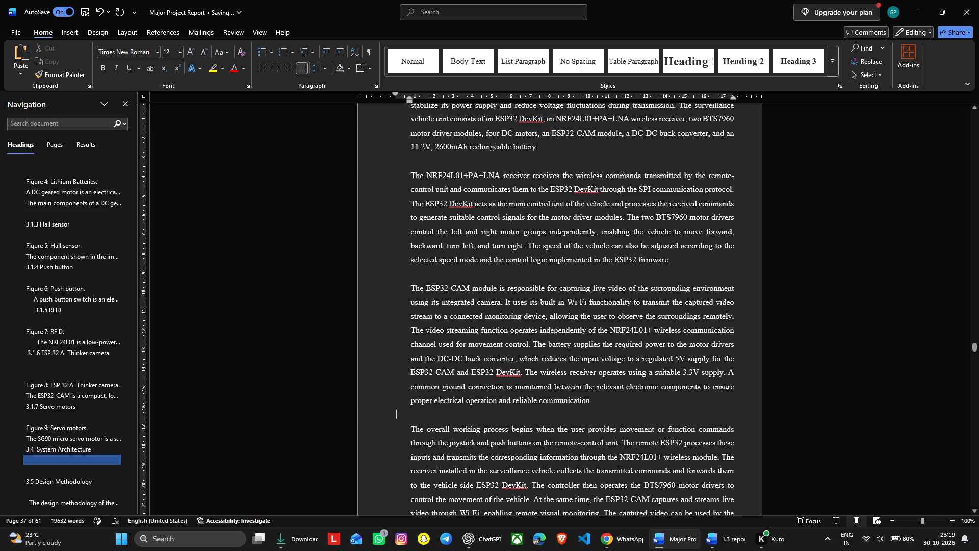
key("BackSpace")
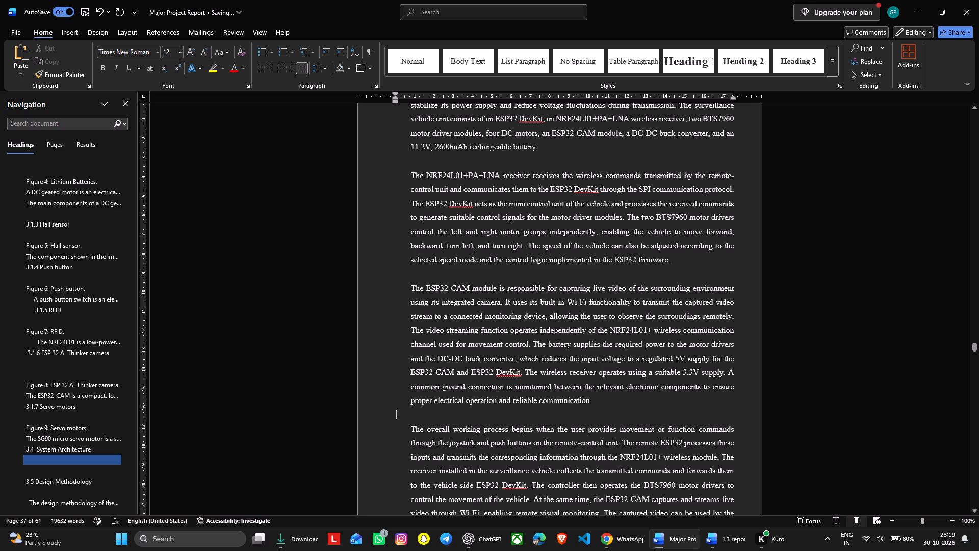
left_click(411, 427)
key("BackSpace")
key("BackSpace")
key("BackSpace")
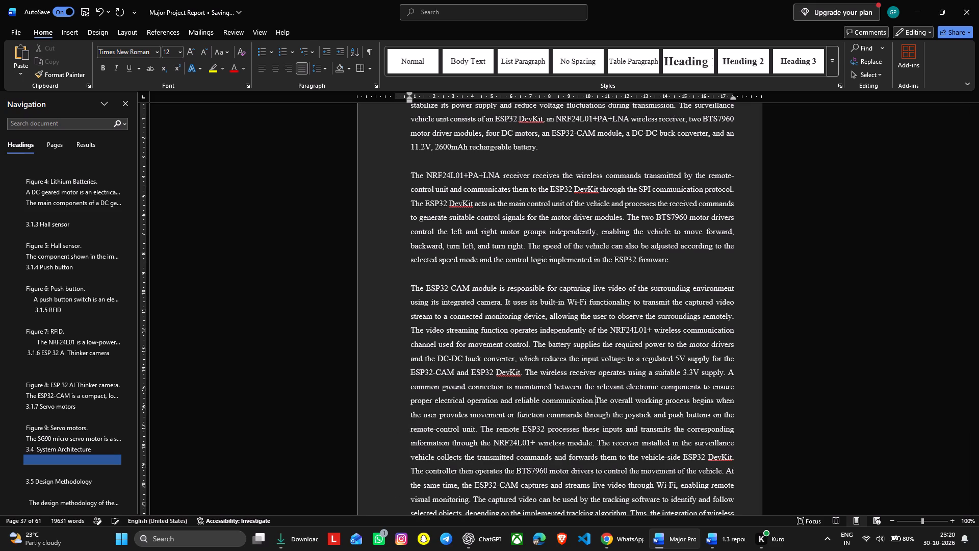
key("space")
Split the ESP32-CAM paragraph before "The battery supplies the required power", leaving a blank line between the two parts.
left_click(534, 347)
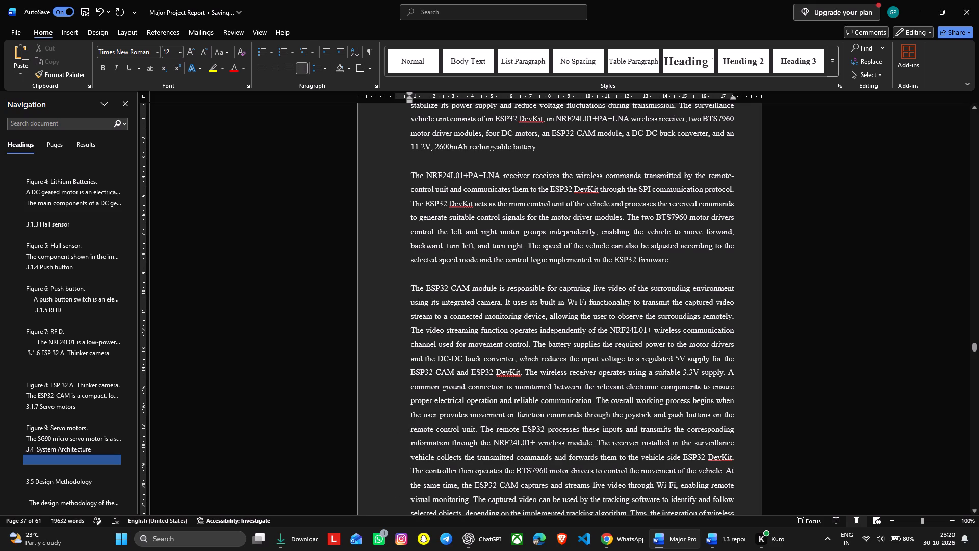
key("space")
key("space")
key("Return")
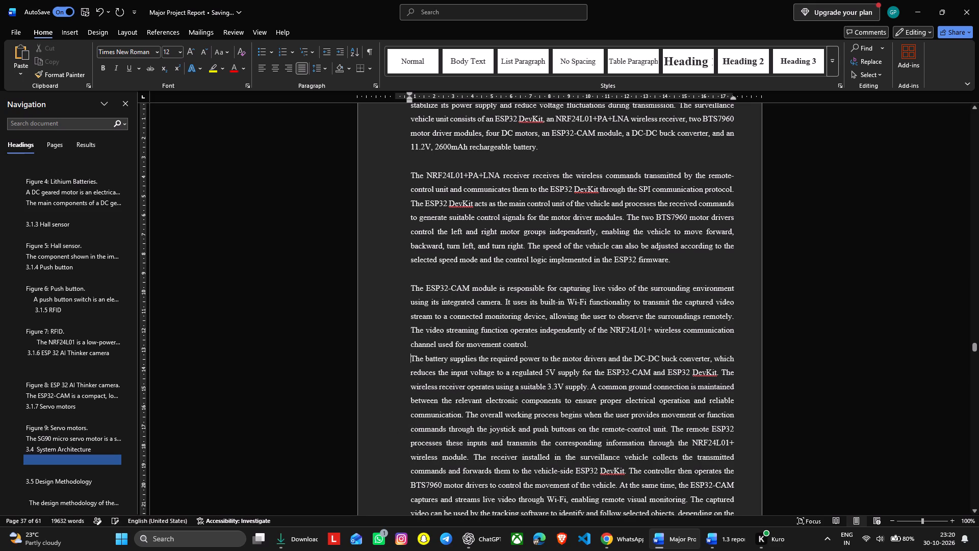
key("Return")
Split the battery paragraph before "The receiver installed in the surveillance vehicle", leaving a blank line between the two parts.
scroll(550, 432, "down", 2)
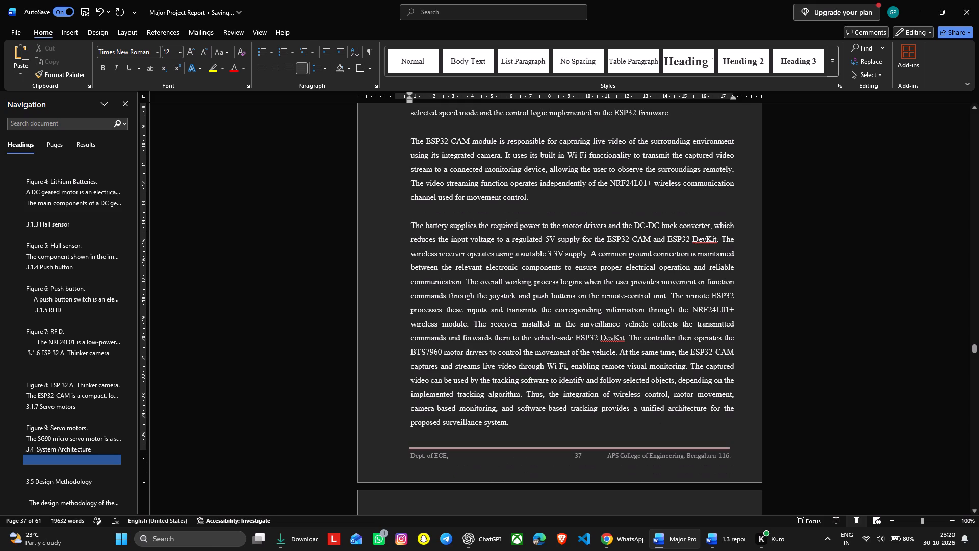
left_click(474, 325)
key("Return")
key("Return")
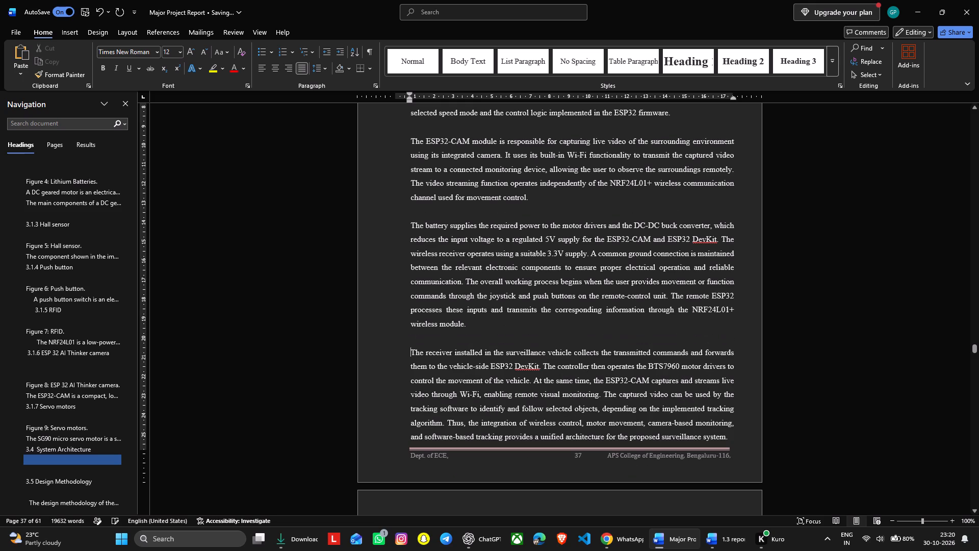
Delete the empty lines above the heading 3.5 Design Methodology so it starts at the top of page 38.
scroll(536, 389, "down", 3)
left_click(433, 336)
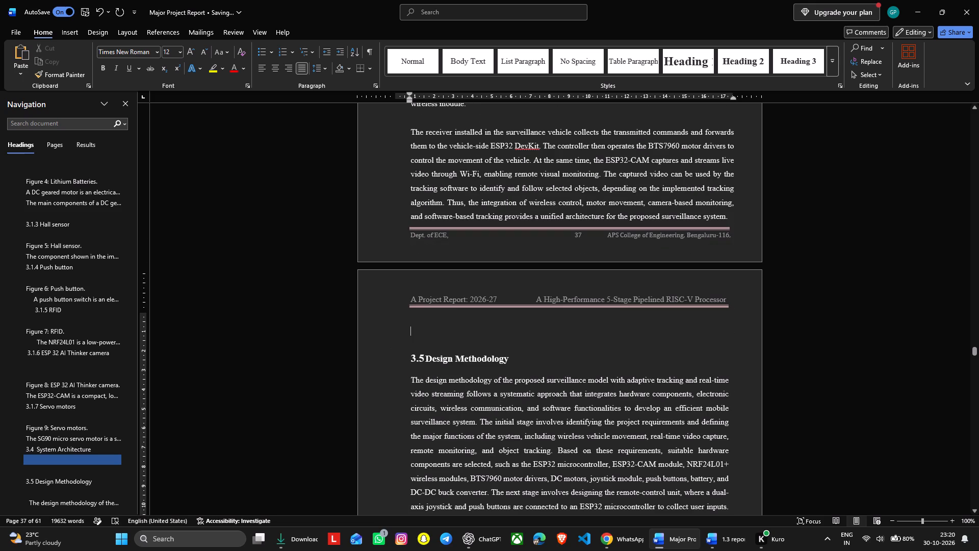
key("Delete")
key("Delete")
left_click(431, 315)
key("Delete")
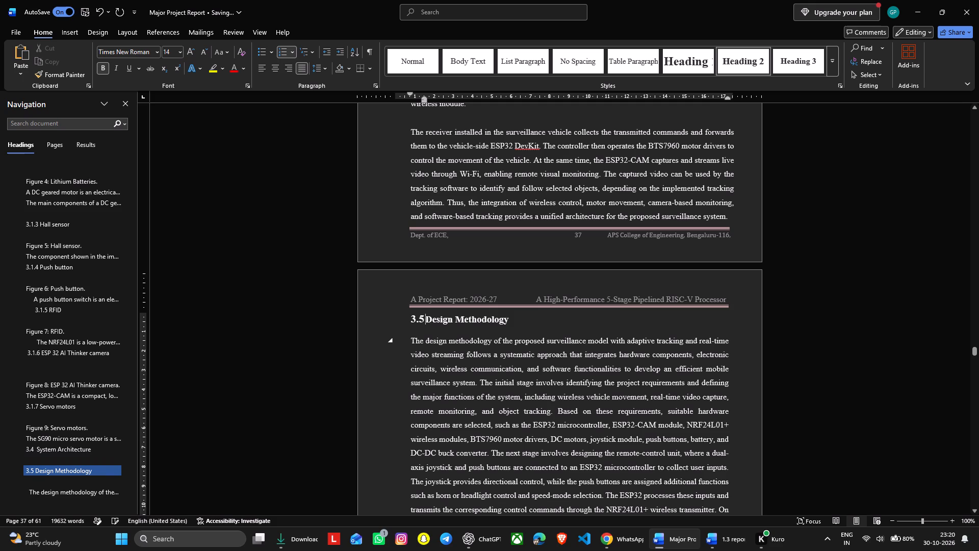
Add a space after the number in the 3.5 Design Methodology heading and enlarge its title to 16 pt.
key("space")
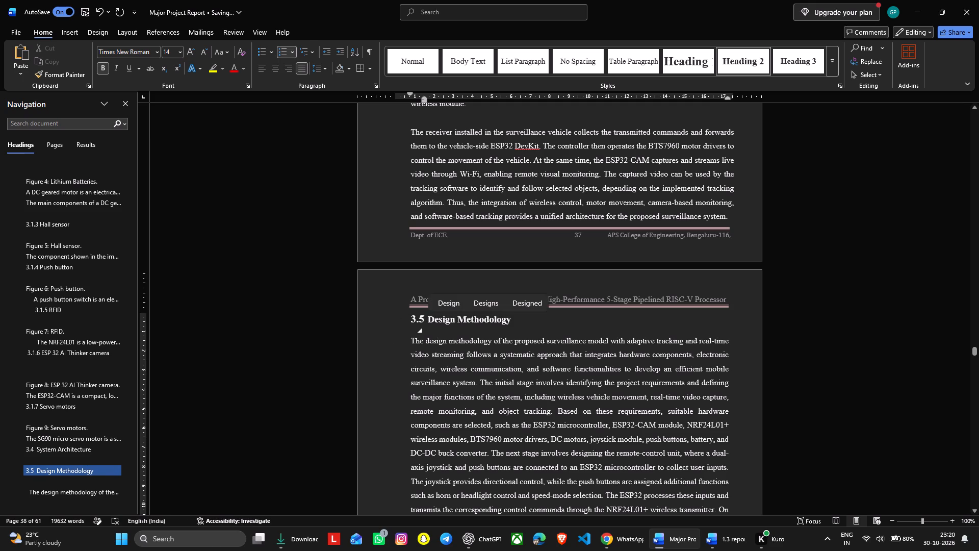
left_click(492, 323)
left_click_drag(516, 319, 420, 320)
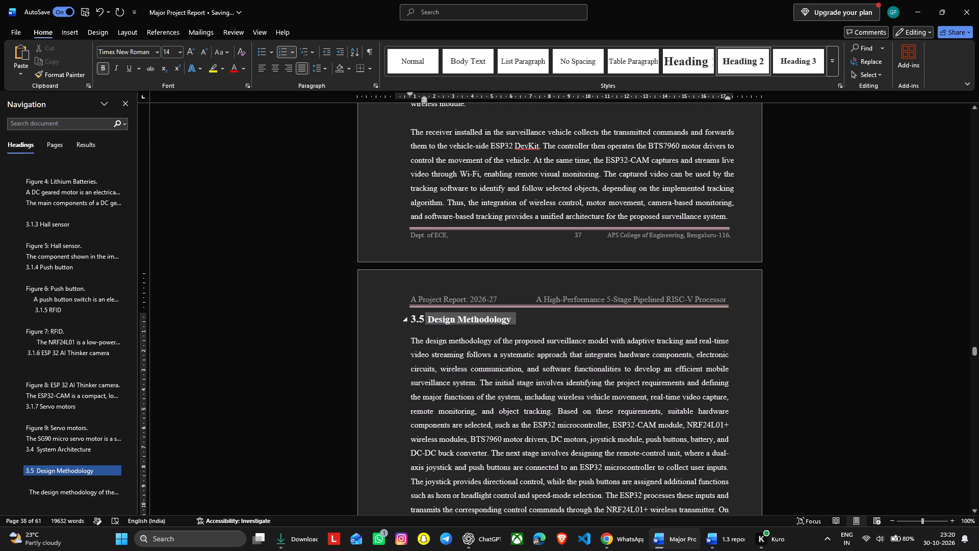
left_click_drag(420, 320, 416, 321)
left_click(501, 288)
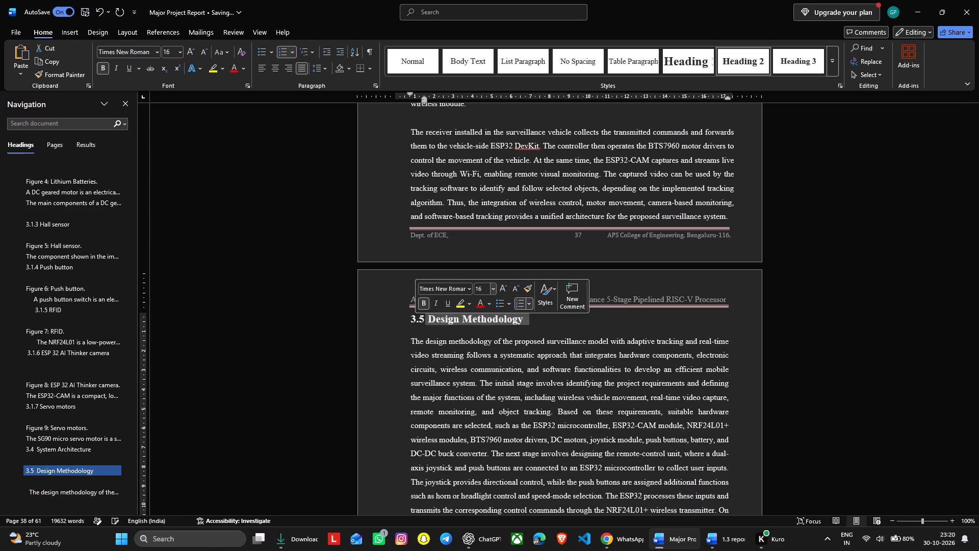
left_click(418, 318)
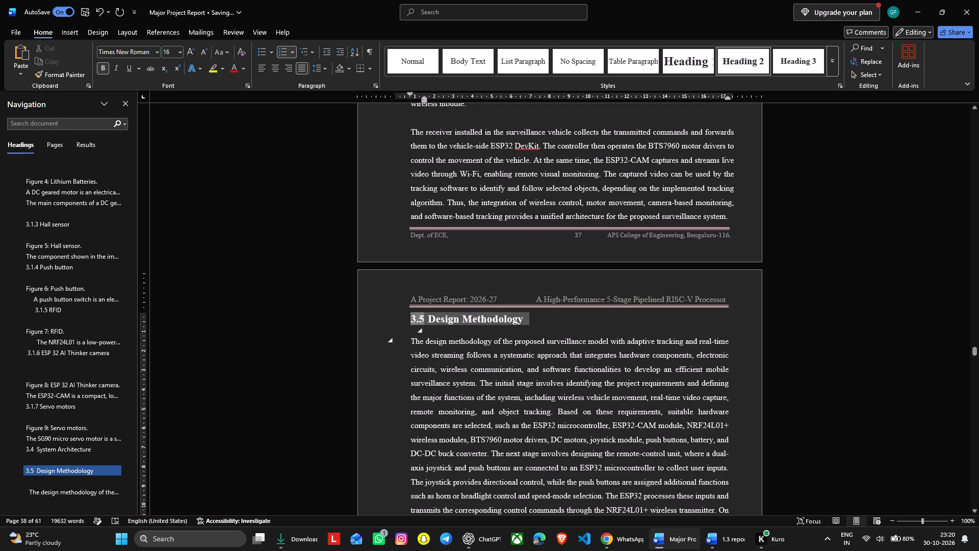
left_click(449, 347)
Delete the closing sentence of section 3.5, from "Through these stages" to "software-based adaptive object tracking.".
scroll(509, 380, "down", 5)
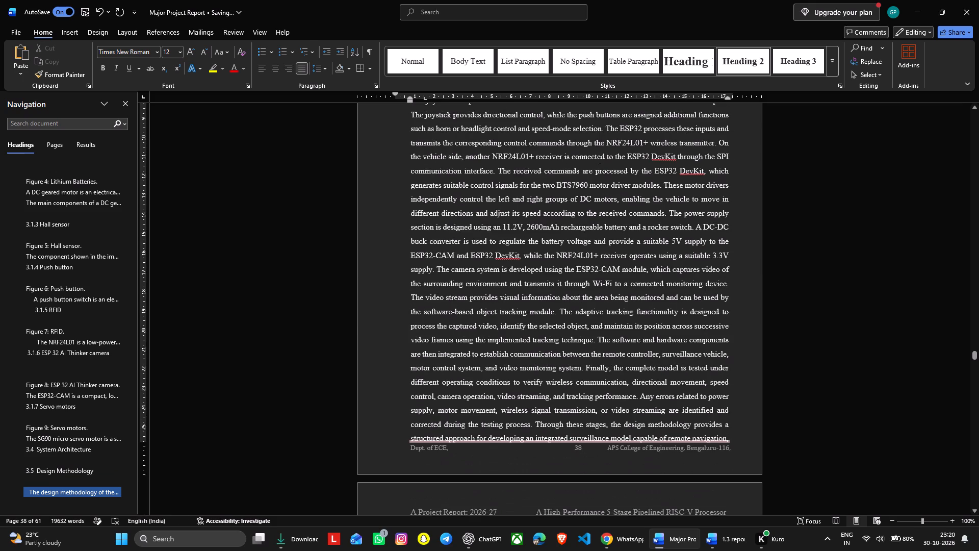
scroll(506, 380, "down", 2)
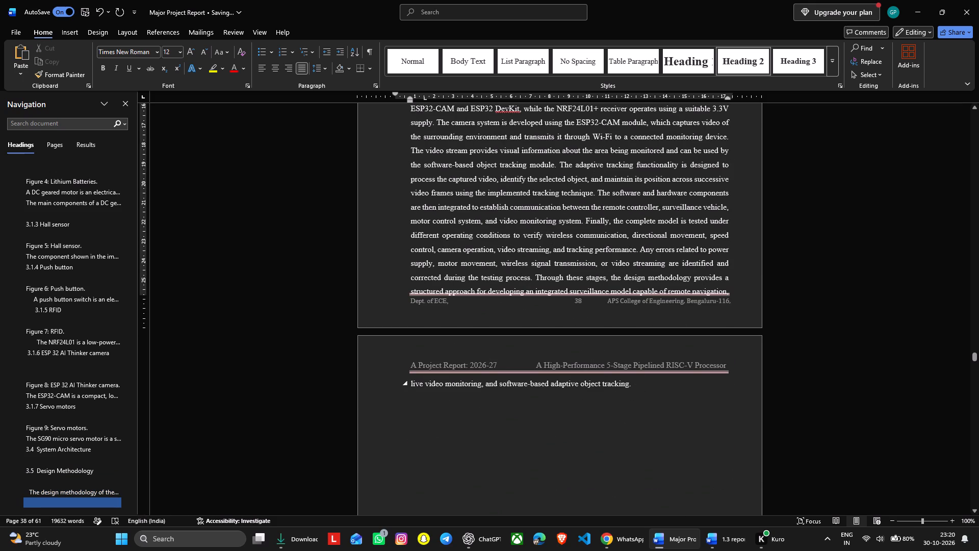
left_click_drag(537, 277, 545, 289)
left_click_drag(545, 289, 632, 385)
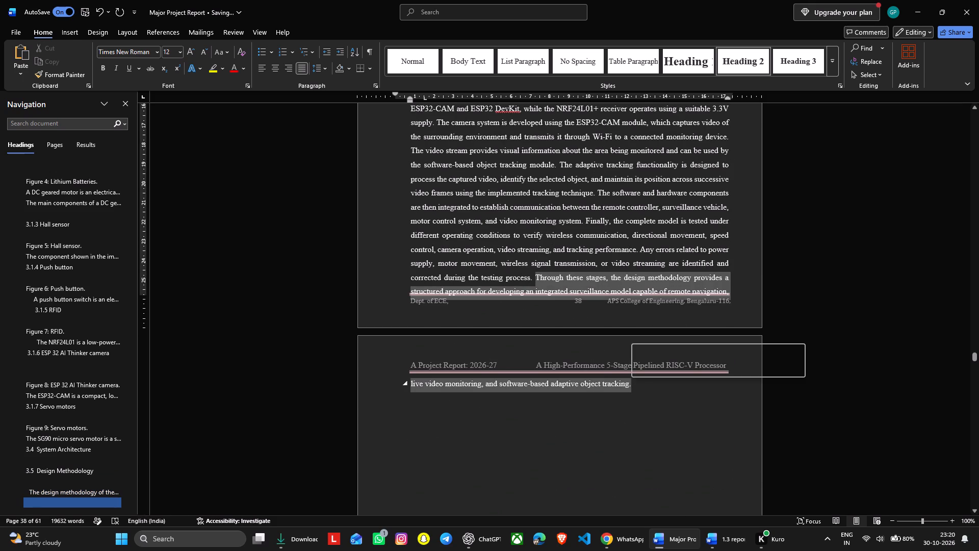
key("Delete")
Check the page flow from section 3.5 Design Methodology through the start of Chapter 4.
scroll(626, 385, "up", 5)
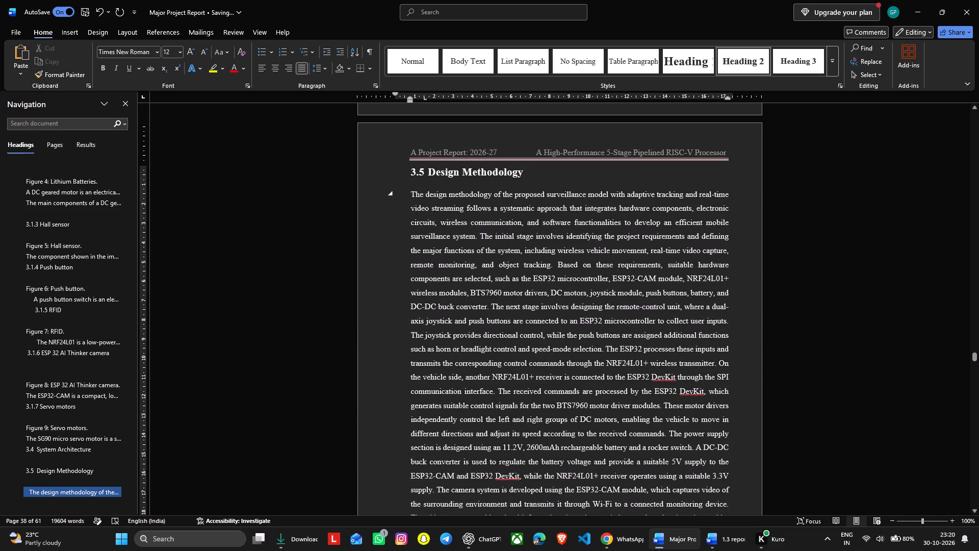
scroll(626, 385, "down", 8)
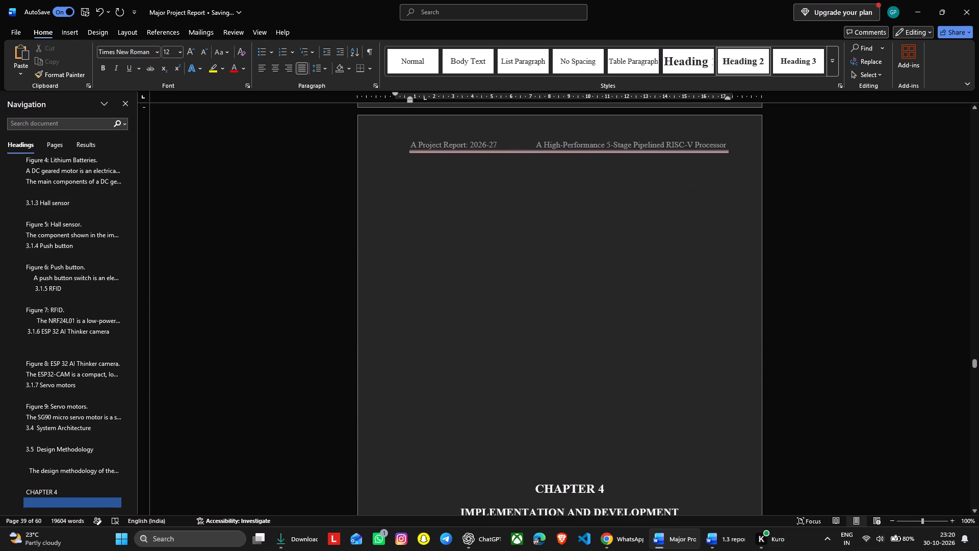
scroll(543, 354, "up", 8)
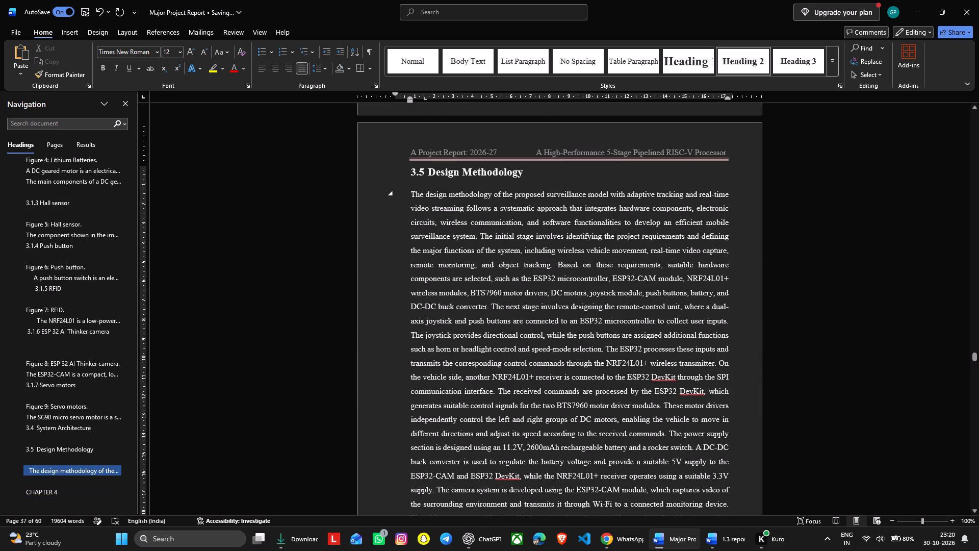
scroll(481, 242, "down", 3)
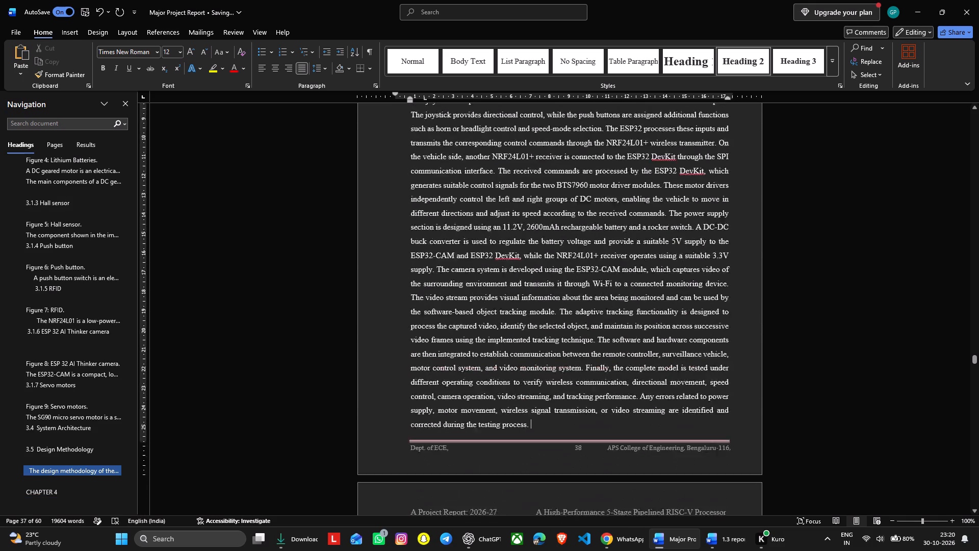
scroll(484, 247, "down", 9)
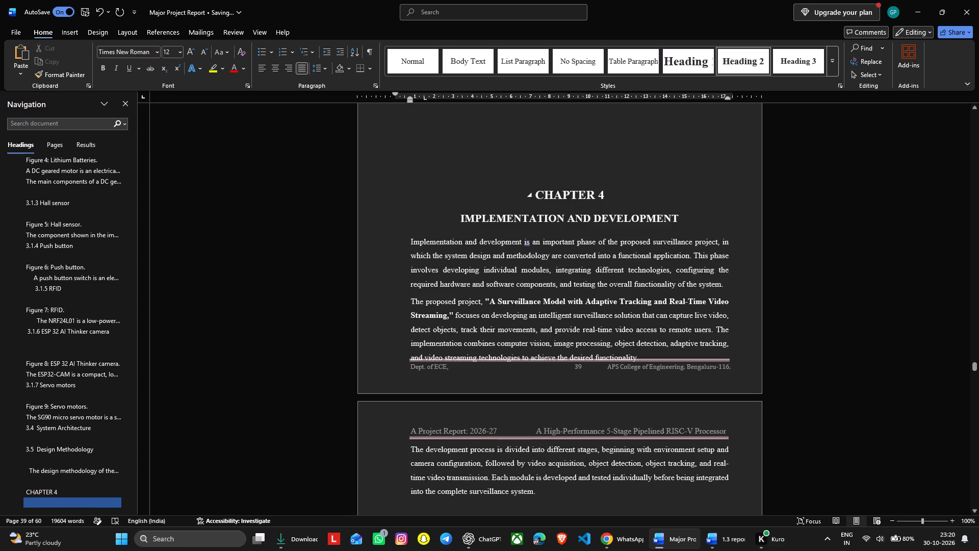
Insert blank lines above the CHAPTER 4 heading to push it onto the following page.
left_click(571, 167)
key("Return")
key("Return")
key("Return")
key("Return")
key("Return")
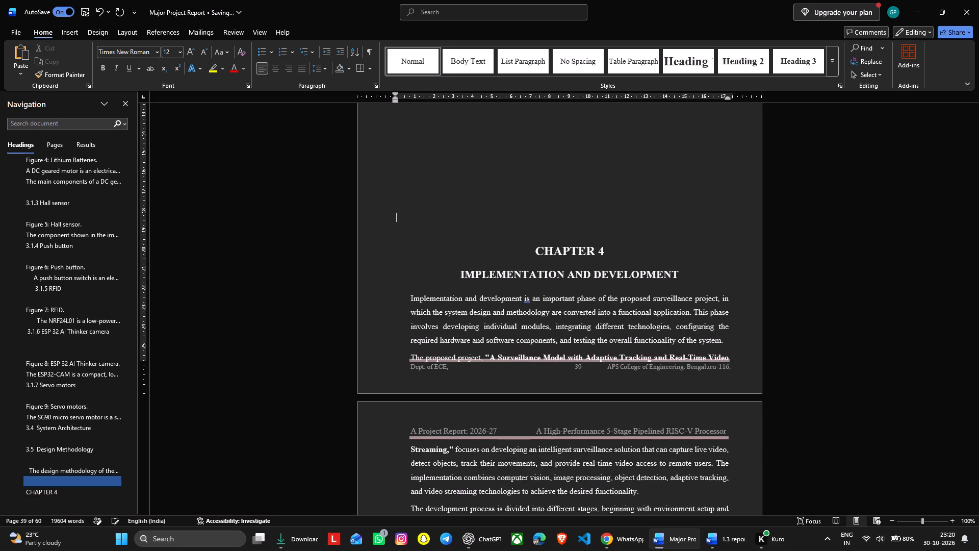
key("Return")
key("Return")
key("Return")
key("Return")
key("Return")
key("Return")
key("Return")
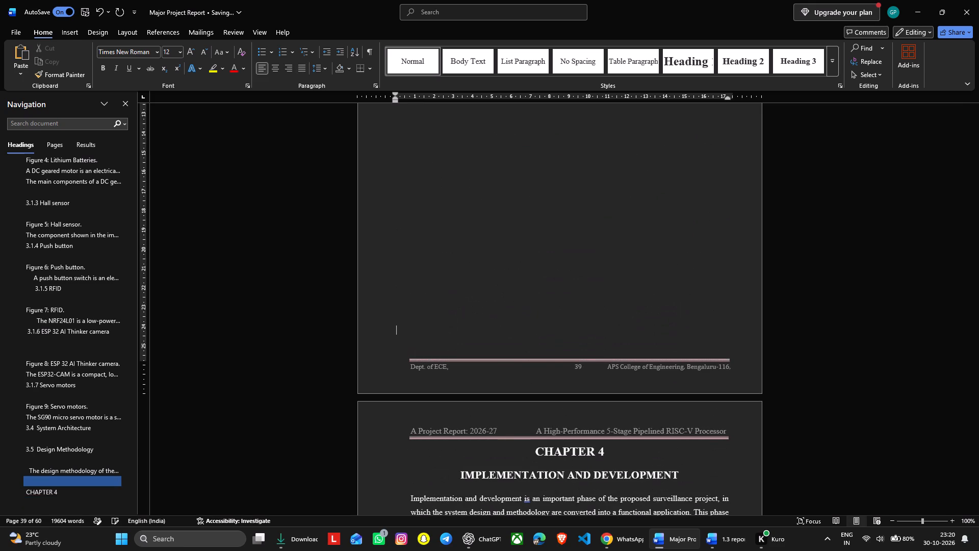
Delete all the blank lines above the CHAPTER 4 heading so it starts at the top of page 39.
scroll(623, 317, "down", 2)
scroll(619, 341, "up", 8)
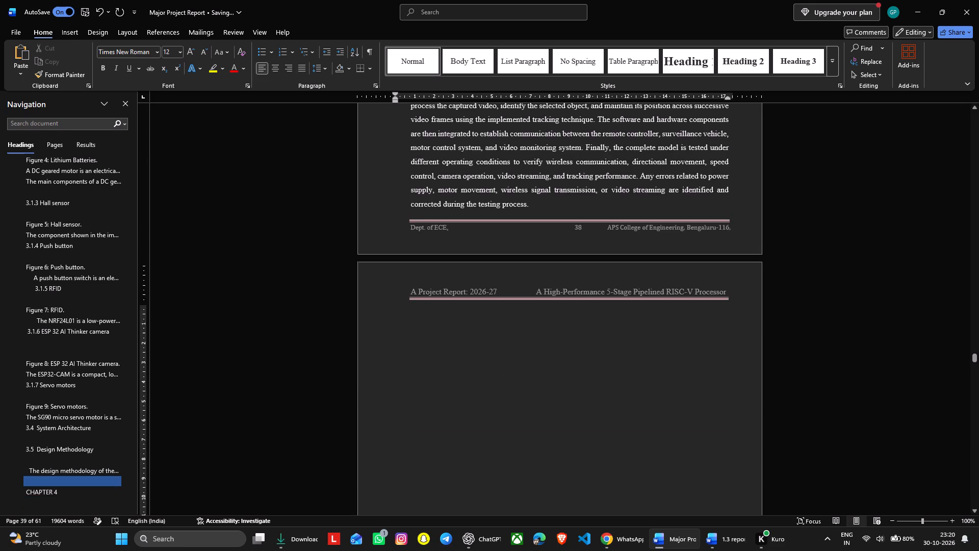
scroll(613, 334, "down", 5)
scroll(599, 299, "up", 4)
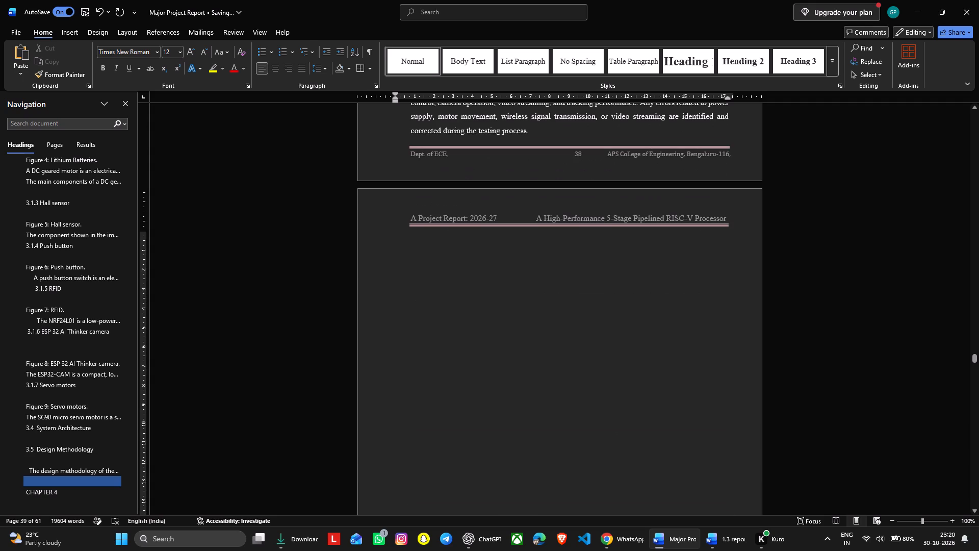
left_click(548, 271)
left_click_drag(547, 269, 580, 399)
key("Delete")
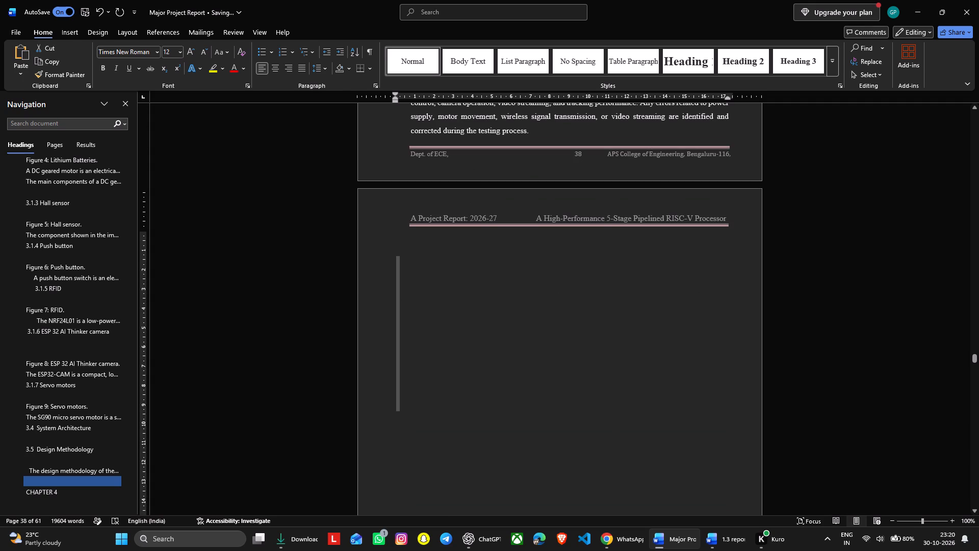
left_click_drag(527, 298, 572, 386)
key("Delete")
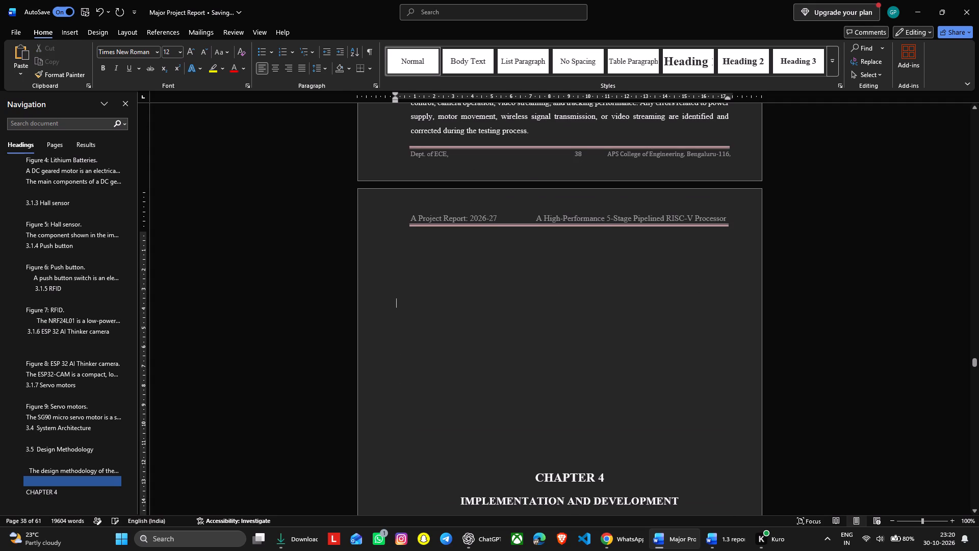
left_click_drag(524, 268, 596, 395)
key("Delete")
left_click_drag(509, 253, 550, 291)
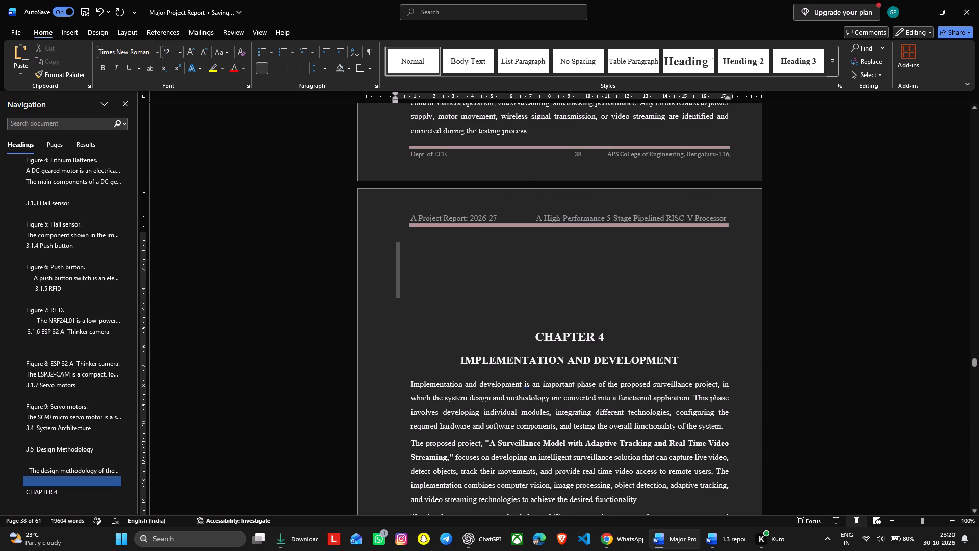
left_click_drag(550, 291, 557, 296)
key("Delete")
left_click(578, 251)
key("Delete")
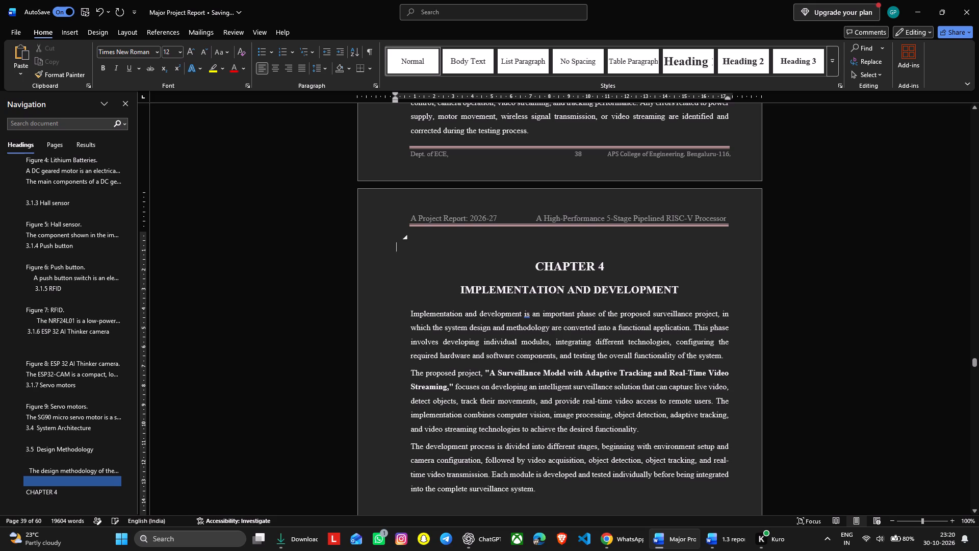
left_click(574, 239)
key("Delete")
left_click(568, 238)
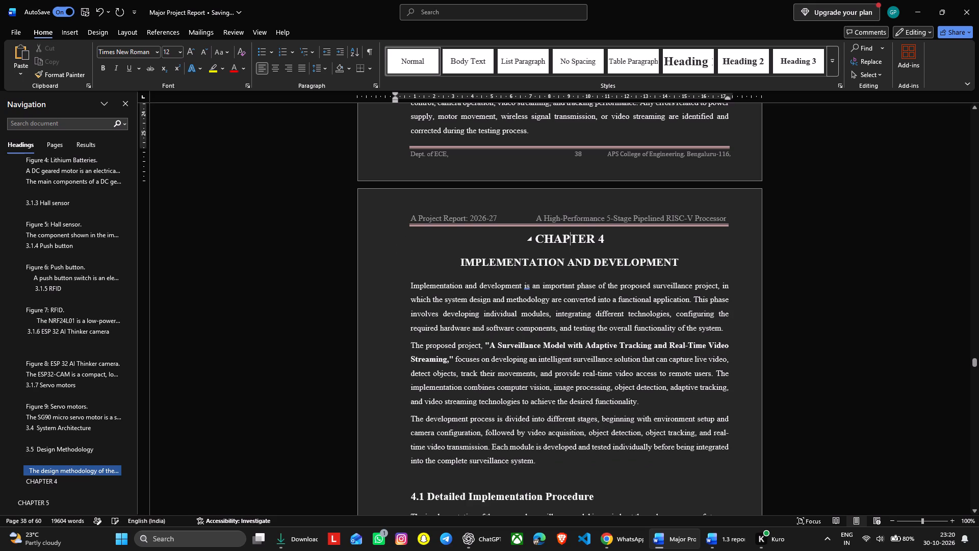
left_click(561, 264)
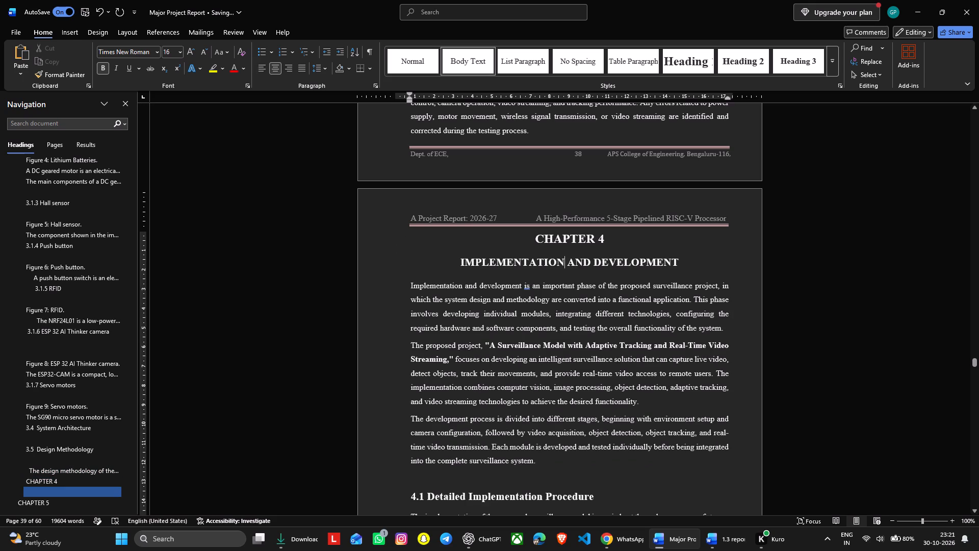
Check the heading sizes and page flow of Chapter 4 from its introduction through Step 2 of section 4.1.
scroll(582, 363, "down", 3)
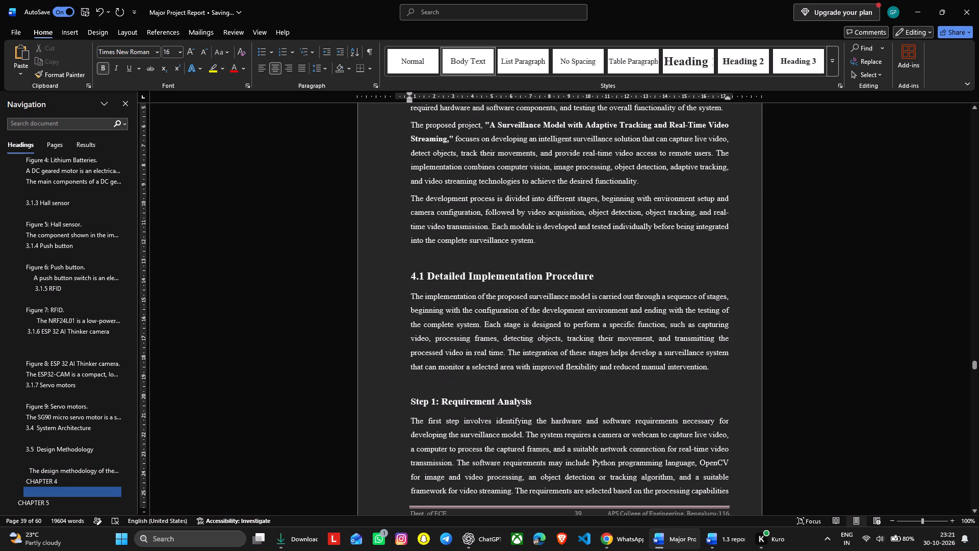
left_click(496, 277)
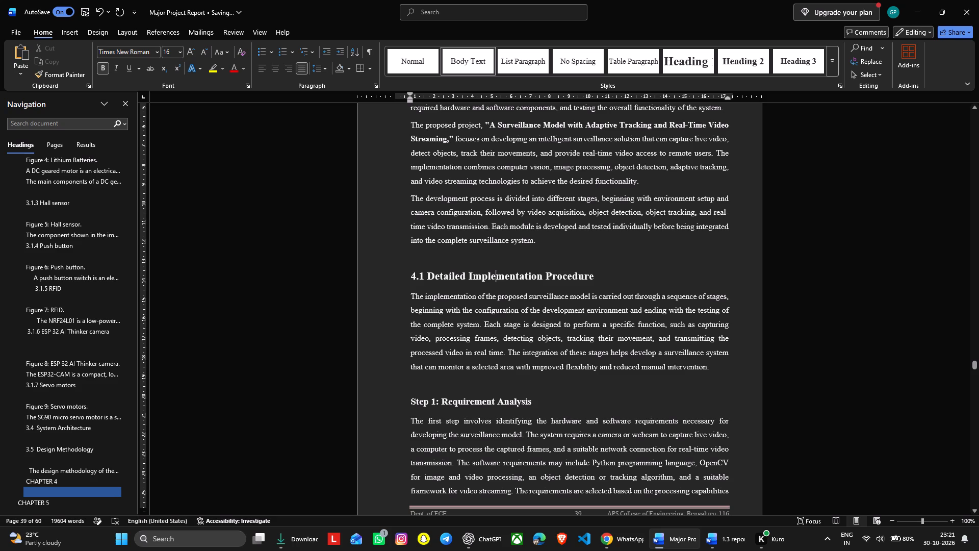
left_click(475, 404)
scroll(519, 369, "down", 3)
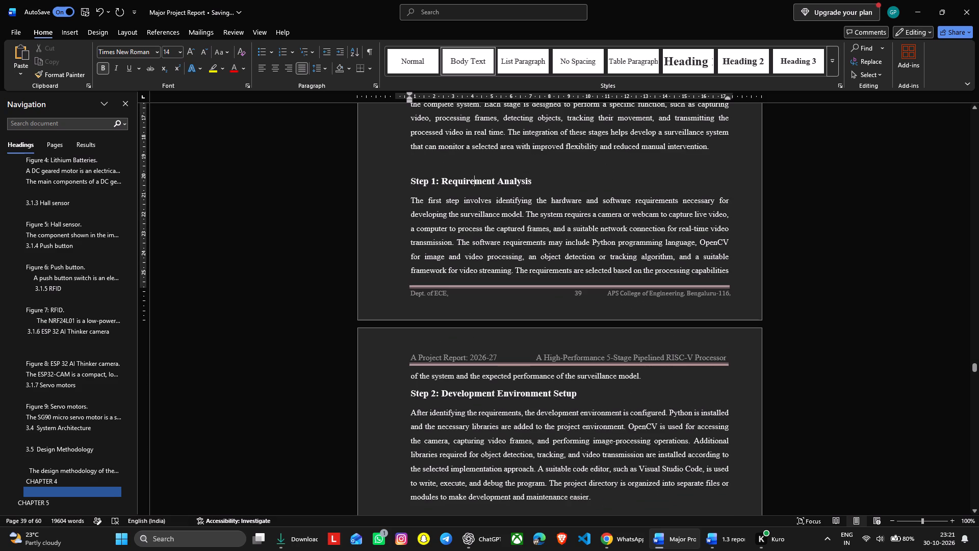
scroll(520, 234, "up", 2)
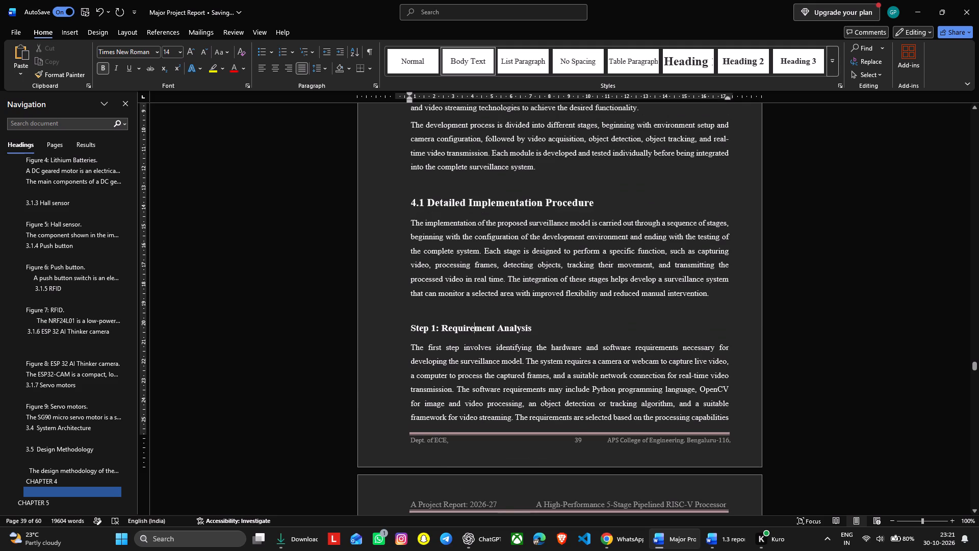
scroll(543, 408, "down", 1)
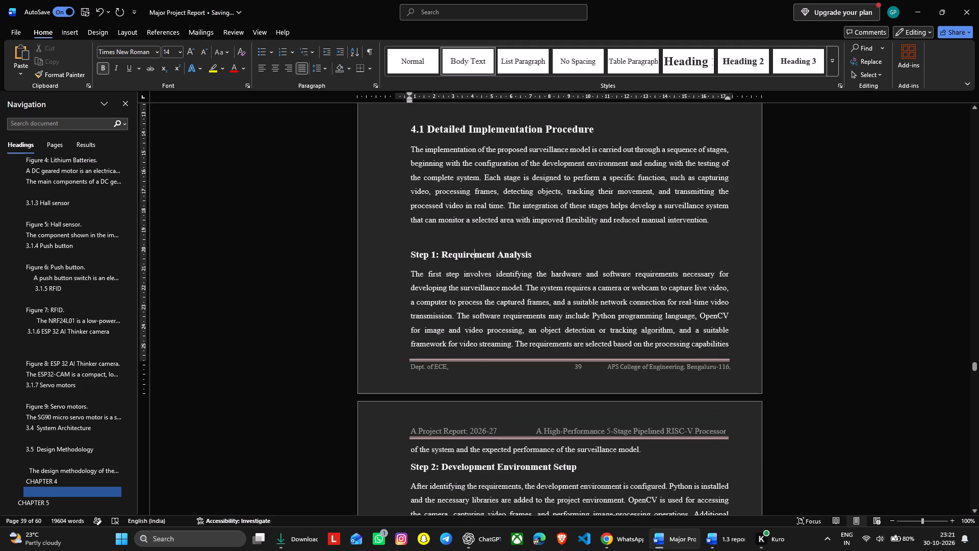
scroll(443, 233, "up", 2)
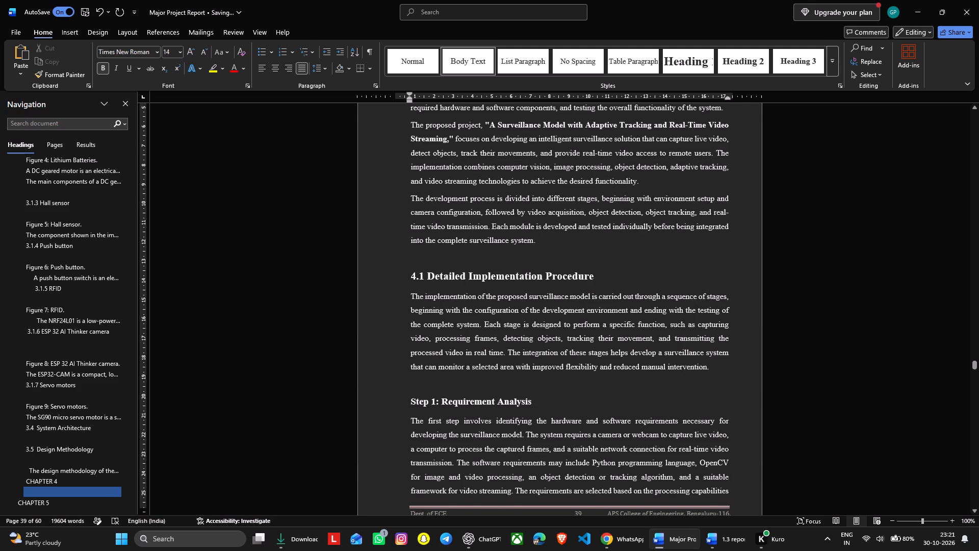
scroll(411, 203, "up", 2)
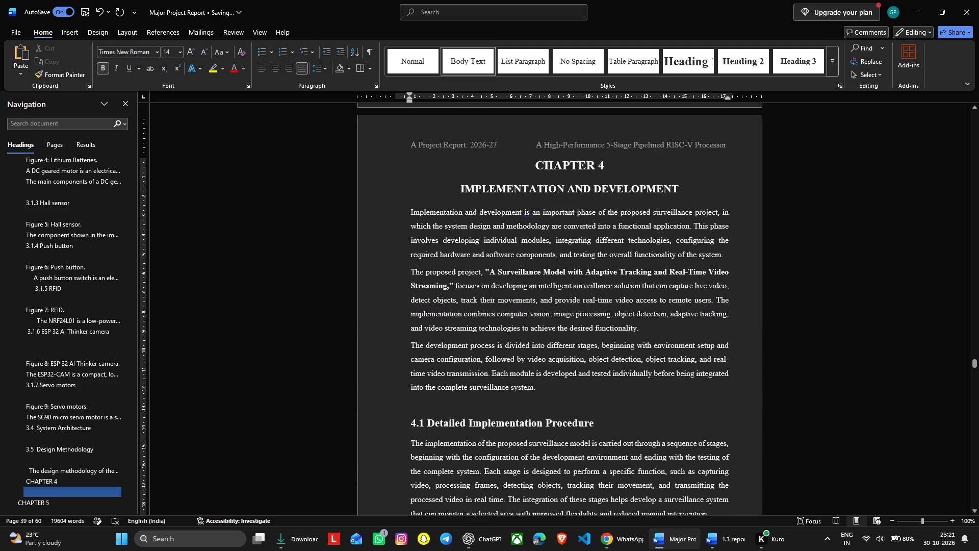
Merge the three introductory paragraphs of Chapter 4 into one continuous paragraph, with single spaces between the joined sentences.
left_click(408, 273)
key("BackSpace")
key("BackSpace")
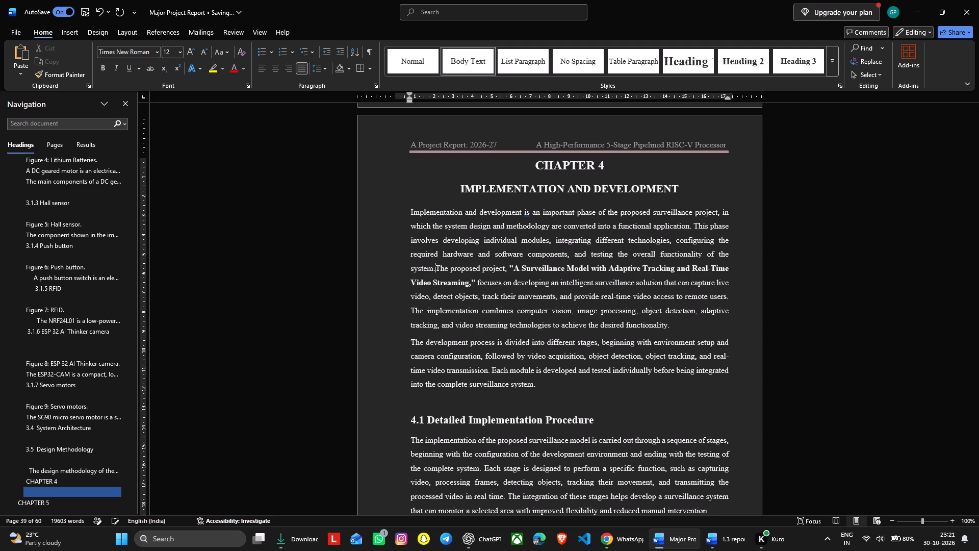
key("space")
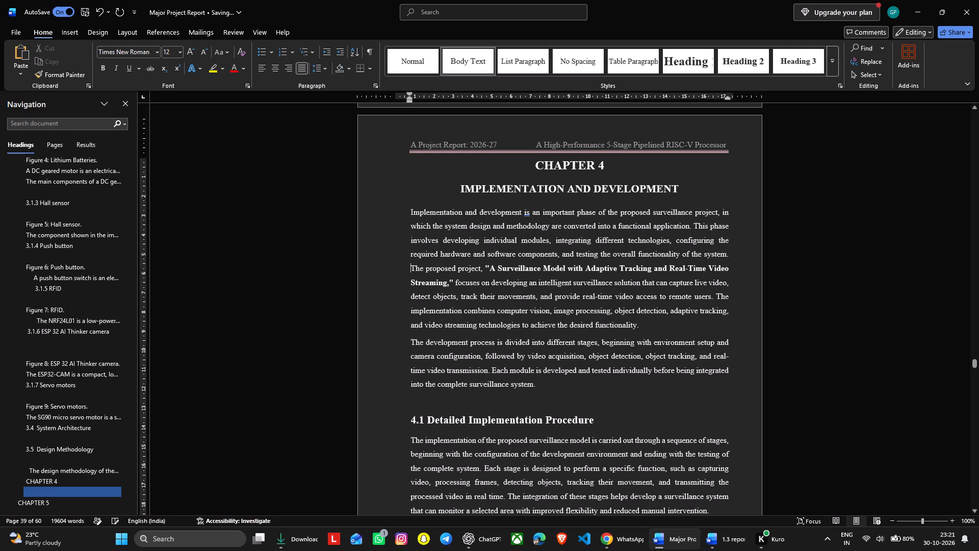
left_click(409, 342)
key("BackSpace")
key("BackSpace")
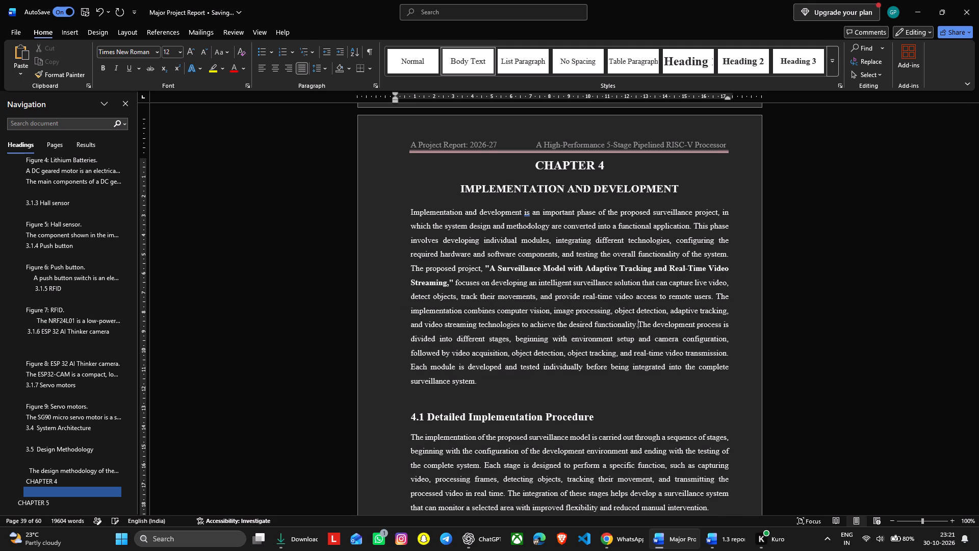
key("space")
Check the page flow and heading formatting of section 4.1 from Step 1 through Step 6.
scroll(465, 348, "down", 3)
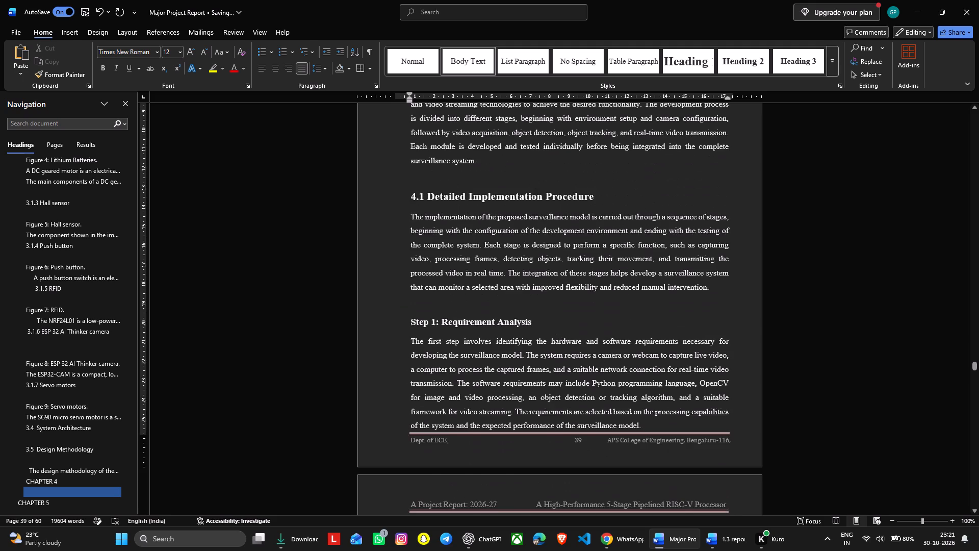
scroll(519, 354, "down", 3)
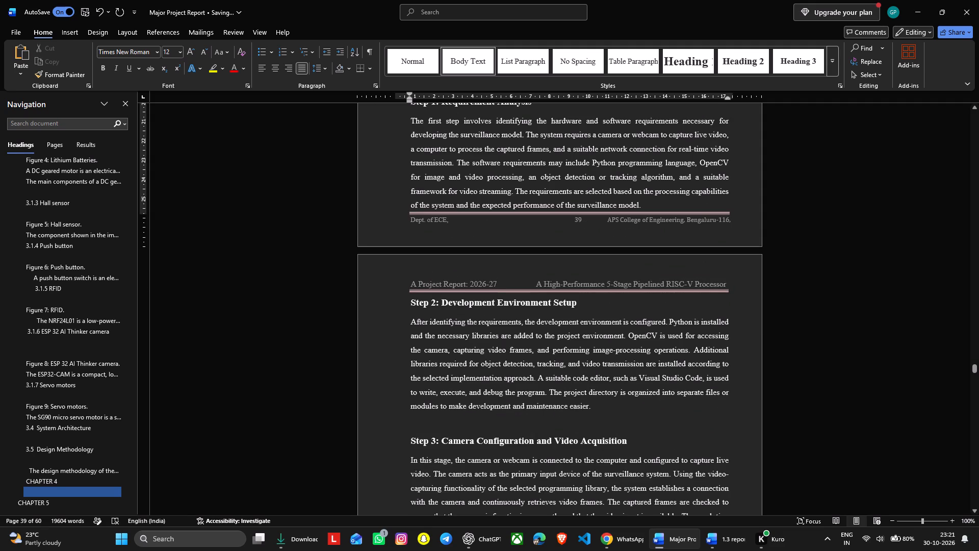
left_click(526, 307)
scroll(526, 311, "down", 3)
left_click(510, 355)
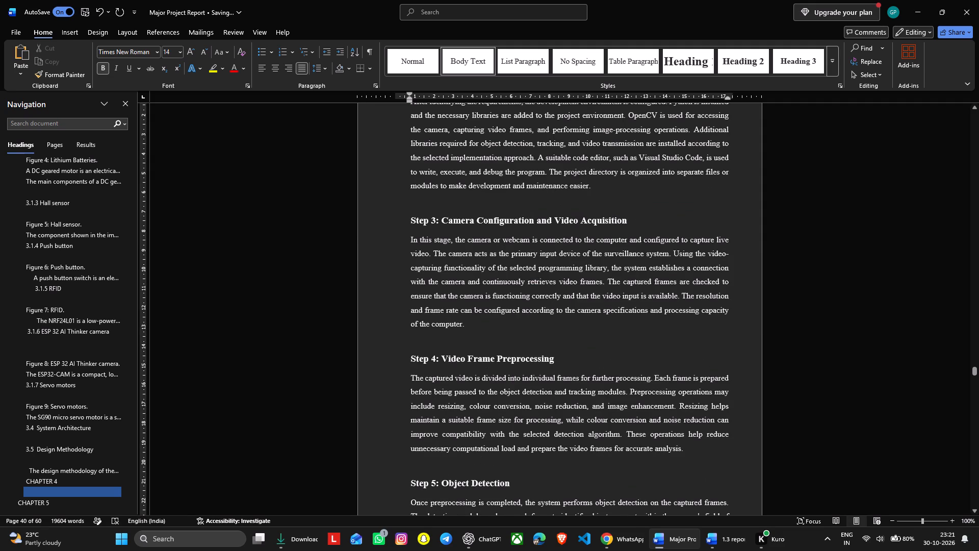
scroll(509, 355, "down", 1)
left_click(474, 403)
scroll(499, 384, "down", 3)
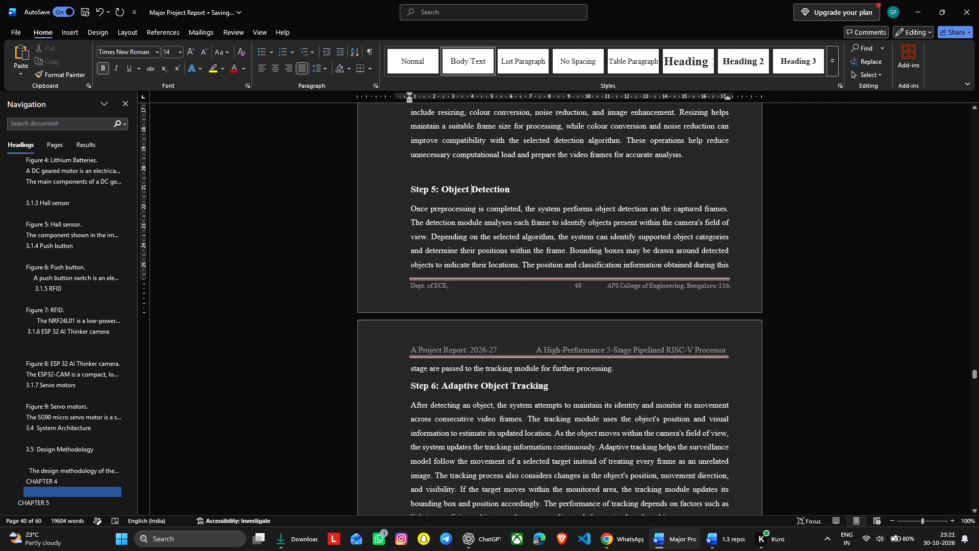
Remove the space before the blank paragraphs above the Step 5, Step 4 and Step 3 headings.
scroll(481, 331, "up", 2)
left_click(444, 321)
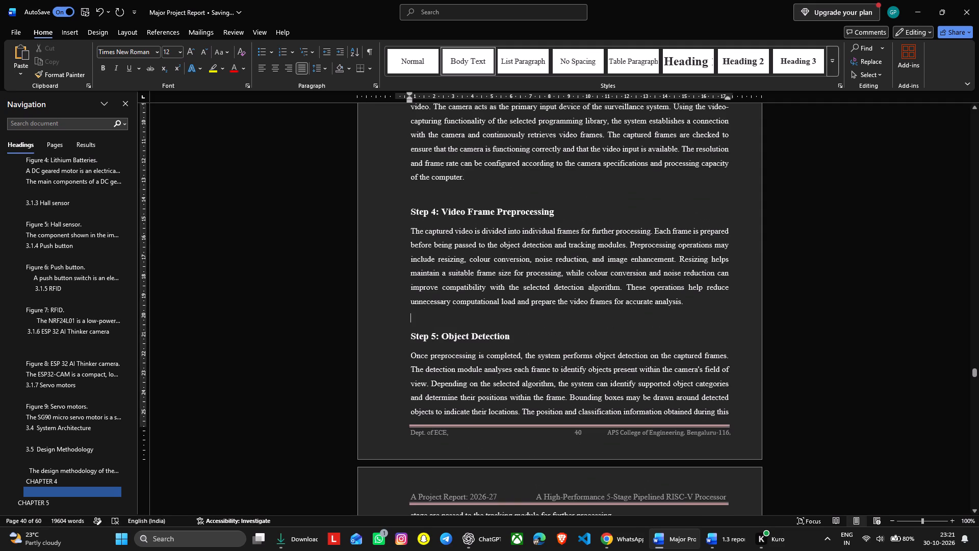
left_click(322, 69)
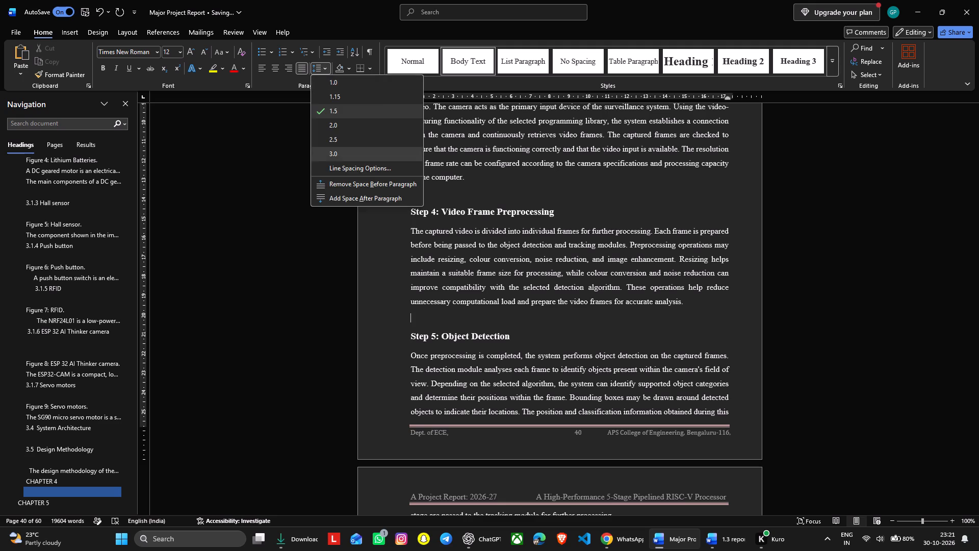
left_click(324, 184)
left_click(436, 194)
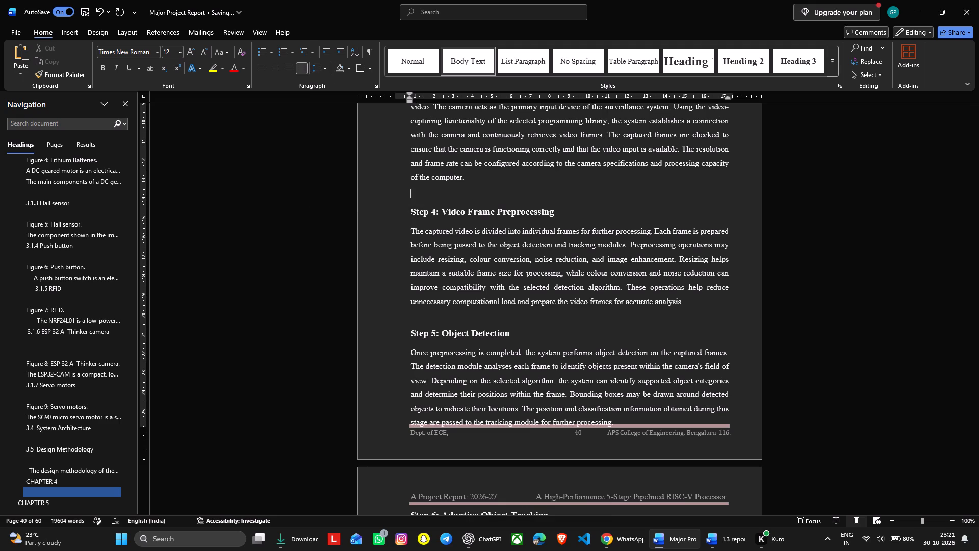
left_click(328, 71)
left_click(334, 180)
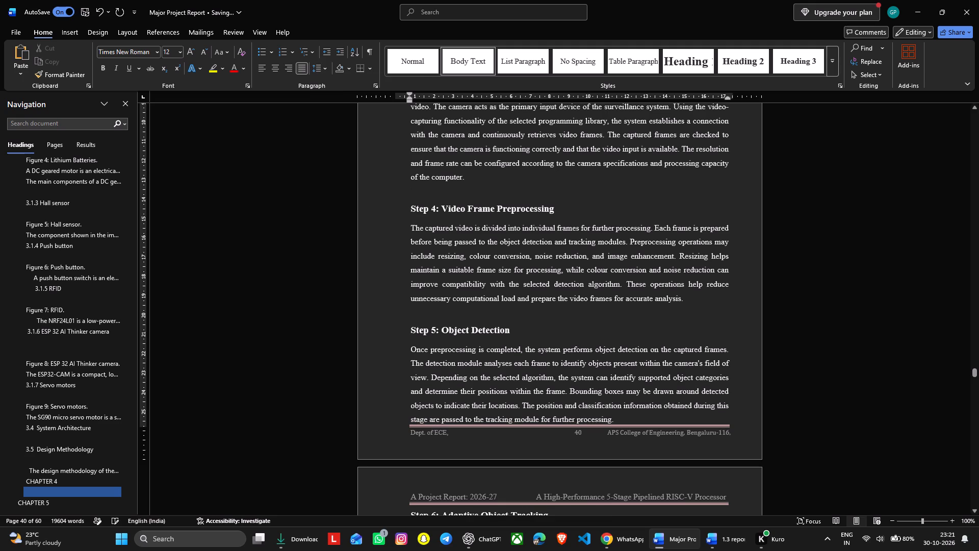
scroll(510, 189, "up", 2)
left_click(435, 202)
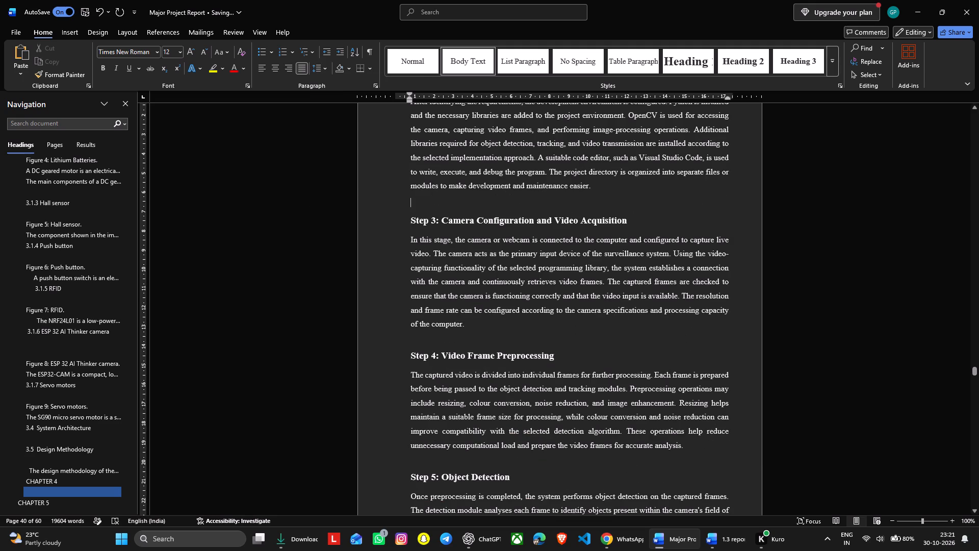
left_click(323, 67)
left_click(345, 184)
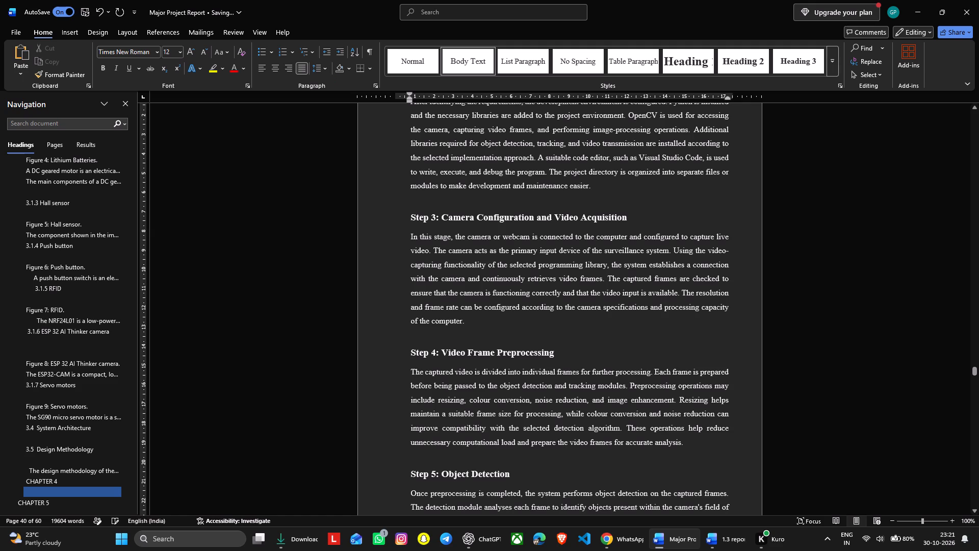
Check the page flow from Step 3 through Step 8 and the paragraph spacing of the blank lines above Steps 7 and 8.
scroll(525, 217, "up", 2)
scroll(485, 231, "down", 6)
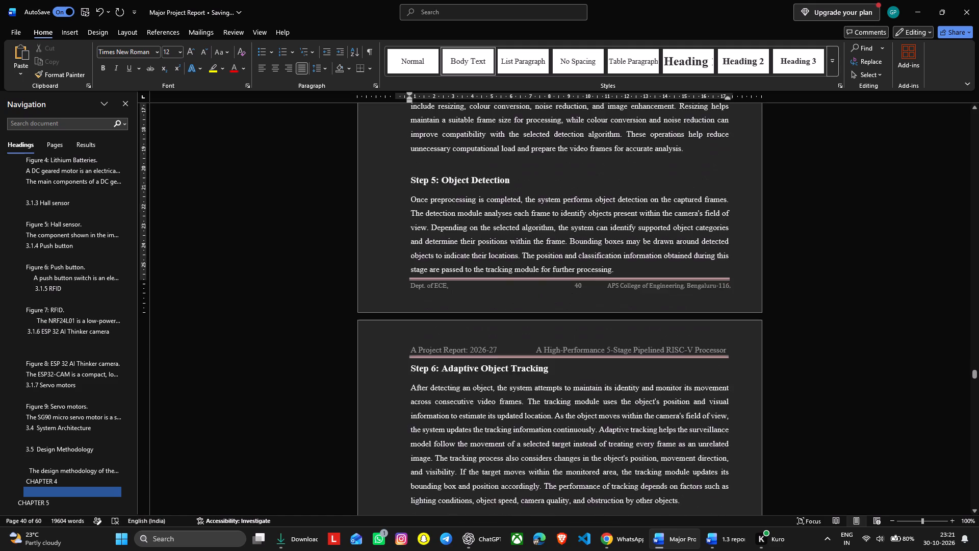
scroll(485, 232, "down", 2)
scroll(484, 366, "down", 2)
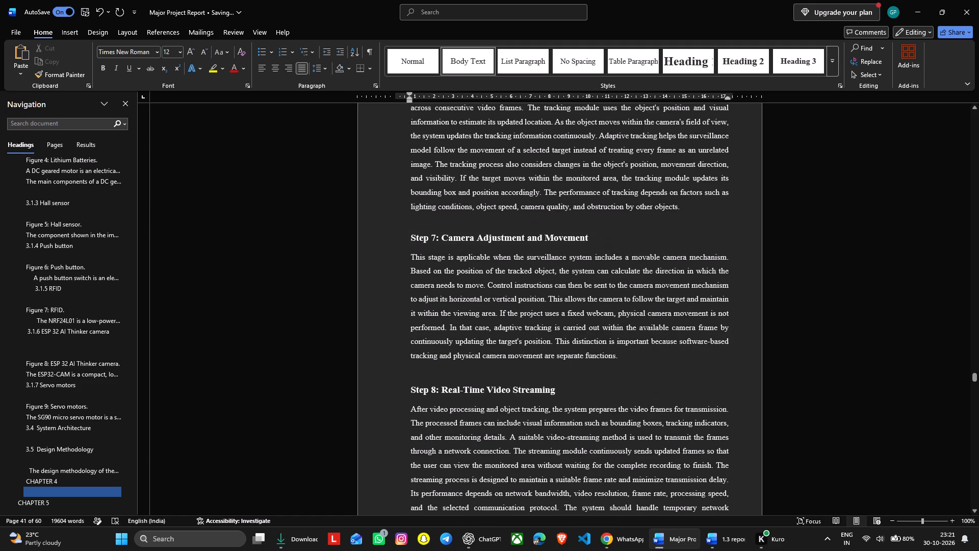
scroll(474, 273, "down", 4)
scroll(448, 256, "up", 5)
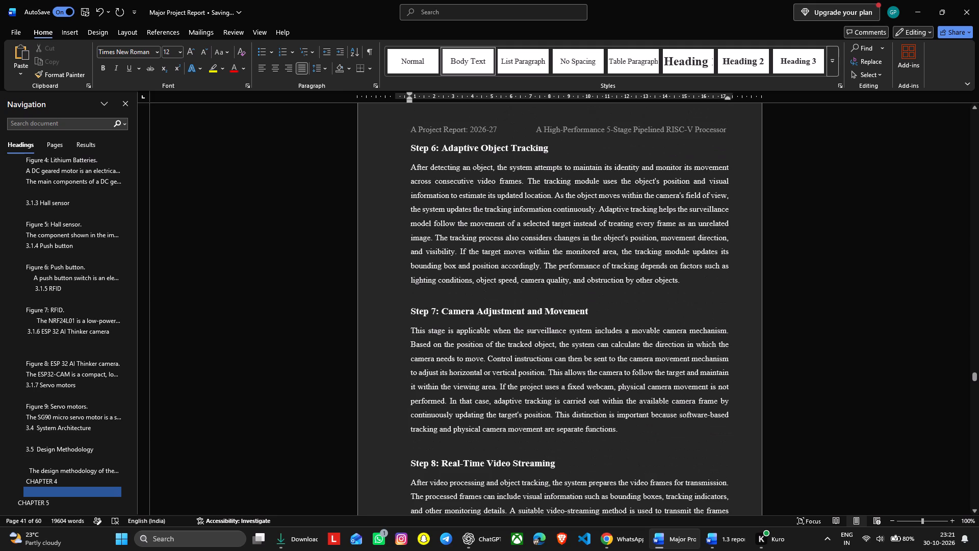
left_click(422, 303)
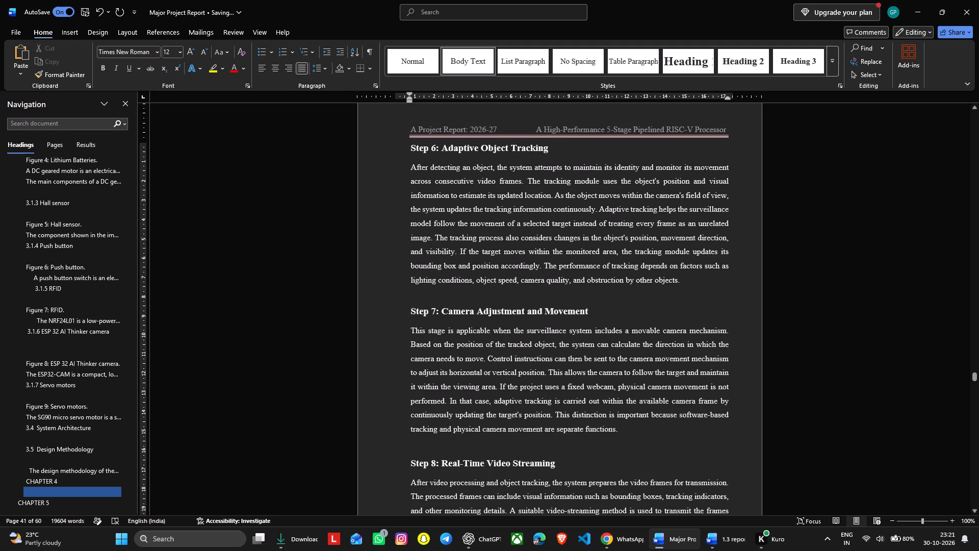
left_click(325, 70)
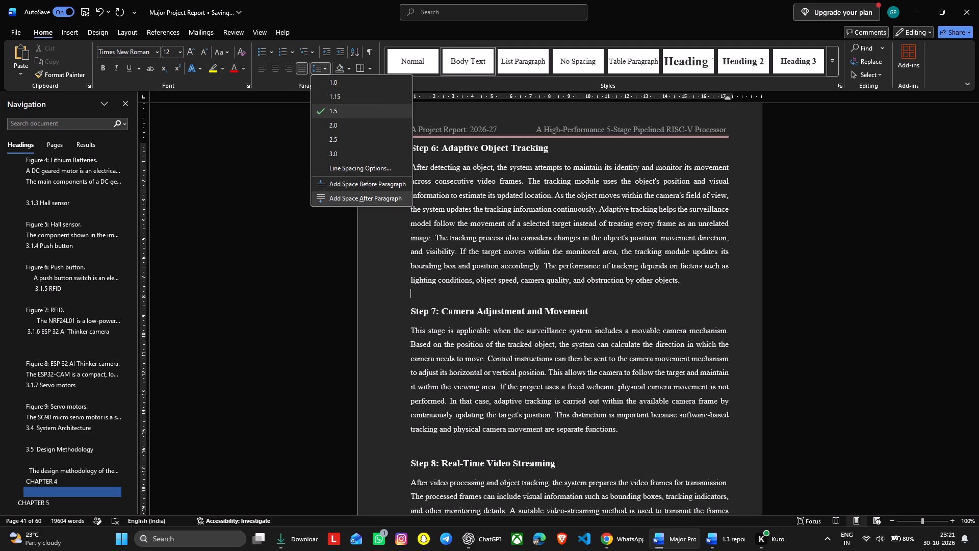
left_click(449, 437)
left_click(441, 443)
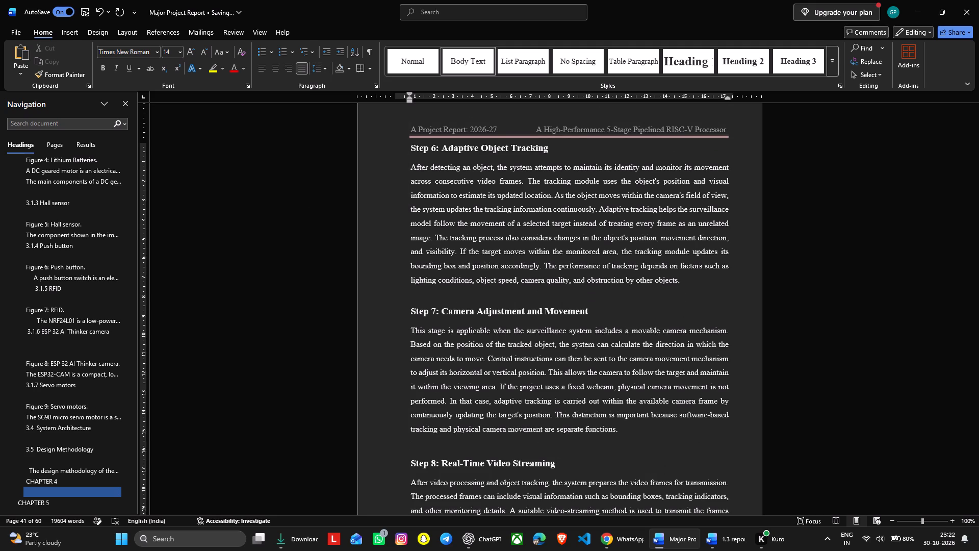
left_click(325, 70)
scroll(582, 411, "down", 3)
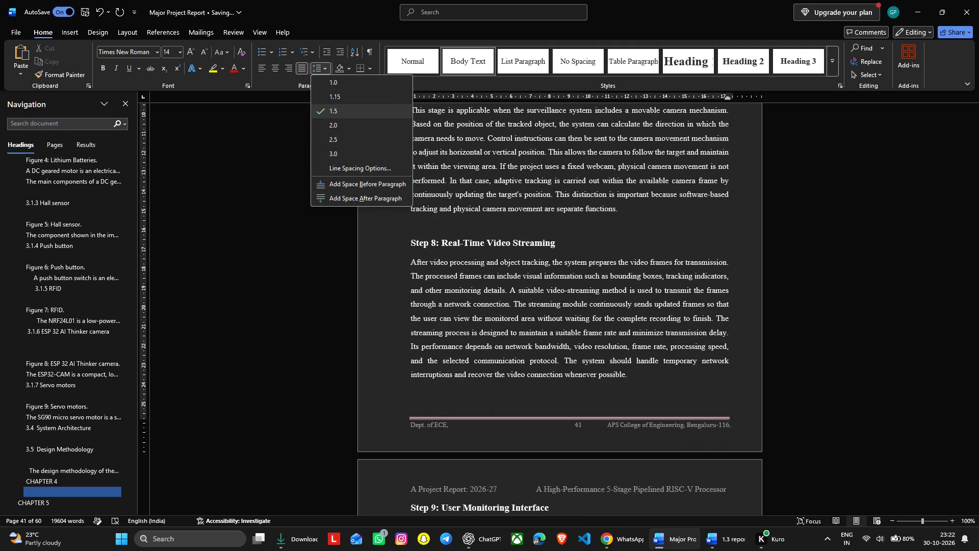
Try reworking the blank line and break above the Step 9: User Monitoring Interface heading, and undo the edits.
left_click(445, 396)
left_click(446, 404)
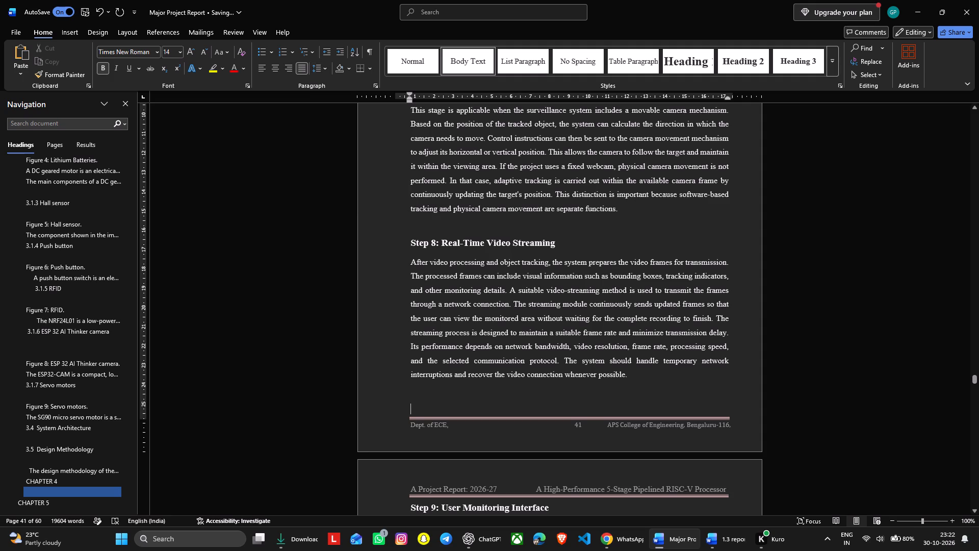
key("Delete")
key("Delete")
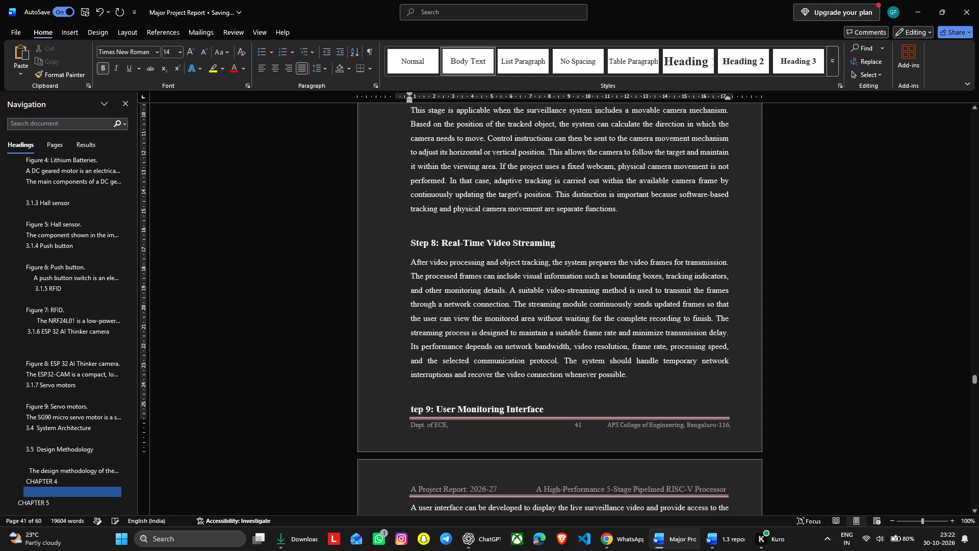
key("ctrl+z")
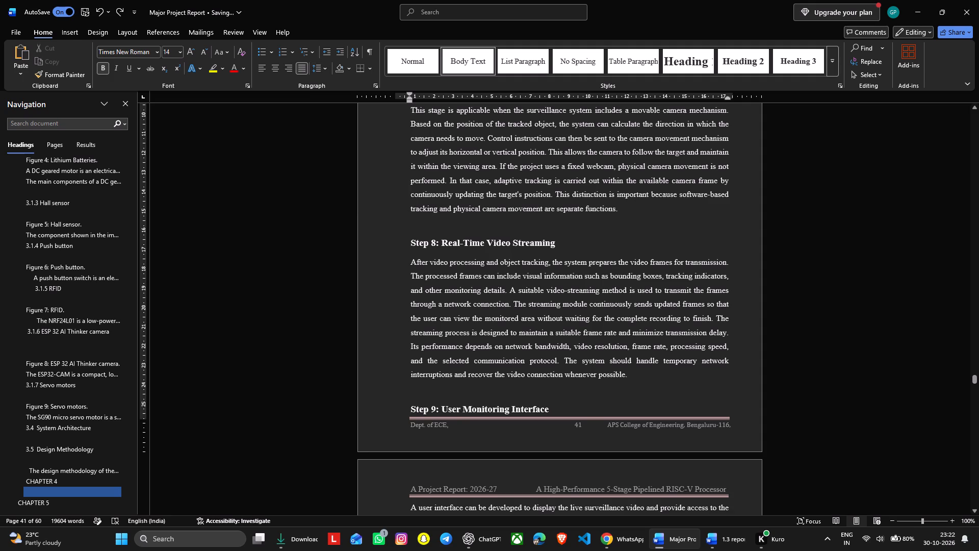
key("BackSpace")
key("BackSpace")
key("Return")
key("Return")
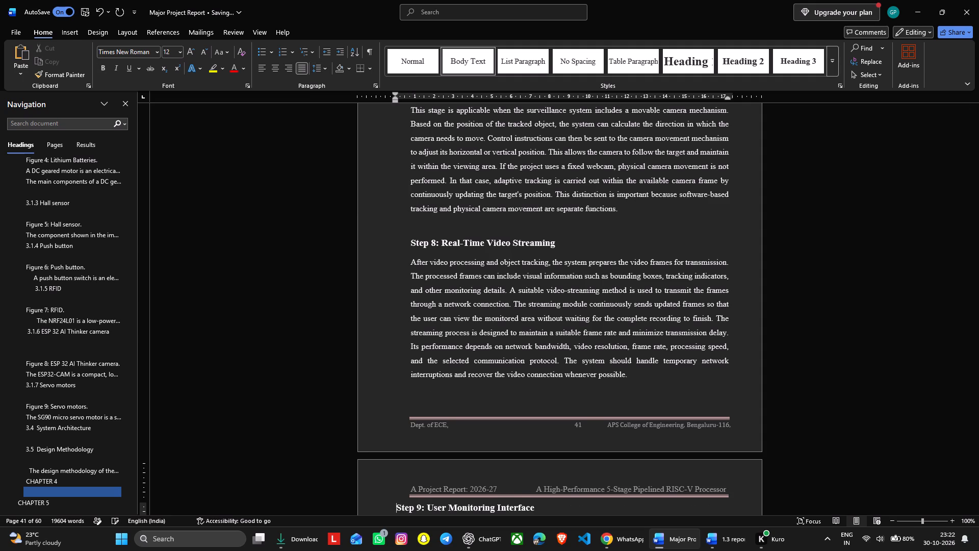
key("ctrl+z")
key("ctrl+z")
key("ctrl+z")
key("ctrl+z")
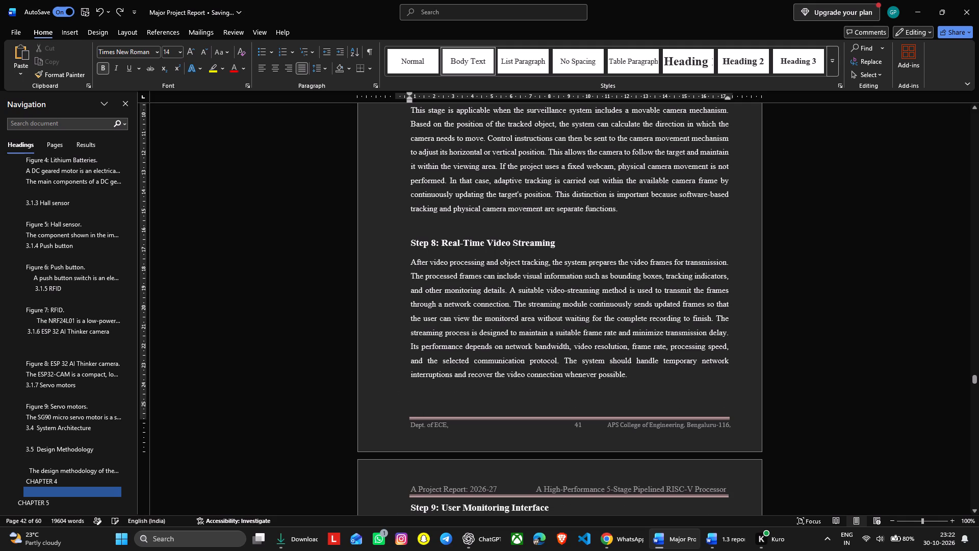
Check the page flow from Step 9 through the Summary and the formatting of the 4.2 and 4.2.1 headings.
scroll(461, 389, "down", 6)
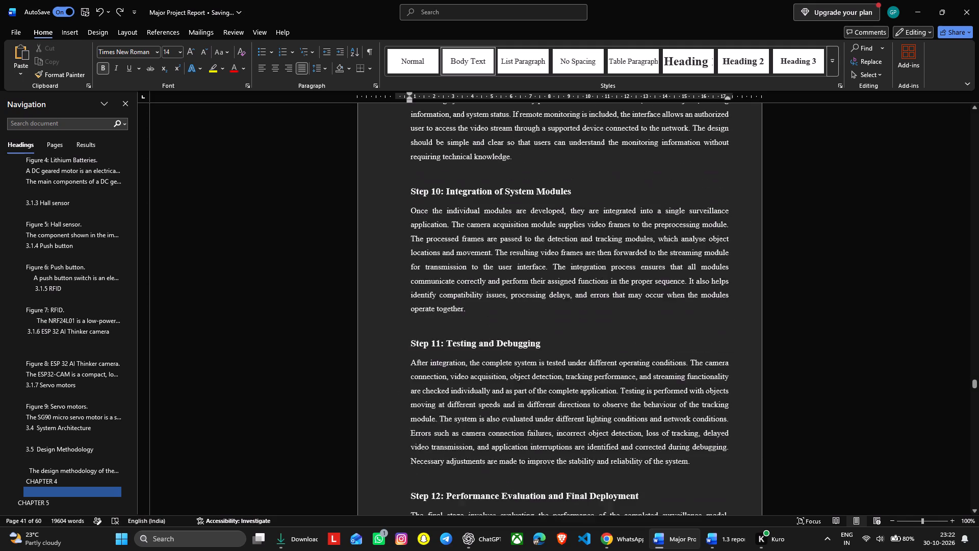
scroll(437, 388, "down", 3)
scroll(483, 362, "down", 2)
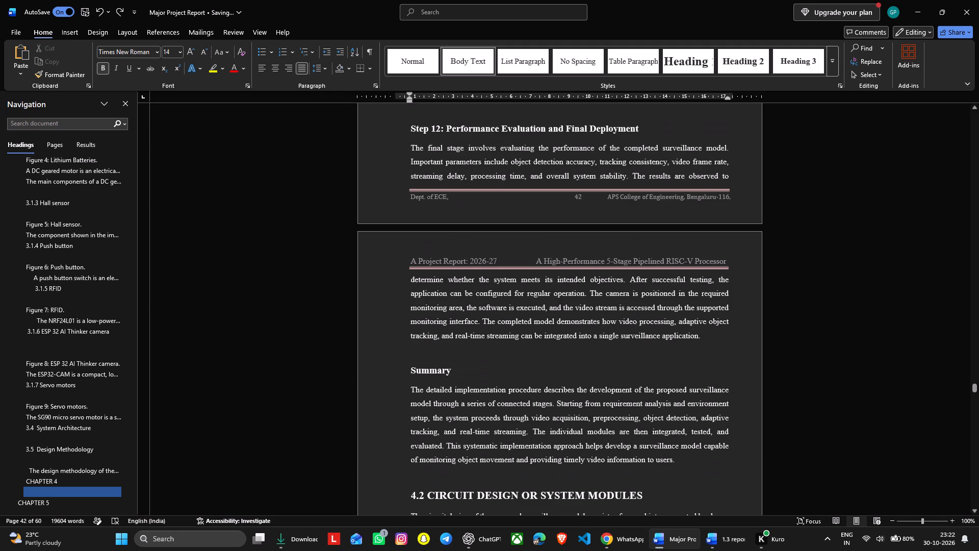
scroll(481, 362, "down", 3)
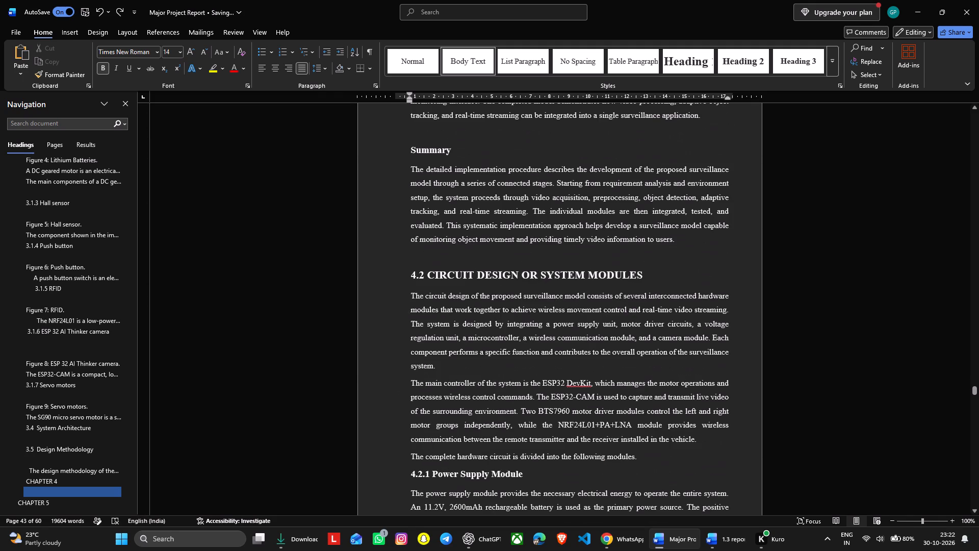
left_click(430, 148)
left_click(477, 274)
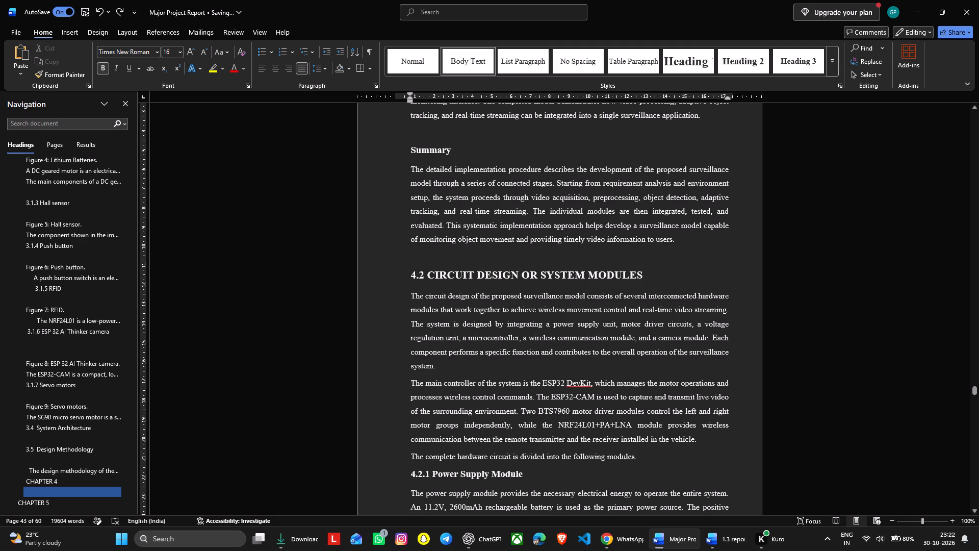
scroll(504, 302, "down", 1)
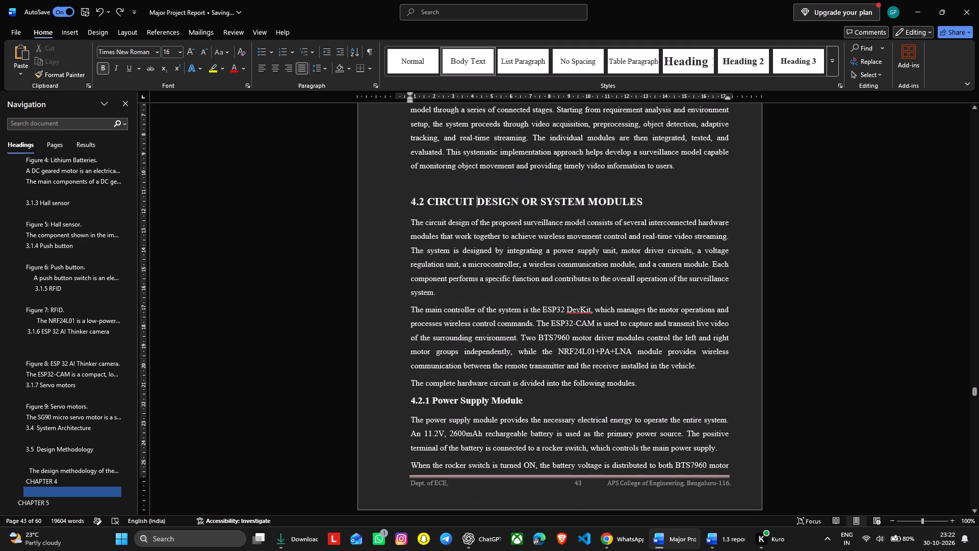
scroll(504, 302, "down", 2)
left_click(483, 253)
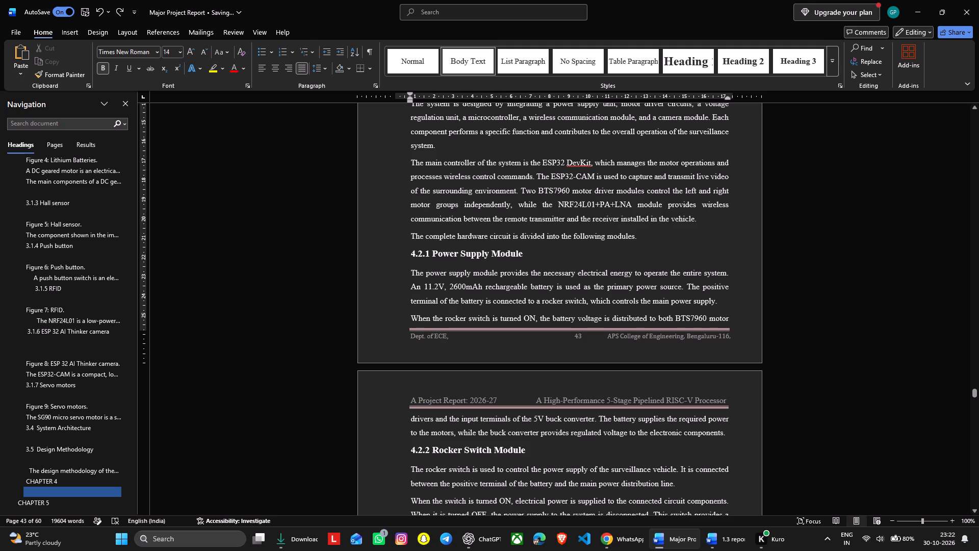
Add a blank line above "The complete hardware circuit is divided into the following modules." and make that sentence bold at 14 pt.
left_click(702, 220)
key("Return")
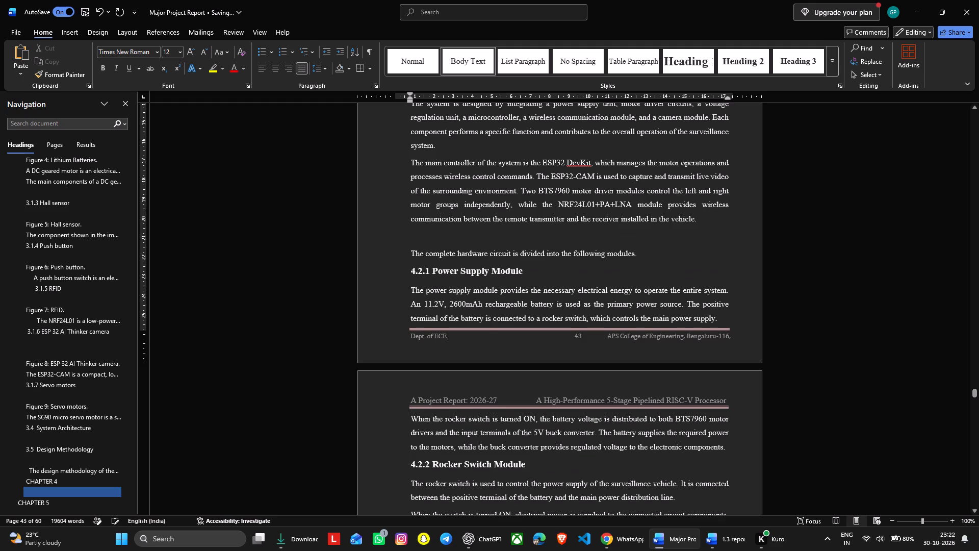
left_click_drag(411, 253, 618, 253)
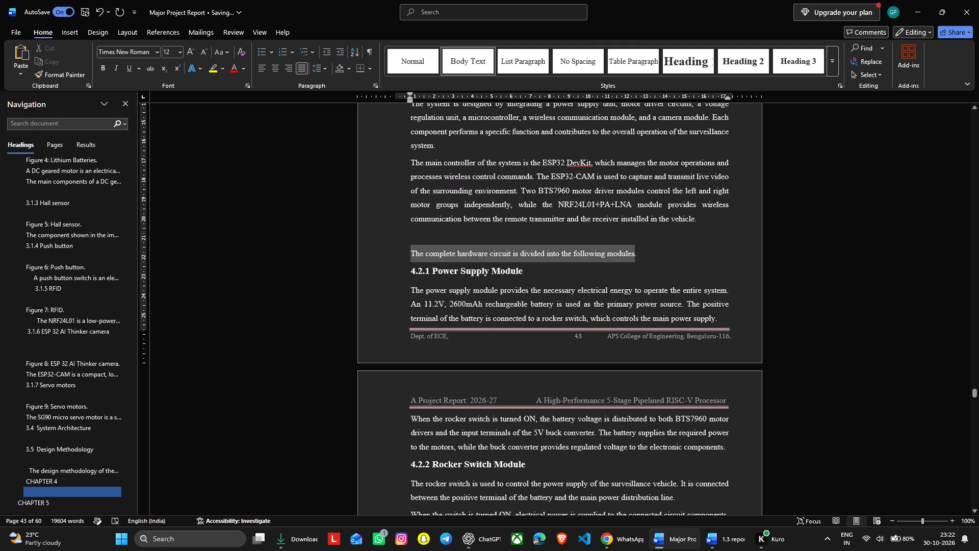
left_click_drag(618, 253, 637, 260)
left_click(101, 66)
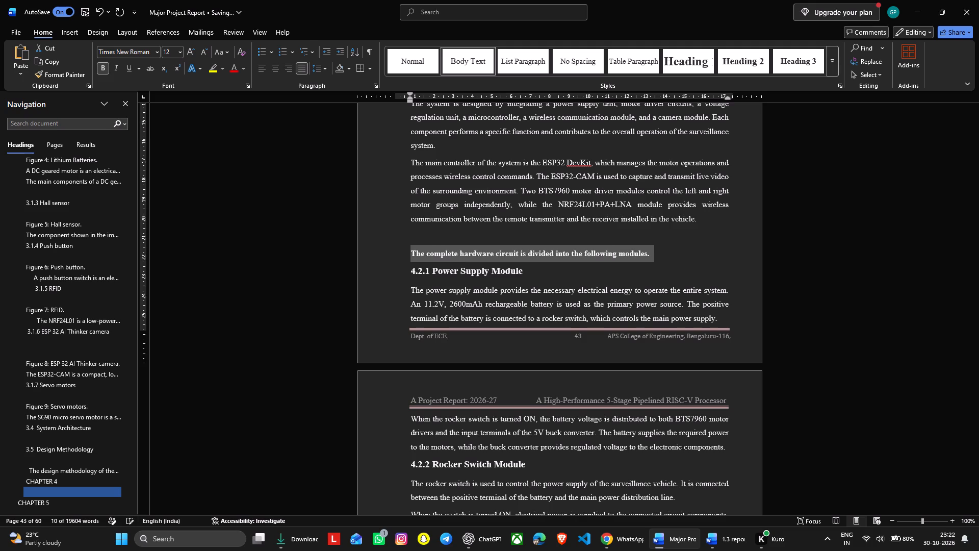
left_click(188, 50)
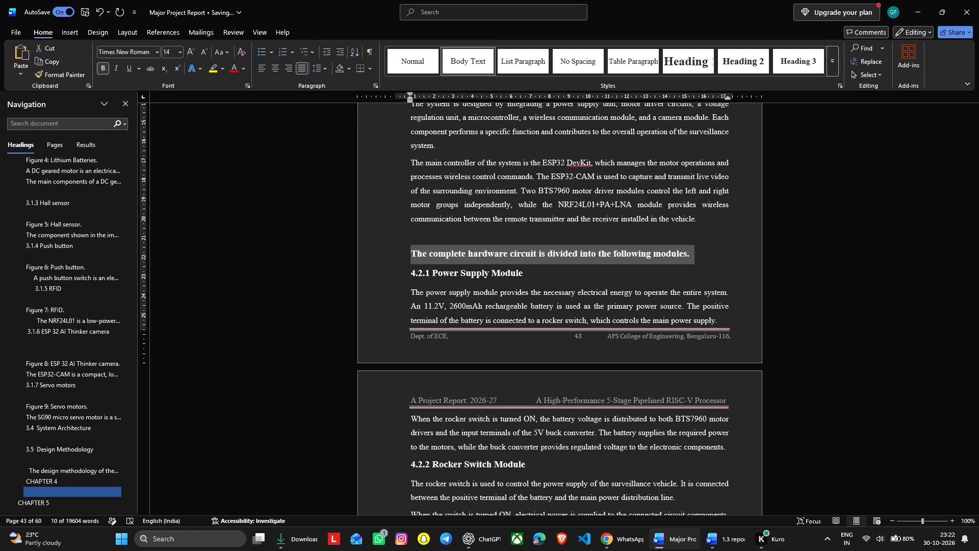
left_click(518, 273)
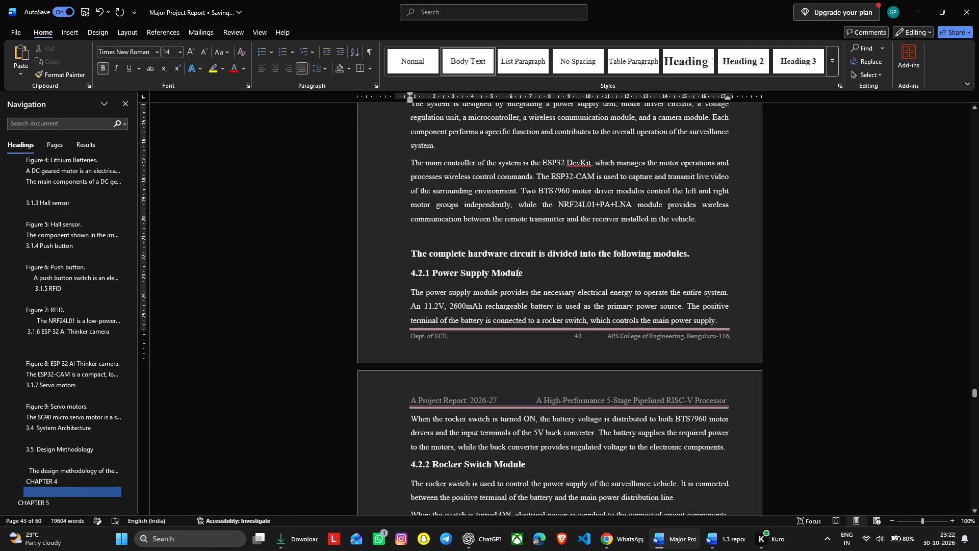
Insert a blank line above the 4.2.2 Rocker Switch Module heading.
scroll(536, 261, "up", 1)
left_click(543, 256)
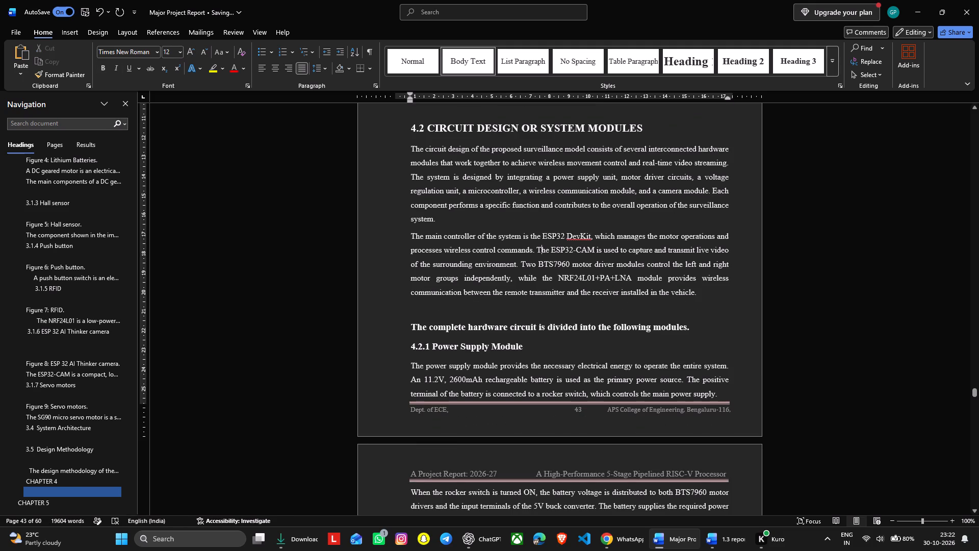
scroll(541, 263, "down", 2)
scroll(540, 267, "up", 2)
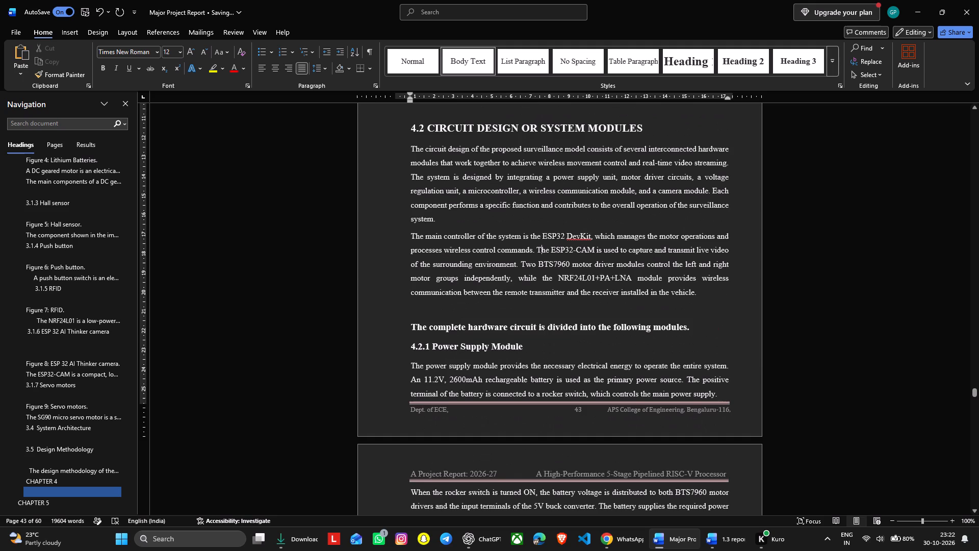
scroll(540, 267, "down", 6)
scroll(539, 270, "up", 1)
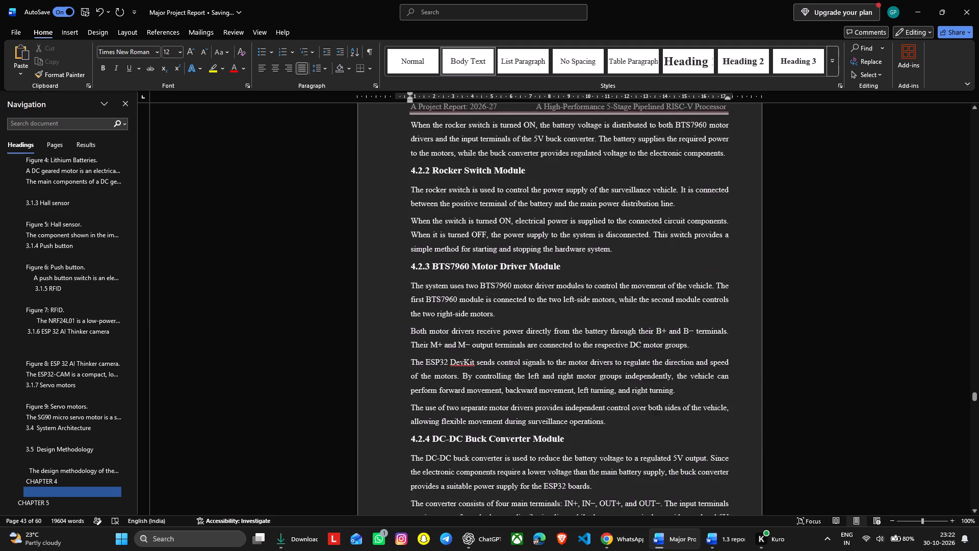
scroll(539, 270, "up", 1)
left_click(726, 227)
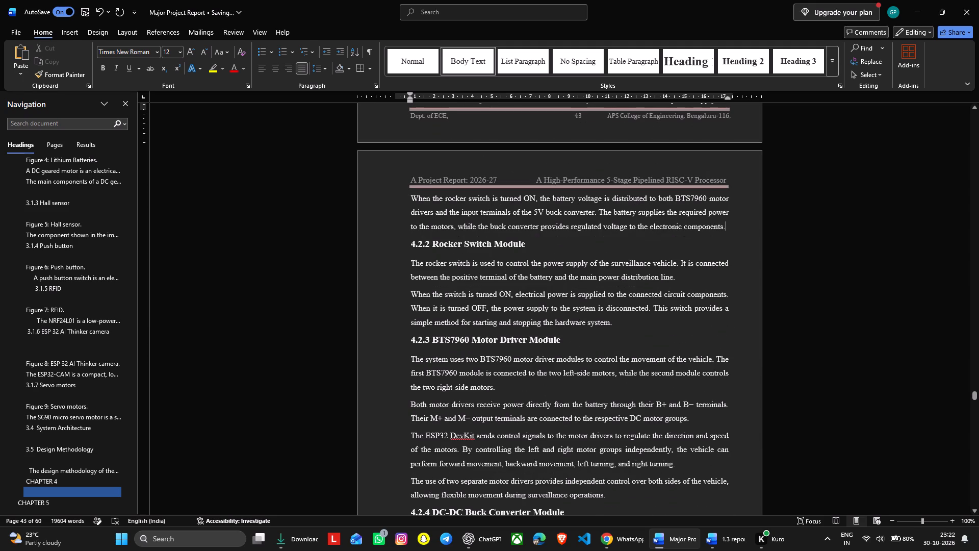
key("Return")
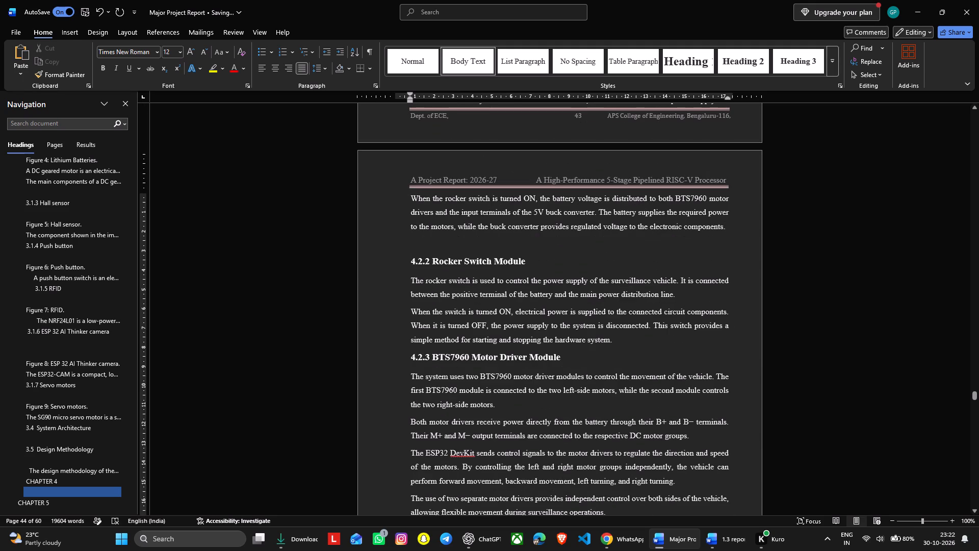
Merge the two paragraphs of section 4.2.2 into one and add a blank line above the 4.2.3 BTS7960 Motor Driver Module heading.
left_click(409, 312)
key("BackSpace")
key("BackSpace")
key("space")
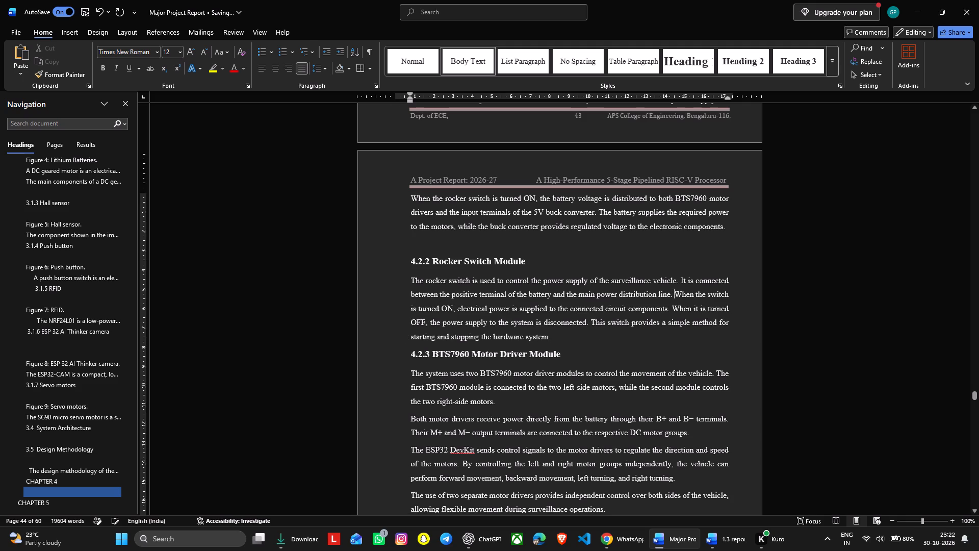
left_click(563, 337)
key("Return")
Merge the two Power Supply Module paragraphs of section 4.2.1 into one, separating their sentences with a space.
scroll(534, 354, "up", 2)
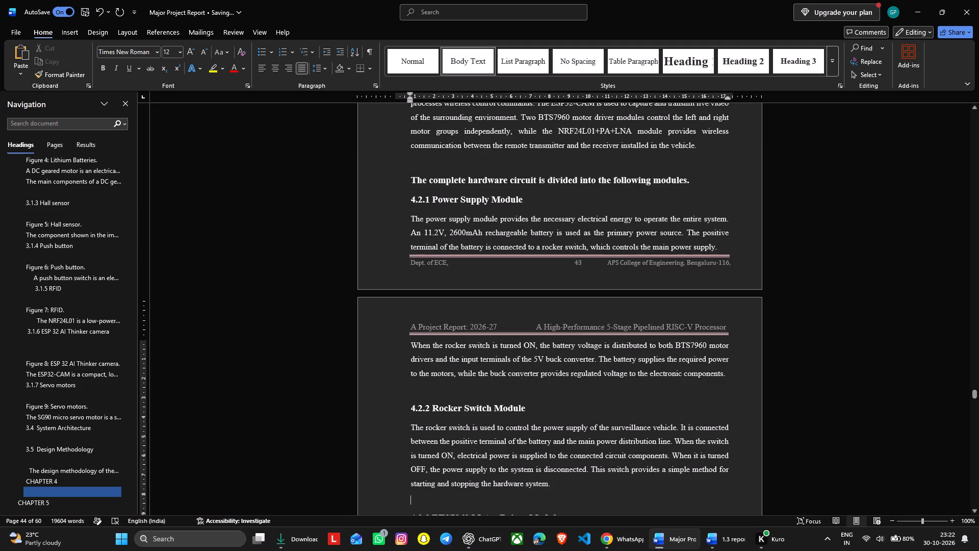
left_click(414, 346)
key("BackSpace")
key("BackSpace")
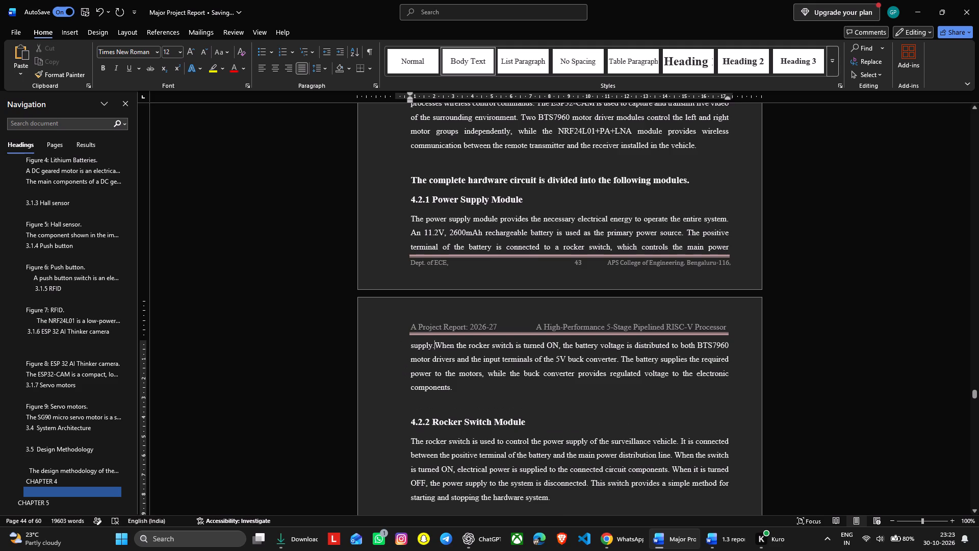
key("space")
Merge the four paragraphs of section 4.2.3 into one and add a blank line above the 4.2.4 DC-DC Buck Converter Module heading.
scroll(520, 351, "down", 1)
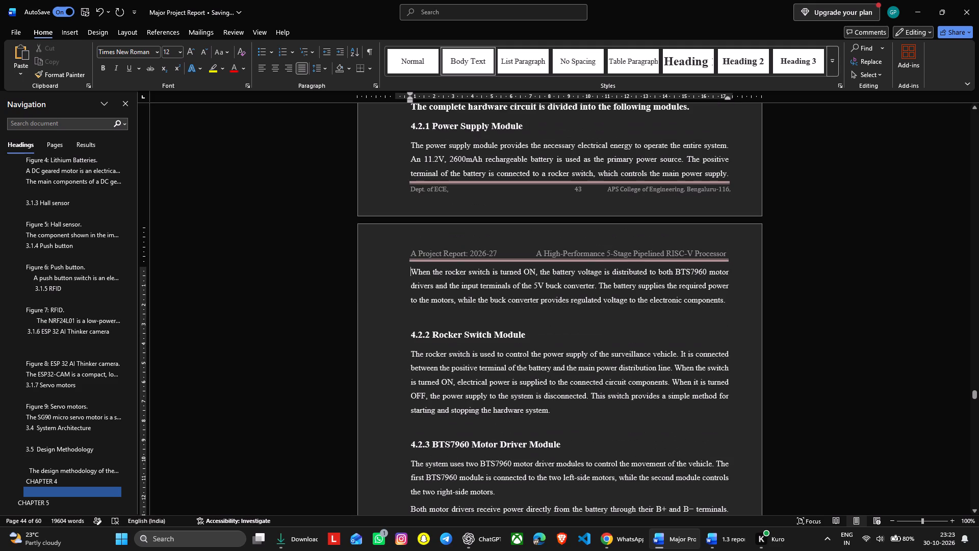
scroll(520, 353, "down", 3)
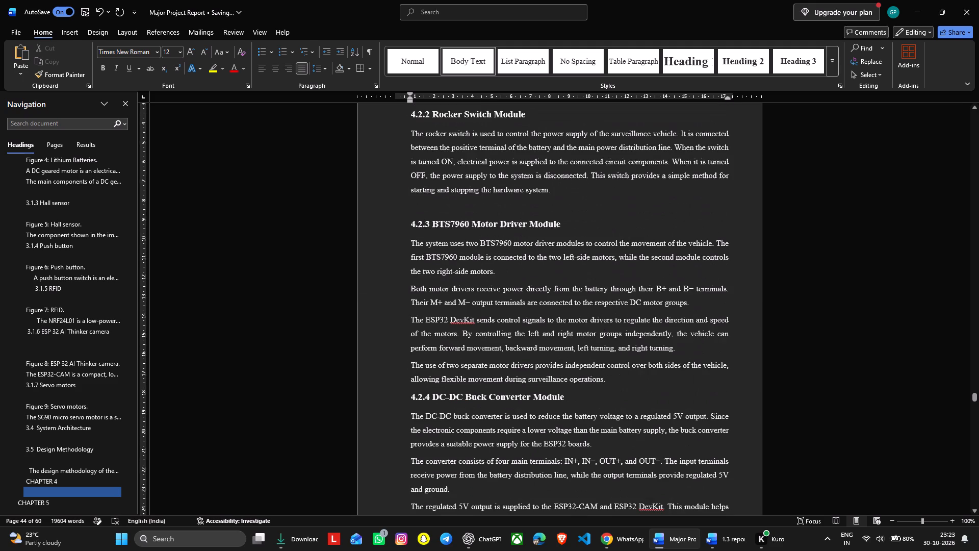
left_click(410, 291)
key("BackSpace")
key("BackSpace")
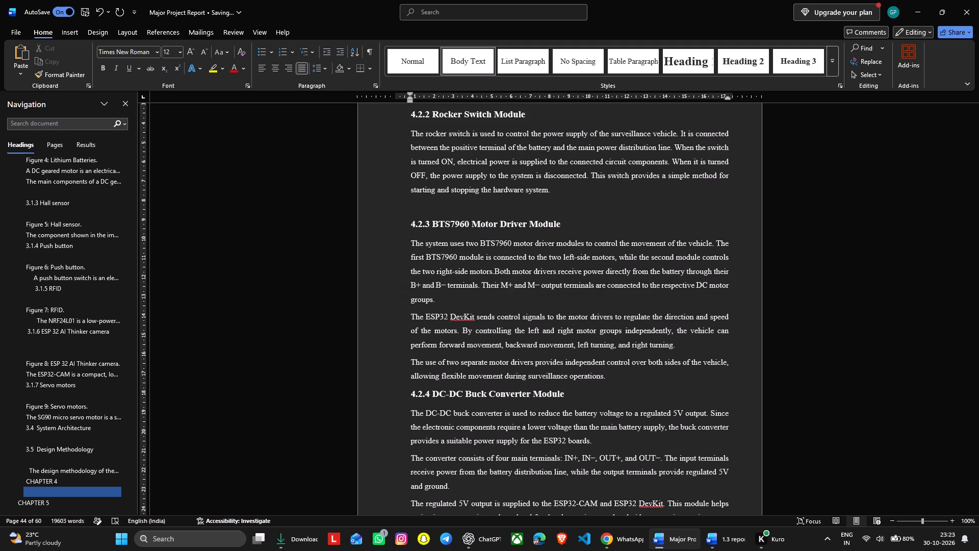
key("space")
left_click(413, 316)
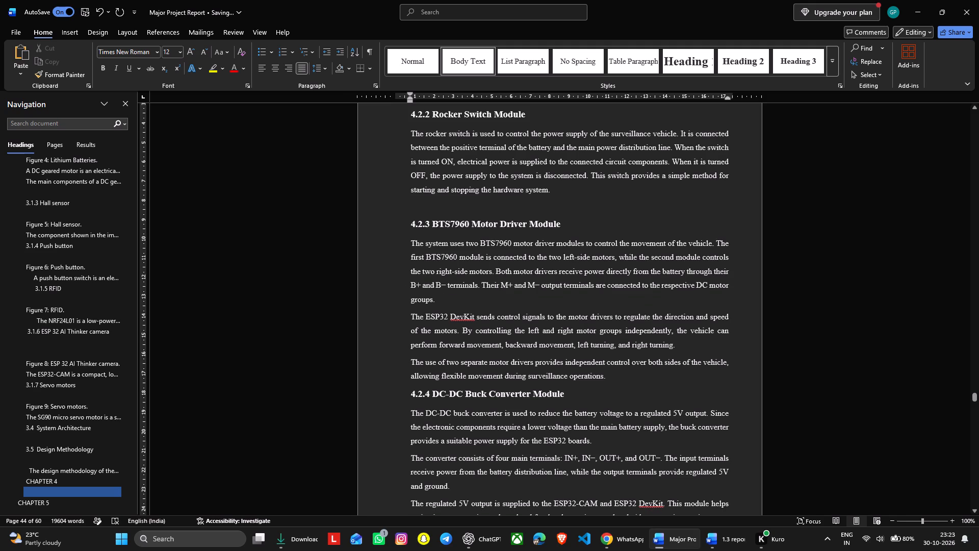
key("BackSpace")
key("BackSpace")
key("space")
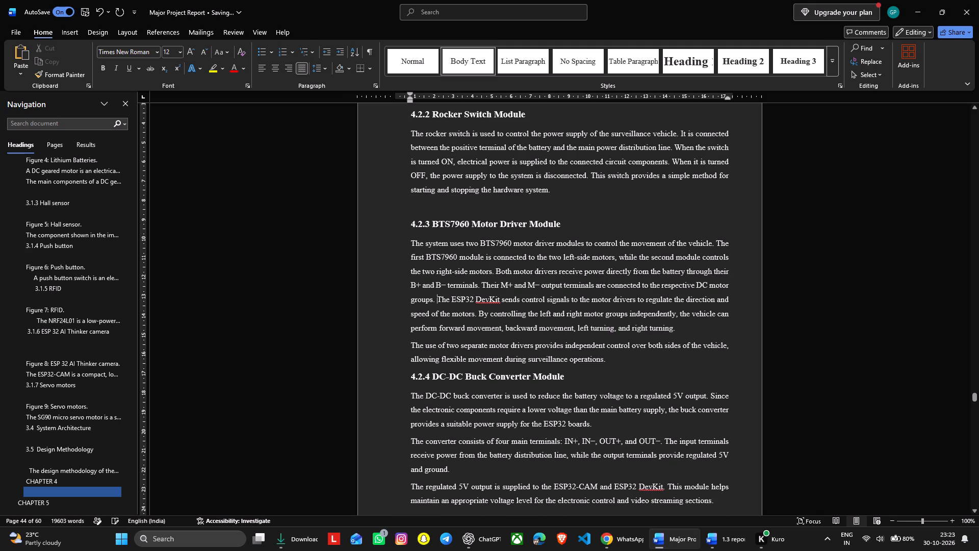
left_click(410, 348)
key("BackSpace")
key("BackSpace")
key("space")
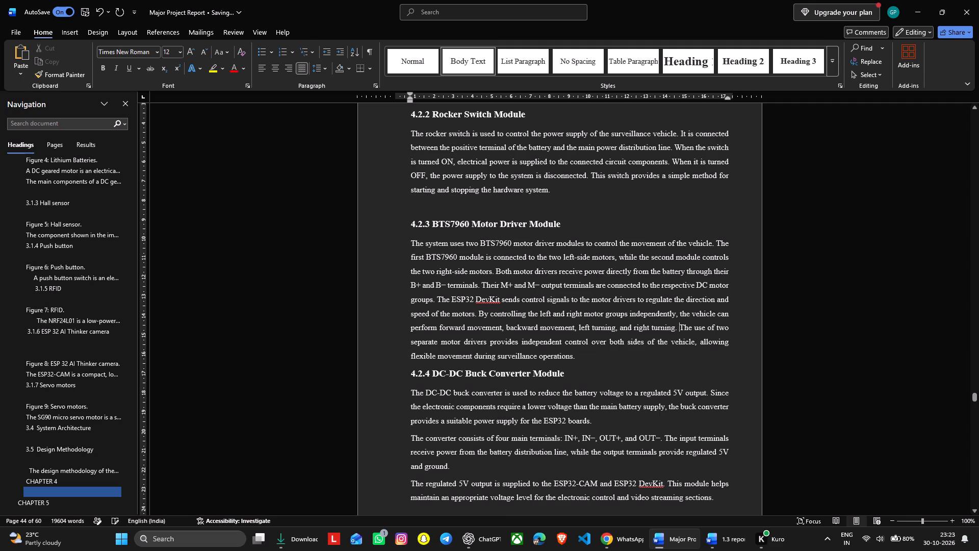
left_click(585, 361)
key("Return")
Merge the three DC-DC Buck Converter Module paragraphs of section 4.2.4 into a single paragraph.
scroll(612, 379, "down", 2)
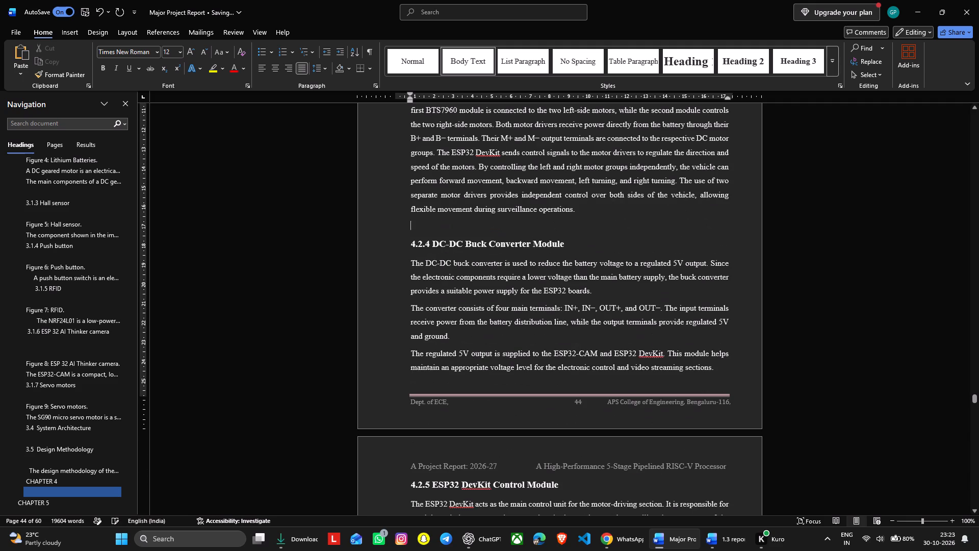
left_click(412, 313)
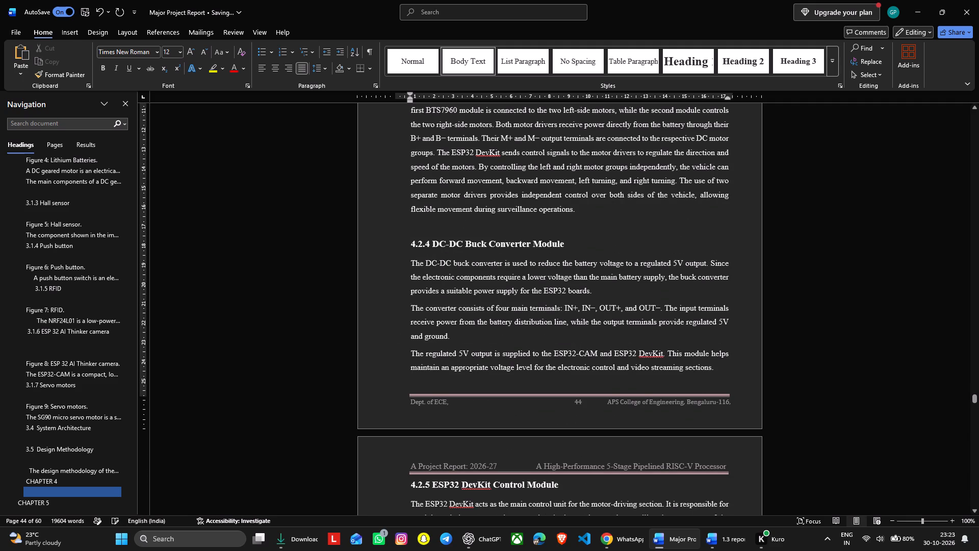
key("BackSpace")
key("BackSpace")
key("space")
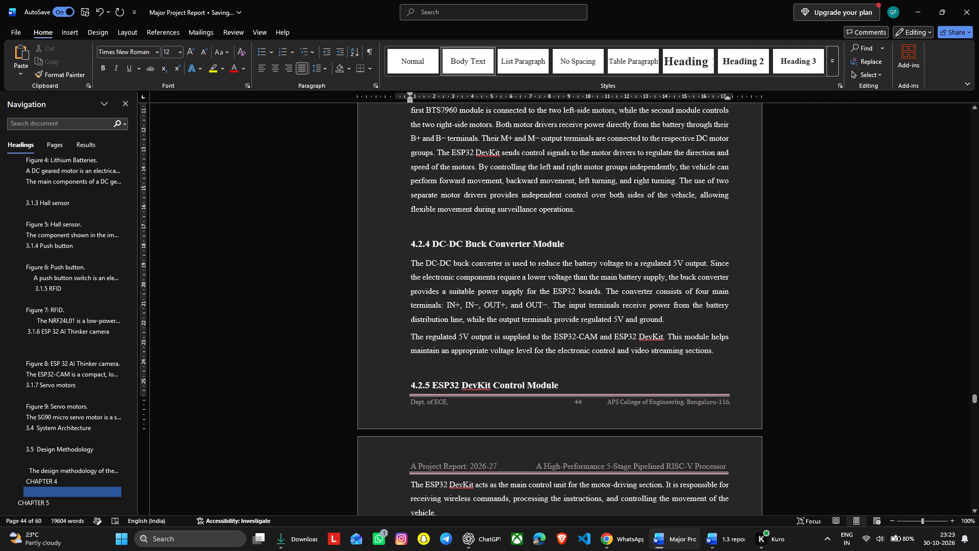
left_click(408, 336)
key("BackSpace")
key("BackSpace")
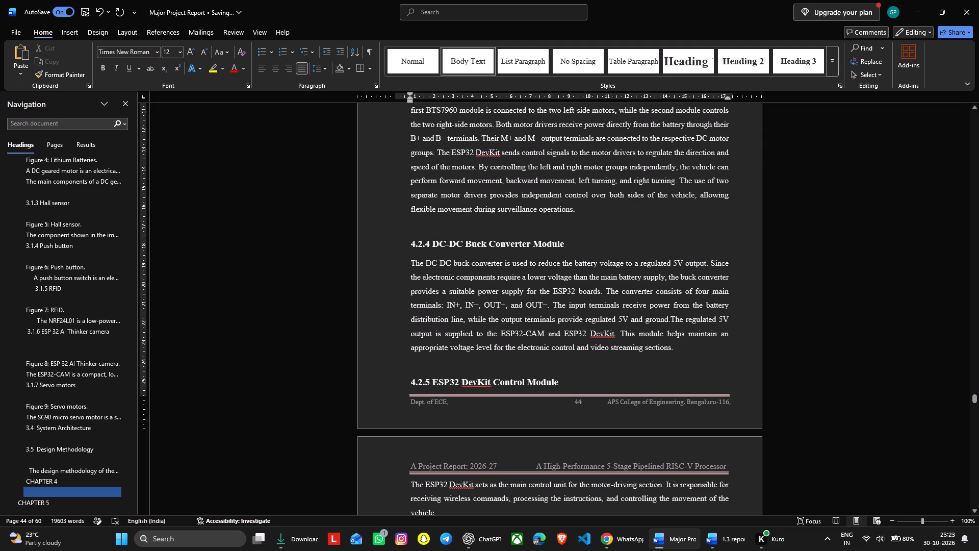
key("space")
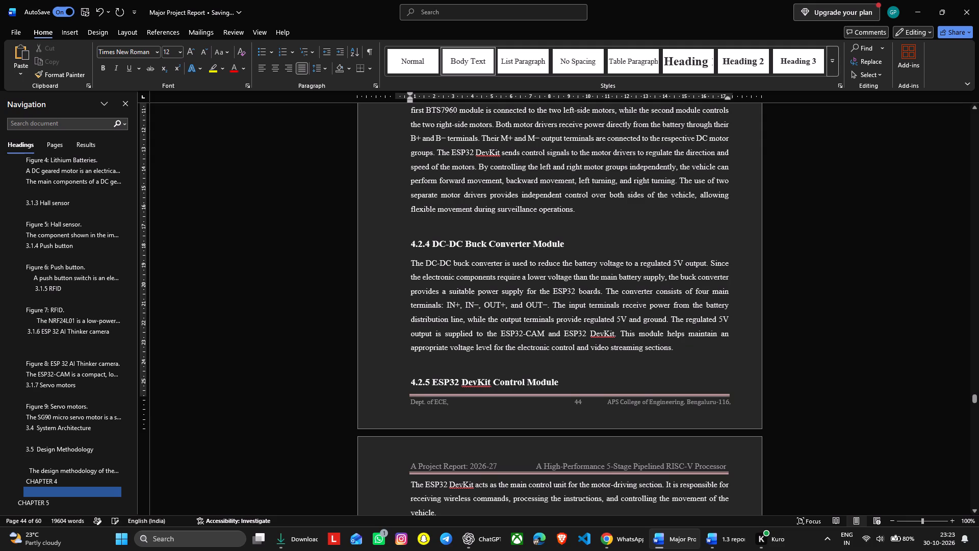
Add another blank line above the 4.2.5 ESP32 DevKit Control Module heading so it starts on the following page.
left_click(465, 375)
left_click(472, 371)
key("Return")
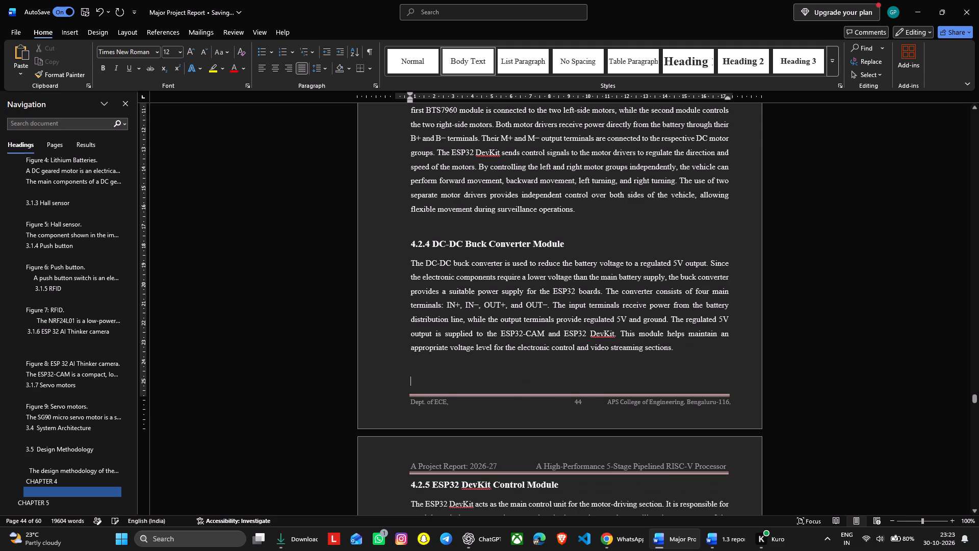
Split the BTS7960 Motor Driver Module text of section 4.2.3 into two paragraphs, starting the second at "The ESP32 DevKit sends control signals".
scroll(513, 356, "up", 4)
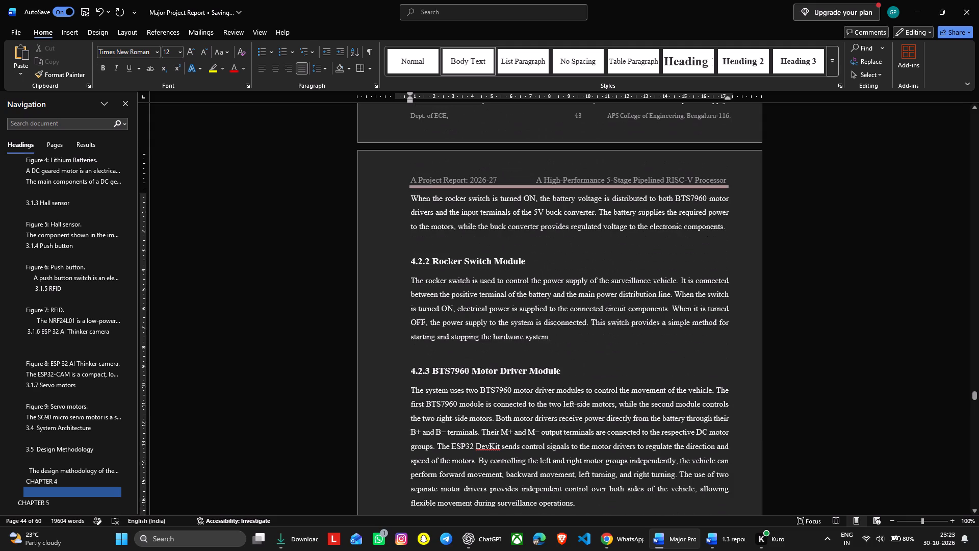
scroll(518, 352, "down", 1)
left_click(436, 370)
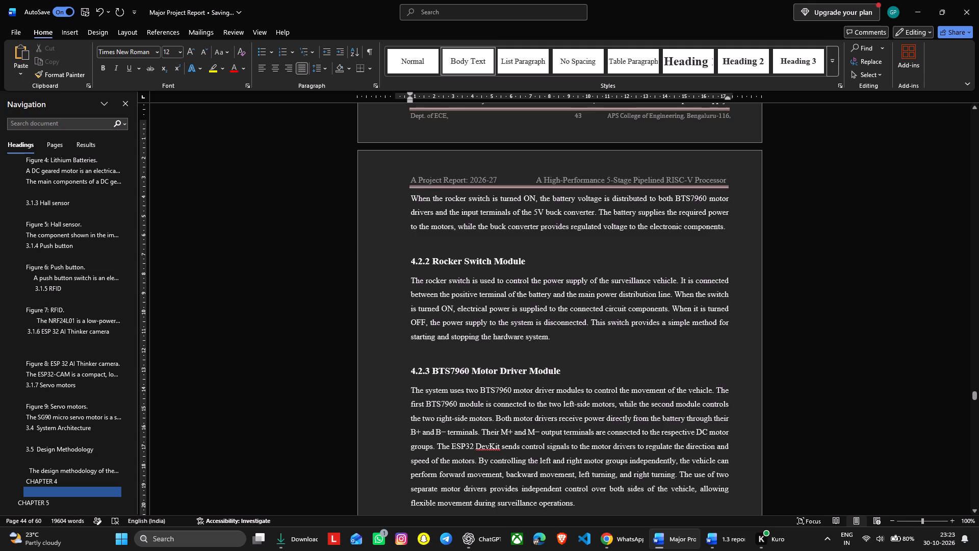
key("Return")
Split the DC-DC Buck Converter Module text of section 4.2.4 into two paragraphs, starting the second at "The input terminals receive power".
scroll(508, 382, "down", 3)
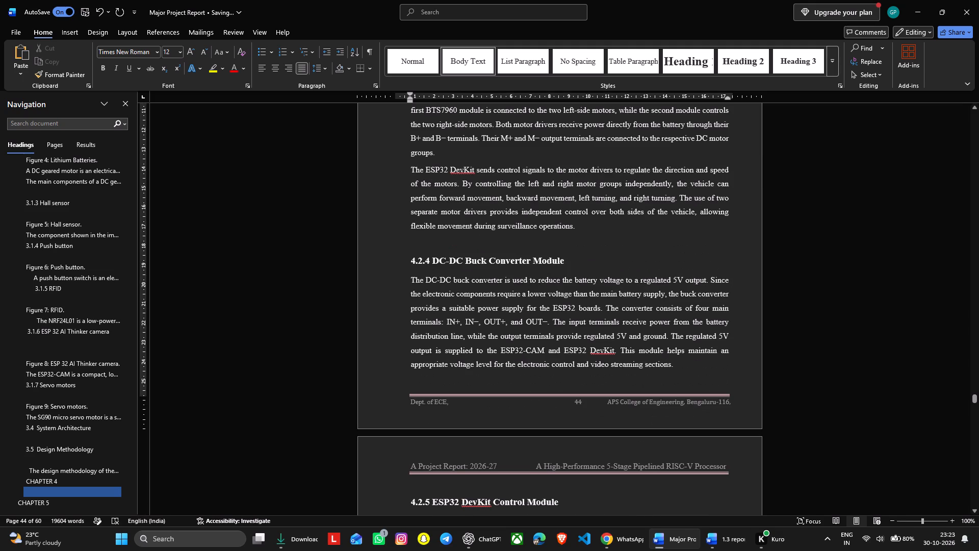
left_click(553, 324)
key("Return")
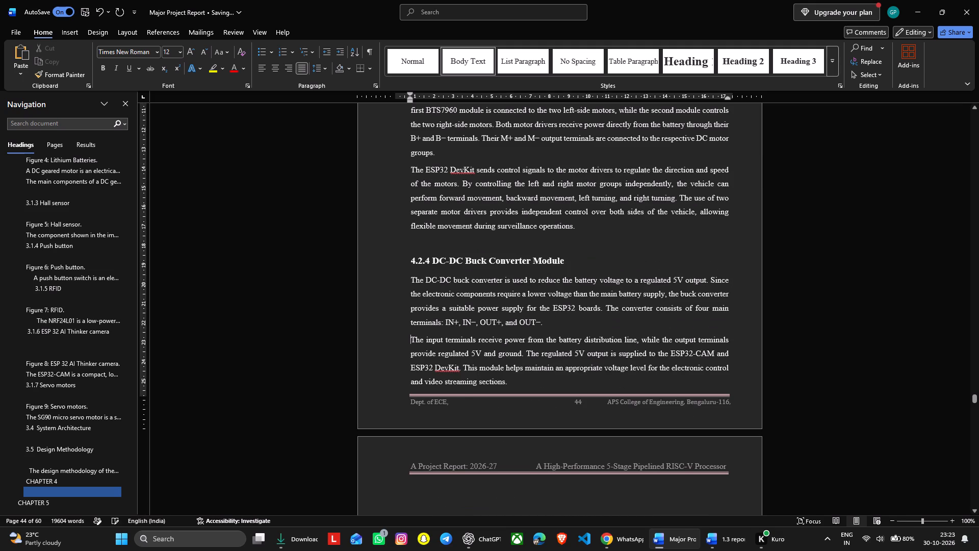
Delete the blank lines above the 4.2.5 ESP32 DevKit Control Module heading so it starts at the top of its page.
scroll(573, 356, "down", 2)
left_click(457, 358)
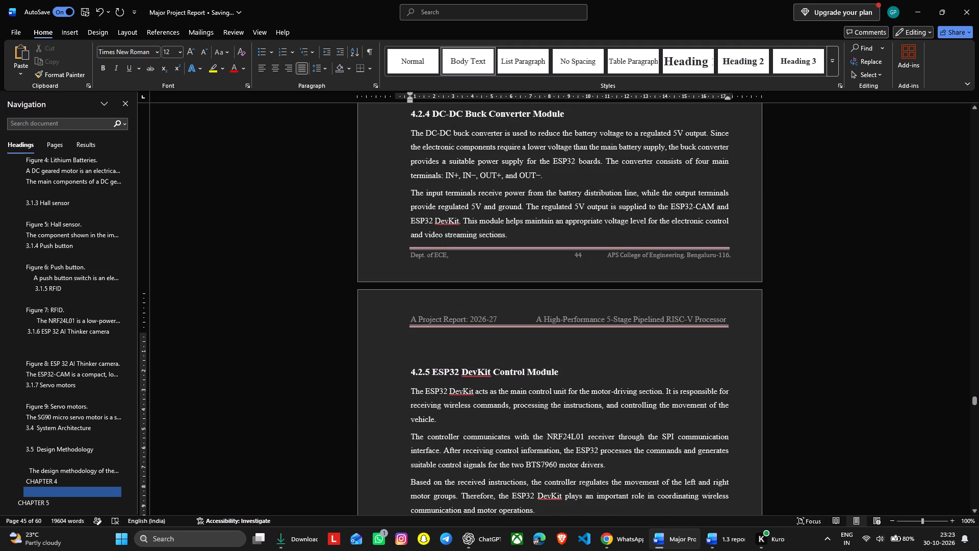
key("Delete")
key("Up")
key("Delete")
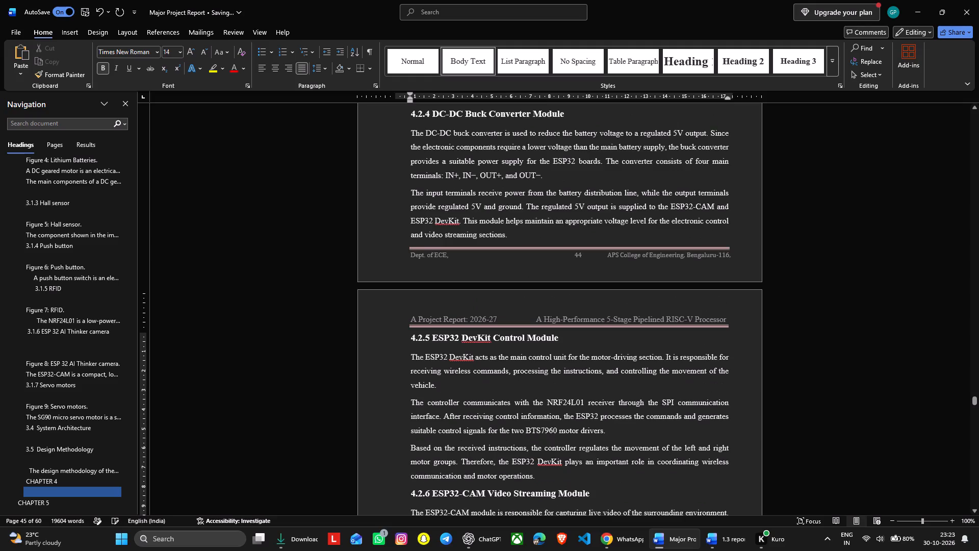
Merge the three paragraphs of section 4.2.5 ESP32 DevKit Control Module into one, and add a blank line before the 4.2.6 heading.
left_click(443, 336)
scroll(483, 362, "down", 1)
left_click(412, 328)
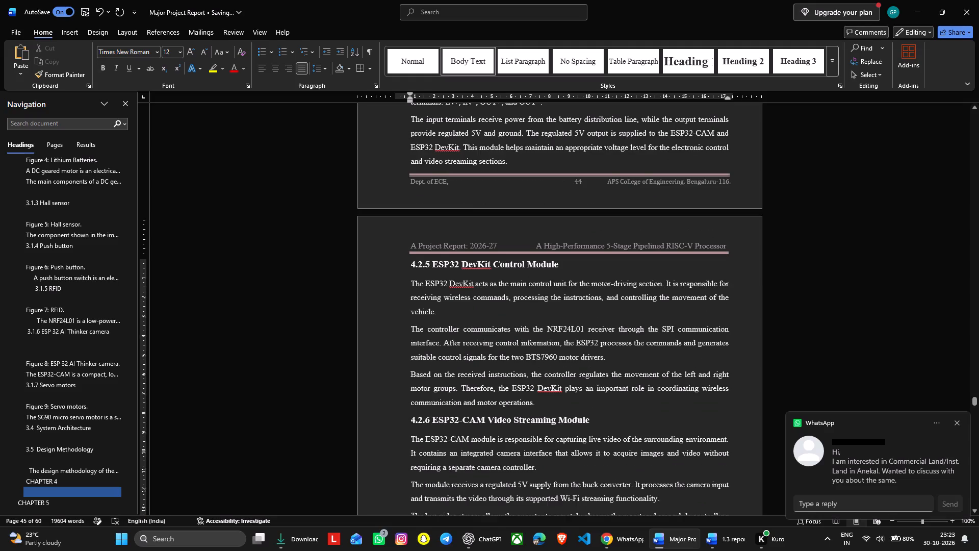
key("BackSpace")
key("BackSpace")
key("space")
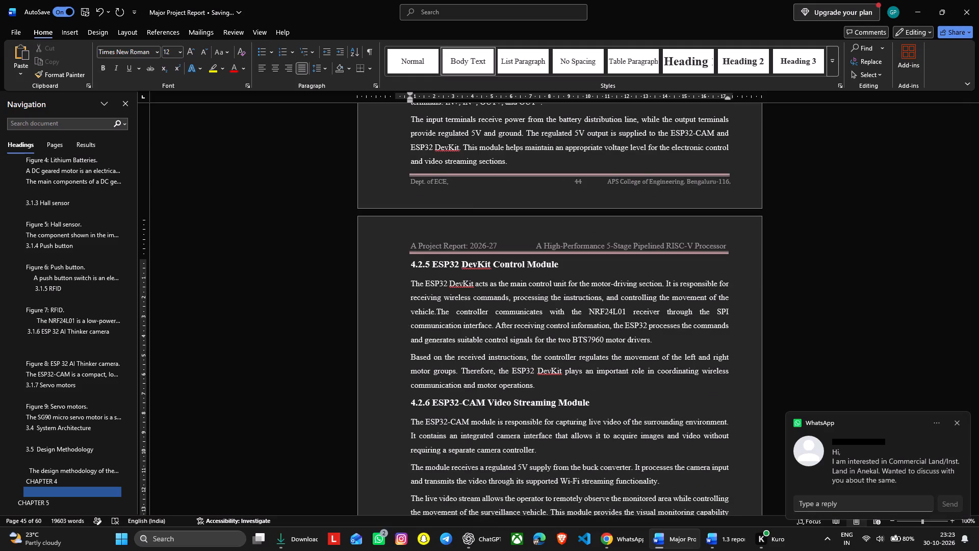
left_click(414, 356)
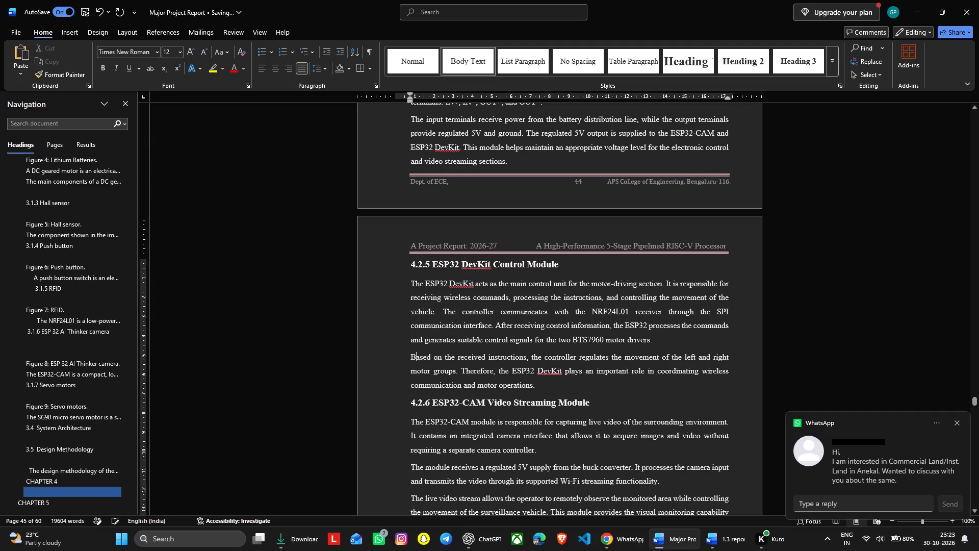
key("Left")
key("BackSpace")
key("BackSpace")
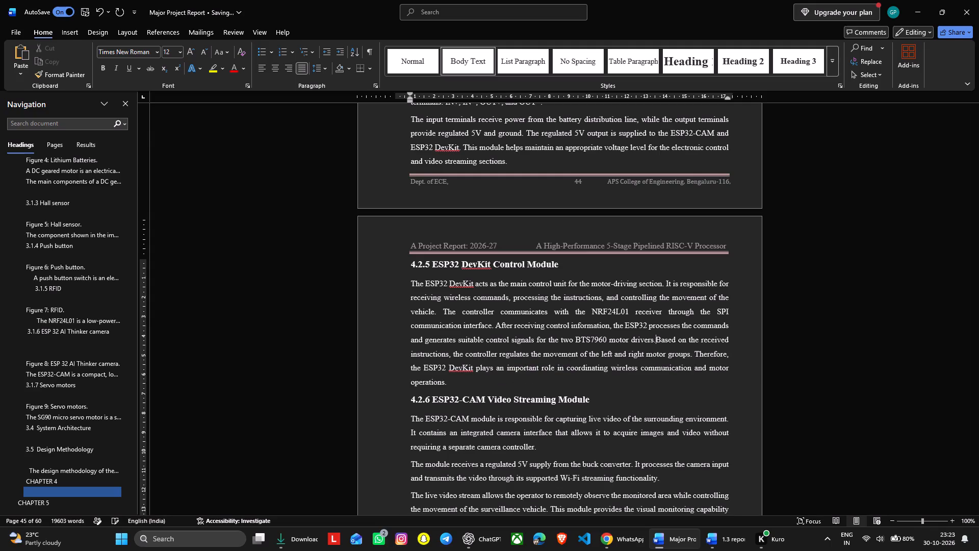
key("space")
left_click(452, 386)
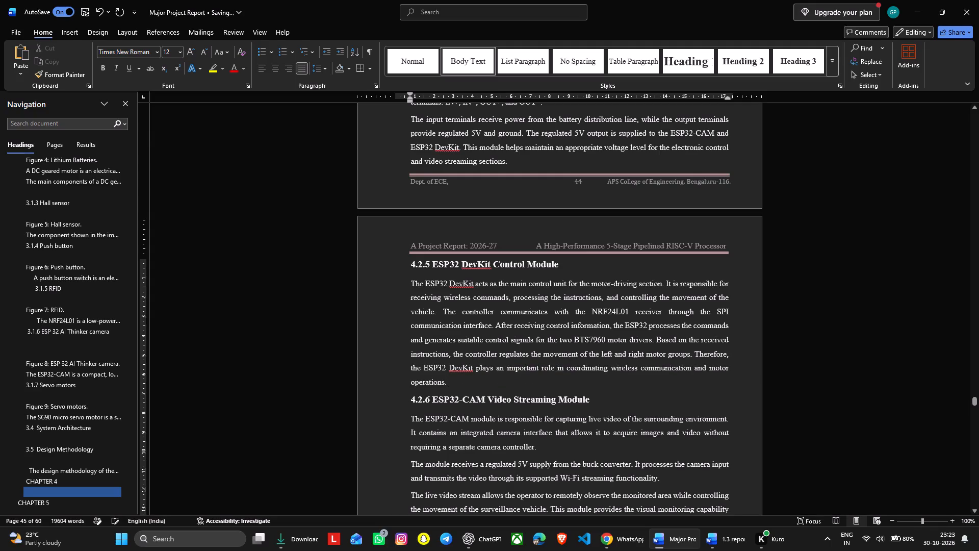
key("Return")
left_click(432, 414)
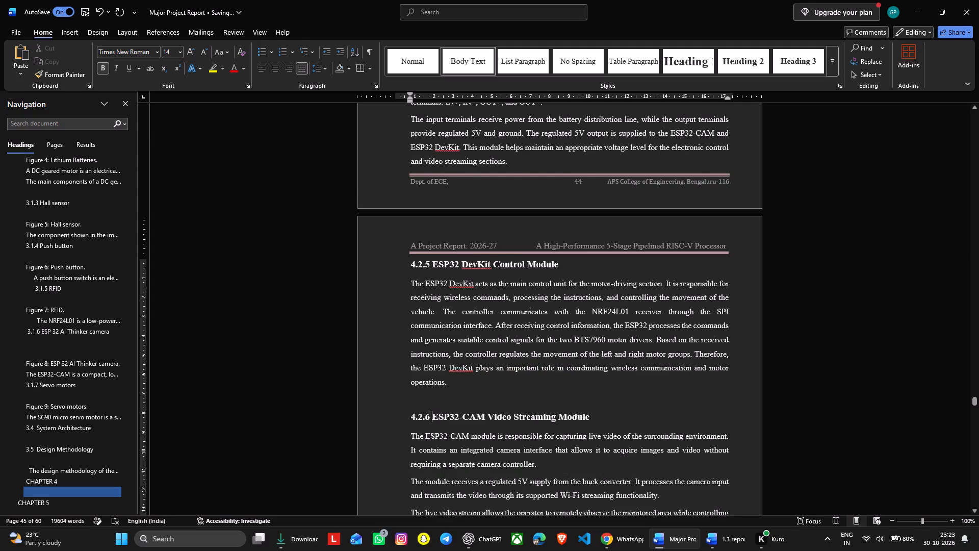
Merge the three paragraphs of section 4.2.6 ESP32-CAM Video Streaming Module into one, and add a blank line before the 4.2.7 heading.
scroll(509, 398, "down", 2)
left_click(412, 339)
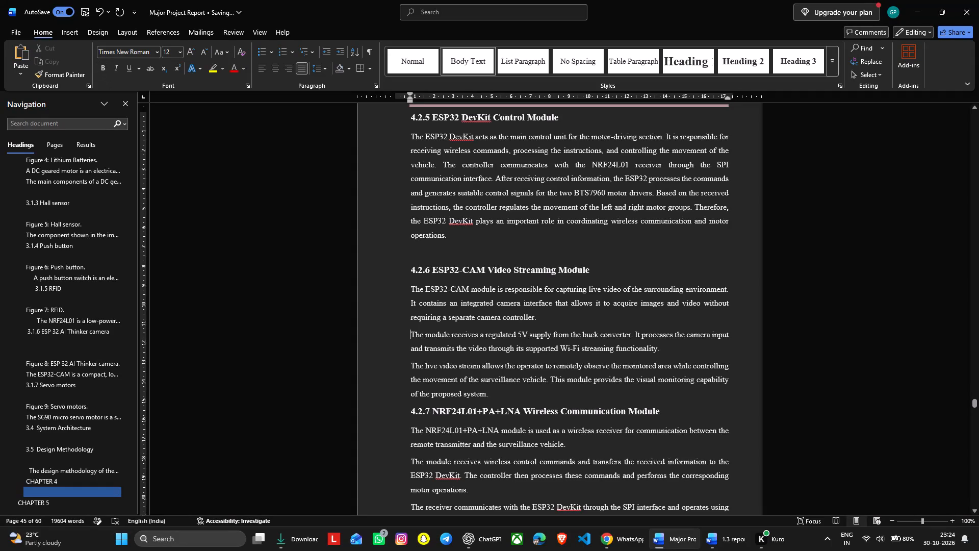
key("BackSpace")
key("BackSpace")
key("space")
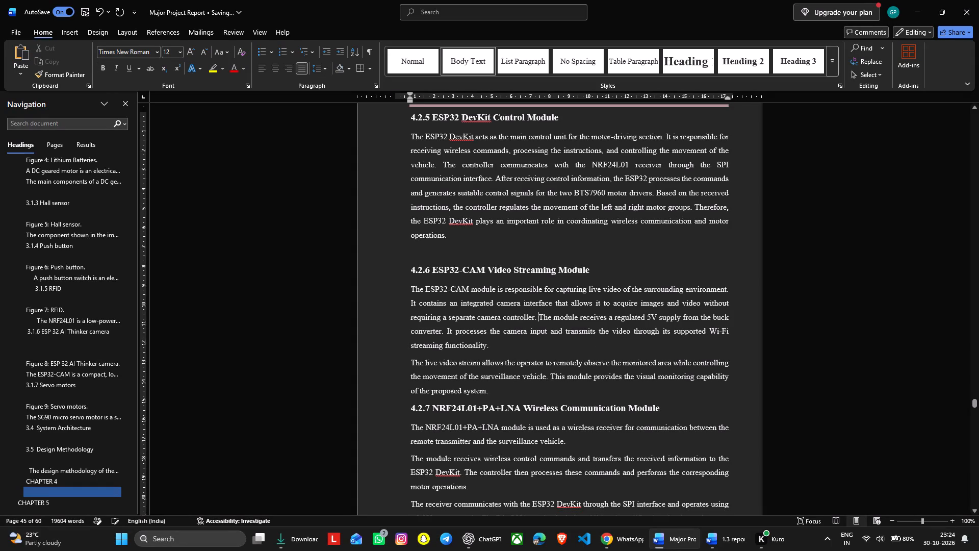
left_click(414, 363)
key("Left")
key("BackSpace")
key("BackSpace")
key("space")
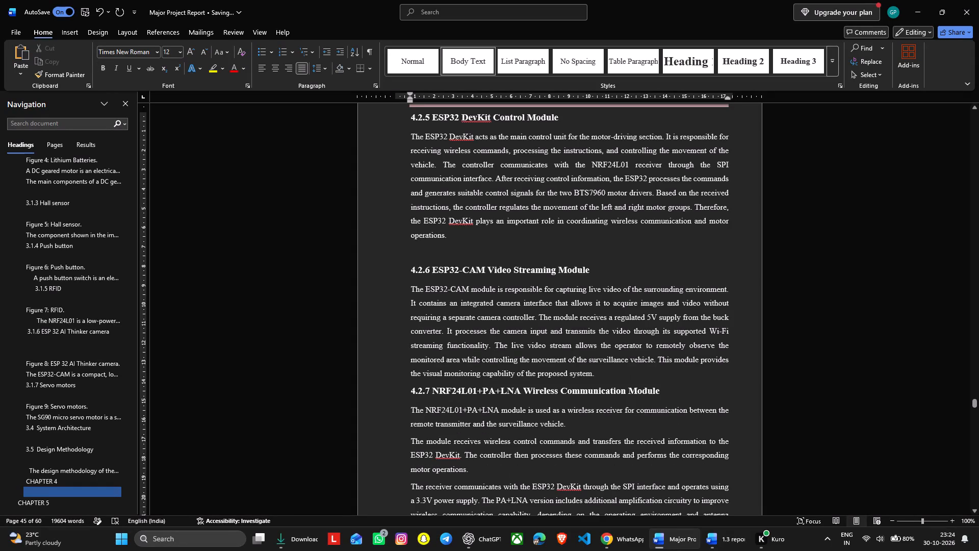
left_click(600, 376)
key("Return")
Merge the three paragraphs of section 4.2.7 NRF24L01+PA+LNA Wireless Communication Module into one, and add a blank line before the 4.2.8 heading.
scroll(628, 409, "down", 1)
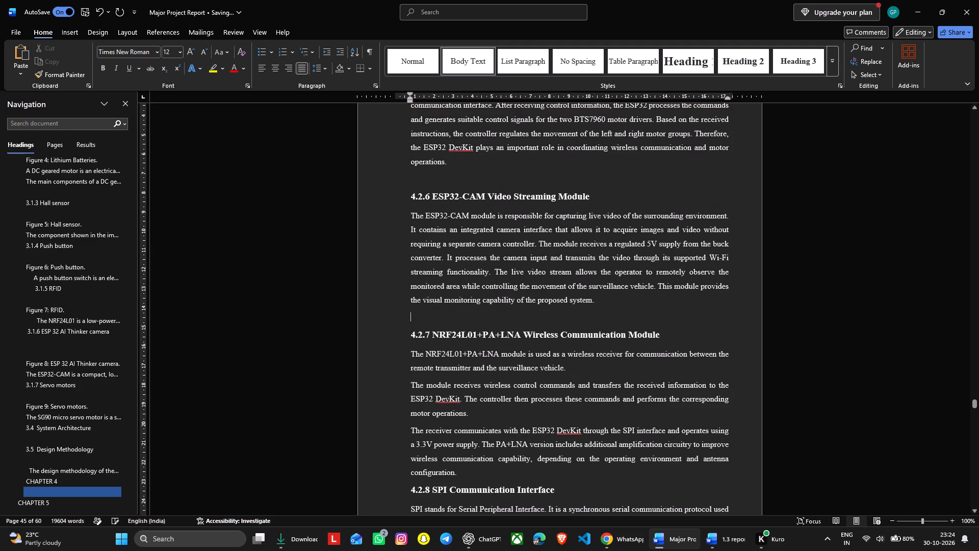
left_click(409, 381)
key("BackSpace")
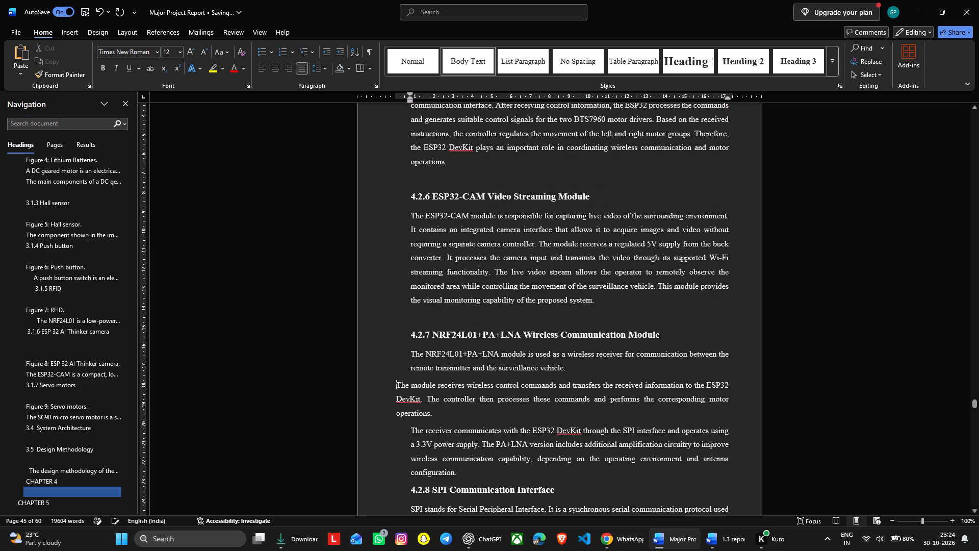
key("BackSpace")
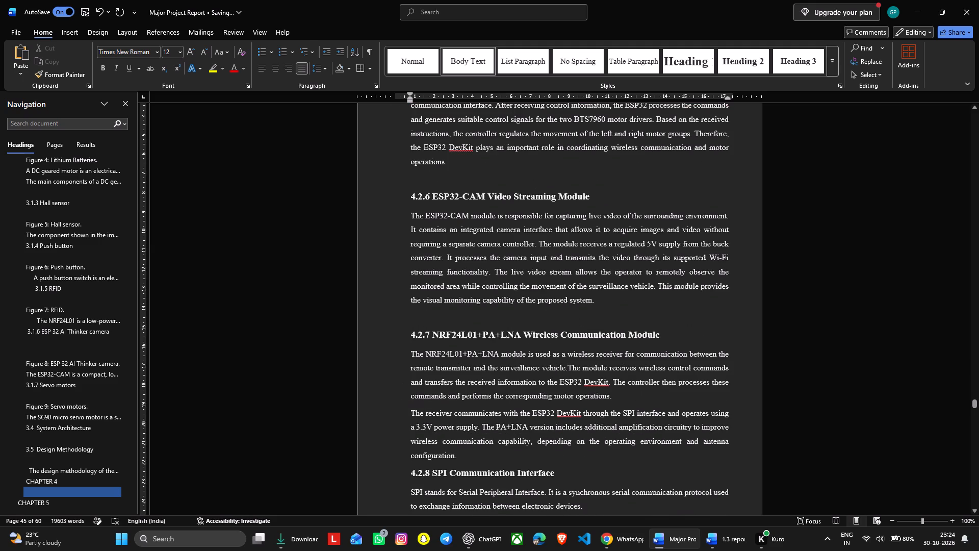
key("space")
scroll(436, 387, "down", 2)
left_click(410, 267)
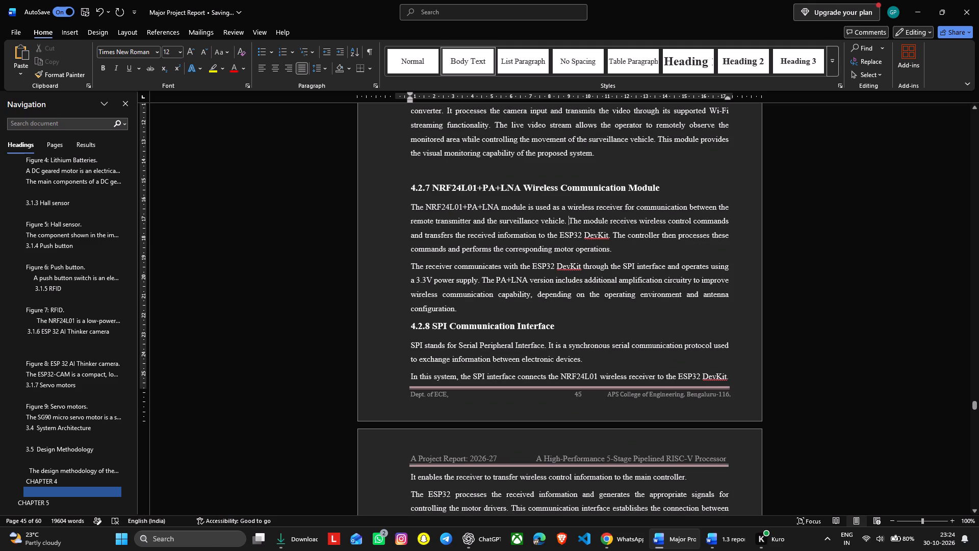
key("BackSpace")
key("BackSpace")
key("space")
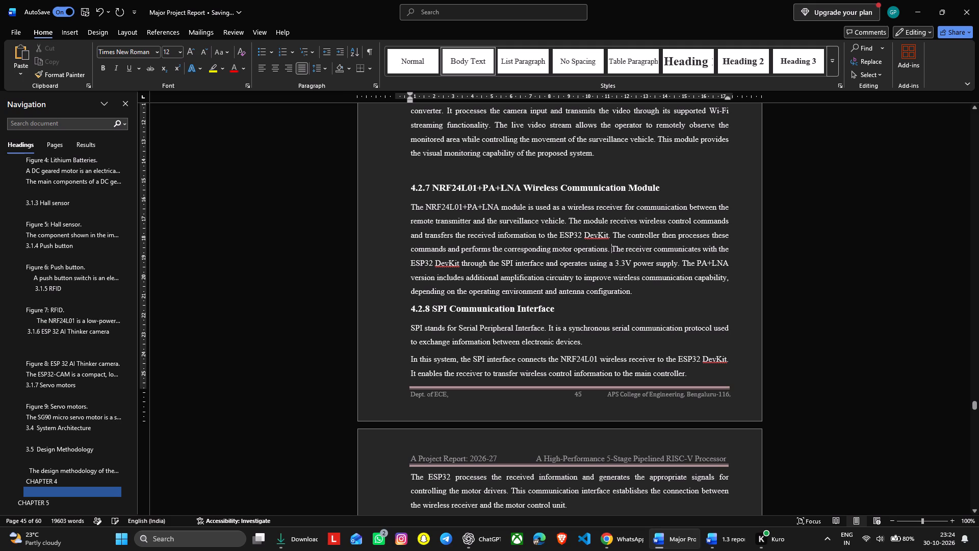
left_click(658, 293)
key("Return")
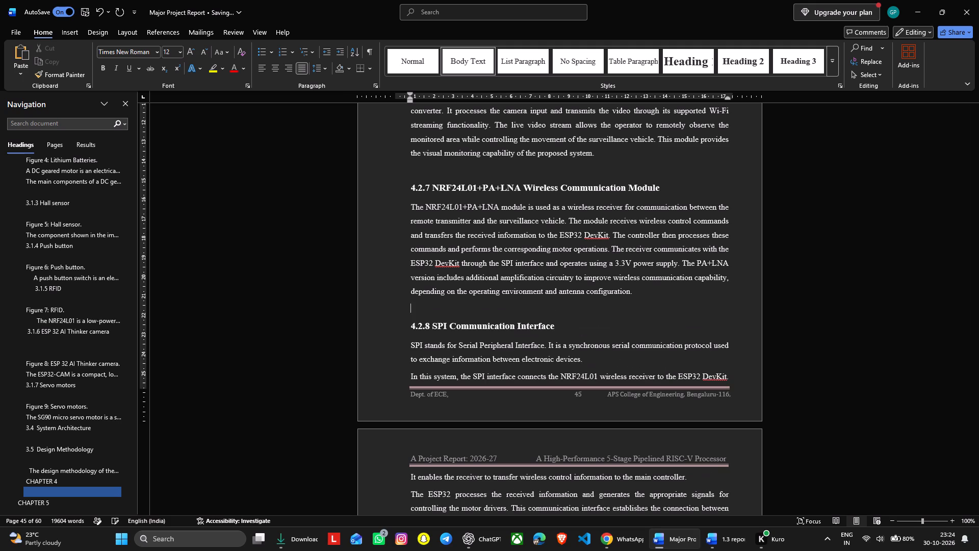
Merge the three paragraphs of section 4.2.8 SPI Communication Interface into one, and add a blank line before the 4.2.9 heading.
left_click_drag(412, 375, 417, 374)
key("Left")
key("BackSpace")
key("BackSpace")
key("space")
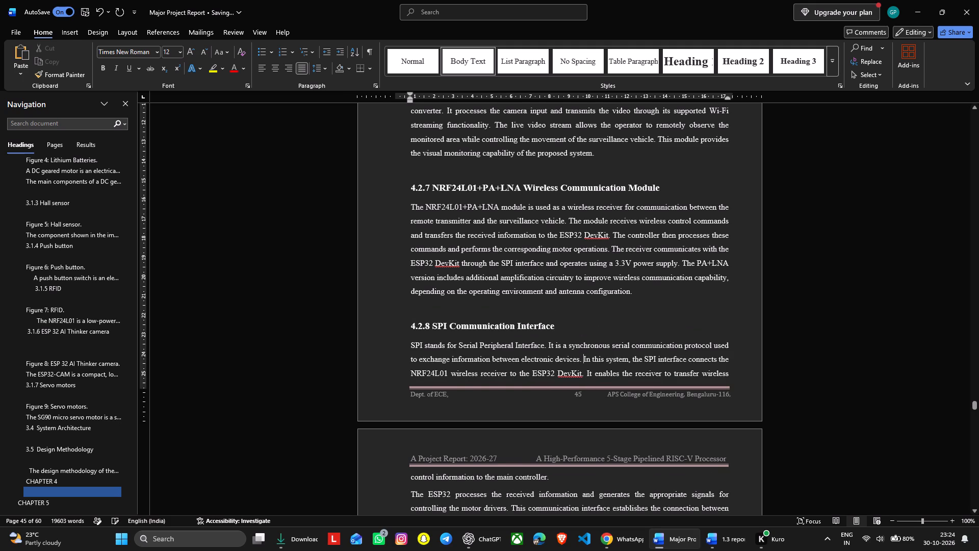
scroll(537, 382, "down", 1)
left_click(411, 420)
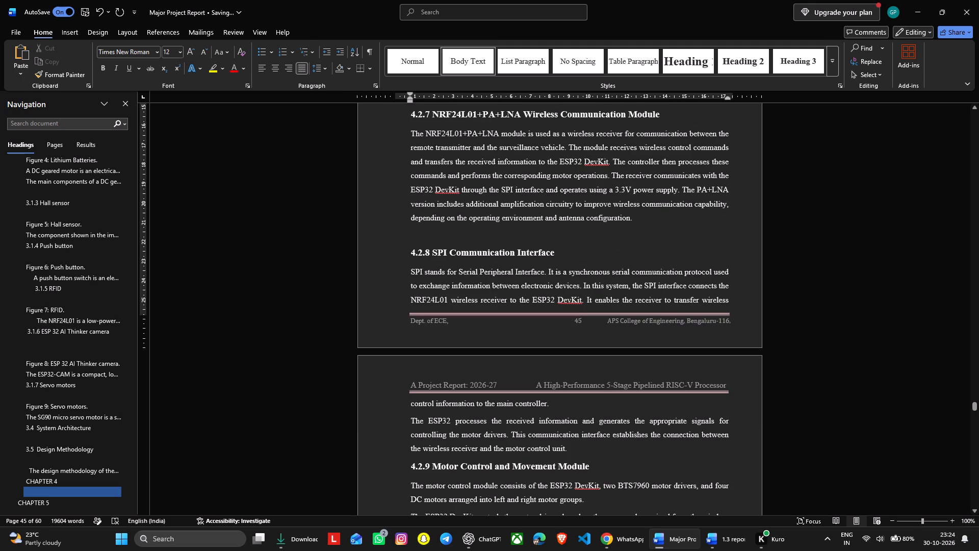
key("BackSpace")
key("BackSpace")
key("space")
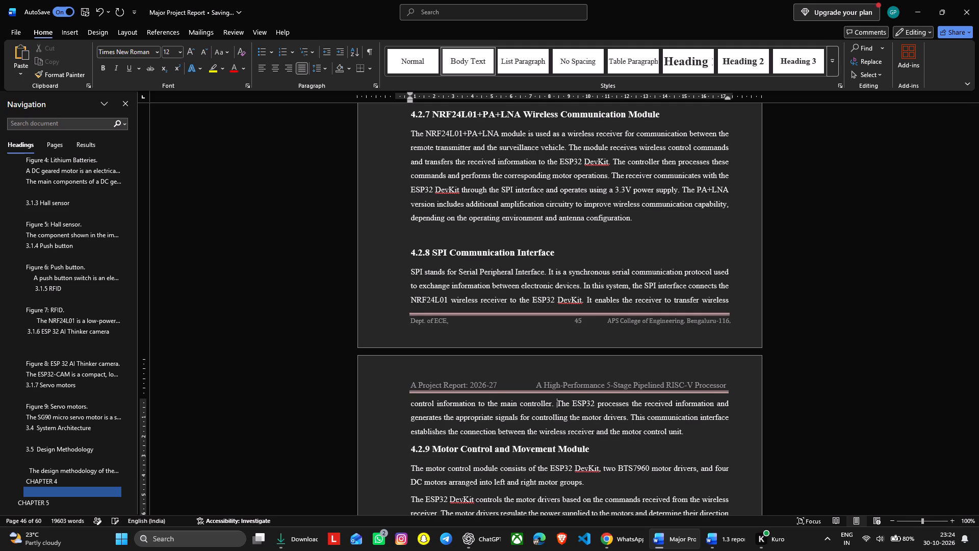
scroll(634, 421, "down", 2)
left_click(698, 284)
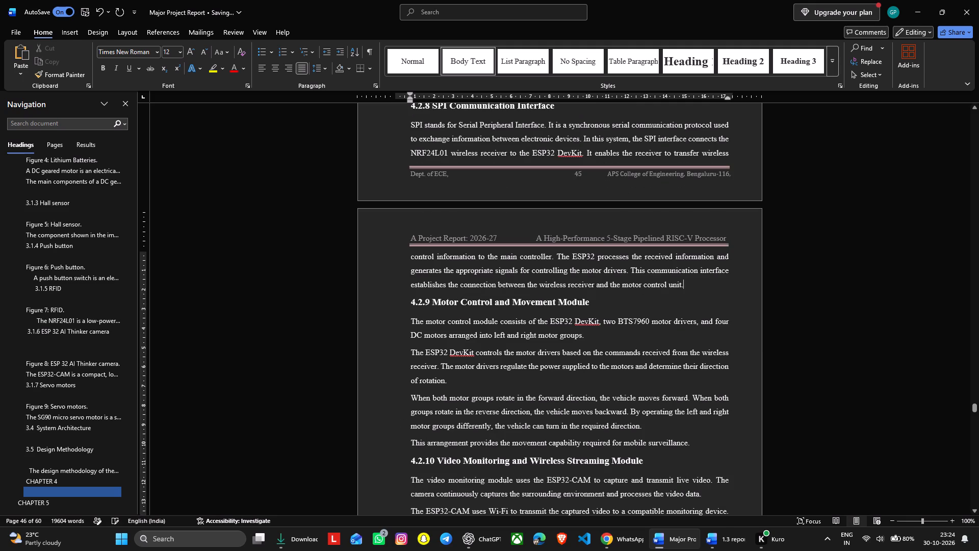
key("Return")
Merge the four Motor Control and Movement Module paragraphs of section 4.2.9 into one and add a blank line above the 4.2.10 heading.
left_click(409, 370)
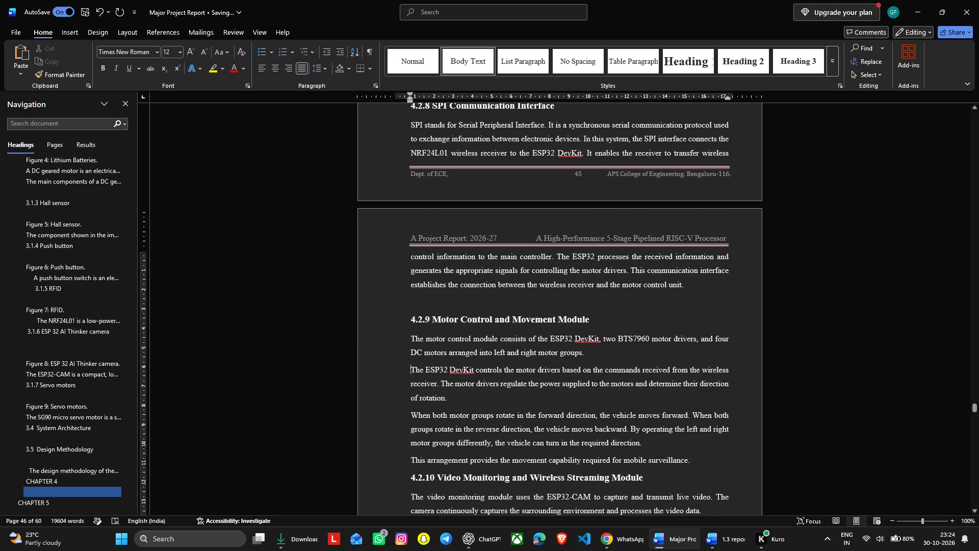
key("BackSpace")
key("BackSpace")
key("space")
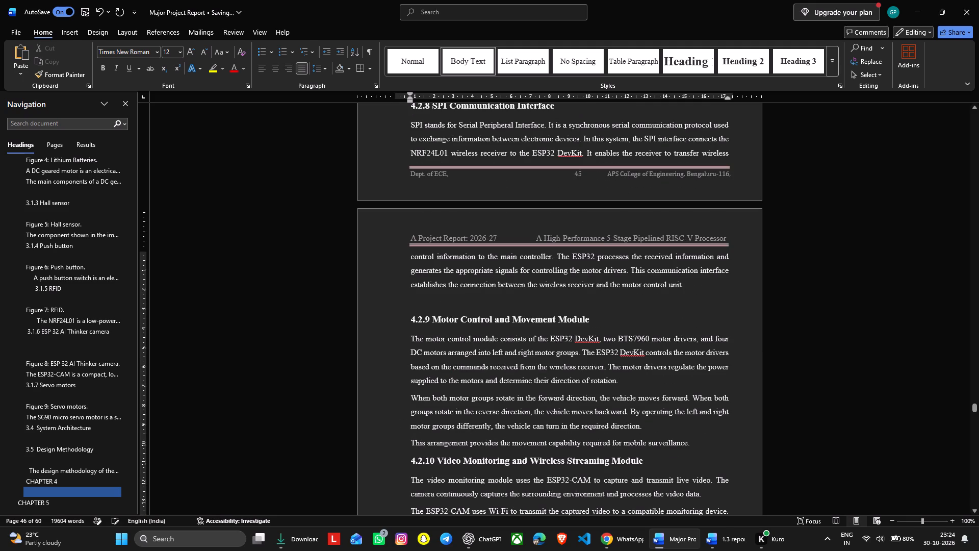
left_click(414, 395)
key("BackSpace")
key("BackSpace")
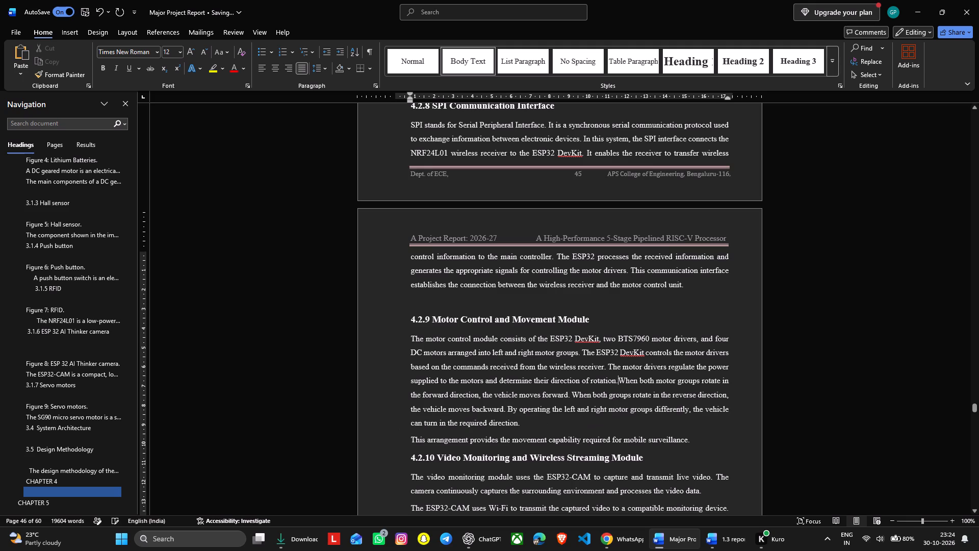
key("space")
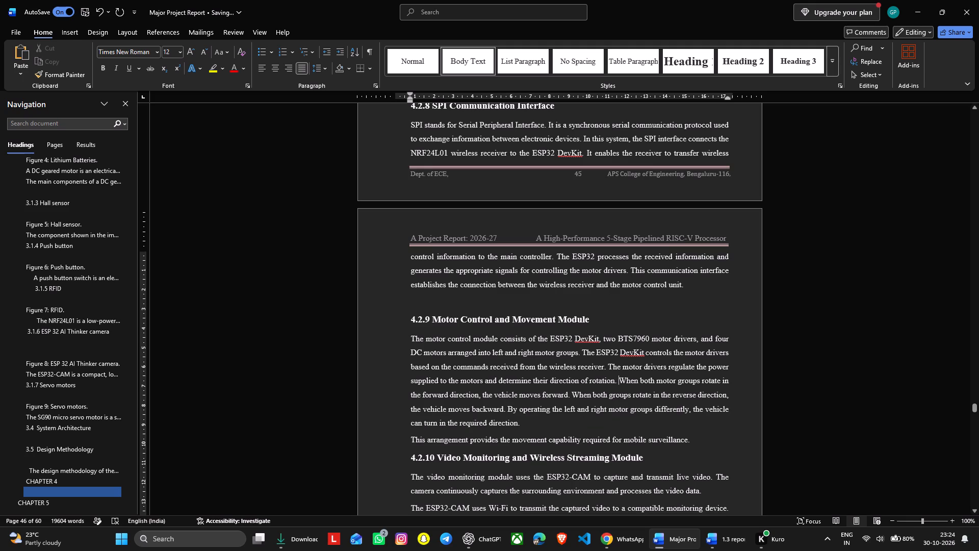
left_click(413, 437)
key("BackSpace")
key("BackSpace")
key("space")
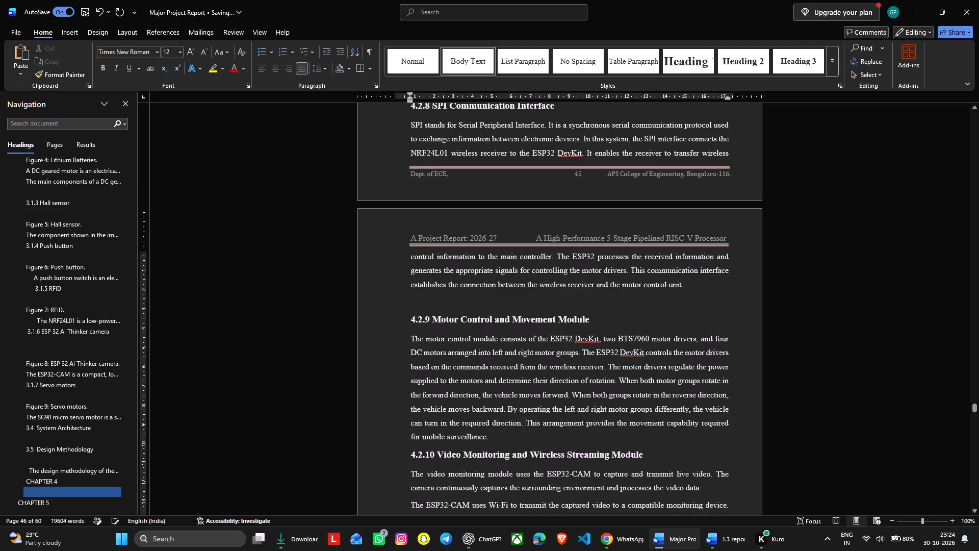
scroll(536, 426, "down", 2)
left_click(493, 293)
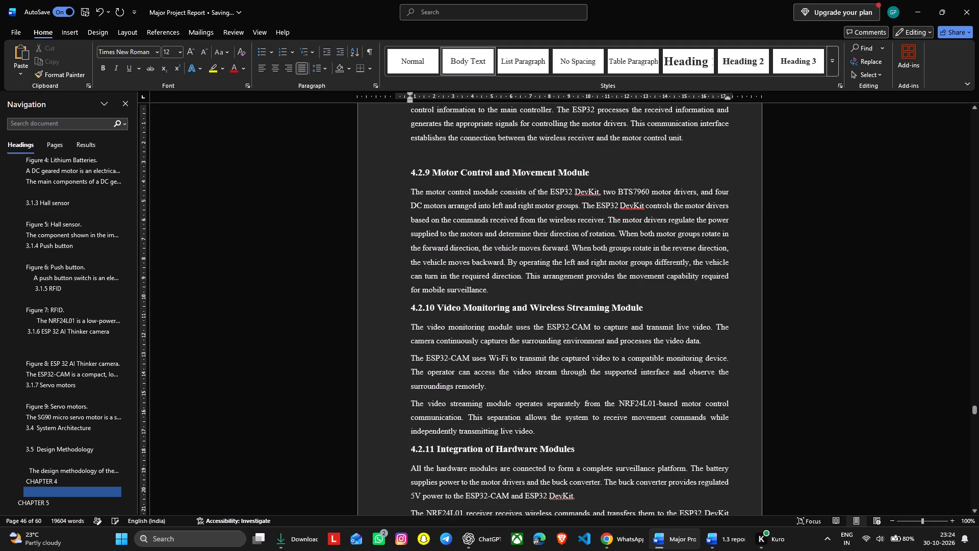
key("Return")
Merge the three Video Monitoring and Wireless Streaming Module paragraphs of section 4.2.10 into one and add a blank line above the 4.2.11 heading.
left_click(549, 327)
scroll(611, 353, "down", 1)
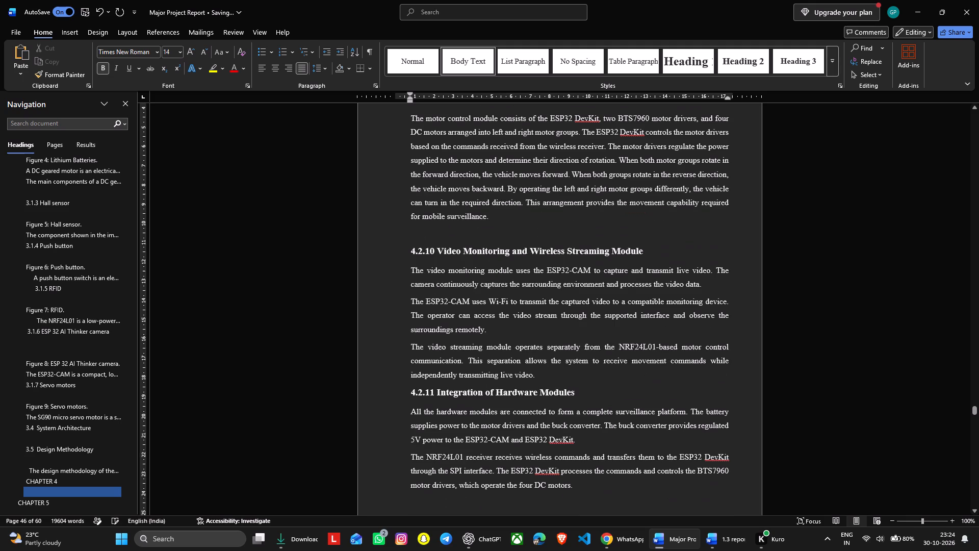
left_click(409, 302)
key("BackSpace")
key("BackSpace")
key("space")
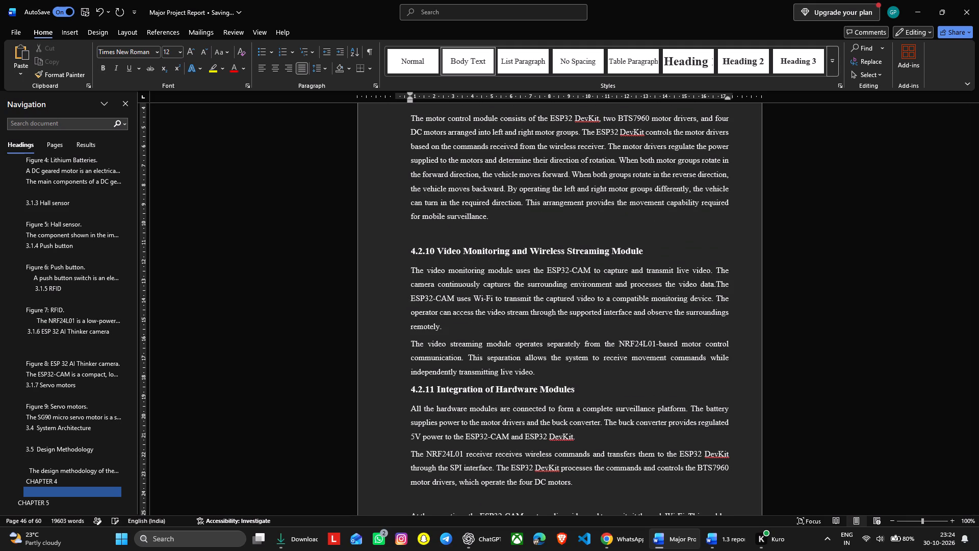
left_click(408, 344)
key("BackSpace")
key("BackSpace")
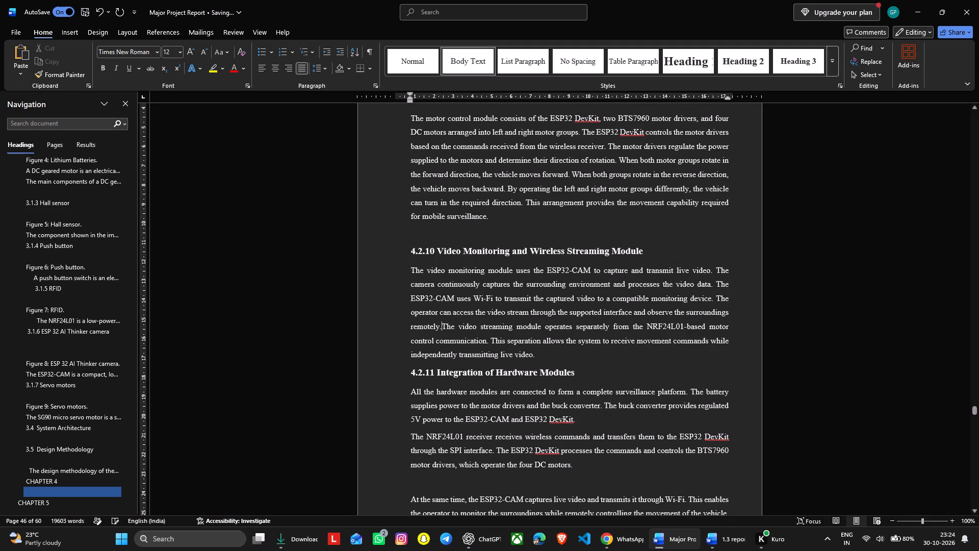
key("space")
left_click(545, 357)
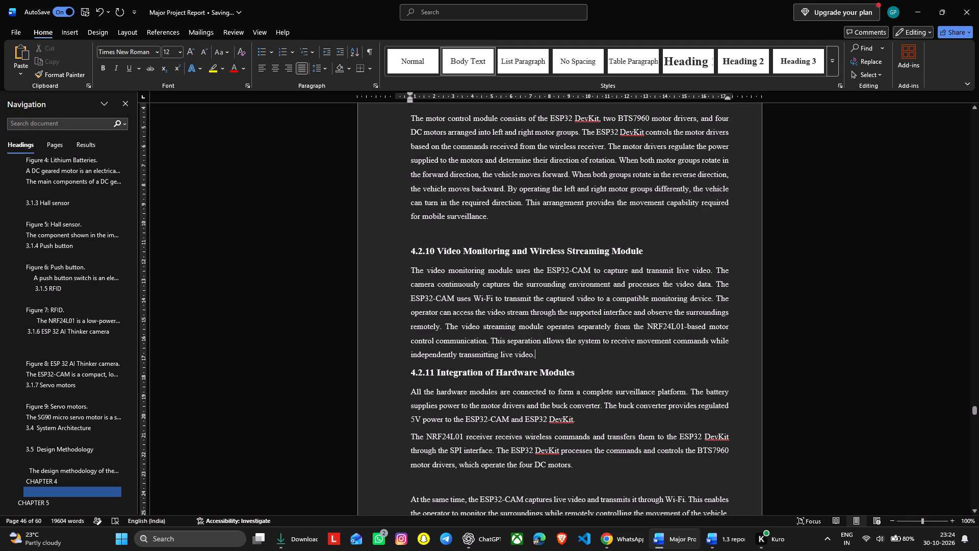
key("Return")
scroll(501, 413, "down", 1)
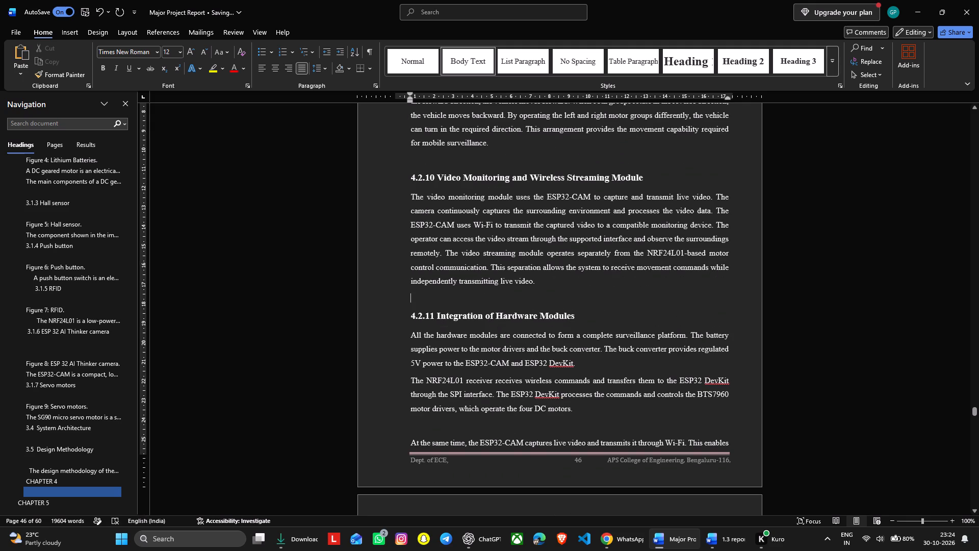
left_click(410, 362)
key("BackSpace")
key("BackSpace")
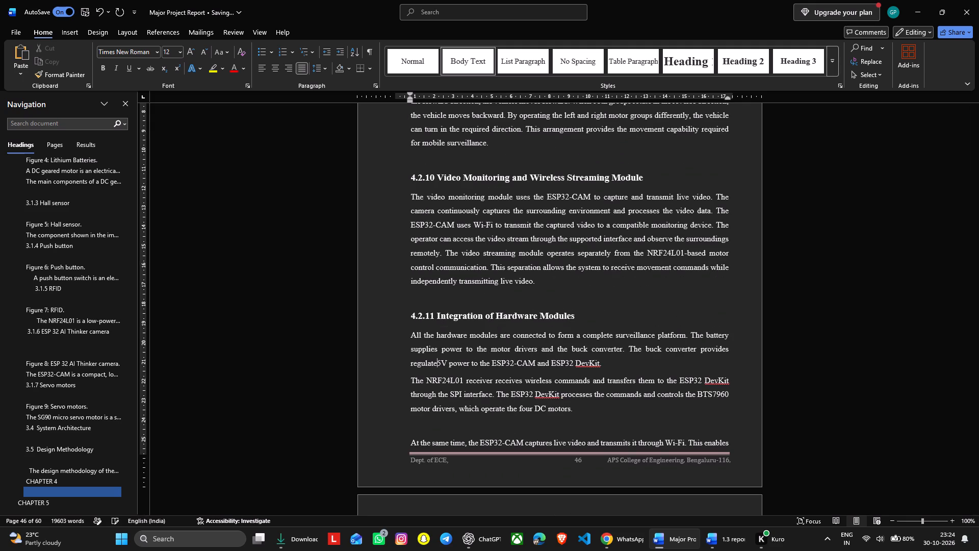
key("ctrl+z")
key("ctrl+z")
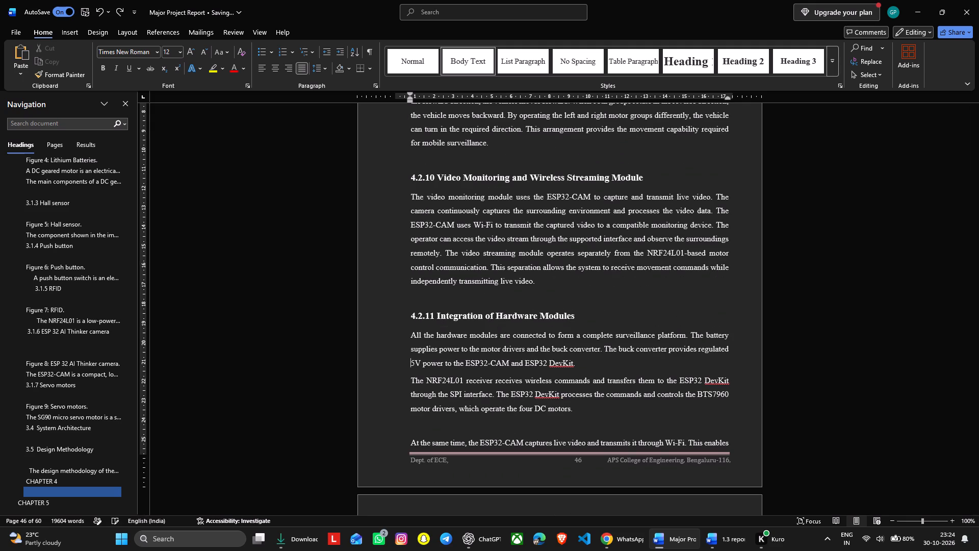
Merge the four Integration of Hardware Modules paragraphs of section 4.2.11 into one, removing the empty line before "At the same time".
left_click(408, 382)
key("BackSpace")
key("BackSpace")
key("space")
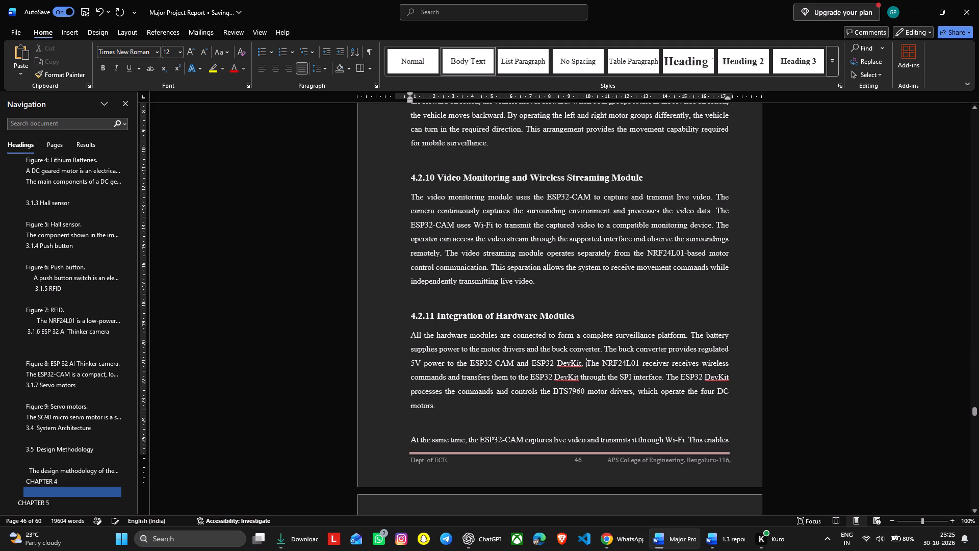
left_click(420, 426)
key("Delete")
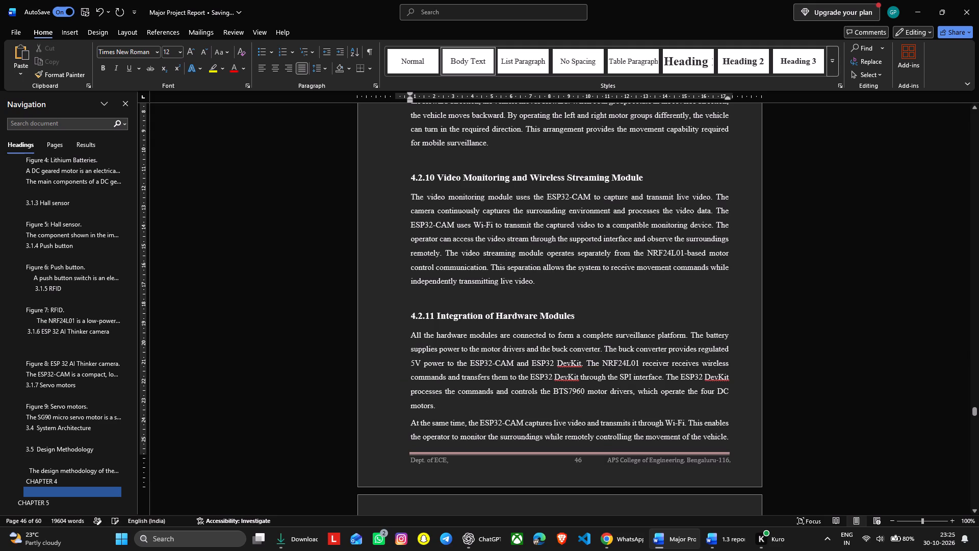
key("BackSpace")
key("BackSpace")
key("space")
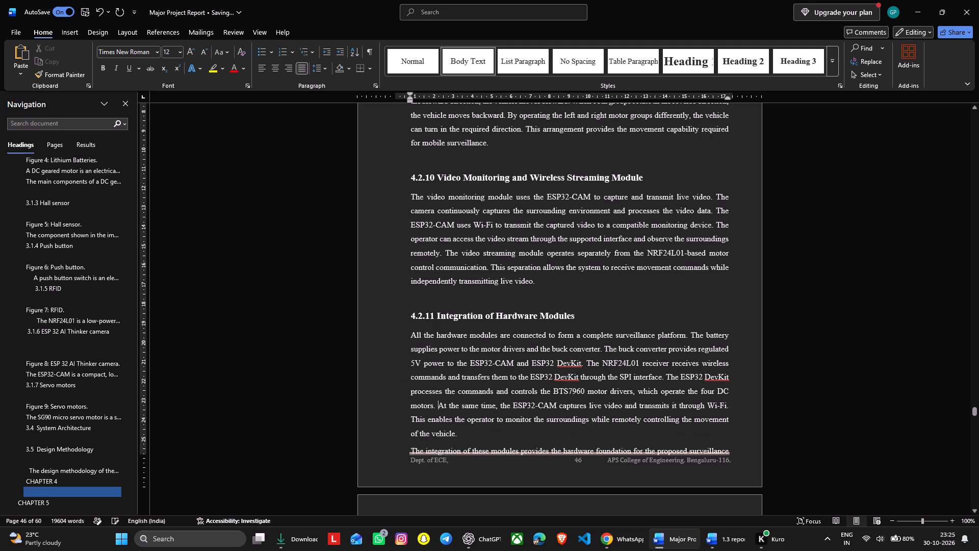
scroll(465, 436, "down", 2)
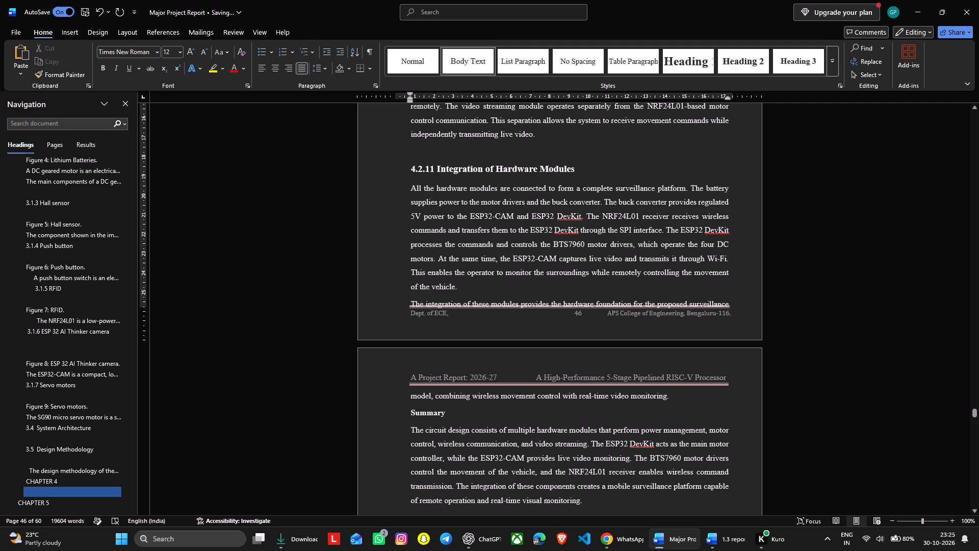
left_click(412, 300)
key("BackSpace")
key("BackSpace")
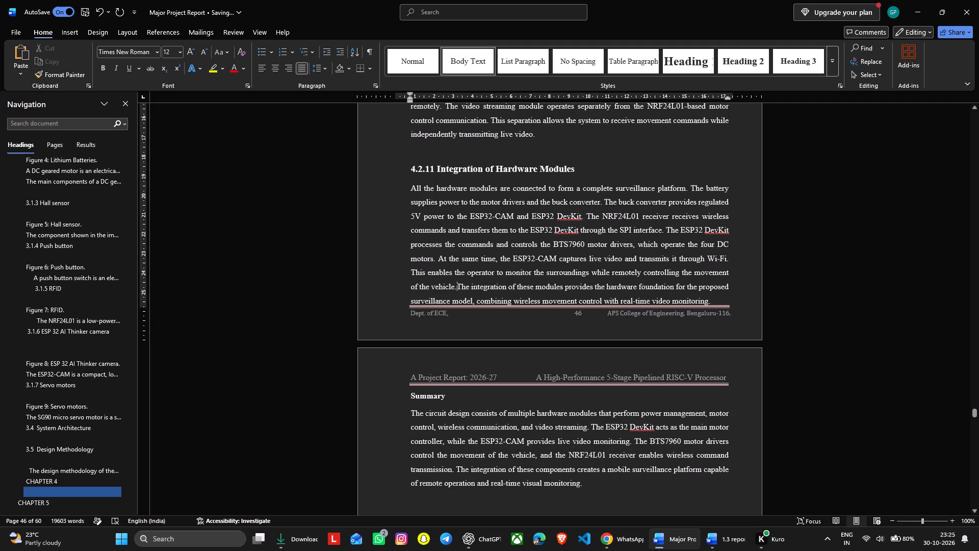
Remove the space before the blank paragraph above the 4.2.11 Integration of Hardware Modules heading.
left_click(435, 154)
left_click(325, 70)
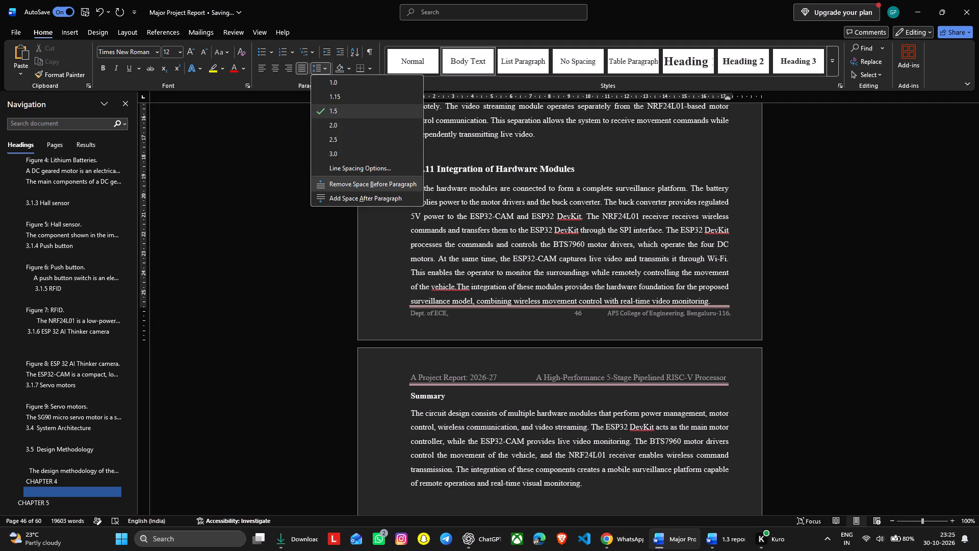
left_click(353, 179)
left_click(688, 273)
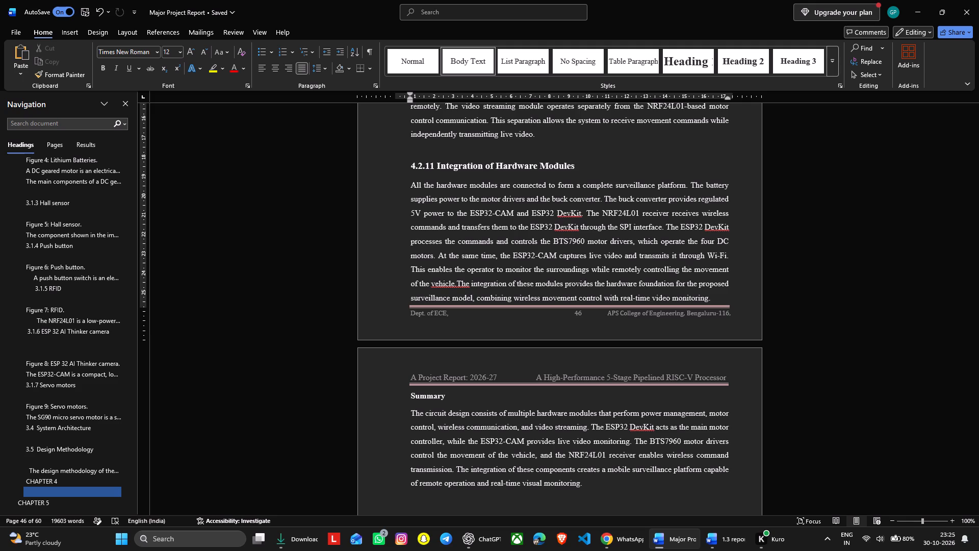
Add a blank line between the introduction of section 4.3 and the 4.3.1 Hardware Technologies heading.
scroll(508, 405, "down", 2)
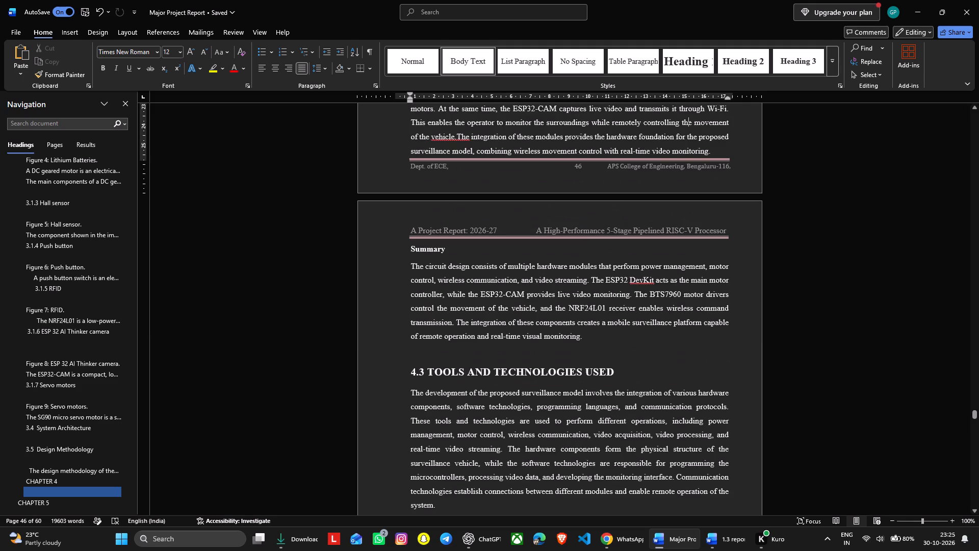
left_click(446, 372)
scroll(502, 366, "down", 3)
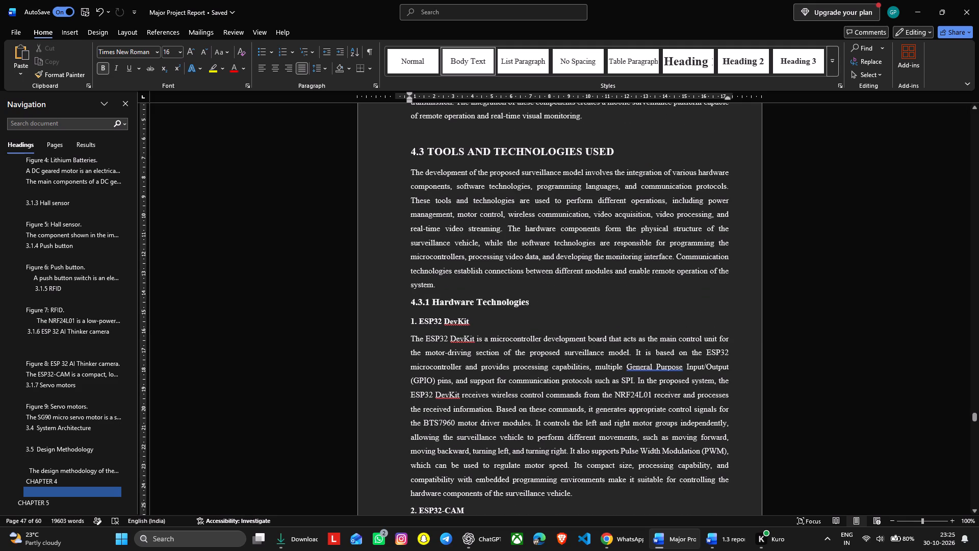
left_click(444, 286)
key("Return")
Add a blank line above the "3. BTS7960 Motor Driver" heading and another above "4. NRF24L01+PA+LNA Wireless Module" in section 4.3.1.
scroll(448, 343, "down", 1)
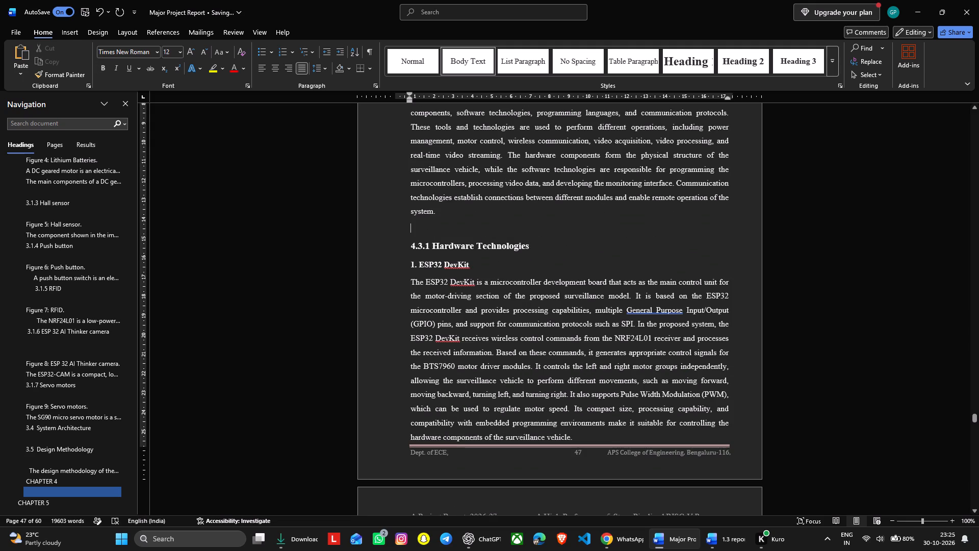
left_click(429, 263)
left_click(458, 242)
scroll(481, 299, "up", 1)
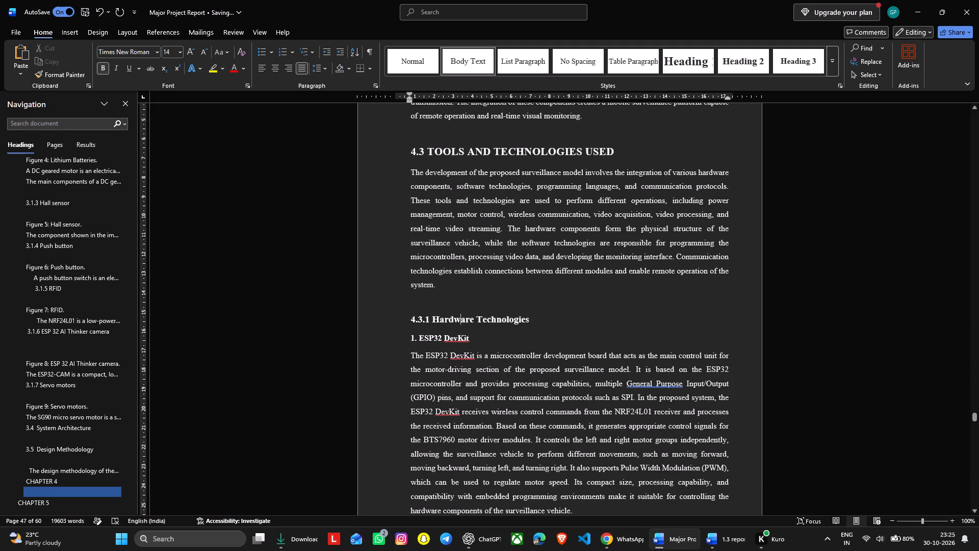
scroll(481, 303, "down", 1)
scroll(662, 380, "down", 2)
scroll(511, 419, "down", 2)
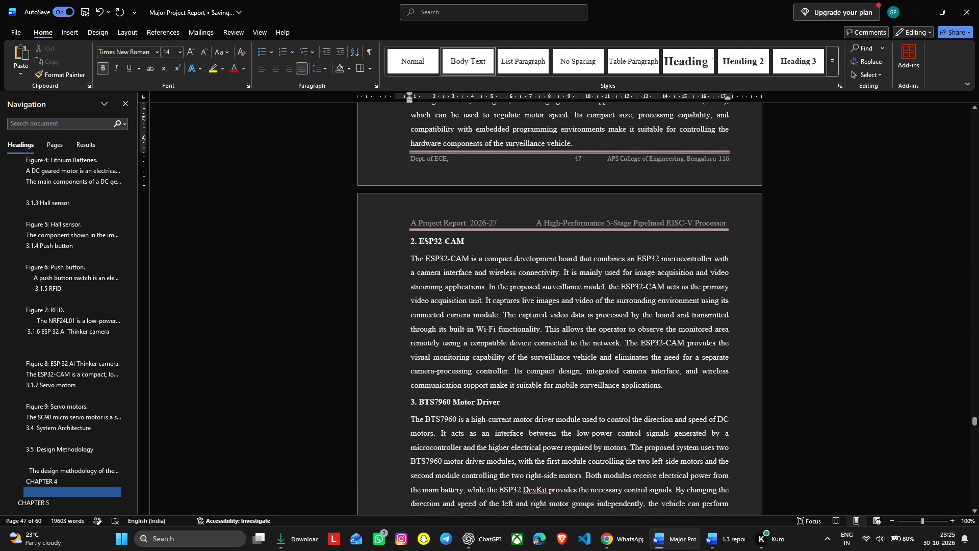
left_click(673, 386)
key("Return")
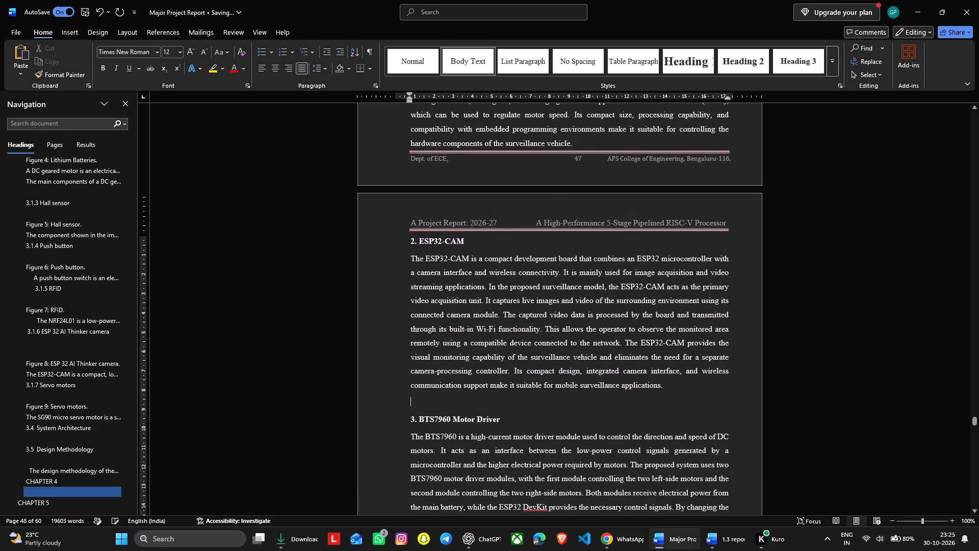
scroll(669, 394, "down", 3)
left_click(523, 360)
key("Return")
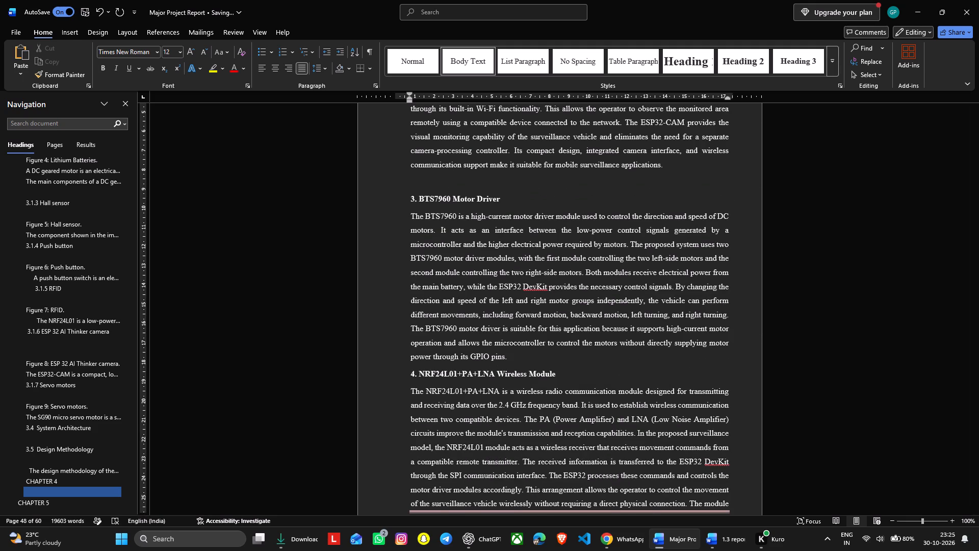
left_click(511, 390)
scroll(544, 393, "down", 1)
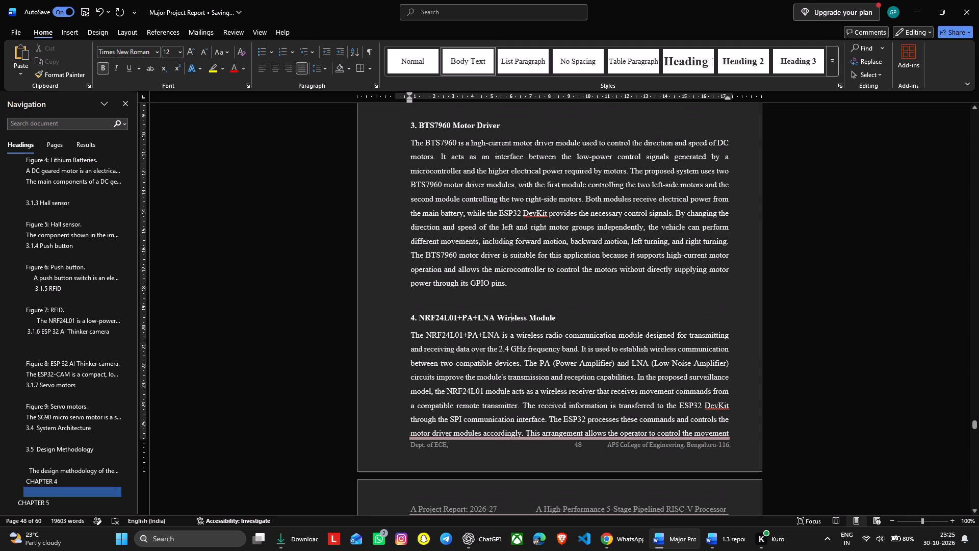
Break the NRF24L01+PA+LNA paragraph after "controls the" so that "motor driver modules accordingly" starts on the following page.
scroll(578, 371, "down", 2)
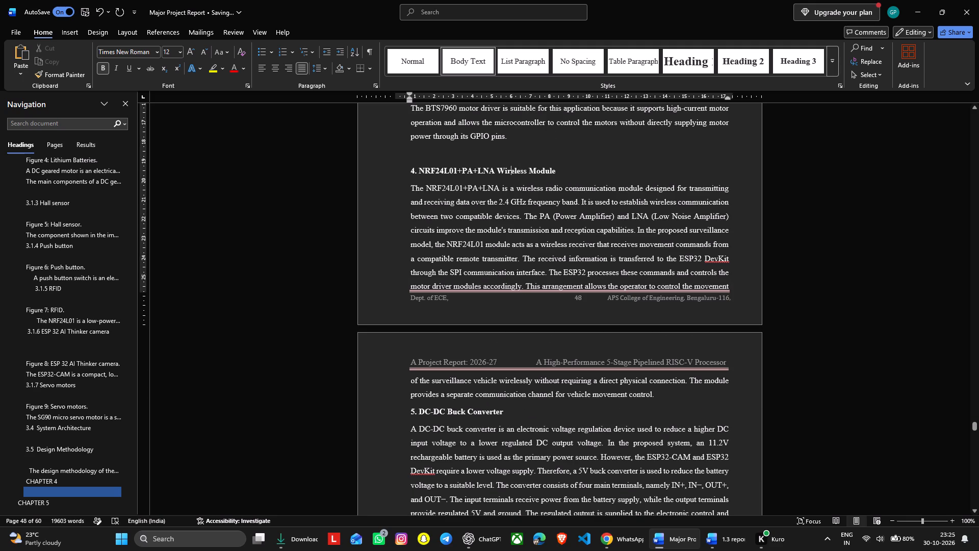
left_click(732, 275)
key("Return")
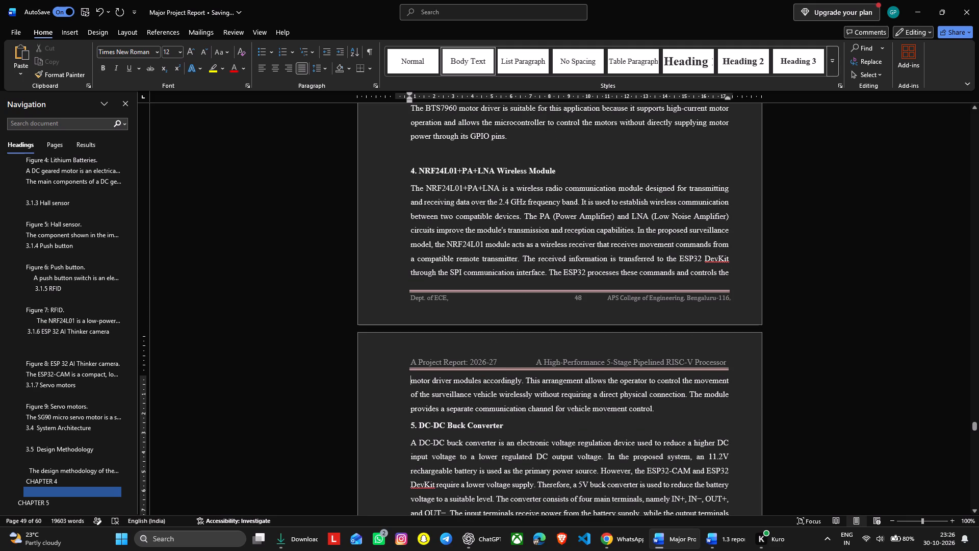
Add a blank line above each of the headings "5. DC-DC Buck Converter", "6. Rechargeable Battery" and "7. DC Motors".
left_click(675, 407)
key("Return")
scroll(676, 409, "down", 2)
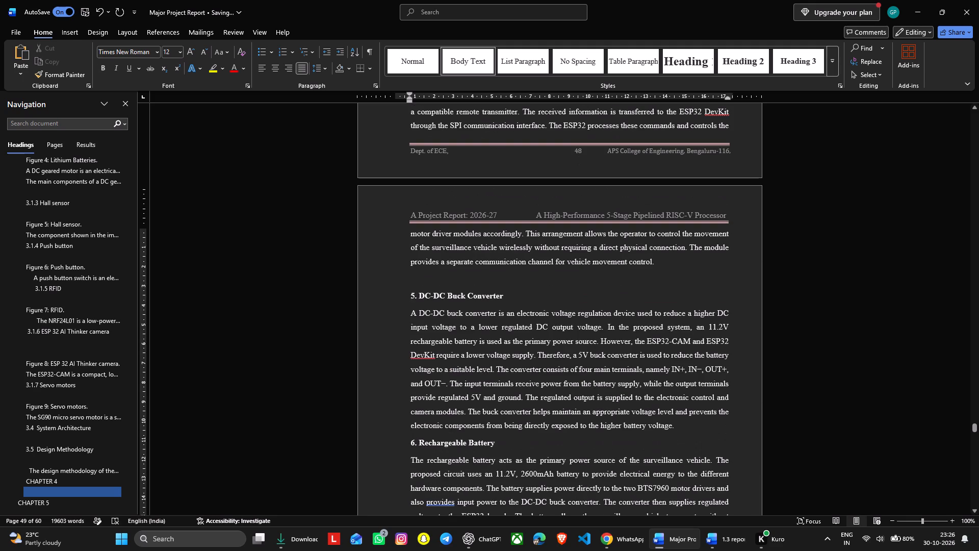
left_click(681, 425)
key("Return")
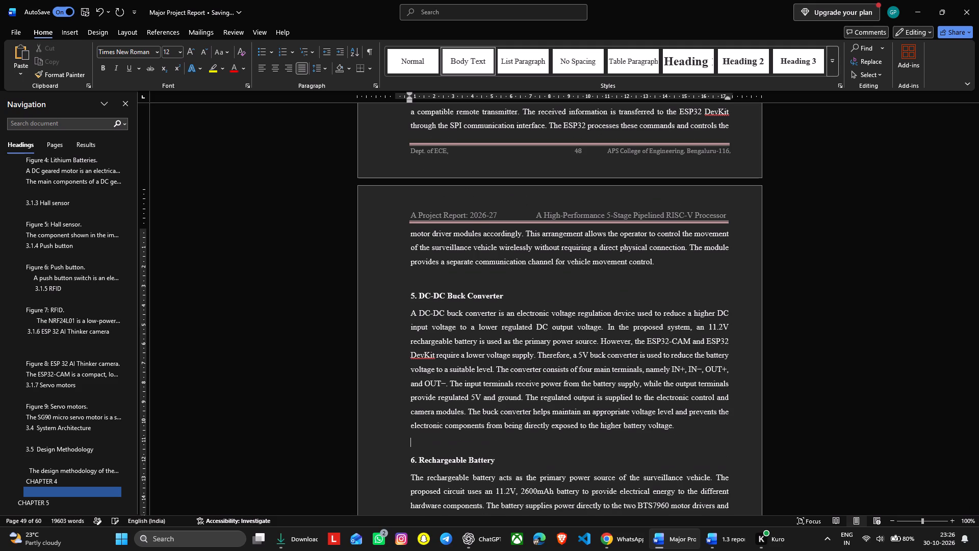
scroll(681, 429, "down", 3)
left_click(632, 377)
key("Return")
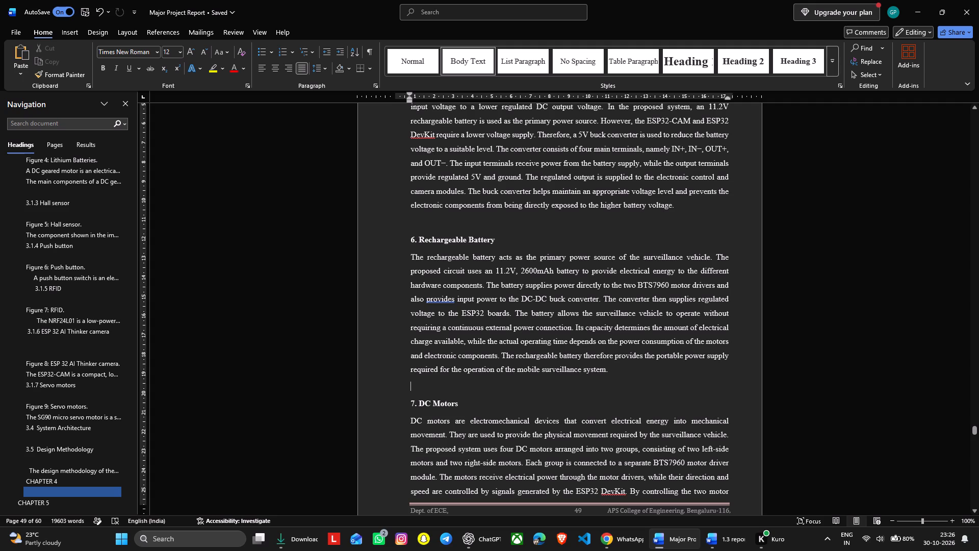
Add a blank line between the Rocker Switch paragraph and the "9. Camera Module" heading.
scroll(589, 398, "down", 3)
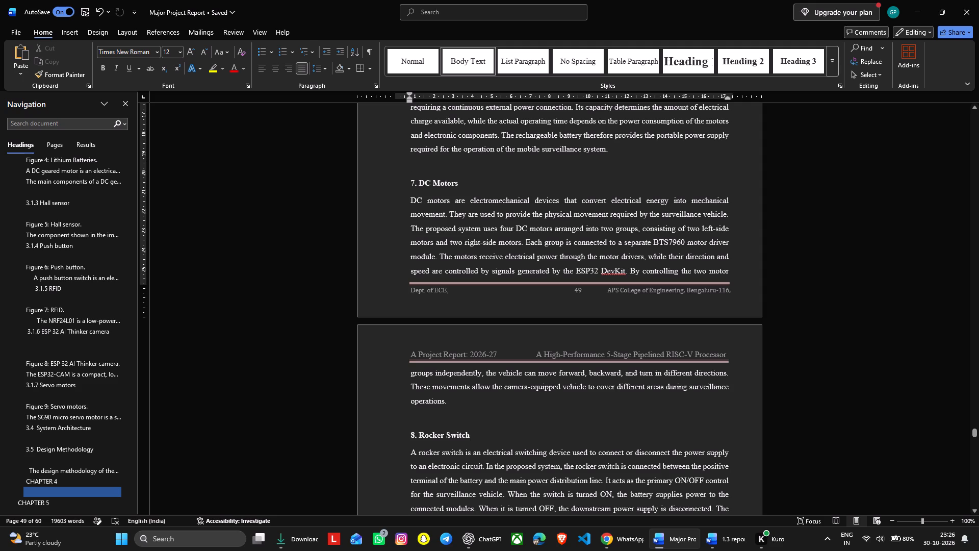
scroll(538, 420, "down", 1)
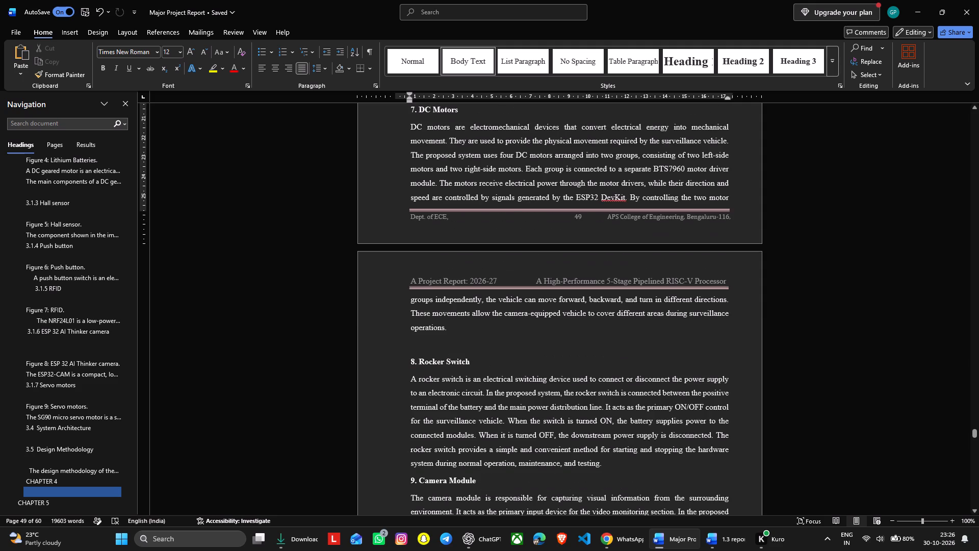
scroll(488, 394, "down", 1)
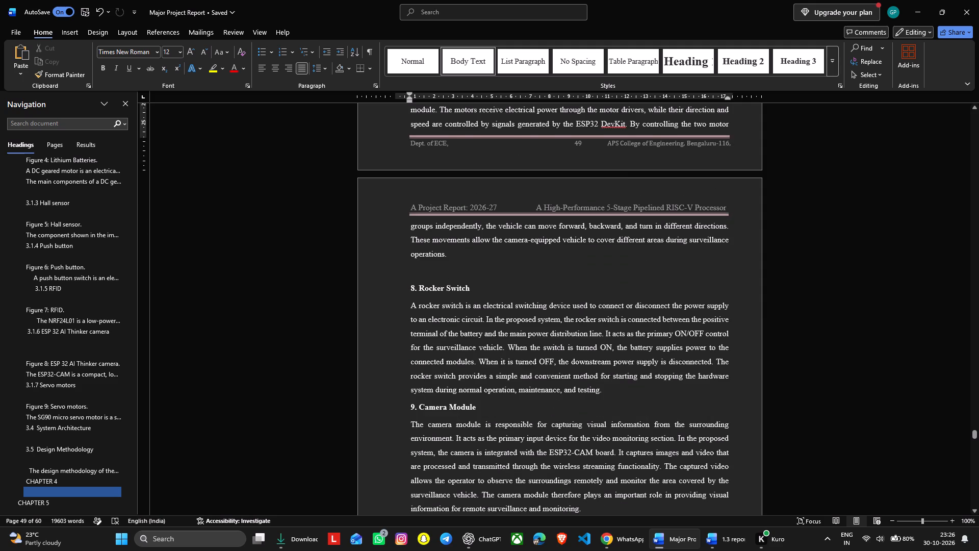
scroll(476, 322, "up", 1)
scroll(476, 322, "down", 1)
scroll(546, 361, "down", 1)
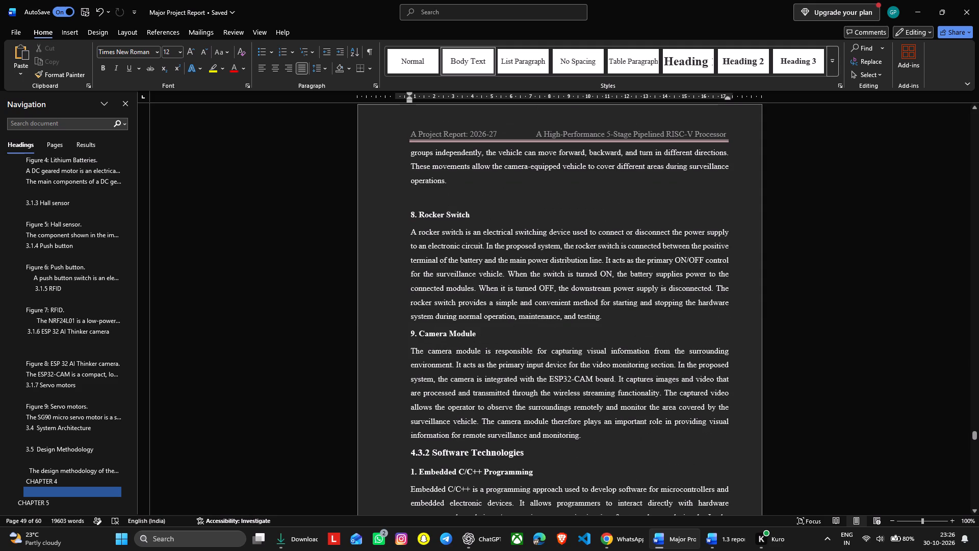
left_click(615, 318)
key("Return")
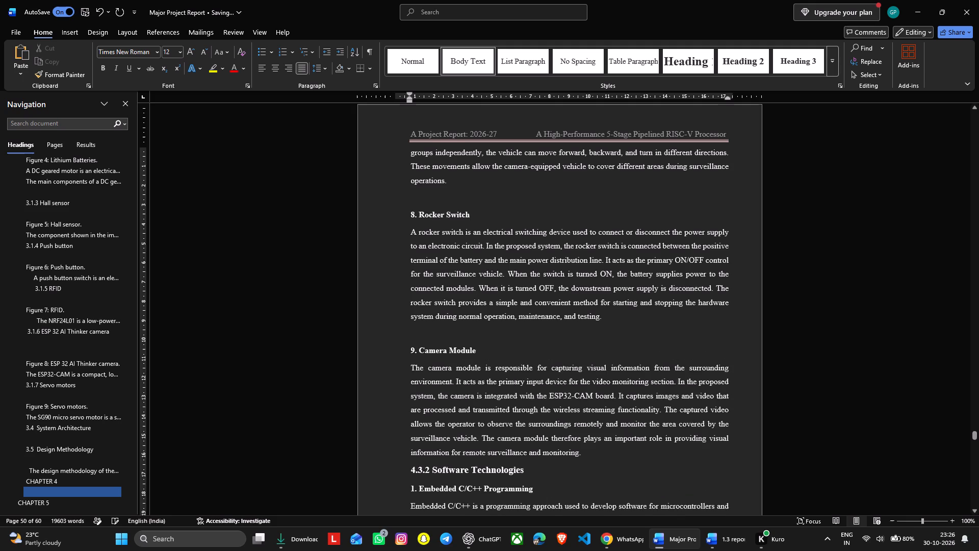
Add a blank line between the Camera Module paragraph and the 4.3.2 Software Technologies heading.
scroll(570, 381, "down", 1)
left_click(460, 280)
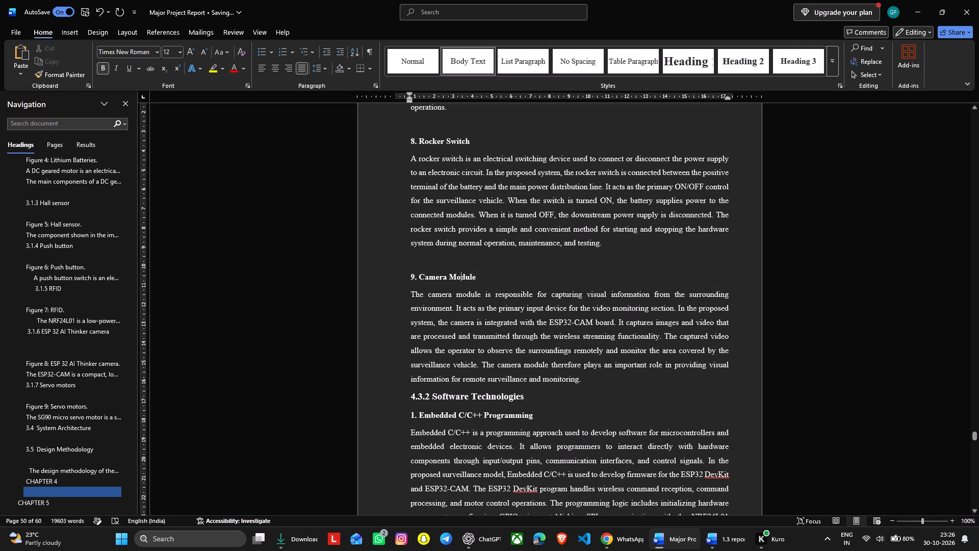
scroll(512, 327, "down", 2)
left_click(587, 232)
key("Return")
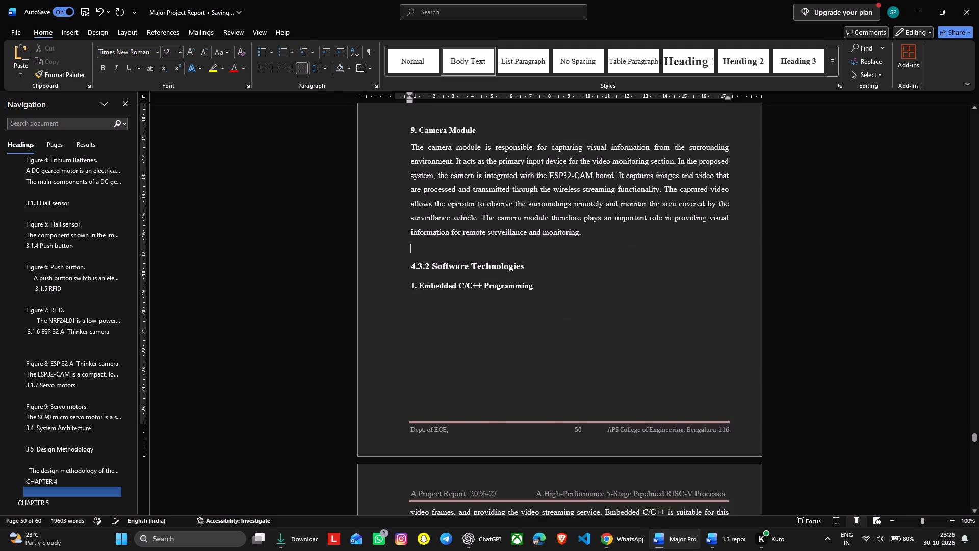
left_click(504, 262)
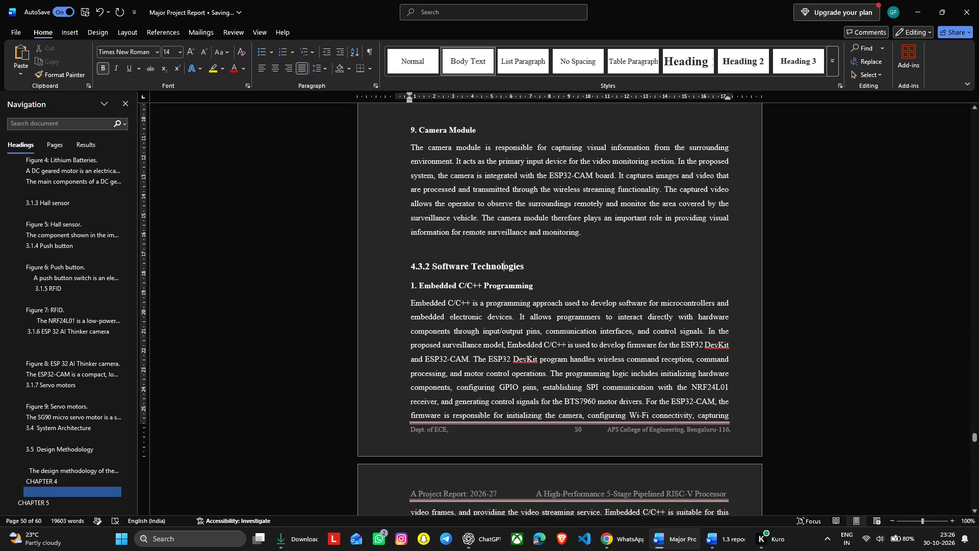
Add a blank line above the 2. Arduino IDE and 3. HTML (HyperText Markup Language) headings in section 4.3.2.
left_click(537, 283)
scroll(581, 290, "down", 2)
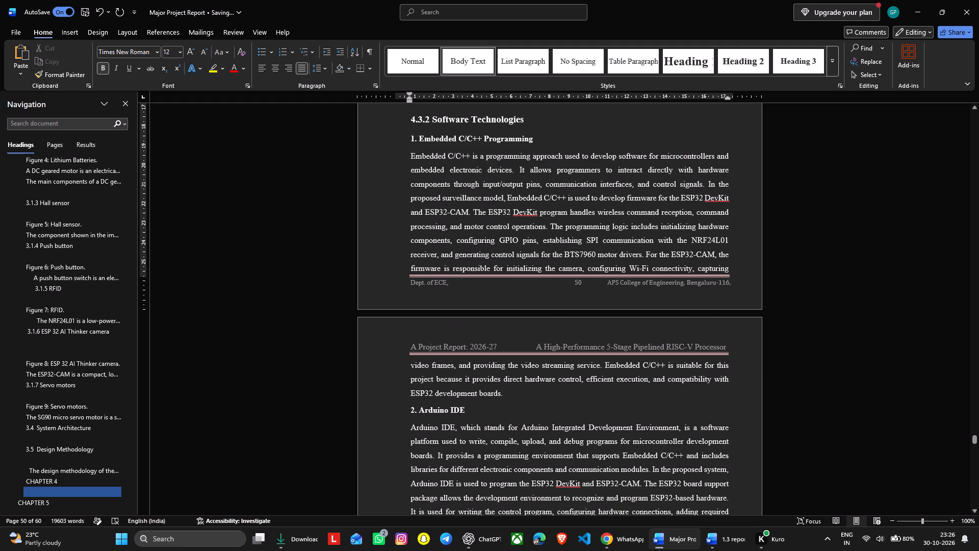
scroll(549, 370, "down", 1)
left_click(512, 323)
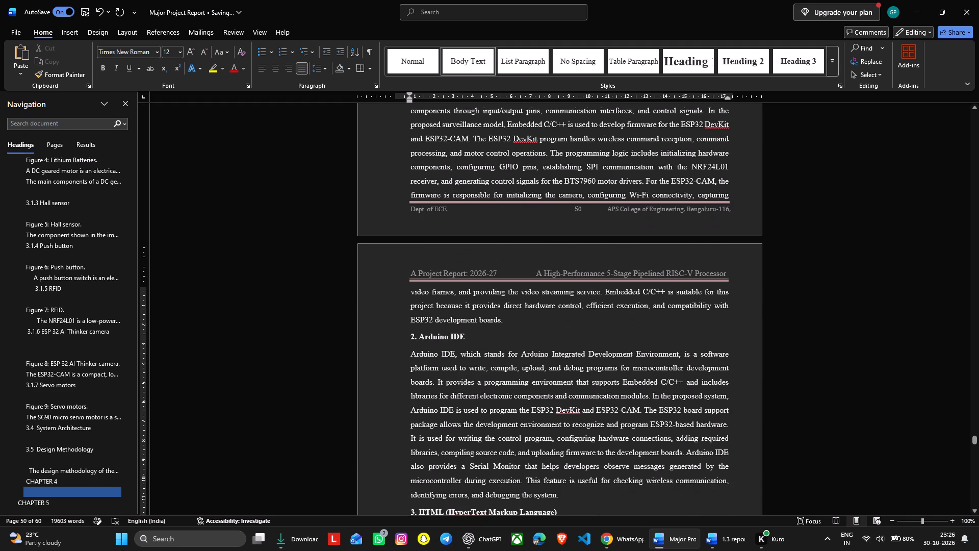
key("Return")
scroll(535, 345, "down", 1)
left_click(569, 437)
key("Return")
Add a blank line above the 4. CSS (Cascading Style Sheets) and 5. JavaScript headings in section 4.3.2.
scroll(604, 434, "down", 2)
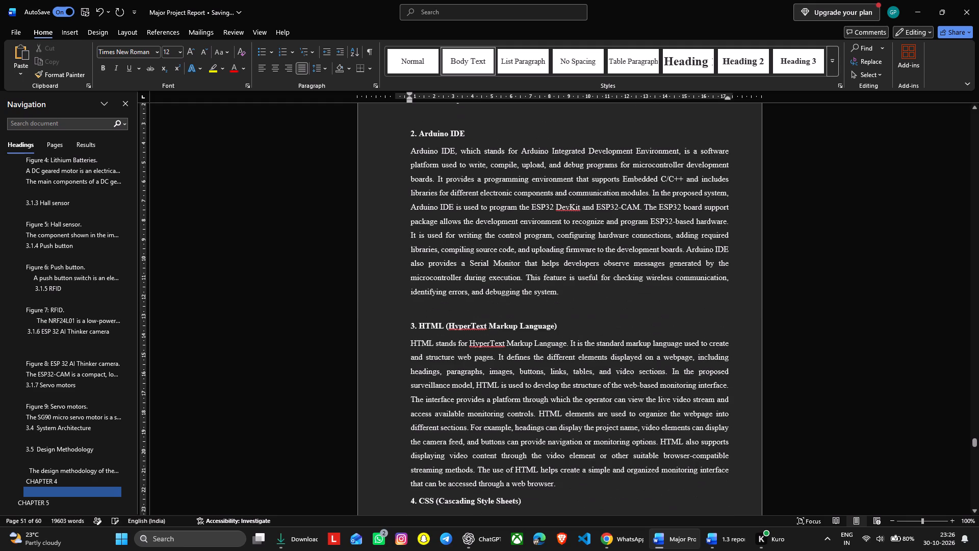
scroll(574, 473, "down", 1)
left_click(562, 410)
key("Return")
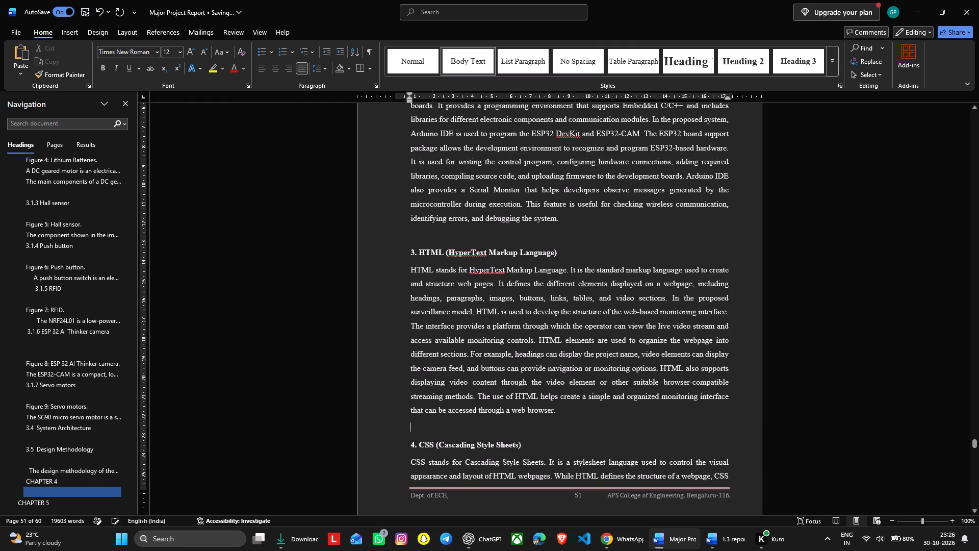
scroll(595, 412, "down", 1)
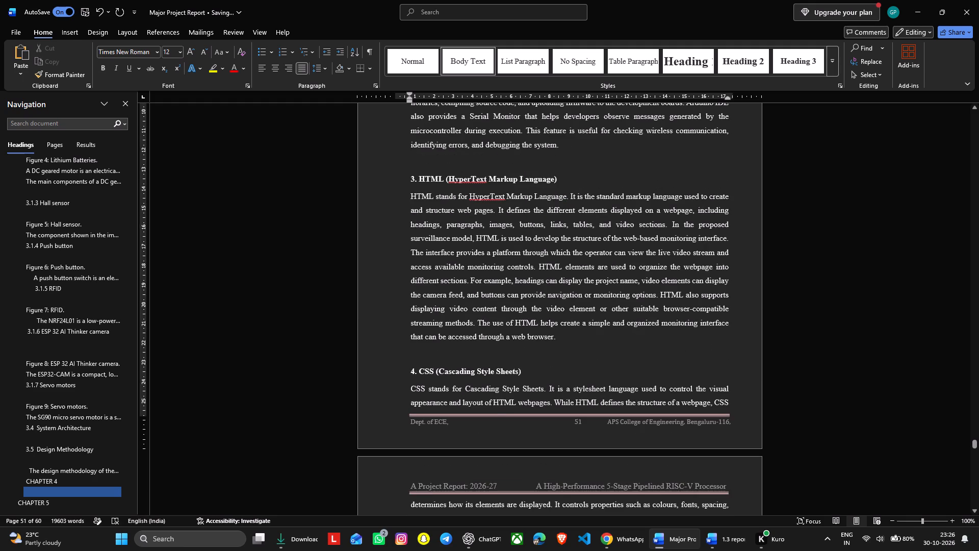
scroll(587, 416, "down", 2)
left_click(586, 442)
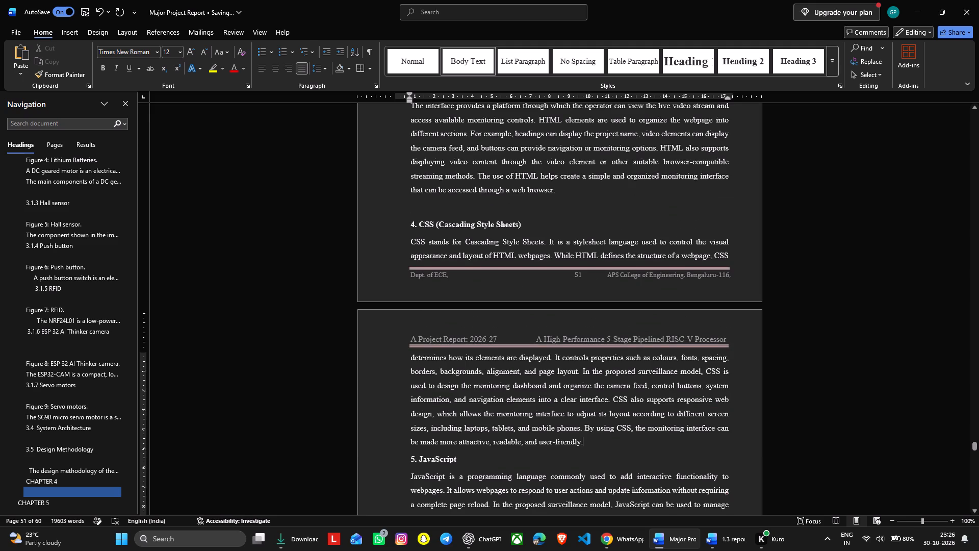
key("Return")
Add a blank line above the 6. Python Programming Language and 7. OpenCV headings in section 4.3.2.
scroll(604, 440, "down", 2)
left_click(645, 460)
key("Return")
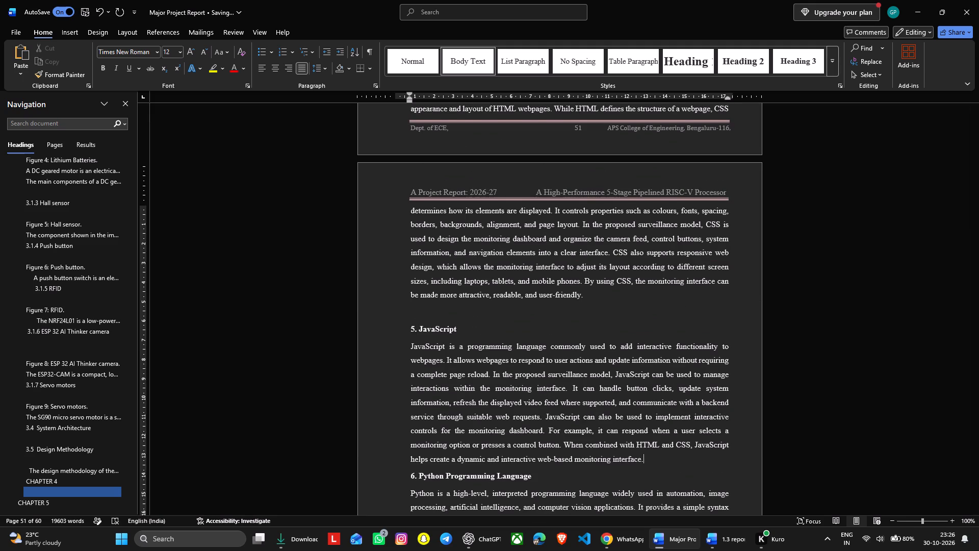
scroll(654, 471, "down", 2)
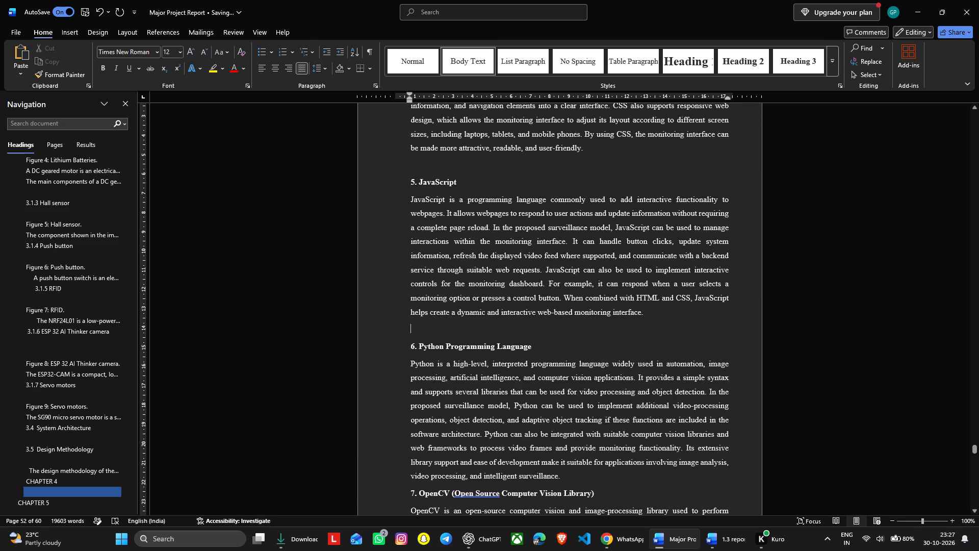
left_click(570, 477)
key("Return")
Correct "Open Source" to the suggested "Open-Source" in the 7. OpenCV heading.
scroll(603, 468, "down", 4)
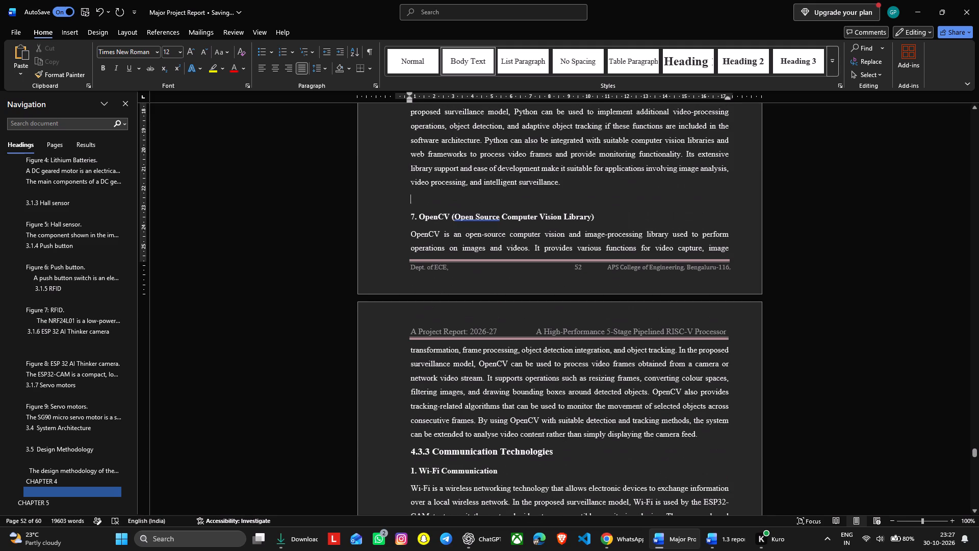
right_click(471, 215)
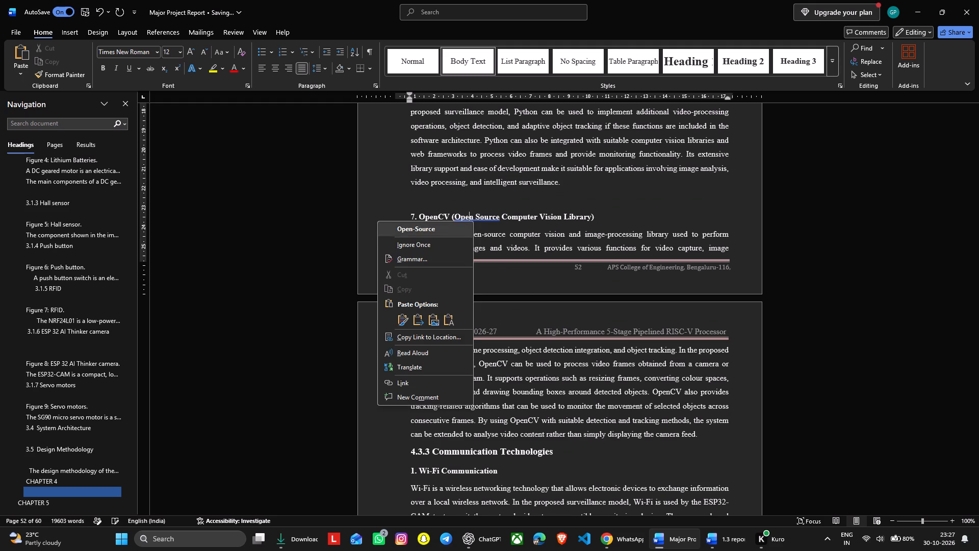
left_click(456, 224)
Add a blank line between the OpenCV paragraph and the 4.3.3 Communication Technologies heading.
scroll(546, 405, "down", 1)
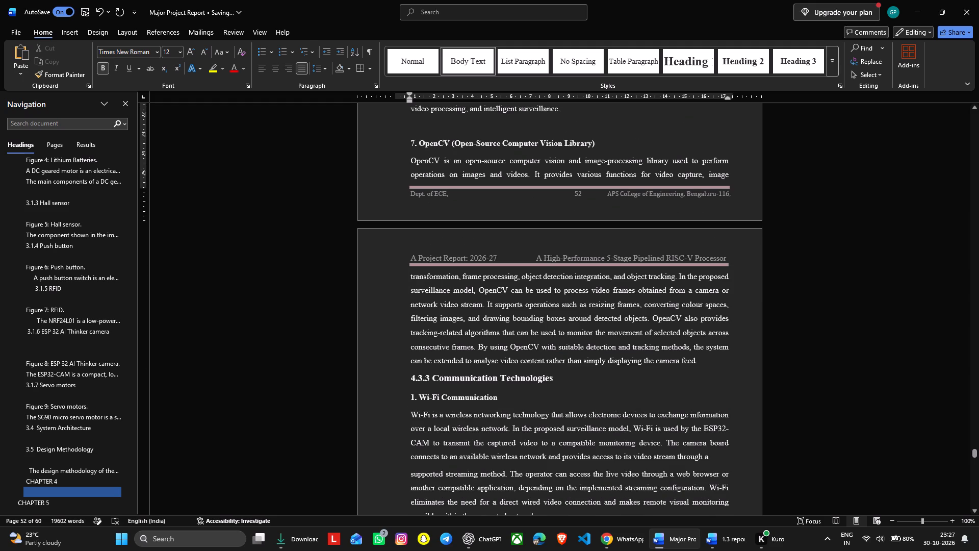
left_click(711, 361)
key("Return")
left_click(530, 397)
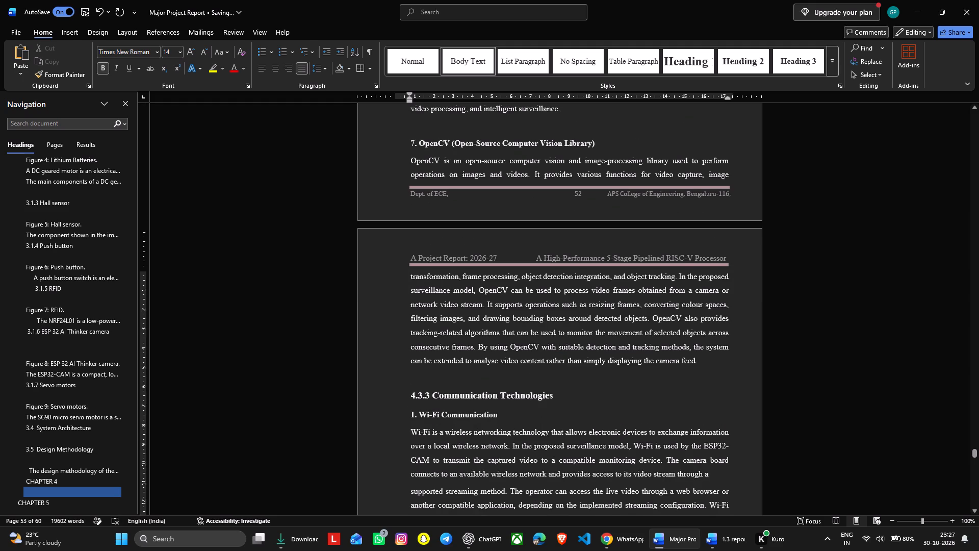
Merge the split Wi-Fi Communication text into one paragraph by joining "supported streaming method" to the preceding line.
scroll(567, 409, "down", 3)
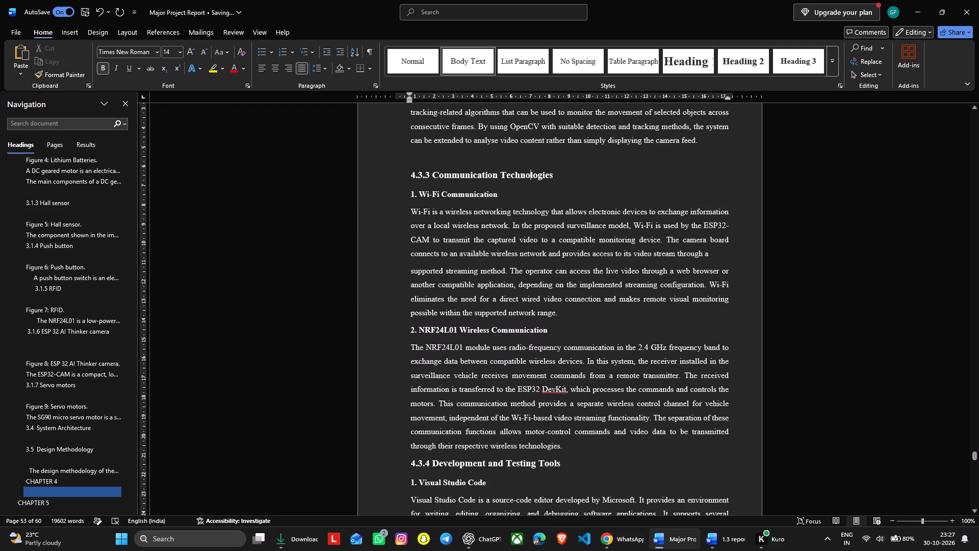
left_click(571, 312)
left_click(411, 274)
key("BackSpace")
key("BackSpace")
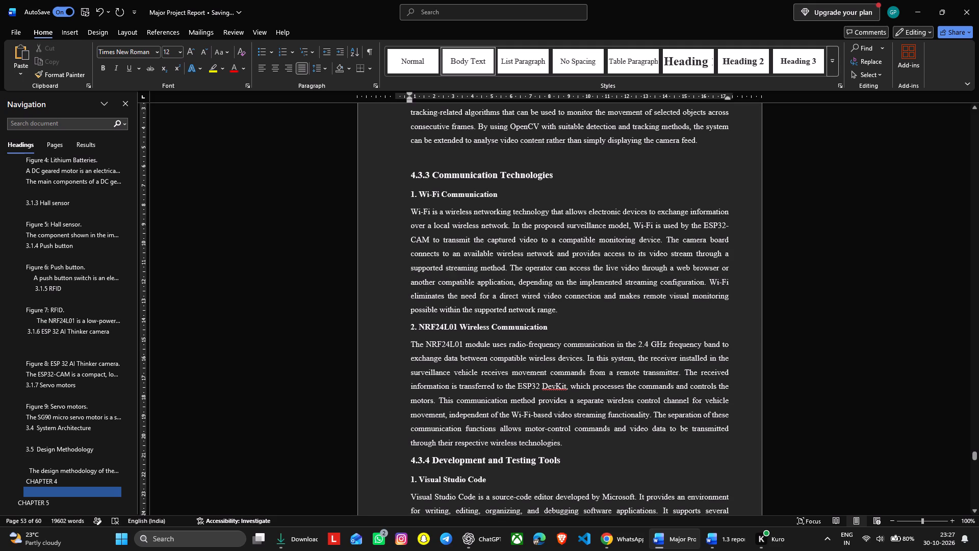
Add a blank line above the 2. NRF24L01 Wireless Communication heading and above the 4.3.4 Development and Testing Tools heading.
left_click(565, 310)
key("Return")
scroll(621, 415, "down", 1)
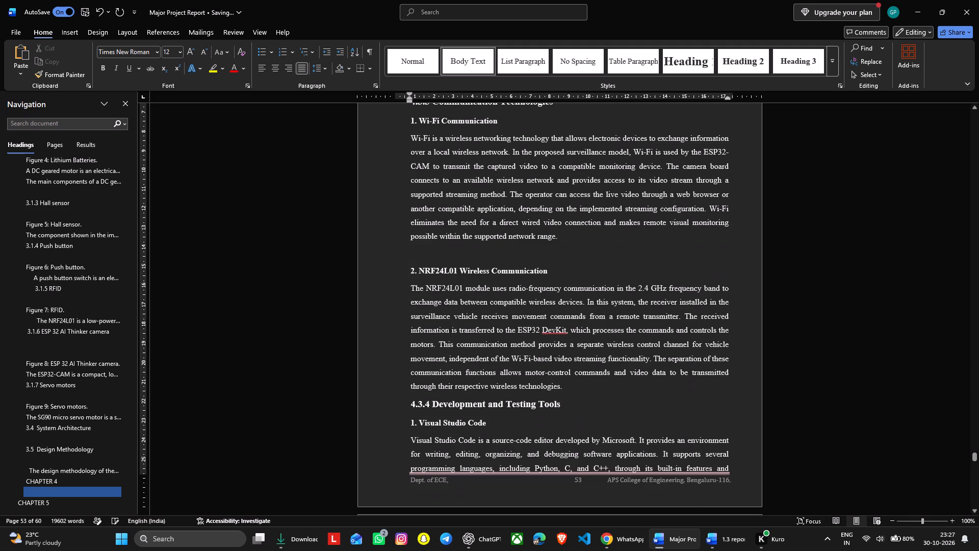
left_click(574, 393)
key("Return")
scroll(575, 433, "down", 1)
scroll(501, 427, "down", 1)
scroll(563, 427, "down", 2)
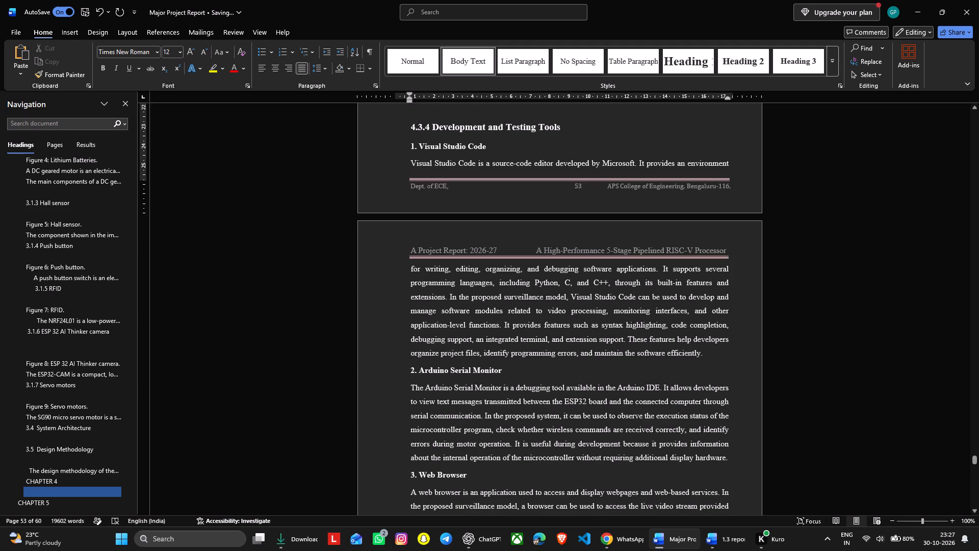
Add a blank line above each of the 2. Arduino Serial Monitor, 3. Web Browser and 4.3.5 Integration of Tools and Technologies headings.
left_click(703, 355)
key("Return")
scroll(631, 430, "down", 1)
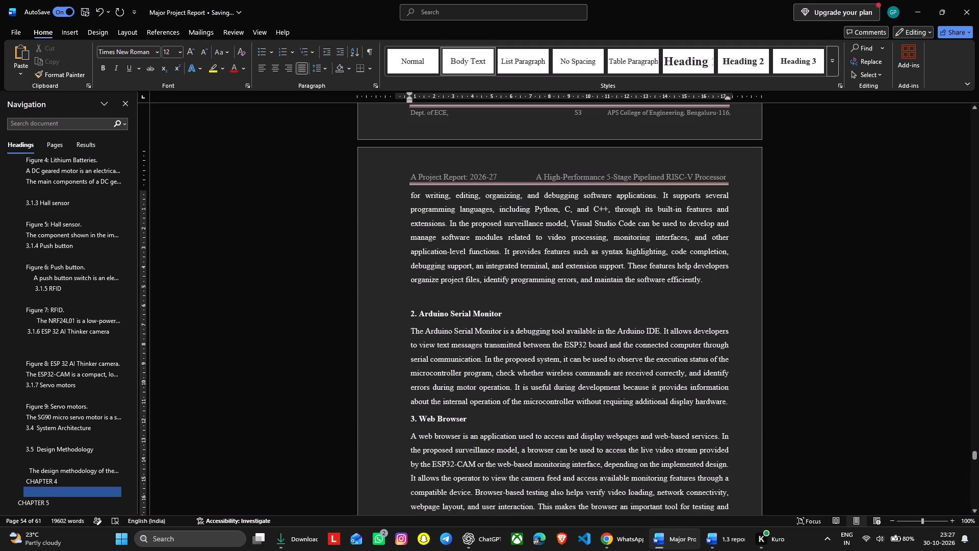
left_click(732, 402)
key("Return")
scroll(732, 447, "down", 2)
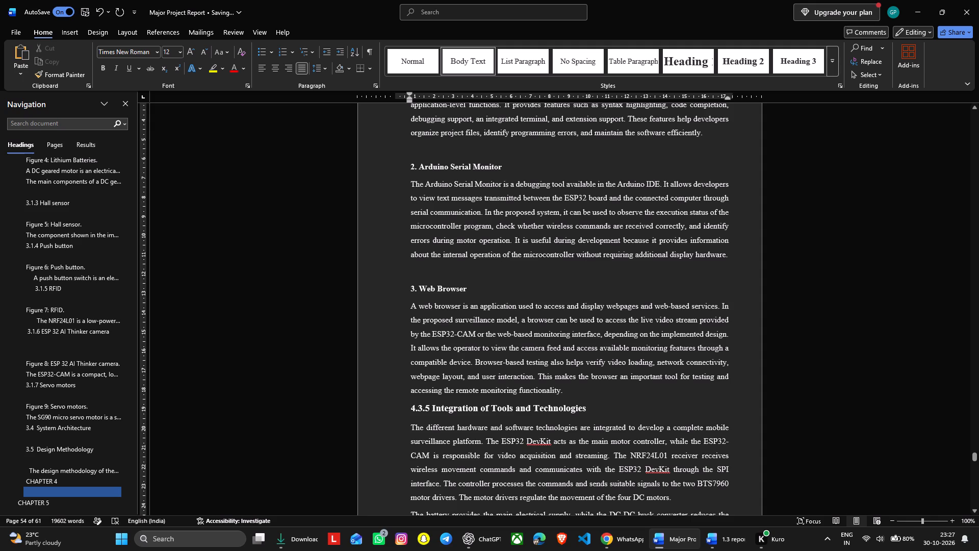
left_click(573, 390)
key("Return")
Add a blank line between the first paragraph of section 4.3.5 and the one beginning "The battery provides".
scroll(632, 441, "down", 1)
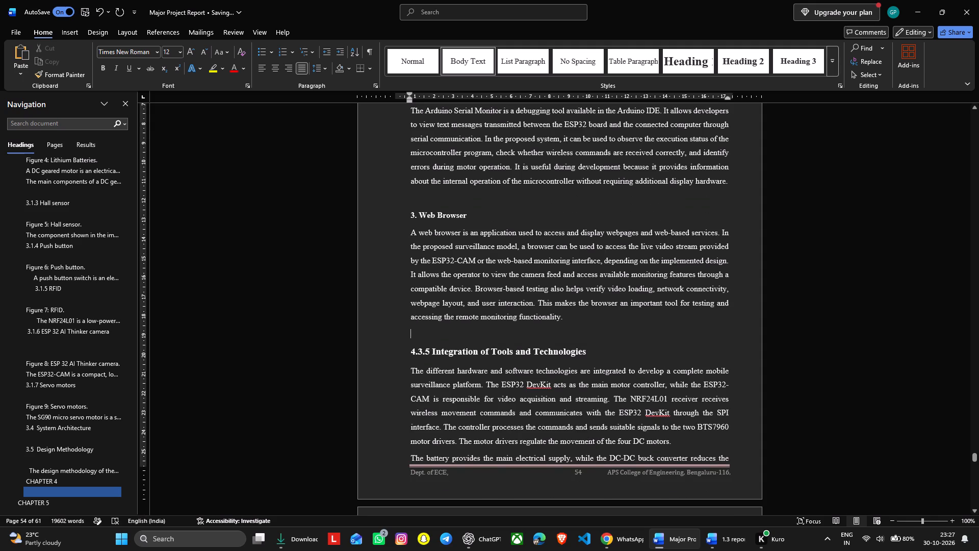
scroll(641, 466, "down", 3)
scroll(641, 466, "up", 1)
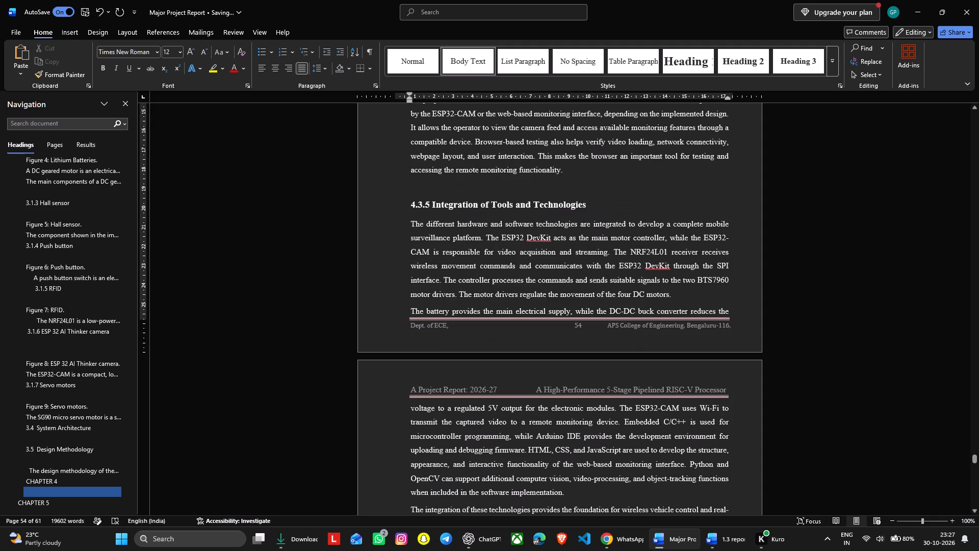
left_click(678, 296)
key("Return")
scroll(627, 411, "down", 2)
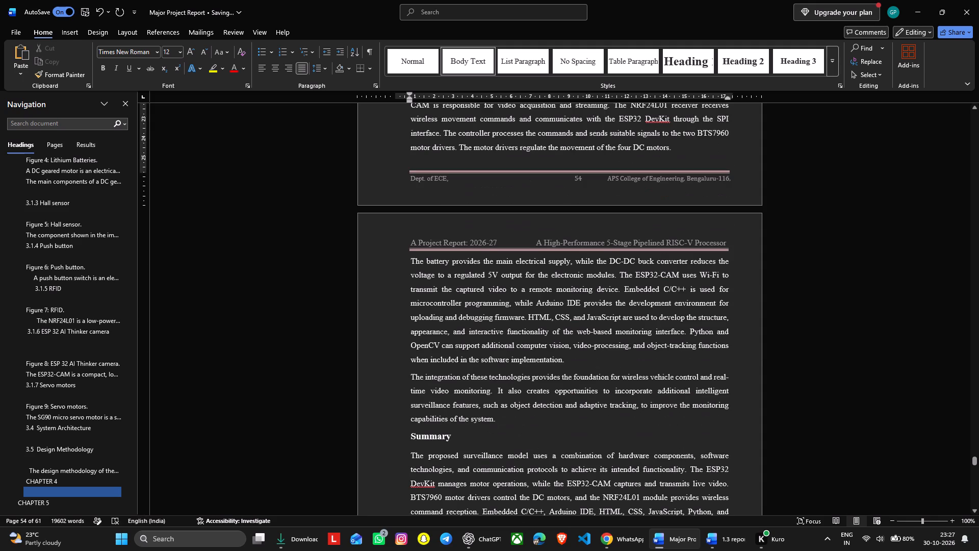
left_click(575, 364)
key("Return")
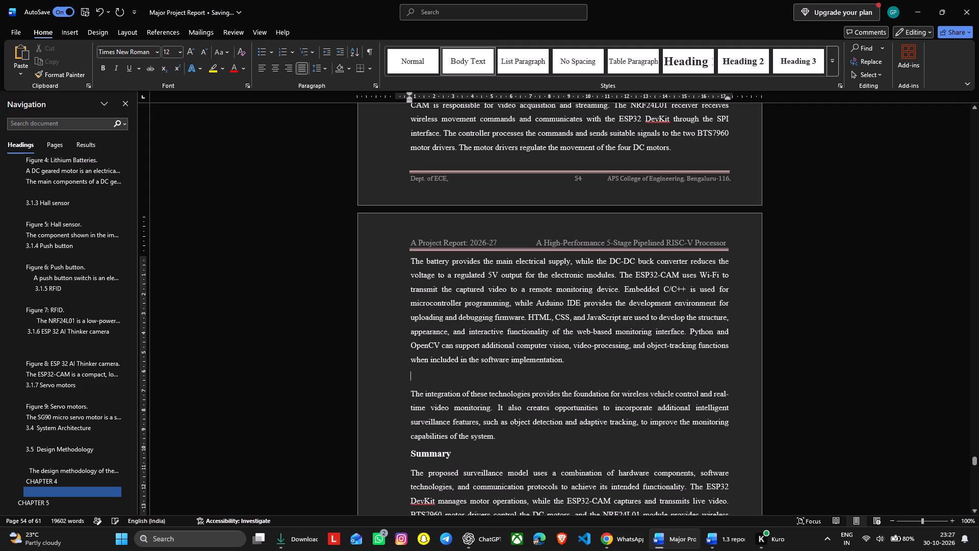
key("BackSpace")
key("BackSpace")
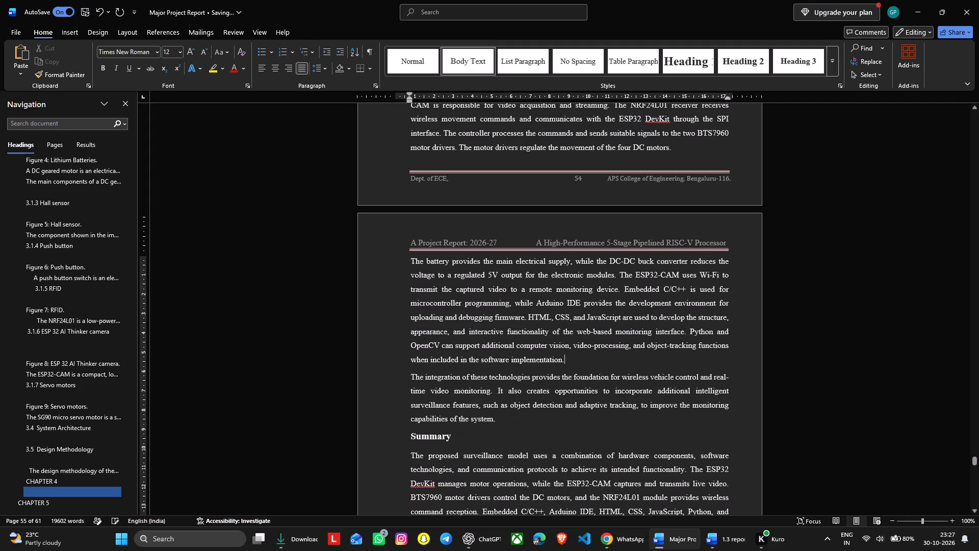
Merge the paragraph beginning "The integration of these technologies" into the preceding section 4.3.5 paragraph, separated by a space.
left_click(411, 378)
key("BackSpace")
key("BackSpace")
key("space")
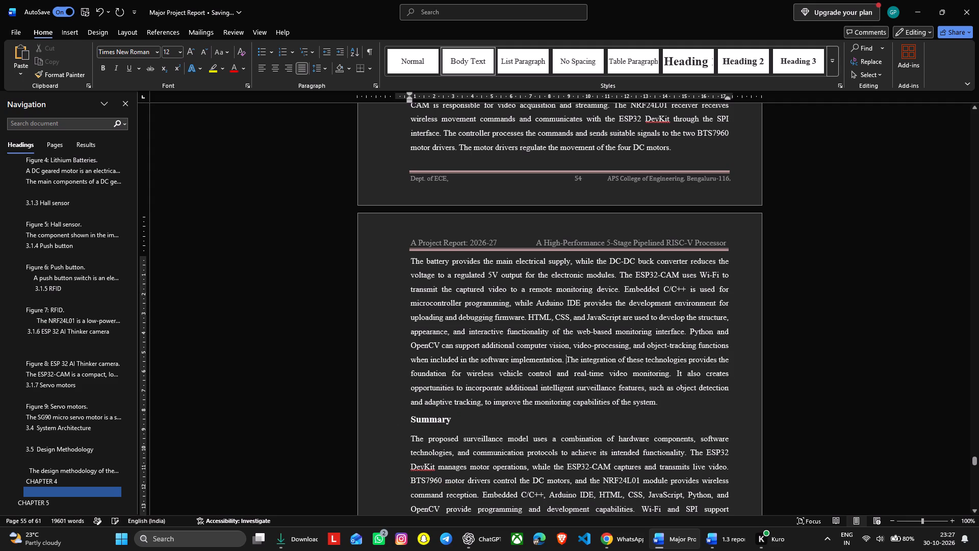
Add a blank line between the last paragraph of section 4.3.5 and the Summary heading.
scroll(491, 503, "down", 1)
left_click(673, 333)
key("Return")
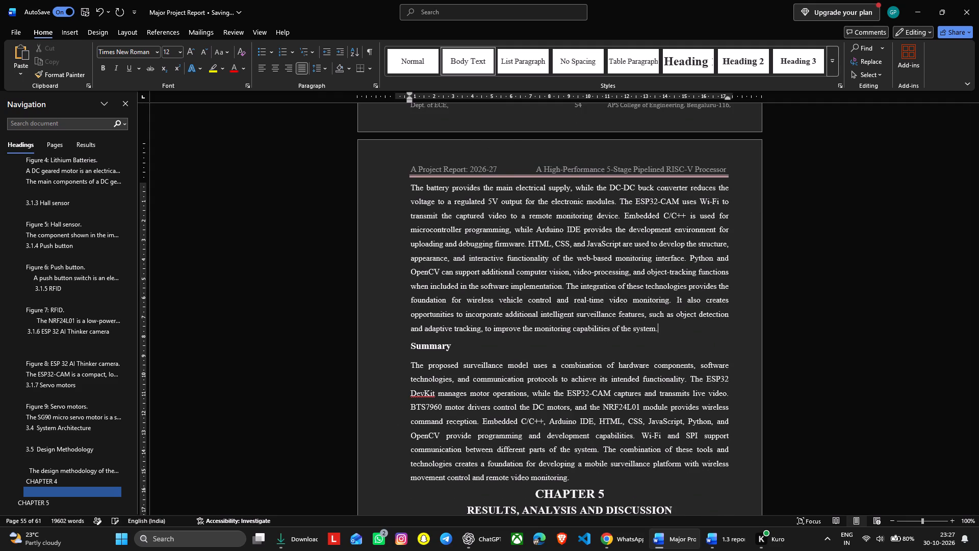
Insert blank lines after the Summary paragraph until the CHAPTER 5 heading starts at the top of a new page.
scroll(707, 409, "down", 2)
left_click(577, 348)
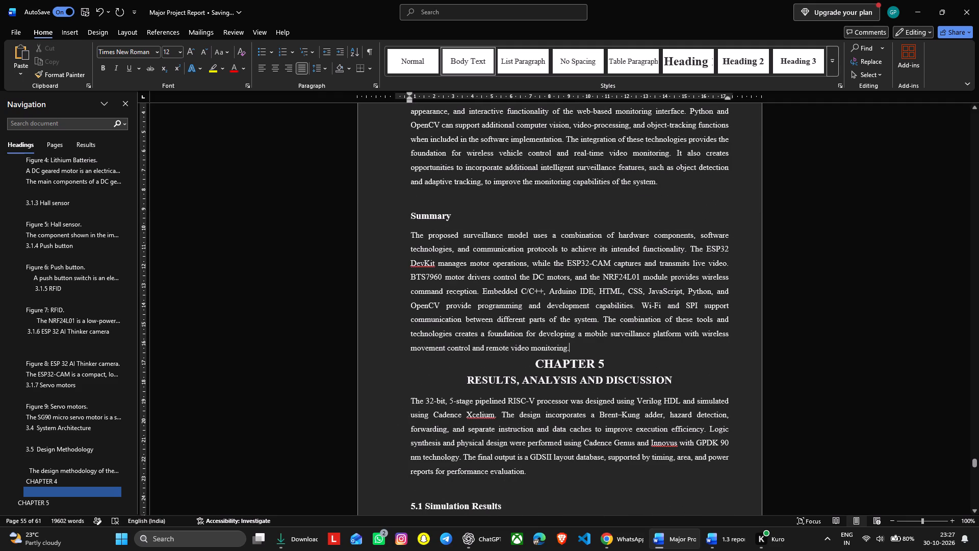
key("Return")
key("Return")
key("Return")
key("Return")
key("Return")
key("Return")
scroll(694, 371, "down", 2)
key("Return")
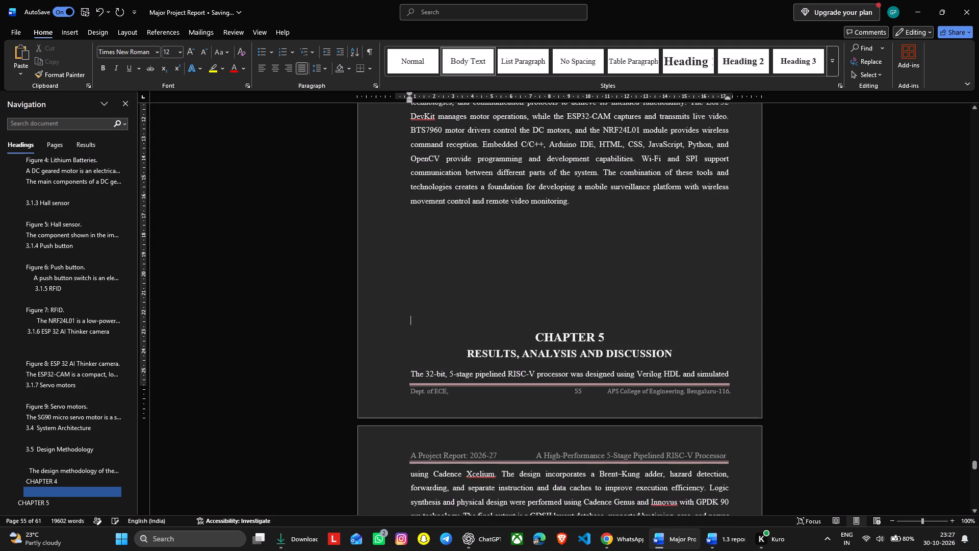
key("Return")
key("Return")
key("Return")
left_click(583, 477)
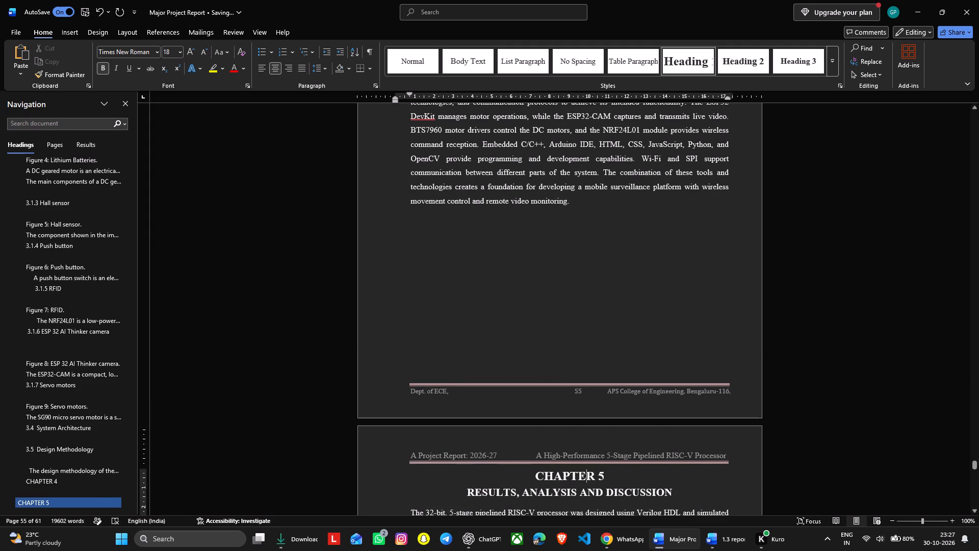
Remove the space before the blank paragraph above the Summary heading at the end of section 4.3.
scroll(642, 453, "down", 1)
scroll(645, 422, "up", 3)
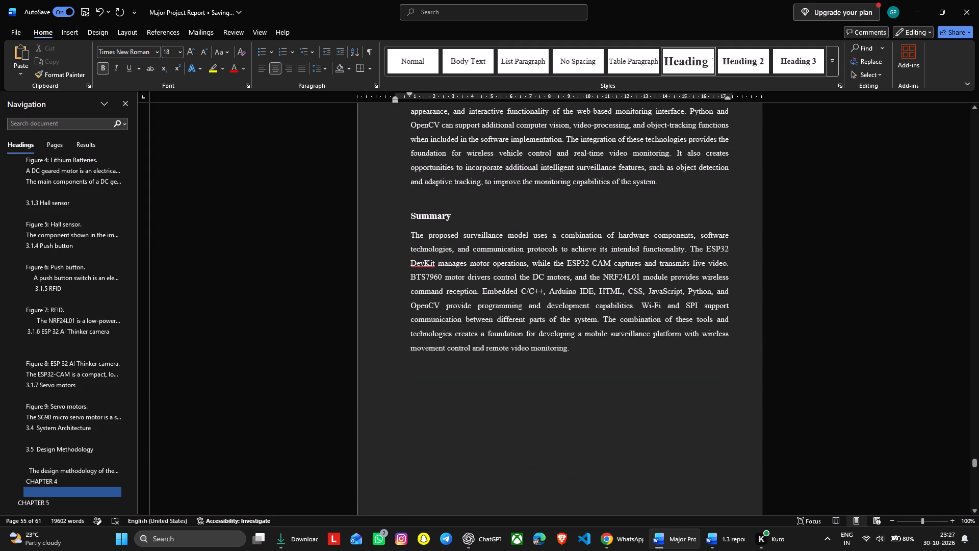
left_click(428, 199)
left_click(328, 69)
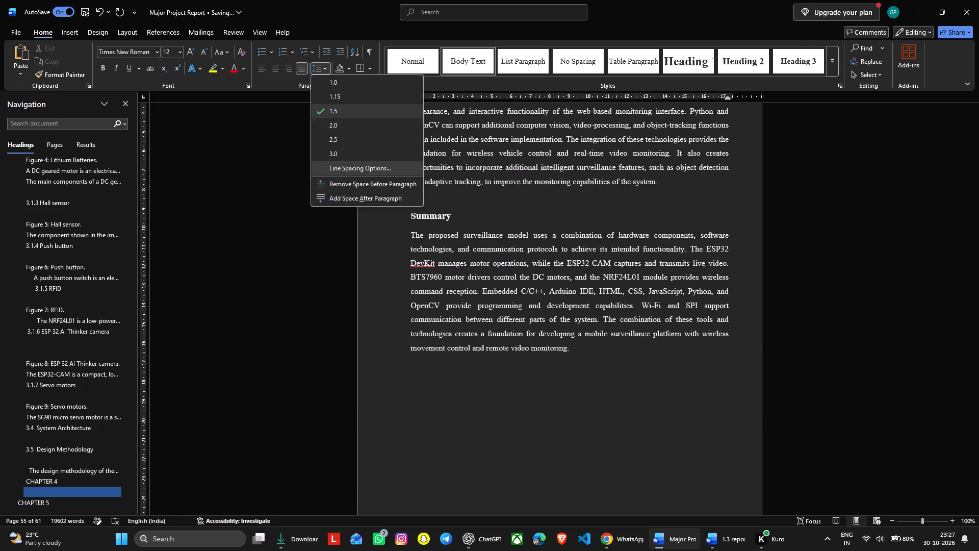
left_click(348, 184)
Insert a blank line between CHAPTER 5 and its RESULTS, ANALYSIS AND DISCUSSION title, and reduce that line's font size to 6.
scroll(571, 373, "down", 5)
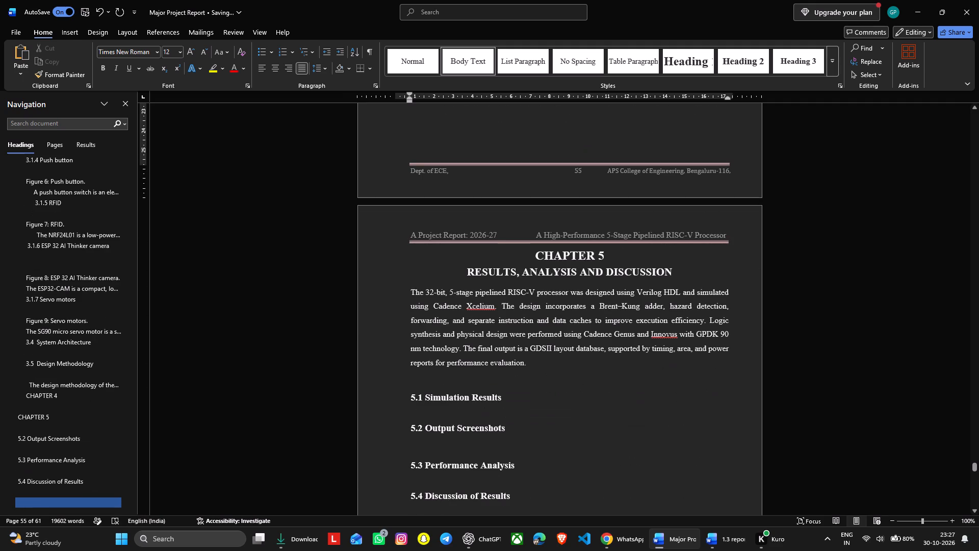
left_click(560, 255)
left_click(571, 278)
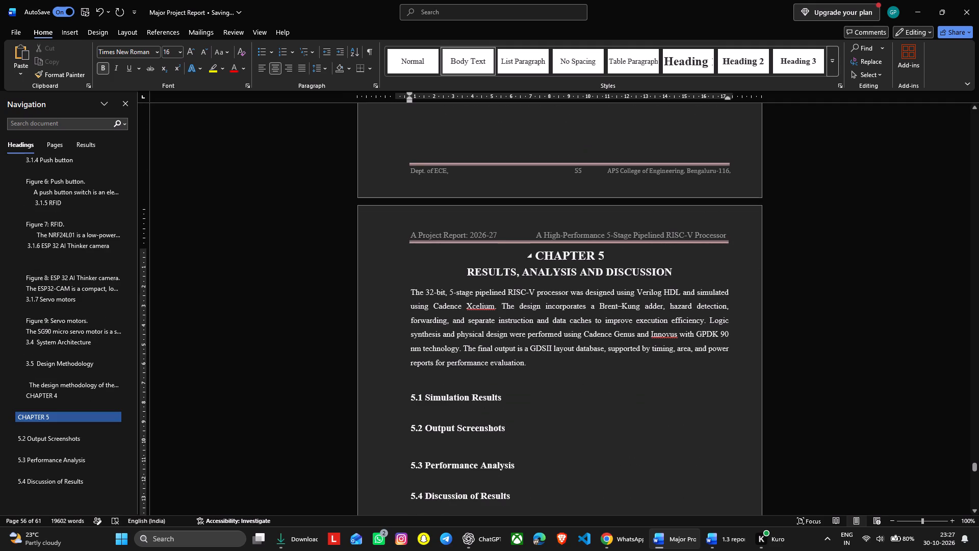
left_click(619, 254)
key("Return")
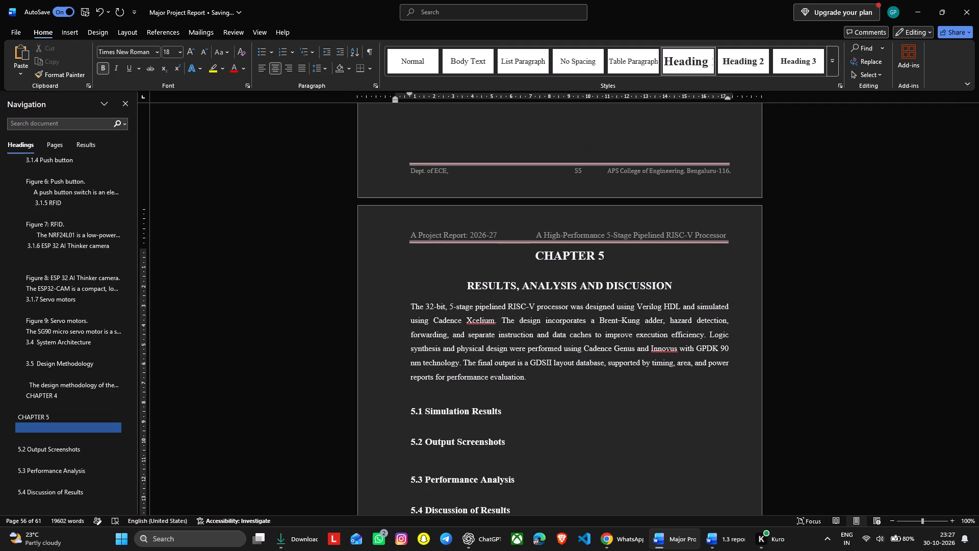
triple_click(207, 53)
double_click(207, 53)
triple_click(207, 53)
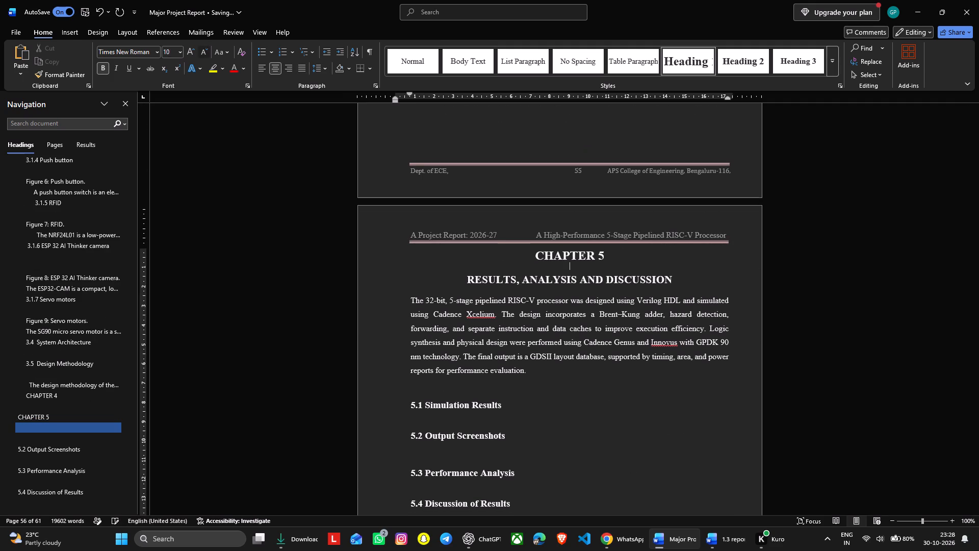
left_click(207, 53)
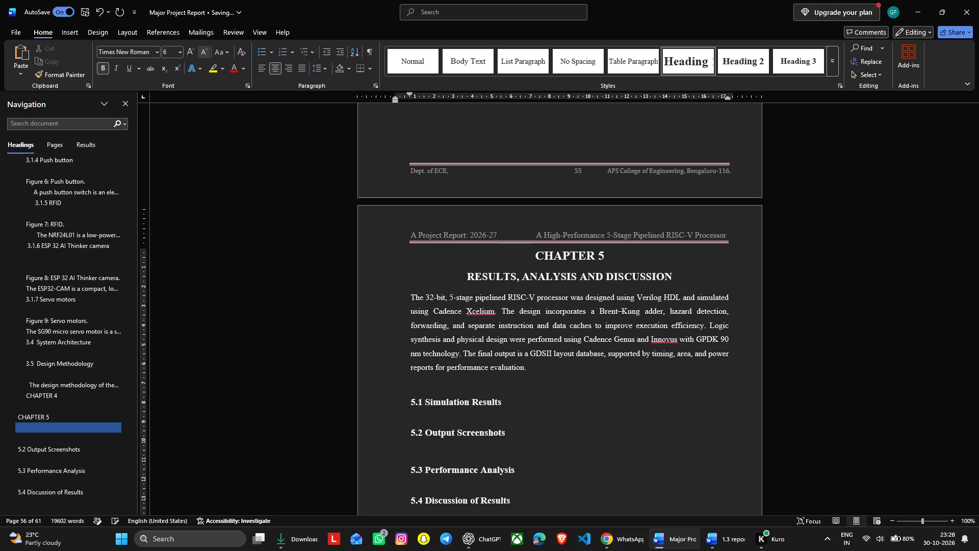
left_click(549, 332)
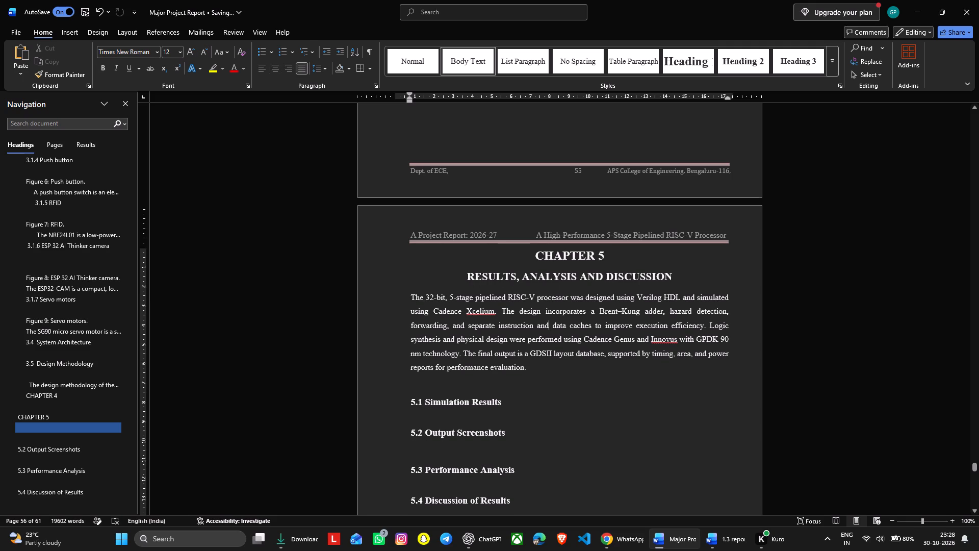
Delete the empty line above the CHAPTER 6 heading so the heading starts at the top of its page.
scroll(563, 352, "down", 7)
left_click(571, 319)
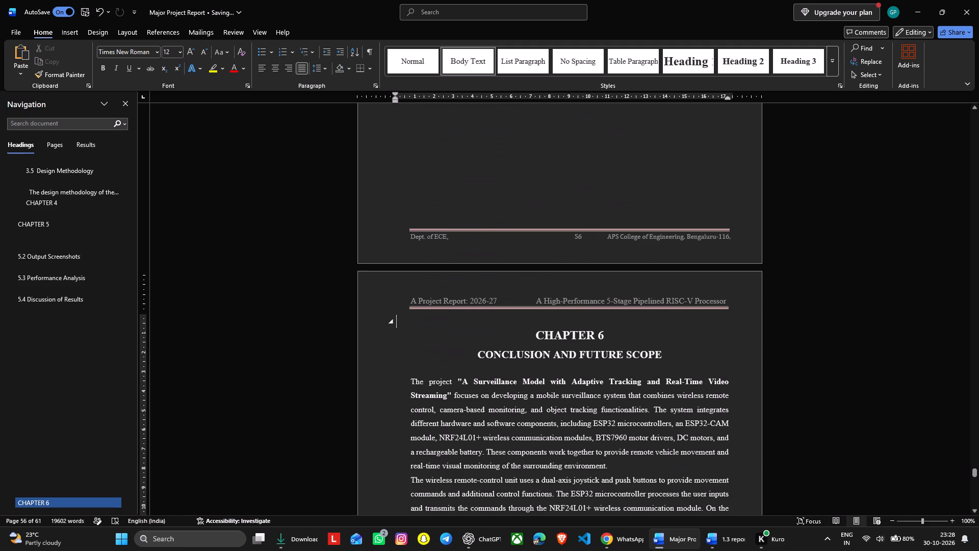
key("Delete")
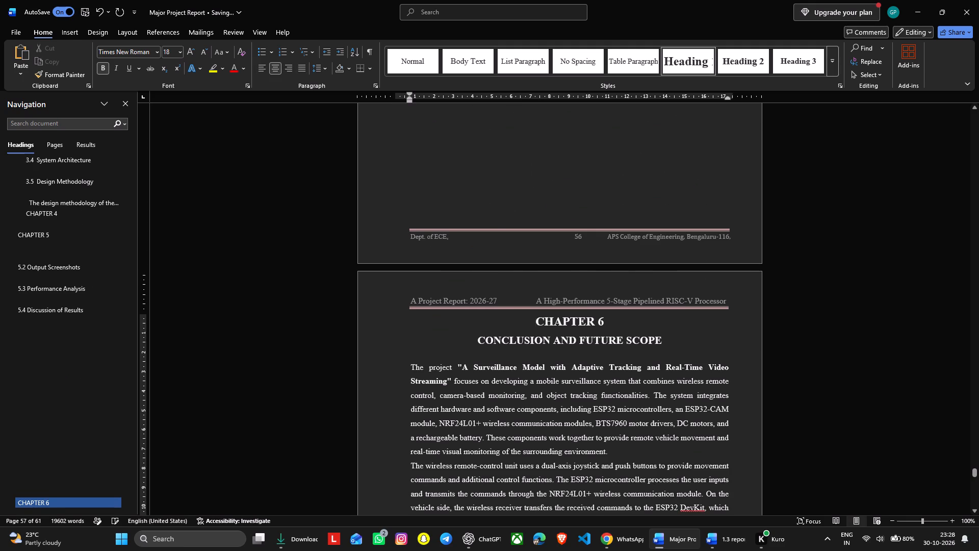
Add a blank line between each of the three introductory paragraphs of Chapter 6, Conclusion and Future Scope.
scroll(602, 378, "down", 2)
left_click(617, 303)
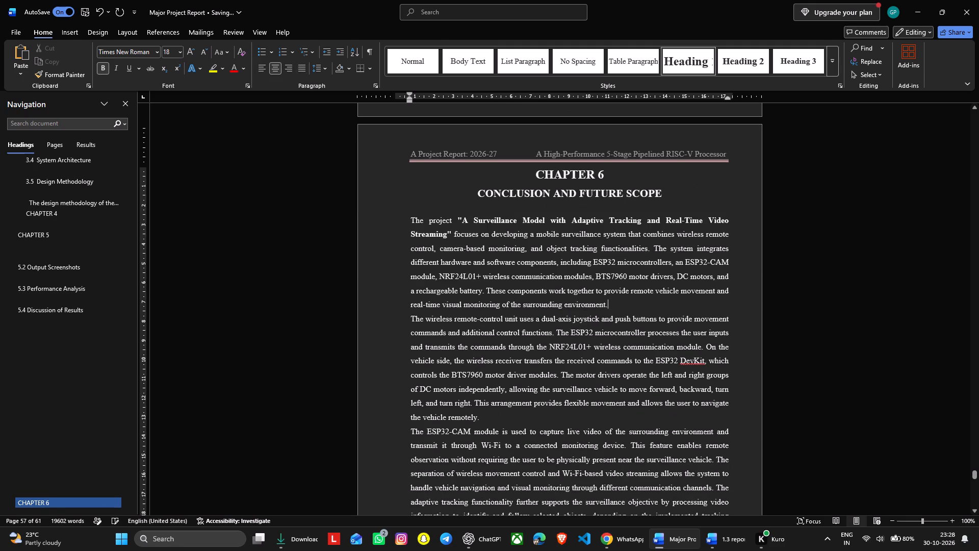
key("Return")
left_click(515, 436)
key("Return")
Increase the font size of the 6.1 Summary of the Work heading to 16.
scroll(566, 426, "down", 1)
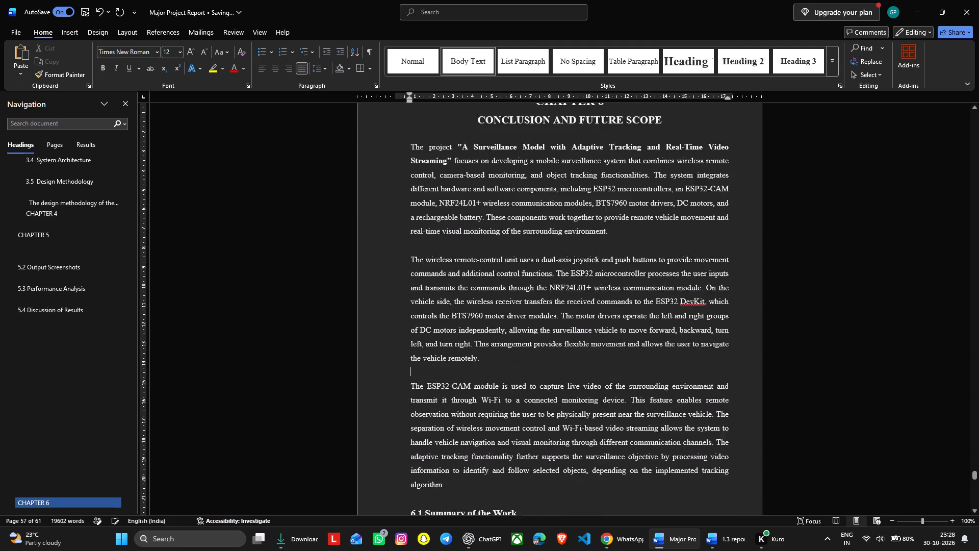
scroll(567, 426, "down", 1)
scroll(521, 422, "down", 1)
left_click(467, 364)
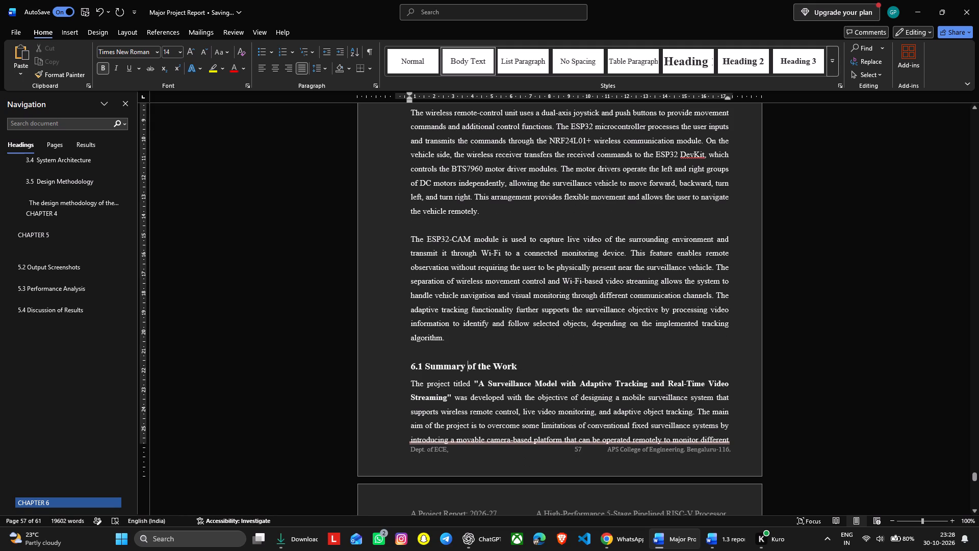
left_click_drag(539, 368, 399, 375)
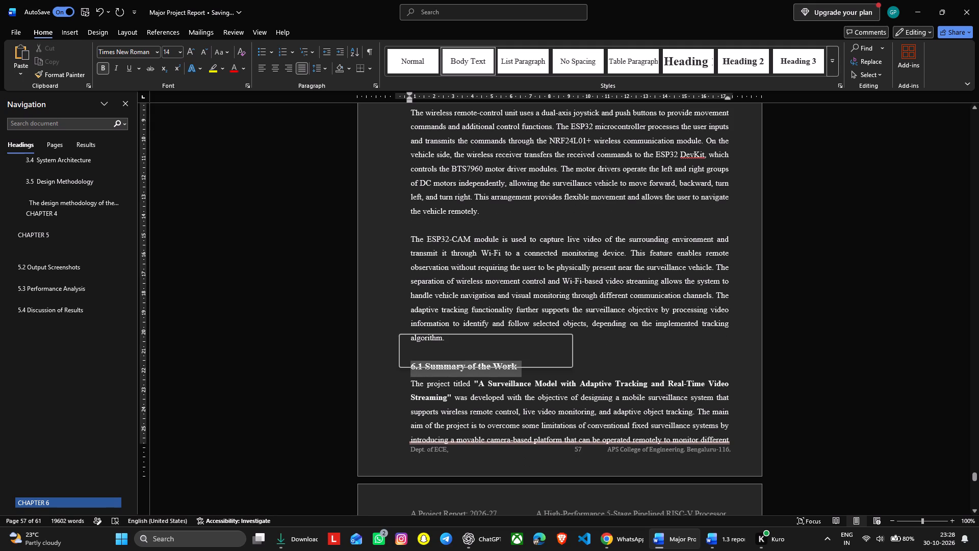
left_click(188, 48)
Add a blank line between the paragraphs of section 6.1, also splitting the remote-control paragraph before "On the vehicle side".
scroll(462, 434, "down", 2)
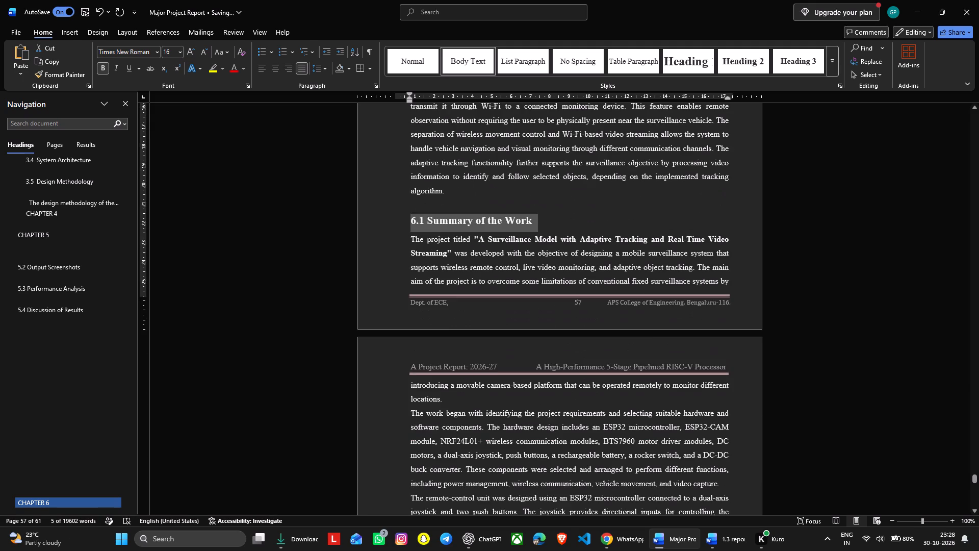
scroll(489, 439, "down", 1)
left_click(472, 329)
key("Return")
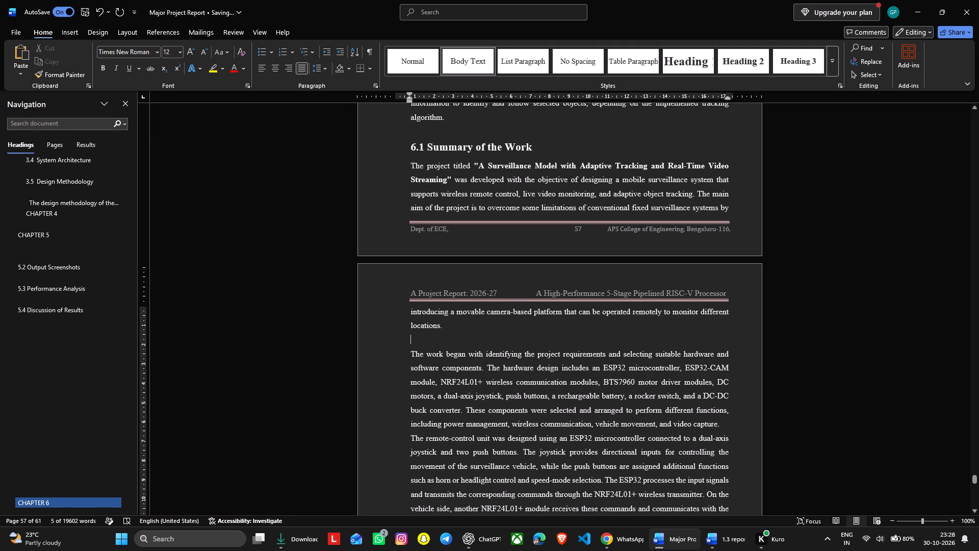
scroll(507, 375, "down", 2)
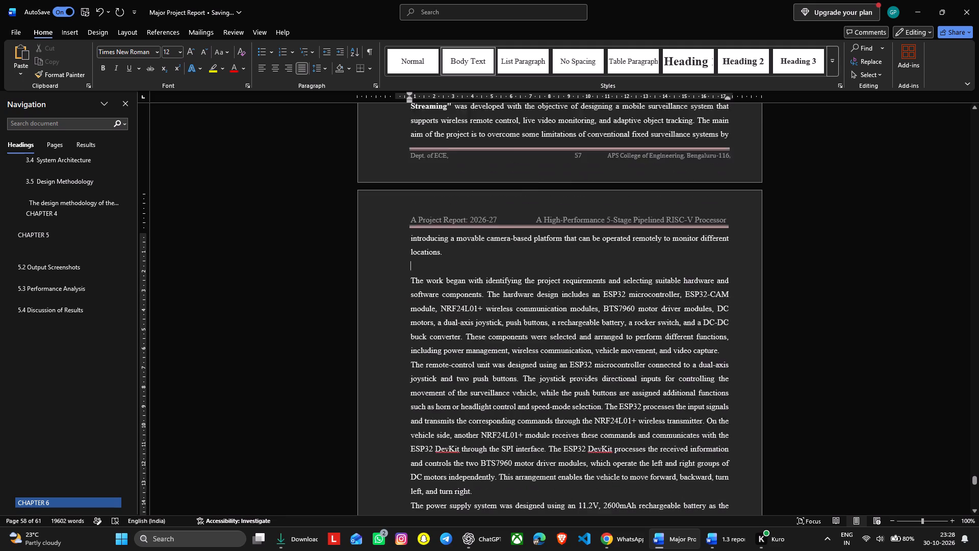
left_click(721, 282)
key("Return")
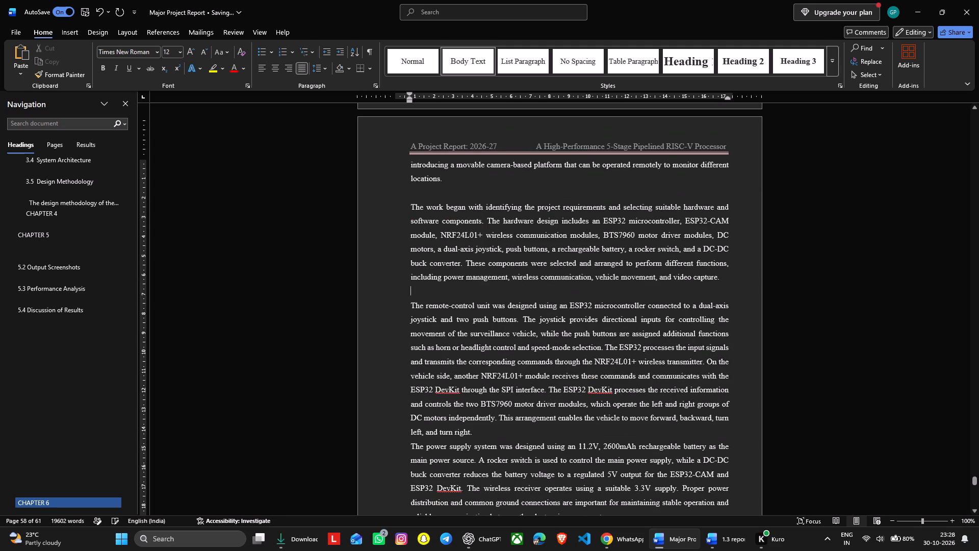
left_click(706, 363)
key("Return")
key("Return")
scroll(658, 432, "down", 1)
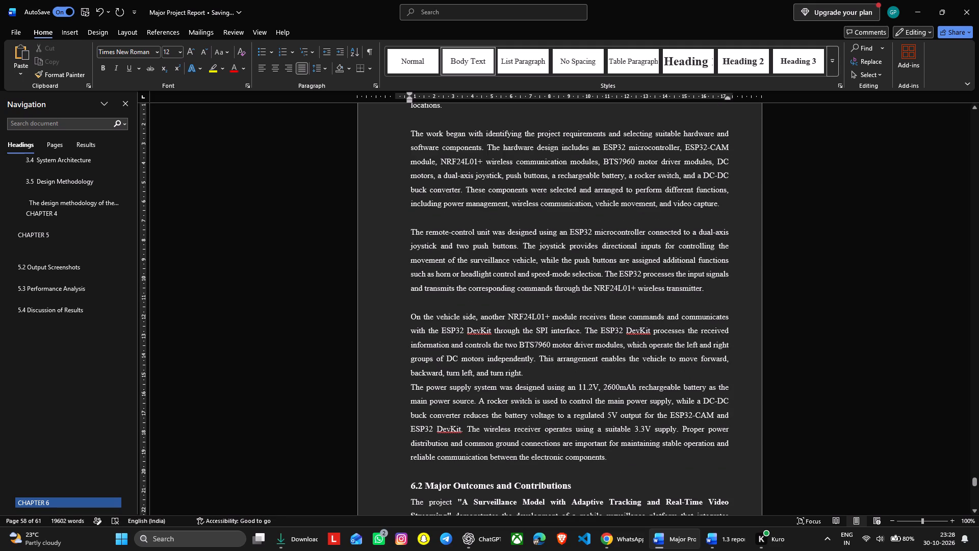
left_click(524, 369)
key("Return")
Increase the font size of the 6.2 Major Outcomes and Contributions heading to 16.
scroll(566, 407, "down", 1)
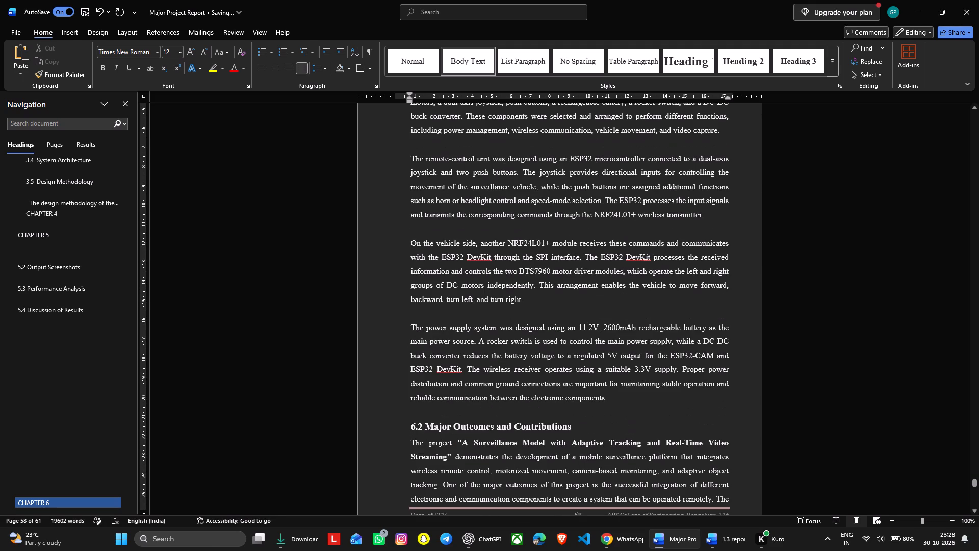
left_click(521, 429)
left_click_drag(579, 428, 407, 433)
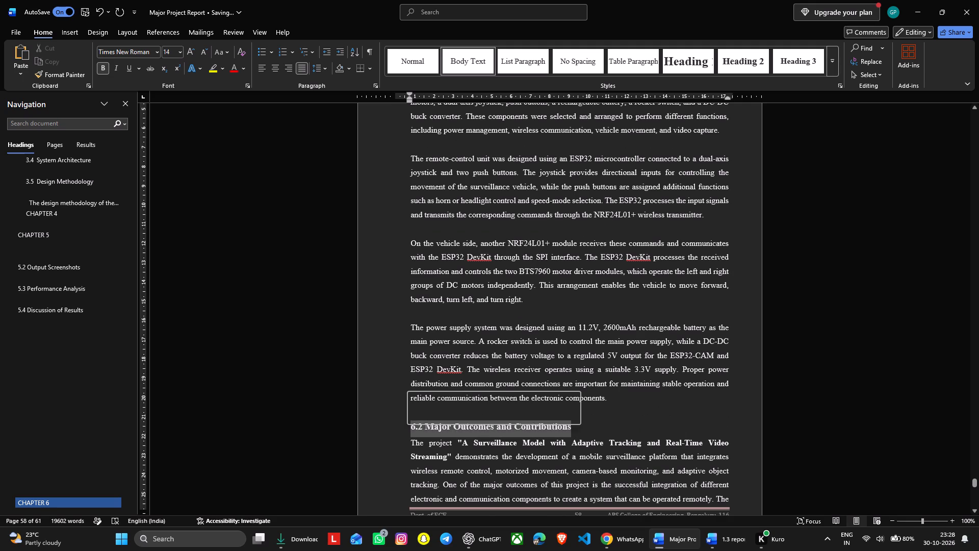
left_click(188, 53)
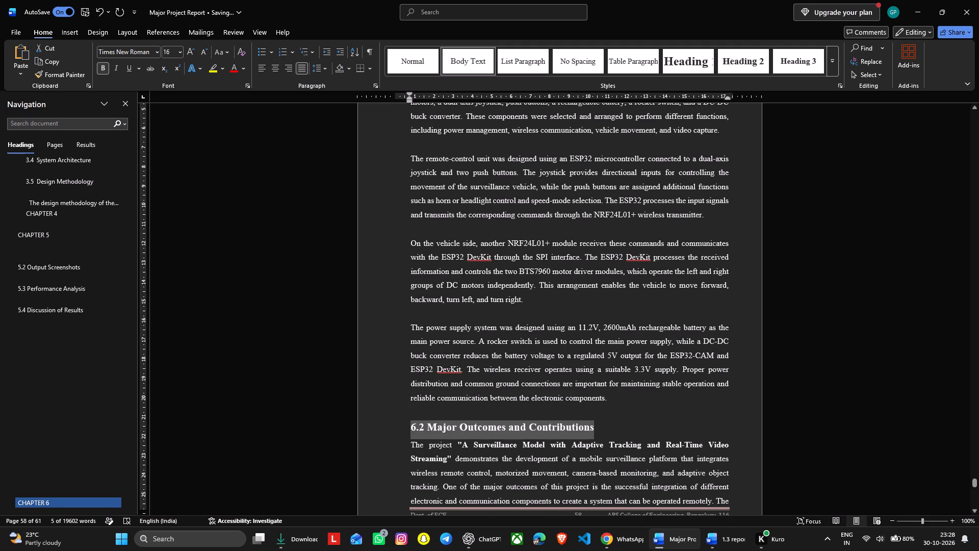
left_click(626, 399)
Correct the flagged word "establishes" to "establish" in the first paragraph of section 6.2.
scroll(648, 434, "down", 2)
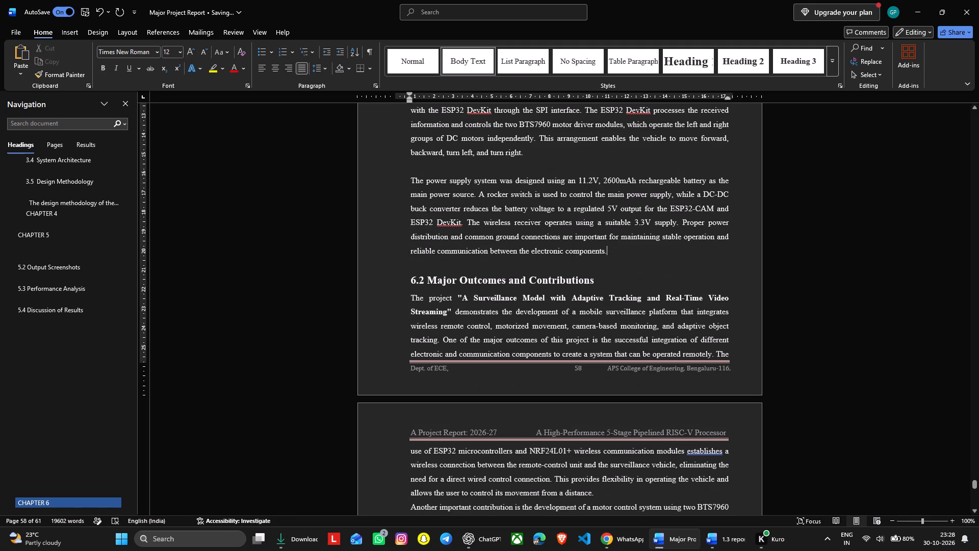
left_click(711, 454)
right_click(711, 454)
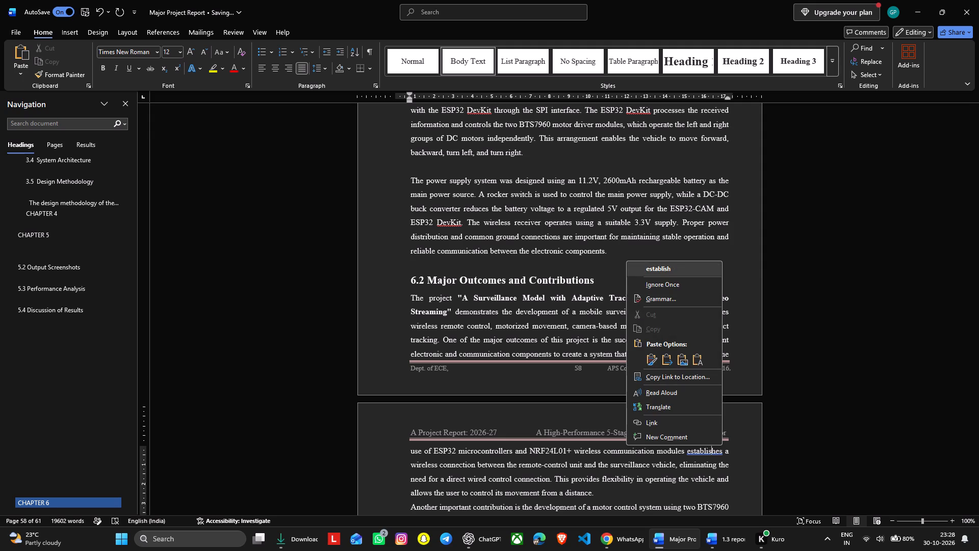
left_click(671, 271)
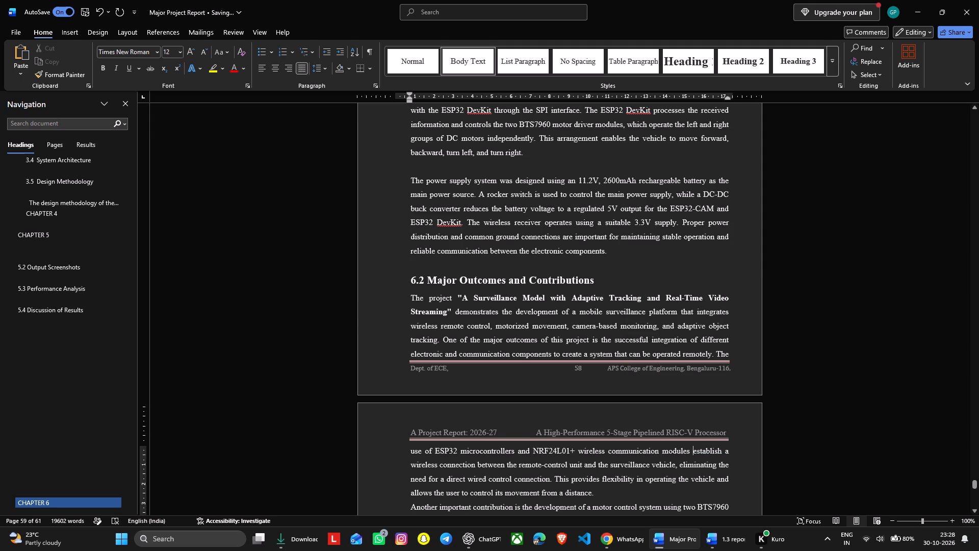
Add a blank line between each of the four paragraphs of section 6.2, Major Outcomes and Contributions.
scroll(510, 332, "down", 2)
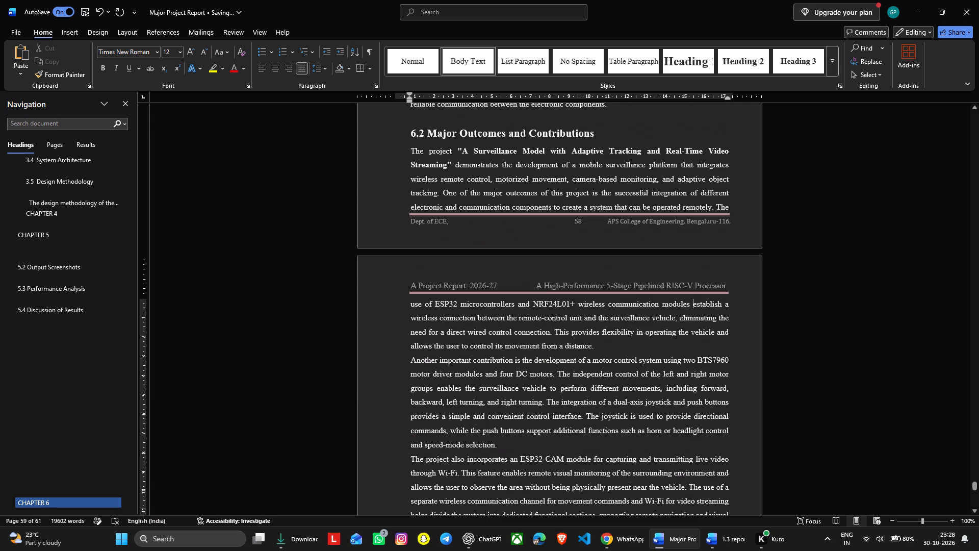
left_click(623, 347)
key("Return")
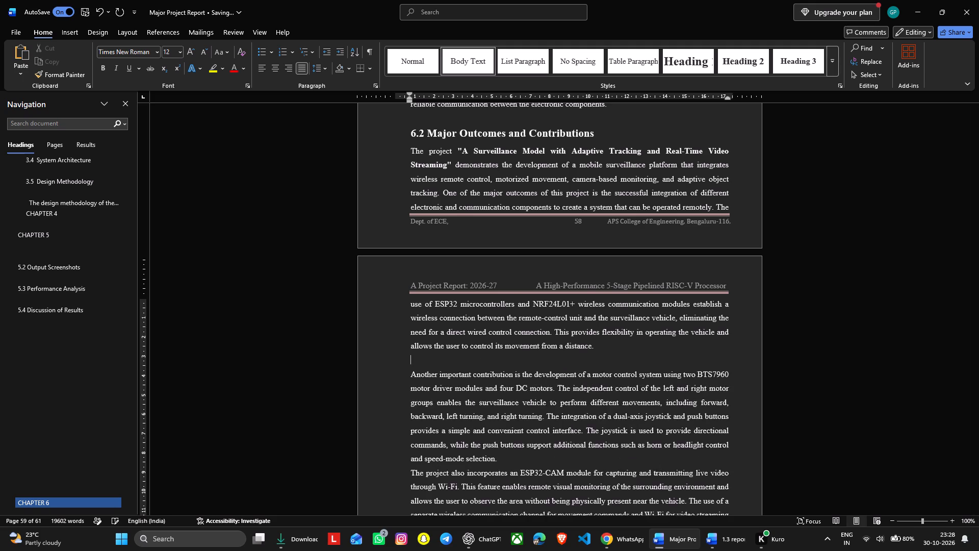
scroll(620, 365, "down", 2)
left_click(512, 315)
key("Return")
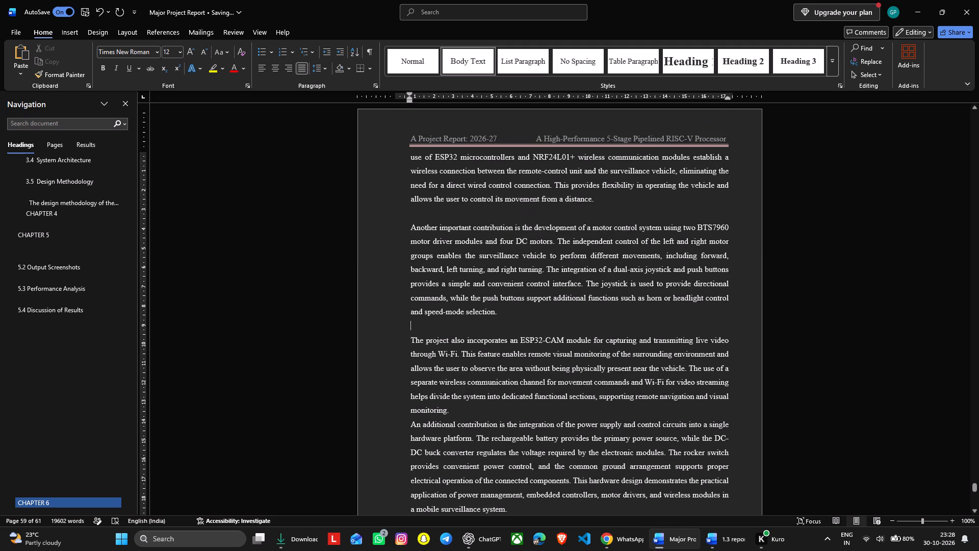
left_click(468, 410)
key("Return")
Delete the surplus empty lines above the 6.3 Advantages heading, leaving a single blank line.
scroll(560, 411, "down", 3)
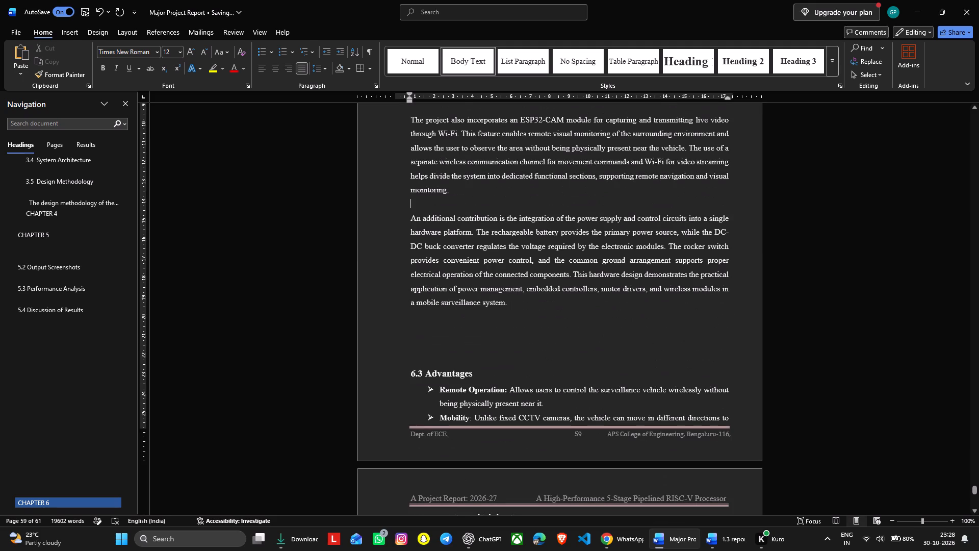
left_click(439, 357)
key("BackSpace")
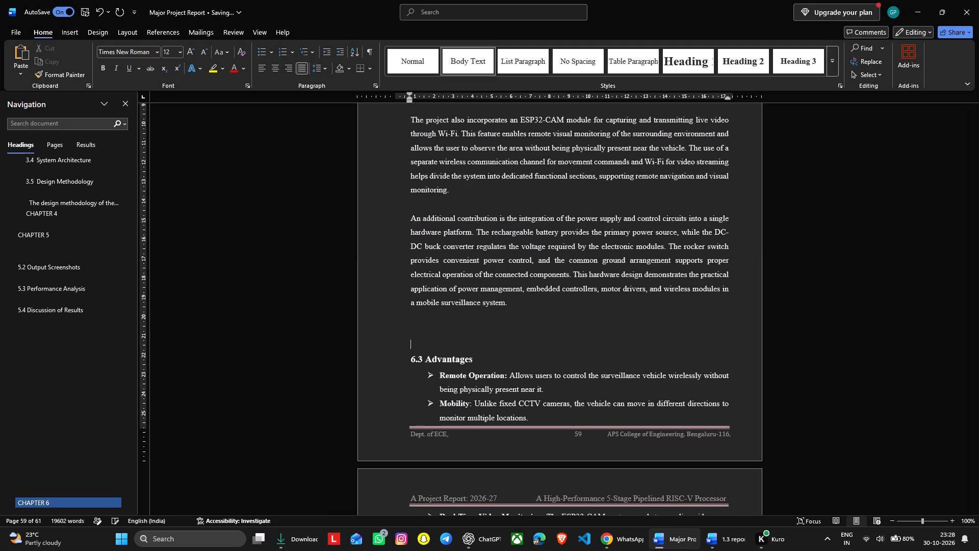
key("BackSpace")
key("BackSpace")
Delete the empty lines between the Office Surveillance and Industrial Monitoring bullets in section 6.5, Applications.
scroll(502, 355, "down", 2)
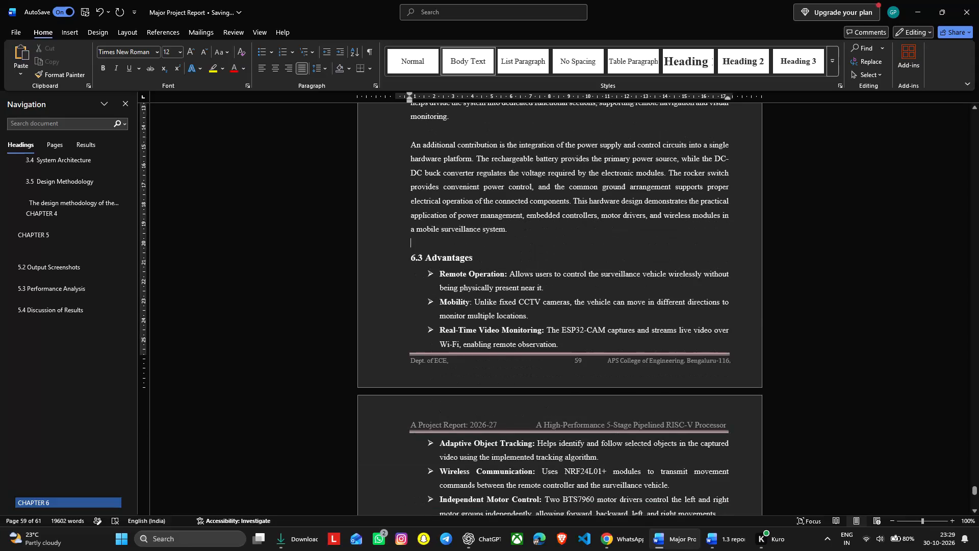
scroll(502, 355, "down", 4)
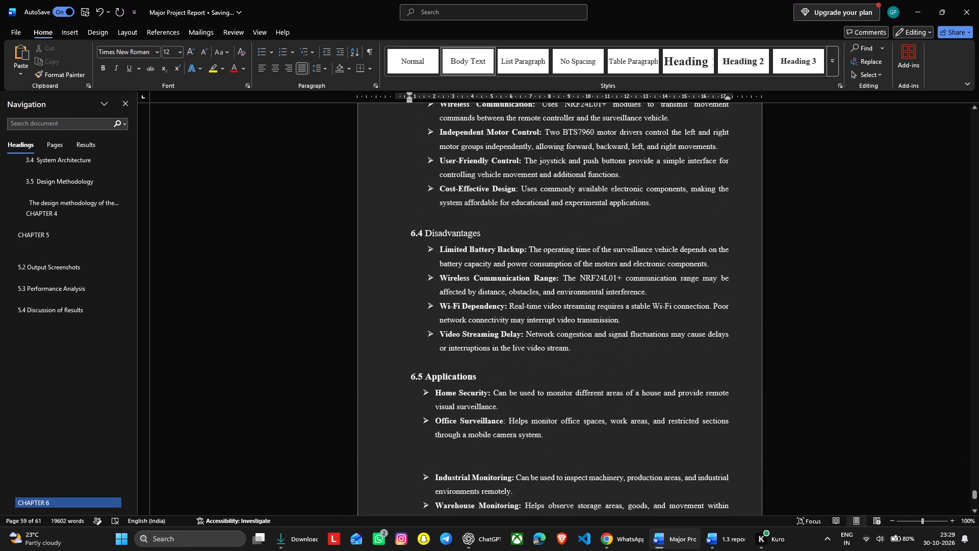
scroll(479, 368, "down", 2)
left_click(448, 314)
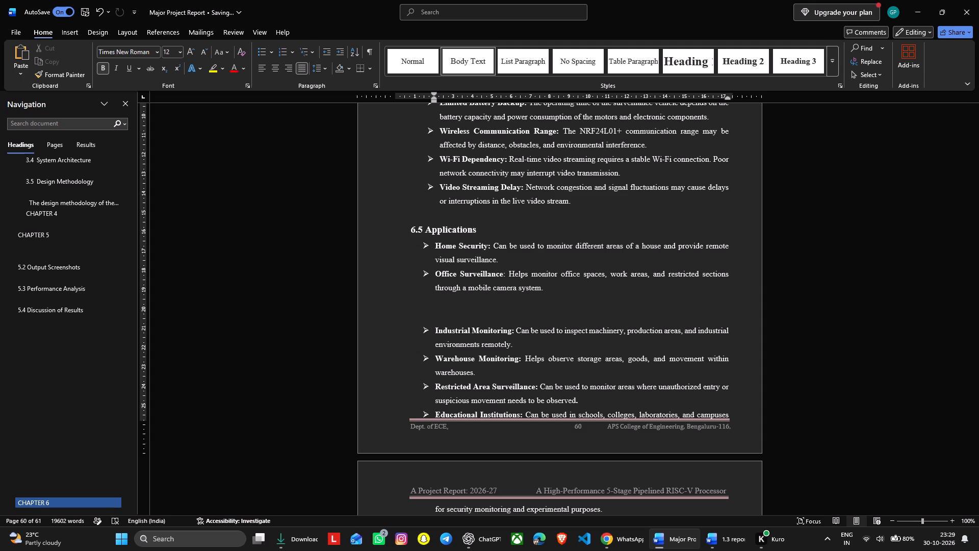
key("BackSpace")
key("BackSpace")
key("BackSpace")
key("BackSpace")
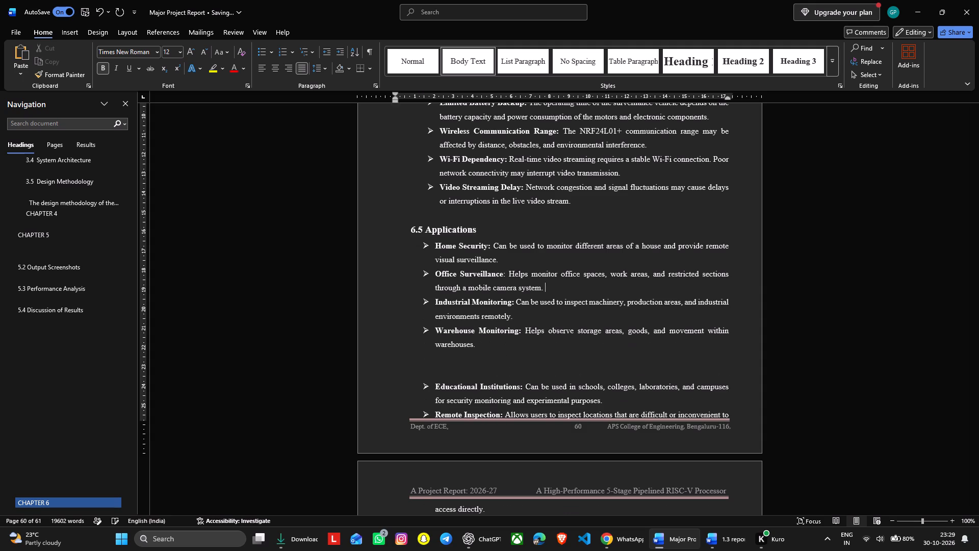
Insert an unbulleted blank line after the Educational Institutions bullet so Remote Inspection starts on the next page.
scroll(579, 375, "down", 2)
left_click(612, 254)
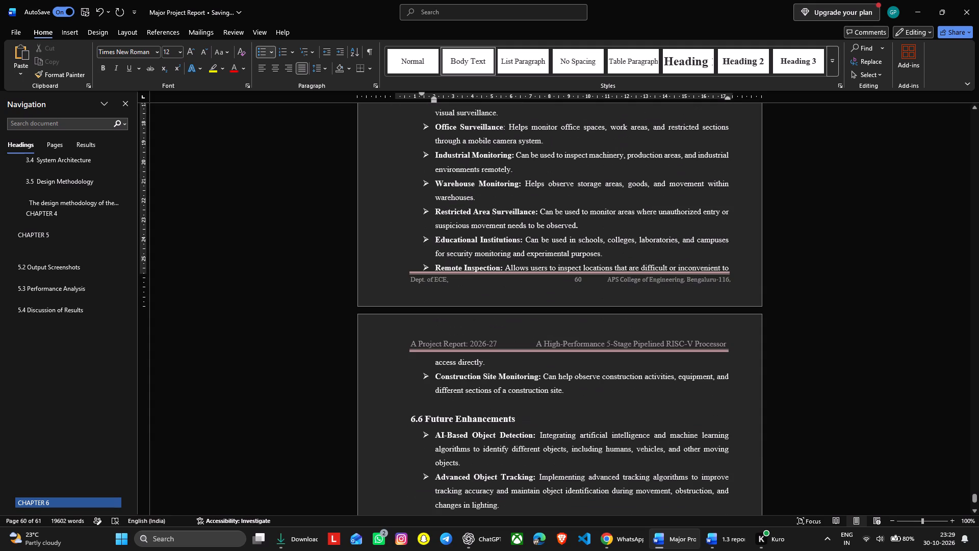
key("Return")
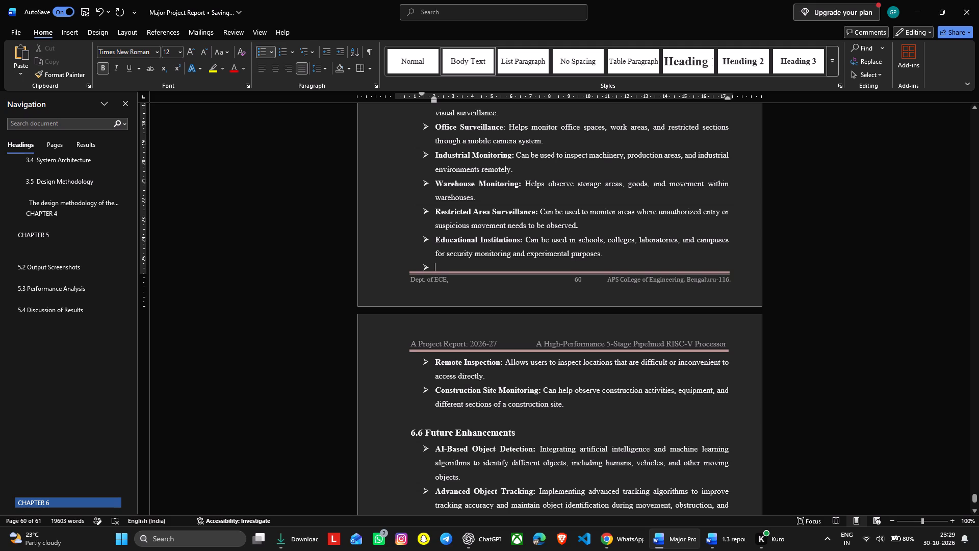
key("BackSpace")
Review the layout of Chapter 6 through its last page and back up to its opening paragraphs.
scroll(592, 404, "down", 12)
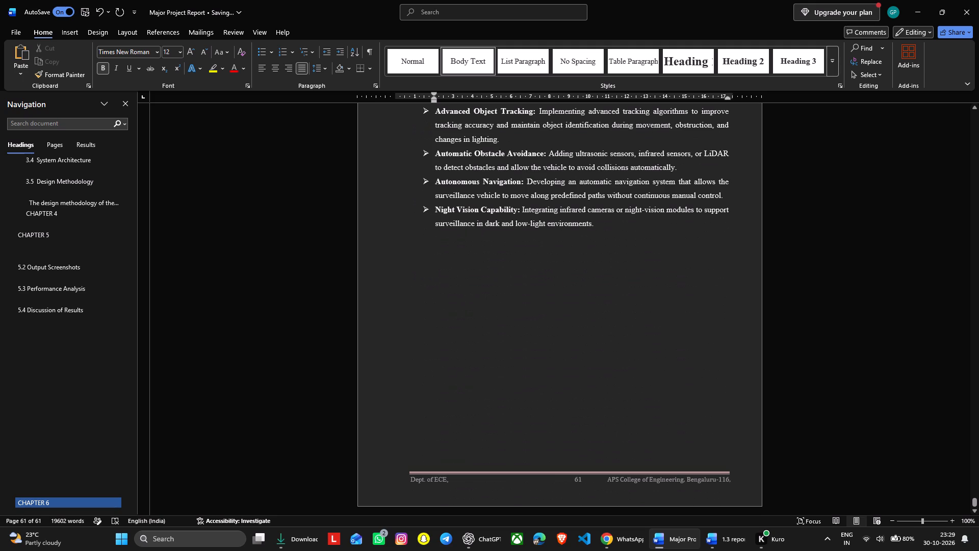
scroll(589, 410, "up", 9)
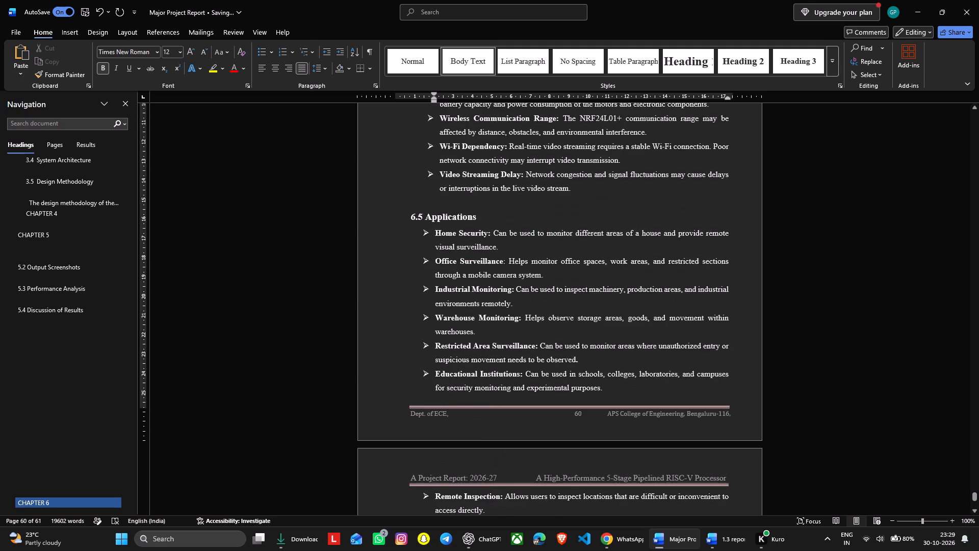
scroll(589, 410, "up", 20)
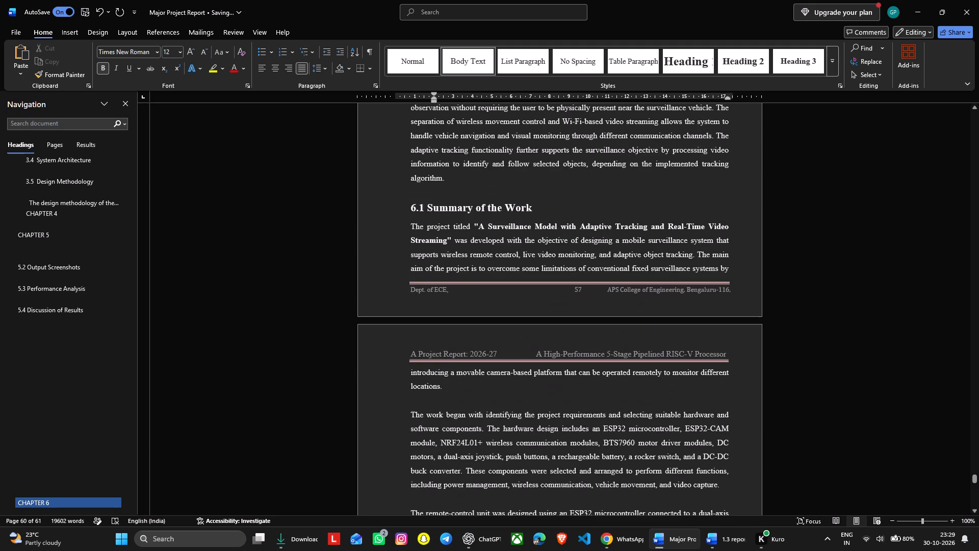
scroll(589, 410, "up", 4)
Save a copy of the report as the Word document Major Project Report in the Downloads folder, replacing the existing file.
left_click(9, 33)
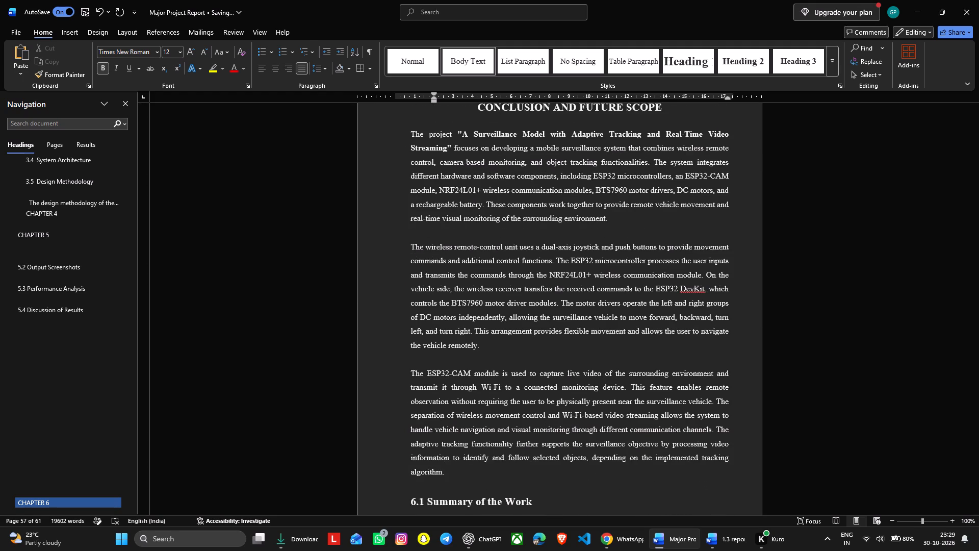
left_click(30, 164)
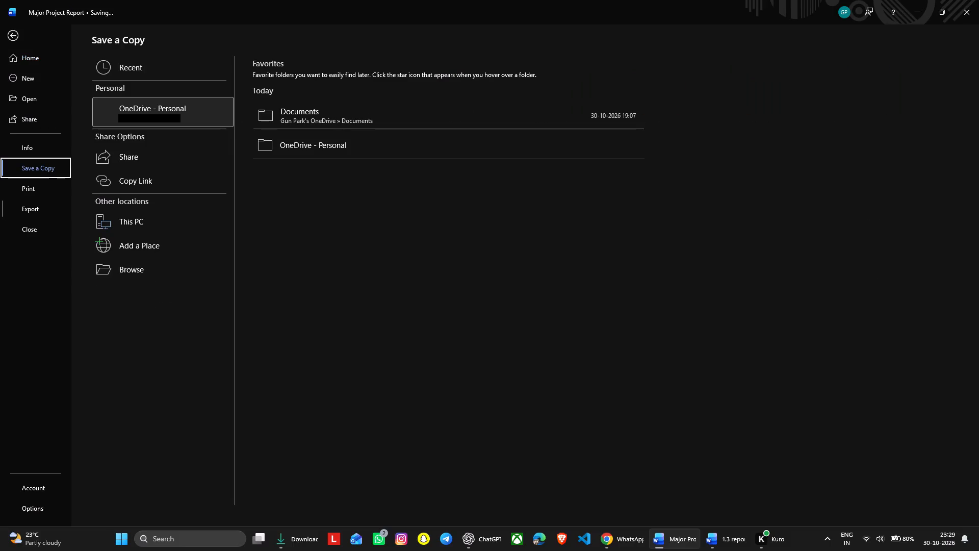
left_click(114, 267)
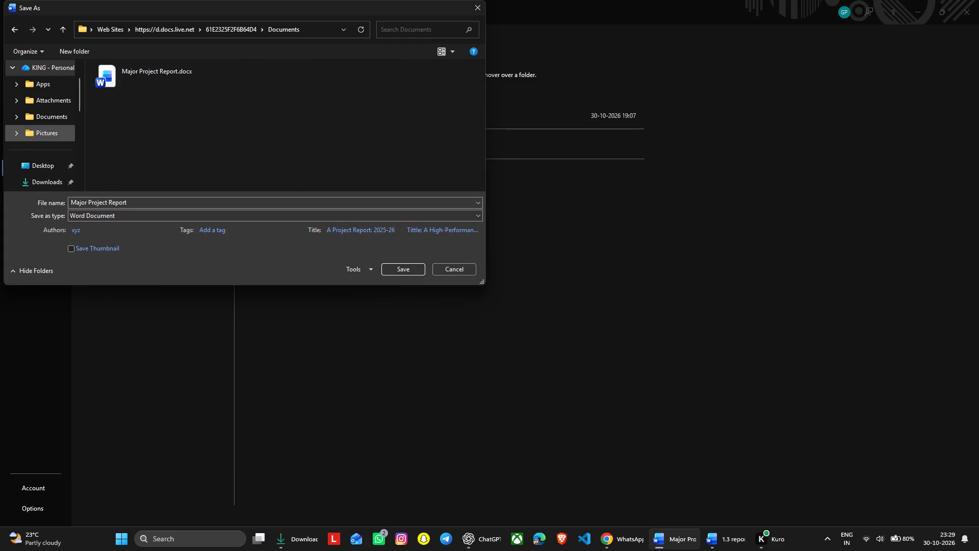
scroll(33, 154, "down", 1)
left_click(54, 70)
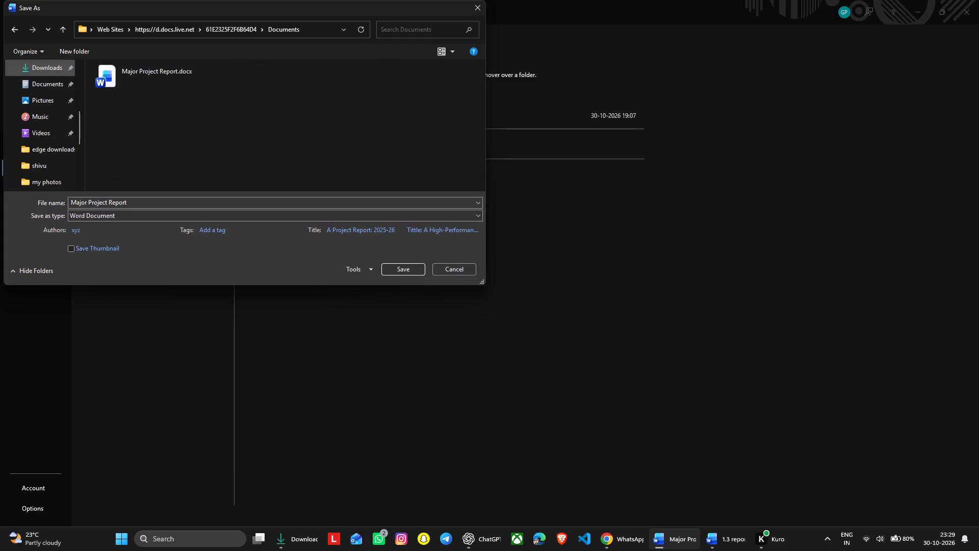
left_click(400, 267)
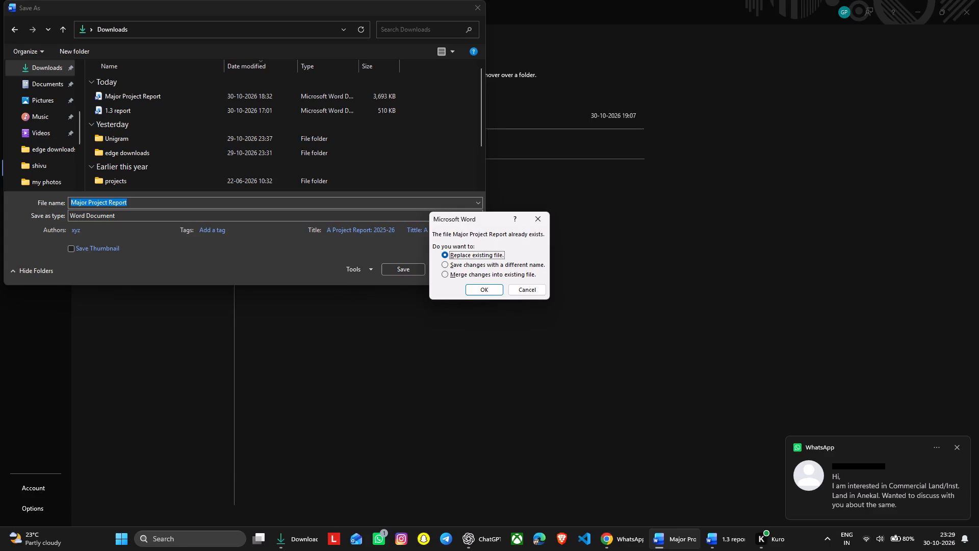
left_click(402, 269)
left_click(153, 204)
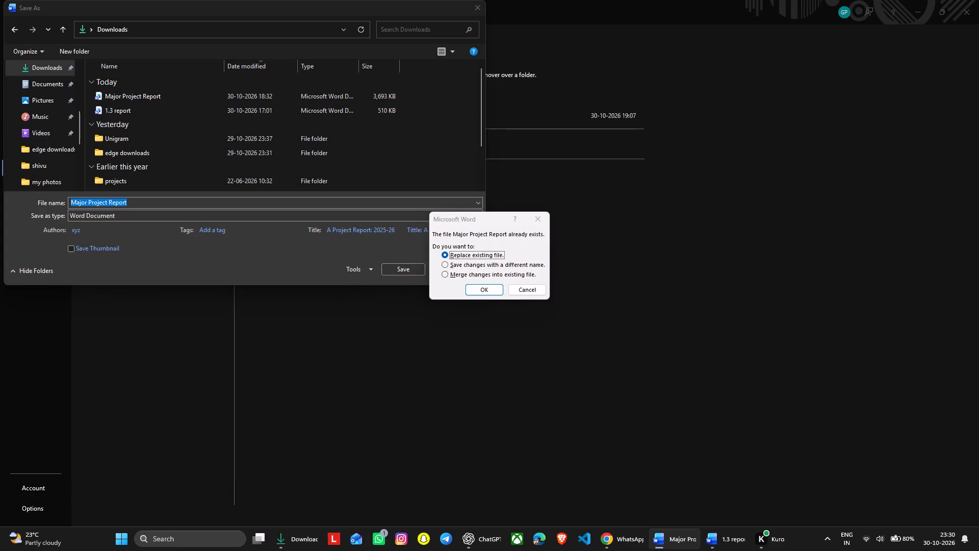
left_click(149, 201)
left_click(535, 217)
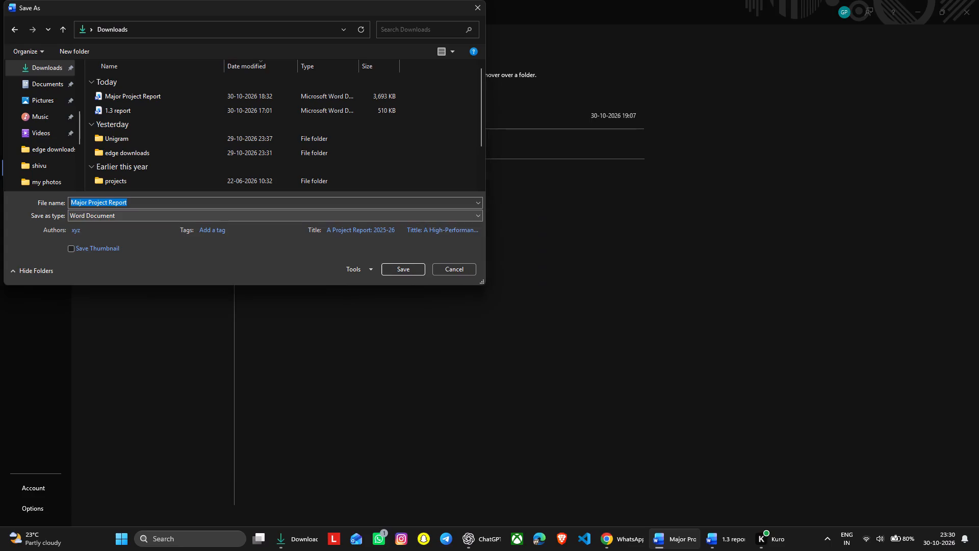
left_click(168, 206)
left_click(112, 205)
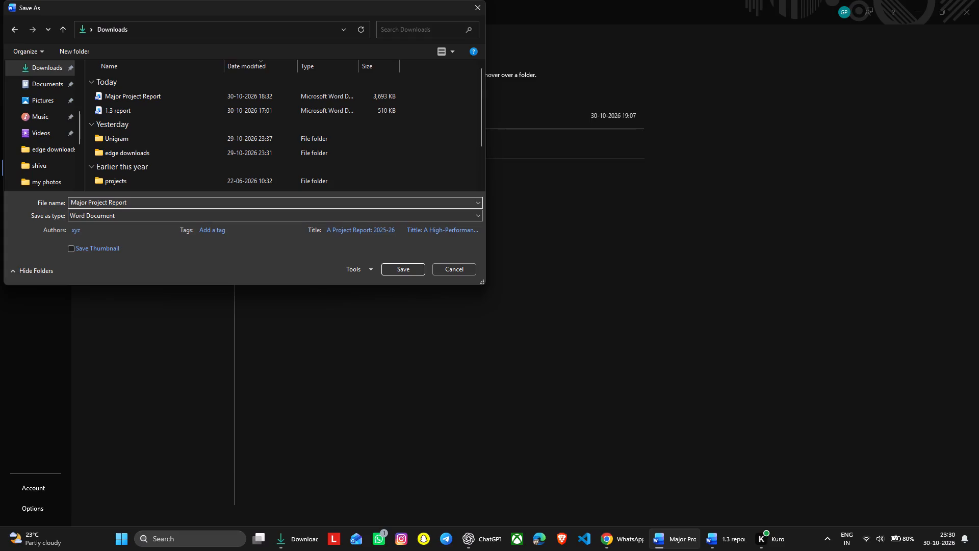
left_click(397, 268)
left_click(482, 289)
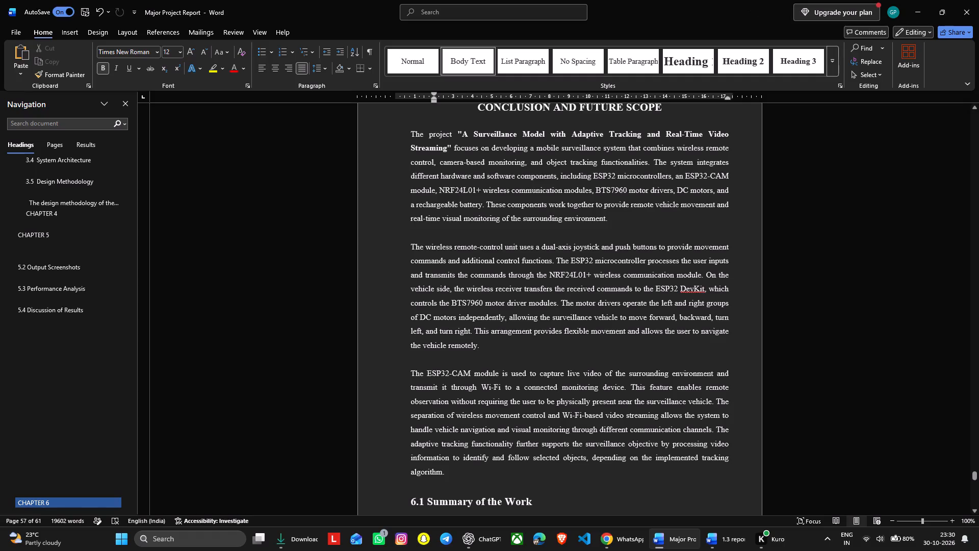
Set up another save of the report in the Downloads folder and open the choice of file formats.
left_click(13, 31)
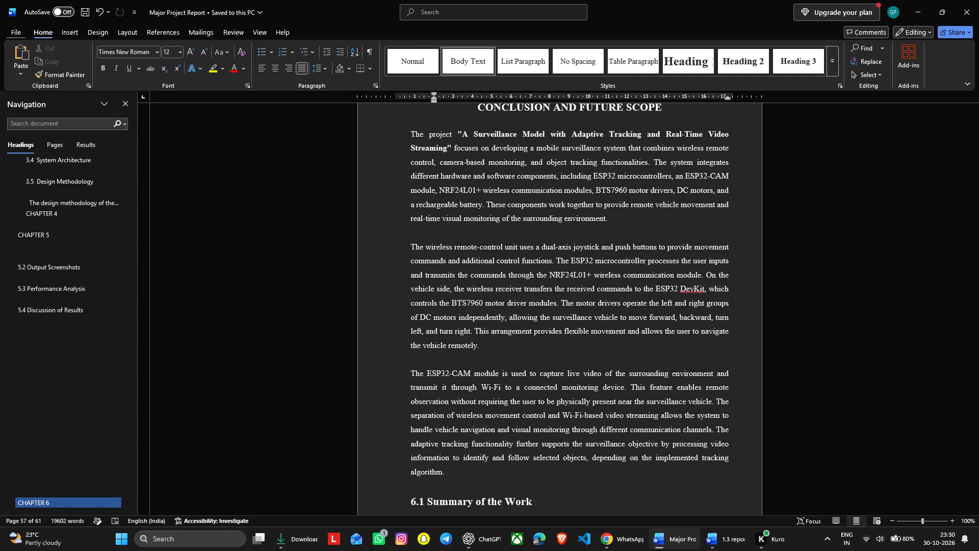
left_click(37, 185)
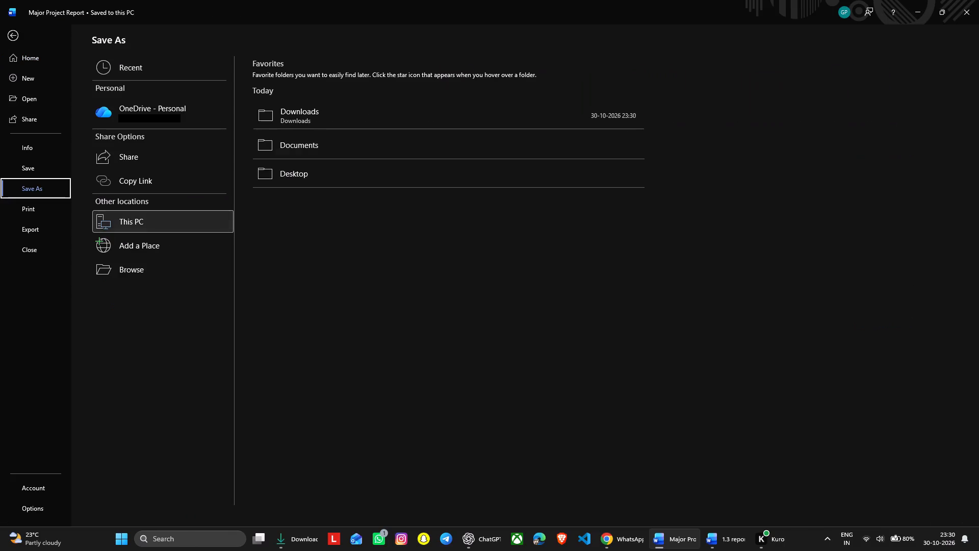
left_click(134, 263)
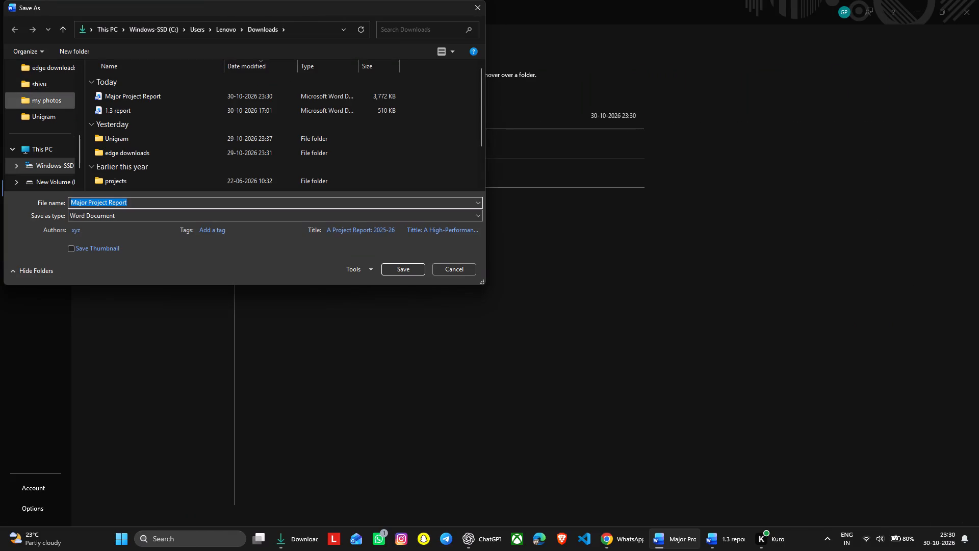
scroll(37, 137, "down", 1)
scroll(37, 137, "up", 2)
left_click(41, 134)
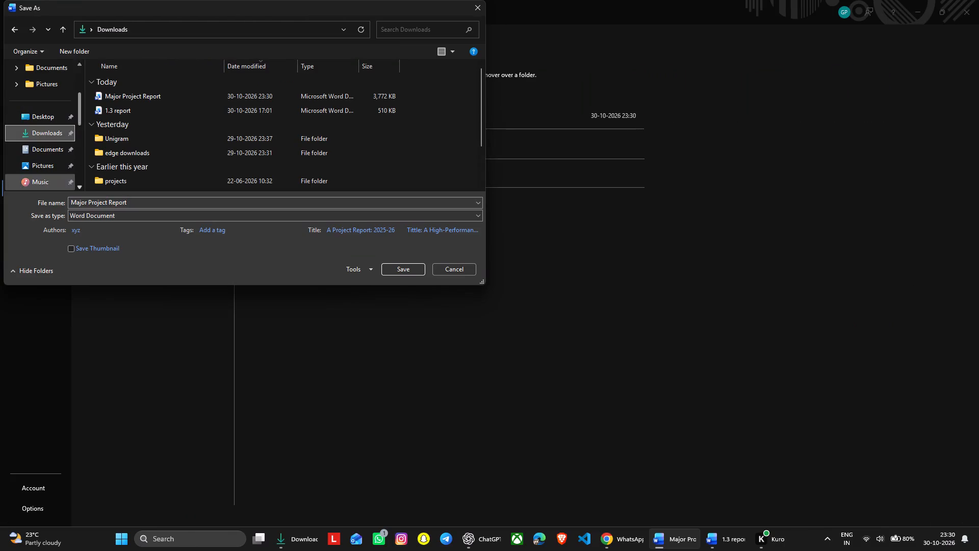
left_click(125, 213)
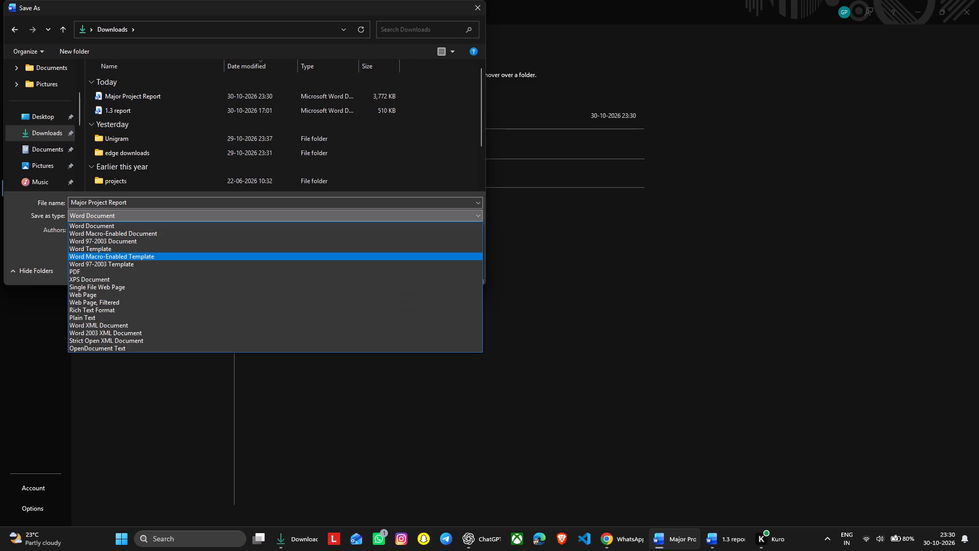
Export the report as a PDF named Major Project Report in the Downloads folder.
left_click(124, 273)
left_click(393, 290)
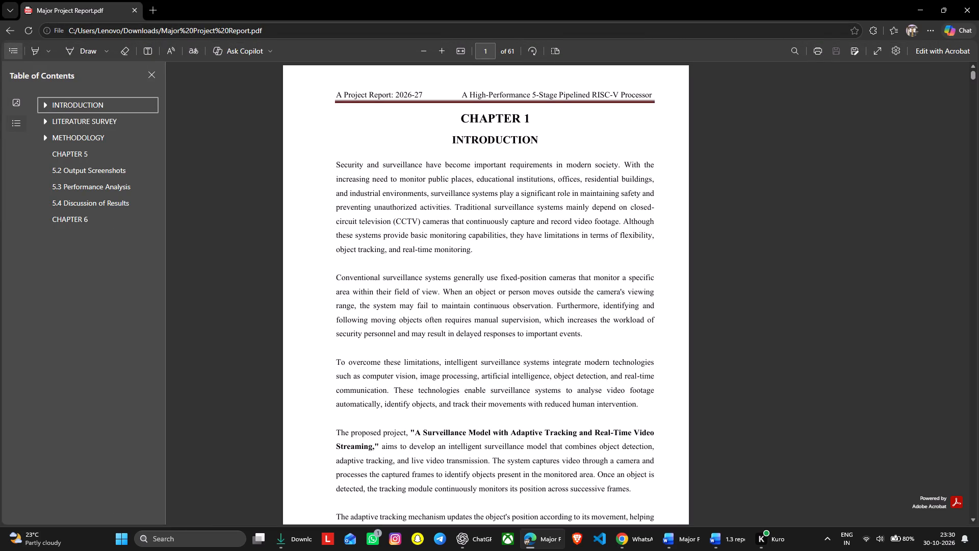
Close the exported PDF in Edge and the Major Project Report document in Word.
left_click(978, 7)
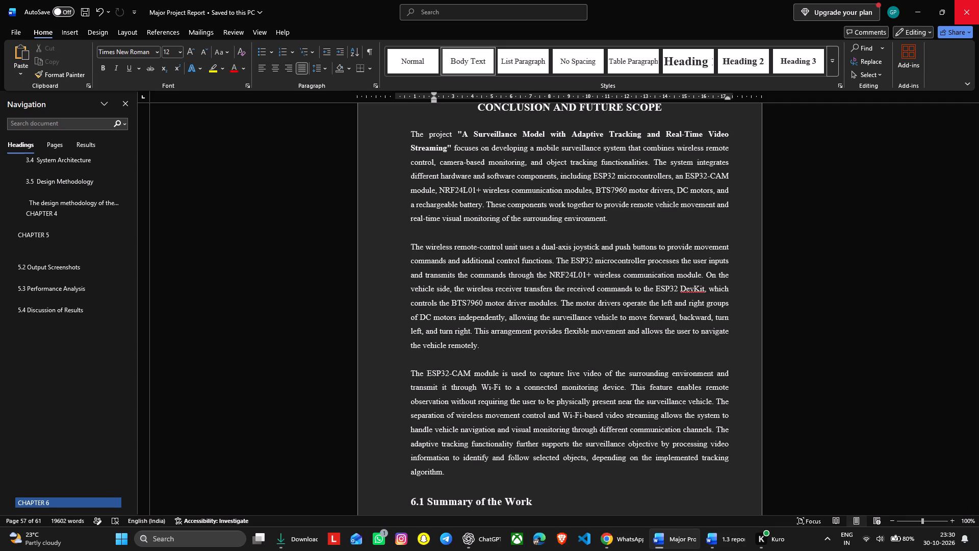
left_click(975, 2)
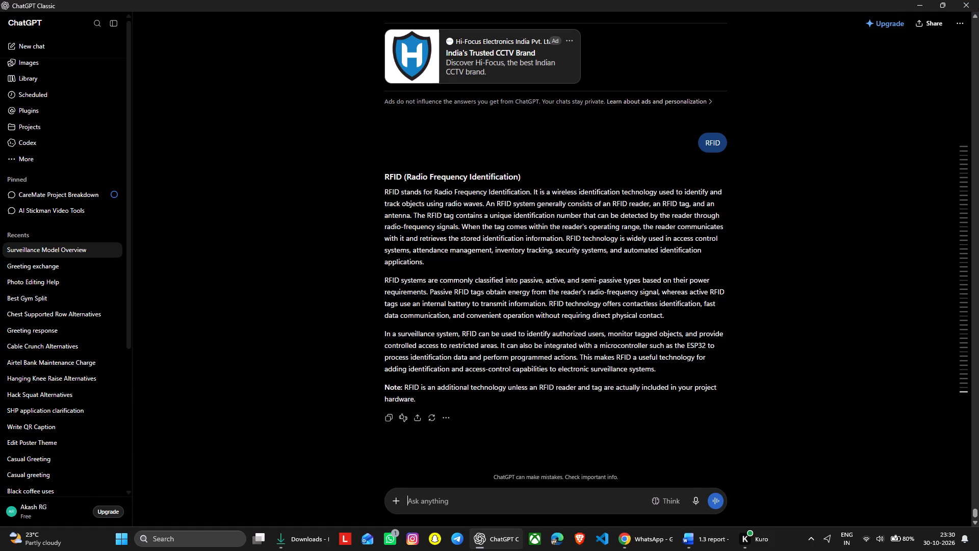